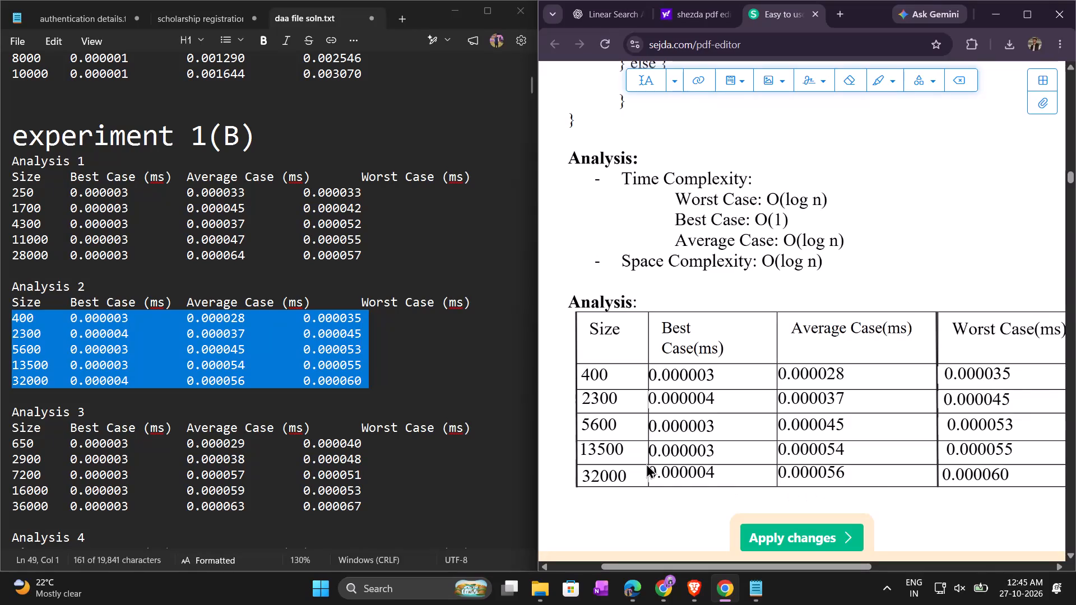
In the Notepad notes, highlight the five Analysis 2 data rows under experiment 2(a), from size 200 to 3600.
scroll(382, 448, "down", 1)
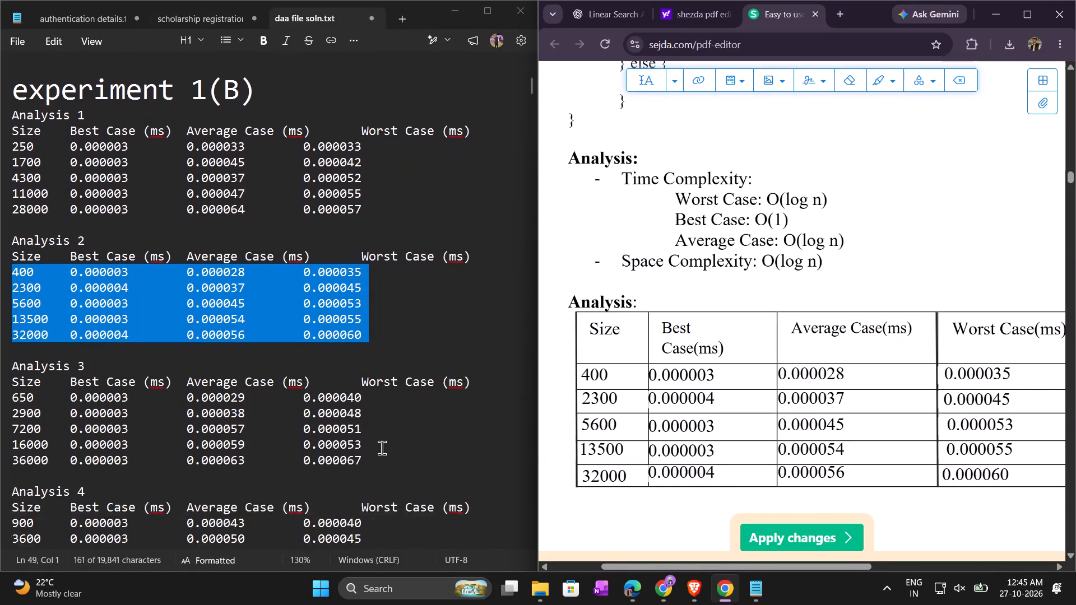
scroll(382, 448, "down", 1)
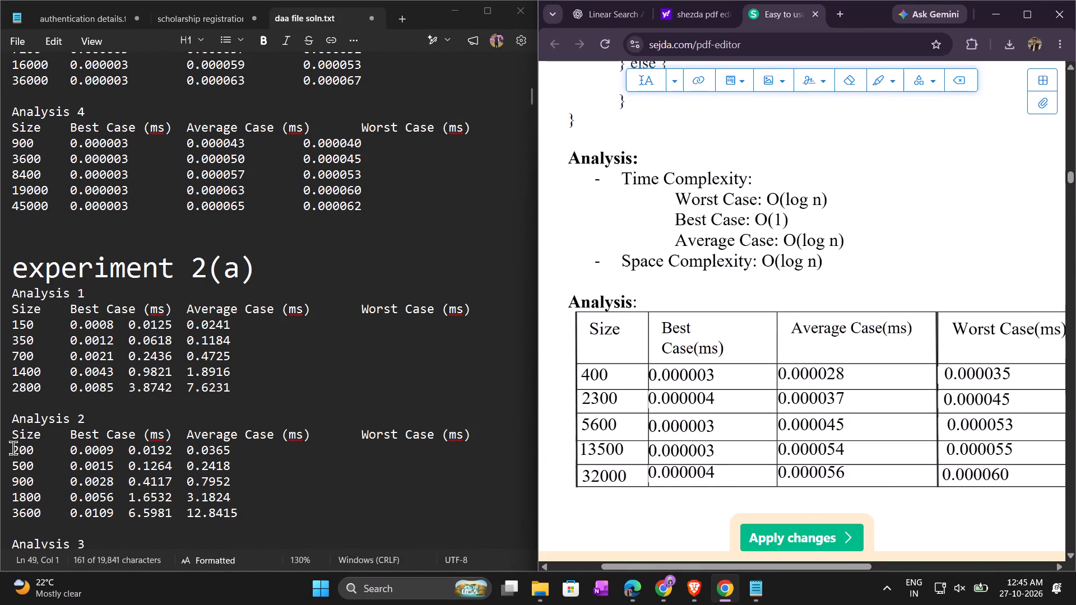
left_click_drag(12, 449, 241, 509)
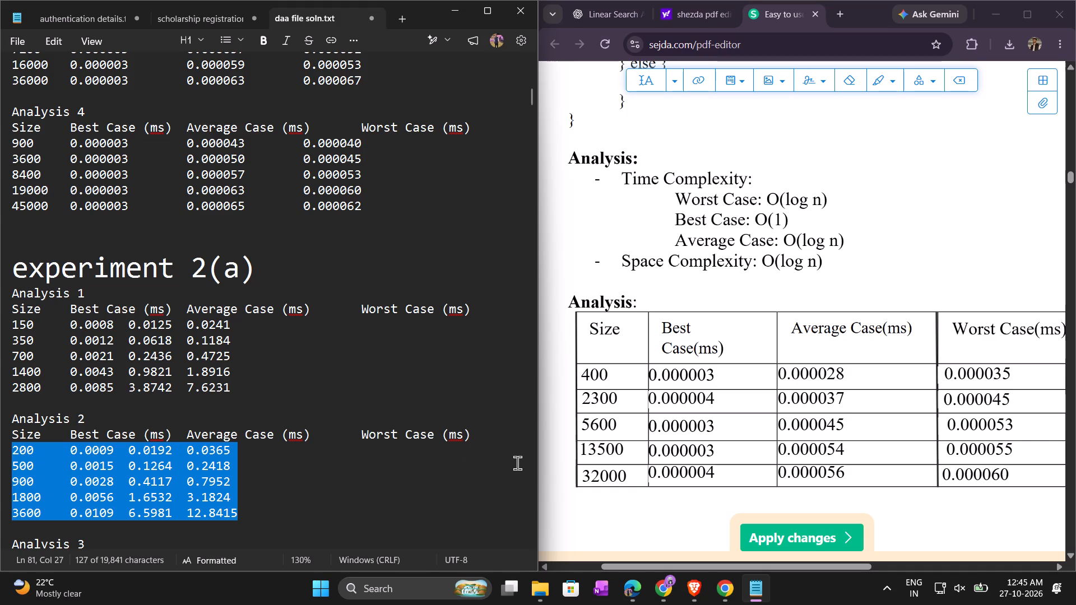
In the PDF's insertion sort Analysis table, white out the sizes 150 and 350 in the Size column.
scroll(537, 466, "down", 1)
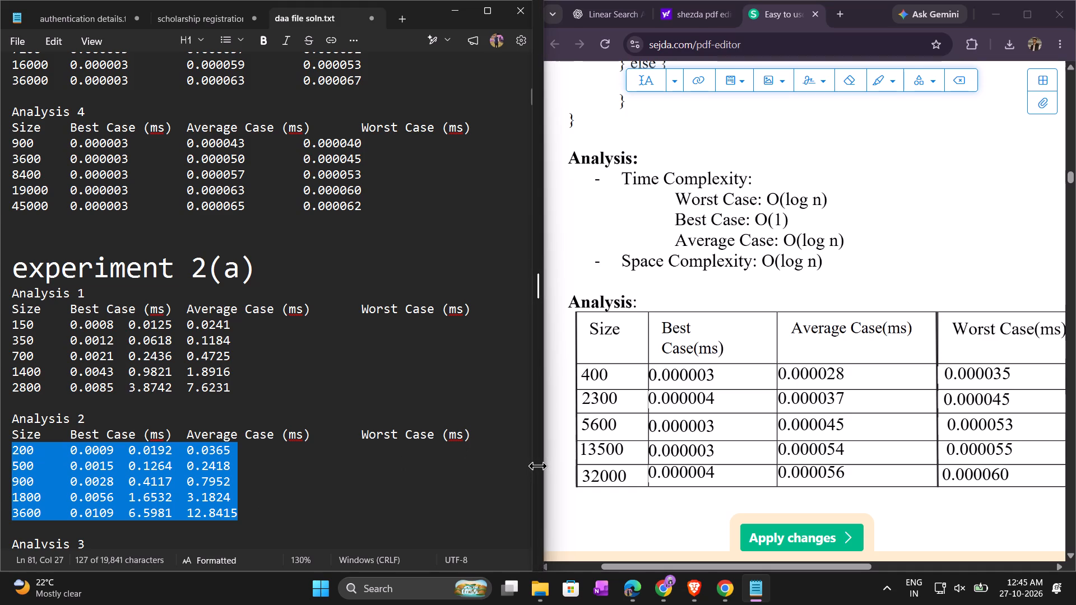
scroll(537, 466, "down", 2)
scroll(619, 444, "down", 2)
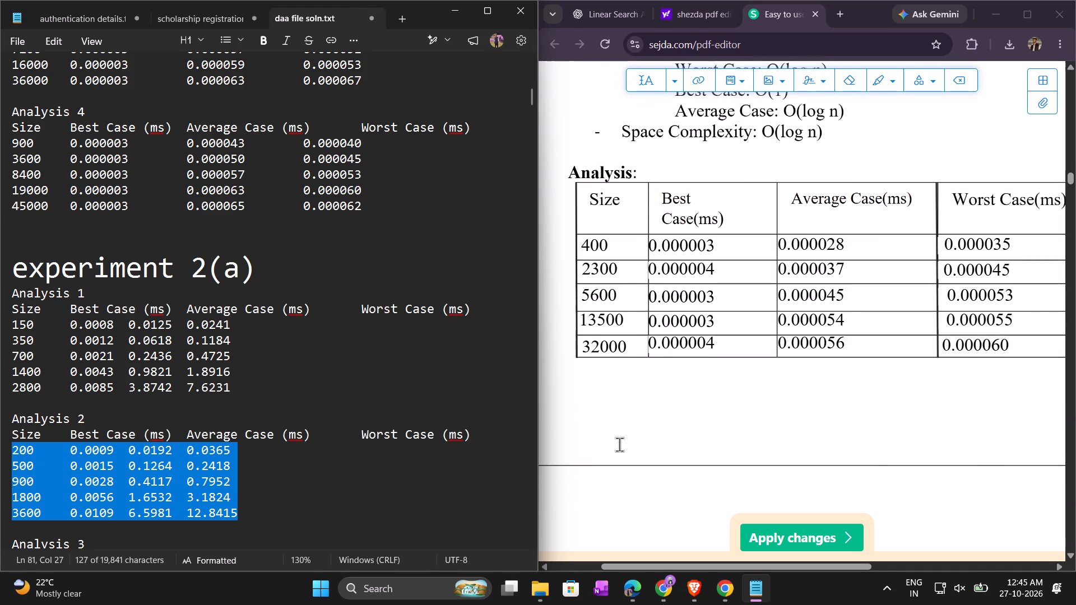
scroll(619, 444, "down", 9)
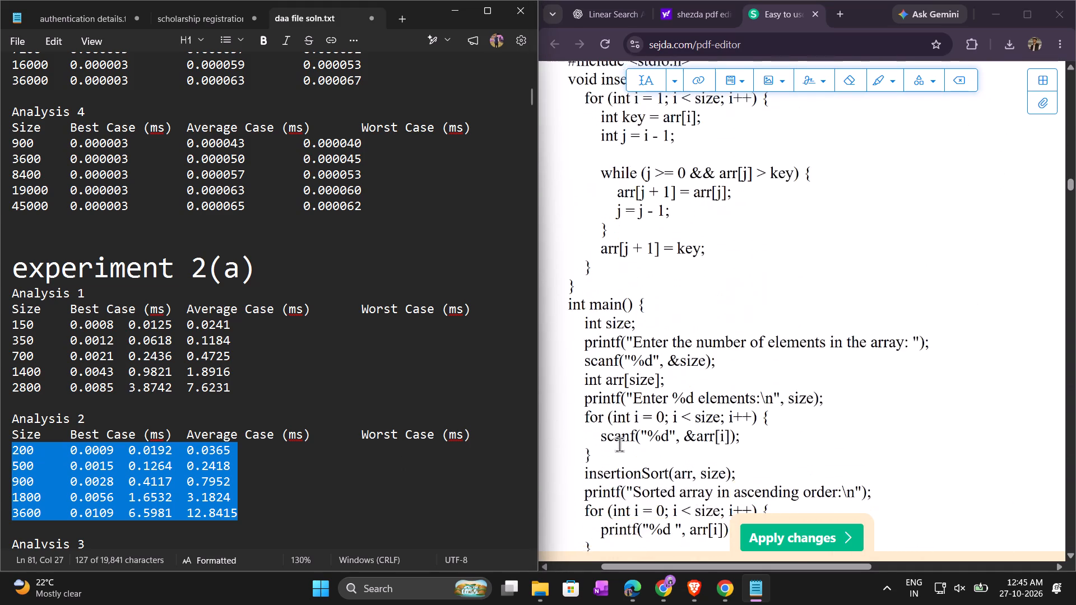
scroll(619, 444, "down", 6)
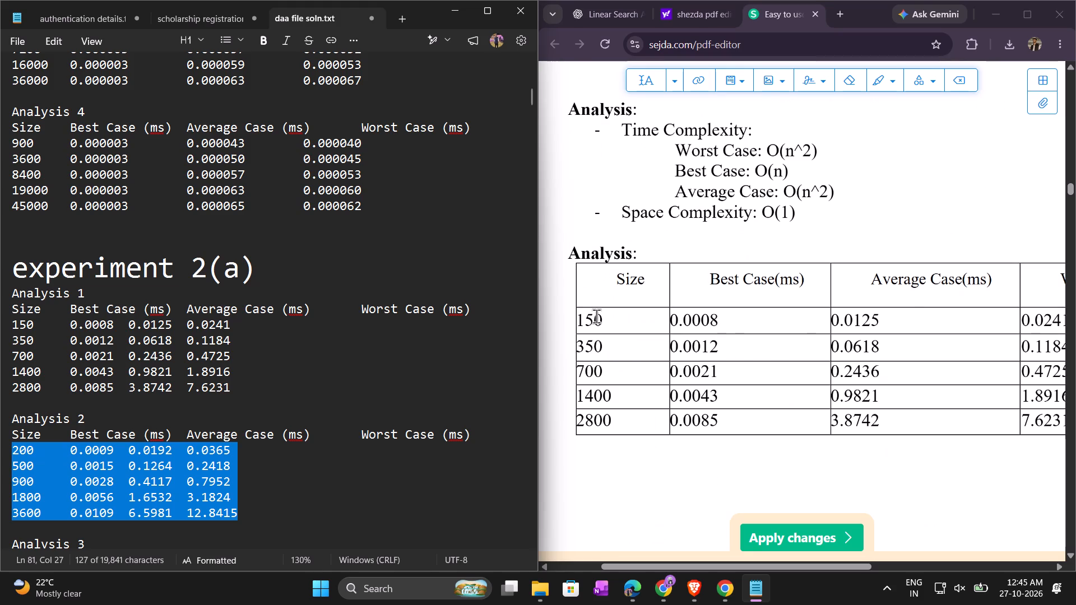
left_click(638, 84)
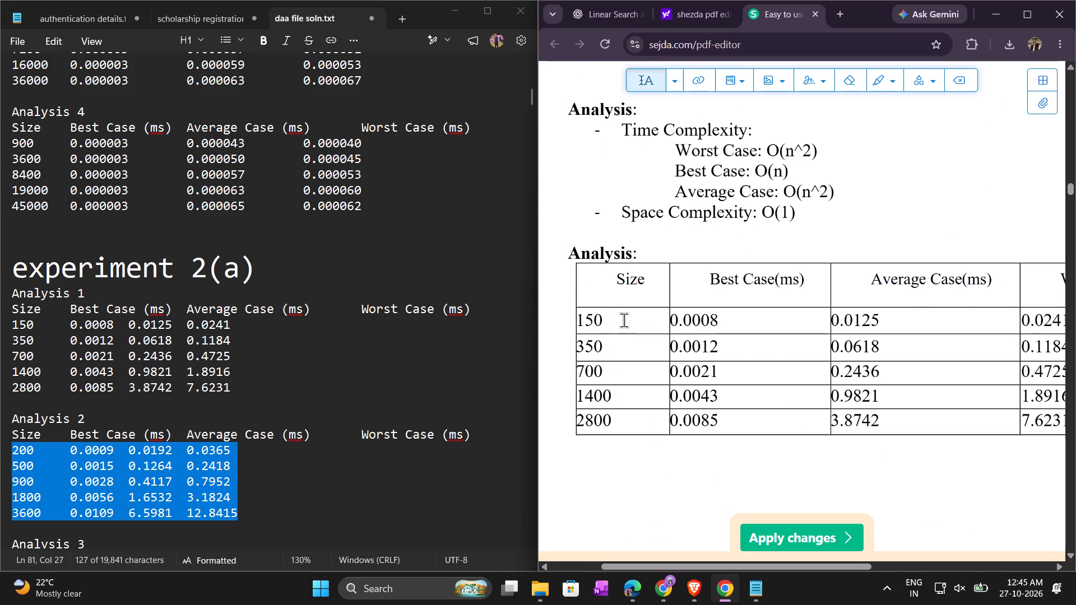
left_click(853, 84)
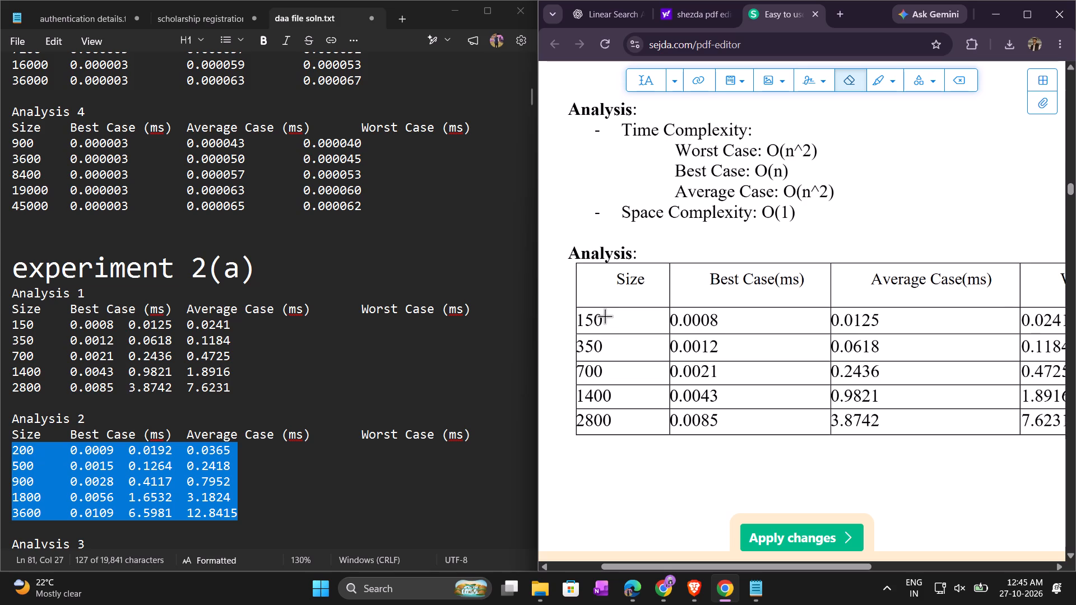
left_click_drag(605, 316, 579, 323)
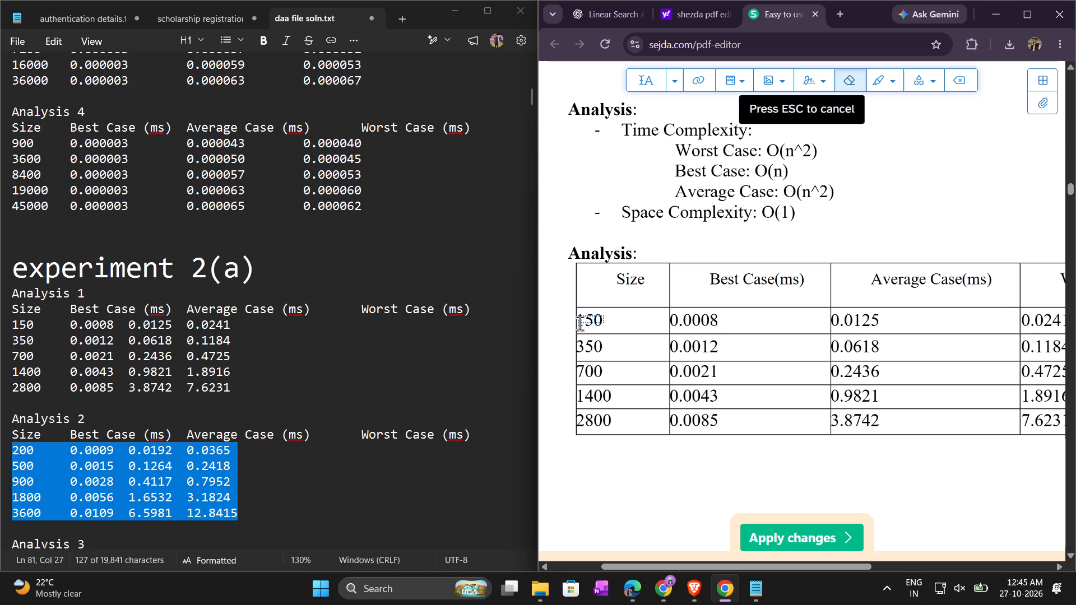
left_click_drag(579, 323, 578, 334)
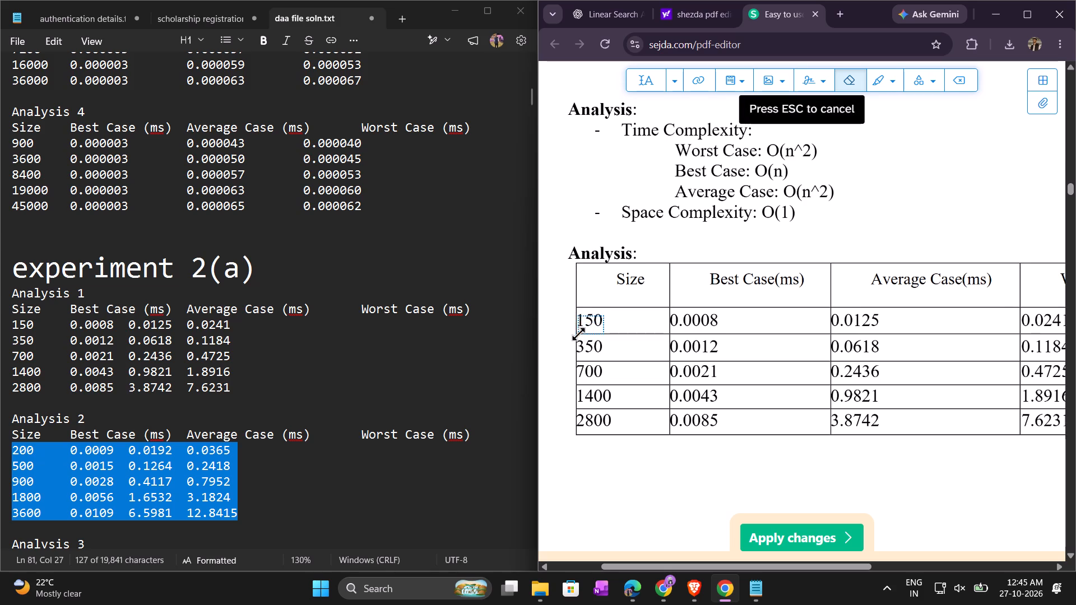
left_click(584, 327)
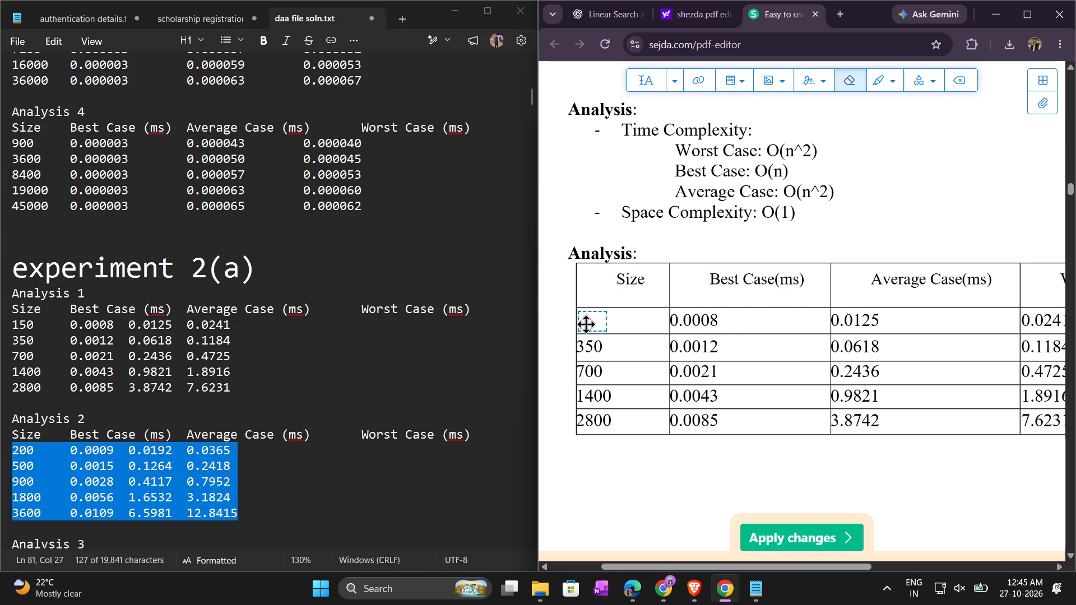
left_click_drag(610, 339, 603, 339)
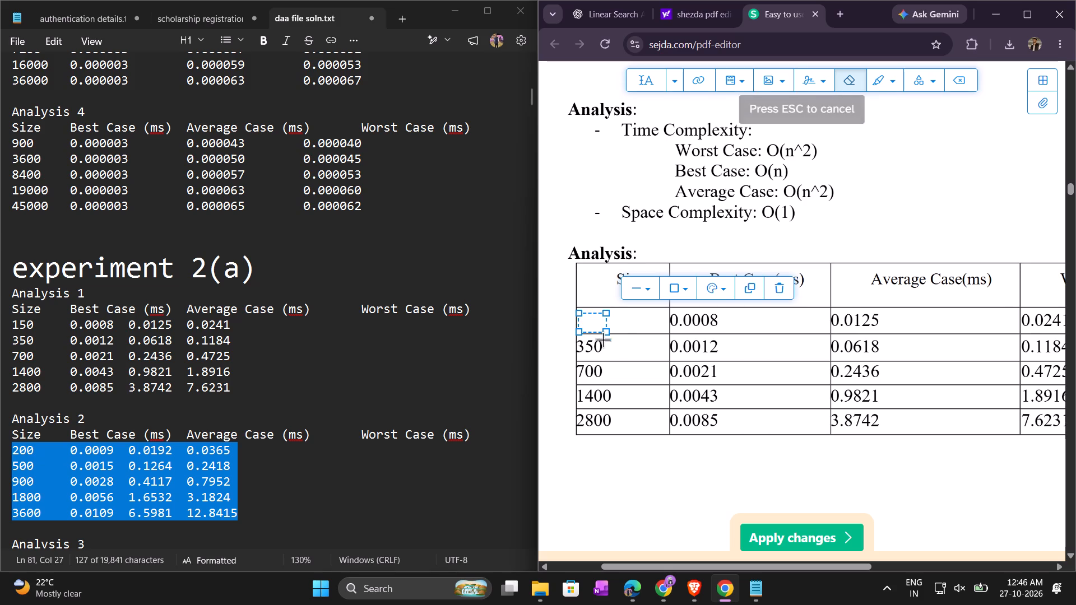
left_click_drag(603, 339, 575, 356)
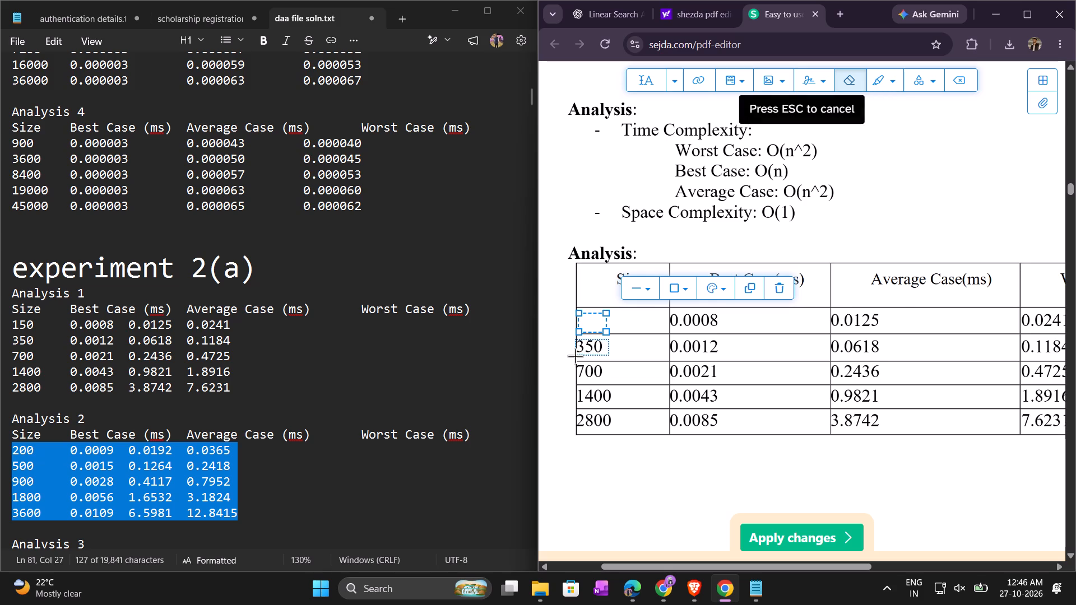
left_click_drag(575, 356, 577, 357)
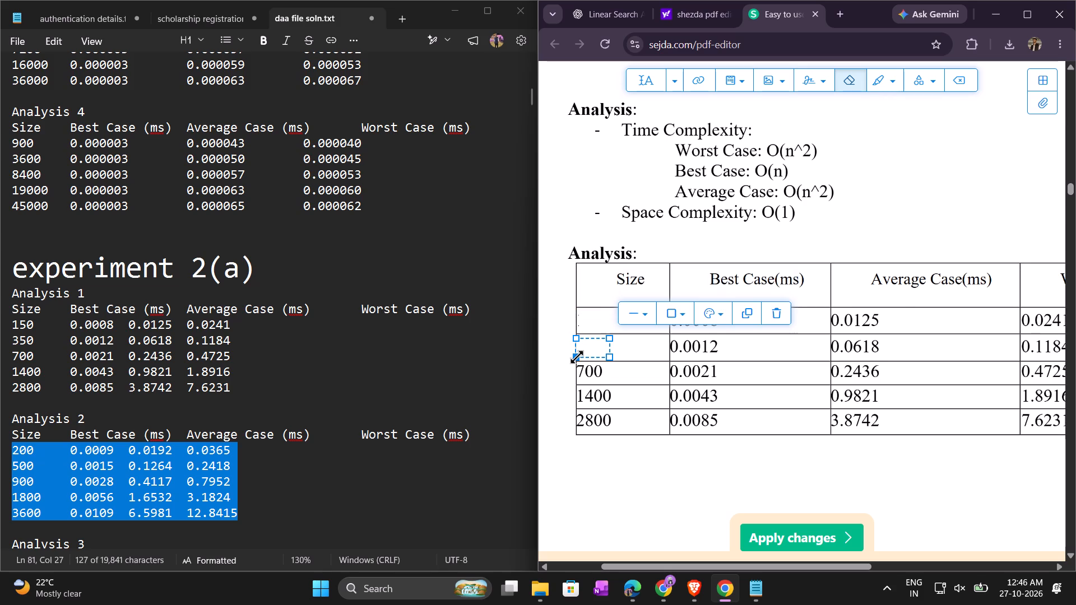
left_click(607, 373)
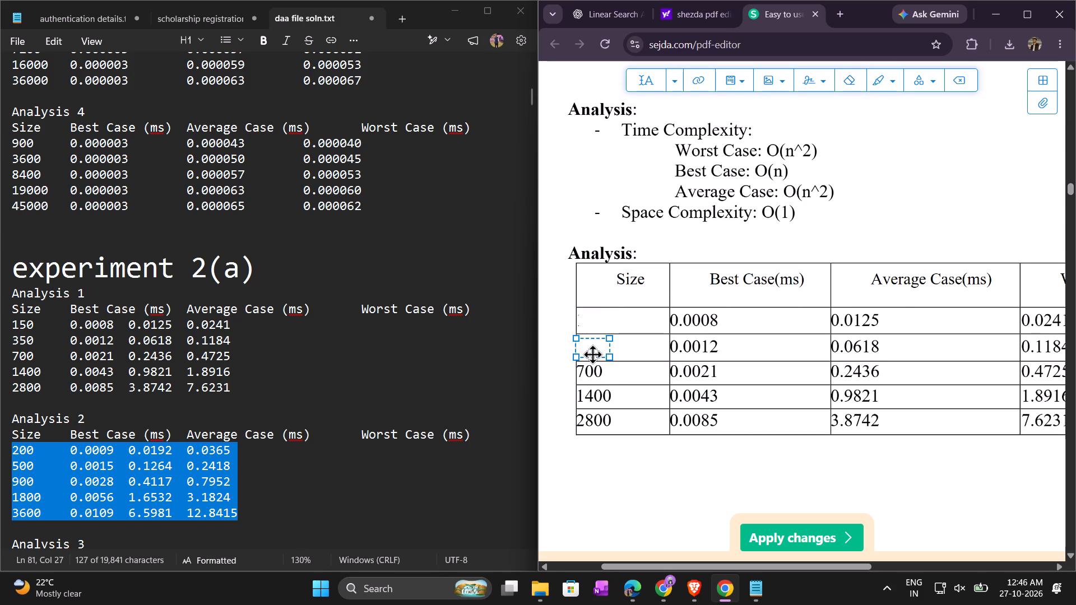
left_click(591, 352)
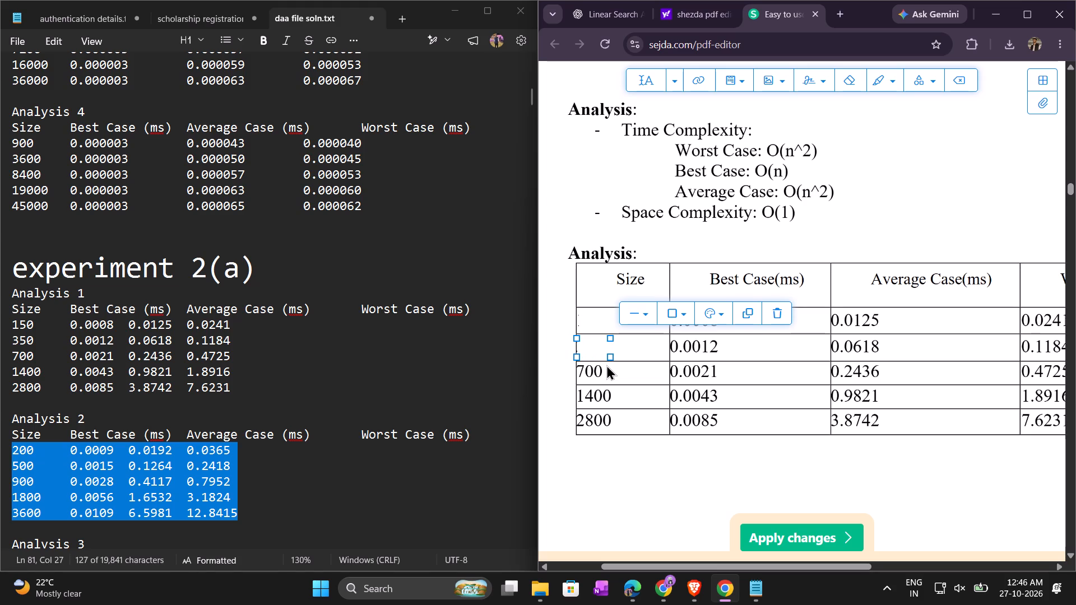
left_click(606, 365)
White out the remaining sizes 700, 1400 and 2800 in the insertion sort table's Size column.
left_click(845, 85)
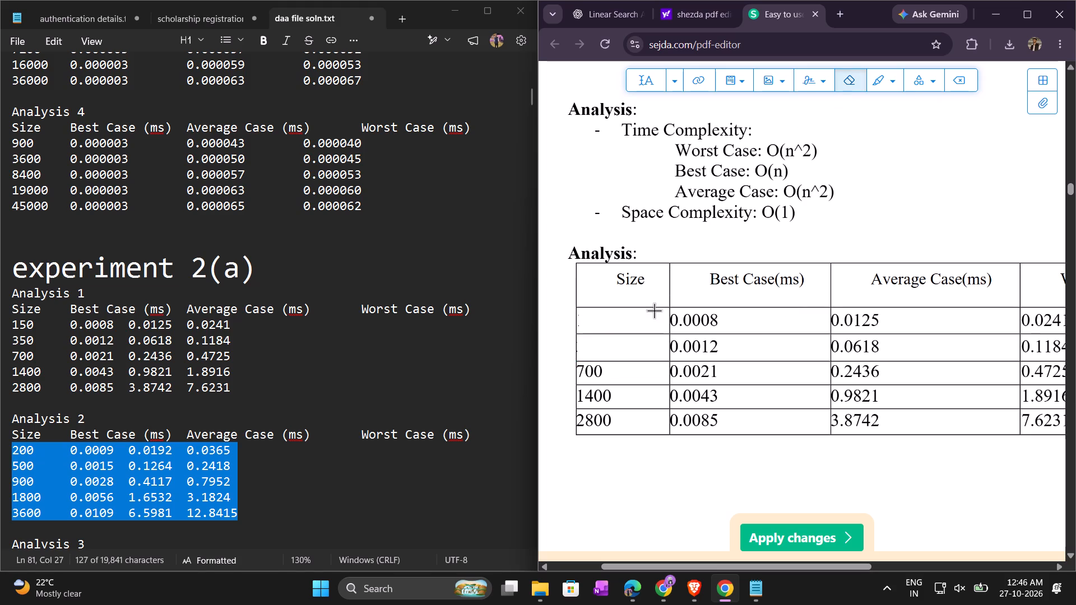
left_click_drag(608, 367, 584, 379)
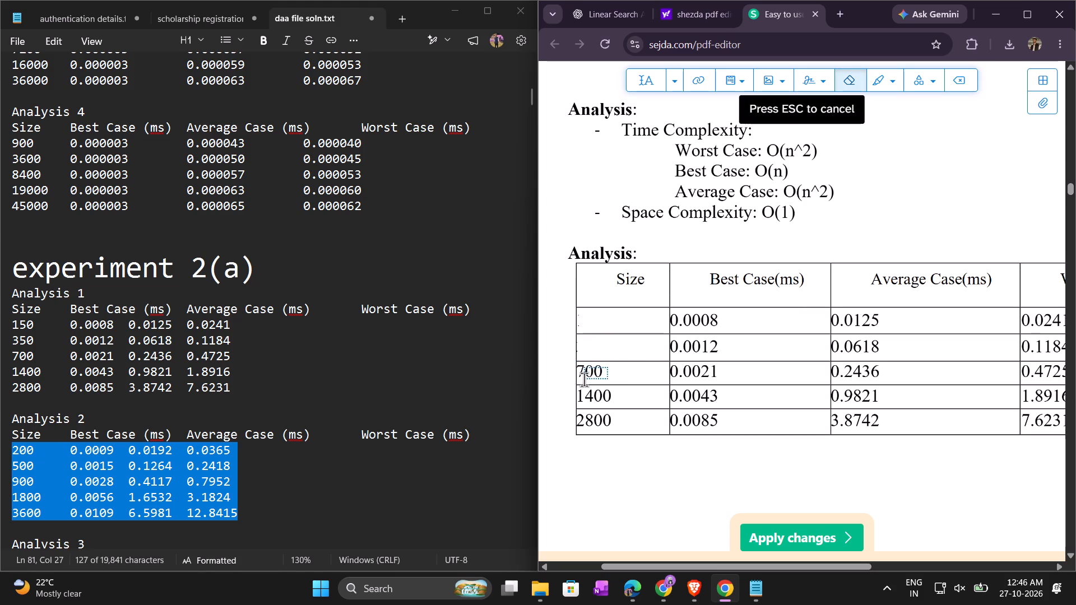
left_click_drag(584, 379, 577, 382)
left_click(588, 375)
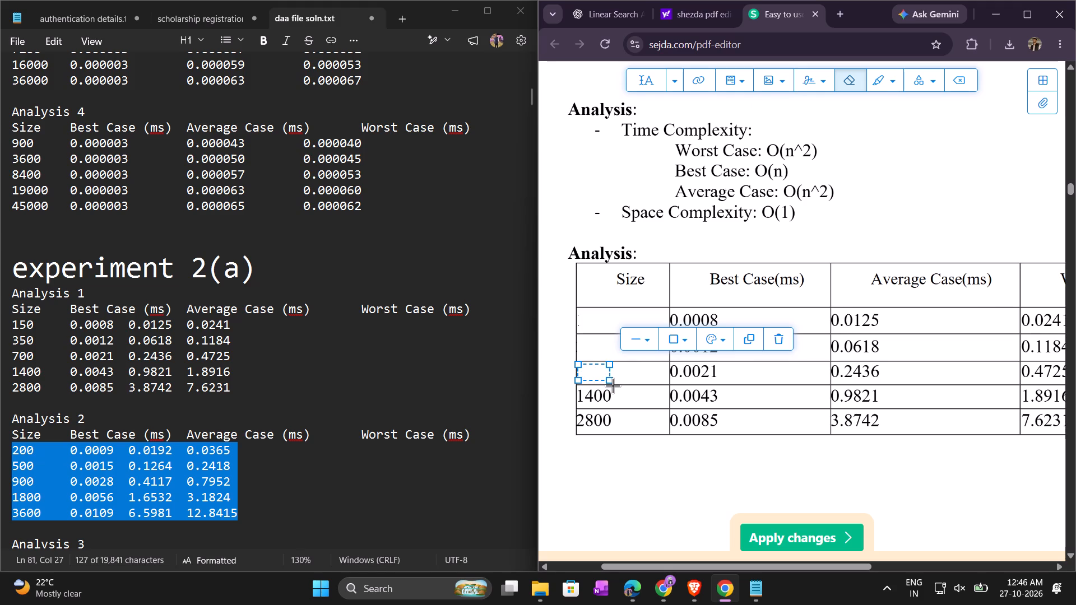
left_click_drag(613, 387, 578, 409)
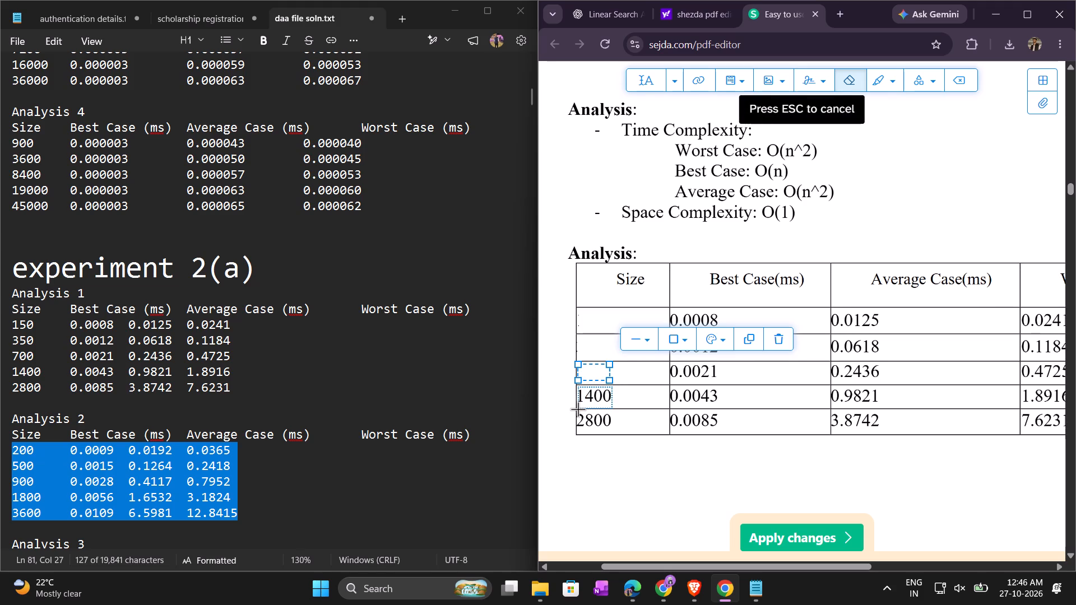
left_click_drag(578, 409, 577, 409)
left_click(614, 416)
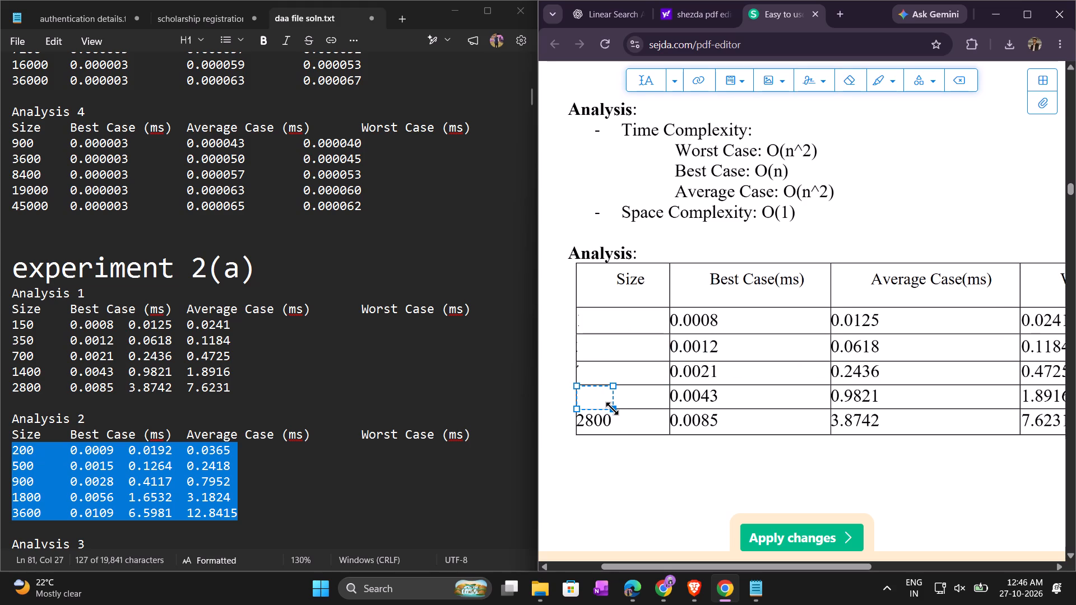
left_click(612, 408)
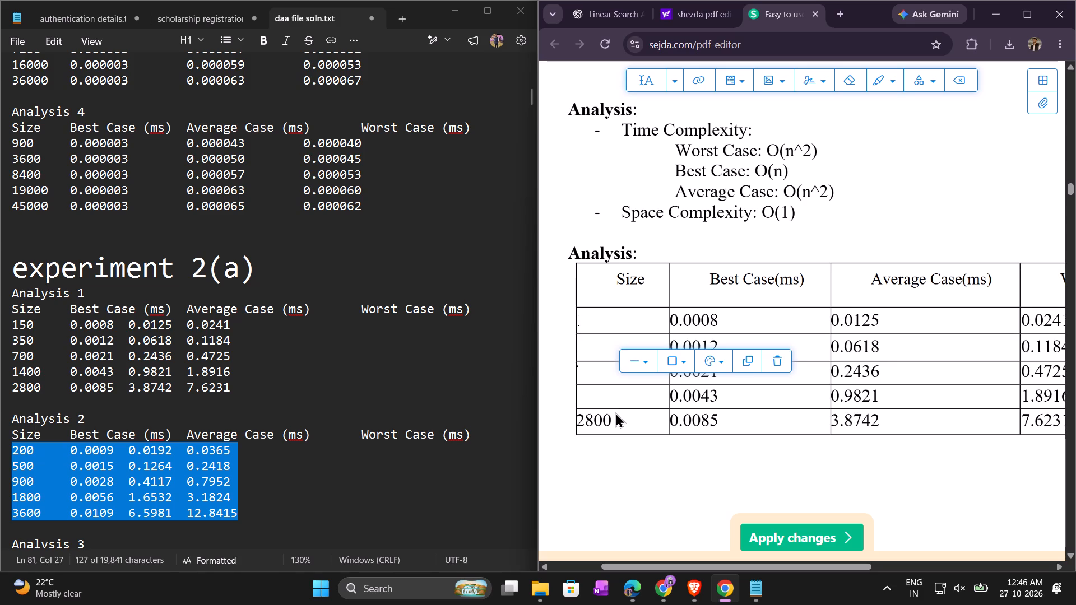
left_click(850, 76)
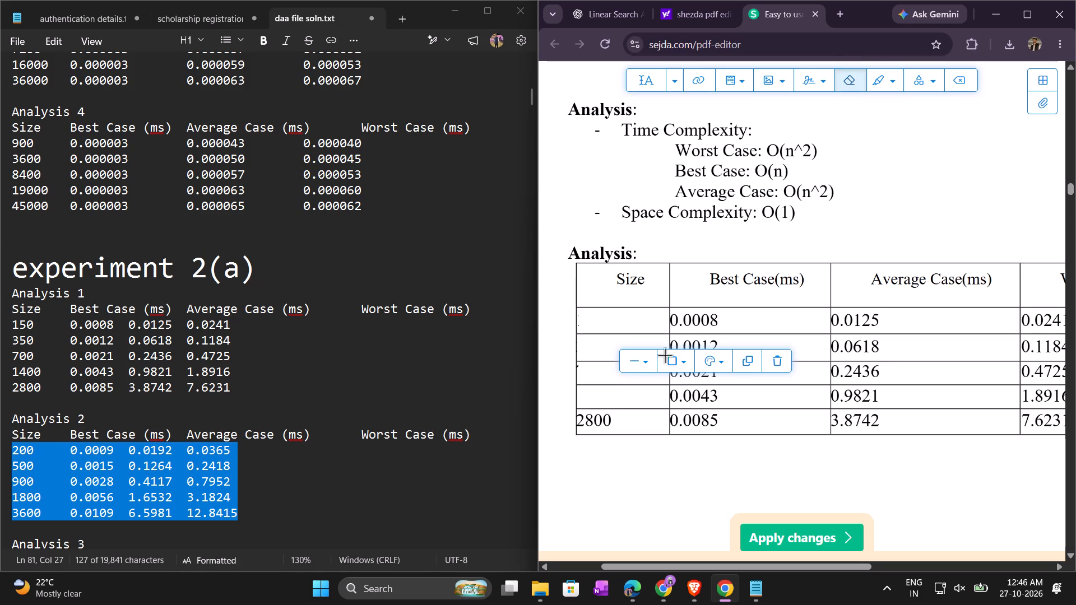
left_click_drag(614, 412, 588, 430)
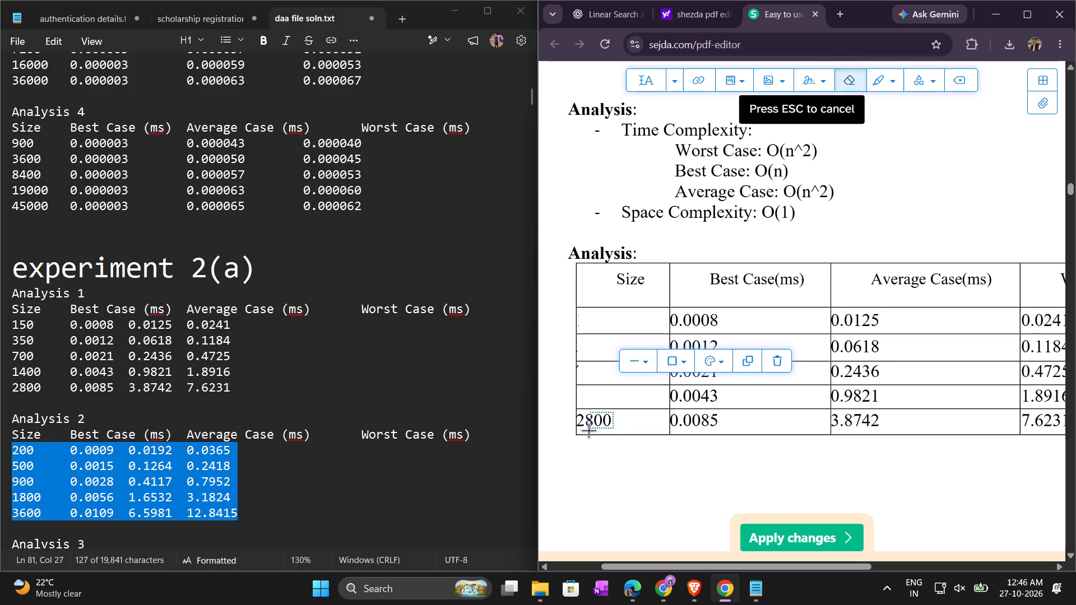
left_click_drag(588, 430, 579, 429)
left_click_drag(579, 429, 578, 430)
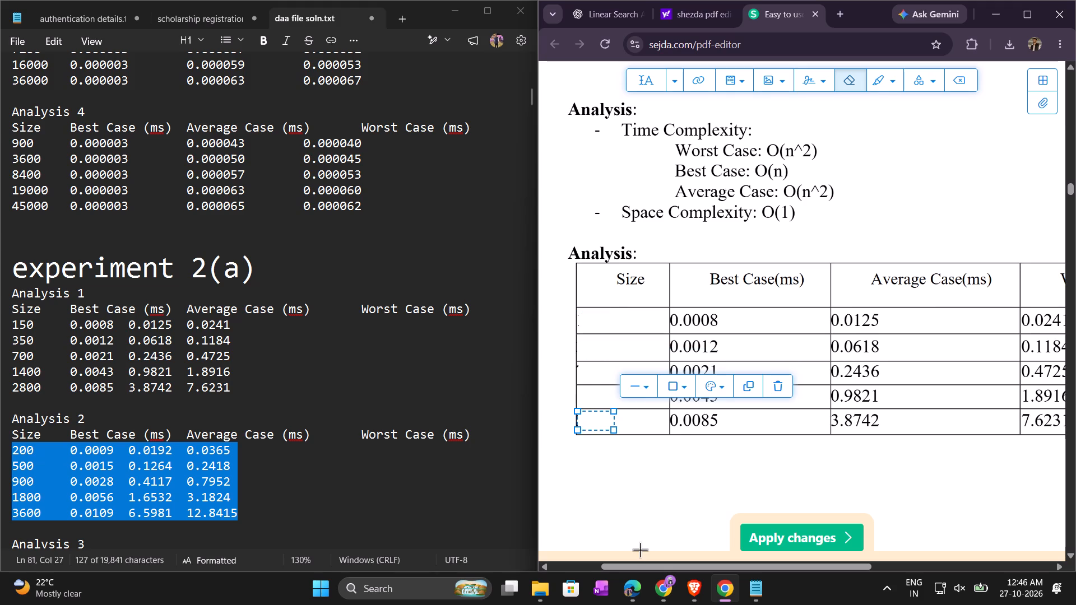
left_click(623, 516)
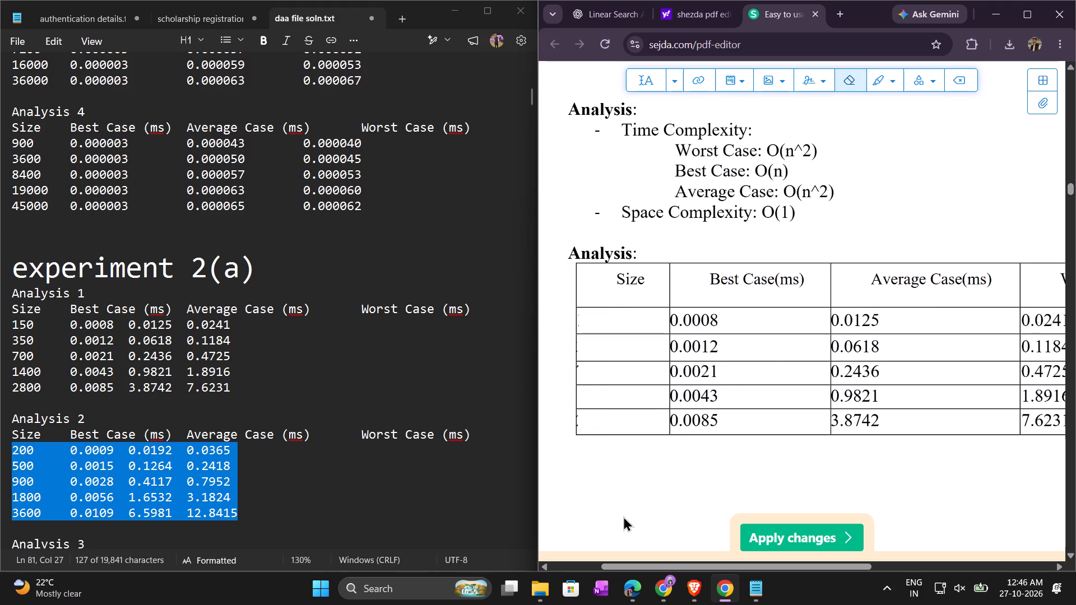
Add five text entries, 200, 500, 900, 1800 and 3600, in the blank space above the insertion sort table.
left_click(648, 77)
left_click(857, 242)
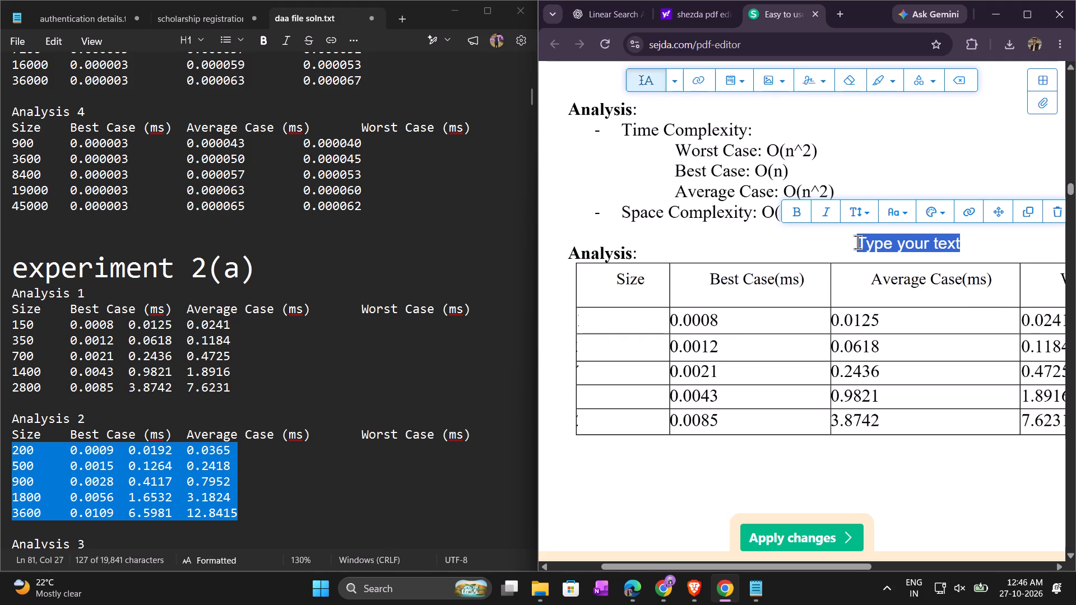
type("200")
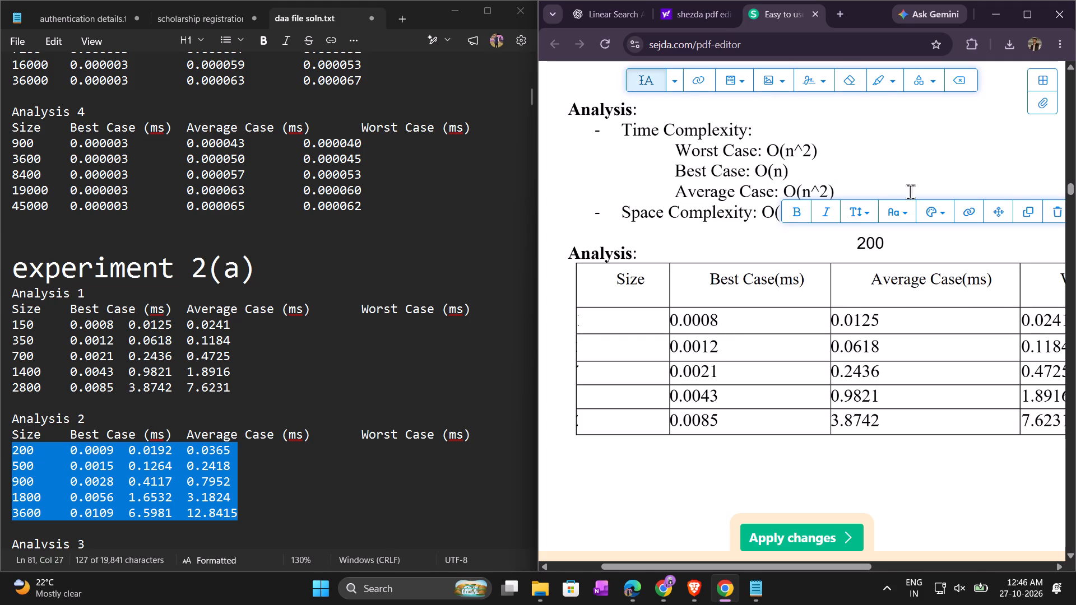
left_click(953, 169)
type("500")
scroll(367, 430, "down", 1)
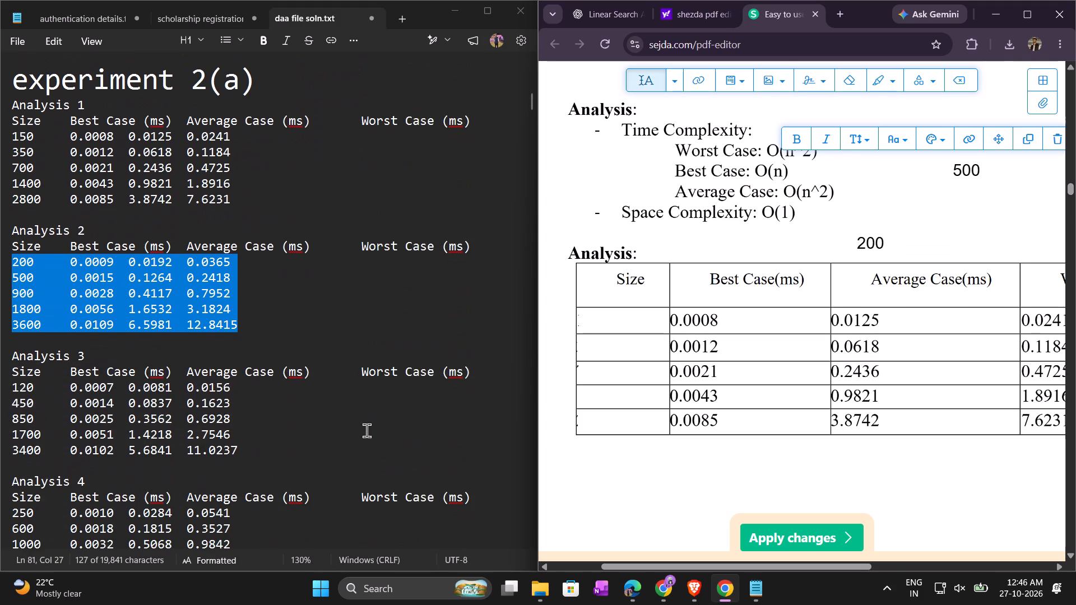
left_click(978, 222)
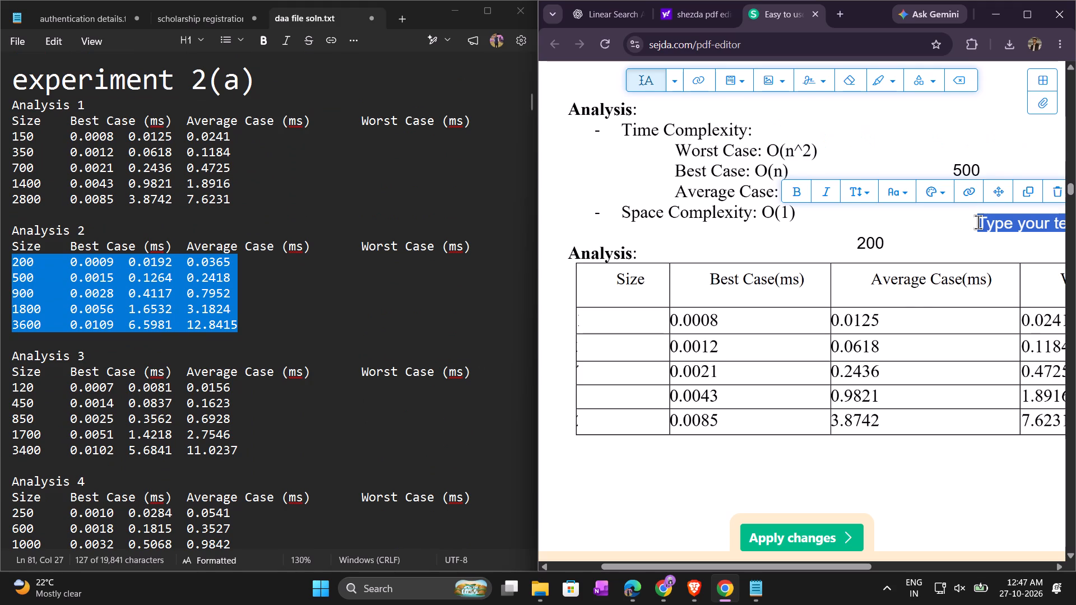
type("900")
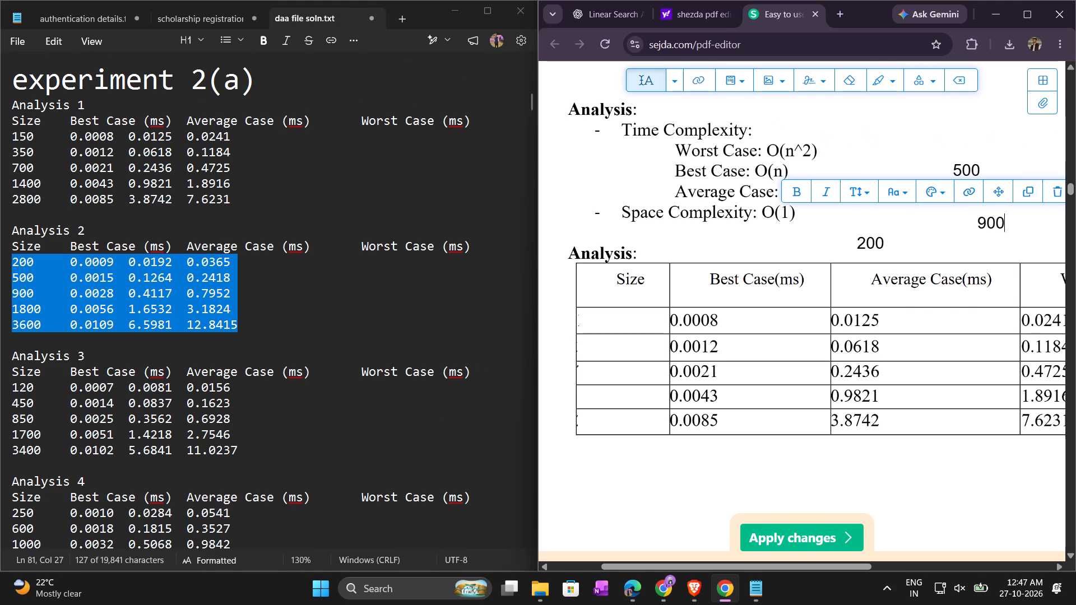
left_click(907, 220)
type("1800")
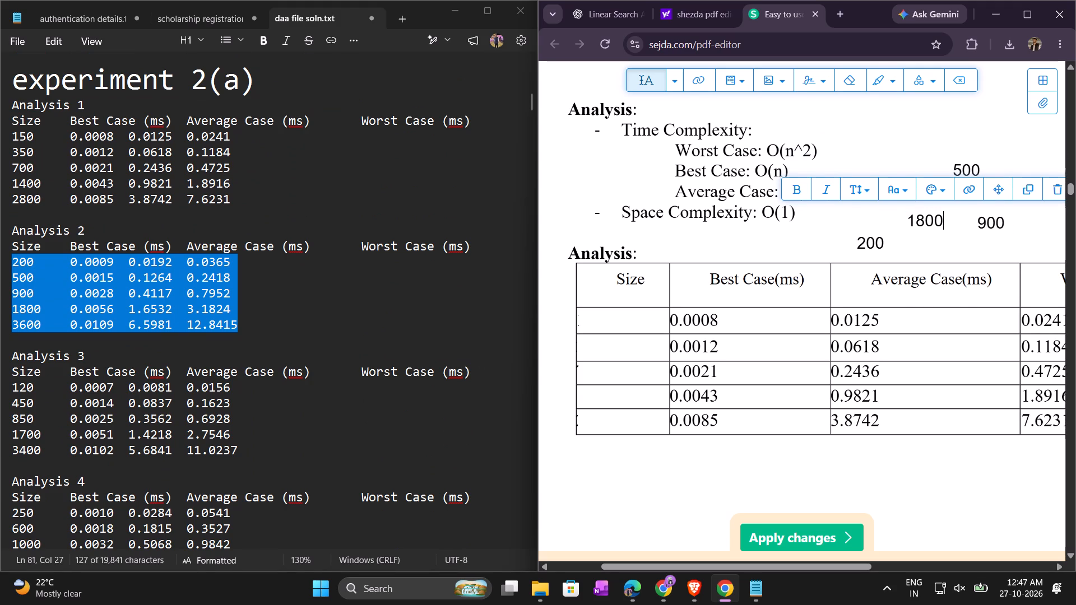
left_click(967, 244)
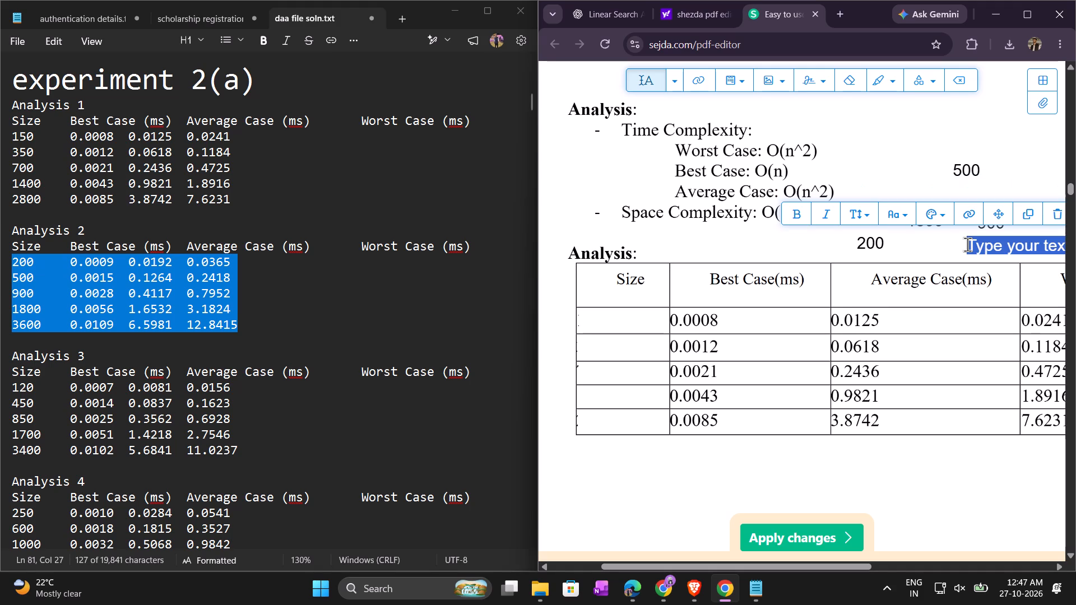
type("3600")
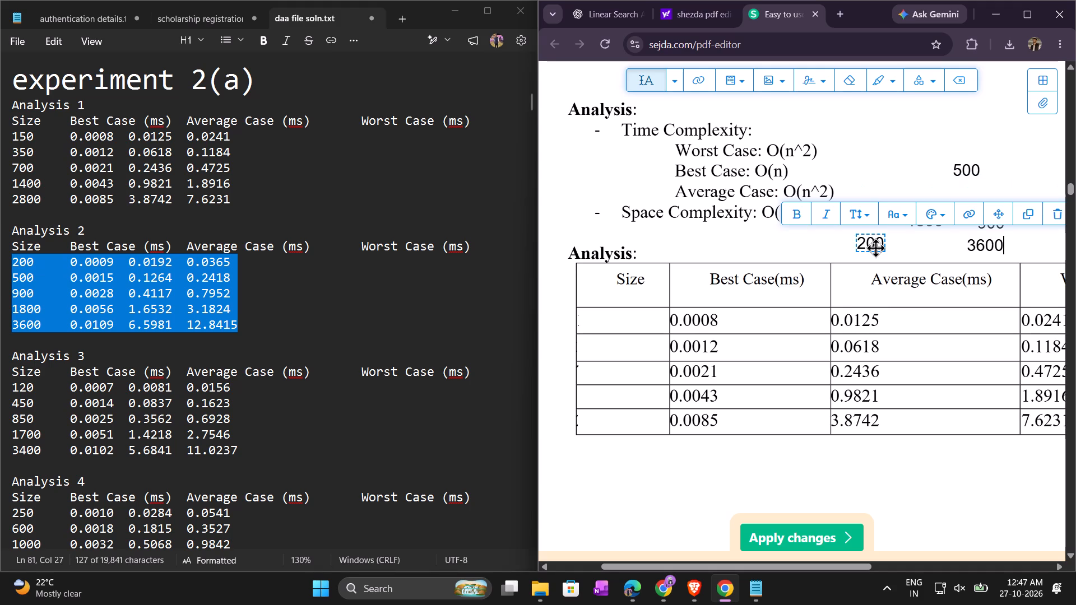
Move the 200, 500, 900, 1800 and 3600 text entries into the five Size cells in ascending order.
left_click_drag(871, 245, 599, 323)
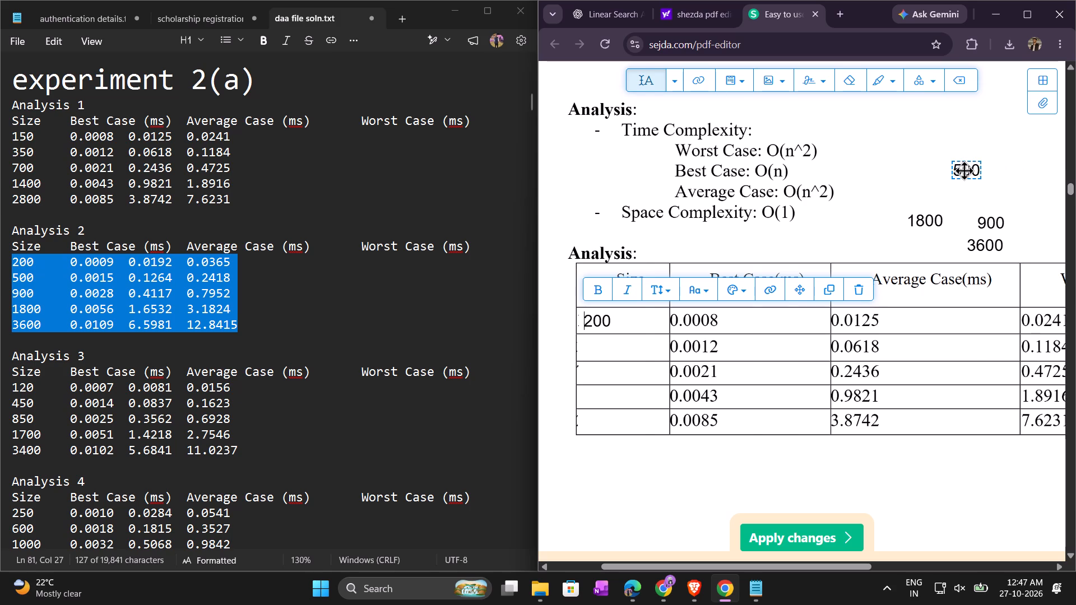
left_click_drag(964, 170, 595, 347)
left_click_drag(991, 222, 641, 383)
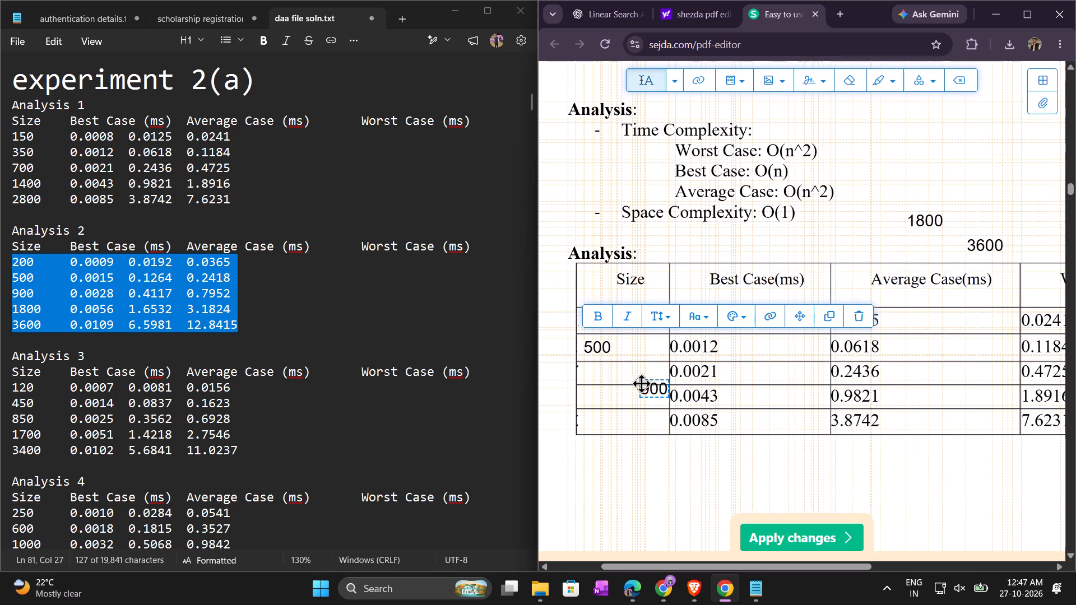
left_click_drag(641, 383, 597, 376)
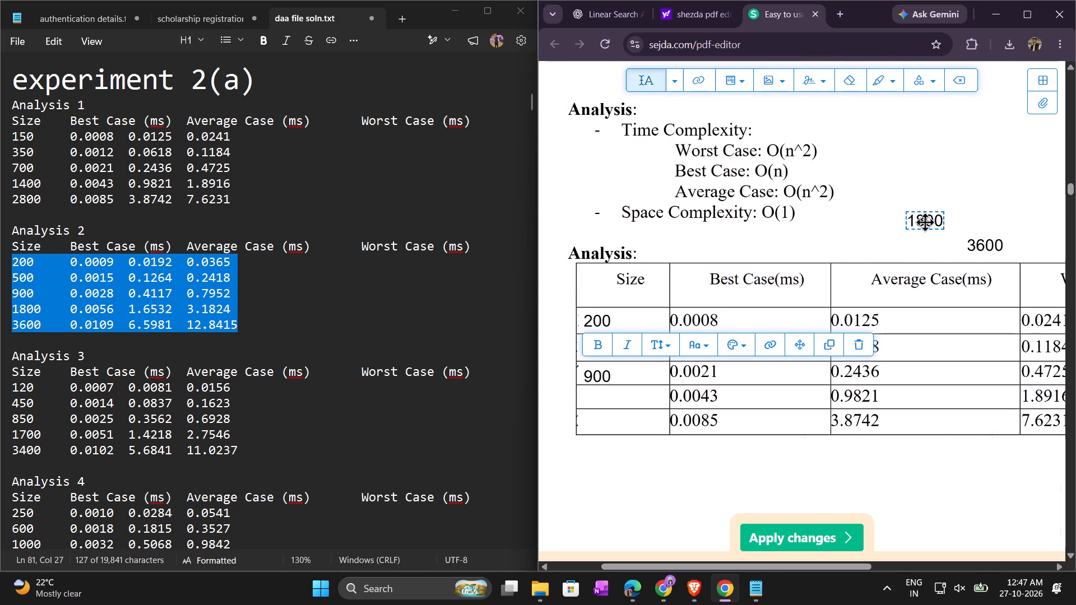
left_click(924, 221)
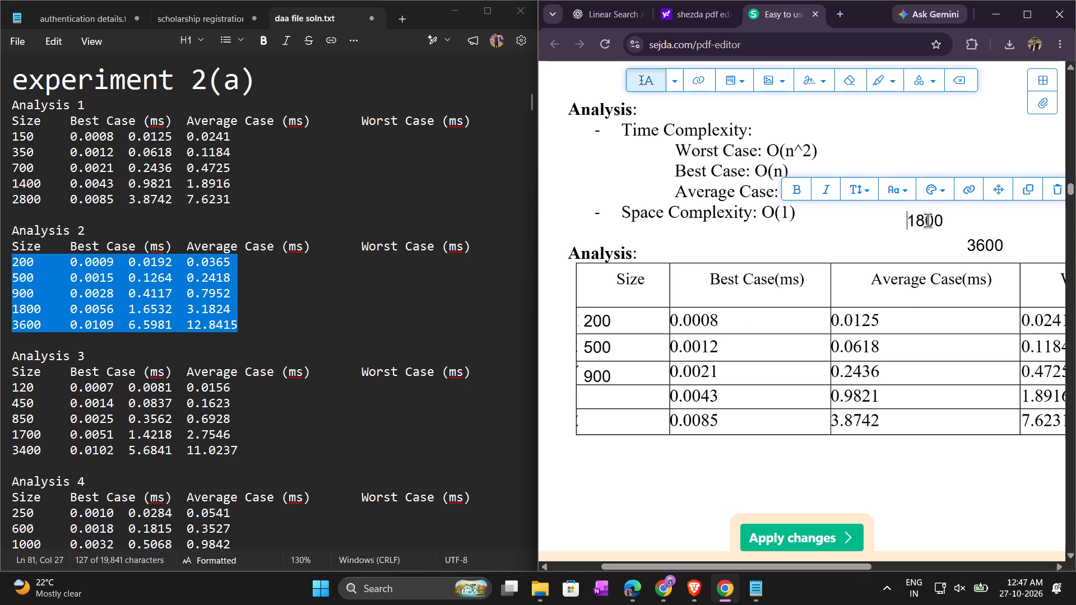
left_click(1006, 234)
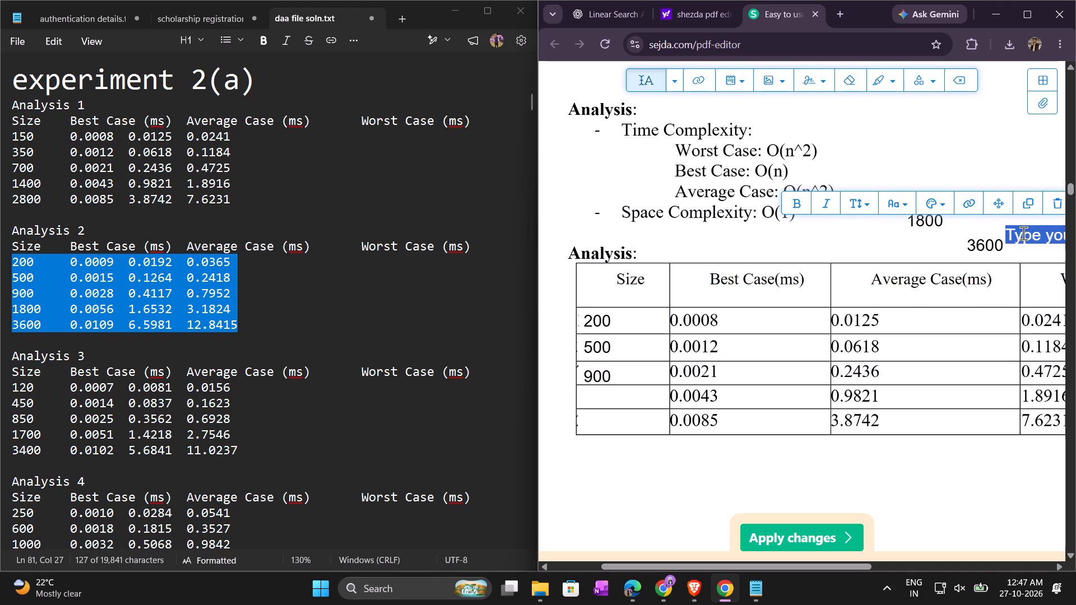
key("BackSpace")
left_click_drag(981, 248, 750, 355)
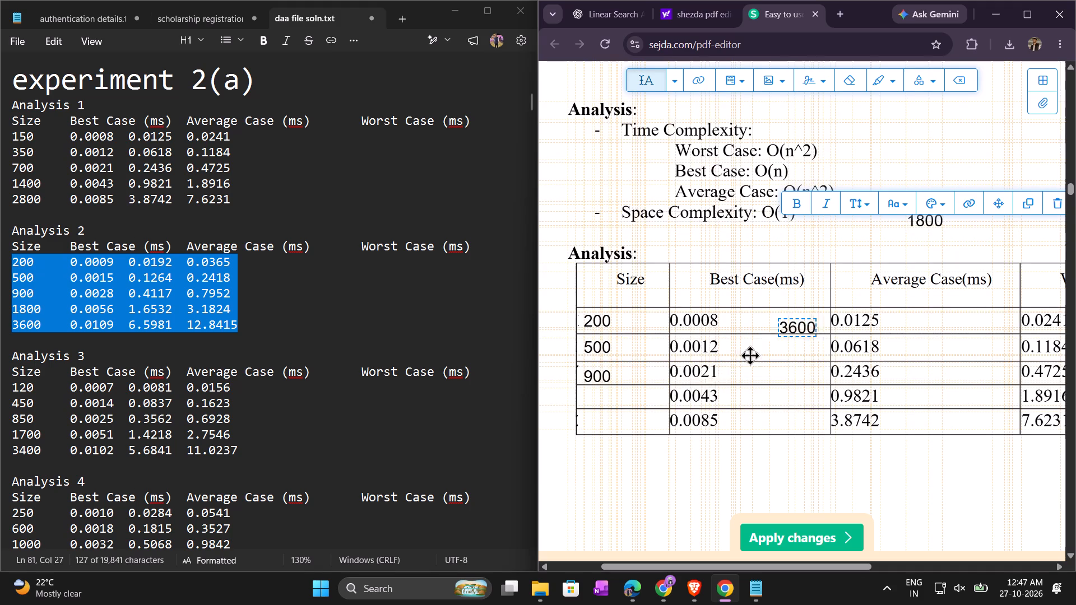
left_click_drag(750, 355, 600, 424)
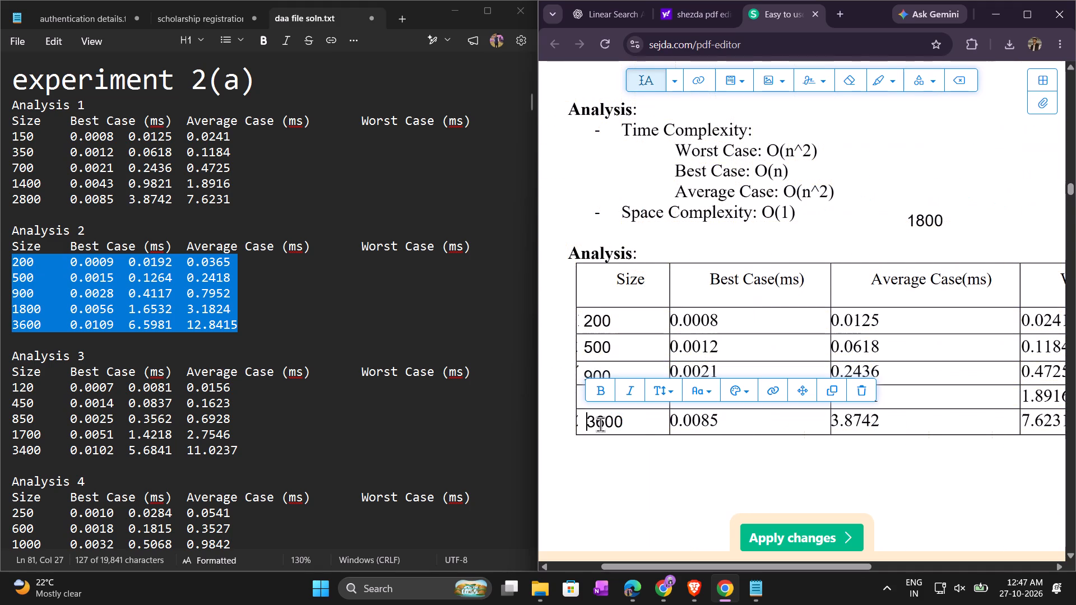
left_click_drag(927, 222, 600, 400)
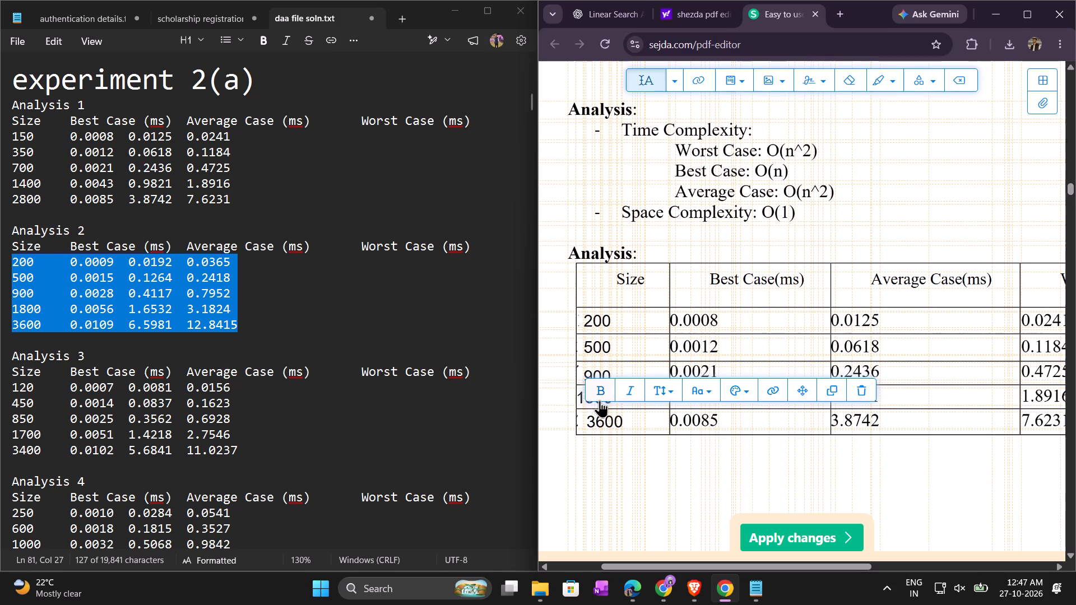
left_click_drag(600, 400, 601, 400)
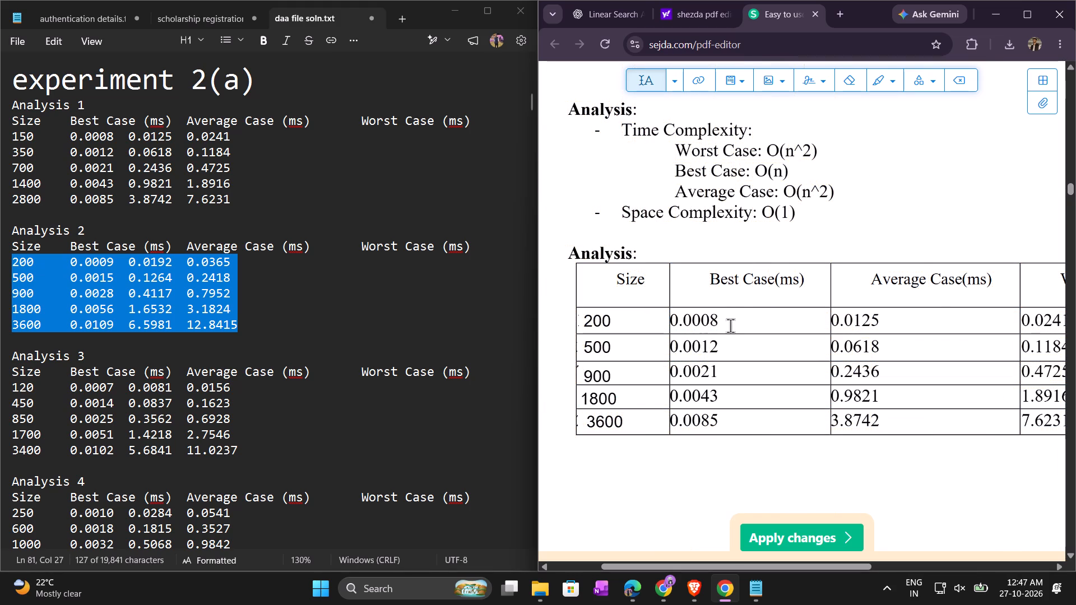
Set the Best Case values to 0.0009 for size 200 and 0.0015 for size 500.
left_click(718, 317)
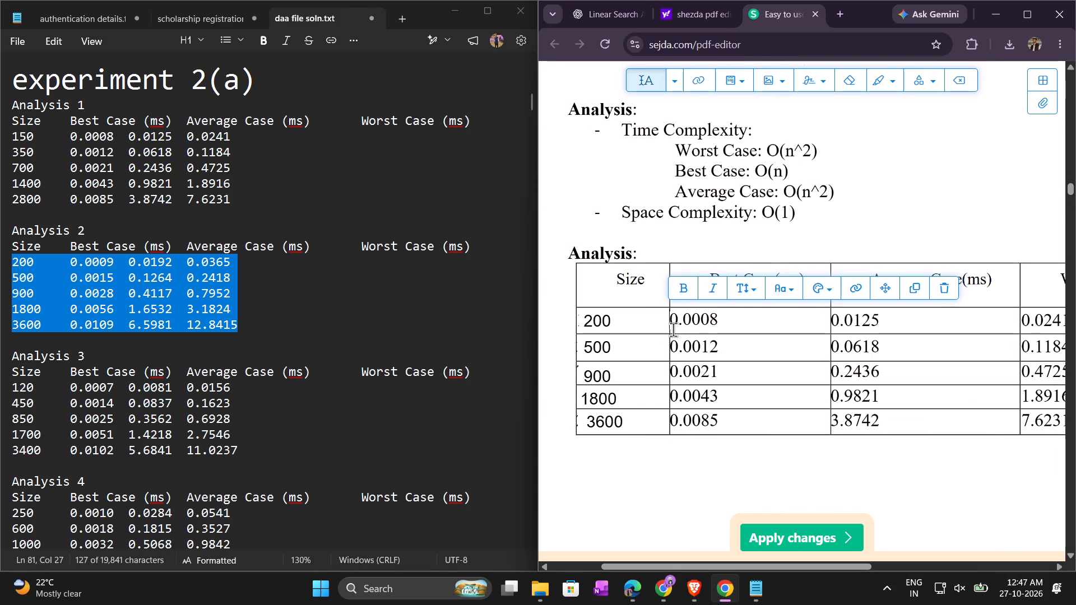
left_click(716, 318)
key("BackSpace")
key("9")
left_click(718, 346)
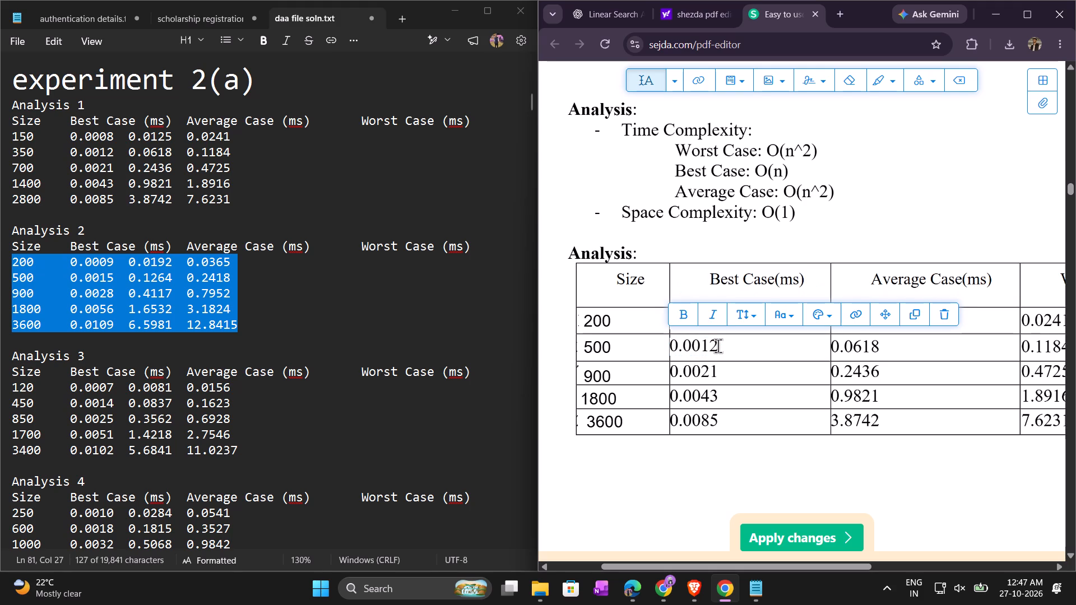
key("BackSpace")
key("5")
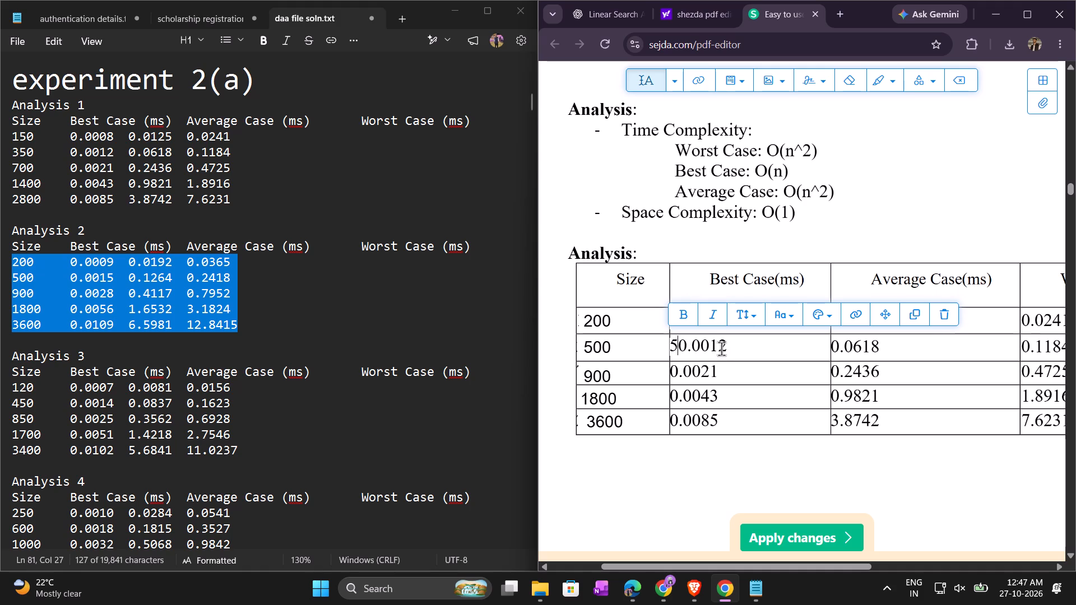
key("BackSpace")
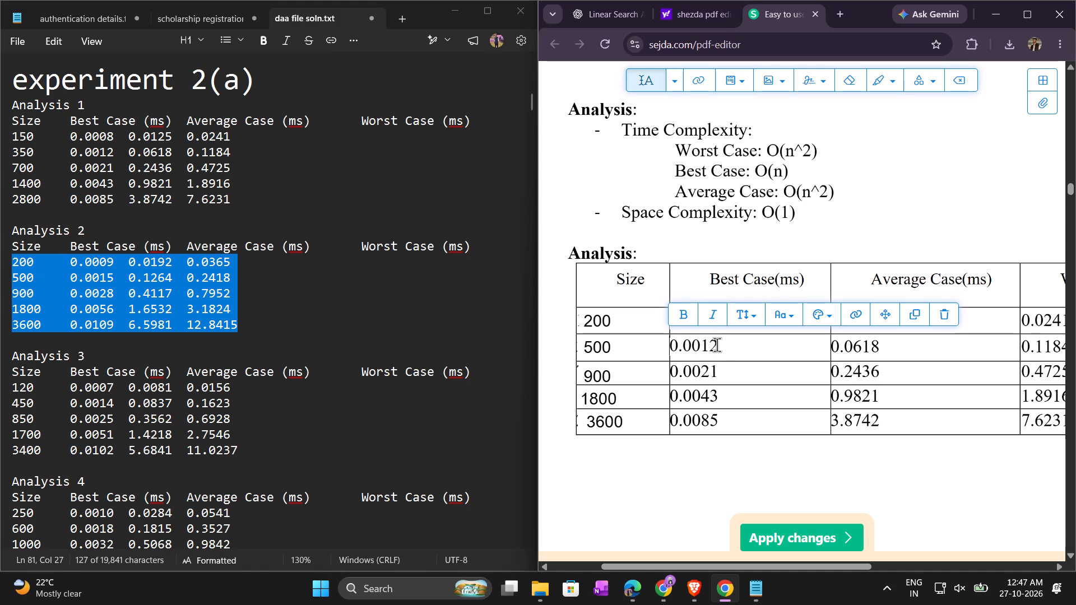
left_click(717, 345)
key("BackSpace")
key("5")
Set the Best Case values to 0.0028 for size 900 and 0.0056 for size 1800.
left_click(713, 370)
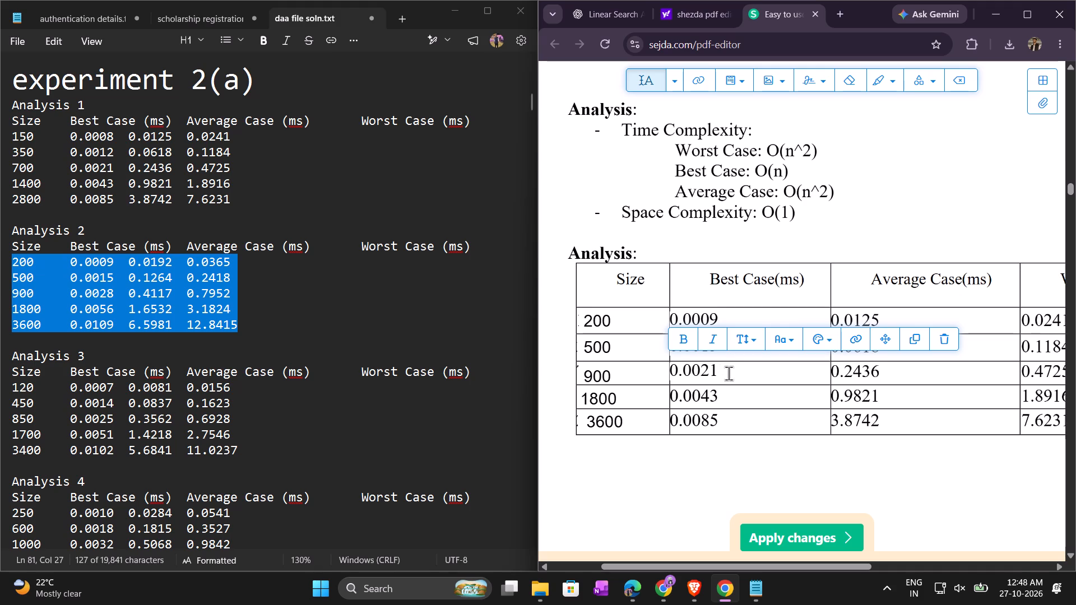
left_click(715, 367)
key("BackSpace")
key("8")
left_click(717, 395)
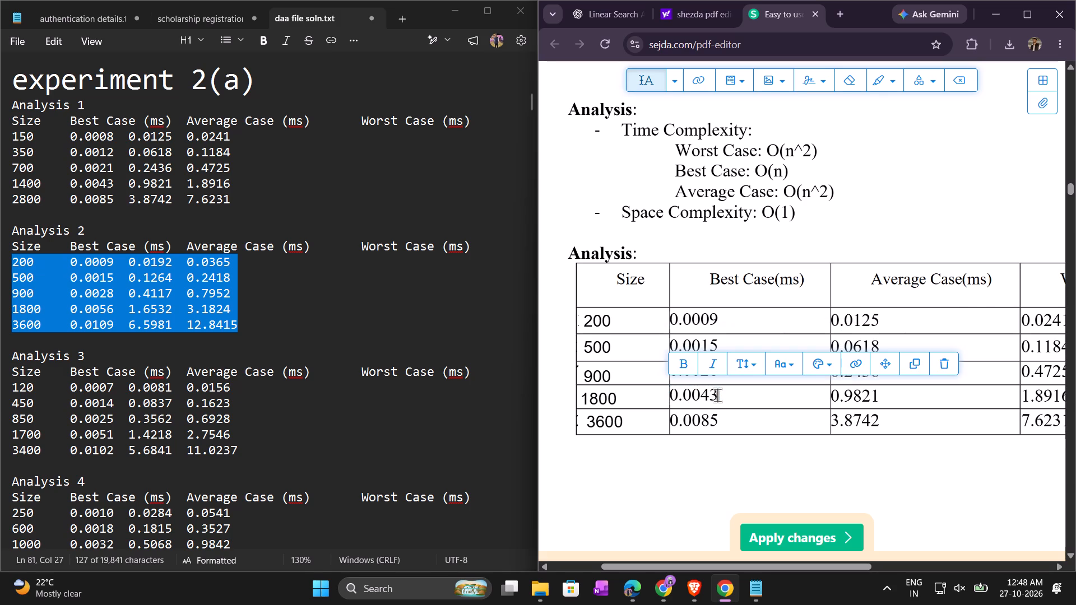
key("BackSpace")
key("BackSpace")
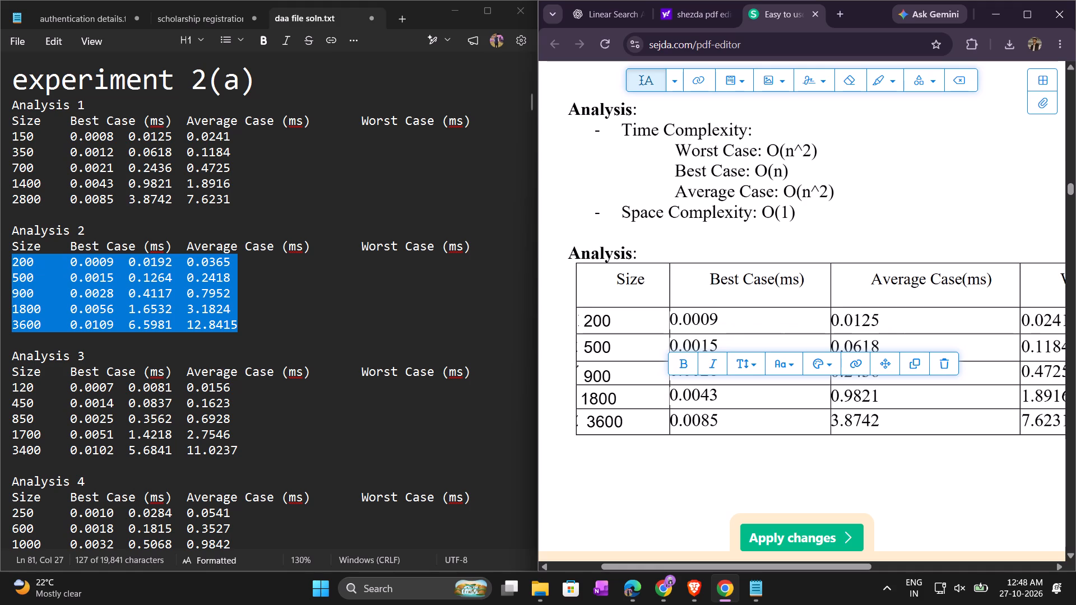
left_click(718, 394)
key("BackSpace")
key("BackSpace")
type("56")
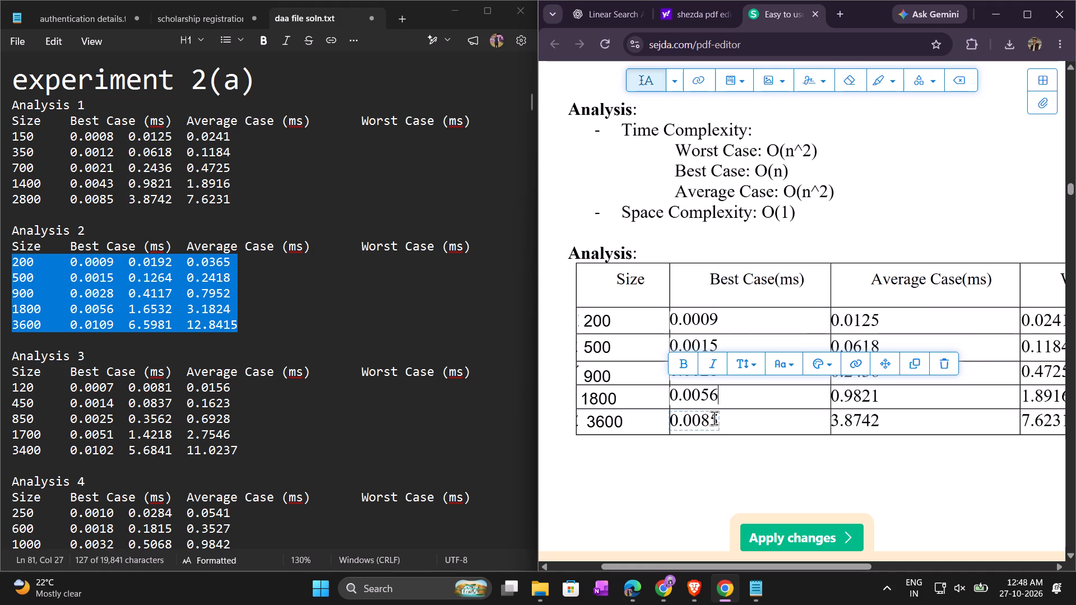
Set the Best Case value for size 3600 to 0.0109.
left_click(713, 420)
left_click(717, 420)
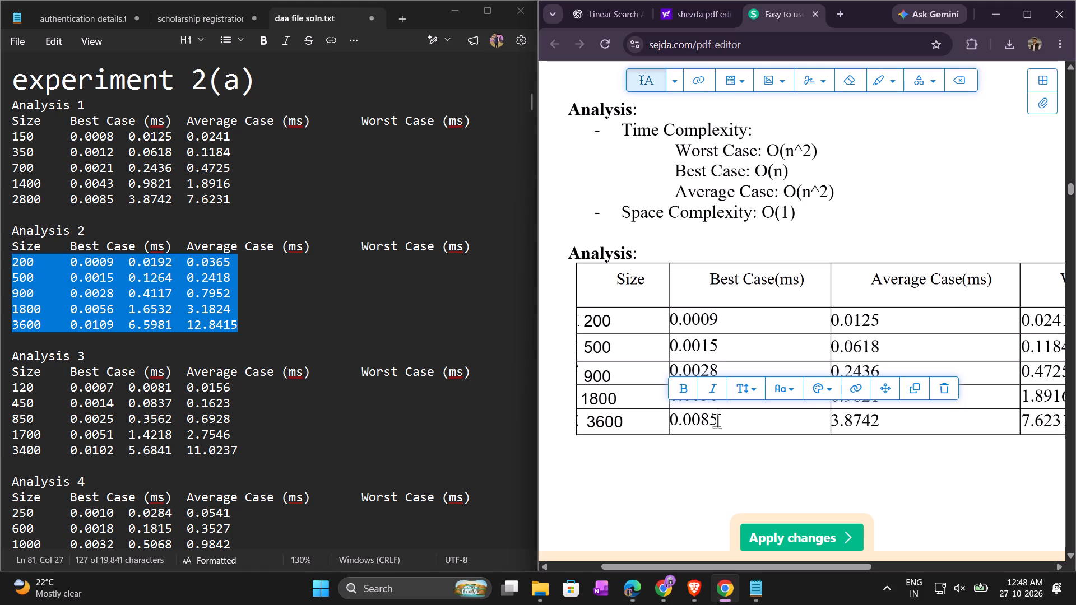
key("BackSpace")
key("BackSpace")
key("BackSpace")
type("109")
Clear the clipboard history before collecting the next column of values.
left_click(876, 320)
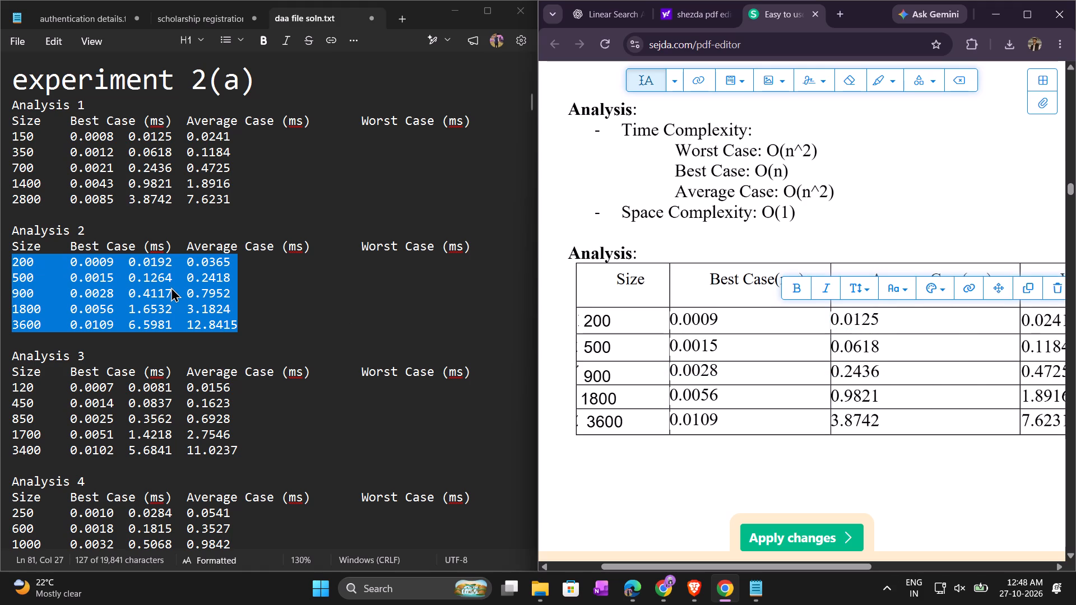
left_click(165, 278)
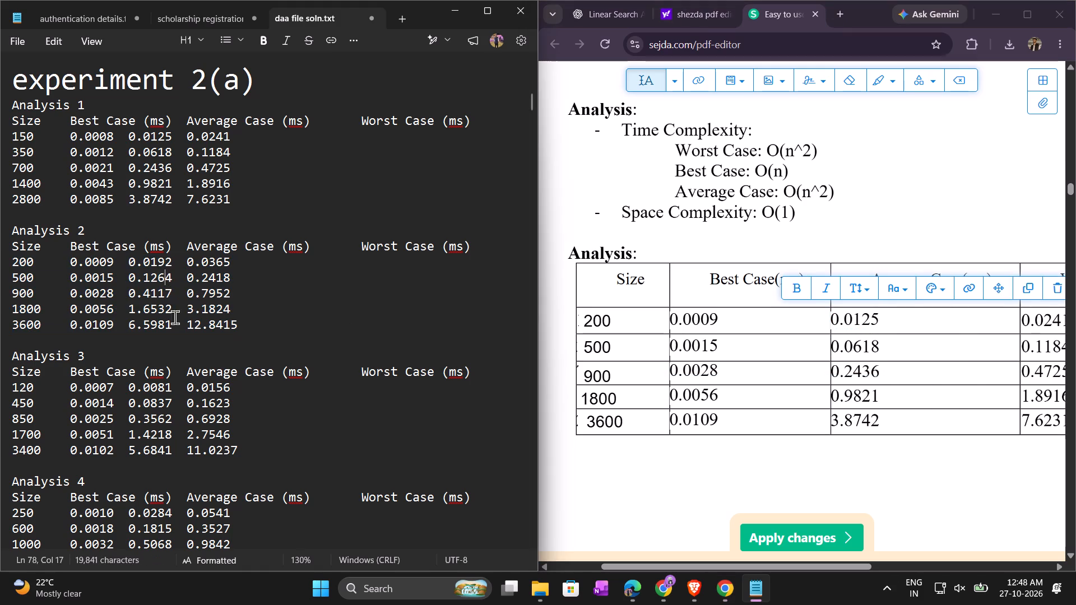
left_click_drag(173, 325, 126, 326)
key("super+v")
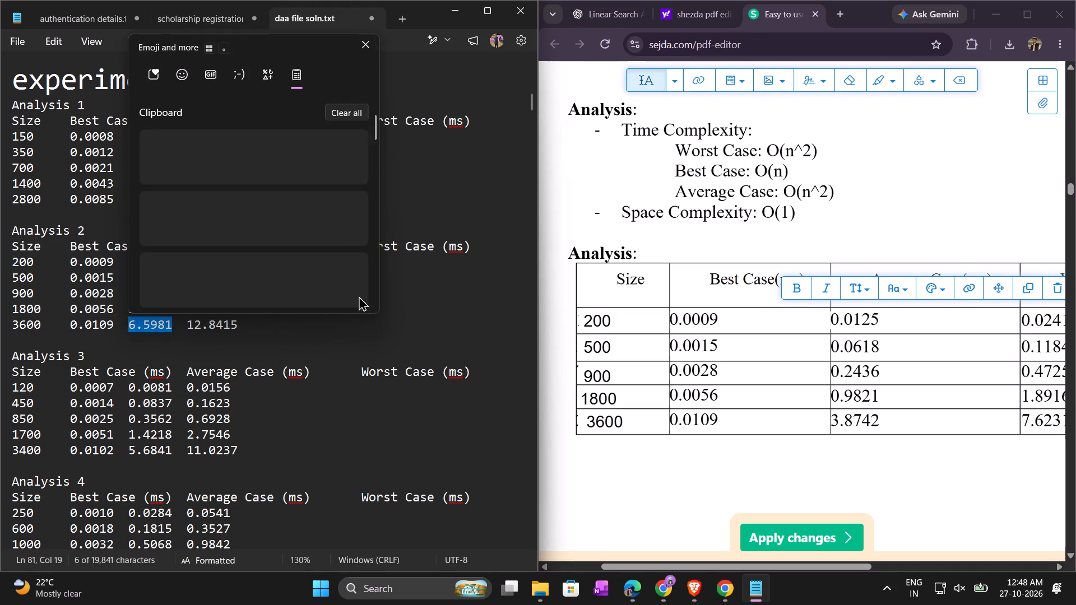
left_click(328, 117)
Copy 6.5981, 1.6532, 0.4117, 0.1264 and 0.0192 one by one from the Analysis 2 rows in the notes.
left_click(166, 328)
key("ctrl+c")
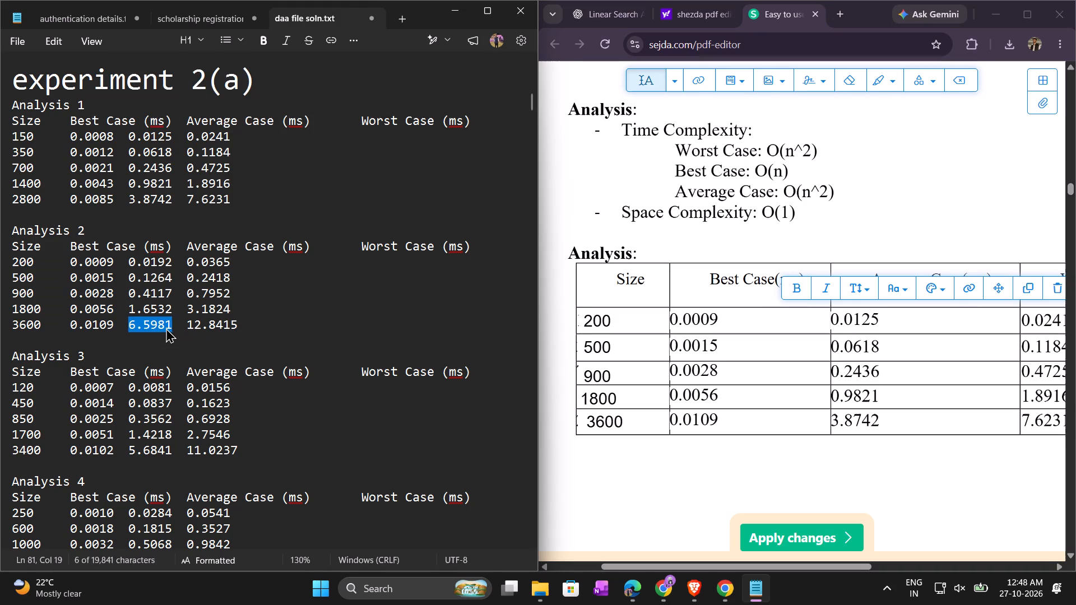
left_click_drag(171, 309, 130, 310)
key("ctrl+c")
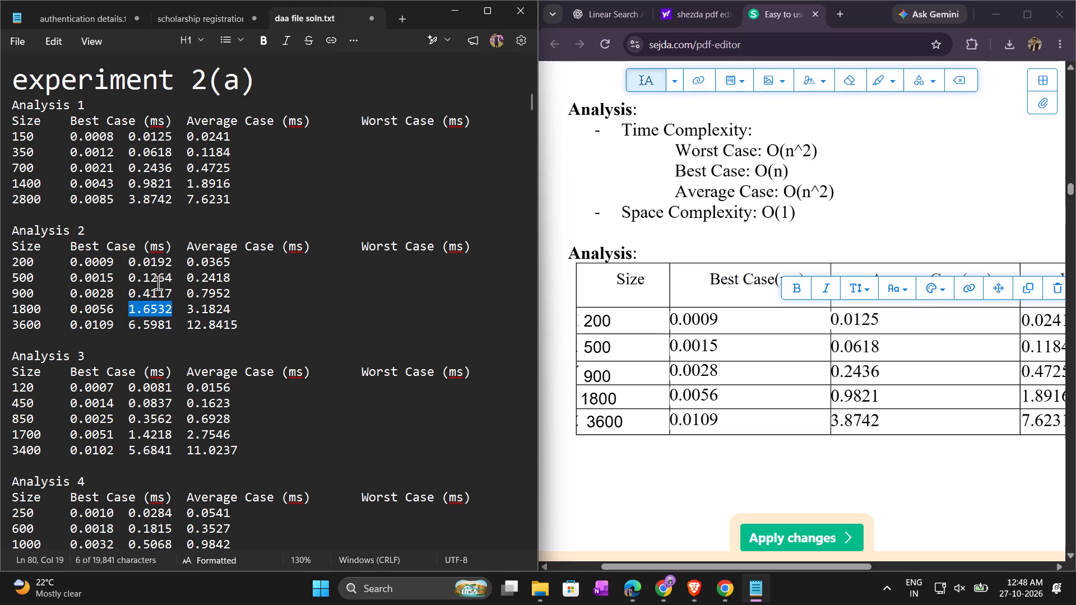
left_click_drag(174, 292, 130, 295)
key("ctrl+c")
left_click_drag(169, 277, 131, 276)
left_click_drag(126, 277, 171, 277)
key("ctrl+c")
left_click_drag(128, 262, 138, 262)
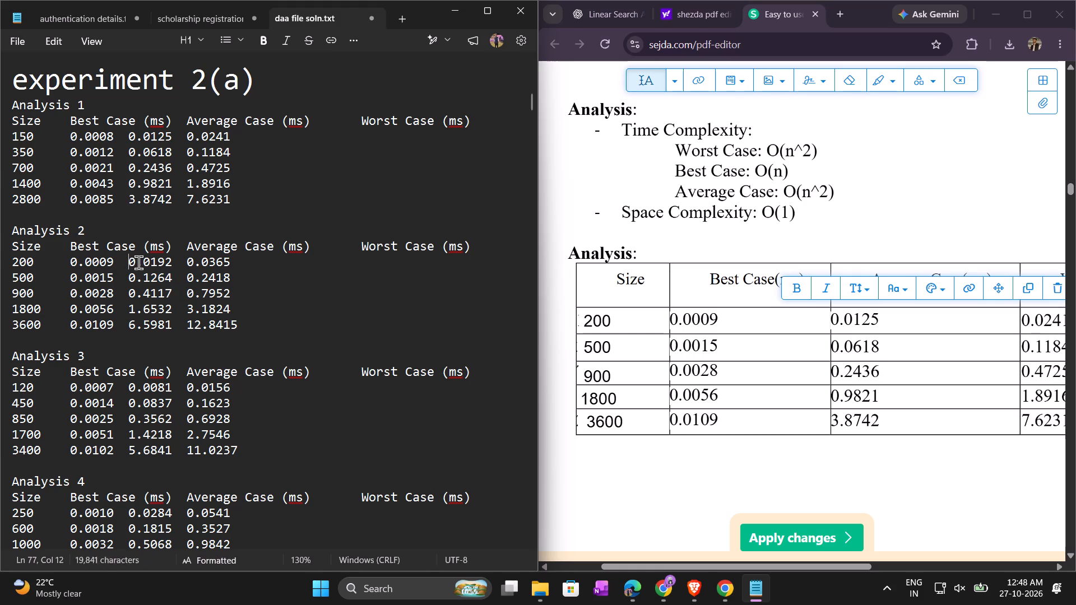
left_click_drag(138, 262, 175, 262)
key("ctrl+c")
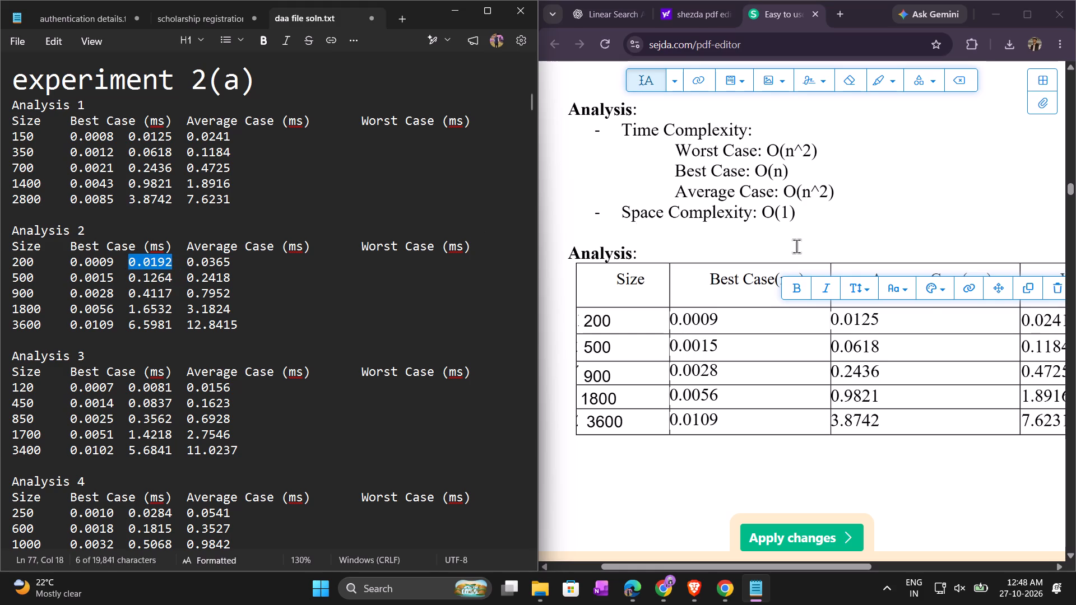
Set the Average Case values to 0.0192 for size 200 and 0.1264 for size 500.
left_click(863, 319)
key("ctrl+a")
key("ctrl+v")
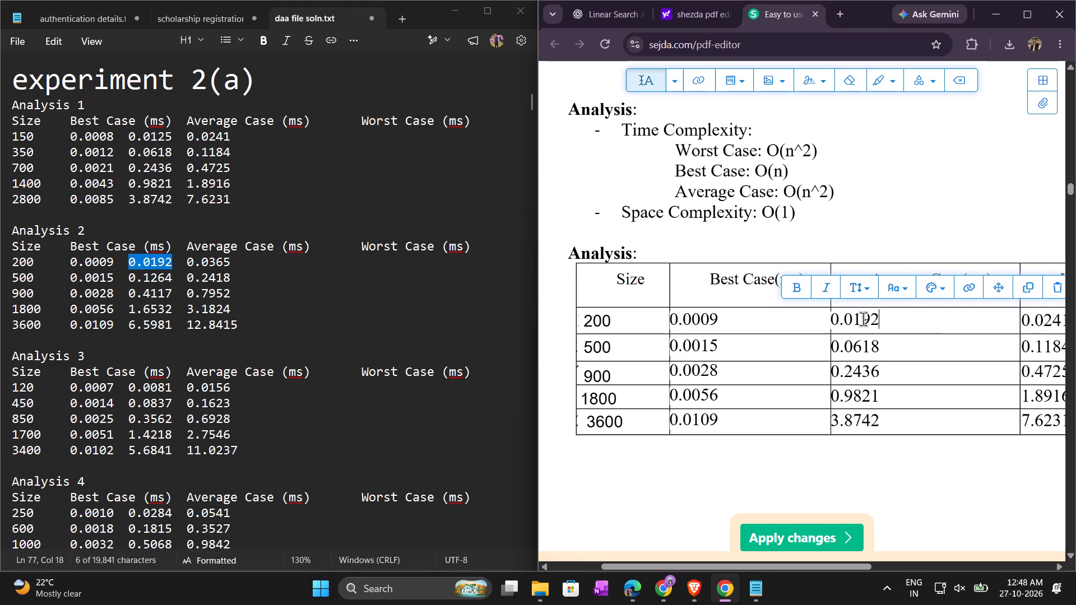
left_click(868, 338)
left_click(861, 345)
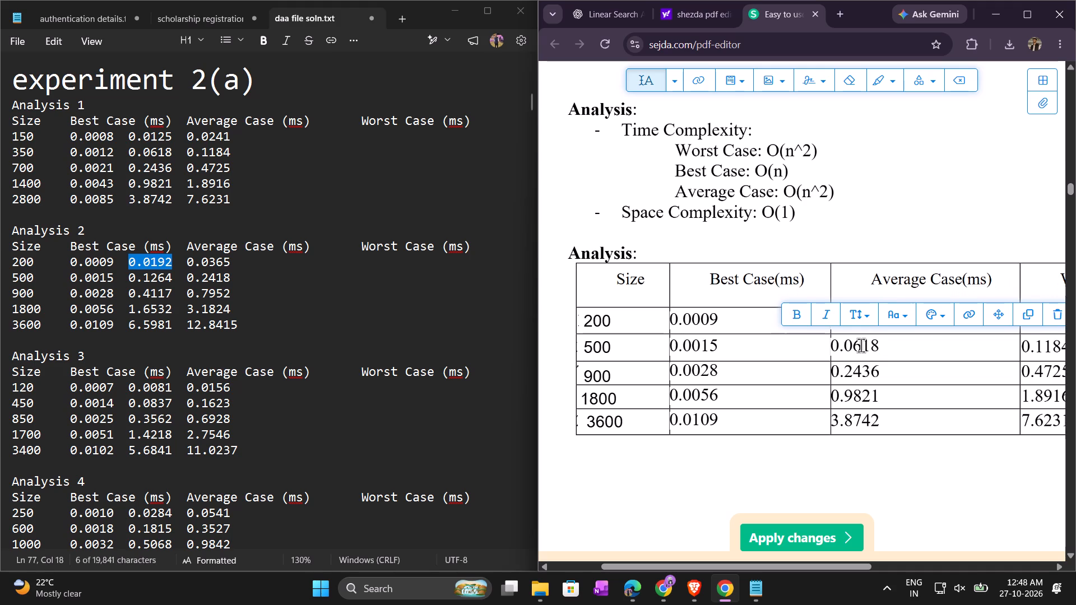
key("ctrl+a")
key("super+v")
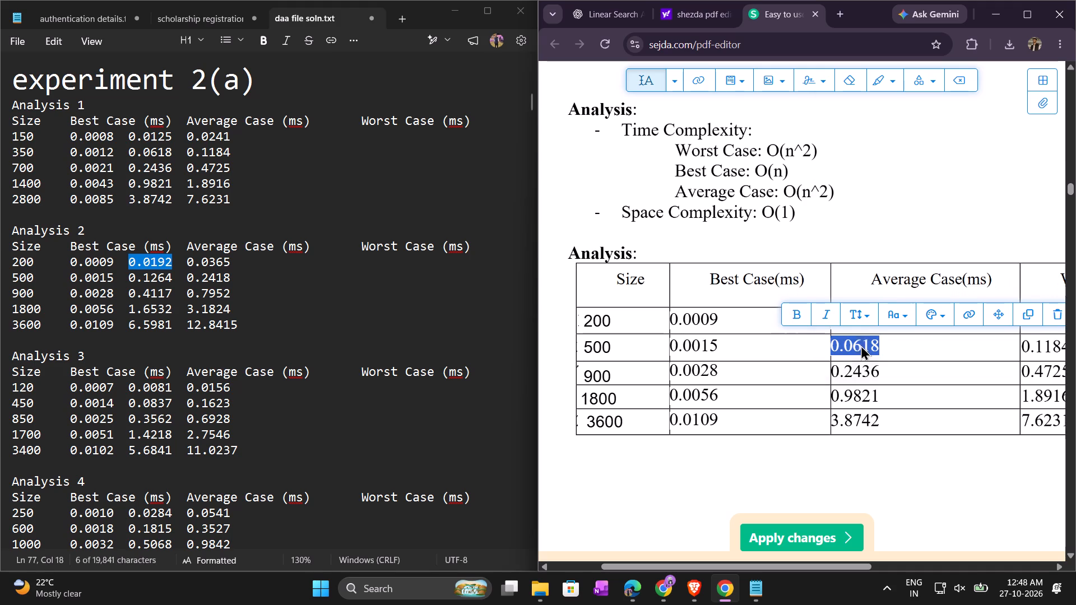
key("Down")
key("Return")
key("ctrl+v")
Set the Average Case value for size 900 to 0.4117.
left_click(852, 380)
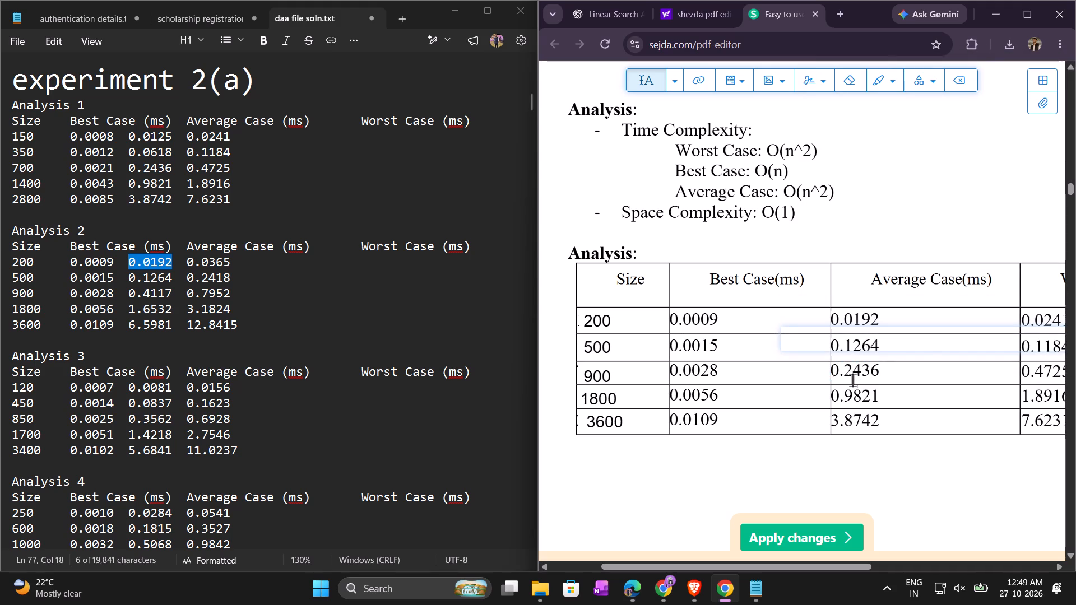
key("ctrl+a")
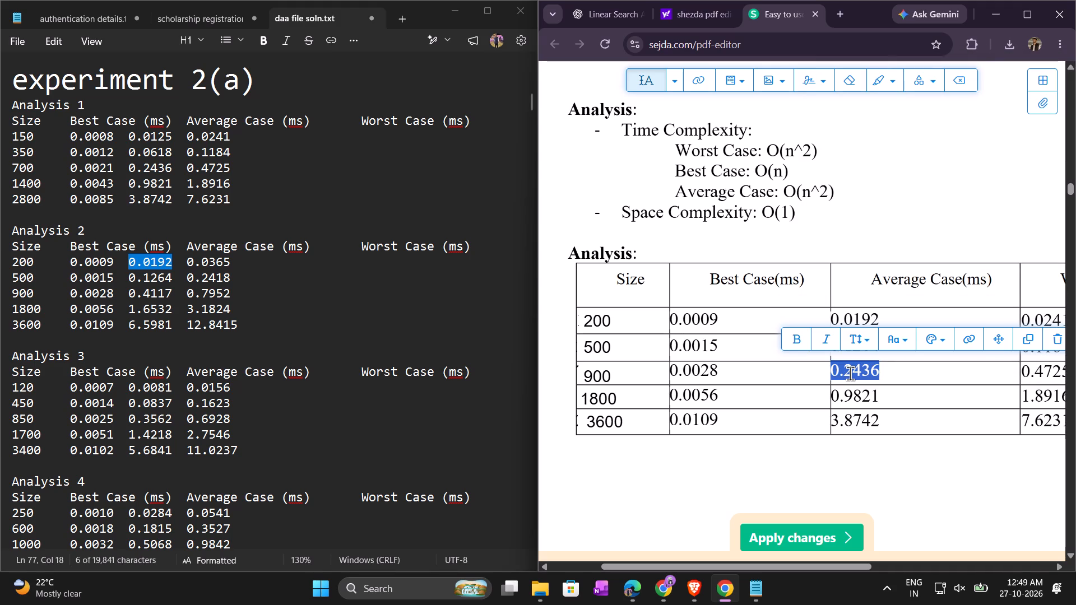
key("super+v")
key("Down")
key("Down")
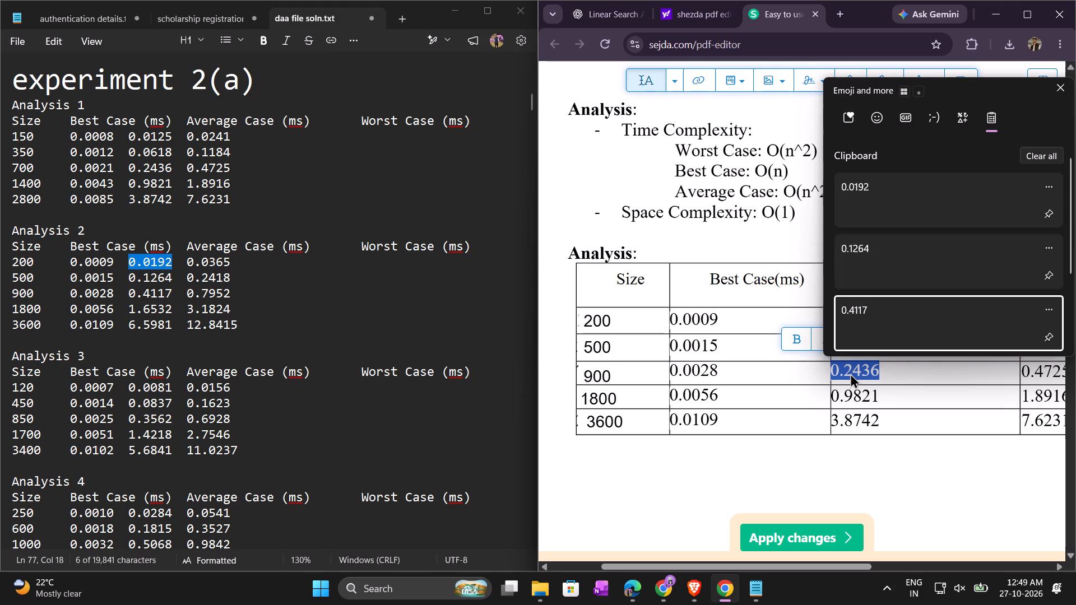
key("Return")
key("backslash")
key("ctrl+v")
left_click(837, 369)
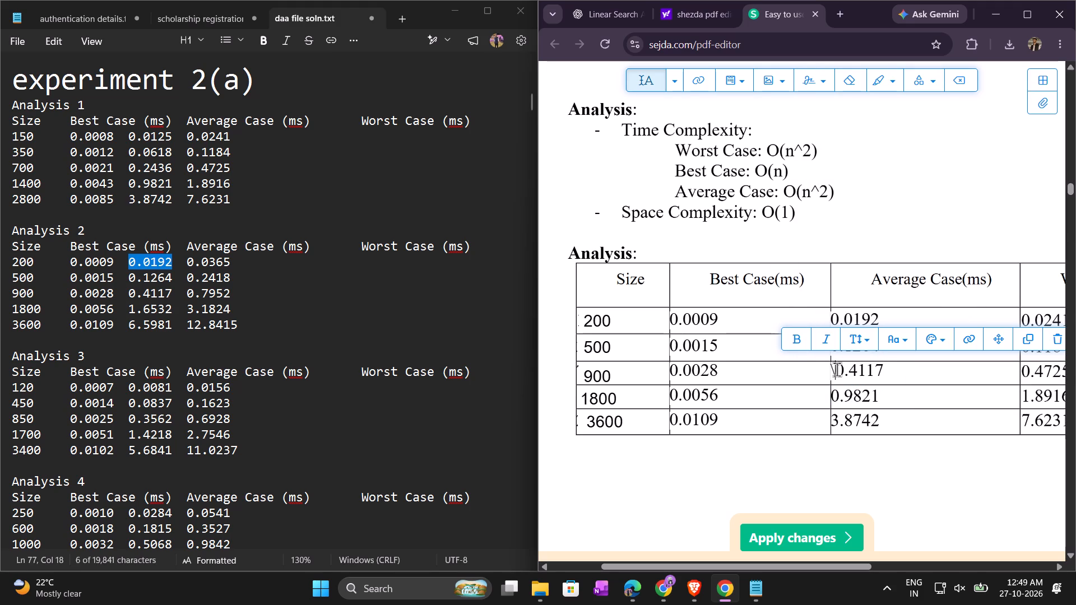
key("BackSpace")
Set the Average Case value for size 1800 to 1.6532.
left_click(851, 397)
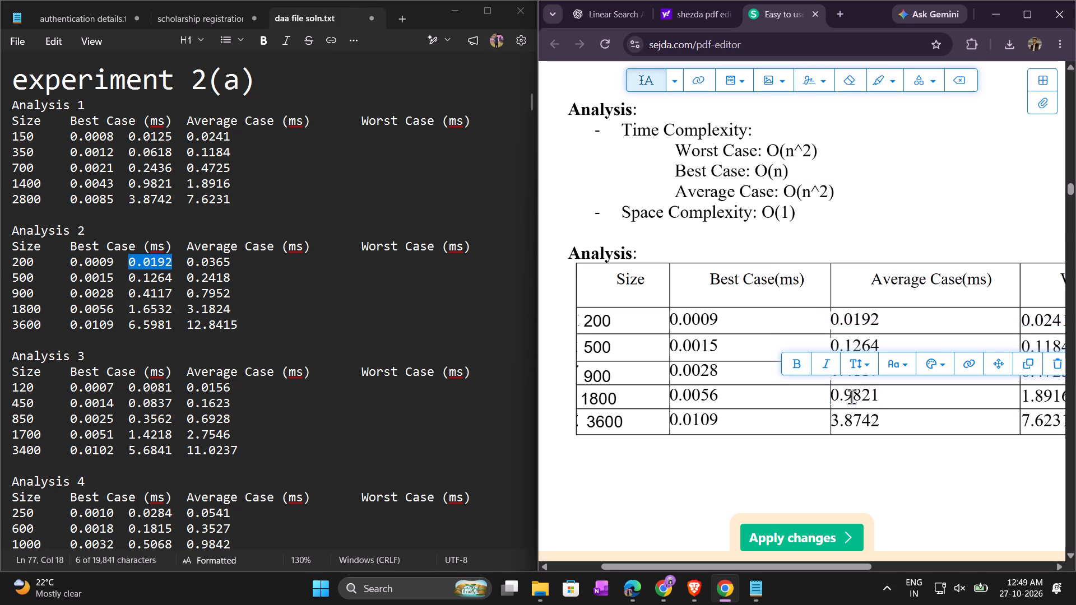
key("ctrl+a")
key("super+v")
key("Down")
key("Down")
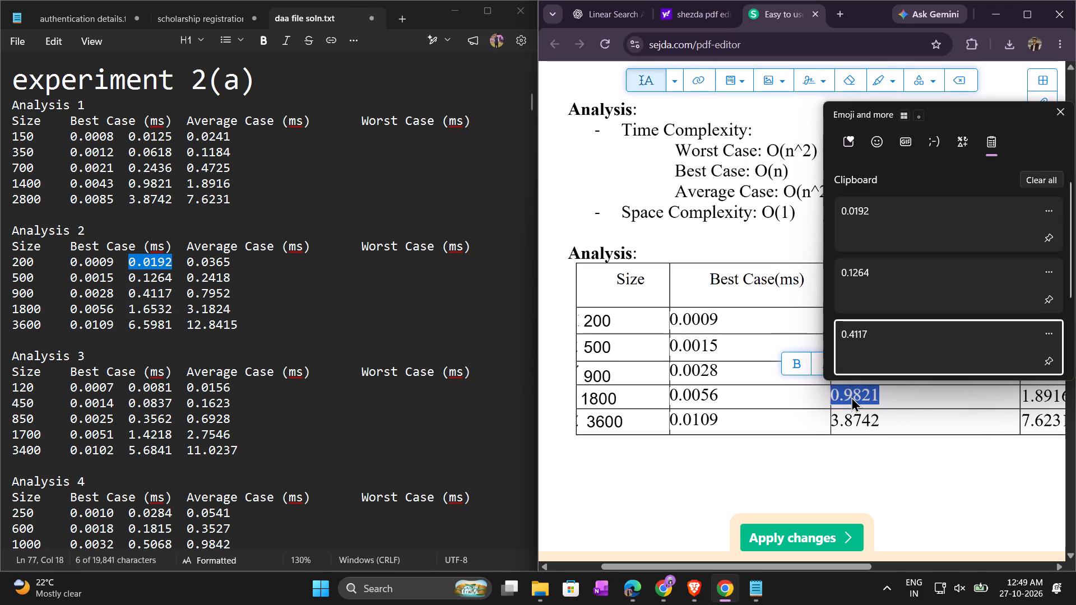
key("Down")
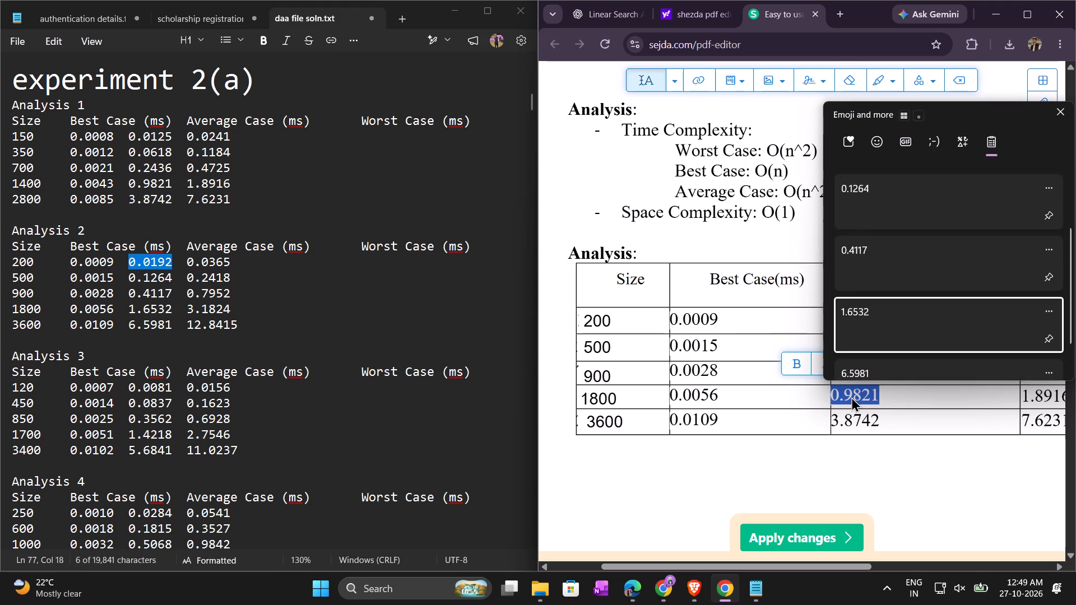
key("Return")
key("ctrl+v")
Set the Average Case value for size 3600 to 6.5981.
left_click(860, 420)
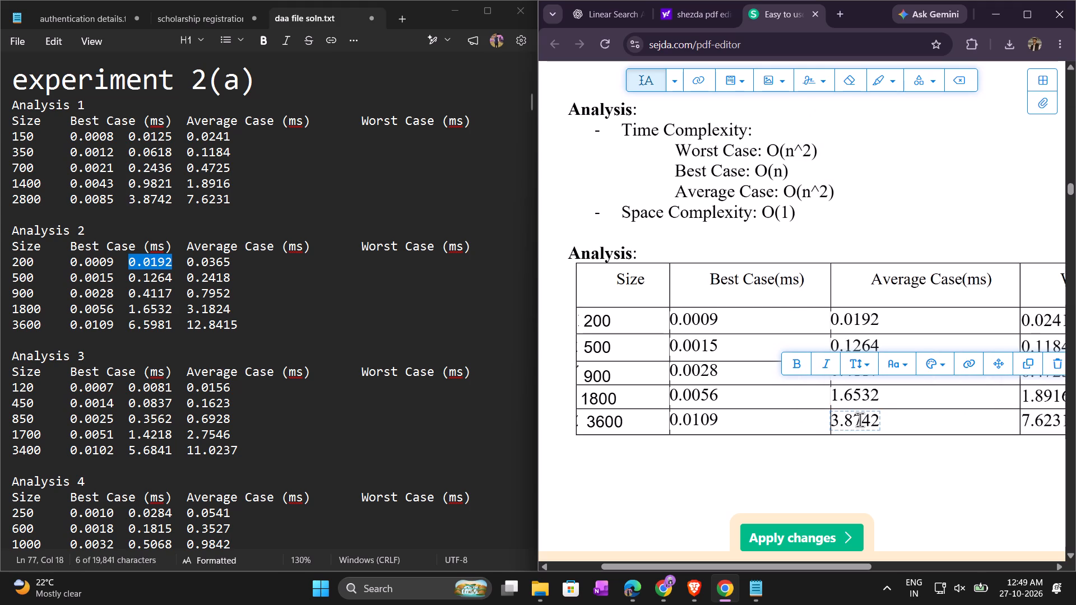
key("ctrl+a")
key("super+v")
key("Down")
key("Down")
key("Down")
key("Down")
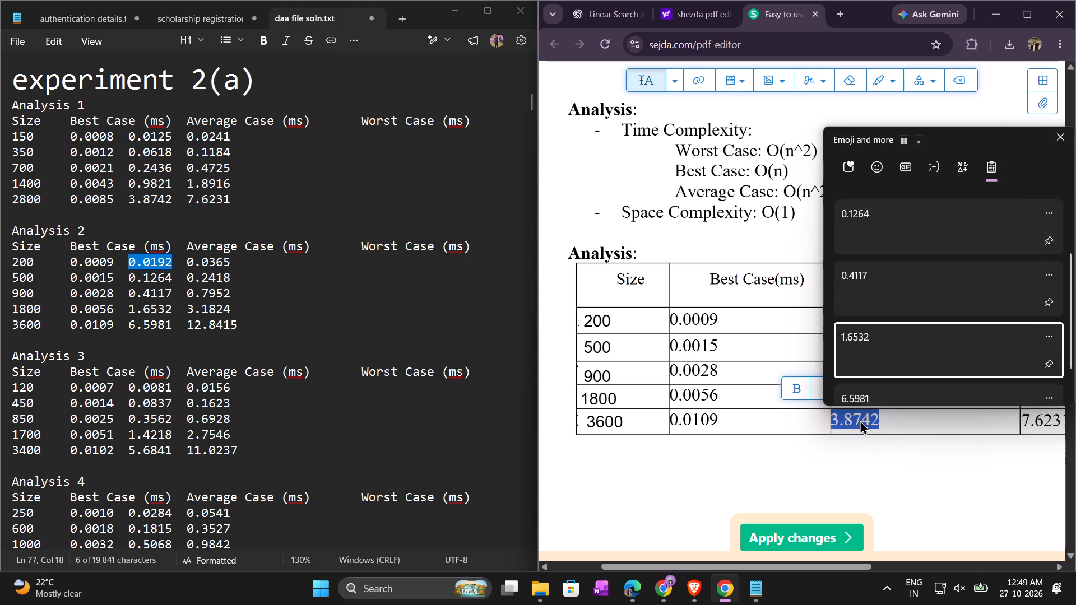
key("Down")
key("Return")
key("ctrl+v")
Clear the clipboard history before collecting the values for the Worst Case column.
scroll(1063, 338, "left", 1)
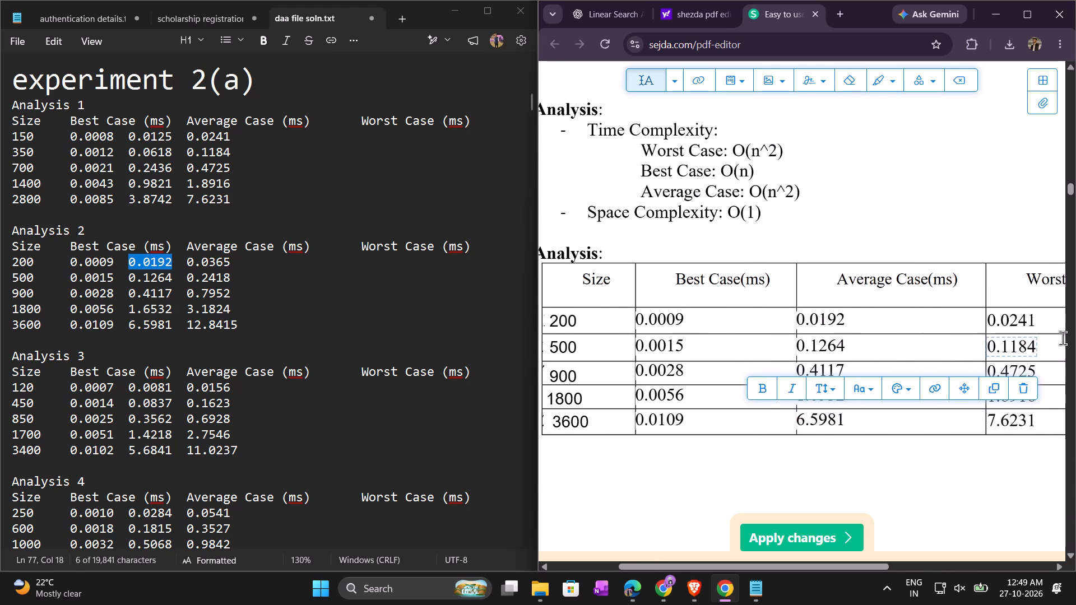
scroll(1063, 338, "left", 1)
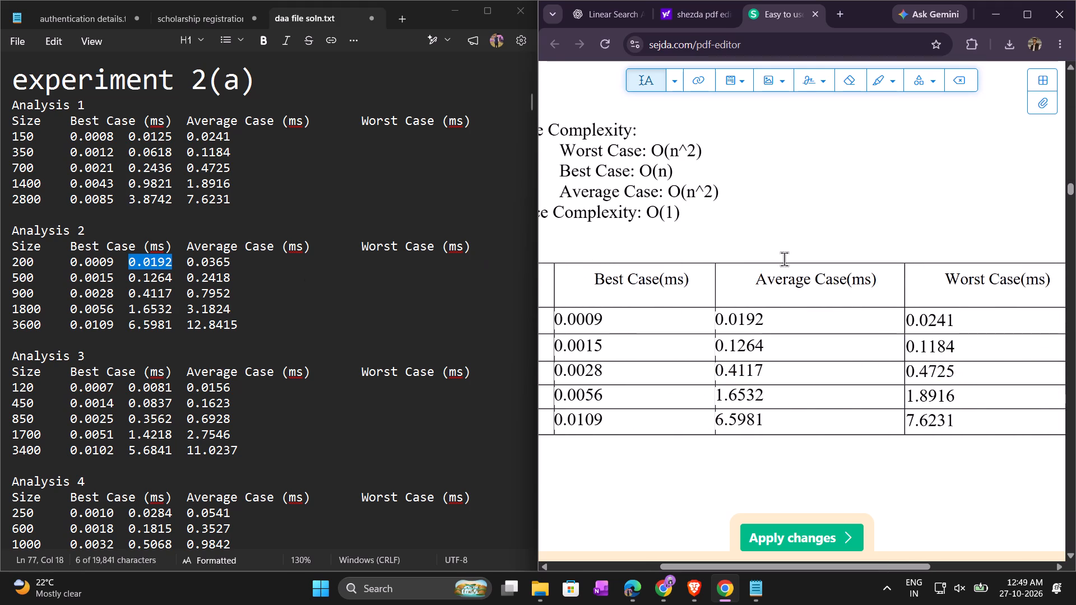
left_click(233, 323)
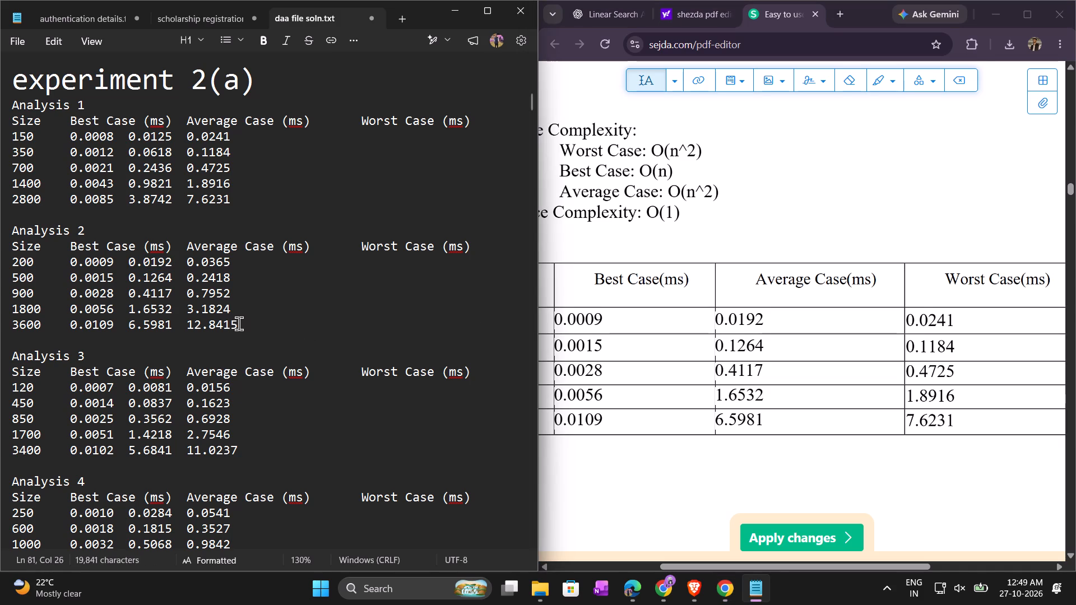
left_click_drag(239, 323, 190, 327)
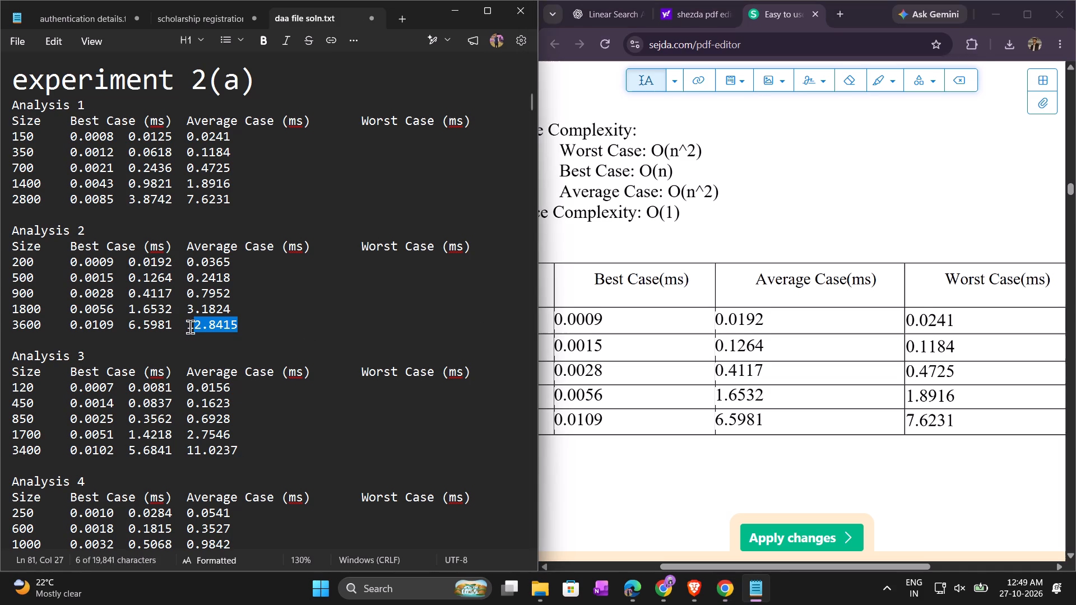
left_click_drag(190, 327, 190, 327)
key("super+b")
key("super+v")
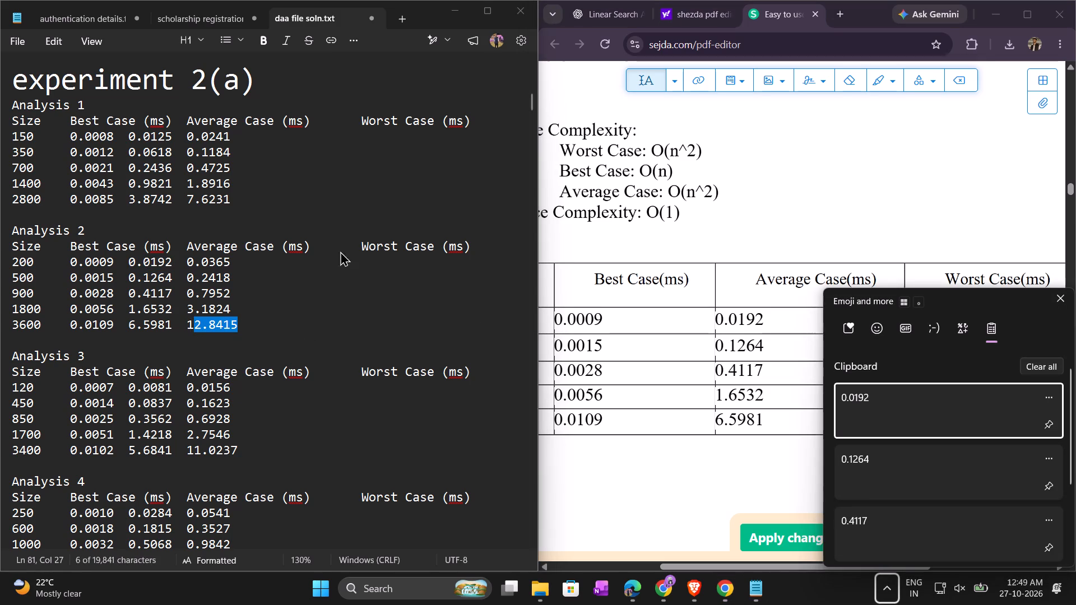
left_click(1041, 371)
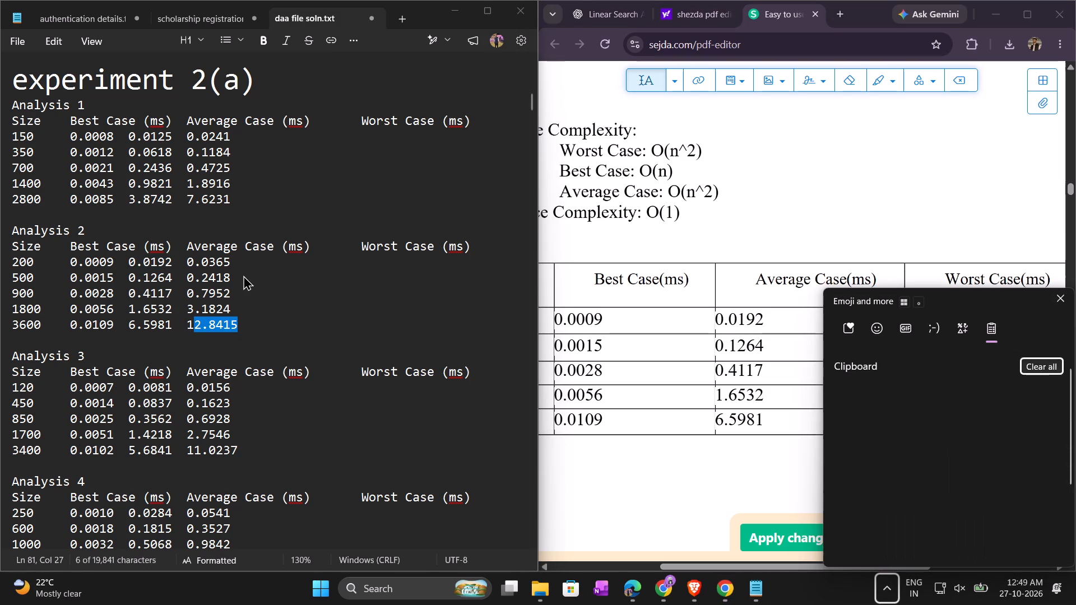
Copy 12.8415, 3.1824, 0.7952, 0.2418 and 0.0365 one by one from the Analysis 2 rows in the notes.
left_click(232, 324)
left_click_drag(239, 324, 179, 327)
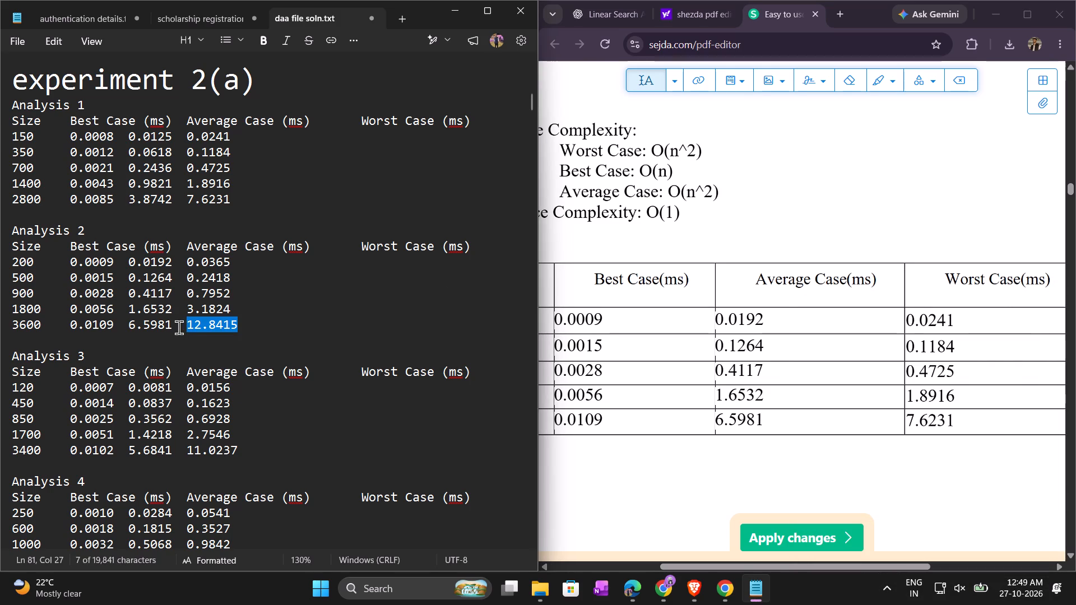
left_click_drag(179, 327, 185, 327)
key("ctrl+c")
left_click_drag(231, 308, 189, 309)
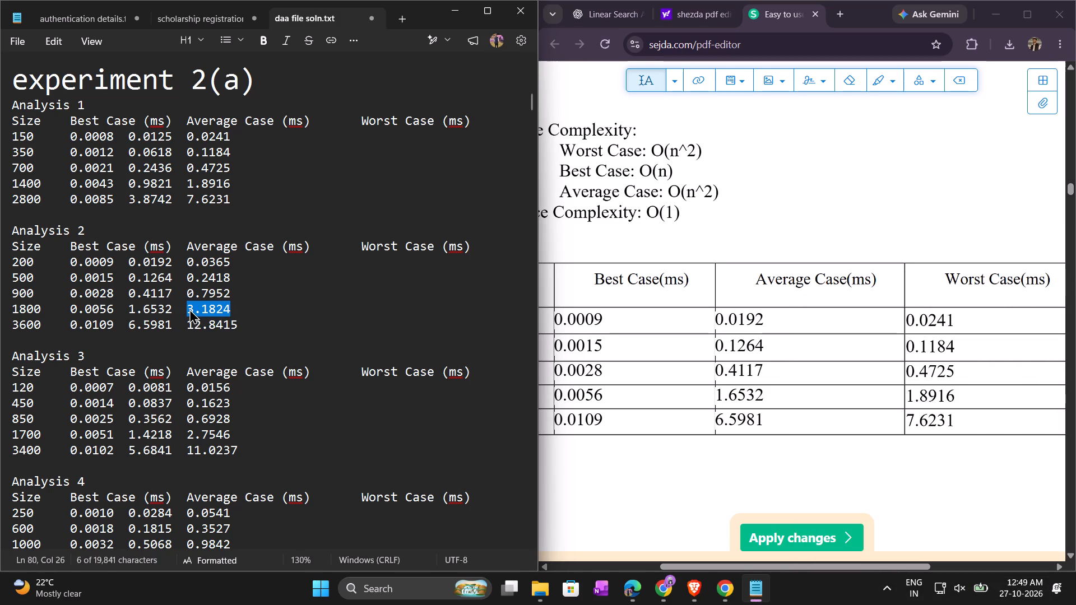
key("ctrl+c")
left_click_drag(230, 288, 189, 291)
key("ctrl+c")
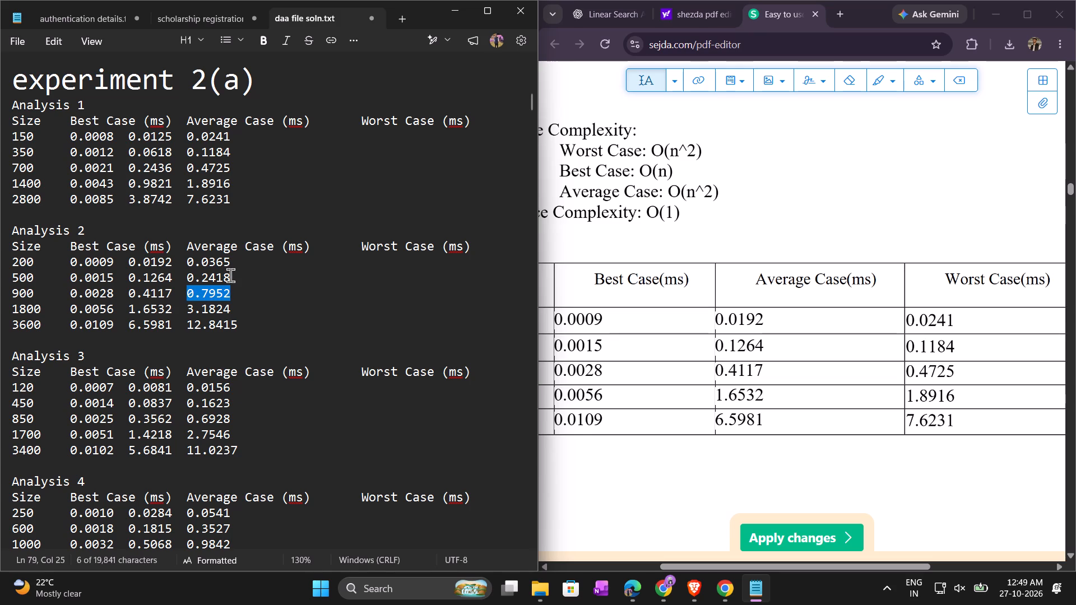
left_click_drag(230, 275, 187, 275)
key("ctrl+c")
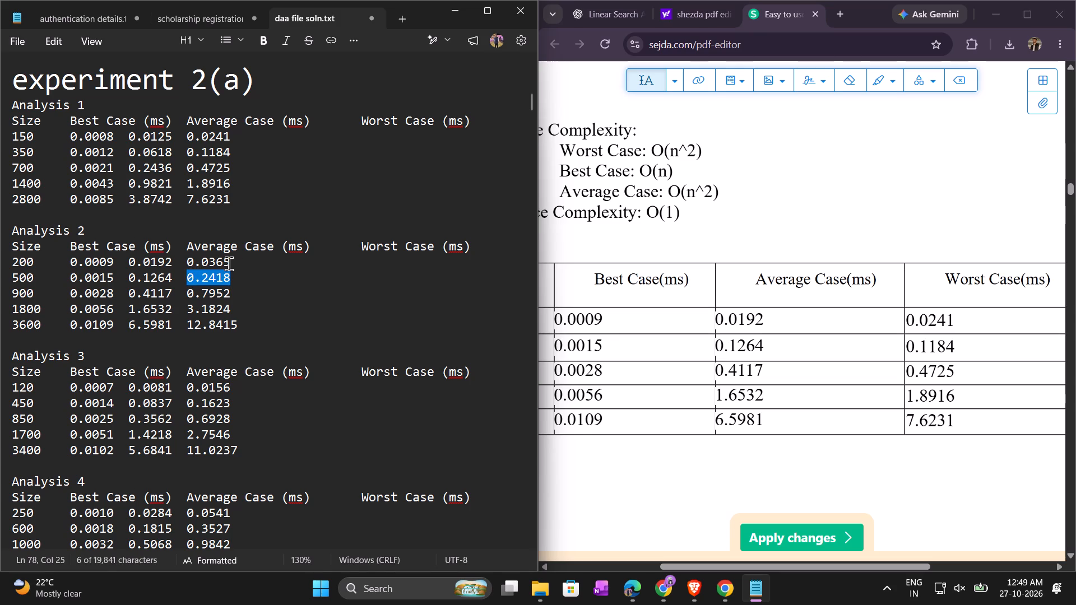
left_click_drag(229, 263, 188, 267)
key("ctrl+c")
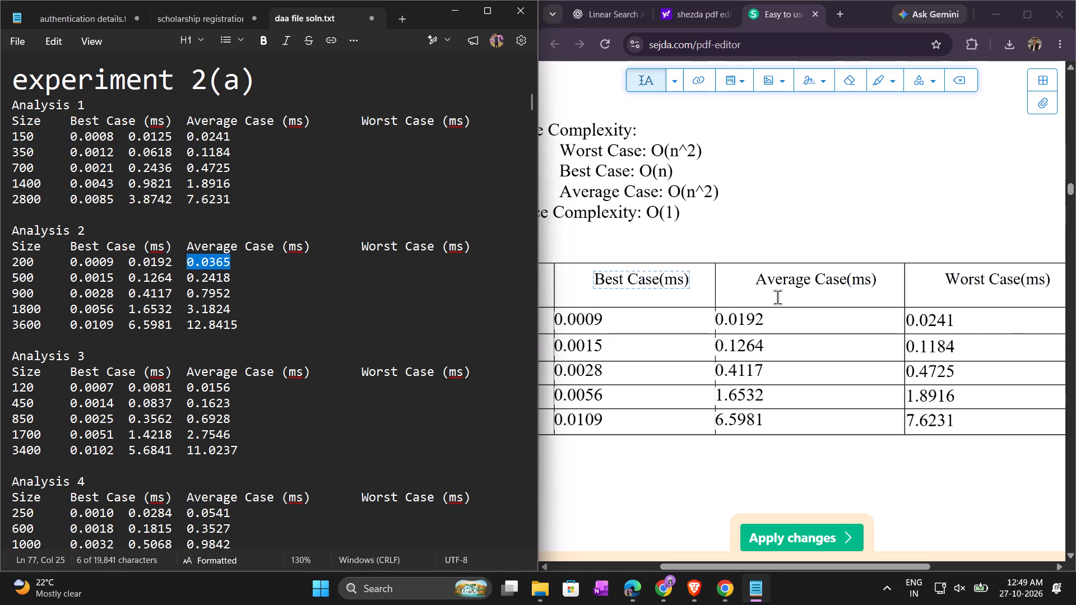
Set the Worst Case value for size 200 to 0.0365 in the insertion sort table.
left_click(934, 322)
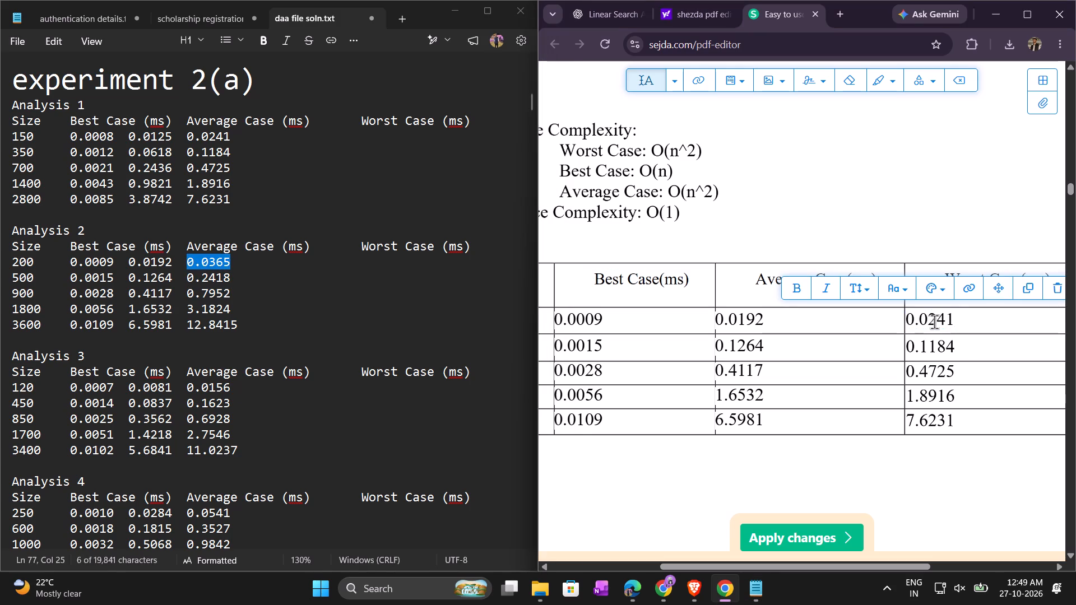
key("ctrl+v")
key("ctrl+a")
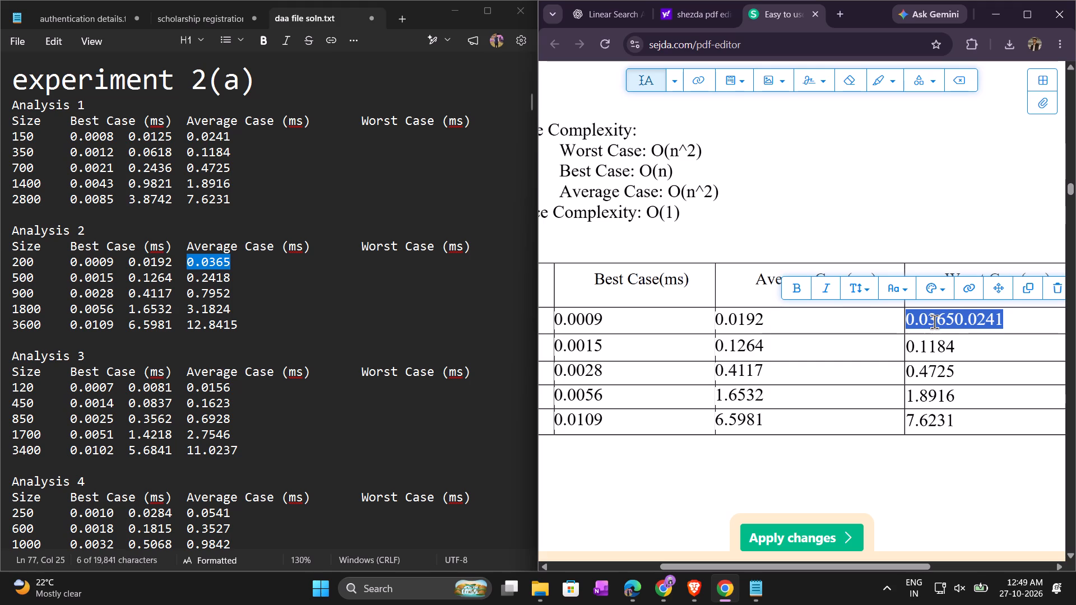
key("ctrl+v")
Set the Worst Case value for size 500 to 0.2418 from the clipboard history.
left_click(940, 343)
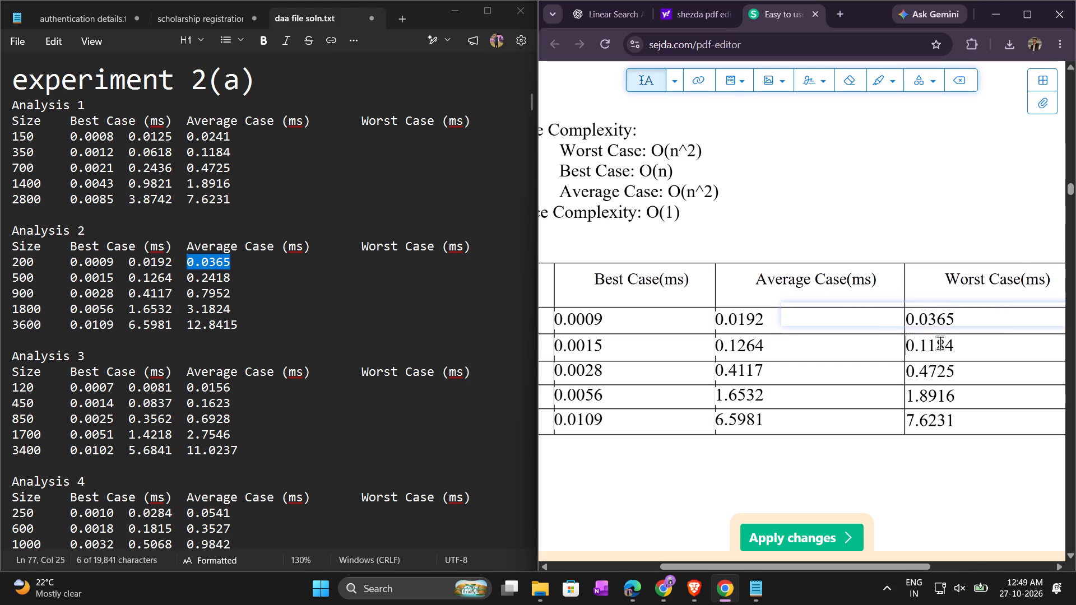
key("ctrl+a")
key("super+v")
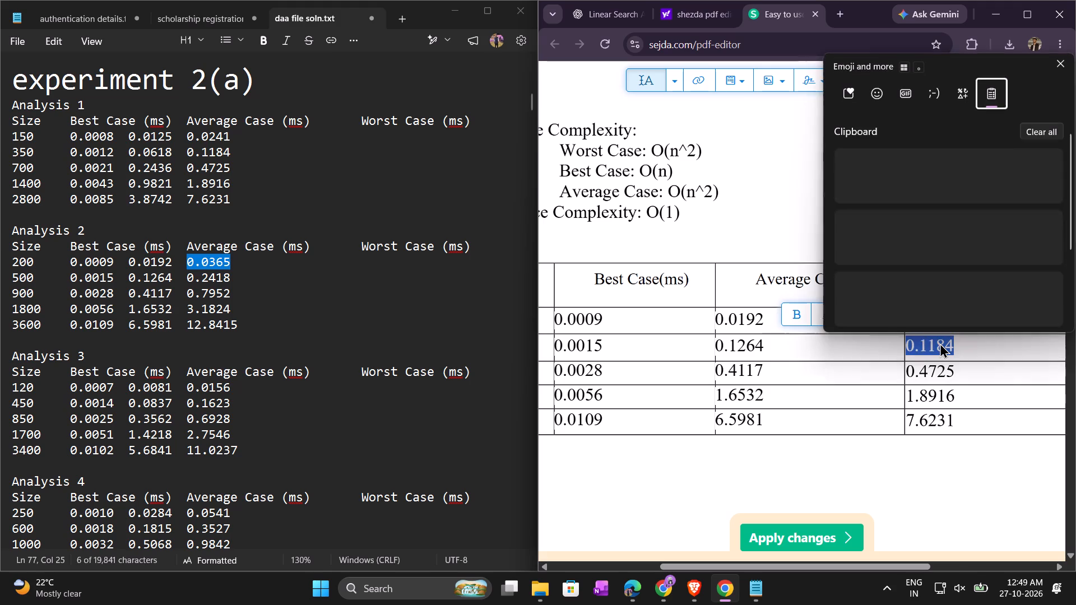
key("Down")
key("Return")
key("ctrl+v")
Set the Worst Case value for size 900 to 0.7952 from the clipboard history.
left_click(933, 372)
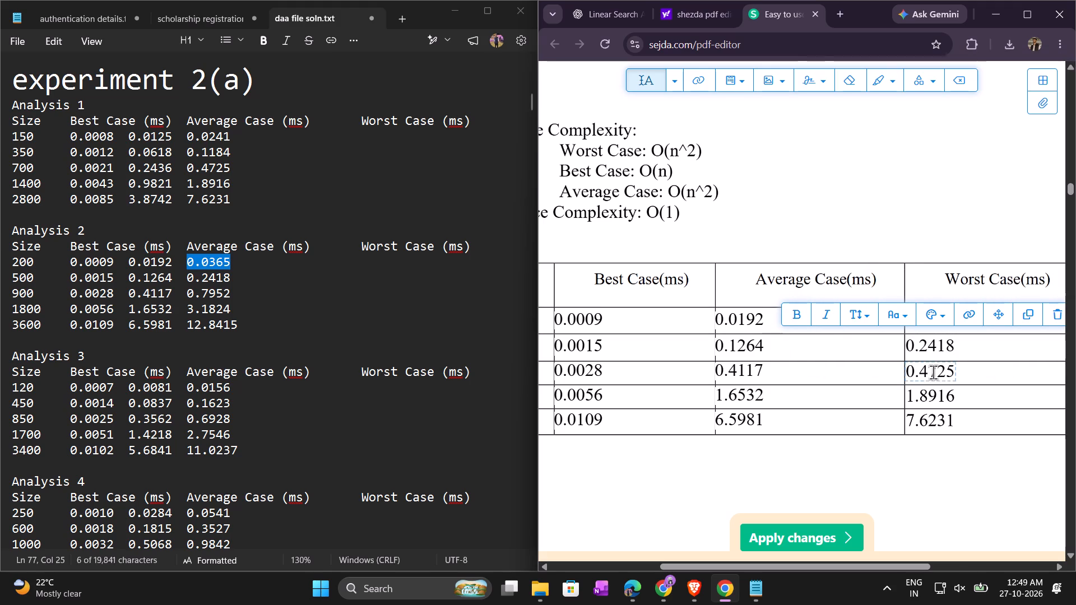
key("ctrl+a")
key("super+v")
key("Down")
key("Down")
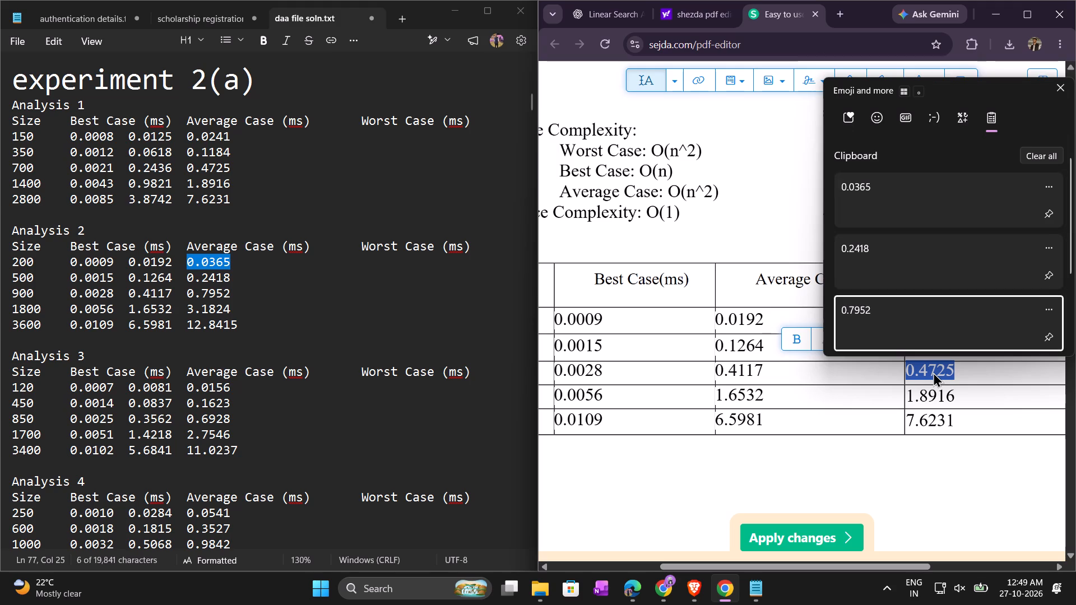
key("Return")
key("ctrl+v")
Set the Worst Case value for size 1800 to 3.1824 from the clipboard history.
left_click(933, 393)
key("ctrl+a")
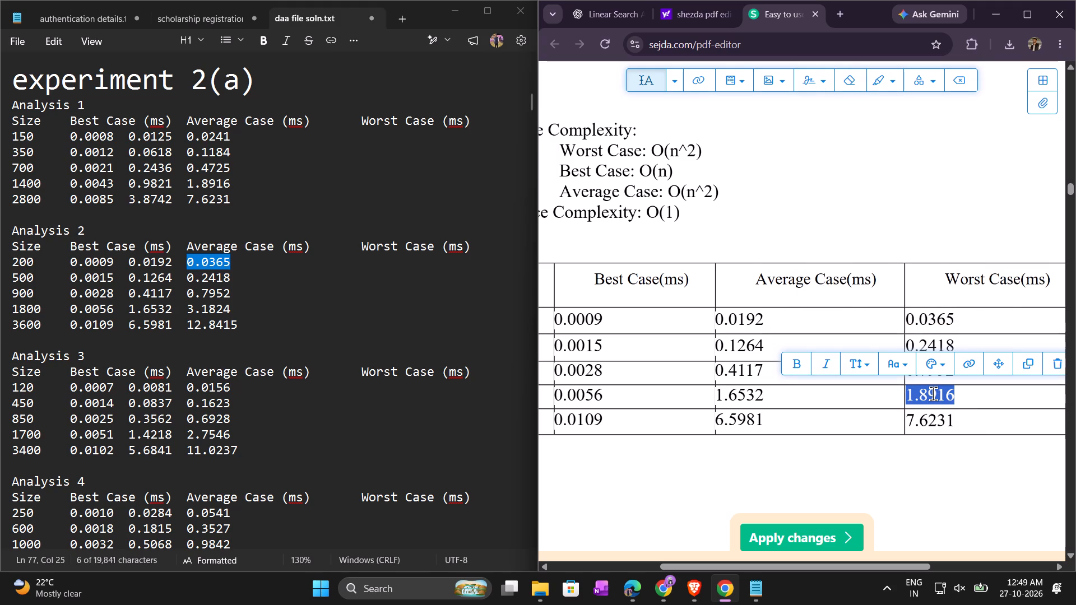
key("super+v")
key("Down")
key("Down")
key("Down")
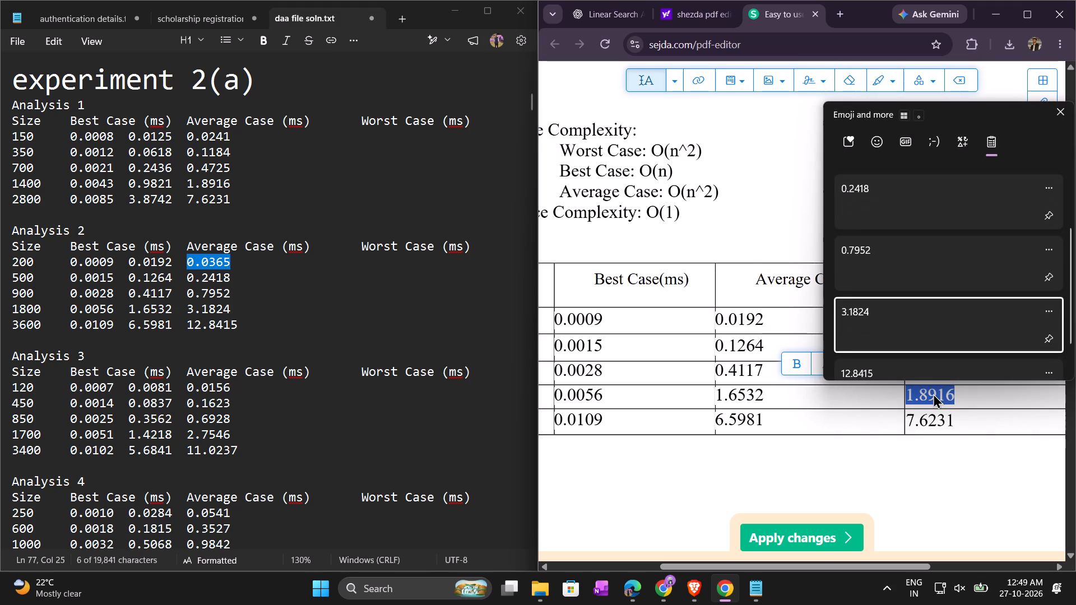
key("Return")
key("ctrl+v")
Set the Worst Case value for size 3600 to 12.8415 from the clipboard history.
left_click(931, 424)
key("ctrl+a")
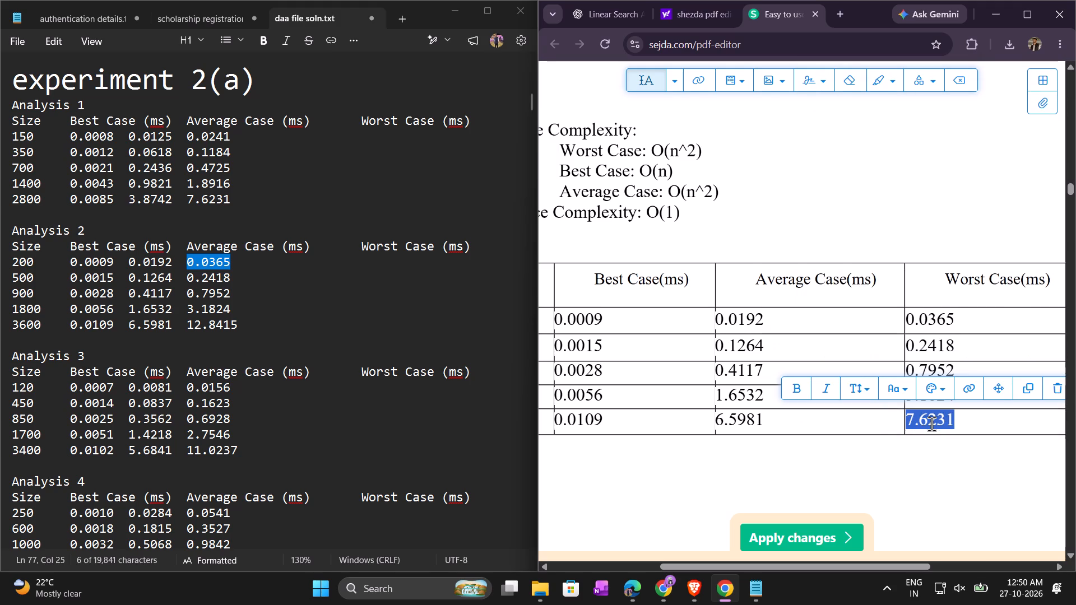
key("super+v")
key("Down")
key("Down")
key("Down")
key("Down")
key("Down")
key("Down")
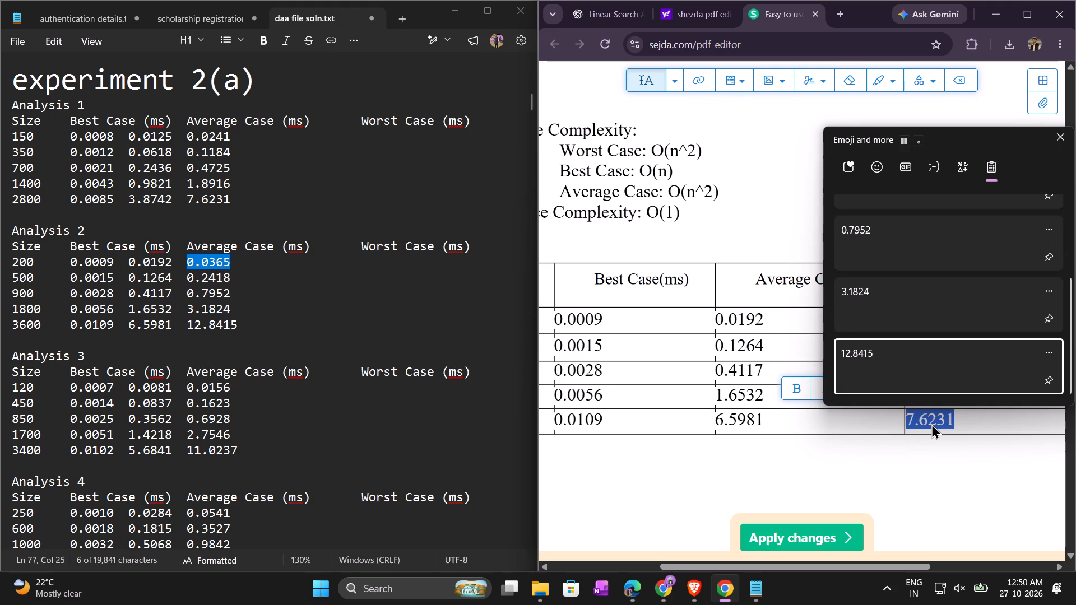
key("Return")
key("ctrl+v")
Set the first size in the selection sort Analysis table to 200, following experiment 2(b) Analysis 2 in the notes.
scroll(866, 503, "down", 4)
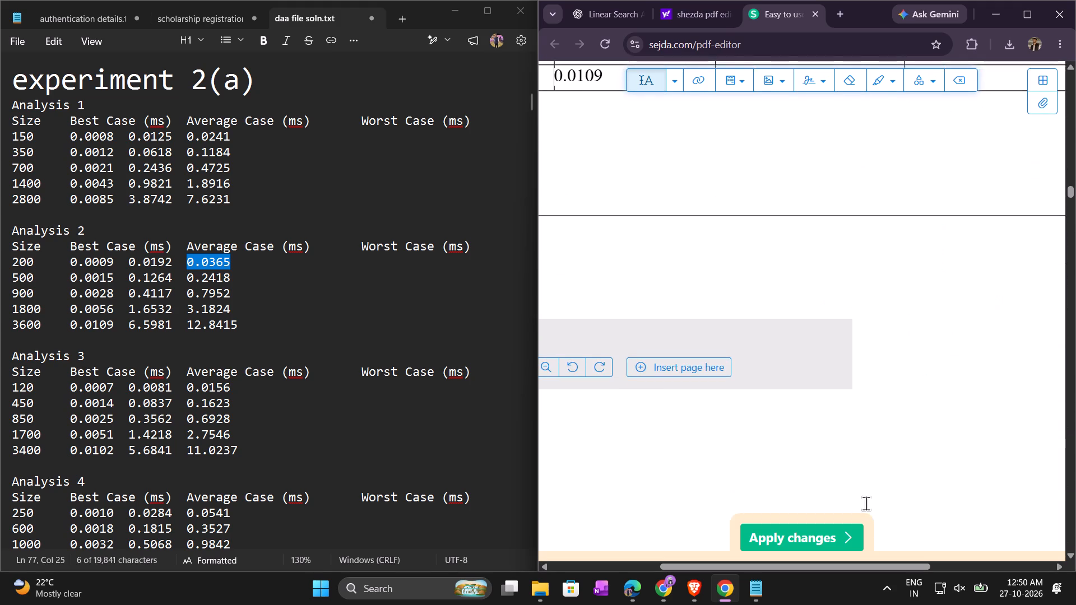
scroll(866, 503, "down", 6)
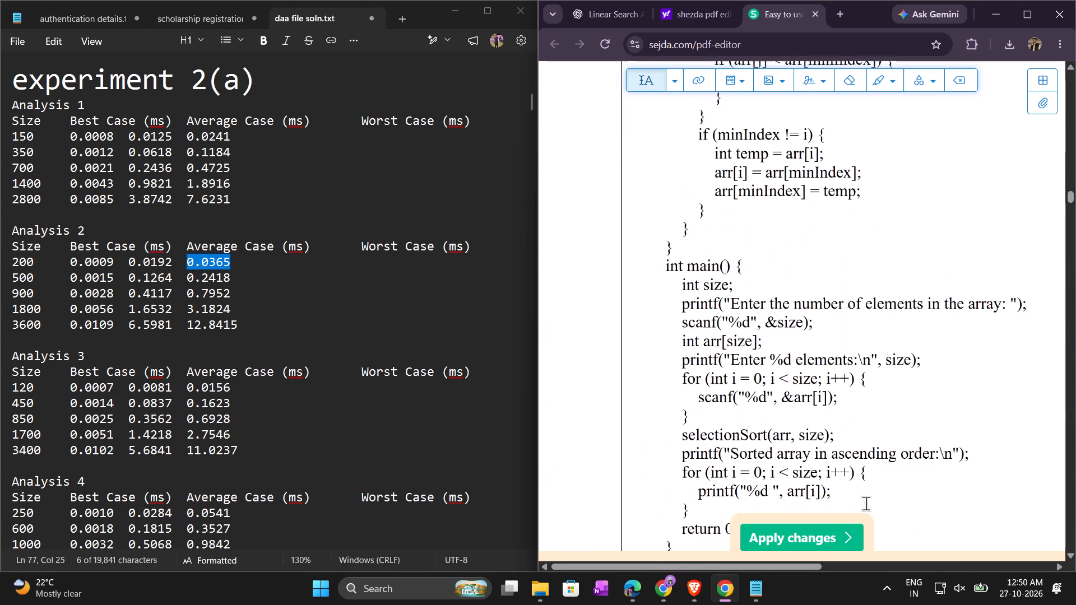
scroll(866, 503, "down", 3)
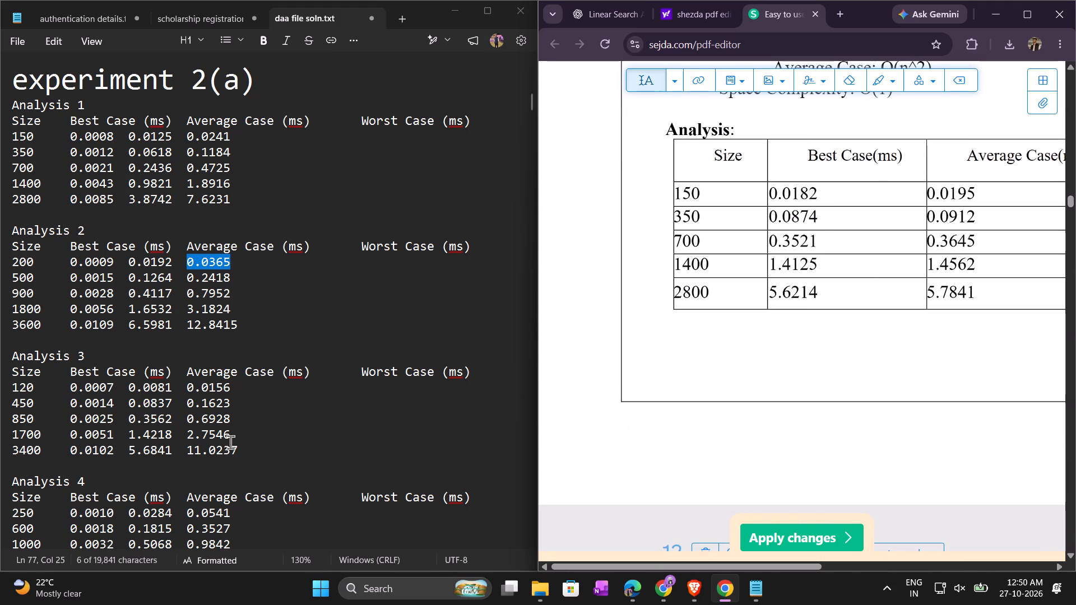
scroll(230, 442, "down", 1)
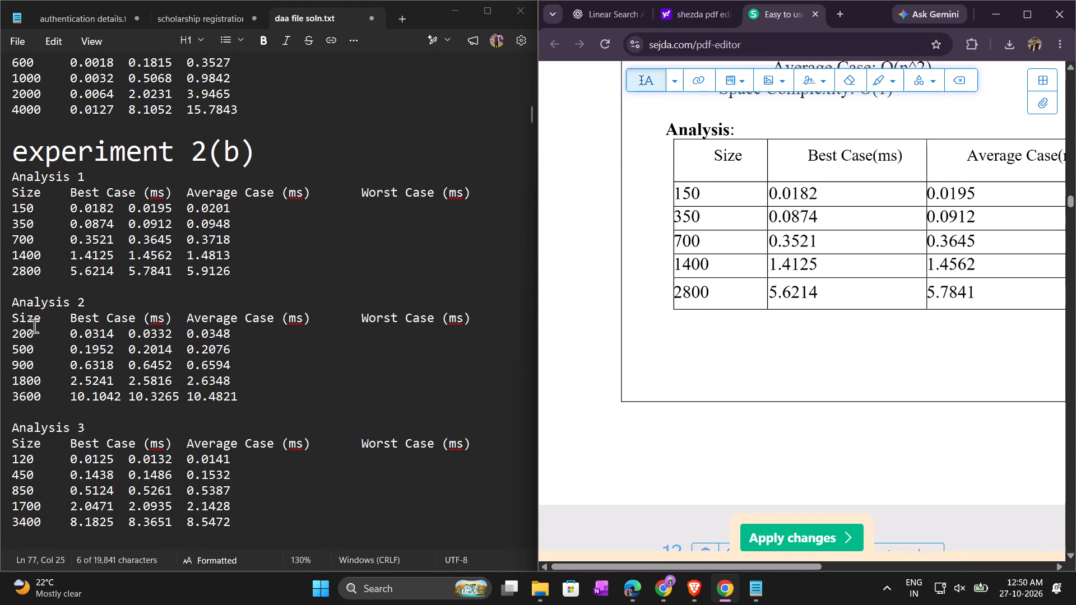
left_click(691, 190)
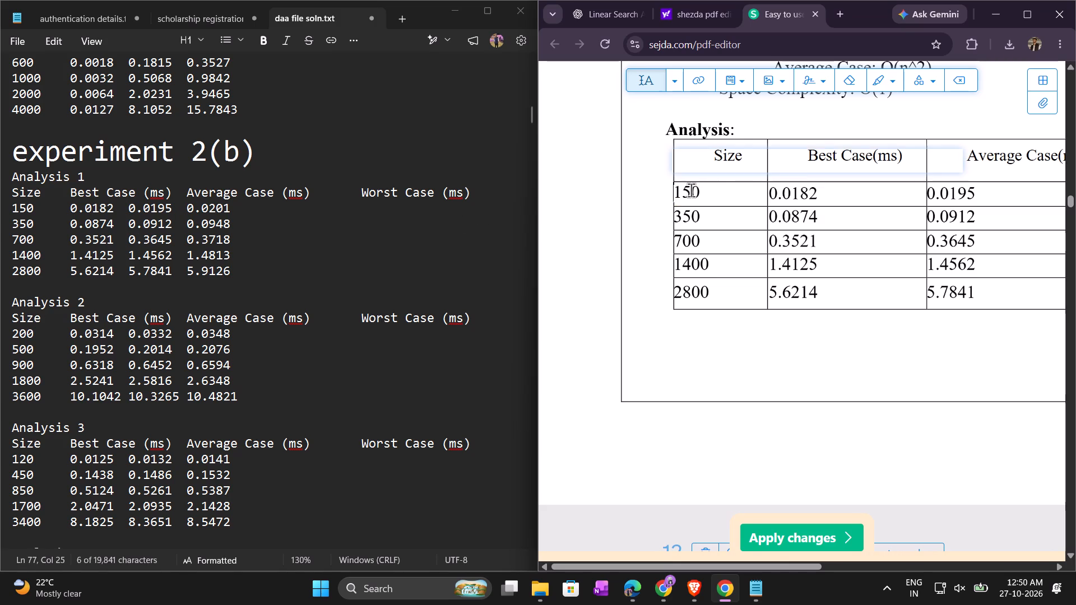
type("200")
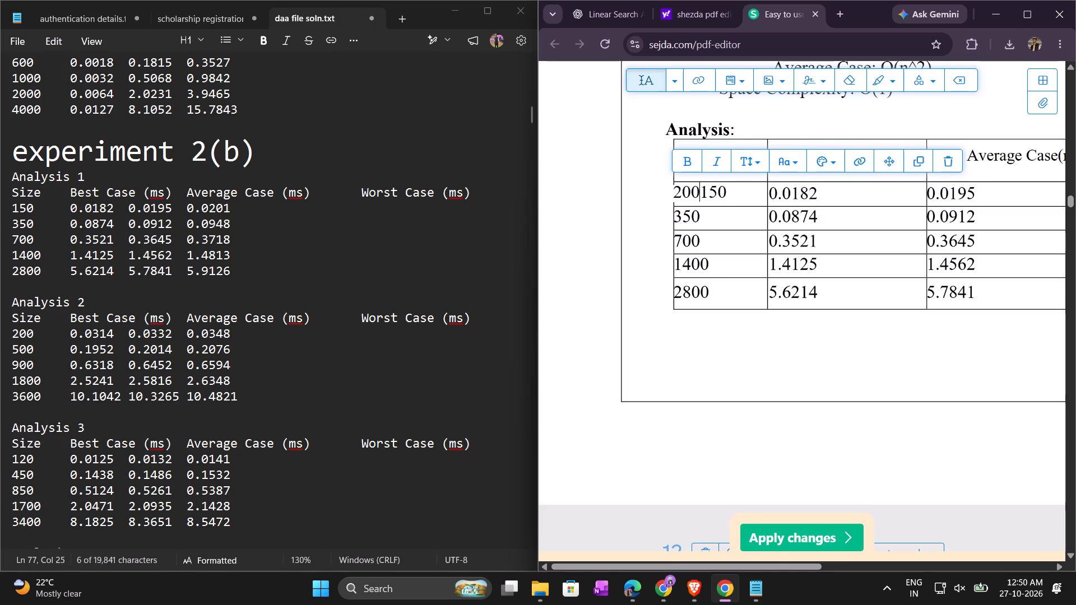
key("Delete")
key("Delete")
key("Delete")
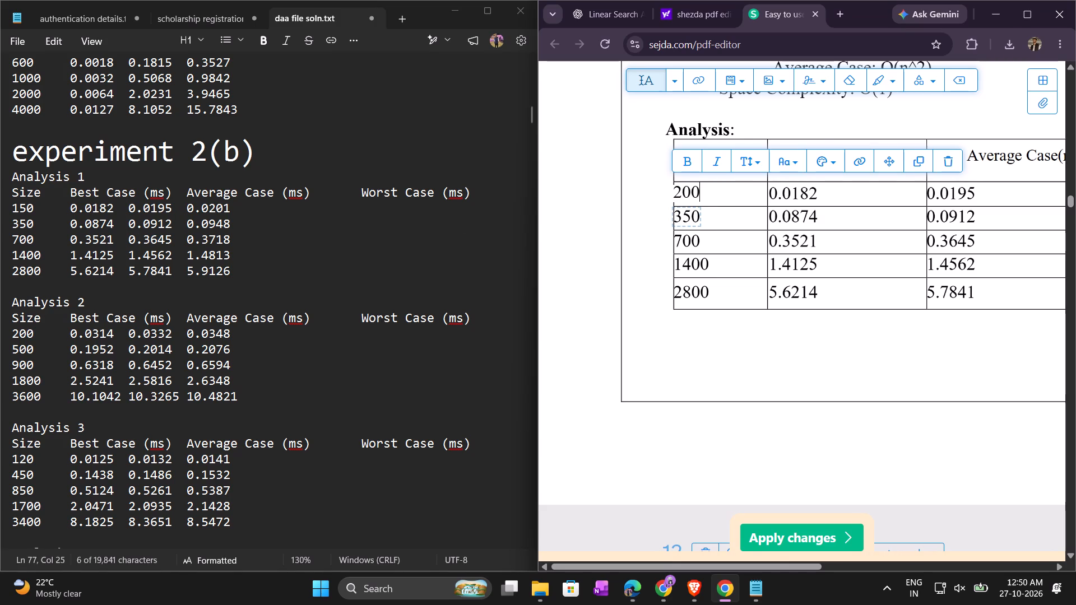
Set the second size in the selection sort Analysis table to 500.
left_click(690, 215)
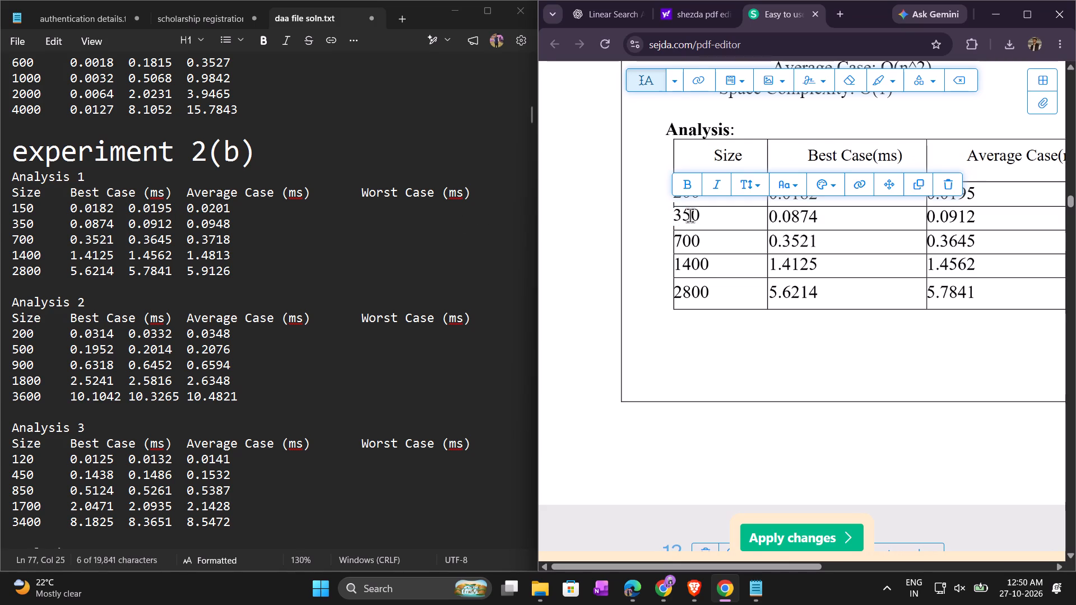
type("500")
key("Delete")
key("Delete")
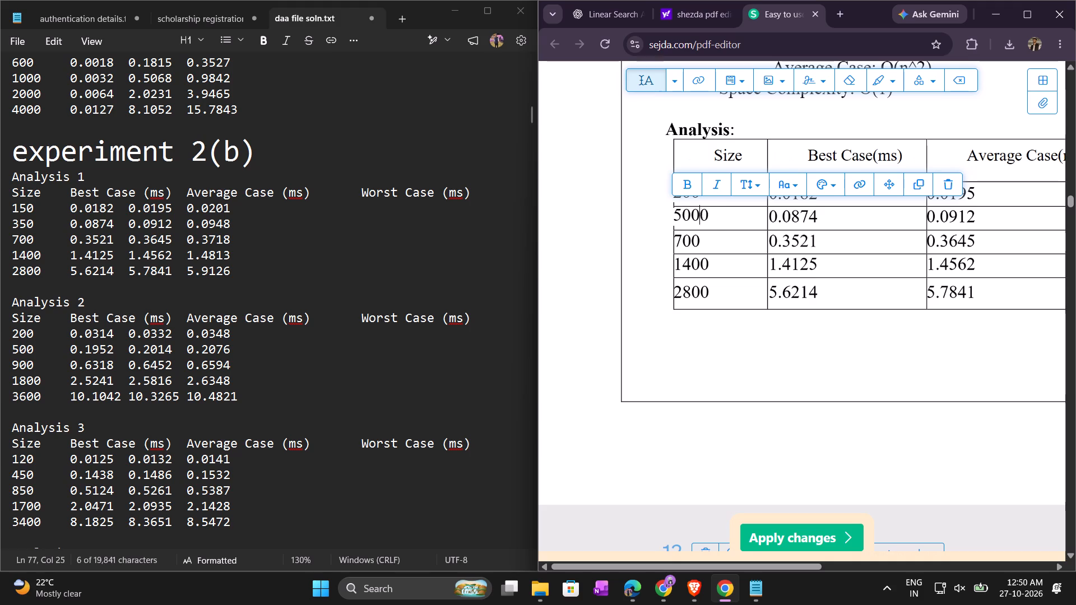
key("Delete")
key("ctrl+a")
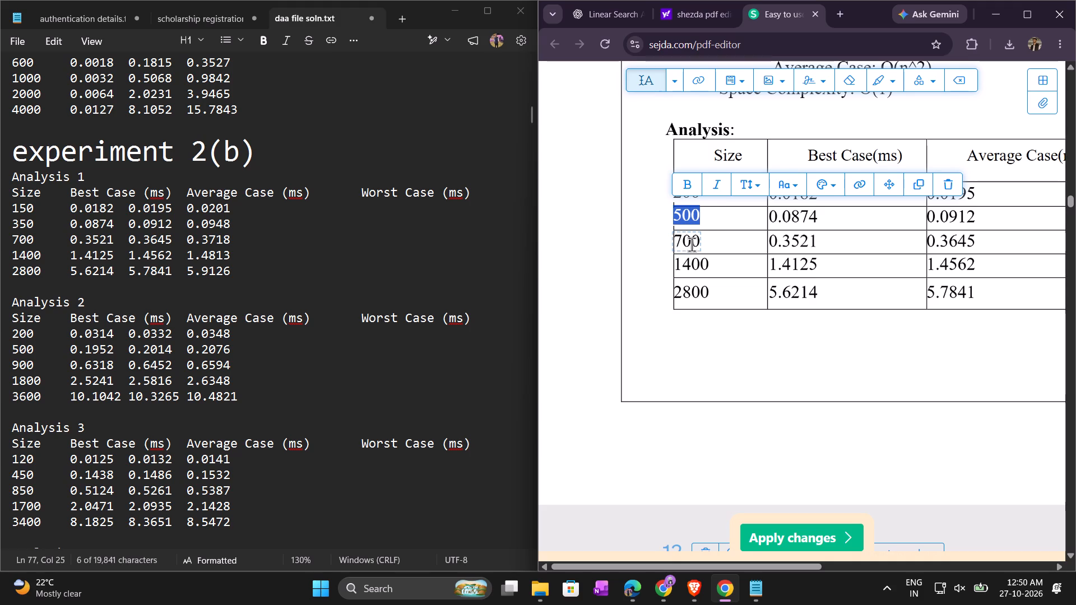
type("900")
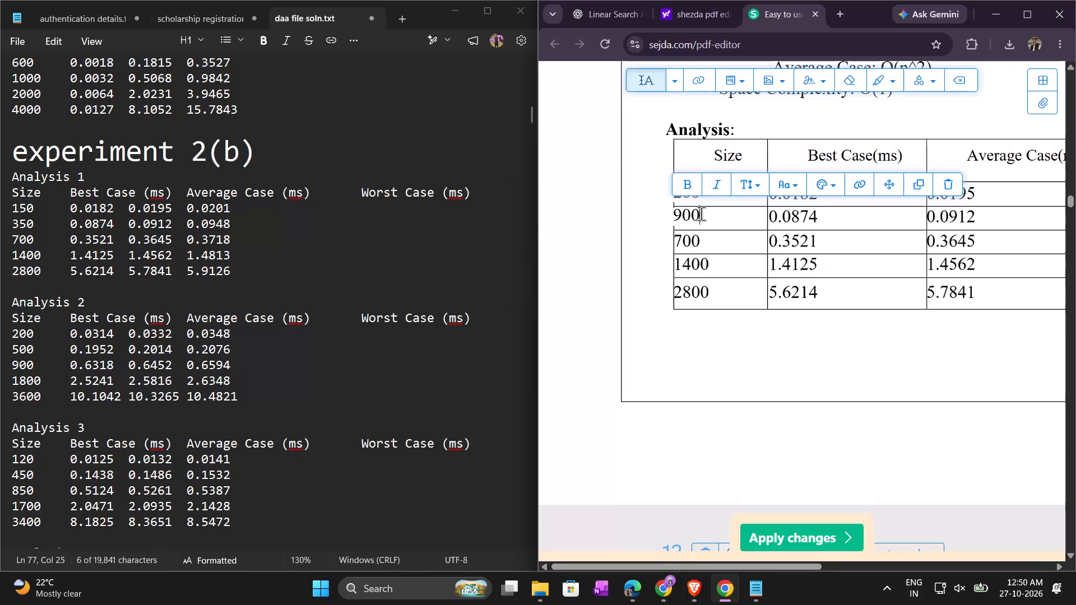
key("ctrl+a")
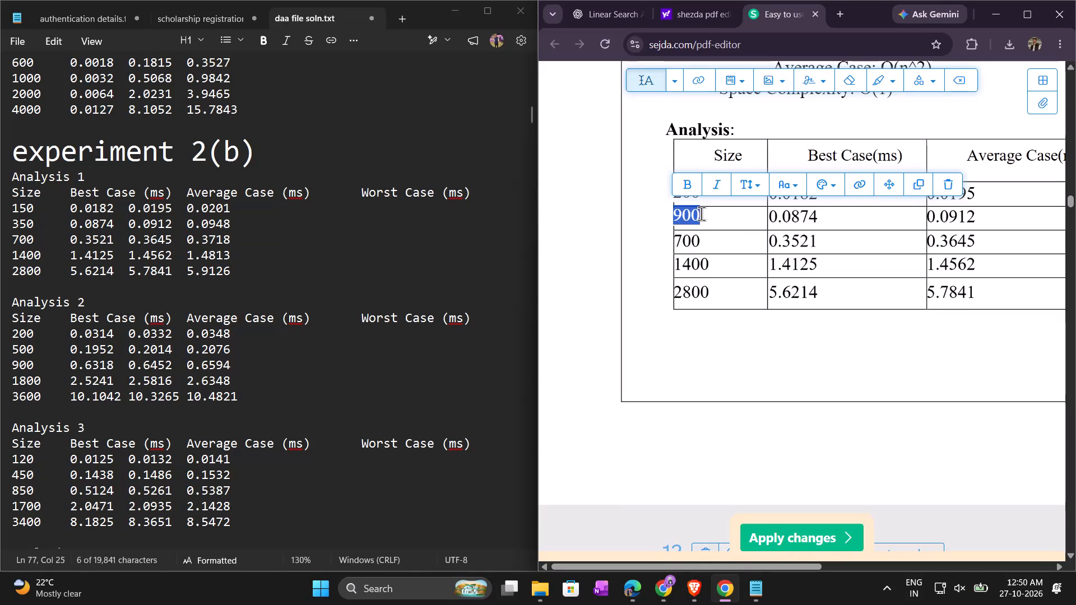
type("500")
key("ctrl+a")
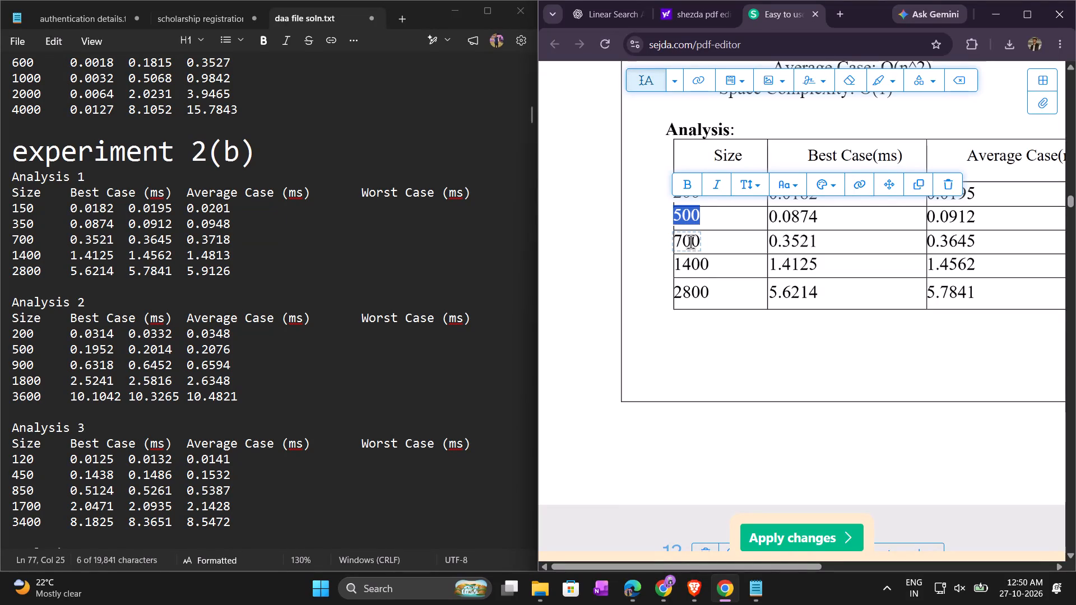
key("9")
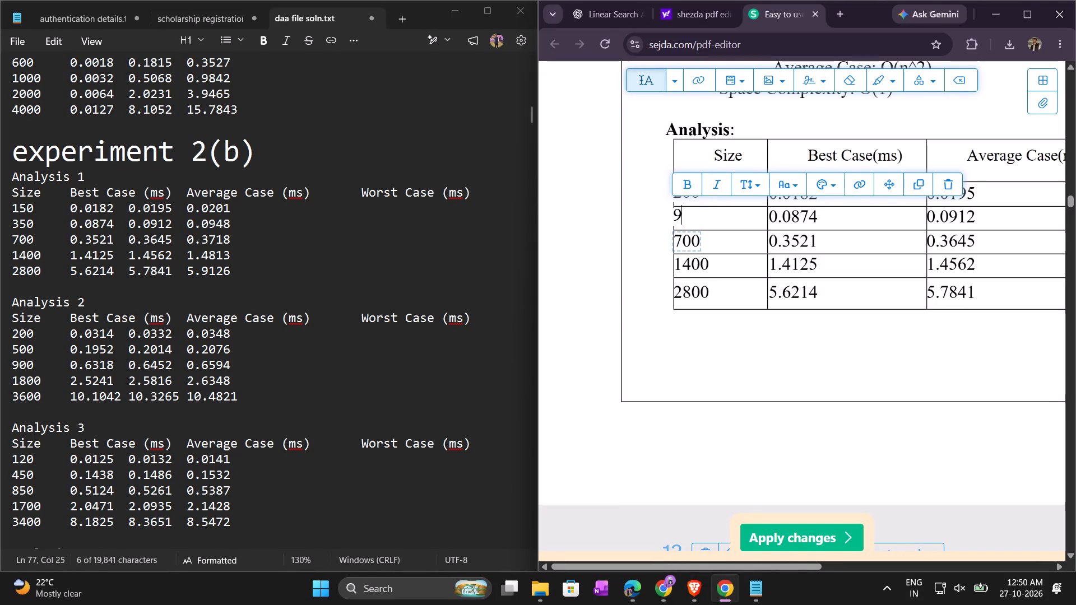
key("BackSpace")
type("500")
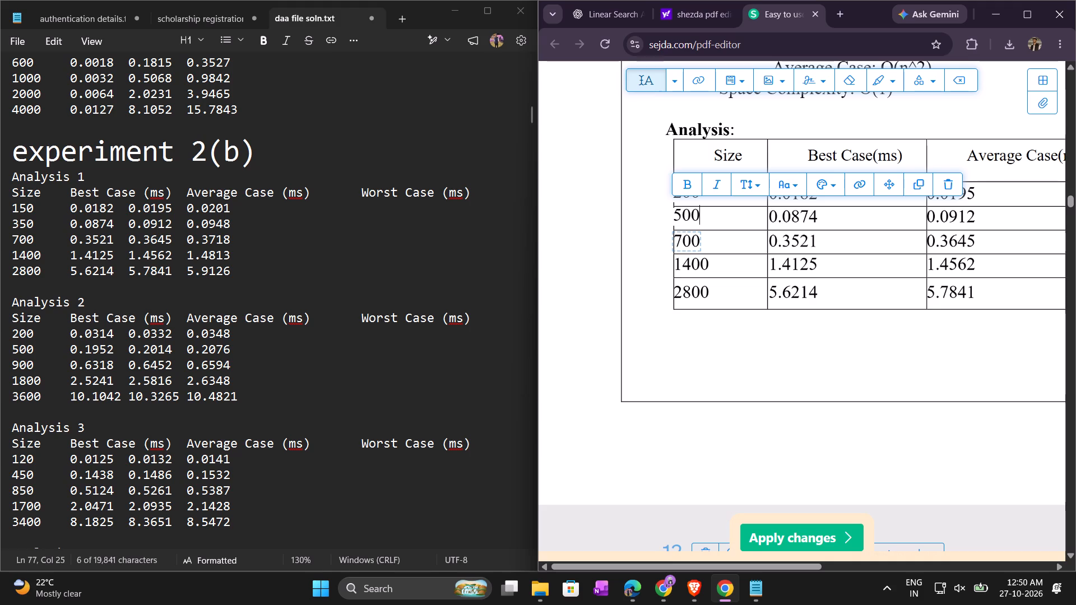
Set the last three sizes in the selection sort Analysis table to 900, 1800 and 3600.
left_click(682, 248)
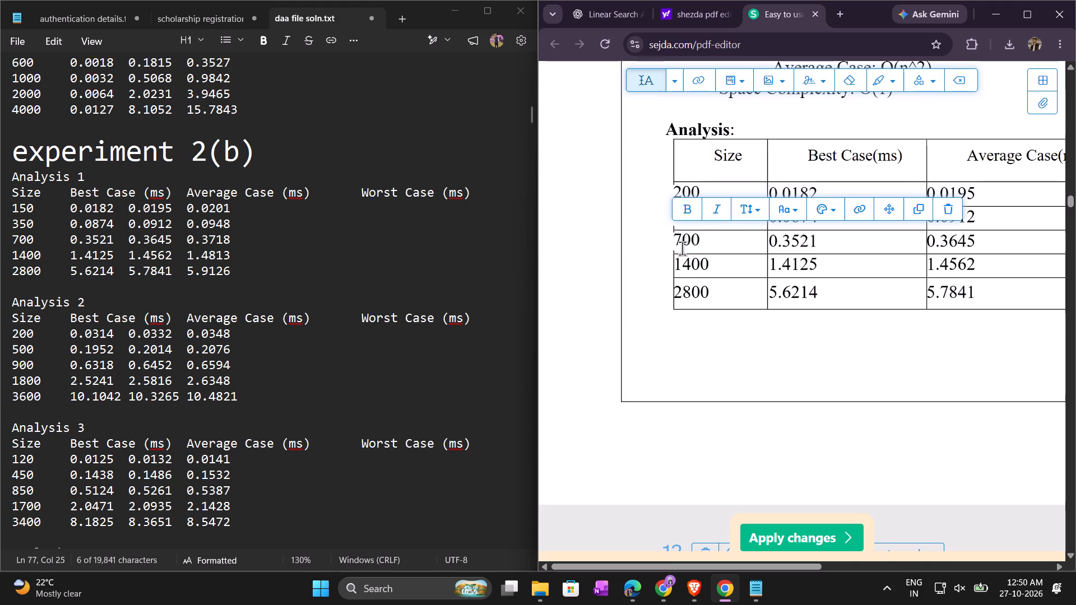
key("ctrl+a")
type("900")
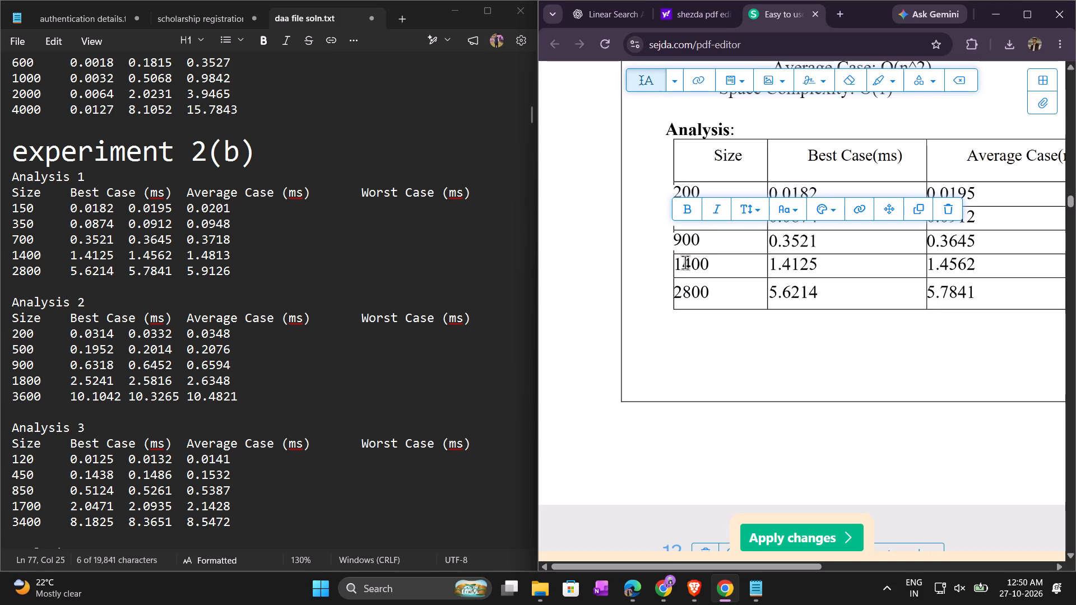
left_click(690, 263)
key("ctrl+a")
type("1800")
left_click(694, 294)
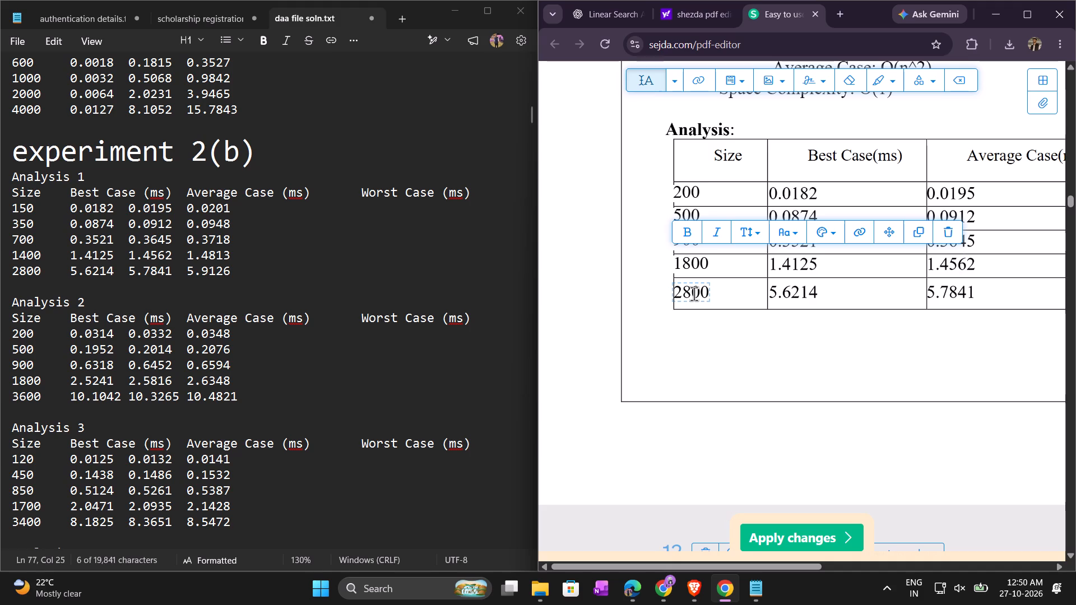
key("ctrl+a")
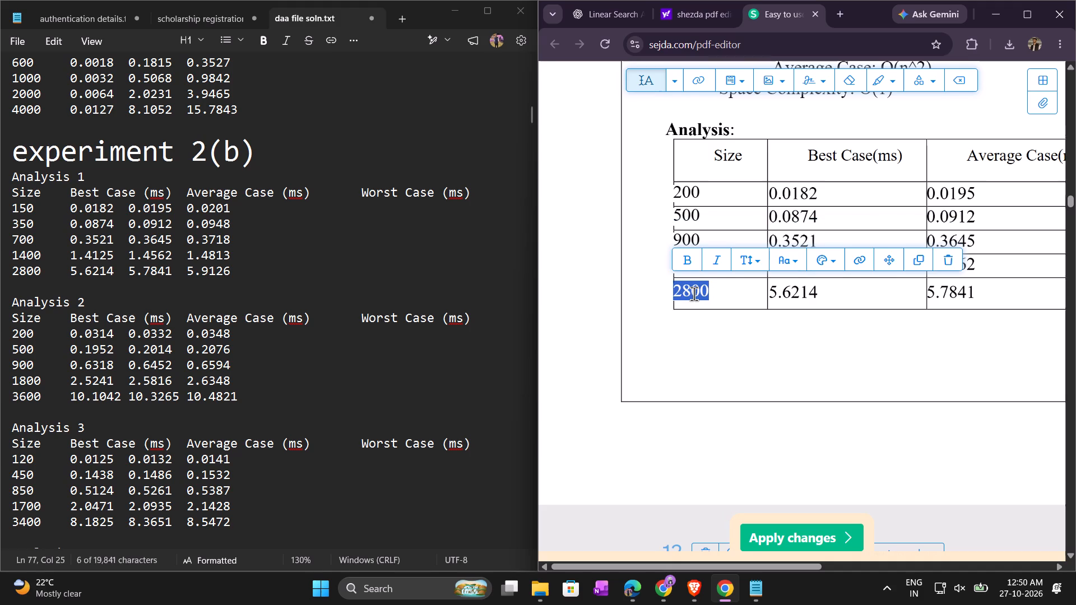
type("3600")
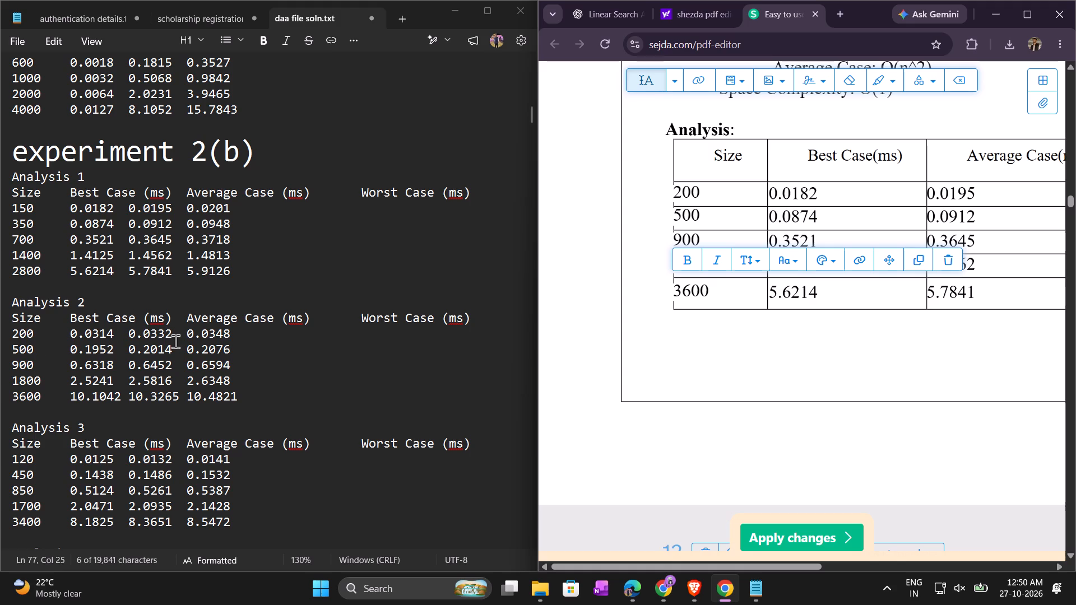
Copy all five Analysis 2 rows of experiment 2(b) from the notes and paste them over the 3600 size cell.
left_click_drag(239, 389, 13, 336)
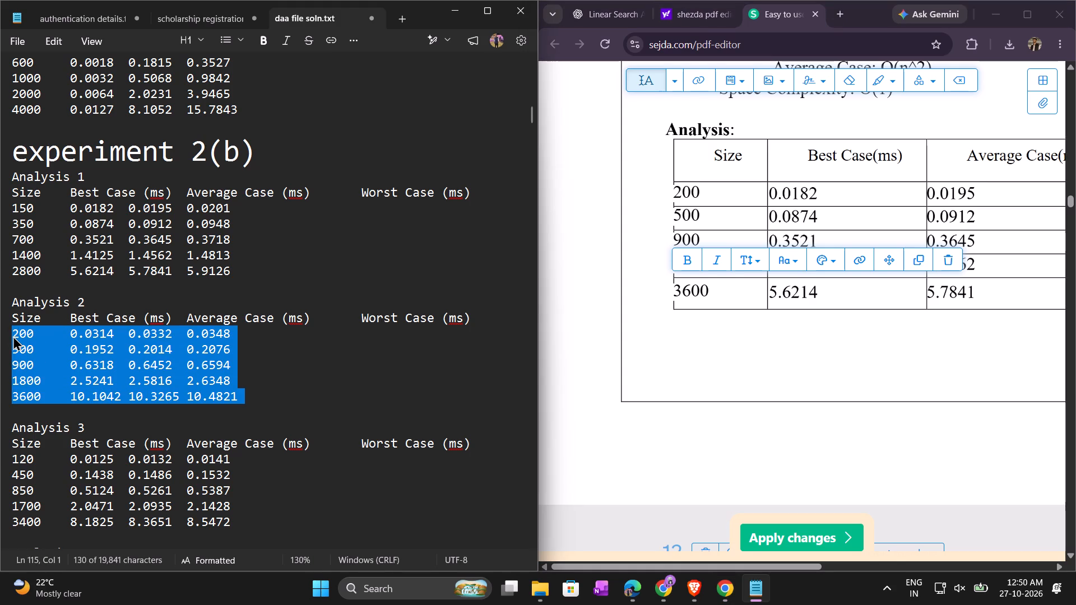
key("ctrl+c")
left_click(714, 304)
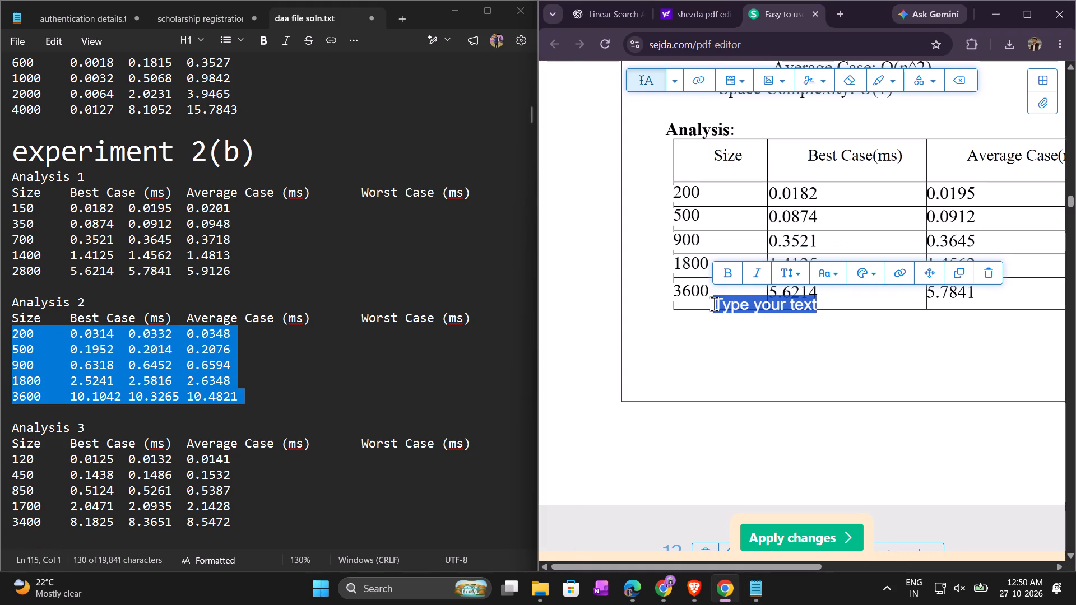
key("BackSpace")
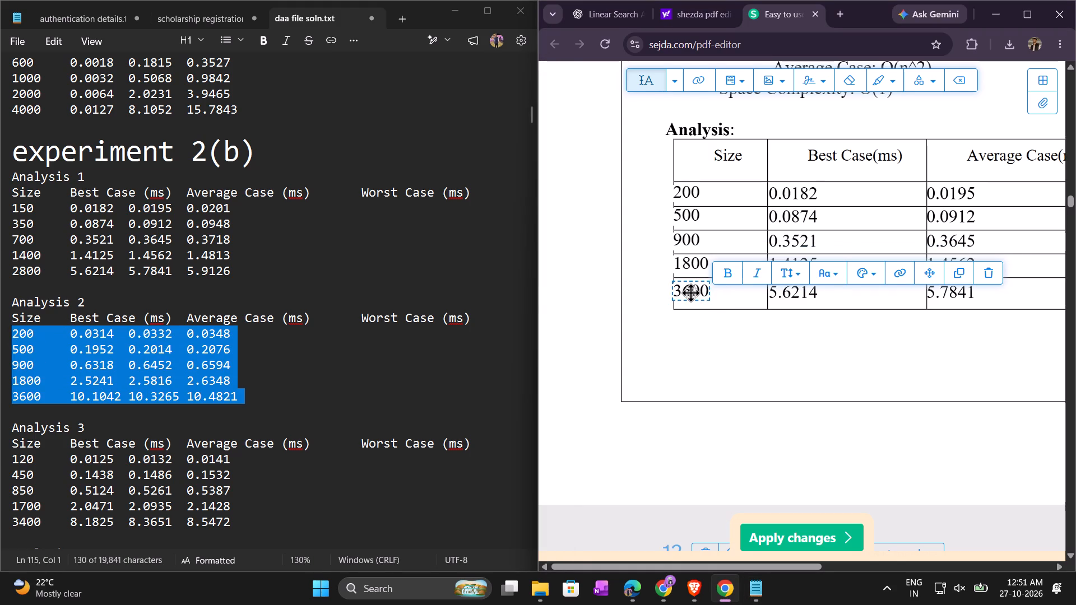
left_click(690, 292)
key("ctrl+a")
key("ctrl+v")
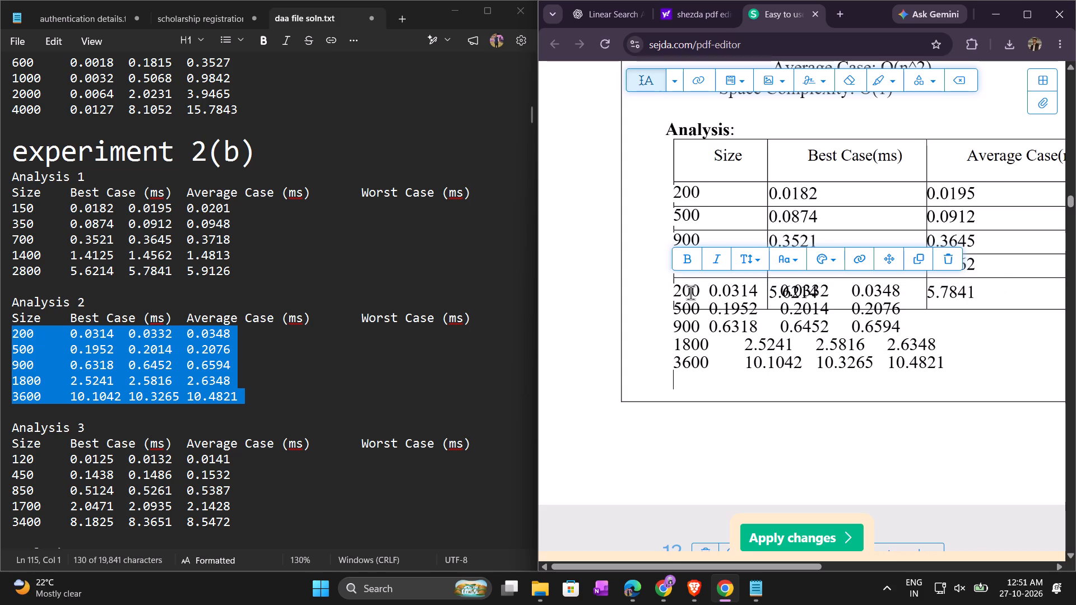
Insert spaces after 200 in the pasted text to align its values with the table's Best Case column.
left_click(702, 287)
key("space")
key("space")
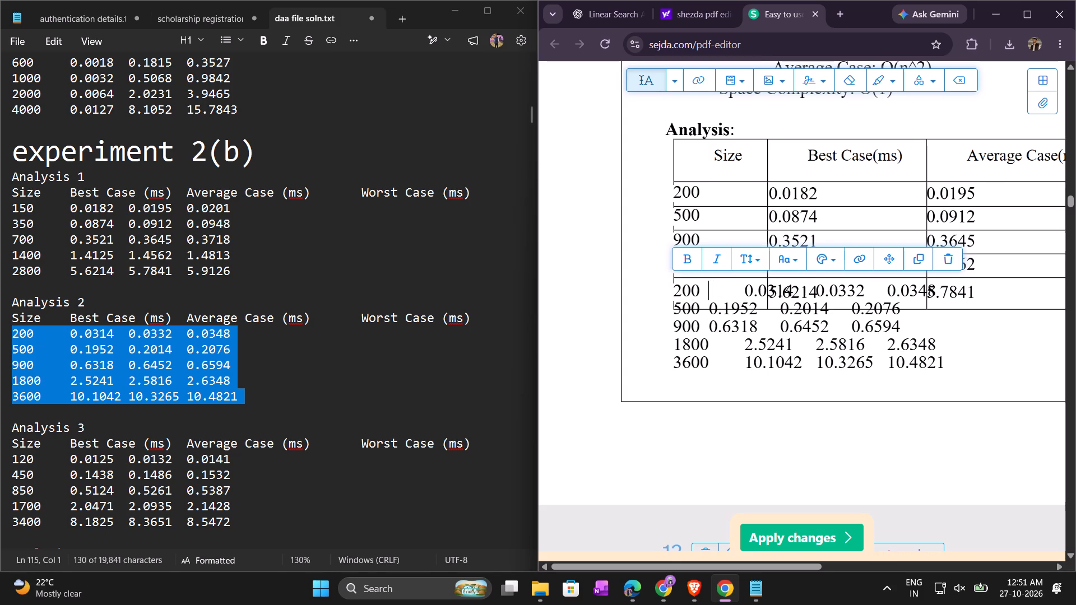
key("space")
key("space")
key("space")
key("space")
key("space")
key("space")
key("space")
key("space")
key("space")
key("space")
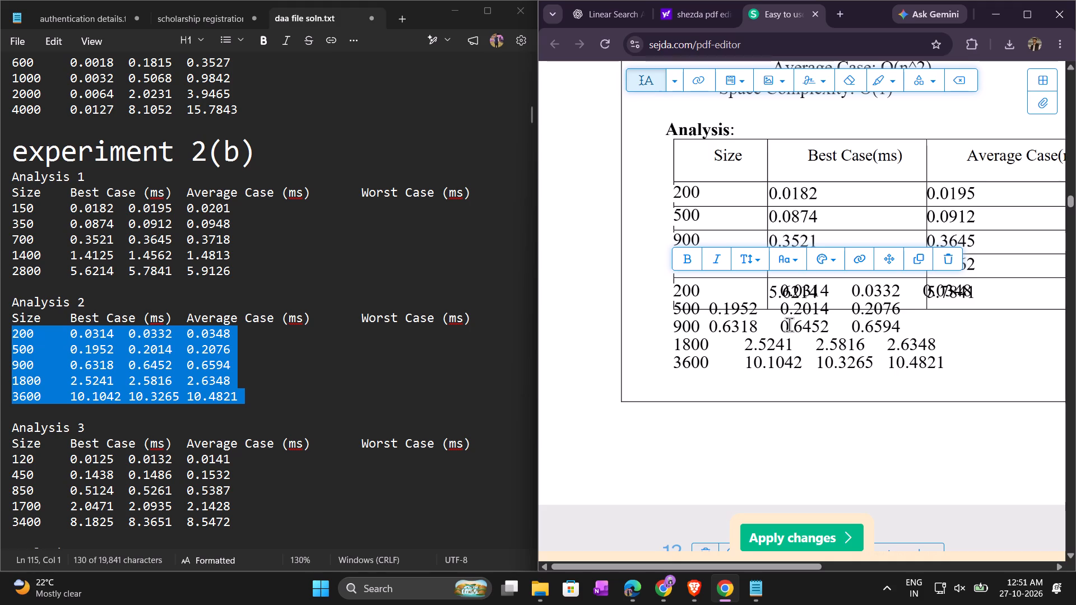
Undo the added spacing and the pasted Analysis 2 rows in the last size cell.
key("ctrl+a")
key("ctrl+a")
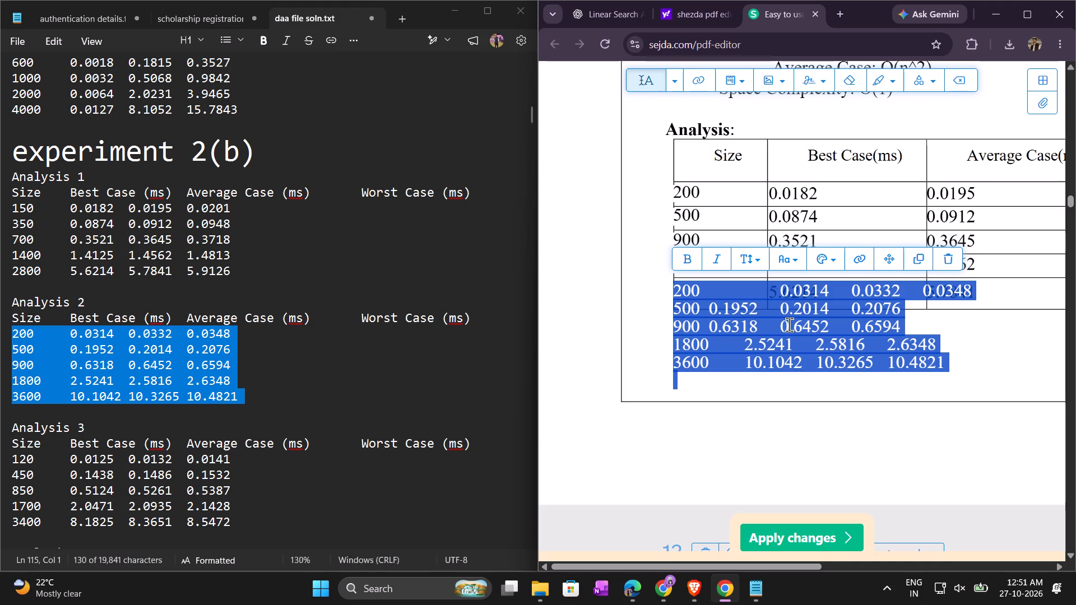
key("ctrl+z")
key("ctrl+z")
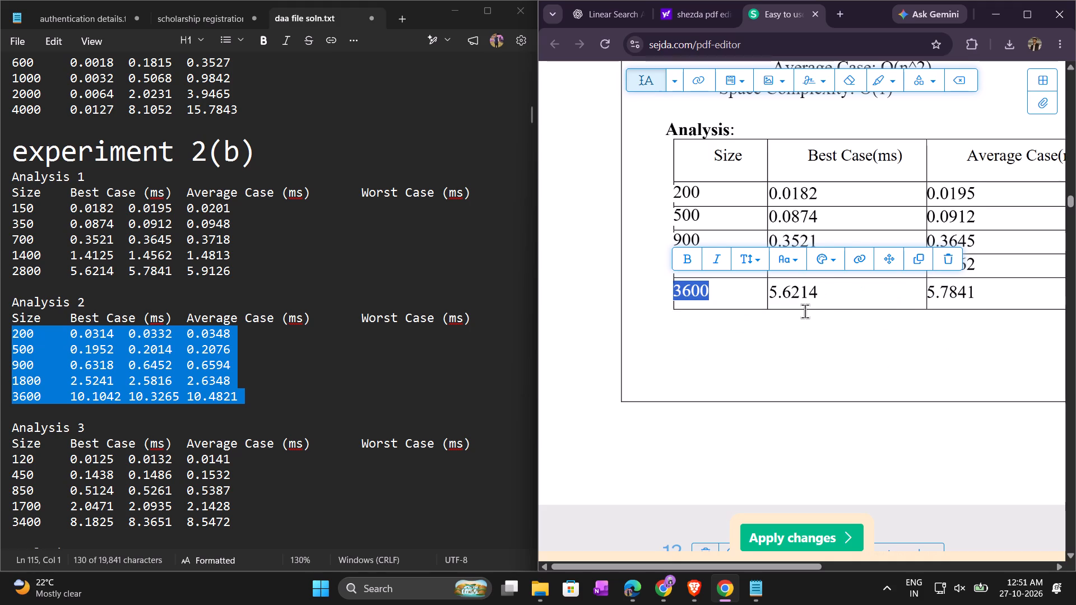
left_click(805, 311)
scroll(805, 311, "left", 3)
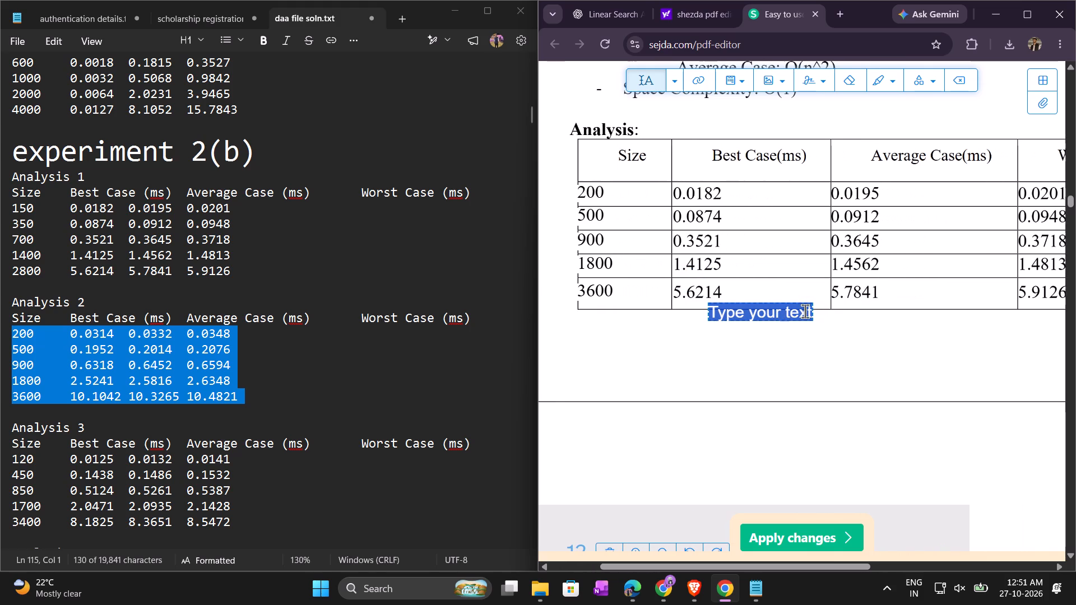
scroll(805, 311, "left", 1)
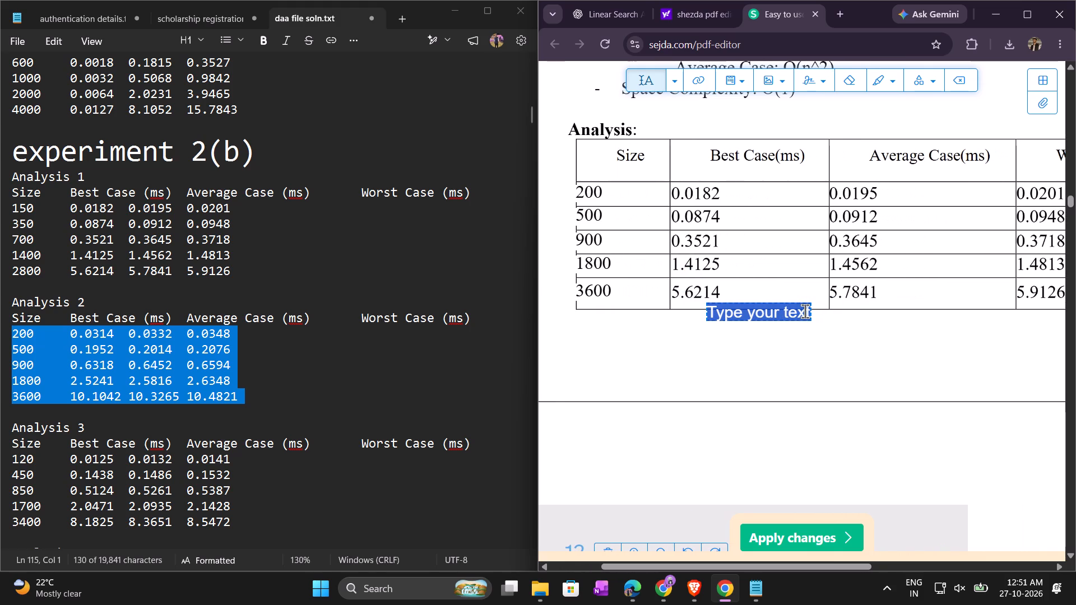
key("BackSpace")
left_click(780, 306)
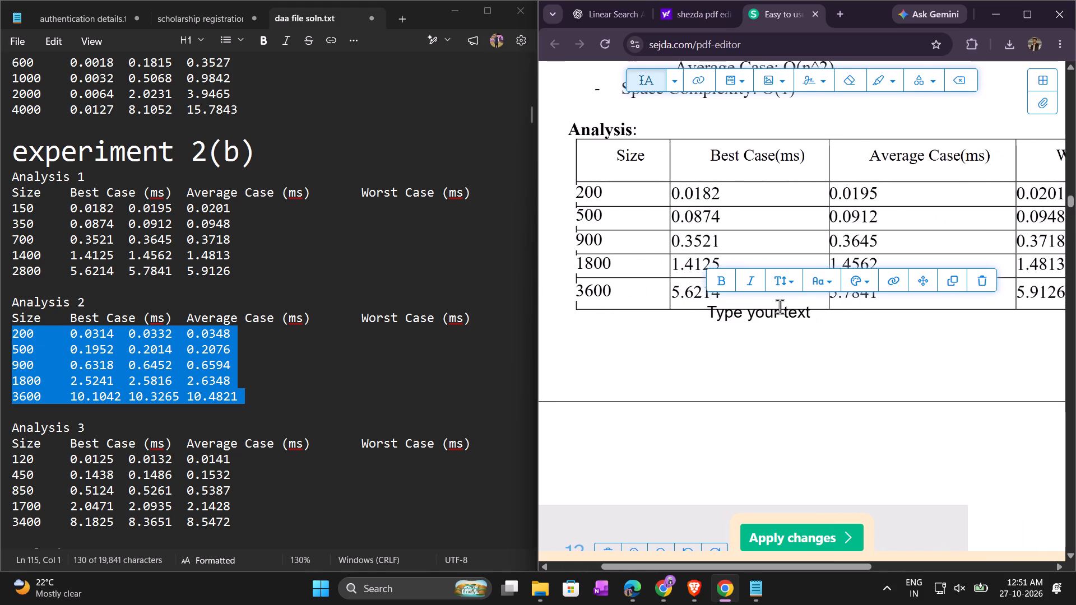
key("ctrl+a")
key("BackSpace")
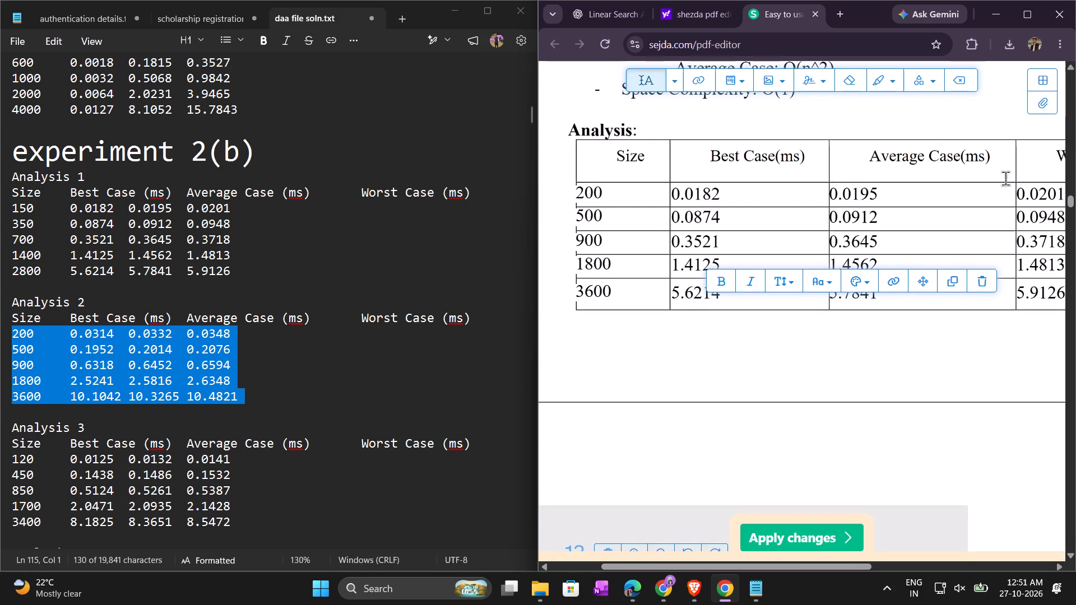
Maximize the PDF editor window and cover the five data rows of the selection sort Analysis table with a whiteout rectangle.
left_click(1021, 10)
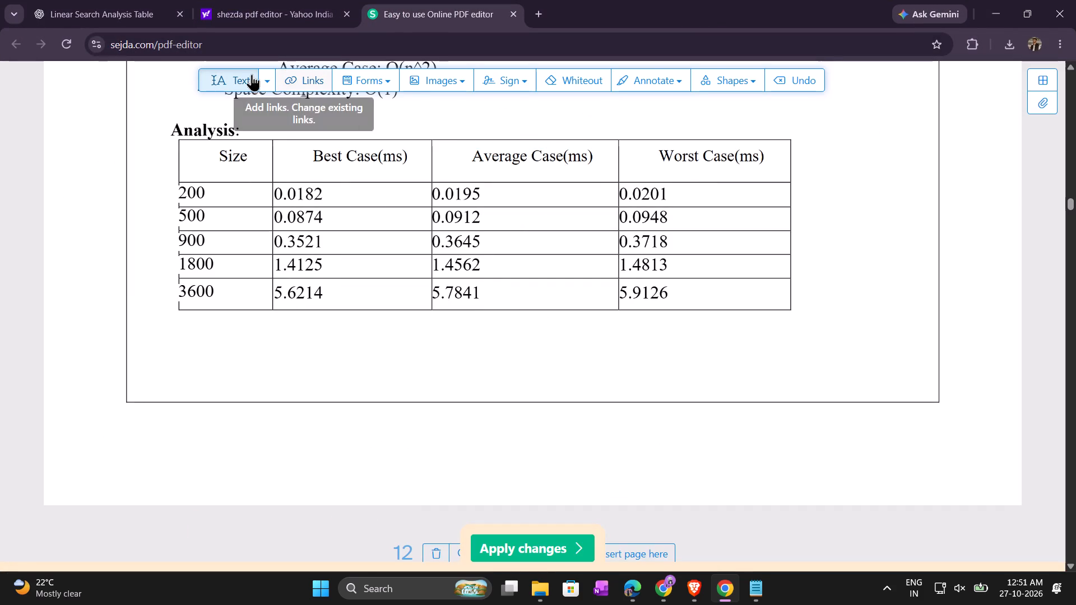
left_click(567, 80)
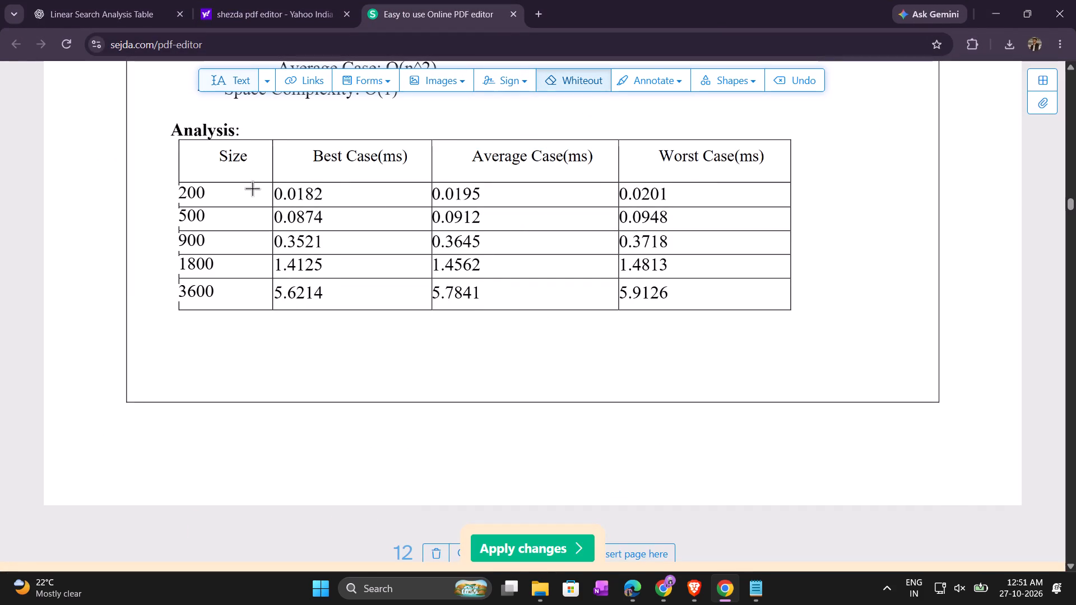
left_click_drag(166, 183, 667, 256)
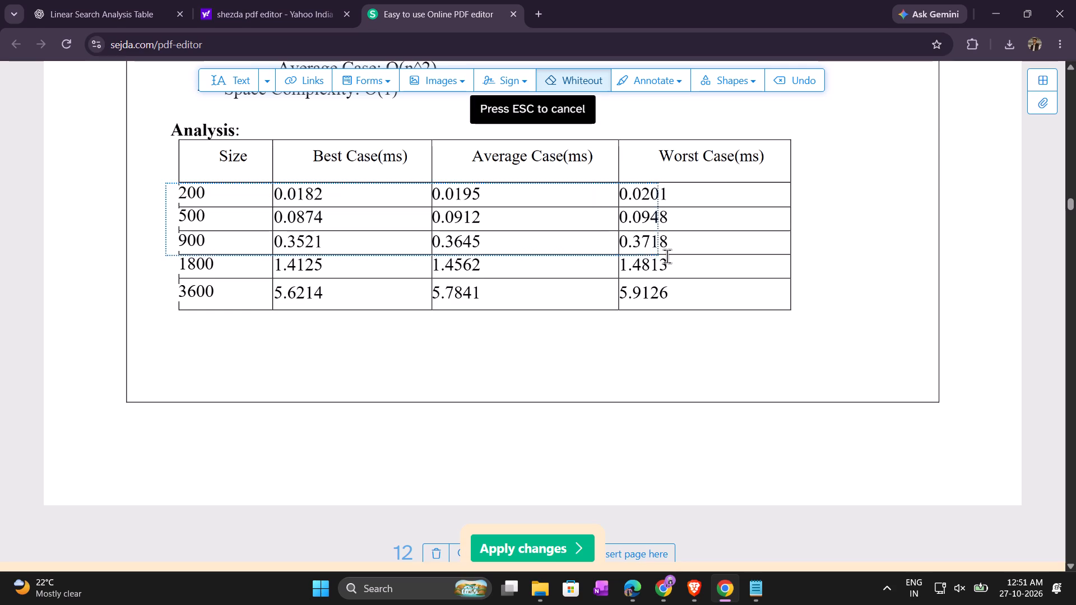
left_click_drag(667, 256, 831, 323)
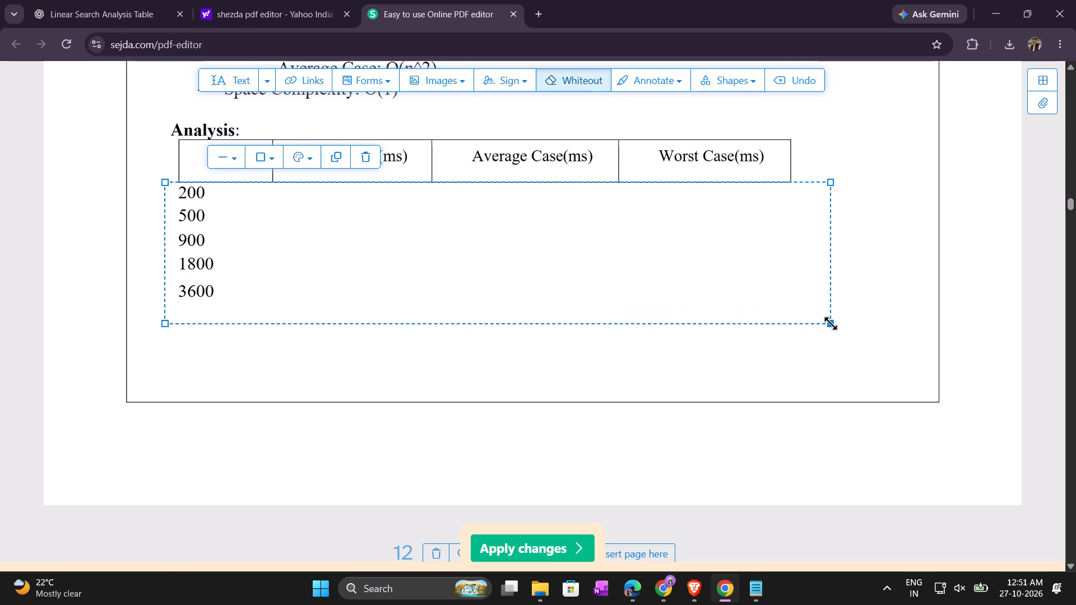
Move the whiteout rectangle down and away from the Size column of the selection sort Analysis table.
left_click(184, 204)
left_click(208, 364)
left_click(199, 287)
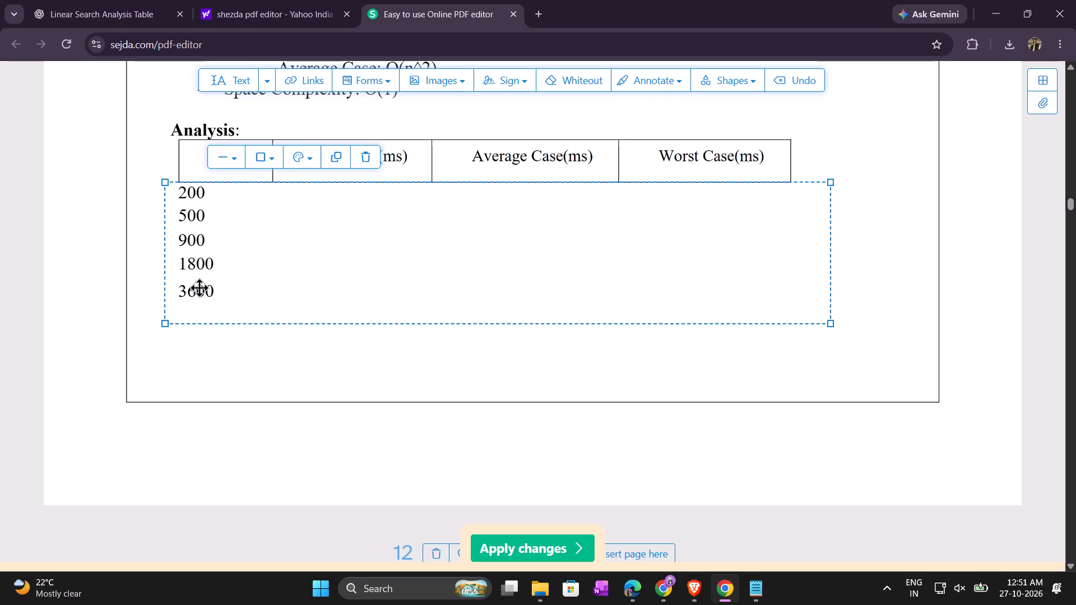
key("BackSpace")
key("BackSpace")
left_click_drag(336, 254, 451, 348)
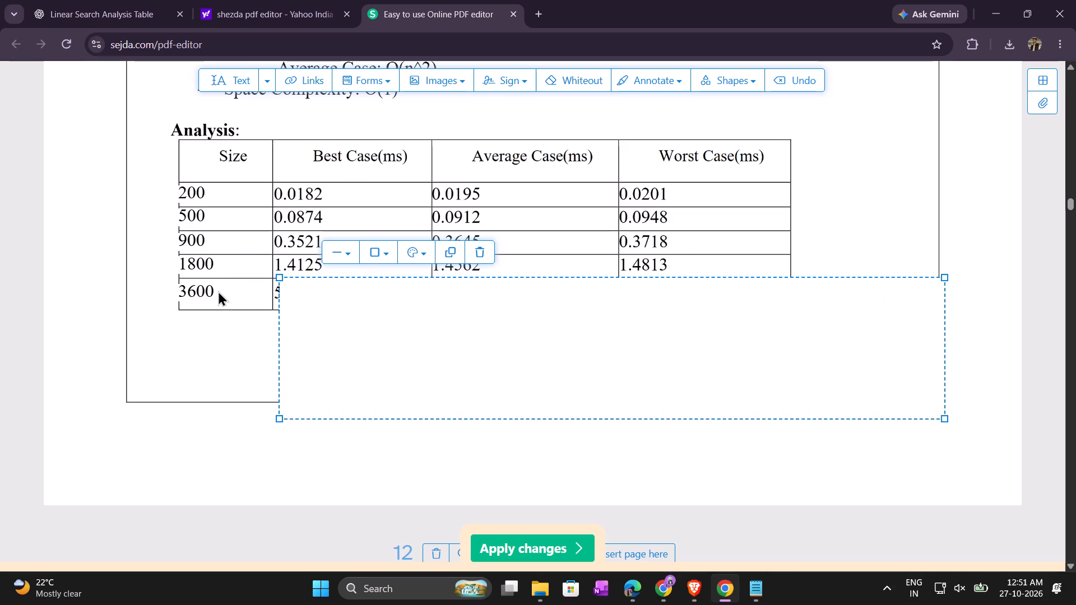
Using the Text tool, clear the sizes 200 and 500 from the selection sort Analysis table.
left_click_drag(218, 291, 185, 288)
left_click(185, 288)
left_click_drag(185, 288, 222, 289)
left_click(221, 73)
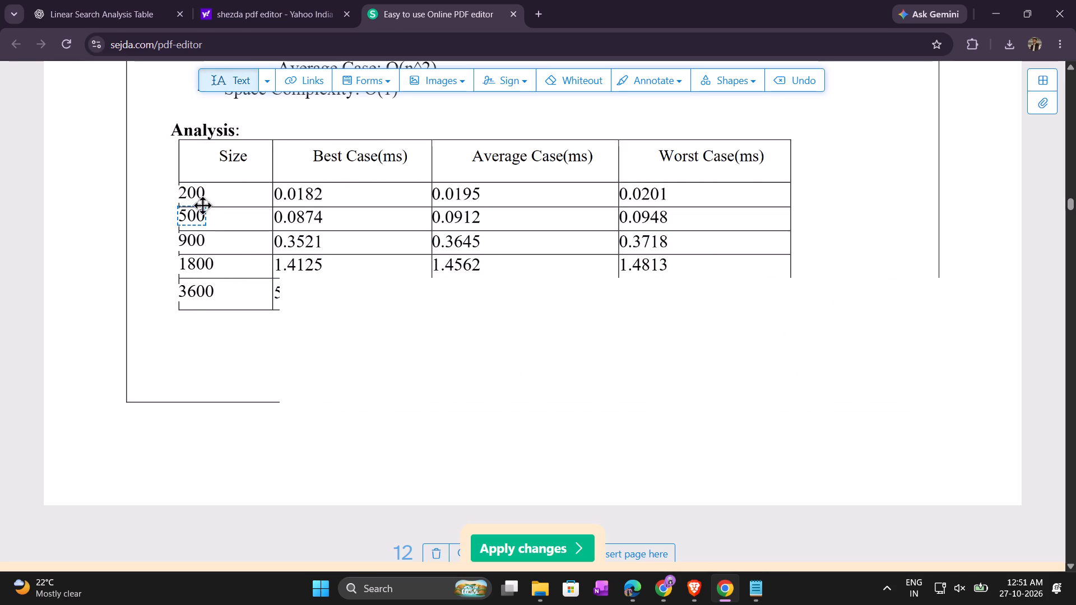
left_click(193, 196)
key("BackSpace")
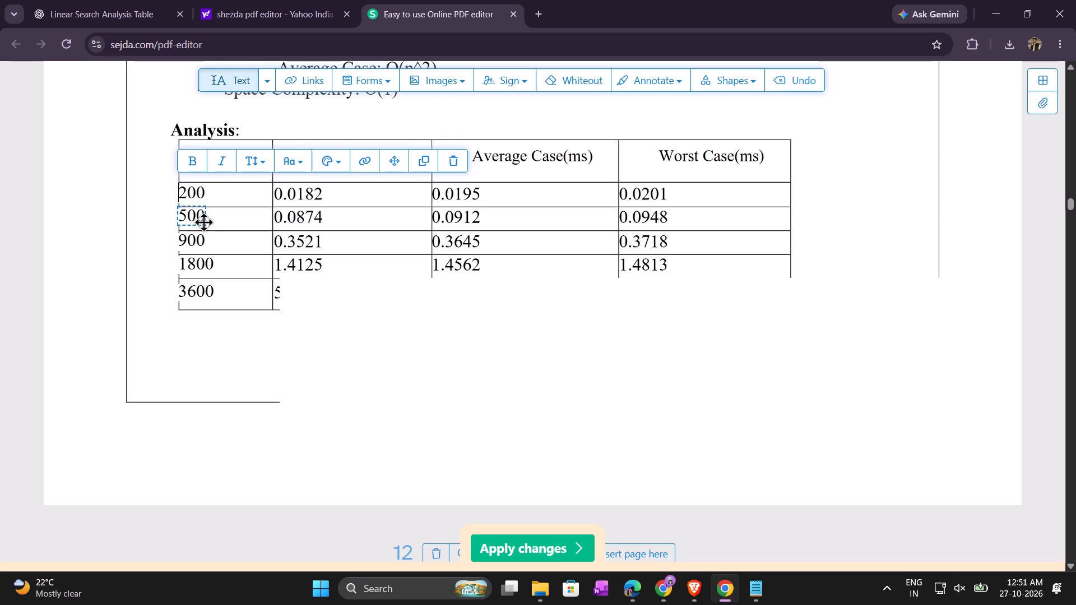
left_click(203, 222)
key("BackSpace")
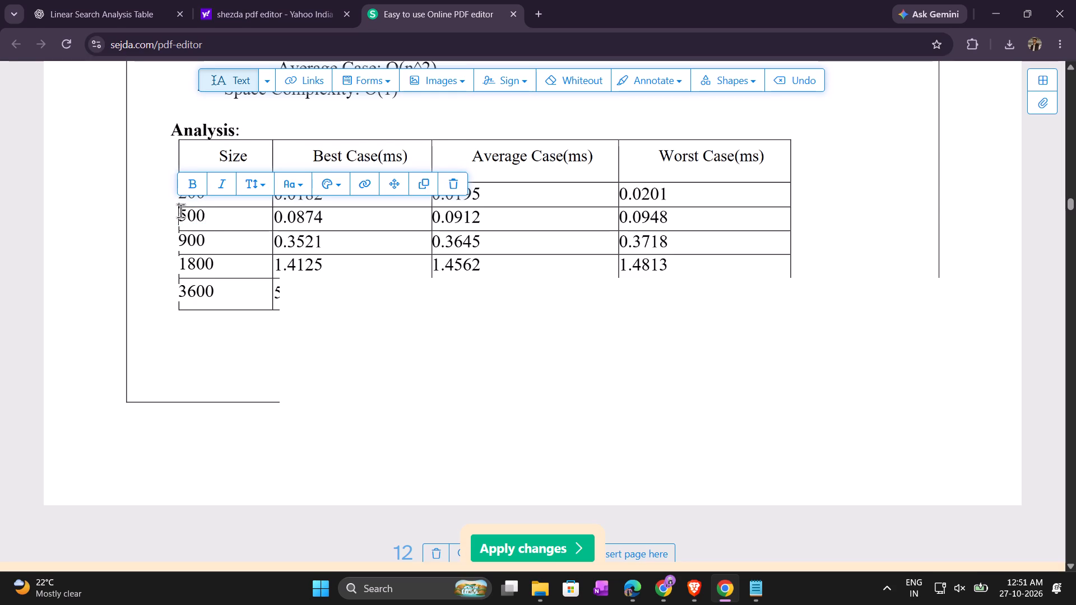
left_click(197, 214)
key("ctrl+a")
key("ctrl+BackSpace")
left_click(194, 198)
key("ctrl+a")
key("ctrl+BackSpace")
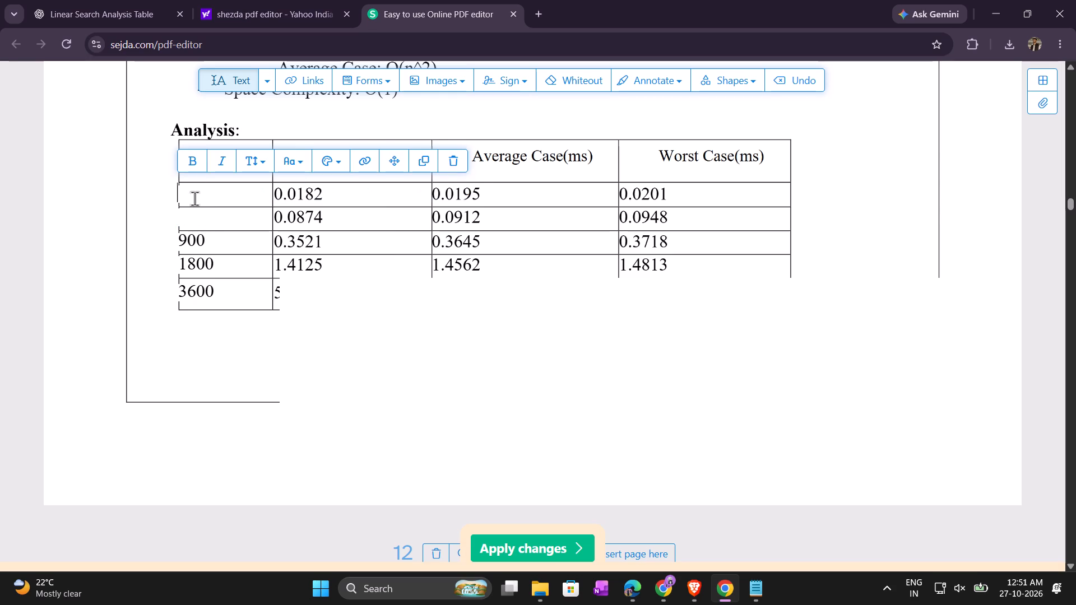
Clear the sizes 900, 1800 and 3600 from the selection sort Analysis table.
left_click(187, 244)
key("ctrl+a")
key("BackSpace")
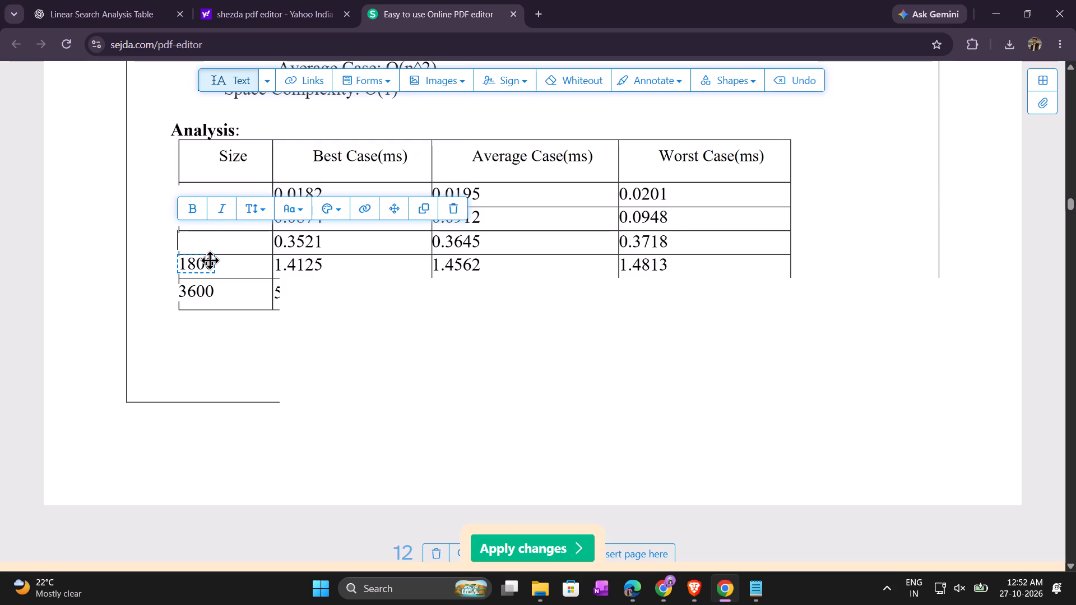
left_click(210, 260)
key("ctrl+a")
key("BackSpace")
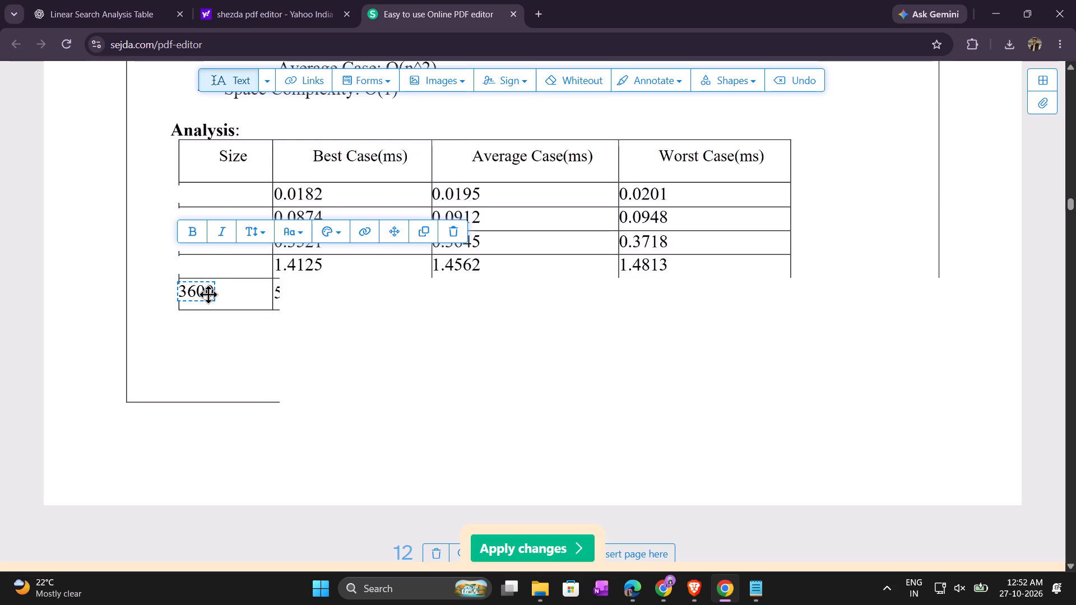
left_click(208, 294)
key("ctrl+a")
key("BackSpace")
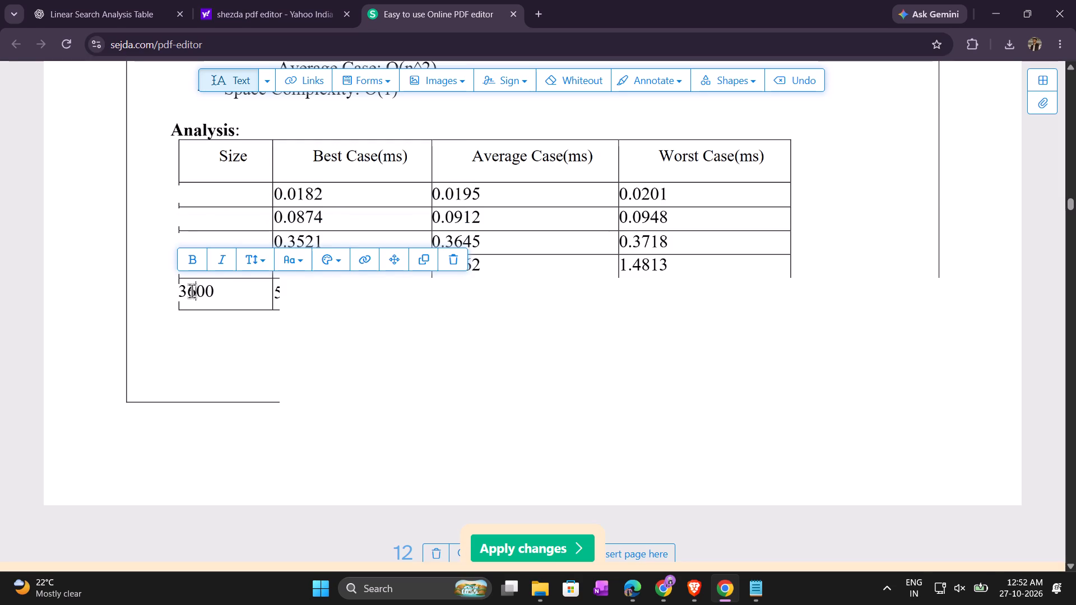
left_click(192, 291)
key("ctrl+a")
key("ctrl+BackSpace")
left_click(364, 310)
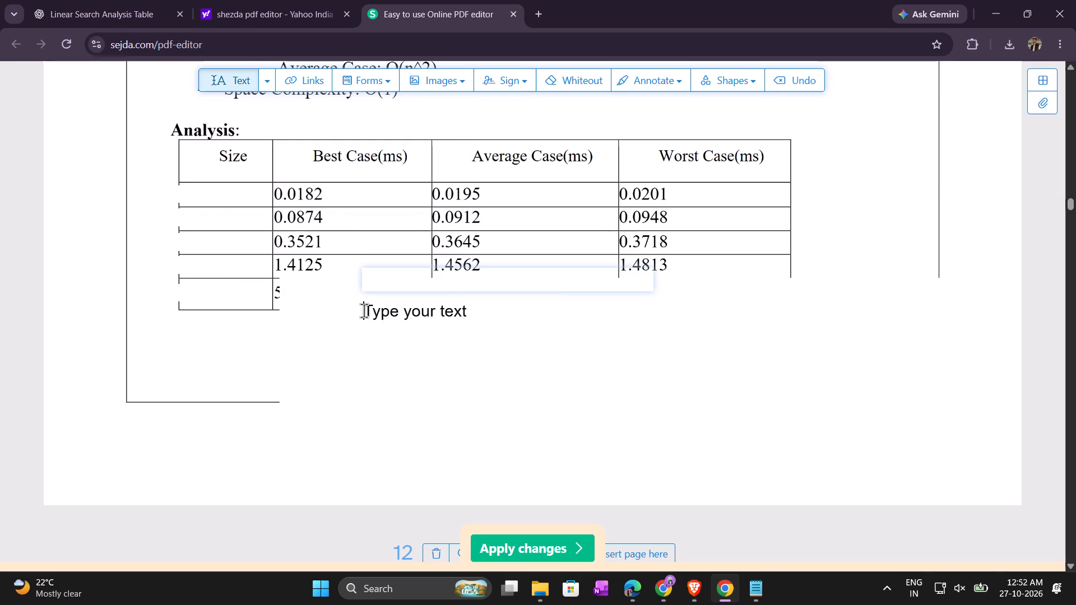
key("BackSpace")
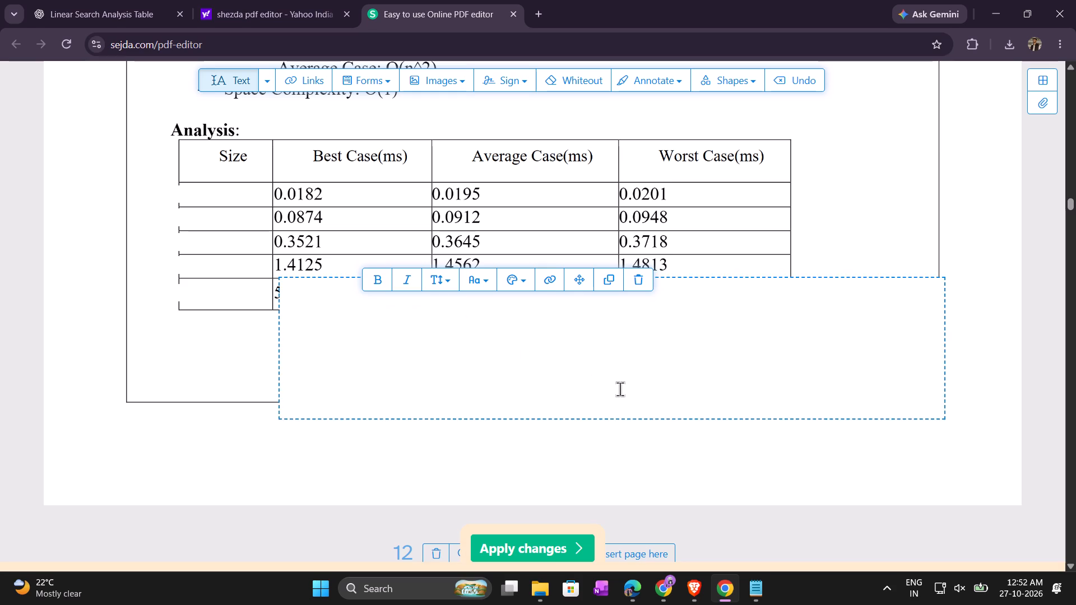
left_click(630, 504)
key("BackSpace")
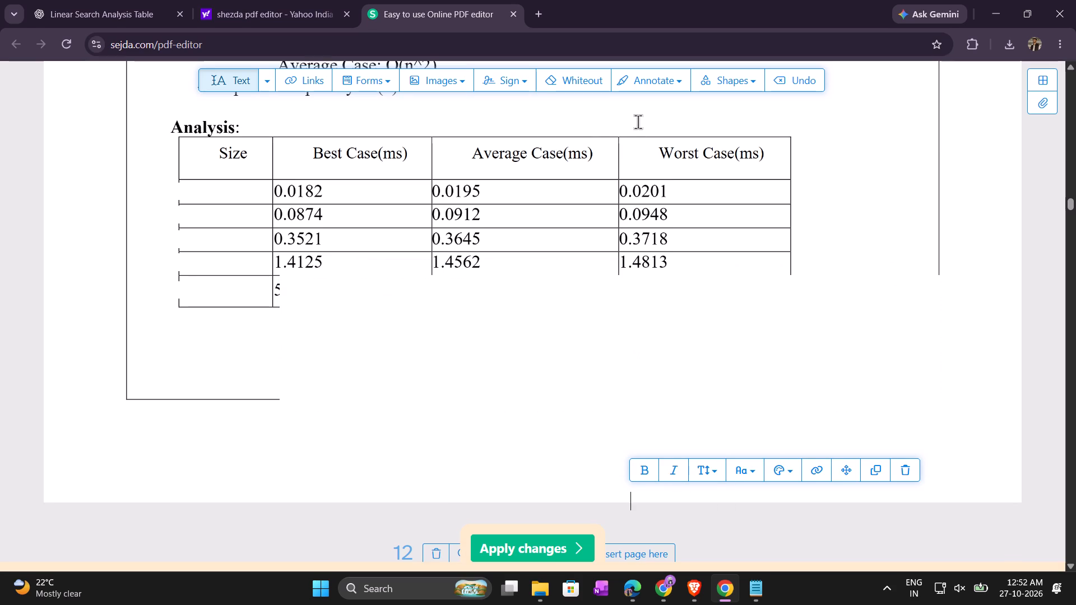
Move the whiteout rectangle back over all data rows of the selection sort Analysis table, just below its header.
left_click(568, 73)
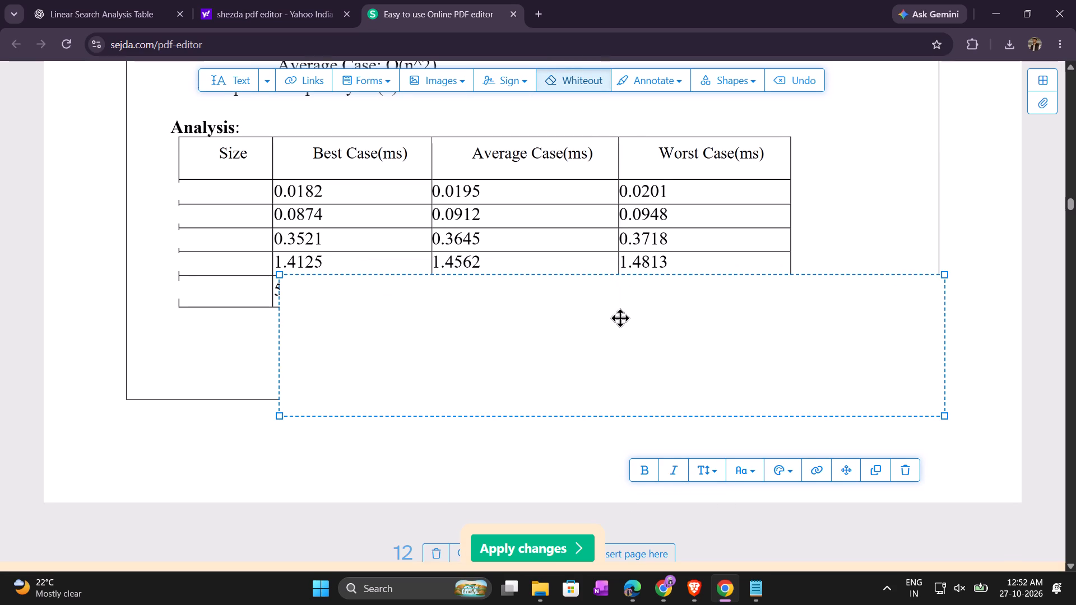
left_click_drag(620, 318, 508, 225)
left_click(870, 299)
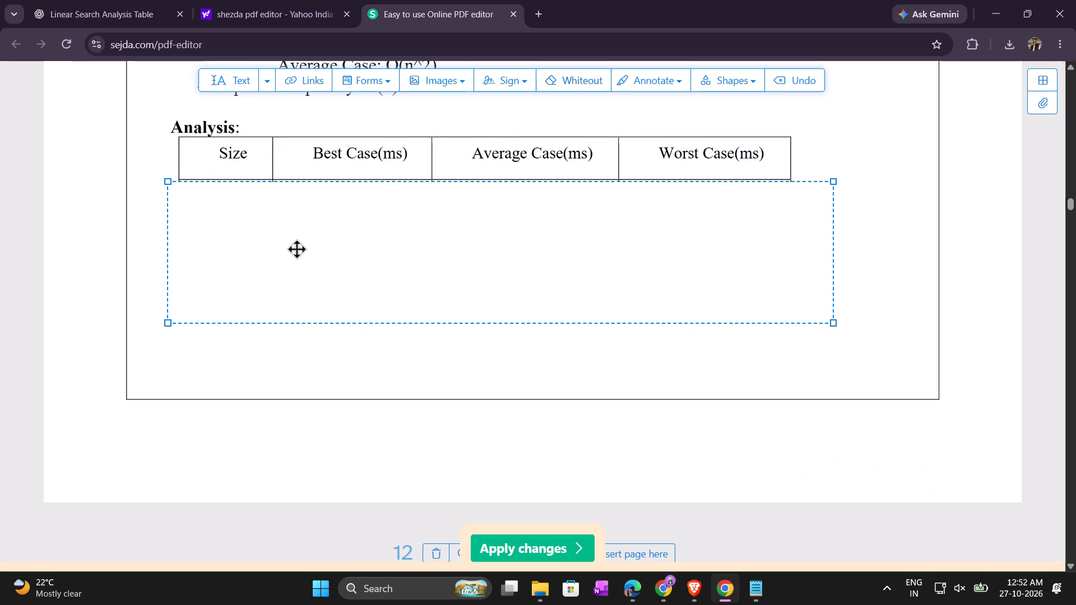
Cover the five data rows of the bubble sort Analysis table with a whiteout rectangle, fitted just below its header row.
scroll(541, 374, "down", 8)
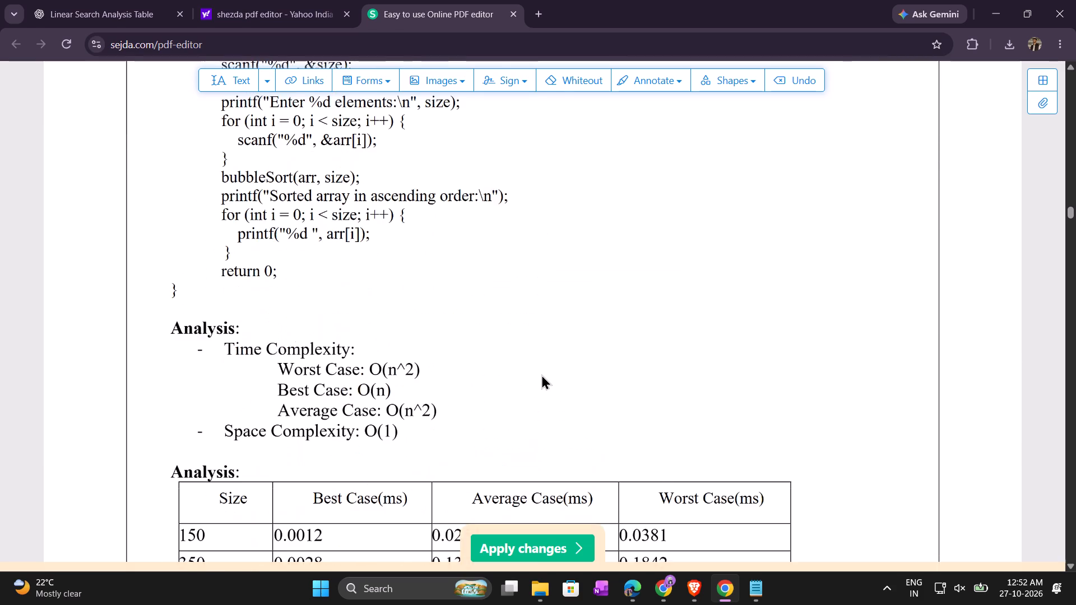
scroll(541, 374, "down", 5)
left_click(569, 80)
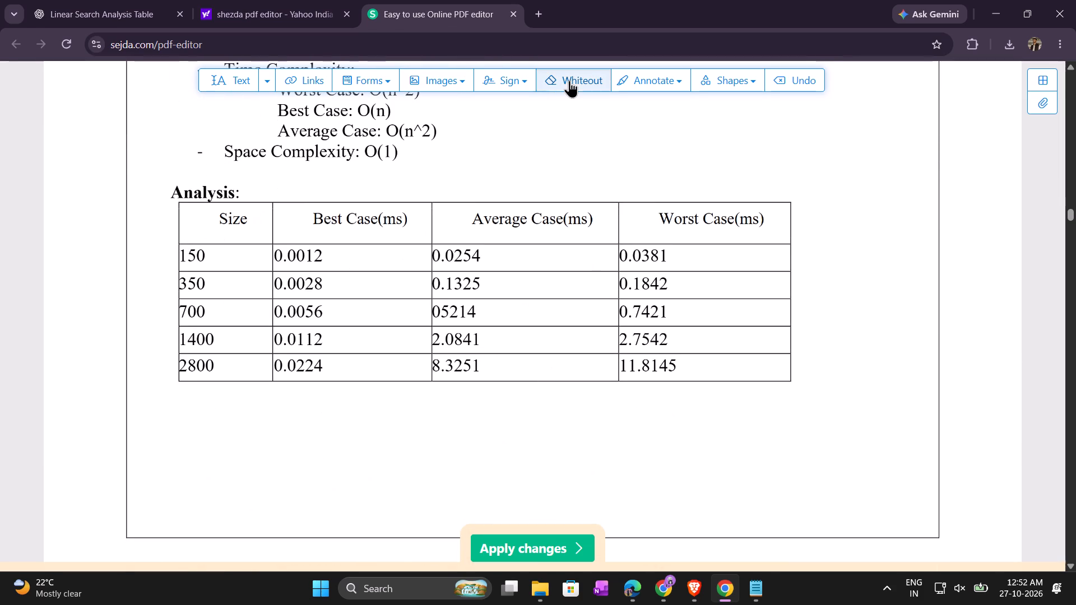
left_click_drag(152, 251, 803, 393)
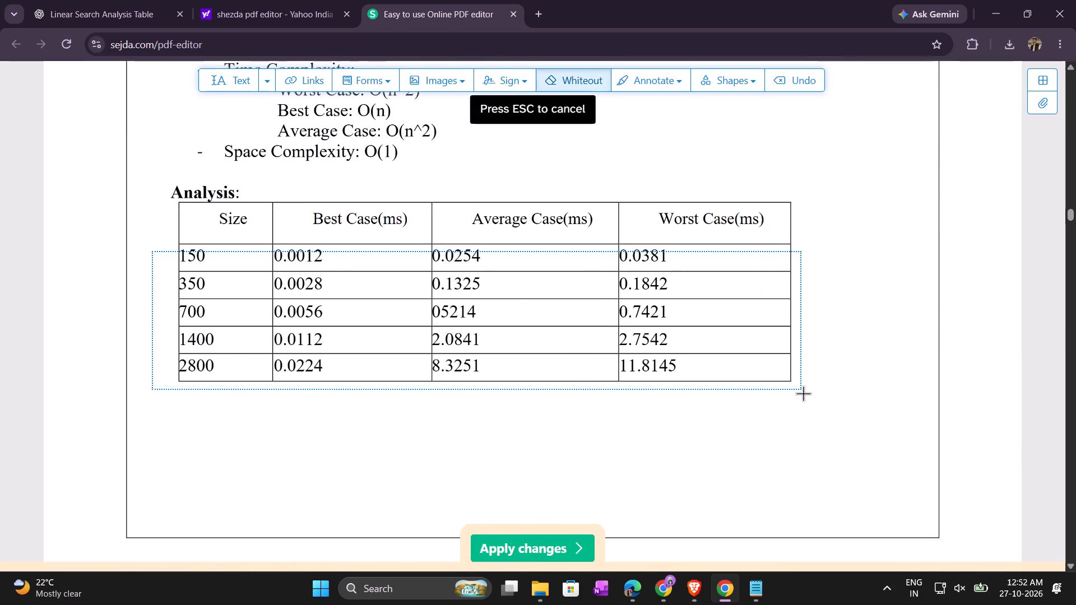
left_click_drag(803, 393, 825, 454)
left_click(655, 354)
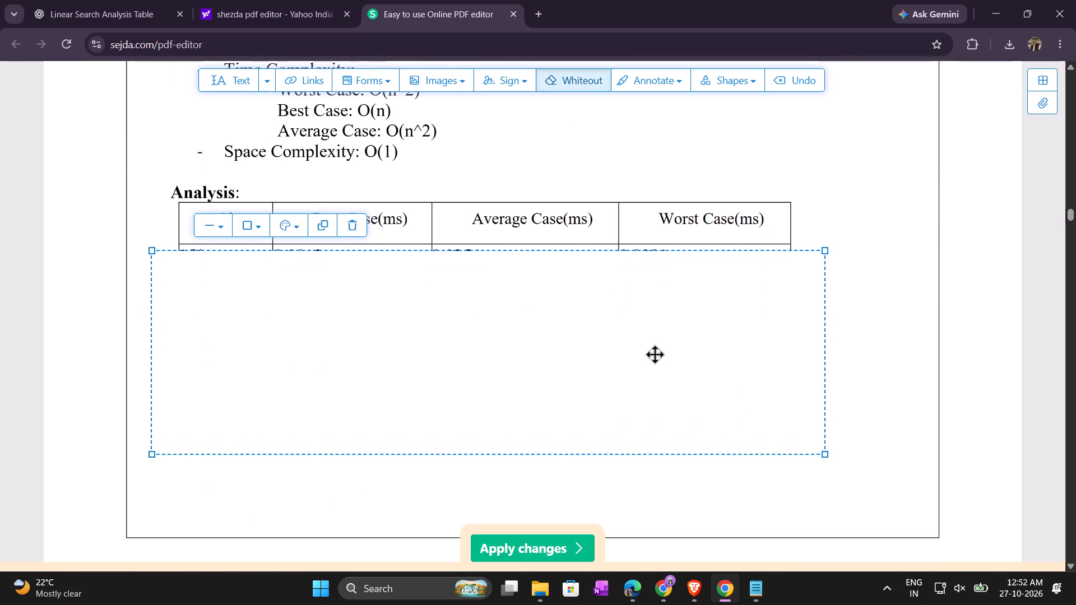
left_click(868, 436)
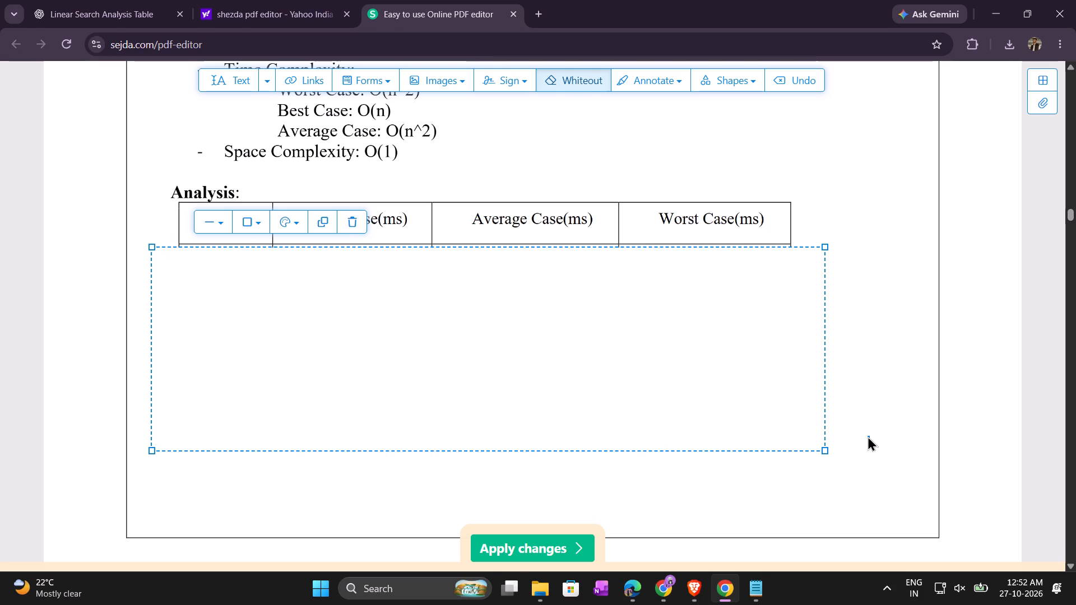
Cover the five data rows of the merge sort Analysis table with a whiteout rectangle placed just below its header row.
scroll(868, 436, "down", 5)
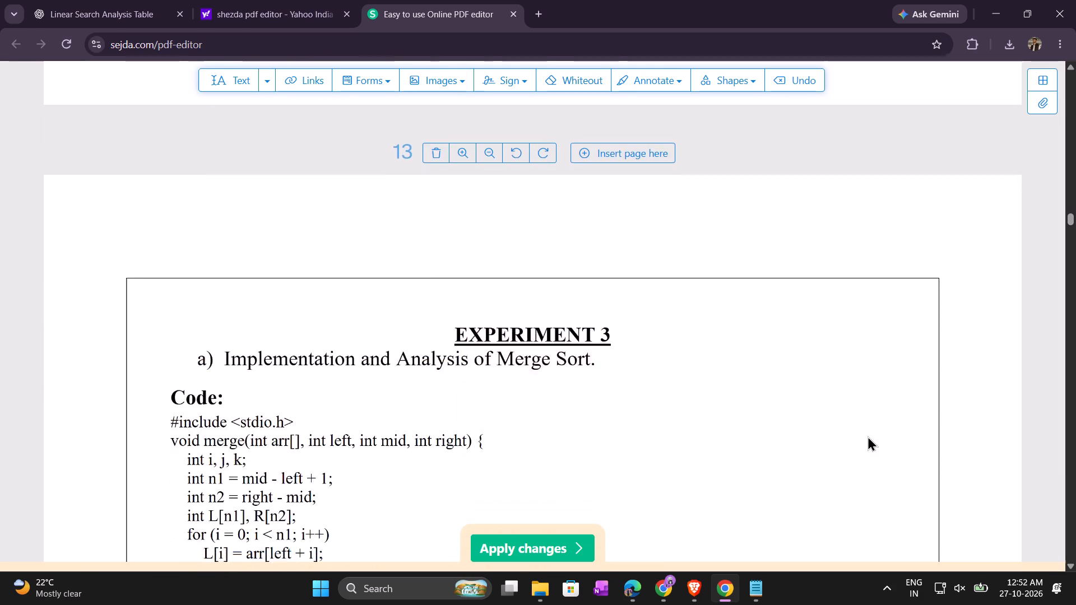
scroll(868, 436, "down", 11)
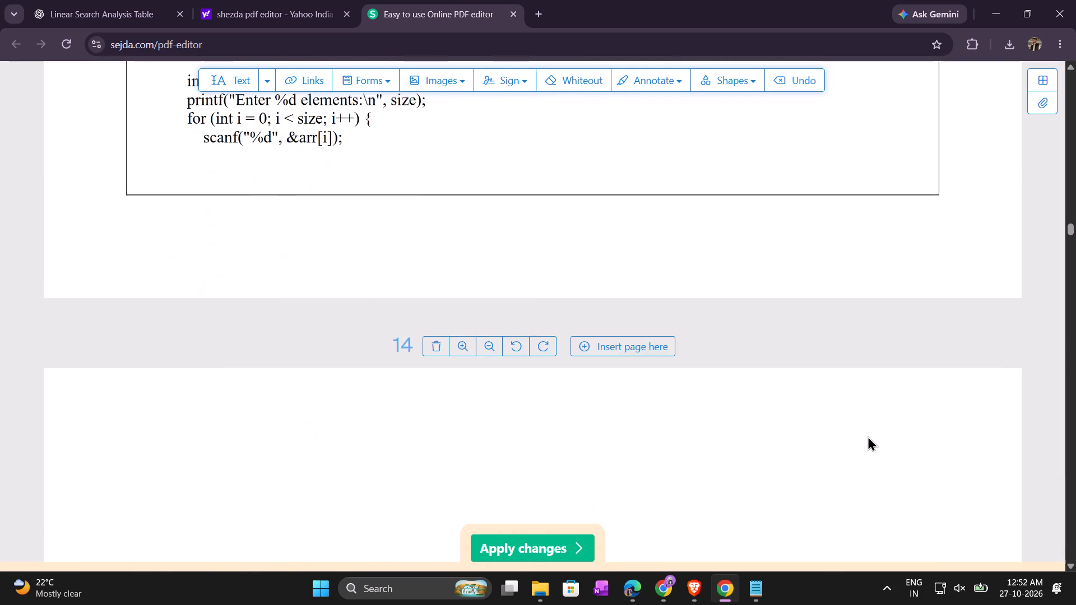
scroll(868, 436, "down", 6)
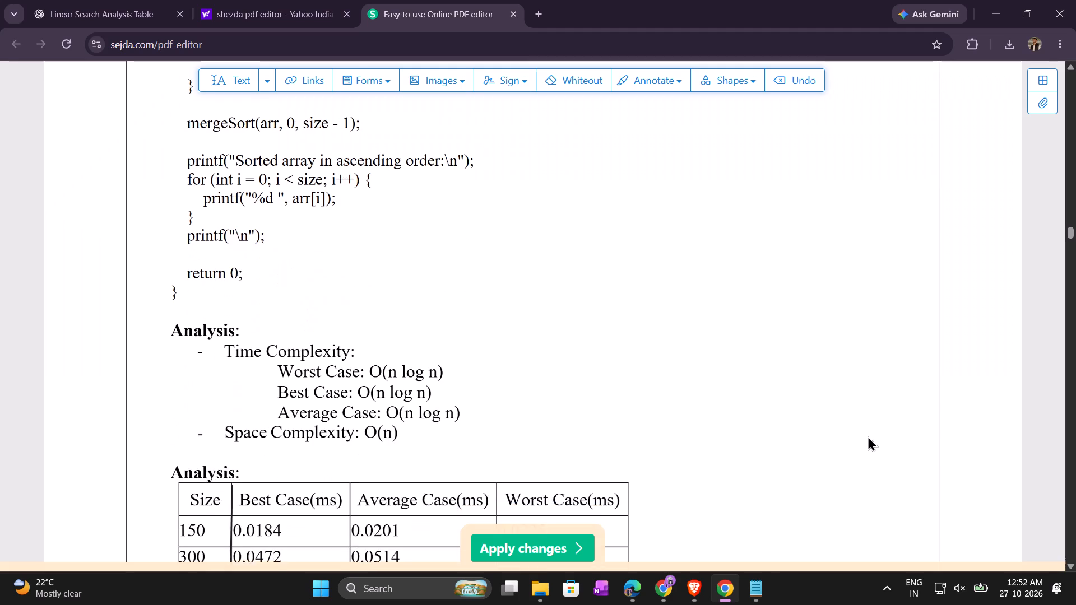
scroll(868, 436, "down", 2)
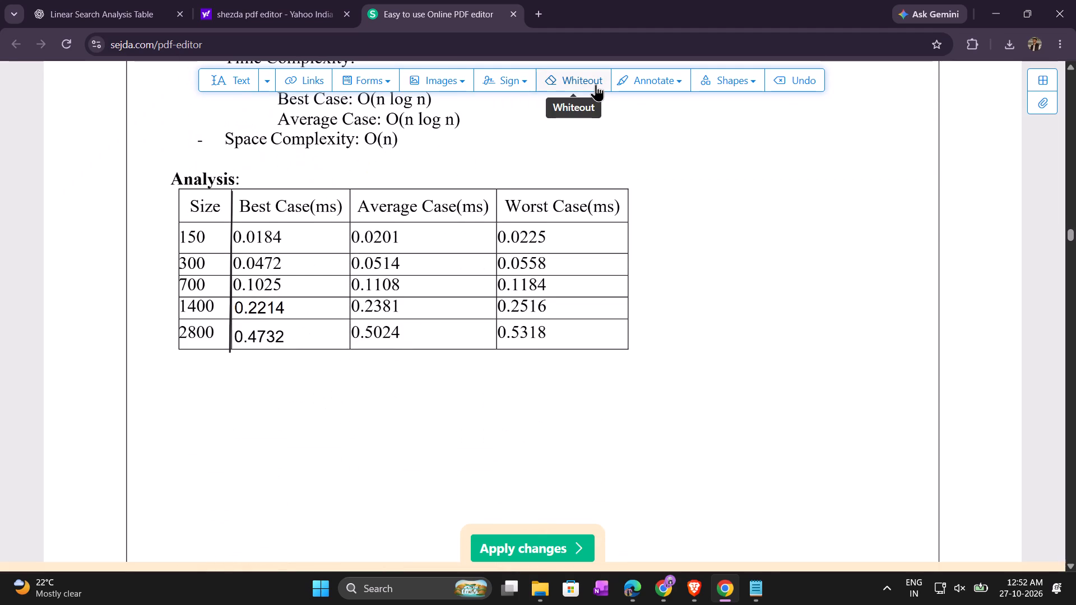
left_click(596, 84)
left_click_drag(166, 226, 636, 333)
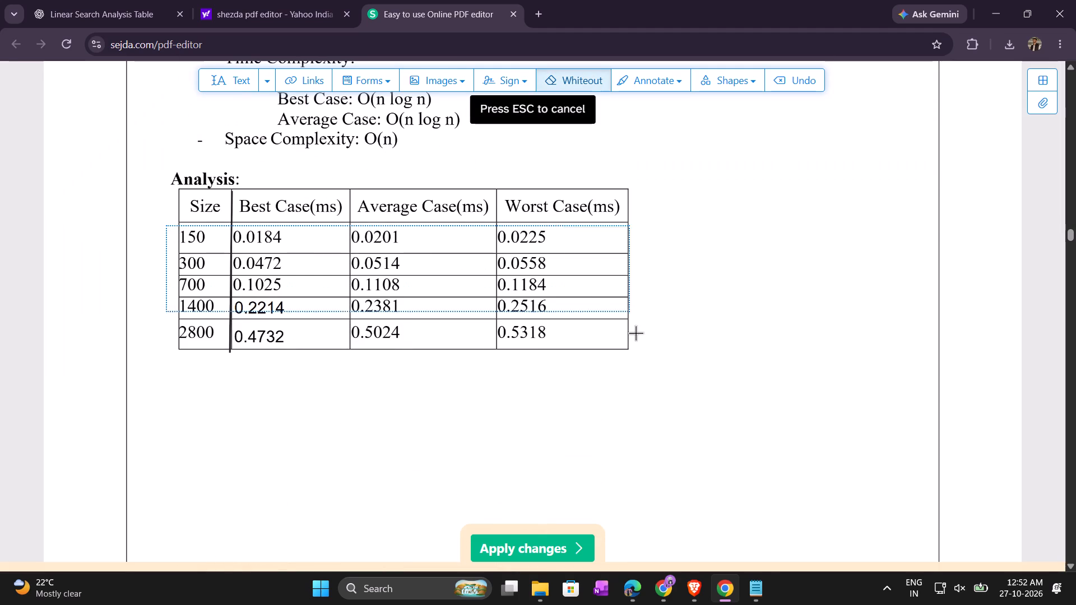
left_click_drag(636, 333, 648, 407)
left_click(784, 414)
Cover the data rows of the quick sort Analysis table with a whiteout rectangle, moved up to sit just below its header row.
scroll(784, 414, "down", 2)
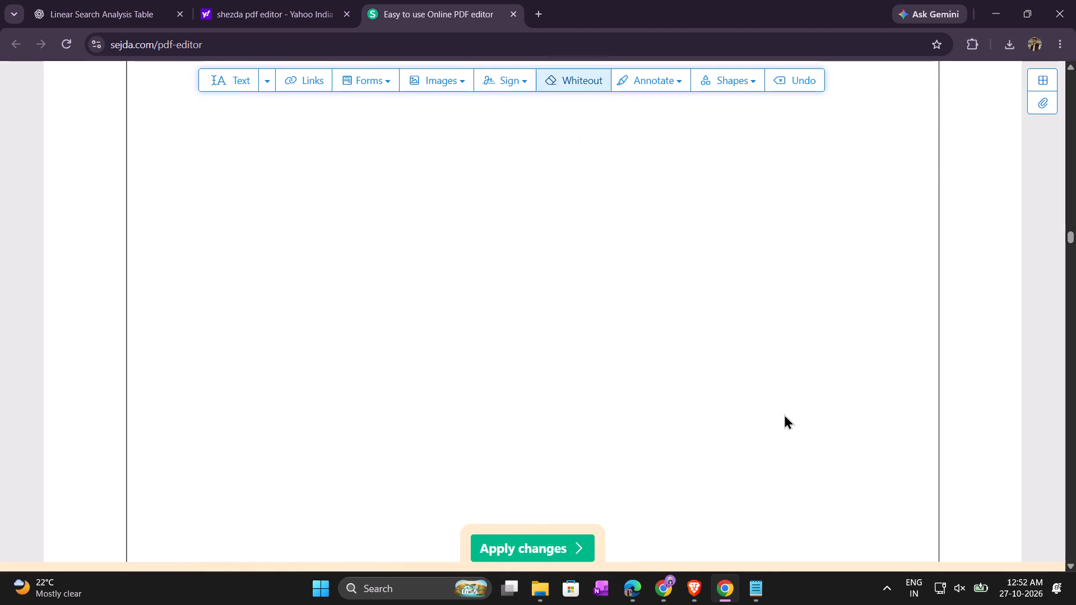
scroll(784, 414, "down", 9)
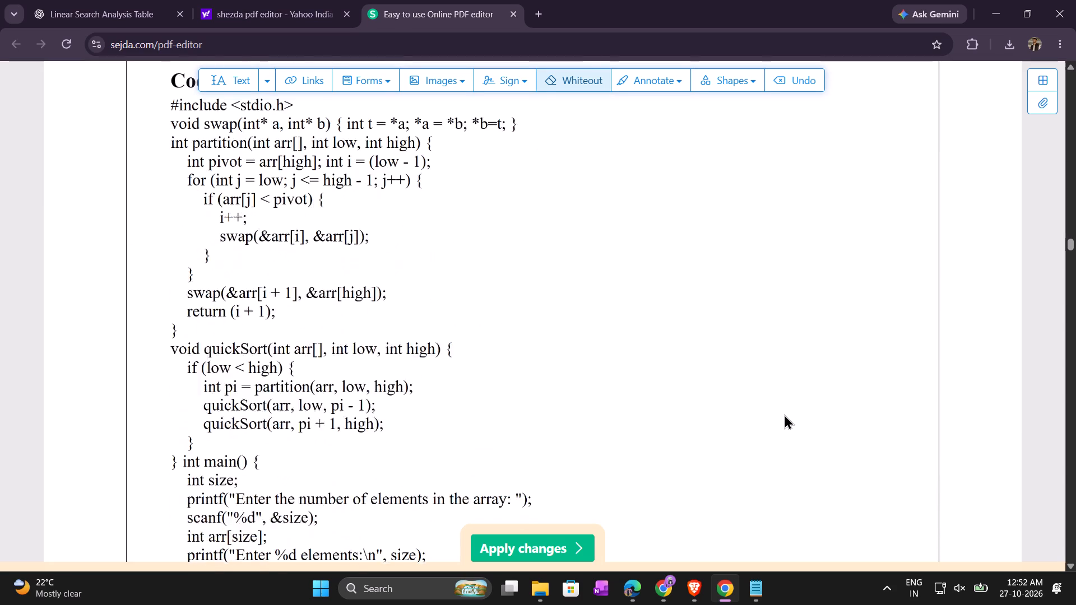
scroll(784, 414, "down", 7)
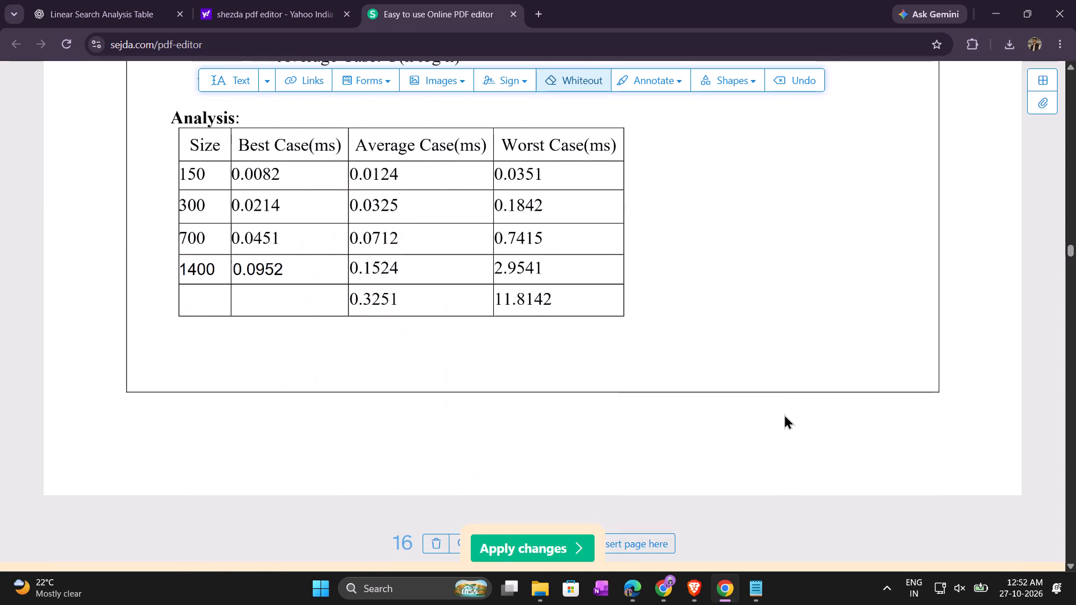
left_click(559, 86)
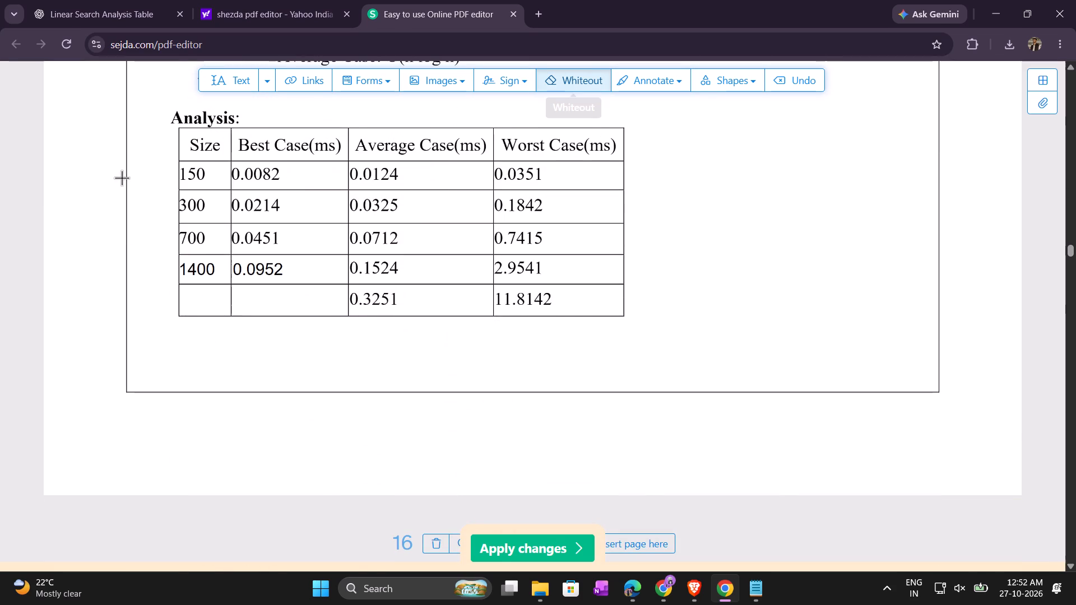
left_click_drag(141, 169, 679, 347)
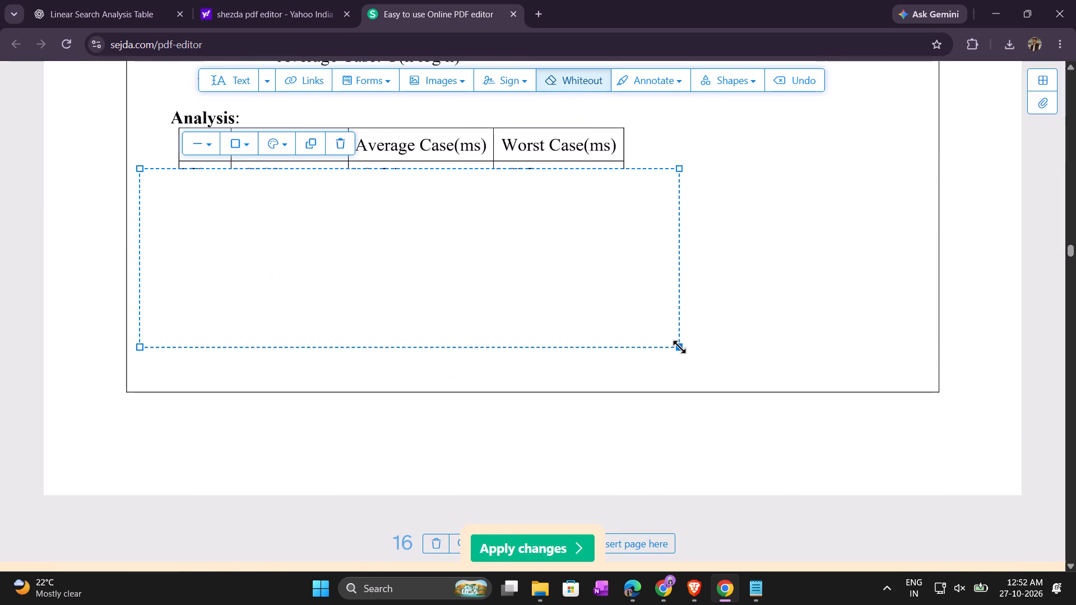
left_click(468, 260)
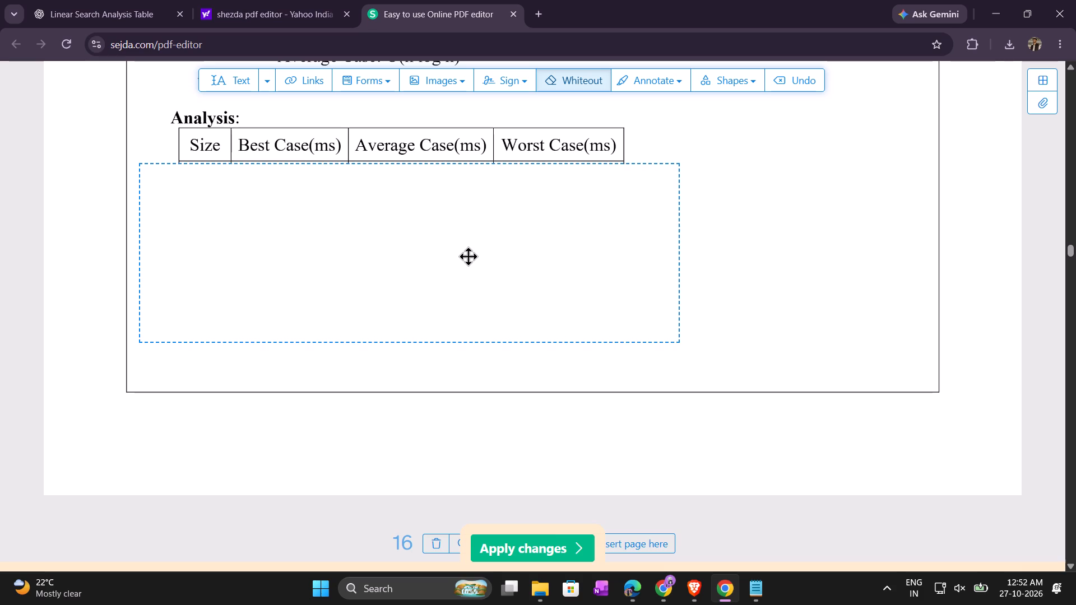
left_click(671, 256)
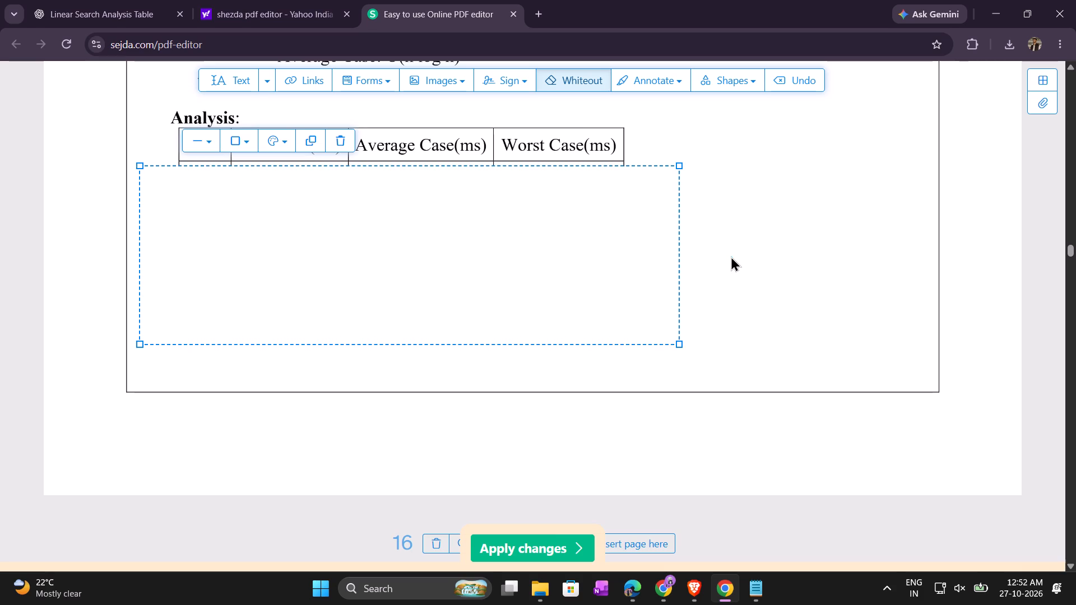
left_click(731, 256)
White out all five data rows of the heap sort Analysis table, leaving only its header row.
scroll(731, 256, "down", 7)
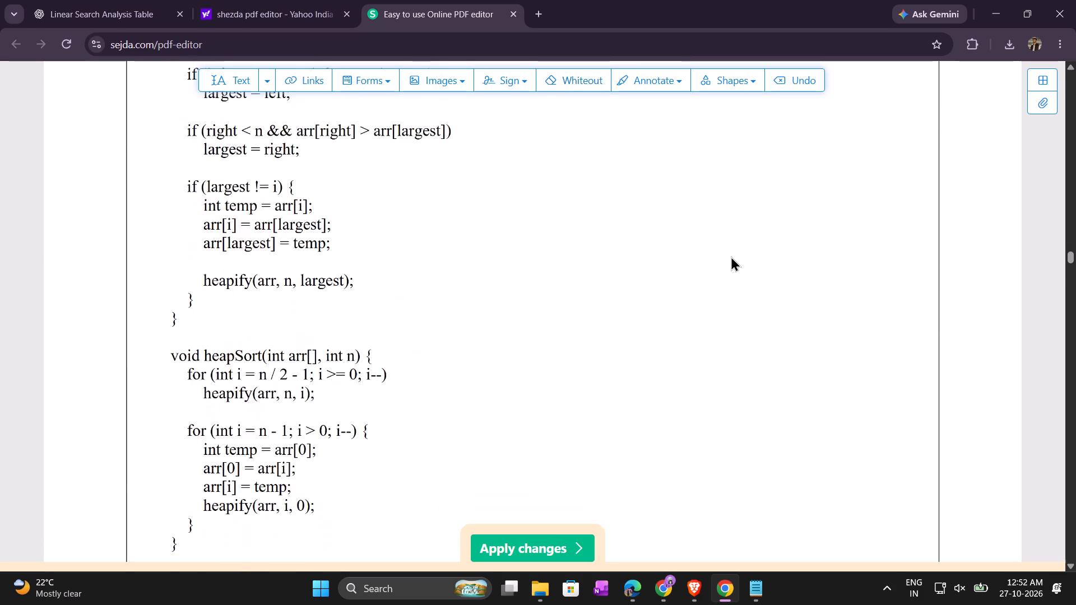
scroll(731, 256, "down", 9)
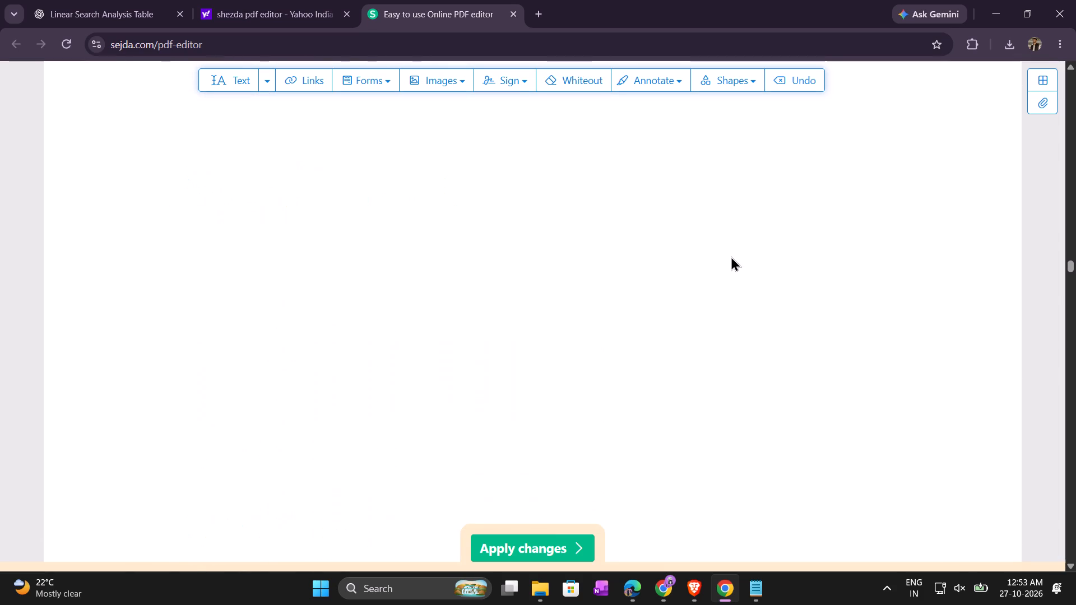
scroll(731, 256, "down", 4)
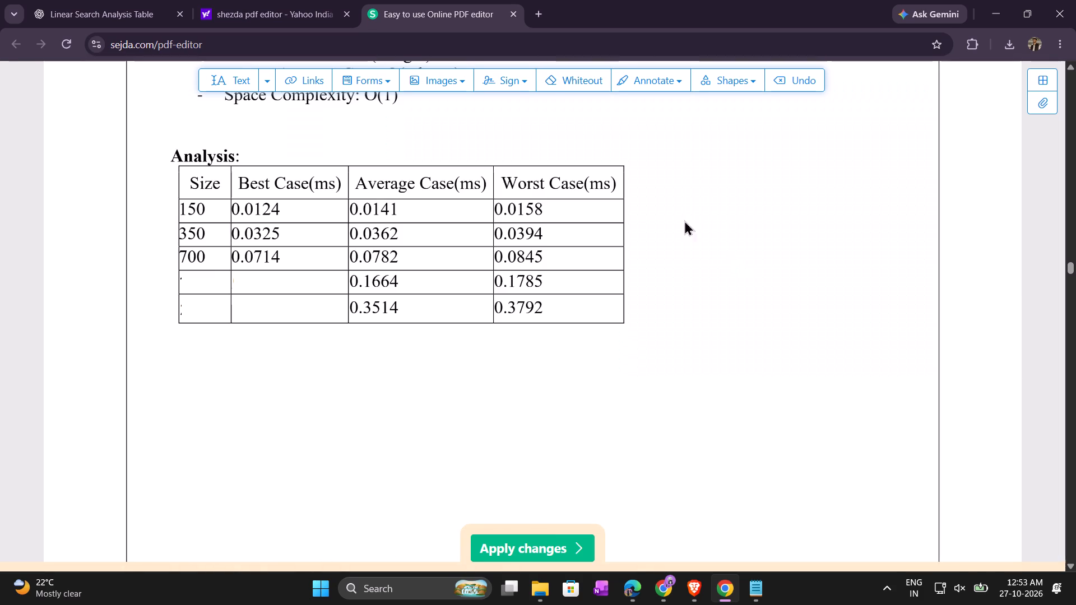
left_click(575, 78)
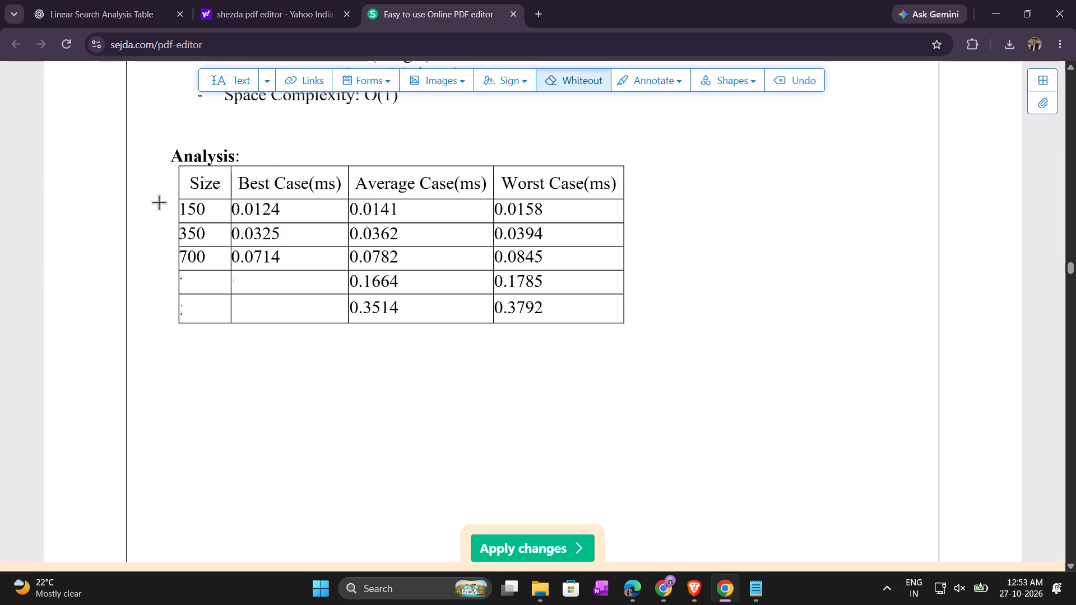
left_click_drag(159, 202, 720, 332)
left_click(588, 310)
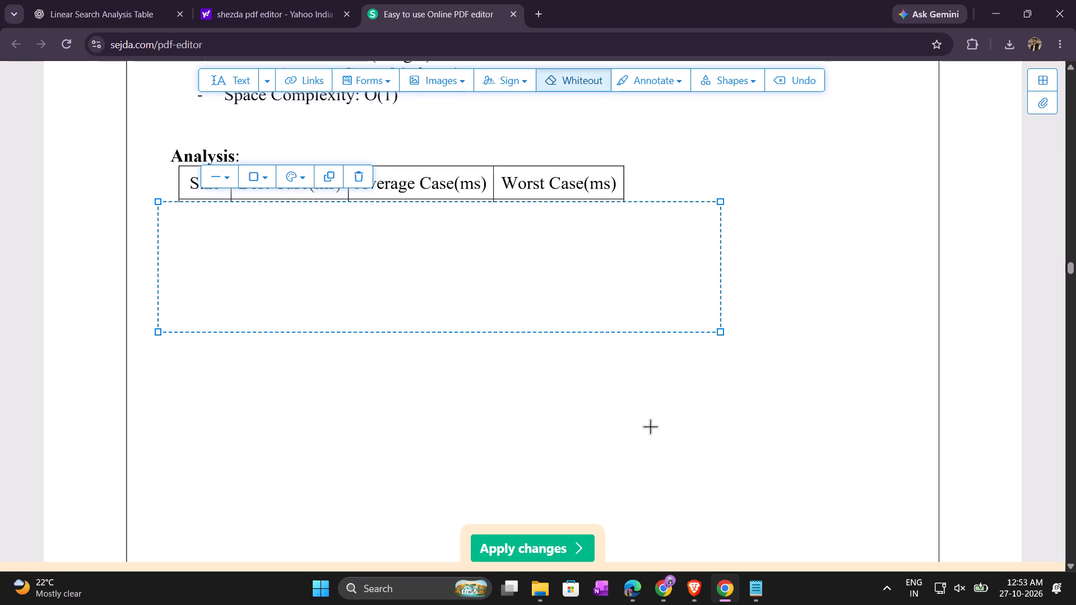
Cover the five data rows of the counting sort Analysis table with a whiteout rectangle aligned just under its header row.
scroll(650, 426, "down", 8)
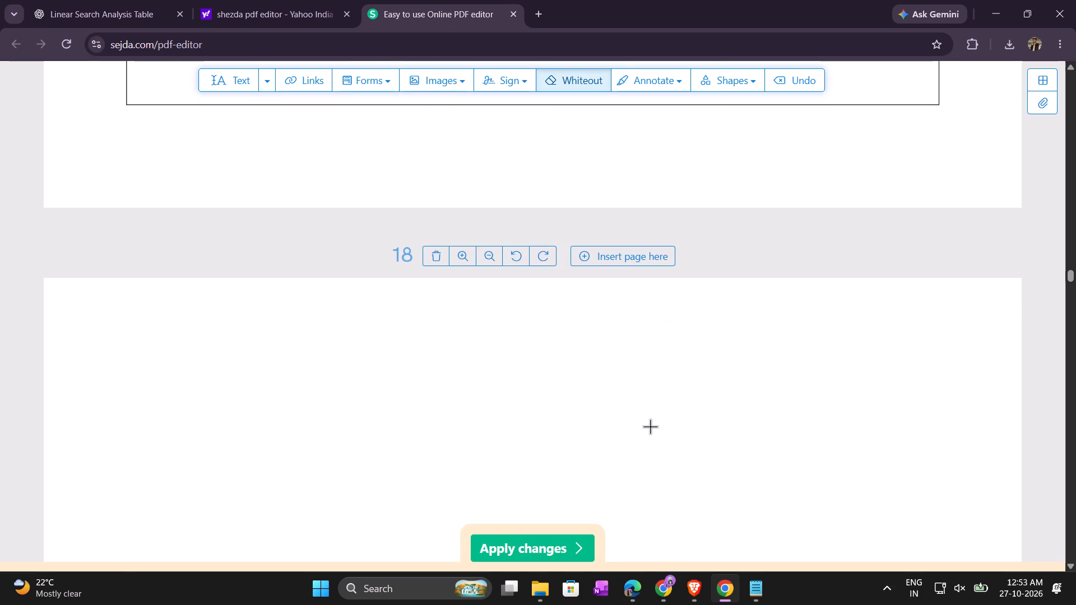
scroll(650, 426, "down", 10)
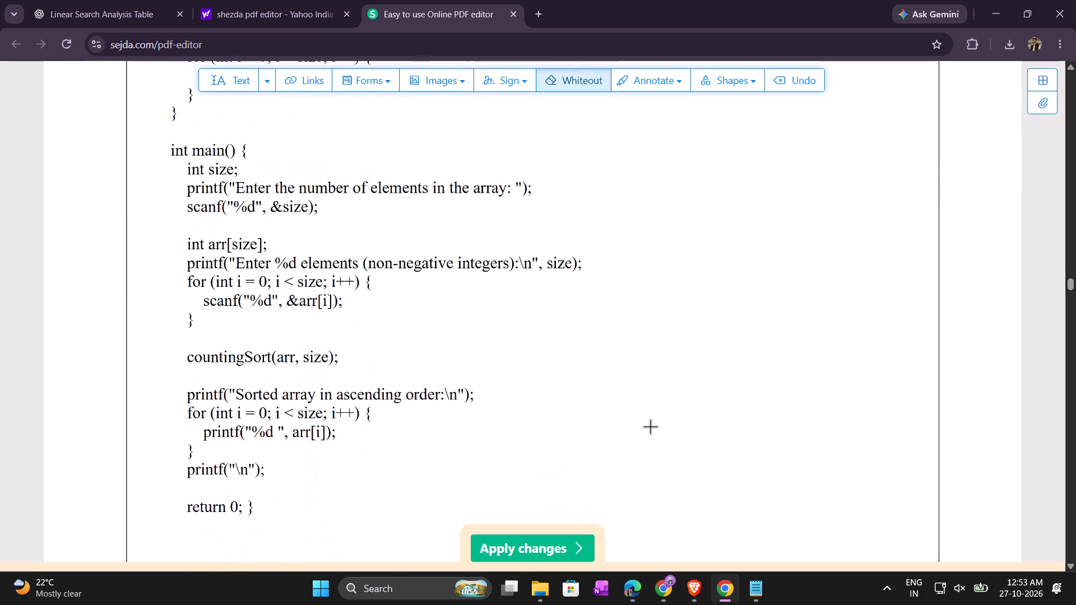
scroll(650, 426, "down", 8)
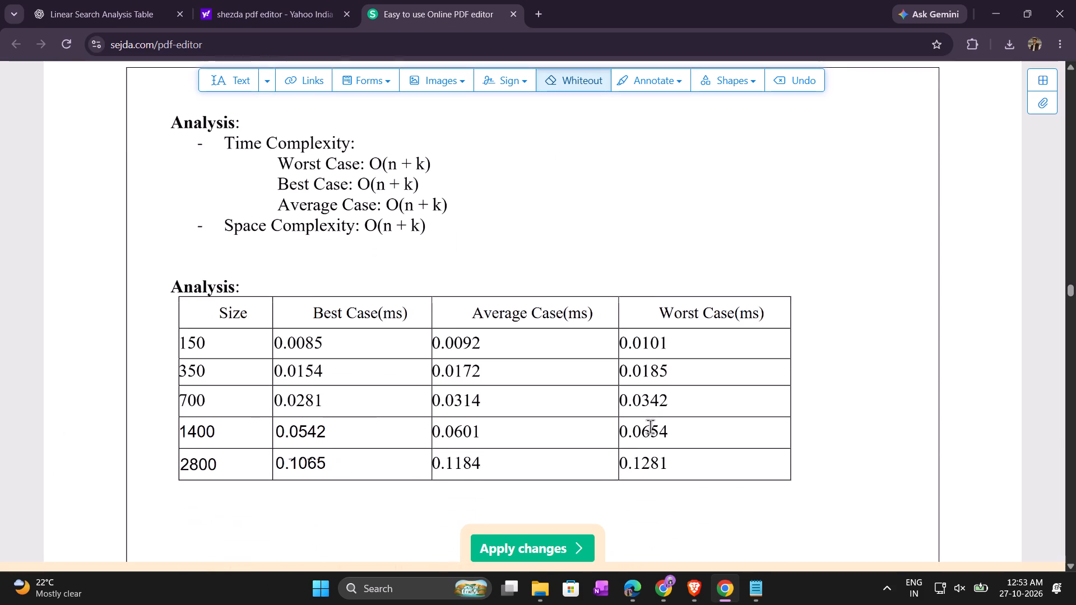
scroll(650, 426, "down", 2)
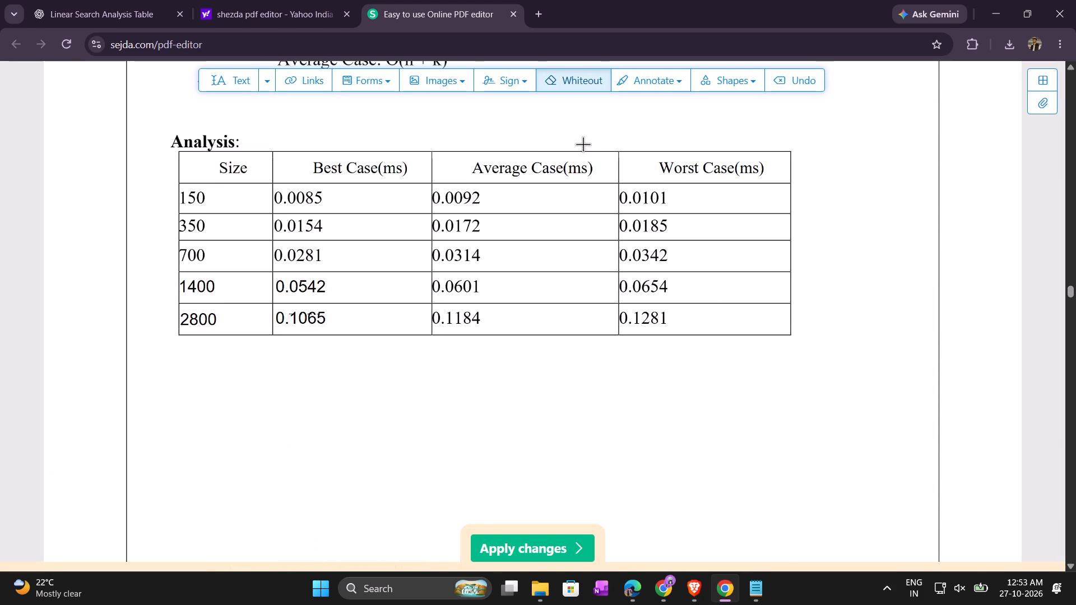
scroll(603, 212, "up", 3)
scroll(606, 258, "up", 1)
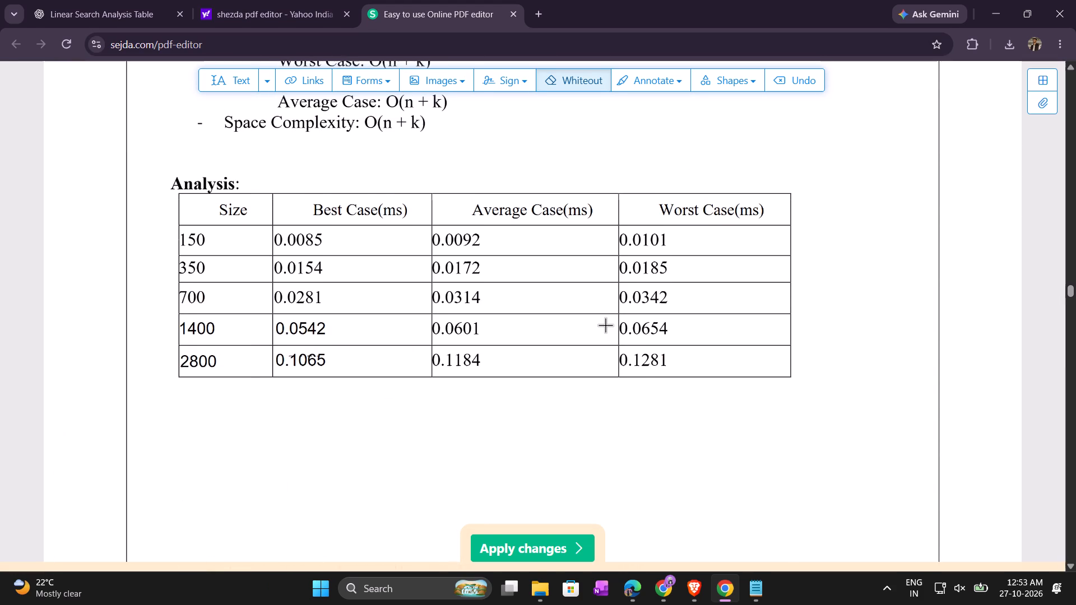
scroll(605, 325, "down", 3)
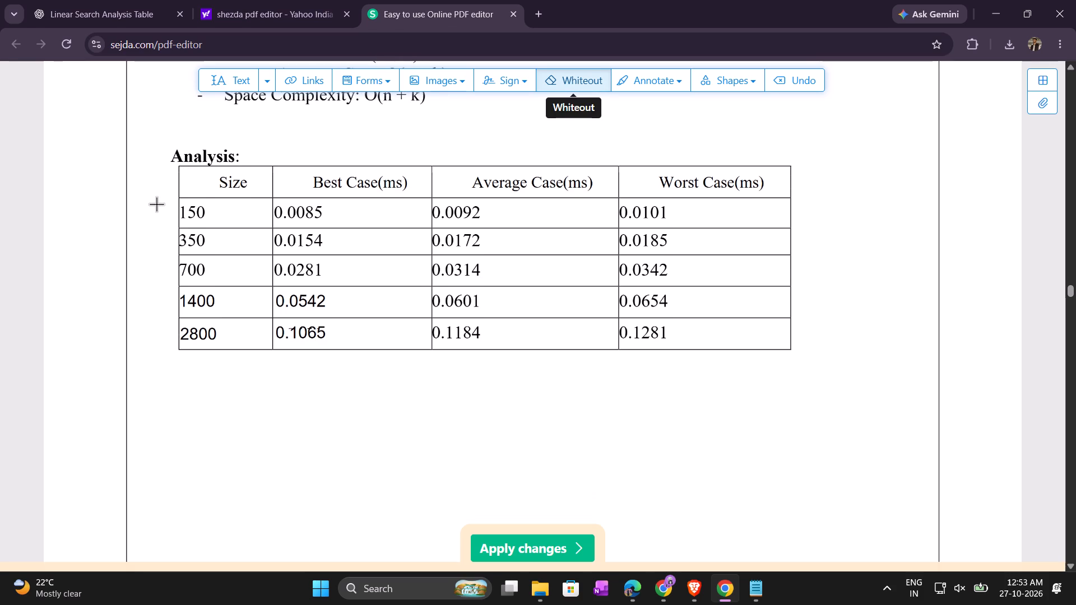
left_click_drag(156, 204, 827, 486)
left_click(656, 336)
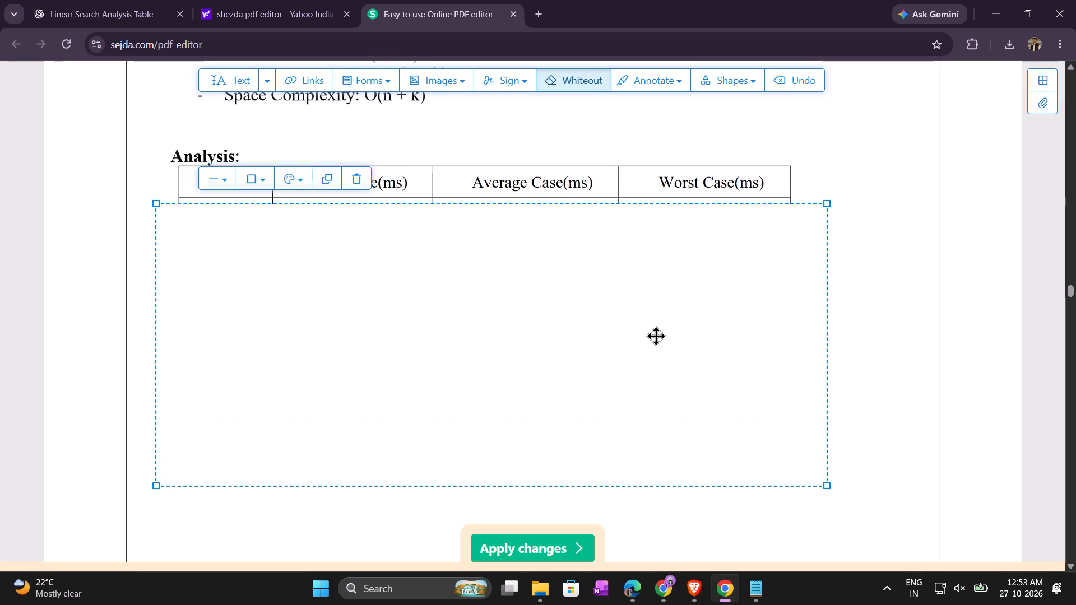
Cover the five data rows of the radix sort Analysis table with a whiteout rectangle, nudged up against its header row.
scroll(746, 510, "down", 1)
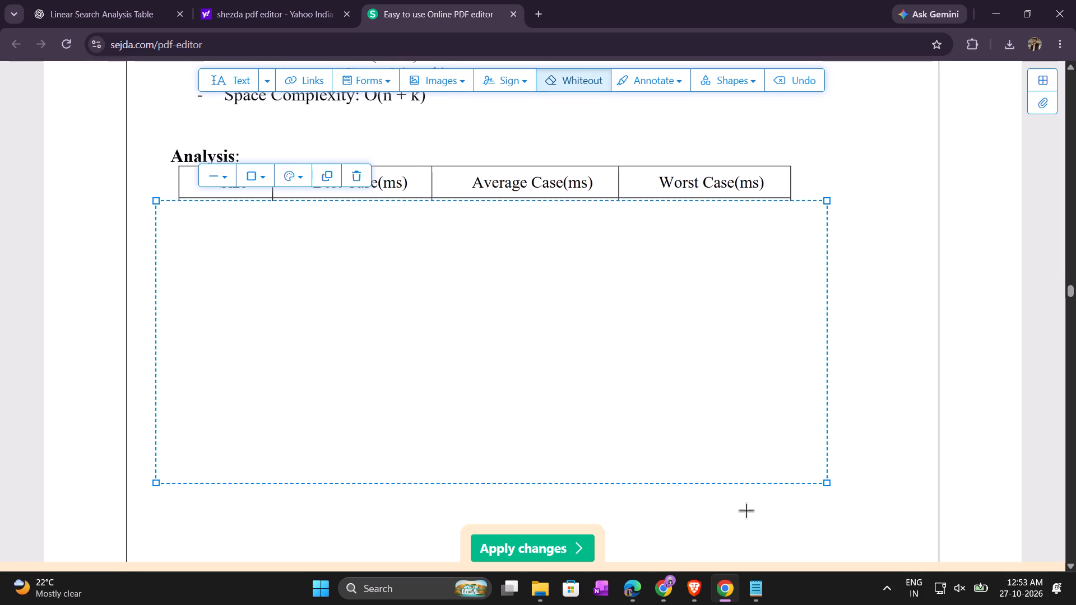
scroll(746, 510, "down", 9)
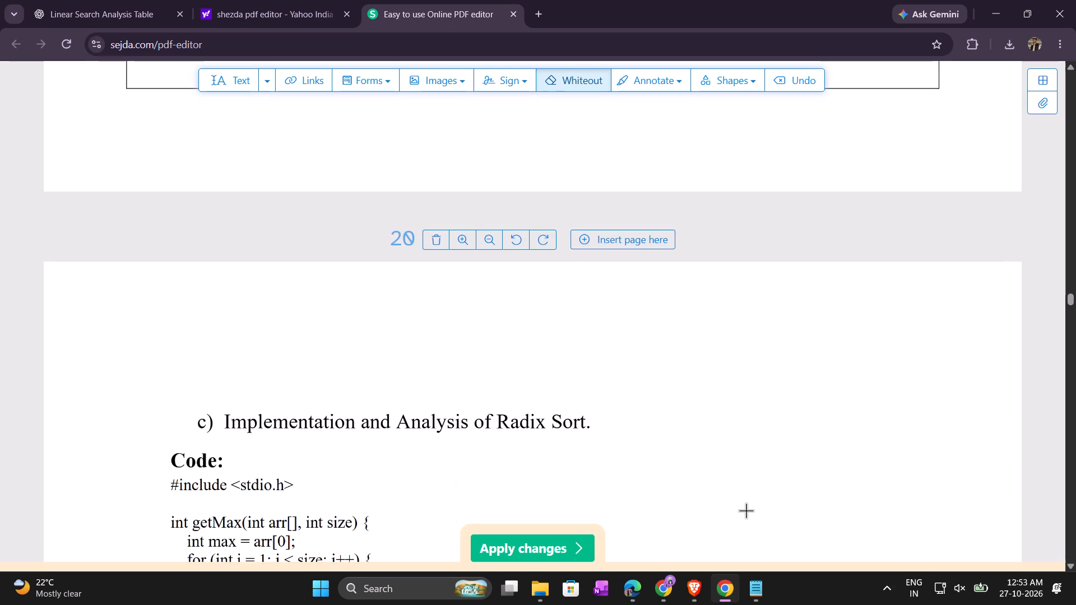
scroll(746, 510, "down", 8)
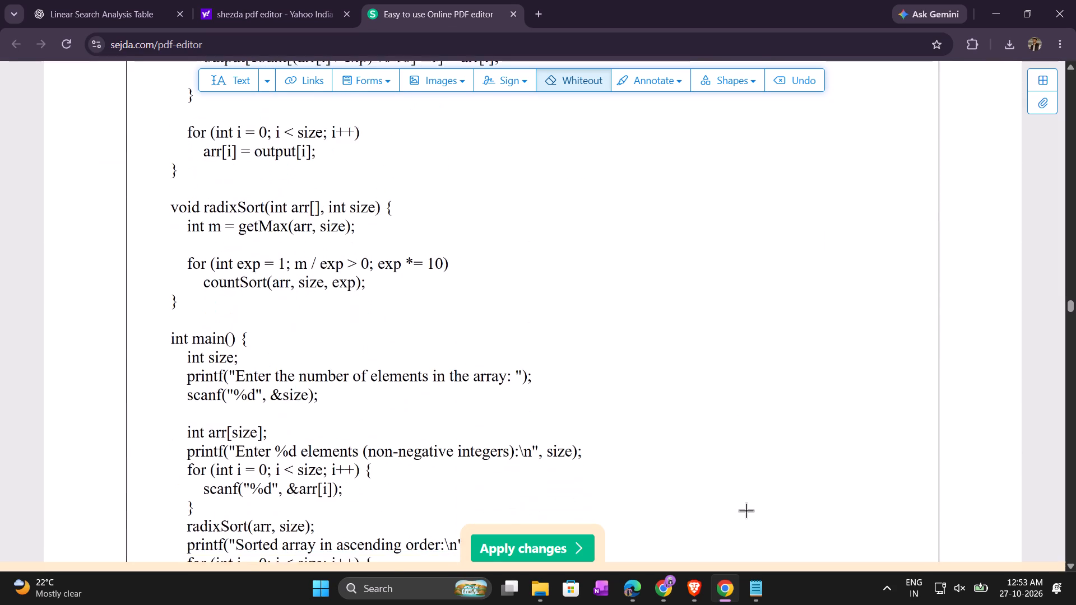
scroll(746, 510, "down", 7)
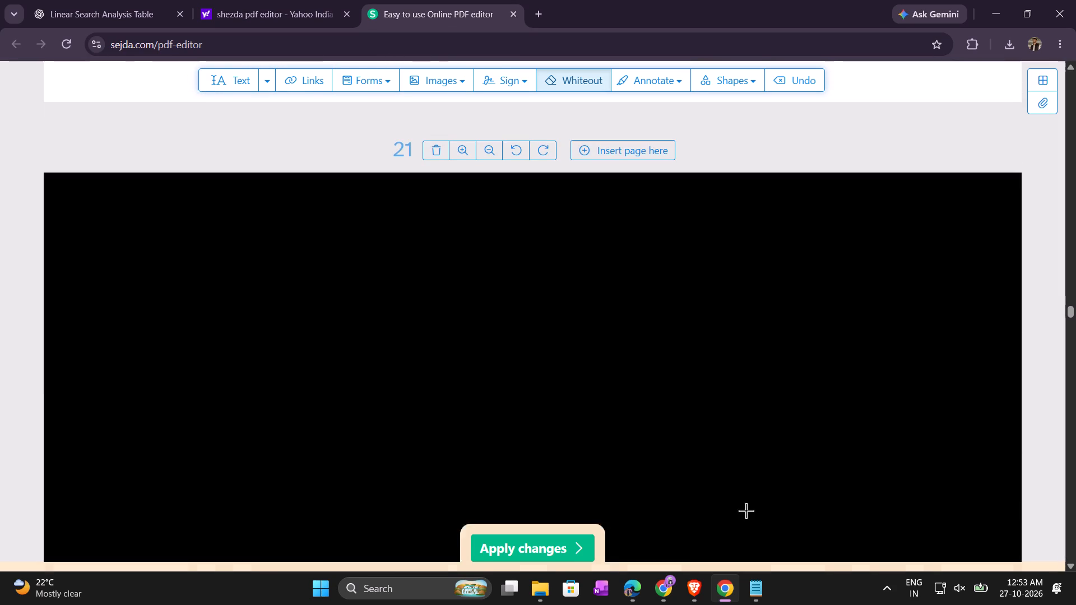
scroll(746, 510, "down", 4)
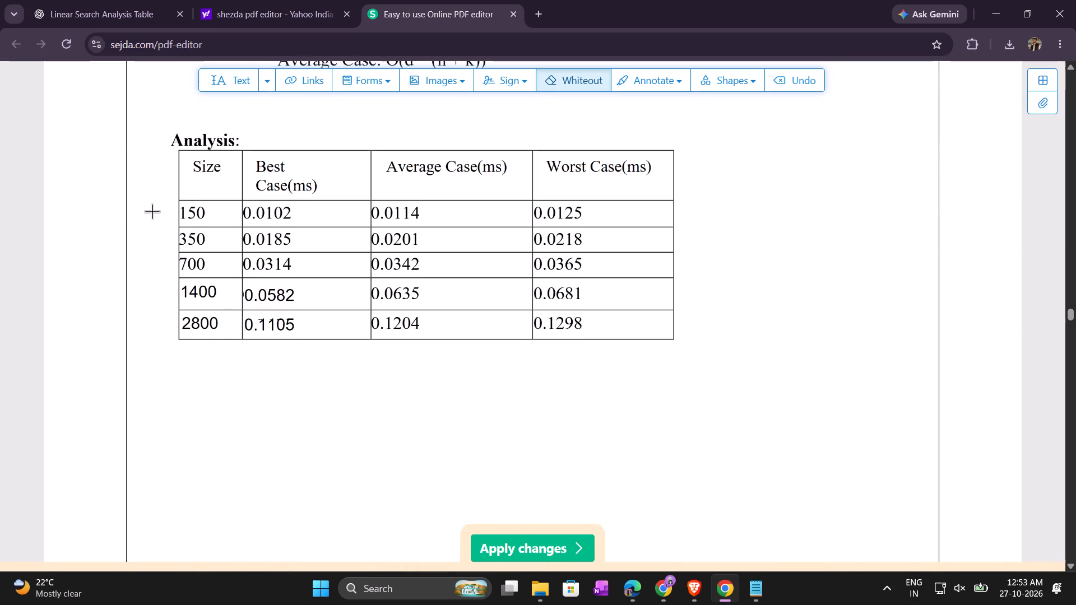
left_click_drag(151, 210, 785, 432)
left_click_drag(587, 318, 587, 311)
Cover the data rows of the shell sort Analysis table in Experiment 5 with a whiteout rectangle, shifted to clear its header's bottom border.
scroll(792, 473, "down", 6)
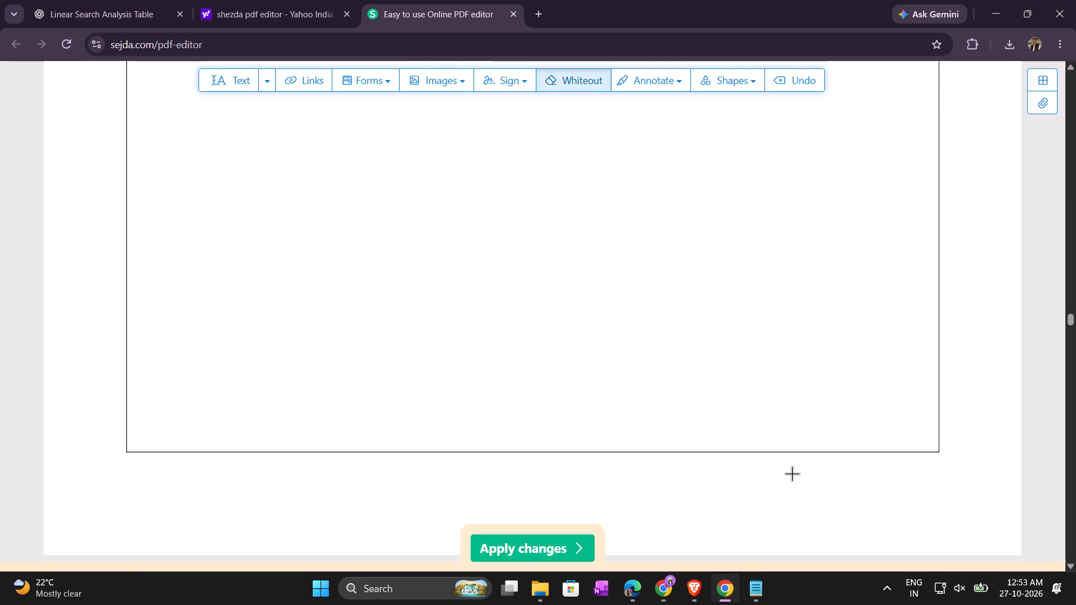
scroll(792, 473, "down", 8)
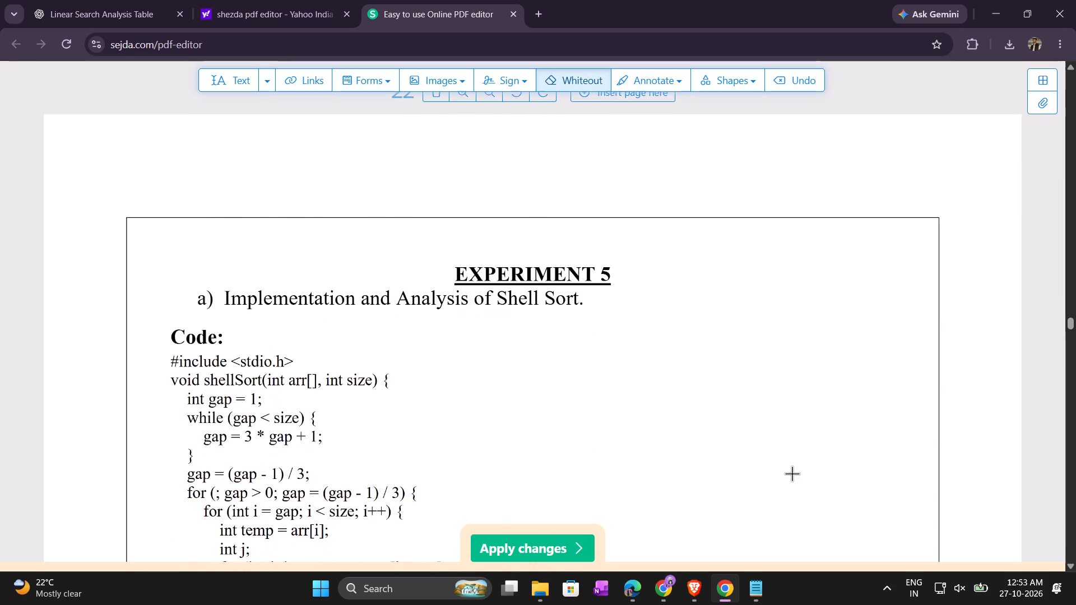
scroll(792, 473, "down", 7)
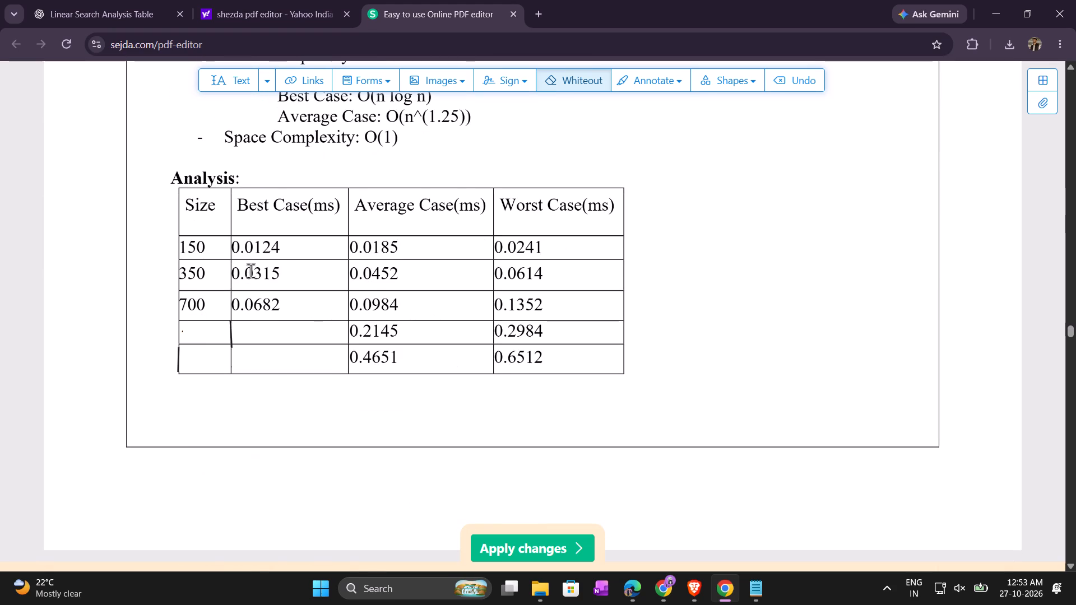
left_click_drag(159, 236, 772, 465)
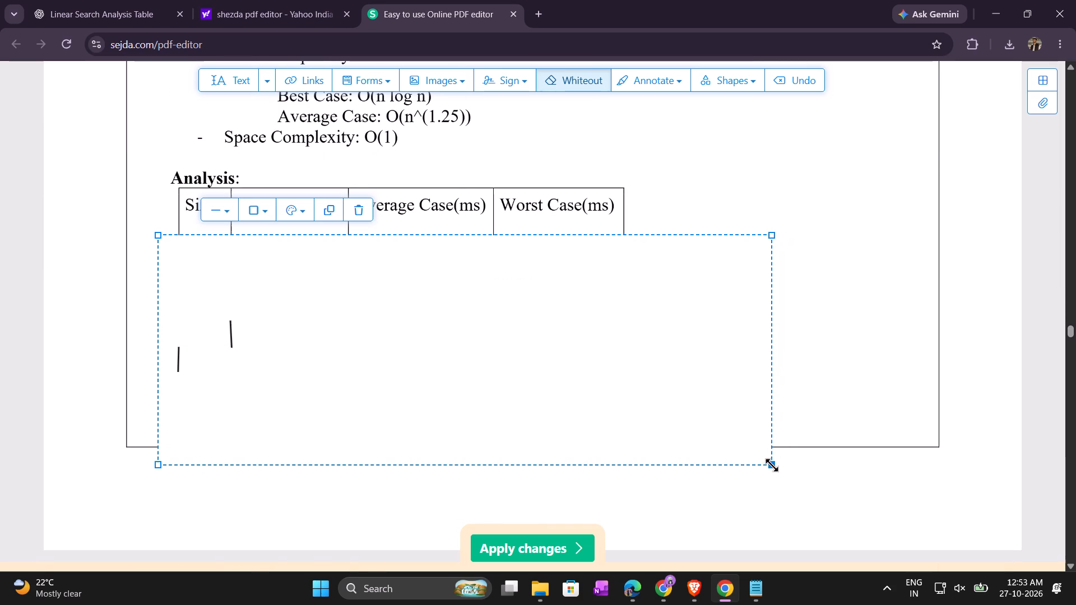
left_click_drag(484, 342, 477, 345)
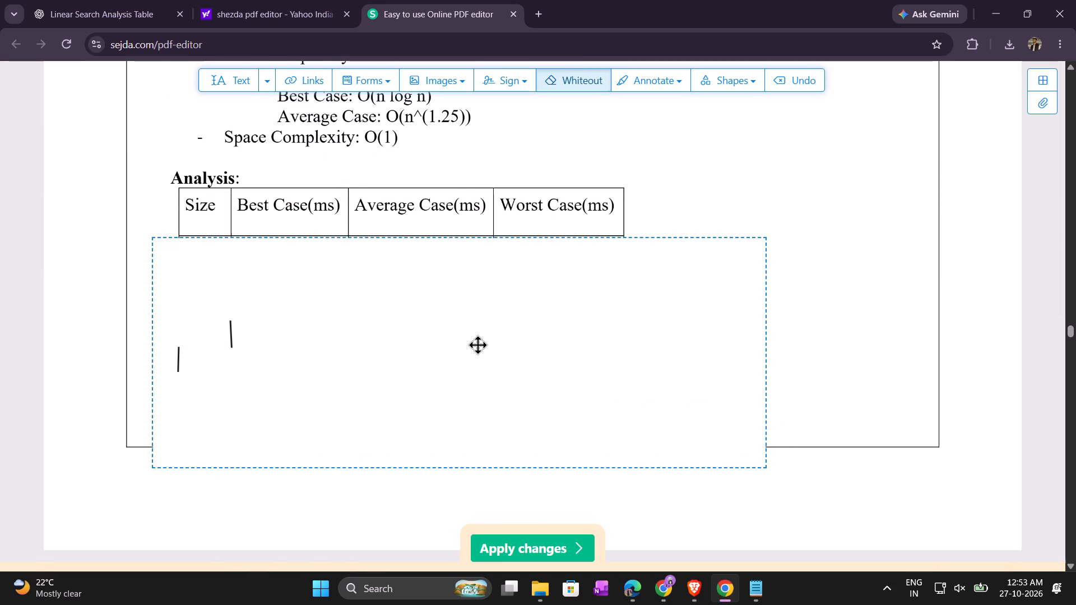
left_click_drag(477, 345, 477, 346)
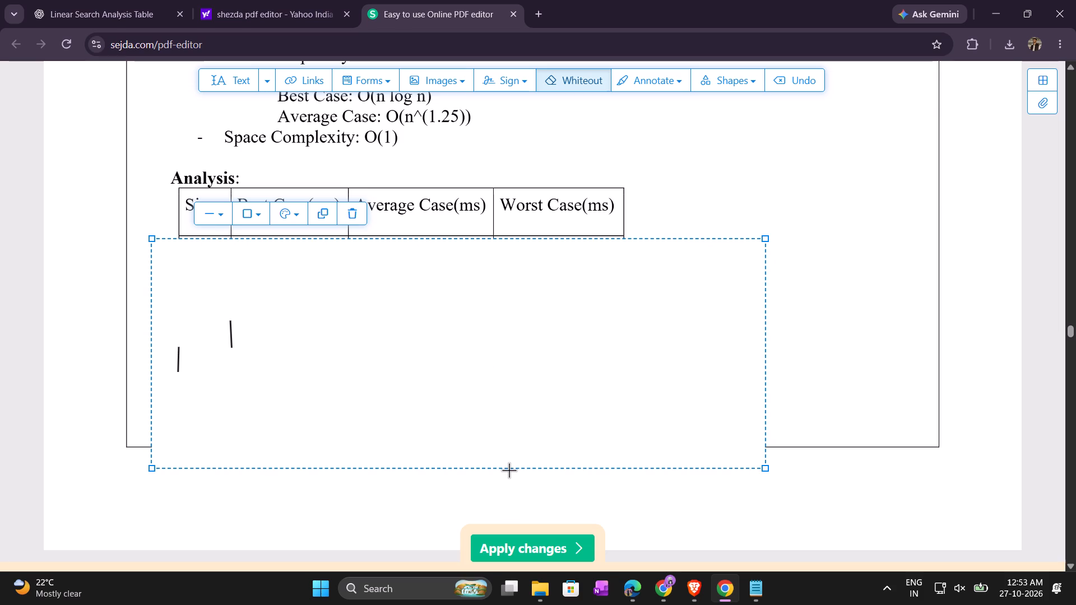
Shrink the shell sort table's whiteout rectangle from its lower-right corner so it ends just above the page frame's bottom line.
left_click_drag(763, 467, 757, 439)
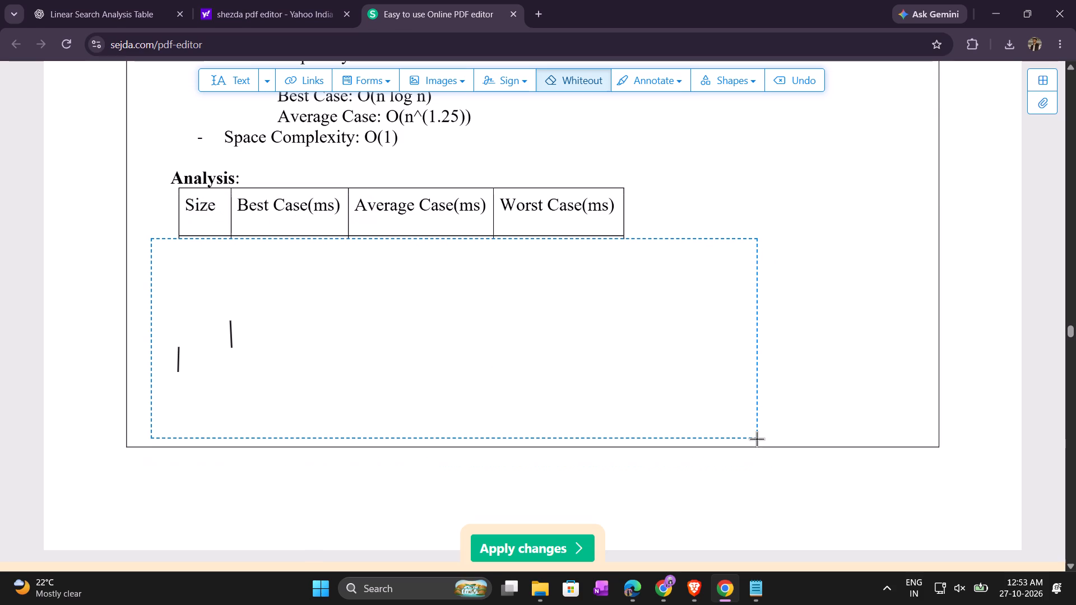
left_click_drag(757, 439, 757, 438)
left_click(867, 392)
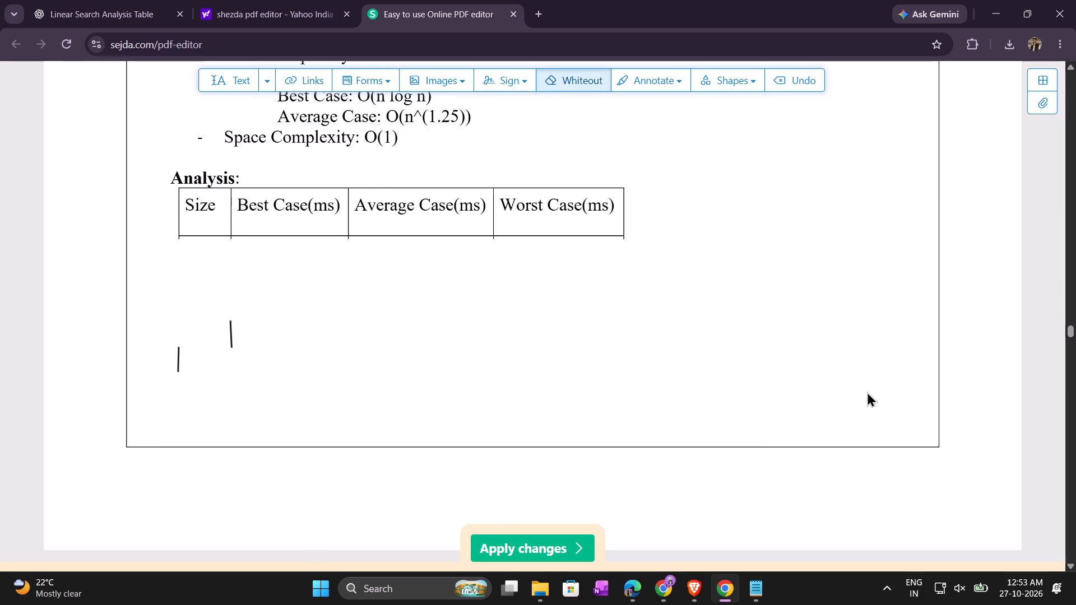
Delete the two stray short vertical lines left below the shell sort Analysis table's header row.
left_click(228, 332)
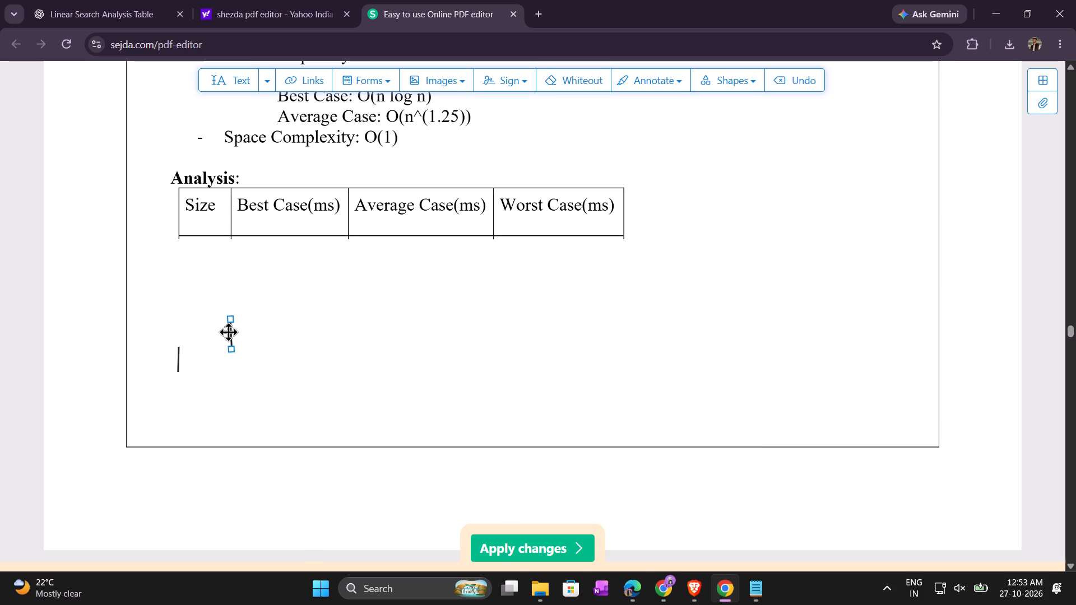
key("Delete")
key("BackSpace")
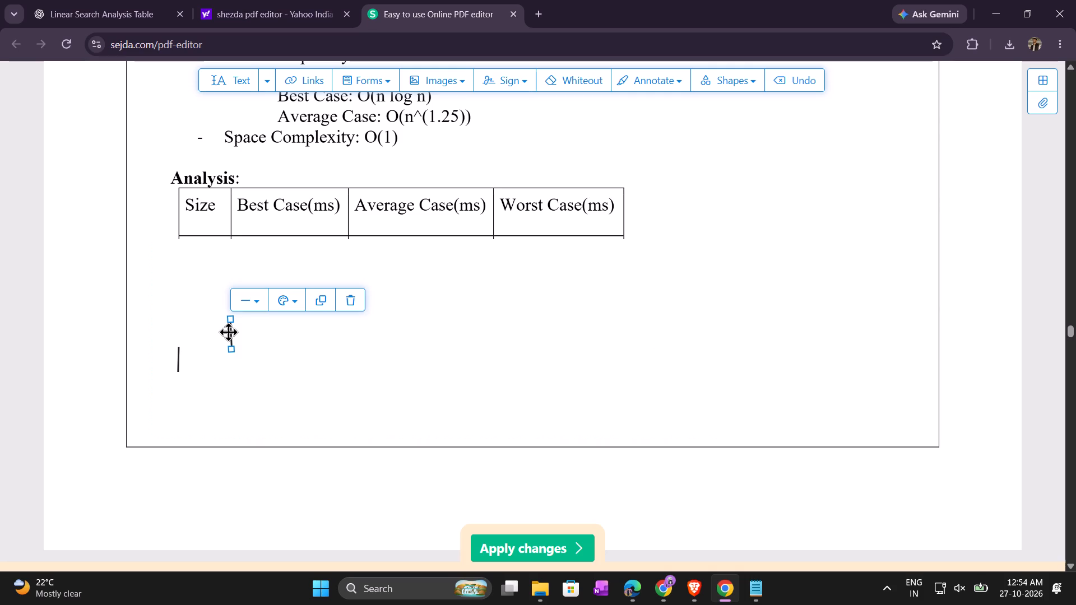
left_click(346, 296)
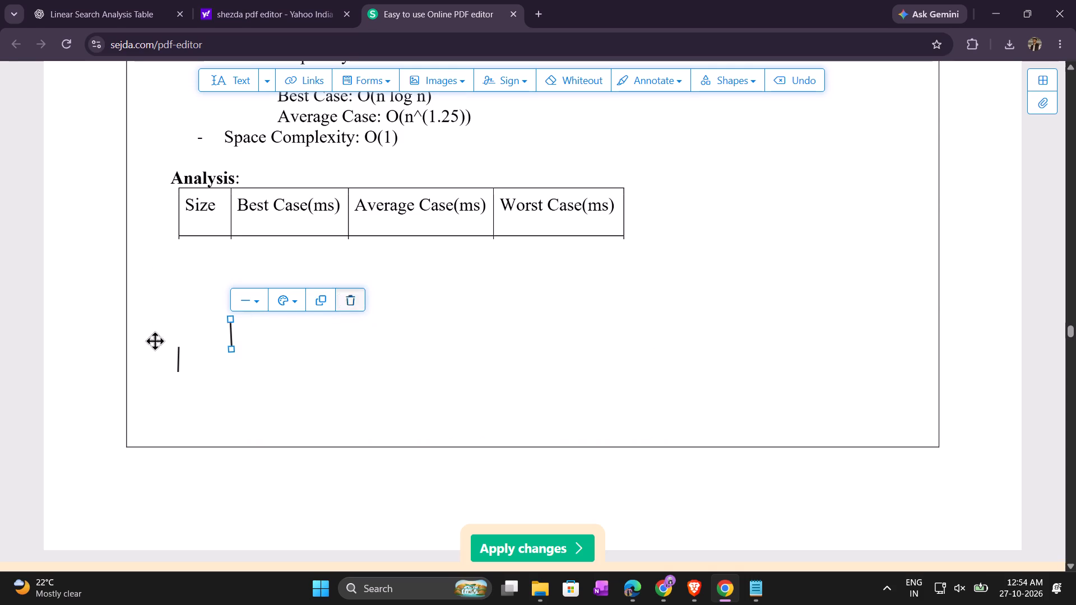
left_click(177, 361)
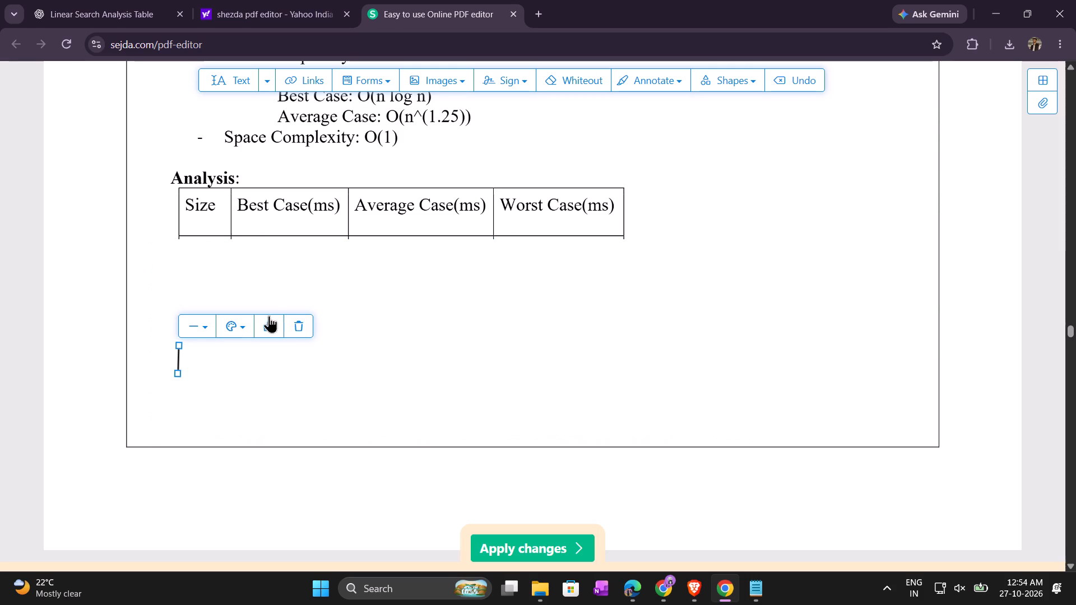
left_click(291, 320)
In the filled-in sorting Analysis table with sizes 200 to 3600, shift all five Best Case values slightly right, clear of the column border.
scroll(359, 394, "down", 6)
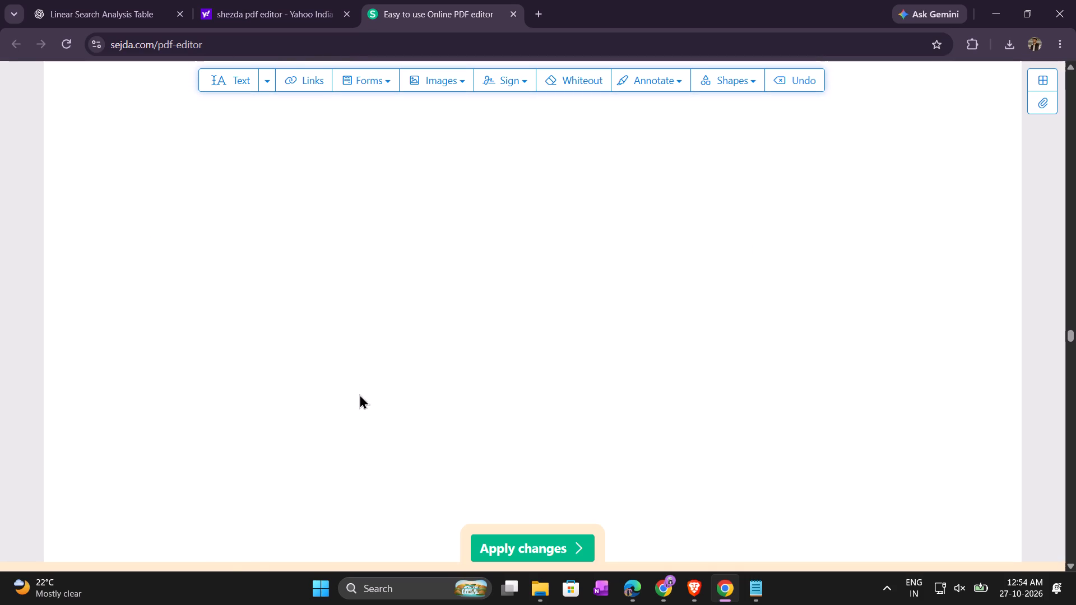
scroll(359, 394, "down", 2)
scroll(359, 394, "up", 6)
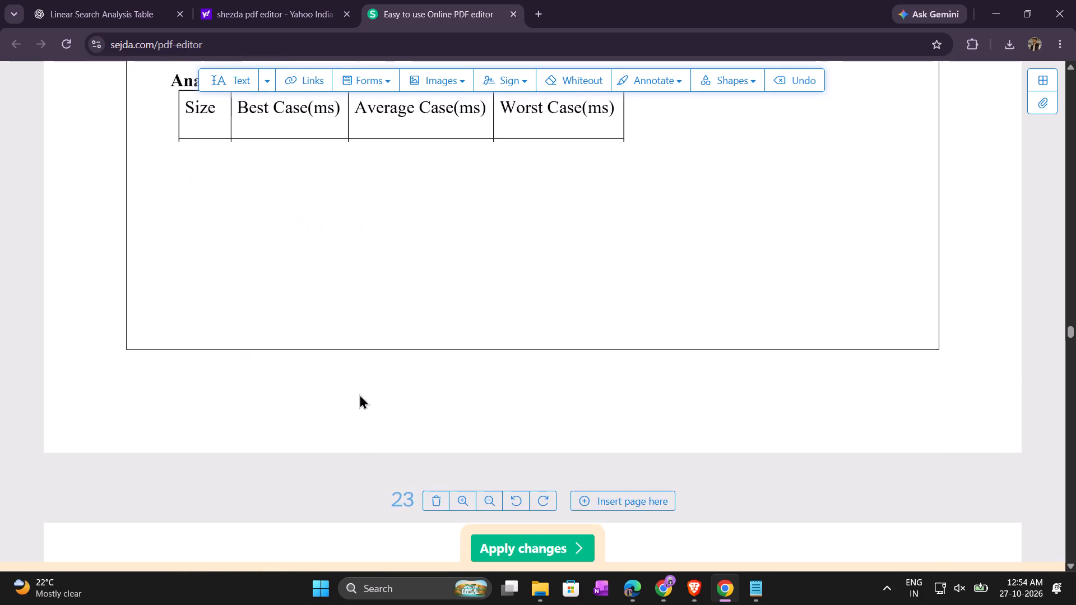
scroll(359, 394, "up", 16)
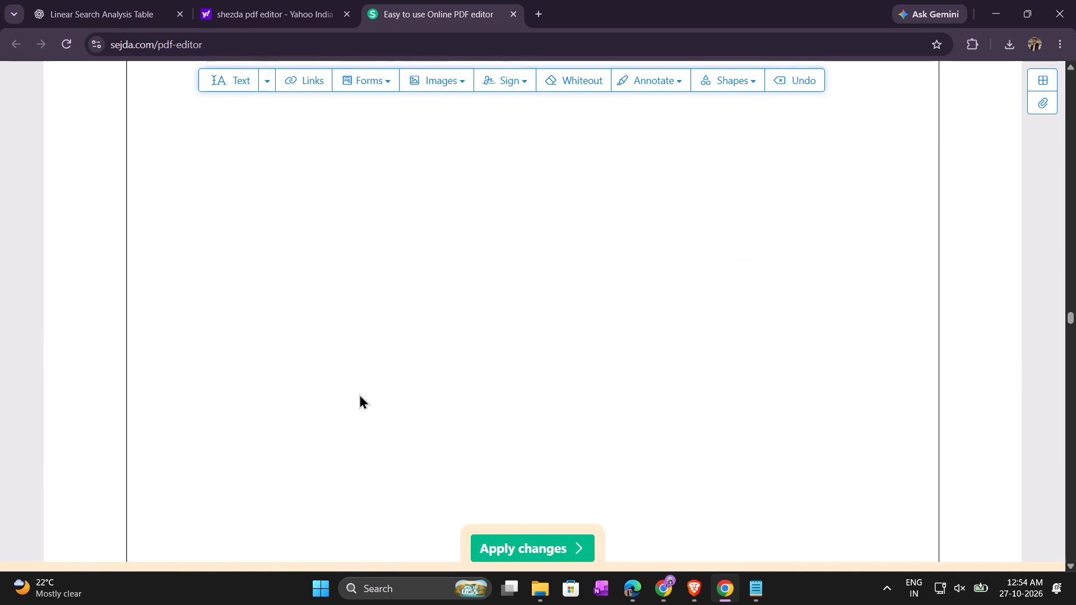
scroll(359, 394, "up", 13)
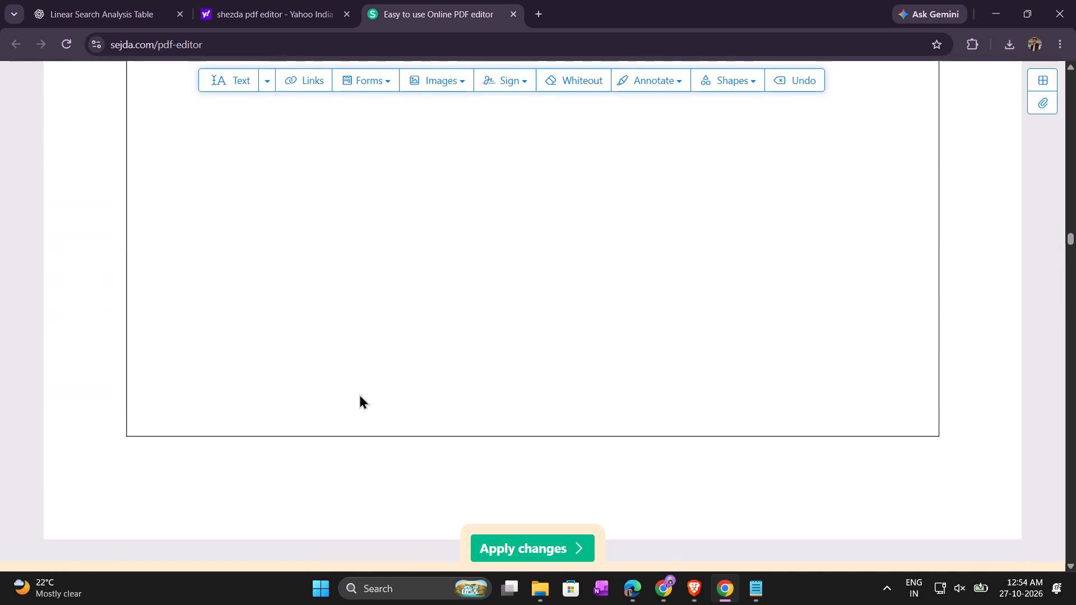
scroll(359, 394, "up", 11)
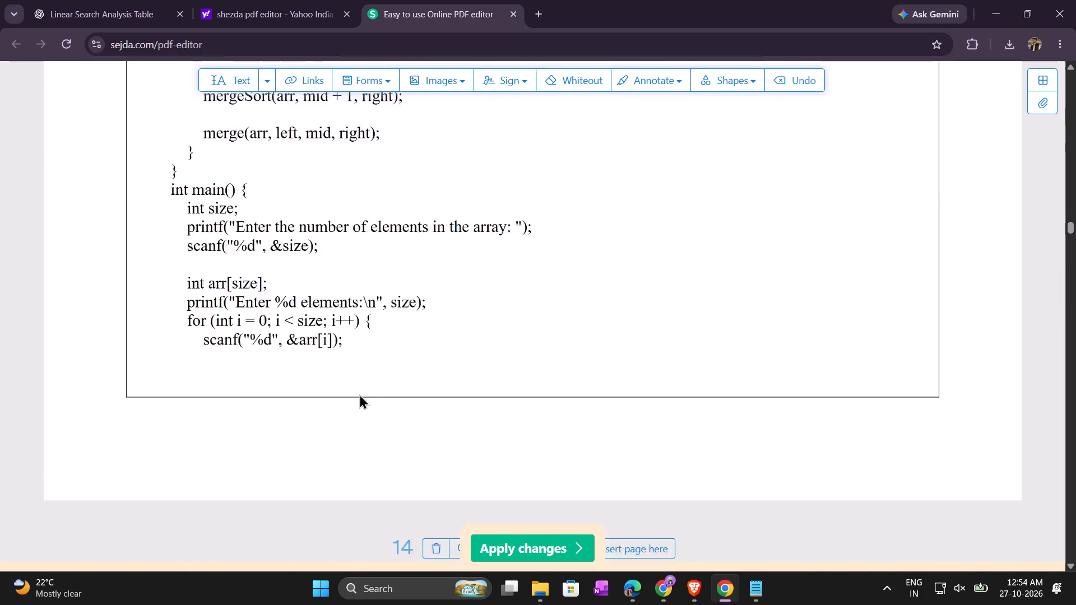
scroll(359, 394, "up", 9)
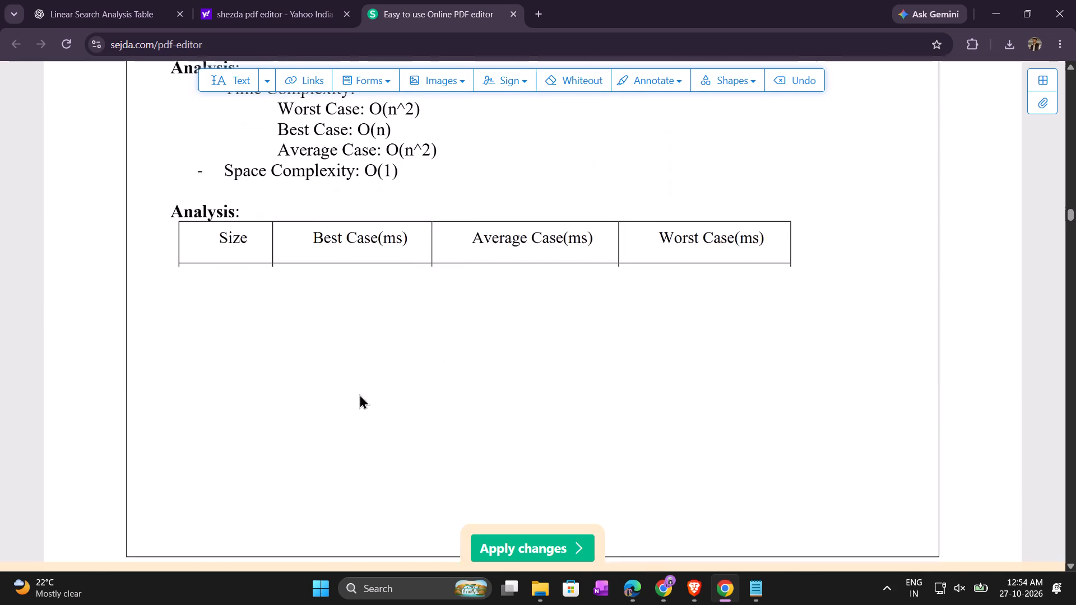
scroll(359, 394, "up", 11)
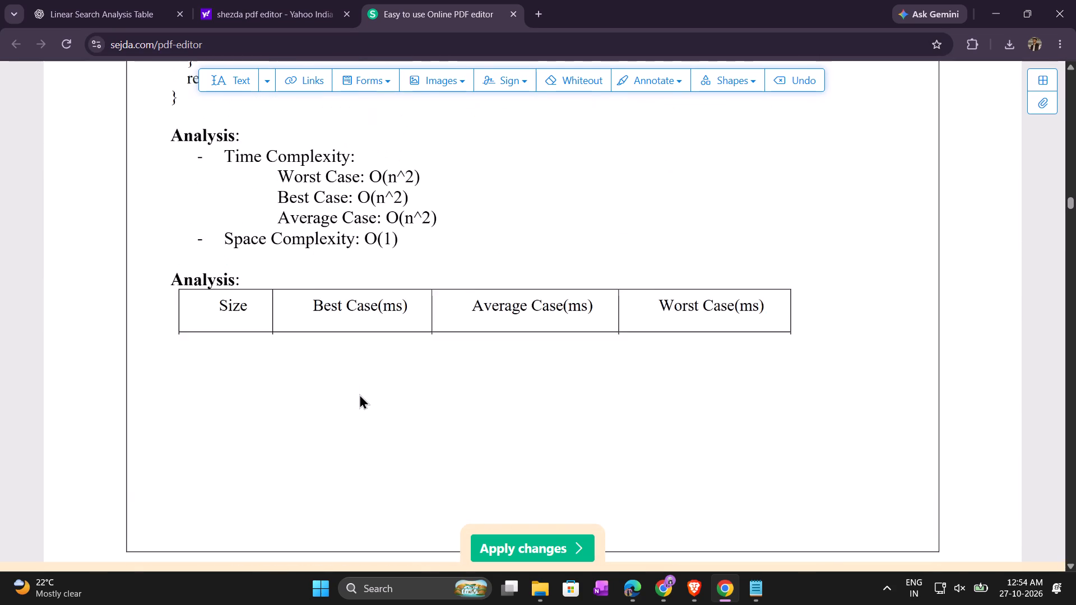
scroll(359, 394, "up", 11)
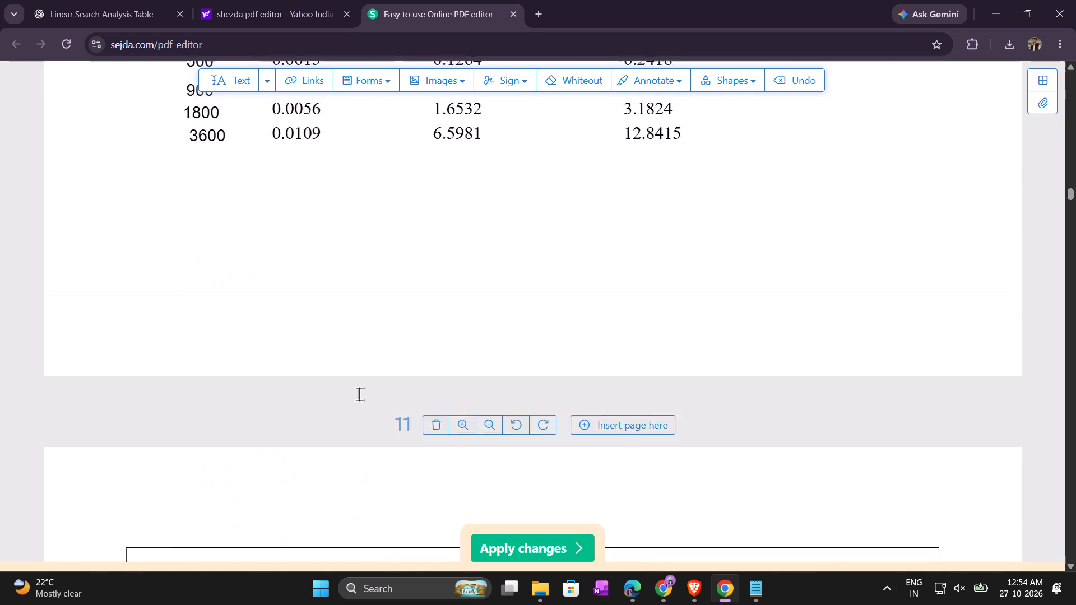
scroll(359, 394, "up", 6)
scroll(359, 394, "down", 1)
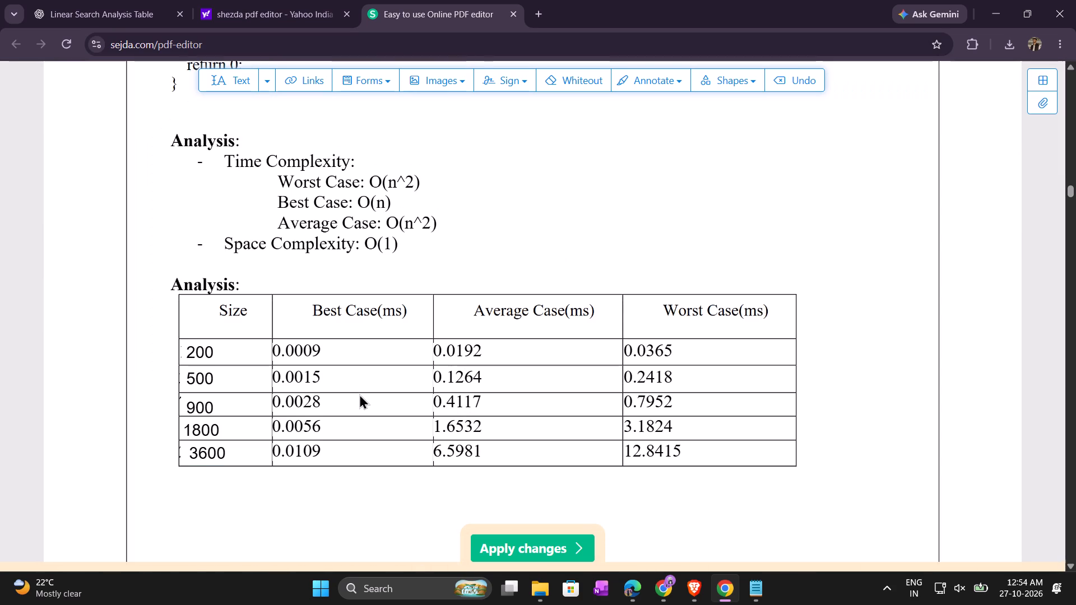
scroll(359, 394, "down", 1)
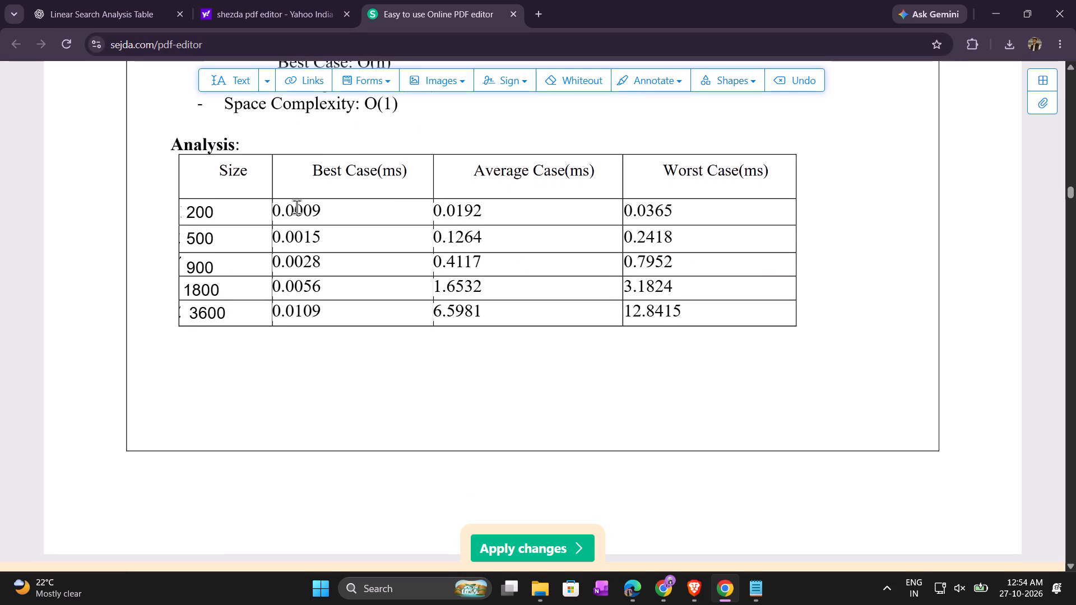
left_click(247, 81)
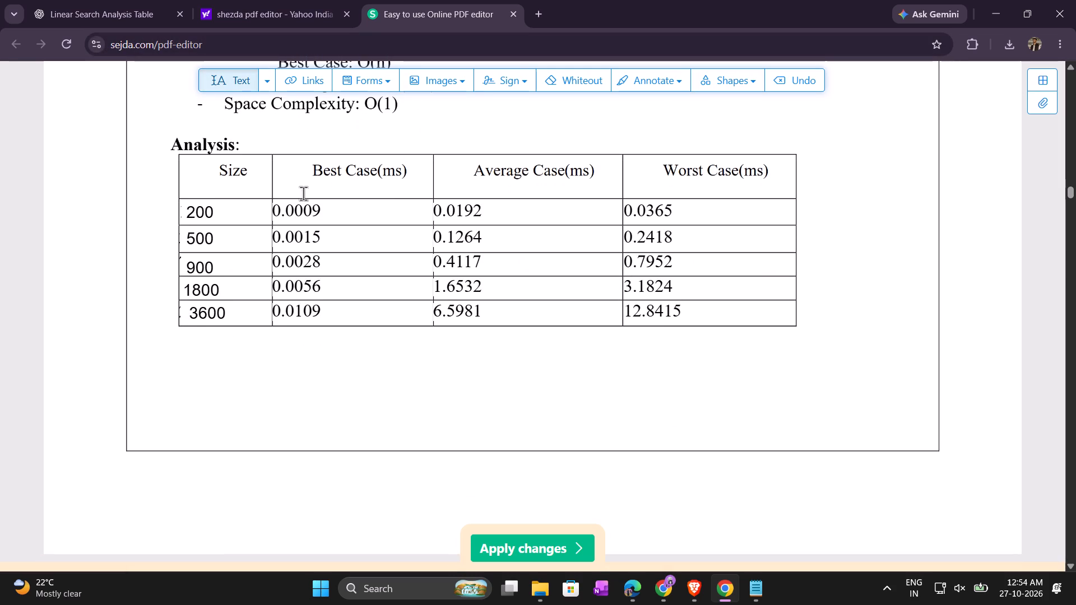
left_click_drag(302, 212, 312, 213)
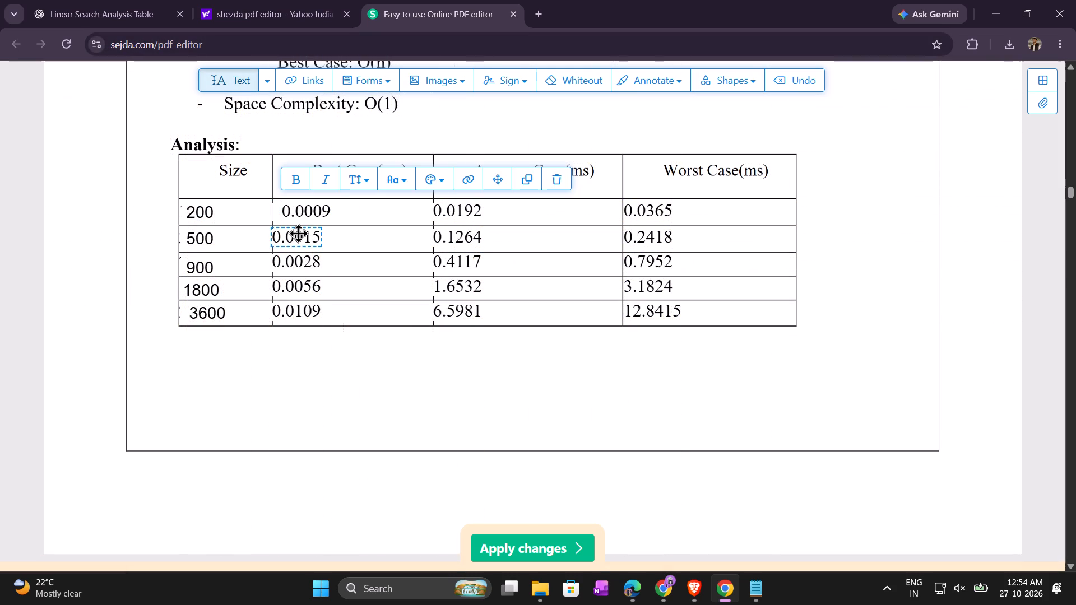
left_click_drag(296, 233, 308, 234)
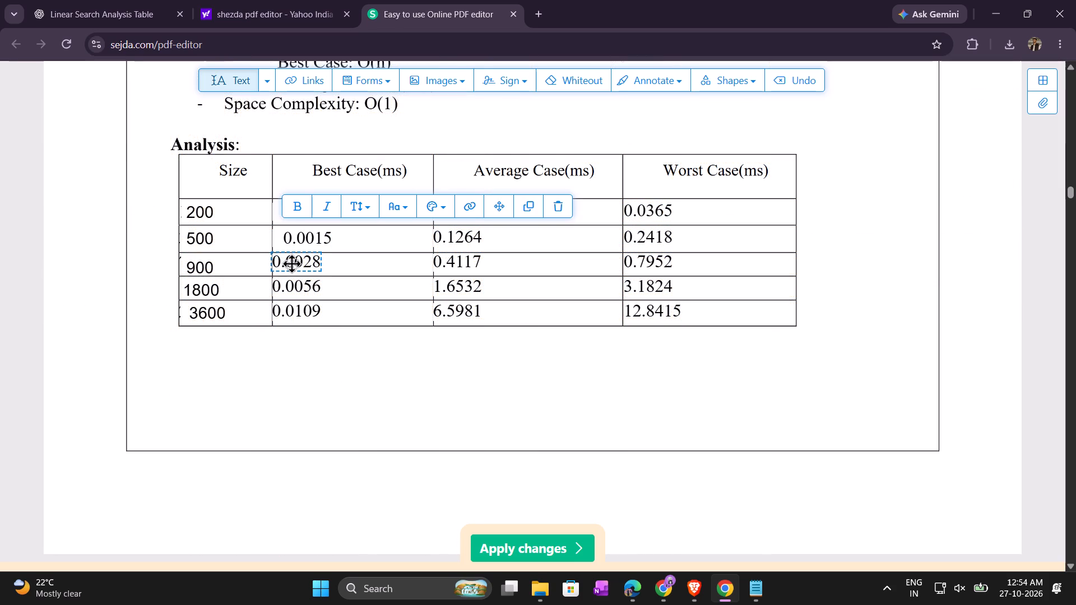
left_click_drag(291, 263, 304, 263)
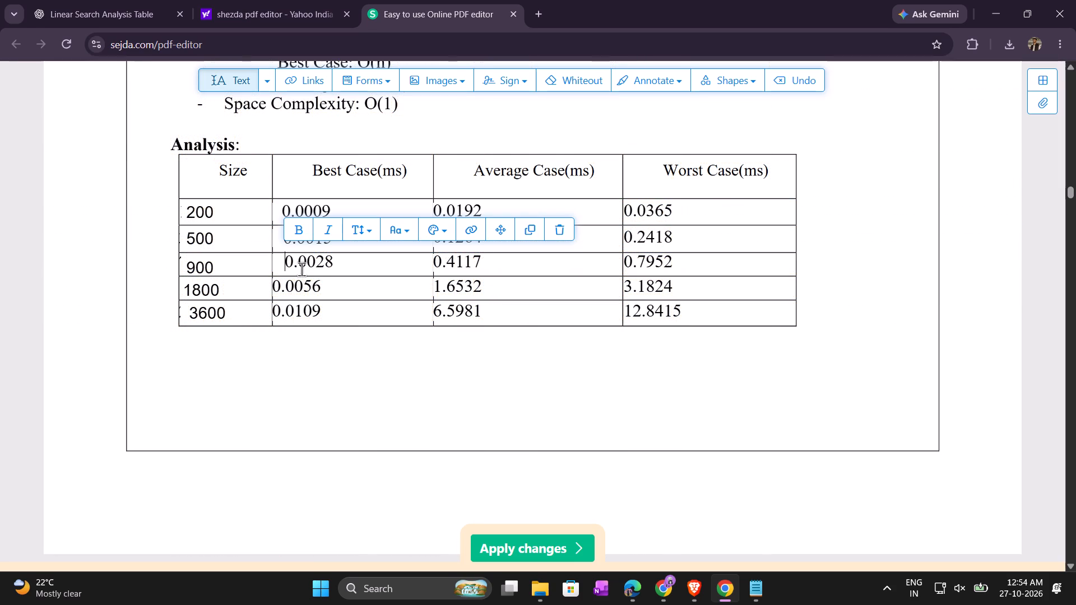
left_click_drag(291, 286, 306, 286)
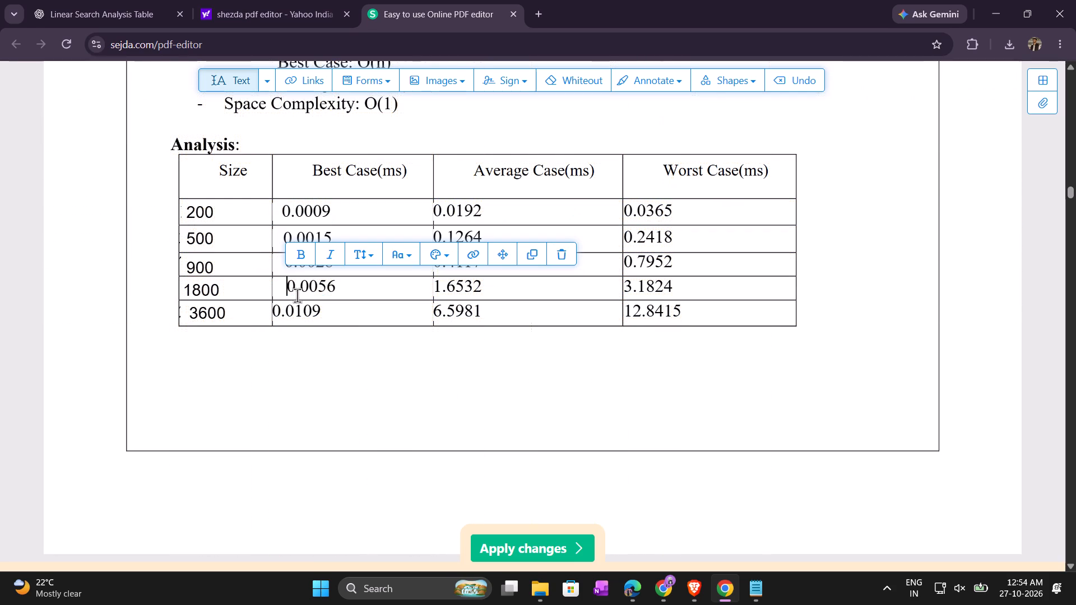
left_click_drag(286, 309, 302, 309)
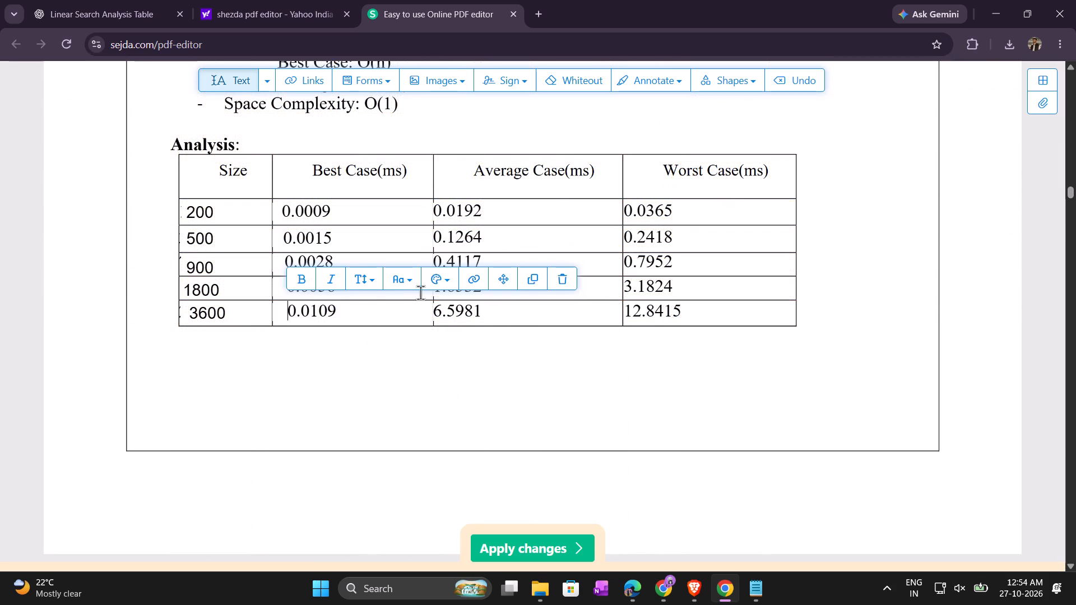
Shift the five Average Case values in the same table slightly right, clear of the column border, from the 3600 row up to 200.
left_click_drag(453, 309, 469, 310)
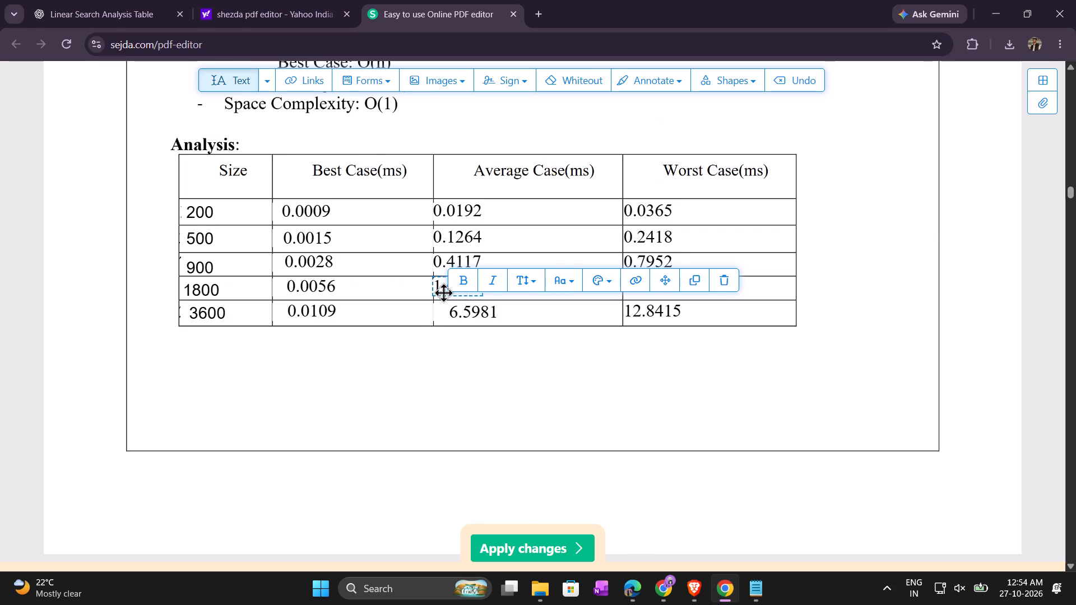
left_click_drag(443, 292, 460, 295)
left_click_drag(442, 268, 457, 272)
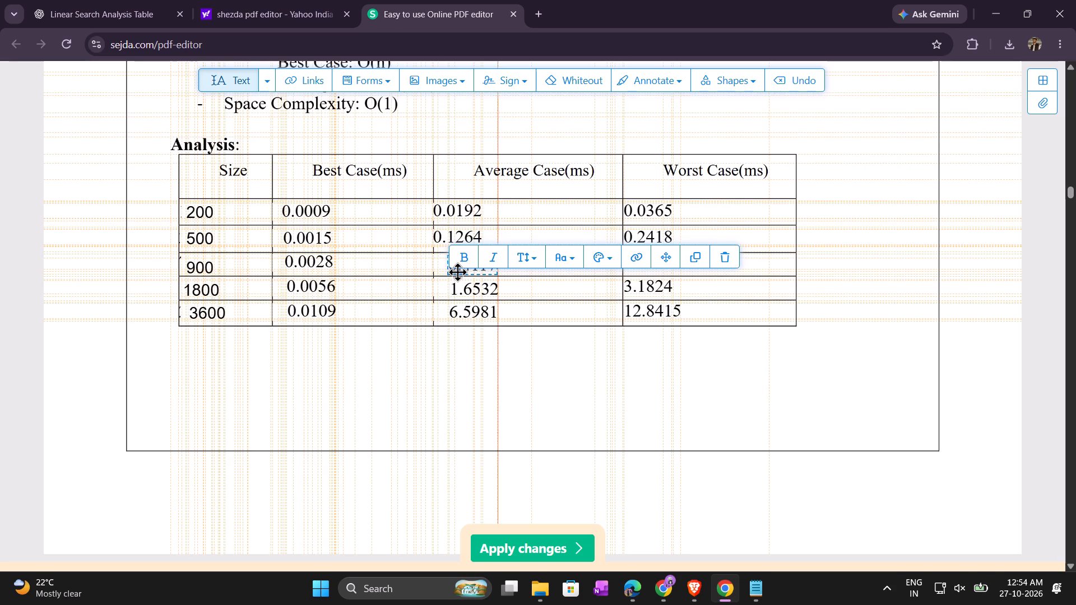
left_click_drag(457, 272, 459, 272)
left_click_drag(440, 234, 453, 235)
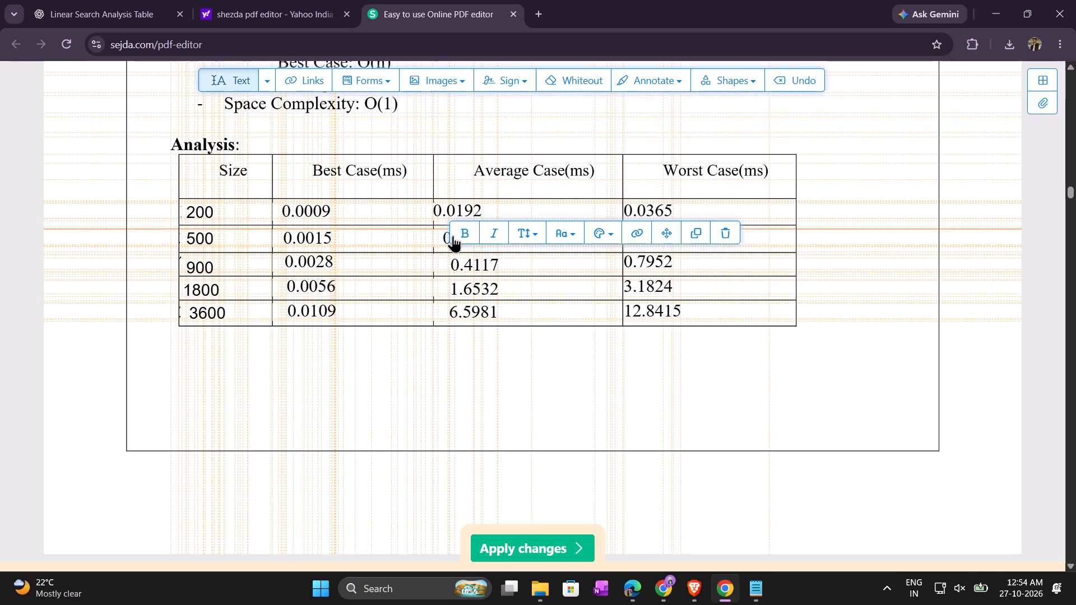
left_click_drag(453, 235, 456, 236)
left_click_drag(446, 214, 460, 217)
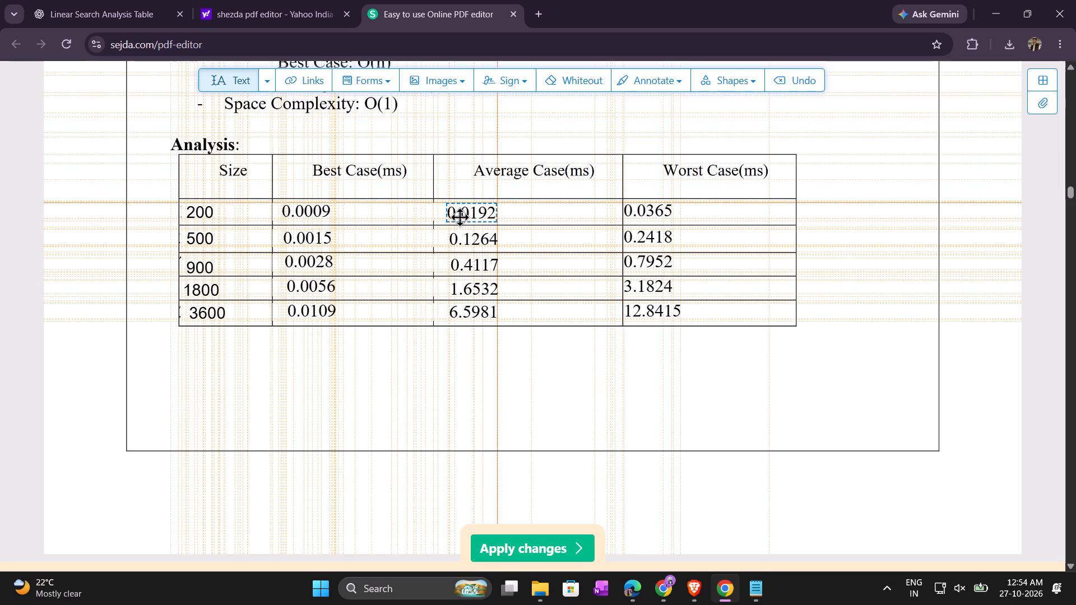
left_click_drag(460, 217, 461, 217)
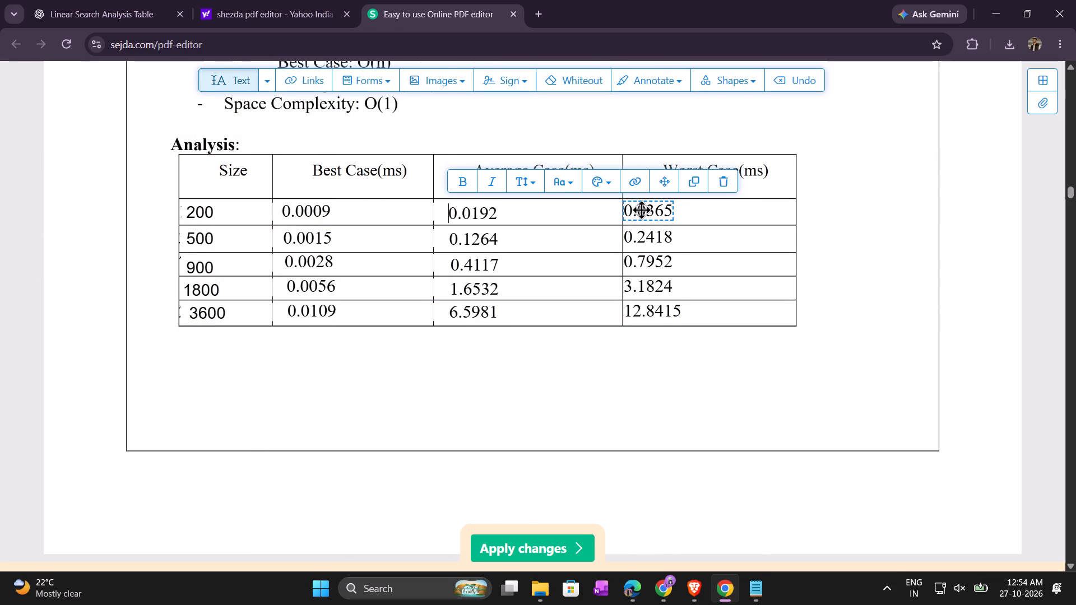
Shift the five Worst Case values slightly right, clear of the column border, from the 200 row down to 3600.
left_click_drag(641, 210, 648, 210)
left_click_drag(639, 236, 645, 237)
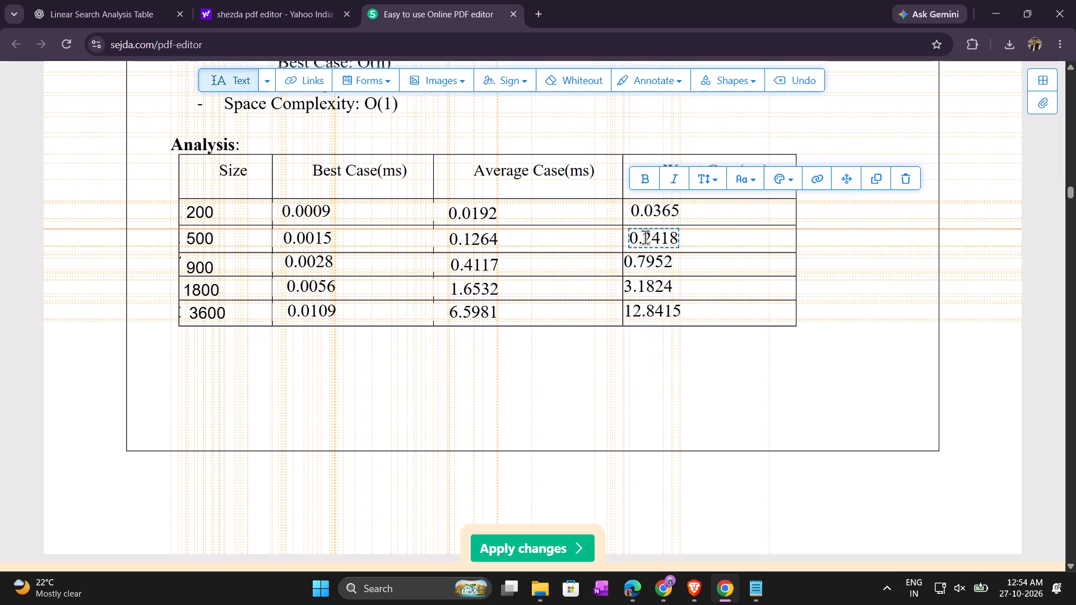
left_click_drag(638, 267, 645, 267)
left_click(639, 288)
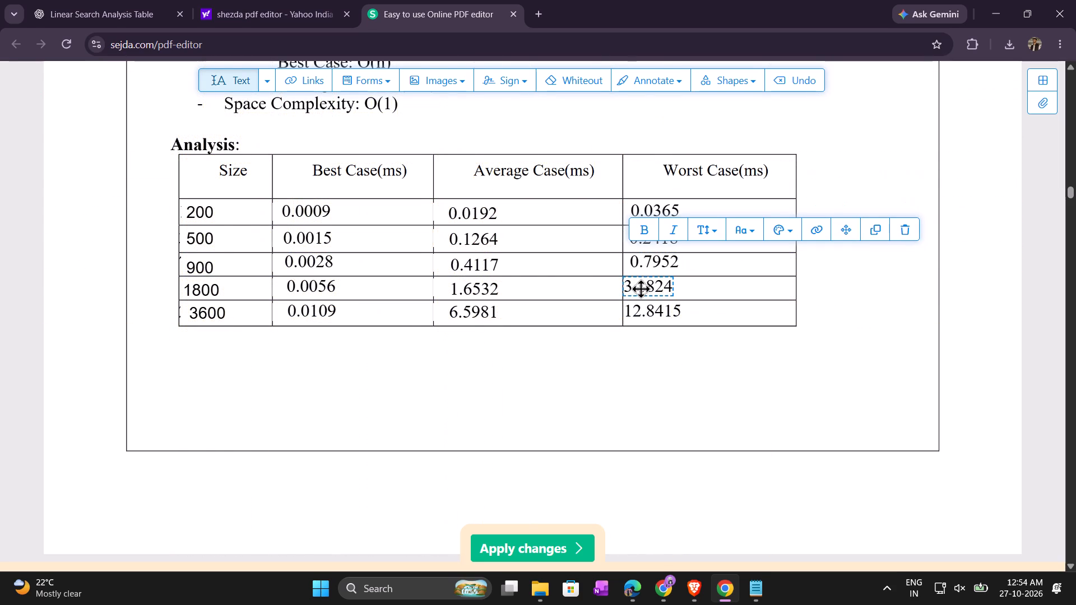
left_click(643, 288)
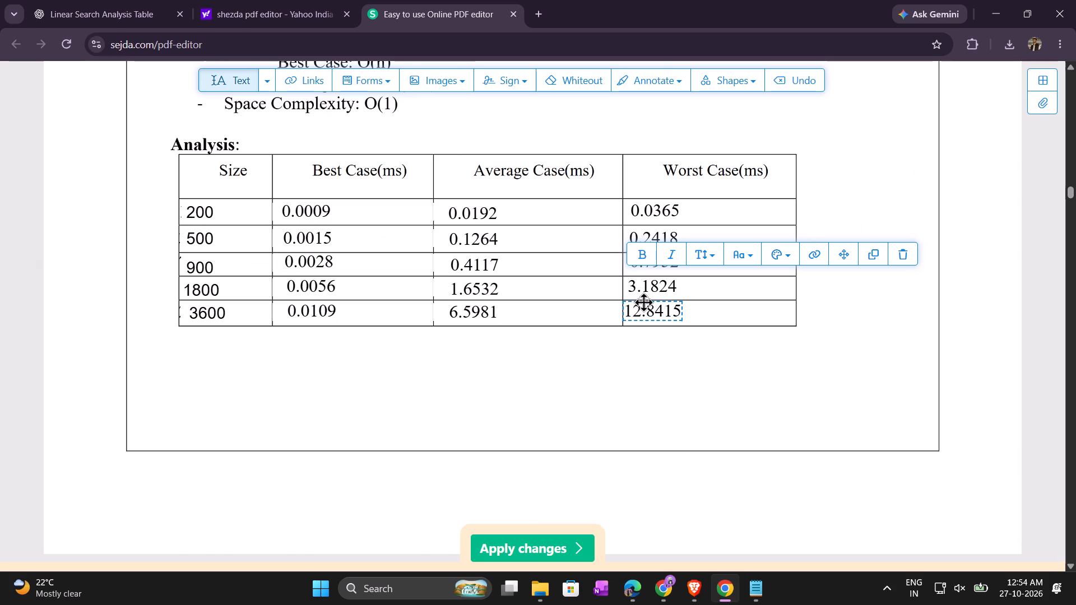
left_click_drag(643, 302, 656, 304)
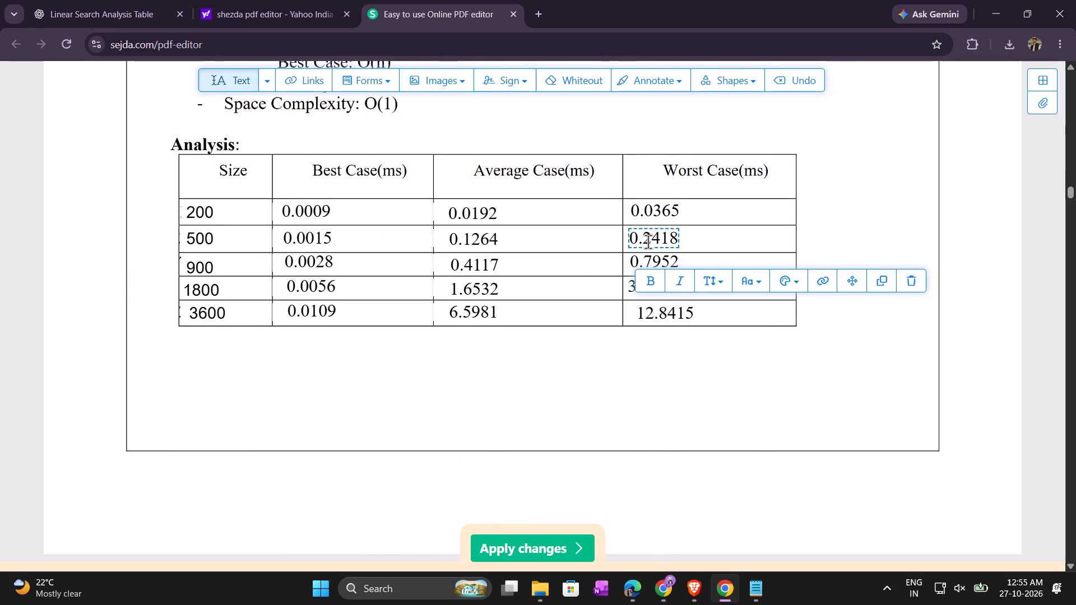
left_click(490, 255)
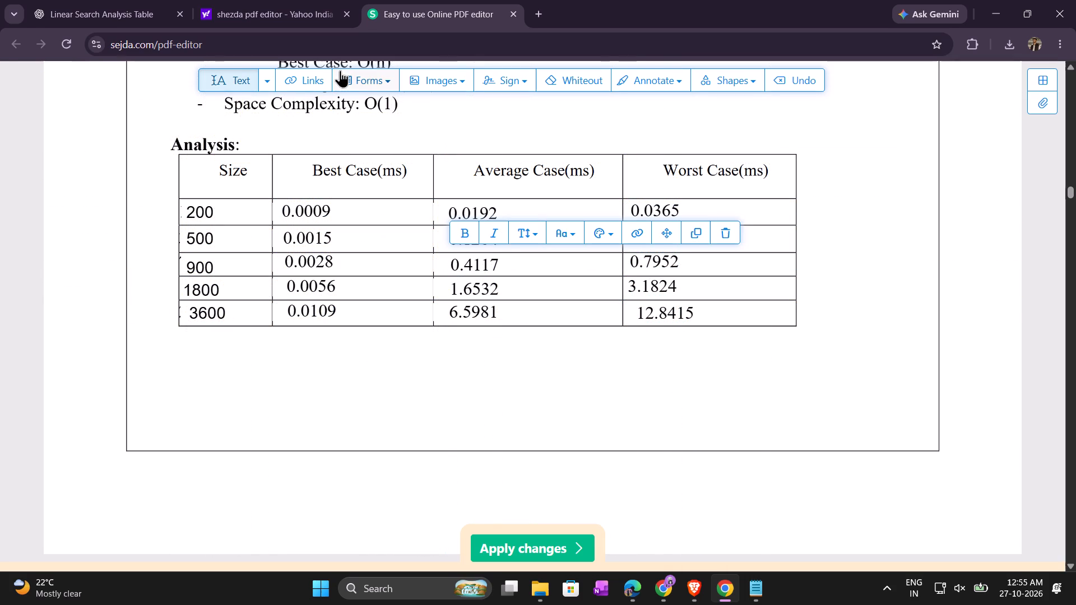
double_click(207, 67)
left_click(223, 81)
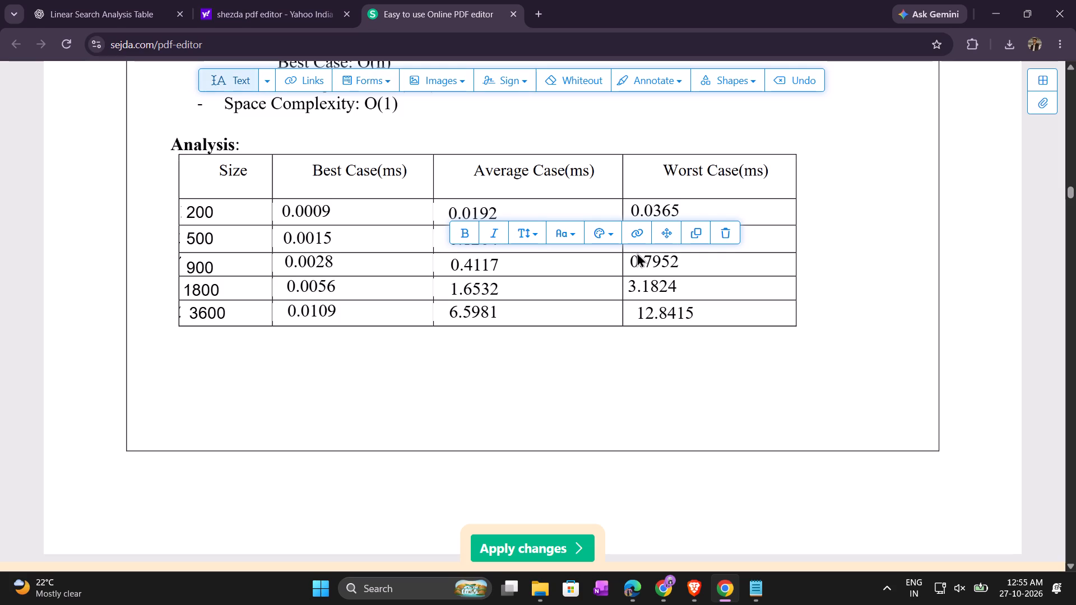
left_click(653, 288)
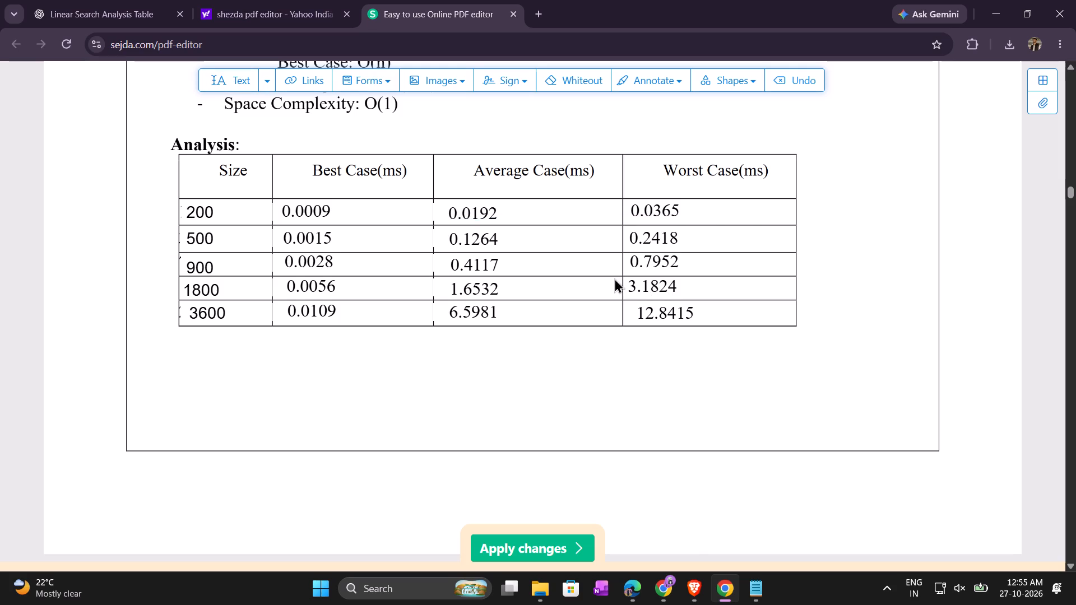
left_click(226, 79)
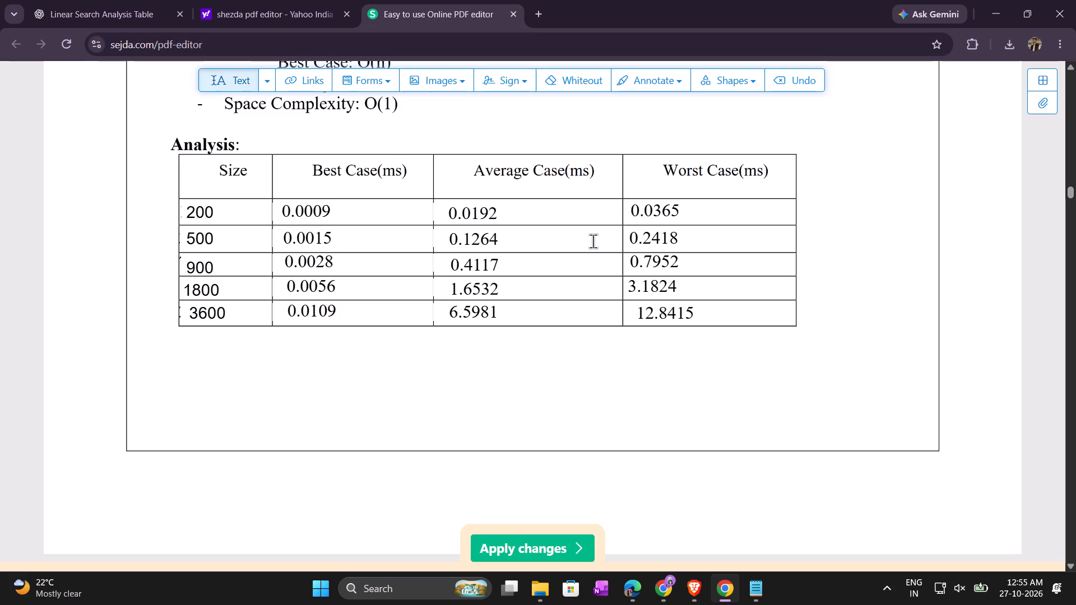
Shift the Worst Case values in the 1800, 900, 500 and 200 rows slightly right to line up with the 3600 row's value.
left_click_drag(656, 283, 666, 285)
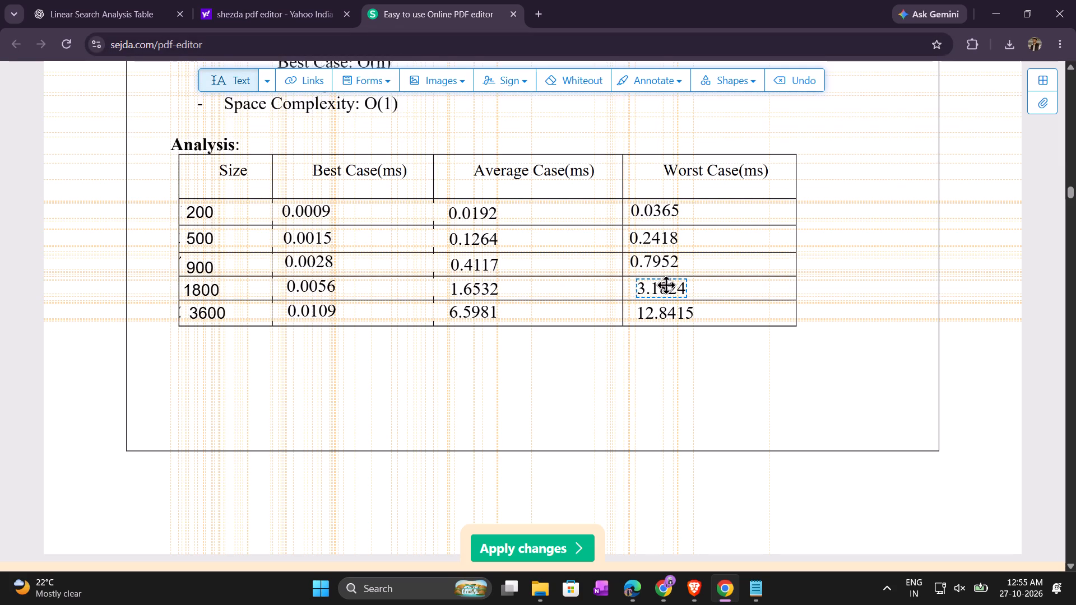
left_click_drag(666, 285, 666, 285)
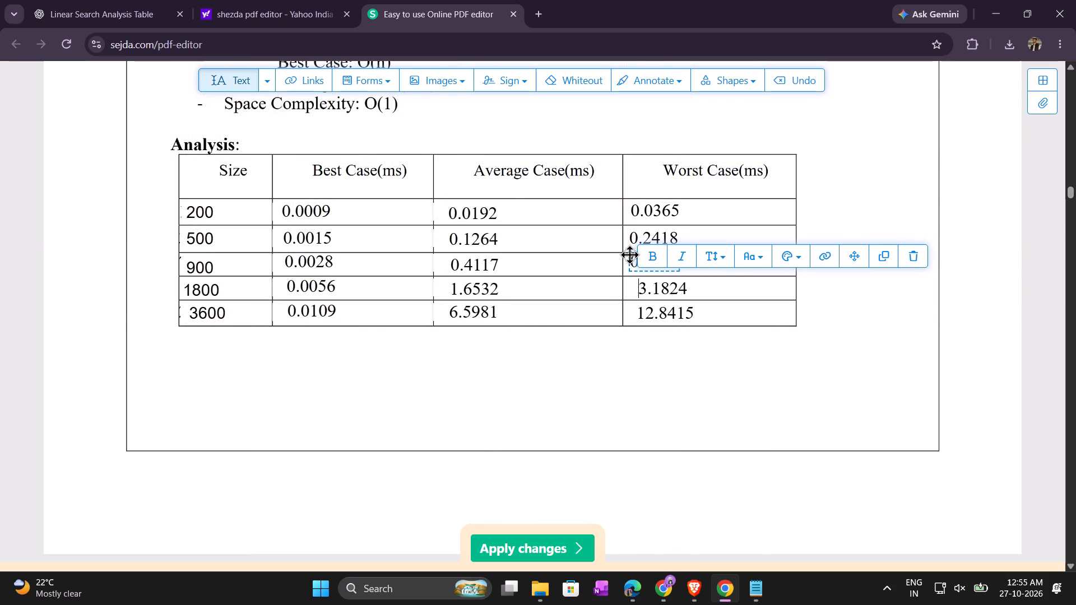
left_click_drag(629, 254, 637, 257)
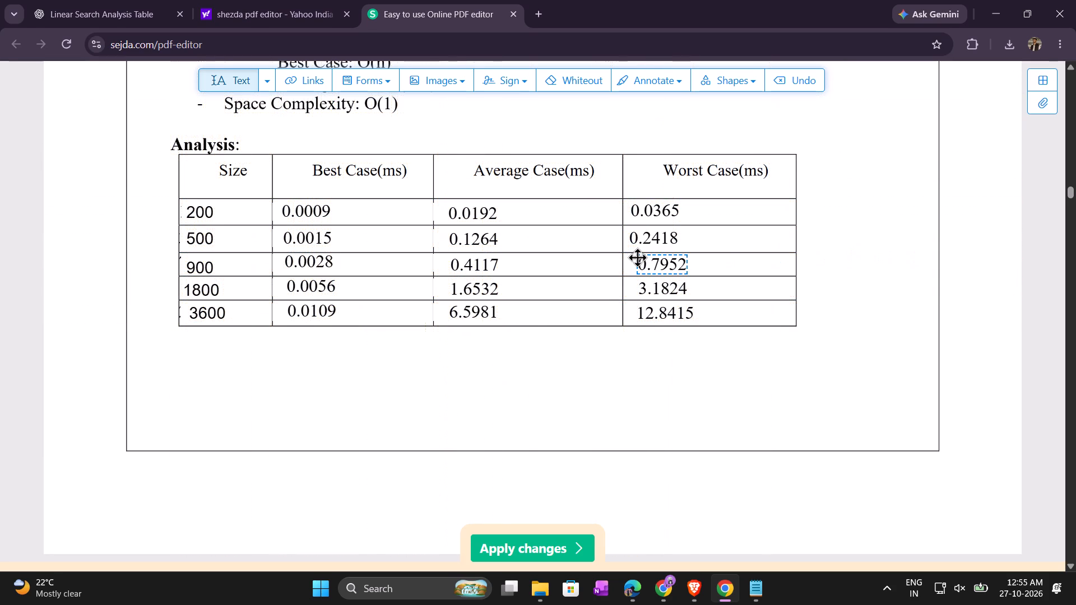
left_click_drag(637, 240, 646, 243)
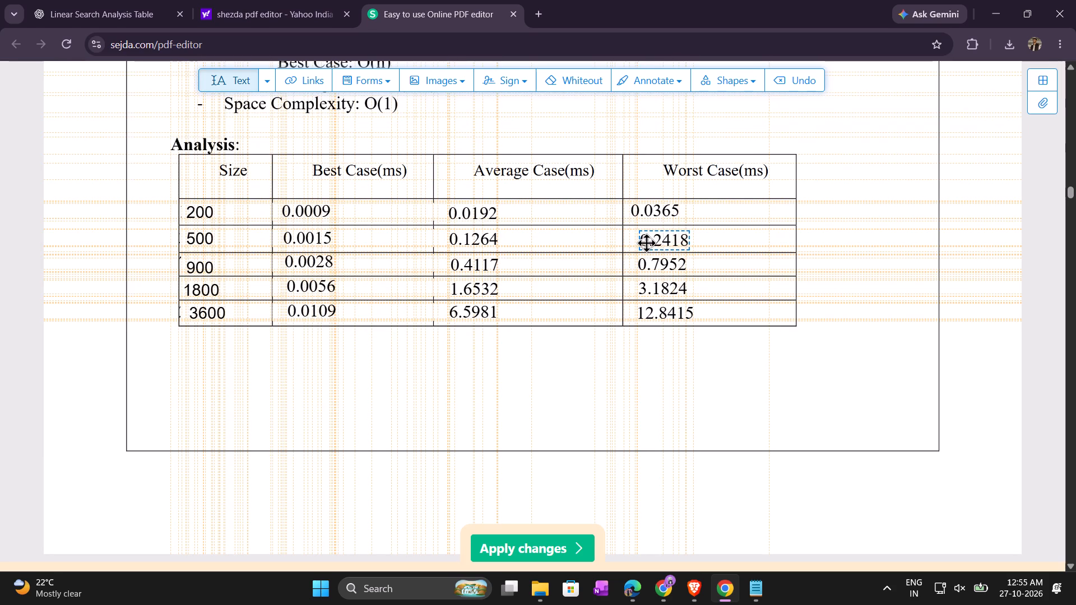
left_click_drag(646, 243, 646, 242)
left_click_drag(633, 206, 641, 208)
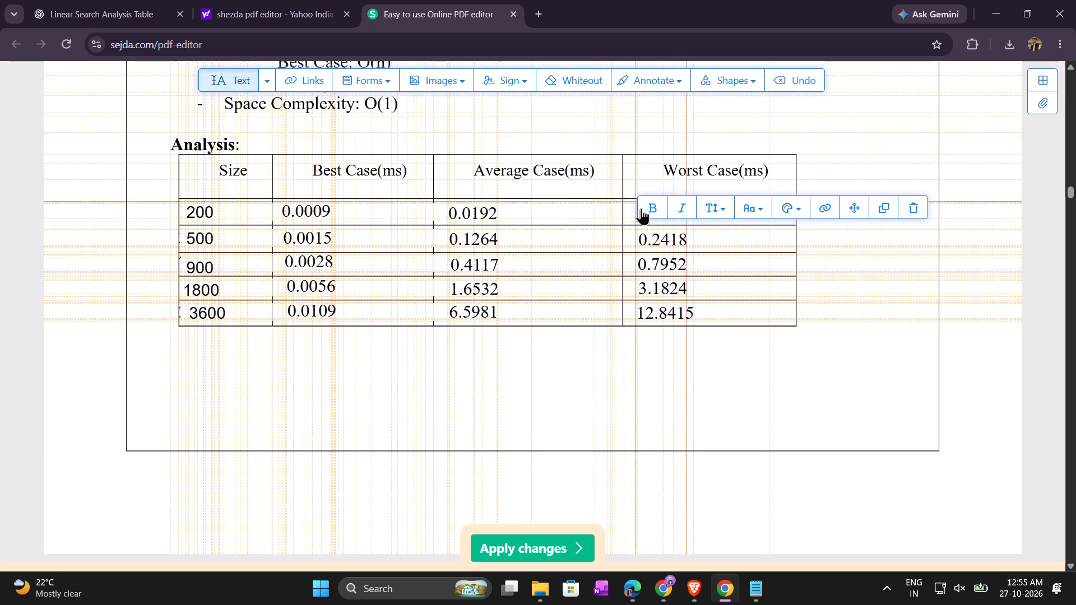
left_click_drag(641, 208, 639, 208)
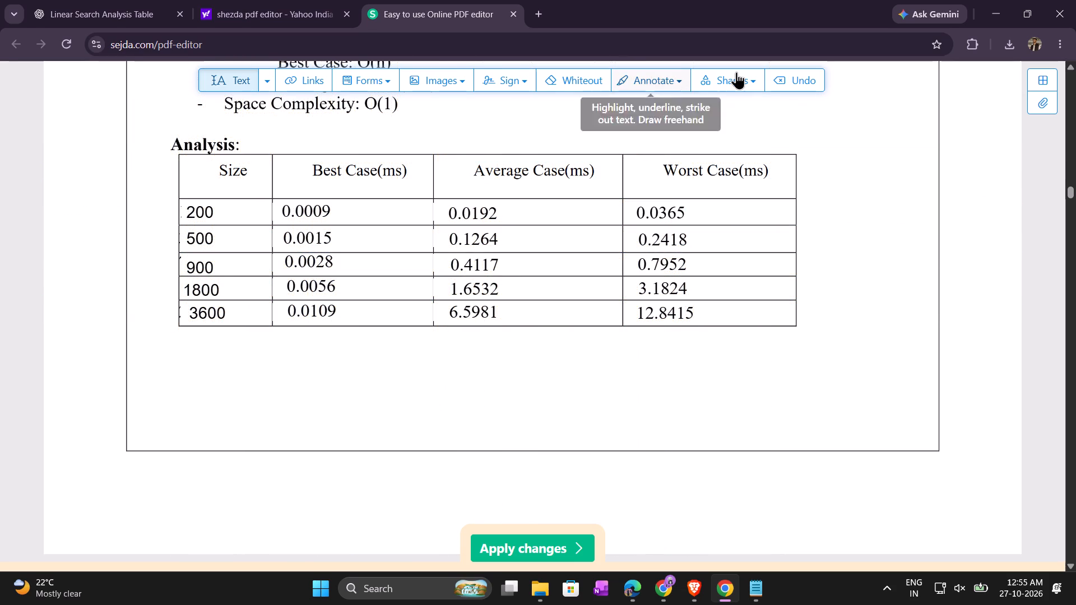
Draw a vertical line along the border between the Best Case and Average Case columns, from the table's top edge to its bottom.
left_click(755, 72)
left_click(734, 142)
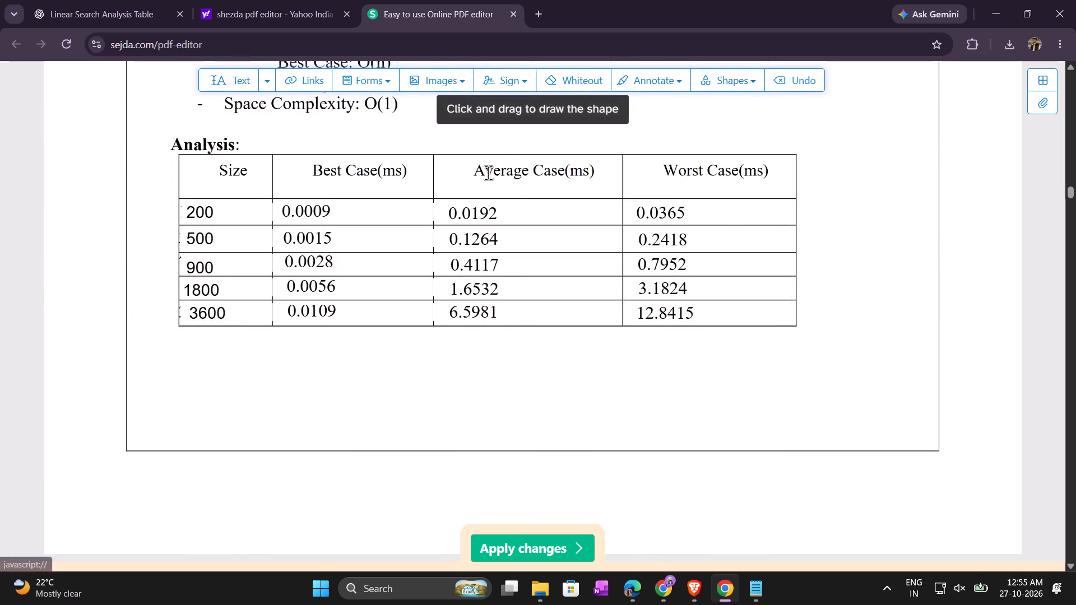
left_click_drag(432, 151, 435, 269)
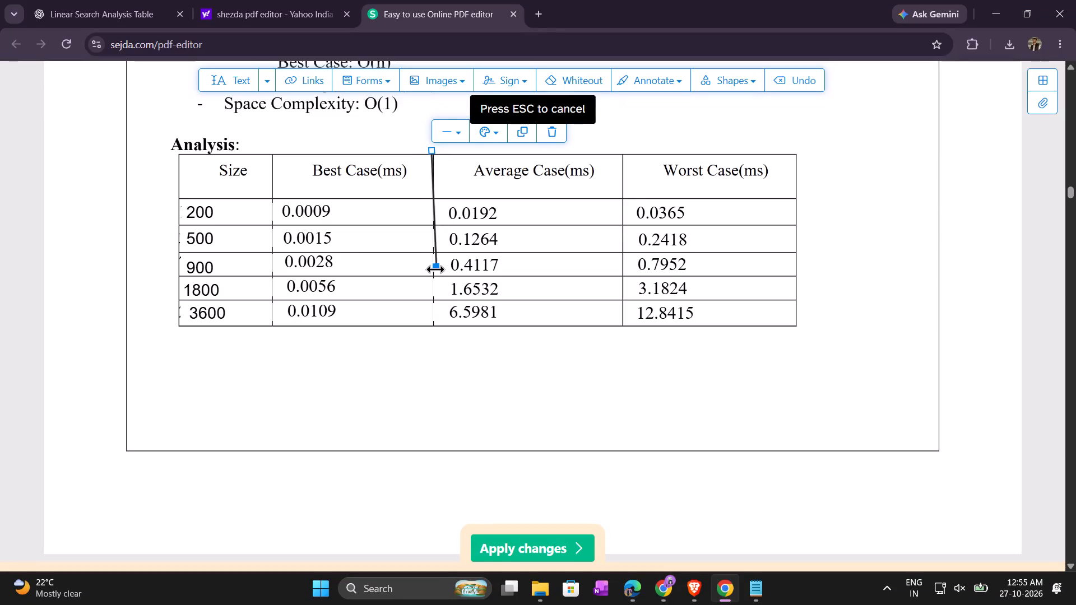
left_click_drag(435, 269, 434, 320)
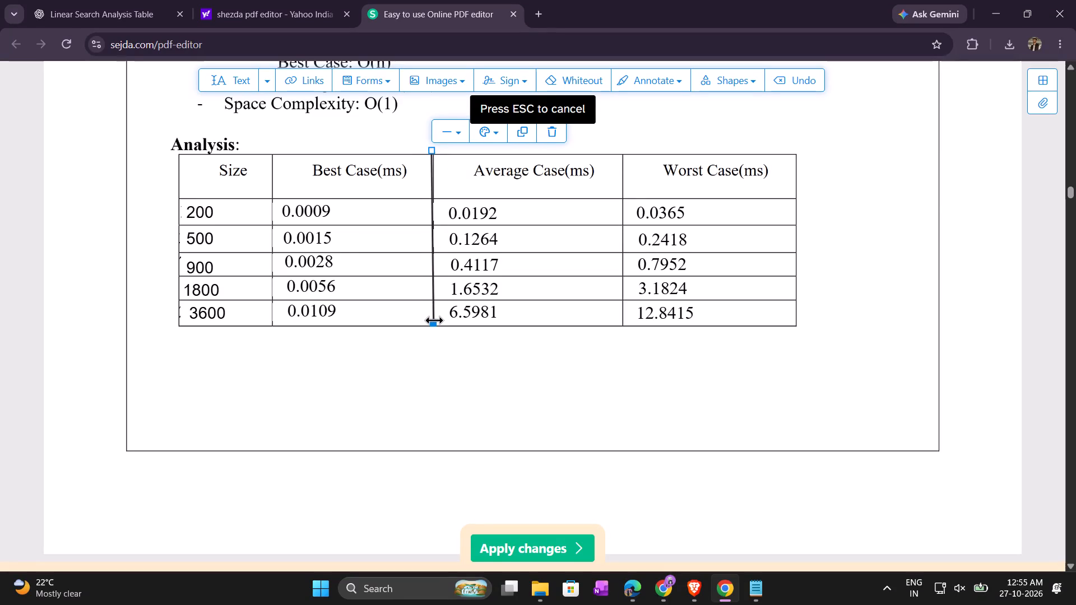
left_click_drag(434, 320, 434, 322)
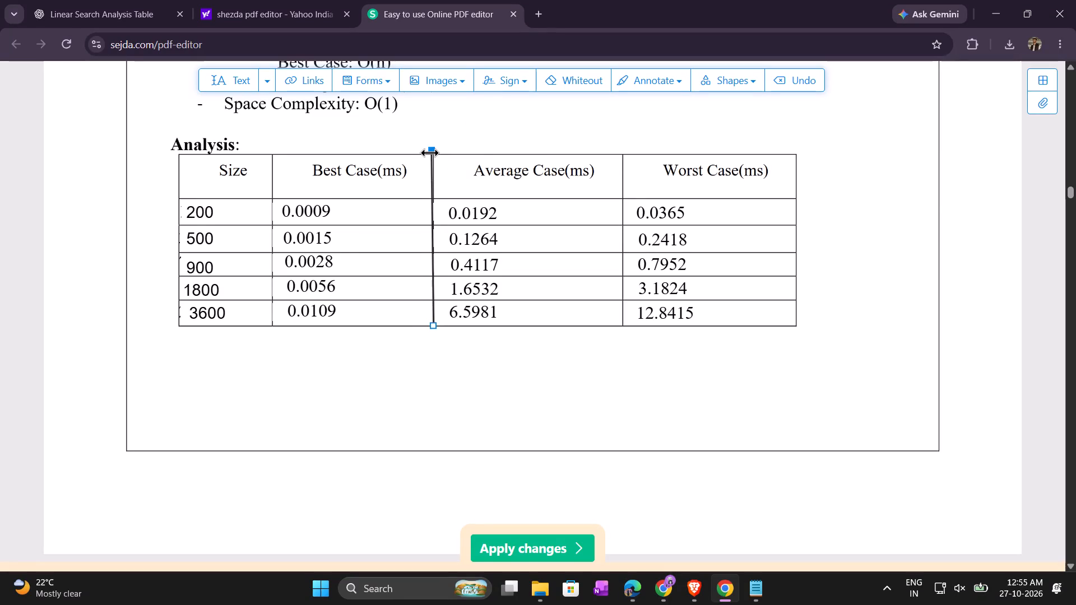
left_click(429, 152)
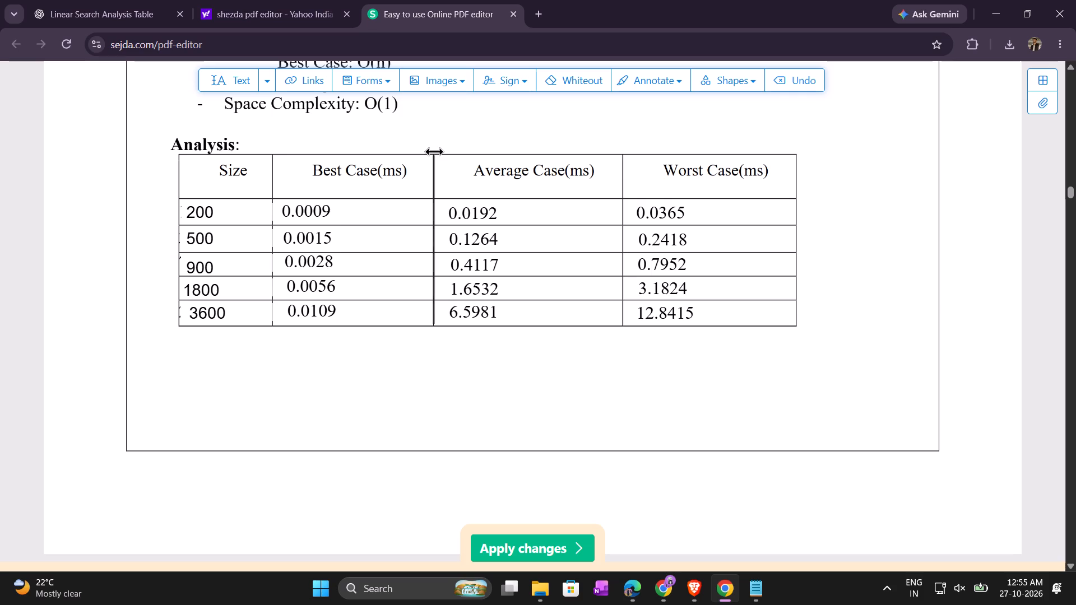
Draw a matching full-height vertical line along the border between the Size and Best Case columns.
left_click_drag(272, 151, 278, 188)
left_click_drag(278, 188, 285, 281)
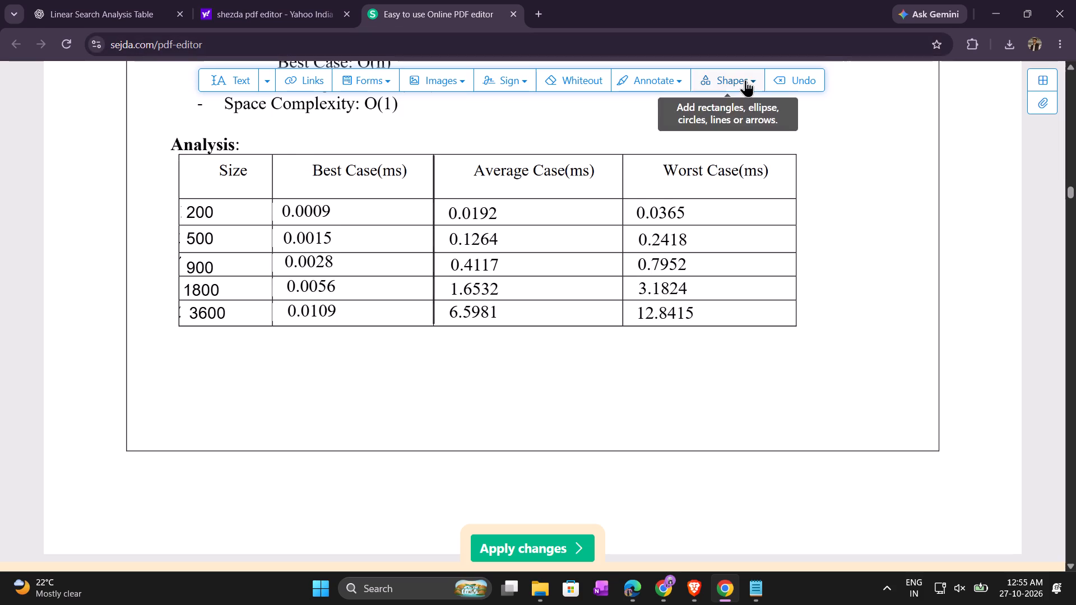
left_click(745, 80)
left_click(743, 134)
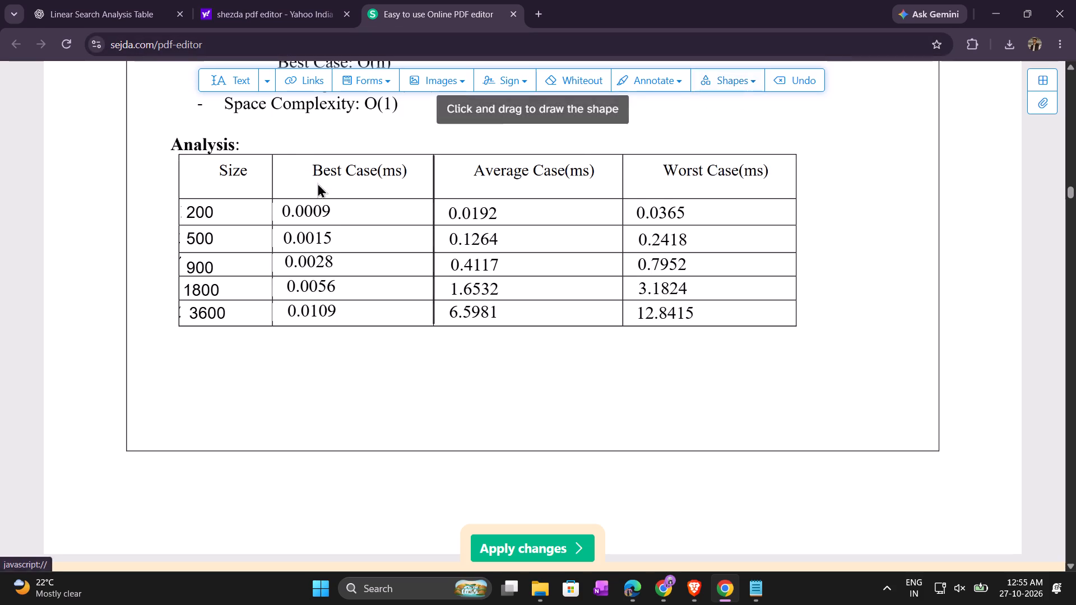
left_click_drag(271, 155, 271, 305)
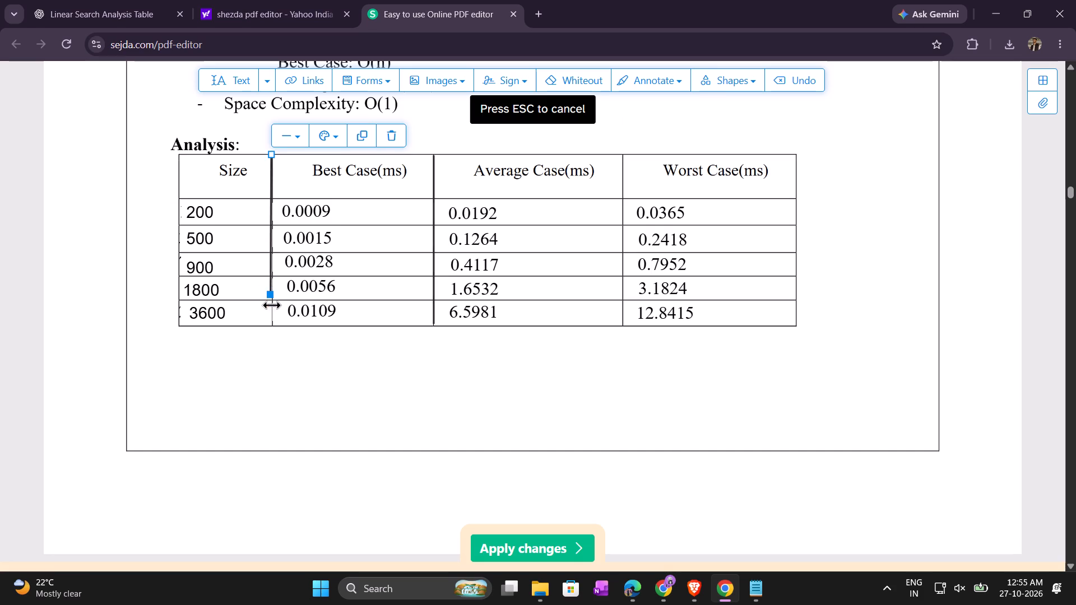
left_click_drag(271, 305, 273, 324)
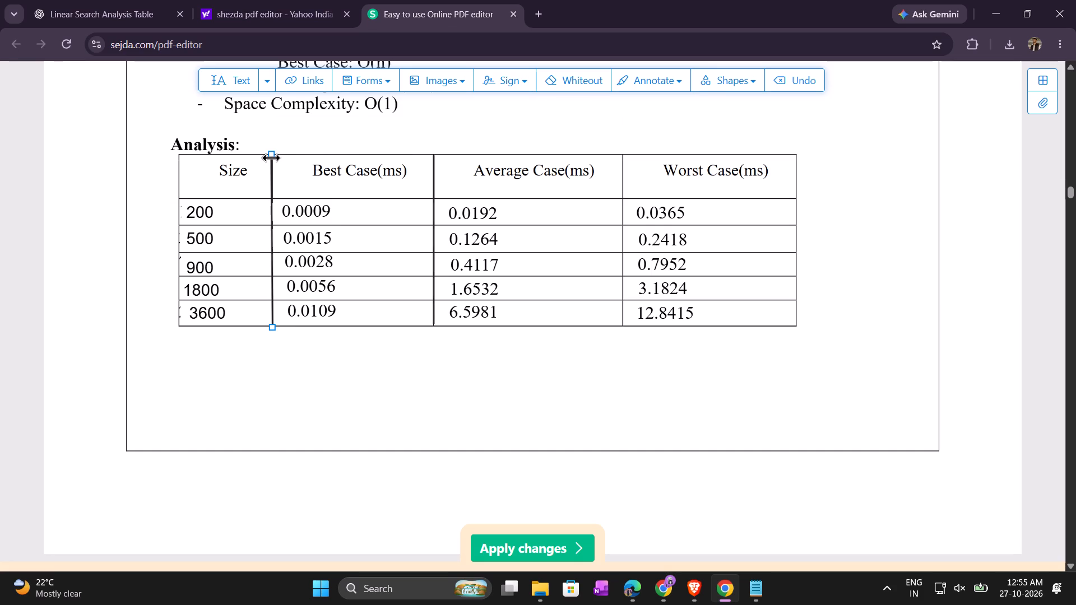
left_click_drag(271, 157, 272, 151)
left_click_drag(272, 151, 272, 152)
left_click(403, 403)
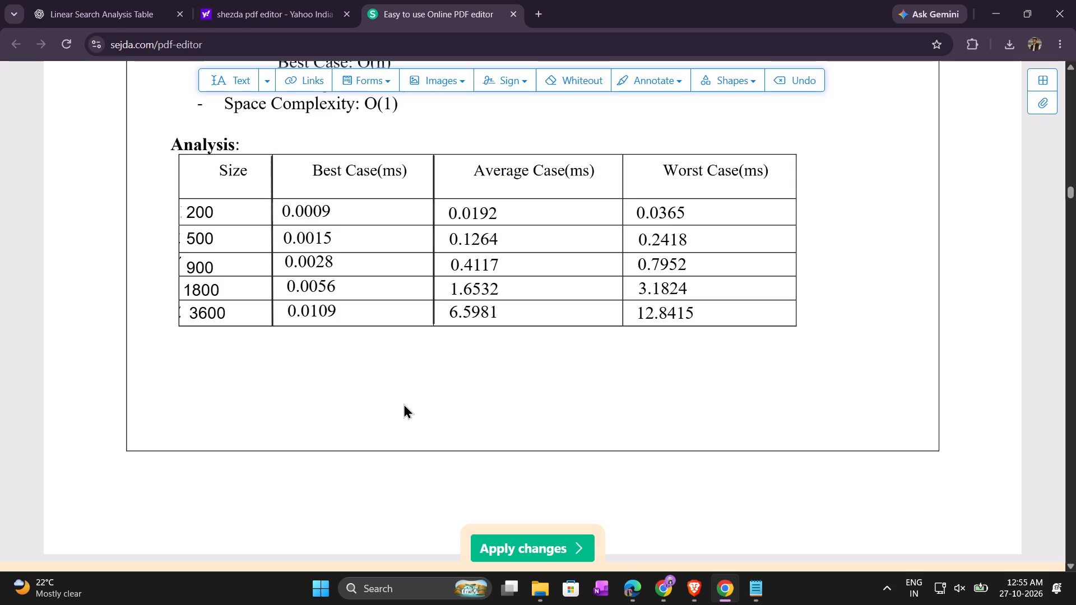
Switch to the daa file soln.txt notes and arrange them side by side with the PDF's empty selection sort Analysis table.
scroll(403, 403, "up", 8)
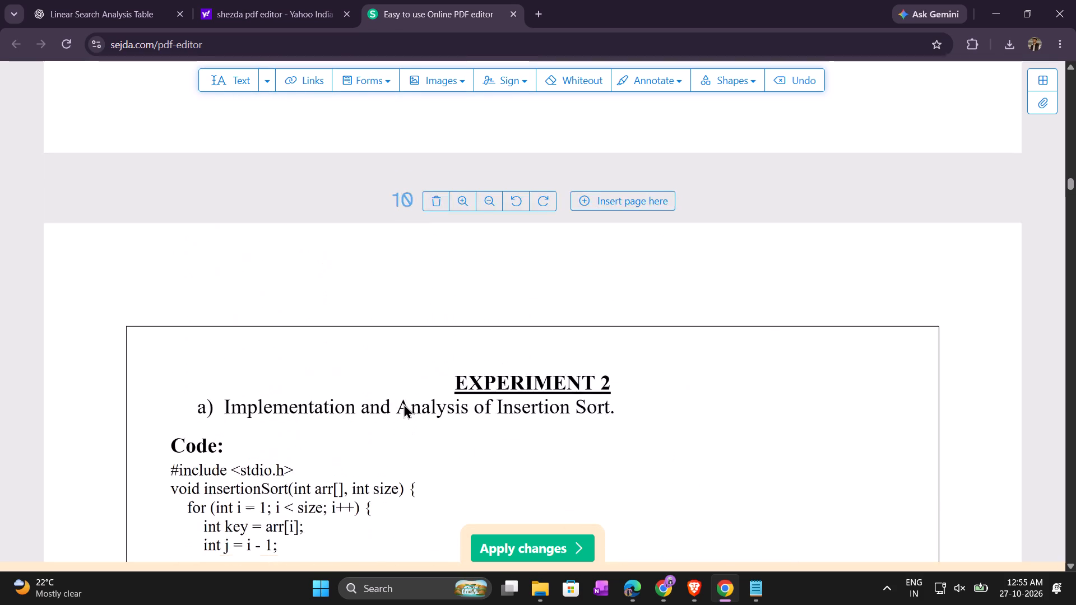
scroll(403, 403, "up", 6)
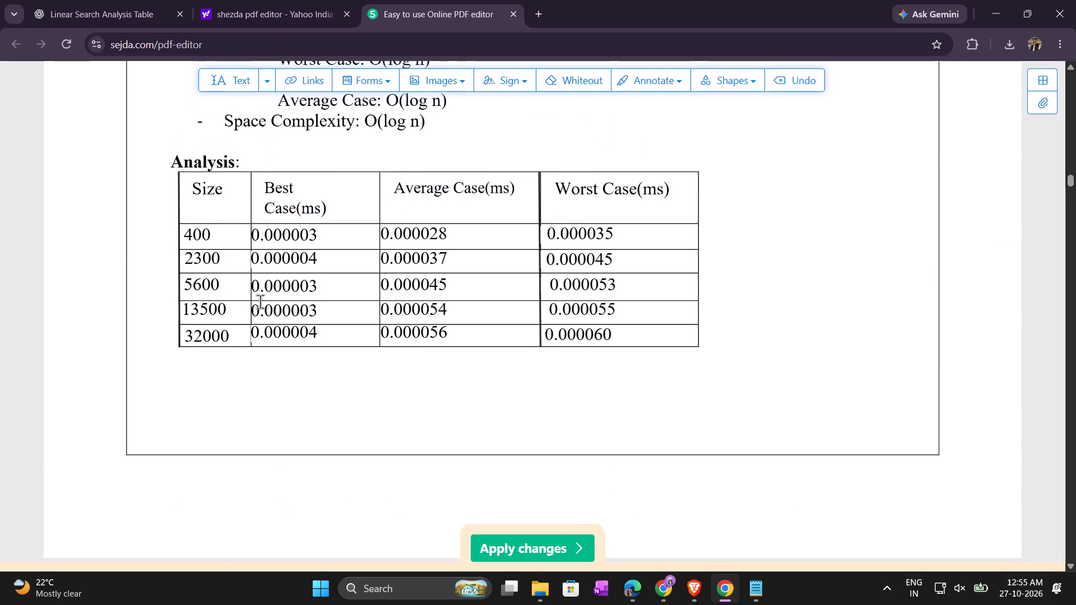
scroll(412, 534, "down", 3)
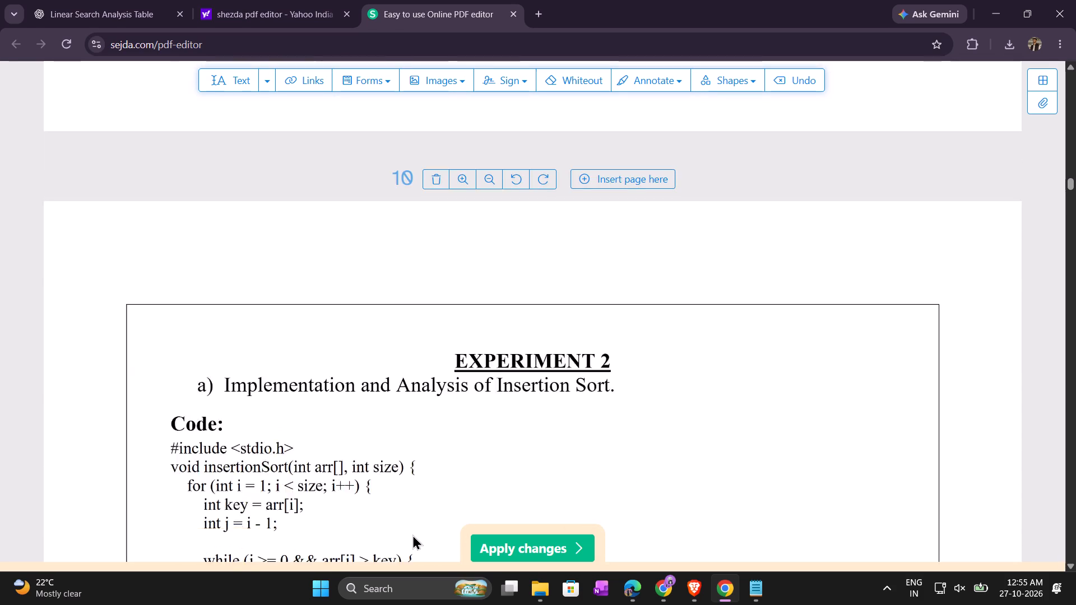
scroll(412, 534, "down", 12)
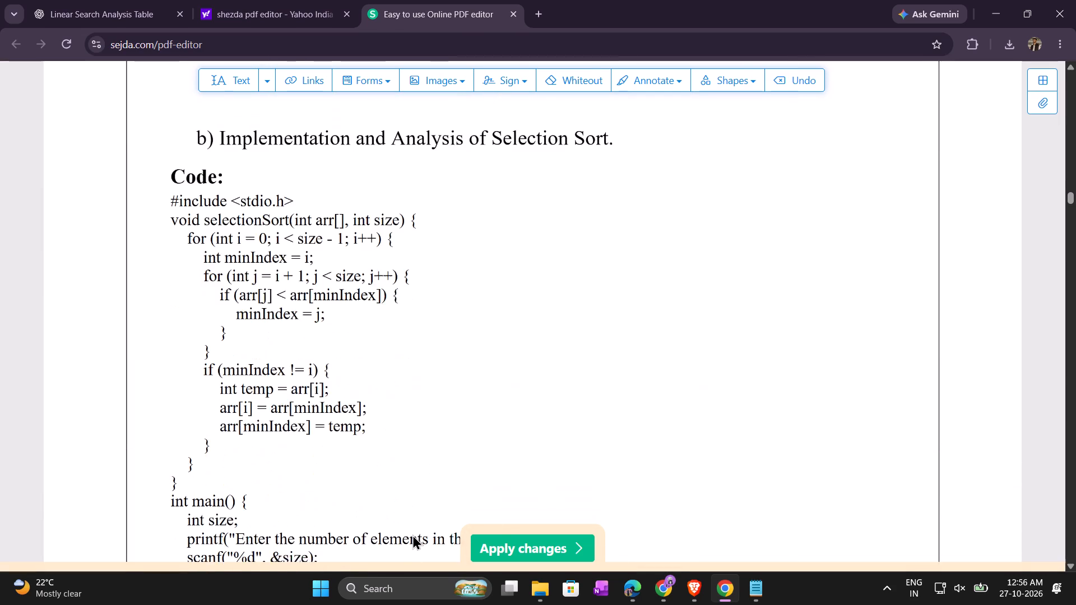
scroll(412, 534, "down", 12)
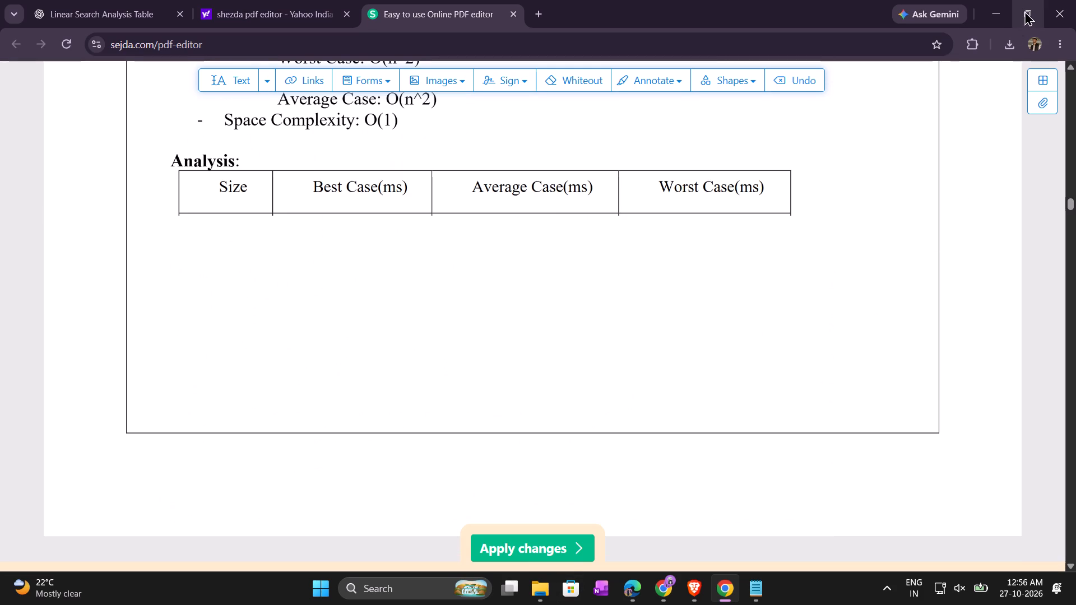
left_click(763, 592)
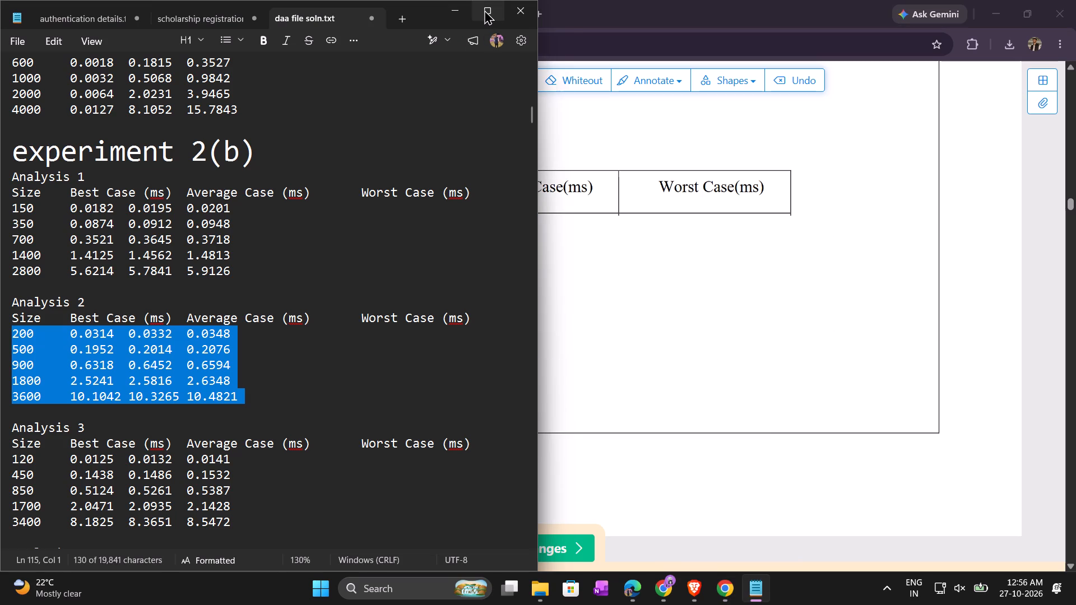
left_click(465, 49)
scroll(646, 172, "up", 2)
scroll(646, 172, "down", 5)
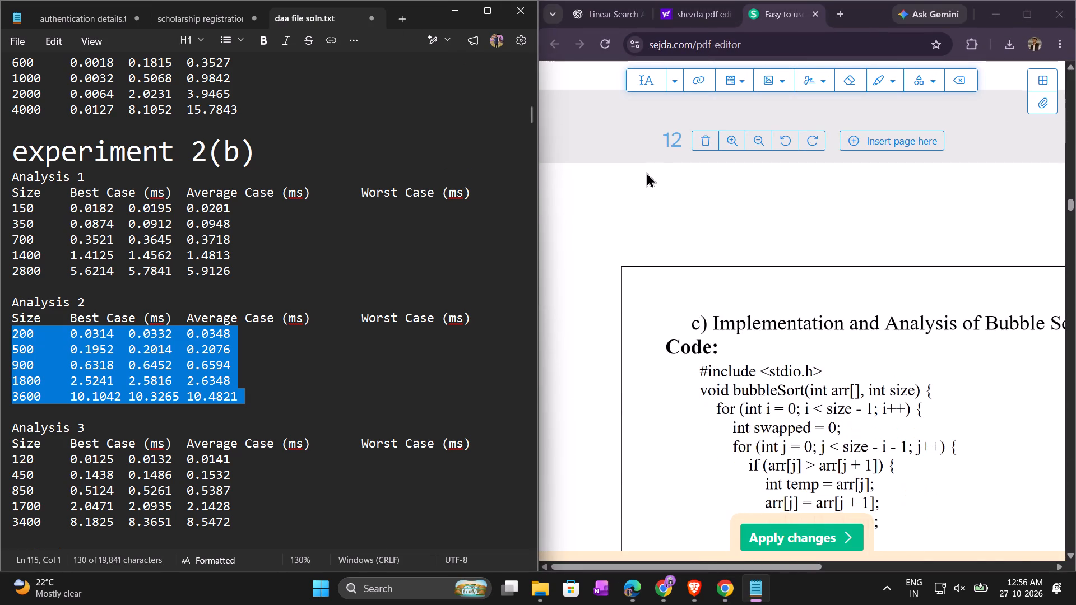
scroll(646, 172, "up", 1)
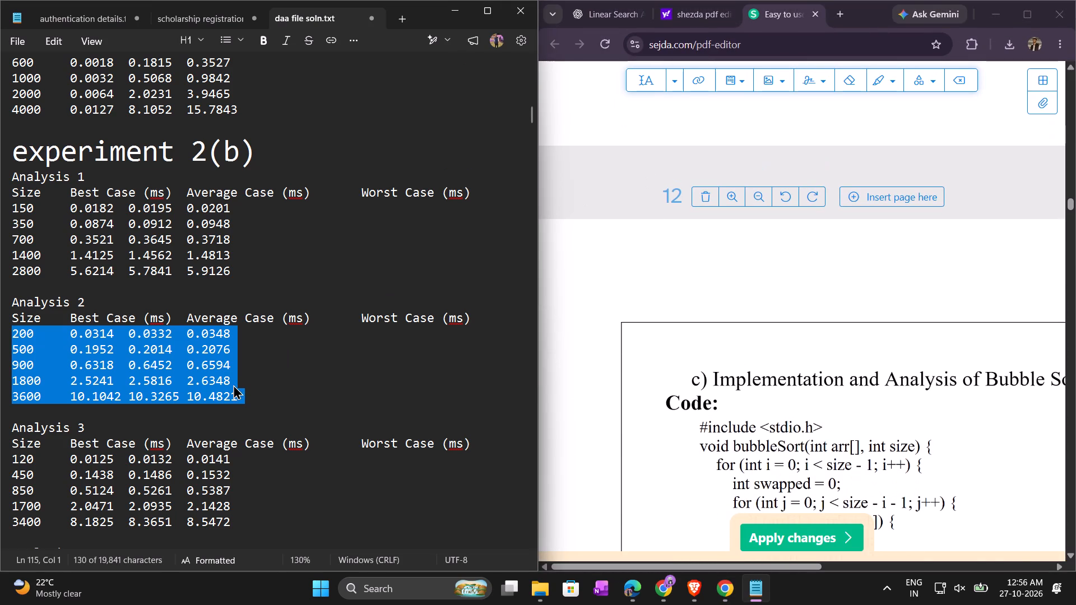
scroll(641, 240, "up", 2)
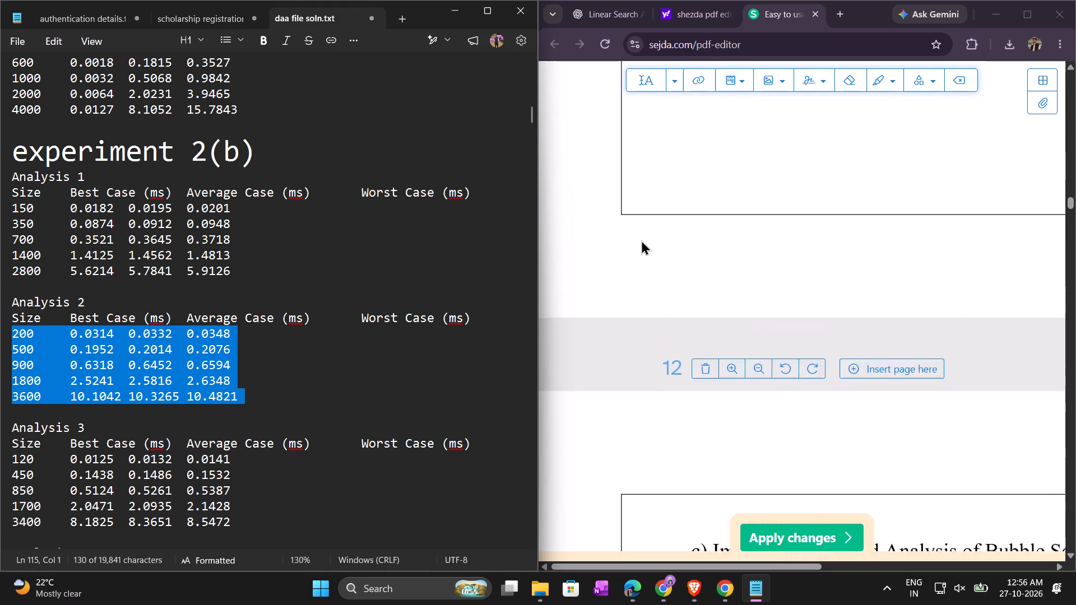
scroll(641, 240, "up", 3)
scroll(641, 240, "left", 1)
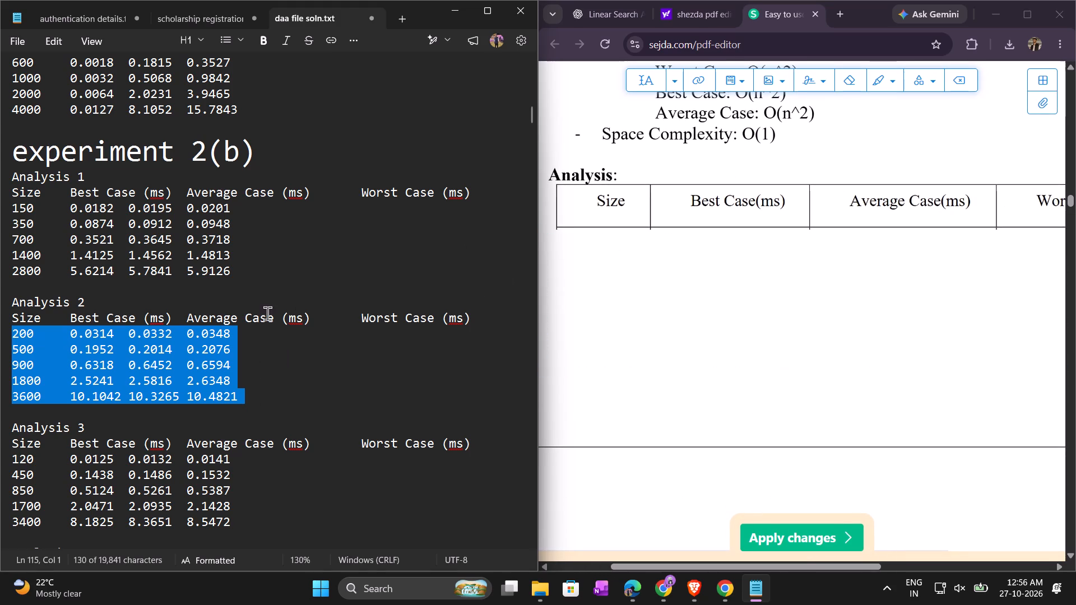
Copy the experiment 2(b) Analysis 2 rows, sizes 200 to 3600, into a new text box below the selection sort table's header row.
left_click(247, 391)
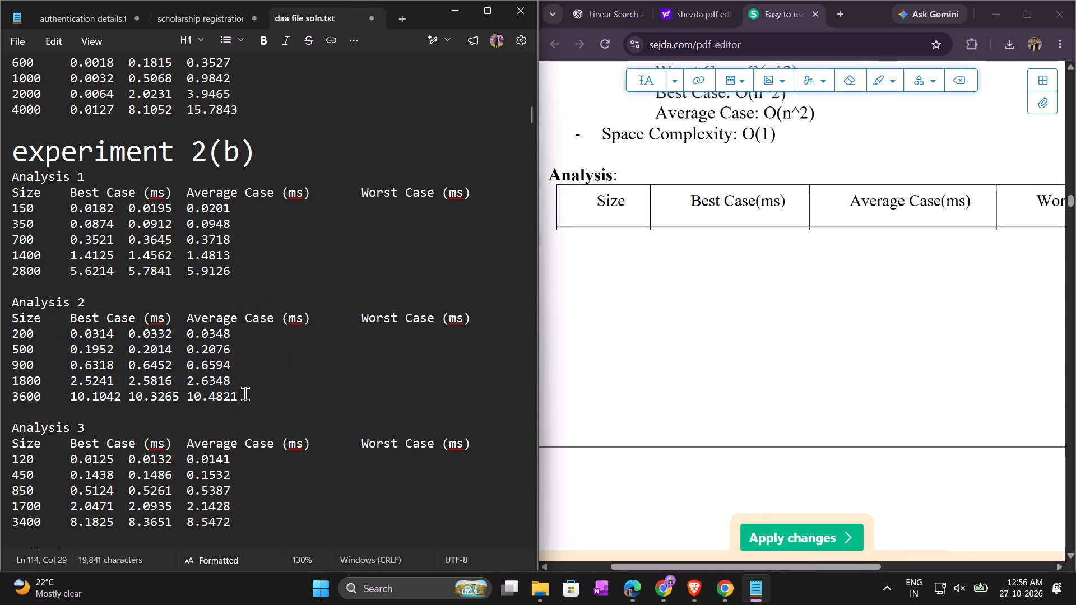
left_click_drag(244, 393, 0, 328)
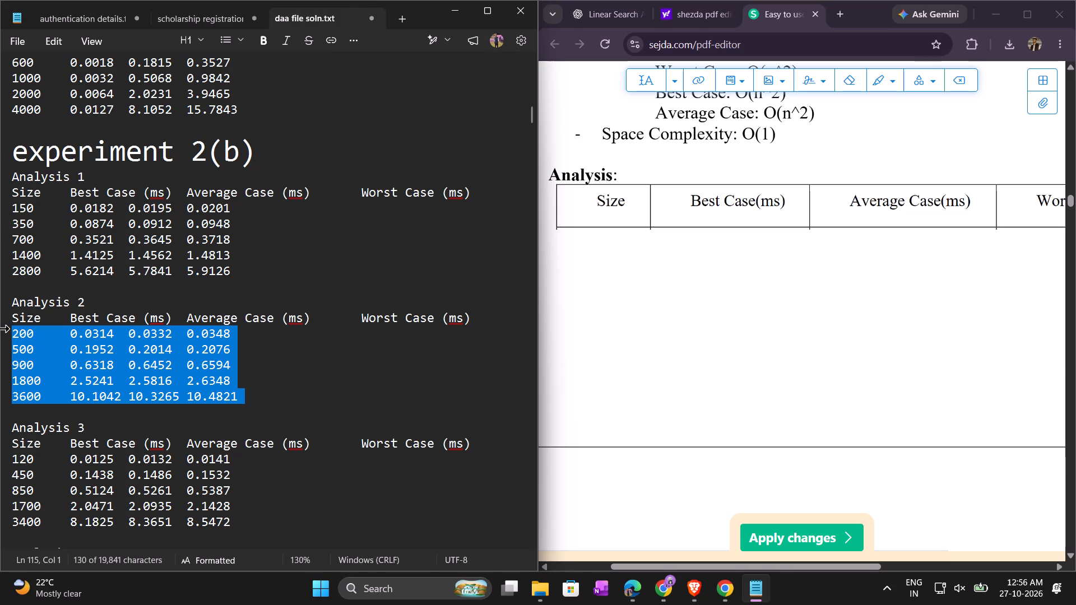
key("ctrl+c")
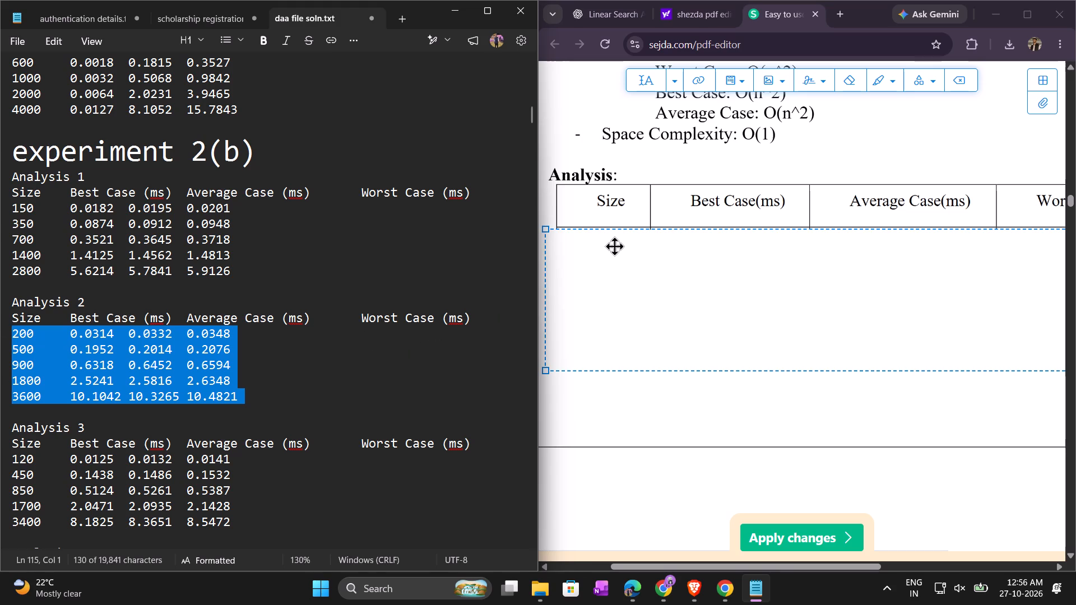
left_click(614, 246)
left_click(657, 74)
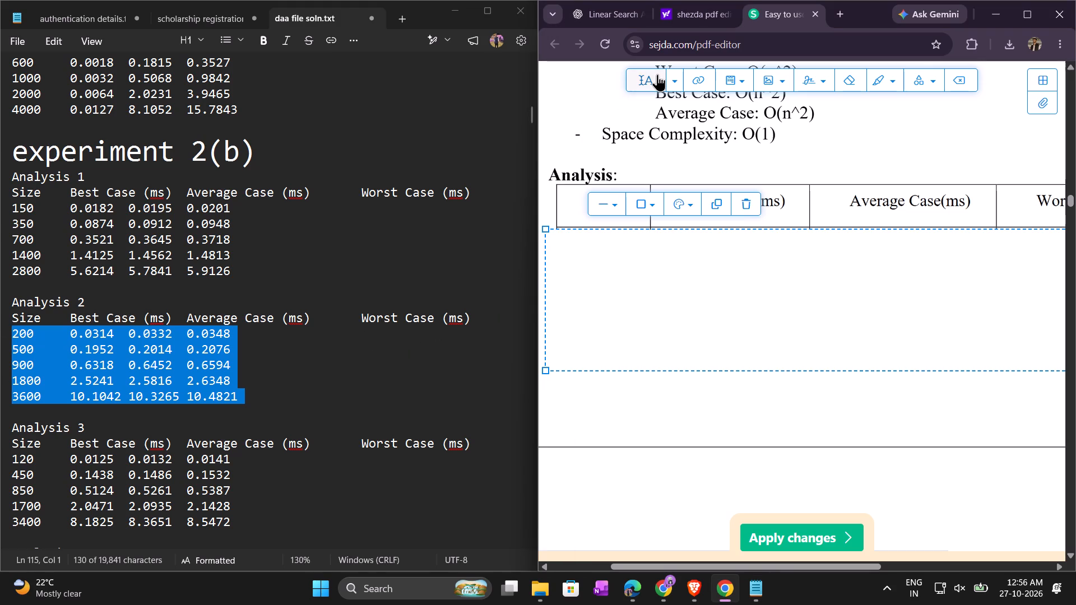
left_click(604, 249)
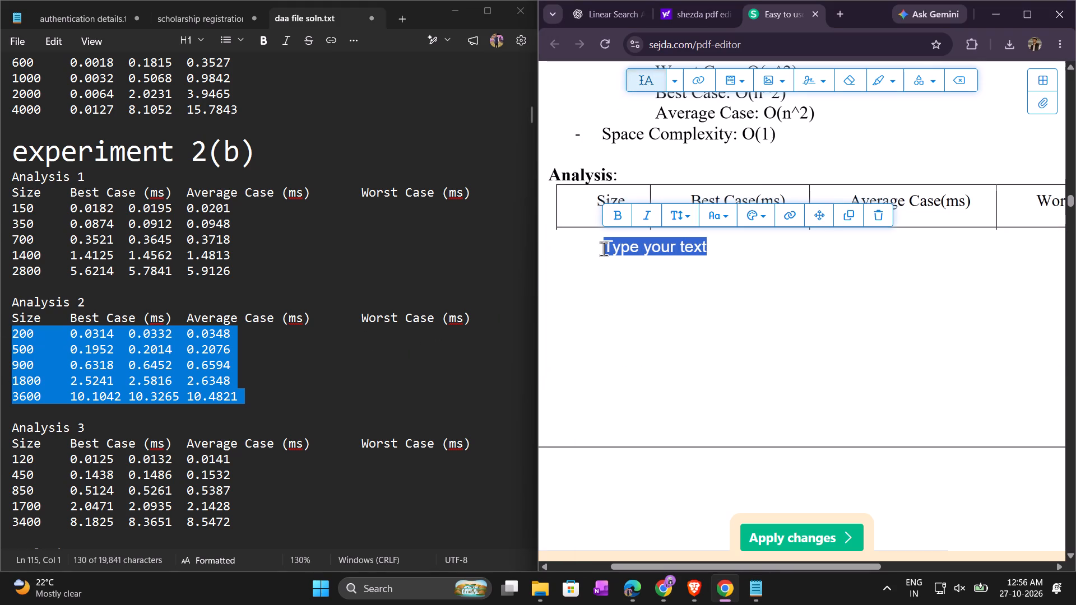
key("ctrl+v")
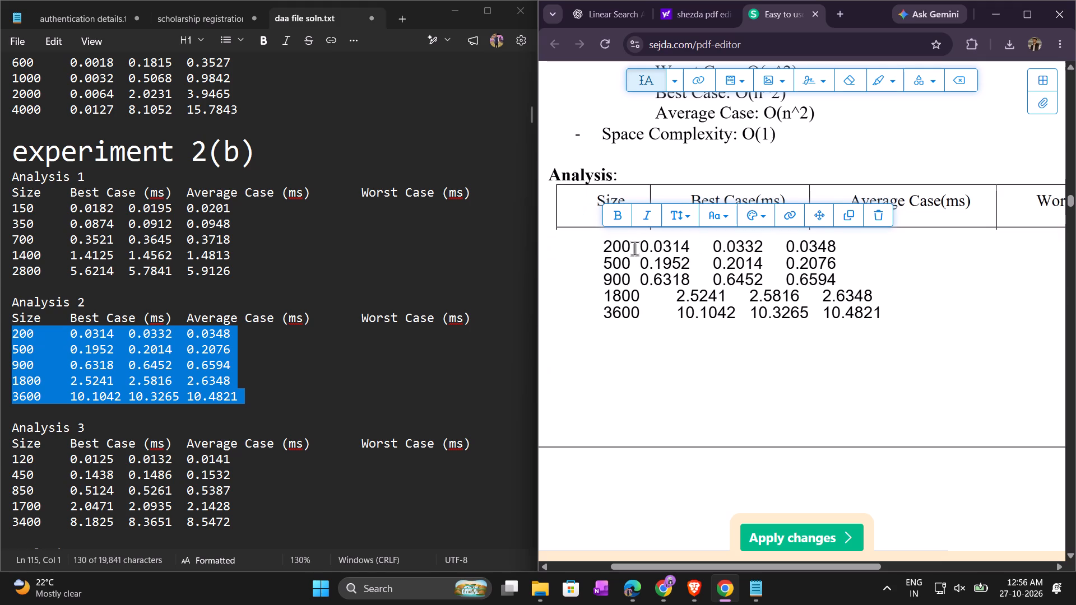
left_click(634, 244)
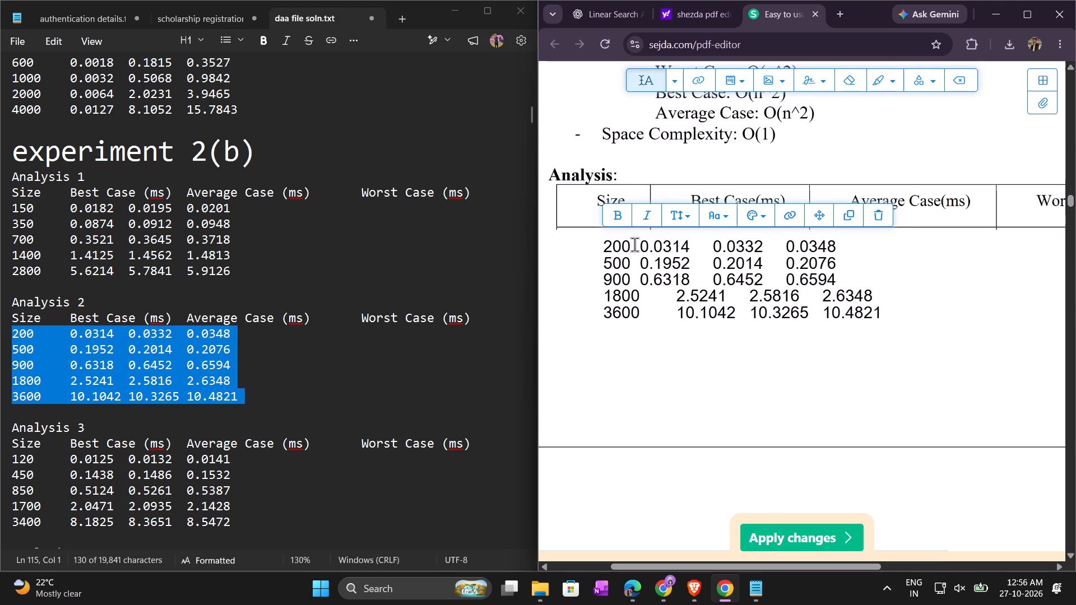
Widen the gap after 200 in the first pasted row by four spaces, moving 0.0314 beneath the Best Case heading.
left_click(634, 244)
key("space")
key("space")
key("space")
key("space")
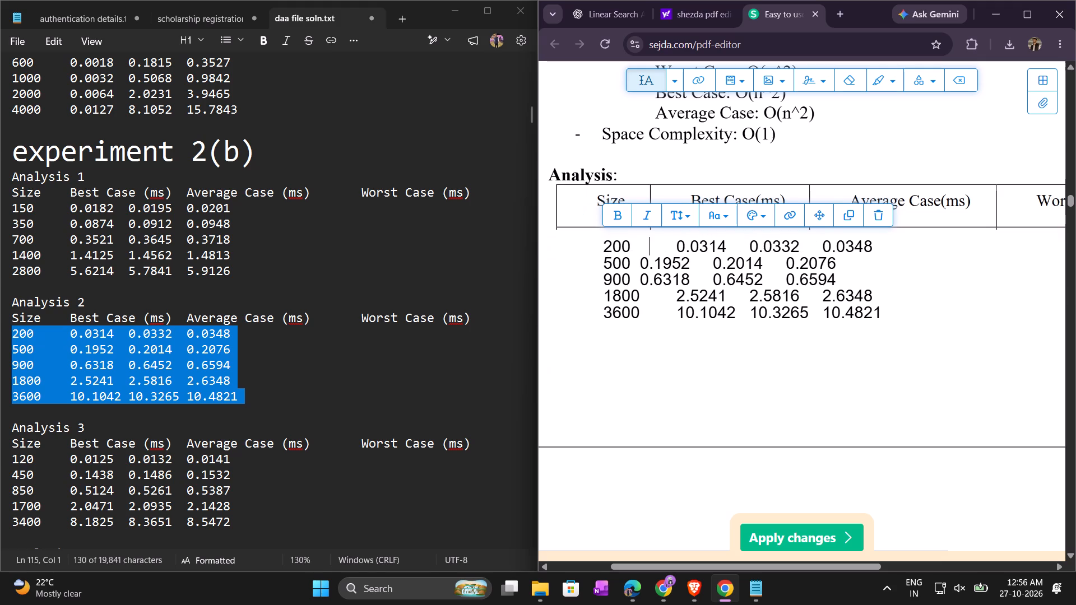
Pad the size 200 row with spaces before 0.0332 until that value sits beneath the Average Case heading.
left_click(738, 248)
key("space")
key("space")
key("space")
key("space")
key("space")
key("space")
key("space")
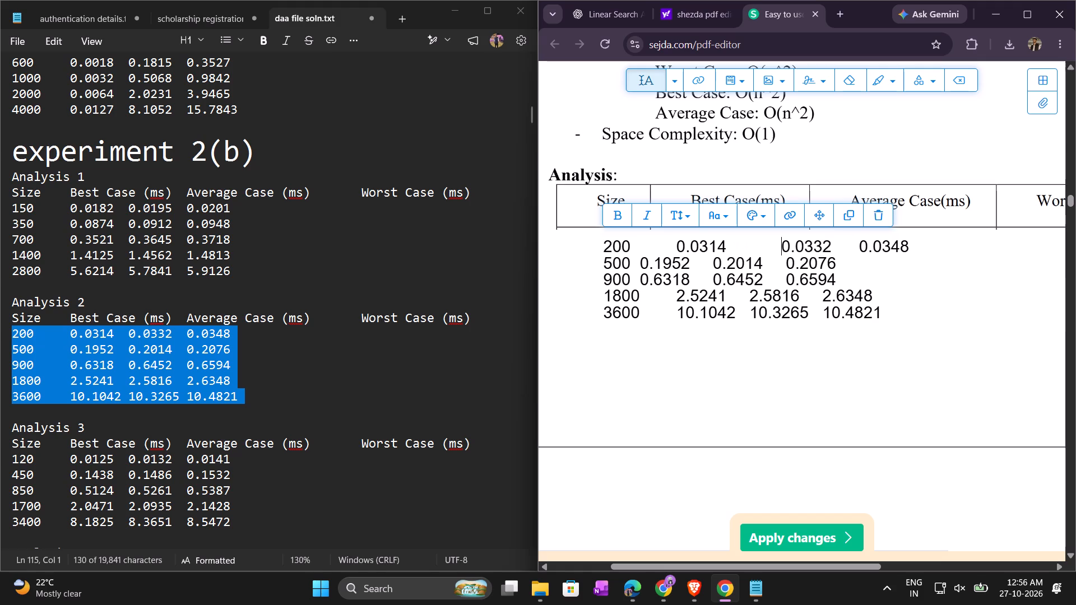
key("space")
key("space")
key("space")
key("space")
key("space")
key("space")
key("space")
key("space")
key("space")
key("space")
key("space")
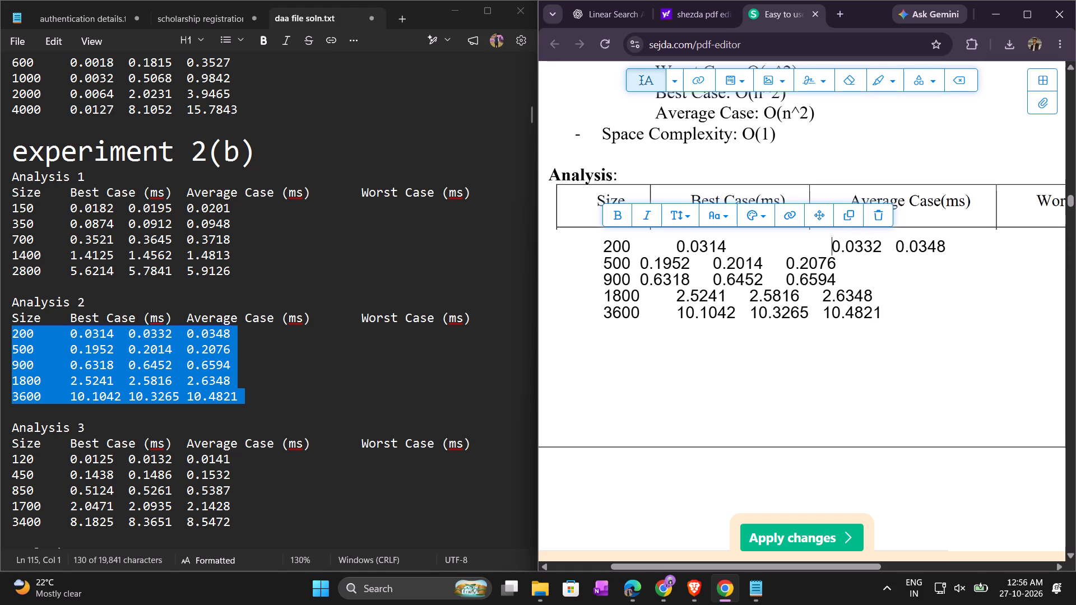
key("space")
key("space")
key("space")
key("space")
key("space")
key("space")
key("space")
key("space")
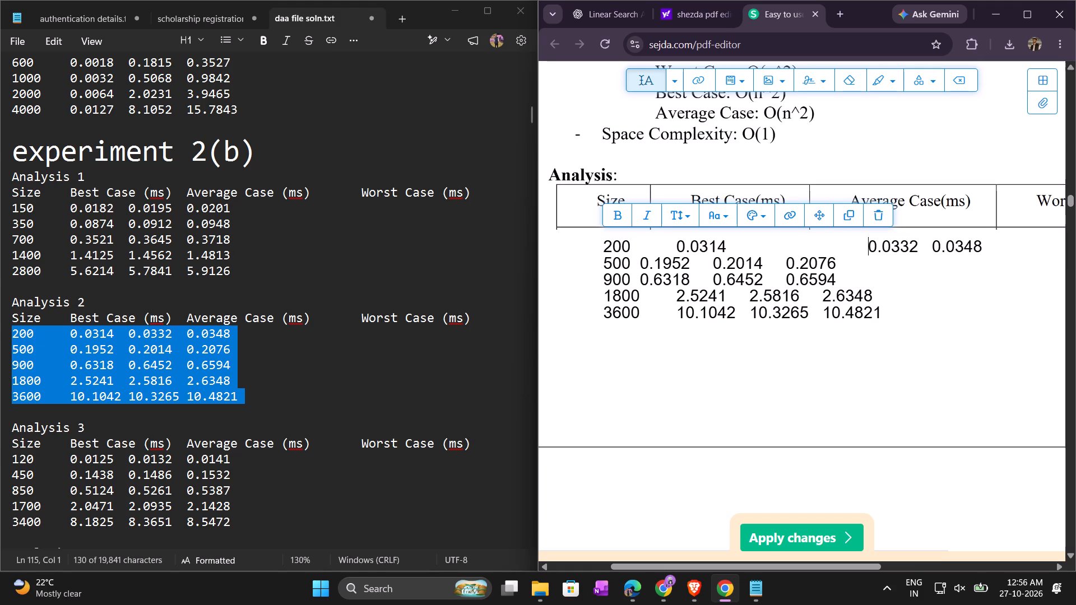
key("space")
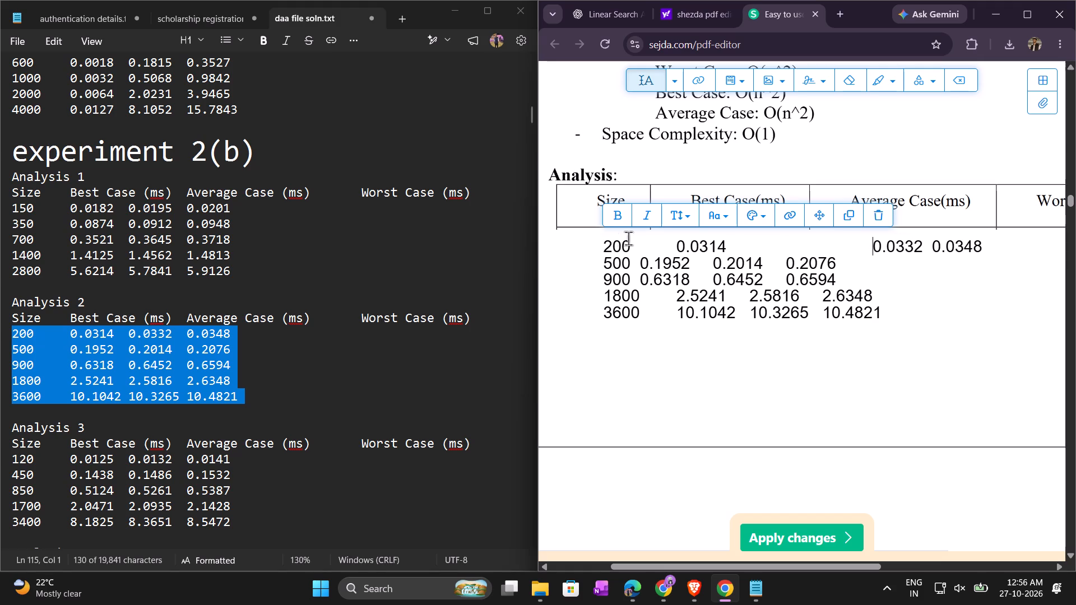
Shift 0.0314 in the size 200 row two more spaces into the Best Case column.
left_click(671, 249)
key("space")
key("space")
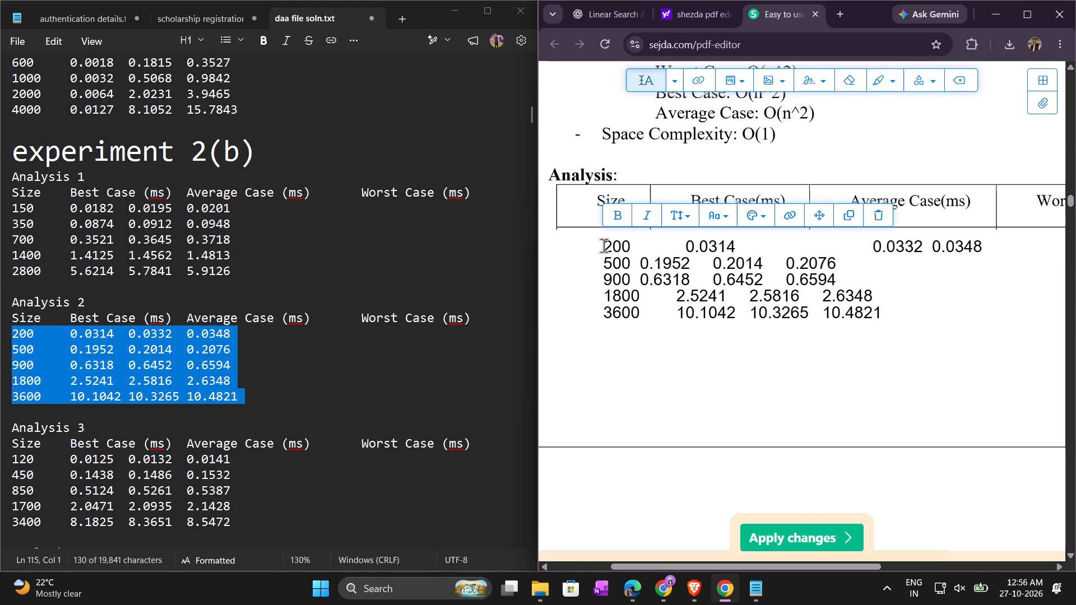
left_click(603, 246)
key("BackSpace")
Enlarge the PDF editor to full width and pad the size 200 row before 0.0348 until it sits beneath the Worst Case heading.
left_click(930, 242)
key("space")
key("space")
key("space")
key("space")
key("space")
key("space")
key("space")
key("space")
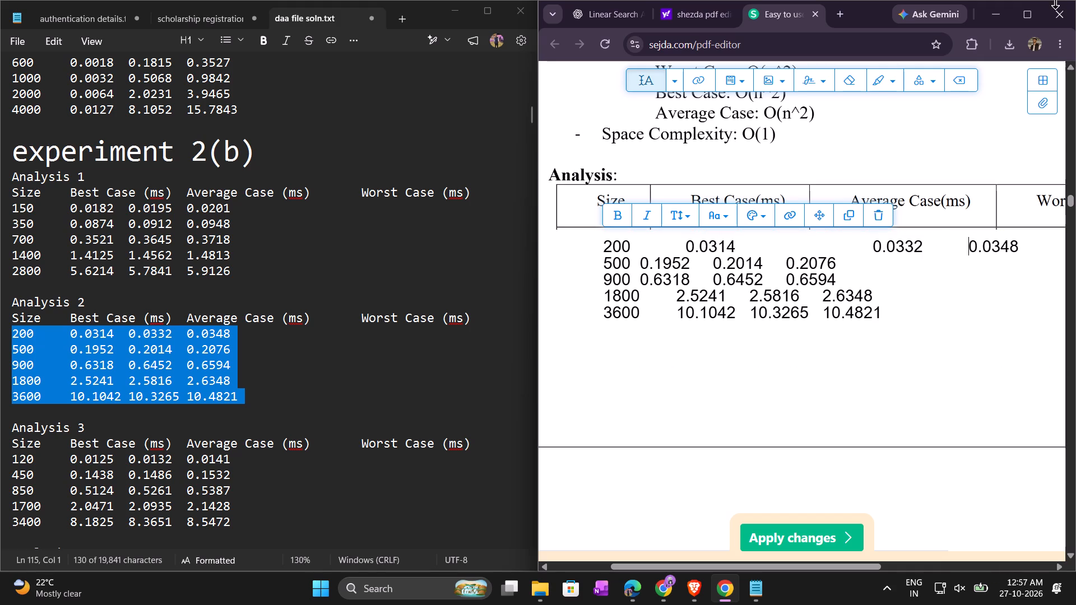
left_click(1021, 9)
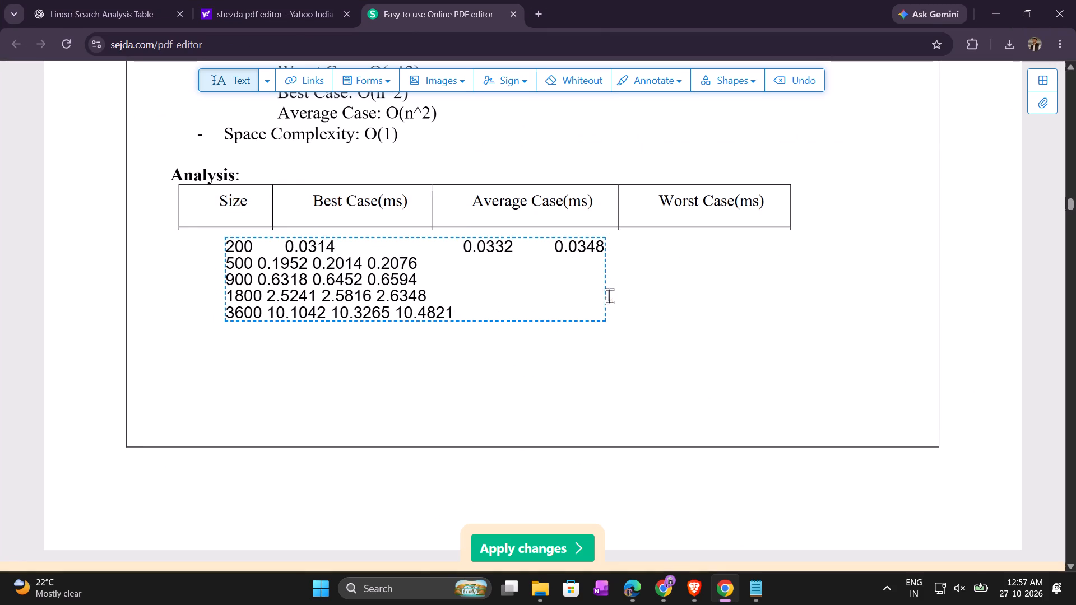
left_click(553, 248)
key("space")
key("space")
key("space")
key("space")
key("space")
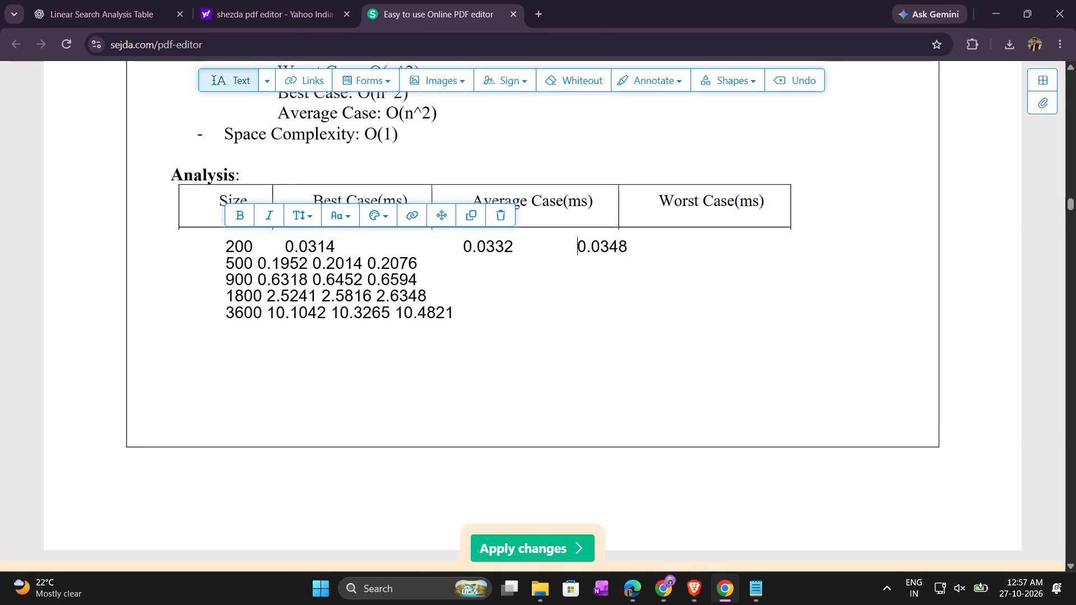
key("space")
key("space")
key("space")
key("space")
key("space")
key("space")
key("space")
key("space")
key("space")
key("space")
key("space")
key("space")
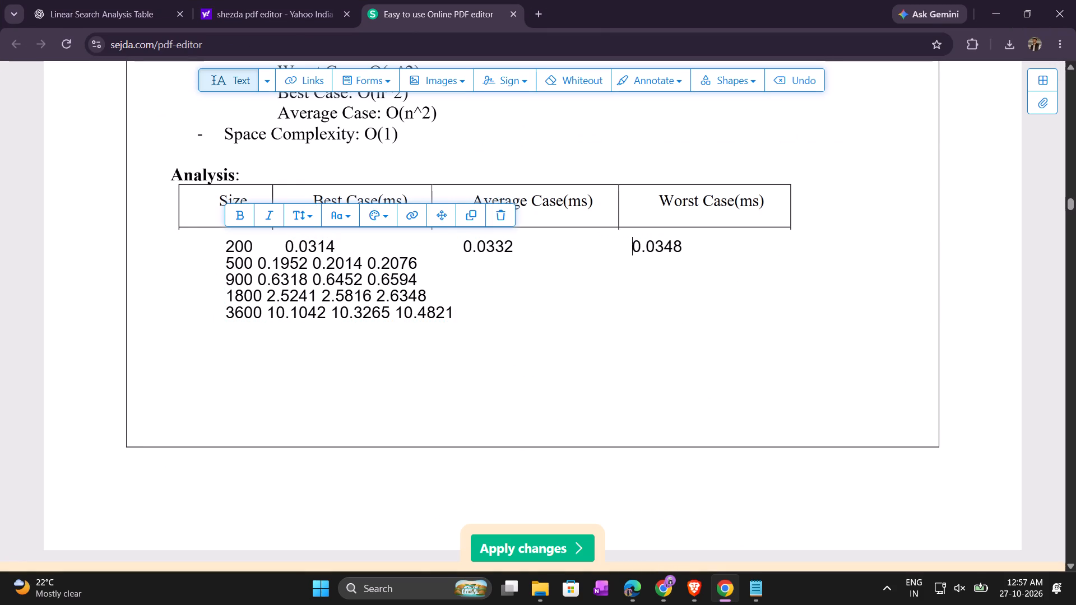
key("space")
key("space")
key("space")
key("space")
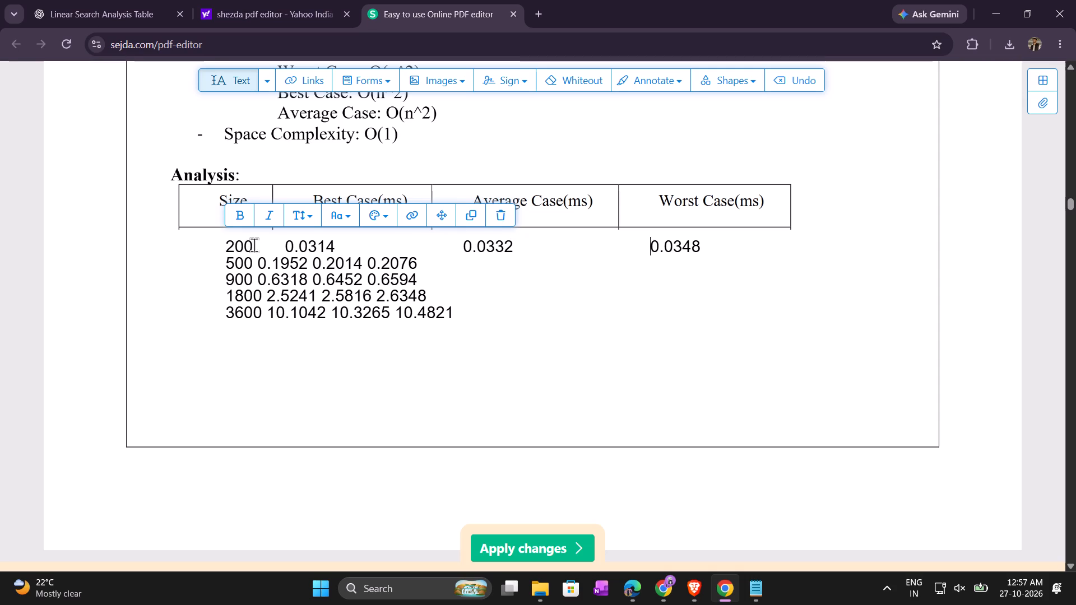
Copy the blank gap before 0.0314 and insert it after the sizes 500, 900, 1800 and 3600.
left_click_drag(260, 245, 286, 248)
key("ctrl+c")
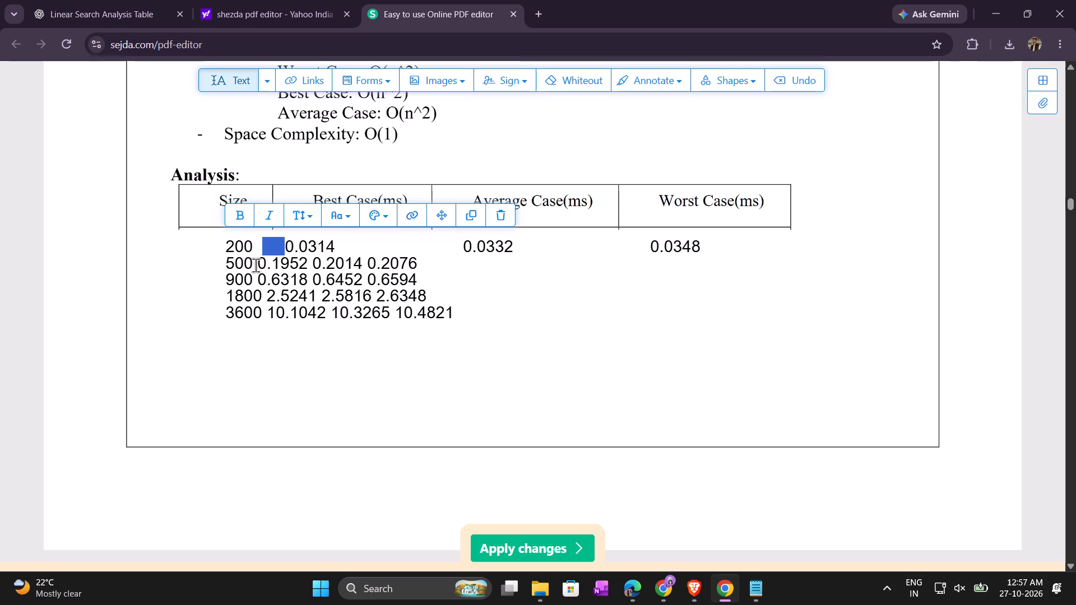
left_click(256, 265)
key("ctrl+v")
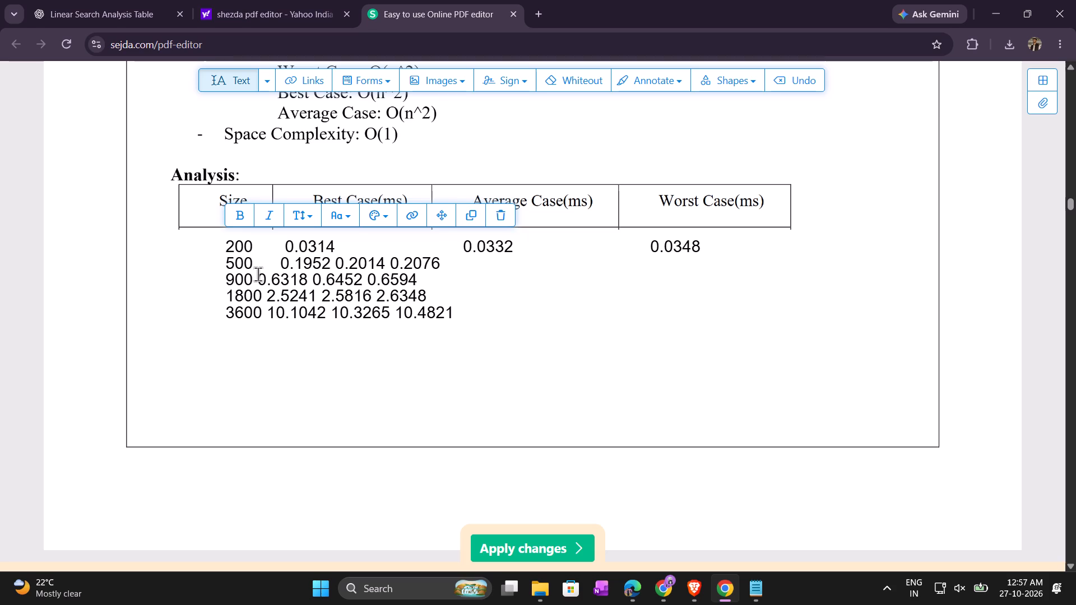
left_click(259, 277)
key("ctrl+c")
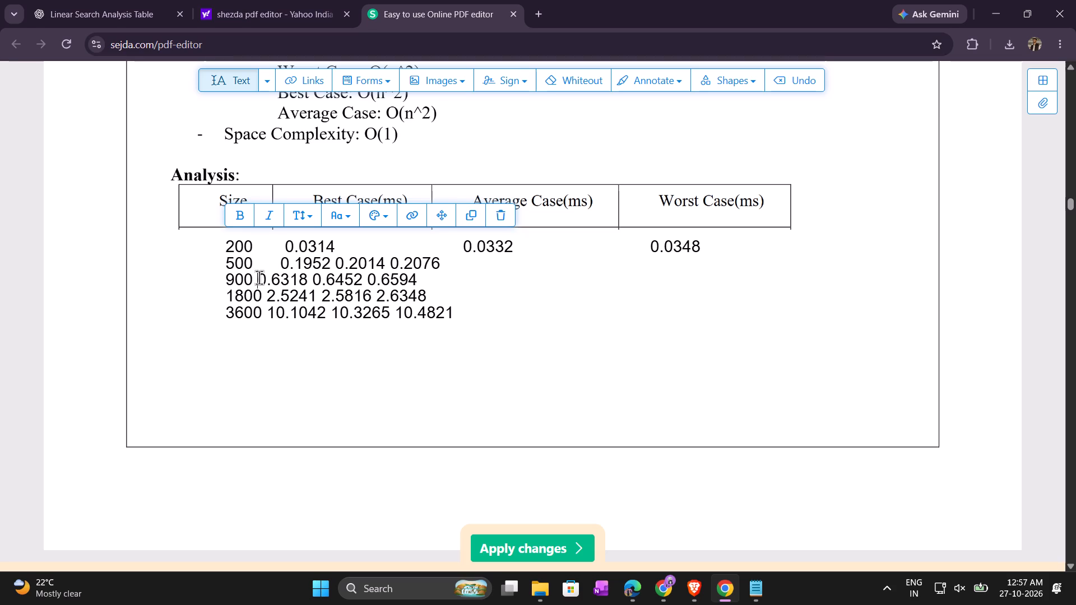
key("ctrl+v")
left_click(263, 291)
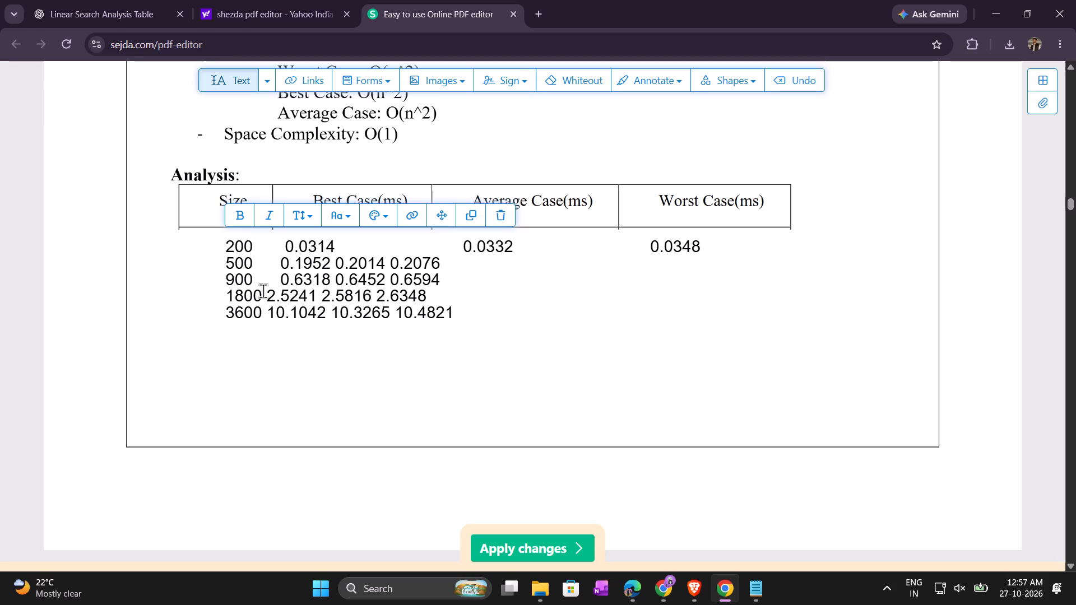
key("ctrl+v")
left_click(266, 307)
key("ctrl+c")
key("ctrl+v")
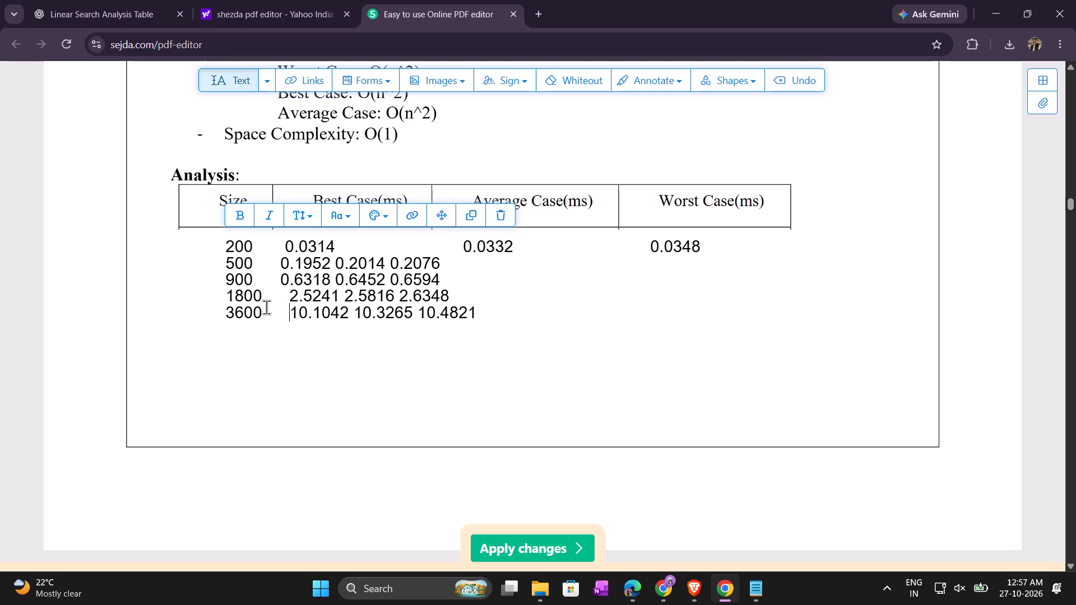
Adjust the spaces after each size in the 500 to 3600 rows so their Best Case values line up with 0.0314.
left_click(280, 278)
key("space")
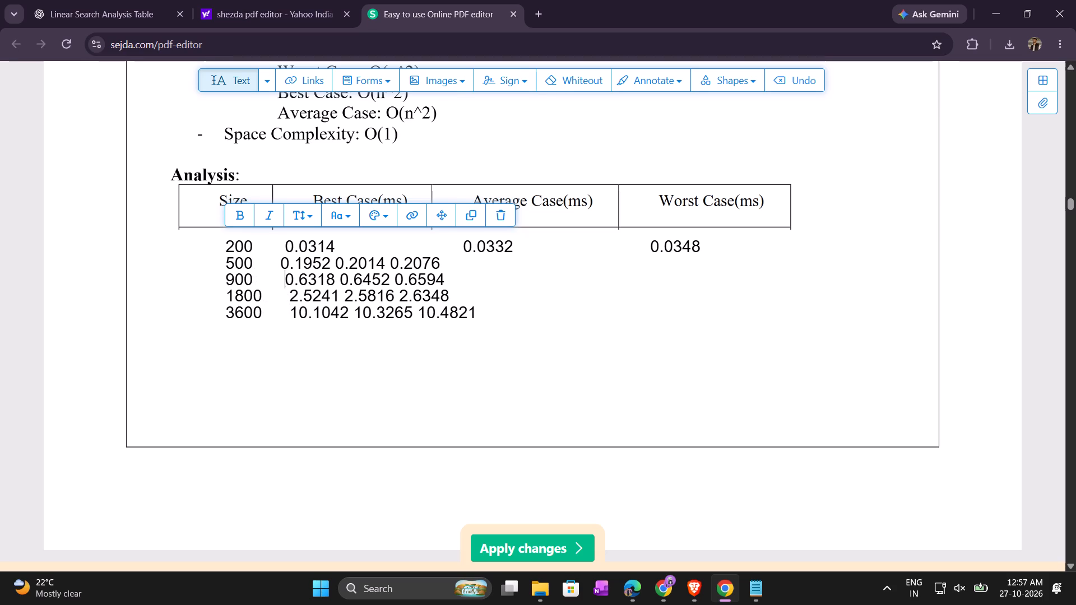
key("space")
left_click(277, 267)
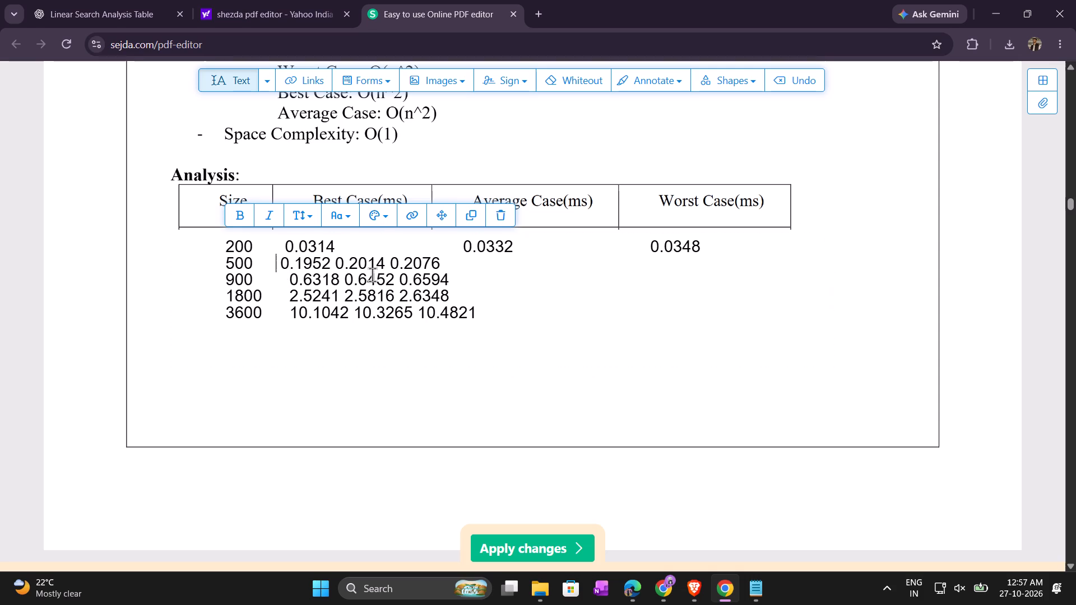
key("space")
key("space")
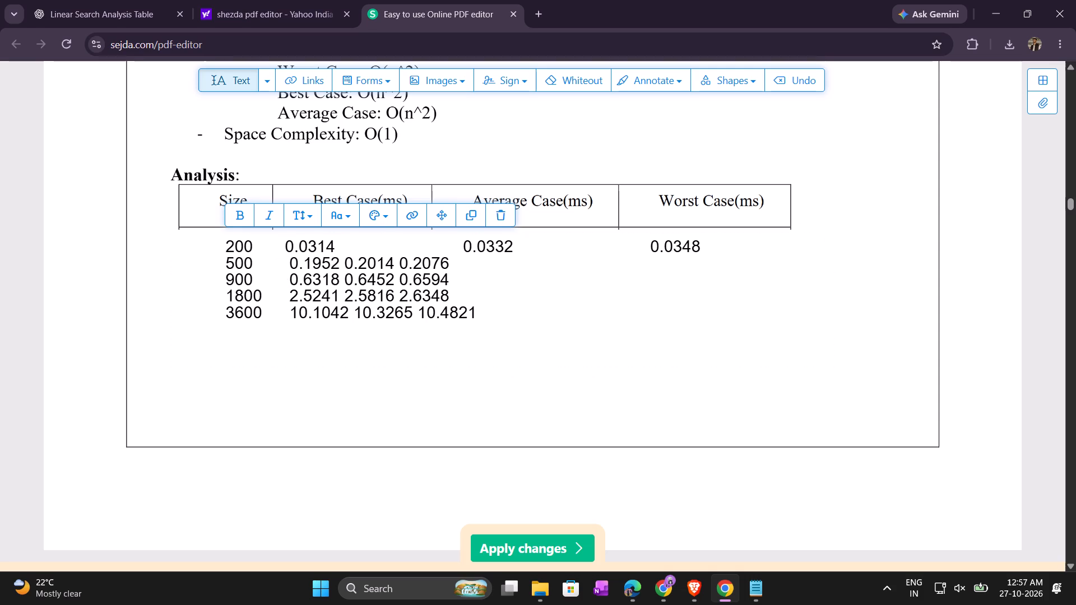
left_click(287, 250)
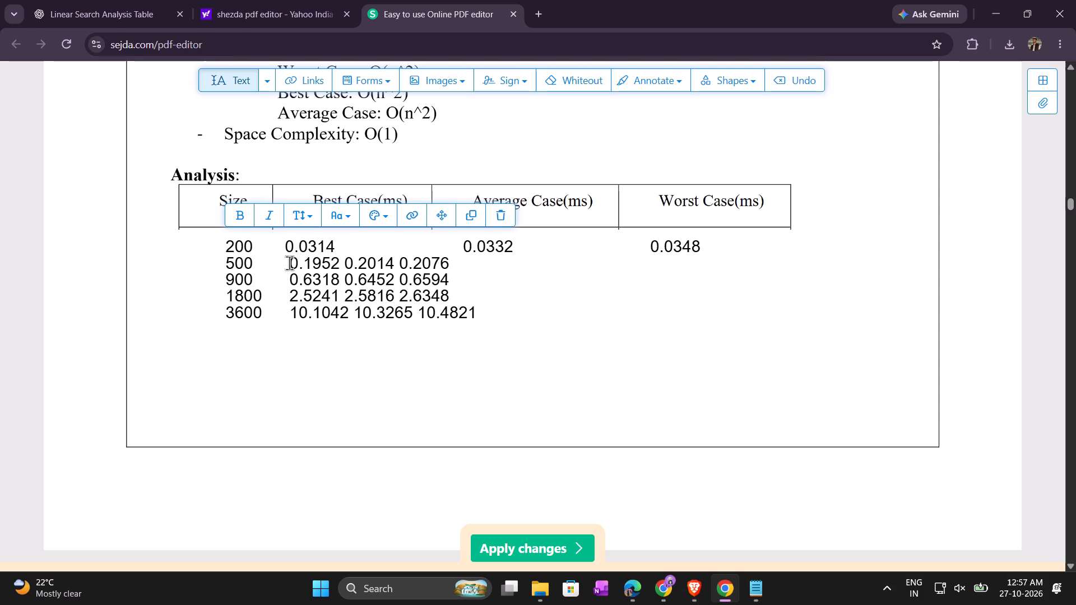
left_click(290, 266)
key("BackSpace")
left_click(290, 266)
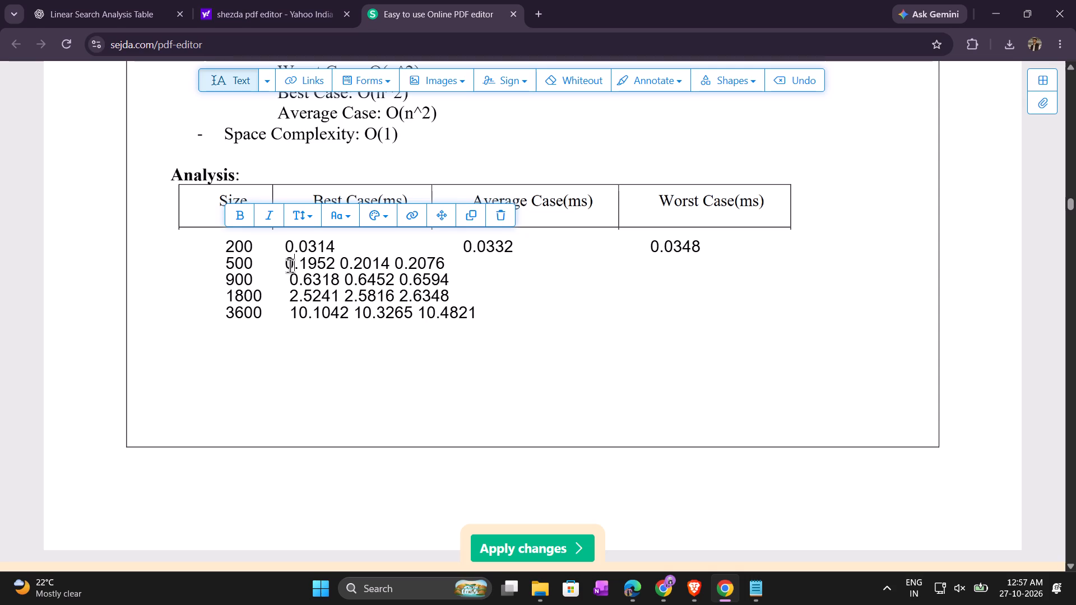
key("Down")
key("BackSpace")
key("Down")
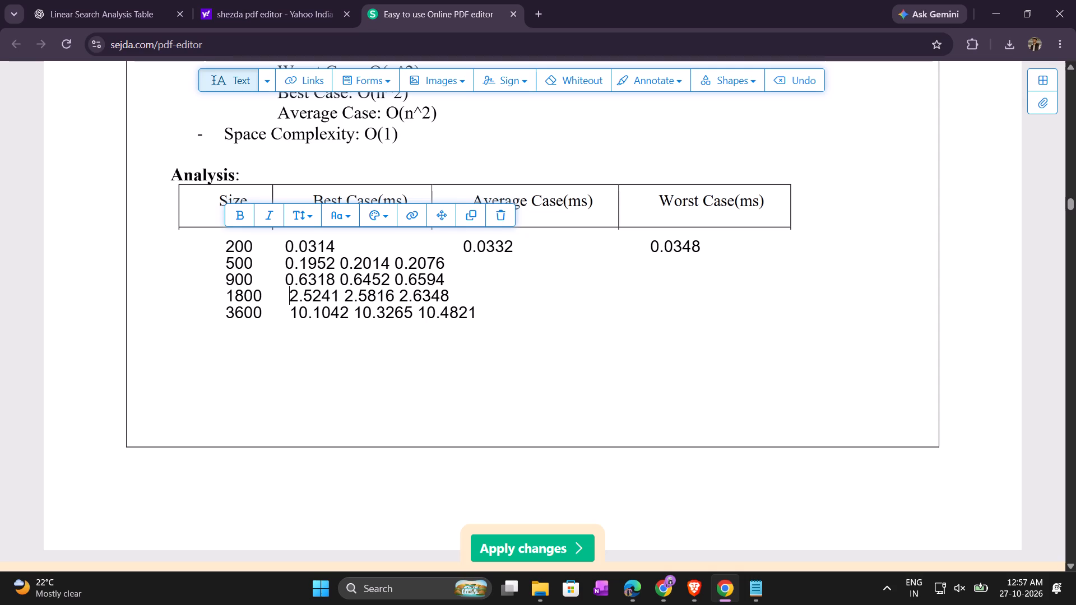
key("BackSpace")
key("Down")
key("BackSpace")
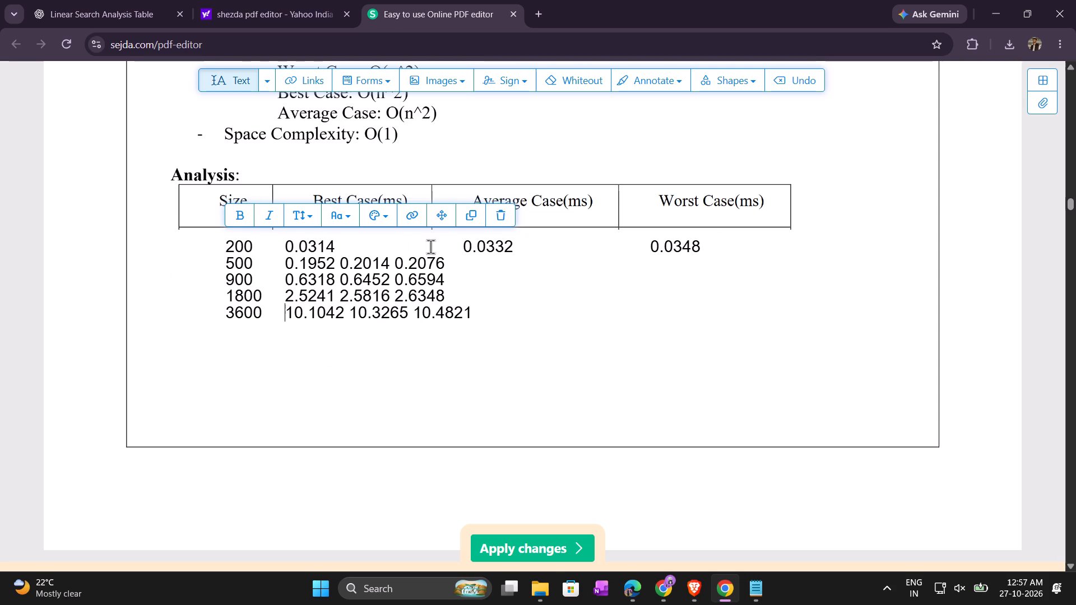
Copy the wide gap between 0.0314 and 0.0332 and insert it after the Best Case values in the 500 to 3600 rows.
left_click_drag(442, 243, 340, 248)
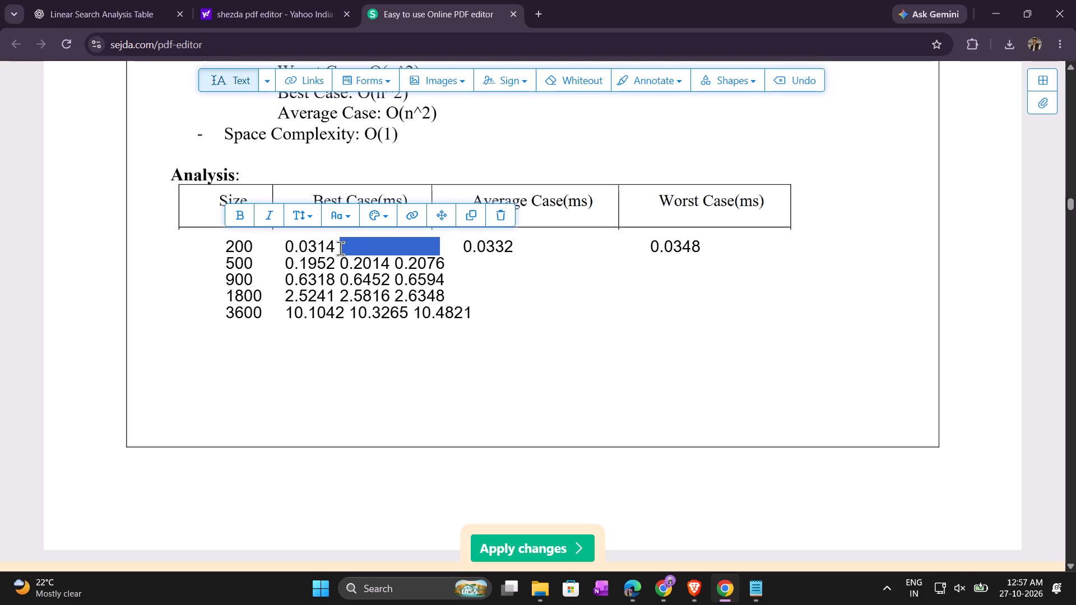
key("ctrl+c")
left_click(337, 262)
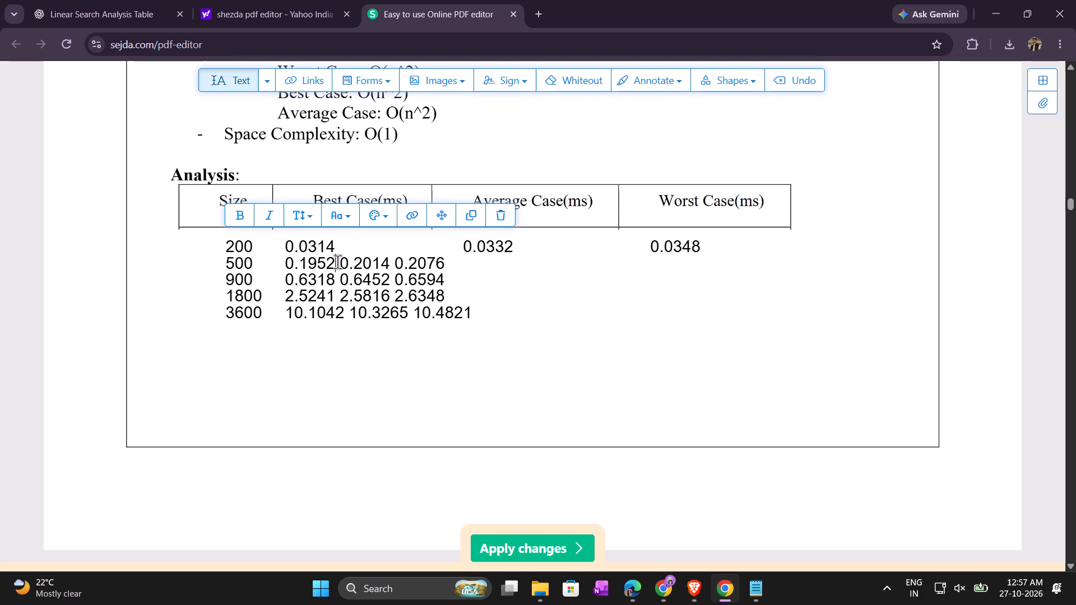
key("ctrl+v")
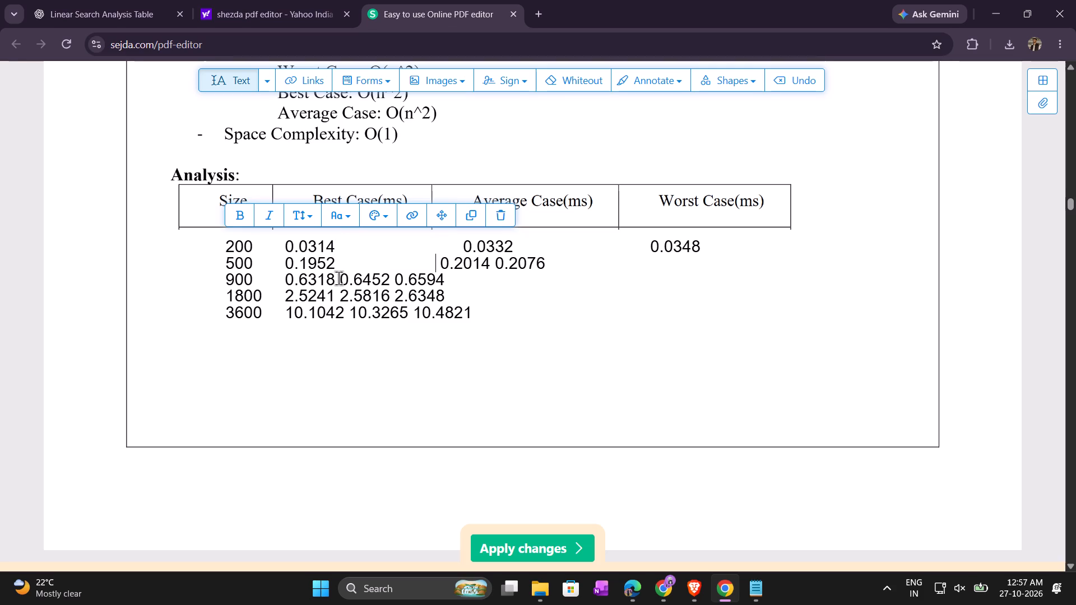
left_click(338, 278)
key("ctrl+v")
left_click(340, 288)
key("ctrl+v")
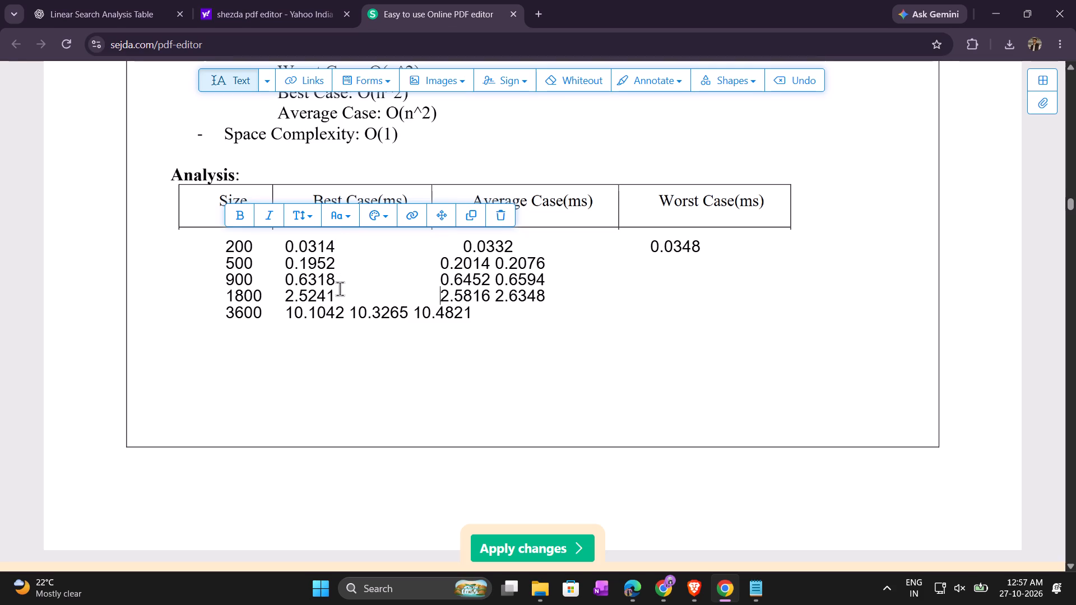
left_click(345, 308)
key("ctrl+v")
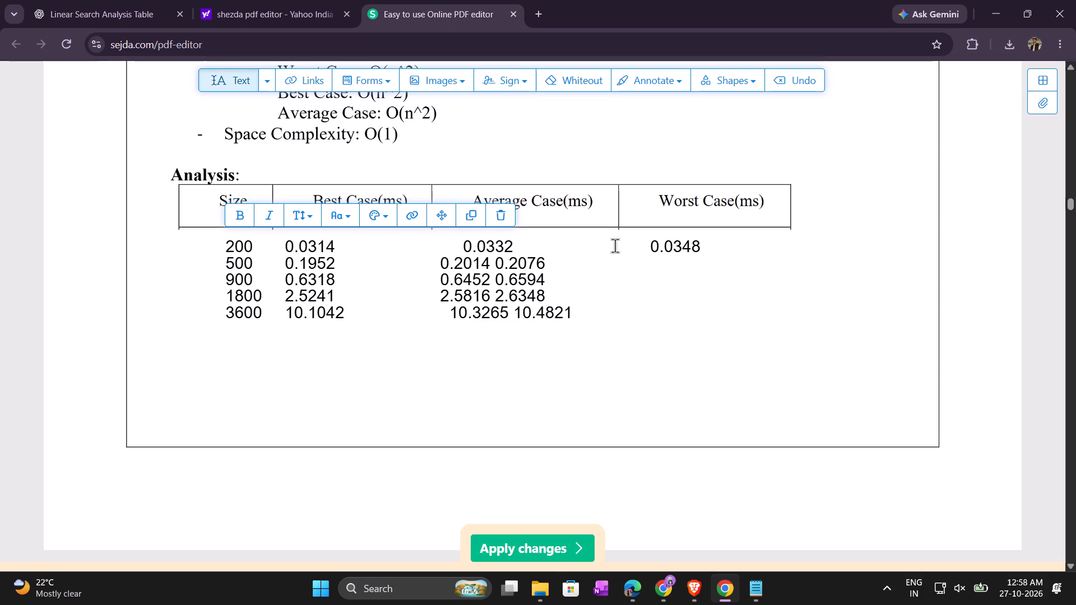
Copy the wide gap between 0.0332 and 0.0348 and insert it after the Average Case values in the 500 to 3600 rows.
left_click_drag(646, 244, 517, 246)
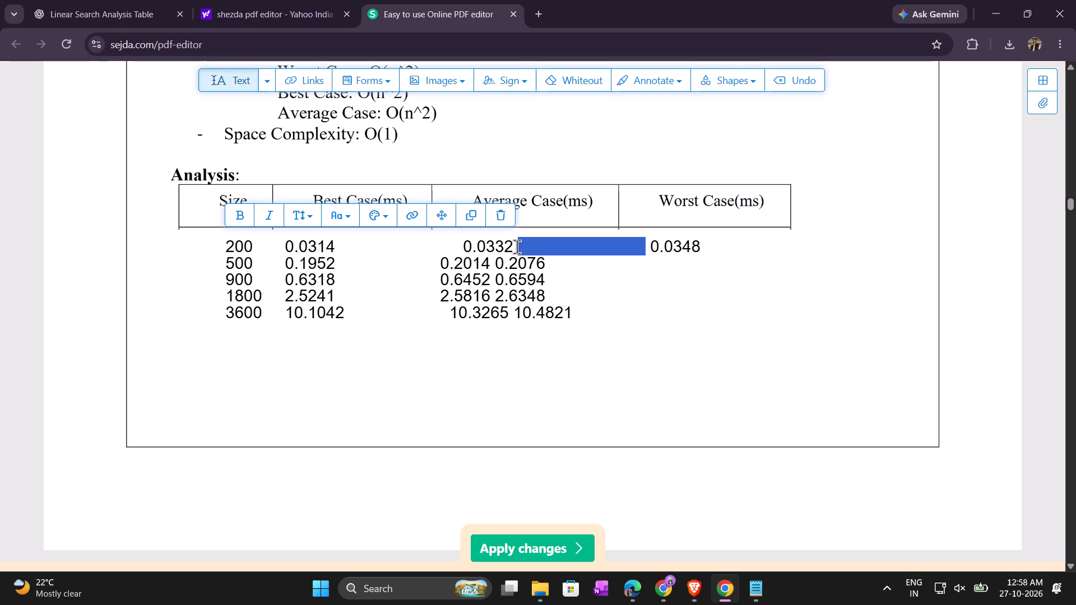
left_click_drag(517, 246, 513, 246)
key("ctrl+c")
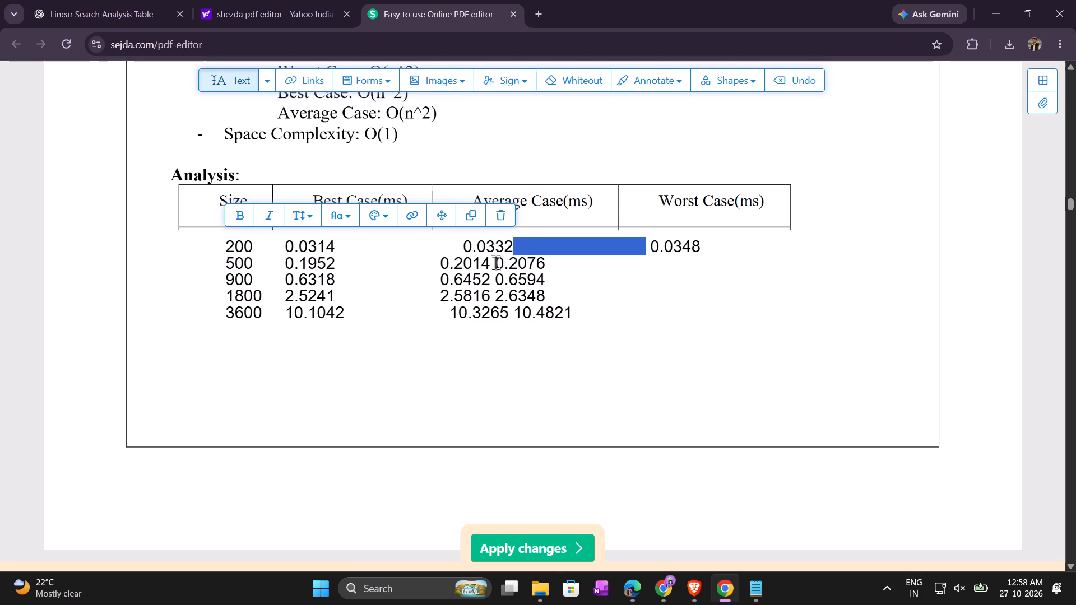
left_click(495, 263)
key("ctrl+v")
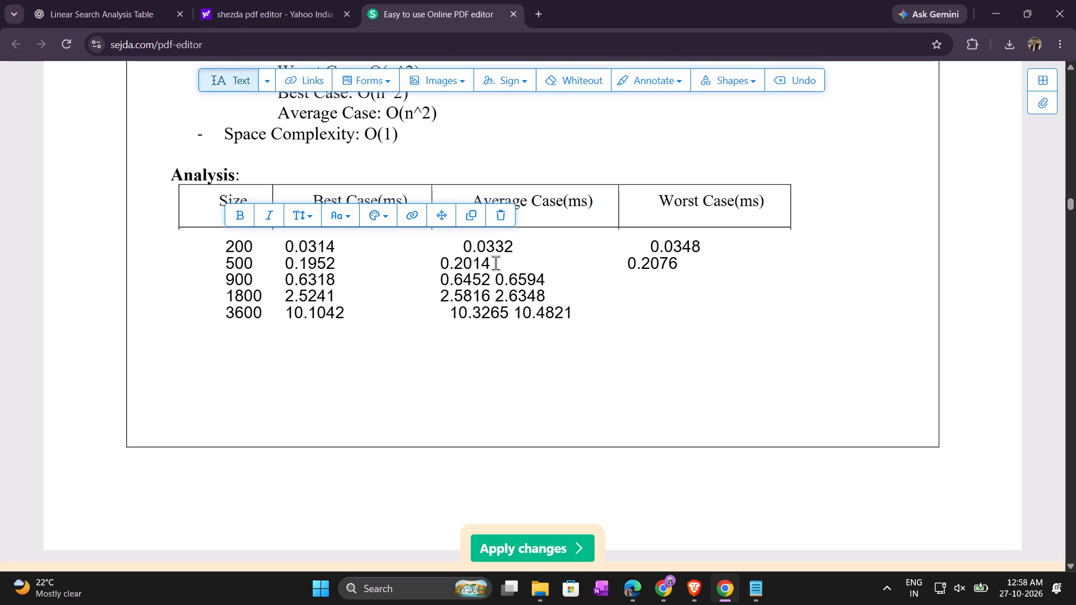
left_click(492, 277)
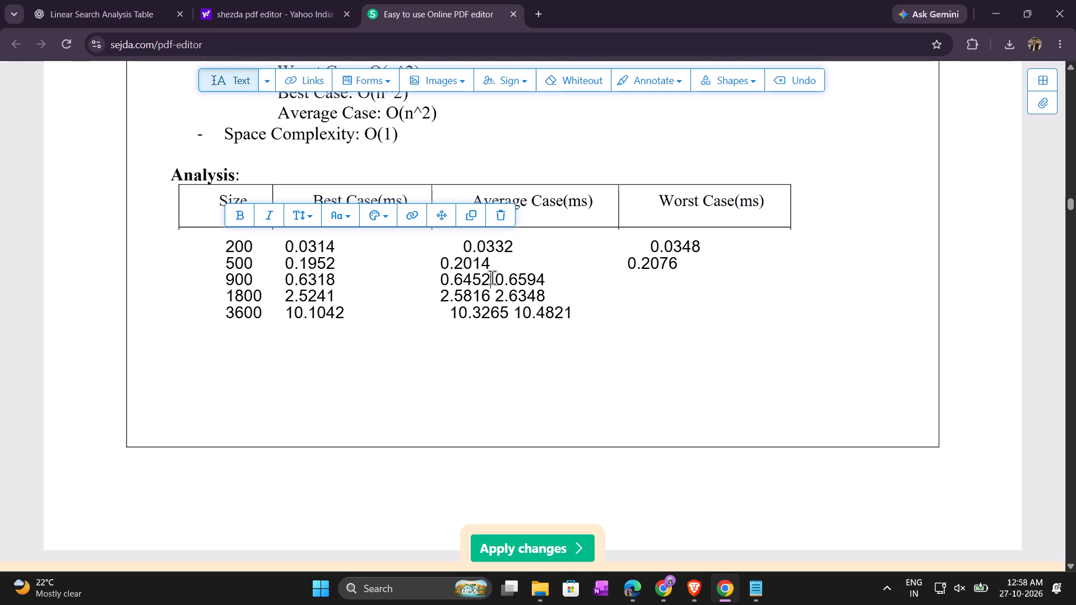
key("ctrl+v")
left_click(493, 288)
key("ctrl+v")
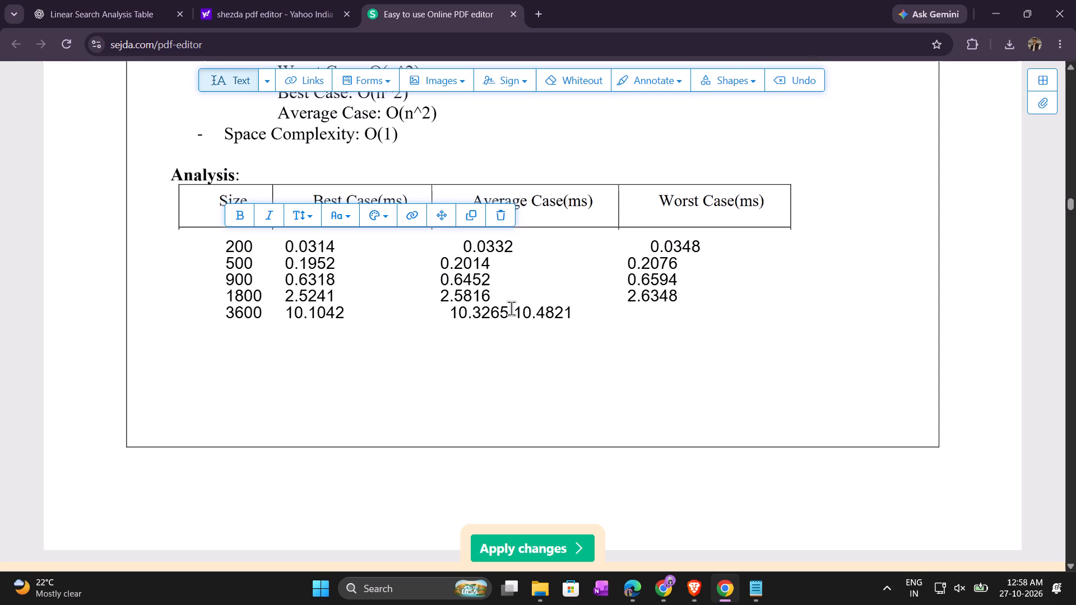
left_click(512, 312)
key("ctrl+v")
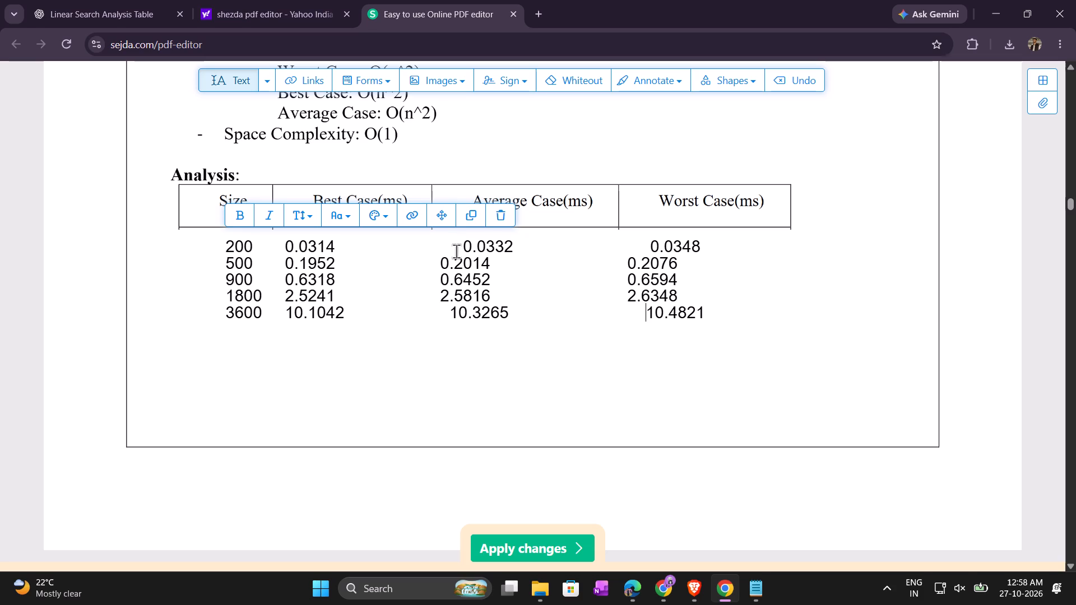
Remove two spaces before 0.0332 and add three before 0.2014 so the size 200 and 500 rows line up.
left_click(436, 260)
left_click(462, 249)
key("BackSpace")
key("BackSpace")
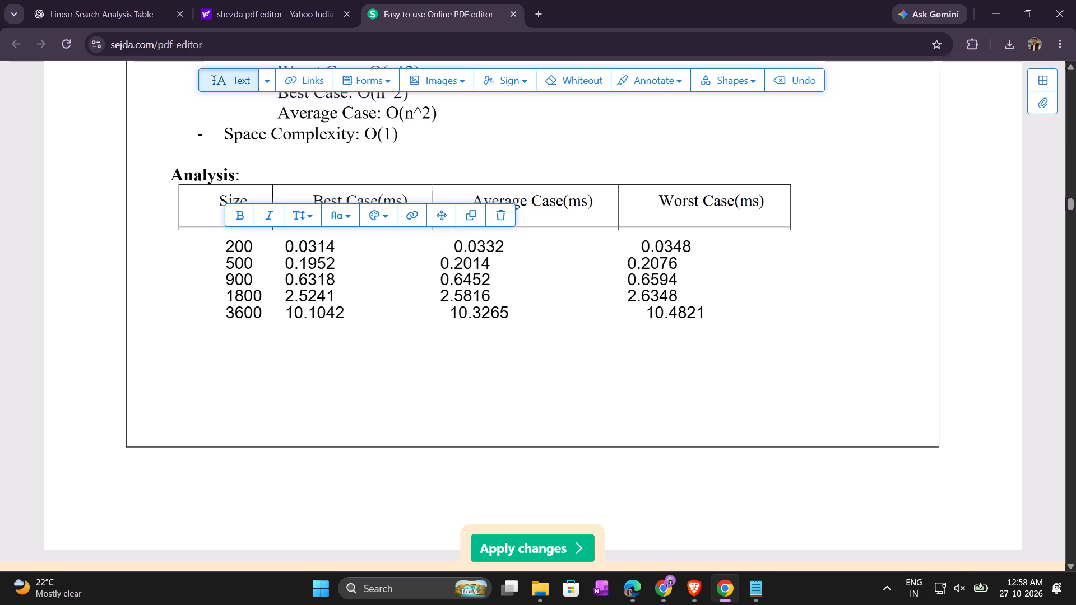
left_click(438, 262)
key("m")
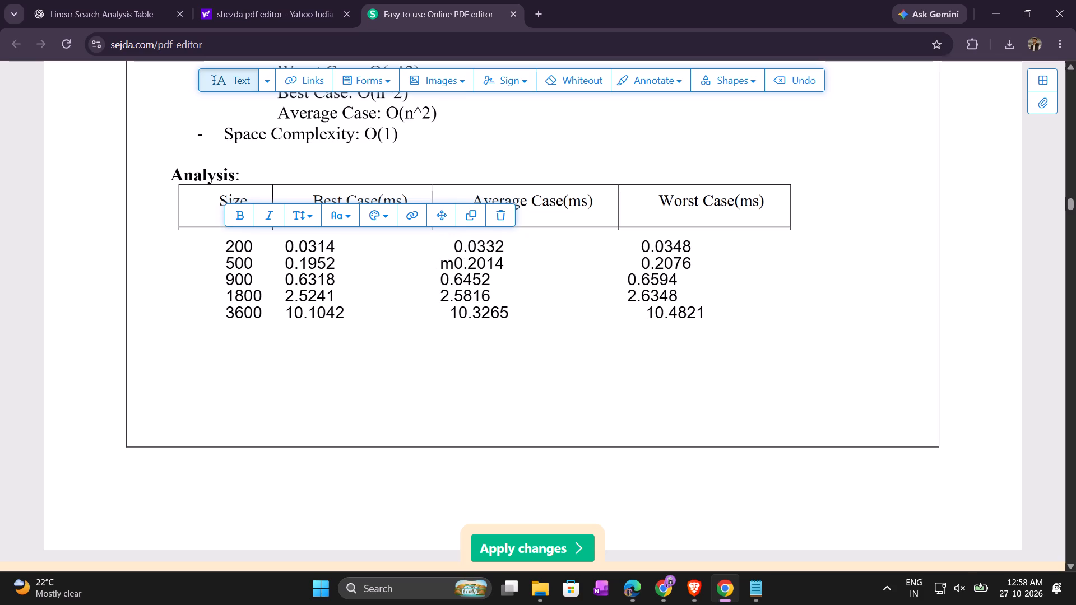
key("BackSpace")
key("space")
key("space")
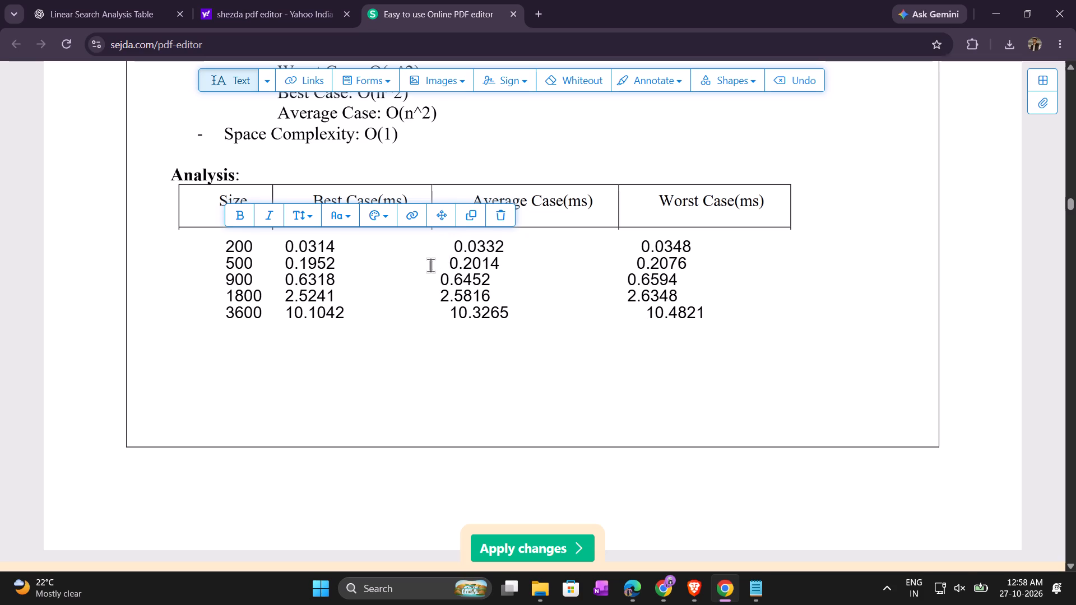
key("space")
Add three spaces before 0.6452 and before 2.5816 to align the 900 and 1800 rows with the rows above.
left_click(443, 282)
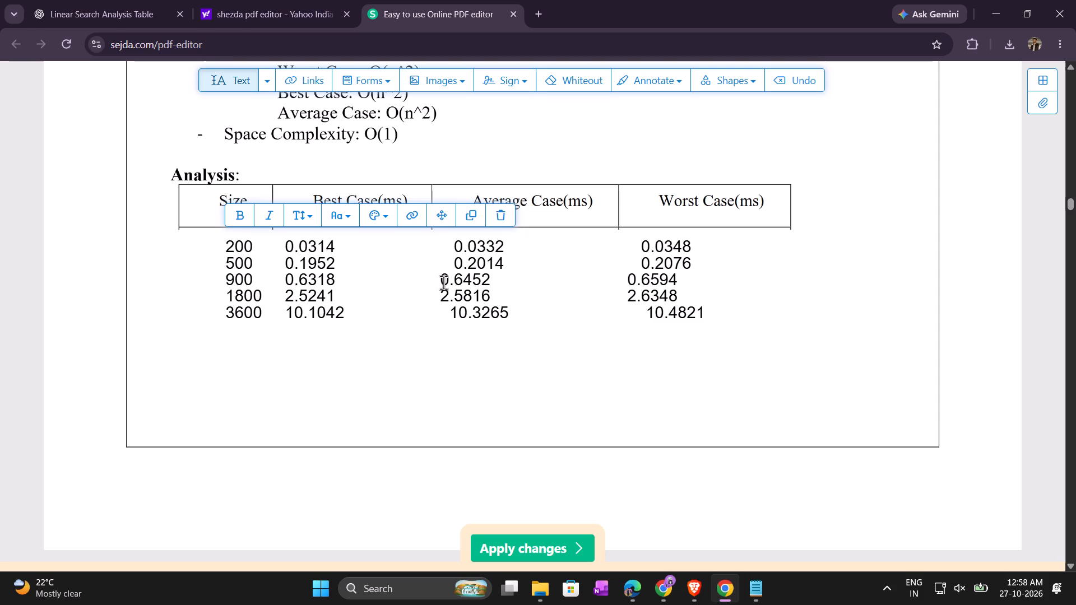
key("space")
key("space")
key("space")
left_click(437, 291)
key("space")
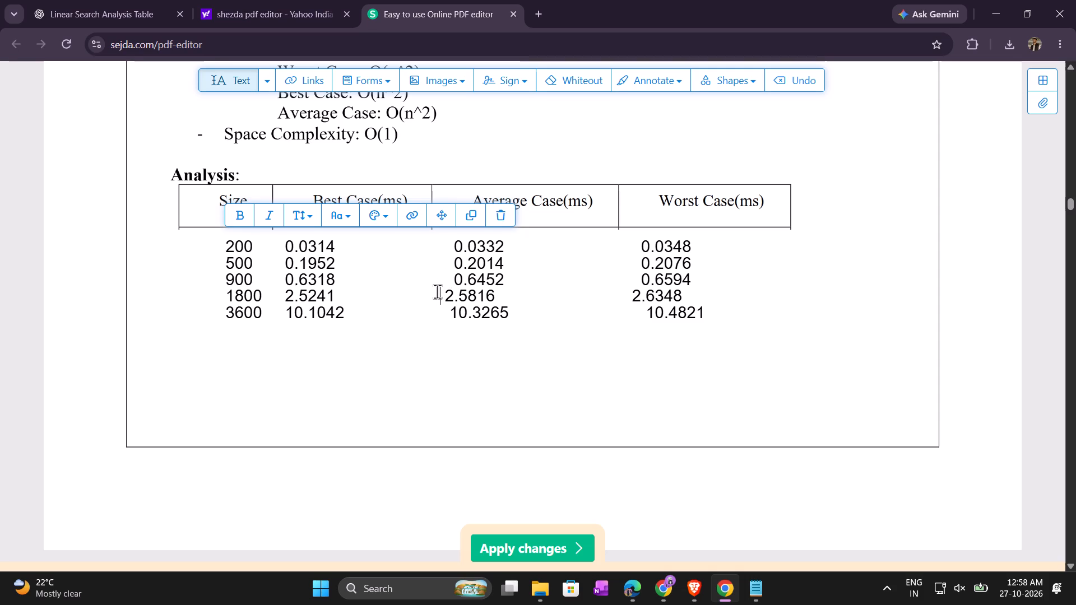
key("space")
key("space")
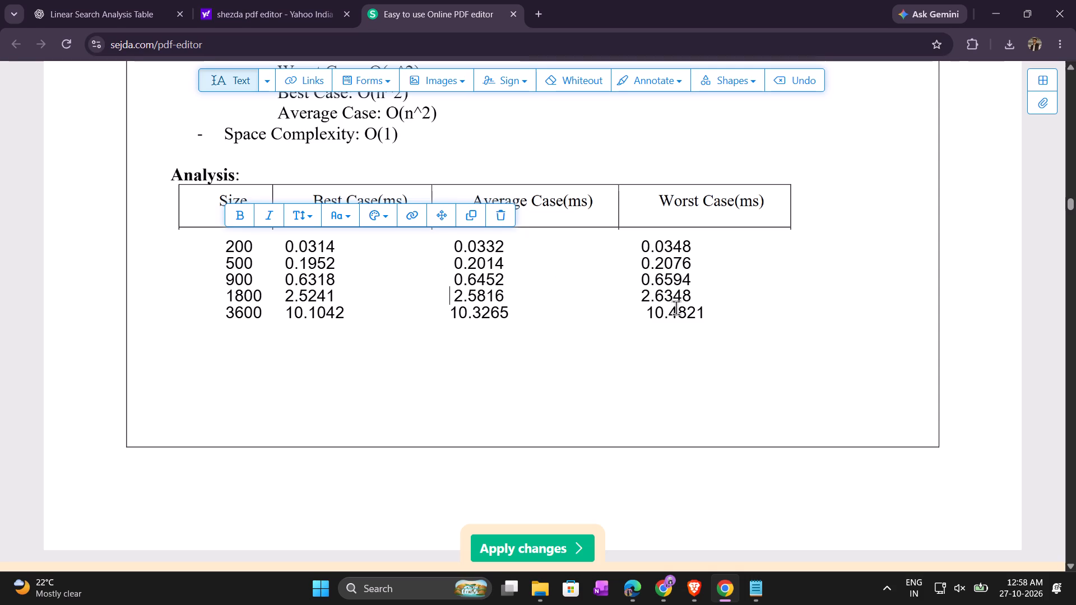
Remove one space before 10.4821 so it lines up with the other Worst Case values.
left_click(651, 311)
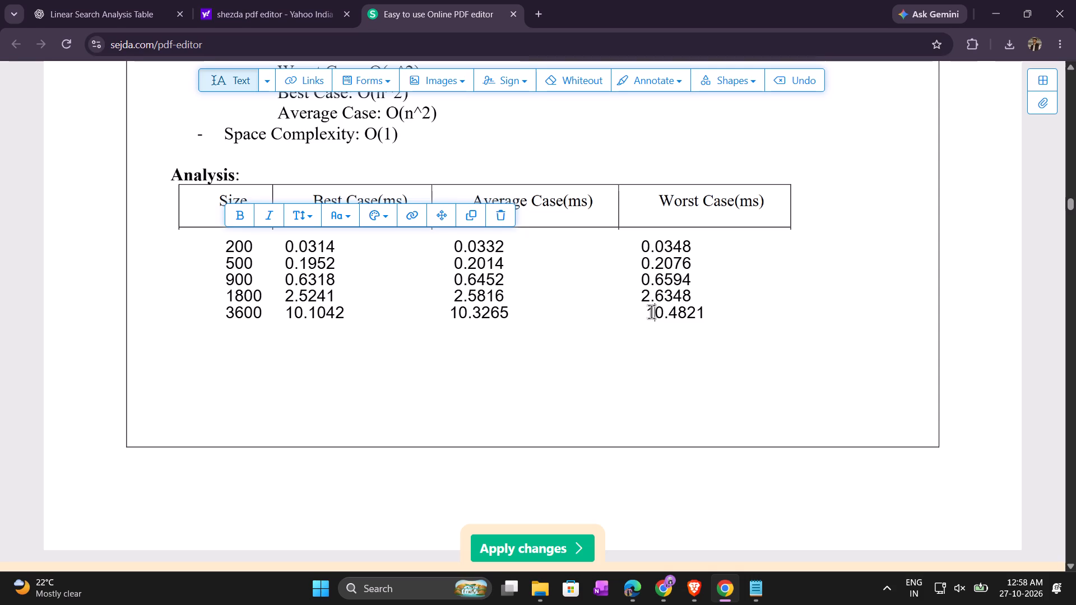
left_click(650, 311)
key("BackSpace")
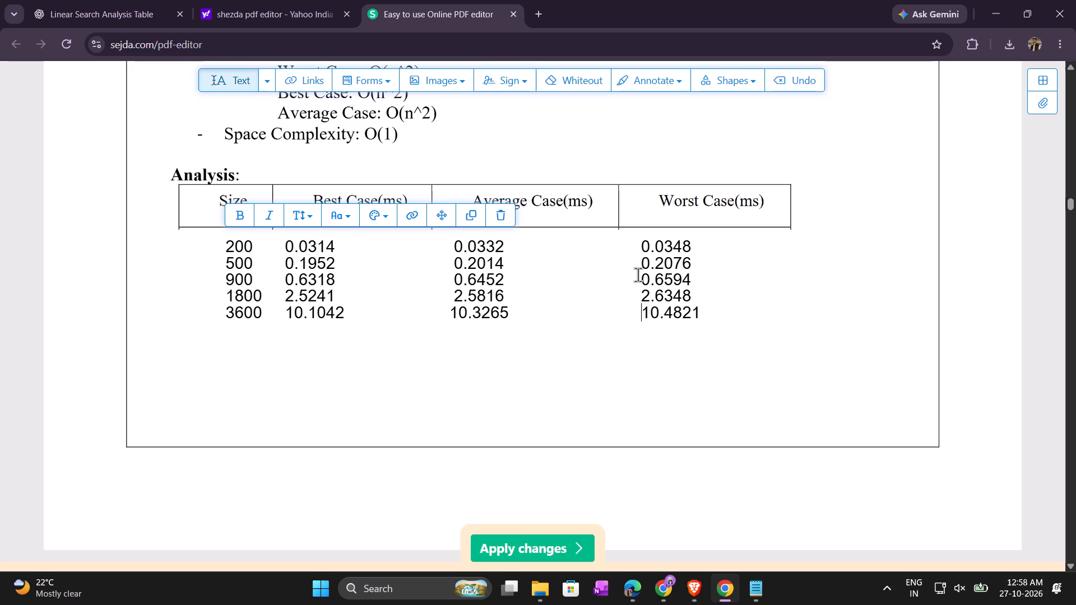
Draw a rectangle around the size values 200 to 3600, directly beneath the Size header cell.
left_click(729, 81)
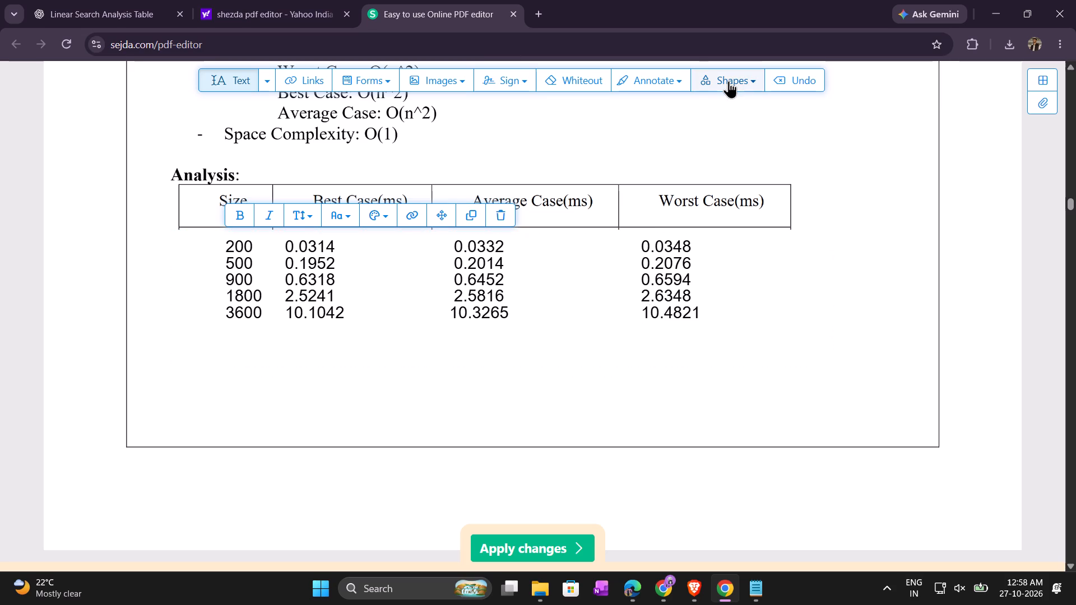
left_click(735, 115)
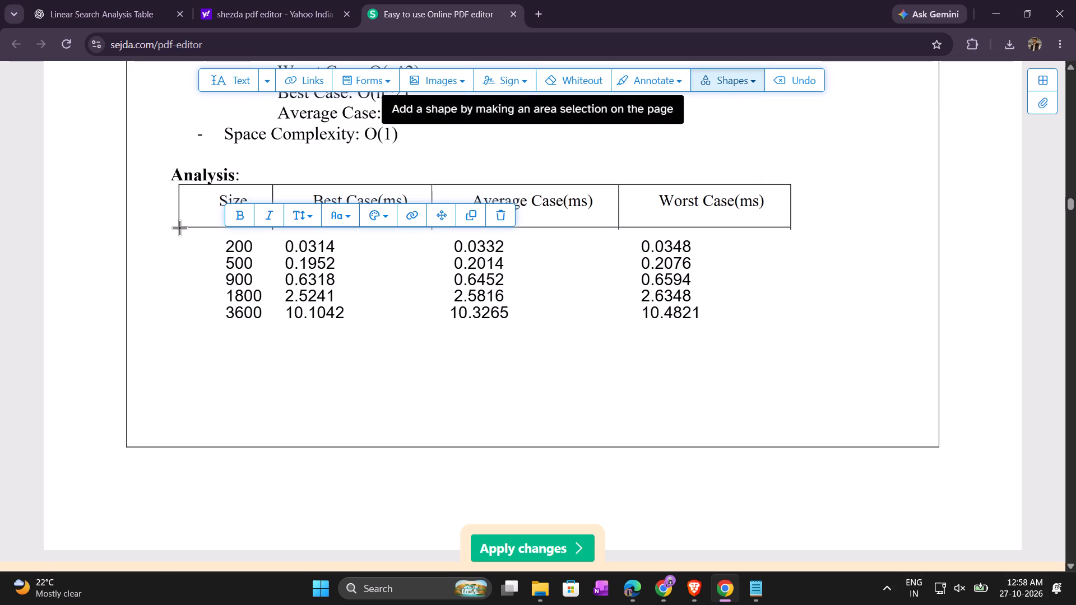
left_click_drag(179, 227, 271, 343)
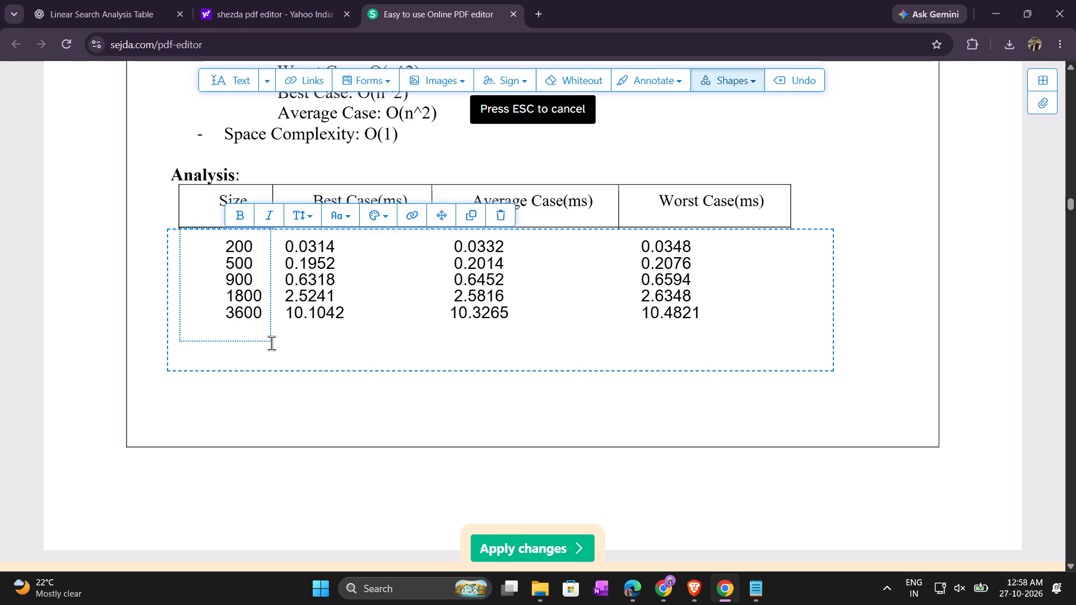
left_click_drag(271, 343, 271, 344)
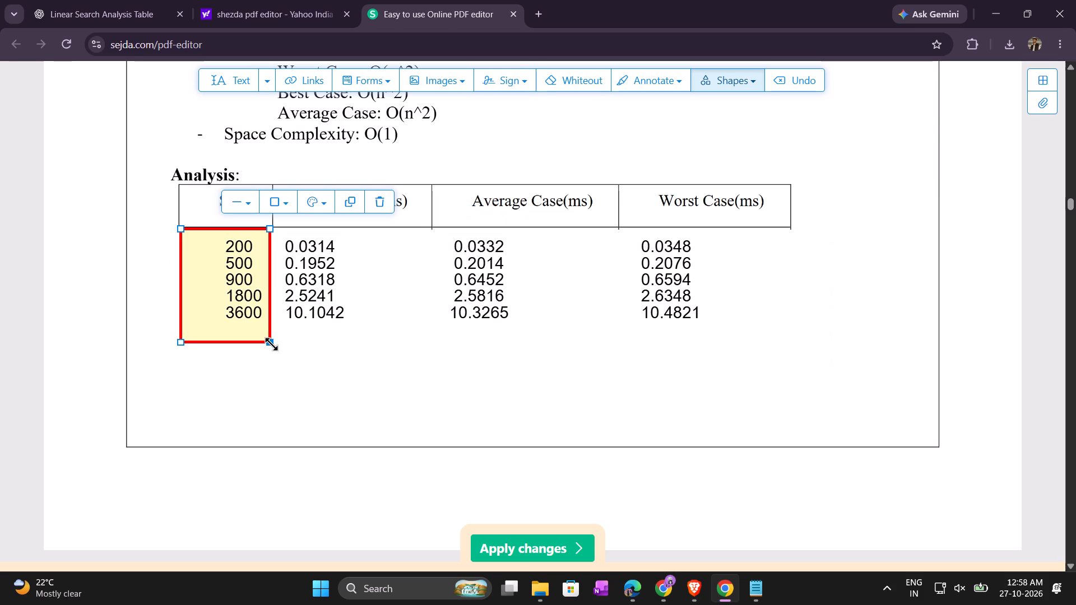
Style the rectangle around the size values with the thinnest border in black and no fill.
left_click(328, 199)
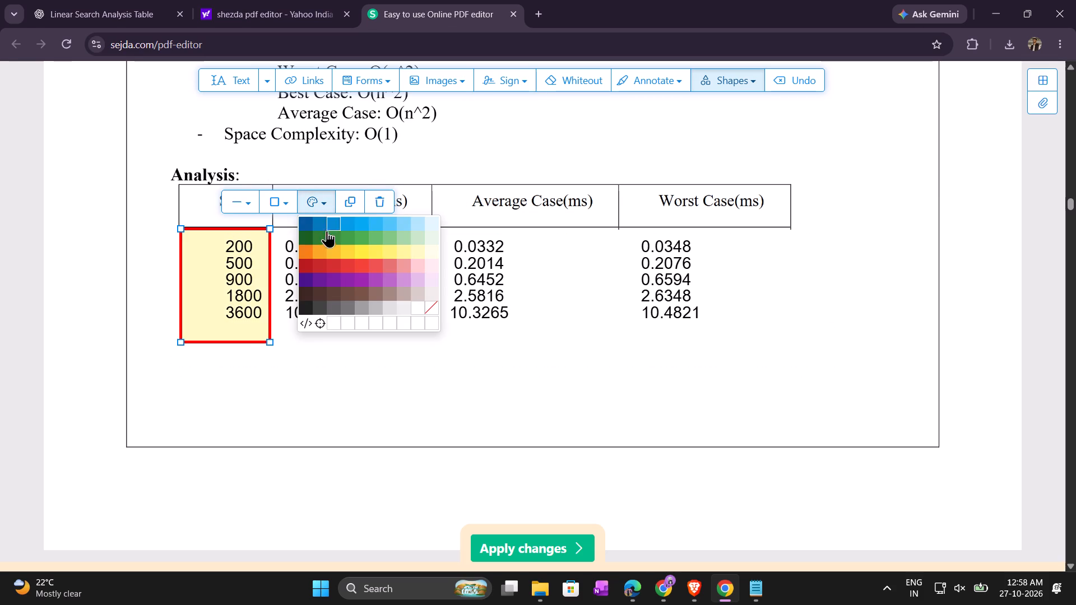
left_click(309, 310)
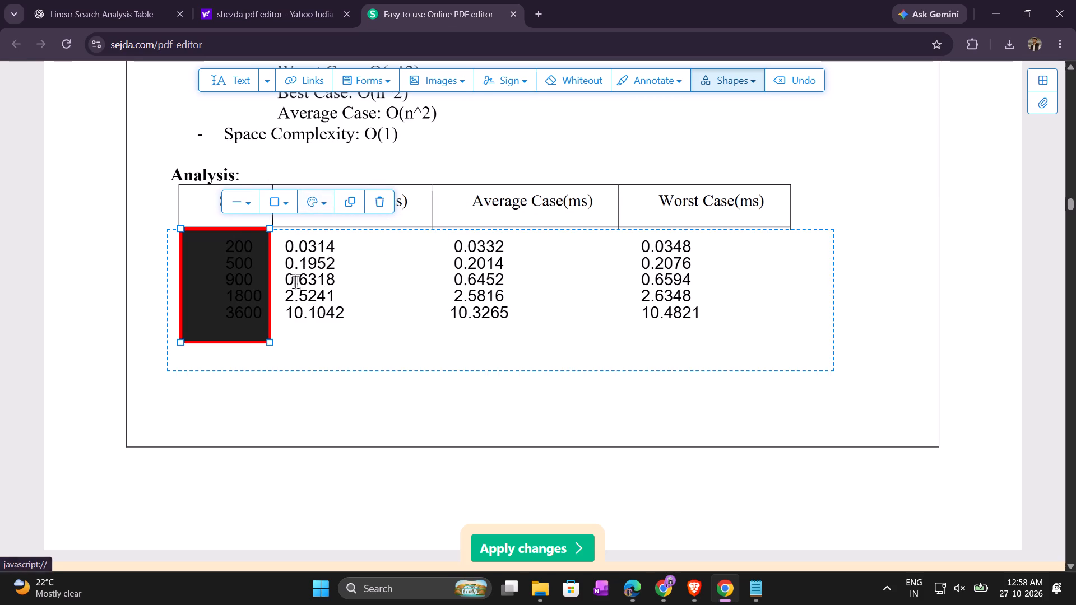
left_click(231, 199)
left_click(240, 221)
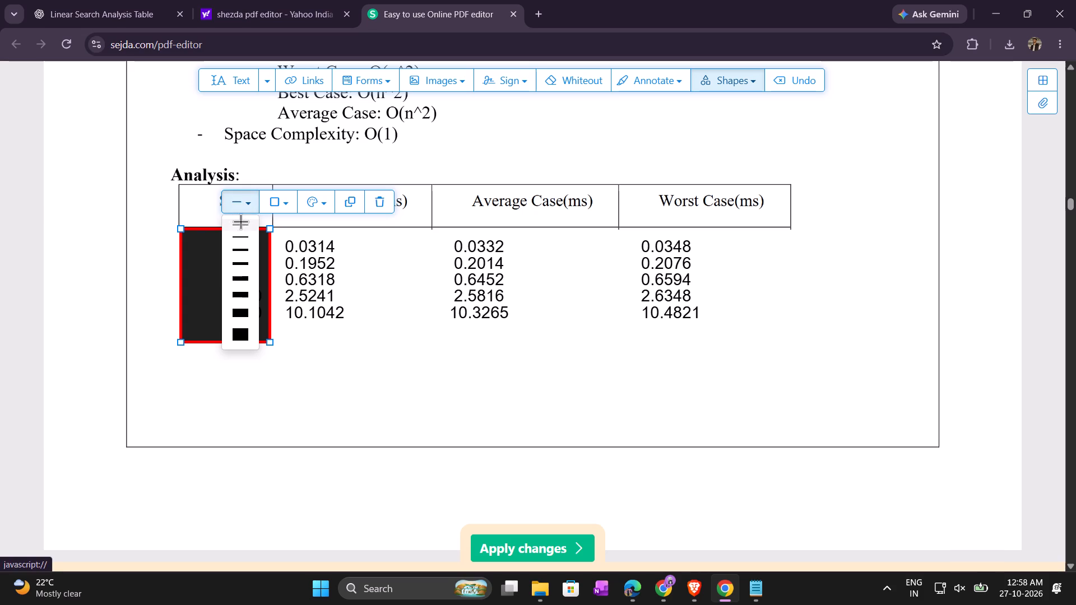
left_click(300, 343)
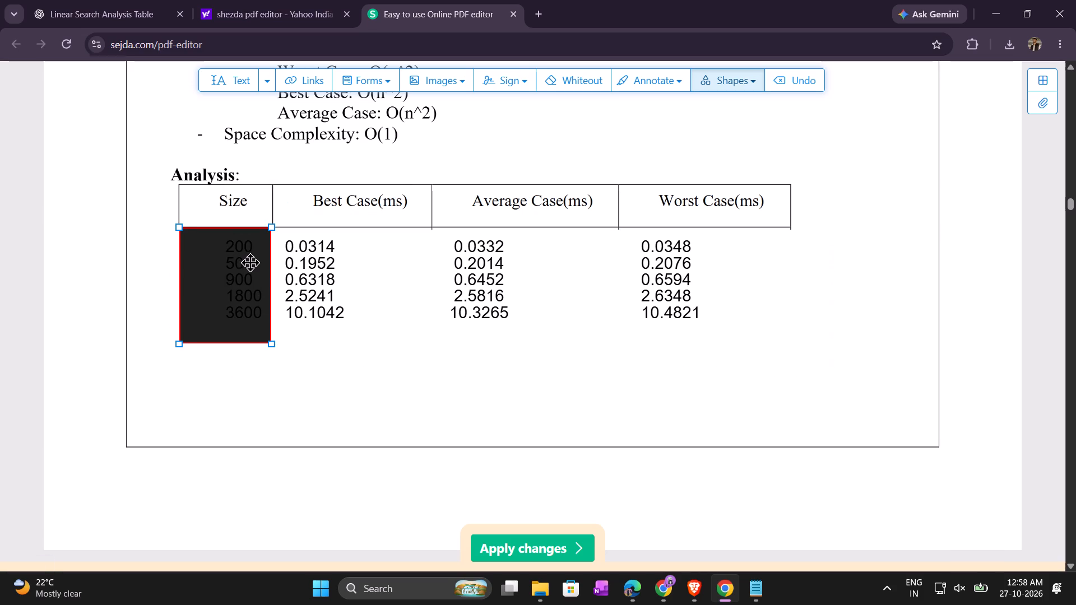
left_click(248, 248)
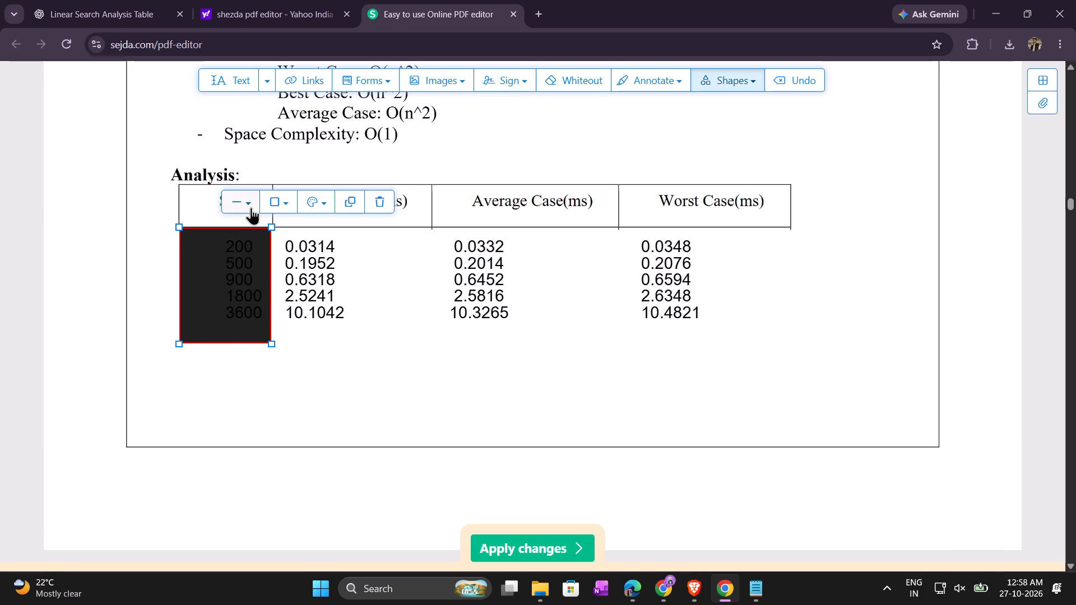
left_click(249, 199)
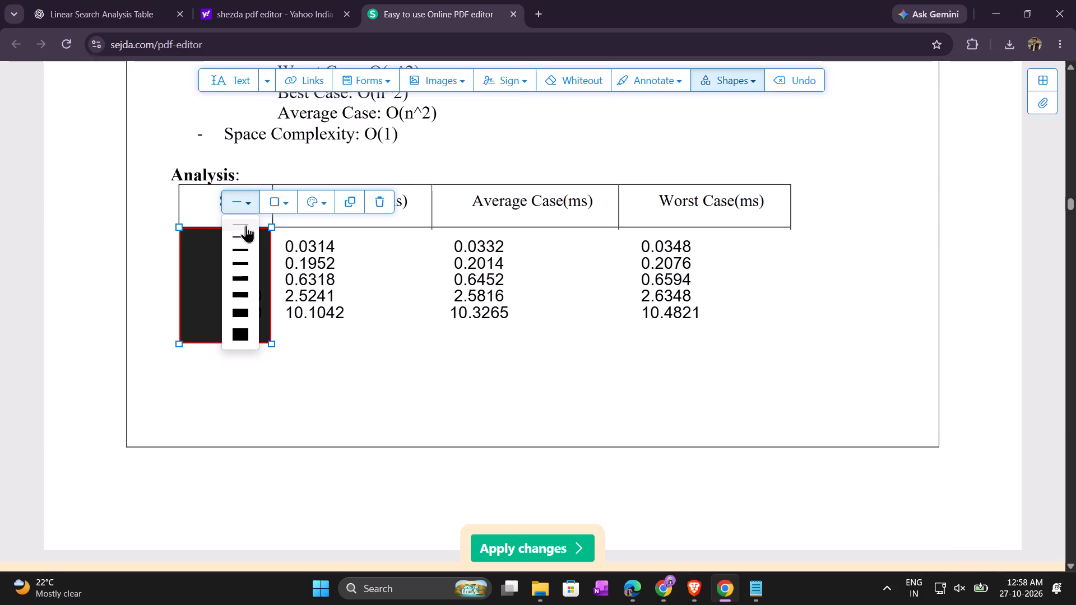
left_click(246, 226)
left_click(285, 201)
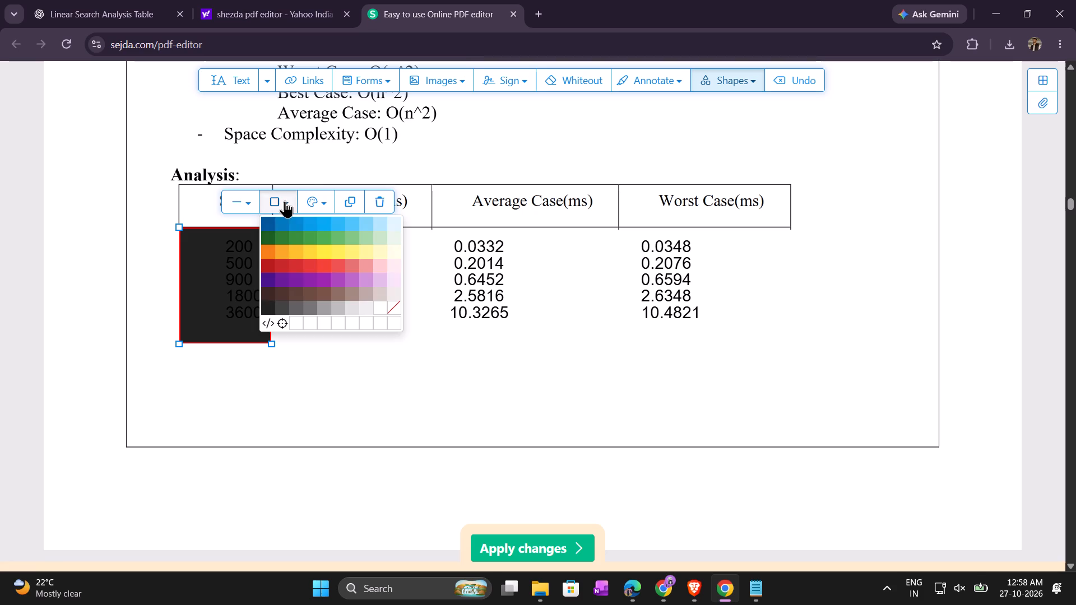
left_click(270, 308)
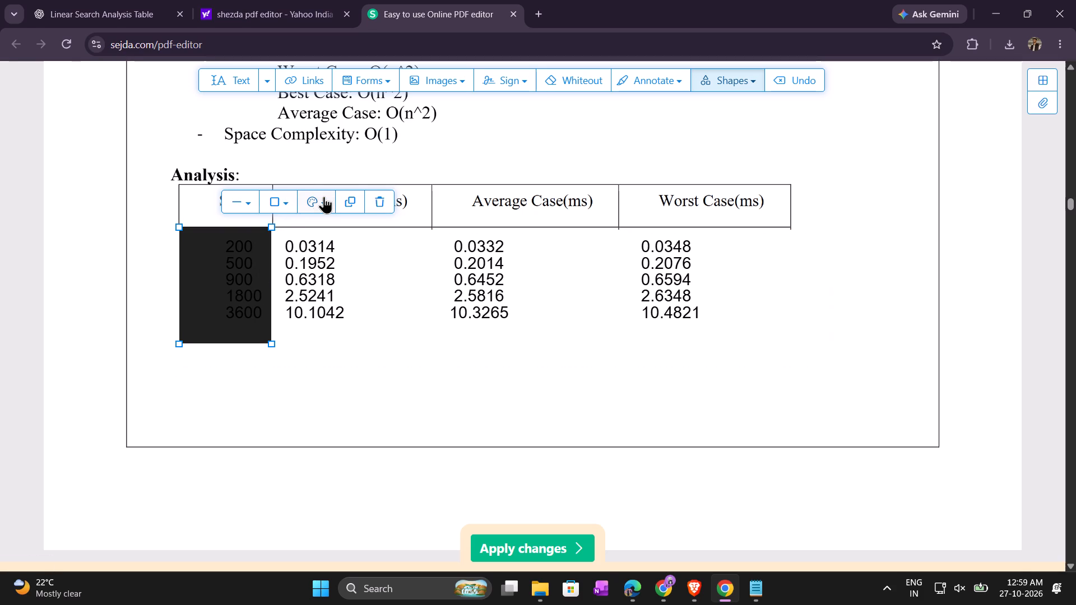
left_click(324, 197)
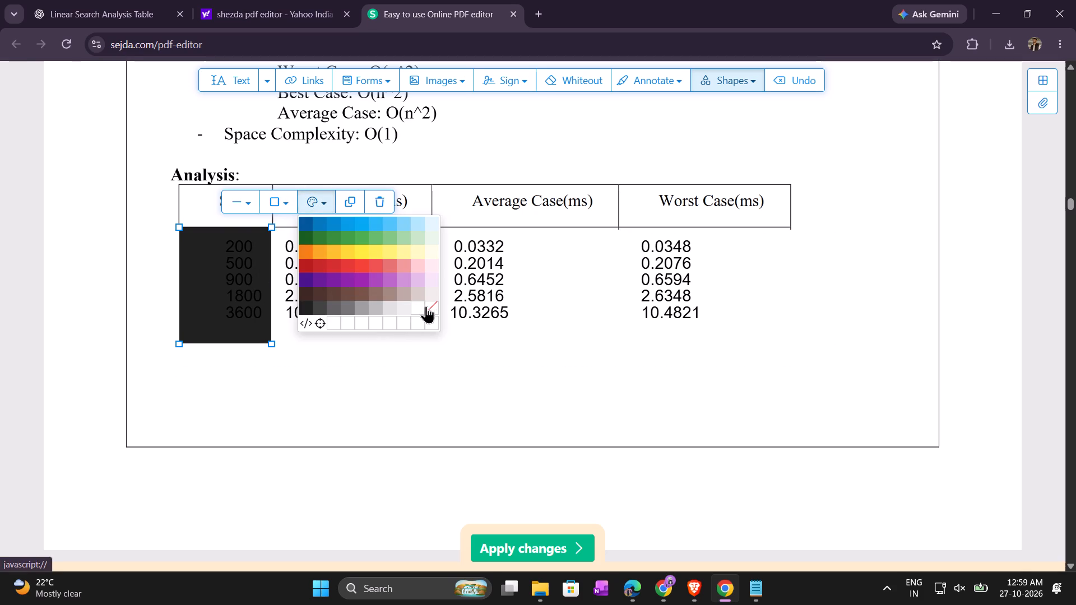
left_click(433, 308)
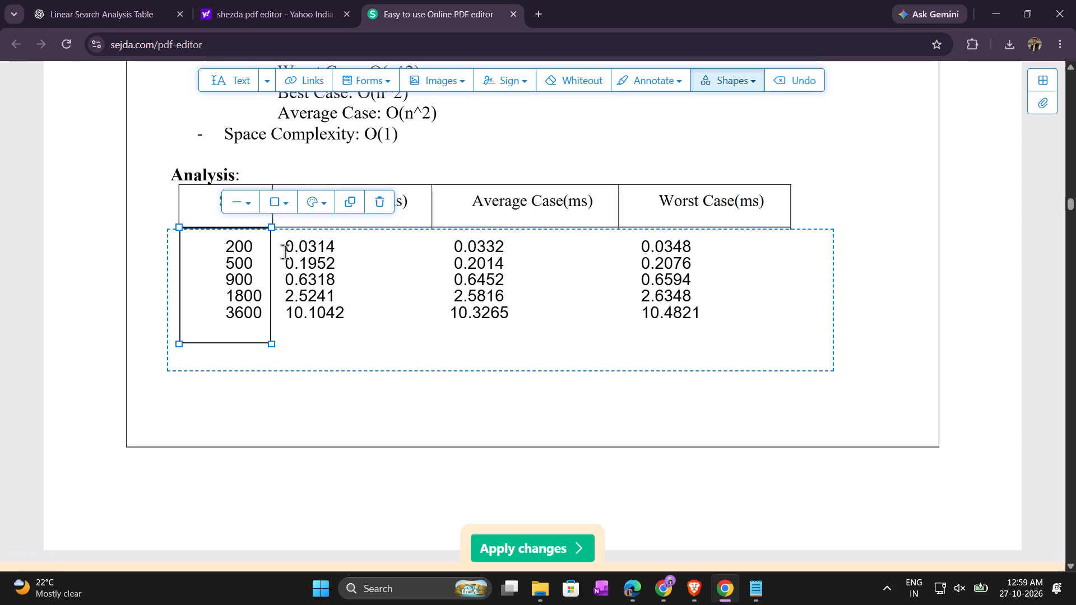
Adjust the size values' rectangle so its top corner and side border meet the divider between Size and Best Case.
left_click(711, 69)
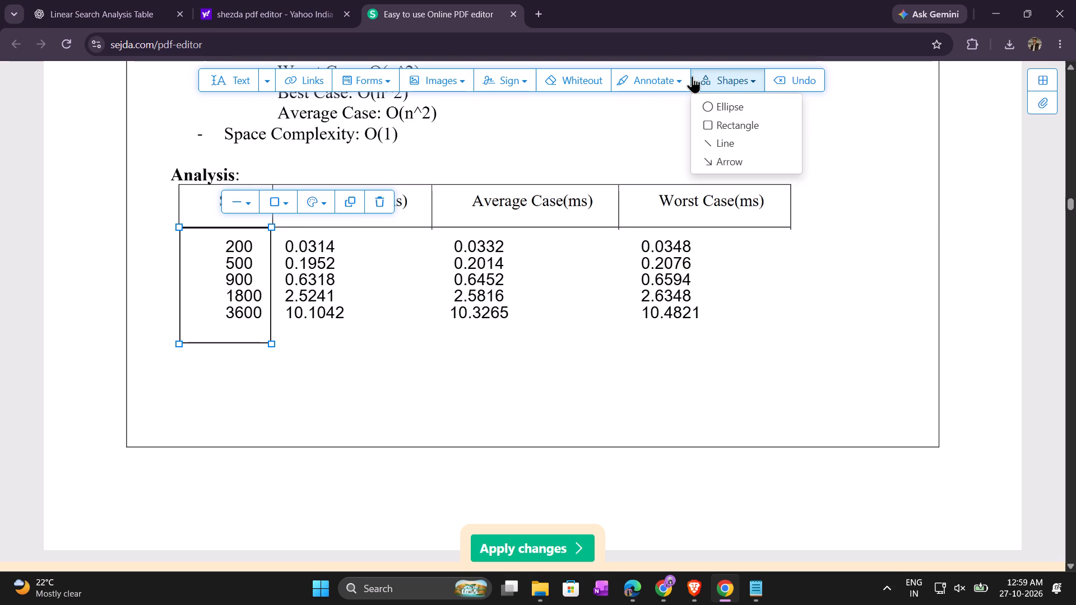
left_click(286, 373)
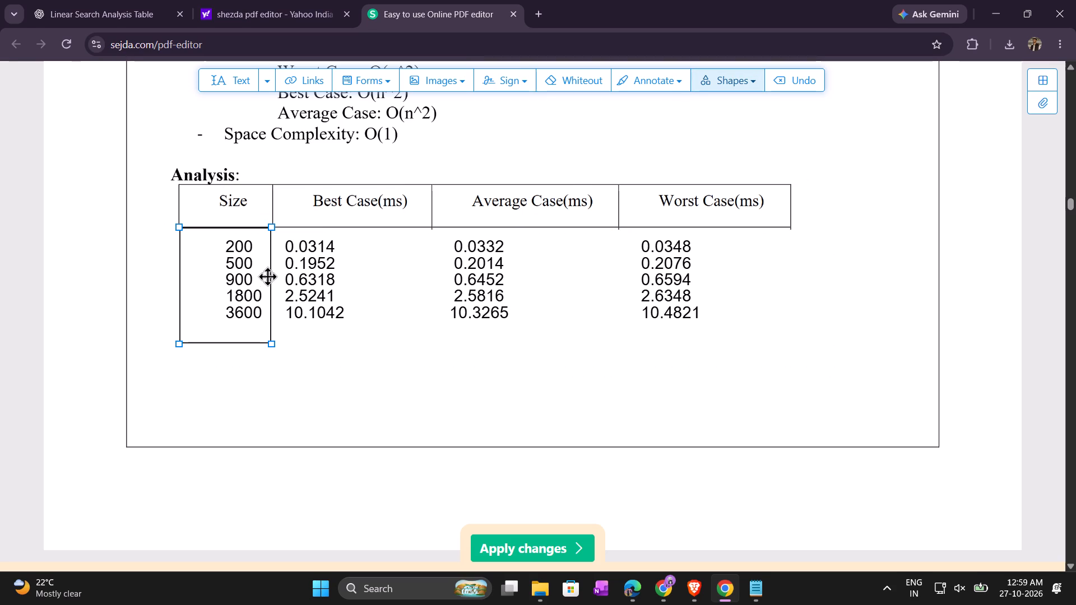
left_click(269, 267)
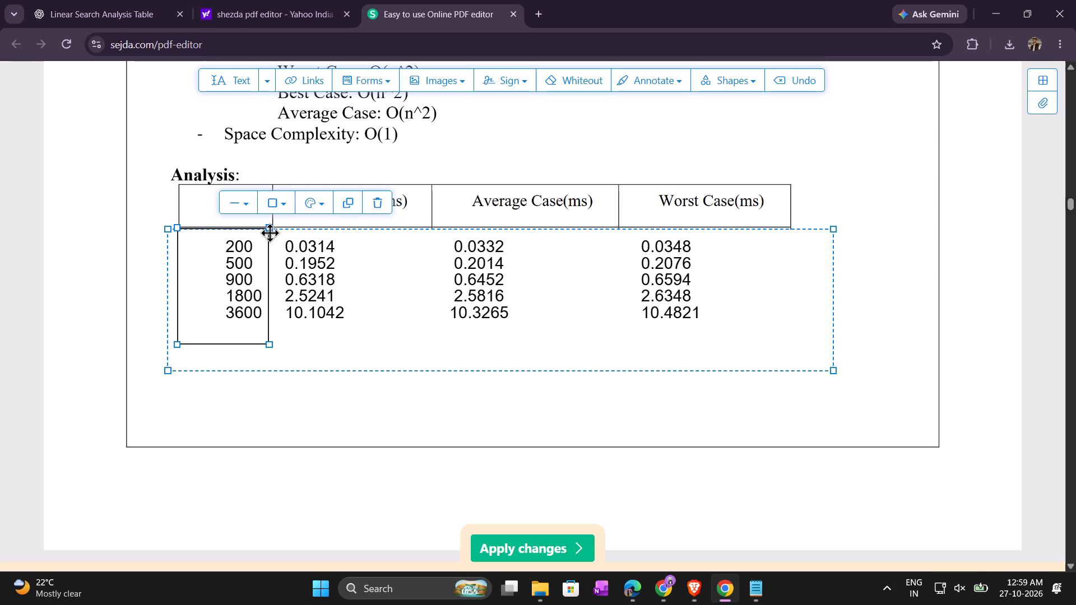
left_click_drag(268, 230, 271, 229)
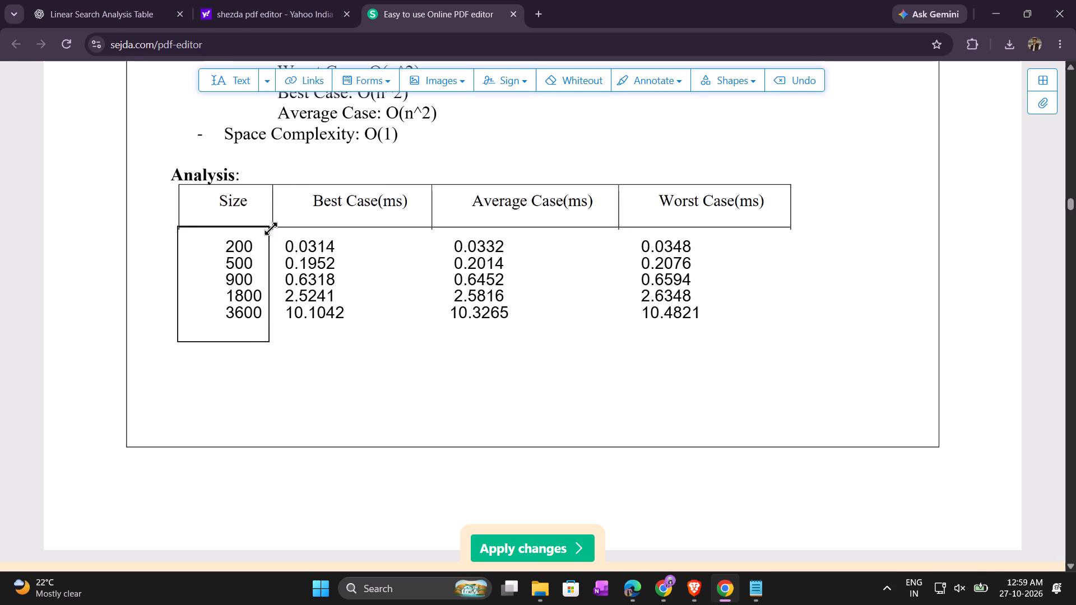
left_click_drag(271, 229, 275, 230)
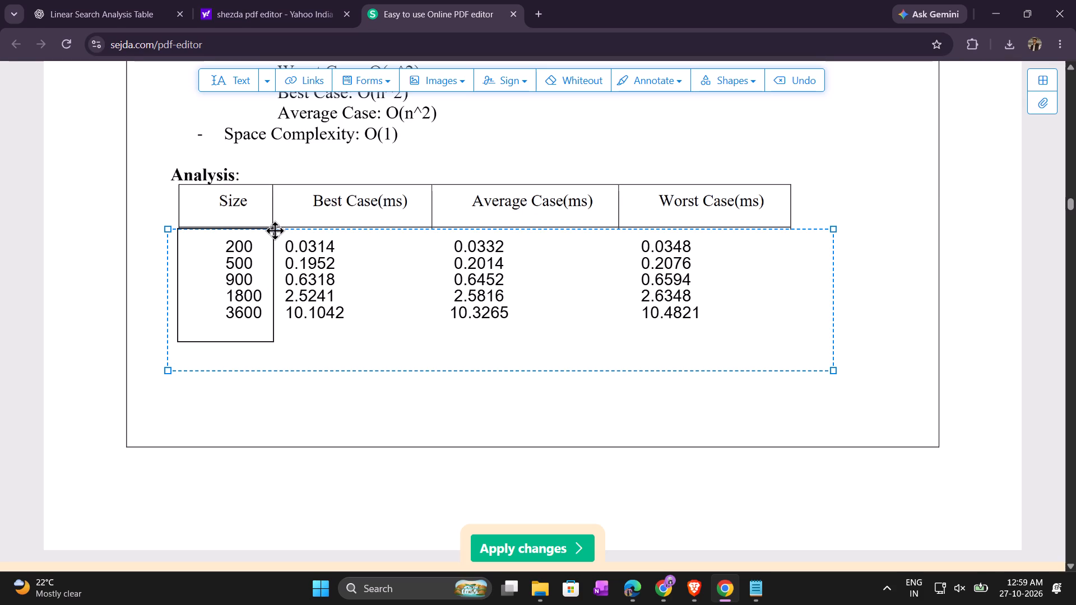
left_click_drag(275, 230, 273, 231)
left_click(262, 422)
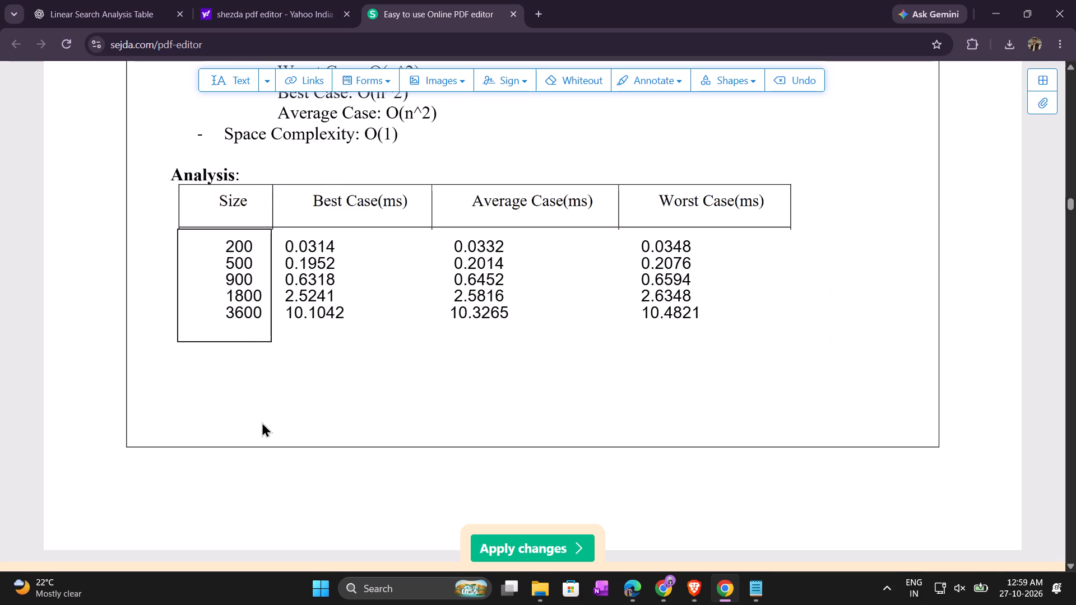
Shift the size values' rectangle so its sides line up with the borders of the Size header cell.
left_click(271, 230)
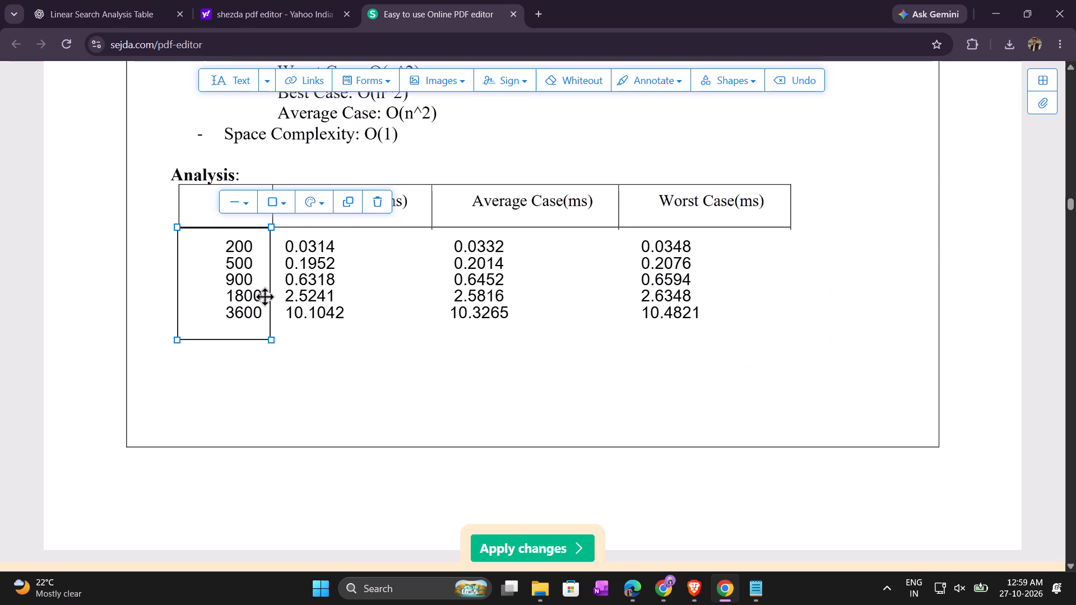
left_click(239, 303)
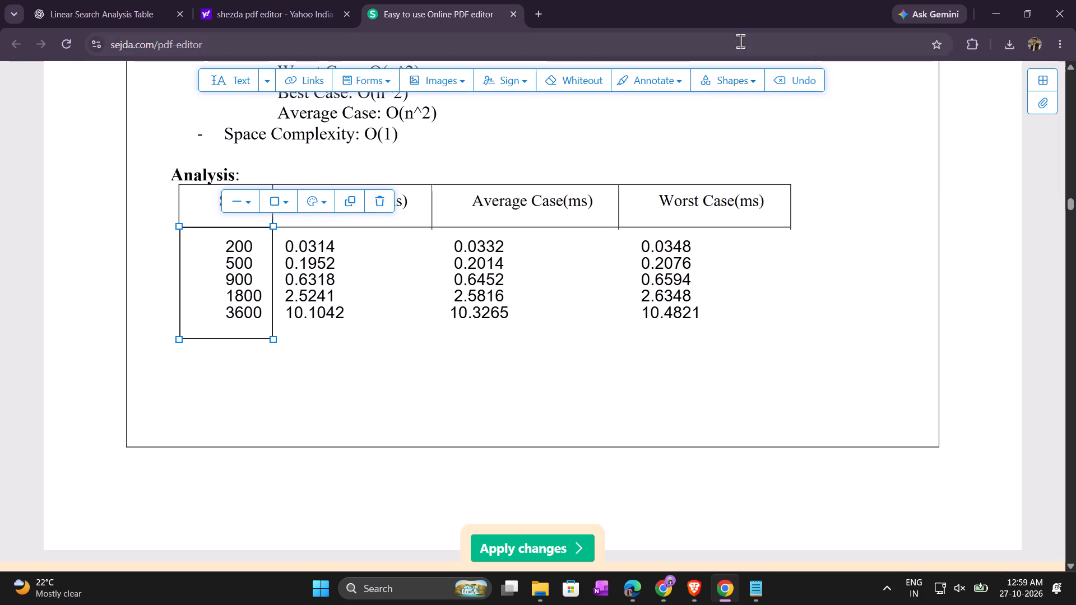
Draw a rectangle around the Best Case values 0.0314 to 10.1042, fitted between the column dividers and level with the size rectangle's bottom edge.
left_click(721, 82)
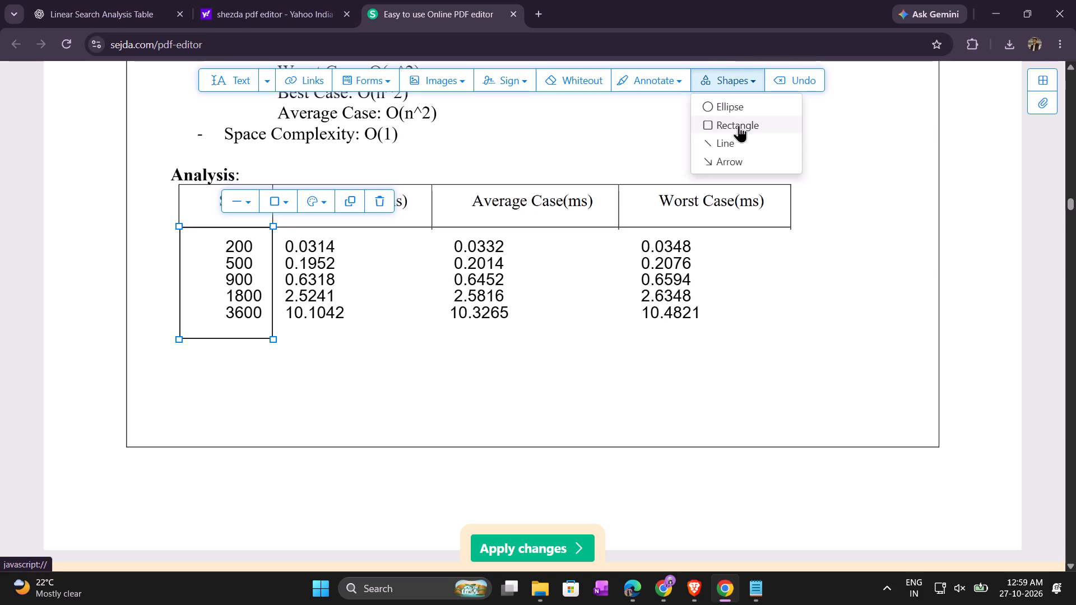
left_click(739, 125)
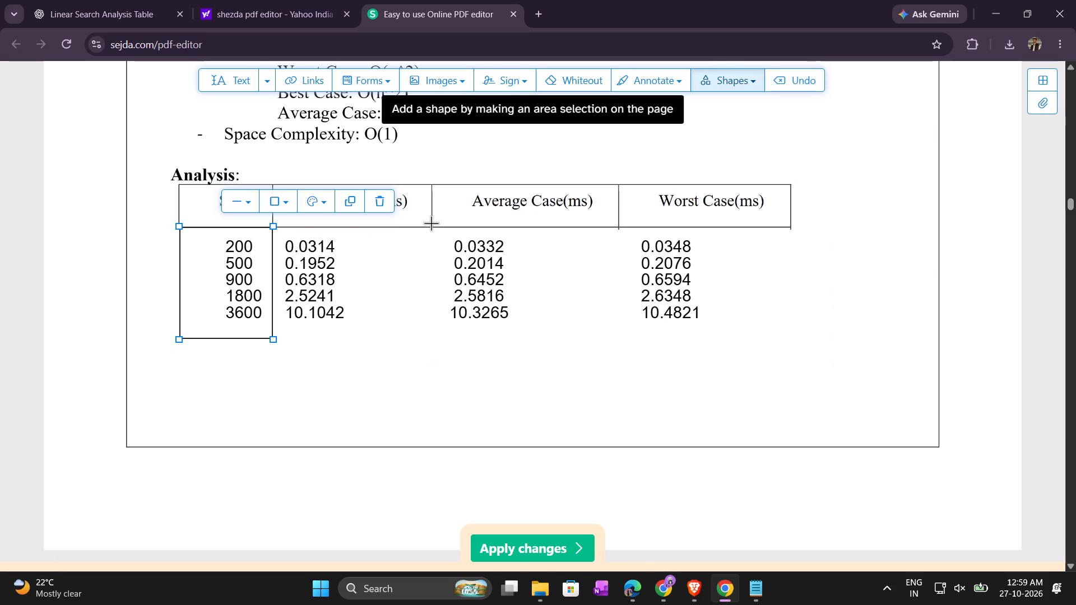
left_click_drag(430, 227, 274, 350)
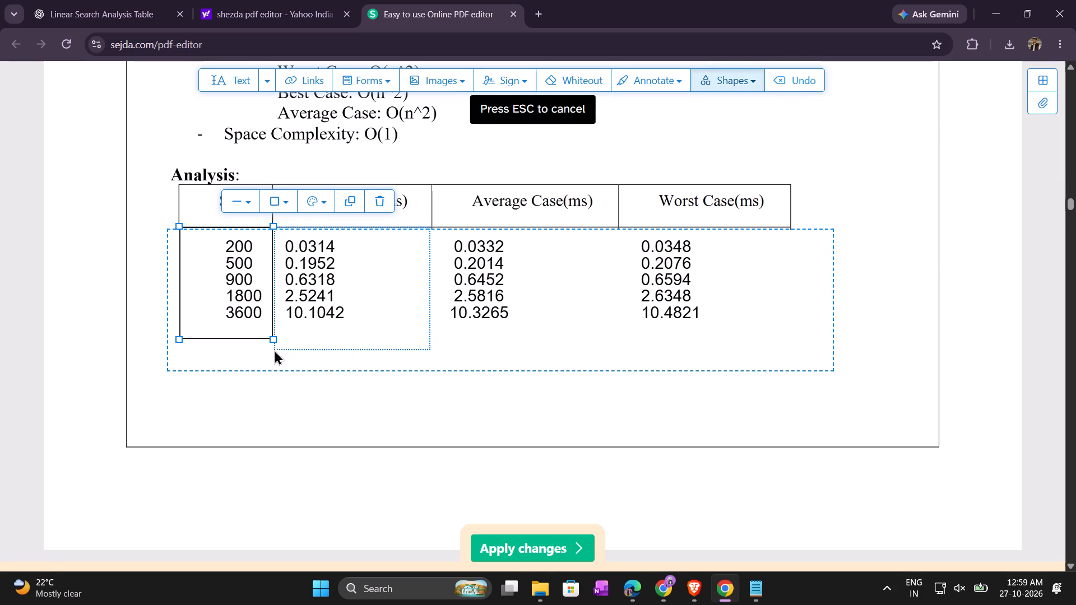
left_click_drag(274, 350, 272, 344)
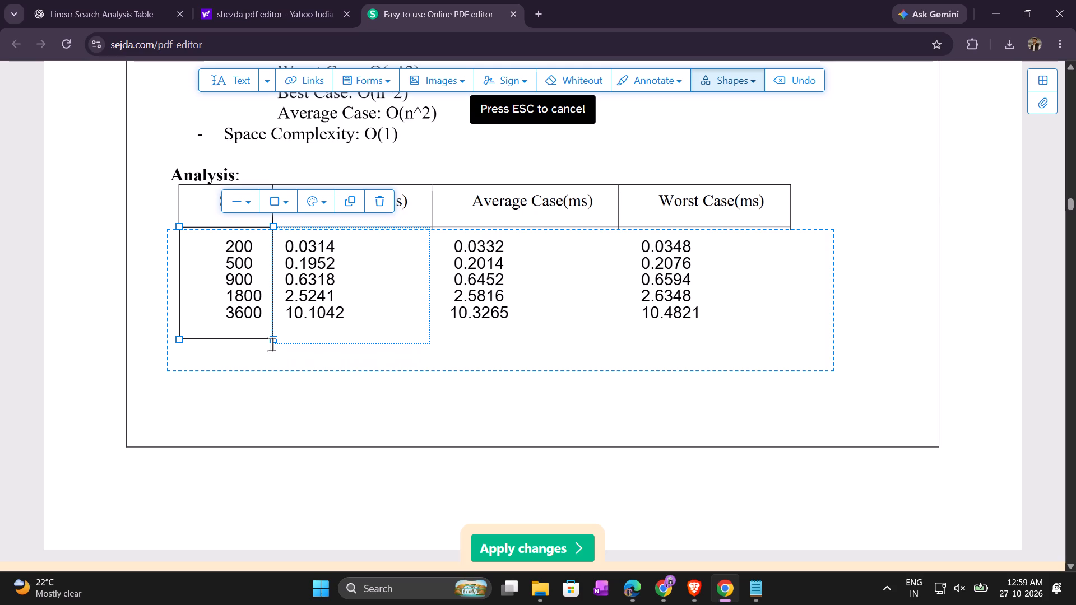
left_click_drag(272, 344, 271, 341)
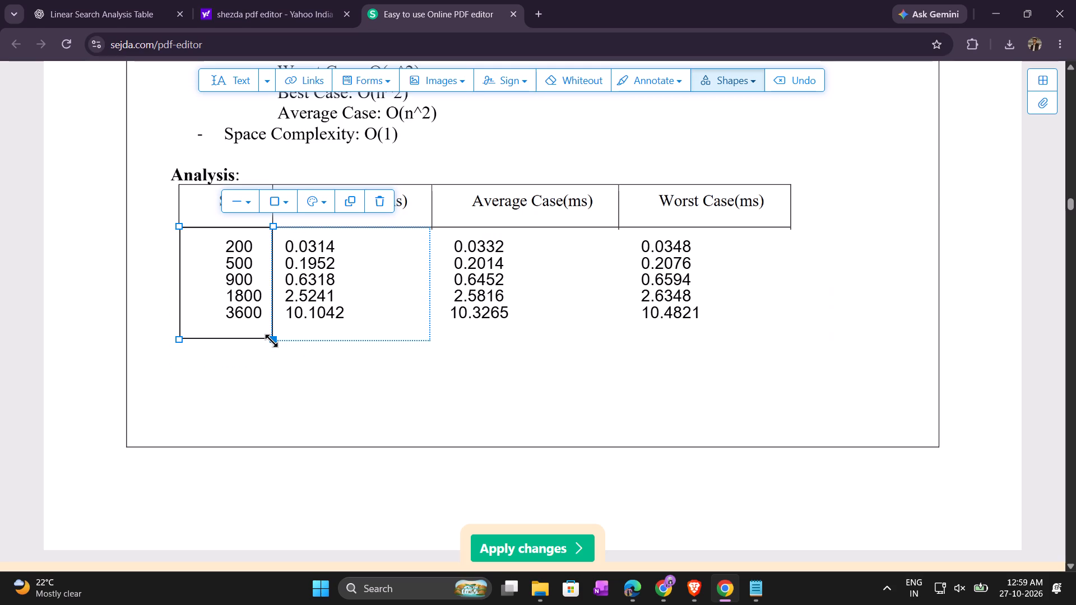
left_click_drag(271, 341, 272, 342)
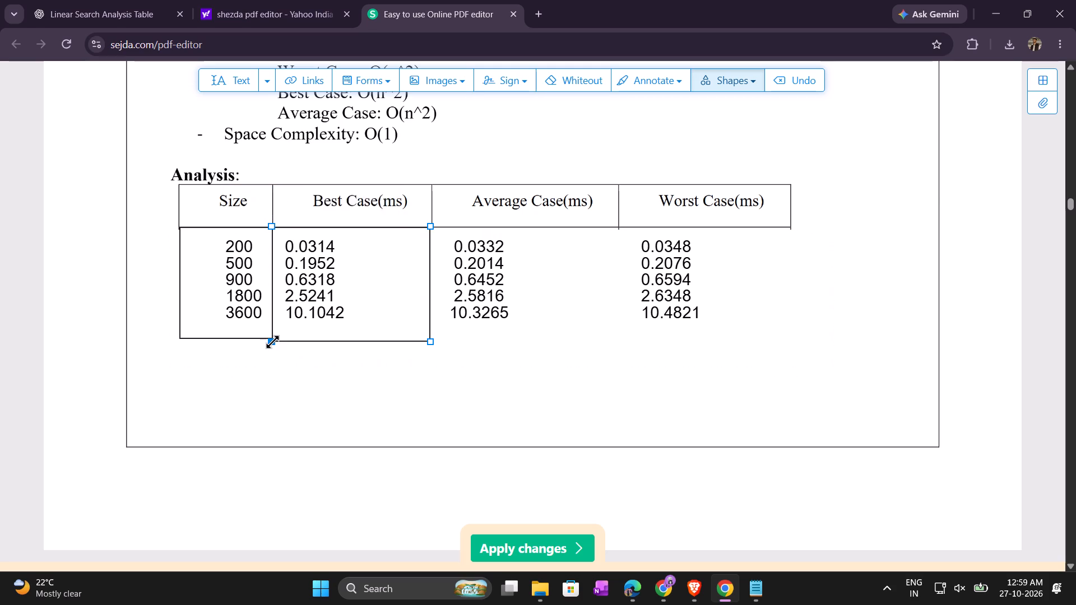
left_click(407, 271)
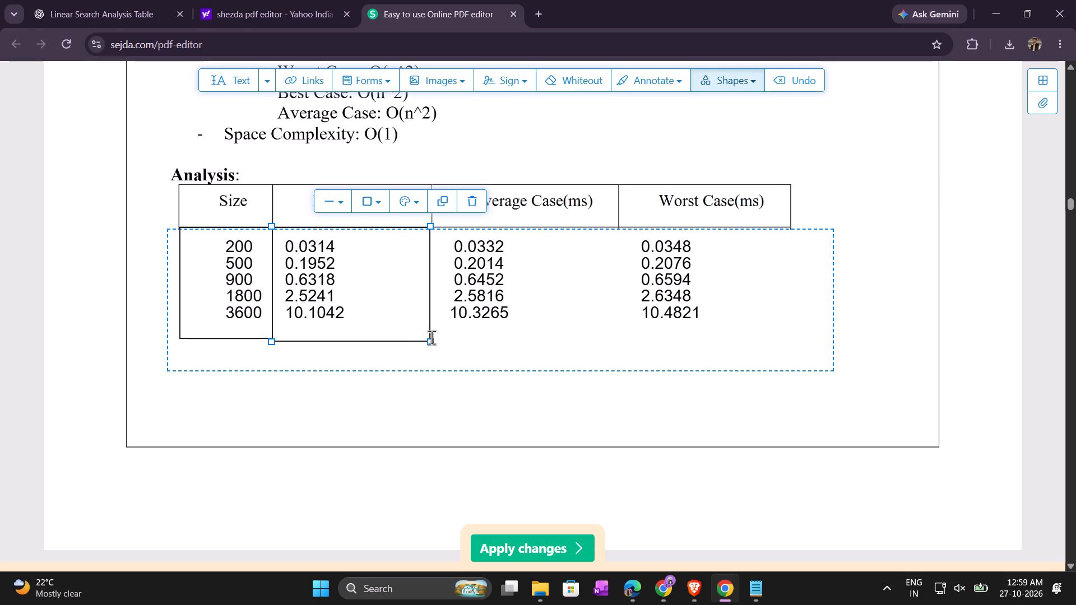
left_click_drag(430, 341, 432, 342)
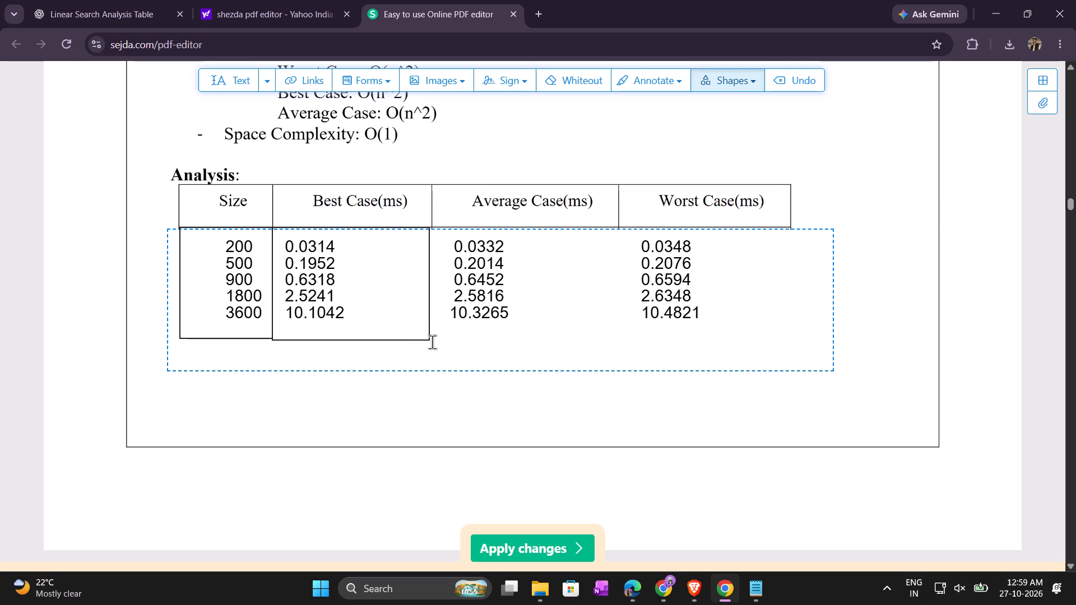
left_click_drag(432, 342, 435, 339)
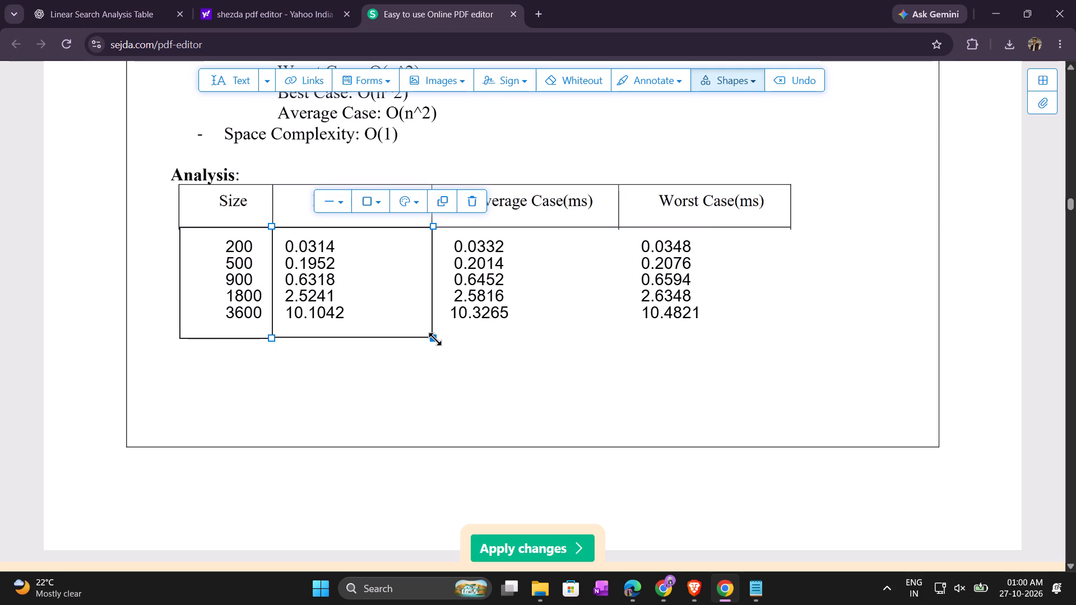
Revert the two most recent Rectangle changes on page 11, around the Size and Best Case values.
left_click(801, 81)
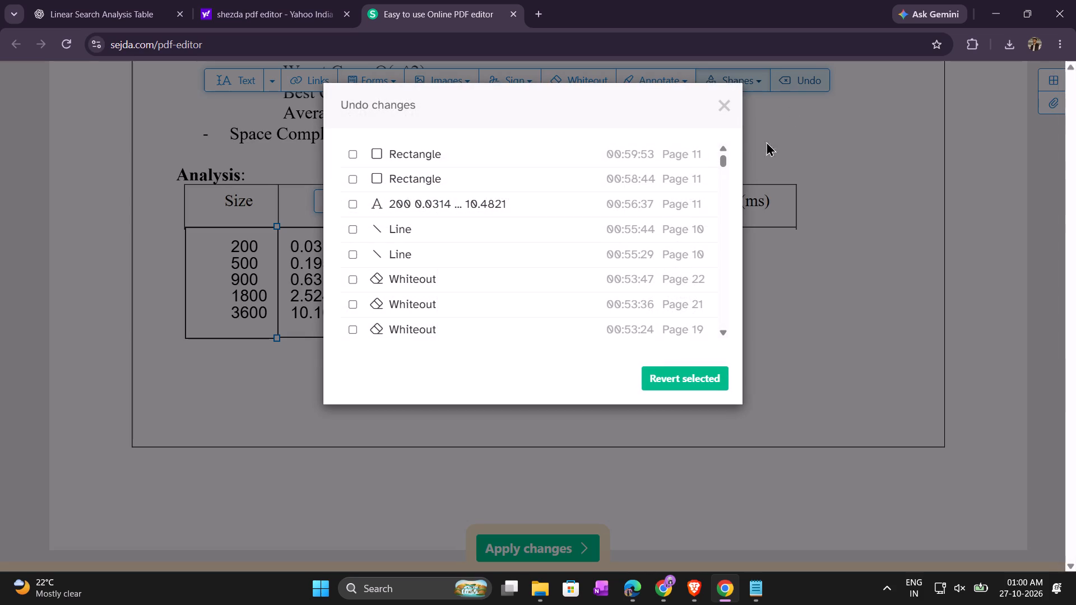
left_click(358, 152)
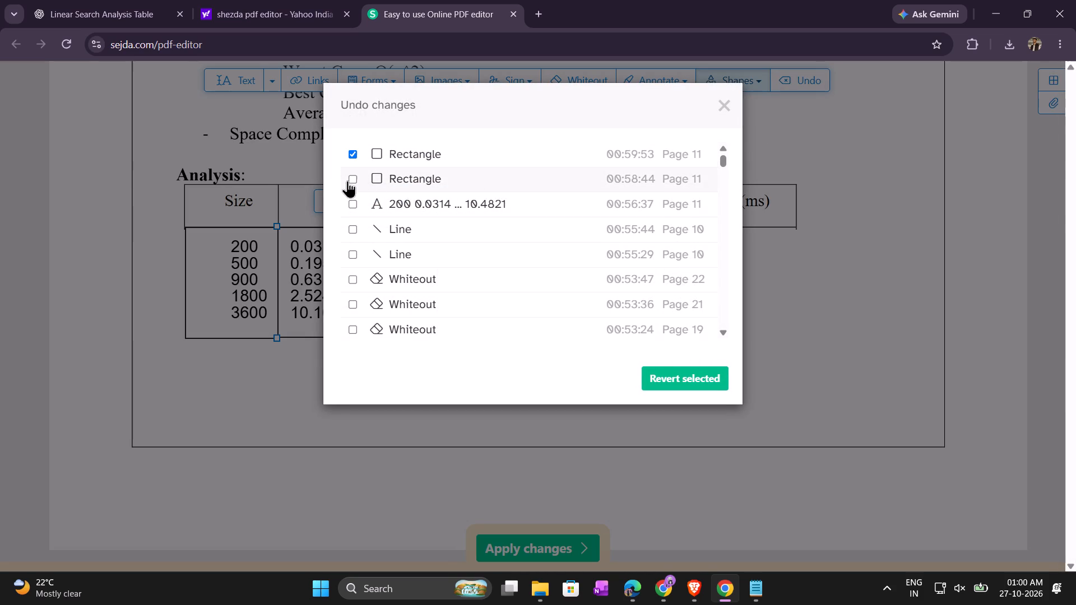
left_click(347, 180)
left_click(681, 381)
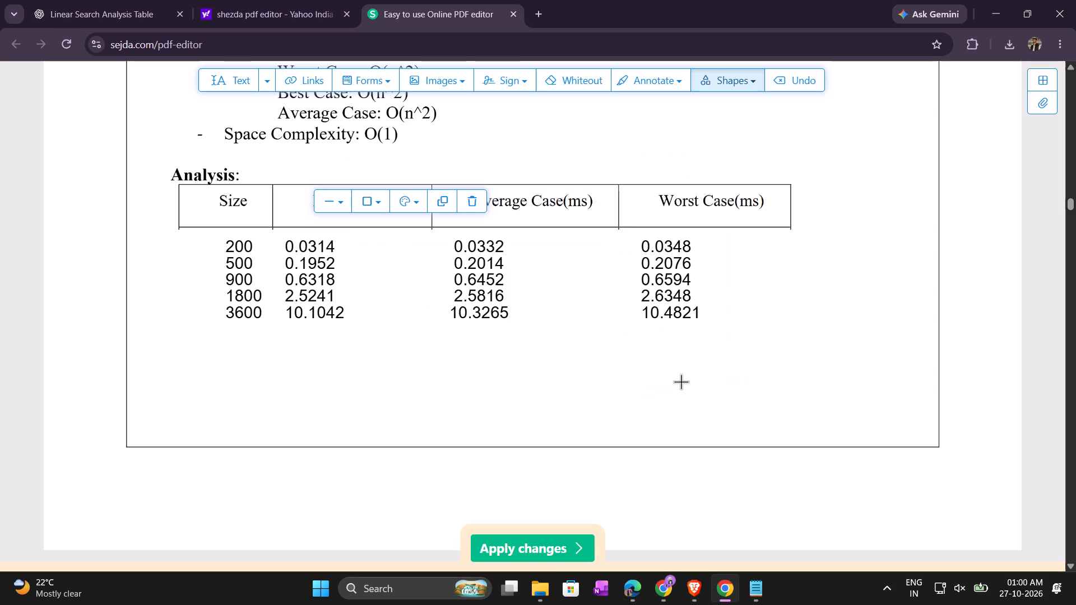
Draw one rectangle around all data rows beneath the header row, spanning the table's full width from Size to Worst Case.
left_click(732, 76)
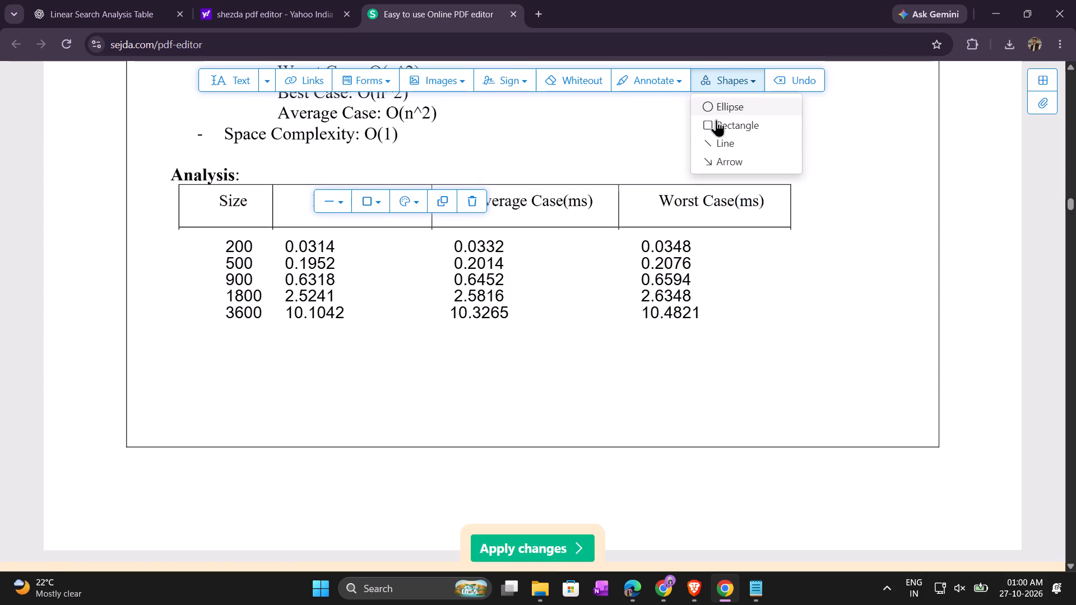
left_click(716, 119)
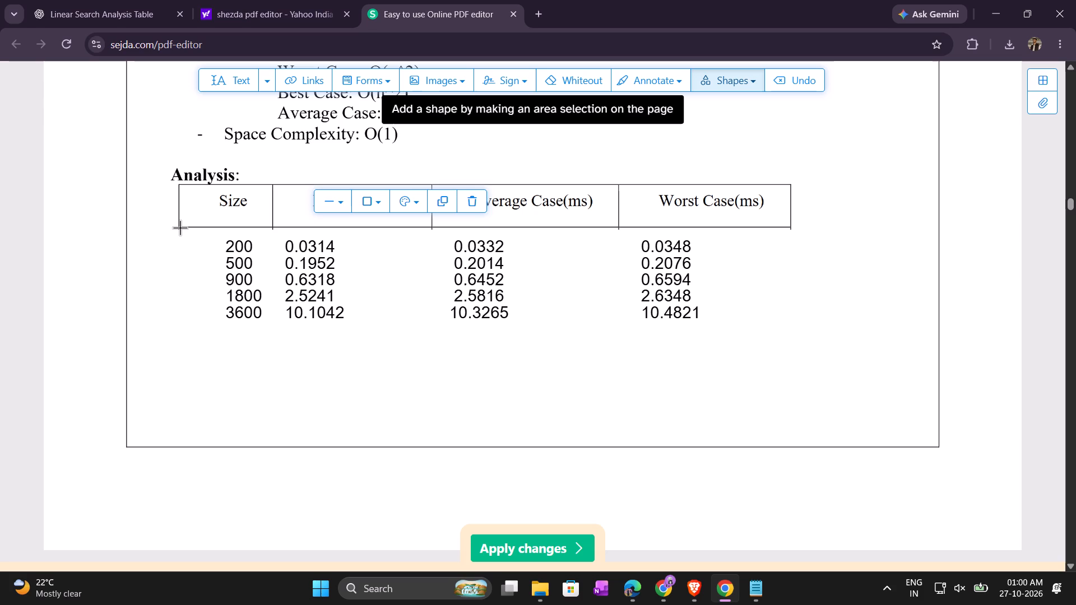
left_click_drag(178, 227, 792, 365)
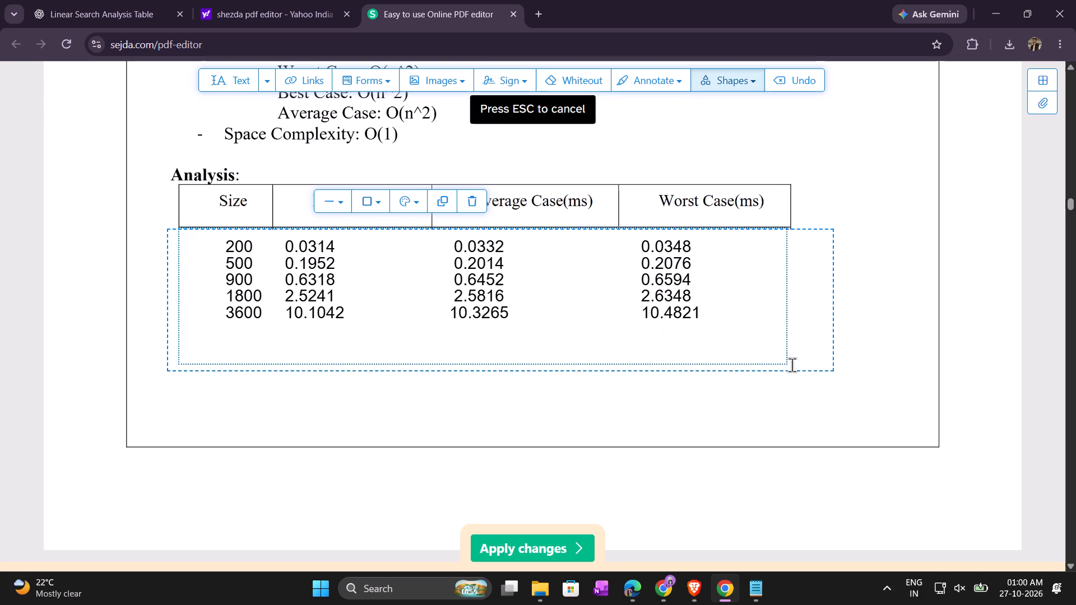
left_click_drag(792, 365, 789, 341)
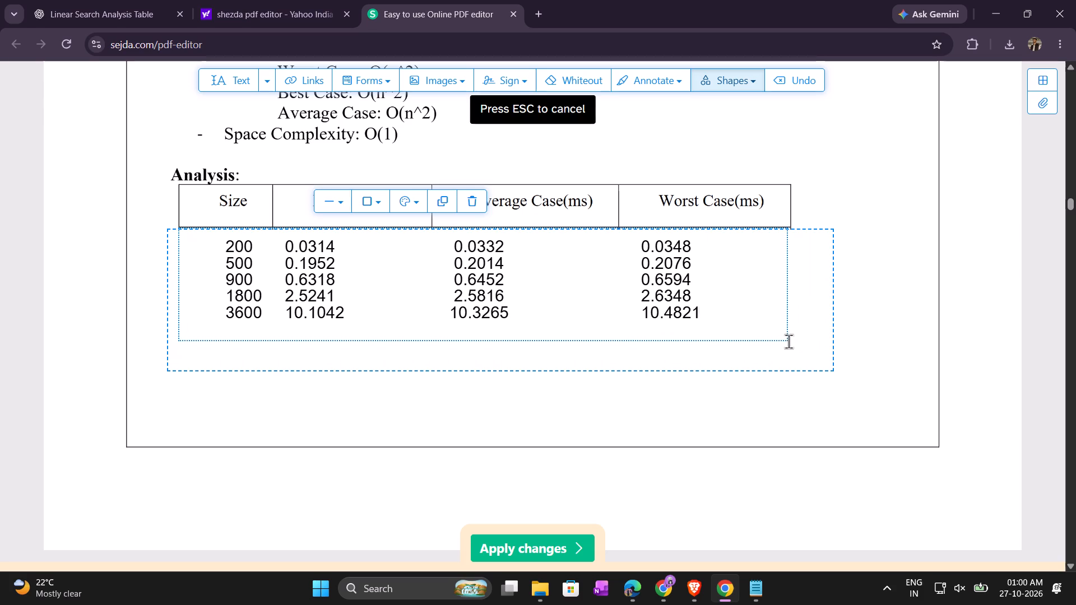
left_click_drag(789, 341, 791, 342)
Add a line starting at the top of the divider between Average Case and Worst Case.
left_click(721, 83)
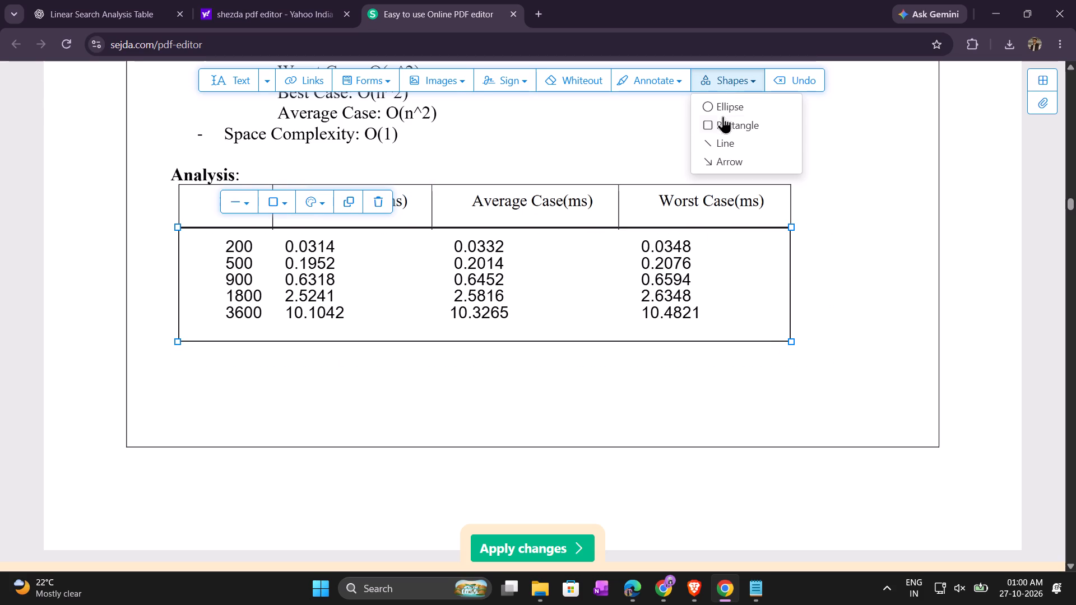
left_click(724, 140)
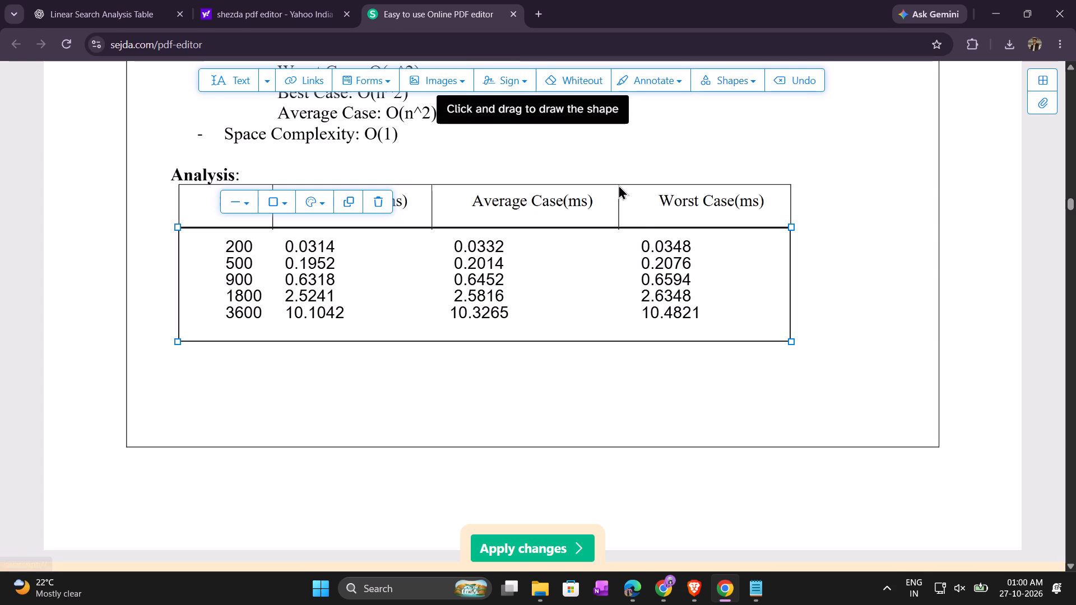
left_click(616, 185)
left_click(616, 185)
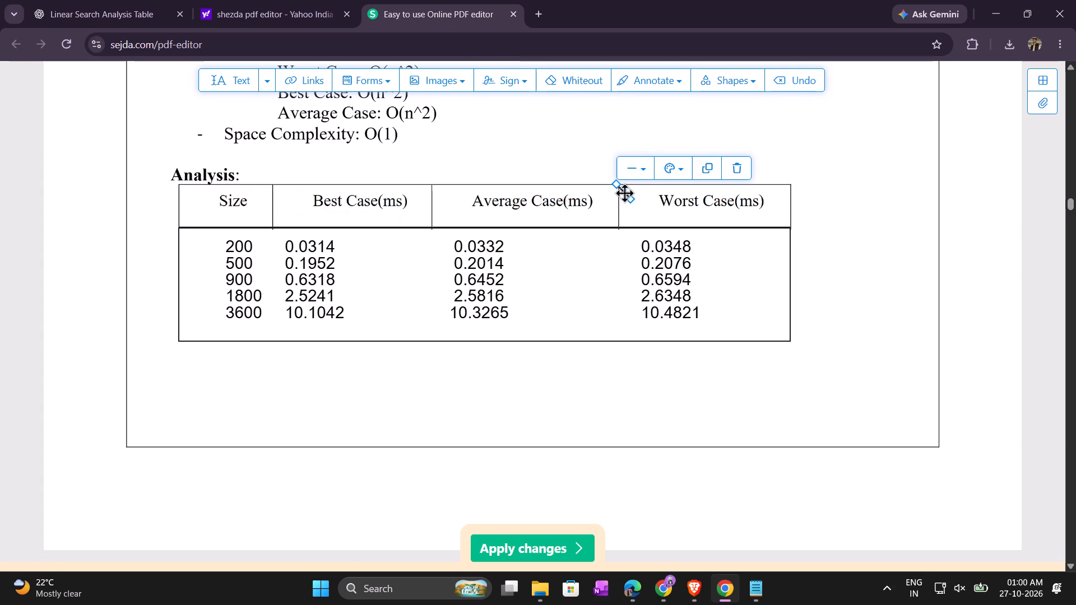
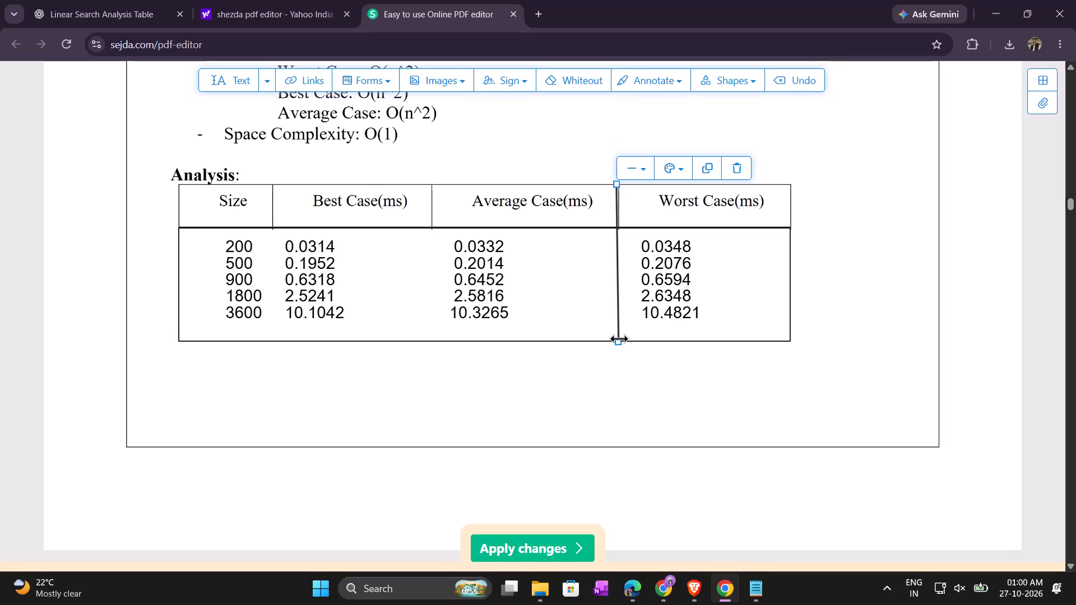
Straighten the vertical line between Average Case and Worst Case by aligning its top end with the header divider.
left_click(617, 186)
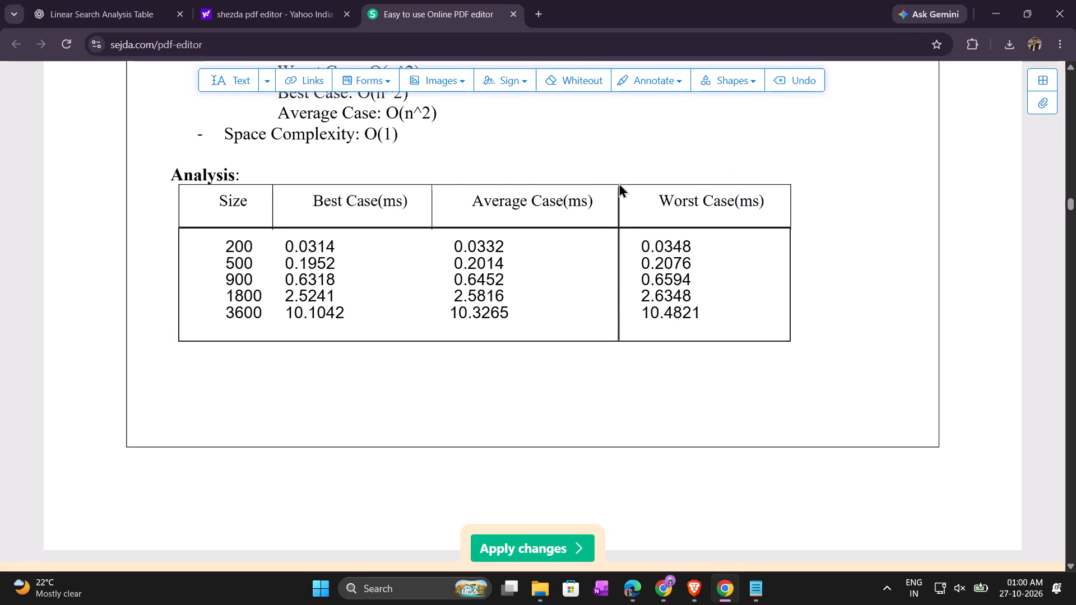
Draw a vertical line between the Best Case and Average Case columns, from the table's top edge down through the data rows.
left_click_drag(429, 183, 430, 280)
left_click_drag(430, 280, 430, 300)
left_click(762, 78)
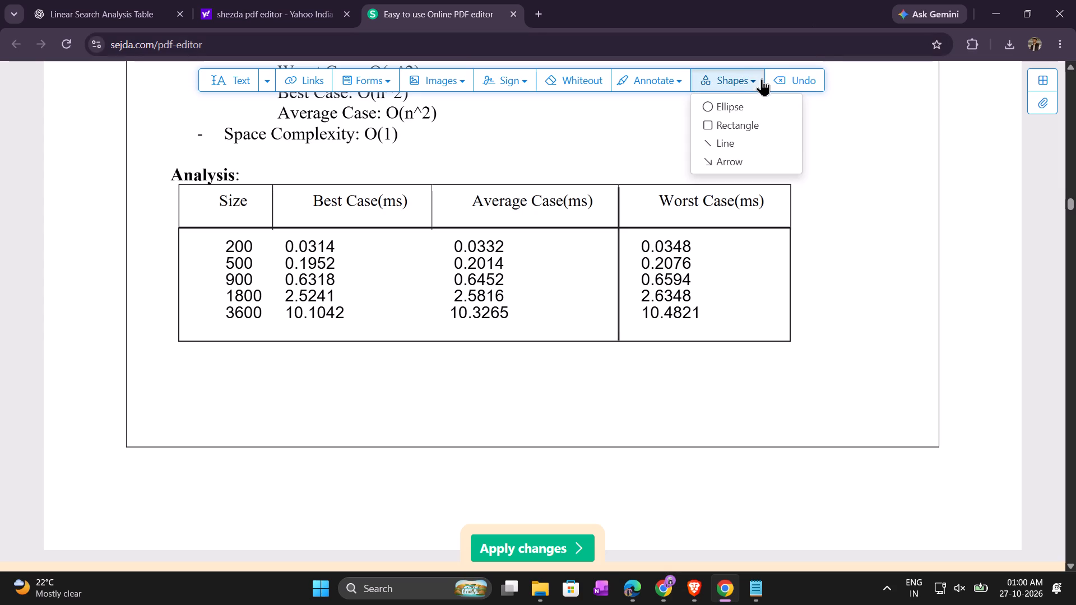
left_click(733, 137)
left_click_drag(426, 183, 428, 332)
Draw a vertical line between the Size and Best Case columns, from the table's top edge down through the data rows.
left_click(723, 83)
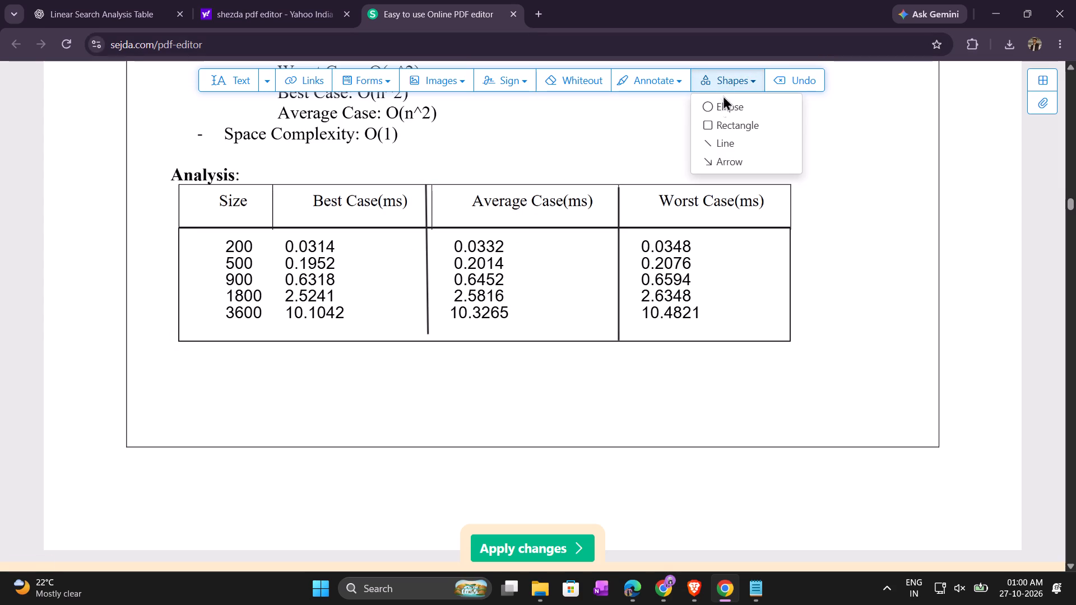
left_click(726, 134)
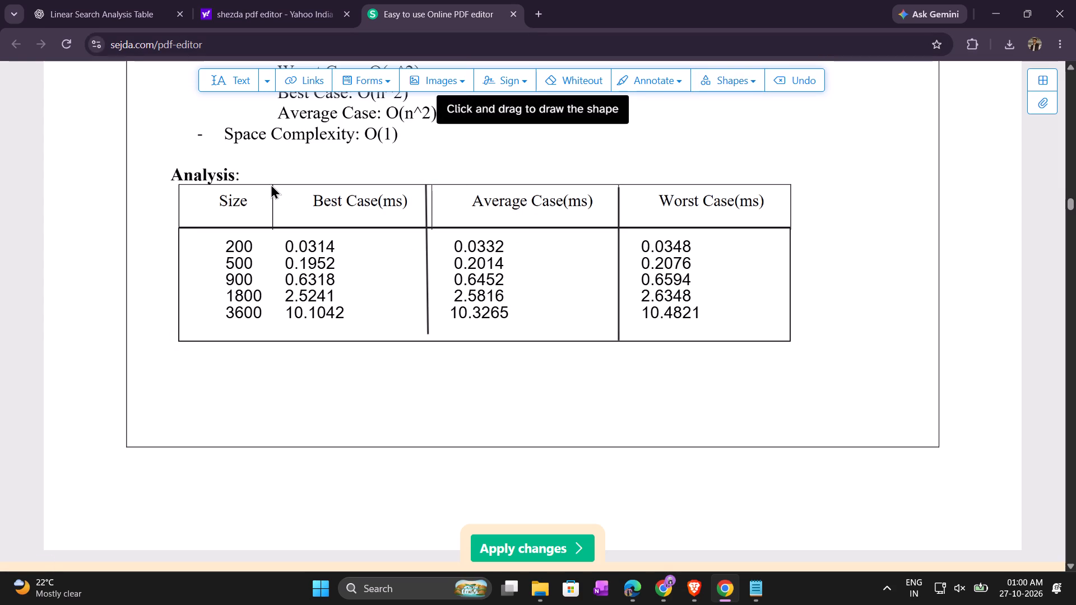
left_click_drag(271, 184, 270, 336)
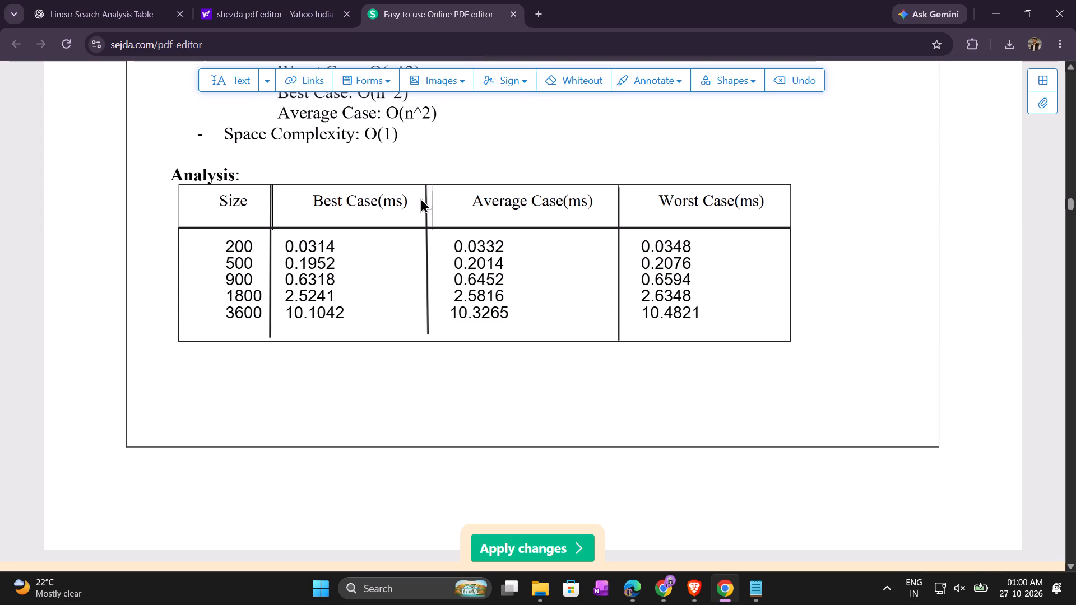
Align the line between Best Case and Average Case with the header divider and extend it to the table's bottom border.
left_click_drag(425, 201, 433, 197)
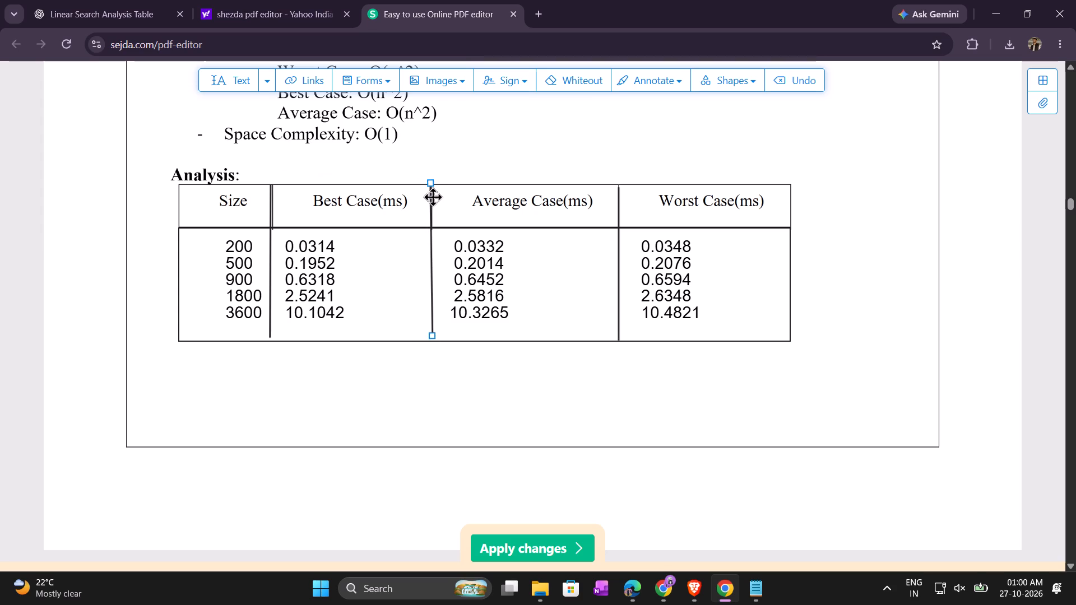
left_click_drag(433, 197, 430, 198)
left_click_drag(431, 198, 433, 198)
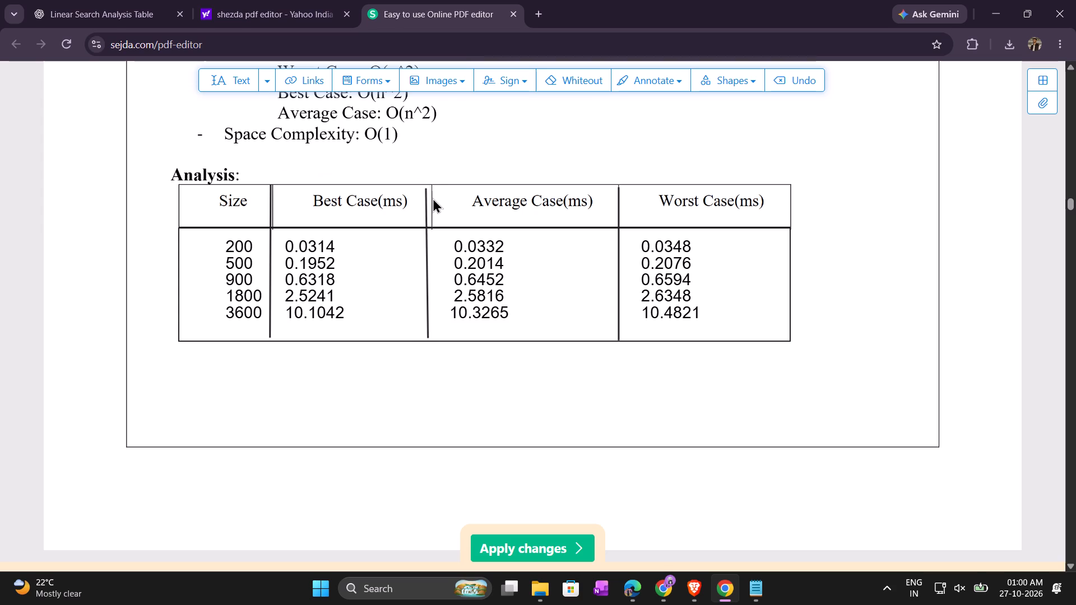
left_click_drag(433, 198, 437, 193)
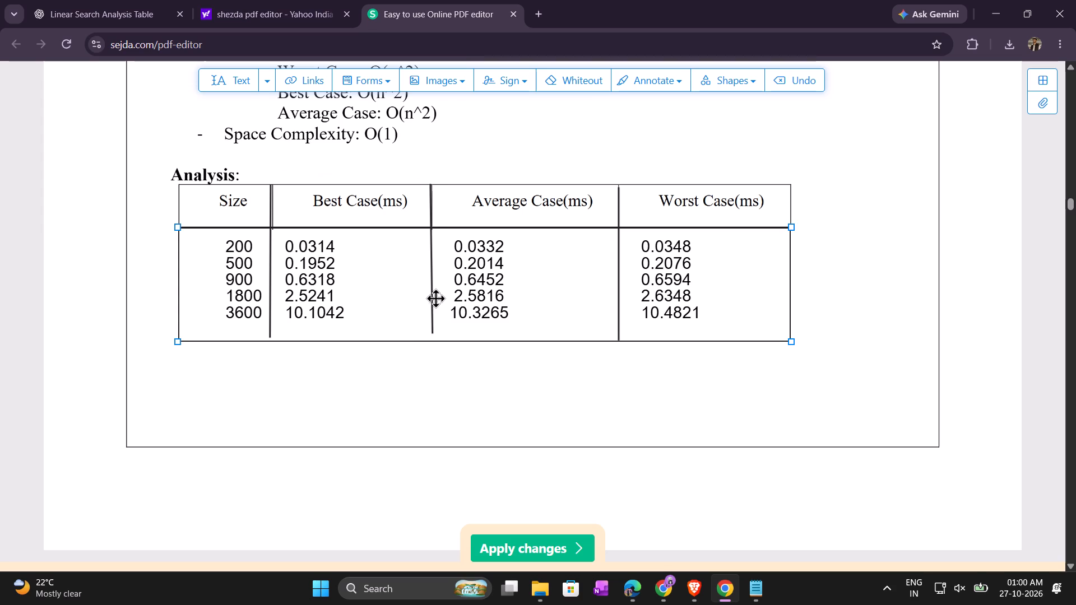
left_click(432, 333)
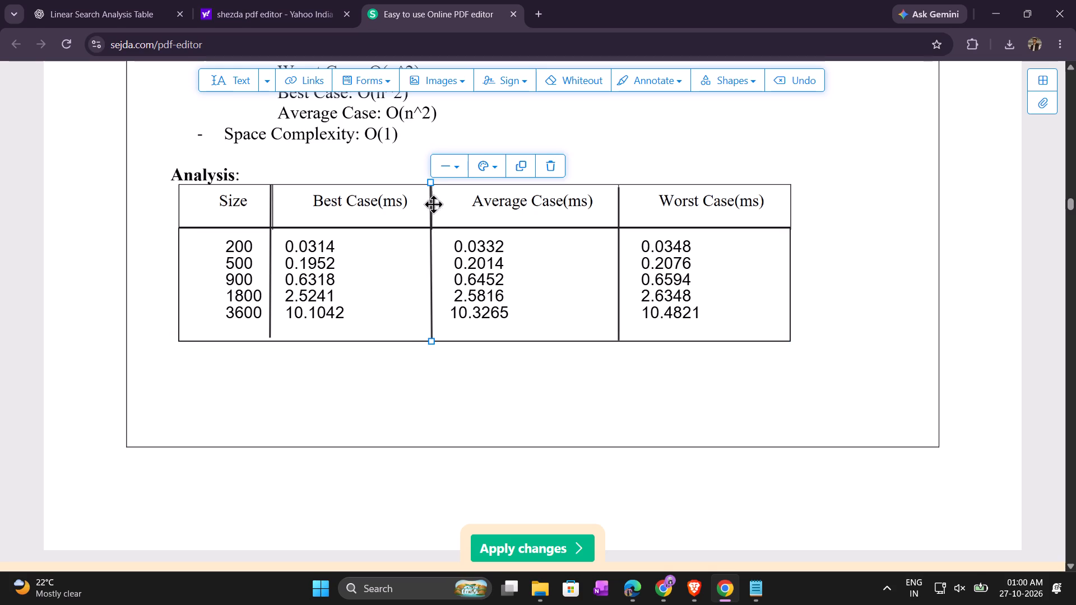
left_click(429, 181)
Align both ends of the line between Size and Best Case with the header divider and the bottom border.
left_click(270, 183)
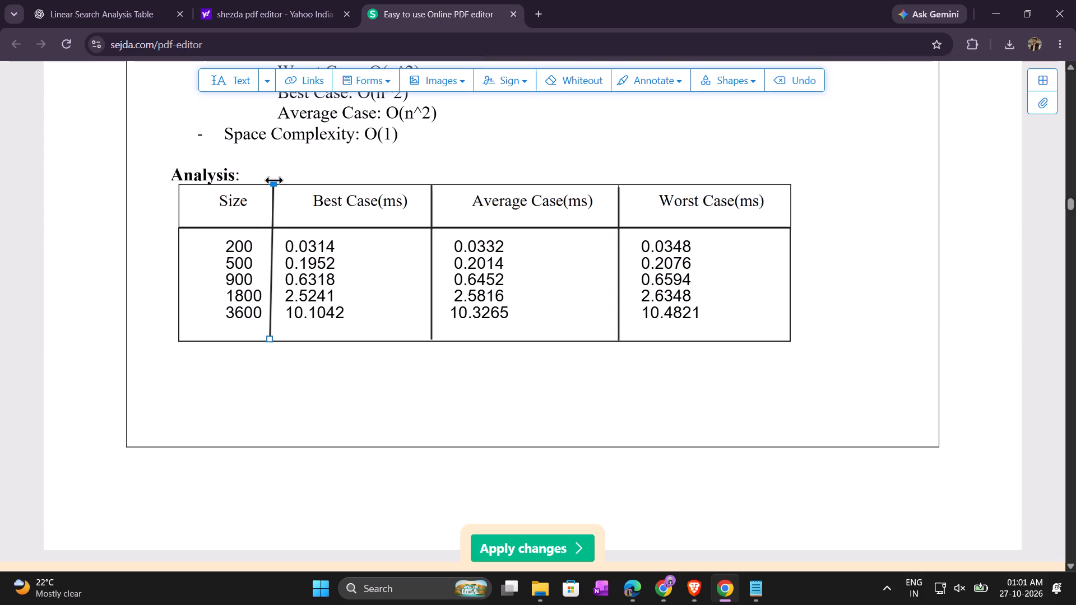
left_click(269, 338)
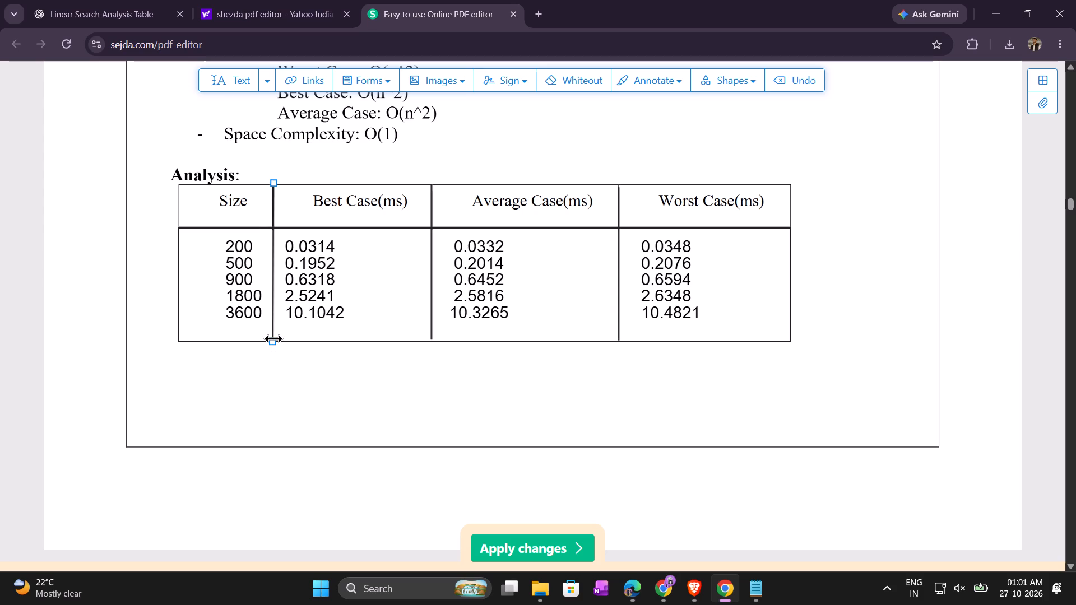
Switch to Notepad and copy the five Analysis 2 data rows under experiment 2(c) in daa file soln.txt.
scroll(505, 380, "down", 3)
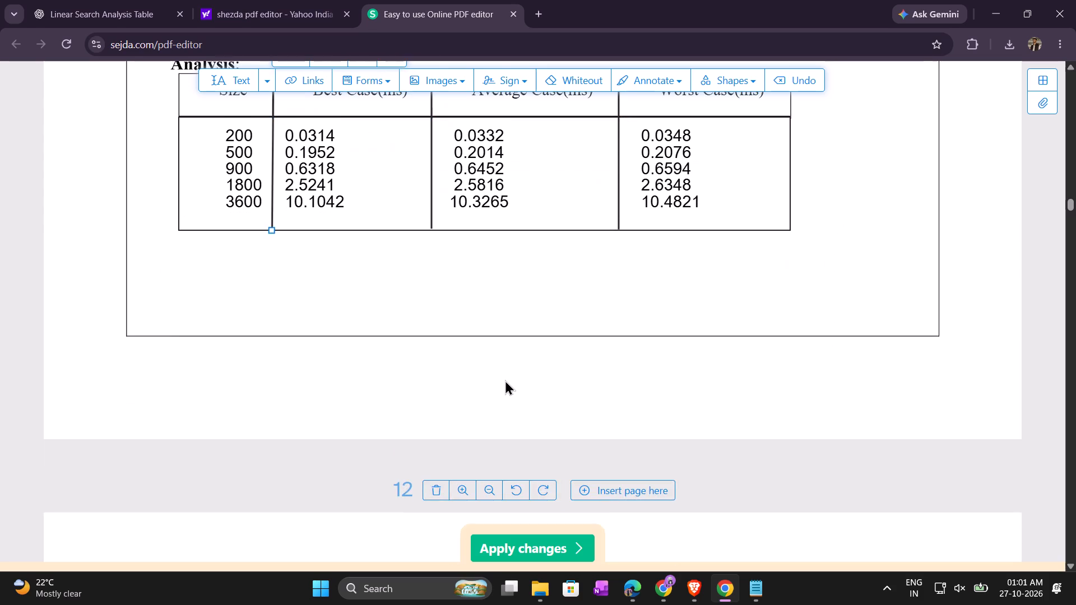
scroll(505, 380, "down", 8)
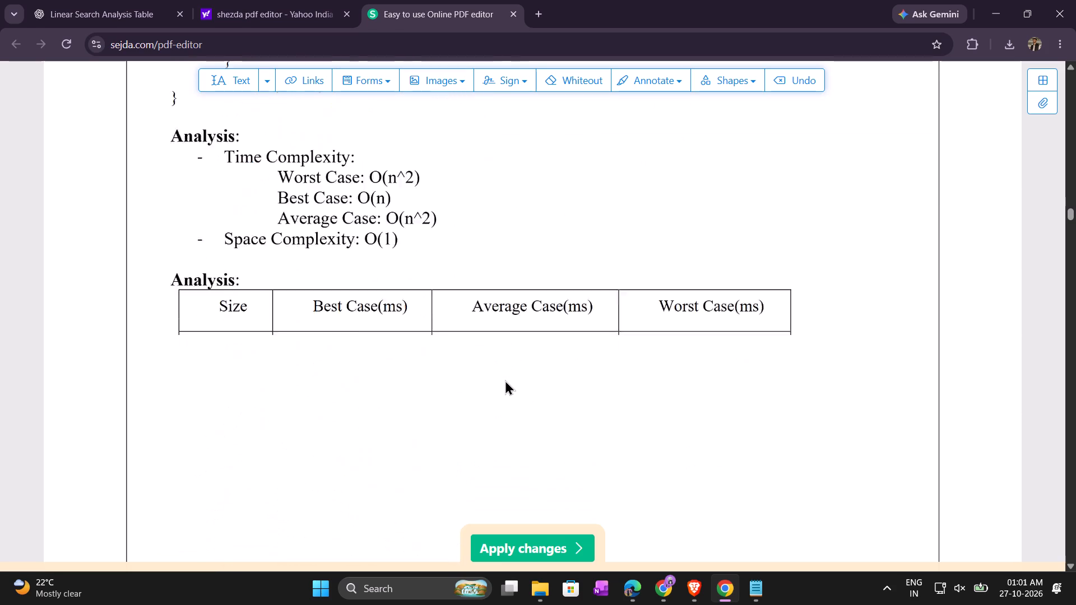
scroll(505, 380, "down", 2)
scroll(505, 380, "up", 3)
scroll(505, 380, "down", 3)
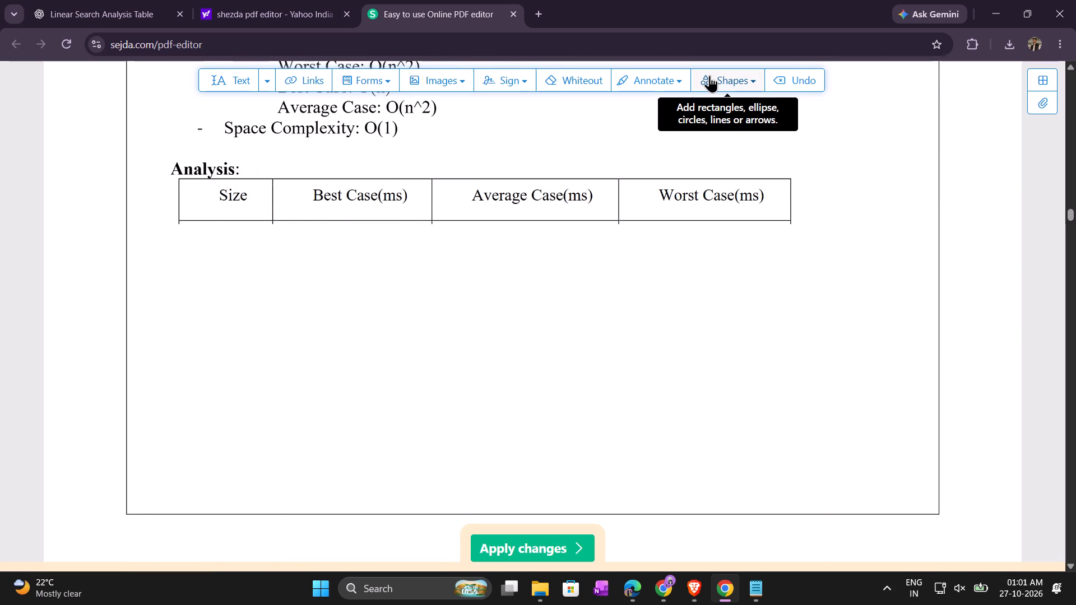
left_click(755, 588)
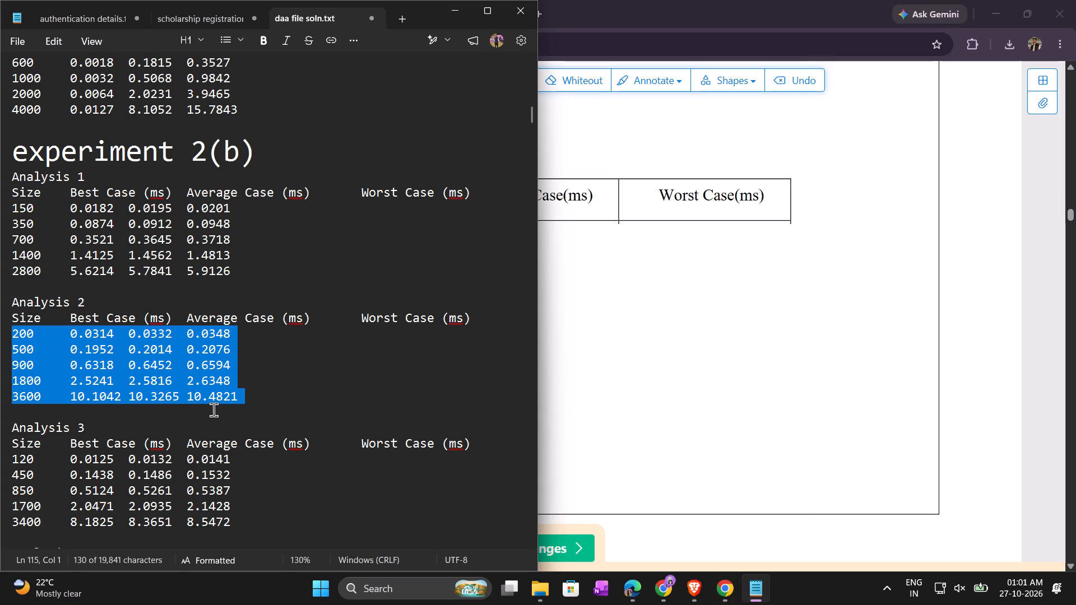
scroll(234, 438, "down", 2)
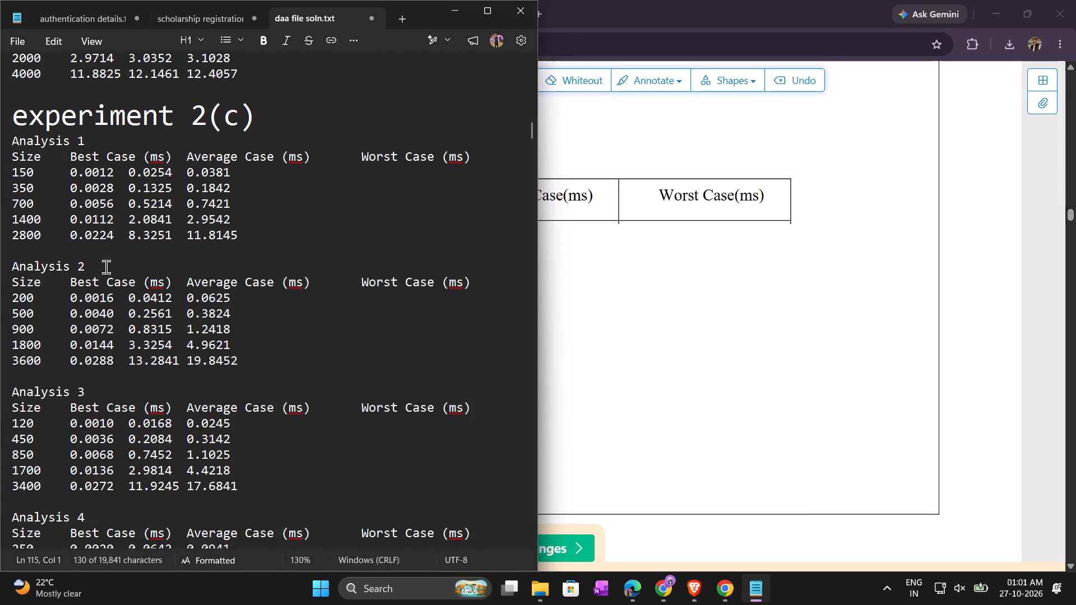
left_click_drag(14, 299, 164, 328)
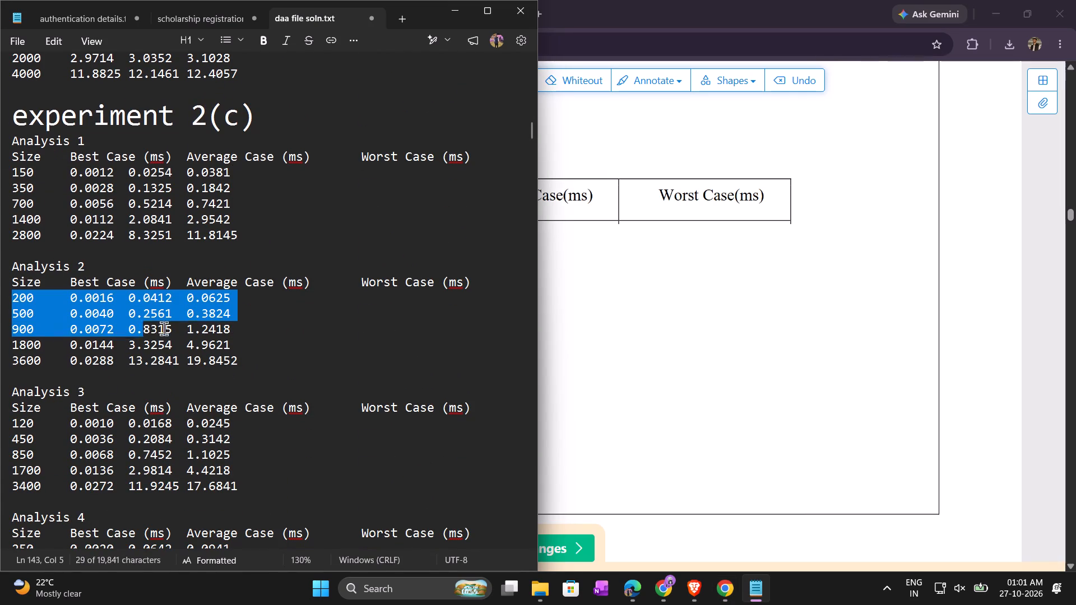
left_click_drag(164, 328, 245, 364)
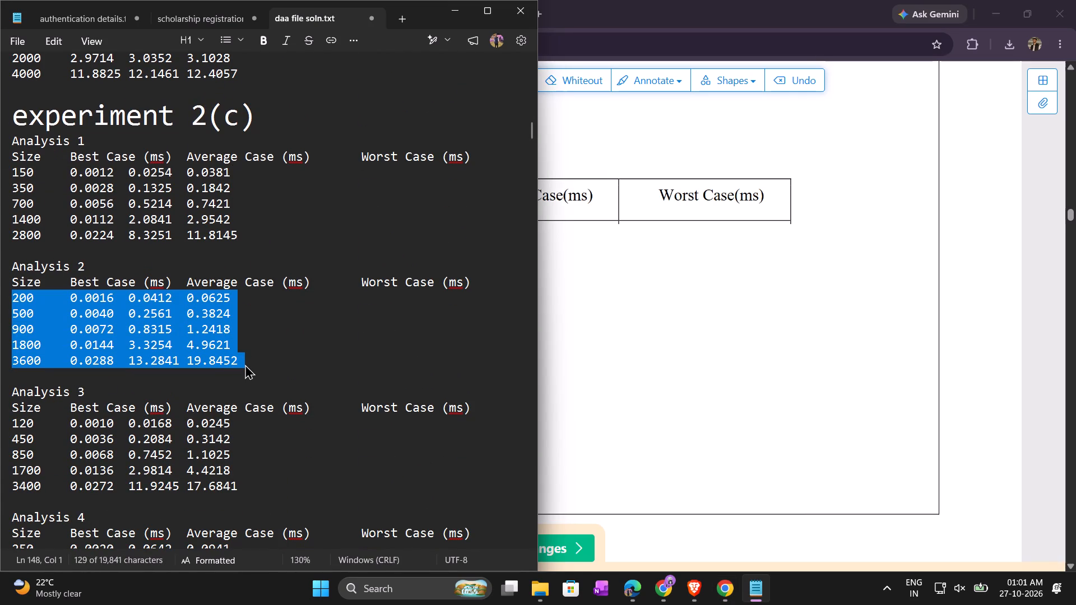
key("ctrl+c")
Back in the PDF editor, paste the copied rows as a new text box below the next empty Analysis table's header.
left_click(625, 431)
scroll(625, 431, "up", 2)
scroll(625, 431, "down", 6)
scroll(625, 431, "up", 5)
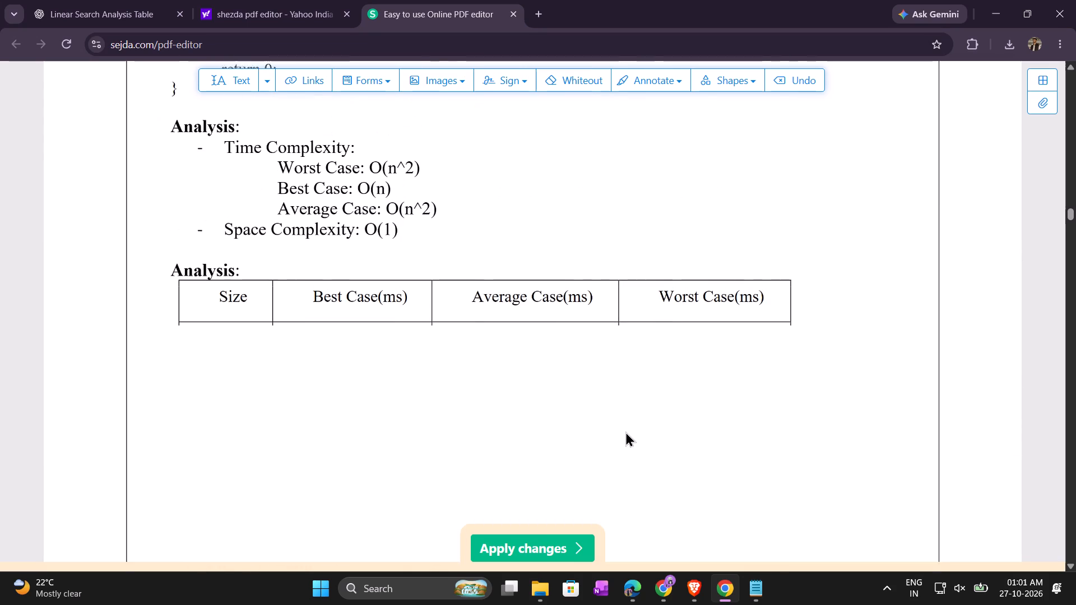
left_click(232, 84)
left_click(197, 360)
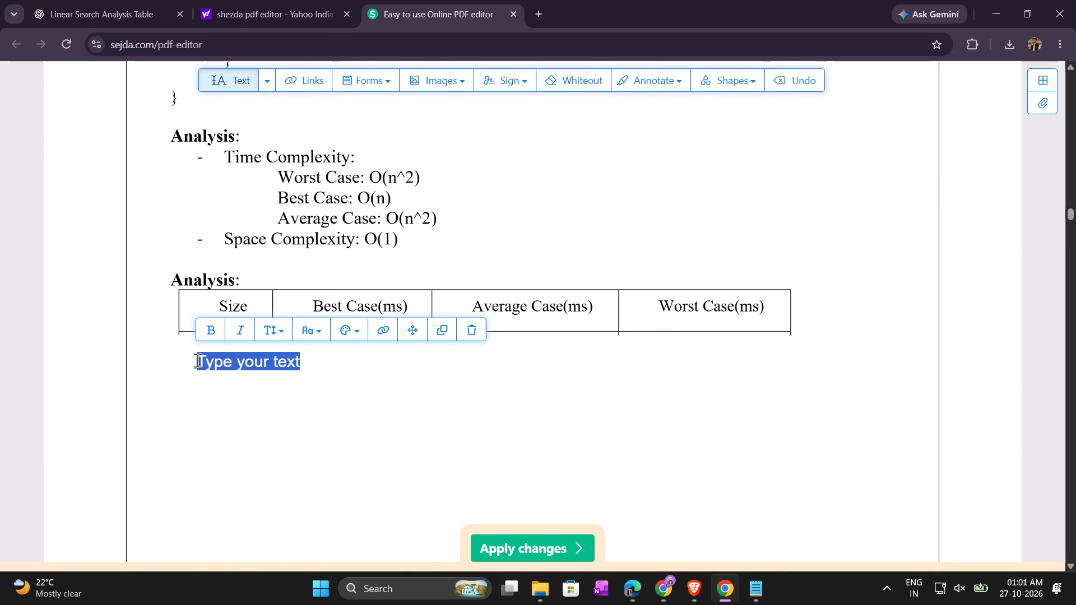
key("ctrl+v")
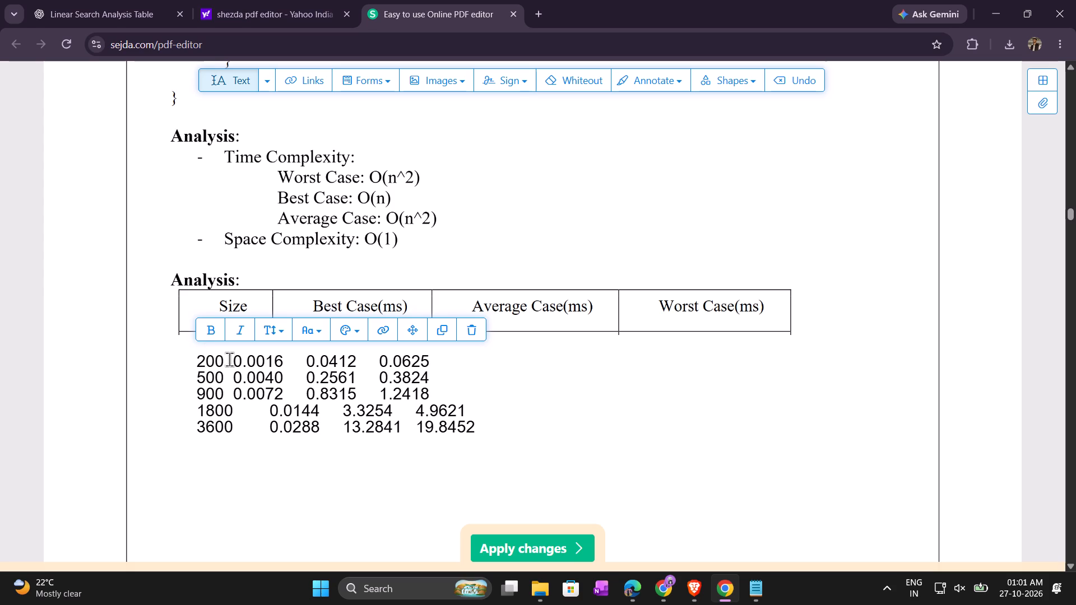
Add spaces after 200 in the first data row to place 0.0016 under Best Case(ms).
left_click(230, 359)
key("space")
key("space")
key("space")
key("space")
key("space")
key("space")
key("space")
key("space")
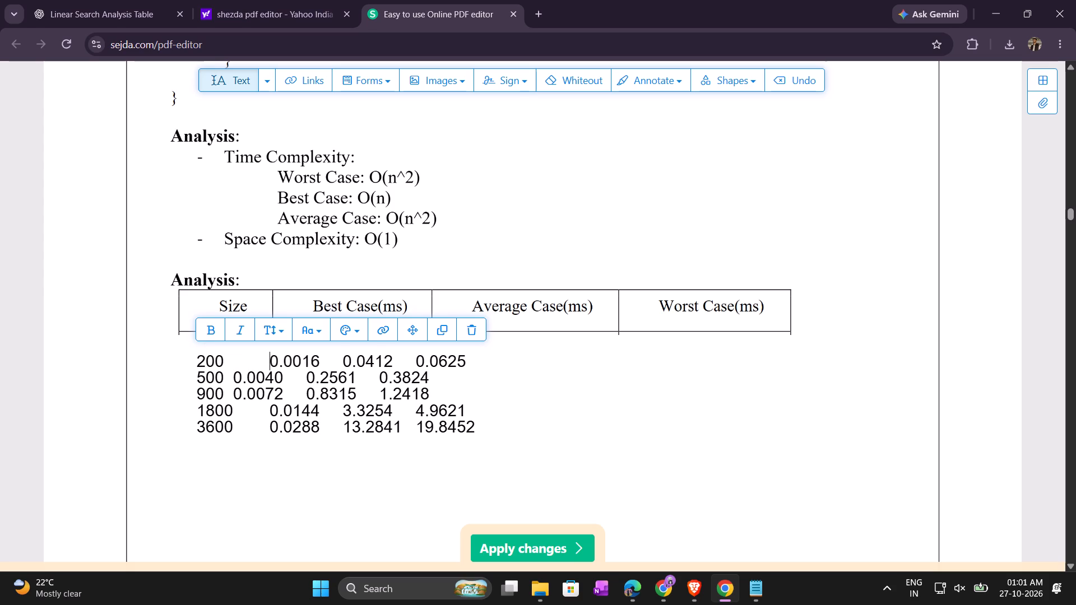
key("space")
key("space")
key("space")
key("space")
key("space")
key("space")
key("space")
key("space")
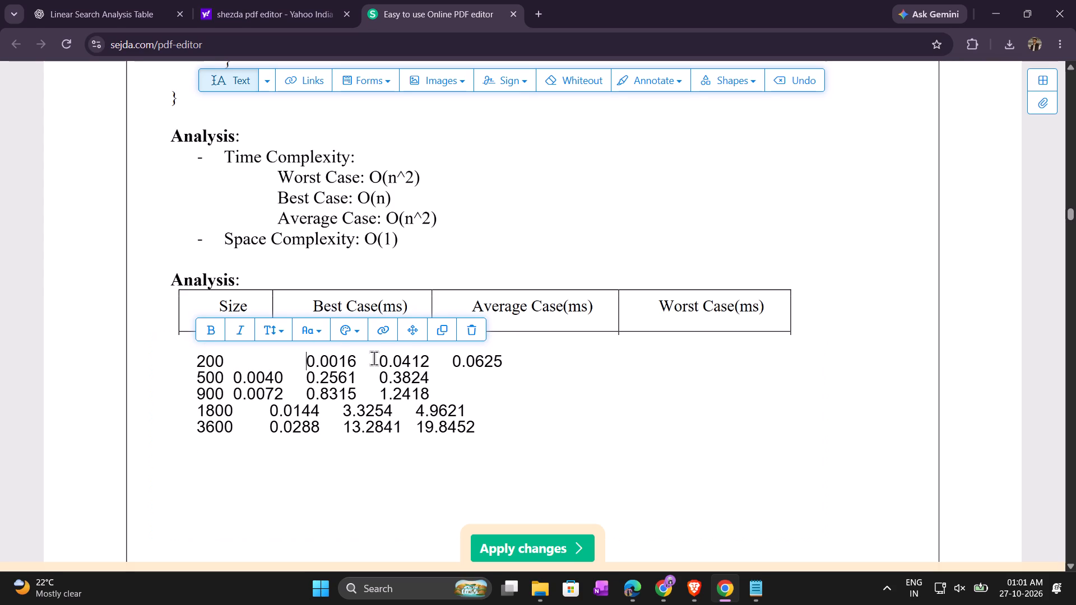
Add spaces after 0.0016 in the first data row to place 0.0412 under Average Case(ms).
left_click(374, 358)
key("space")
key("space")
key("space")
key("space")
key("space")
key("space")
key("space")
key("space")
key("space")
key("space")
key("space")
key("space")
key("space")
key("space")
key("space")
key("space")
key("space")
key("space")
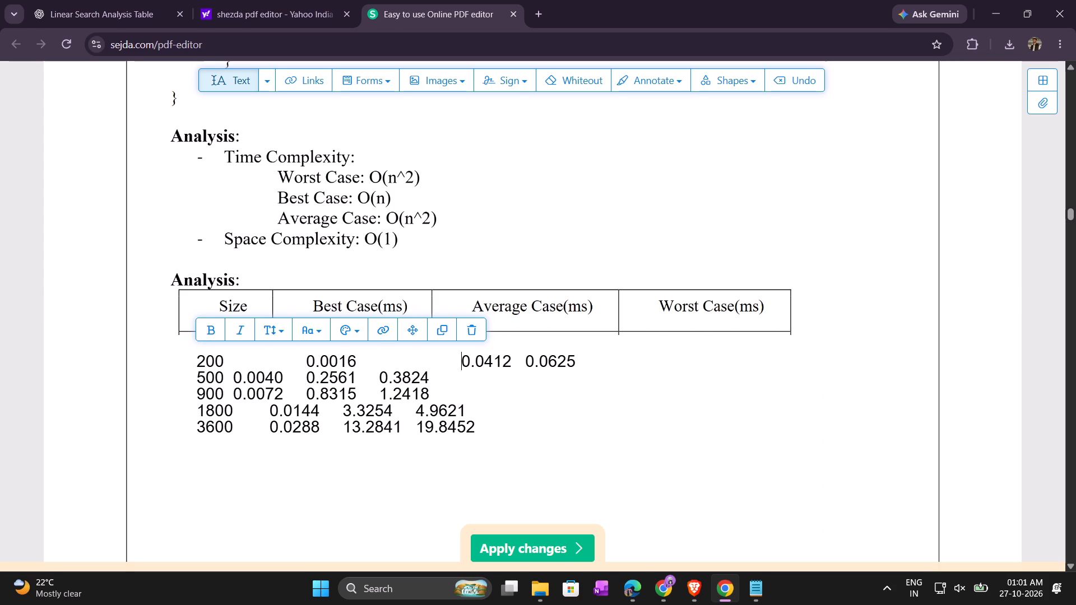
key("space")
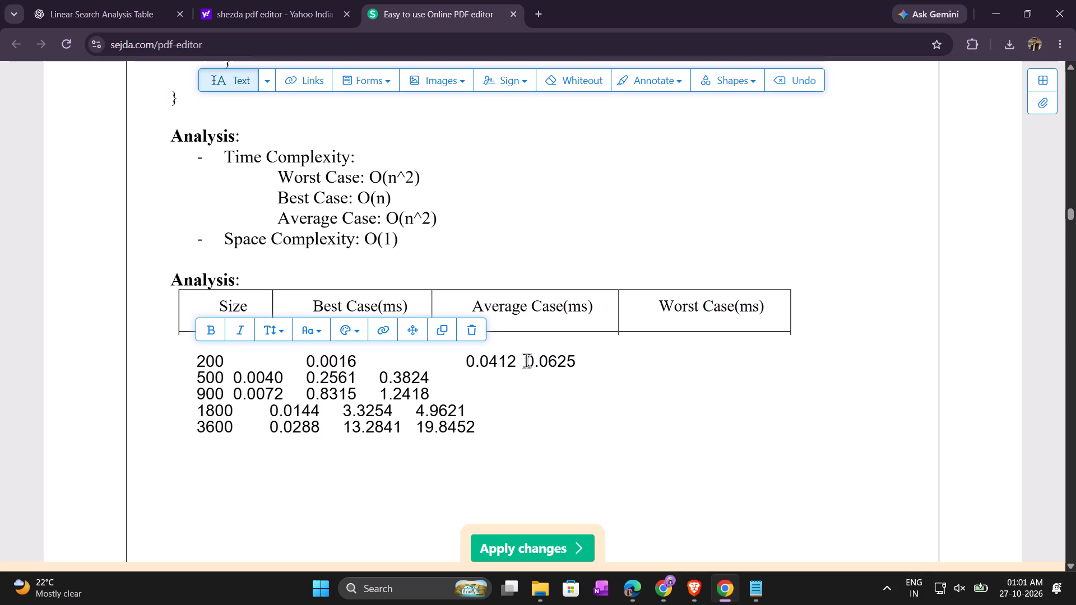
Add spaces after 0.0412 in the first data row to place 0.0625 under Worst Case(ms).
left_click(520, 358)
key("space")
key("space")
key("space")
key("space")
key("space")
key("space")
key("space")
key("space")
key("space")
key("space")
key("space")
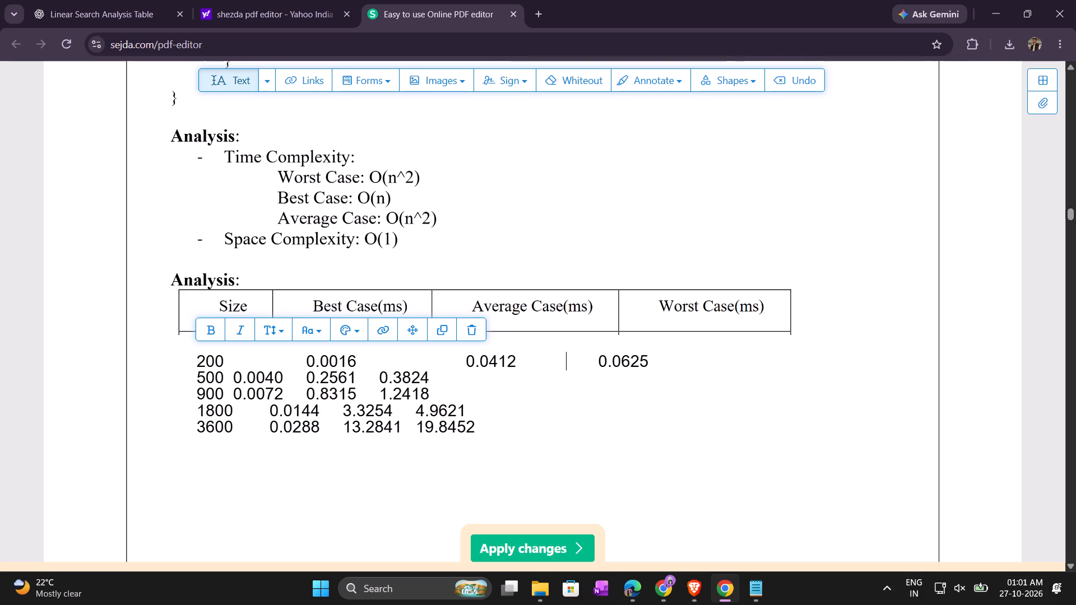
key("space")
key("space")
key("space")
key("space")
key("space")
key("space")
key("space")
key("space")
key("space")
key("space")
key("space")
key("space")
key("space")
key("space")
key("space")
key("space")
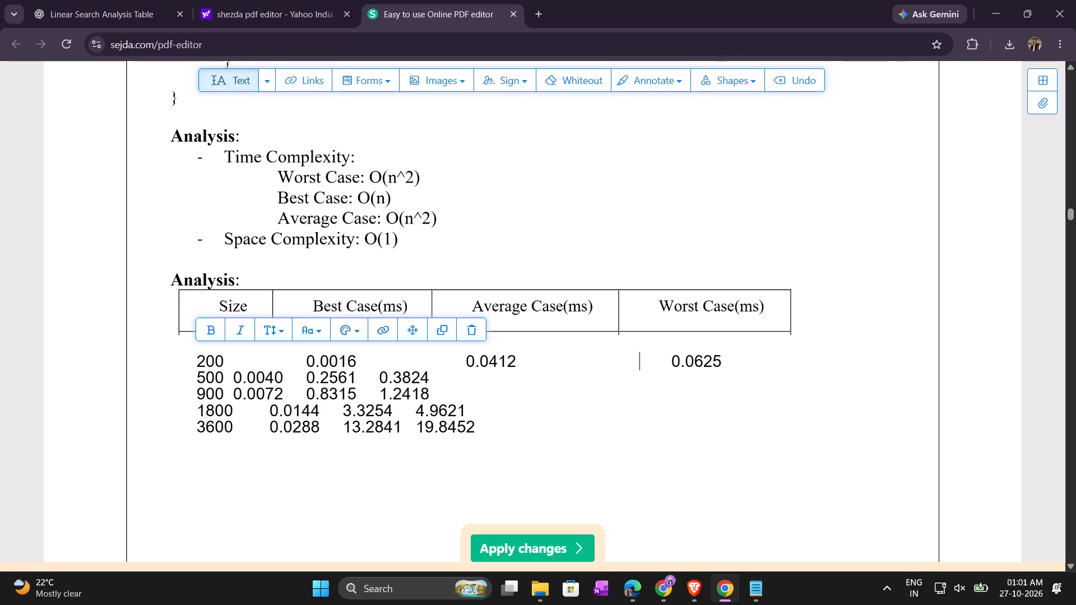
Copy the gap before 0.0625 in the first row and paste it before 0.3824, 1.2418, 4.9621 and 19.8452 in the other rows.
left_click_drag(673, 361, 634, 360)
left_click_drag(634, 360, 519, 365)
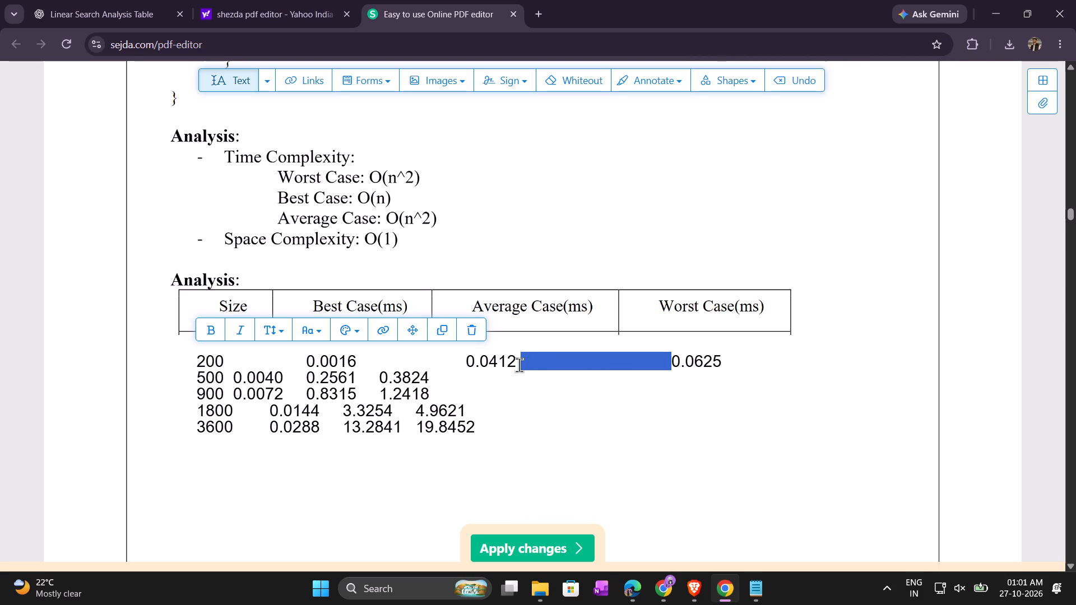
left_click_drag(519, 365, 524, 364)
key("ctrl+c")
left_click(372, 371)
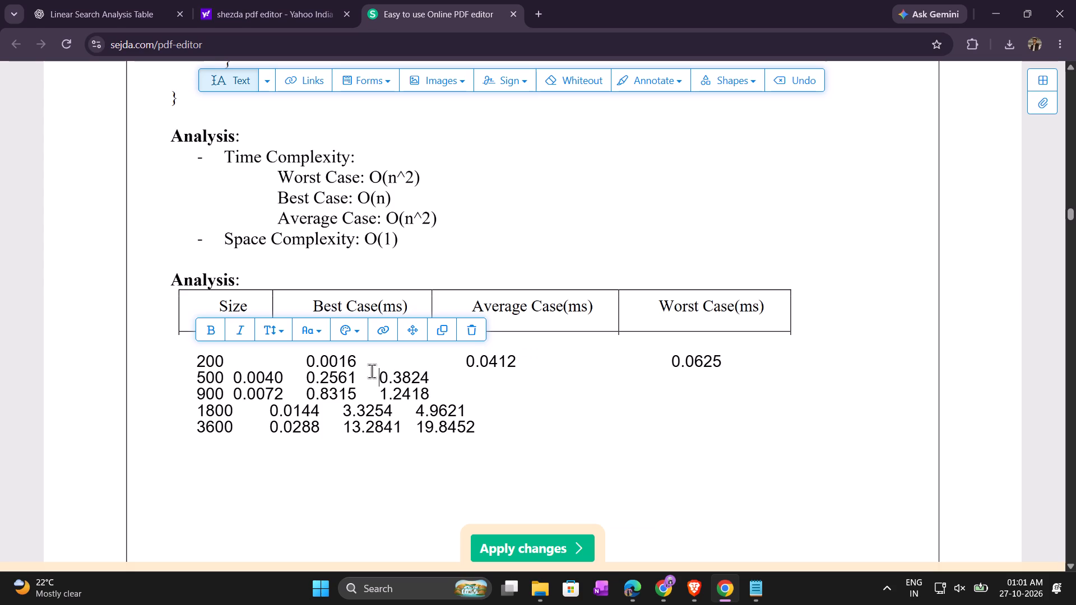
key("ctrl+v")
left_click(374, 388)
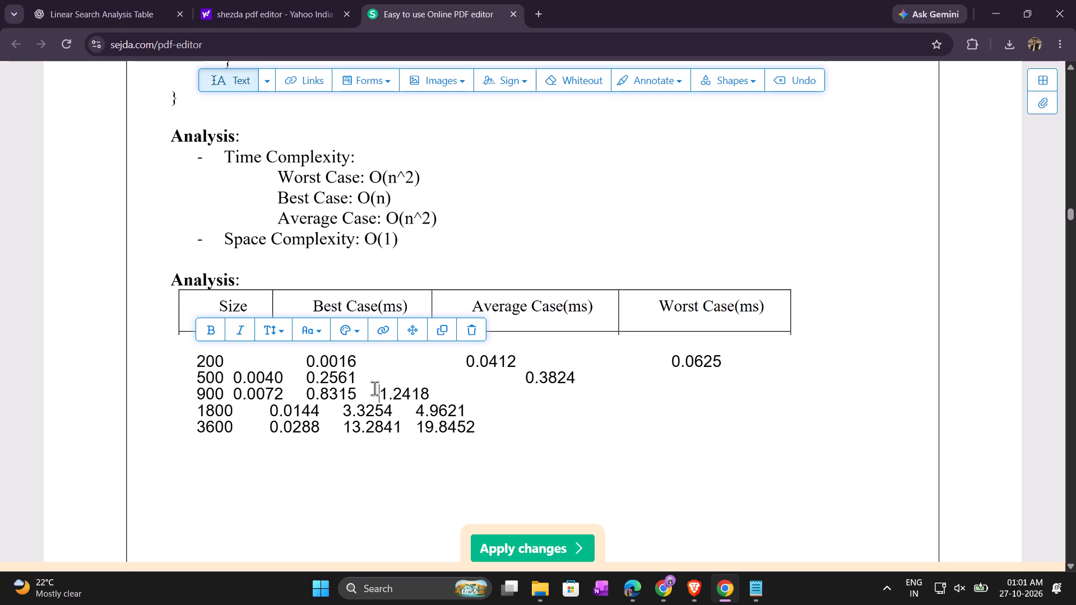
key("ctrl+v")
left_click(404, 407)
key("ctrl+v")
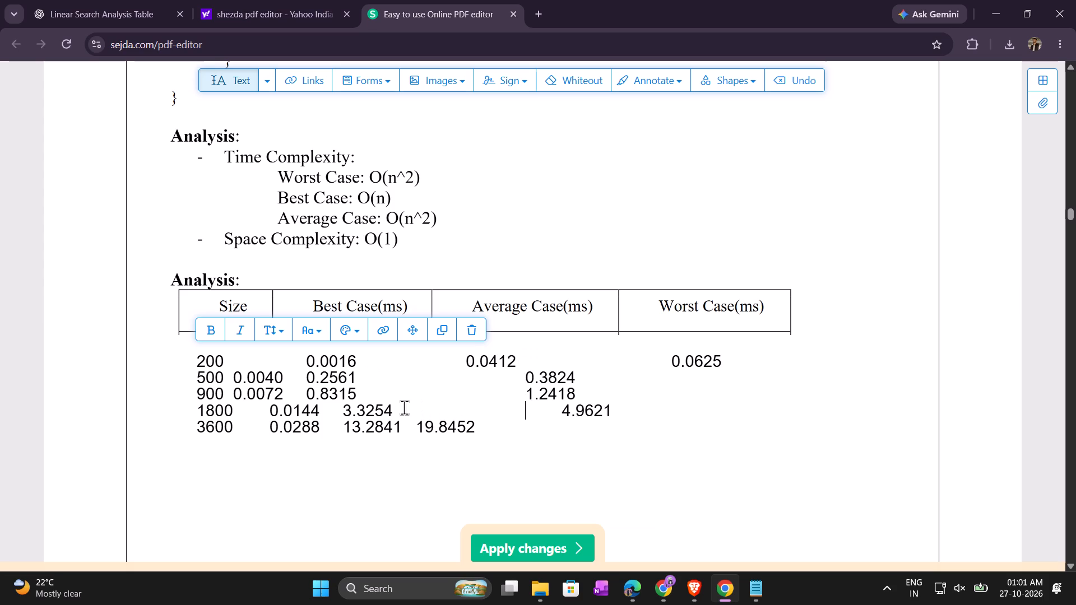
left_click(412, 425)
key("ctrl+v")
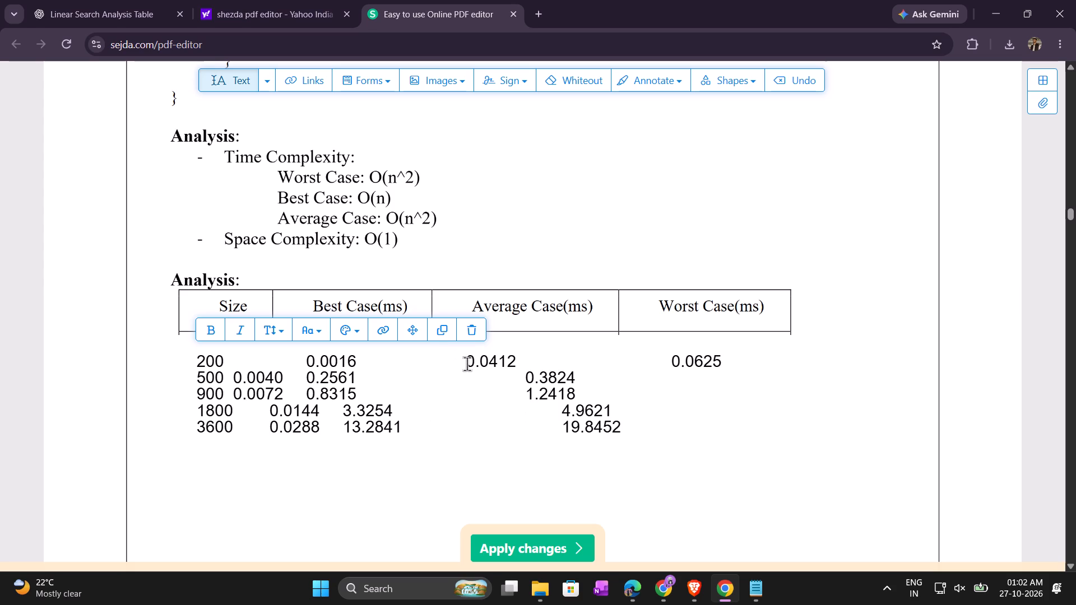
Copy the gap before 0.0412 in the first row and paste it before 0.2561, 0.8315, 3.3254 and 13.2841 in the rows below.
left_click_drag(463, 362, 369, 359)
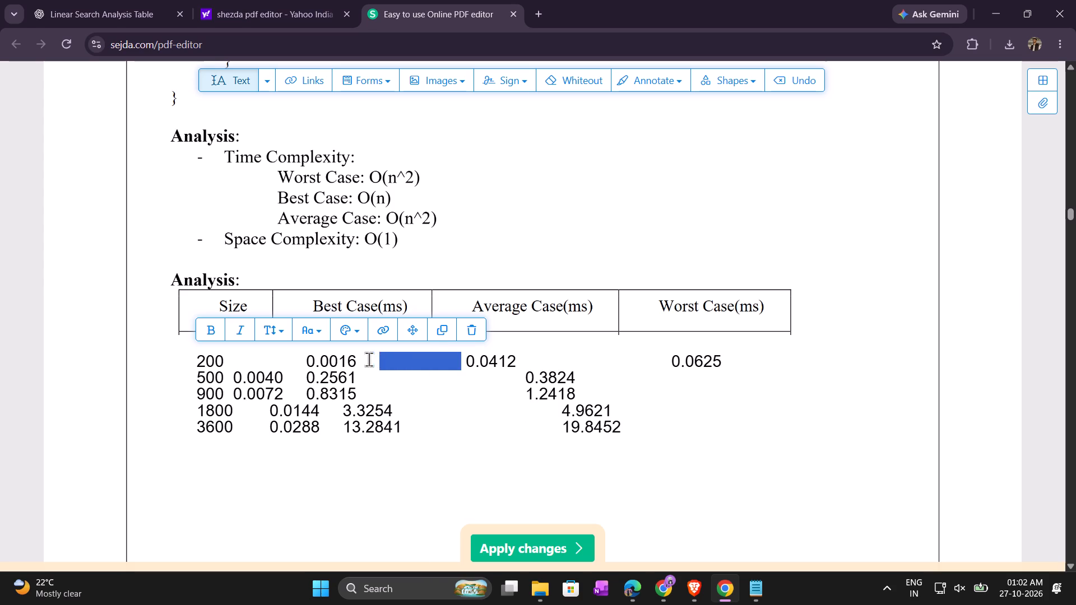
left_click_drag(369, 359, 371, 360)
key("ctrl+c")
left_click(293, 378)
key("ctrl+c")
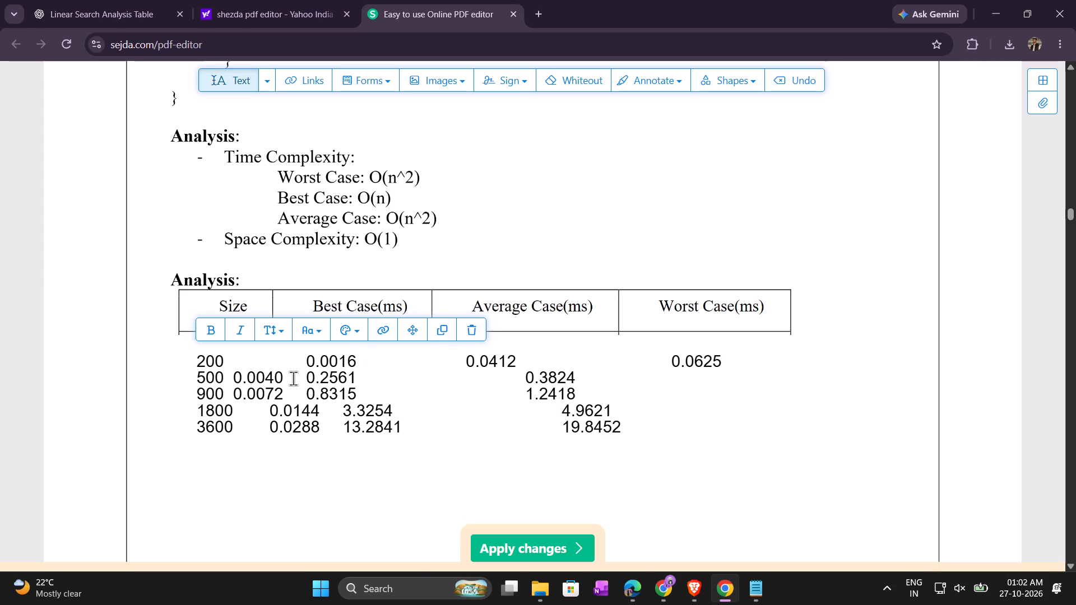
key("ctrl+v")
left_click(300, 387)
key("ctrl+v")
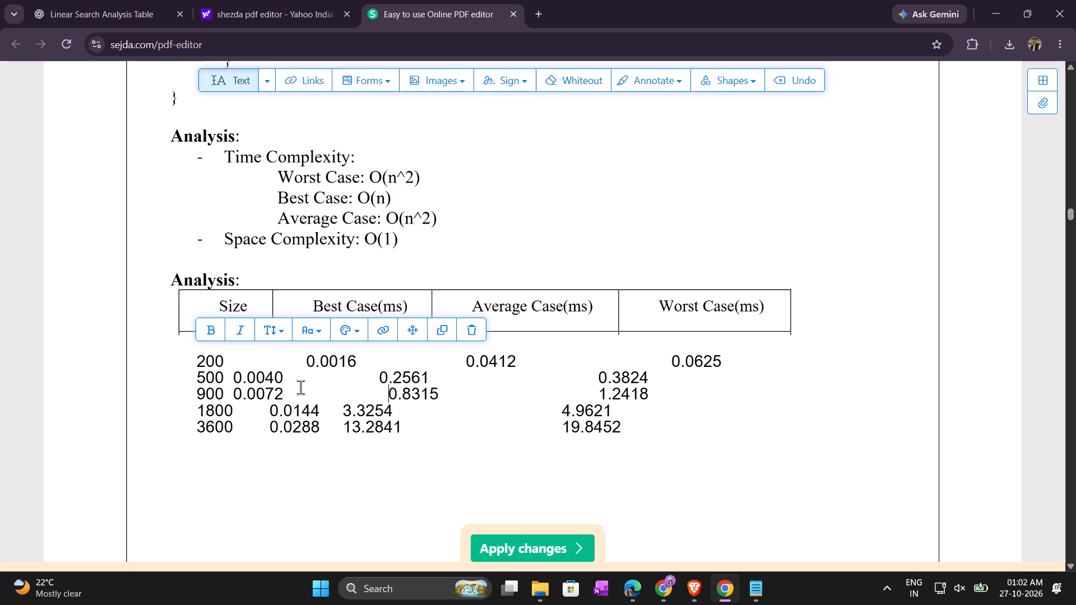
left_click(329, 402)
key("ctrl+v")
left_click(336, 428)
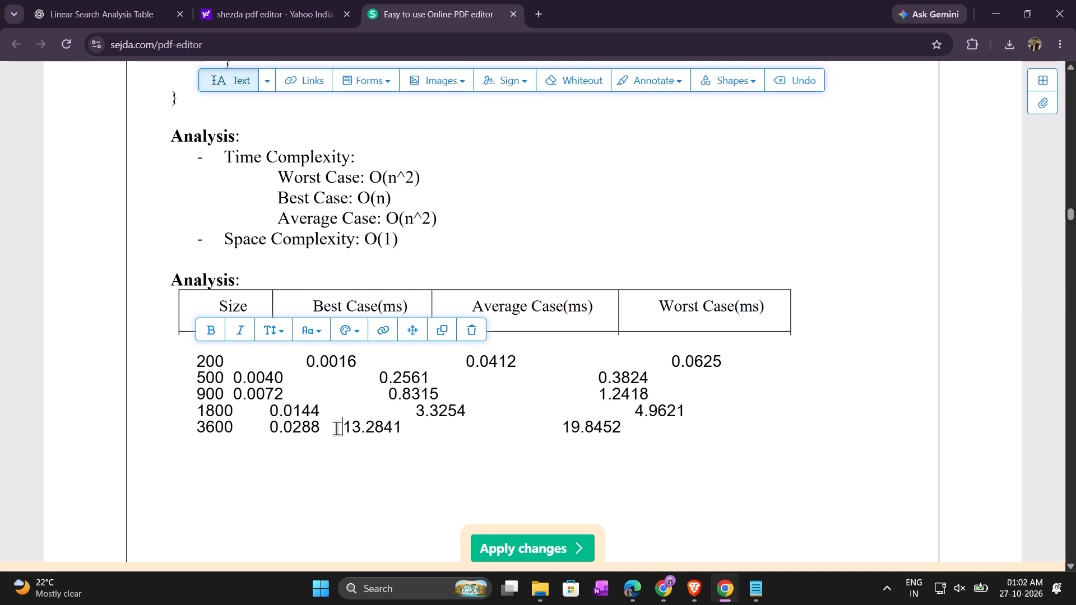
key("ctrl+v")
Copy the gap after 200 in the first row and paste it before 0.0040, 0.0072, 0.0144 and 0.0288 in the rows below.
left_click_drag(304, 361, 235, 362)
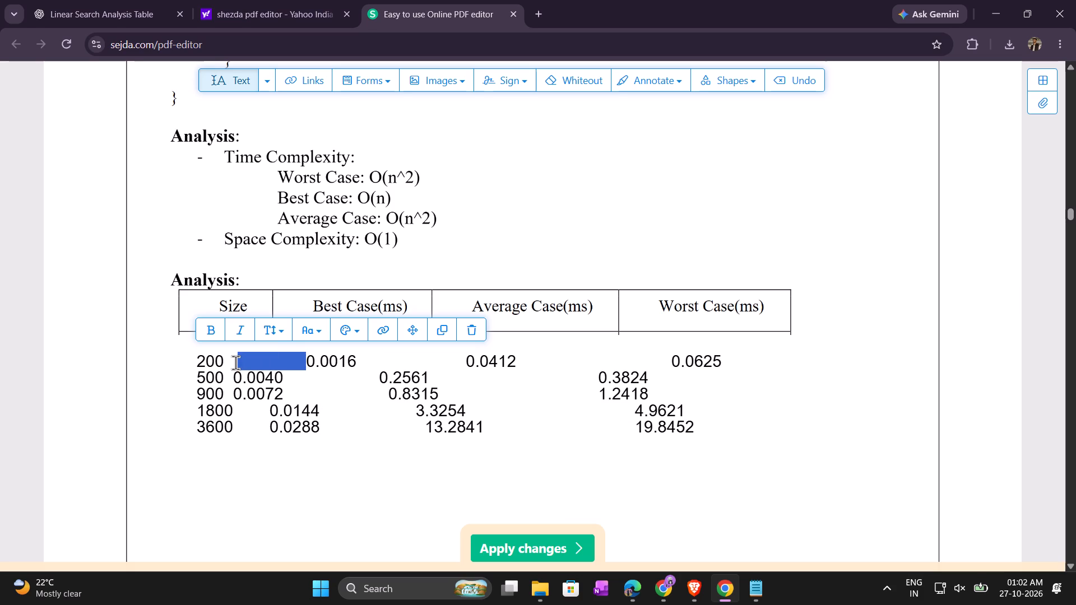
left_click_drag(235, 362, 233, 362)
key("ctrl+c")
left_click(232, 379)
key("ctrl+v")
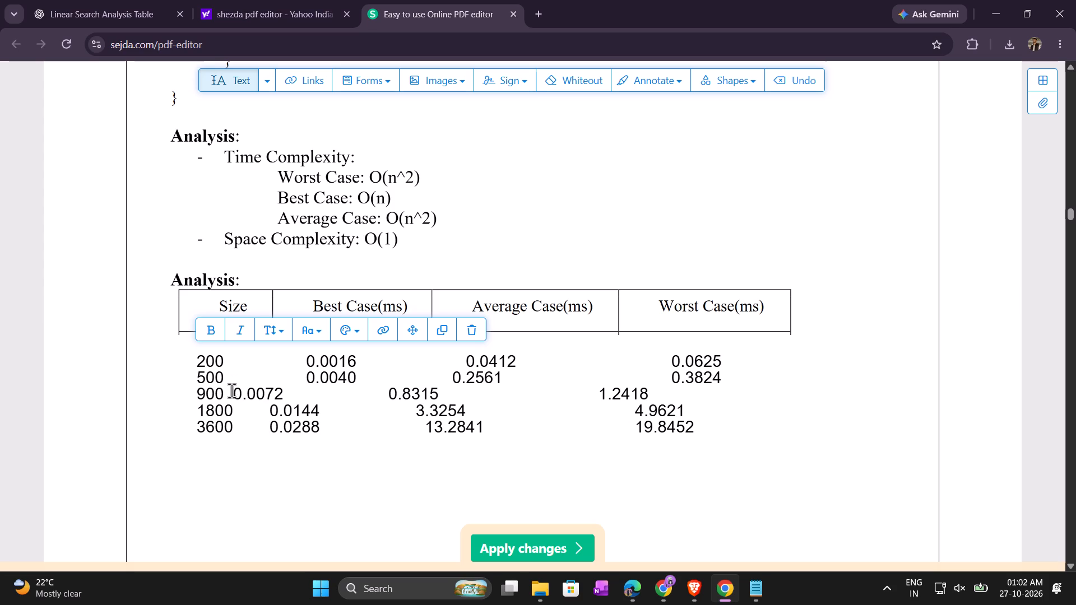
left_click(231, 390)
key("ctrl+v")
left_click(266, 402)
key("ctrl+v")
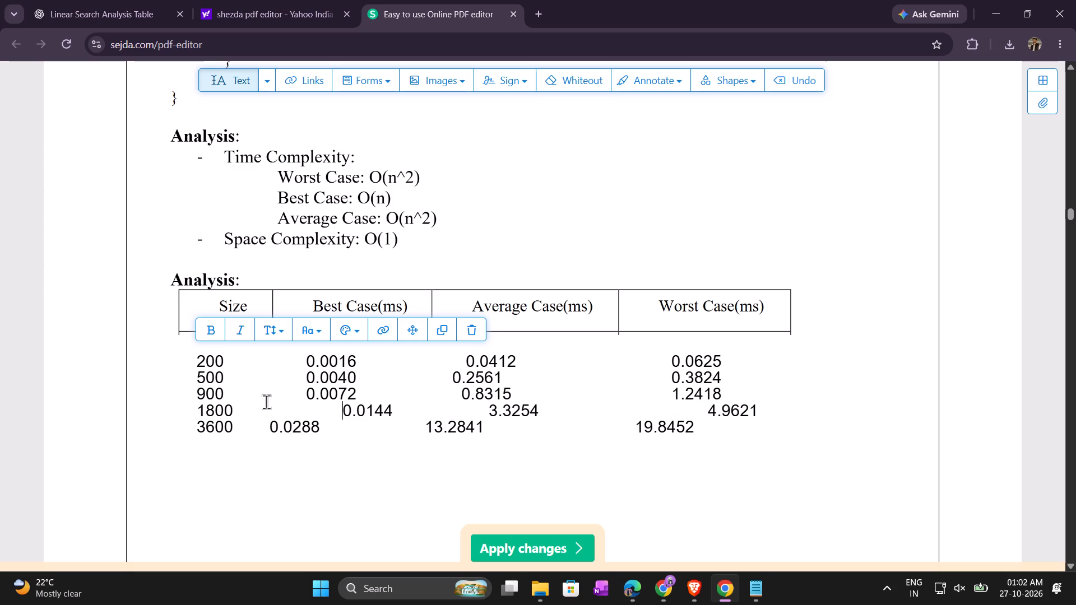
left_click(266, 421, "ctrl")
key("ctrl+v")
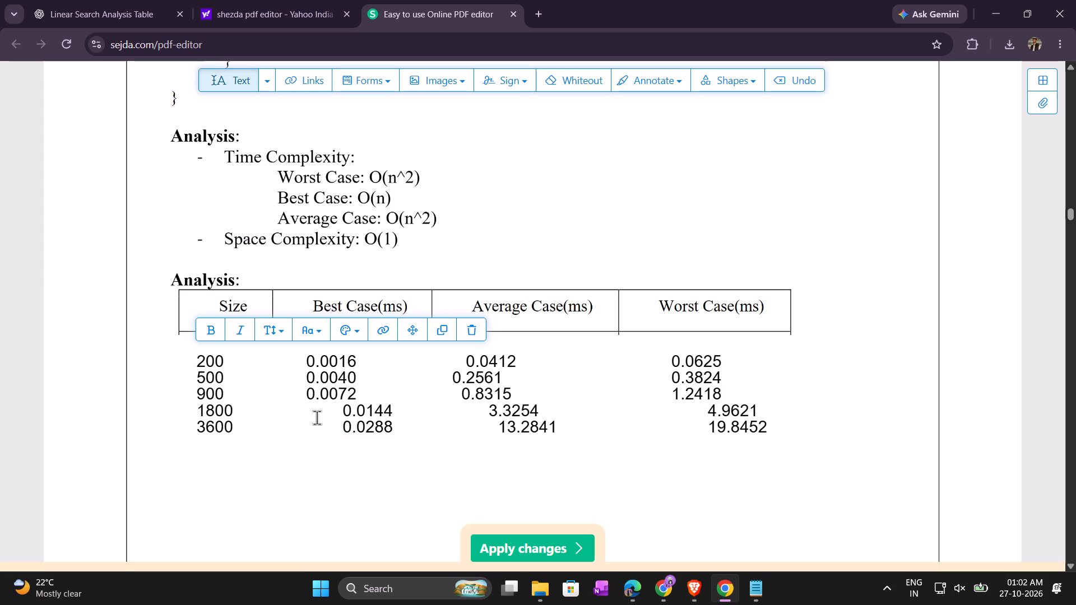
Remove surplus spaces after 1800 and 3600 to line up 0.0144 and 0.0288 with the Best Case(ms) values above.
key("BackSpace")
key("BackSpace")
key("BackSpace")
key("BackSpace")
key("Up")
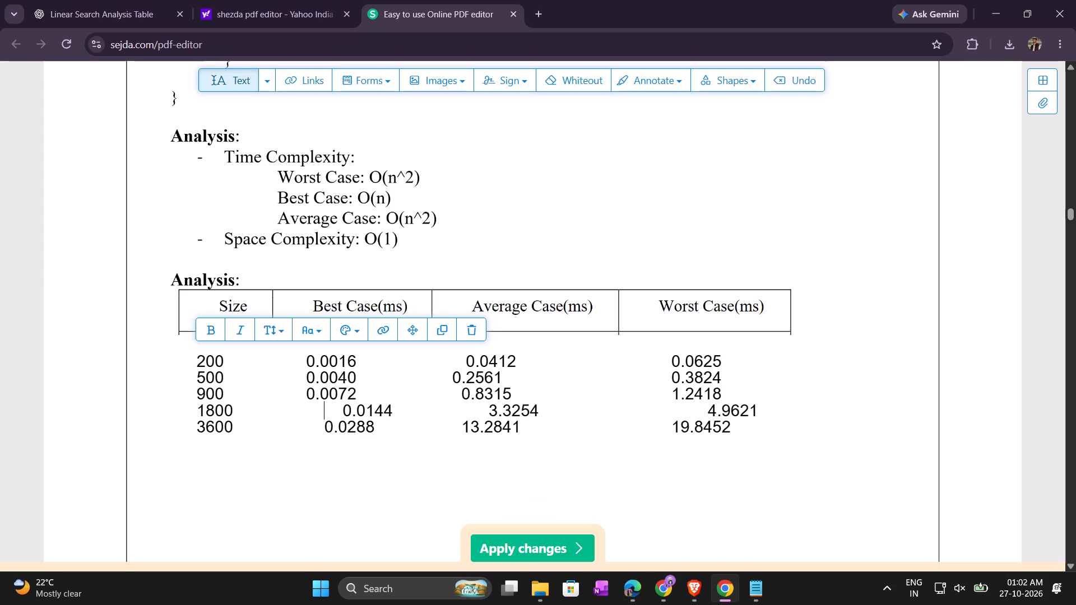
type("\\\\")
key("BackSpace")
key("BackSpace")
key("BackSpace")
key("BackSpace")
key("BackSpace")
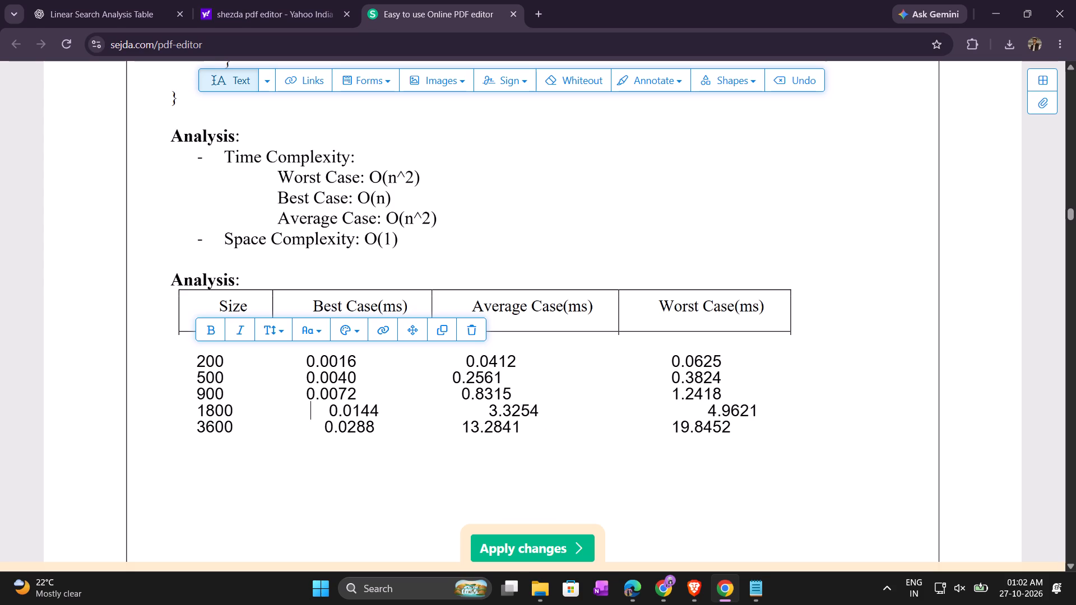
key("BackSpace")
key("BackSpace")
key("BackSpace")
key("BackSpace")
key("BackSpace")
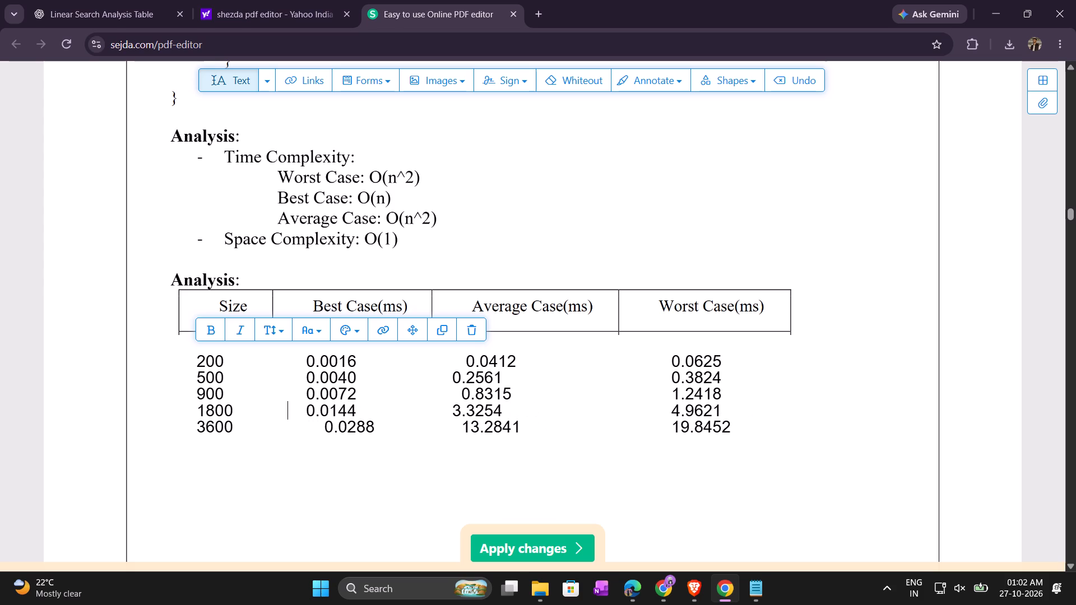
key("Down")
key("BackSpace")
key("BackSpace")
key("BackSpace")
key("BackSpace")
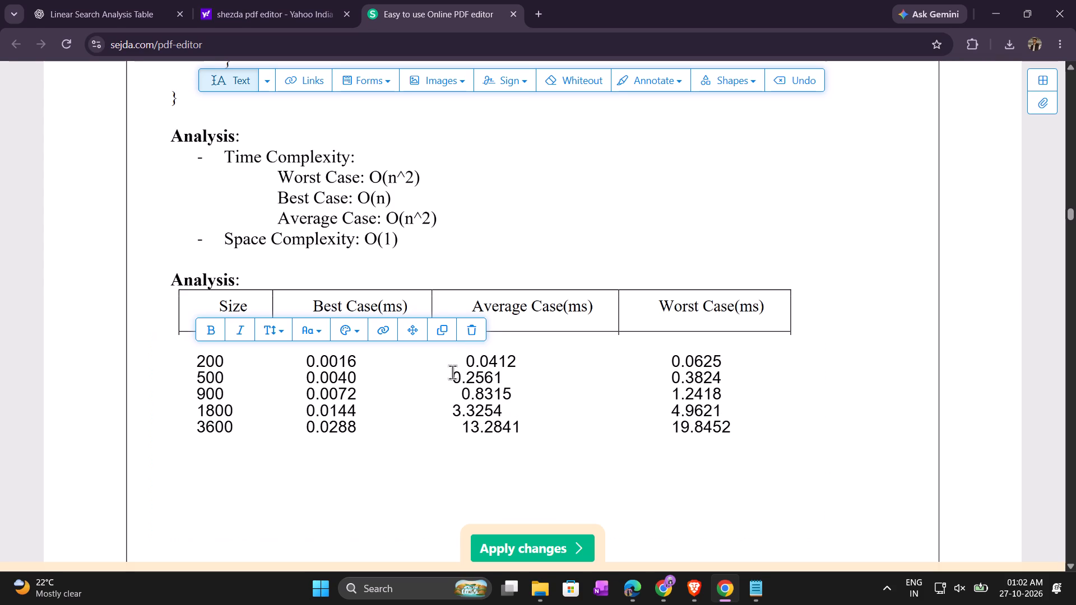
Add spaces before 0.2561, 0.8315, 3.3254 and 13.2841 to line them up with 0.0412 under Average Case(ms).
left_click(446, 381)
key("space")
key("space")
key("space")
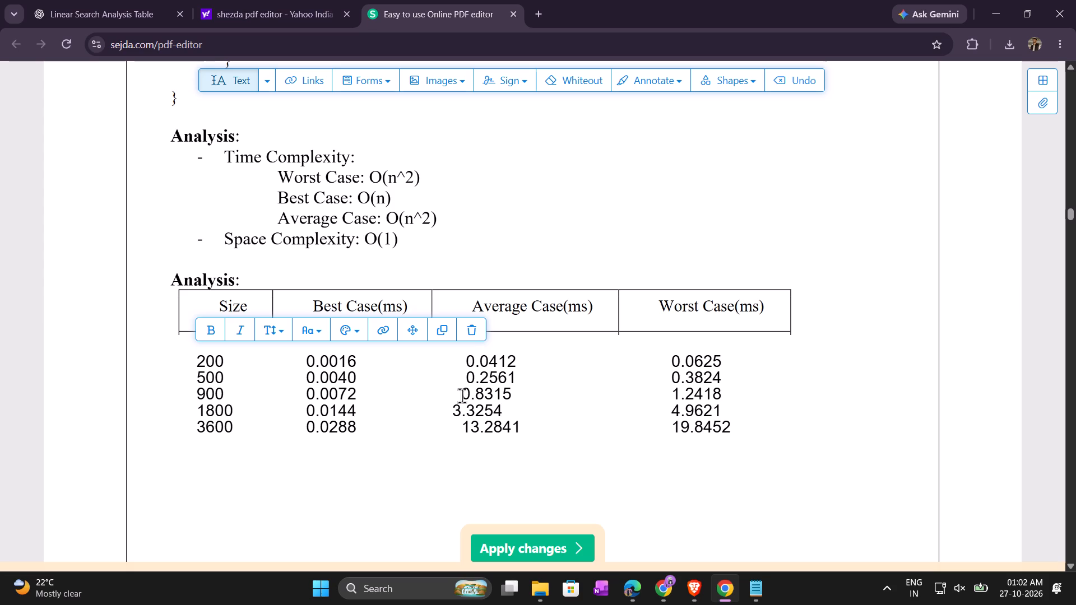
left_click(462, 395)
key("space")
left_click(452, 408)
key("space")
key("space")
key("space")
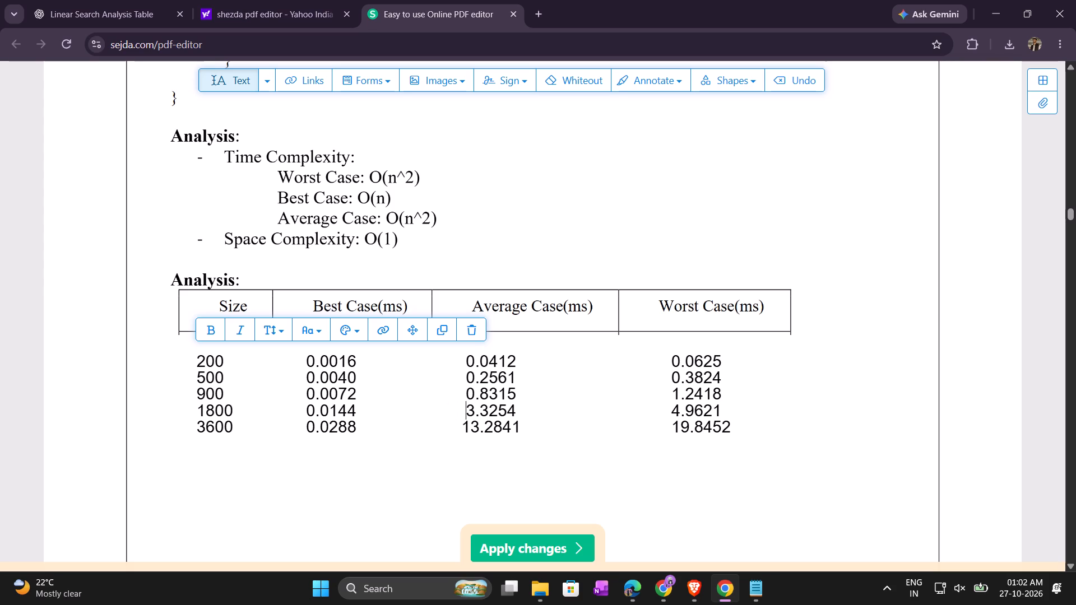
left_click(453, 423)
key("space")
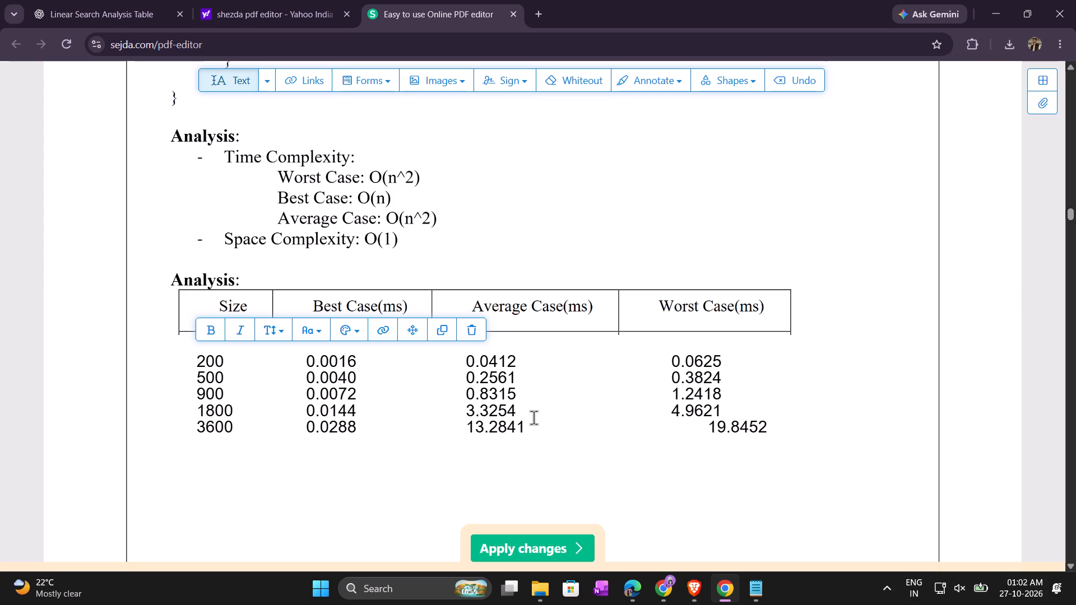
Remove the surplus spaces before 19.8452 in the 3600 row to line it up with the Worst Case(ms) values above.
left_click(707, 434)
key("BackSpace")
key("BackSpace")
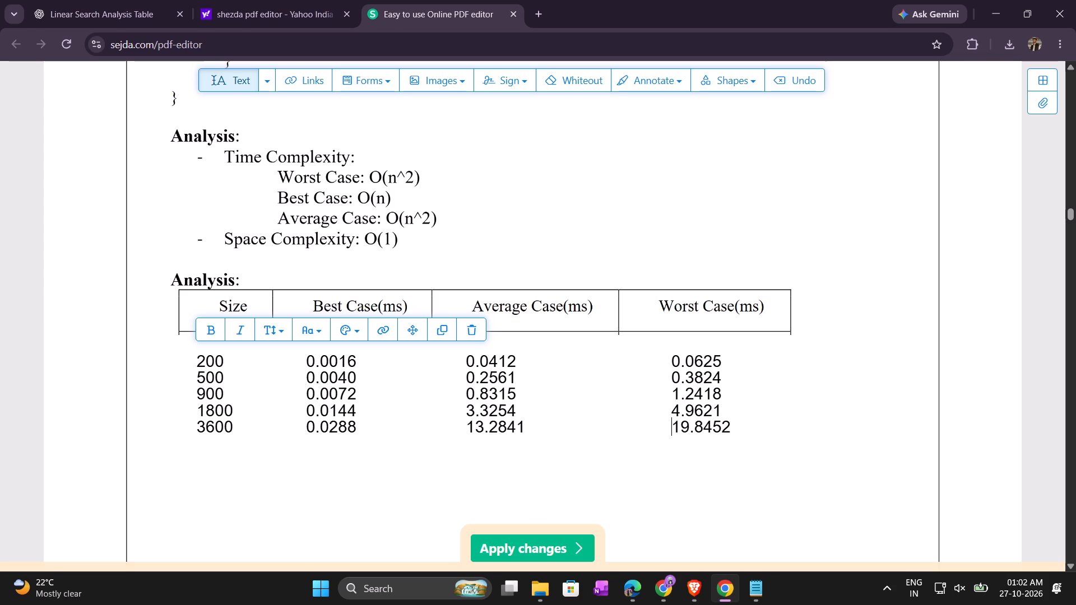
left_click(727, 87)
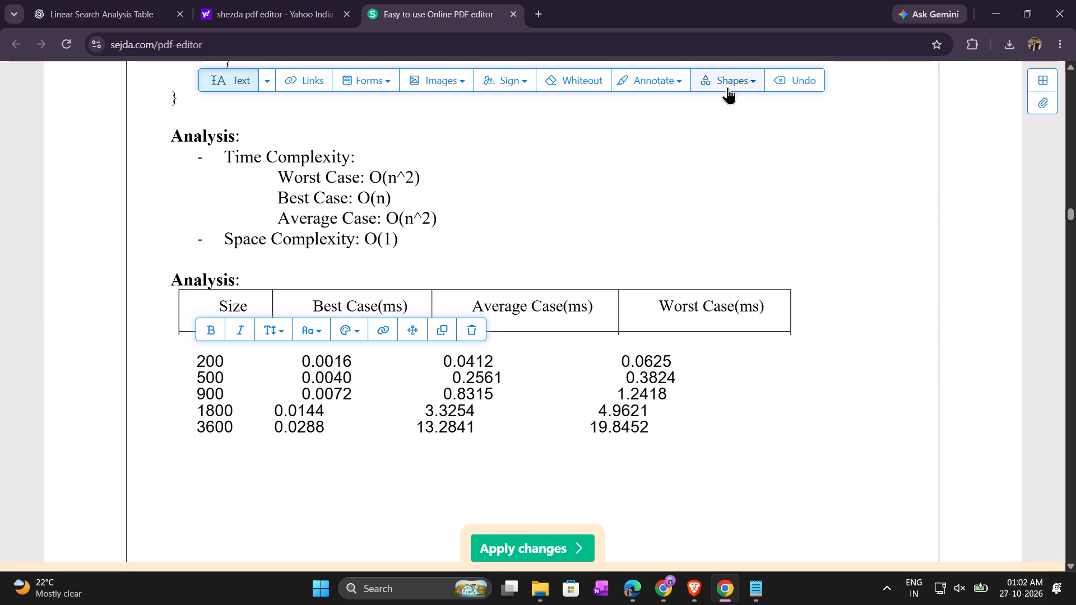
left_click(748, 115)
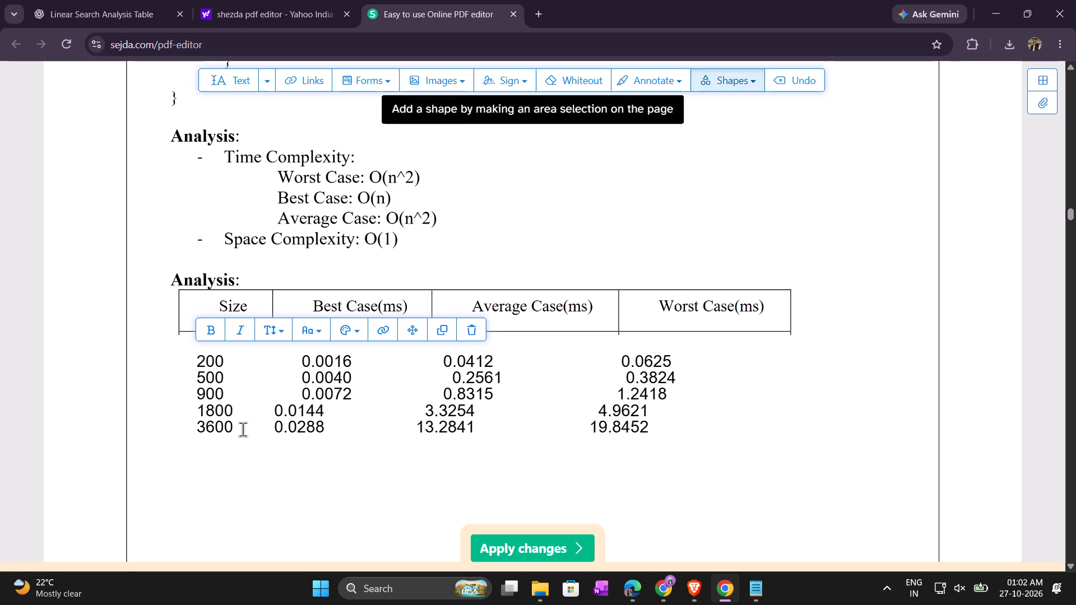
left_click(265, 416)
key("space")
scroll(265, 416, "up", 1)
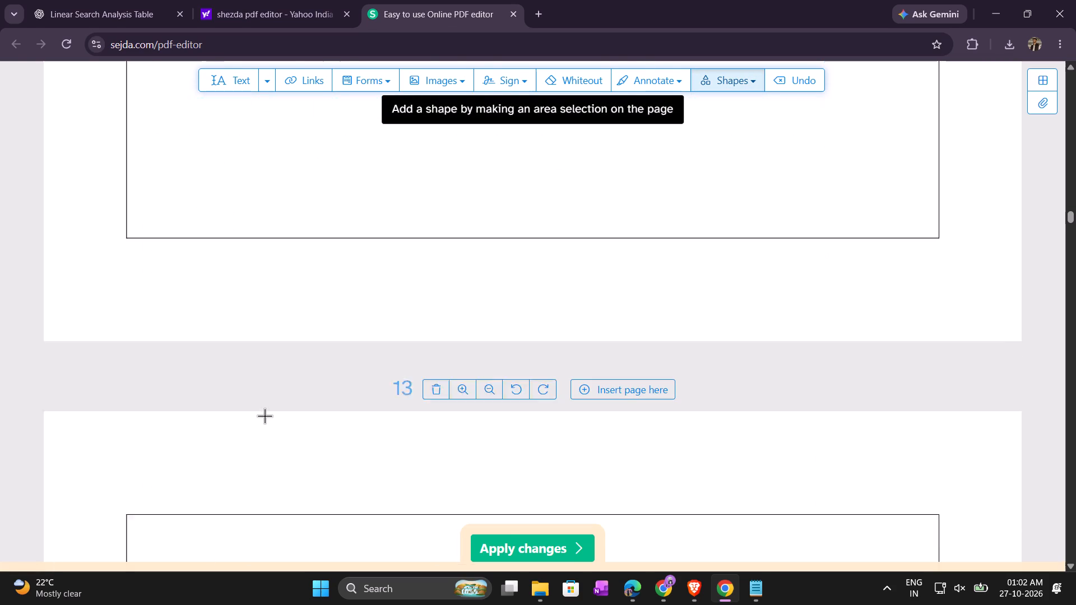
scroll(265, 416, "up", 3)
With the Text tool, add spaces after 1800 and 3600 to realign 0.0144 and 0.0288 under Best Case(ms).
left_click(224, 74)
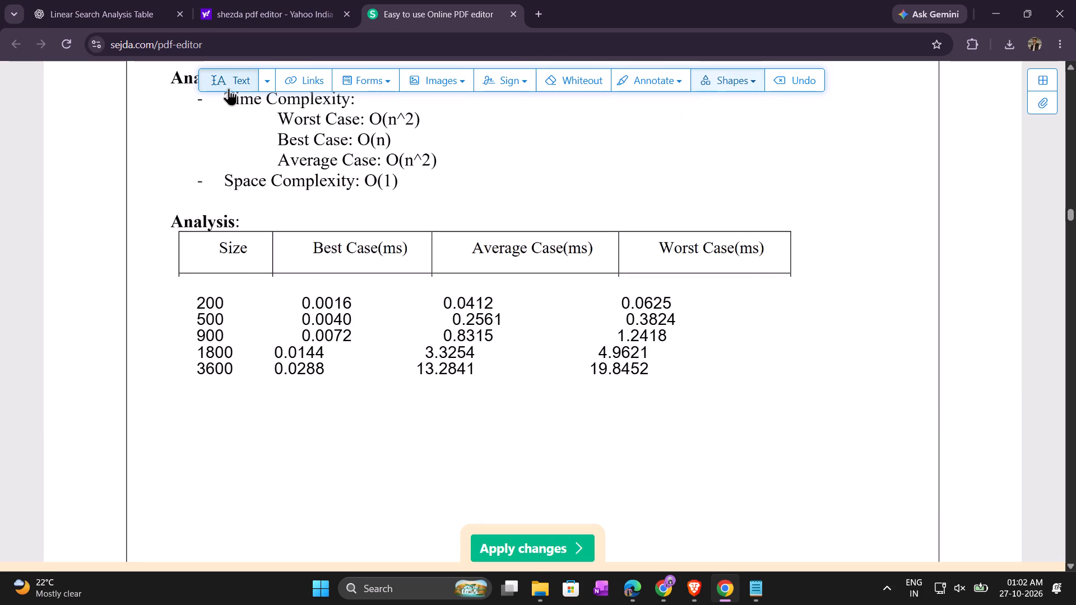
left_click(270, 359)
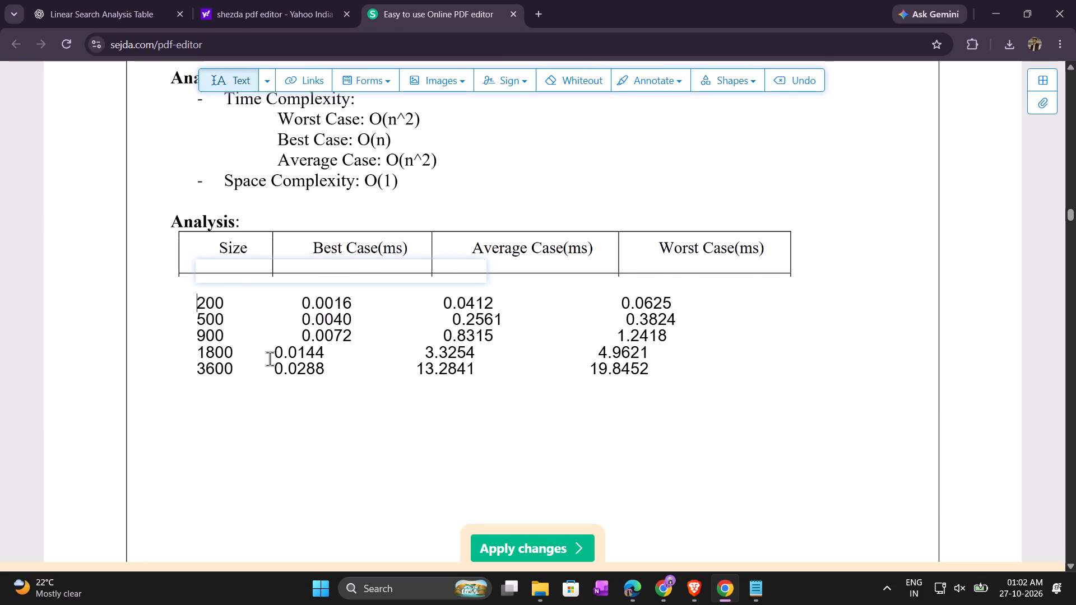
left_click(270, 352)
key("space")
key("space")
key("space")
key("space")
key("space")
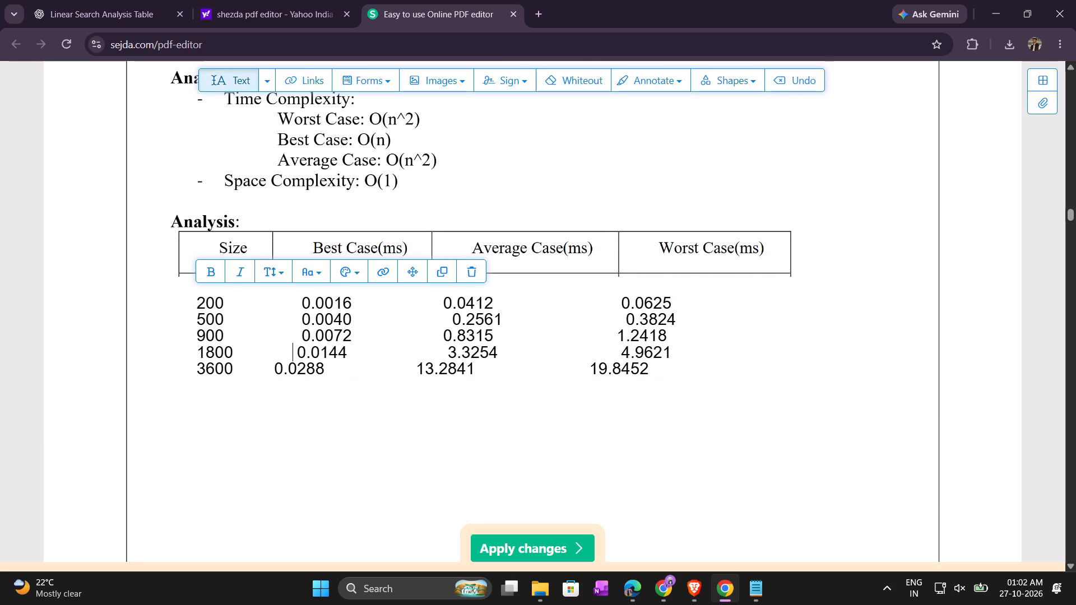
key("space")
left_click(263, 369)
key("space")
key("space")
key("space")
key("space")
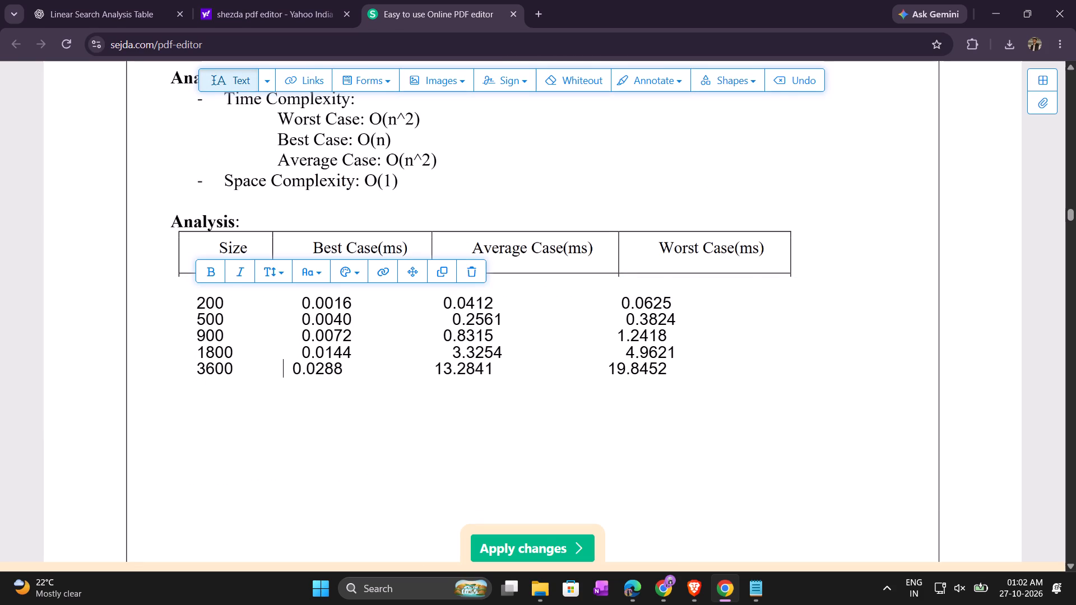
key("space")
key("space")
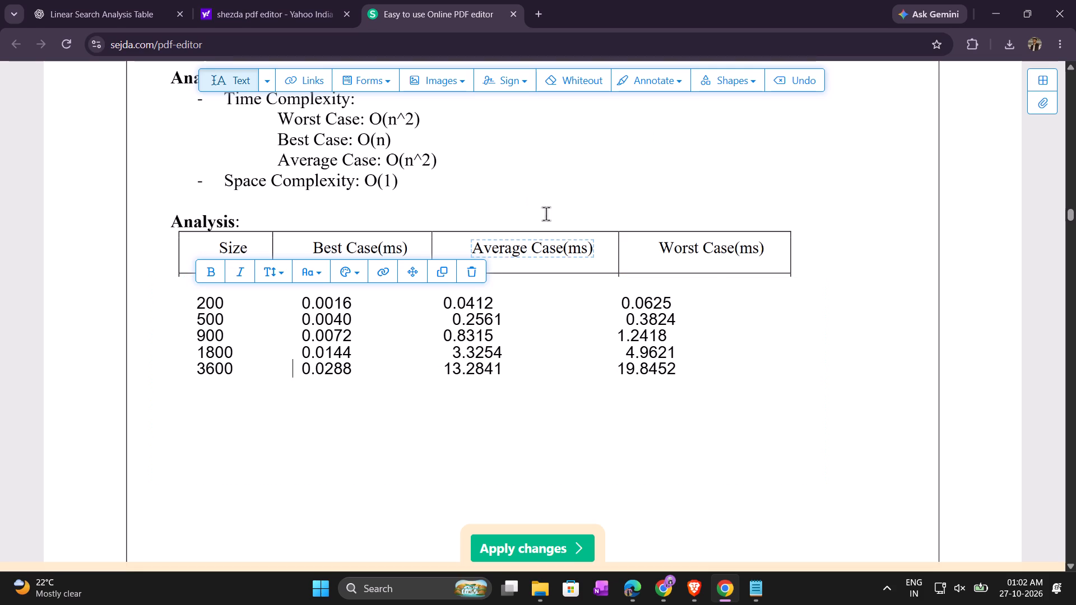
Draw a rectangle border around the 200 to 3600 data rows, directly beneath the Analysis table's header row.
left_click(569, 167)
key("BackSpace")
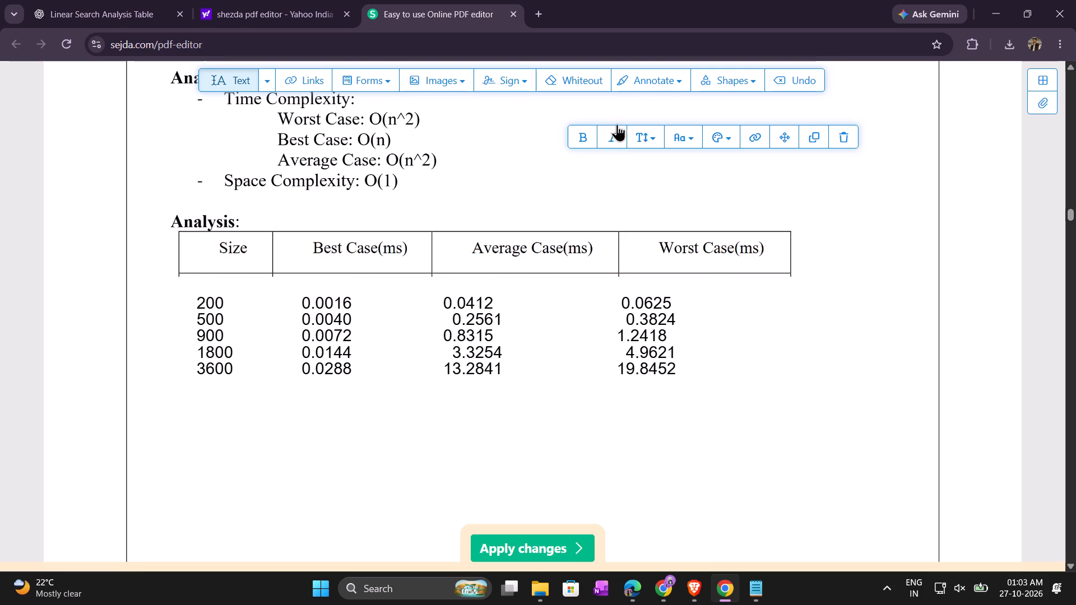
left_click(711, 81)
left_click(719, 118)
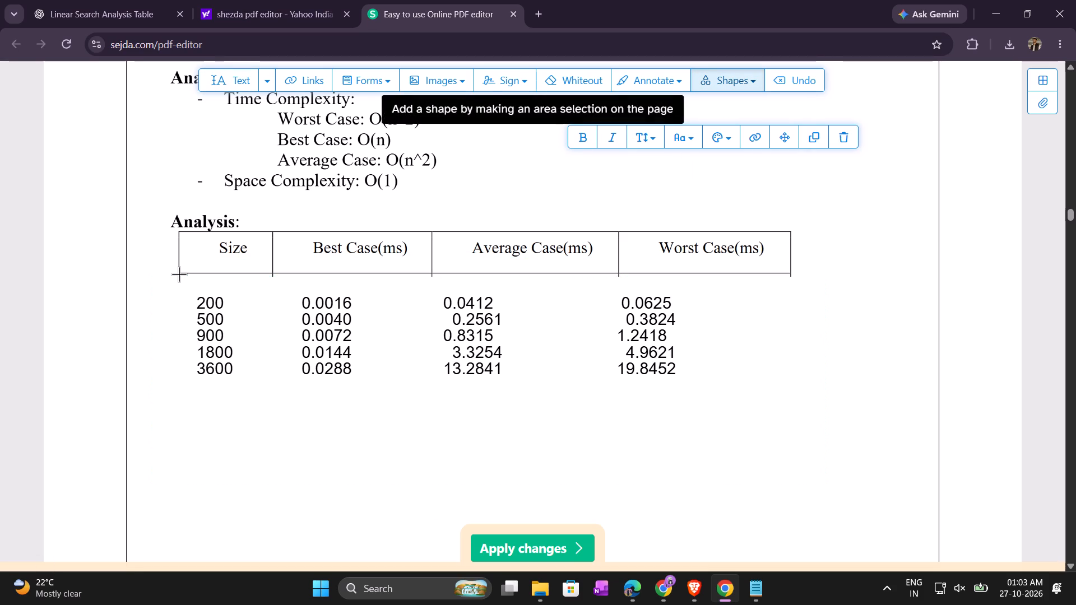
left_click_drag(179, 274, 822, 396)
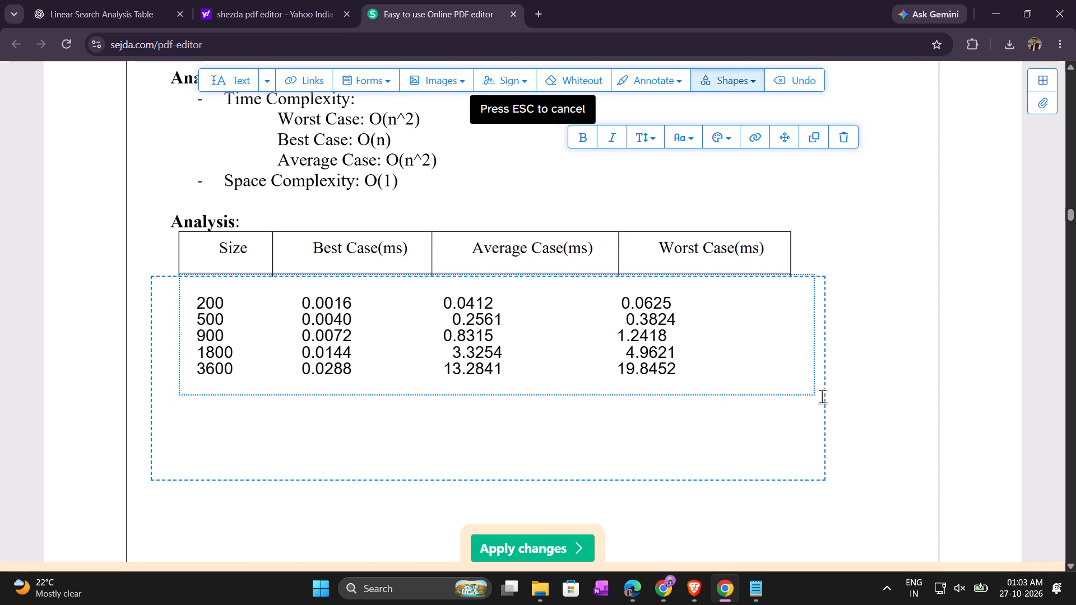
left_click_drag(822, 396, 792, 390)
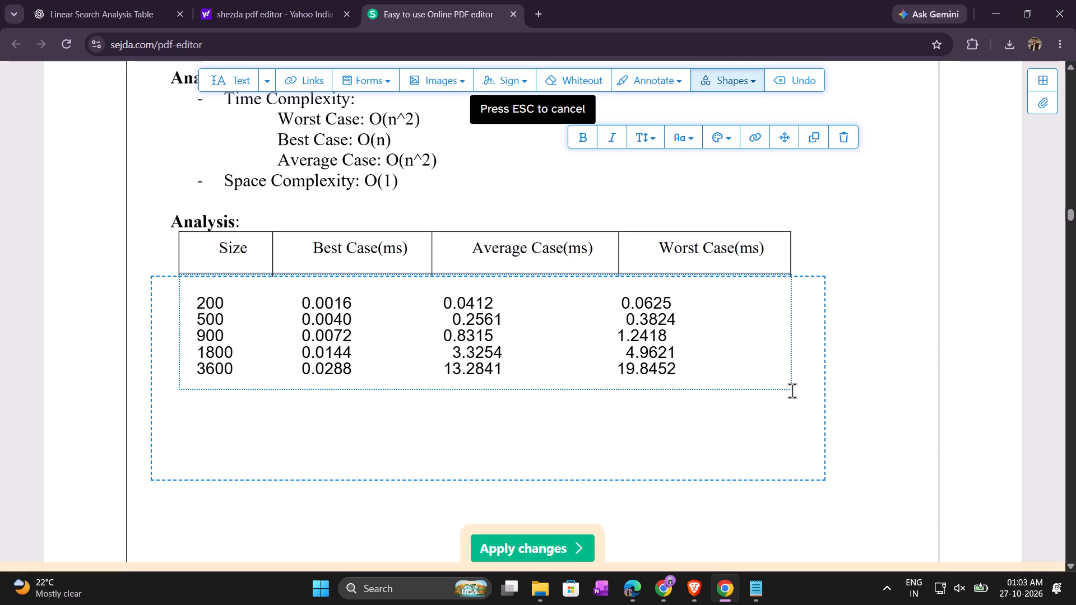
left_click_drag(792, 390, 792, 391)
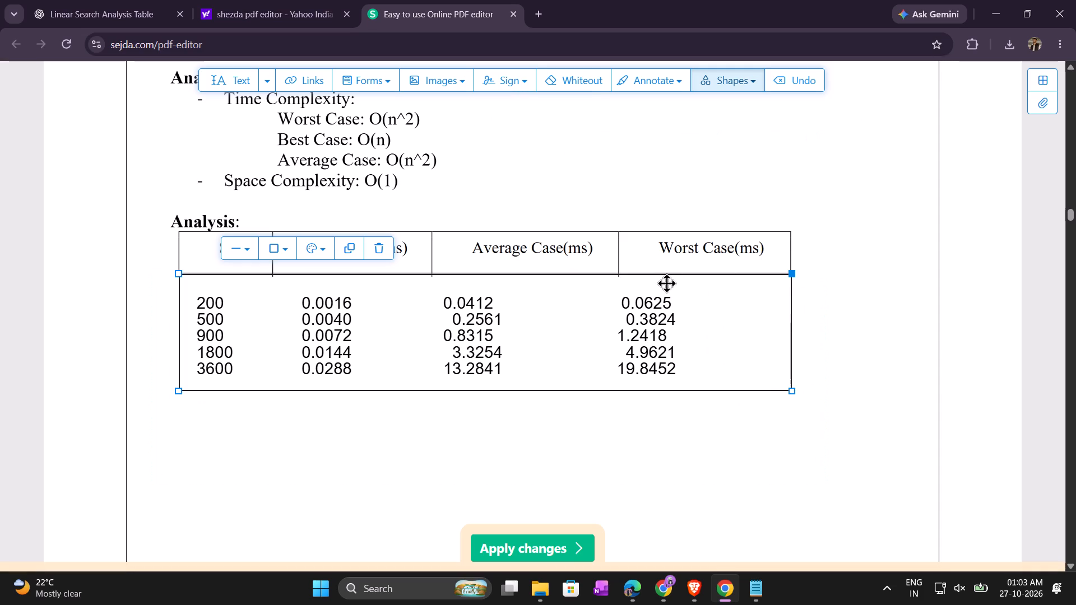
left_click(662, 276)
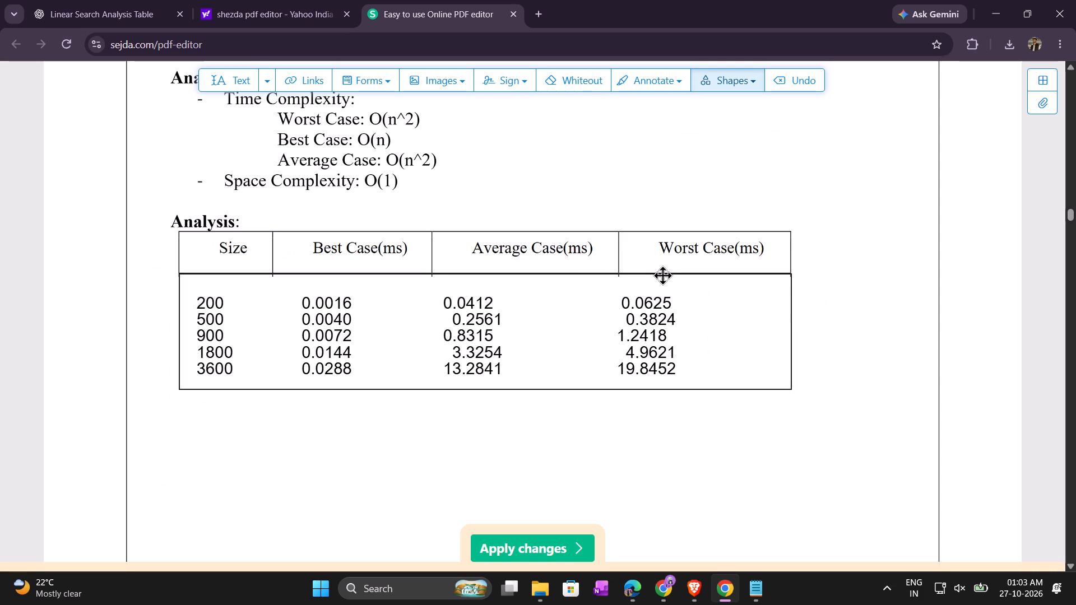
left_click(727, 75)
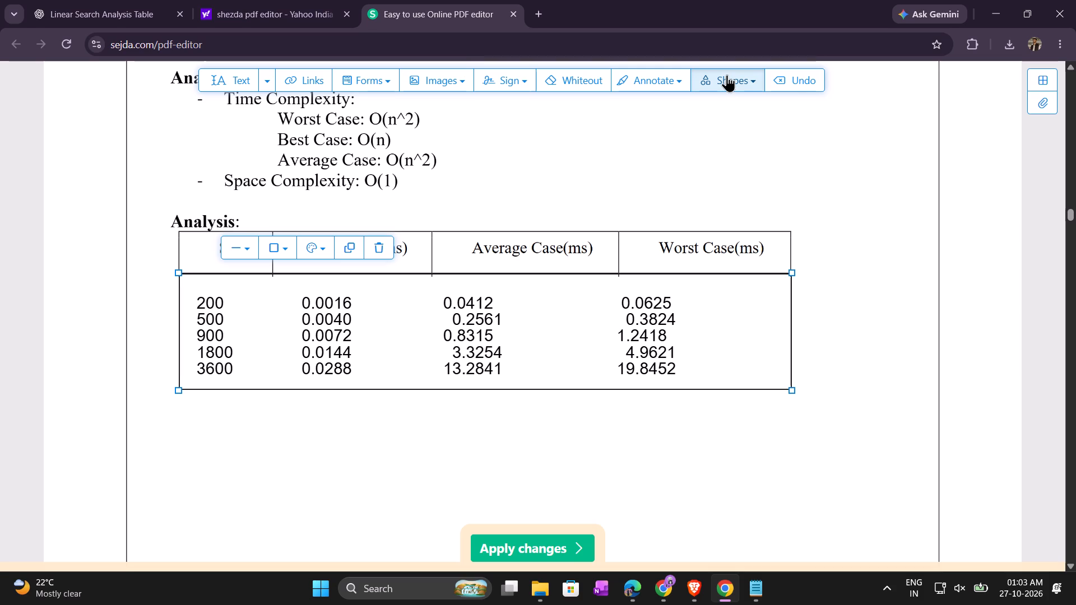
left_click(740, 136)
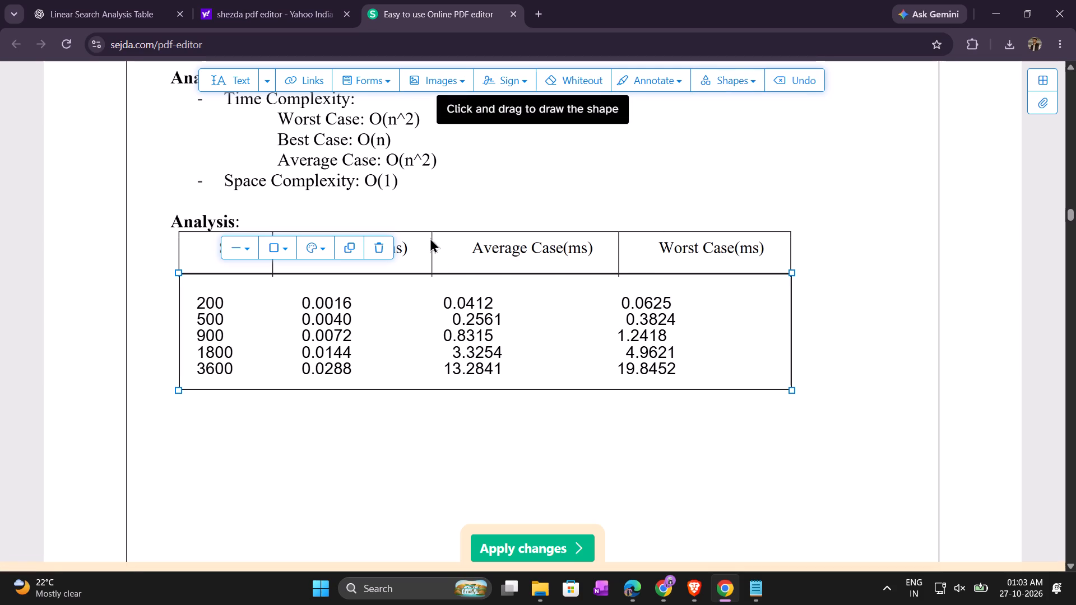
With the Text tool, add spaces before 0.0412, 0.8315 and 13.2841 to line up the Average Case(ms) values.
left_click(242, 68)
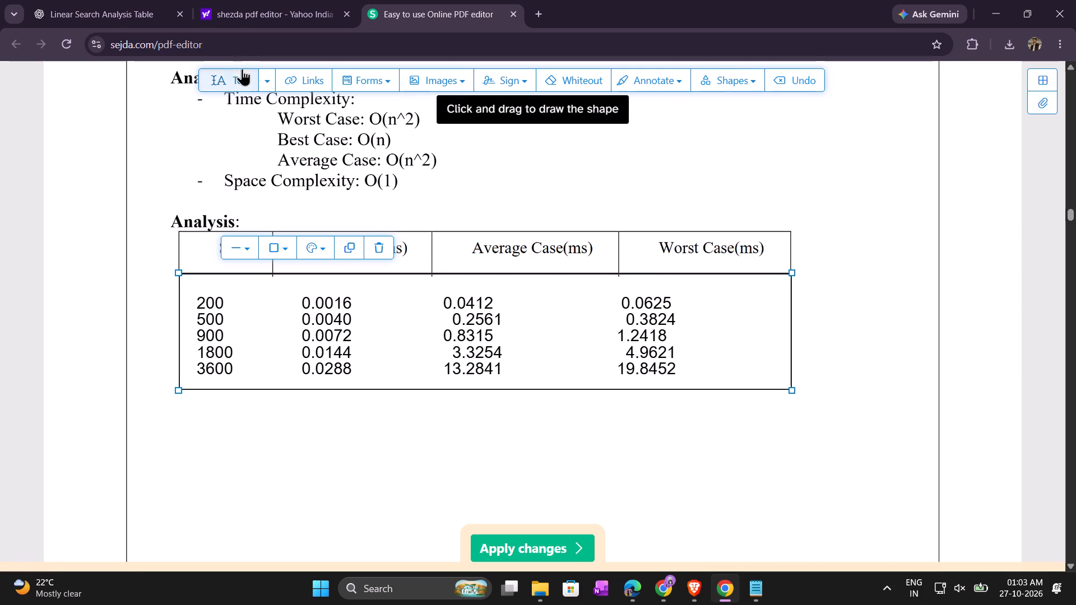
left_click(438, 302)
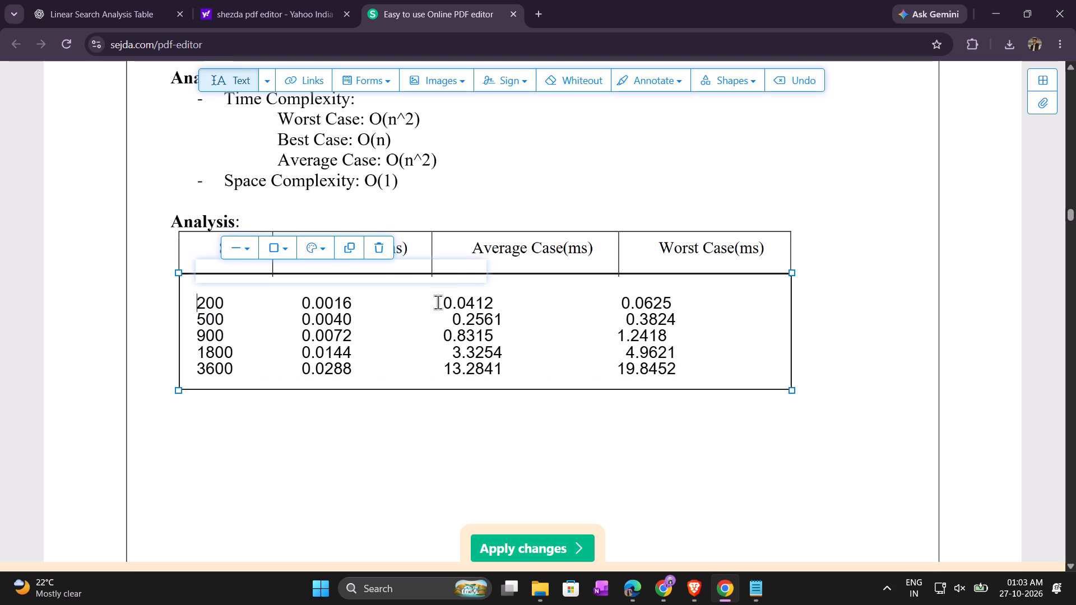
left_click(438, 302)
key("space")
key("space")
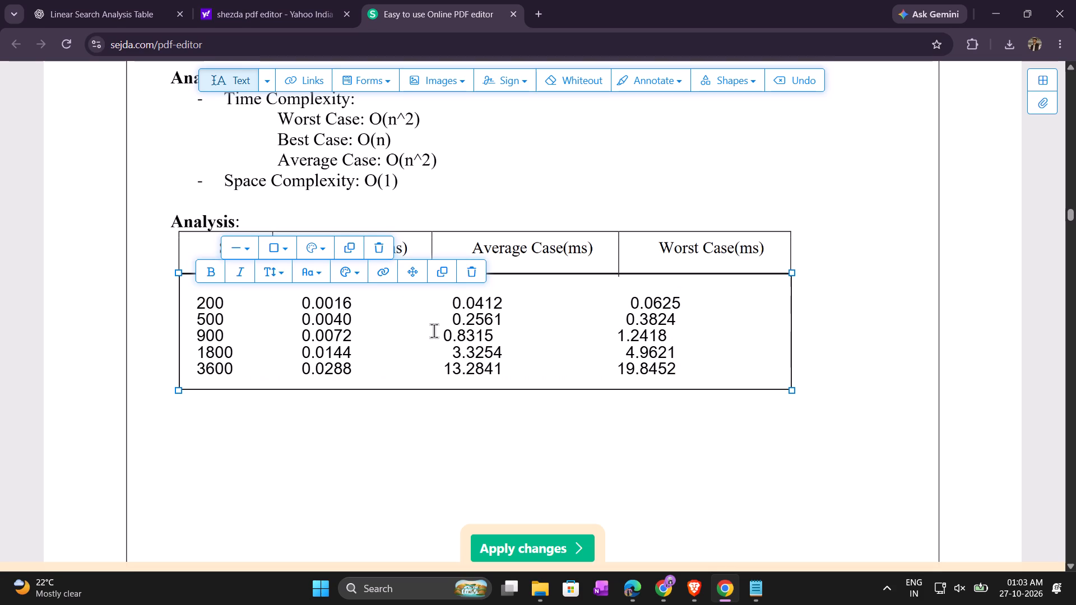
left_click(435, 337)
key("space")
key("space")
left_click(447, 376)
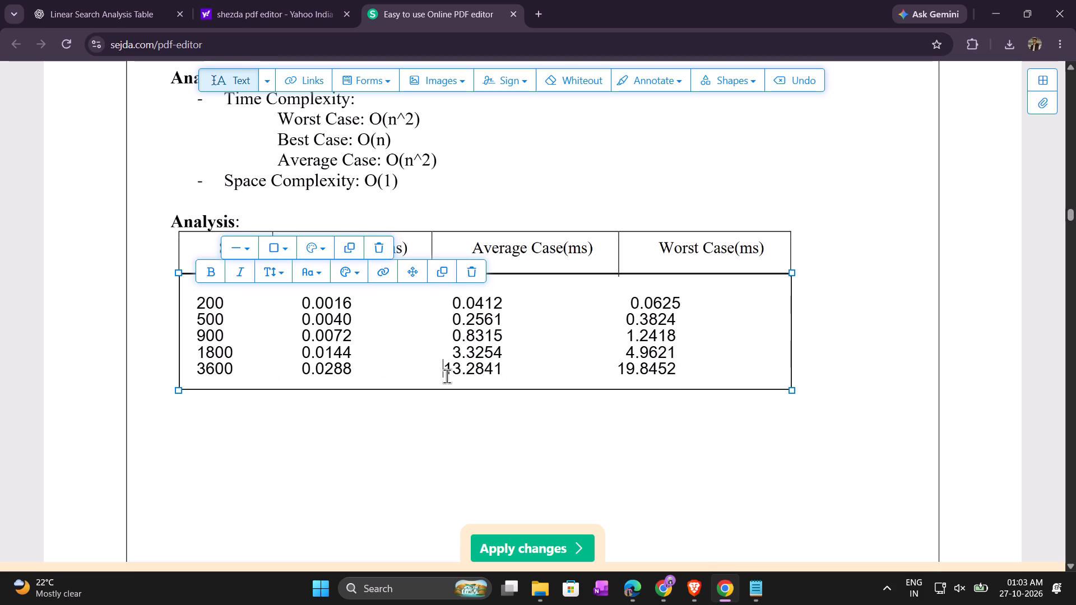
key("space")
key("space")
key("BackSpace")
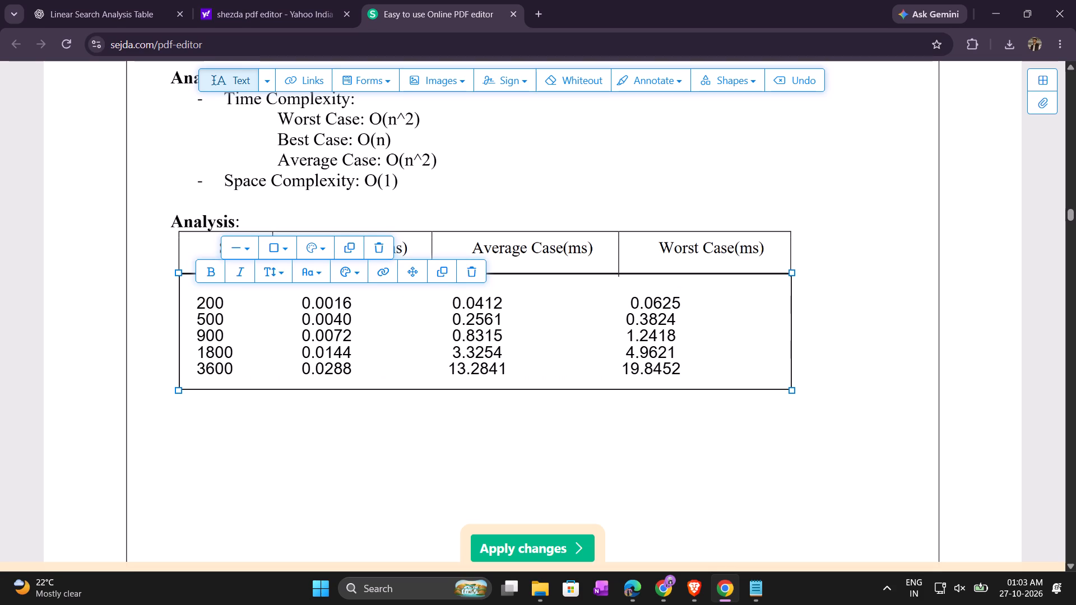
Add spaces before 0.0625 and 0.3824 to line them up under the Worst Case(ms) header.
left_click(601, 301)
key("space")
key("space")
key("space")
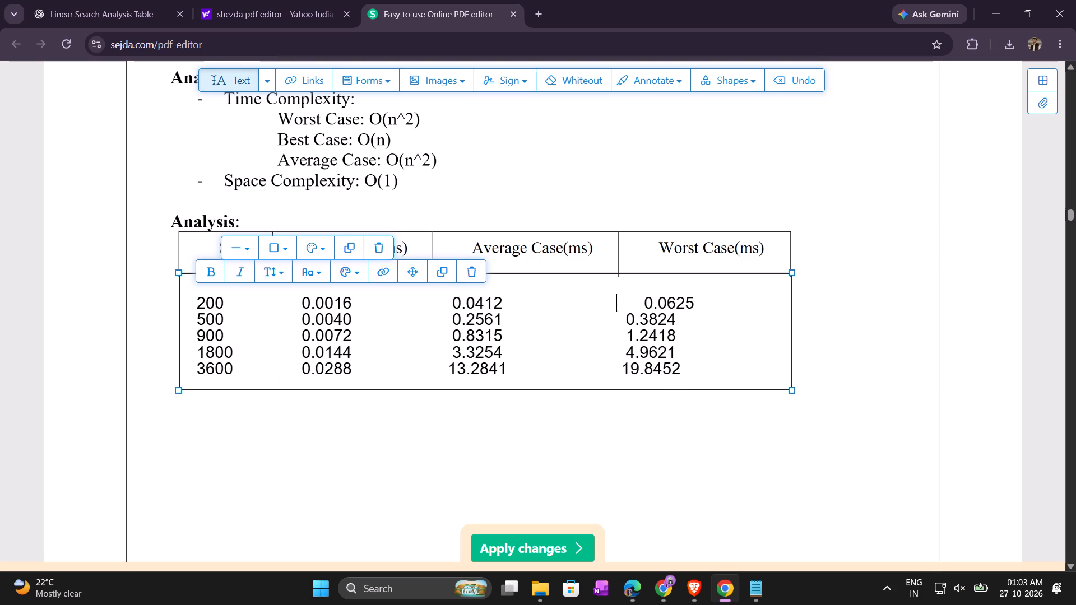
key("space")
key("space")
left_click(602, 314)
key("space")
key("space")
key("space")
key("space")
key("space")
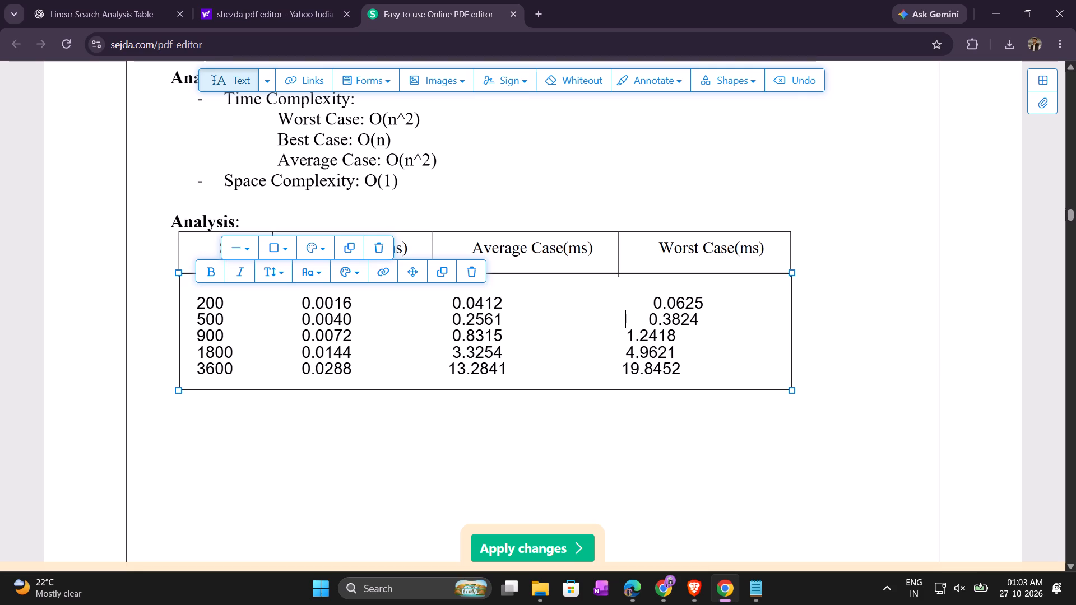
key("space")
Add spaces before 1.2418 and 4.9621 to line them up with the Worst Case(ms) values above.
left_click(602, 332)
key("space")
key("space")
key("space")
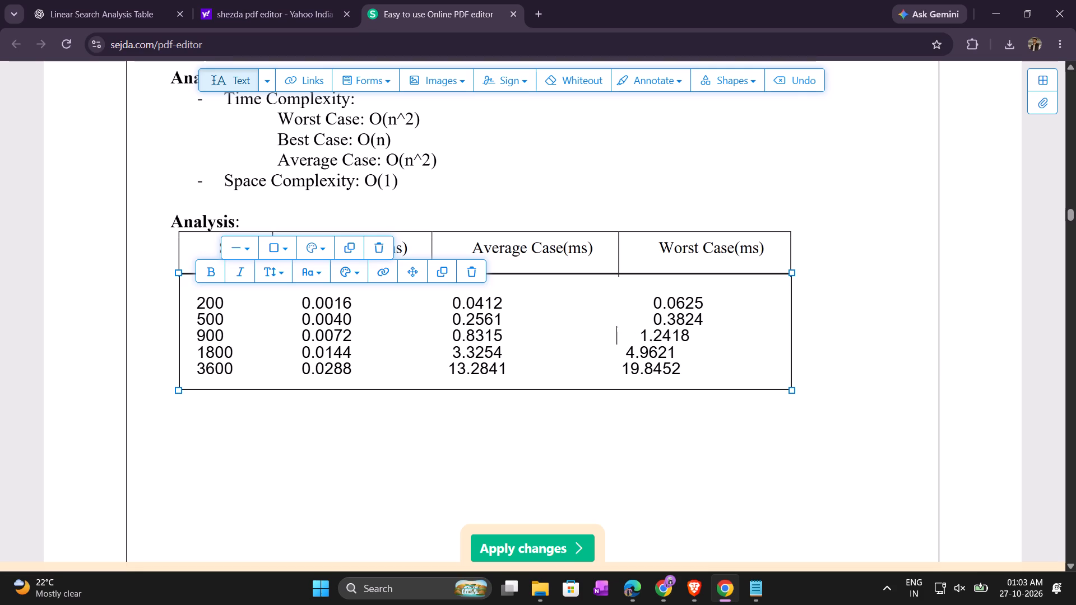
key("space")
key("space")
left_click(608, 346)
key("space")
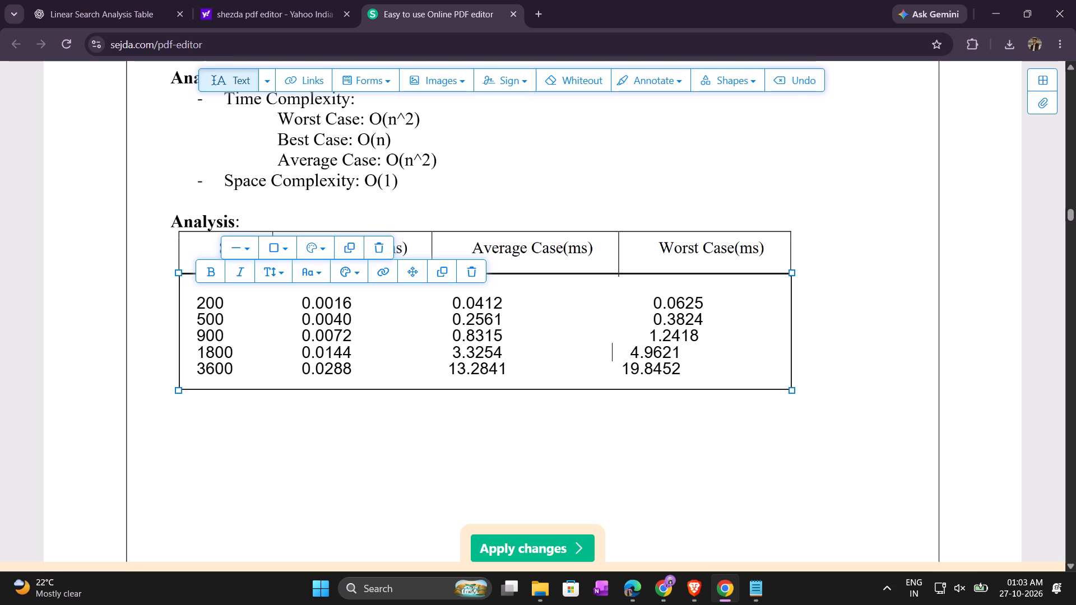
key("space")
key("space")
key("space")
key("space")
Add spaces before 19.8452 in the 3600 row to line it up under Worst Case(ms).
left_click(603, 366)
key("space")
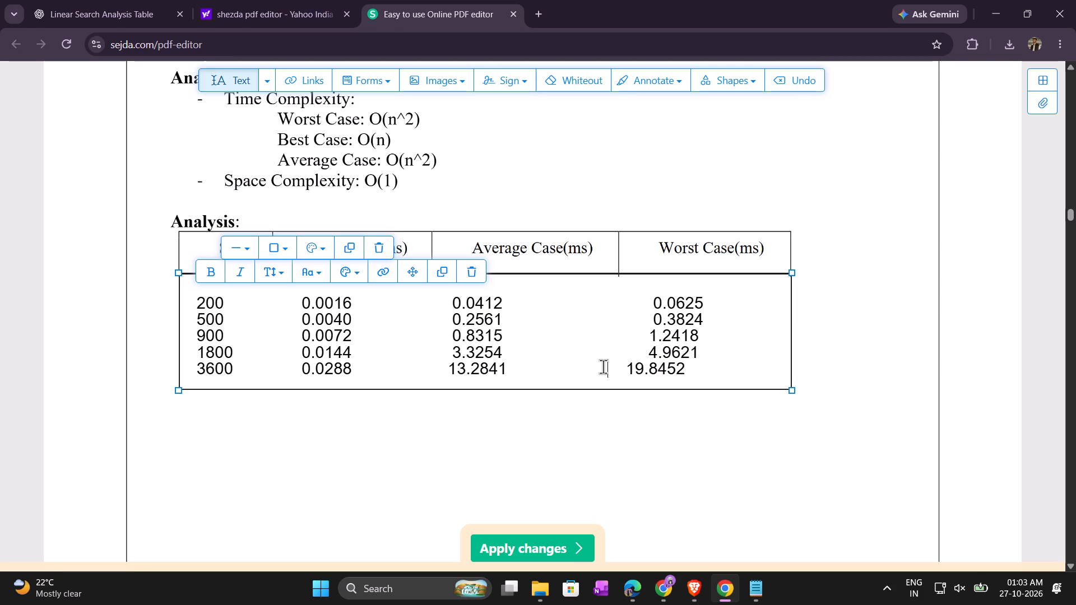
key("space")
key("space")
key("space")
key("space")
key("space")
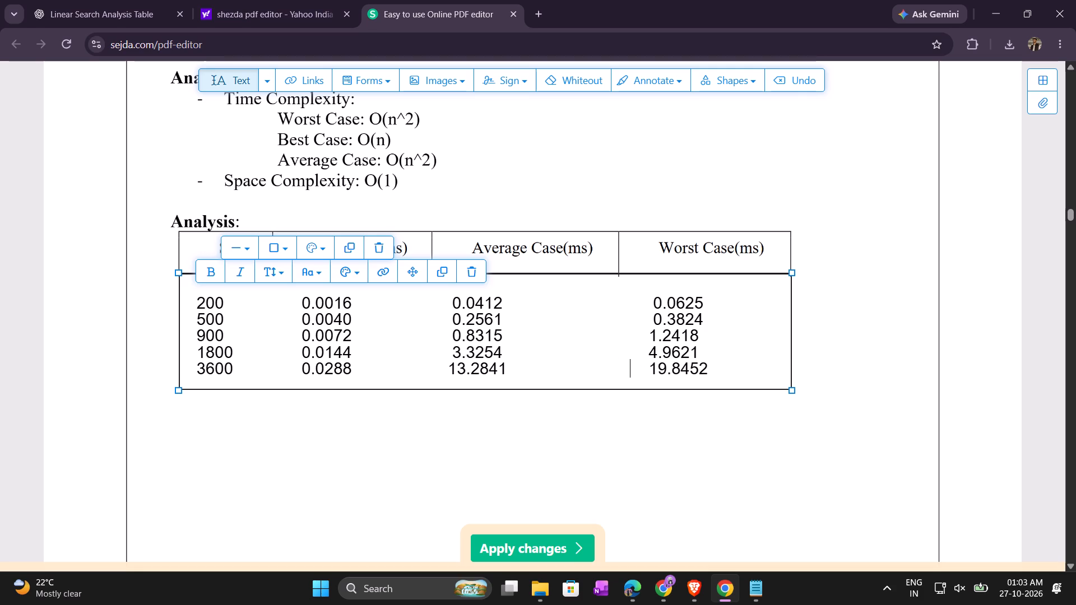
Draw three vertical lines from the header's top edge to the table's bottom border, separating the Size, Best, Average and Worst Case columns.
left_click(733, 77)
left_click(722, 143)
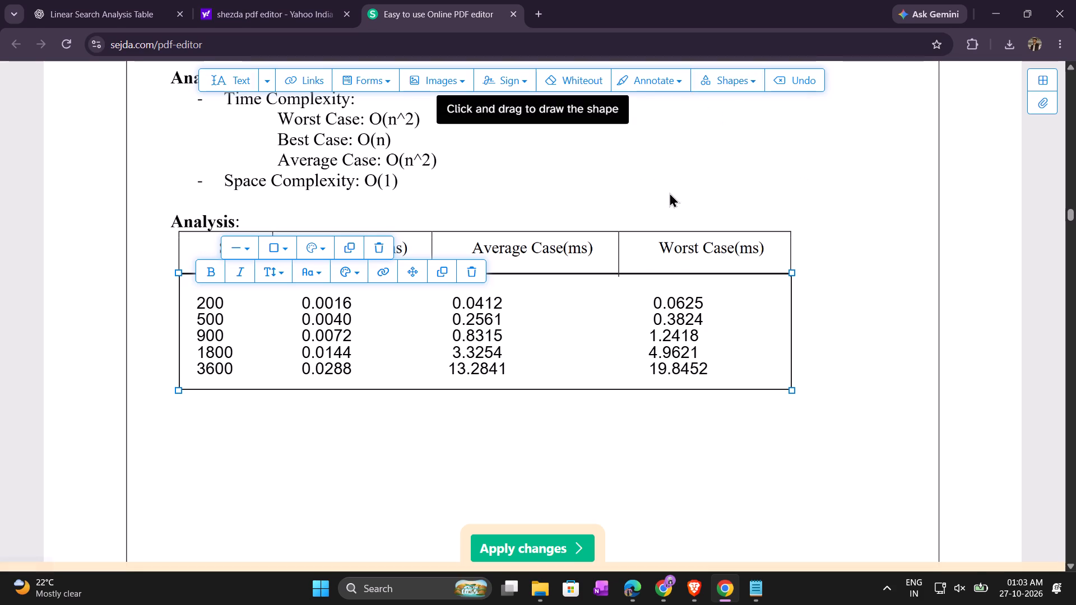
left_click_drag(618, 229, 628, 387)
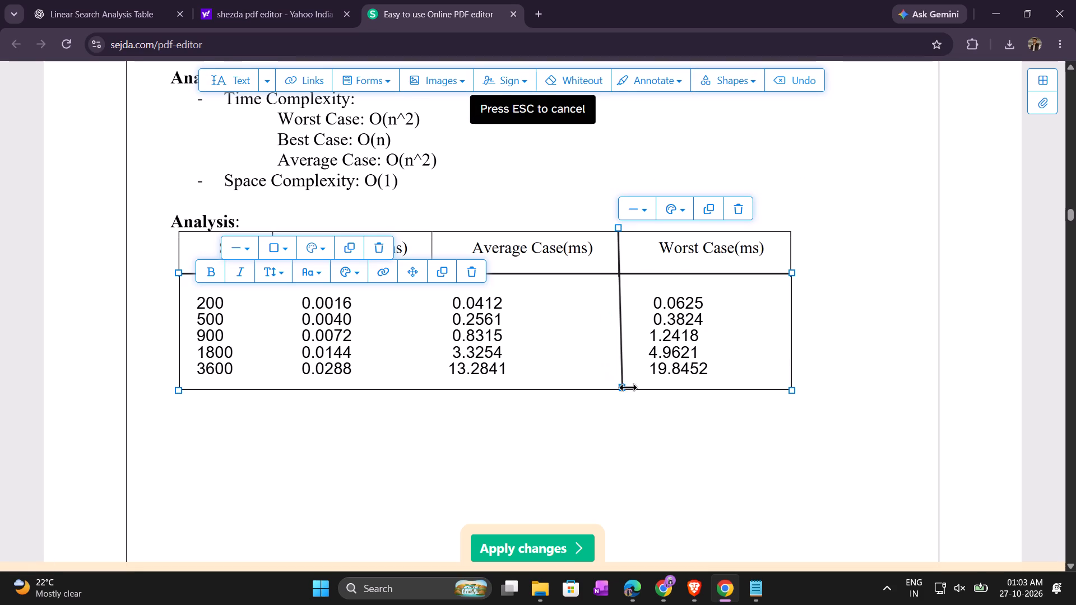
left_click_drag(628, 387, 623, 388)
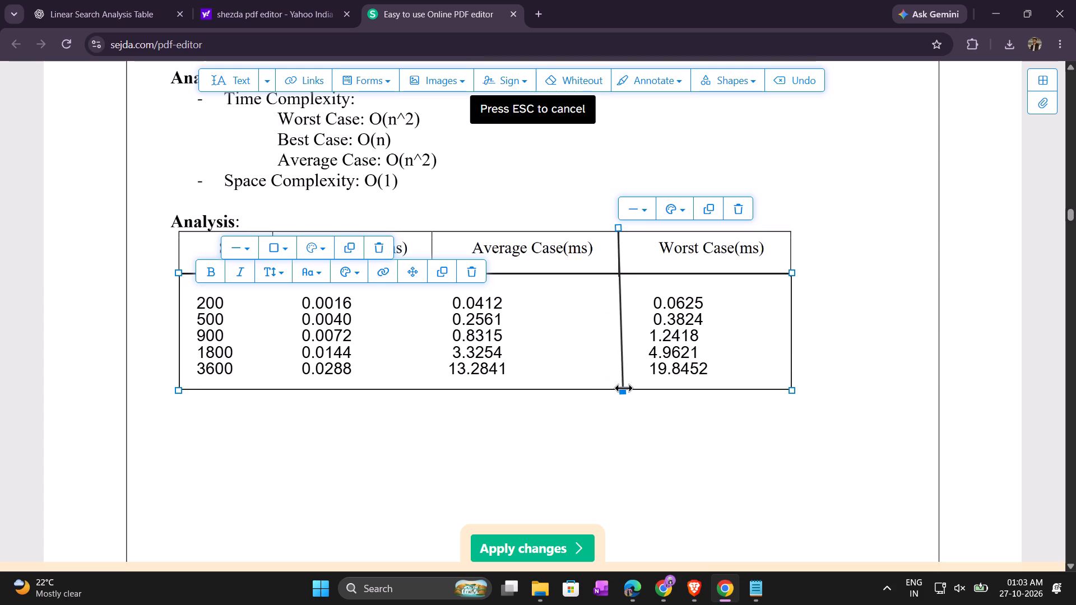
left_click(720, 81)
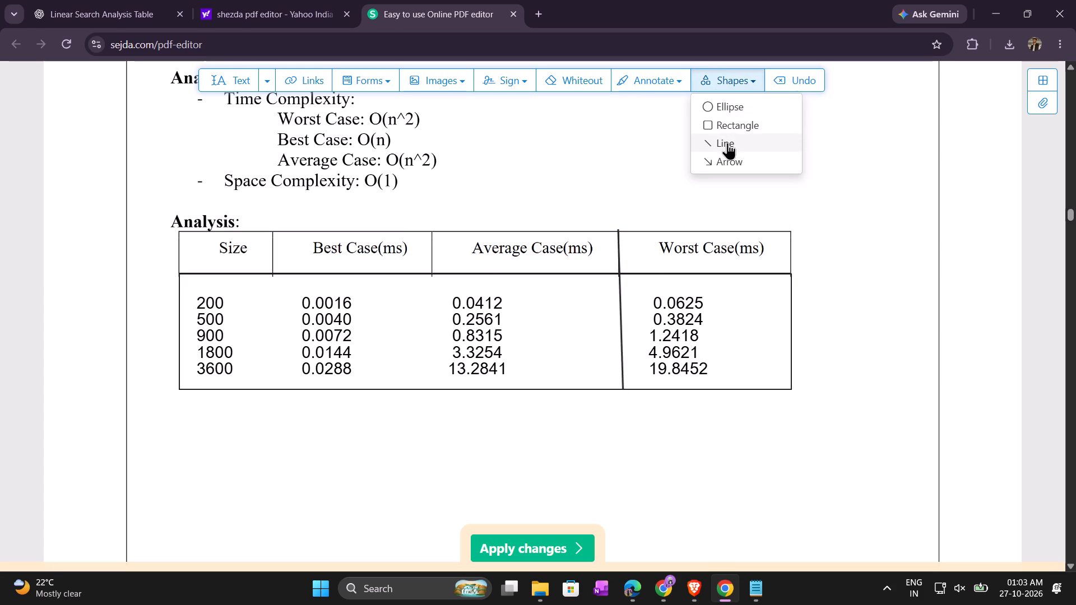
left_click(727, 142)
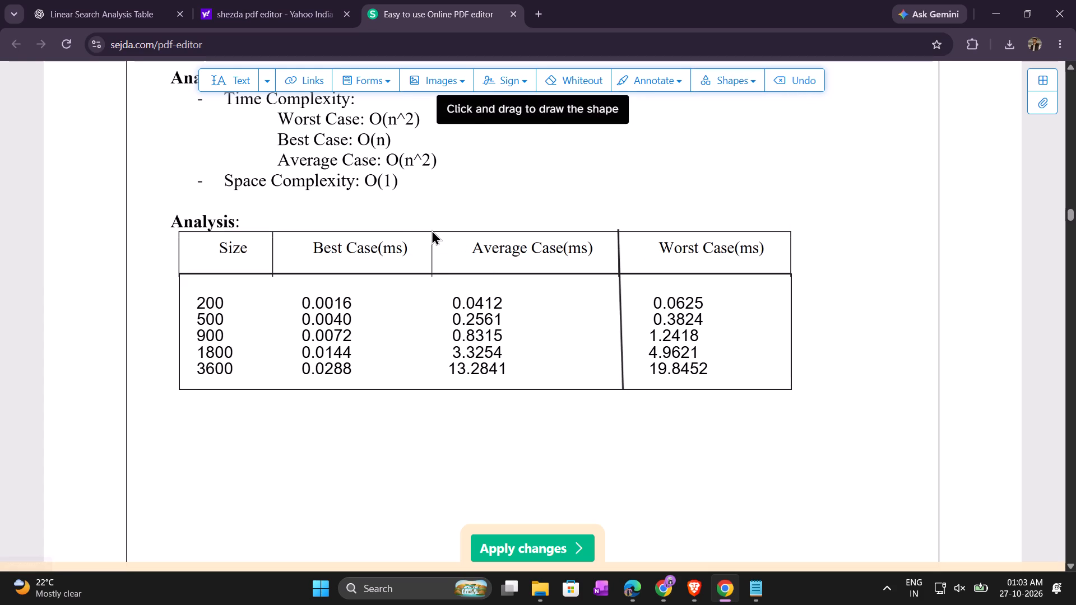
left_click_drag(432, 230, 430, 387)
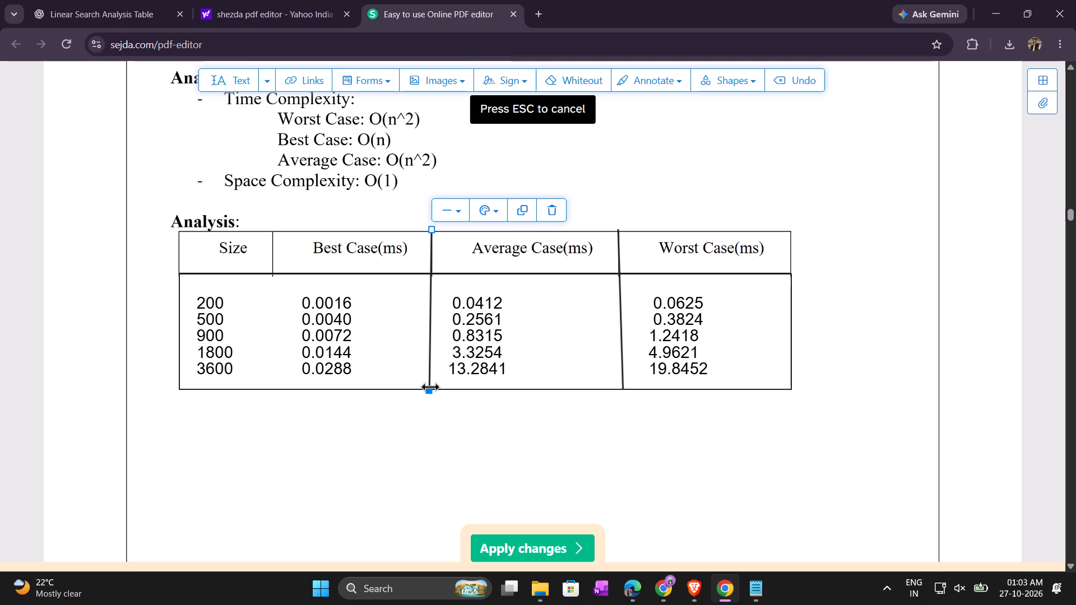
left_click_drag(430, 387, 432, 386)
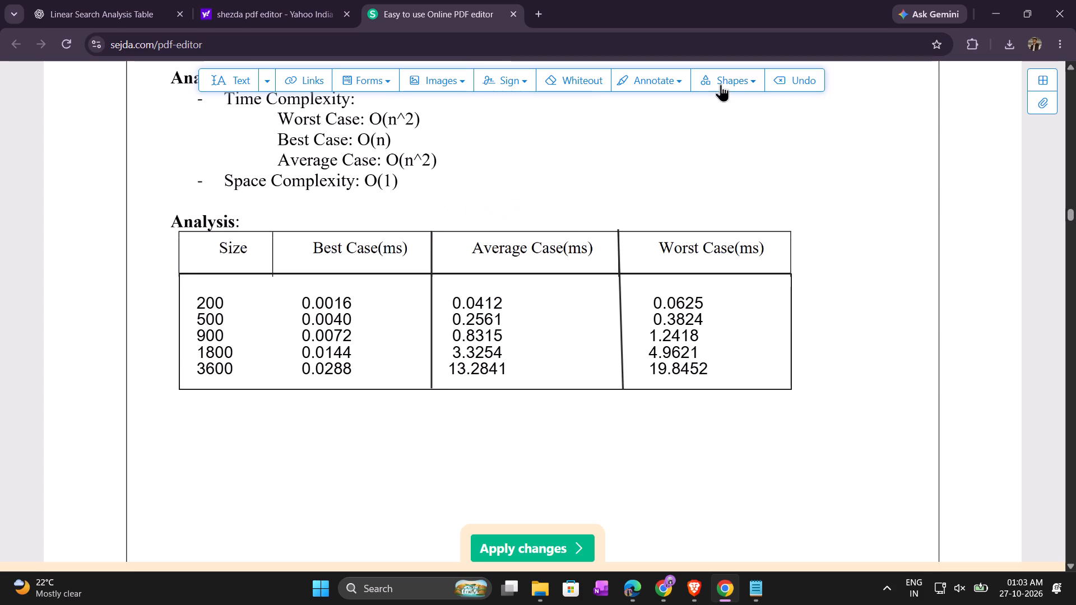
left_click(729, 82)
left_click(718, 136)
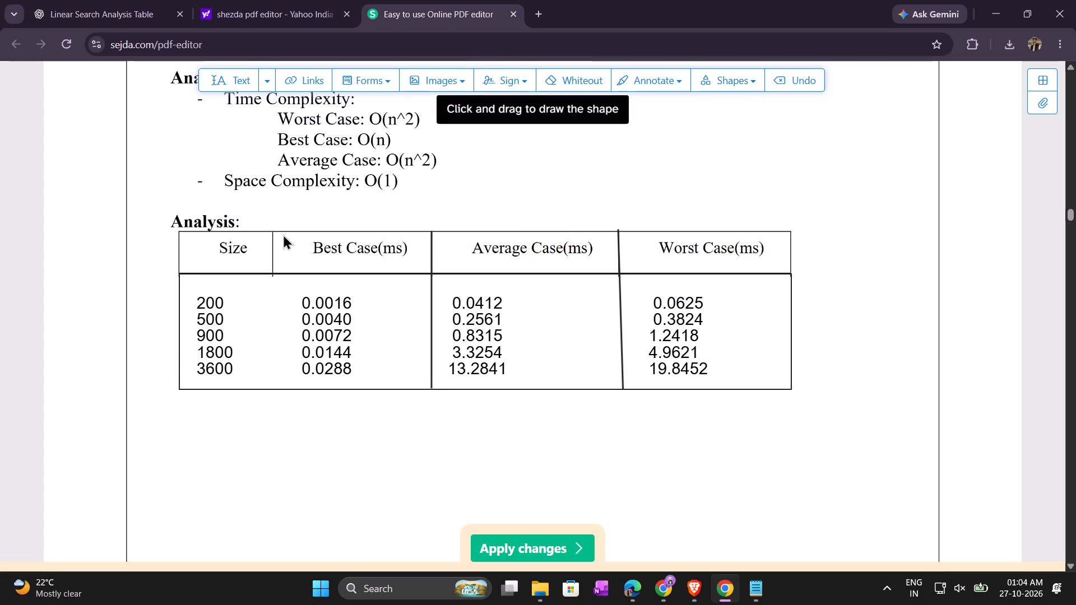
left_click_drag(273, 230, 275, 383)
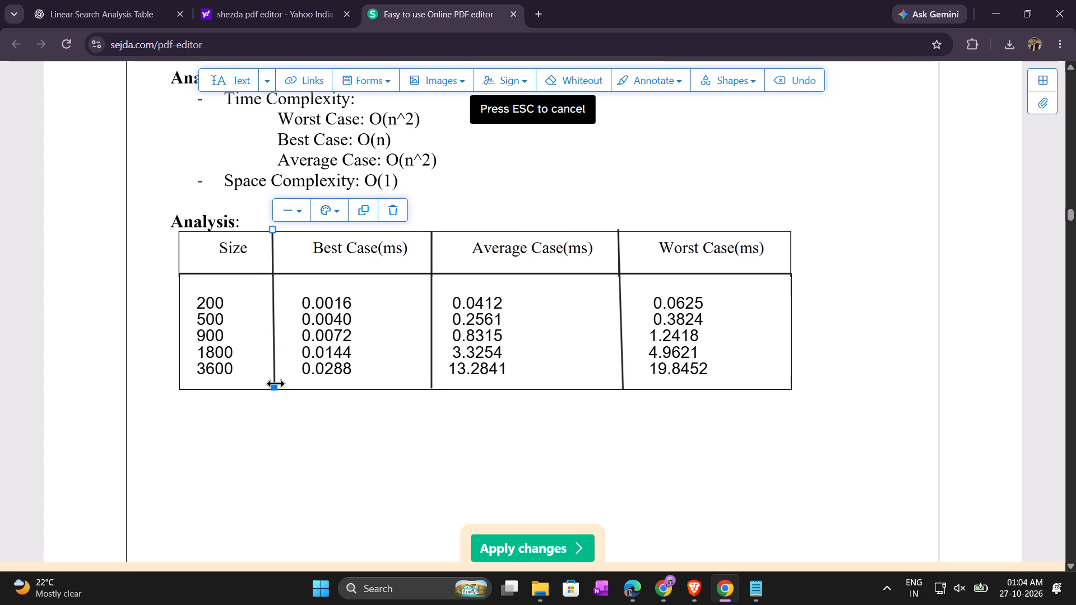
left_click_drag(275, 383, 273, 385)
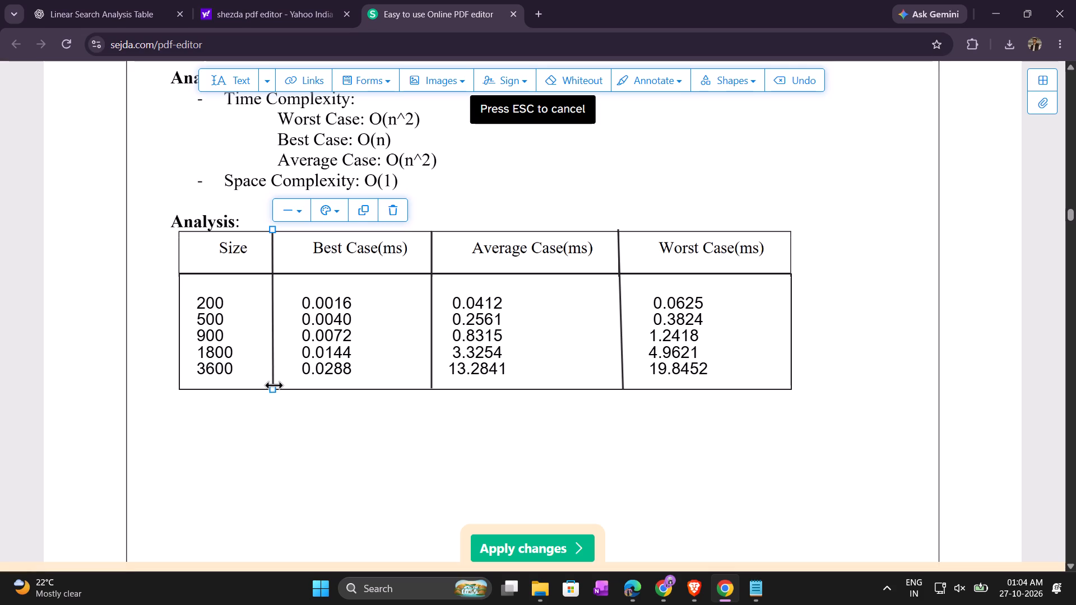
Move the whiteout box off the merge sort analysis table to the blank area below its rows.
scroll(439, 437, "down", 4)
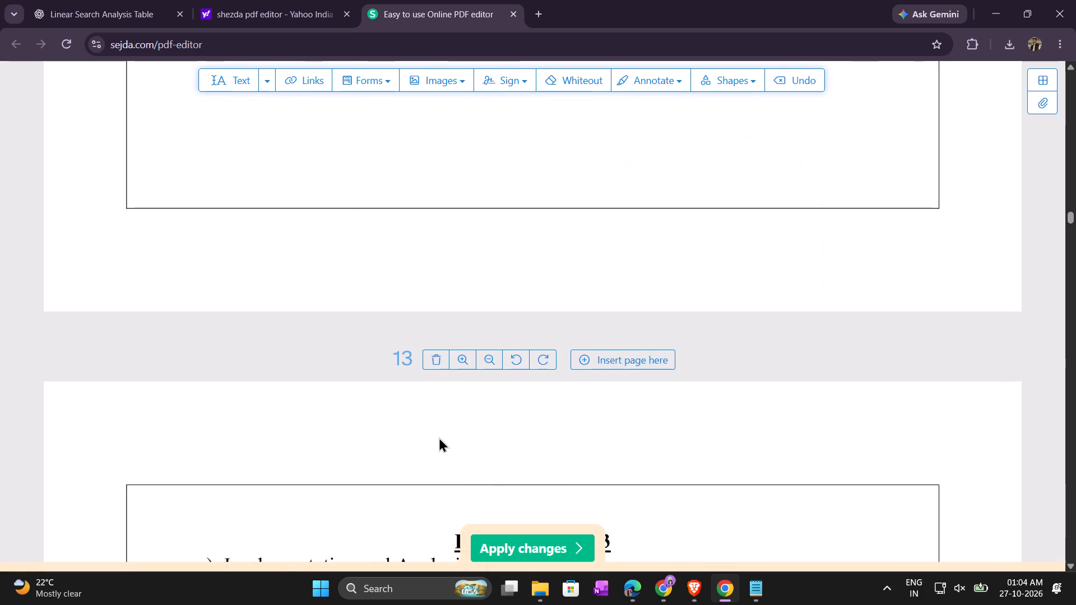
scroll(439, 437, "down", 9)
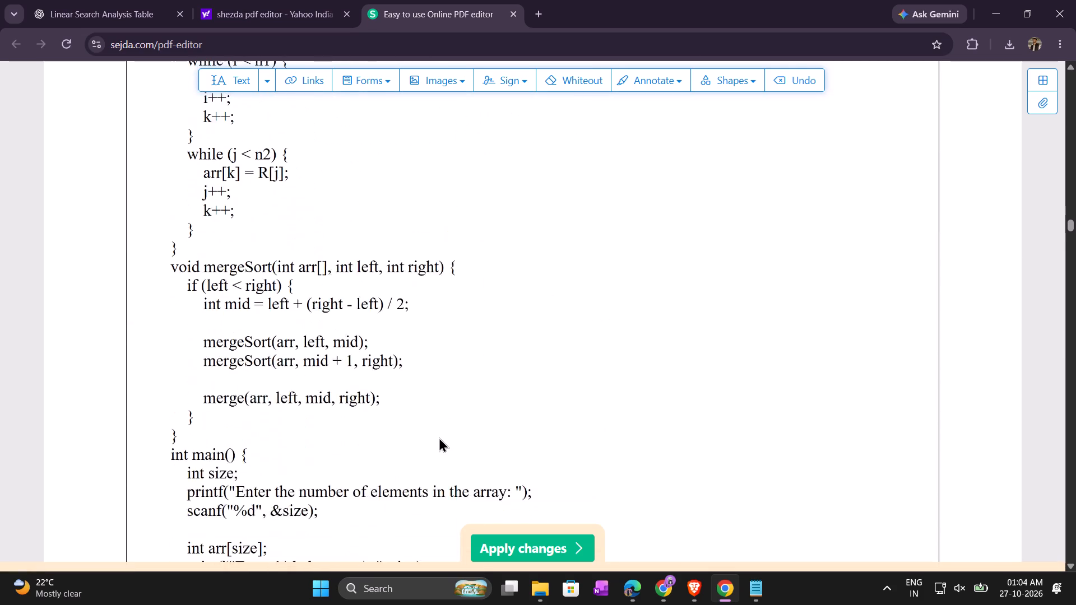
scroll(439, 437, "down", 9)
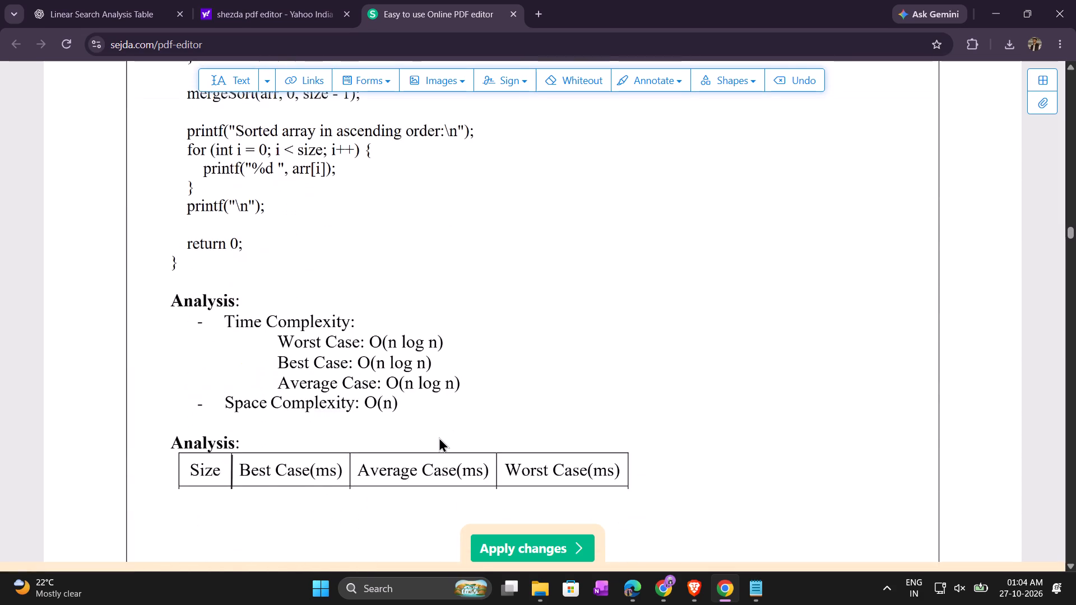
scroll(439, 437, "down", 3)
left_click(265, 369)
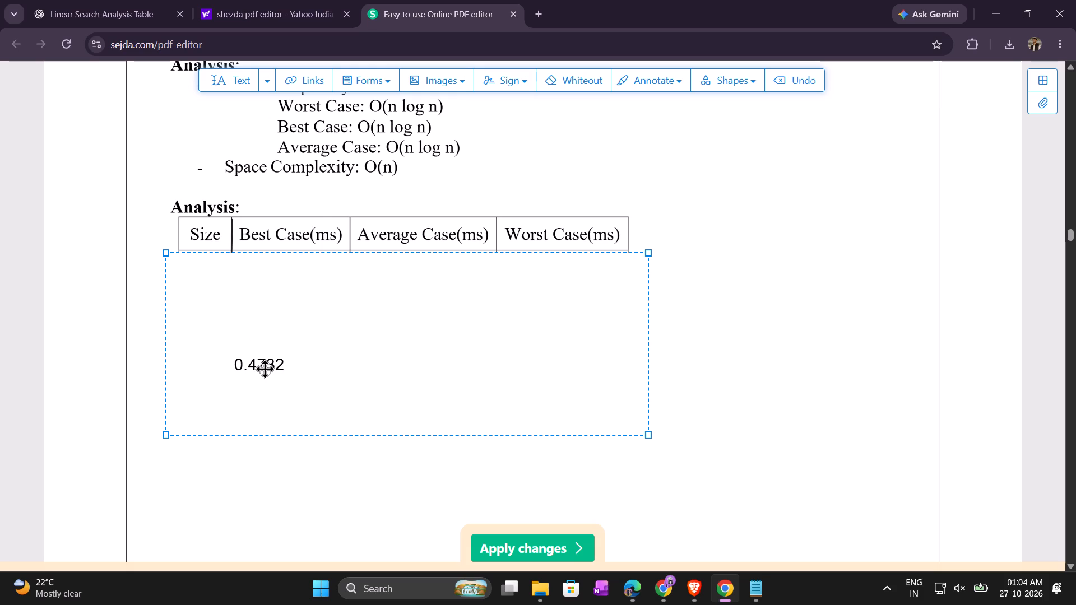
left_click(574, 69)
left_click_drag(207, 351, 275, 363)
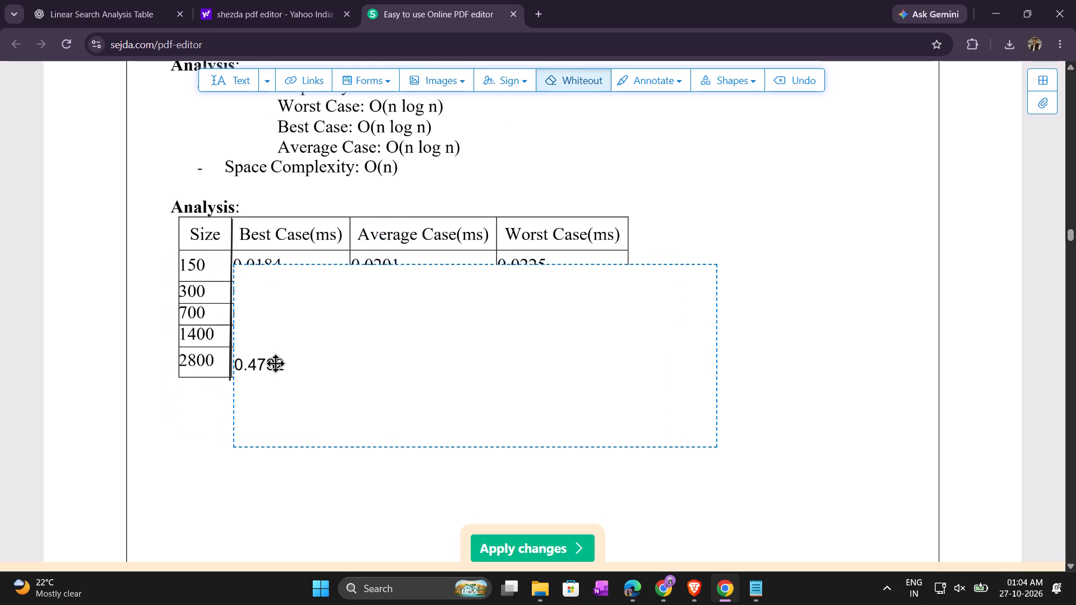
left_click_drag(275, 363, 259, 496)
Delete the added 0.4732 text from the Best Case cell of the 2800 row.
left_click(256, 367)
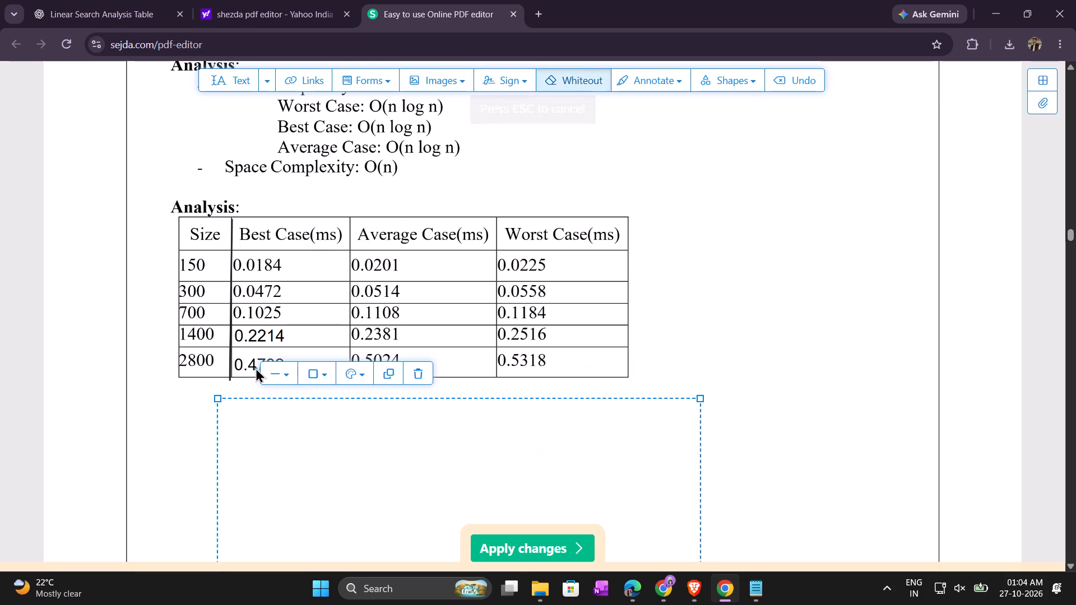
left_click(256, 367)
left_click(229, 80)
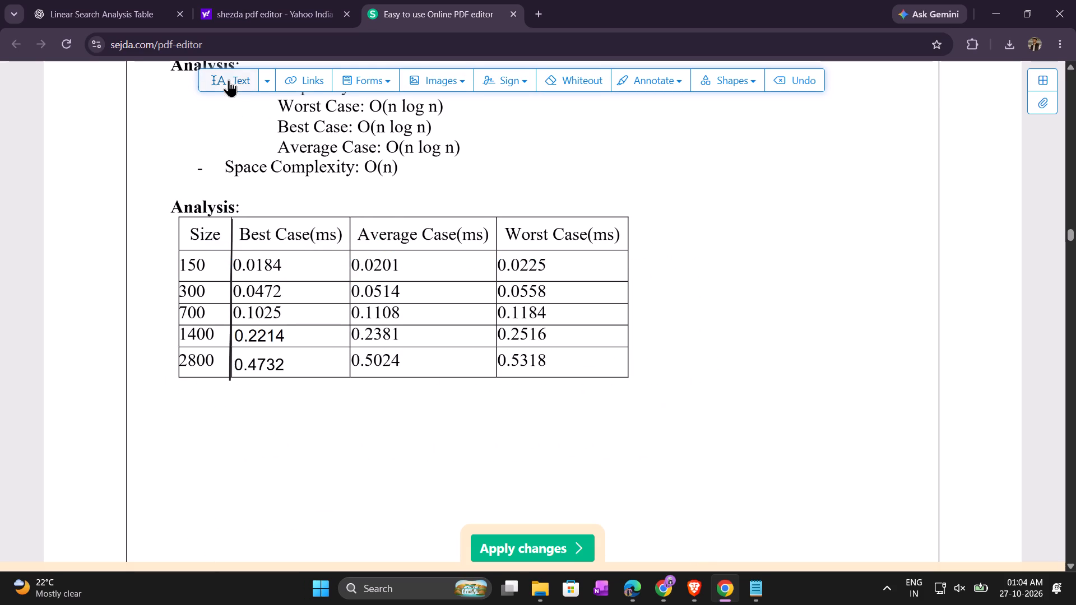
left_click(270, 355)
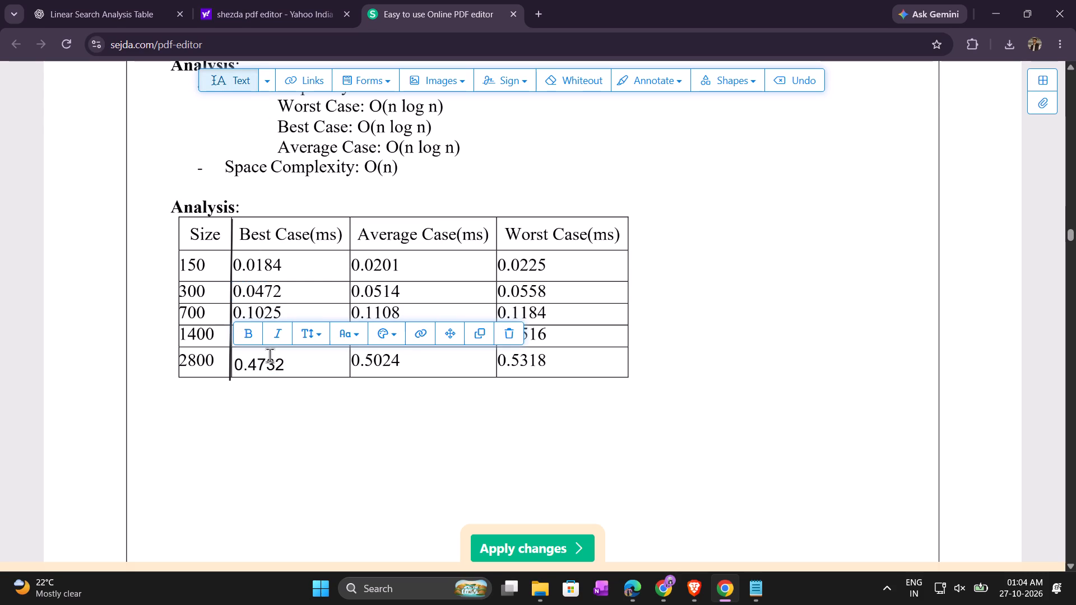
key("ctrl+a")
key("BackSpace")
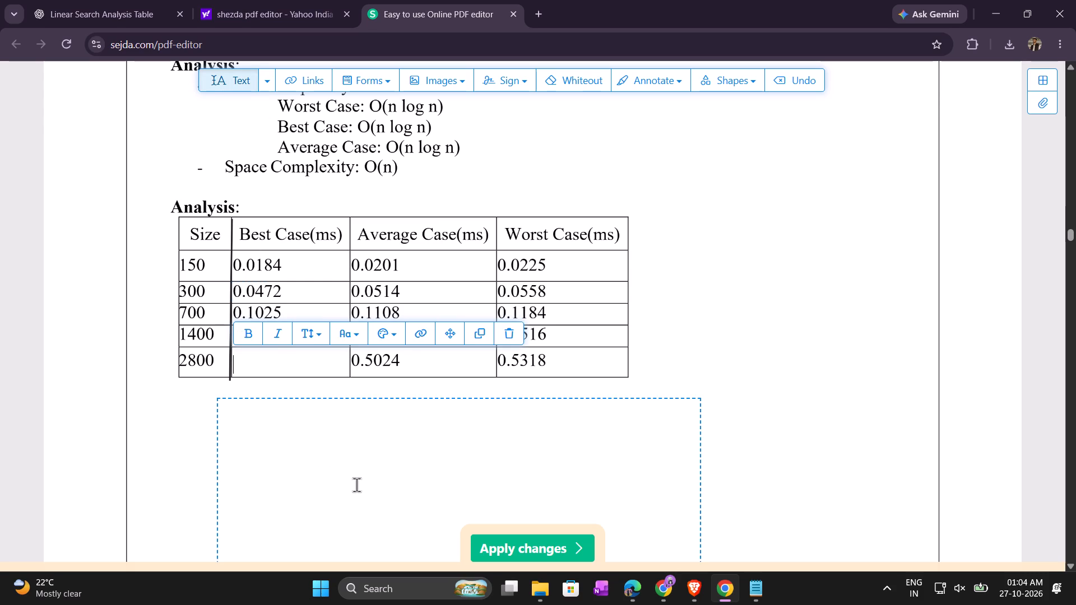
double_click(368, 478)
key("BackSpace")
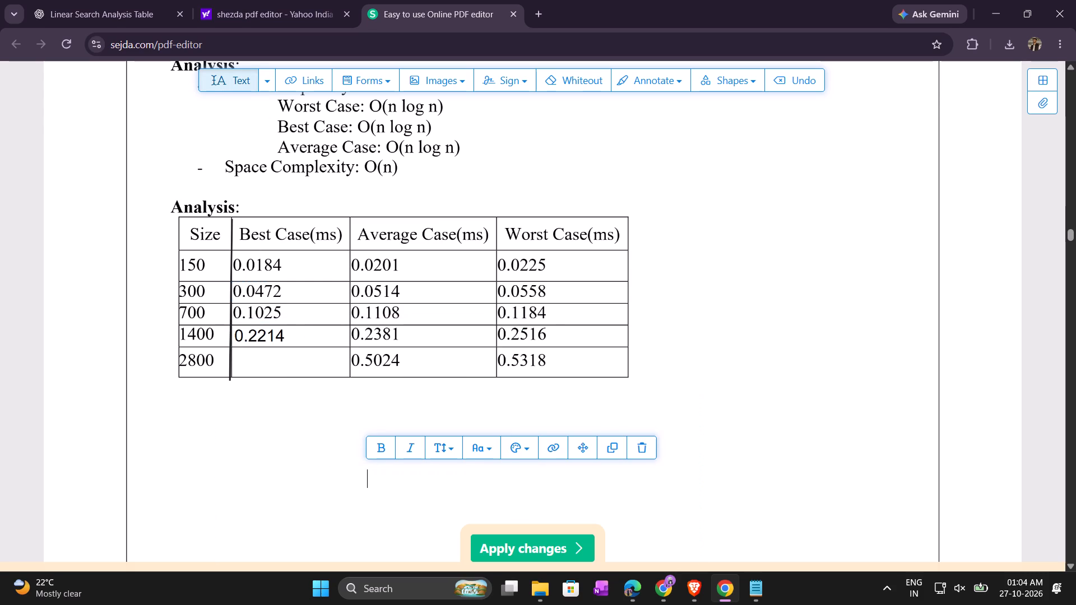
Move the whiteout box back over the merge sort table's old data rows, just below the header row.
left_click(572, 70)
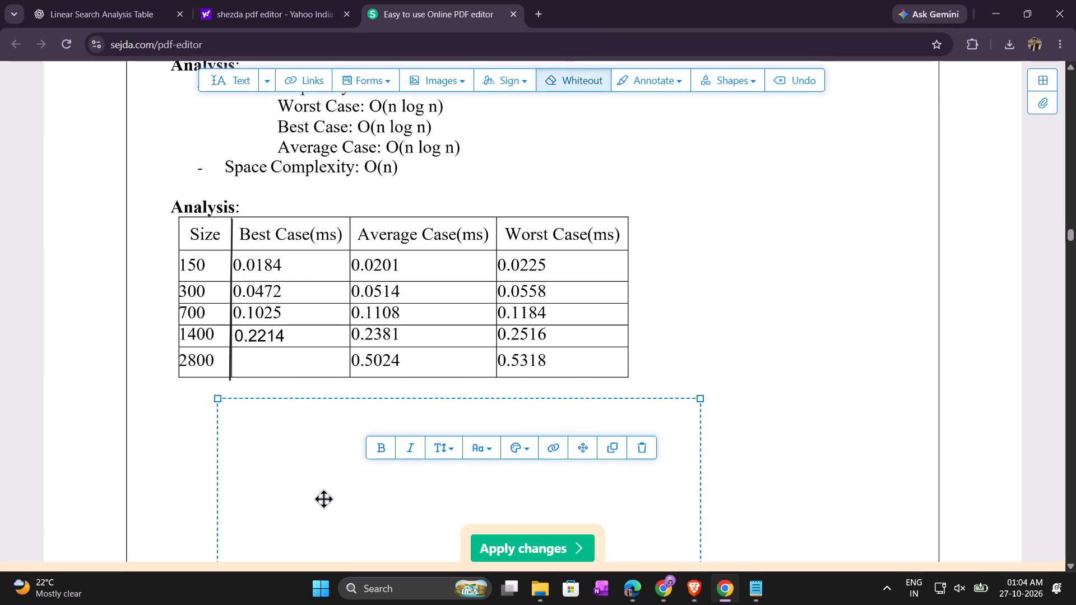
left_click(323, 499)
left_click_drag(323, 499, 266, 358)
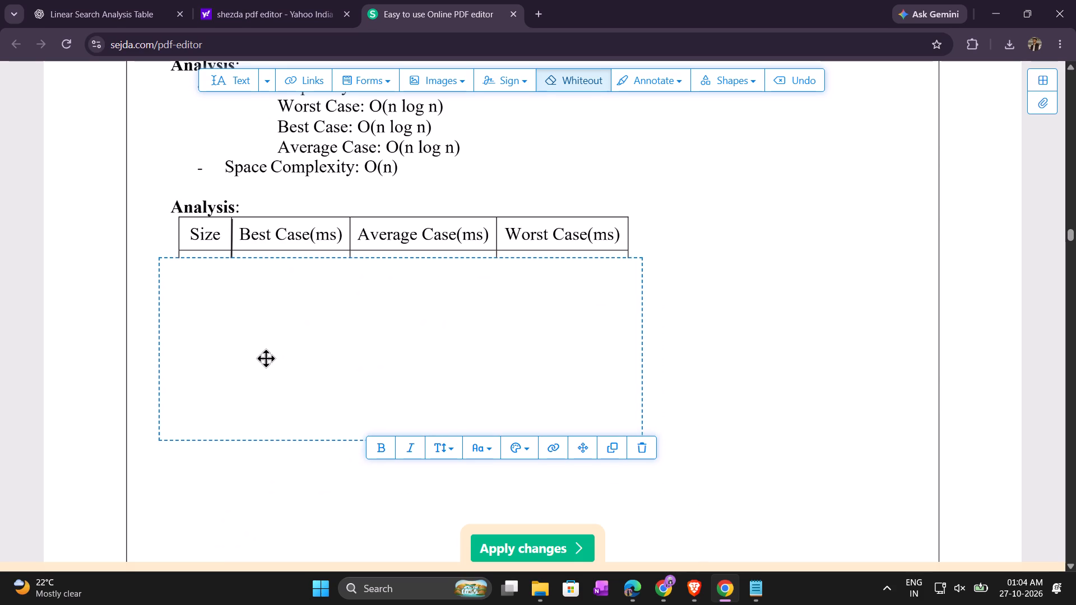
left_click_drag(266, 358, 267, 352)
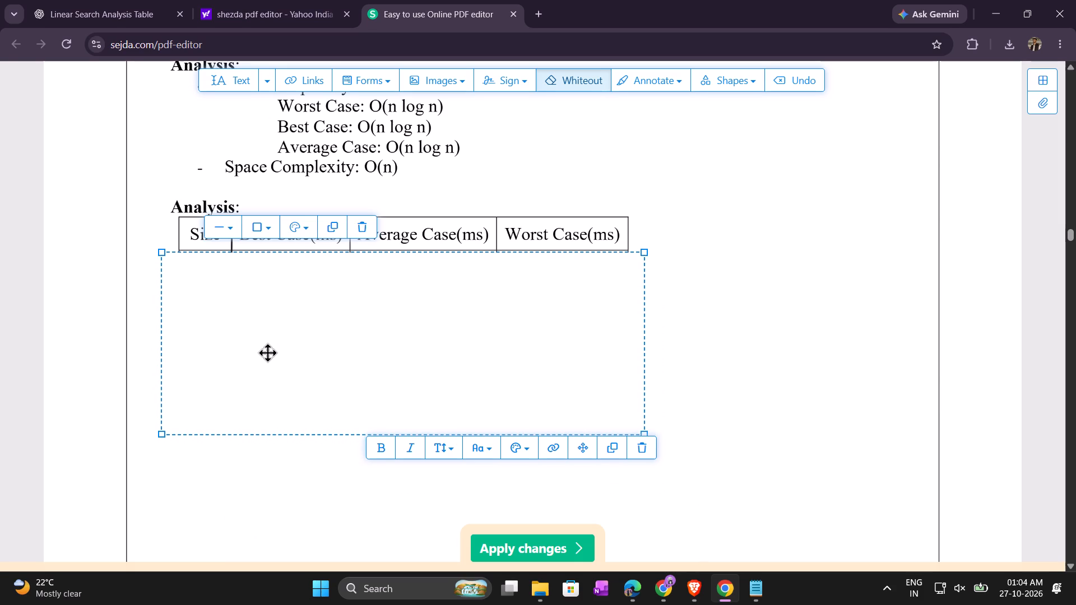
left_click(746, 299)
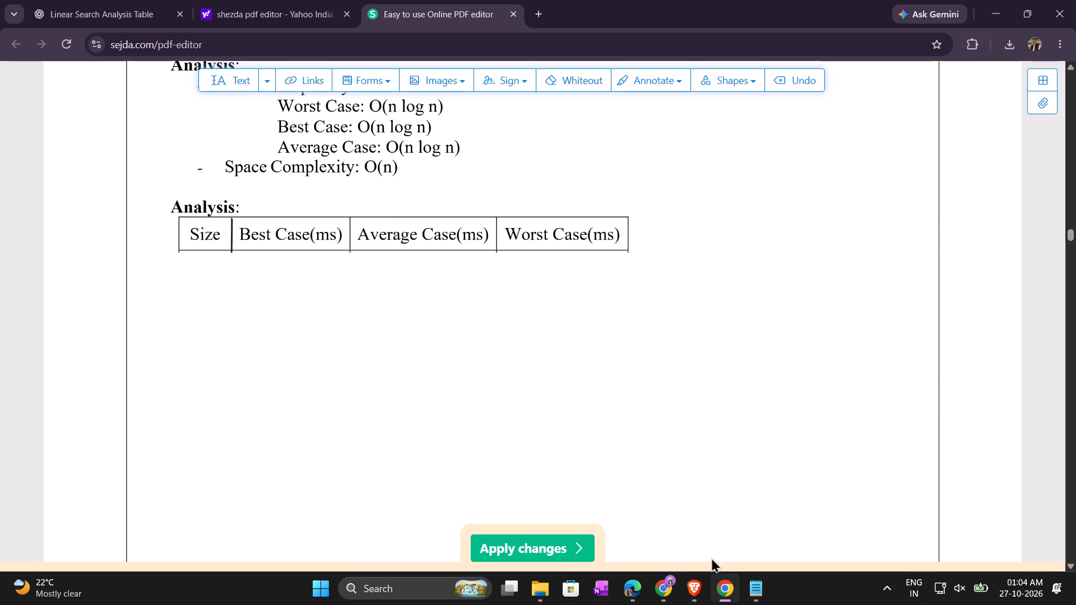
Copy the five Analysis 2 data rows, sizes 200 to 3600, under experiment 3(a) in Notepad and return to the PDF editor.
scroll(683, 525, "down", 4)
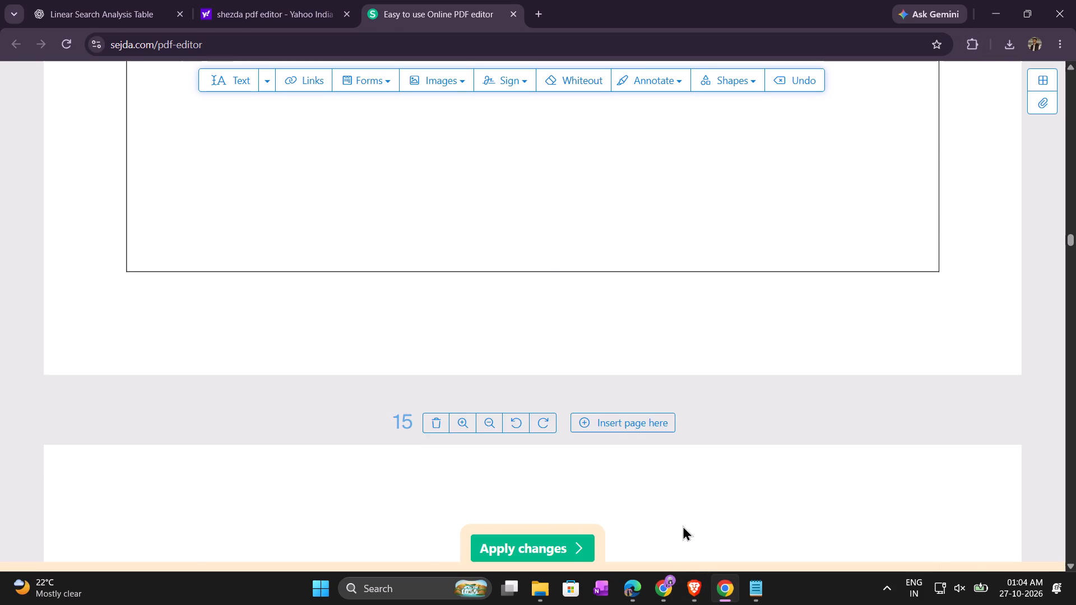
scroll(683, 525, "down", 2)
scroll(683, 525, "up", 2)
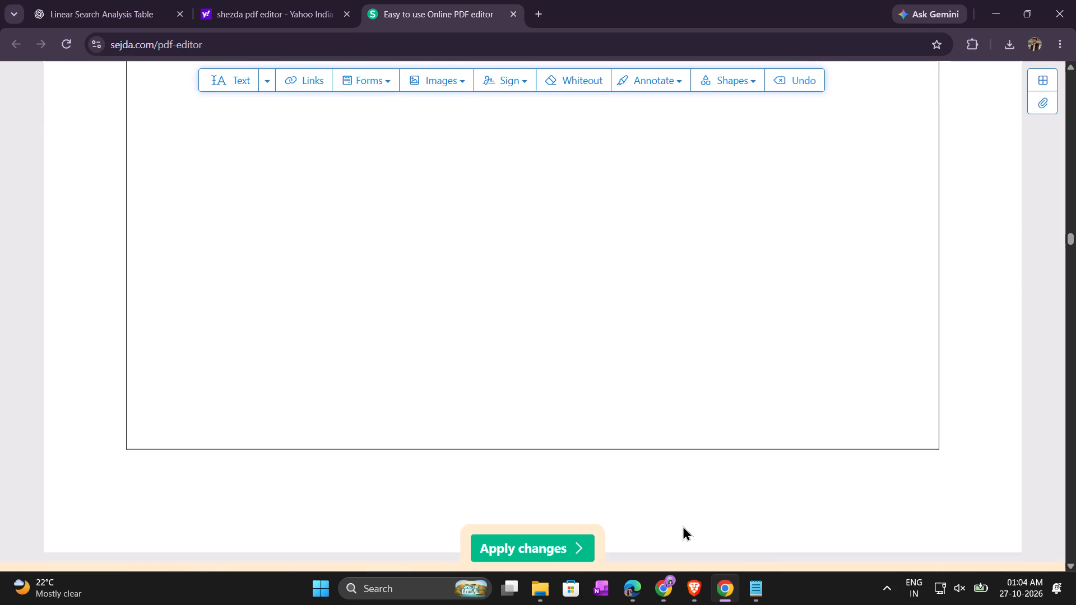
scroll(683, 525, "up", 6)
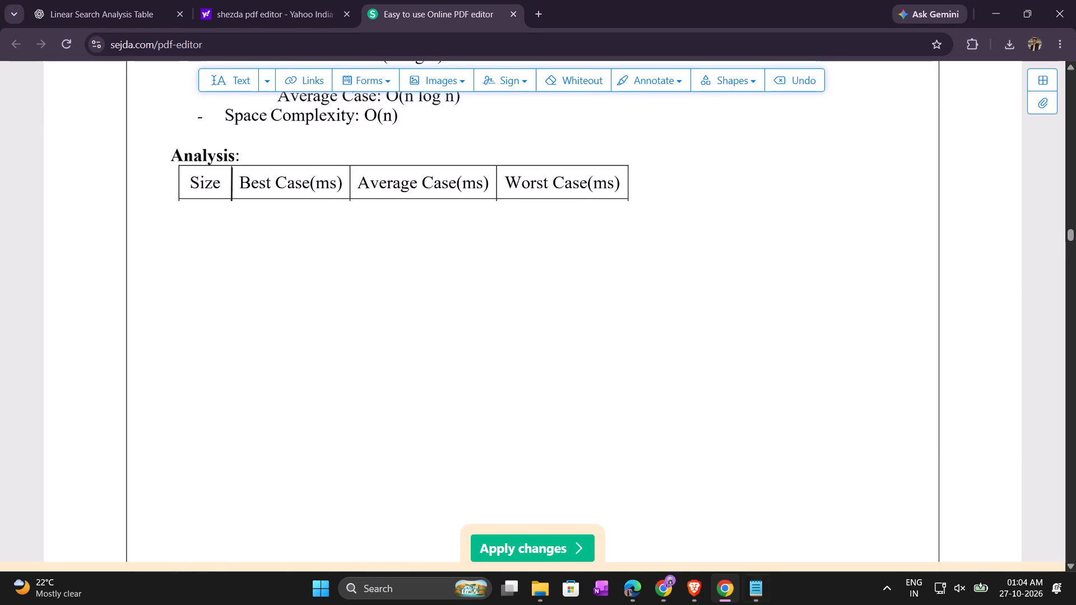
left_click(745, 604)
scroll(334, 445, "down", 2)
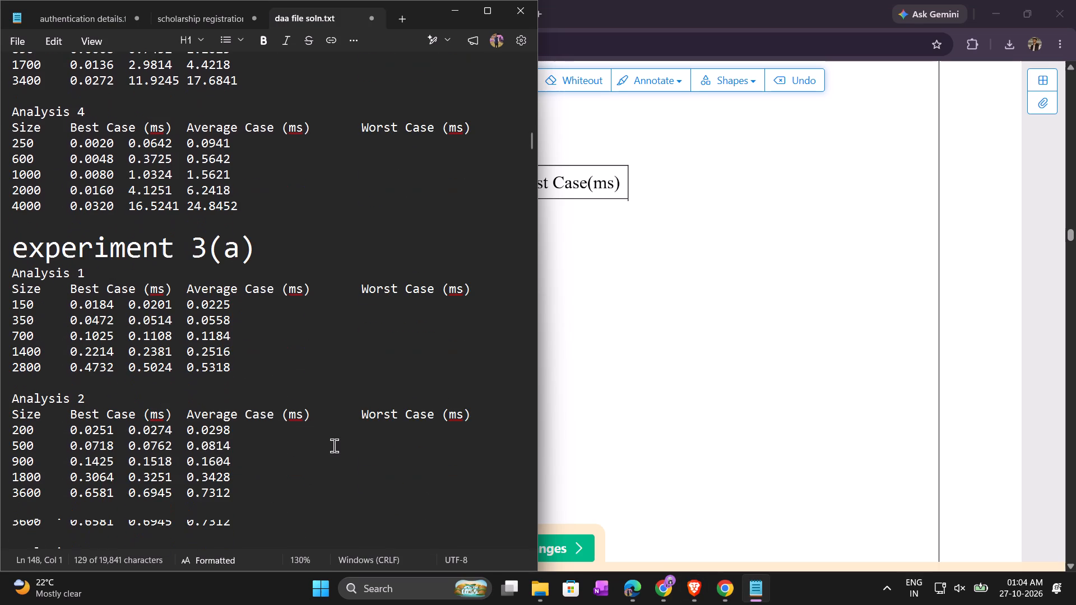
scroll(334, 445, "down", 1)
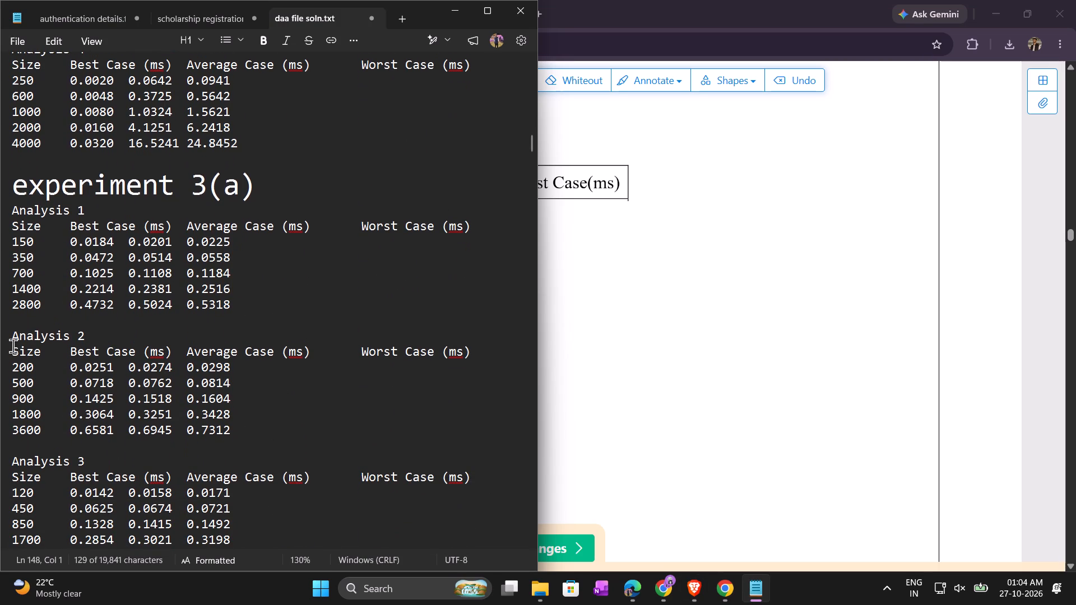
left_click_drag(13, 367, 240, 437)
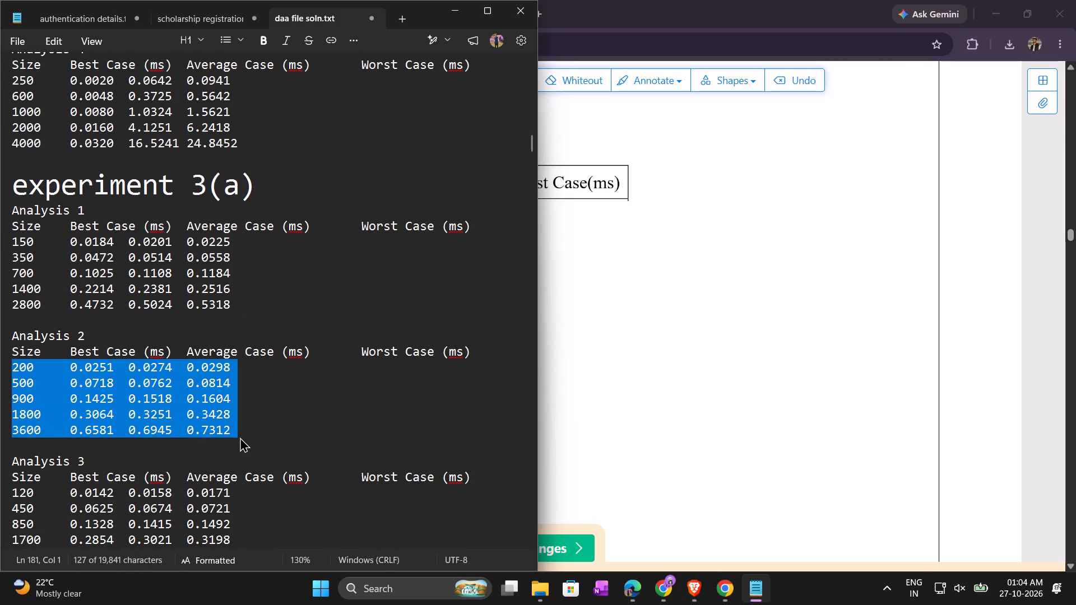
key("ctrl+c")
left_click(736, 593)
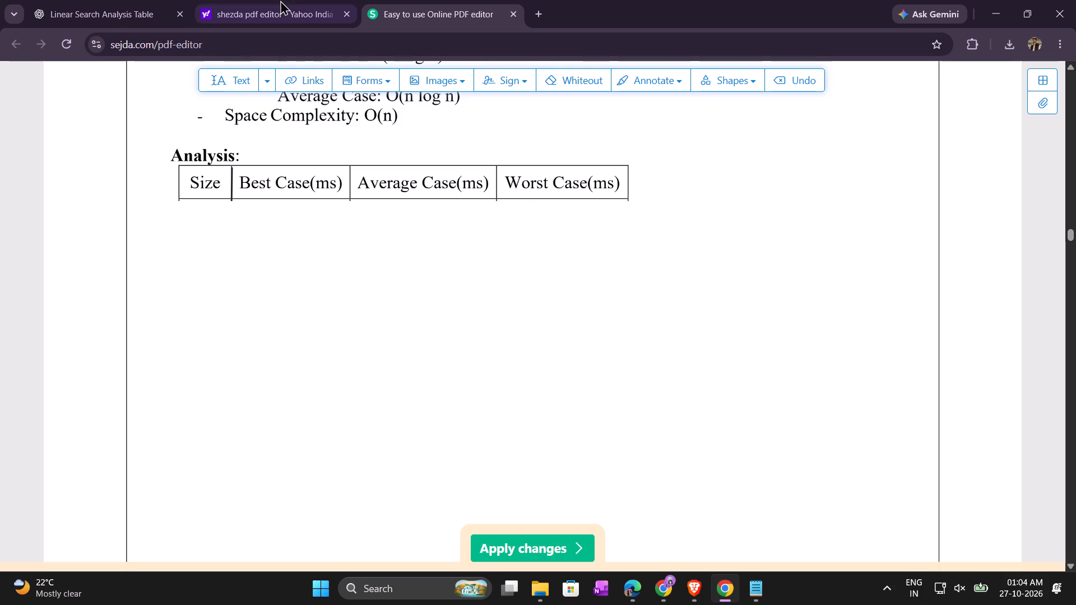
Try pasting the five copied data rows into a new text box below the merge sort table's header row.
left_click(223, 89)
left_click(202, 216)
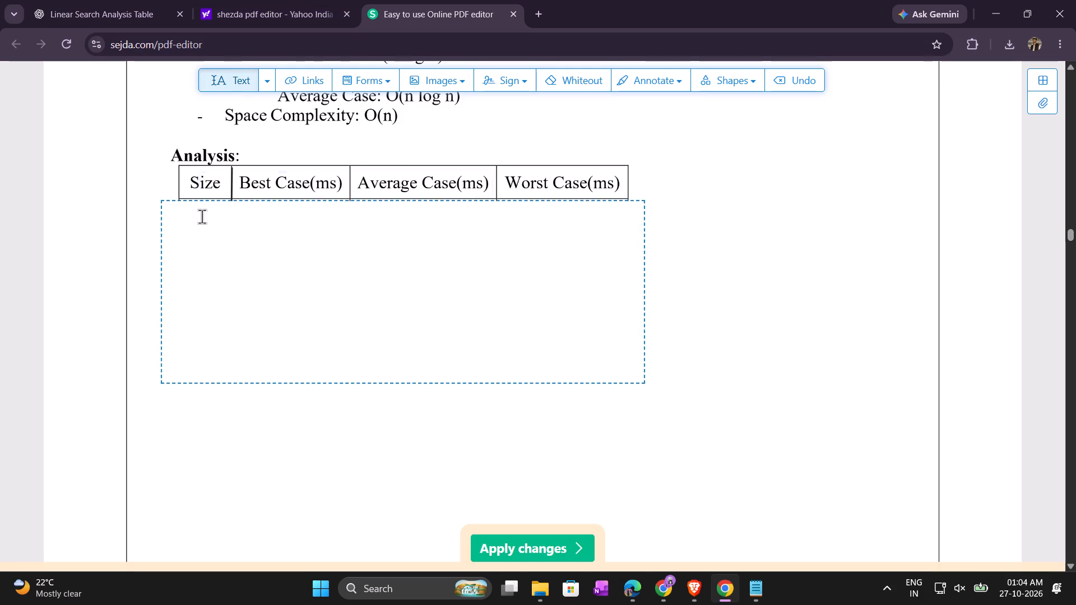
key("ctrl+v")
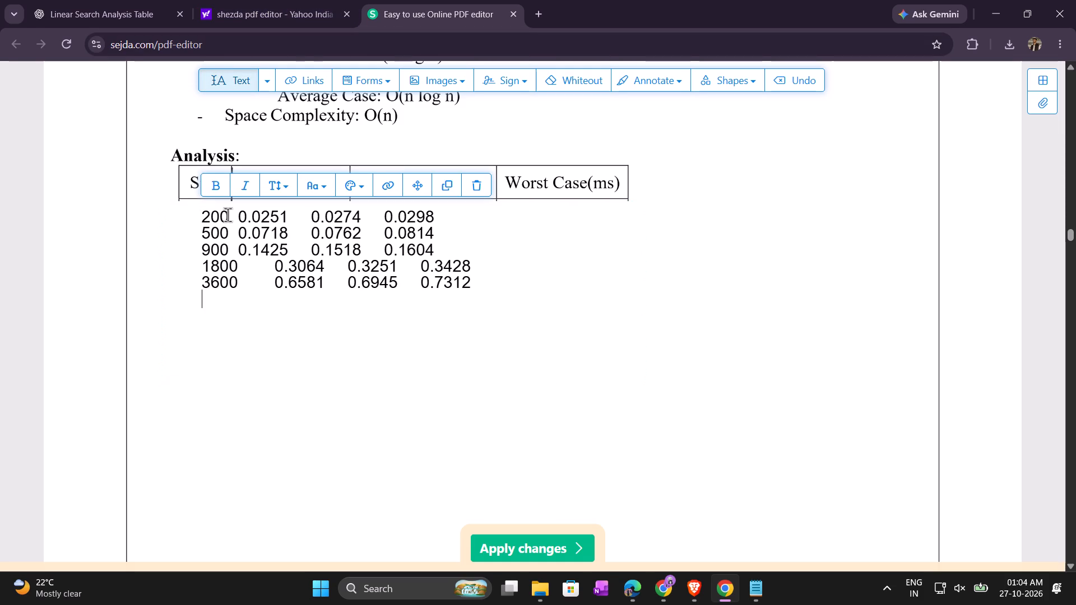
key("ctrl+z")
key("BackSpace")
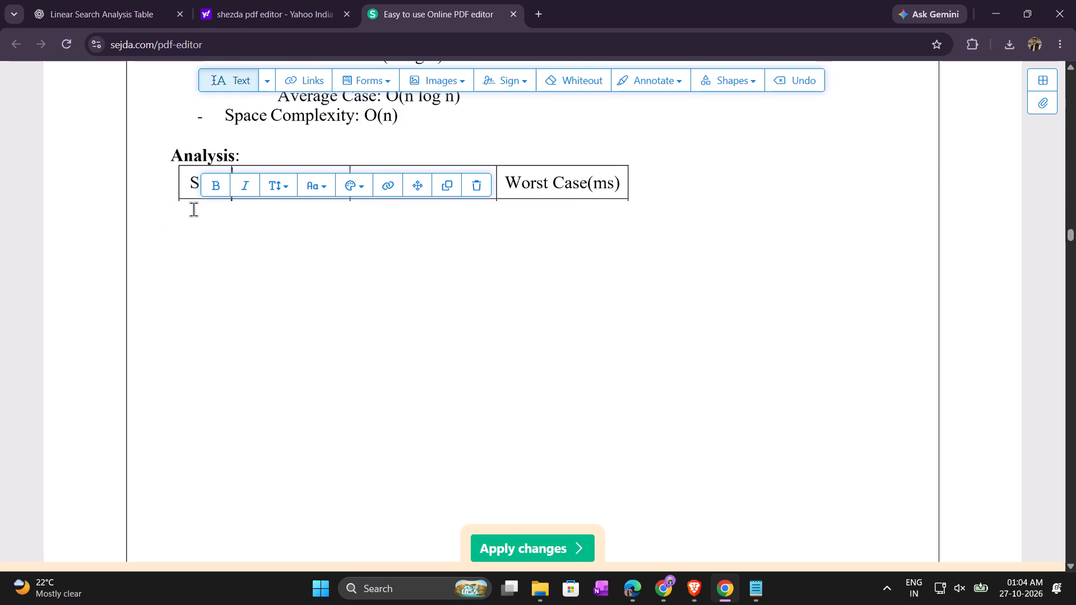
Add a text box directly under the Size header containing the five data rows, sizes 200 to 3600, from the clipboard history.
left_click(185, 208)
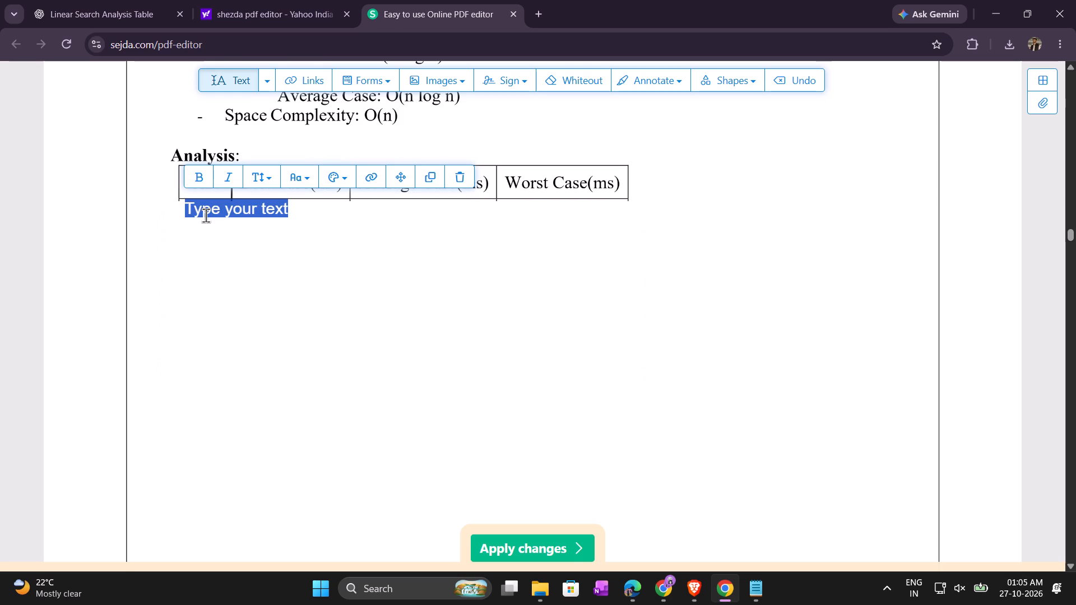
key("ctrl+c")
key("ctrl+v")
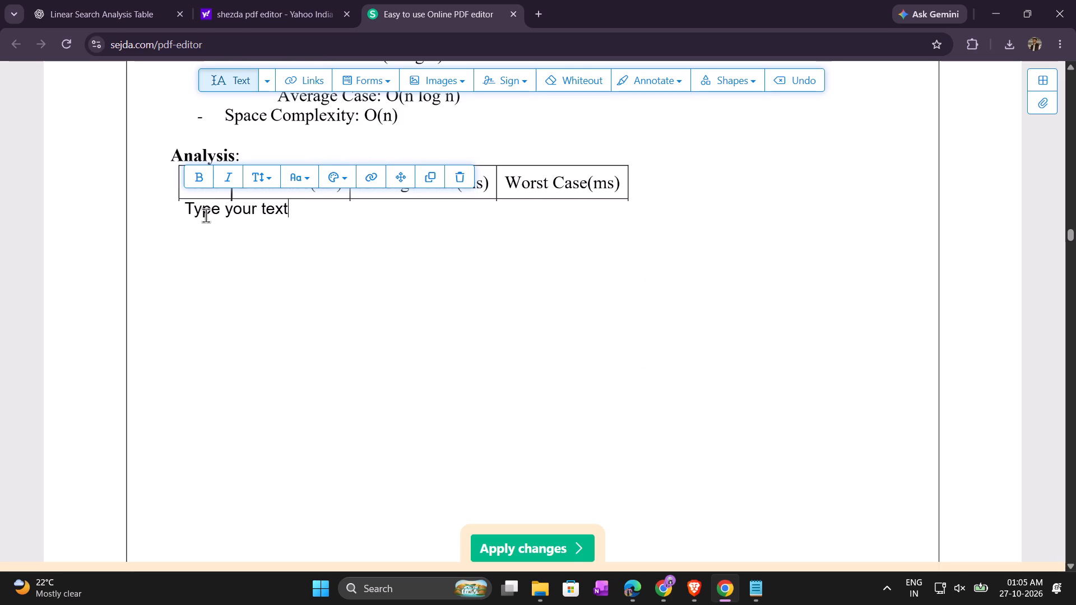
key("ctrl+a")
key("ctrl+v")
key("ctrl+a")
key("ctrl+super+v")
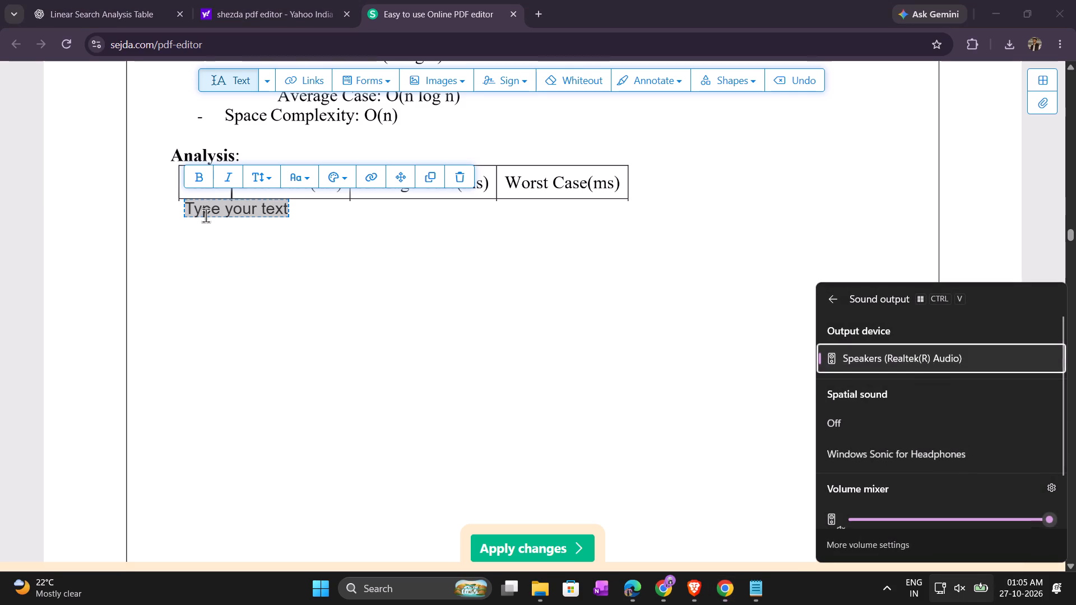
key("BackSpace")
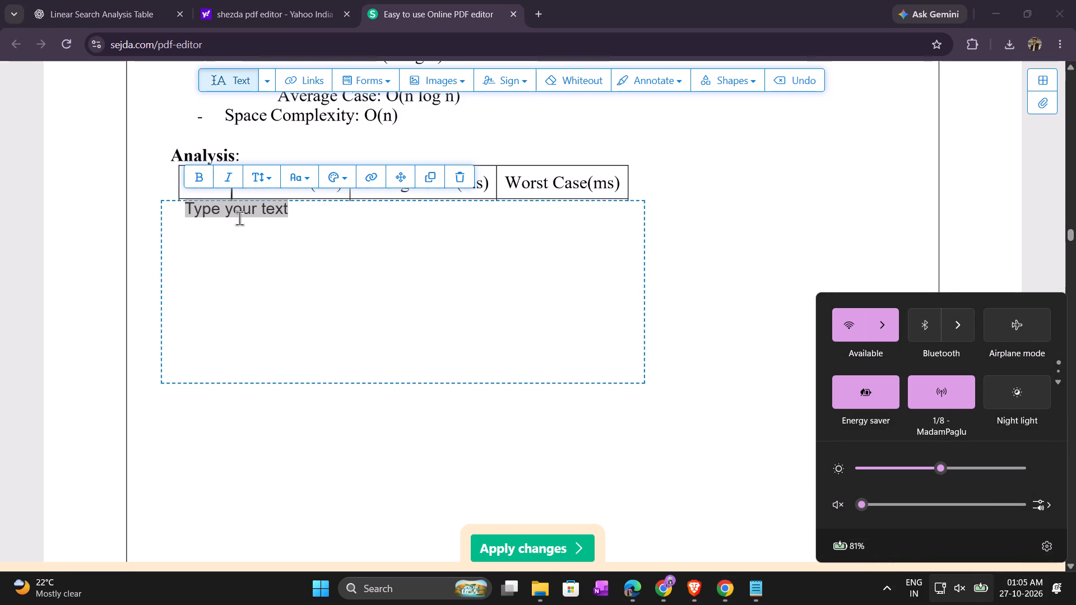
left_click(242, 213)
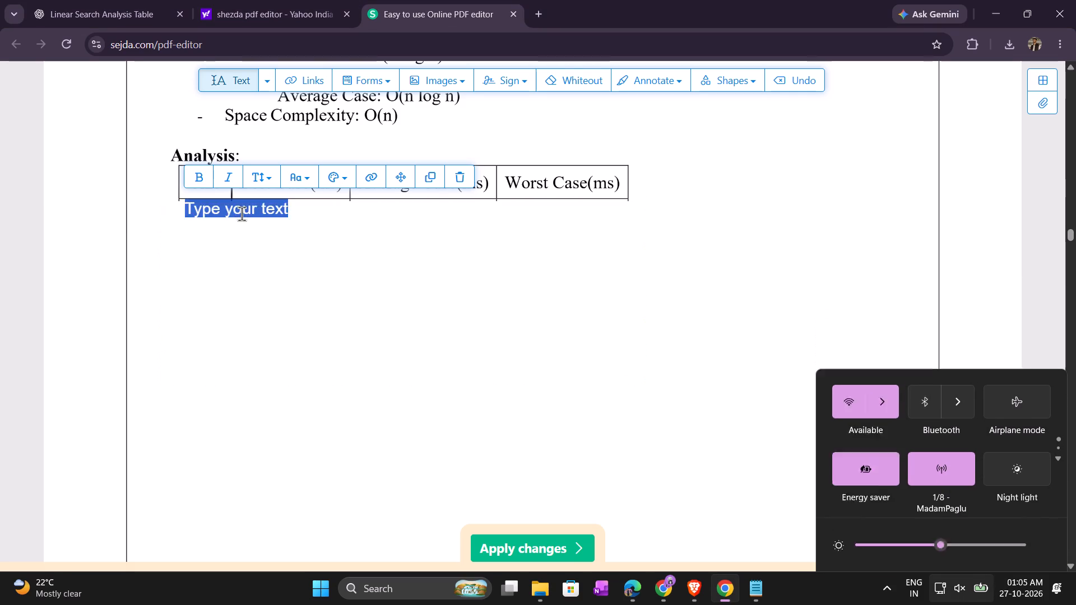
key("ctrl+a")
key("super+v")
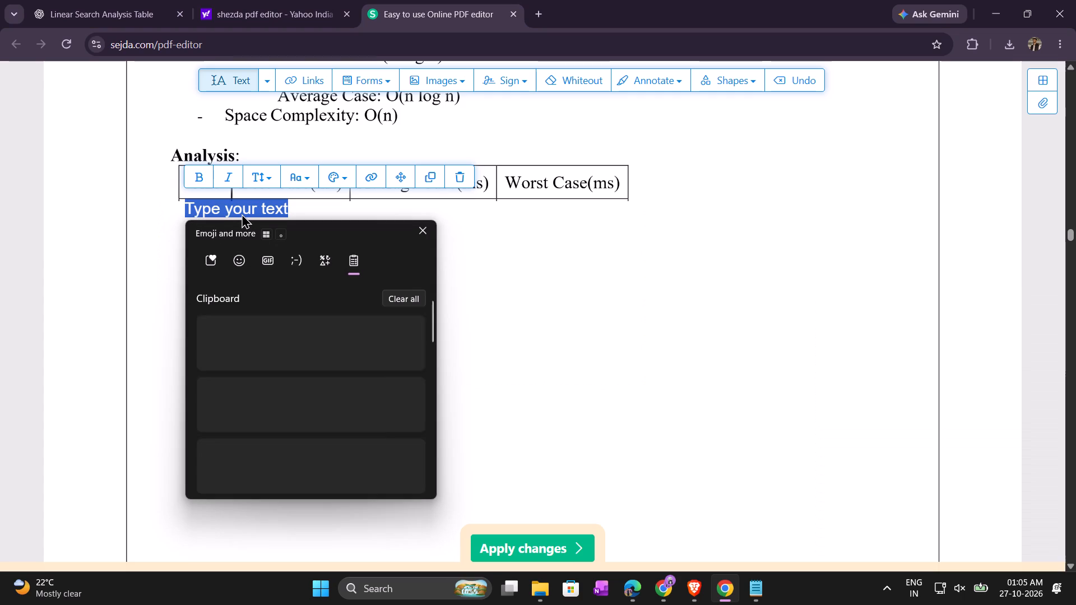
key("Down")
key("Return")
key("ctrl+v")
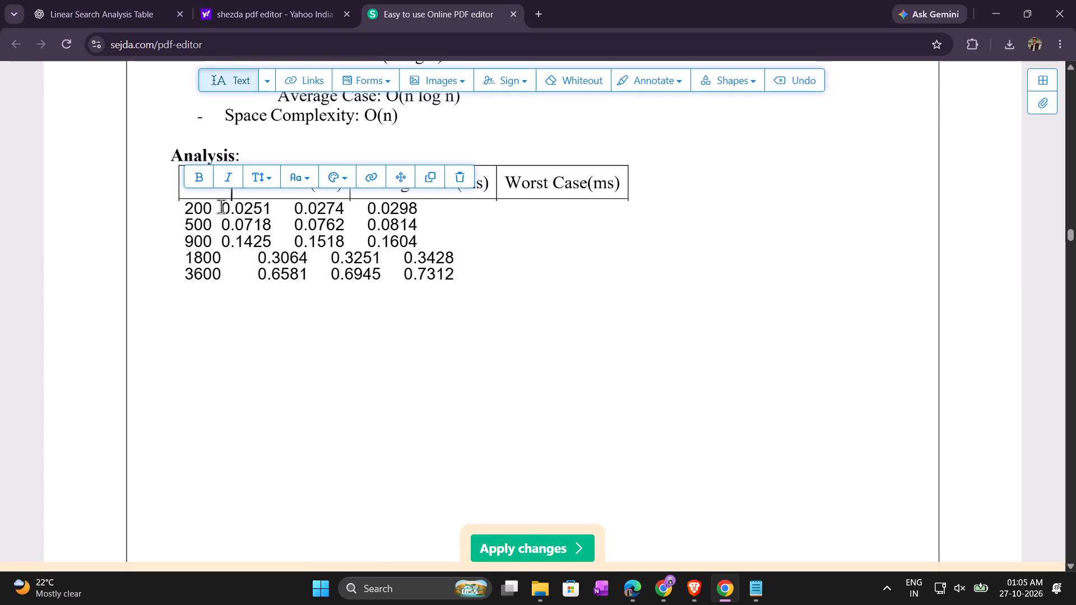
Pad the 200 row with spaces so that 0.0251 sits under the Best Case header.
left_click(220, 206)
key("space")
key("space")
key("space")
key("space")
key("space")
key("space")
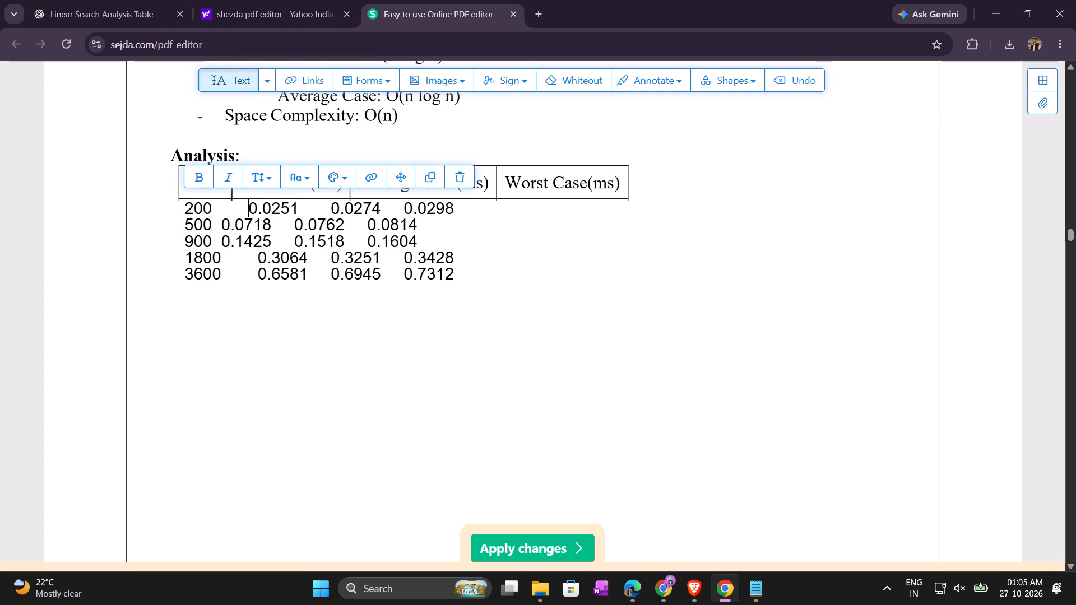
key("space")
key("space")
Pad the 200 row with spaces so that 0.0274 sits under the Average Case header.
left_click(327, 199)
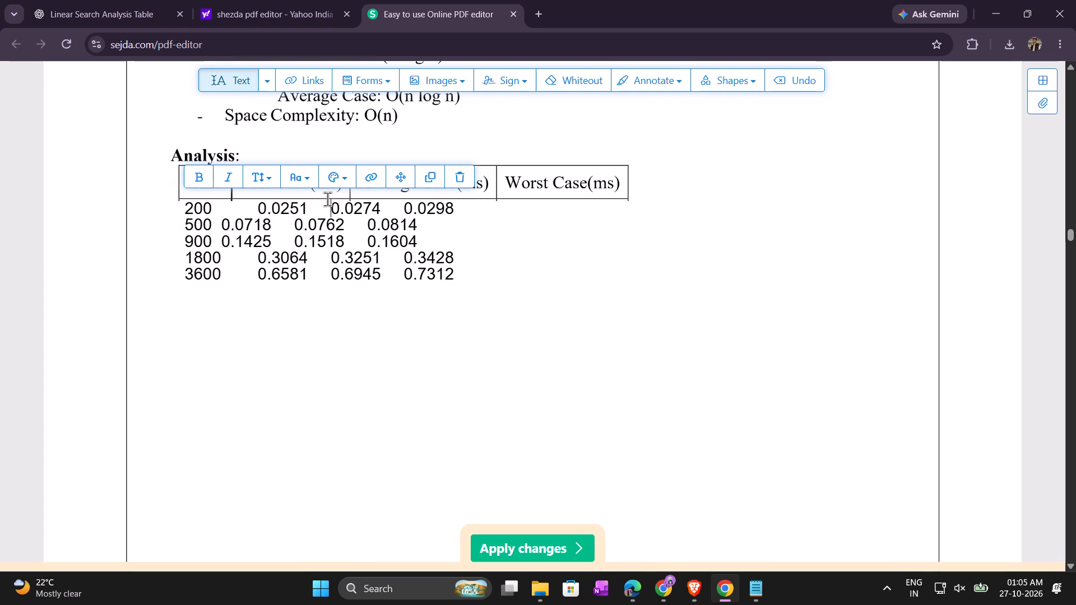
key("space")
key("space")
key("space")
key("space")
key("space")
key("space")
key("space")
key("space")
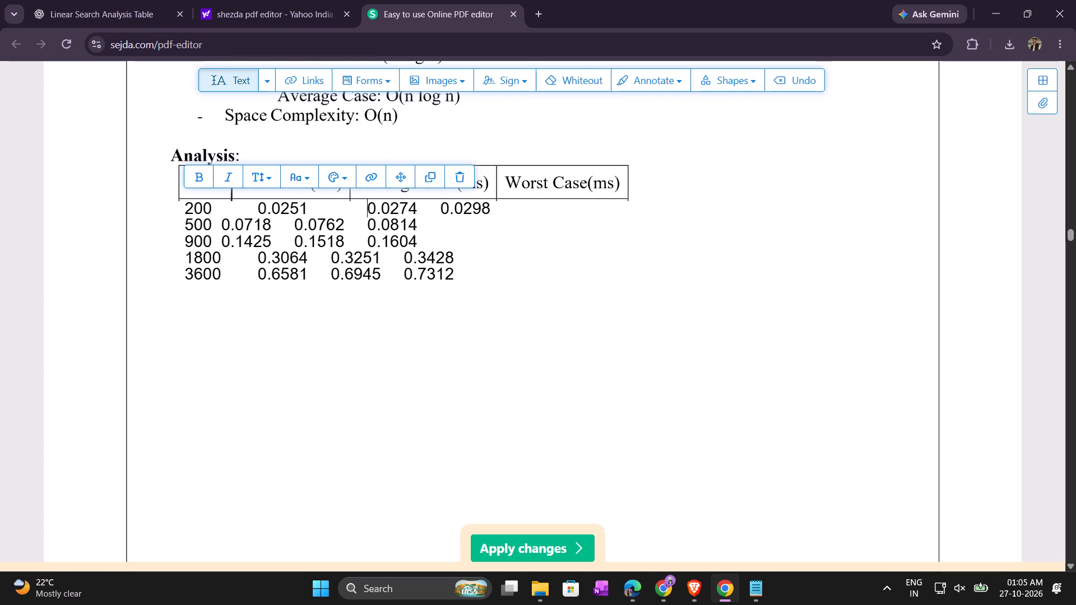
Pad the 200 row with spaces so that 0.0298 sits under the Worst Case header.
left_click(442, 204)
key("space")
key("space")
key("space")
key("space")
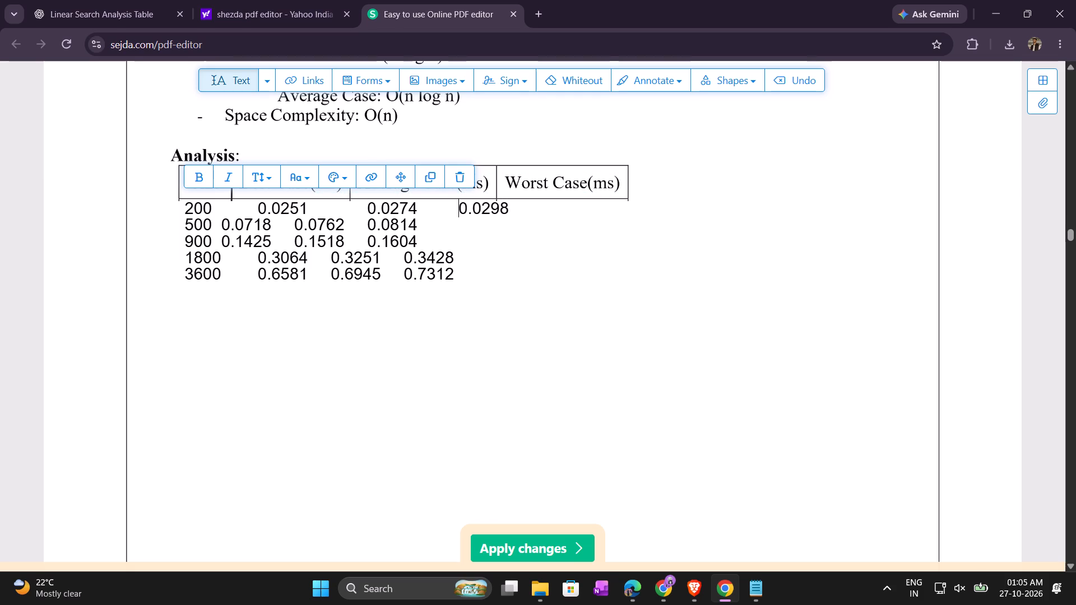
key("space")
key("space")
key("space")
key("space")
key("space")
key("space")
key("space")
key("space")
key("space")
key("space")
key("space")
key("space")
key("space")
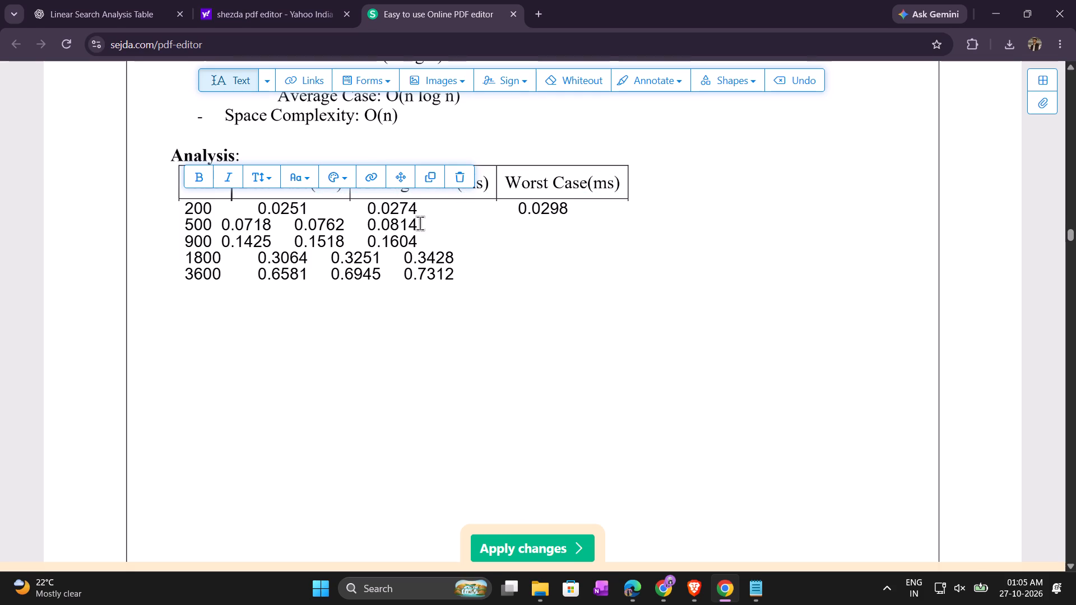
Shift 0.0814 in the 500 row toward the Worst Case column by inserting spaces before it.
left_click(360, 223)
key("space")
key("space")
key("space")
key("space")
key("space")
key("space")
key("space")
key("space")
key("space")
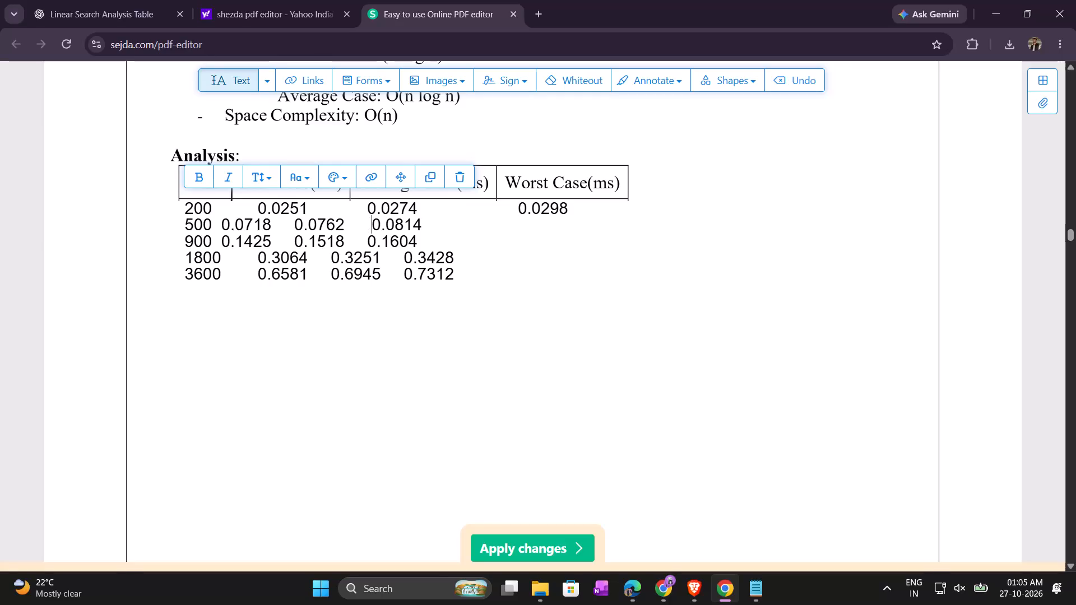
Add spaces in the 500 row before 0.0814, and before 0.0718 to line it up with 0.0251.
key("space")
left_click(212, 222)
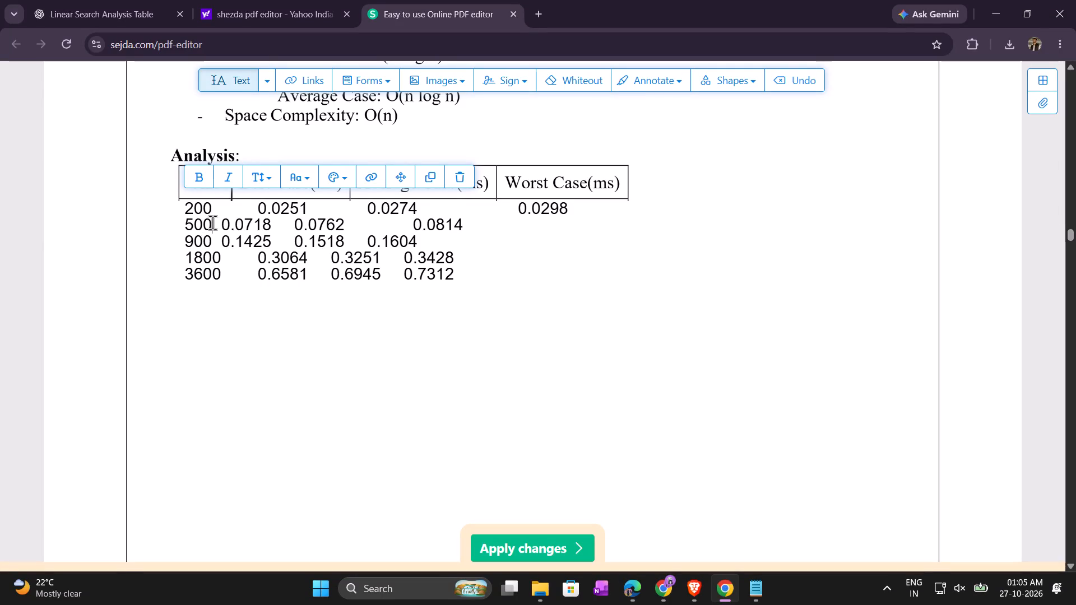
key("space")
key("space")
key("space")
key("space")
Add spaces before 0.1425 in the 900 row to line it up with the Best Case values above.
left_click(219, 238)
key("space")
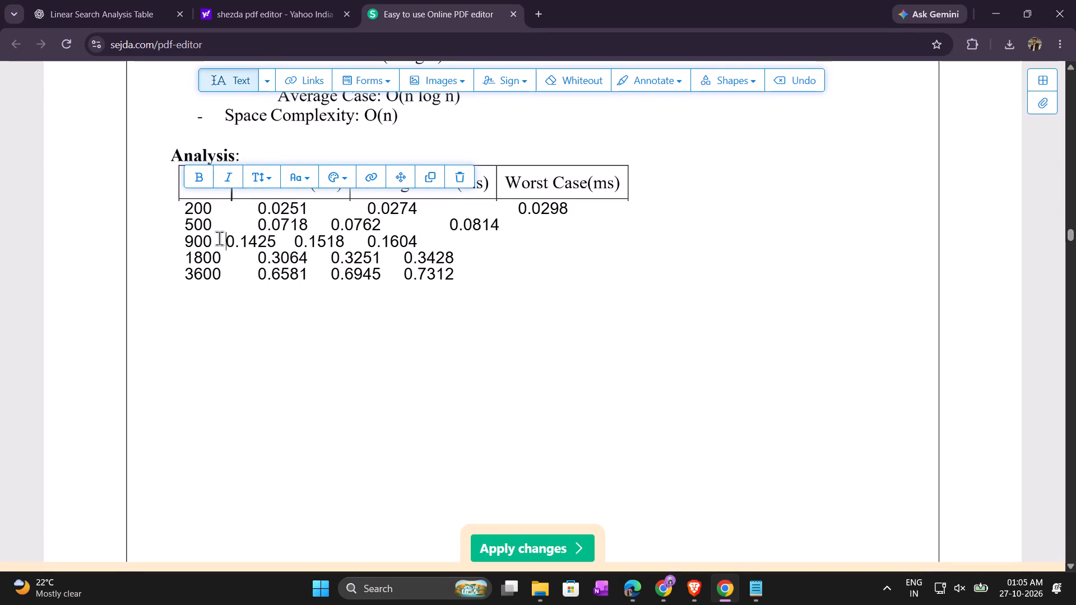
key("space")
key("space")
key("space")
key("space")
key("space")
key("space")
key("space")
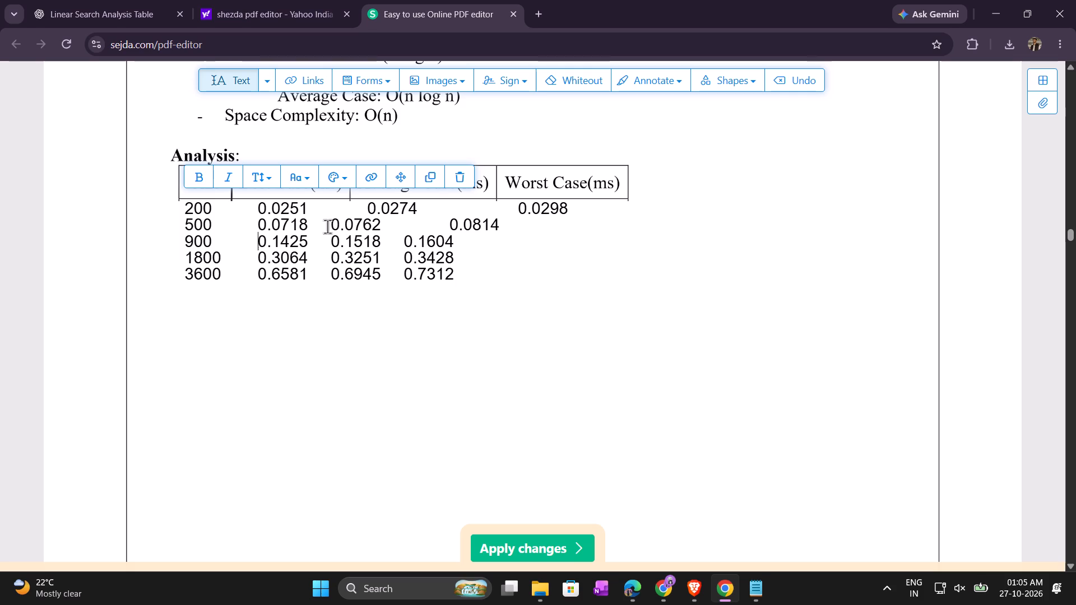
key("space")
key("space")
key("BackSpace")
key("BackSpace")
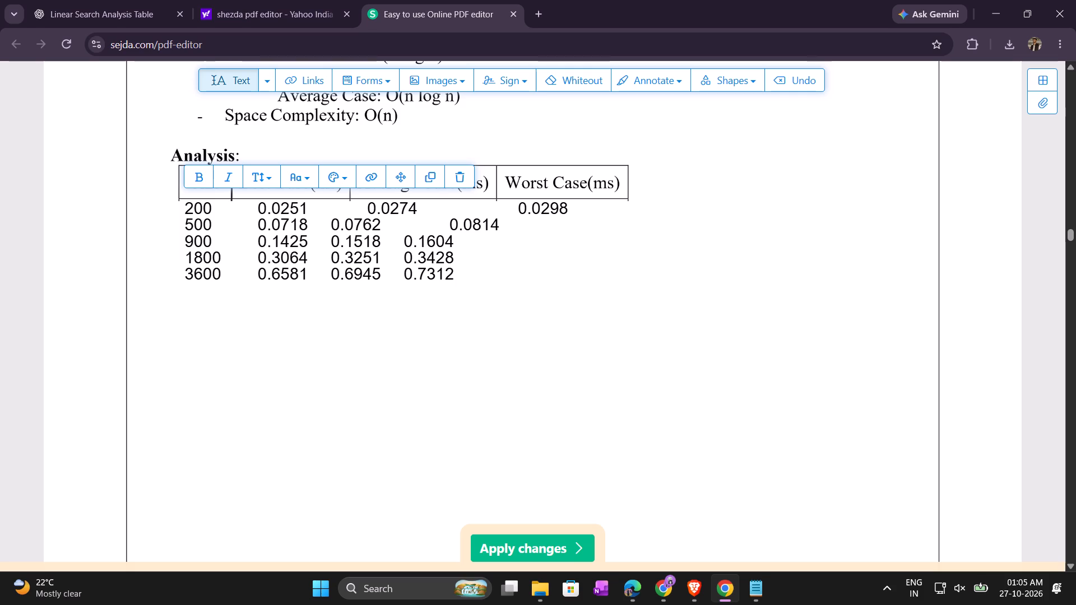
Add spaces before 0.0762 in the 500 row to line it up with 0.0274 above.
left_click(330, 223)
key("space")
key("space")
key("space")
key("space")
key("space")
key("space")
key("space")
key("space")
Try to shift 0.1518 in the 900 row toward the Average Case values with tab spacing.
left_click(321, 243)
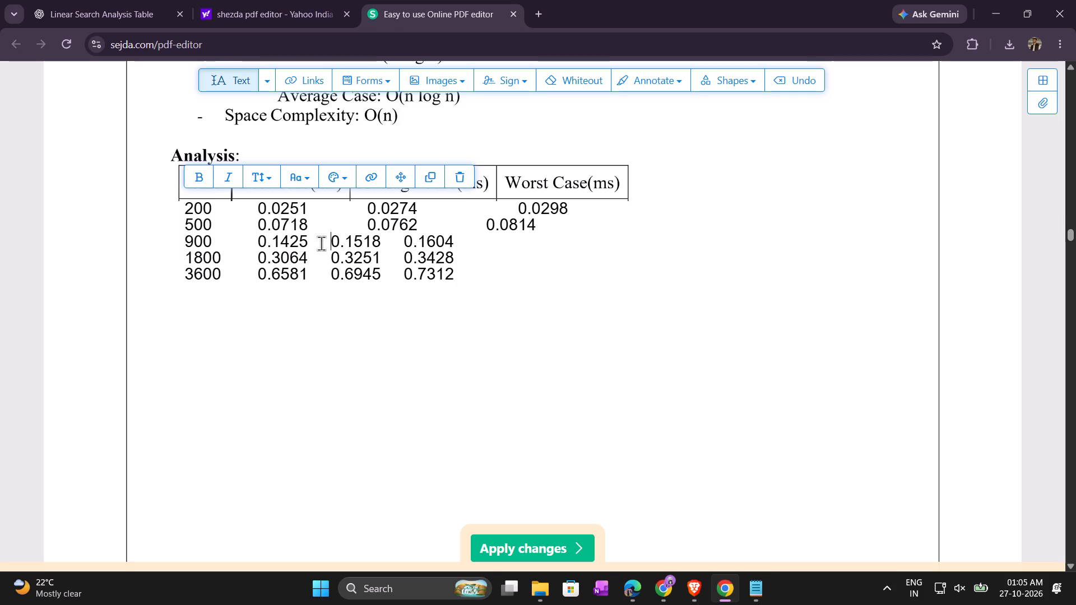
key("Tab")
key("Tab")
Add spaces before 0.0718 in the 500 row to realign it with 0.0251 above.
scroll(485, 313, "up", 1)
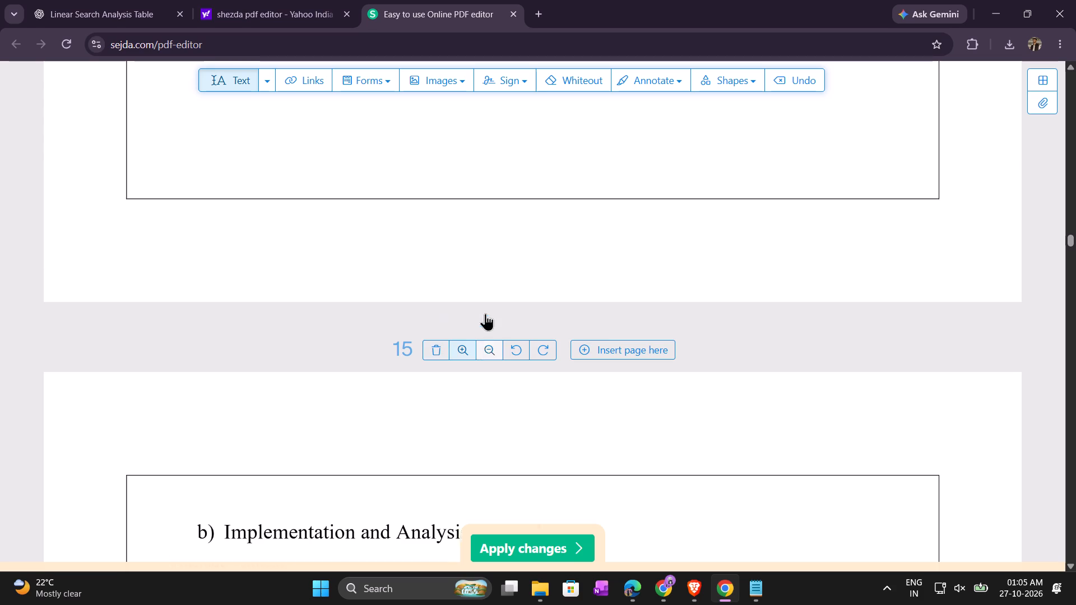
scroll(485, 313, "up", 8)
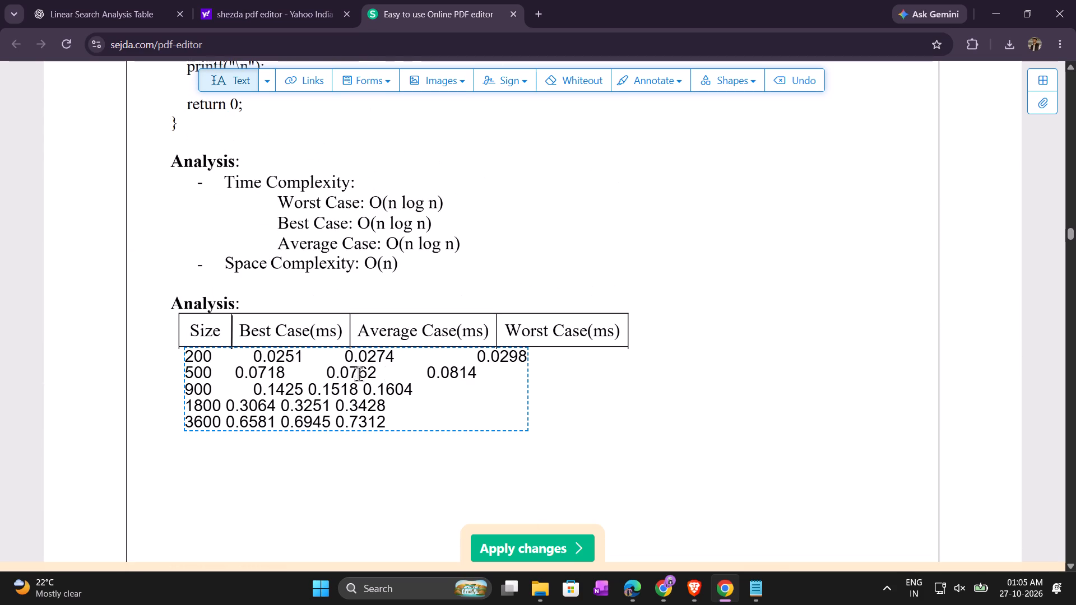
left_click(233, 371)
key("space")
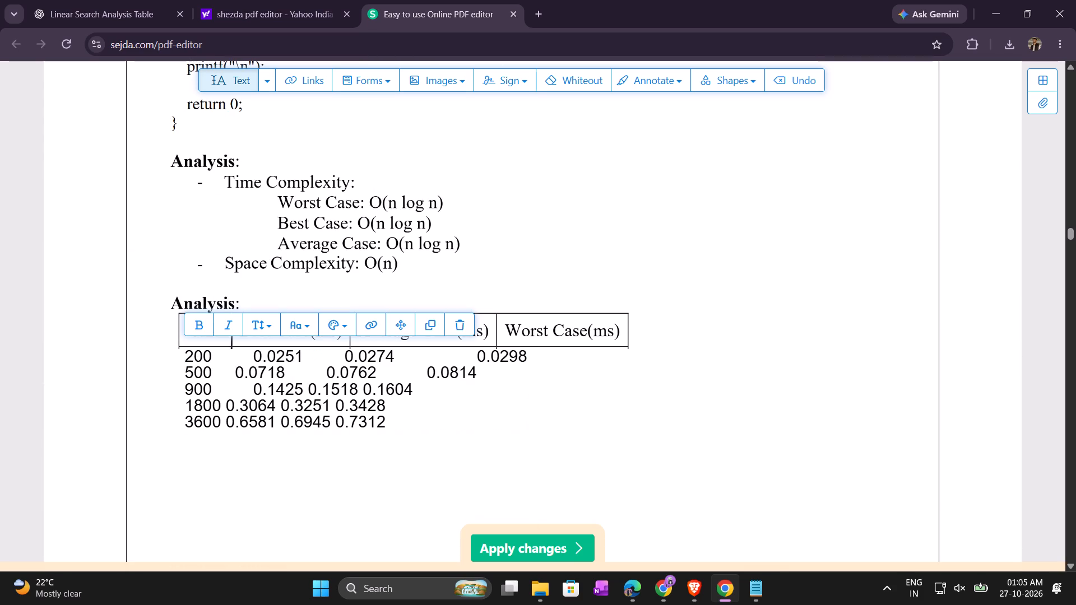
key("space")
key("space")
key("space")
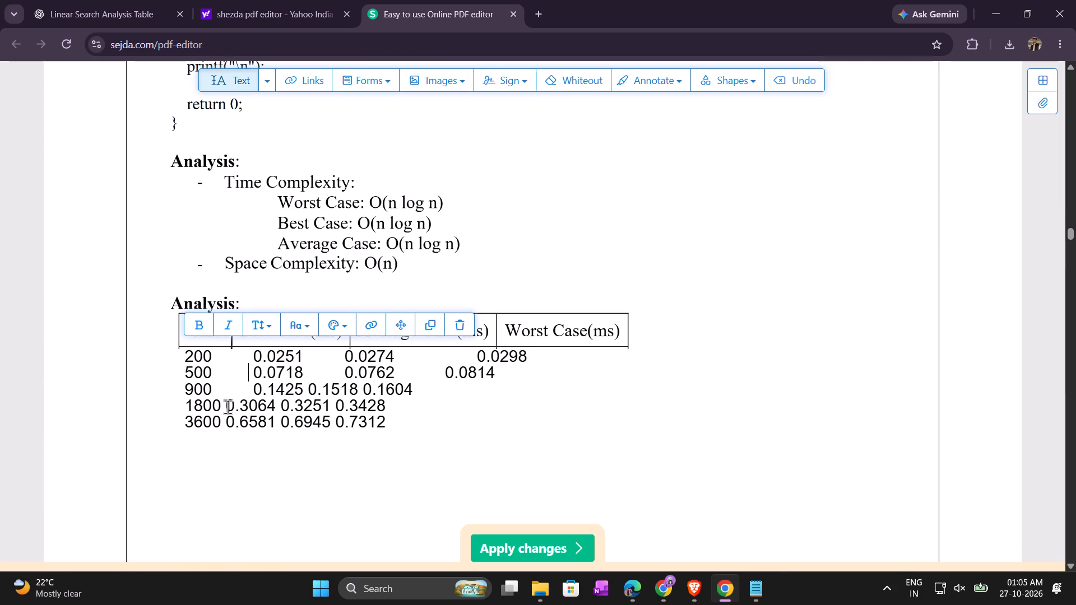
Add spaces before 0.3064 in the 1800 row and 0.6581 in the 3600 row to shift them toward the Best Case values above.
left_click(228, 407)
key("space")
key("space")
key("space")
key("space")
key("space")
key("space")
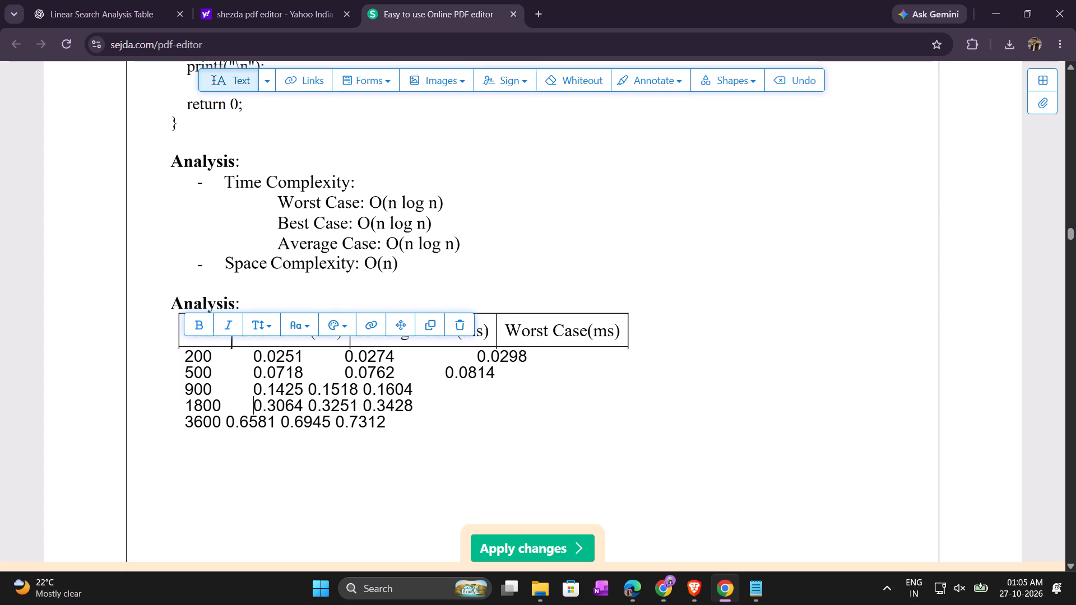
left_click(224, 421)
key("space")
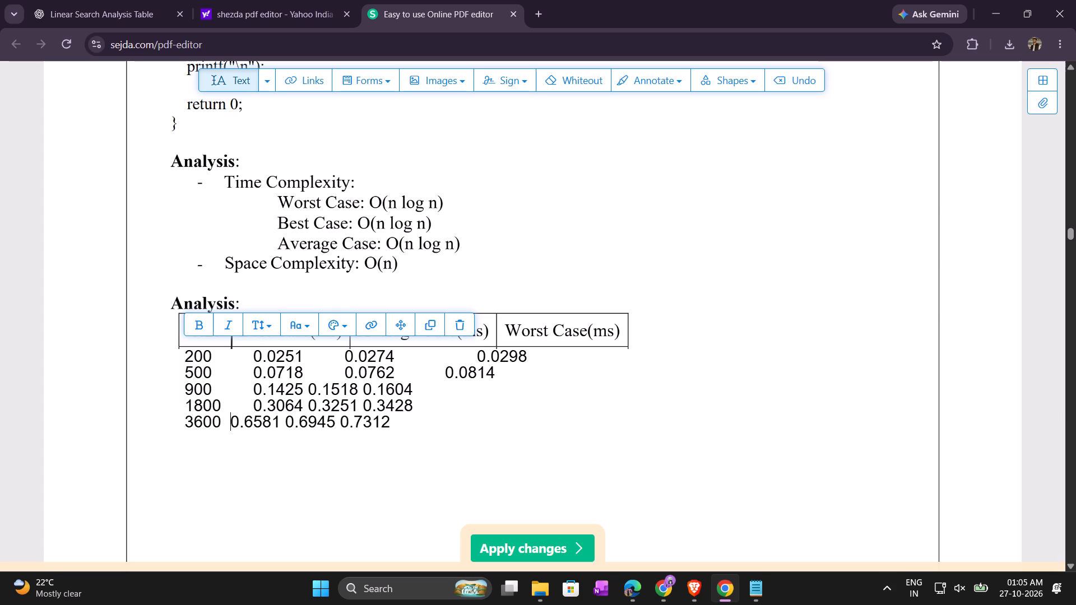
key("space")
key("space")
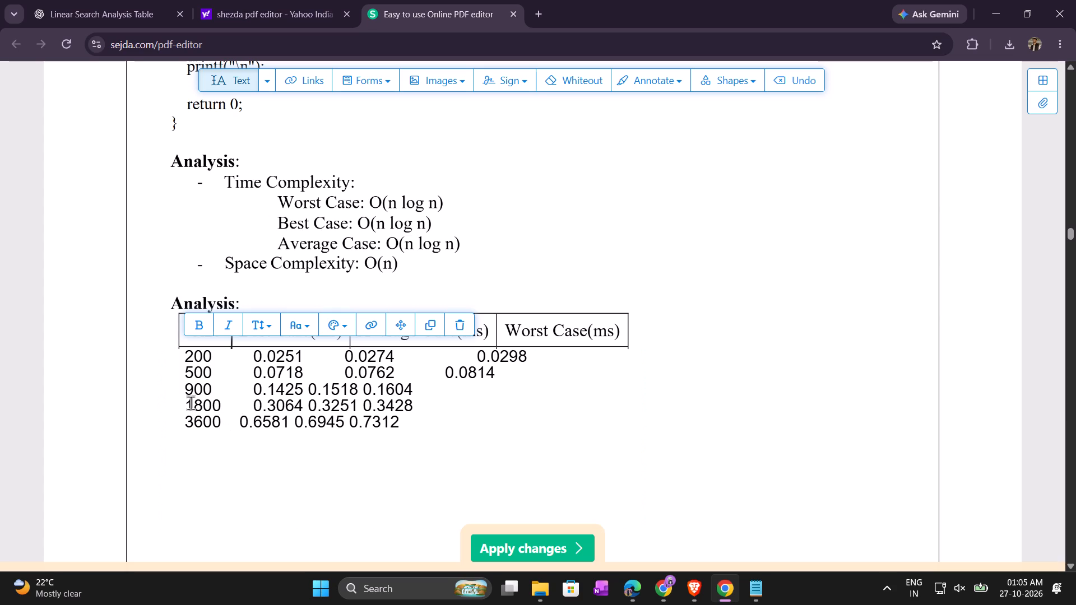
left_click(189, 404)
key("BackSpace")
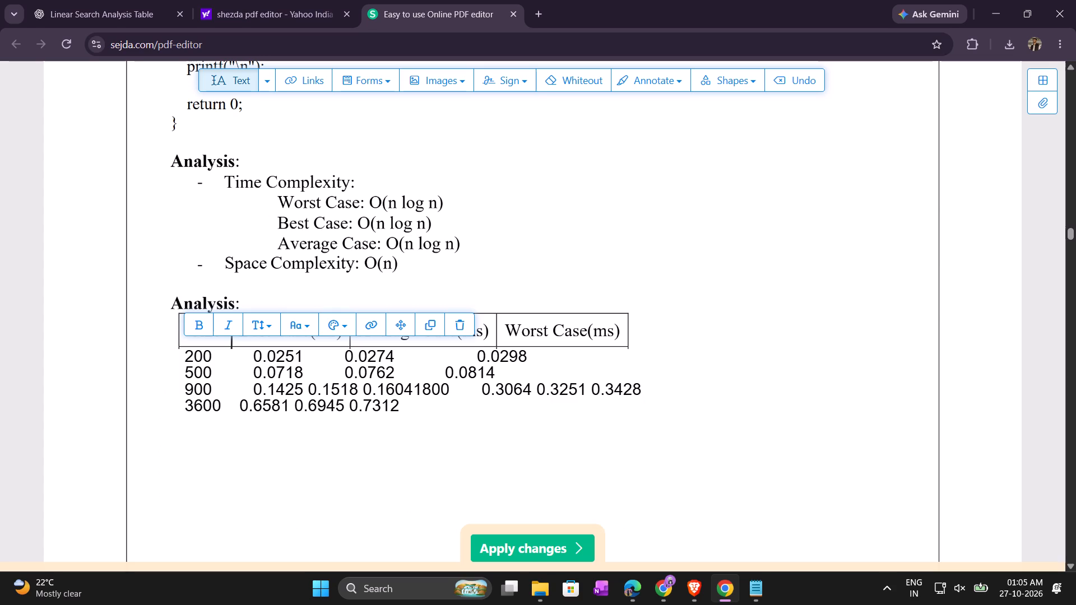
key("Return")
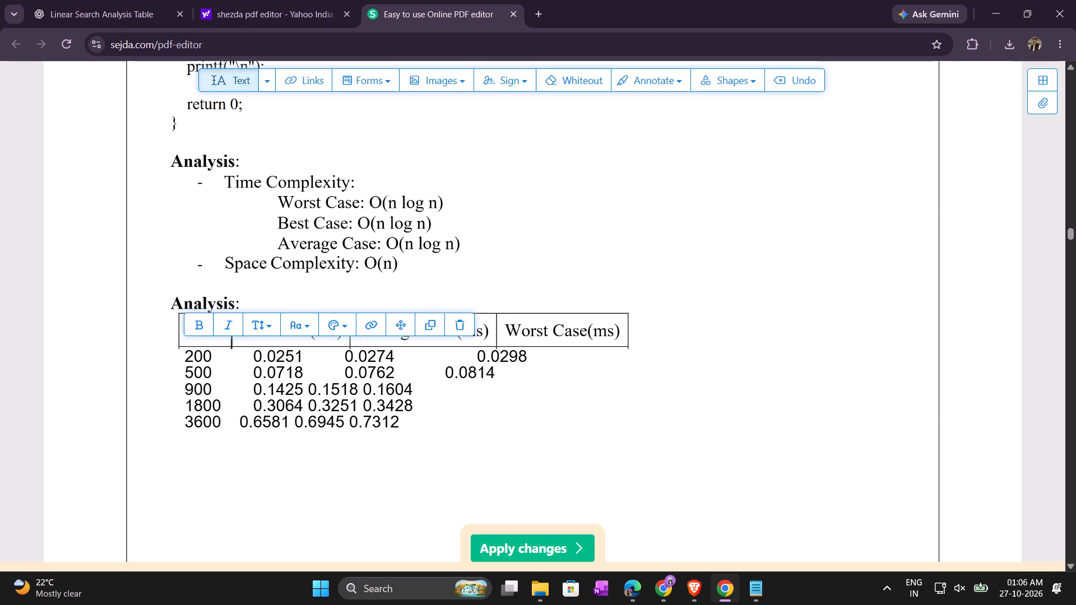
Add spaces before 0.6581 in the 3600 row to line it up with 0.3064 above.
left_click(240, 420)
key("space")
key("space")
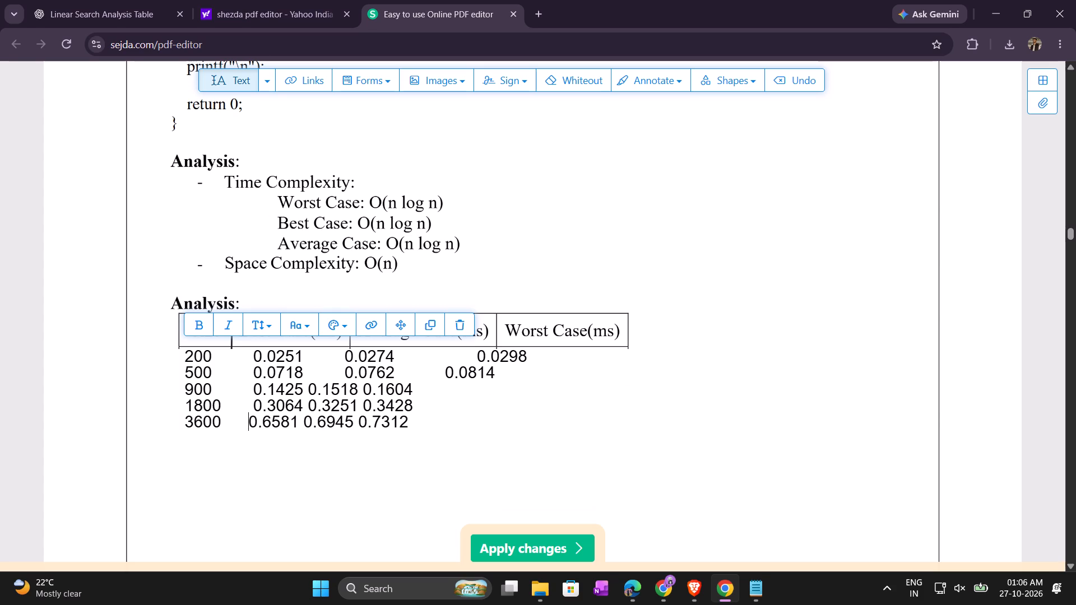
key("space")
key("space")
key("space")
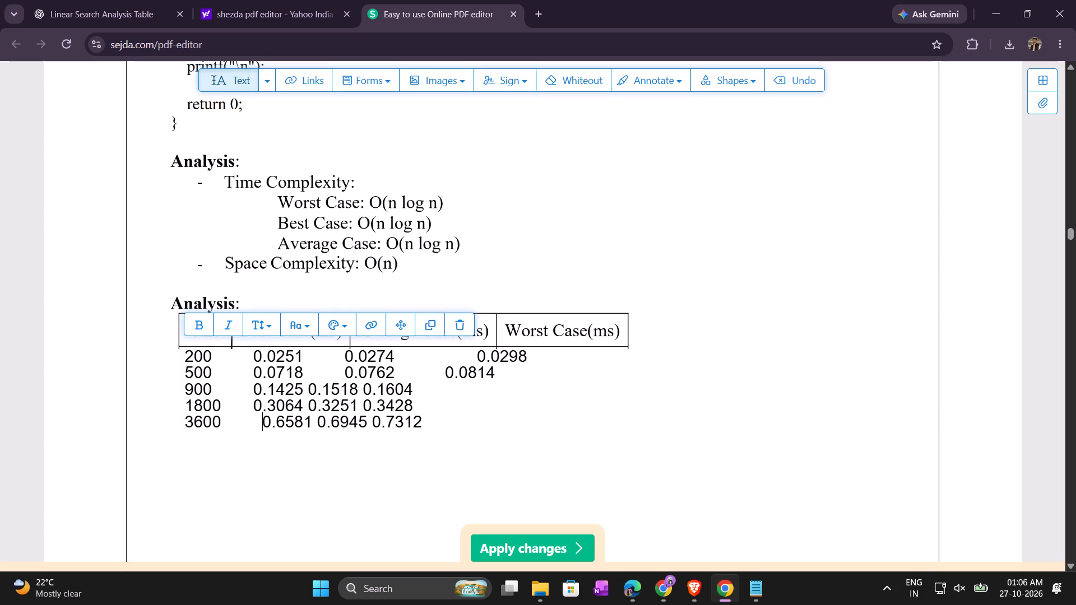
key("BackSpace")
key("BackSpace")
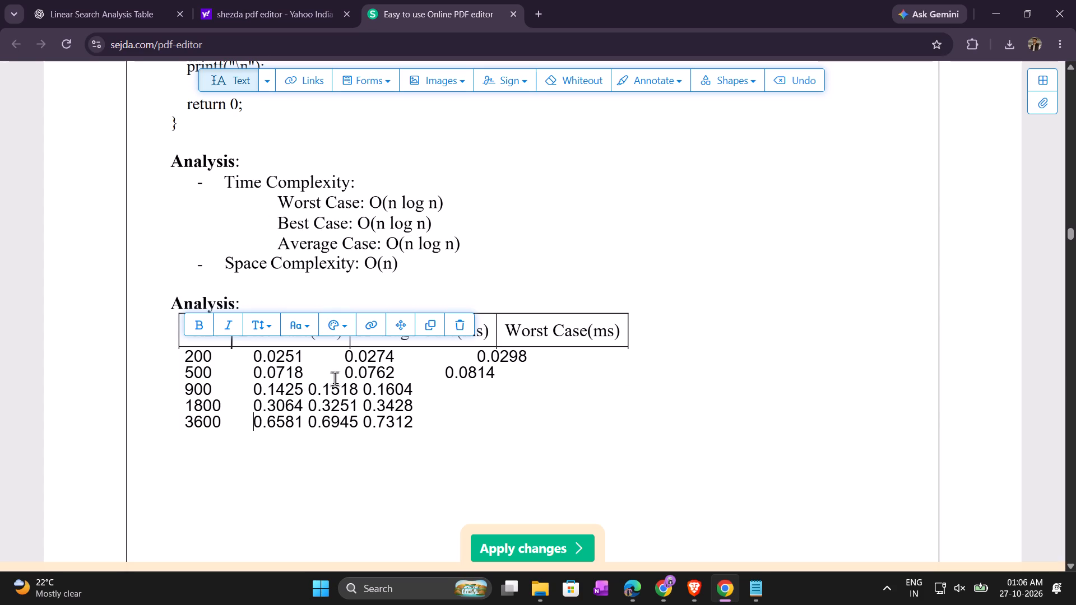
Add spaces before 0.1518 in the 900 row to move it under the Average Case header.
left_click(309, 389)
key("space")
key("space")
key("space")
key("space")
key("space")
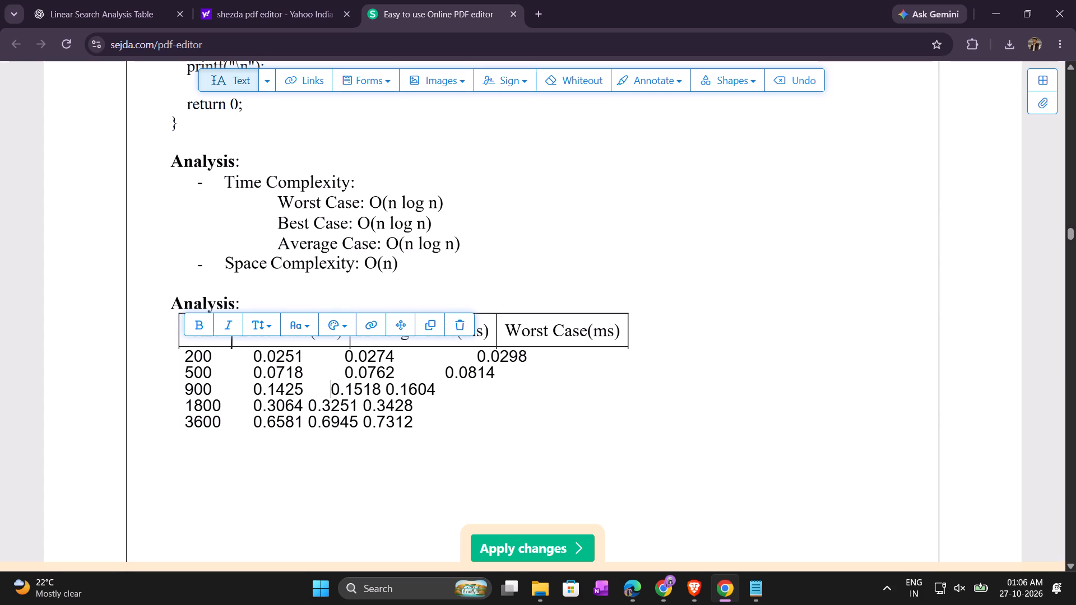
key("space")
key("space")
key("space")
key("space")
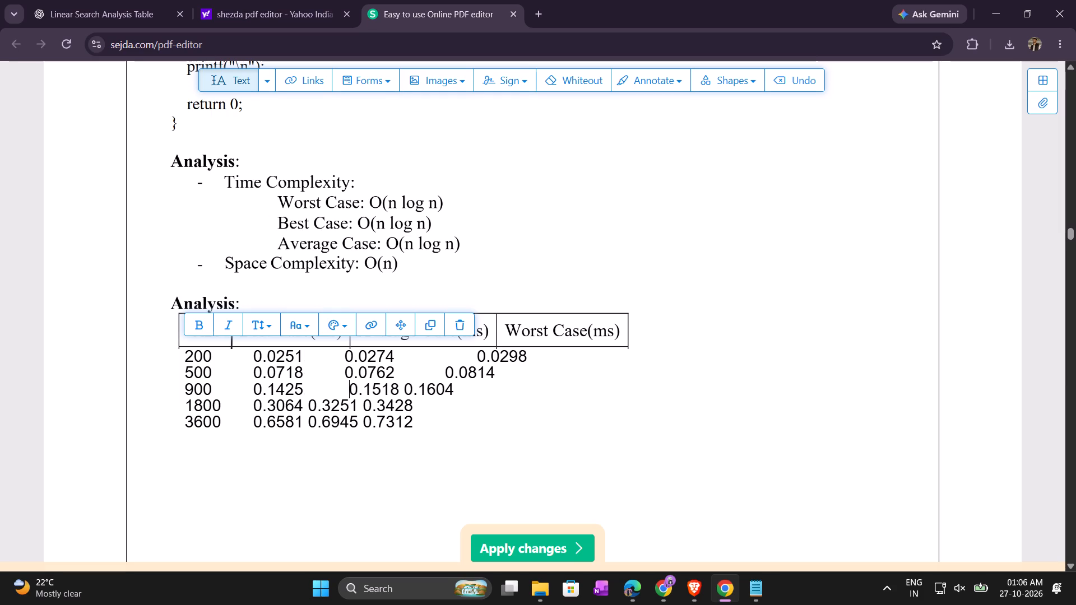
key("space")
key("space")
key("space")
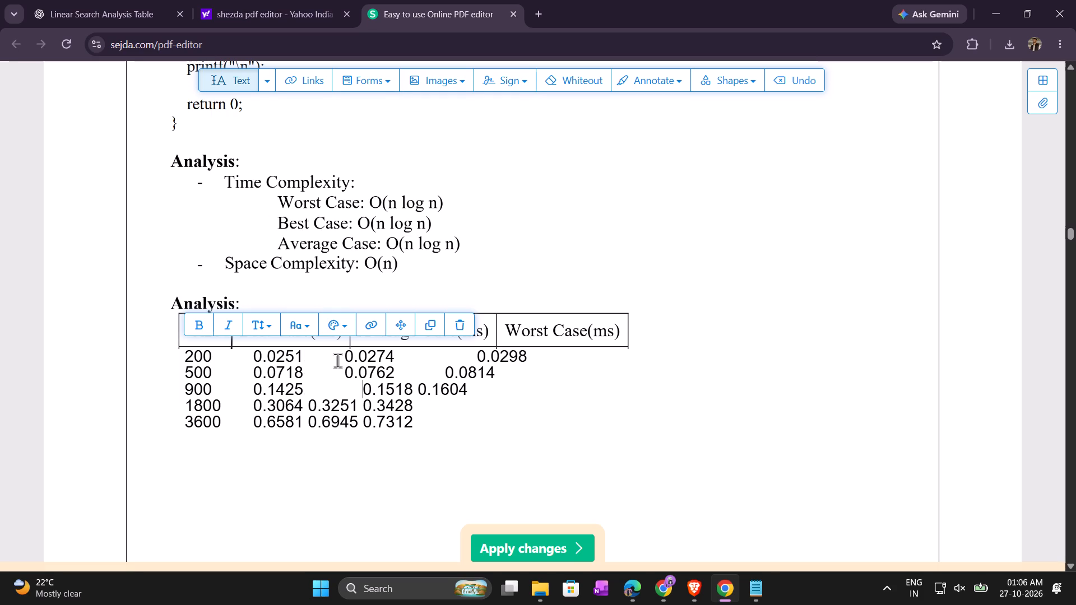
Add spaces before 0.0274 in the 200 row to line it up with 0.1518 in the 900 row.
left_click(336, 356)
key("space")
key("space")
key("space")
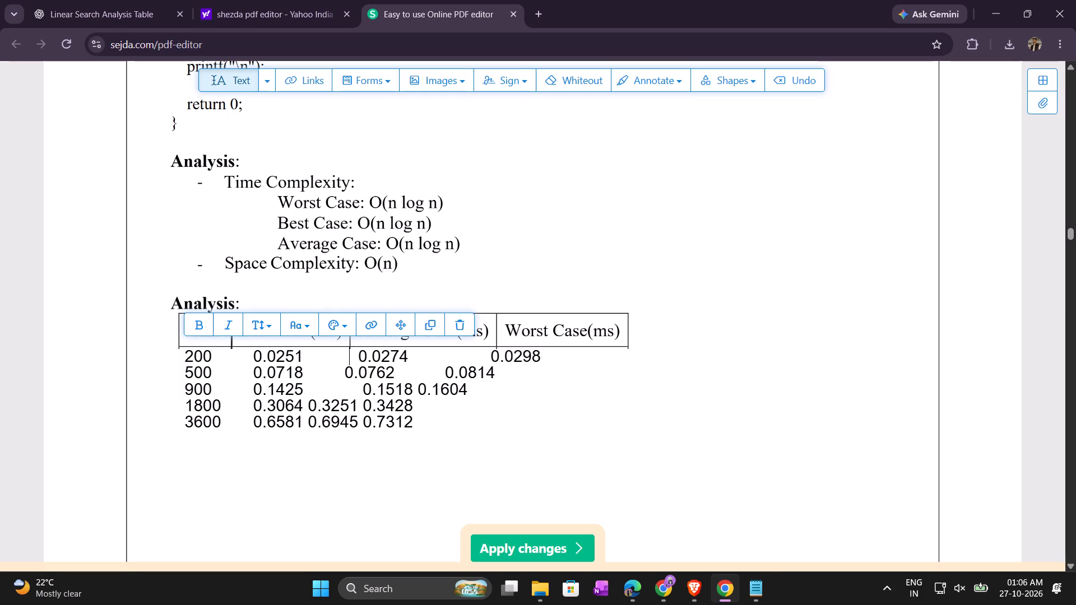
key("space")
Add spaces before 0.0762 in the 500 row to line it up with 0.0274 above.
left_click(336, 372)
key("space")
key("space")
key("space")
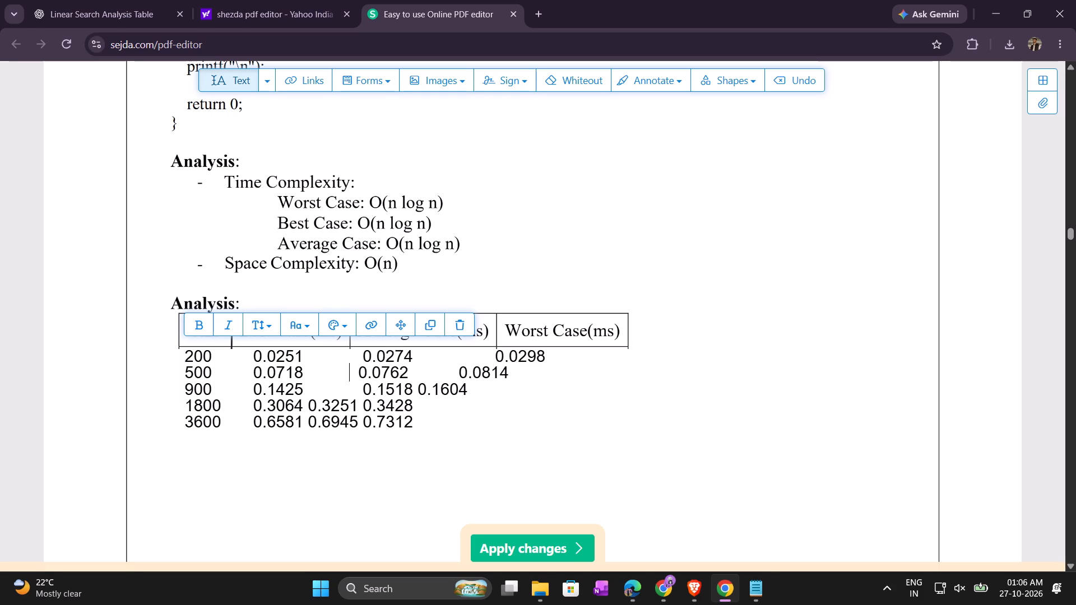
key("space")
key("space")
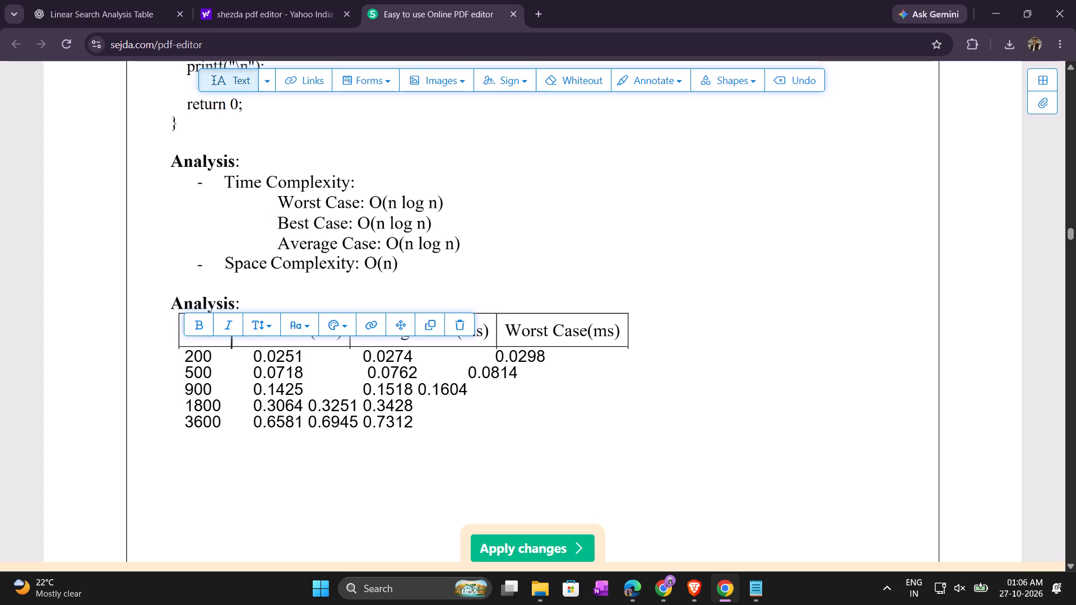
key("BackSpace")
key("BackSpace")
key("space")
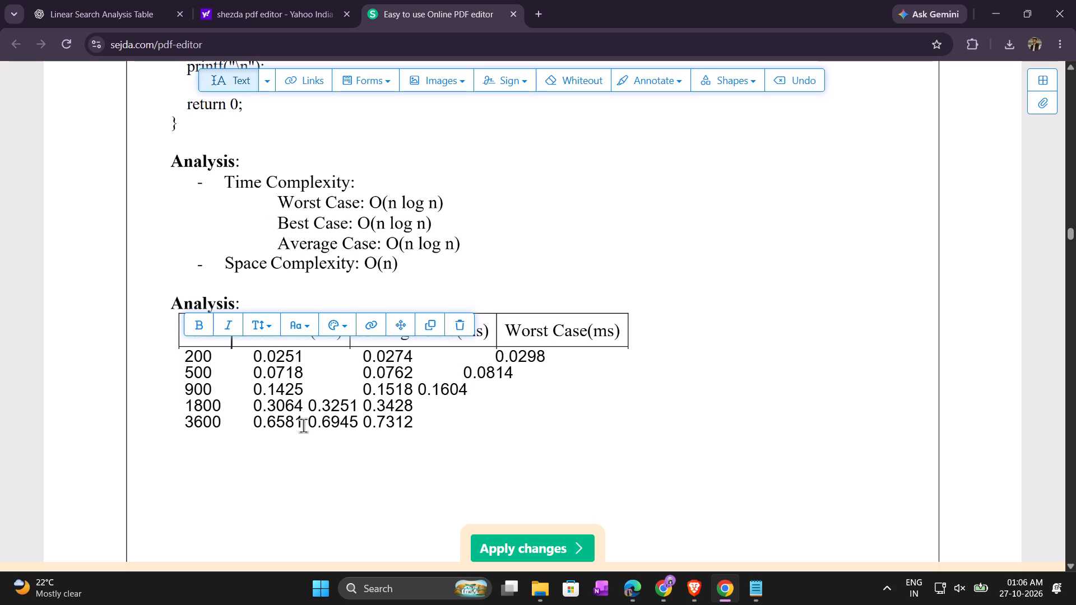
Add spaces before 0.3251 in the 1800 row to line it up with 0.1518 above.
left_click(309, 404)
key("space")
key("space")
key("space")
key("space")
key("space")
key("space")
key("space")
key("space")
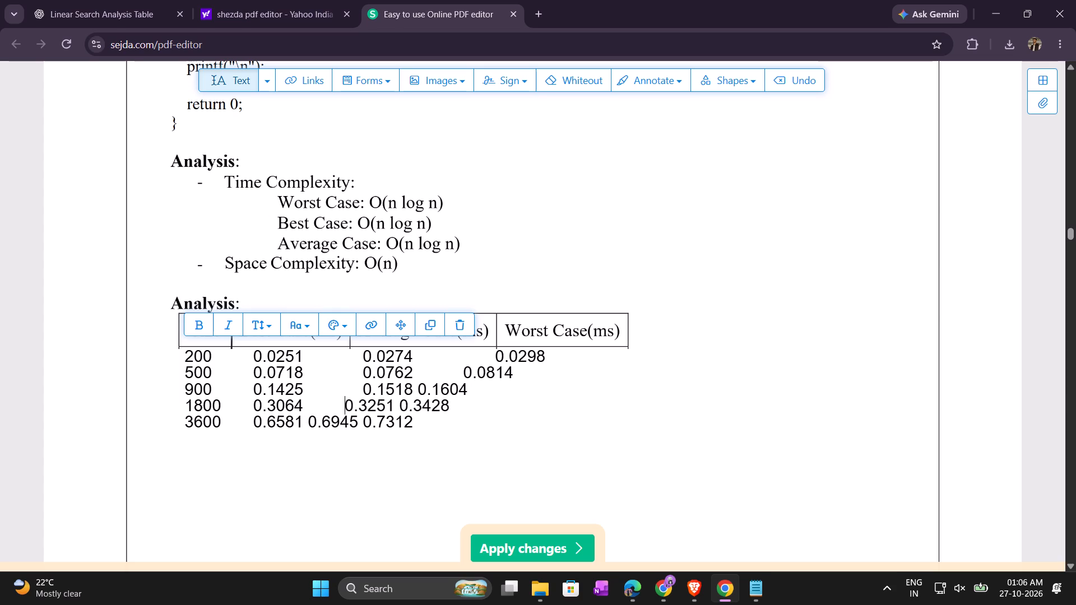
key("space")
key("space")
key("space")
key("space")
key("space")
key("space")
key("BackSpace")
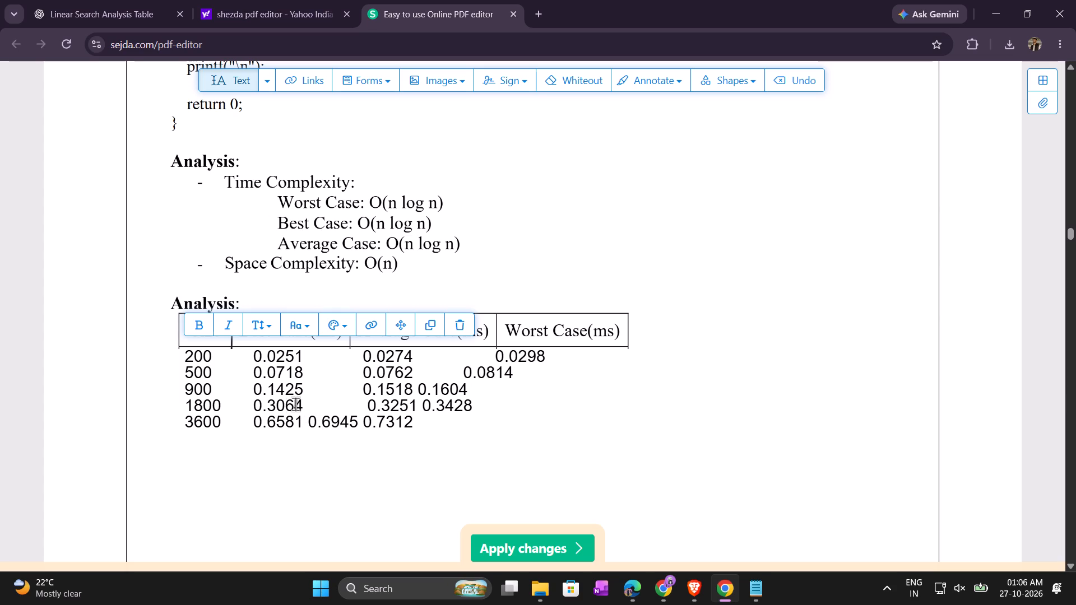
key("BackSpace")
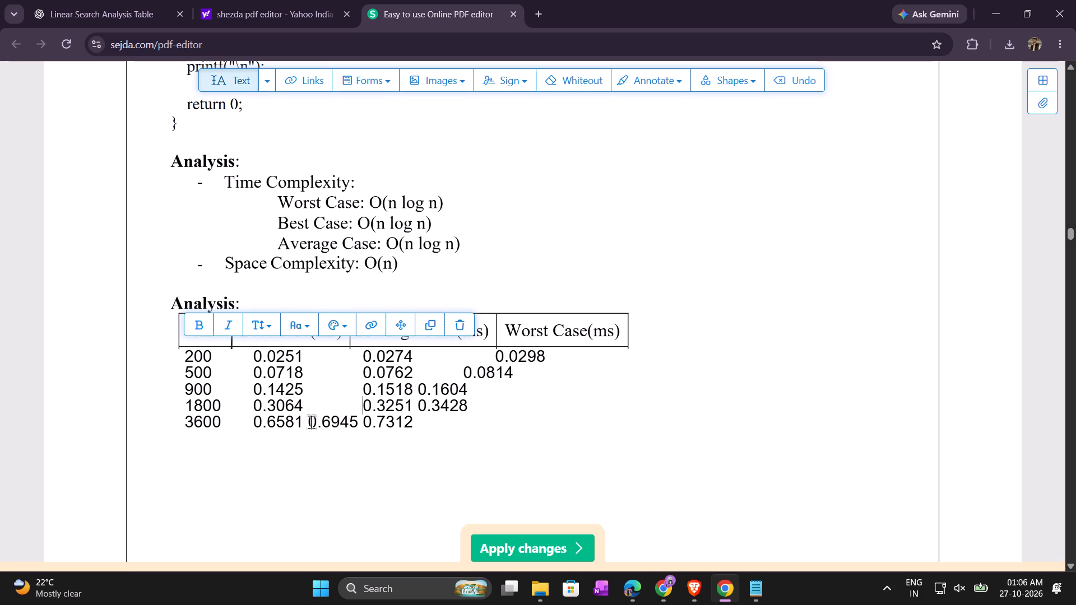
key("space")
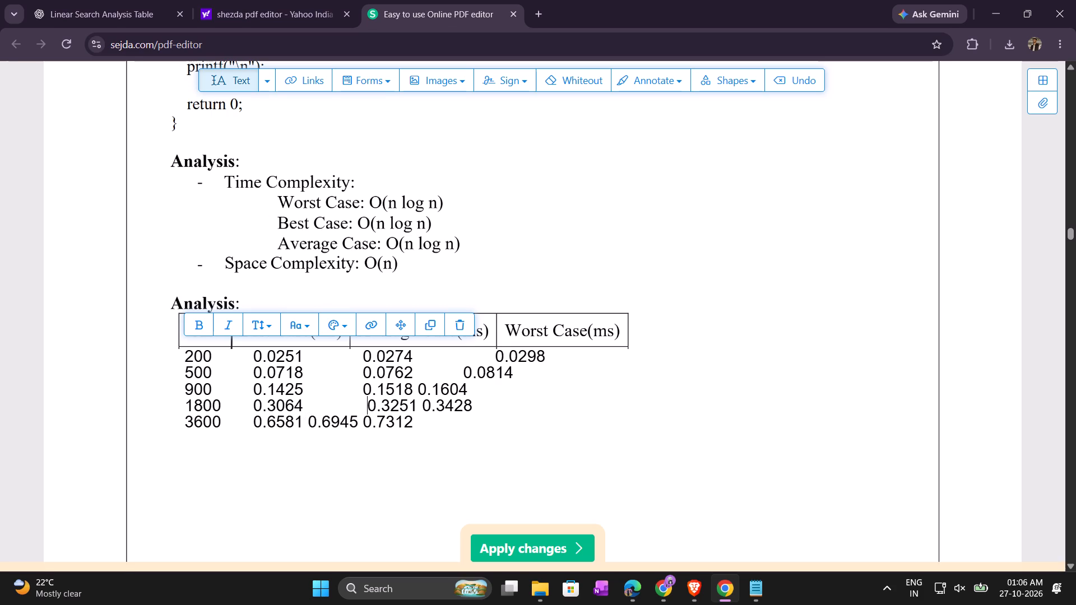
key("BackSpace")
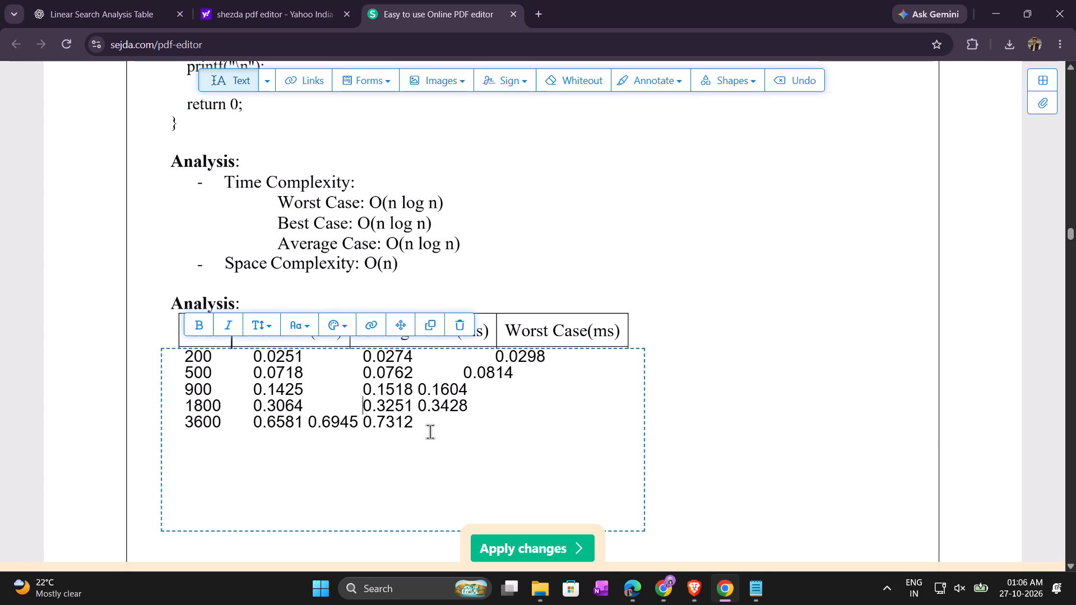
Add spaces before 0.6945 in the 3600 row to line it up with 0.3251 above.
left_click(408, 412)
left_click(228, 90)
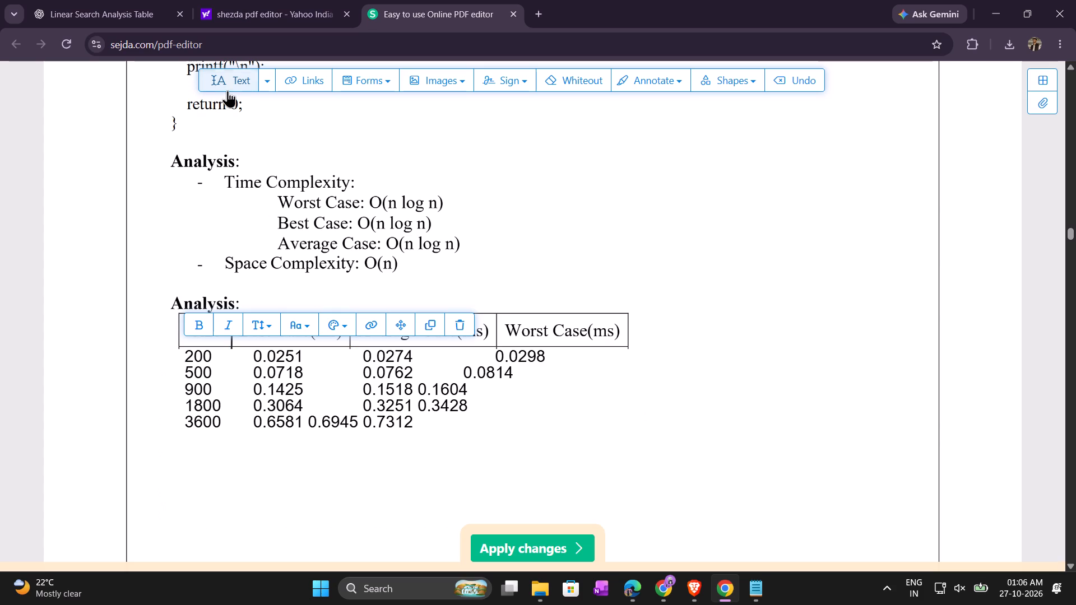
left_click(225, 83)
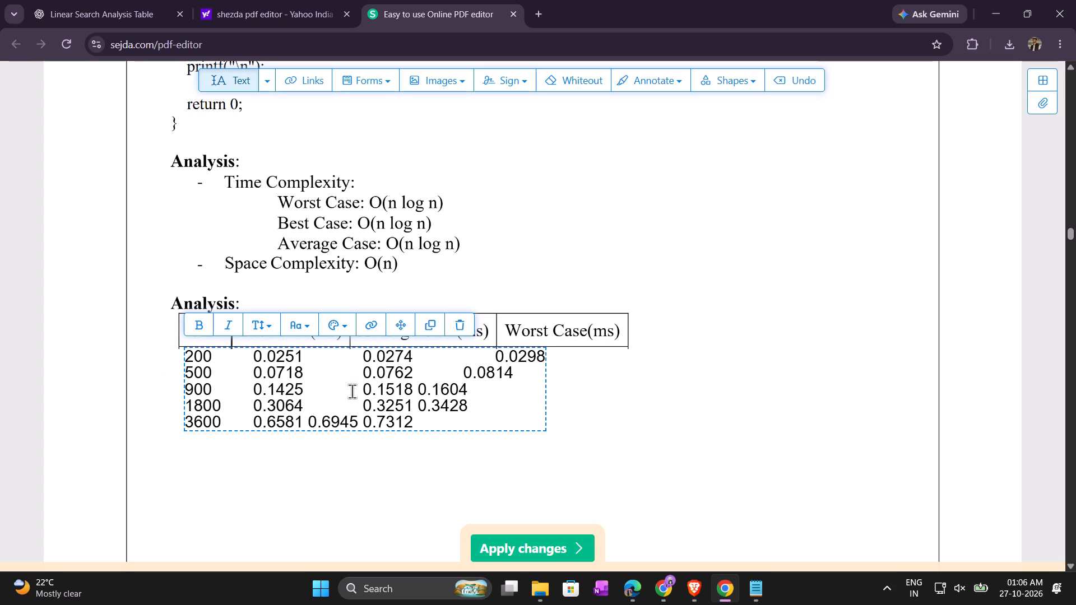
left_click(310, 419)
key("space")
key("space")
key("space")
key("space")
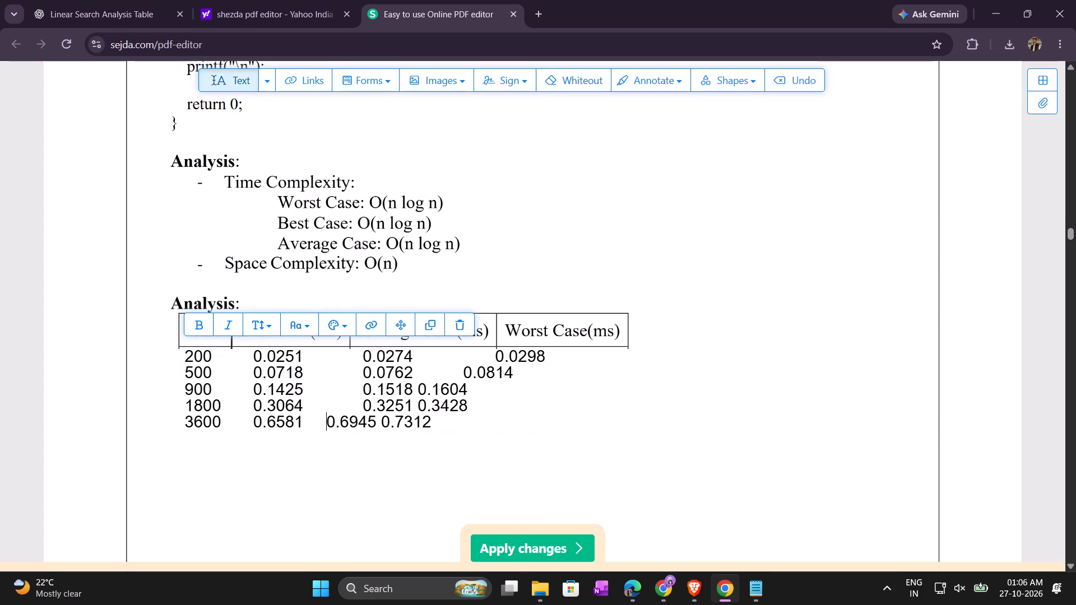
key("space")
key("space")
key("space")
key("space")
key("space")
key("space")
key("space")
key("space")
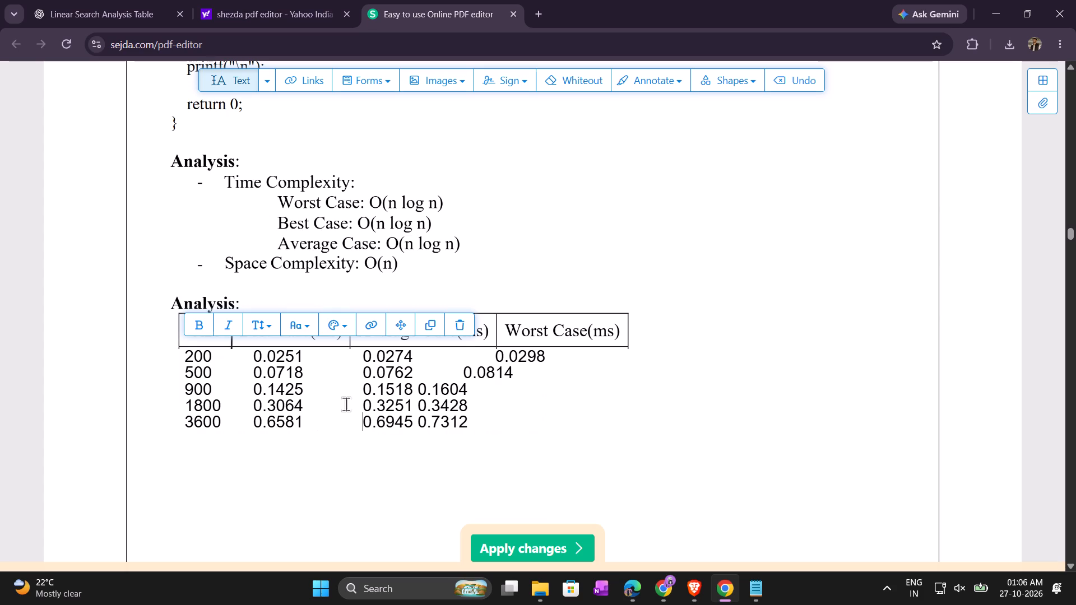
Add spaces before 0.1604 in the 900 row to move it under the Worst Case header.
left_click(416, 383)
key("space")
key("space")
key("space")
key("space")
key("space")
key("space")
key("space")
key("space")
key("space")
key("space")
key("space")
key("space")
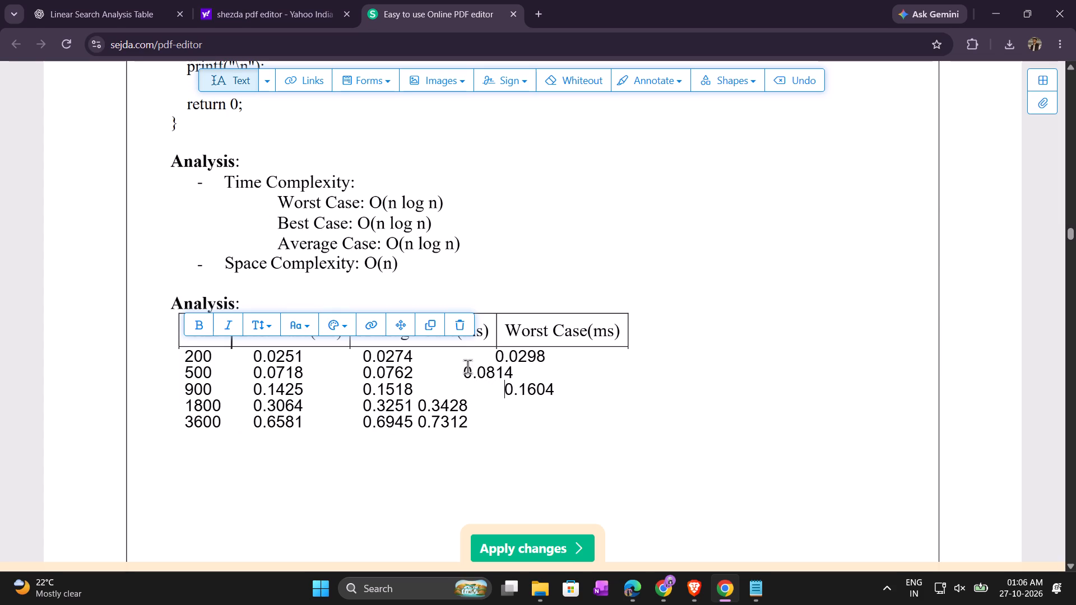
key("space")
key("space")
Add spaces before 0.0814 in the 500 row to move it under the Worst Case header.
left_click(466, 371)
key("space")
key("space")
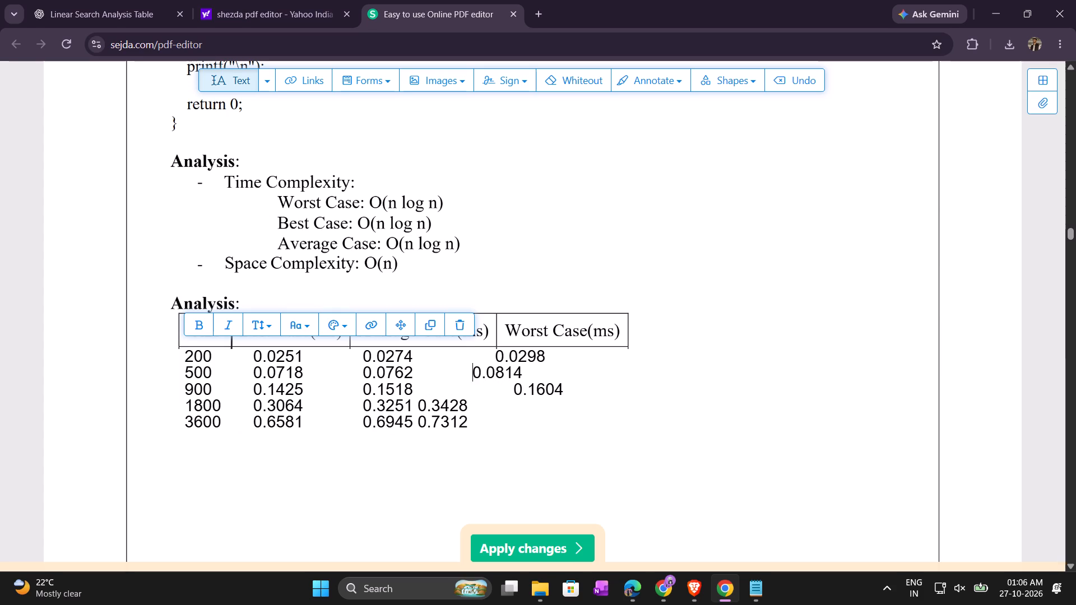
key("space")
key("space")
key("space")
key("space")
key("space")
key("space")
key("space")
key("space")
key("space")
key("space")
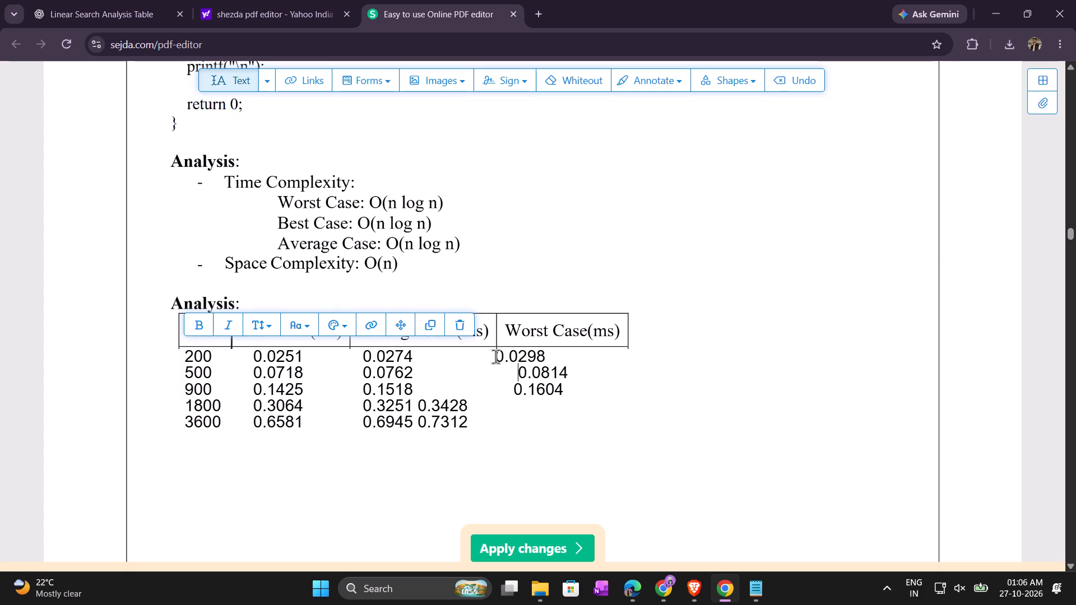
key("space")
key("space")
key("BackSpace")
key("BackSpace")
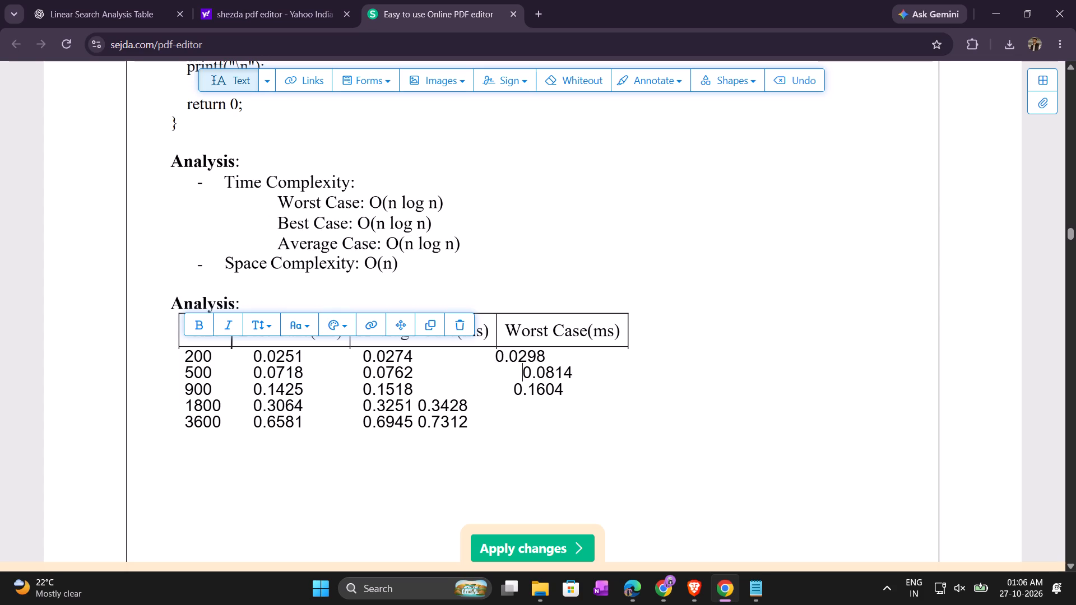
key("BackSpace")
key("space")
key("space")
Add spaces before 0.0298 in the 200 row to line it up with 0.0814 below.
left_click(230, 69)
left_click(230, 69)
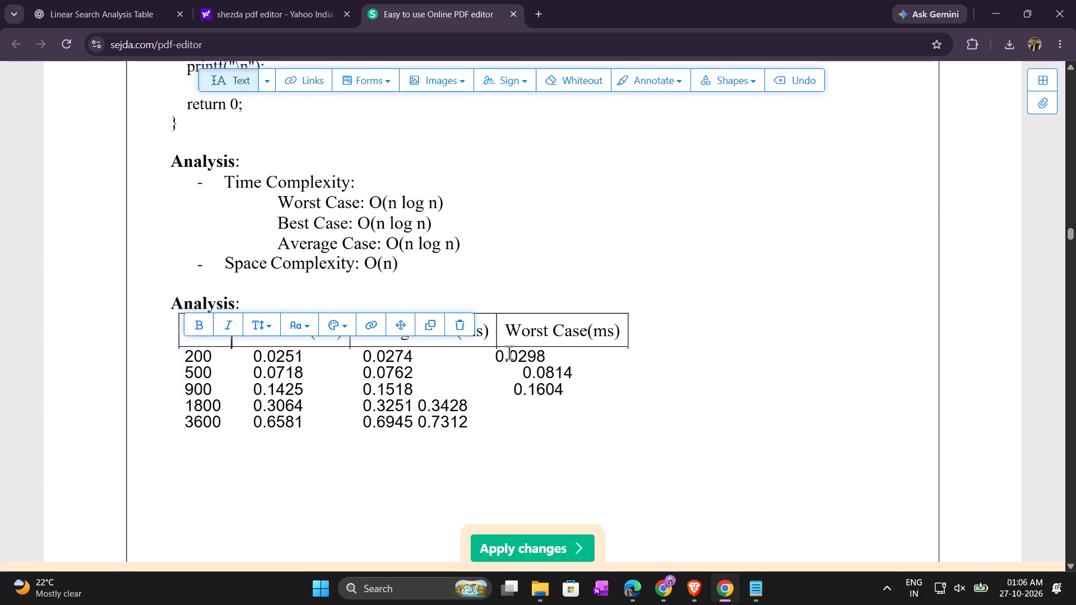
left_click(489, 353)
key("space")
key("space")
key("space")
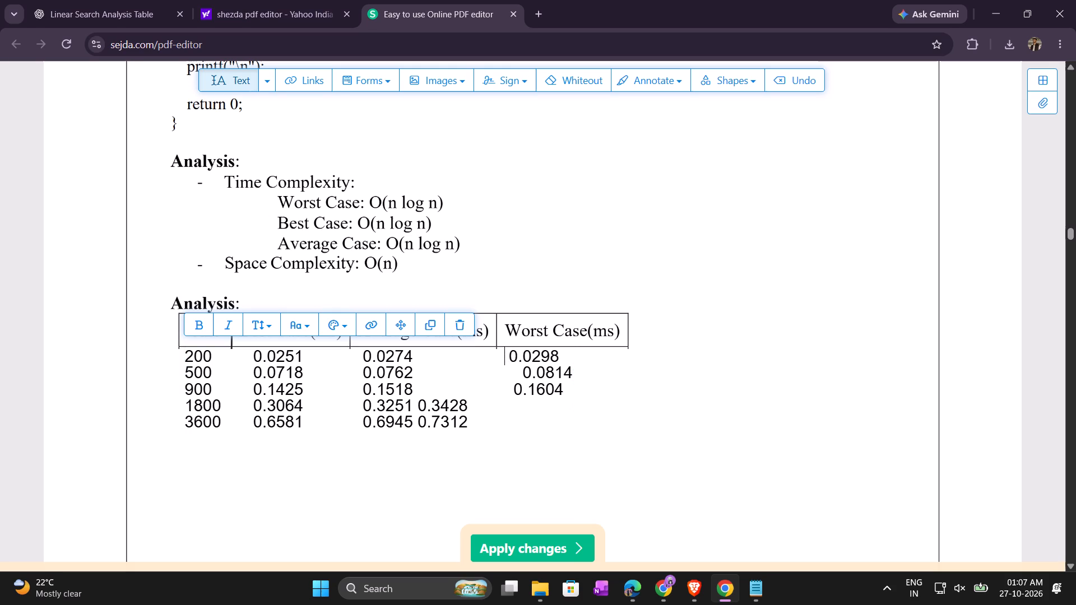
key("space")
key("space")
key("space")
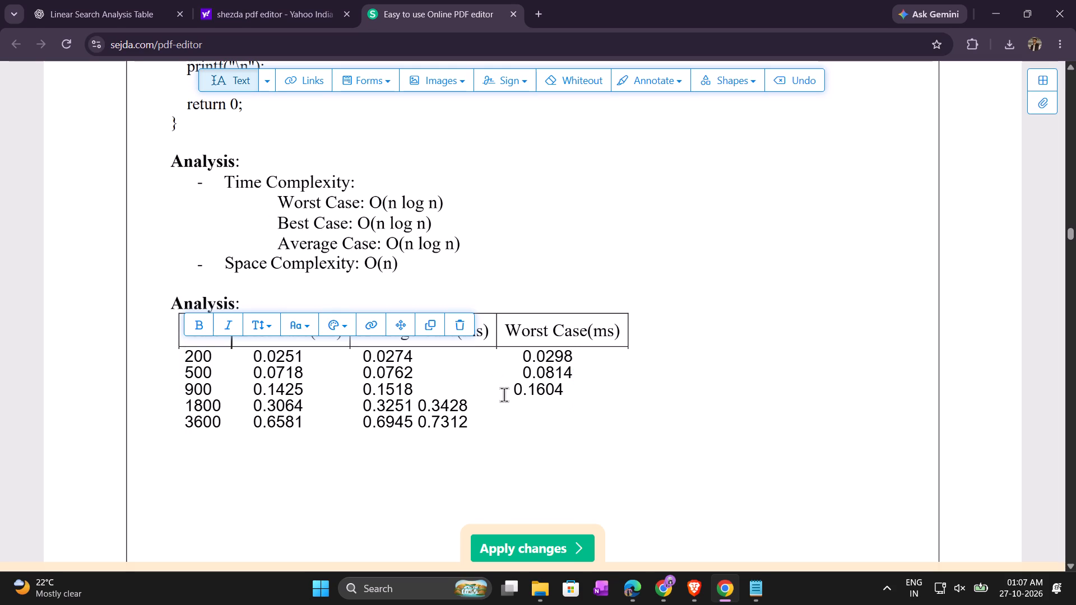
key("space")
key("space")
key("BackSpace")
key("BackSpace")
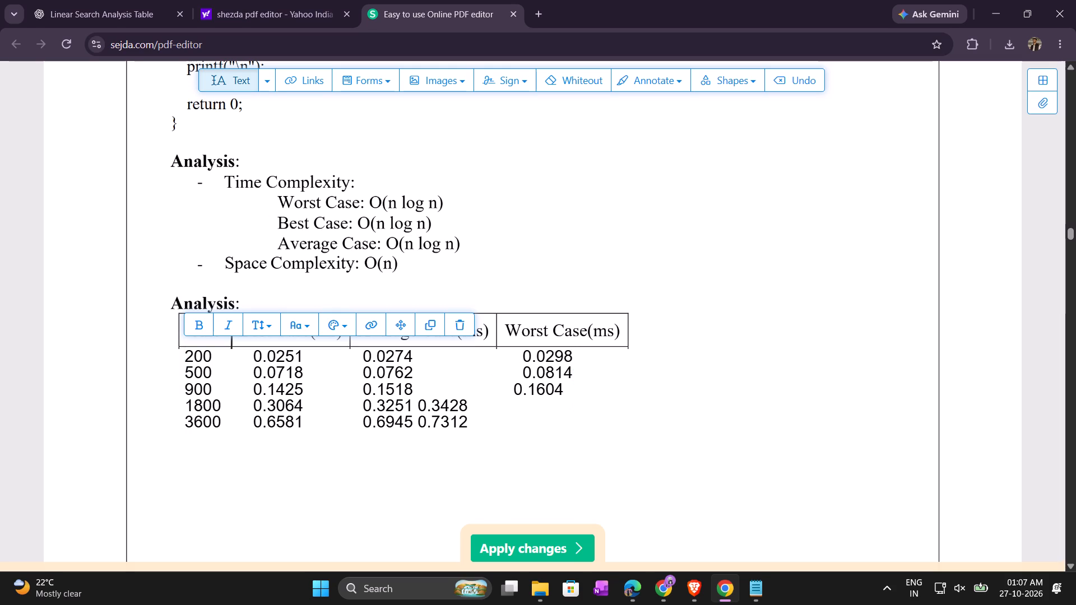
Add two spaces before 0.1604 in the 900 row to line it up with 0.0814 above.
left_click(520, 387)
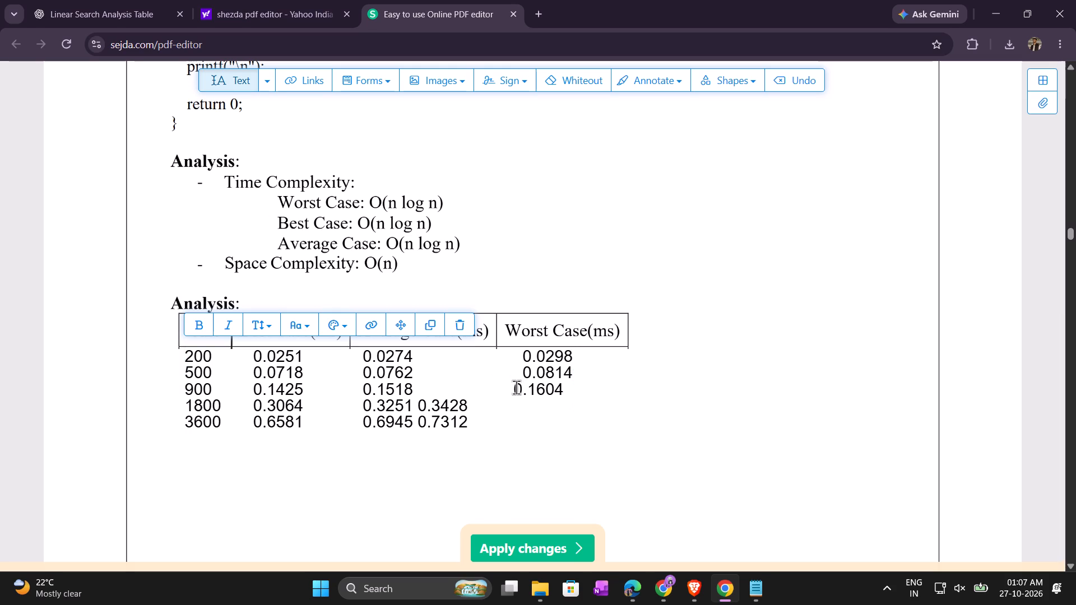
left_click(516, 387)
key("space")
key("space")
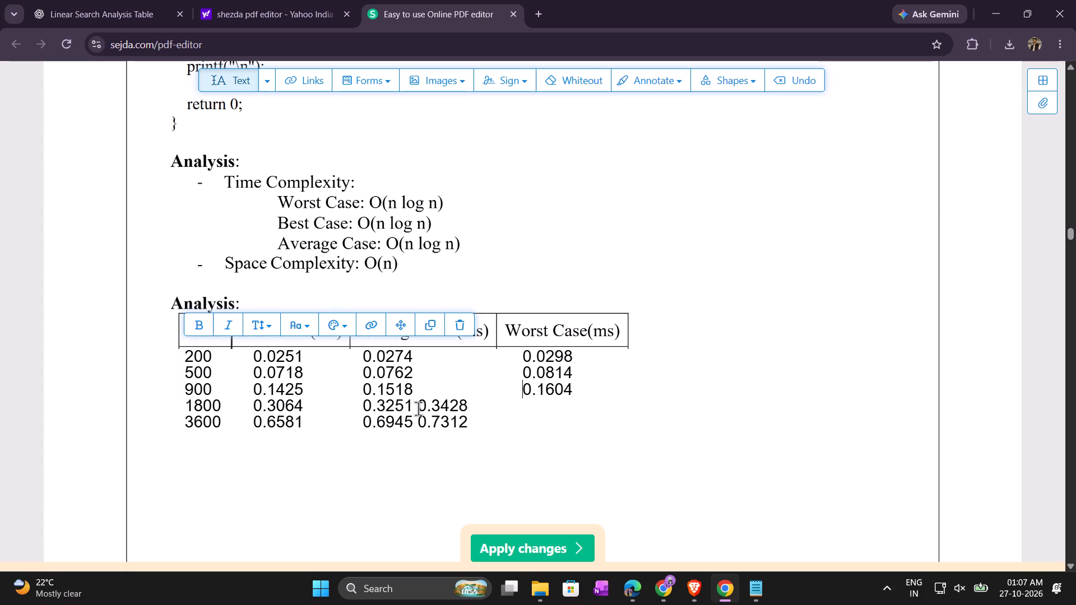
Add spaces before 0.3428 in the 1800 row to line it up with 0.1604 above.
left_click(418, 408)
key("space")
key("space")
key("space")
key("space")
key("space")
key("space")
key("space")
key("space")
key("space")
key("space")
key("space")
key("space")
key("space")
key("space")
key("space")
key("space")
key("space")
key("space")
key("space")
key("space")
key("space")
key("space")
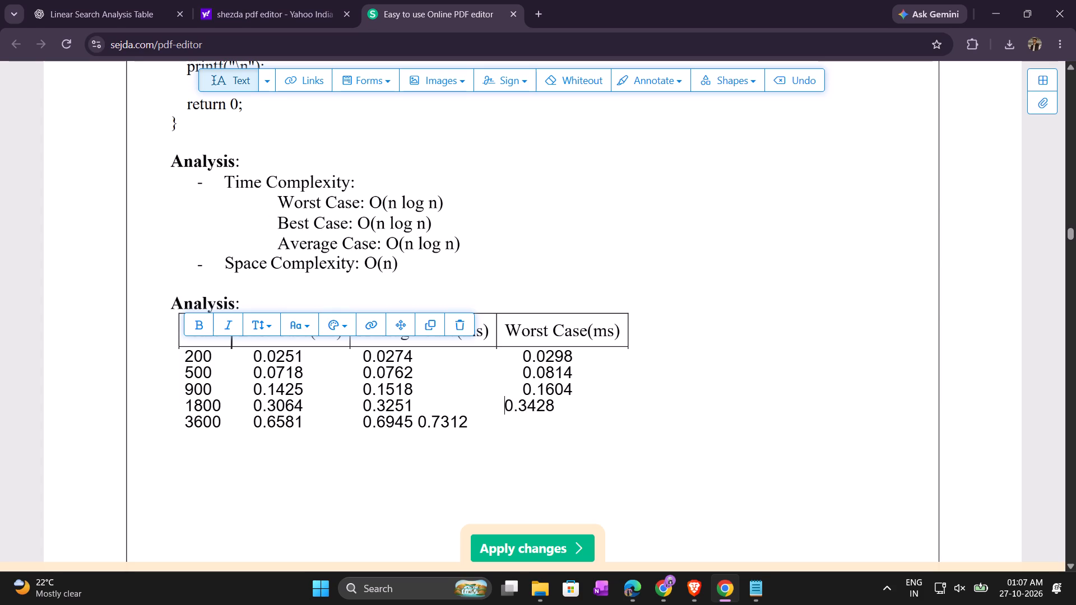
key("space")
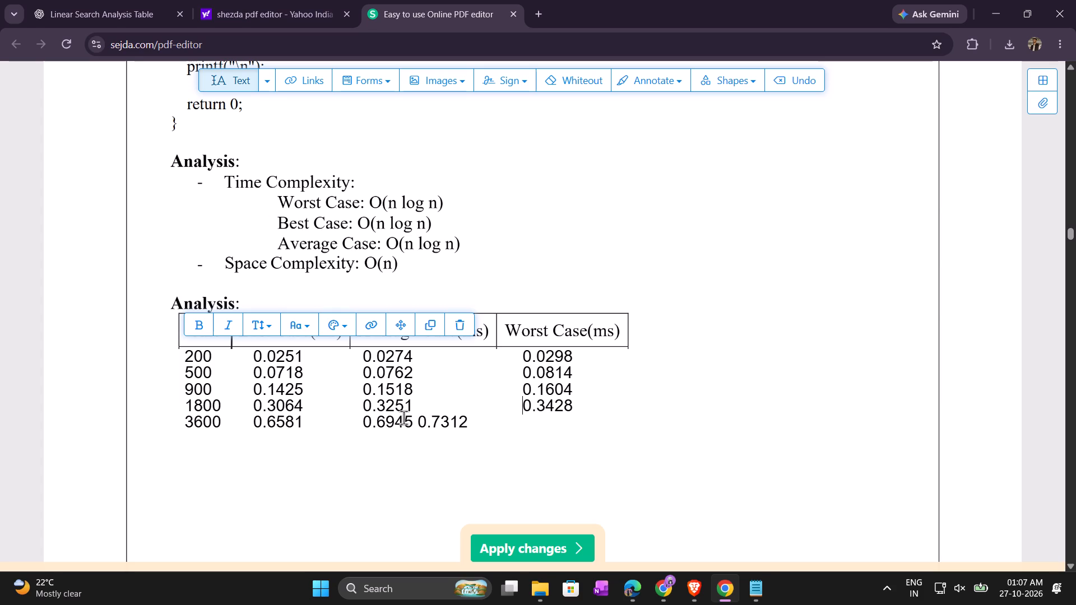
Add spaces before 0.7312 in the 3600 row to line it up with 0.3428 above.
left_click(415, 423)
key("space")
key("space")
key("space")
key("space")
key("space")
key("space")
key("space")
key("space")
key("space")
key("space")
key("space")
key("space")
key("space")
key("space")
key("space")
key("space")
key("space")
key("space")
key("space")
key("space")
key("space")
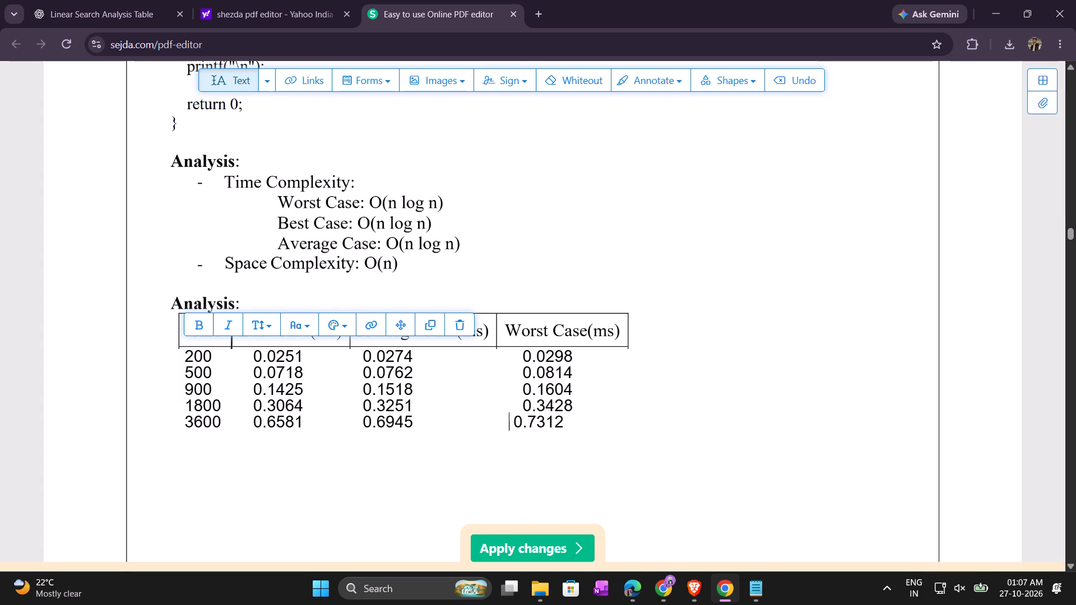
key("space")
key("space")
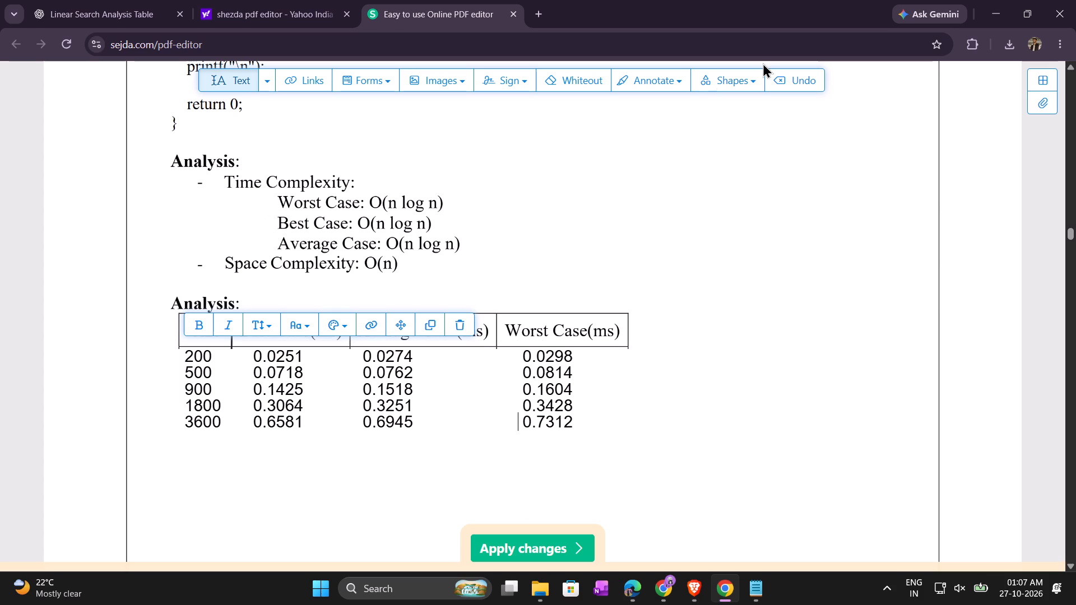
Draw a rectangle around the 200 to 3600 rows and adjust it to match the header row's width and edges.
left_click(742, 76)
left_click(738, 122)
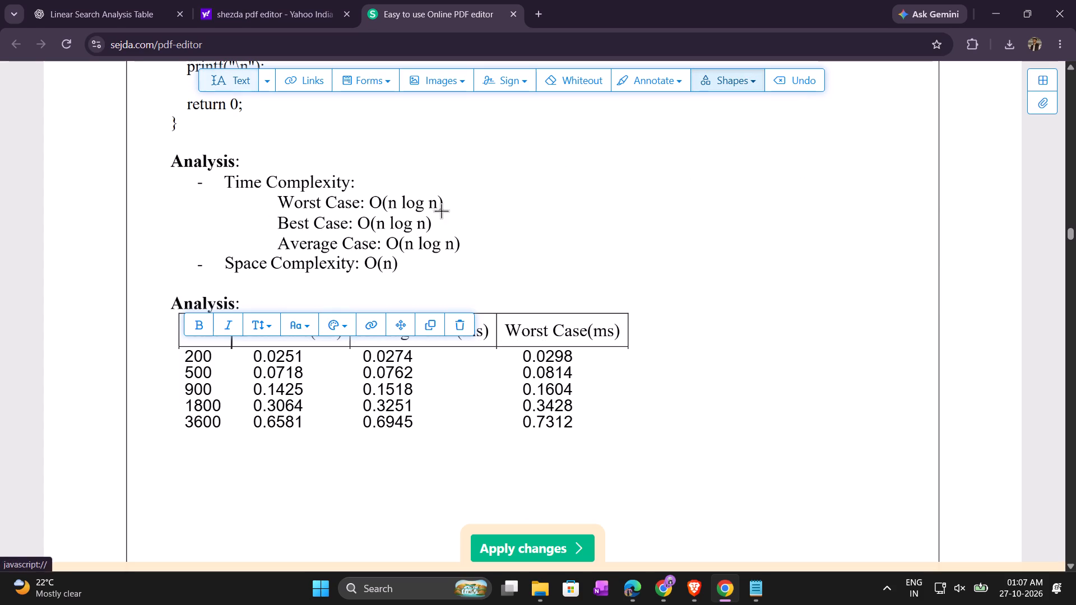
left_click_drag(179, 347, 626, 467)
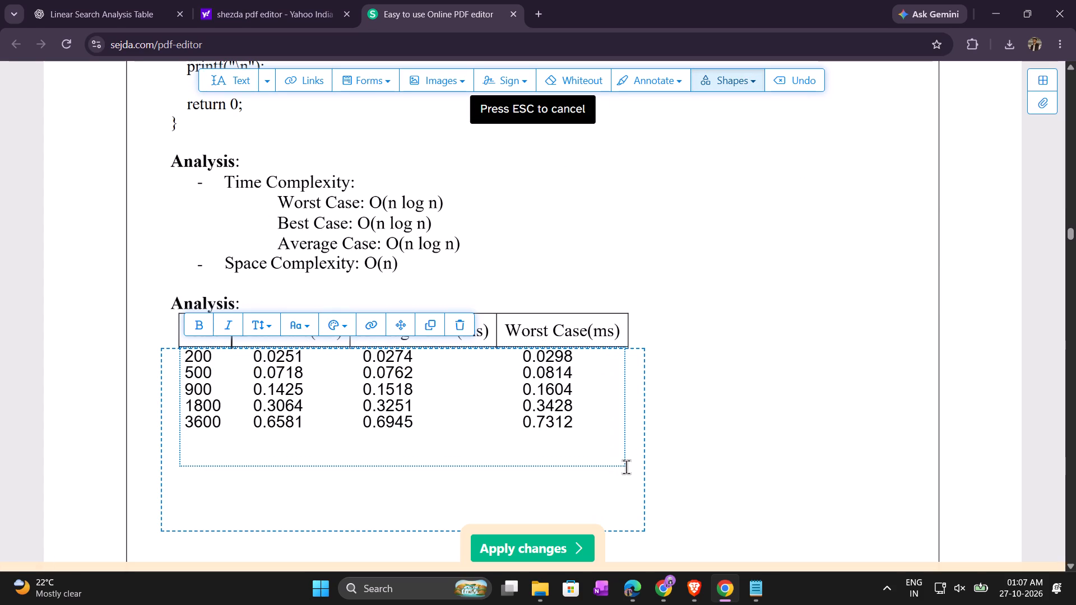
left_click_drag(626, 467, 631, 470)
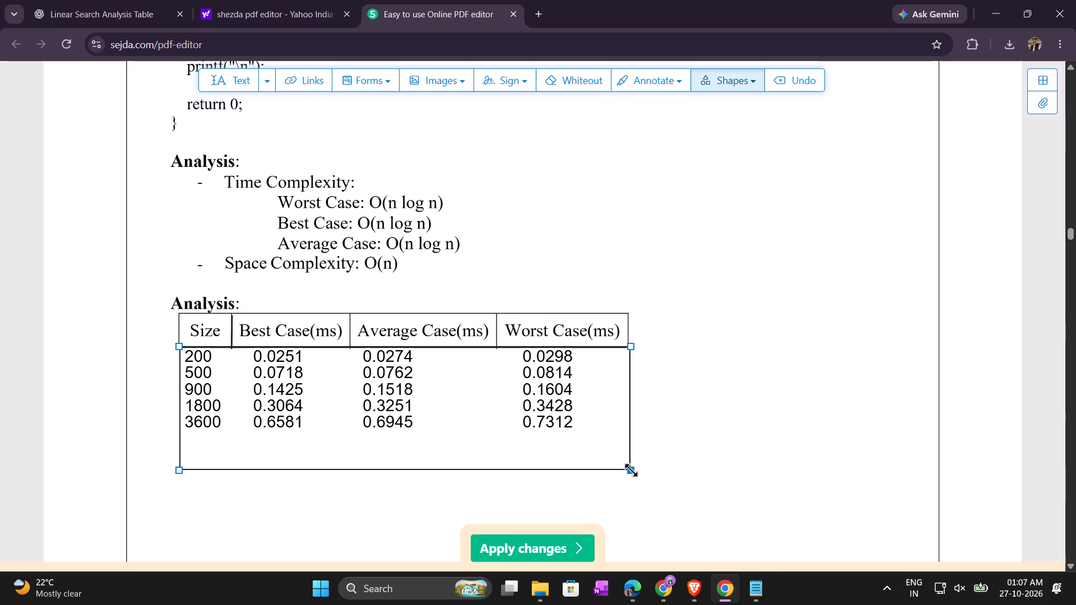
left_click(357, 467)
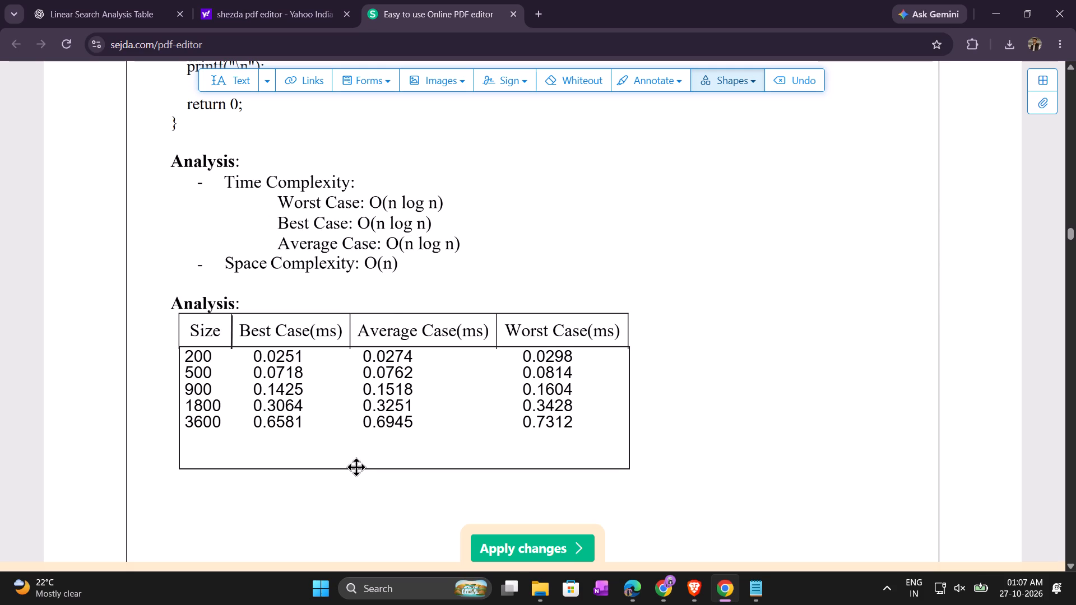
left_click(615, 361)
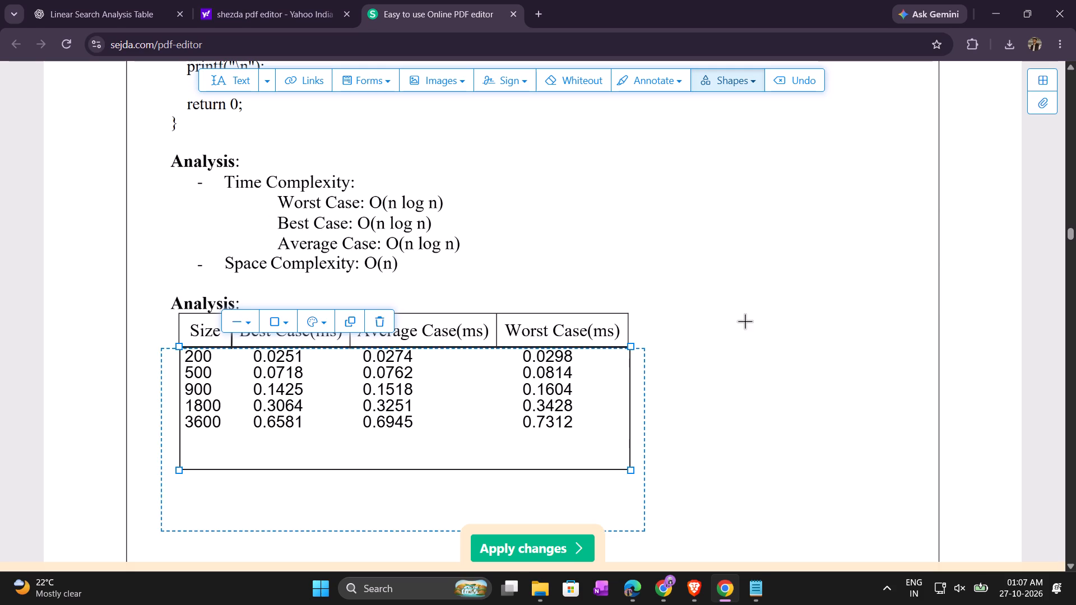
left_click(745, 321)
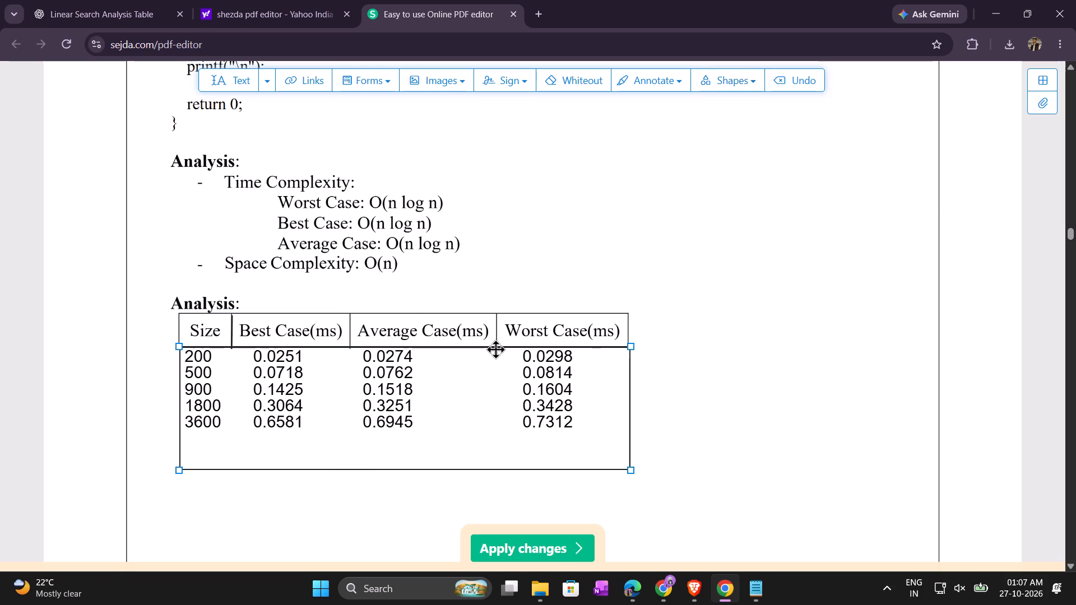
left_click(494, 349)
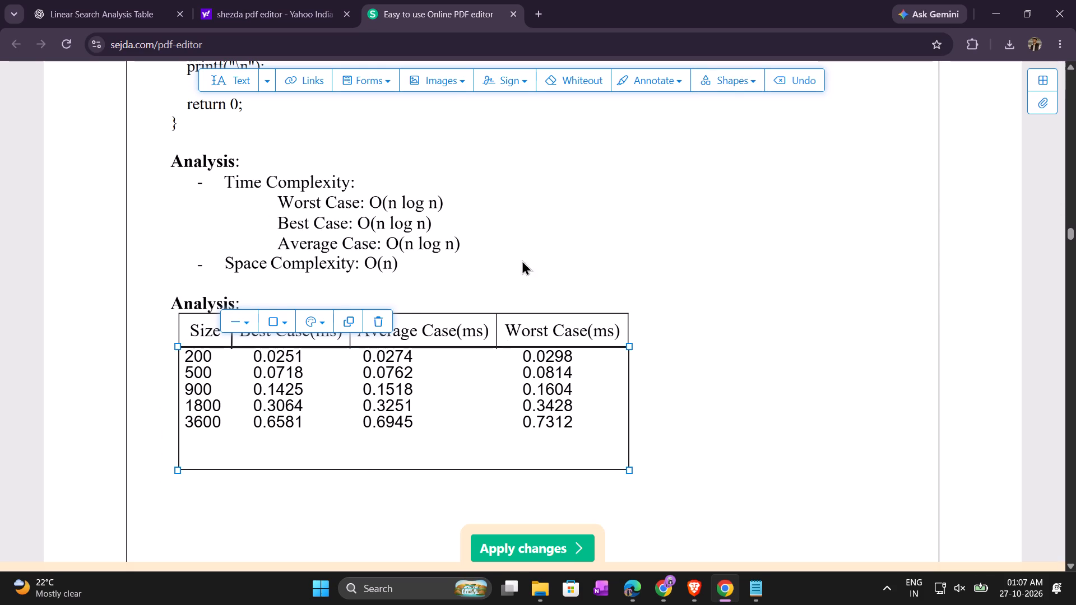
Draw a vertical line between the Average Case and Worst Case columns, from the header top to the table's bottom border.
left_click(734, 82)
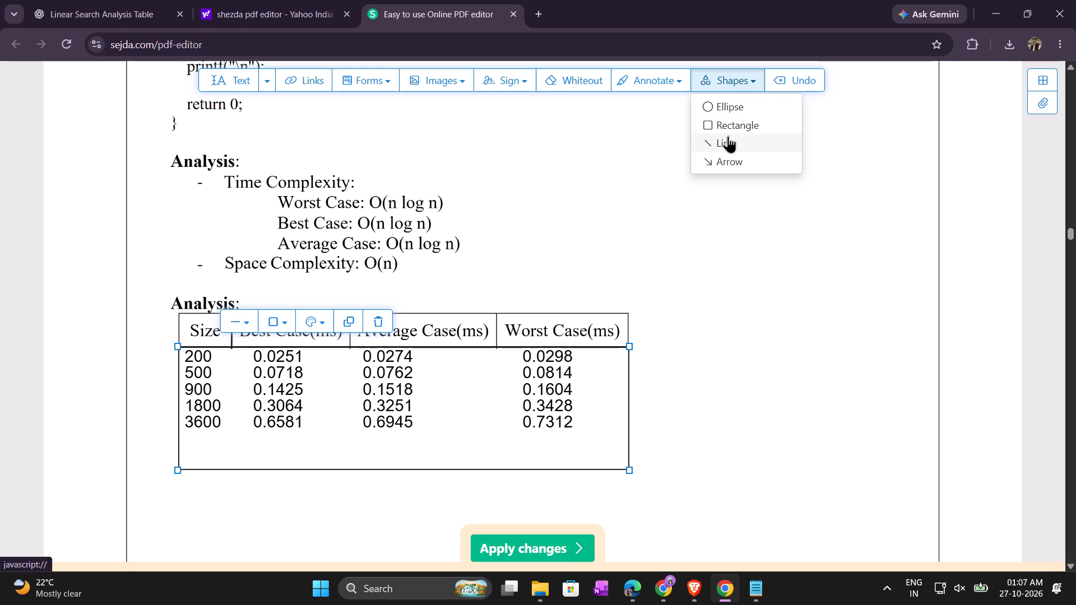
left_click(728, 136)
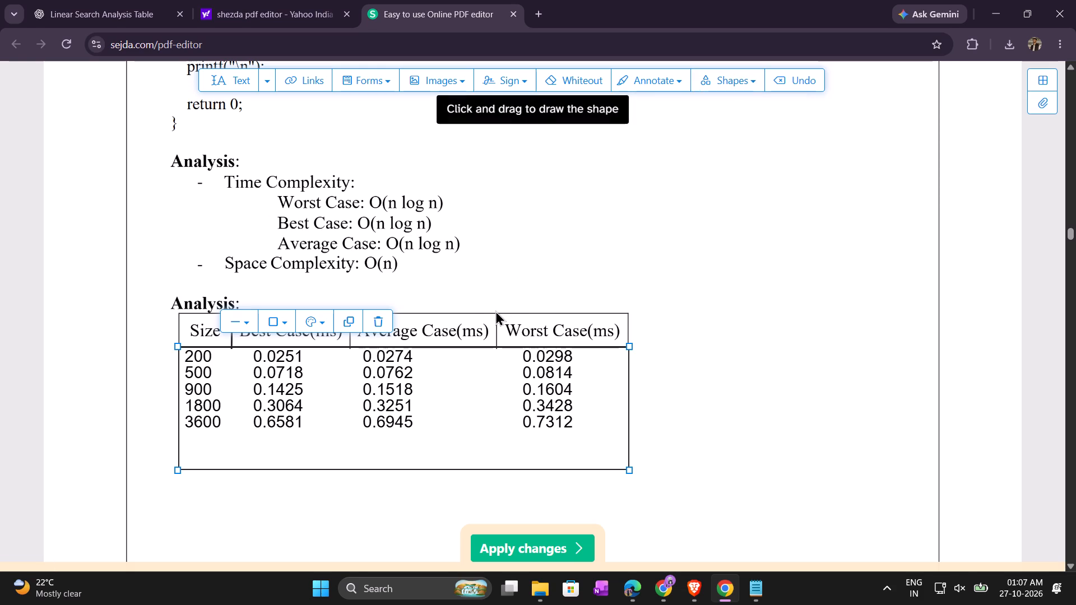
left_click_drag(495, 310, 499, 487)
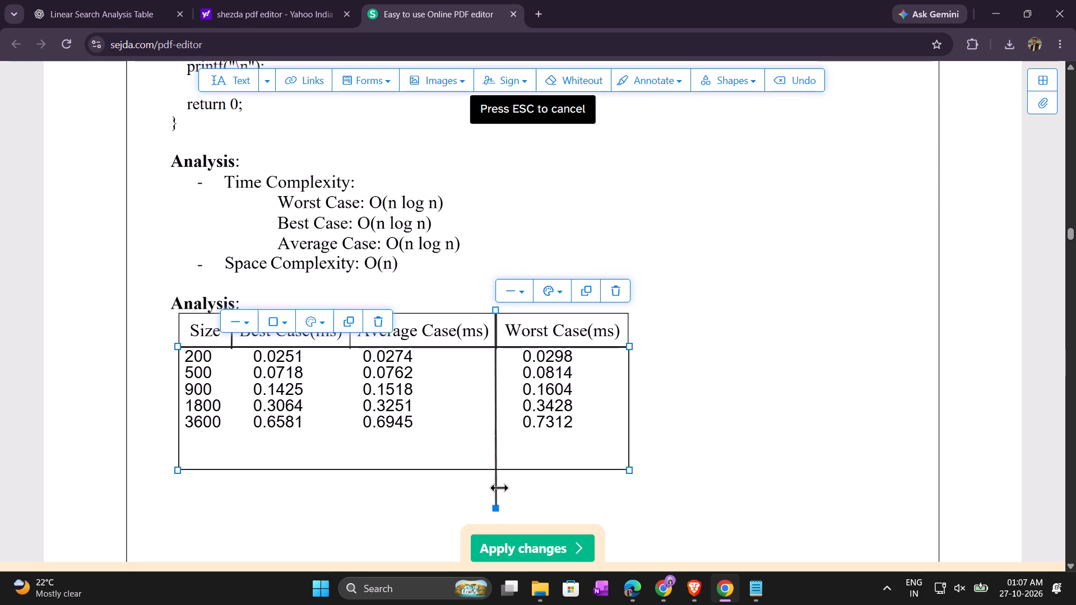
left_click_drag(499, 487, 497, 470)
left_click_drag(497, 470, 497, 471)
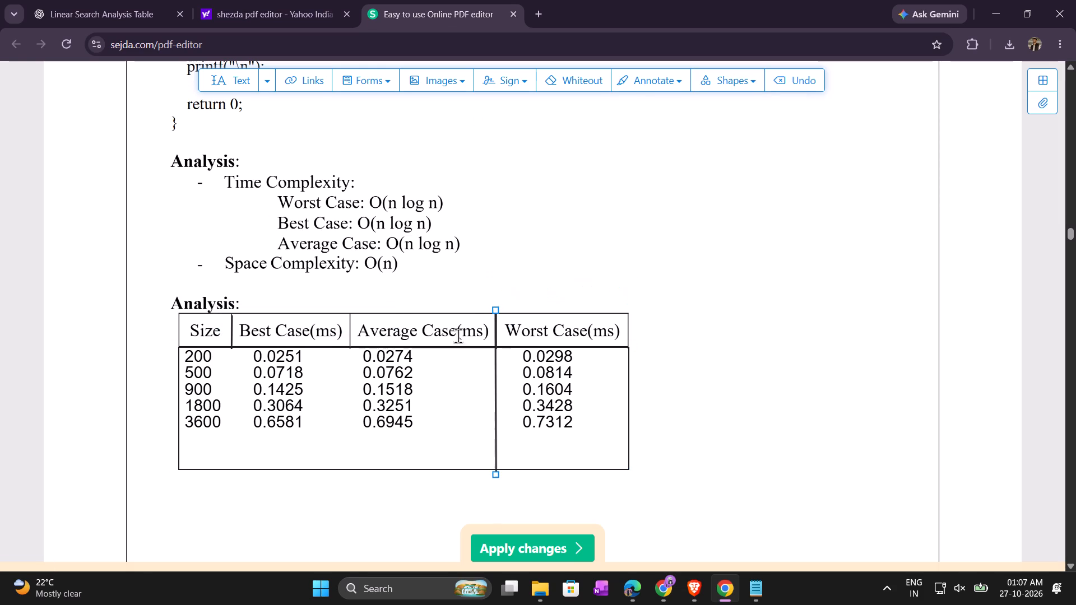
Draw a vertical line between the Best Case and Average Case columns, from the header top to near the bottom border.
left_click(735, 83)
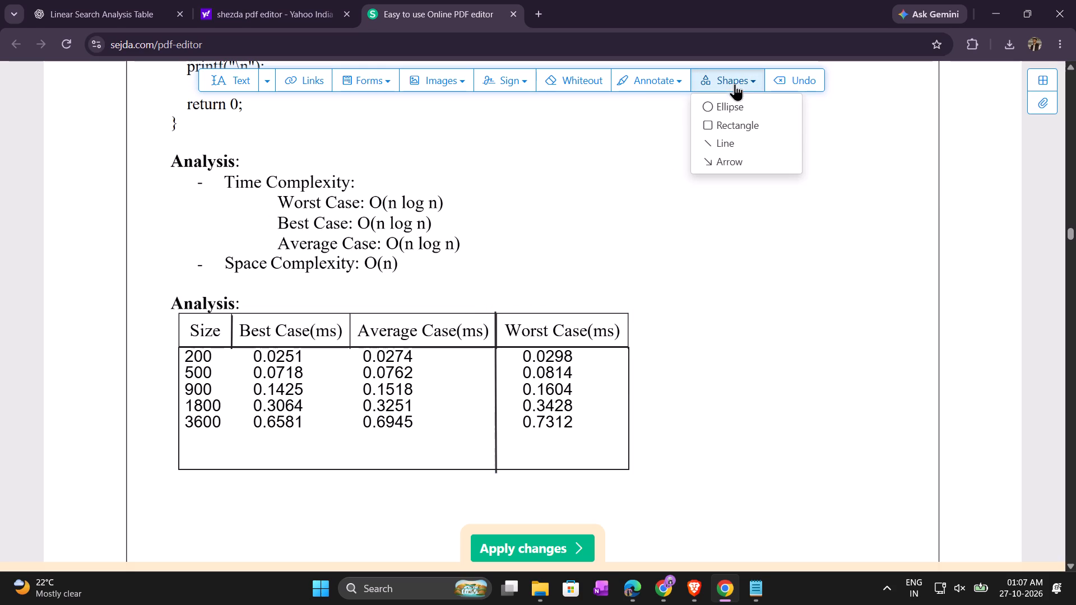
left_click(726, 136)
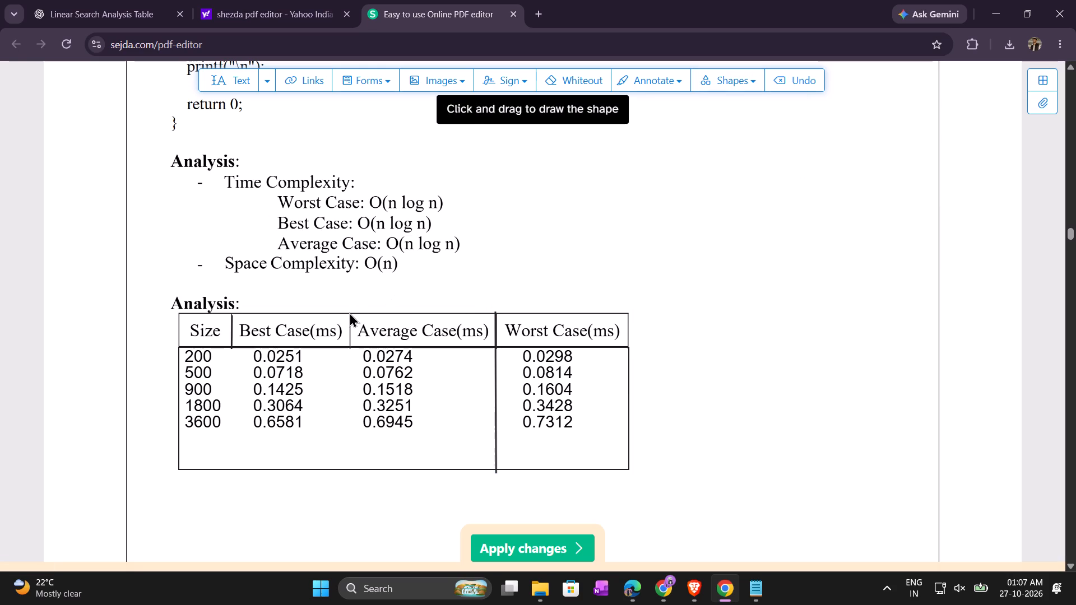
left_click_drag(349, 312, 349, 459)
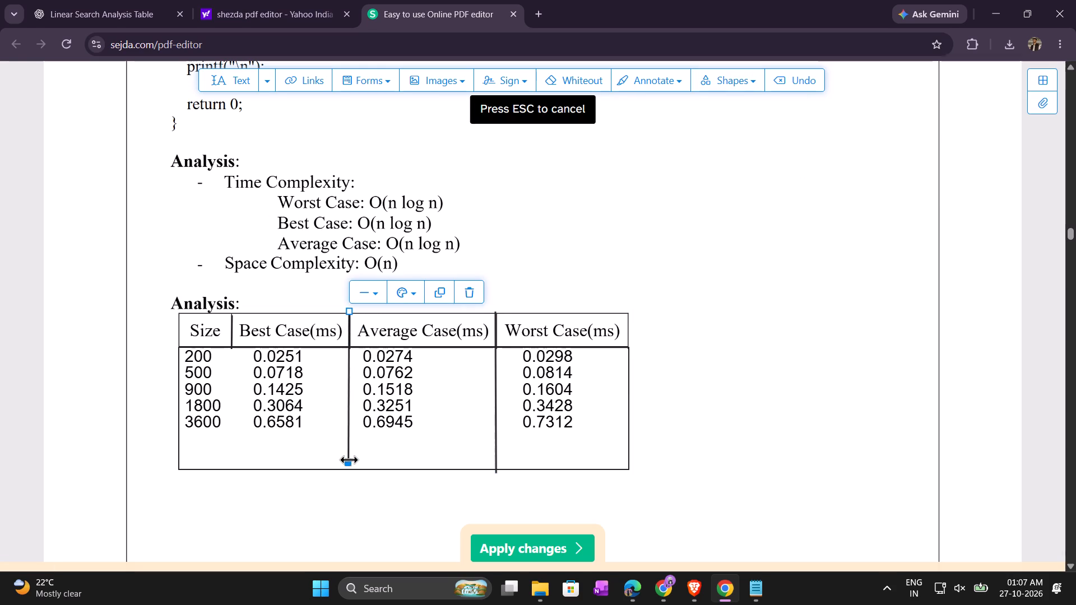
left_click_drag(349, 459, 349, 463)
left_click_drag(349, 463, 350, 465)
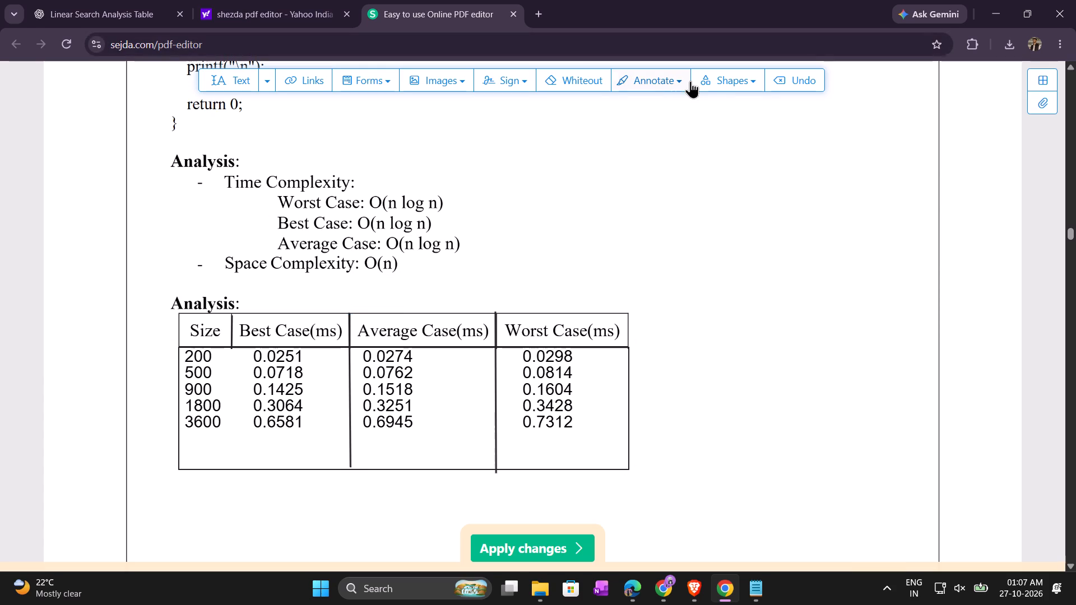
Draw a vertical line between the Size and Best Case columns down to the table's bottom border, then deselect everything.
left_click(701, 80)
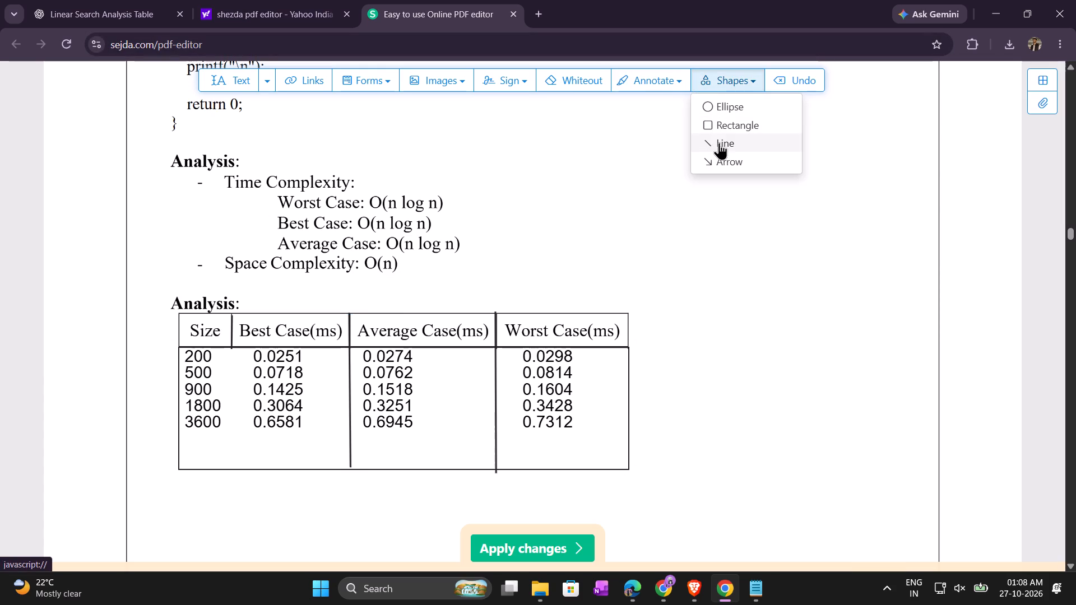
left_click(719, 142)
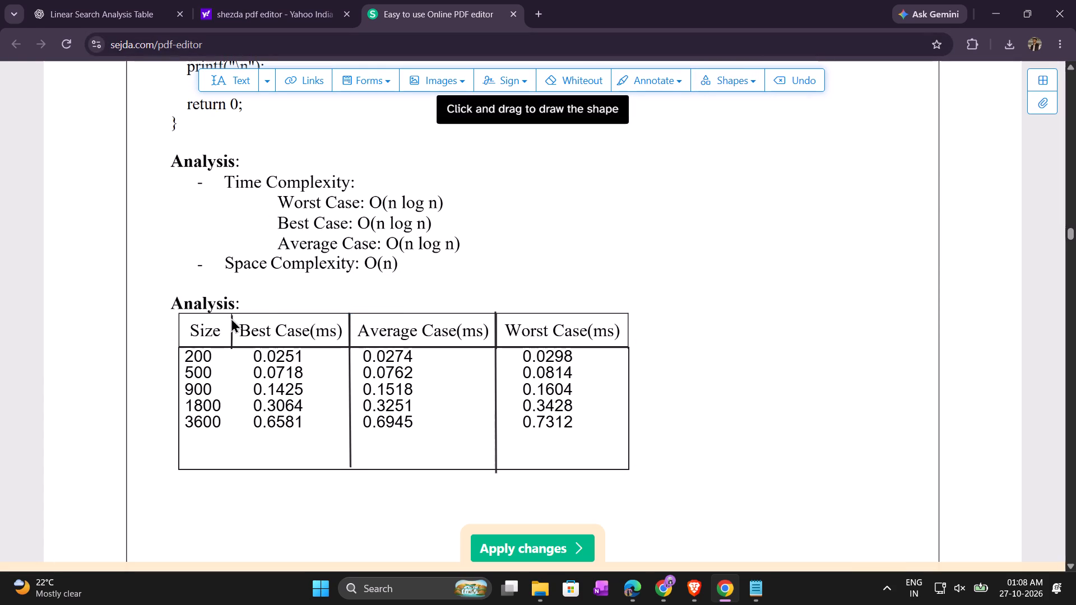
left_click_drag(231, 314, 234, 466)
left_click(494, 476)
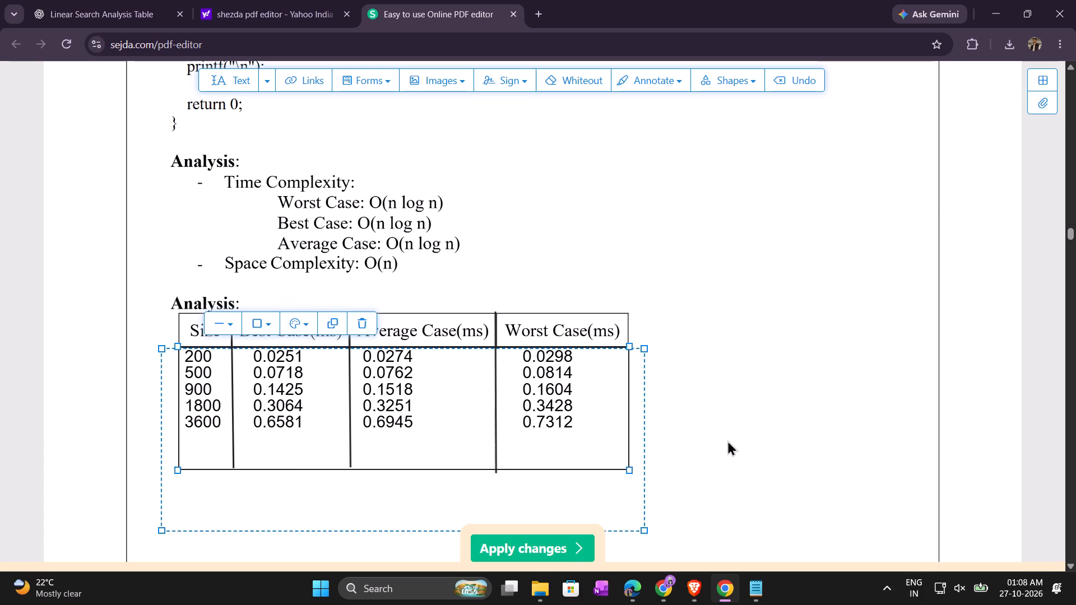
left_click(815, 436)
Copy the 200 to 3600 rows of experiment 3(b) Analysis 2 from Notepad and paste them as text under the Quick Sort analysis header.
scroll(815, 436, "down", 5)
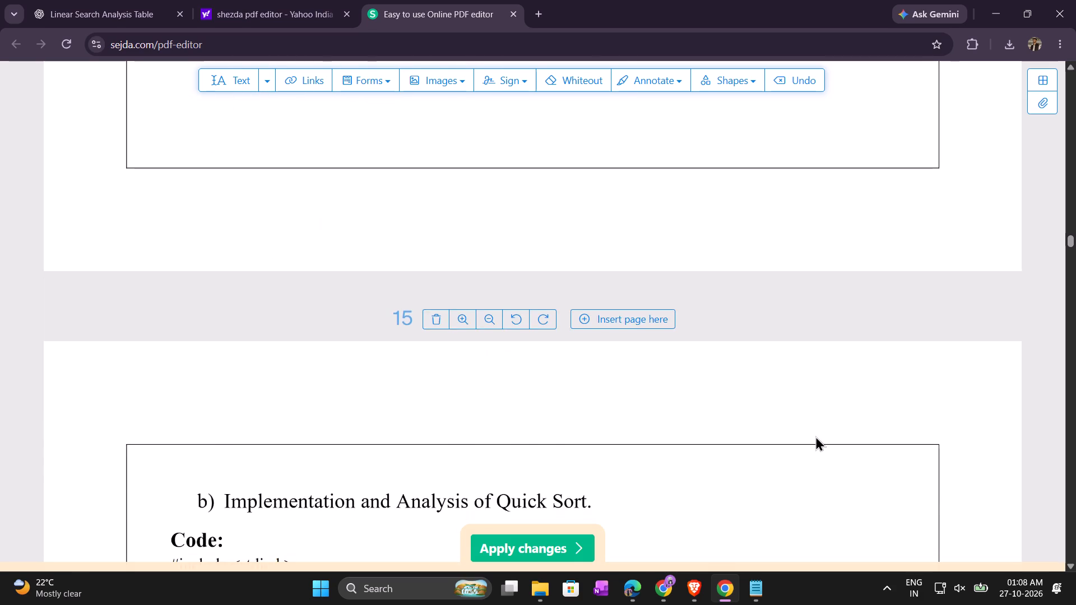
scroll(815, 436, "down", 10)
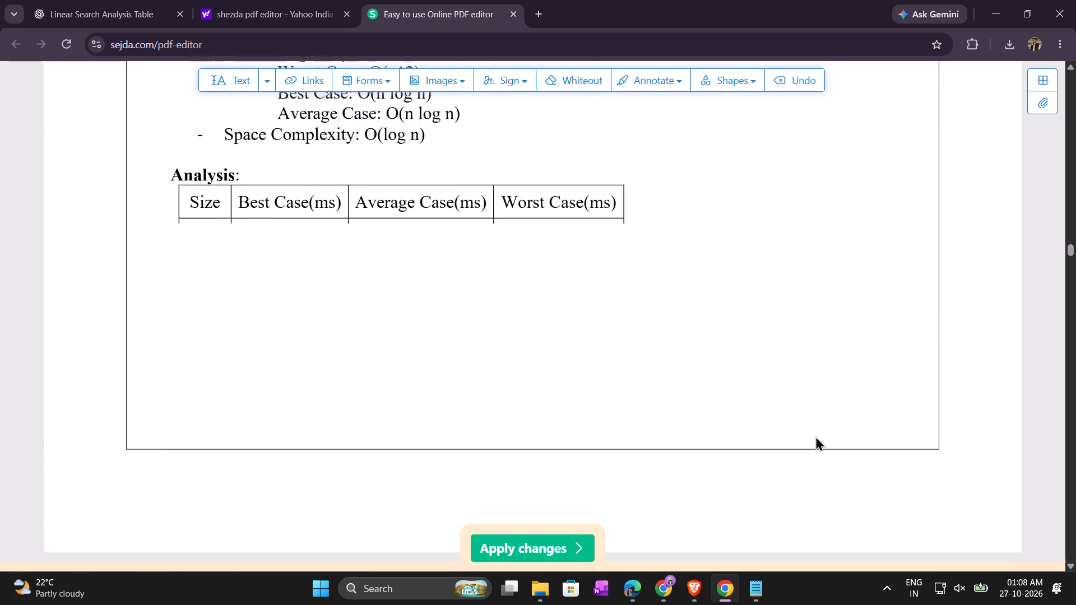
scroll(815, 436, "down", 2)
left_click(749, 593)
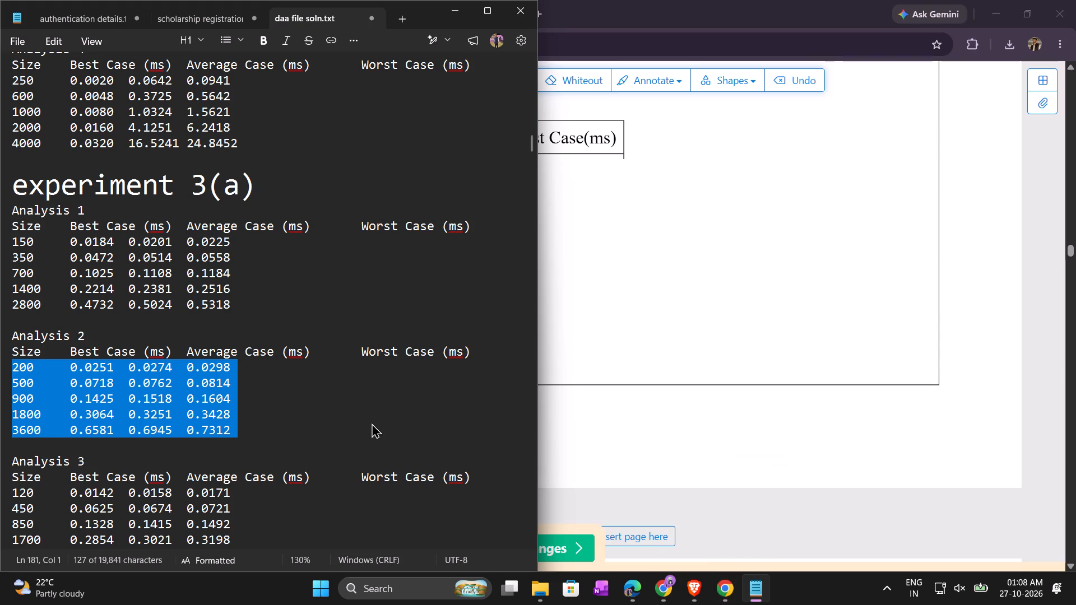
scroll(372, 423, "down", 2)
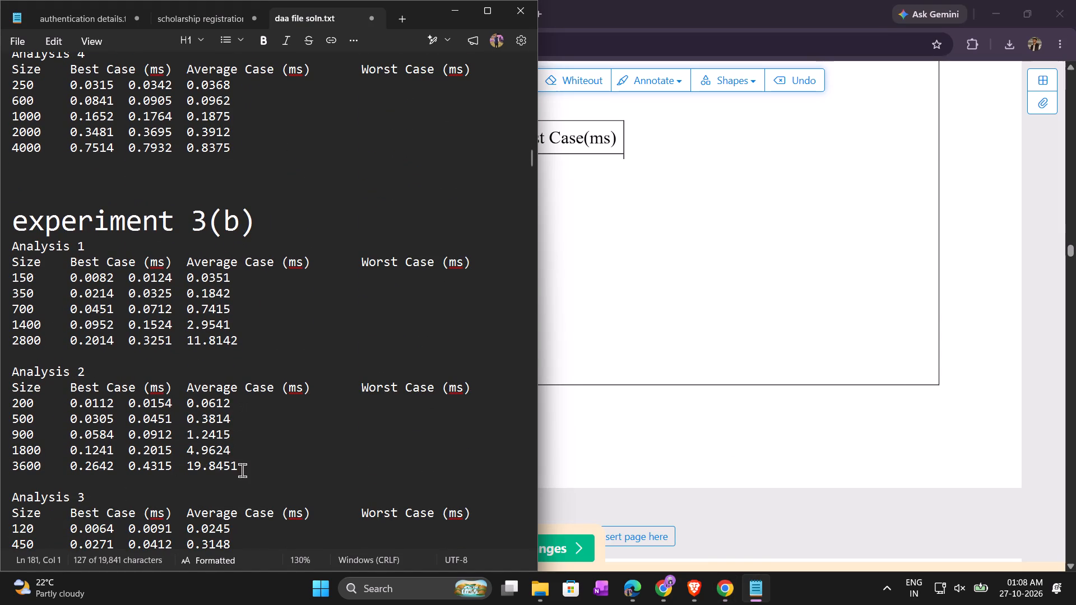
left_click_drag(242, 469, 7, 409)
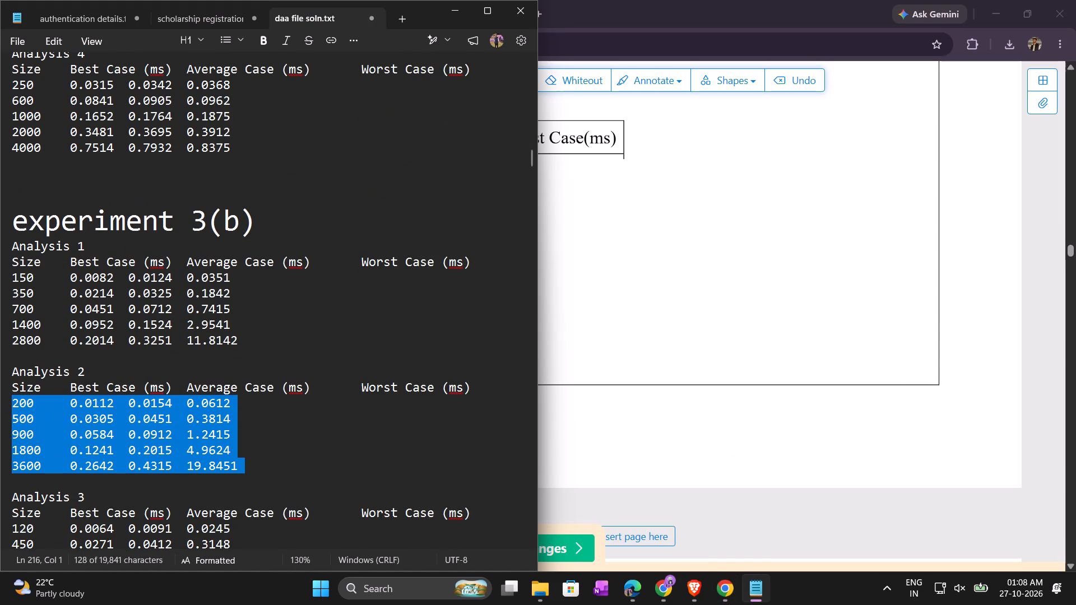
key("ctrl+c")
left_click(726, 585)
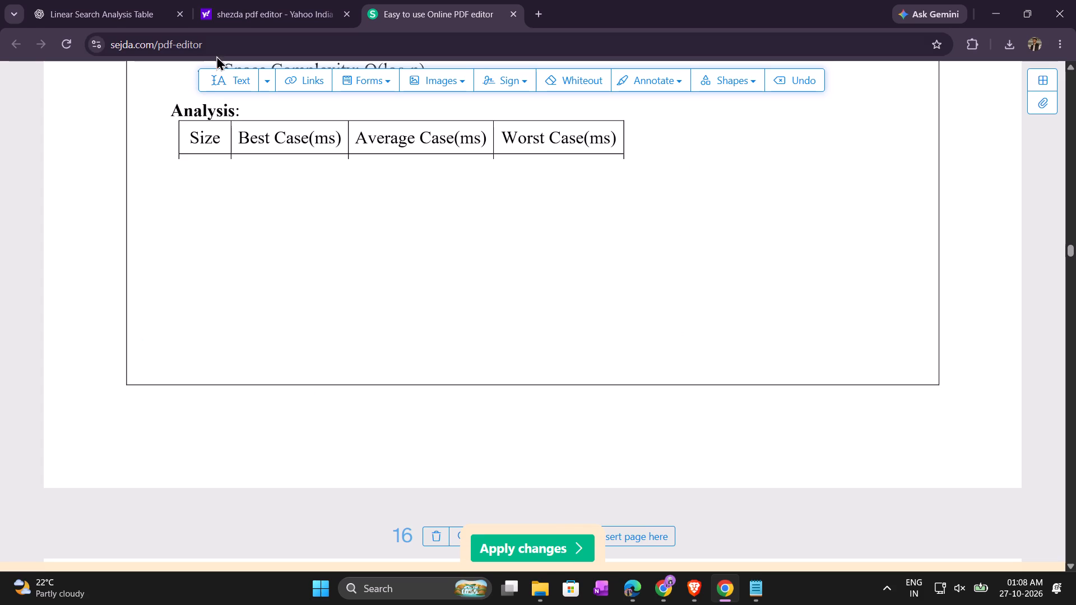
left_click(231, 83)
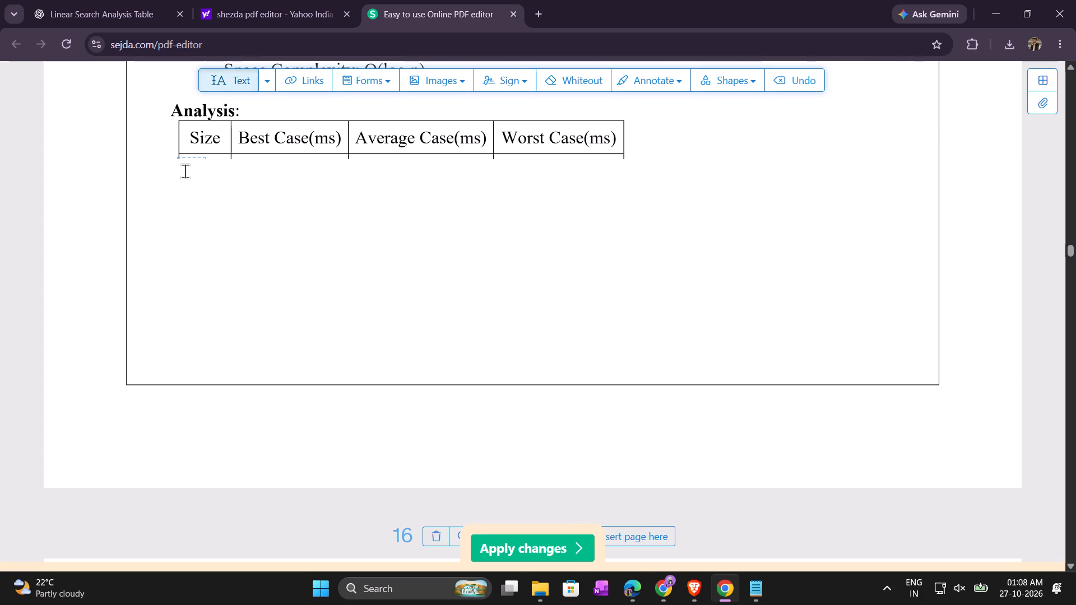
left_click(185, 171)
key("ctrl+v")
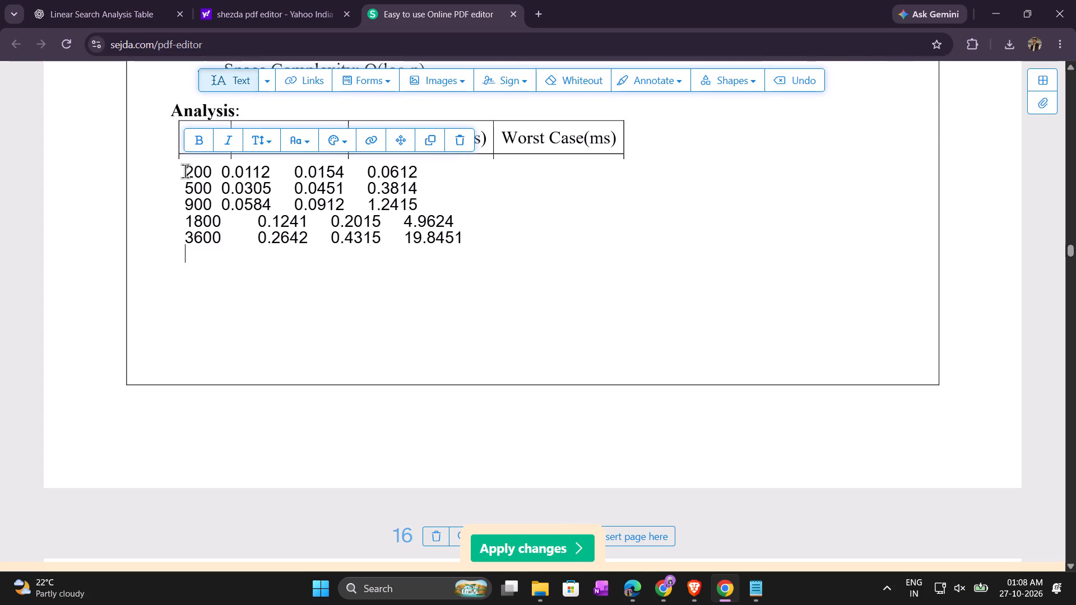
Copy the blank gap between 200 and 0.0251 in the first data row of the Merge Sort analysis table.
scroll(309, 248, "up", 8)
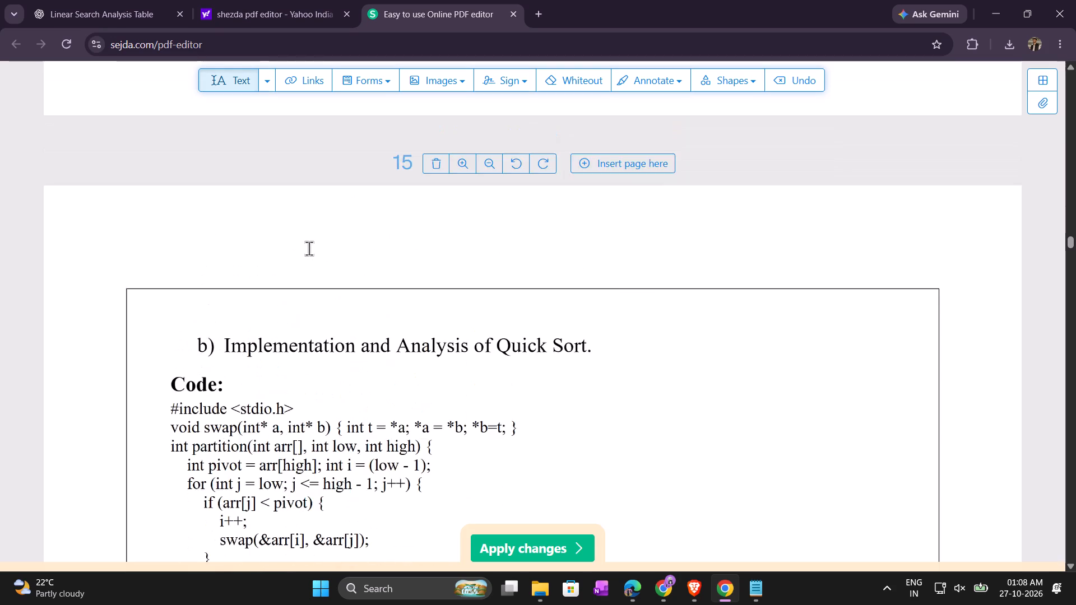
scroll(309, 248, "up", 9)
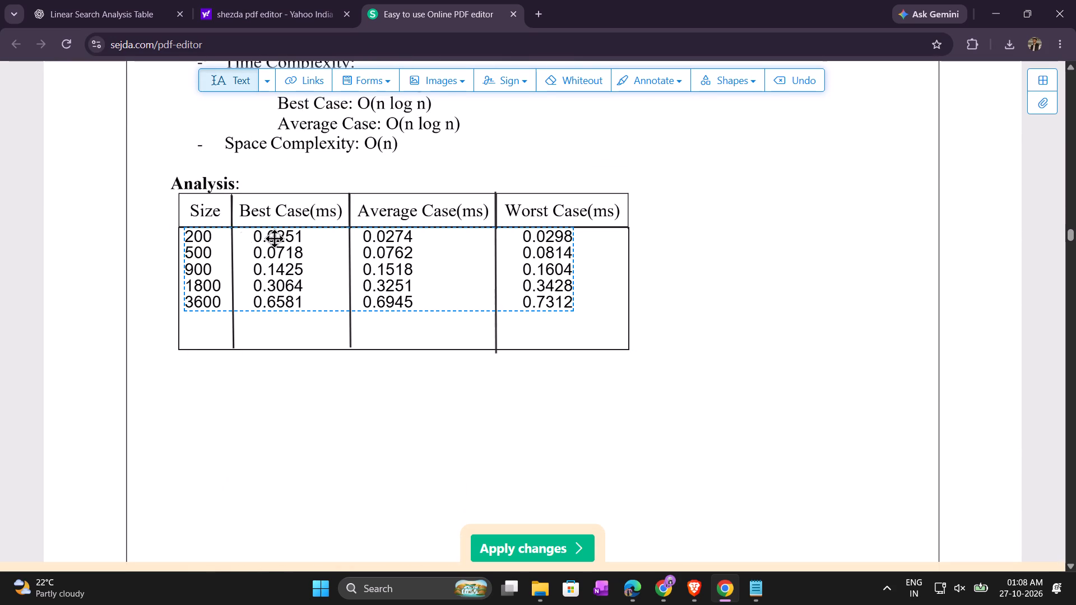
left_click(226, 238)
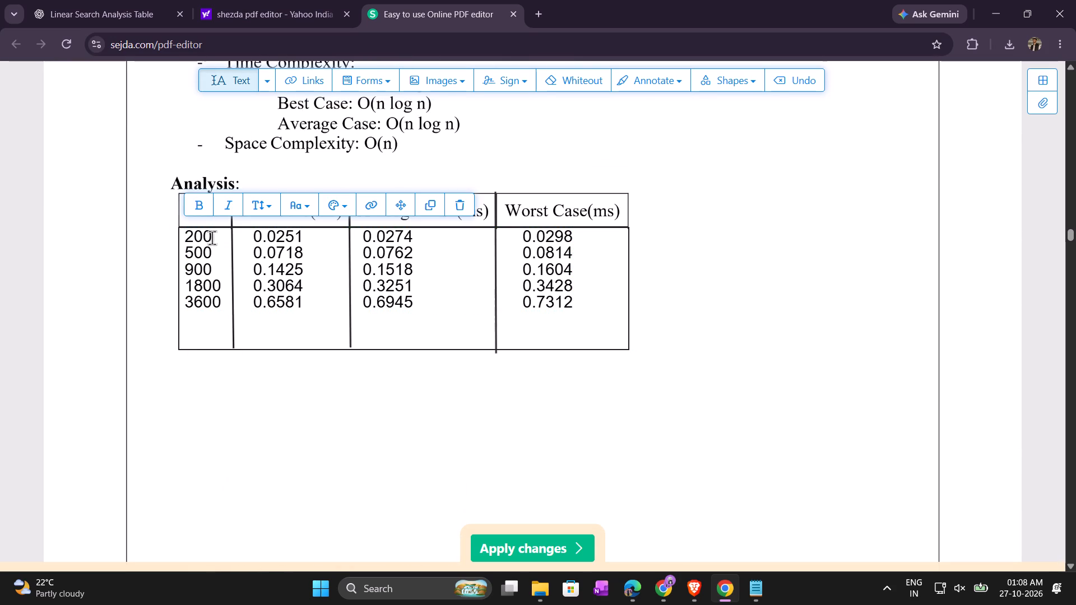
left_click(212, 237)
left_click_drag(212, 237, 251, 240)
key("ctrl+c")
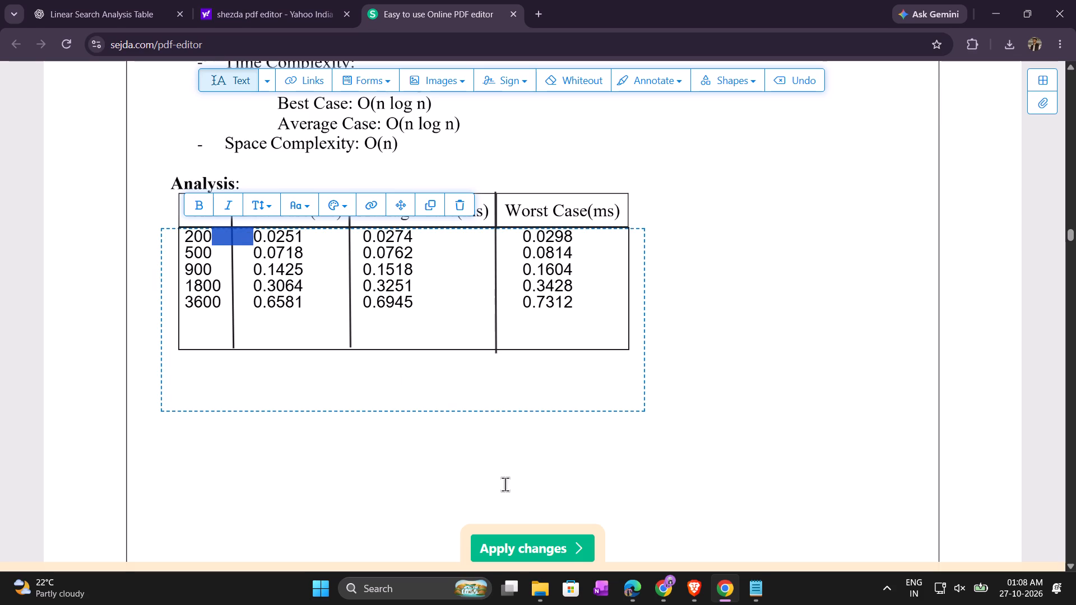
Paste the copied gap between the size and the Best Case value in all five Quick Sort rows, 200 to 3600.
scroll(541, 435, "down", 8)
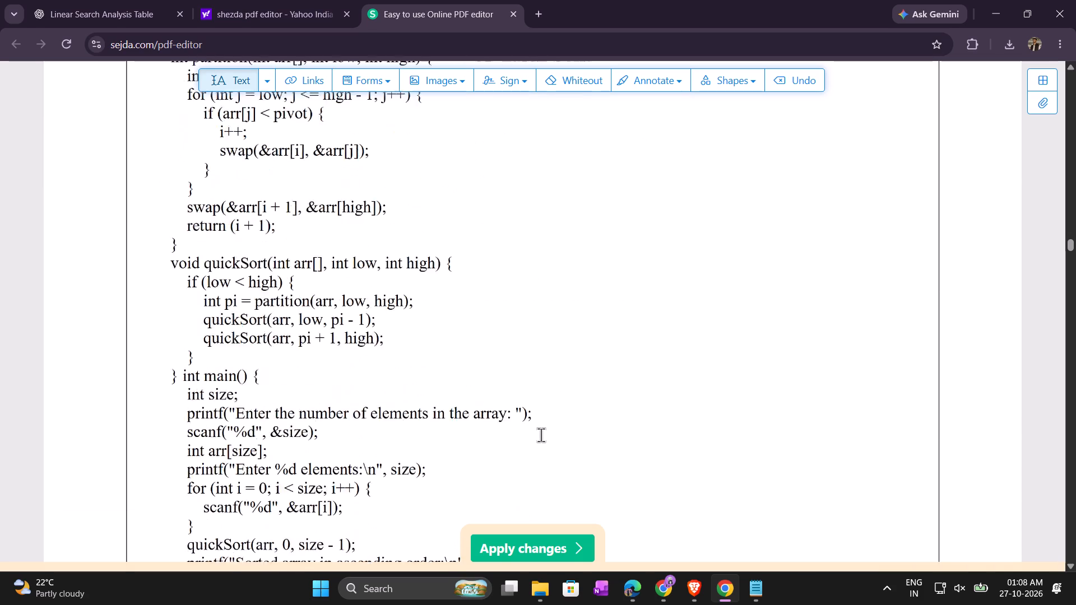
scroll(541, 435, "down", 6)
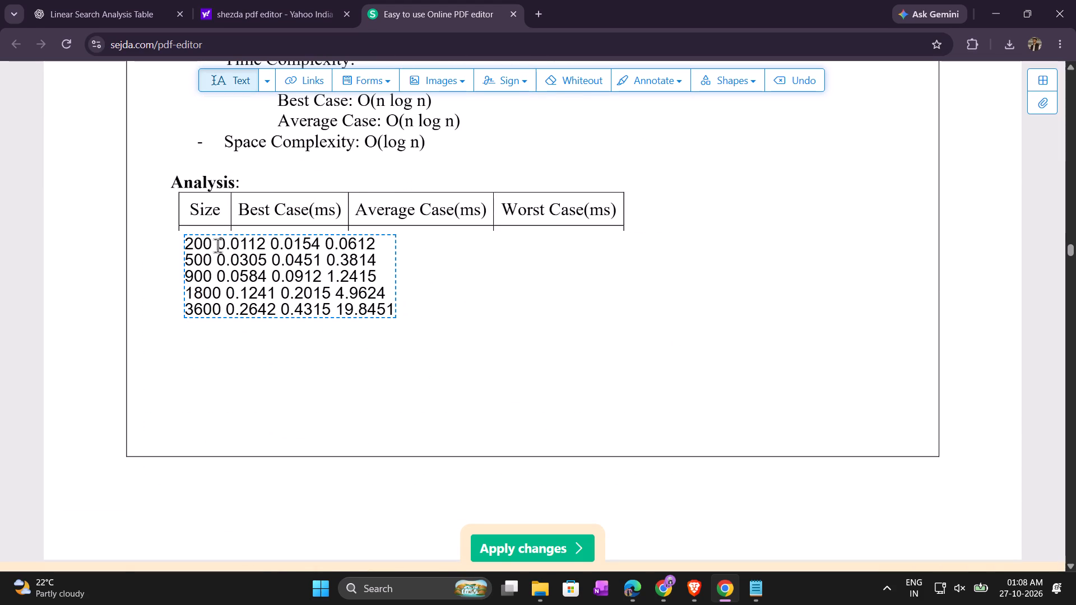
left_click(217, 245)
key("ctrl+v")
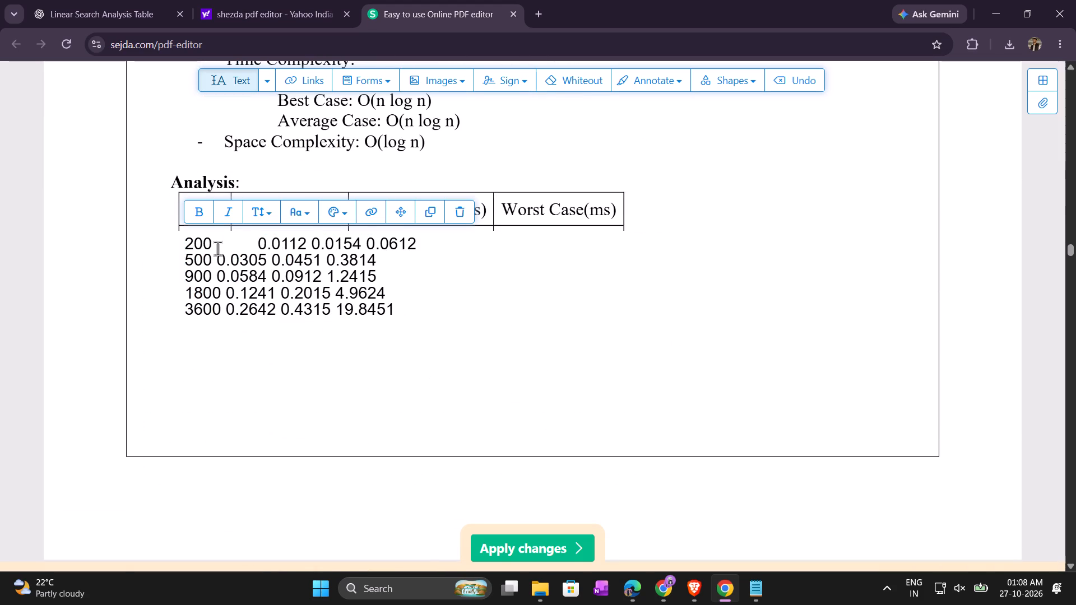
left_click(217, 248, "ctrl")
left_click(216, 257)
key("ctrl+v")
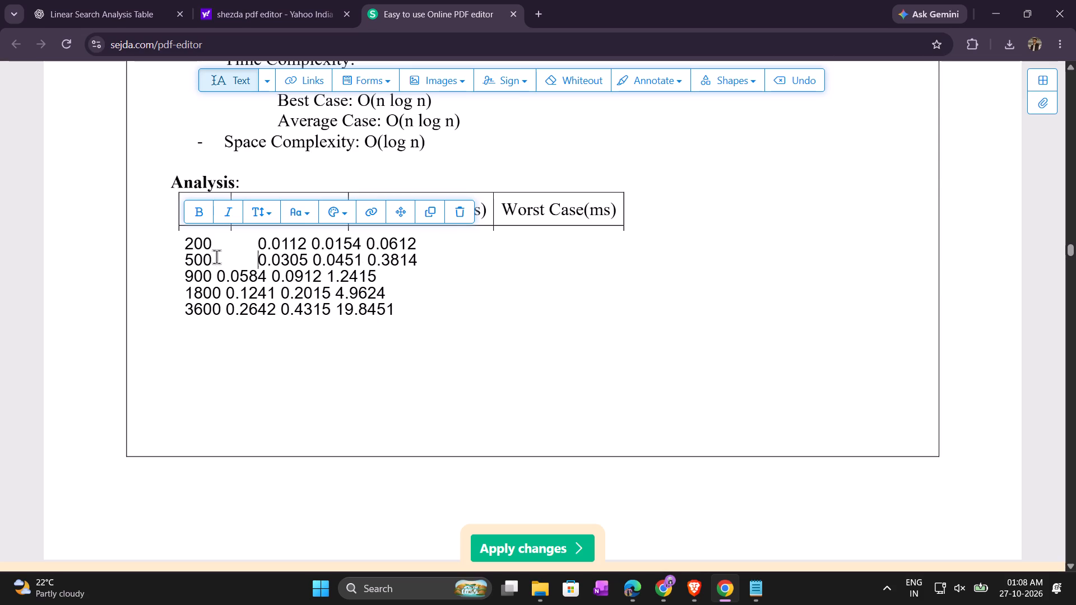
left_click(217, 269)
key("v")
key("BackSpace")
key("ctrl+v")
left_click(219, 295)
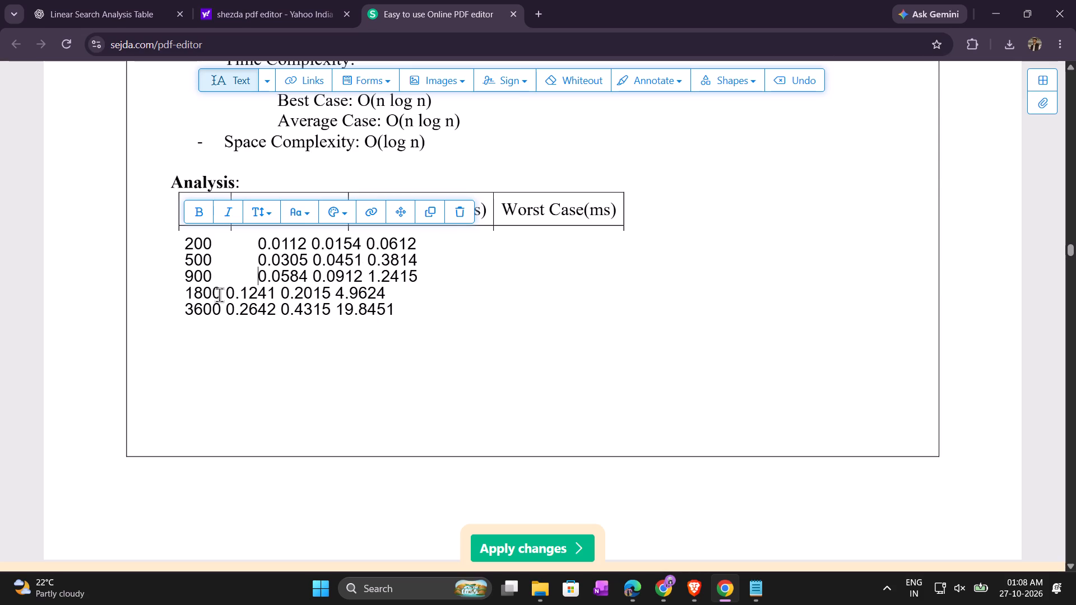
key("ctrl+v")
left_click(224, 308)
key("ctrl+v")
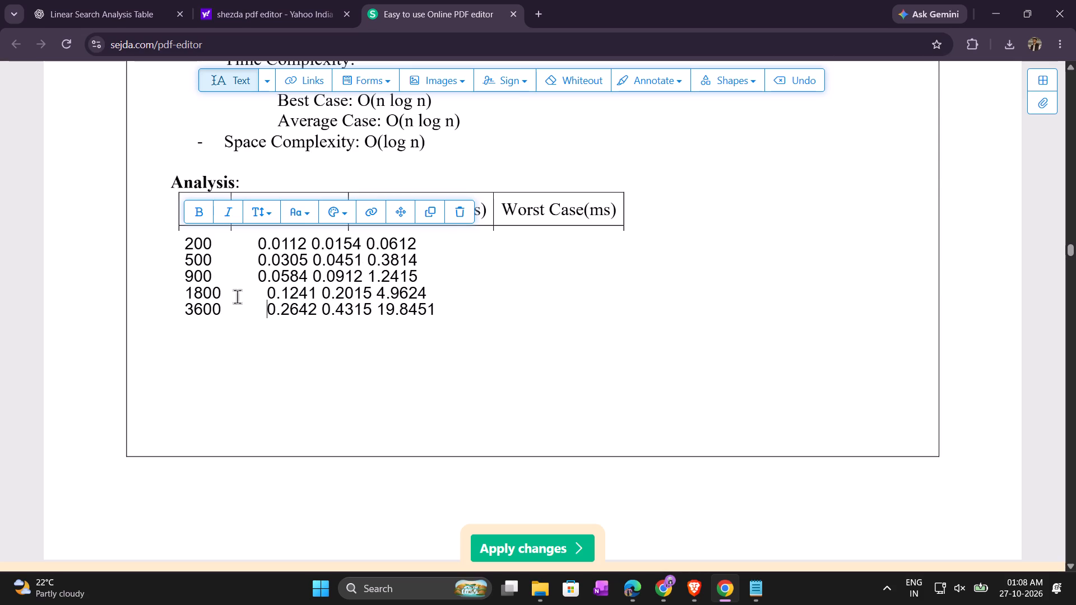
In the Merge Sort table's 200 row, copy the gap between 0.0251 and 0.0274, and the gap between 0.0274 and 0.0298.
scroll(327, 213, "up", 12)
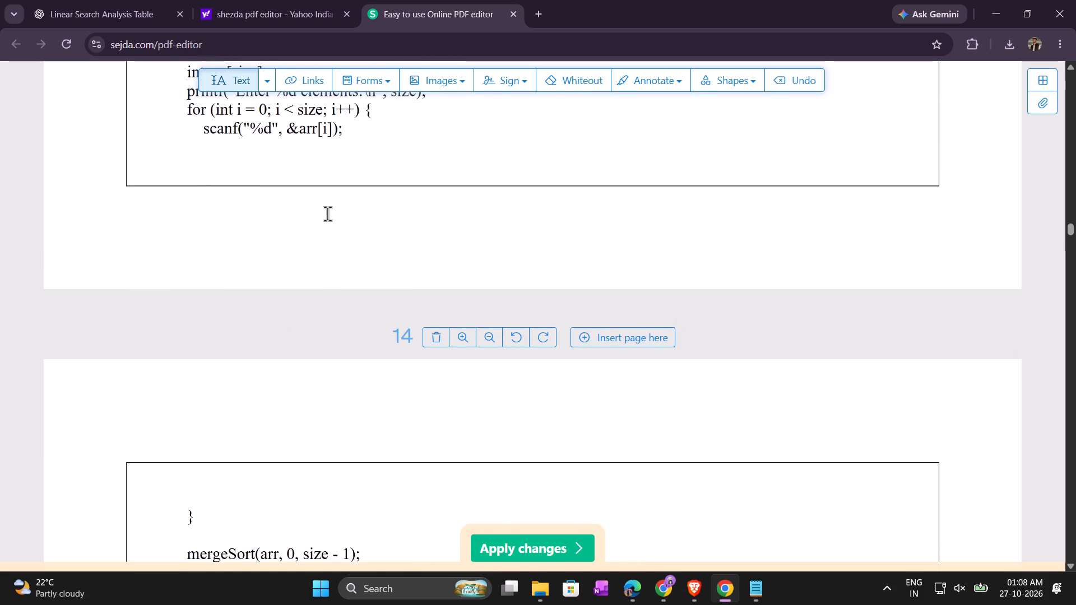
scroll(327, 213, "down", 6)
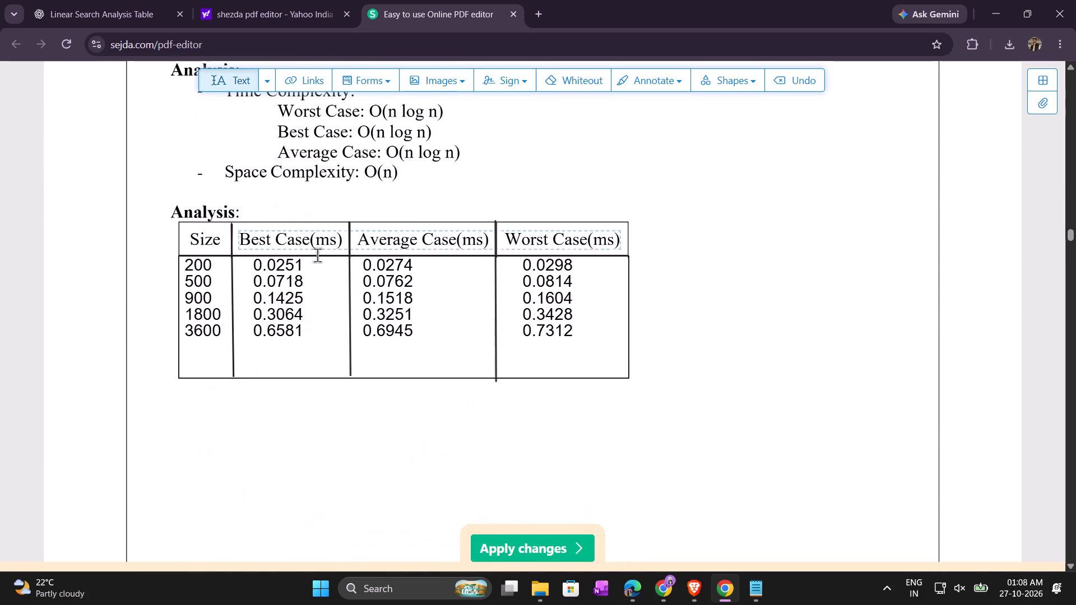
left_click(301, 265)
left_click_drag(301, 265, 366, 269)
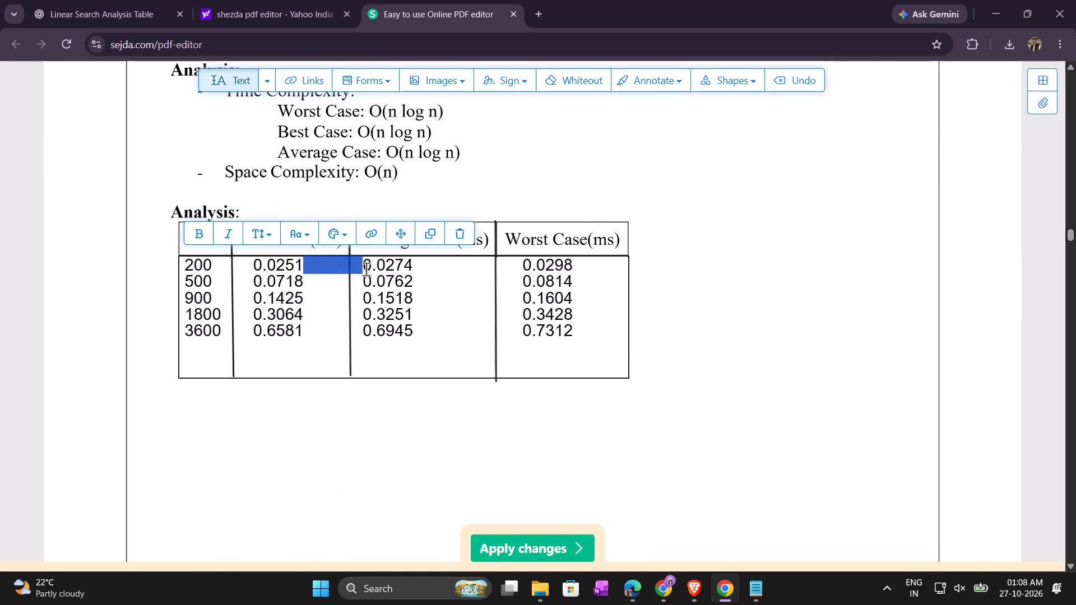
key("ctrl+c")
left_click_drag(413, 266, 520, 264)
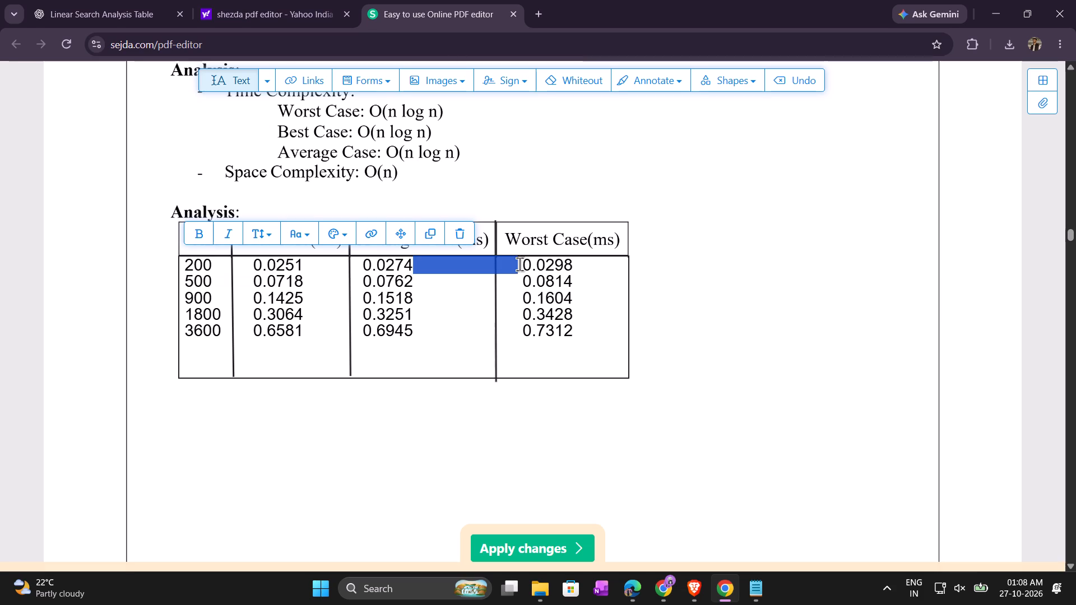
left_click_drag(520, 264, 523, 266)
key("ctrl+c")
Paste the Average-to-Worst gap before the Worst Case value in all five Quick Sort rows, 200 to 3600.
scroll(504, 499, "down", 11)
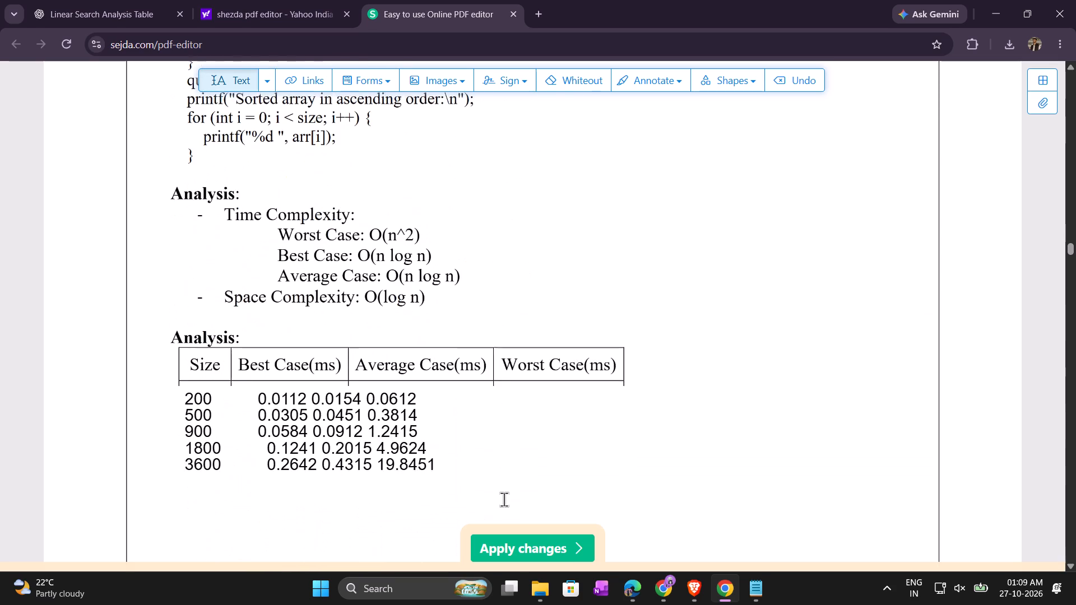
scroll(504, 499, "down", 3)
left_click(365, 247)
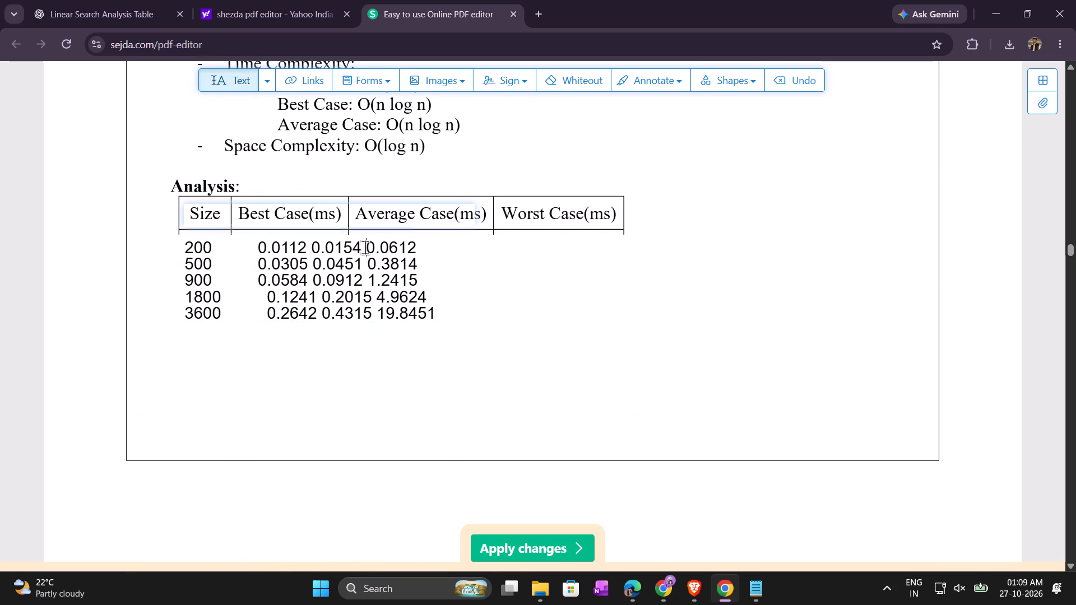
key("ctrl+v")
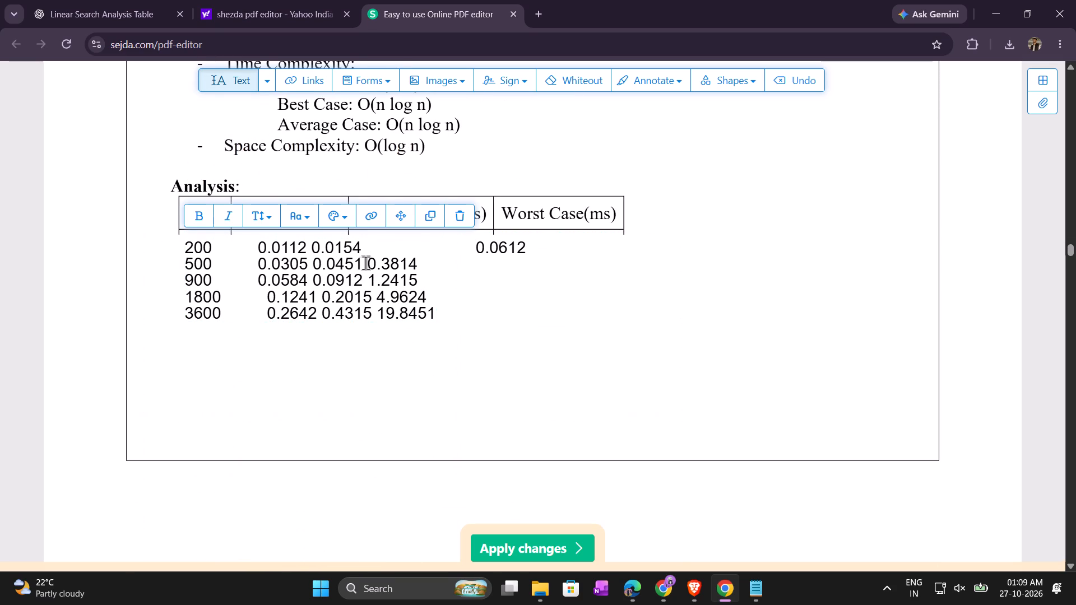
left_click(365, 264)
key("ctrl+v")
left_click(368, 276)
key("ctrl+v")
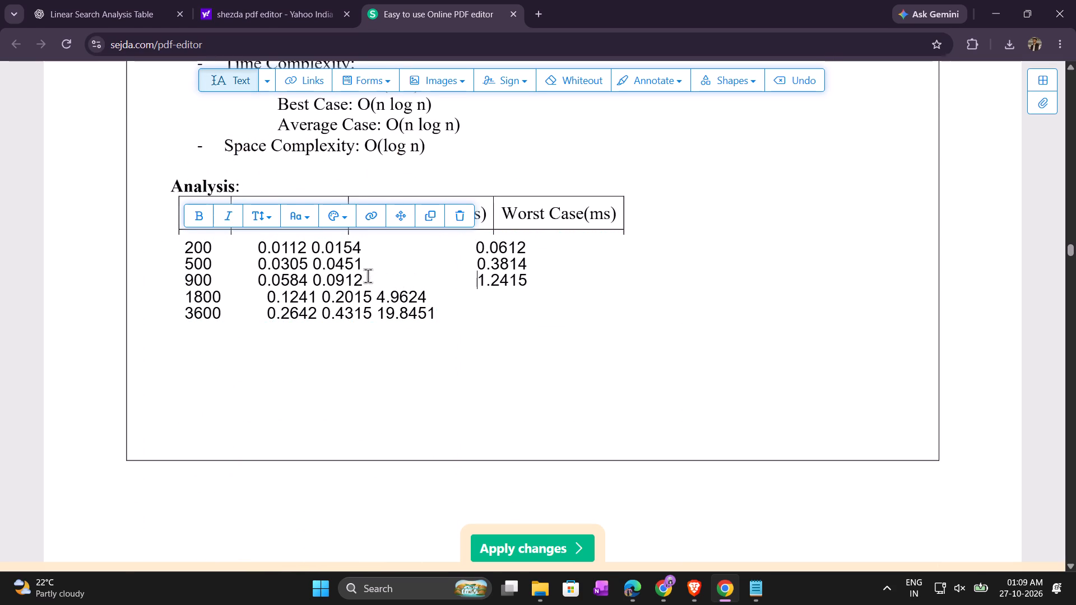
left_click(374, 296)
key("ctrl+v")
left_click(380, 314)
key("ctrl+v")
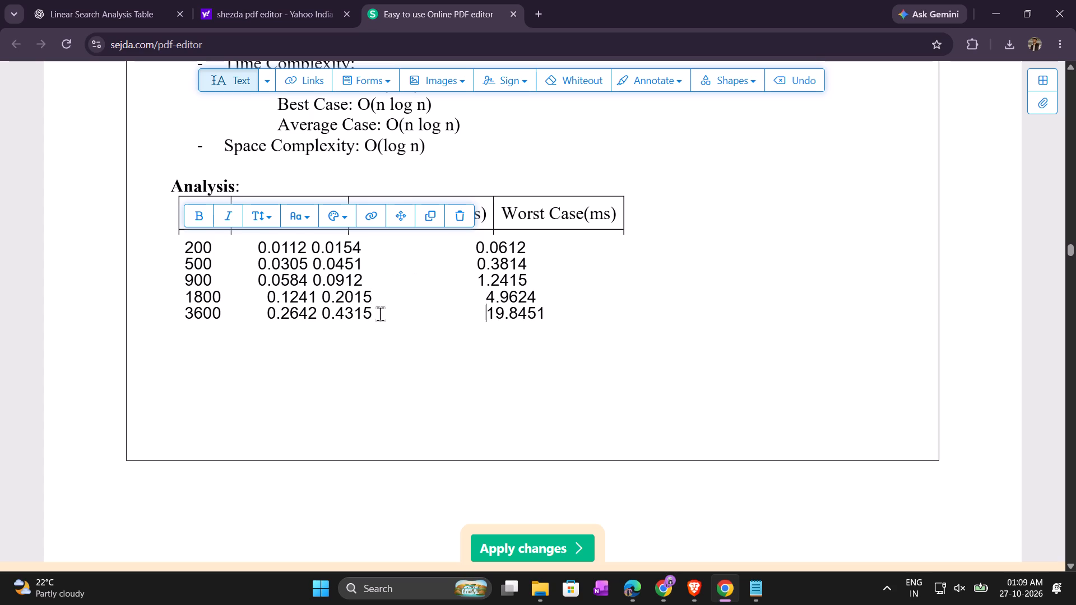
Paste the Best-to-Average gap from the clipboard history before the Average Case value in all five Quick Sort rows.
left_click(315, 309)
key("super+v")
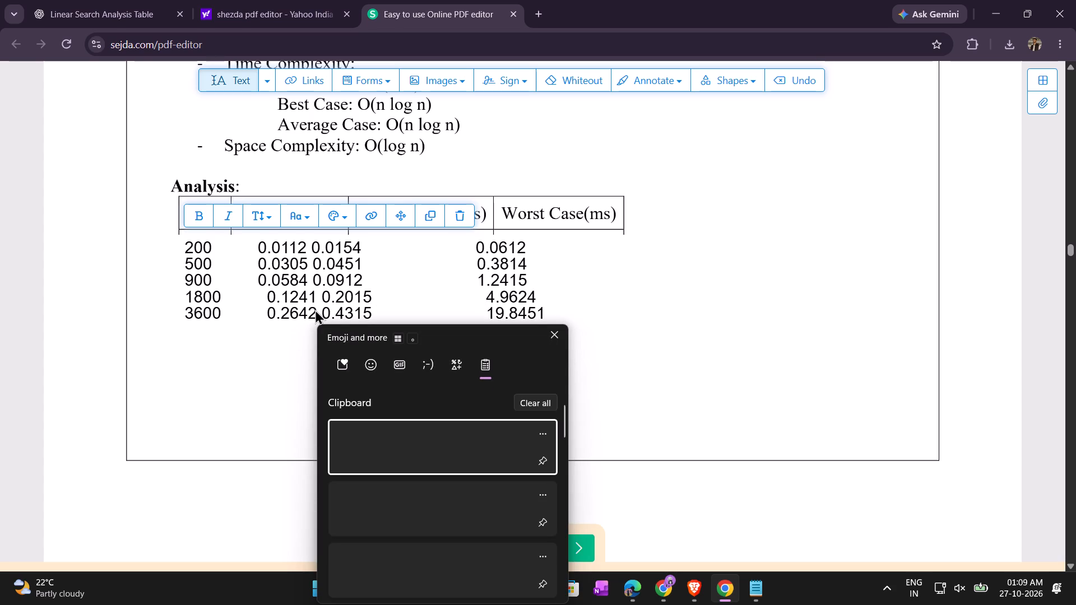
key("Down")
key("Return")
key("ctrl+v")
left_click(321, 296)
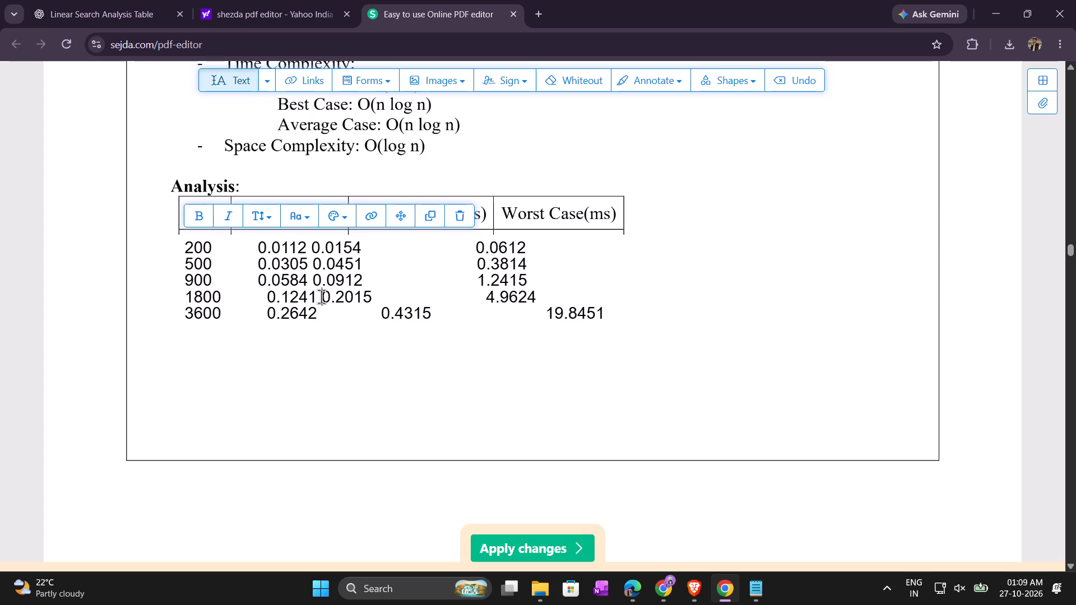
key("ctrl+v")
left_click(309, 282)
key("ctrl+v")
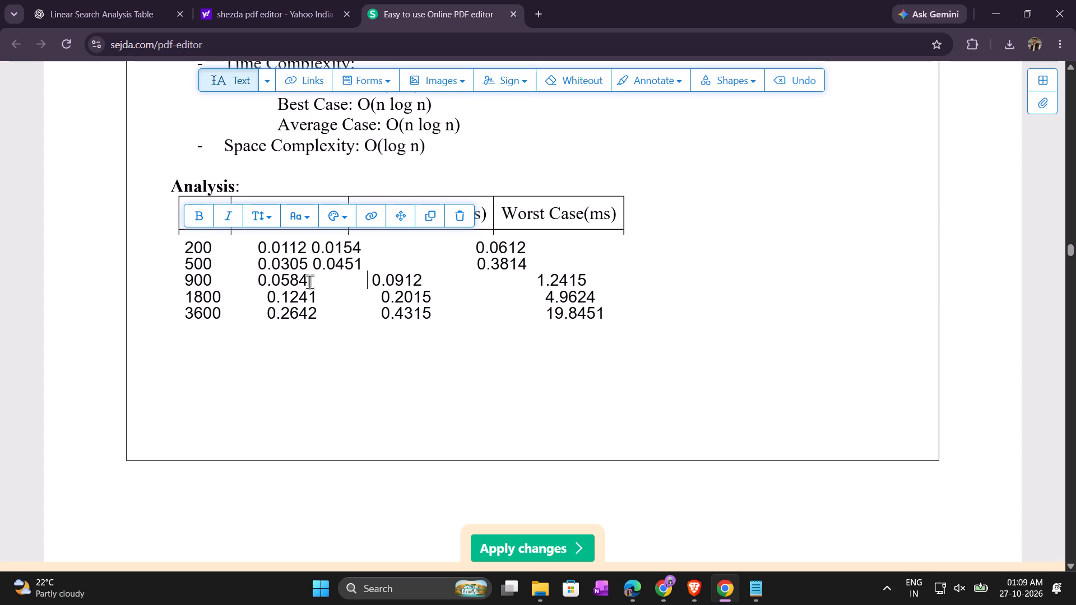
left_click(309, 265)
key("ctrl+v")
left_click(309, 249)
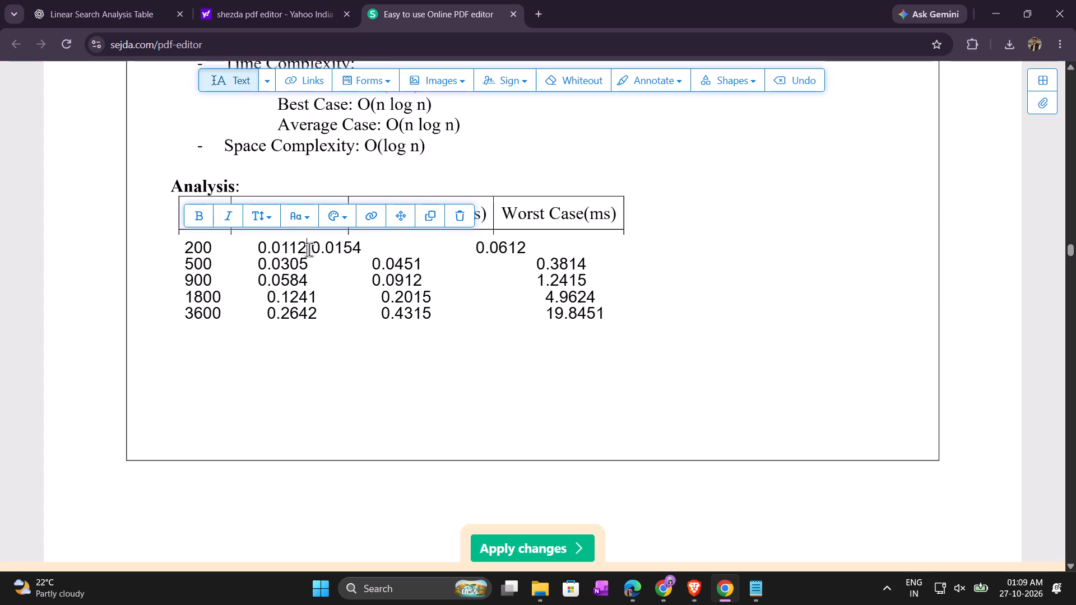
key("ctrl+v")
Add two spaces before the Best Case values in the 900, 500 and 200 rows to align them with the 1800 and 3600 rows.
left_click(245, 280)
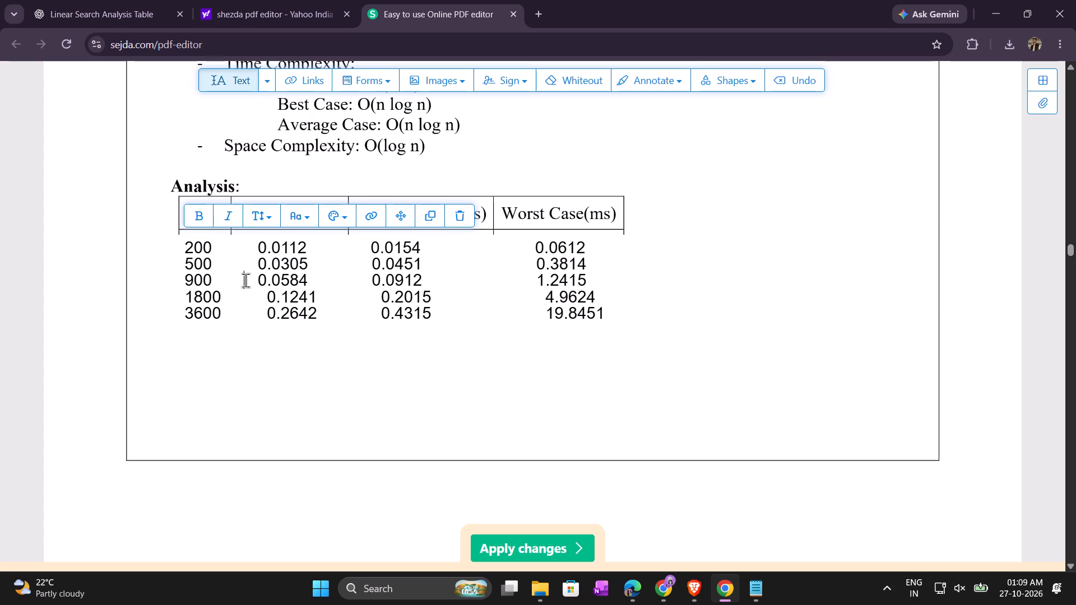
key("space")
key("space")
left_click(249, 264)
key("space")
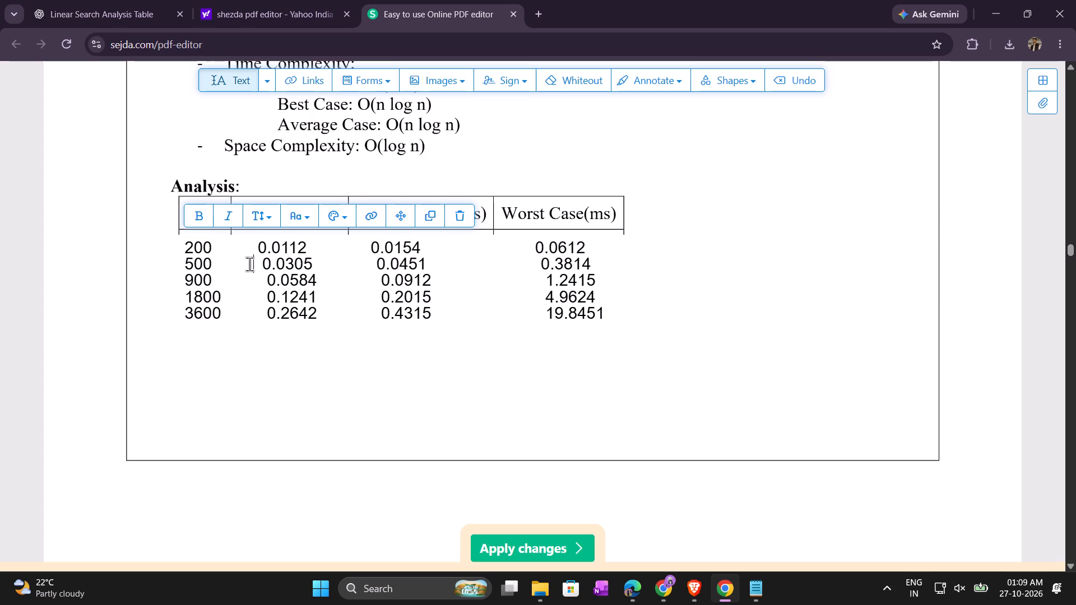
key("space")
left_click(253, 241)
key("space")
key("space")
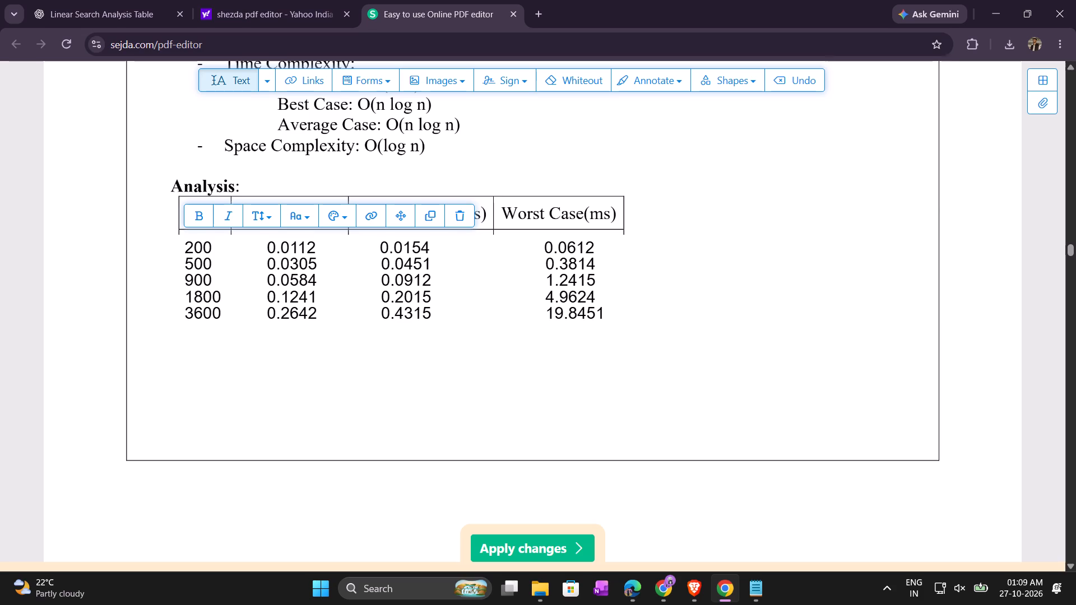
Draw a rectangle around the five Quick Sort data rows, from the header's lower edge to just below the 3600 row, matching the header's width.
left_click(731, 85)
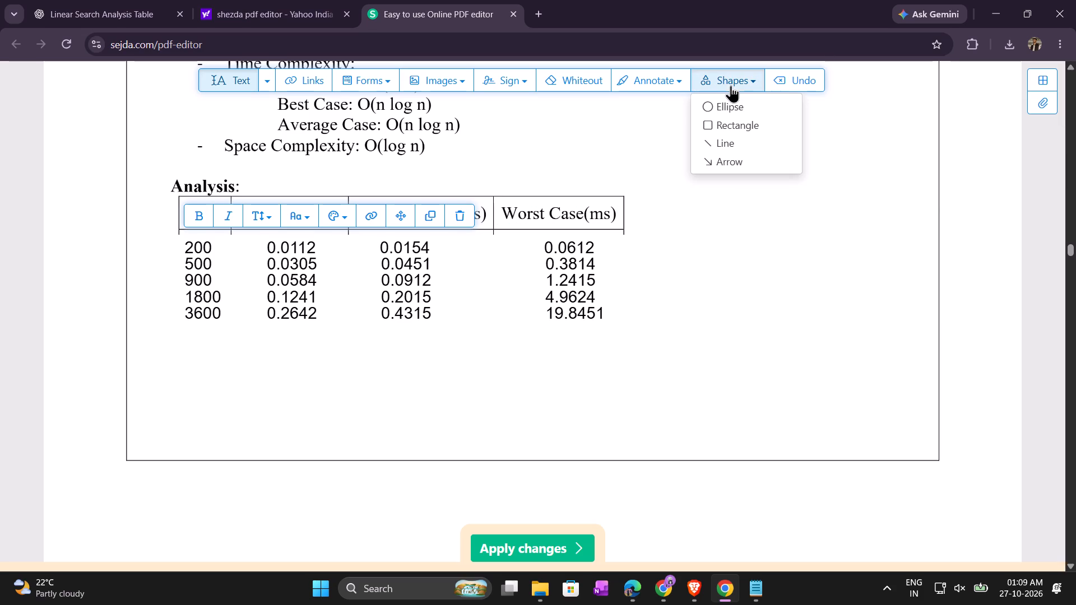
left_click(726, 124)
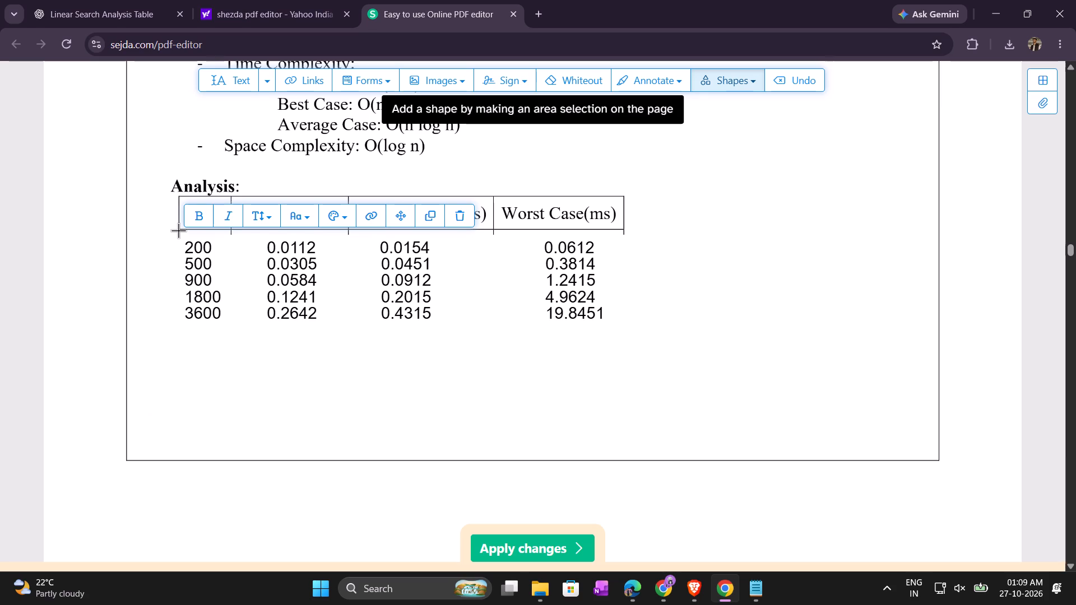
left_click_drag(178, 229, 606, 347)
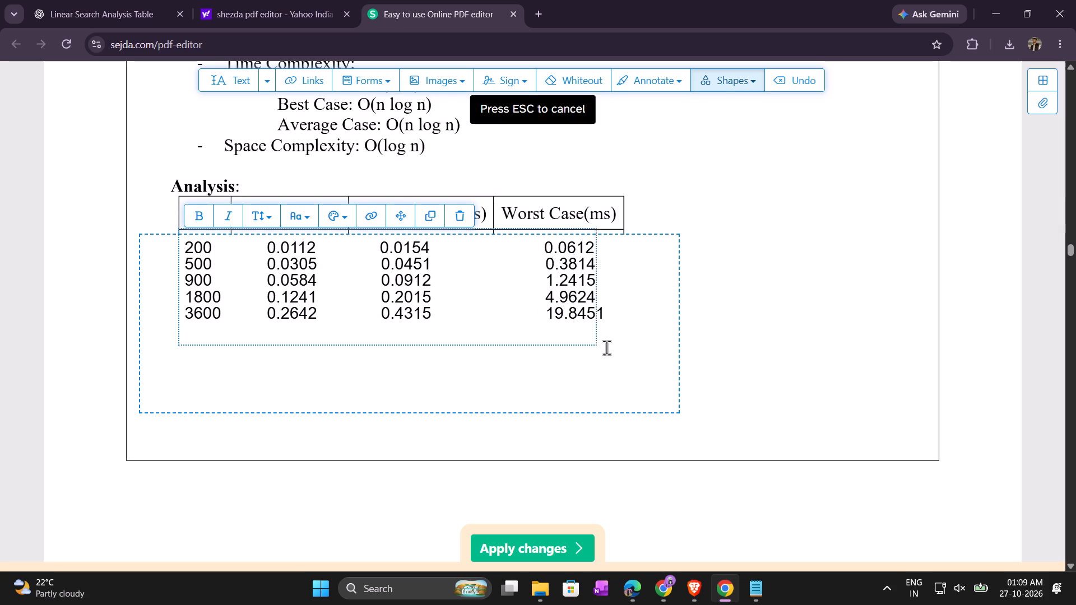
left_click_drag(606, 347, 623, 336)
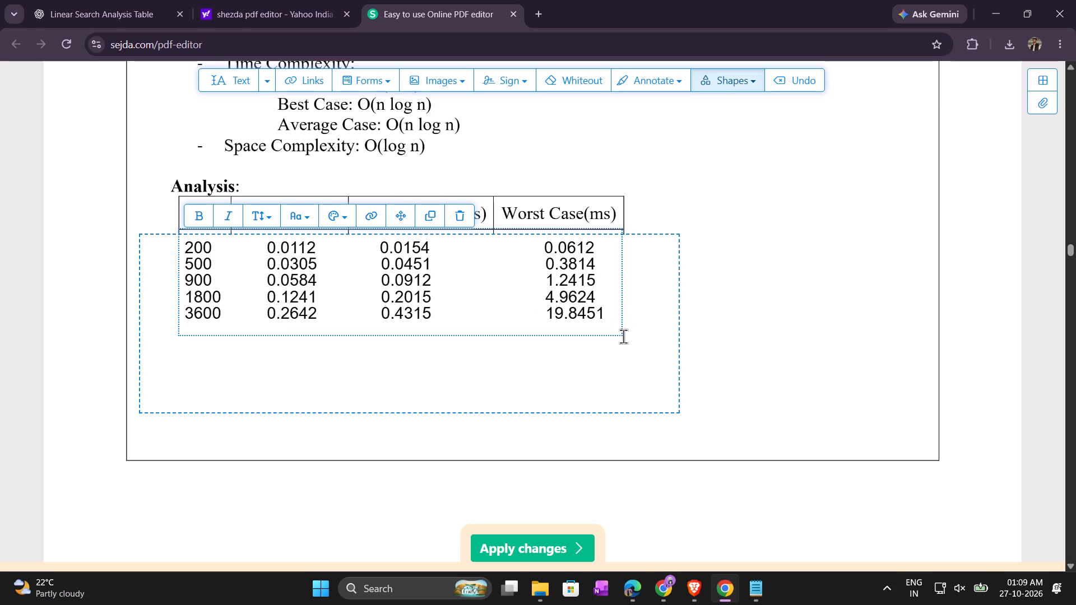
left_click_drag(623, 336, 624, 339)
Draw a vertical line between the Average Case and Worst Case columns, from the header's top edge to the rectangle's bottom border.
left_click(752, 79)
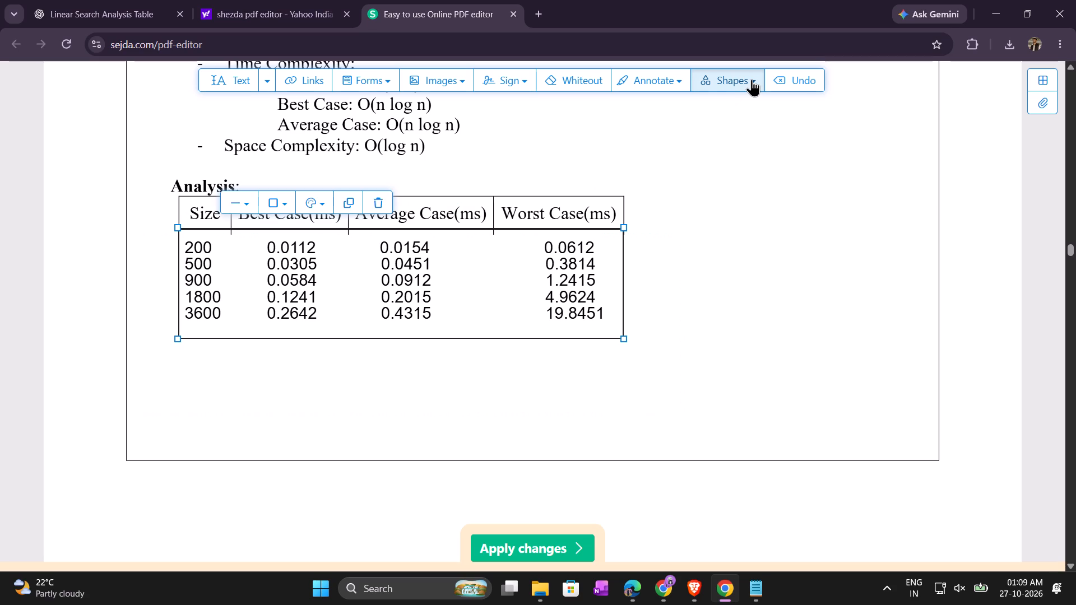
left_click(742, 105)
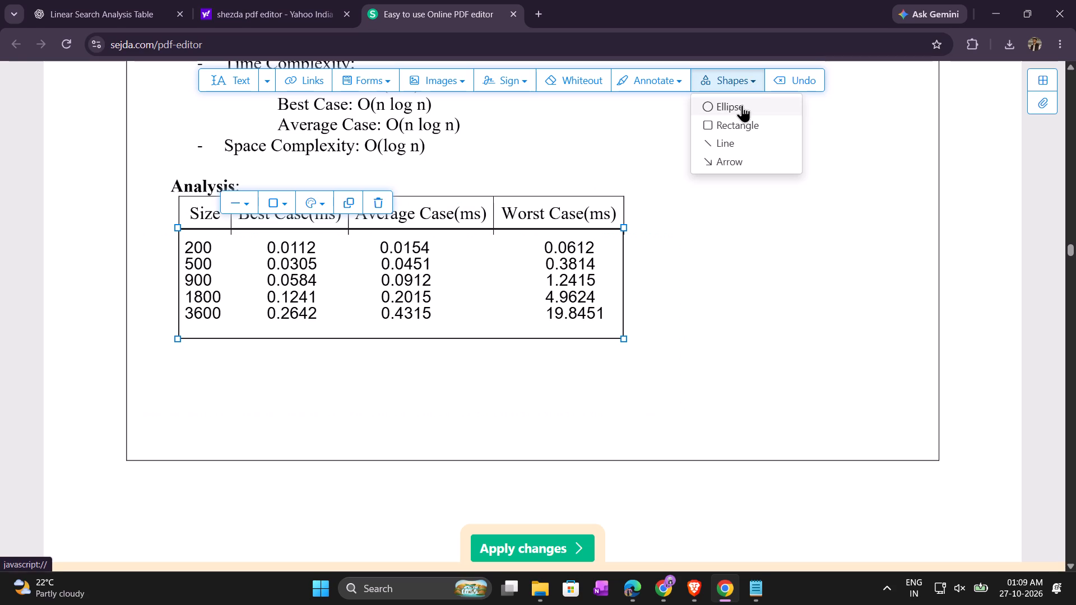
left_click(734, 136)
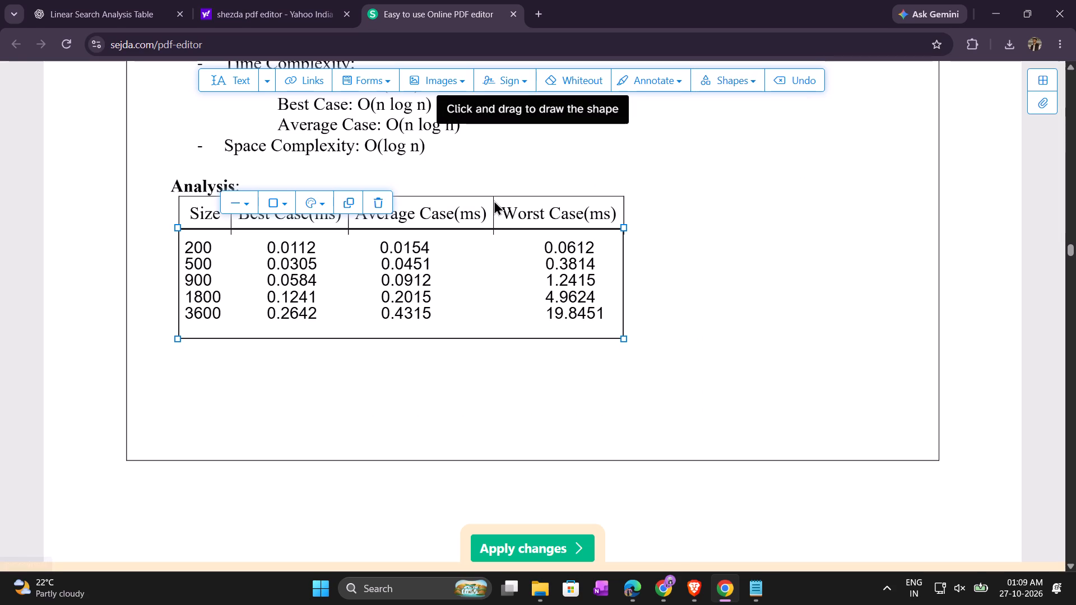
left_click_drag(493, 197, 493, 212)
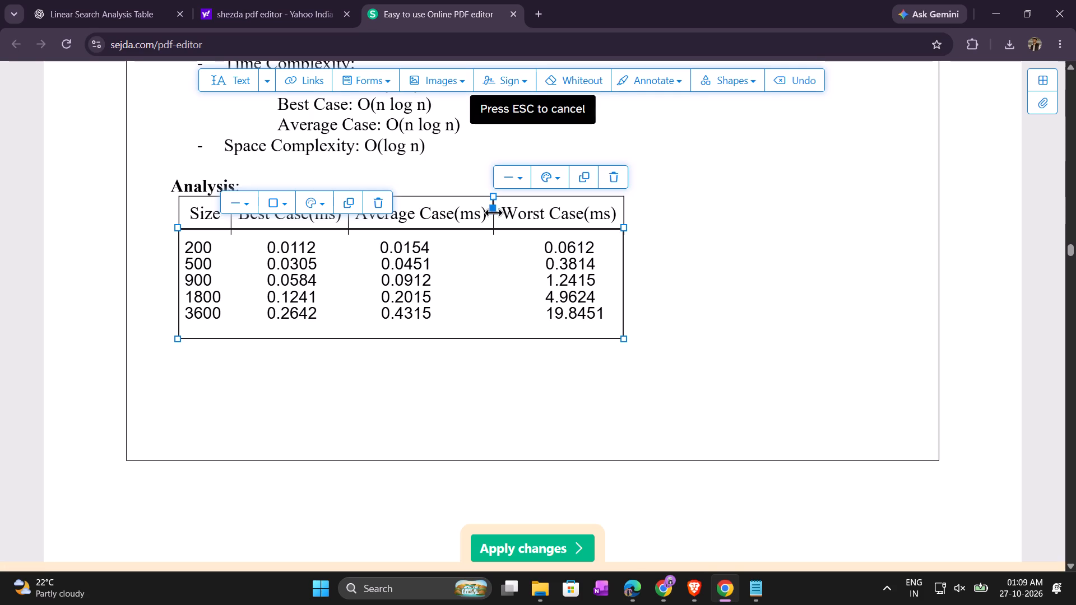
left_click_drag(493, 212, 491, 338)
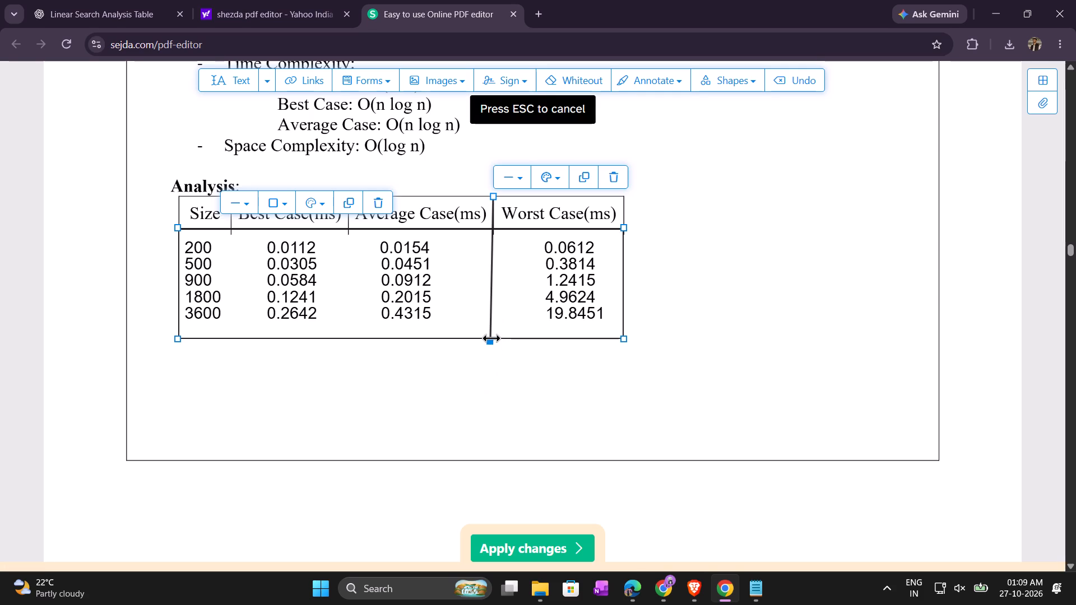
left_click_drag(491, 338, 492, 330)
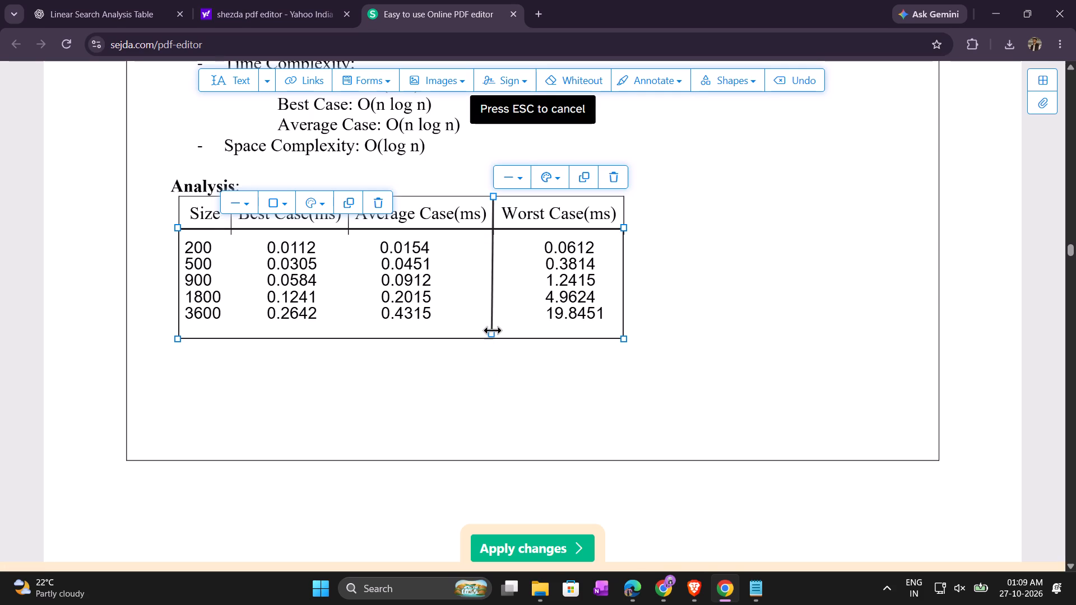
left_click_drag(492, 330, 491, 337)
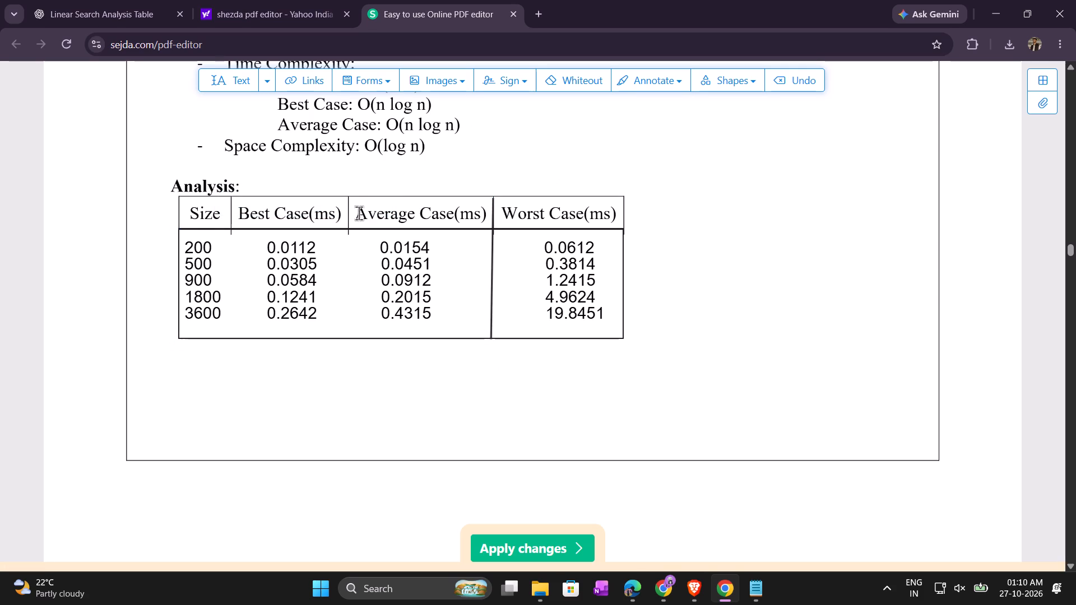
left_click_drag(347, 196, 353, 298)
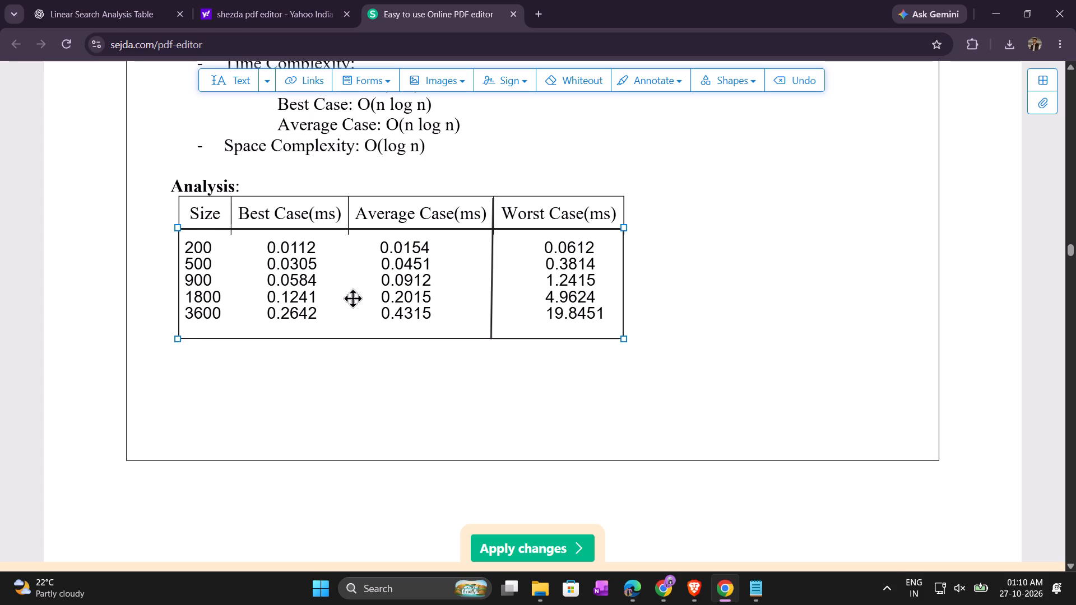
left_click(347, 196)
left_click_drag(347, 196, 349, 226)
Draw a vertical line between the Best Case and Average Case columns, from the header's top edge to the rectangle's bottom border.
left_click(733, 82)
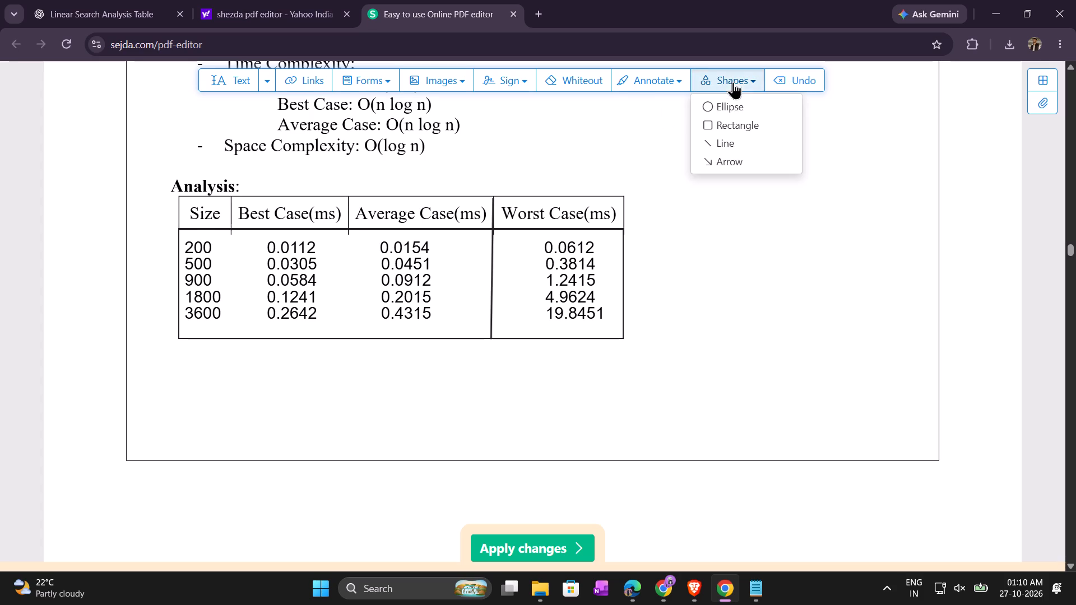
left_click(736, 137)
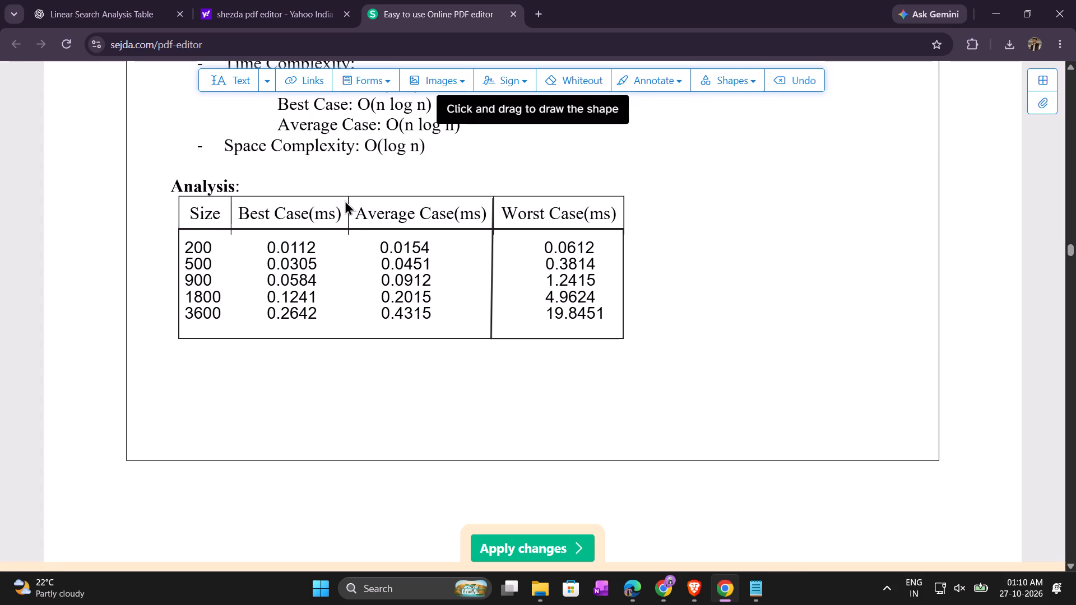
left_click_drag(348, 196, 350, 299)
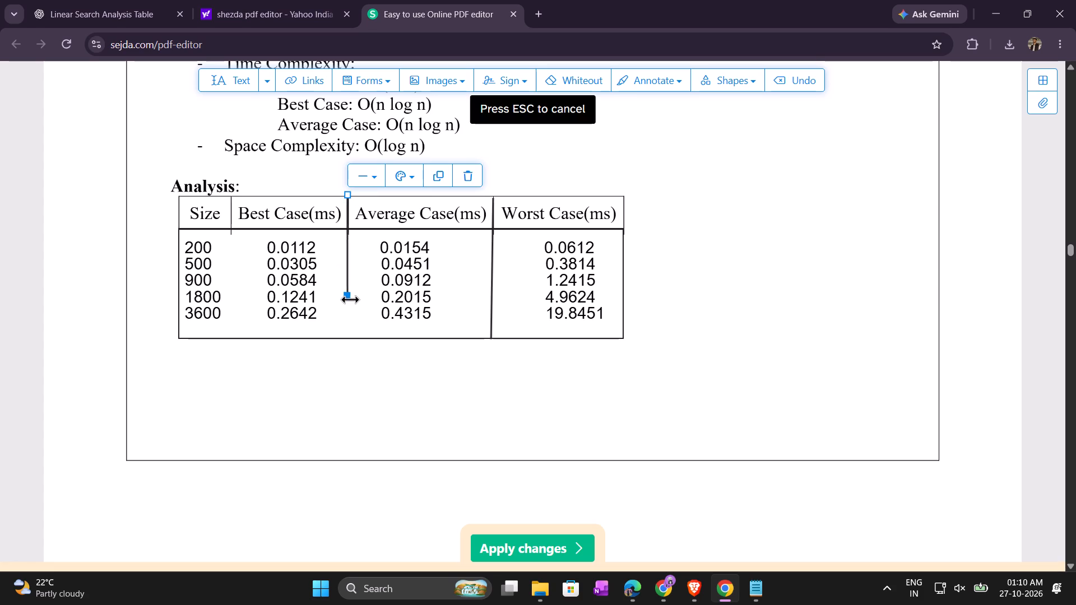
left_click_drag(350, 299, 347, 334)
Draw a vertical line between the Size and Best Case columns, from the header's top edge to the rectangle's bottom border.
left_click(736, 69)
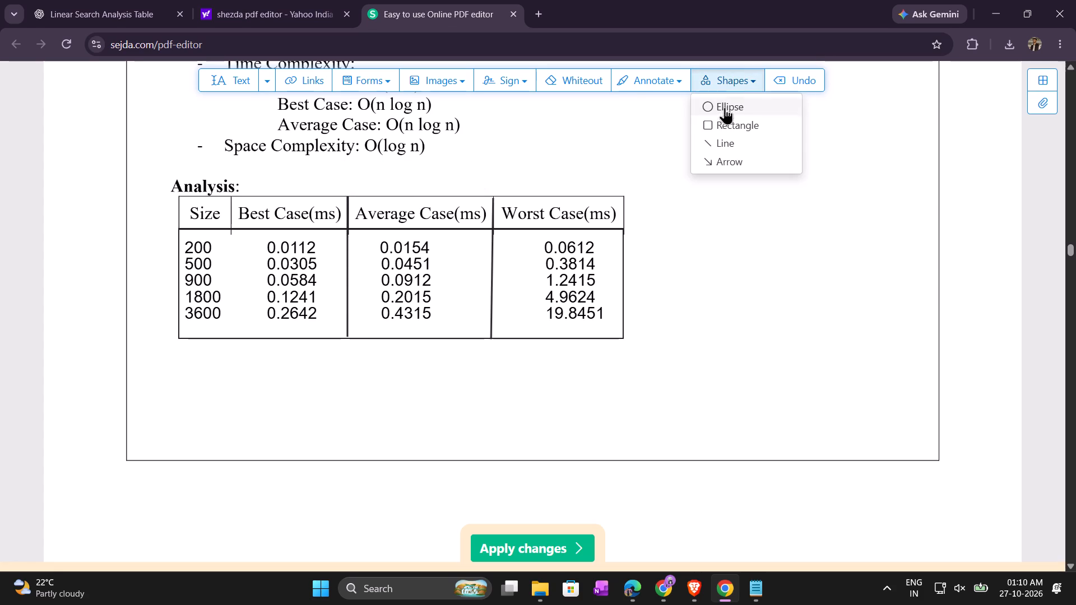
left_click(730, 141)
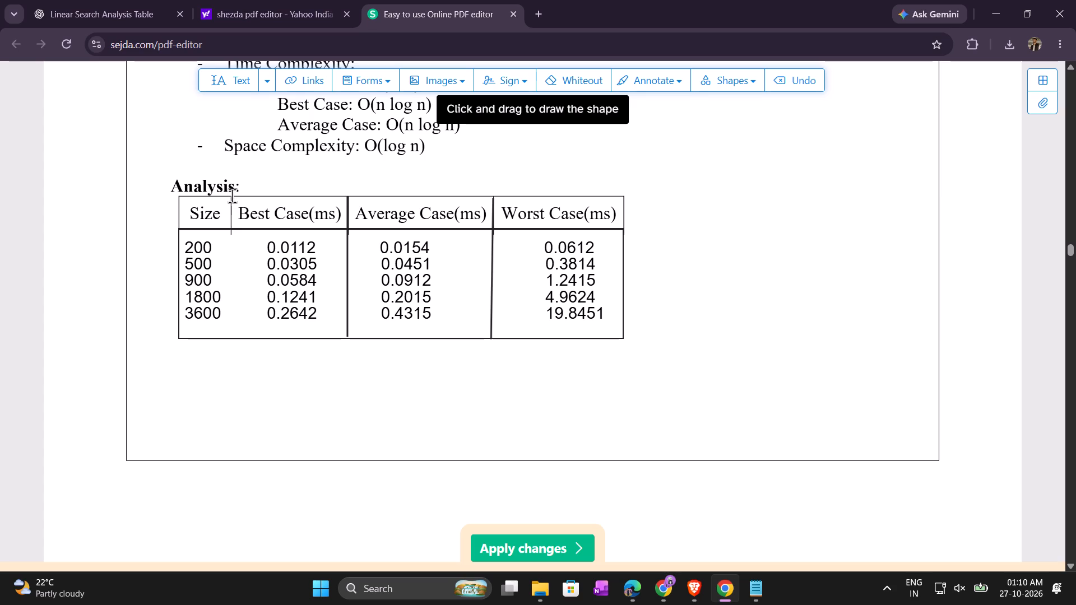
left_click_drag(231, 197, 229, 272)
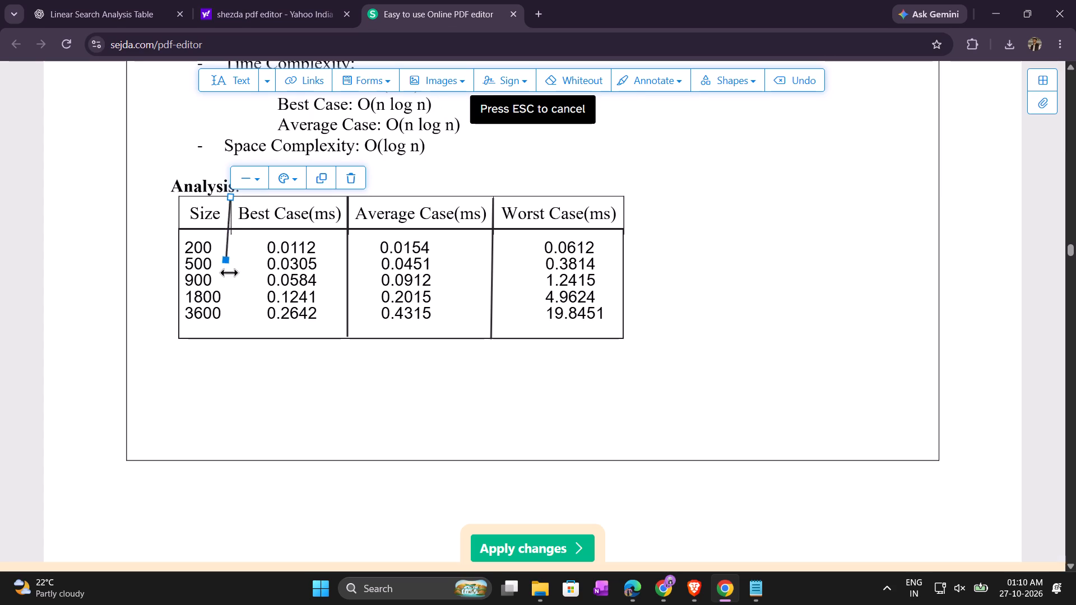
left_click_drag(229, 272, 229, 337)
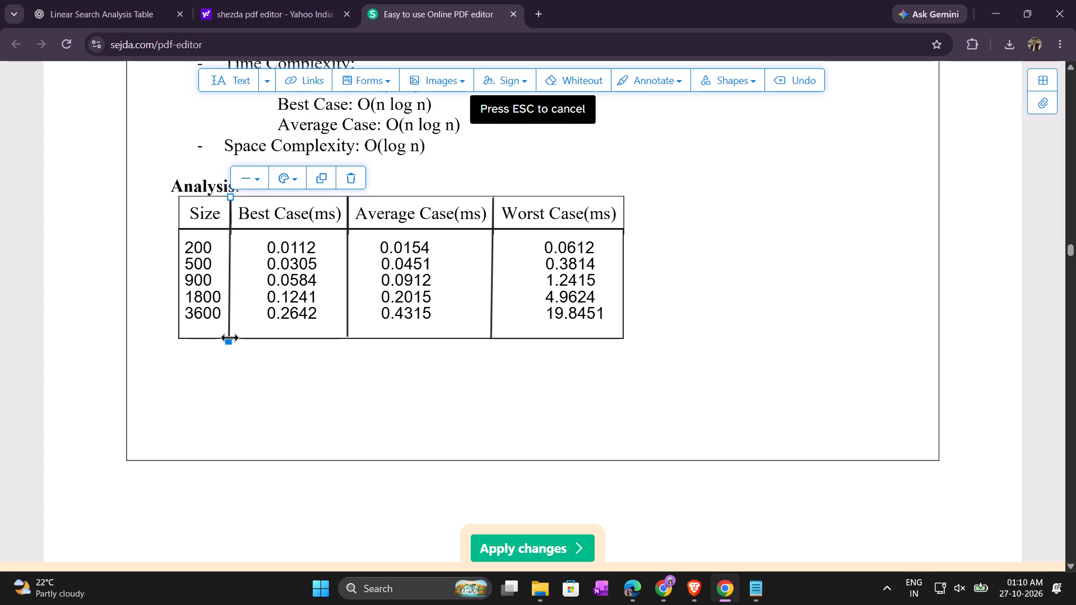
left_click_drag(229, 337, 231, 337)
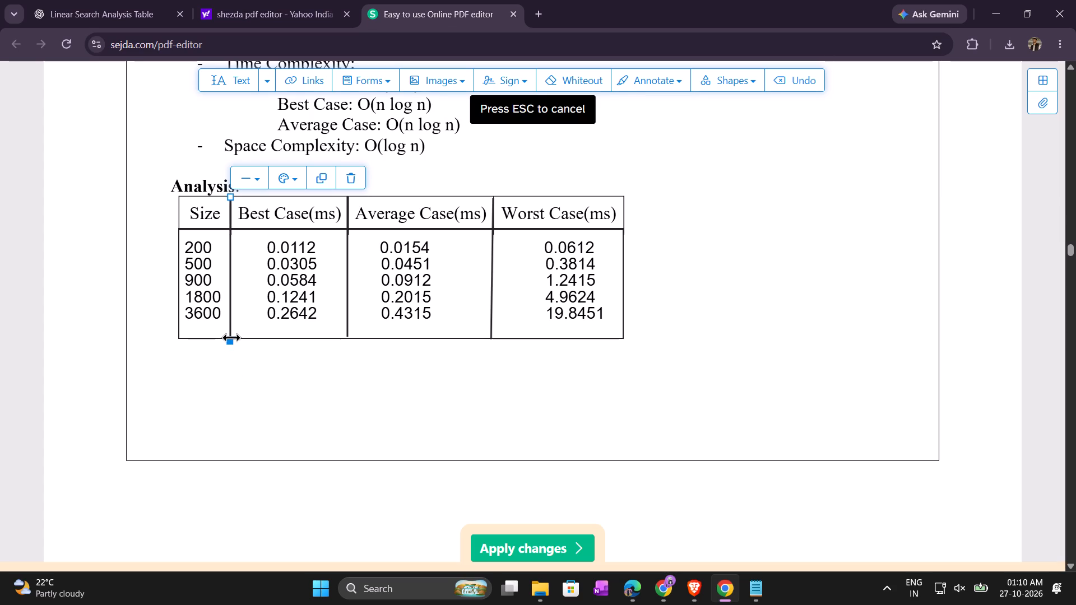
left_click_drag(231, 337, 229, 338)
For the empty Heap Sort table, switch to Notepad and copy the five Analysis 2 rows, 200 to 3600, under experiment 4(A).
scroll(526, 371, "down", 3)
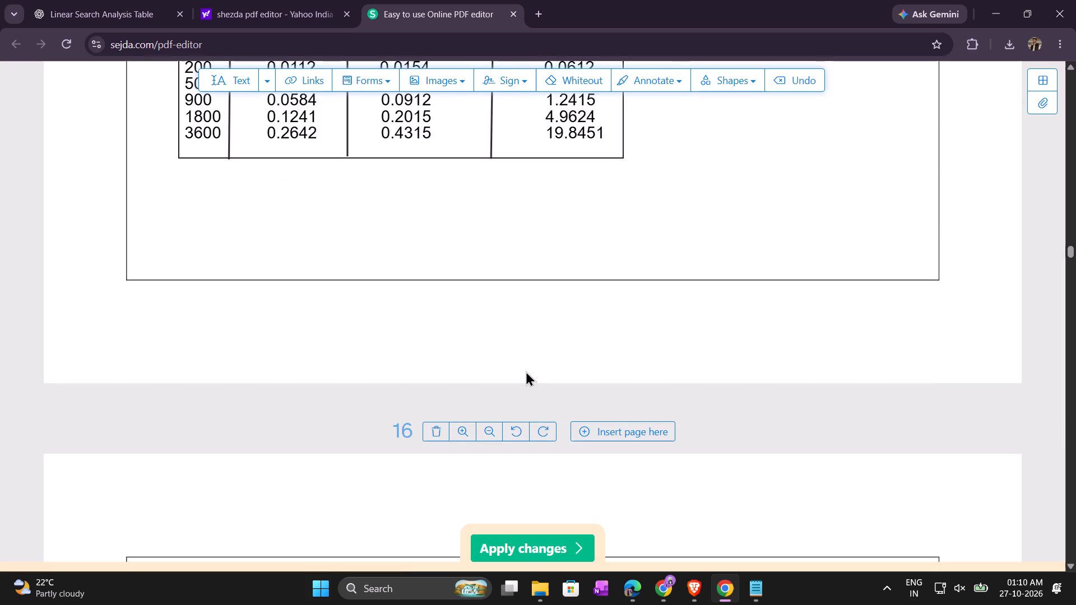
scroll(526, 371, "down", 9)
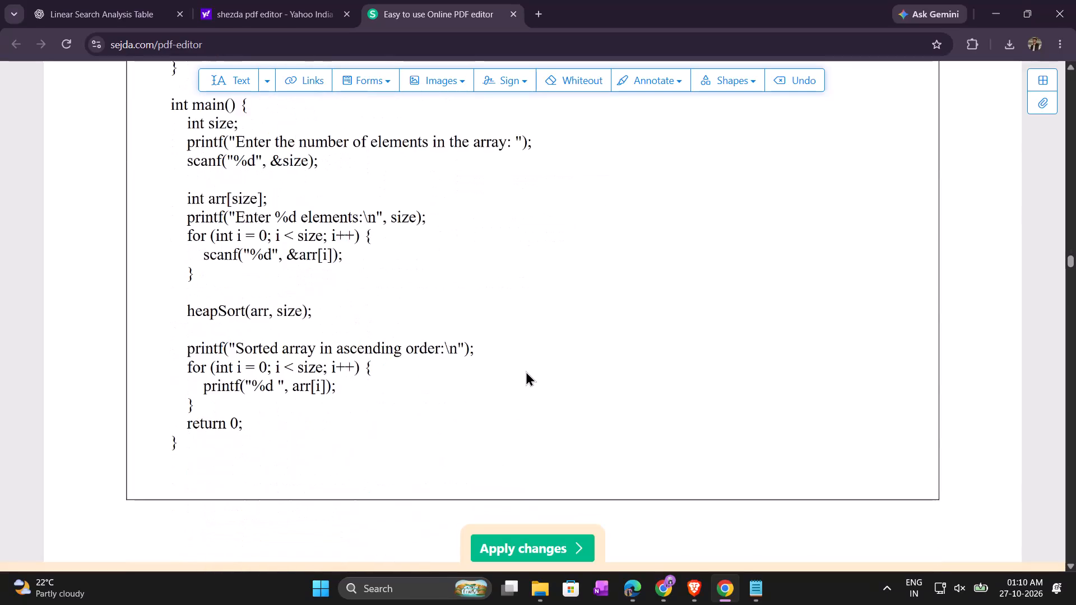
scroll(526, 371, "down", 8)
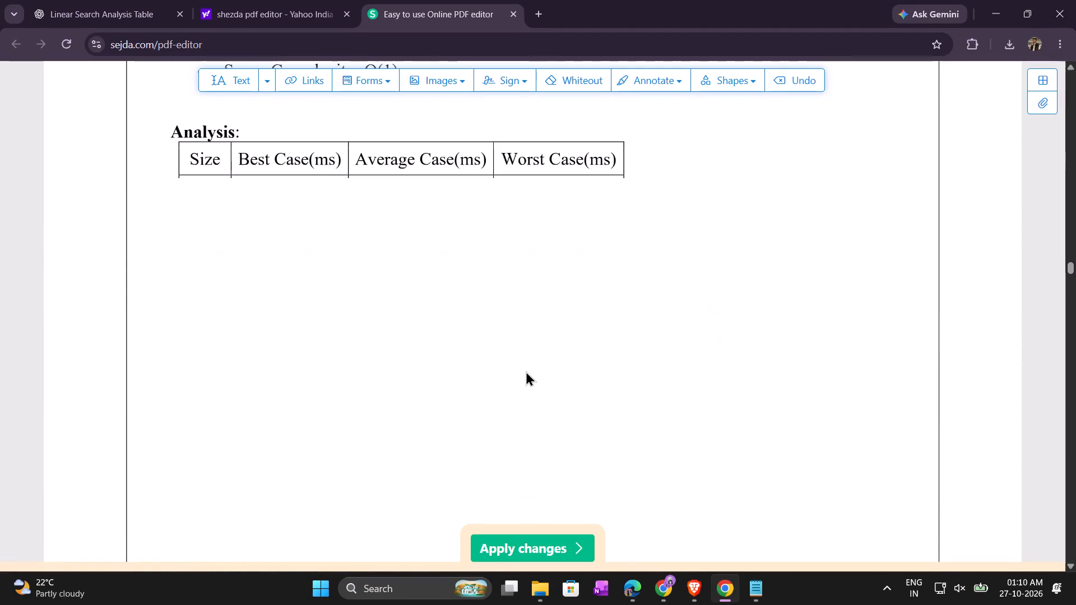
left_click(769, 584)
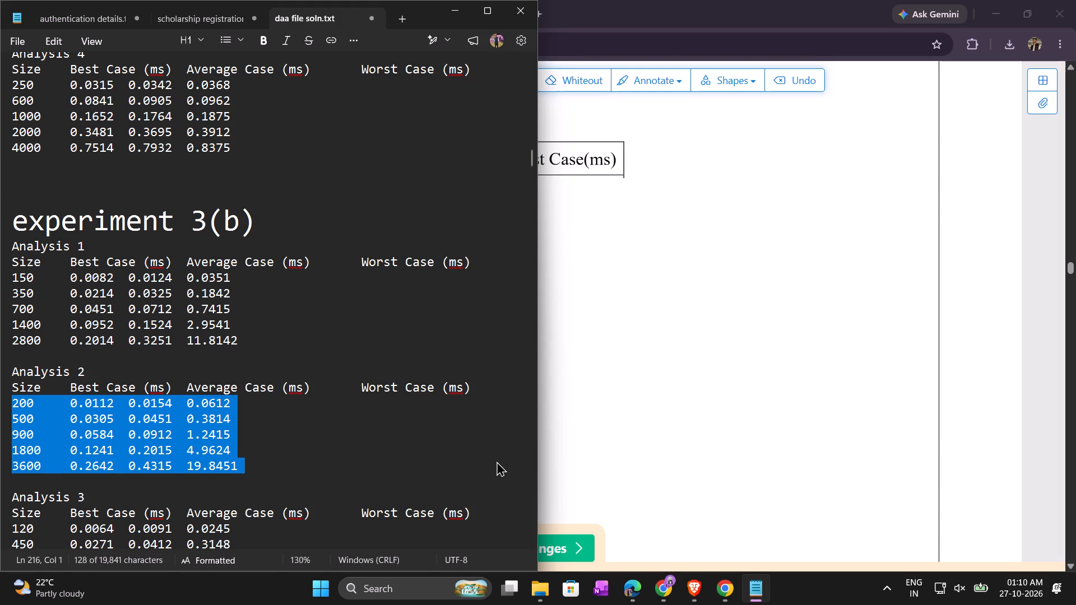
scroll(497, 461, "down", 2)
scroll(497, 461, "up", 1)
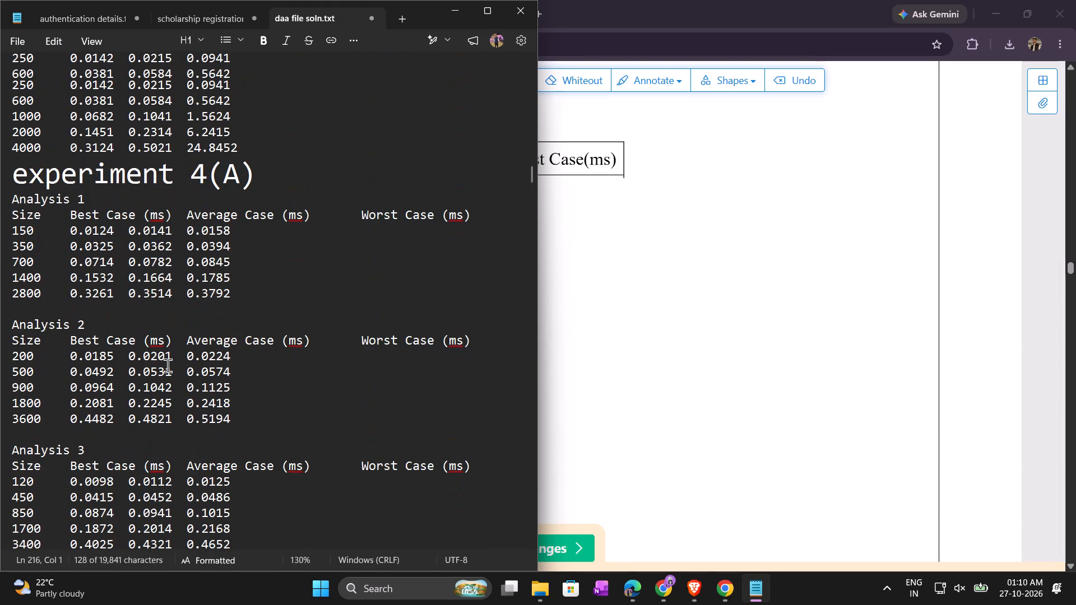
left_click_drag(231, 418, 3, 359)
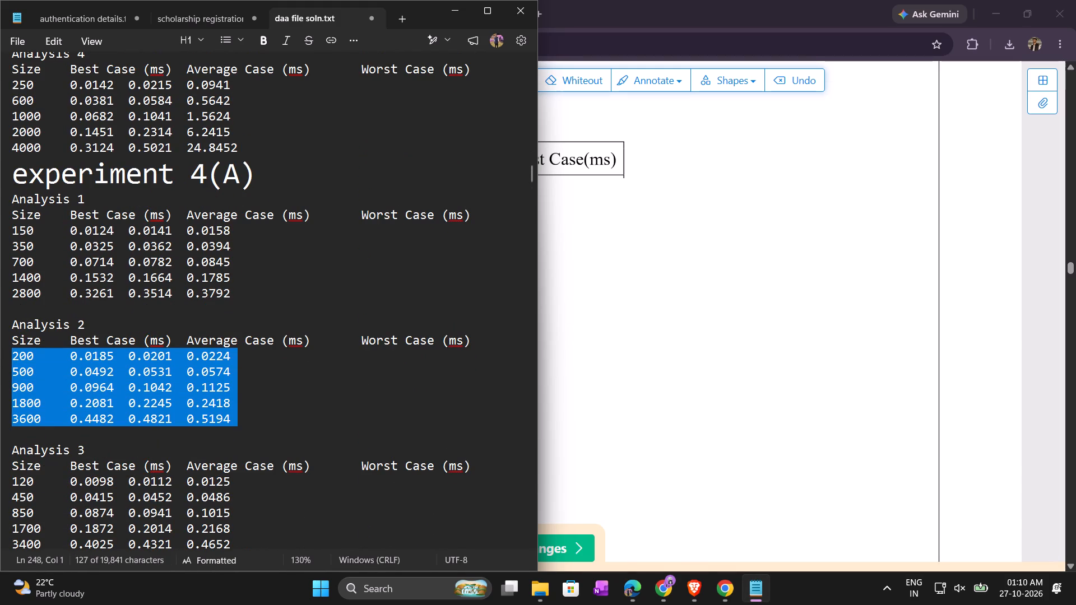
key("ctrl+c")
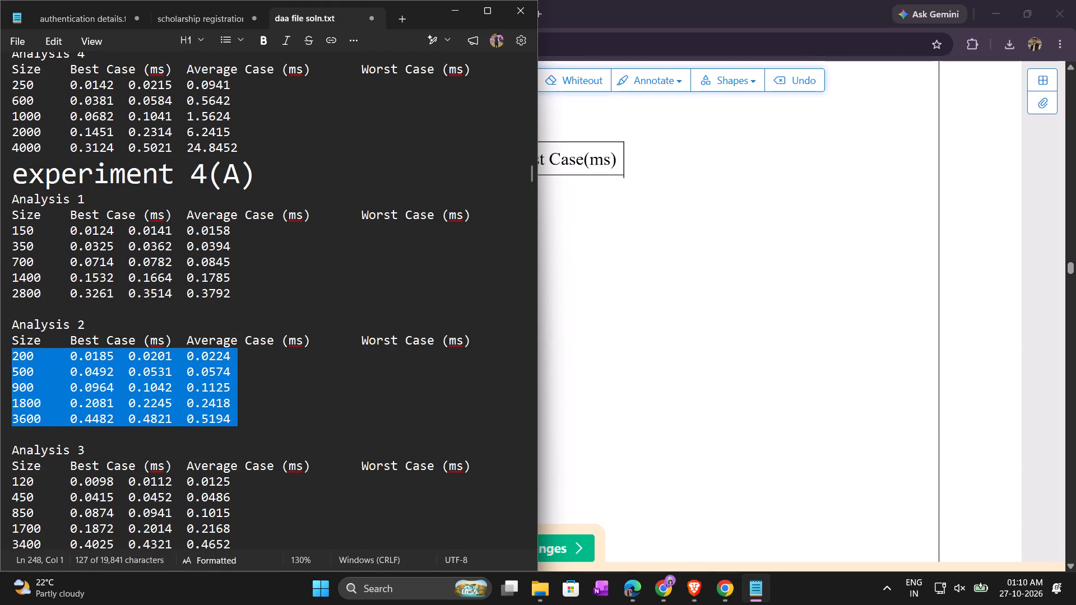
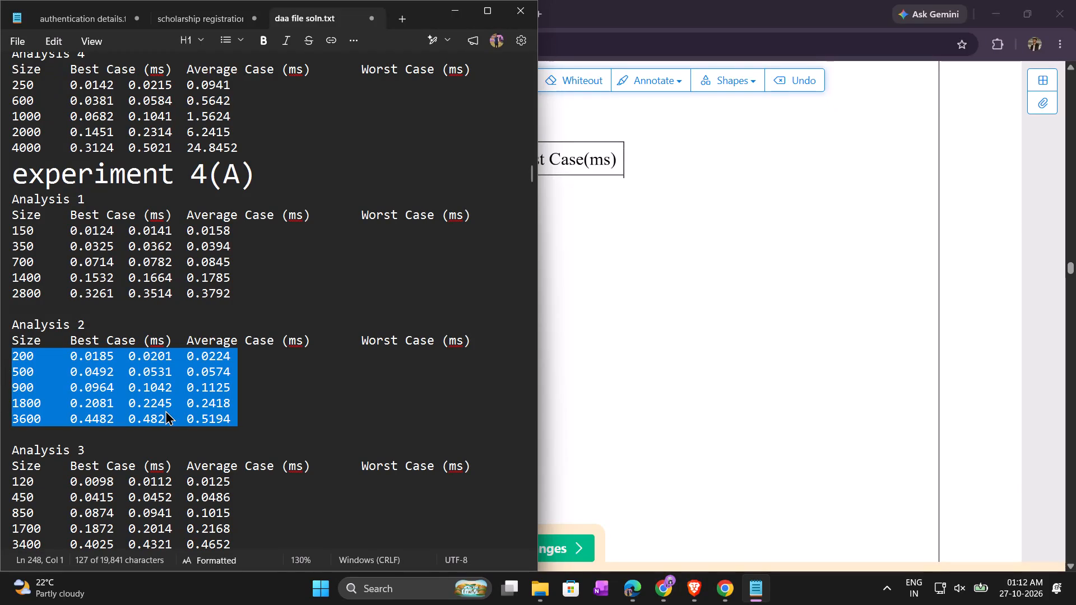
Paste the copied Analysis 2 rows, 200 to 3600, into a new text box just below the Heap Sort table's header row.
key("ctrl+c")
left_click(737, 262)
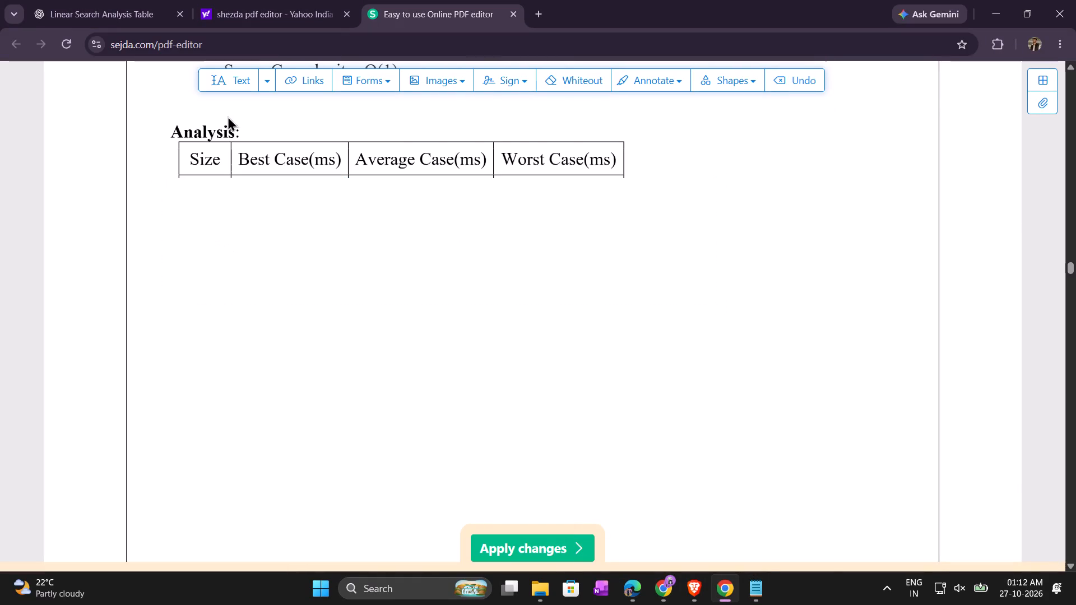
left_click(225, 93)
left_click(223, 86)
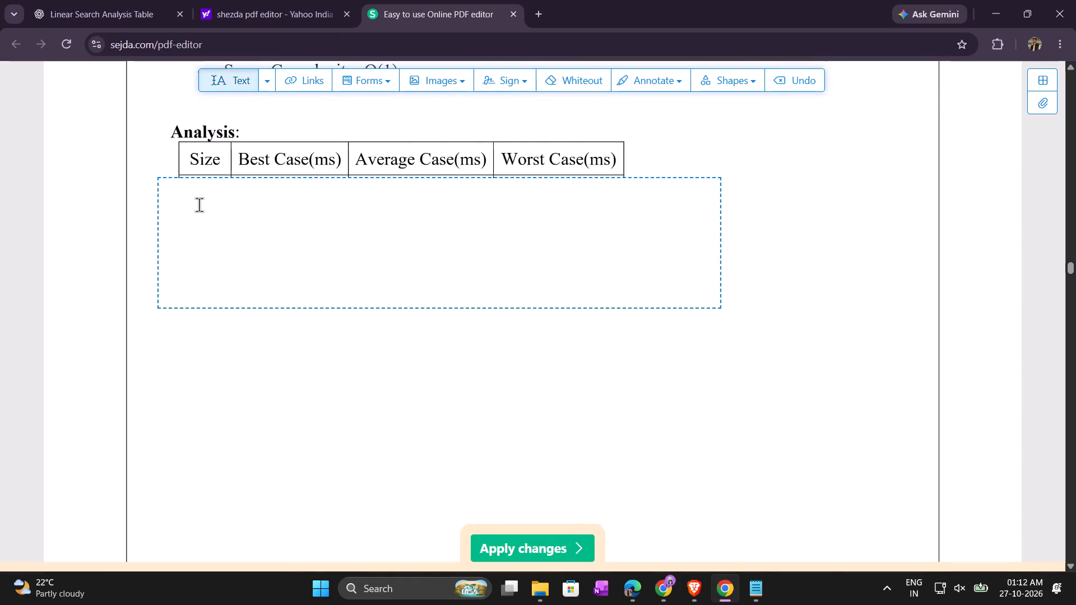
left_click(196, 201)
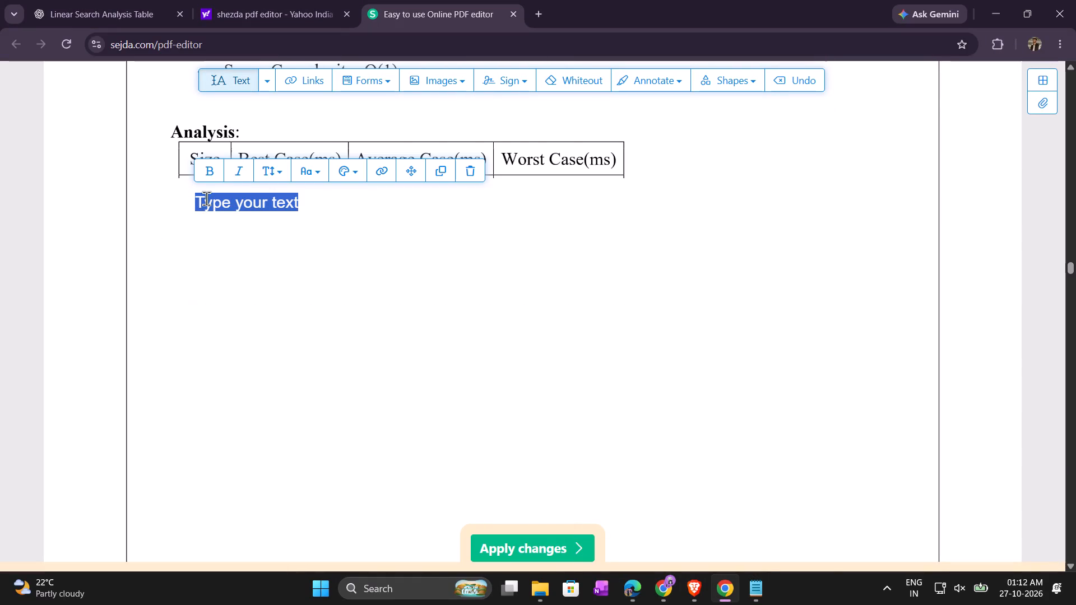
key("BackSpace")
left_click(180, 185)
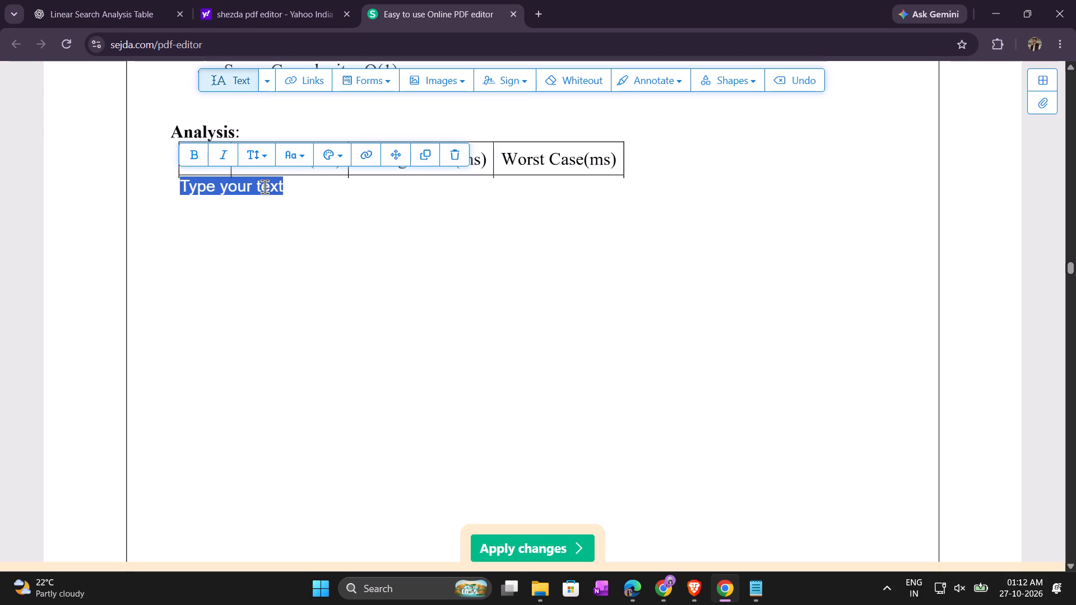
key("ctrl+v")
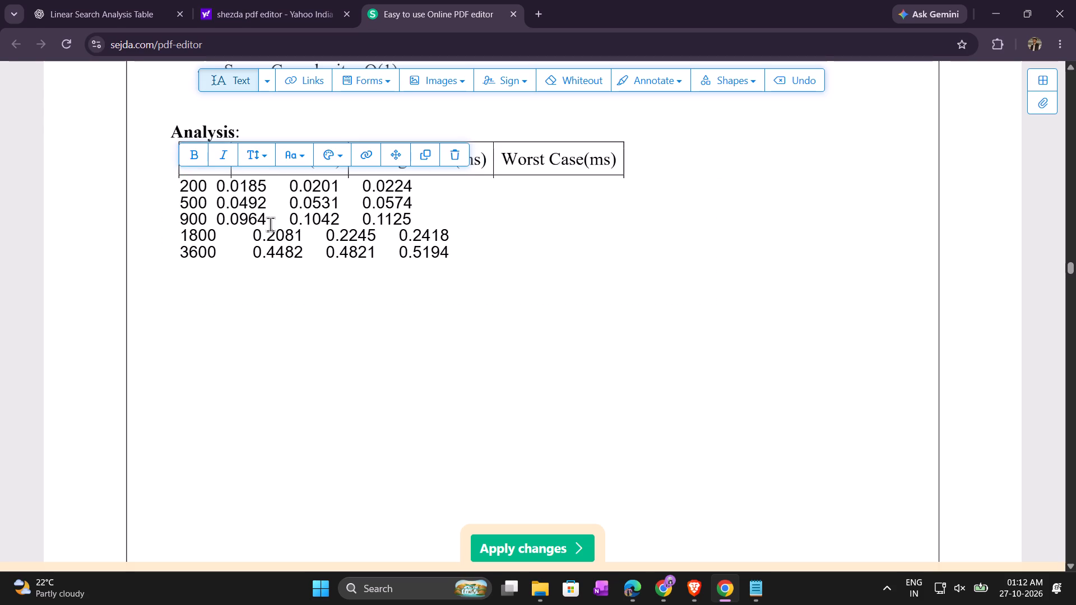
From the Quick Sort table's 200 row, copy the blank spacing between Average and Worst, Best and Average, then Size and Best values.
scroll(270, 224, "up", 5)
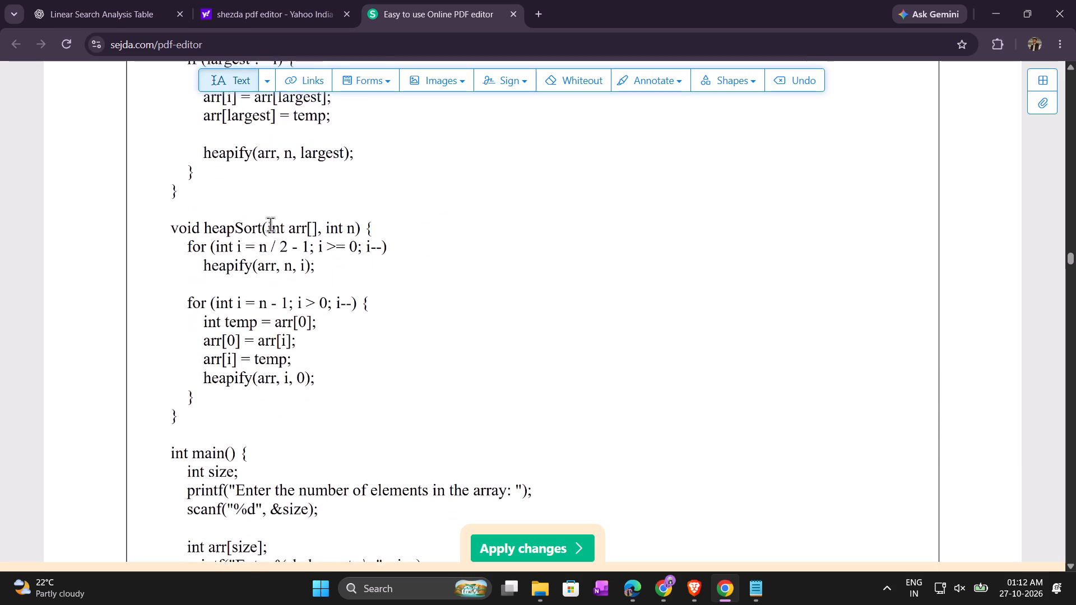
scroll(270, 224, "up", 9)
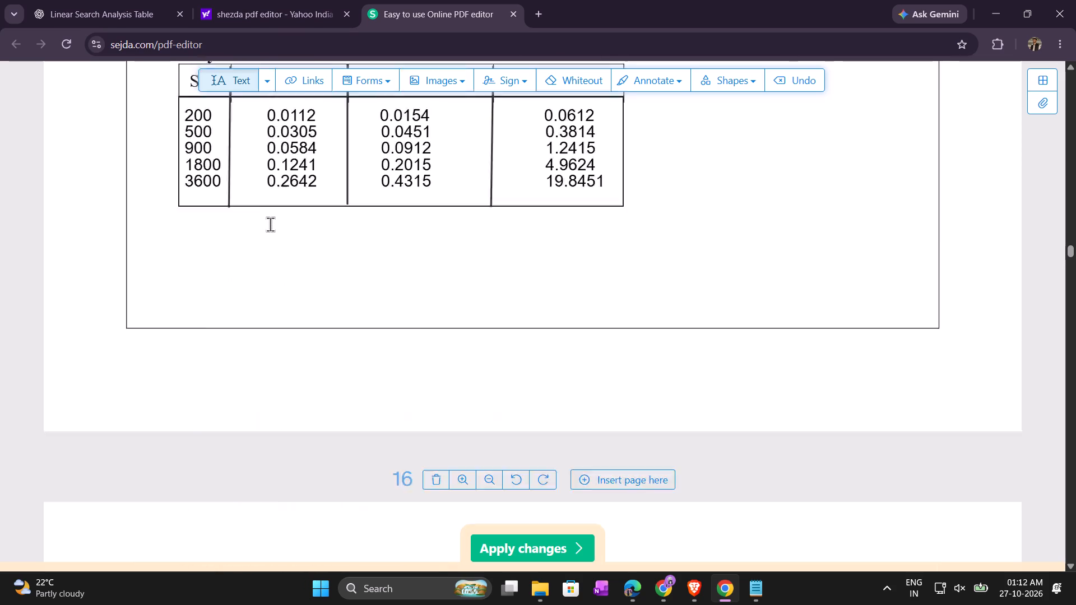
scroll(270, 224, "up", 2)
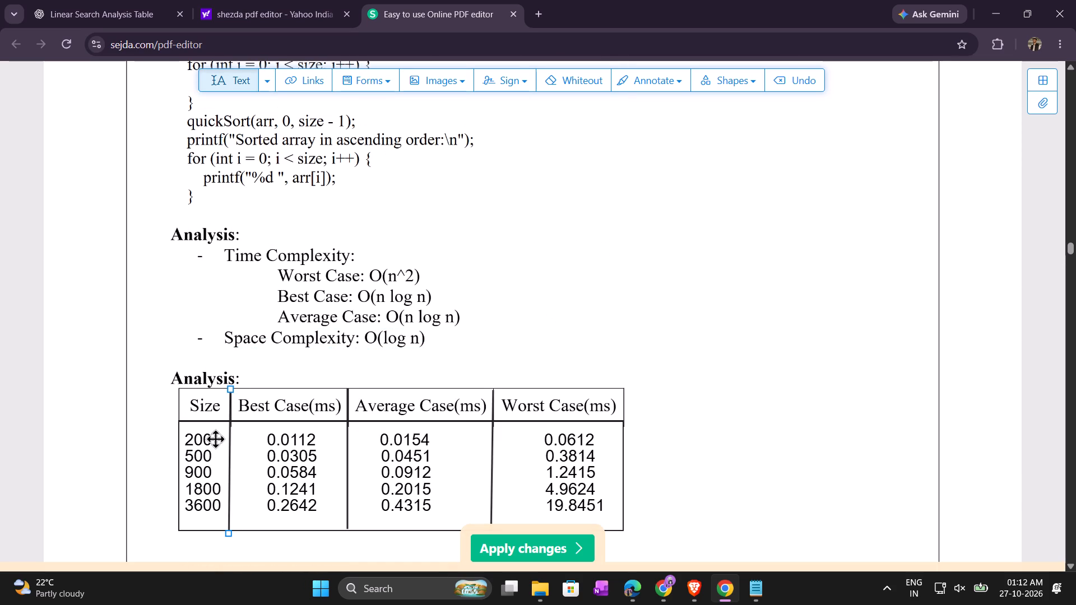
left_click(215, 439)
left_click(215, 439)
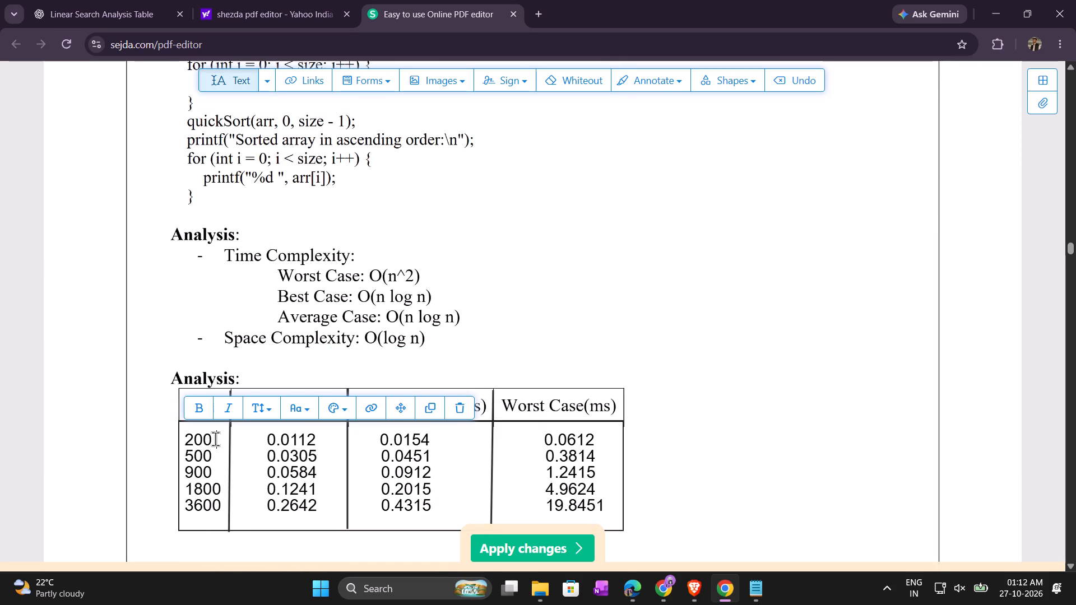
left_click_drag(211, 439, 262, 443)
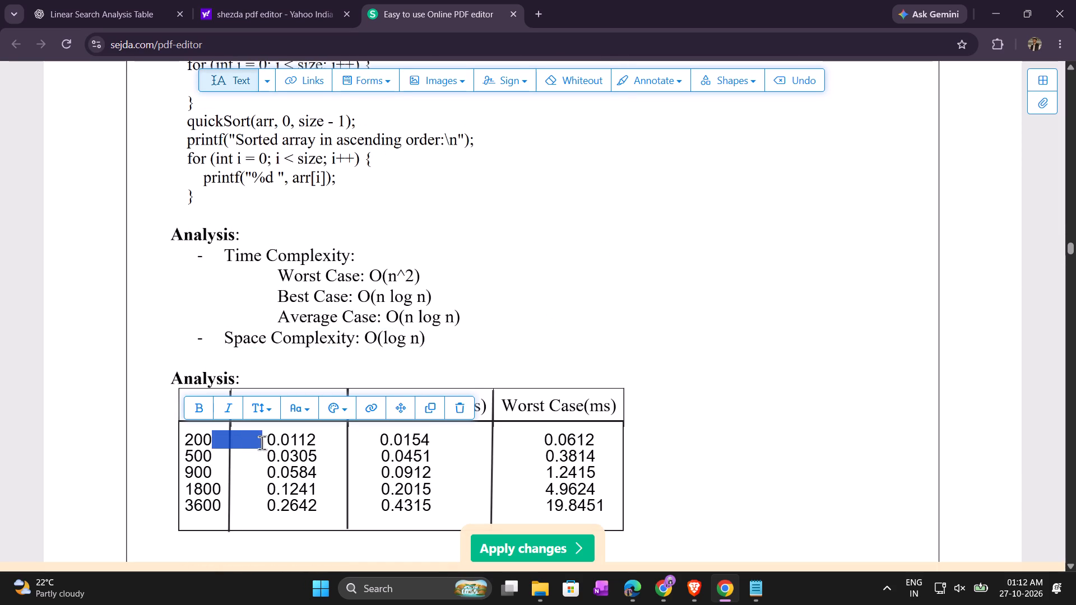
left_click_drag(262, 443, 269, 443)
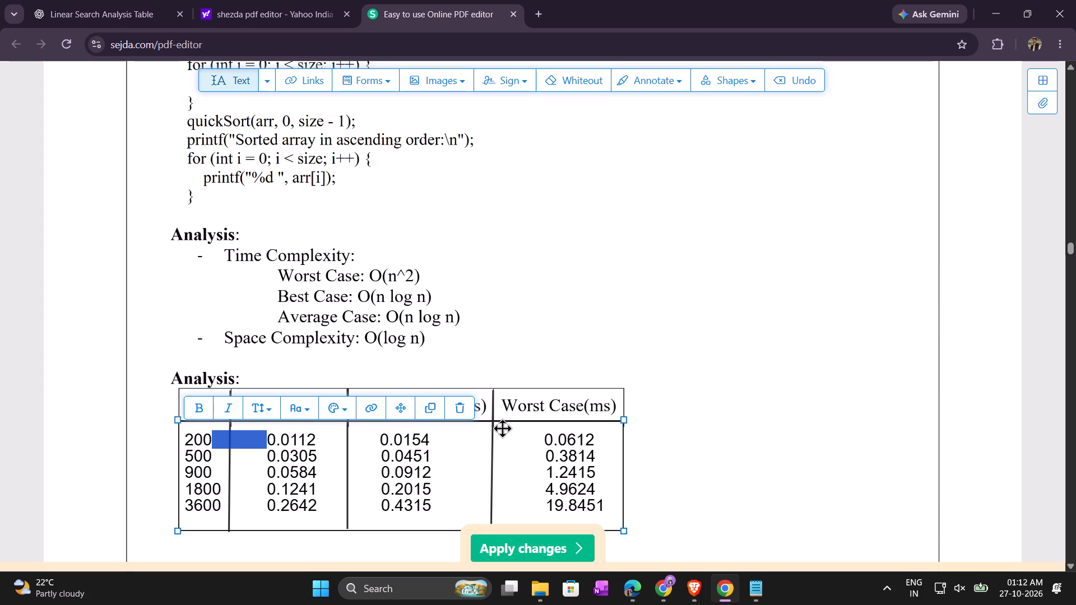
left_click_drag(430, 439, 540, 444)
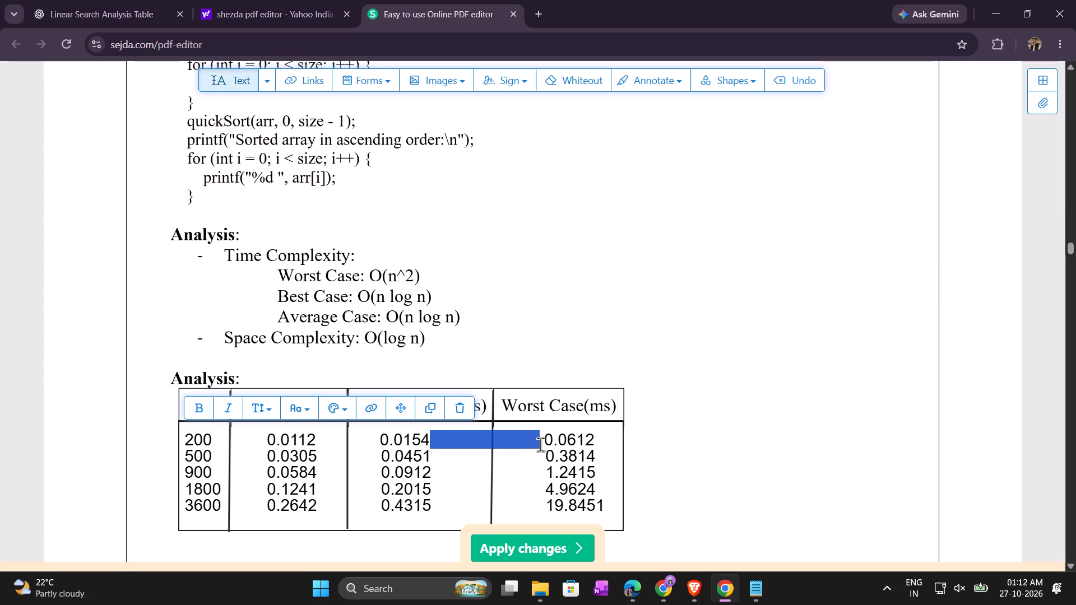
left_click_drag(540, 444, 545, 444)
key("ctrl+c")
left_click_drag(315, 439, 385, 445)
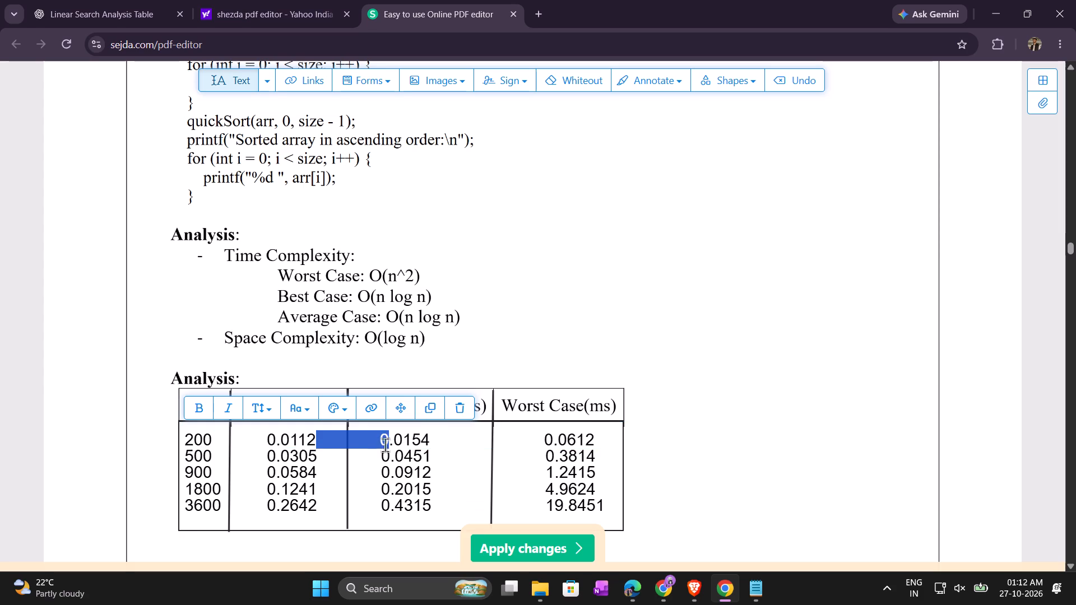
left_click_drag(385, 445, 382, 444)
key("ctrl+c")
left_click_drag(213, 440, 267, 443)
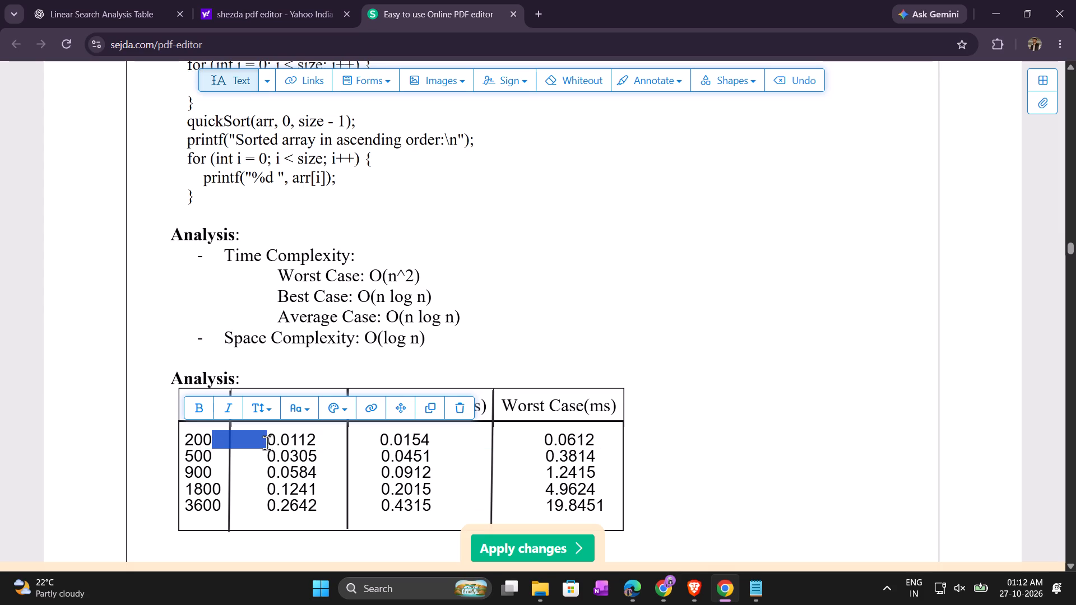
left_click_drag(267, 443, 267, 442)
key("ctrl+c")
In the Heap Sort table, insert the copied Size-to-Best Case spacing after the size in all five rows, 200 to 3600.
scroll(349, 480, "down", 3)
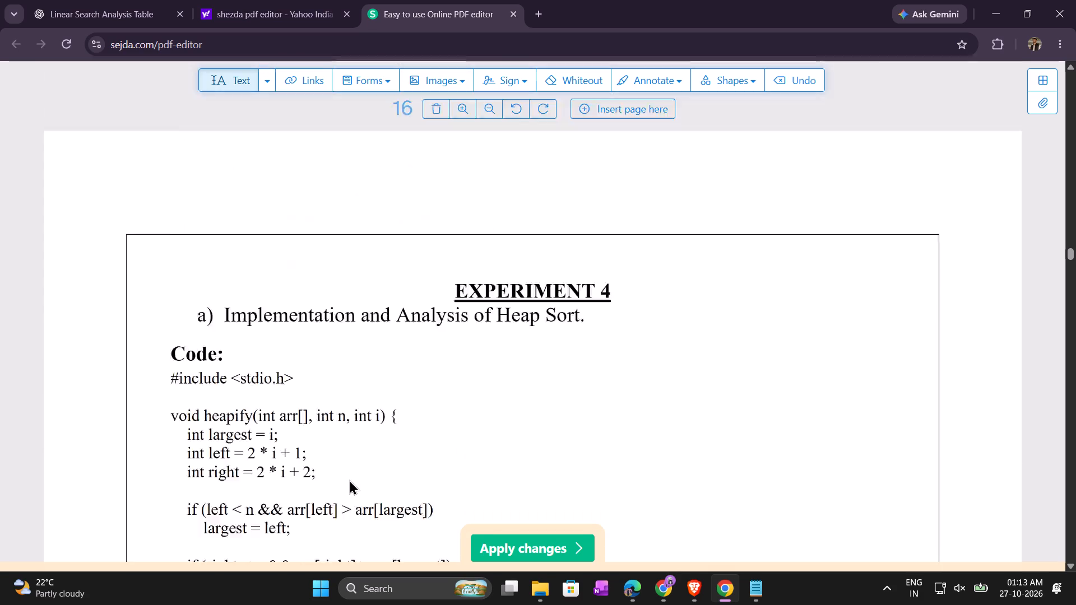
scroll(349, 480, "down", 10)
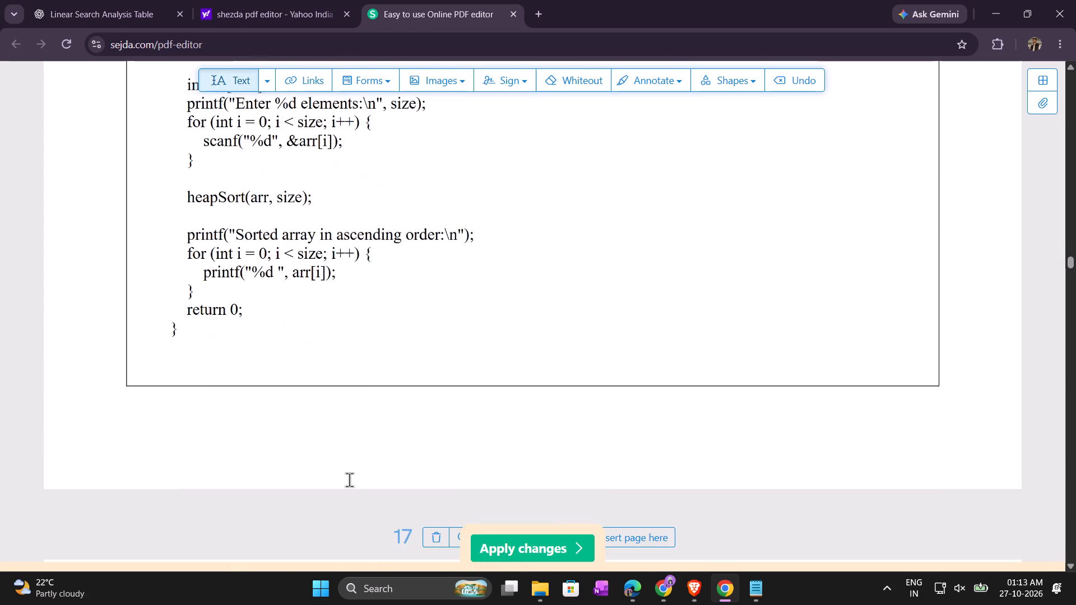
scroll(349, 480, "down", 7)
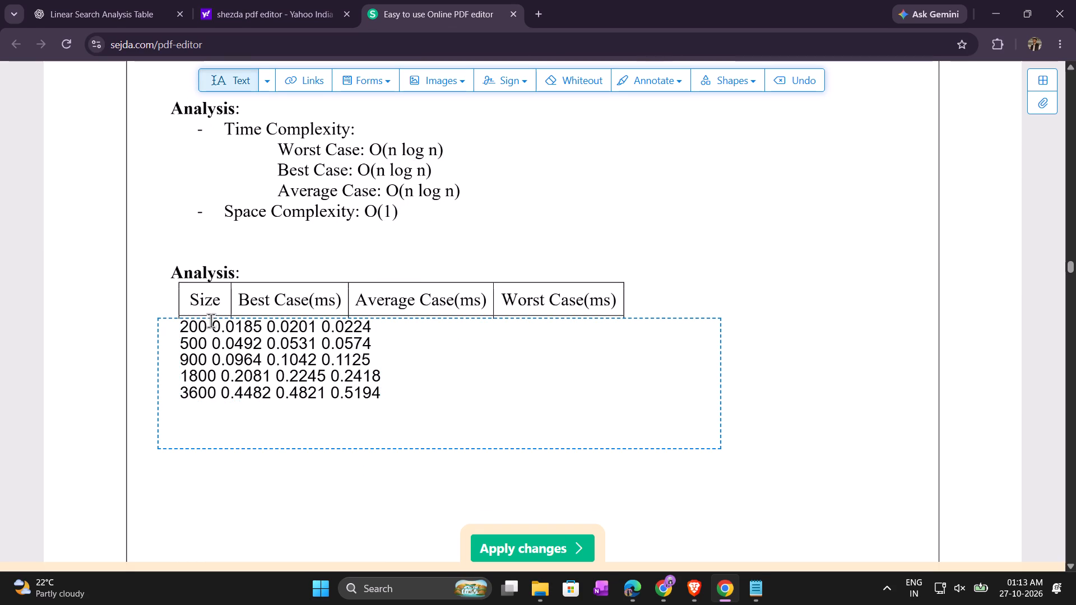
left_click(210, 324)
key("ctrl+v")
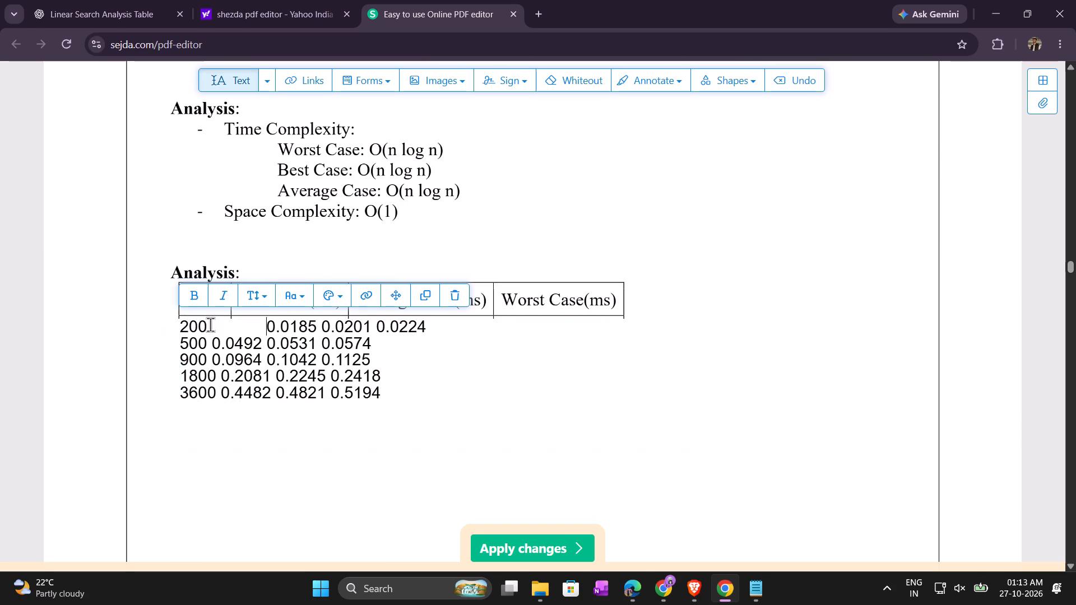
key("Down")
key("Left")
key("Left")
key("Left")
key("Left")
key("Left")
key("Left")
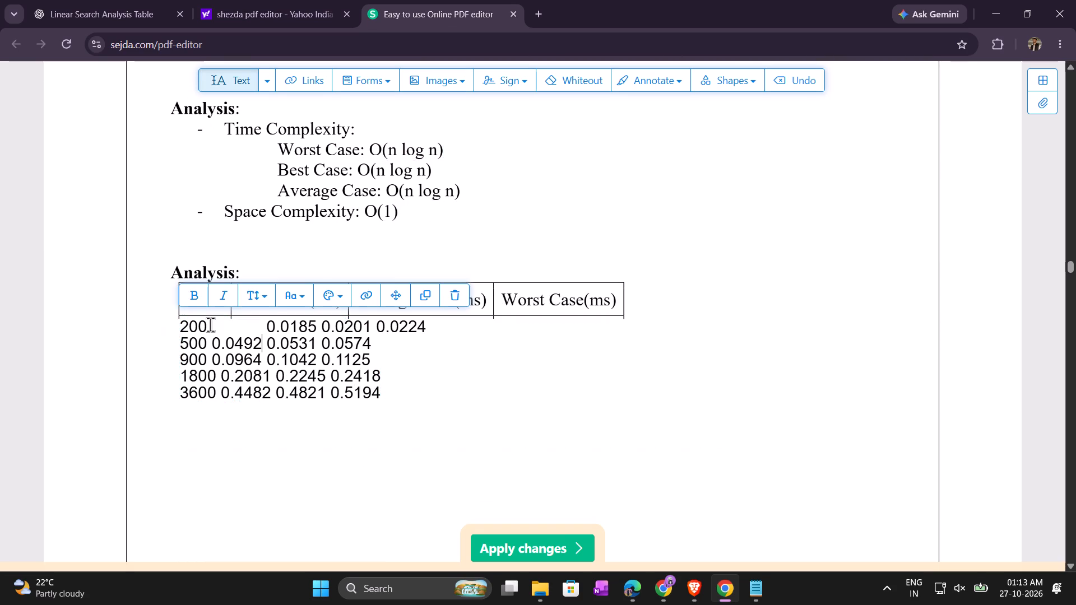
left_click(212, 336)
key("ctrl+v")
left_click(212, 357)
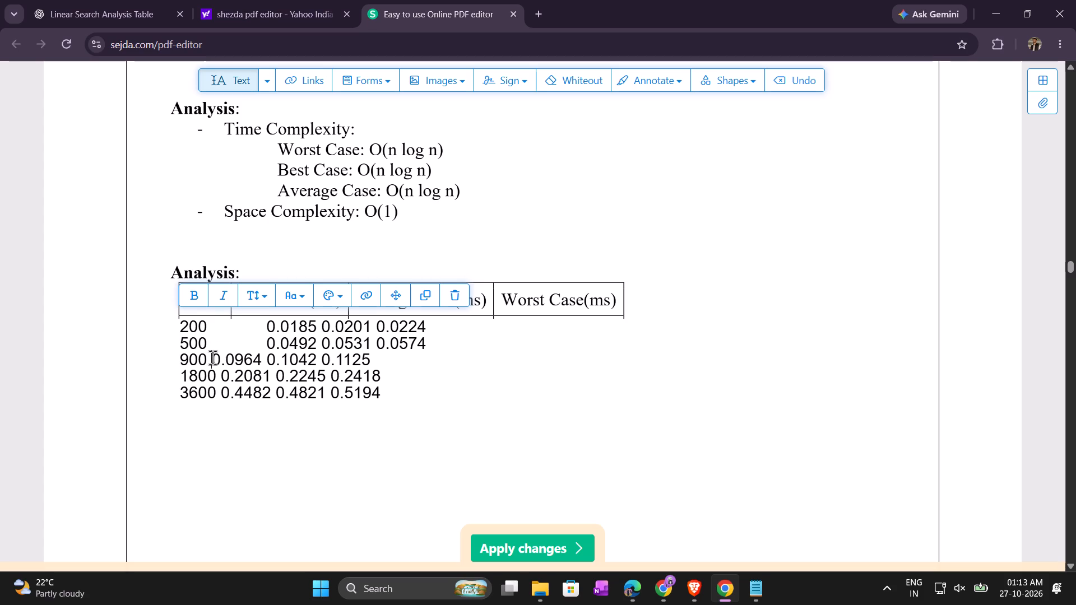
key("ctrl+v")
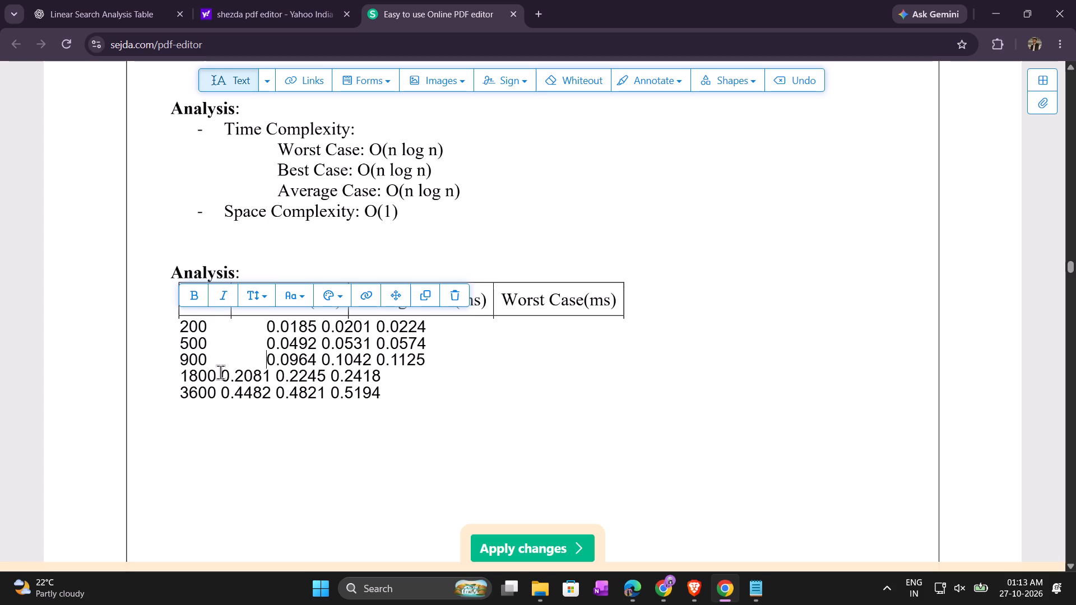
left_click(220, 372)
key("ctrl+v")
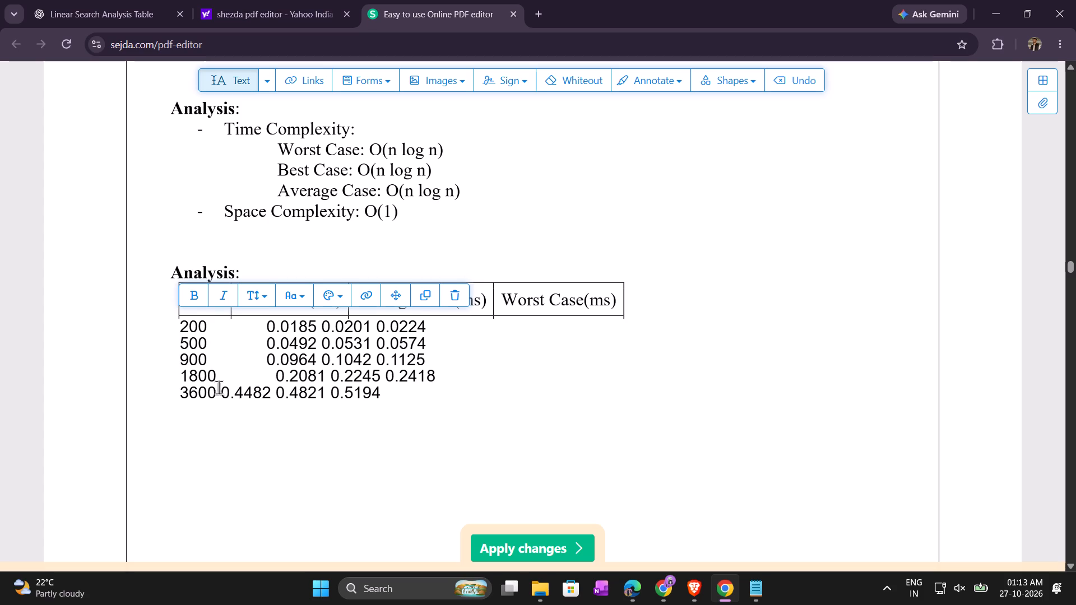
left_click(221, 392)
key("ctrl+v")
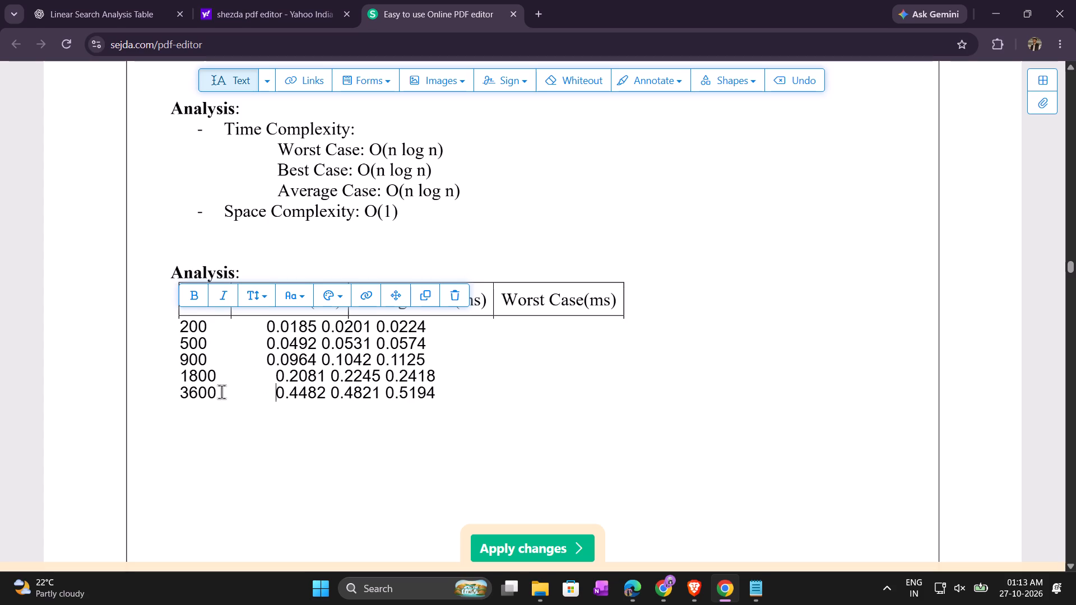
Remove one space before the Best Case values 0.4482 and 0.2081 in the 3600 and 1800 rows.
key("BackSpace")
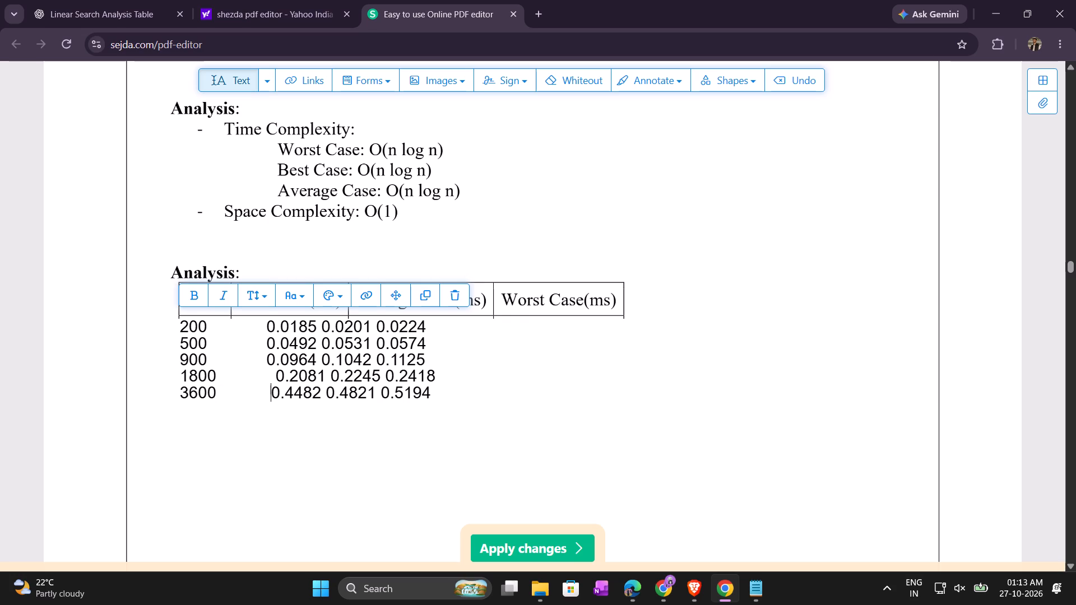
left_click(274, 376)
key("BackSpace")
Insert the copied Best-to-Average spacing before the second timing value in all five rows, trimming one space in the 1800 and 3600 rows.
left_click(320, 324)
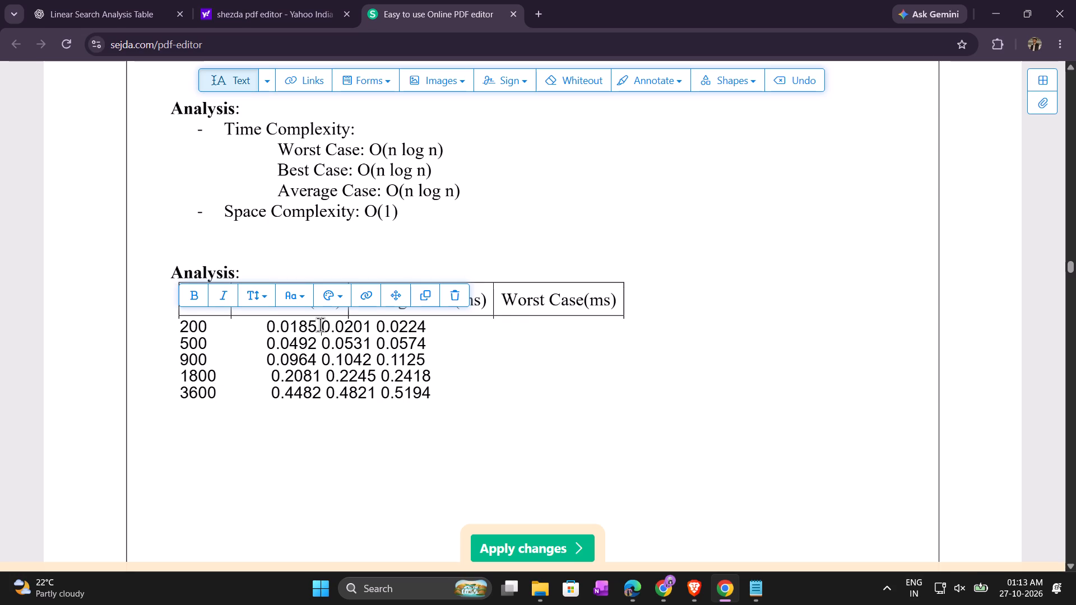
key("super+v")
key("Down")
key("Return")
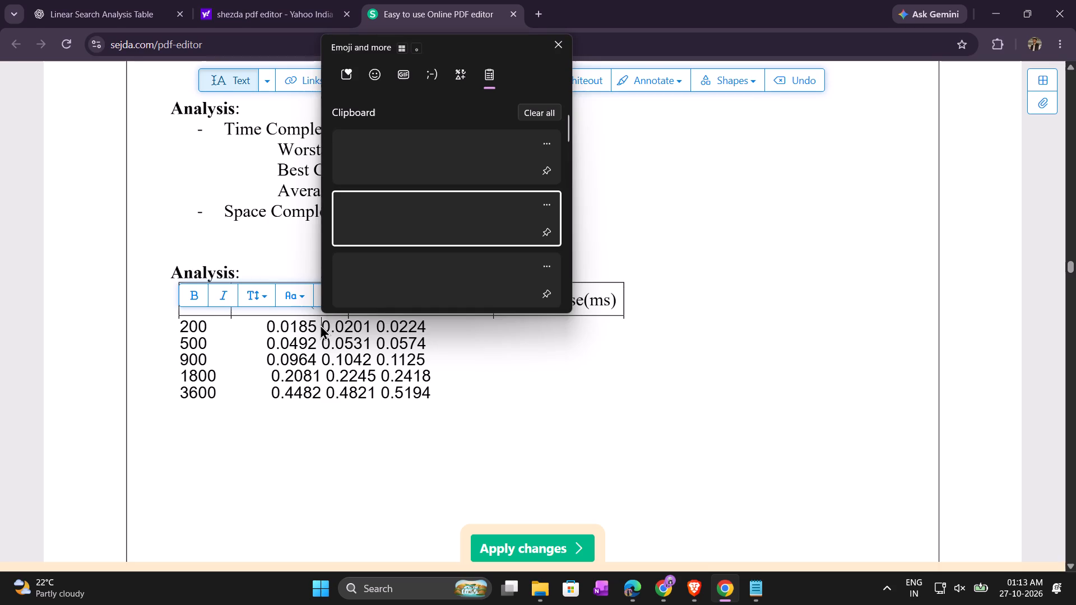
key("ctrl+v")
left_click(322, 343)
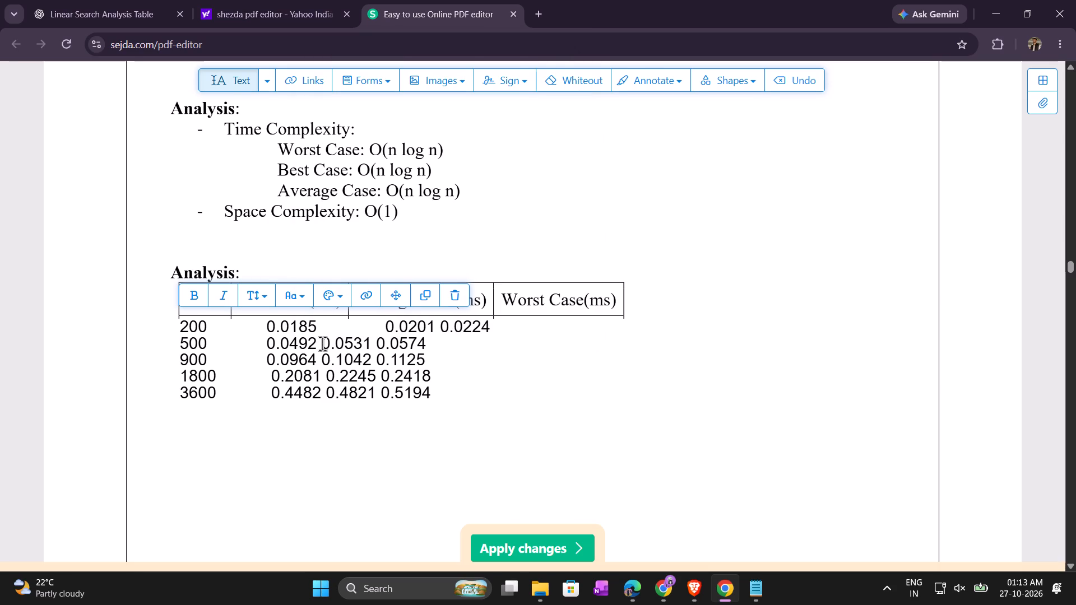
key("ctrl+v")
left_click(322, 359)
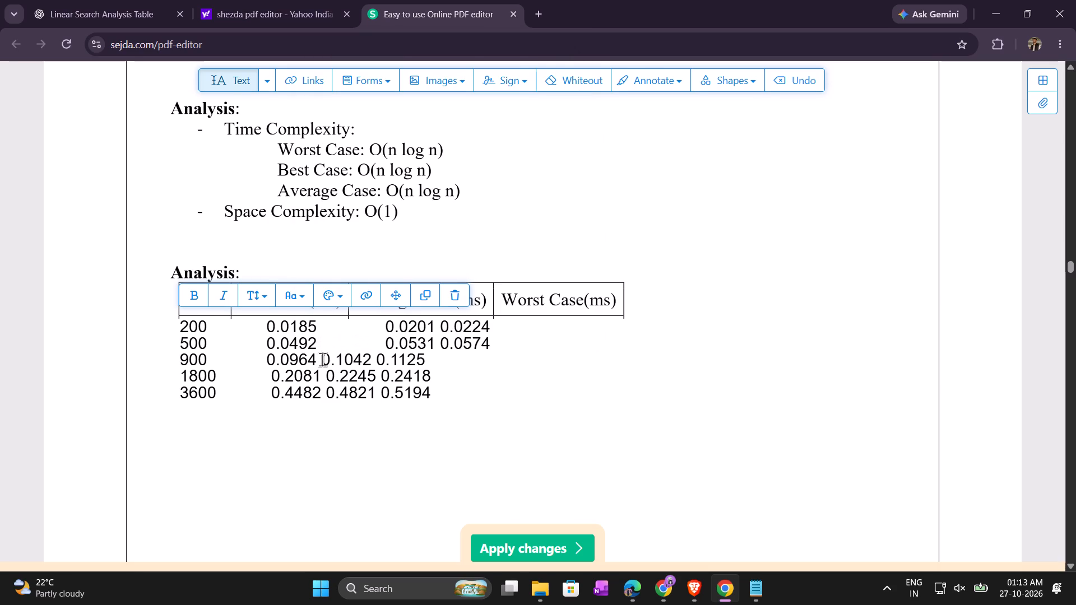
key("ctrl+v")
left_click(325, 373)
key("ctrl+v")
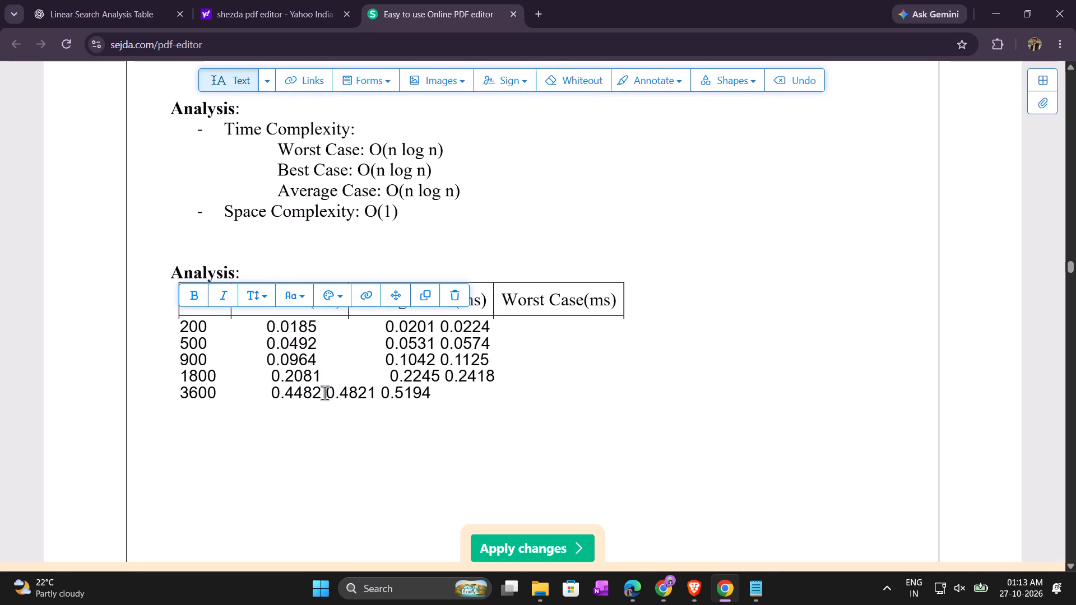
key("BackSpace")
left_click(324, 393)
key("ctrl+v")
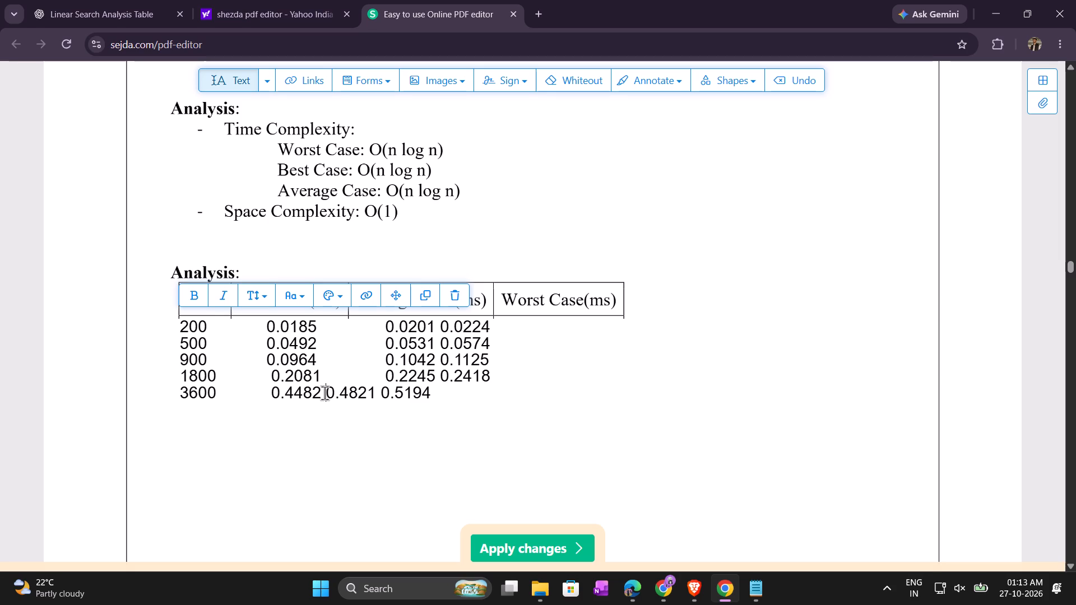
key("BackSpace")
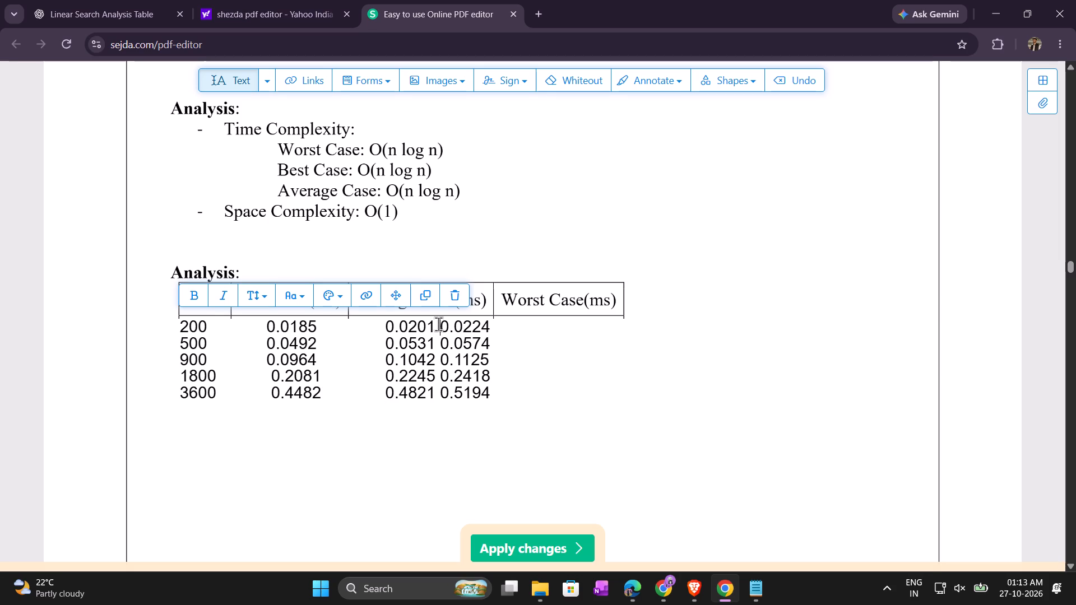
Insert the copied Average-to-Worst spacing before the third timing value in all five Heap Sort rows, 200 to 3600.
left_click(438, 324)
key("super+v")
key("Down")
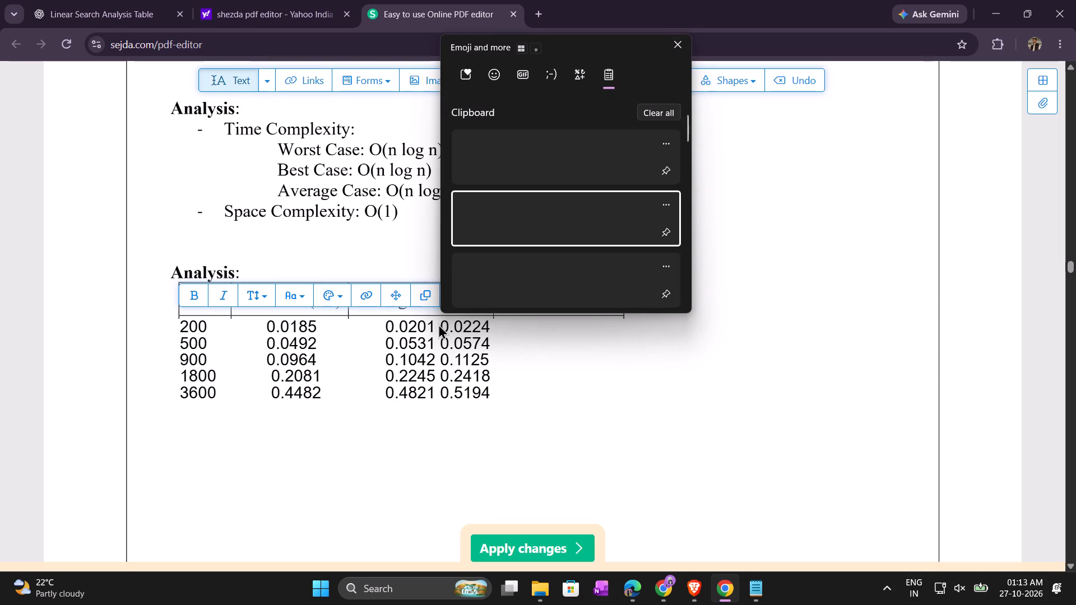
key("Down")
key("Return")
key("ctrl+v")
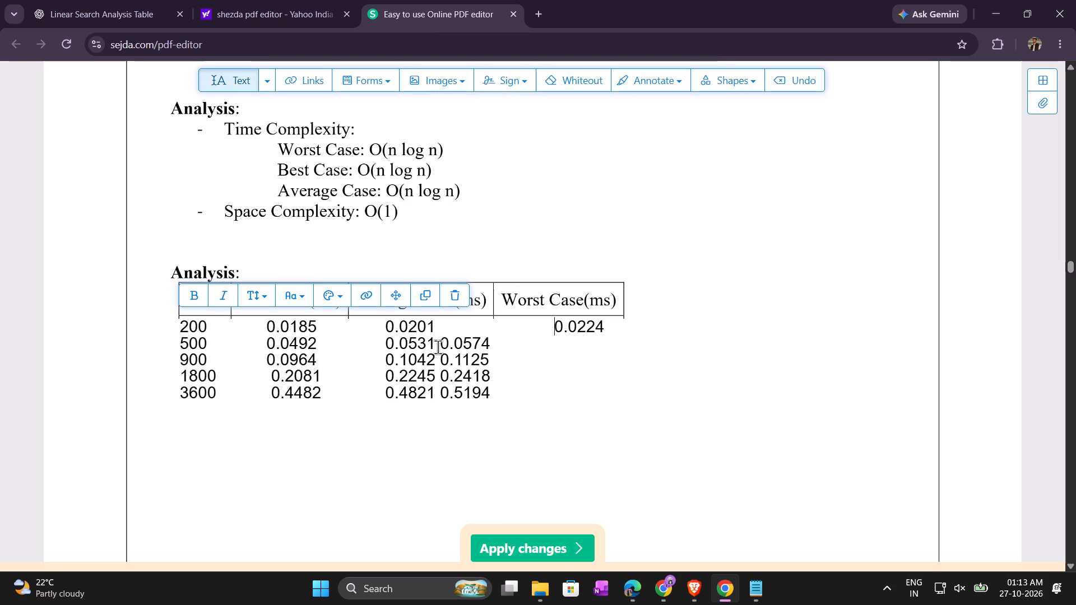
left_click(438, 347)
key("ctrl+v")
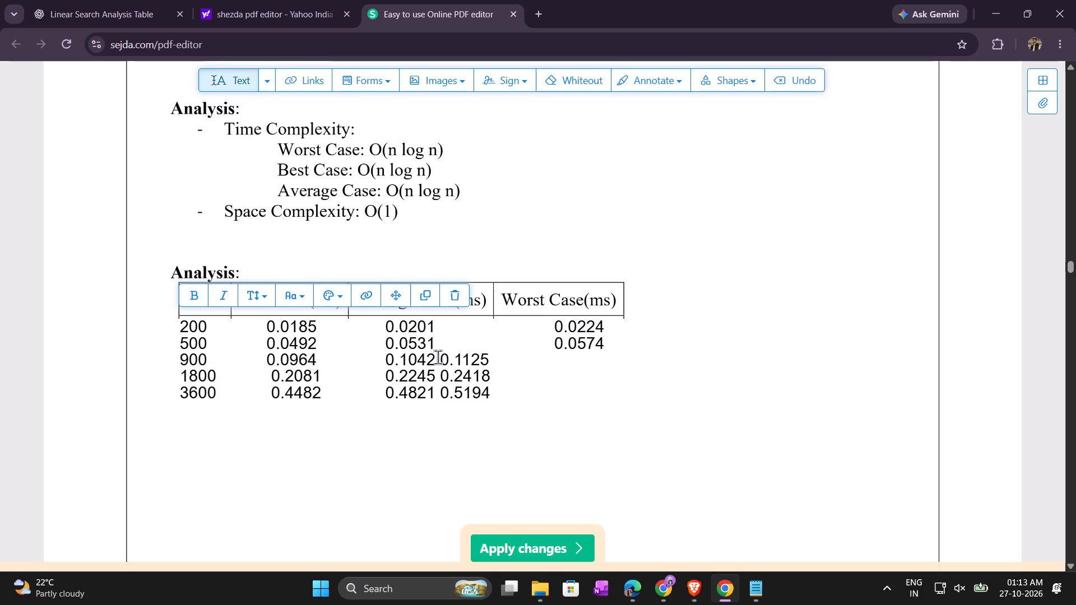
left_click(438, 357)
key("ctrl+v")
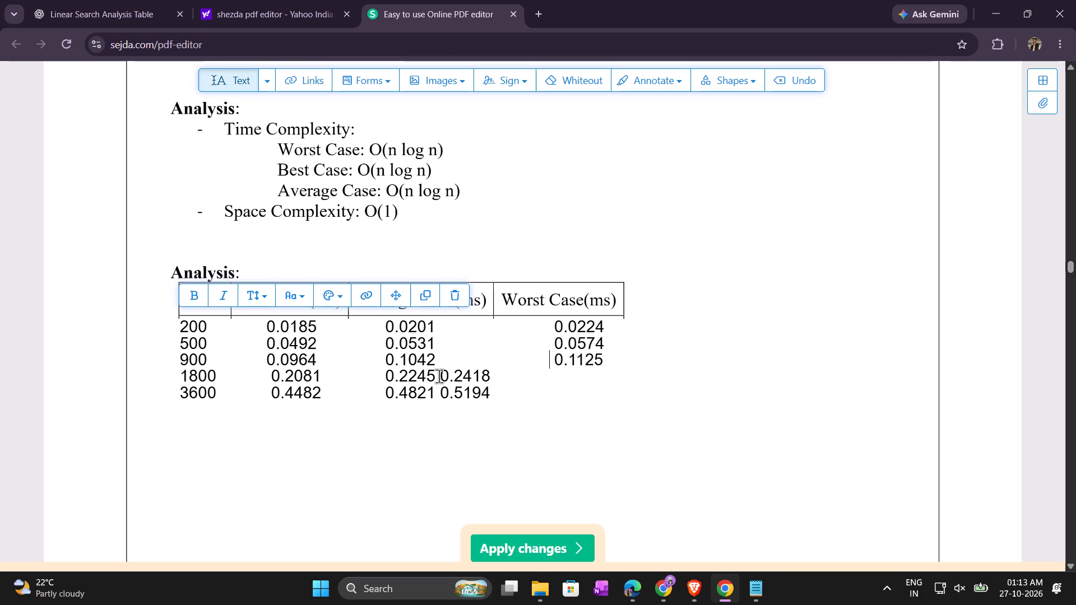
left_click(439, 376)
key("ctrl+v")
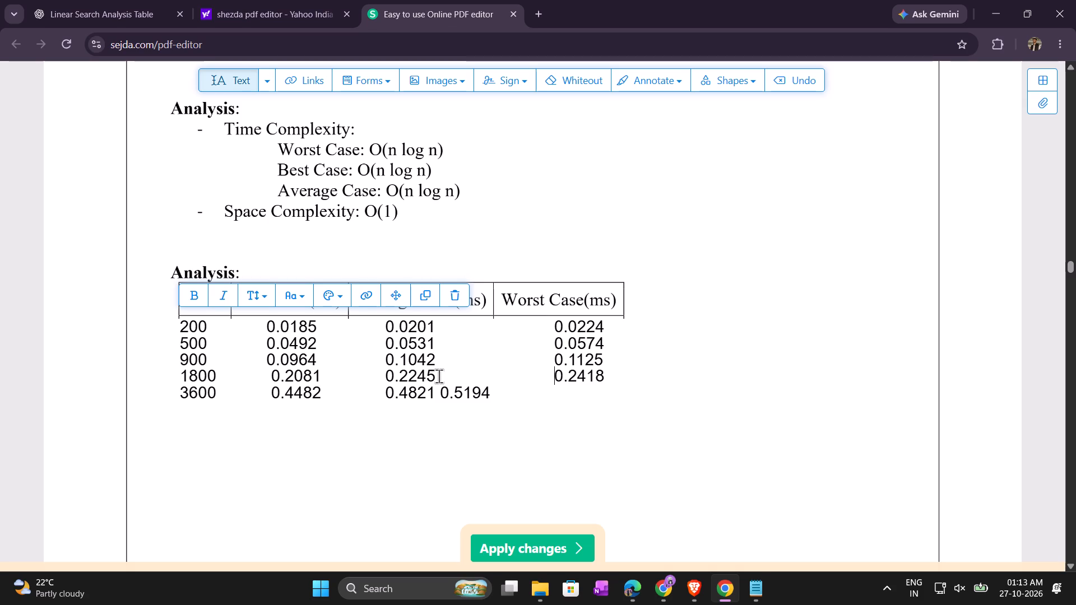
left_click(439, 396)
key("ctrl+v")
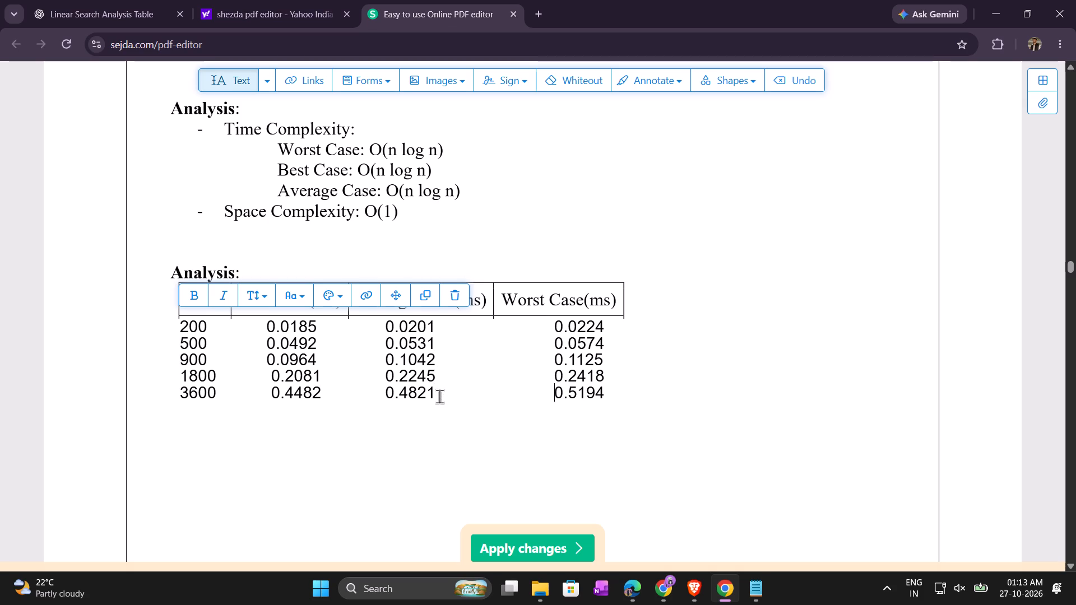
Remove one space before the Best Case values 0.2081 and 0.4482 in the 1800 and 3600 rows.
left_click(273, 373)
key("BackSpace")
key("Down")
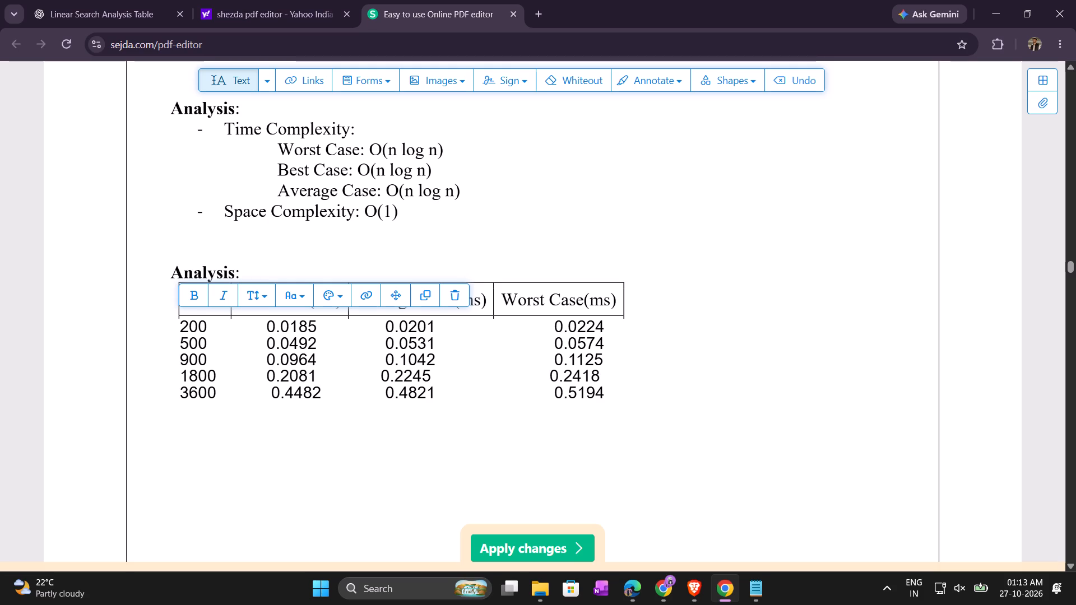
key("BackSpace")
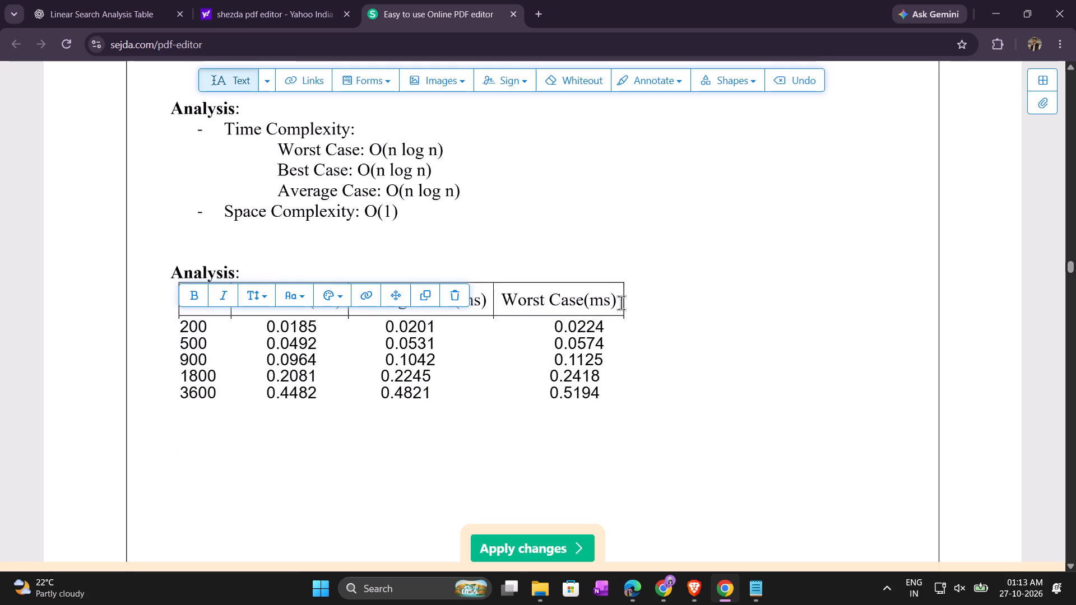
Draw a rectangle border around the five Heap Sort data rows, from the header's lower edge to just below the 3600 row.
left_click(746, 85)
left_click(741, 130)
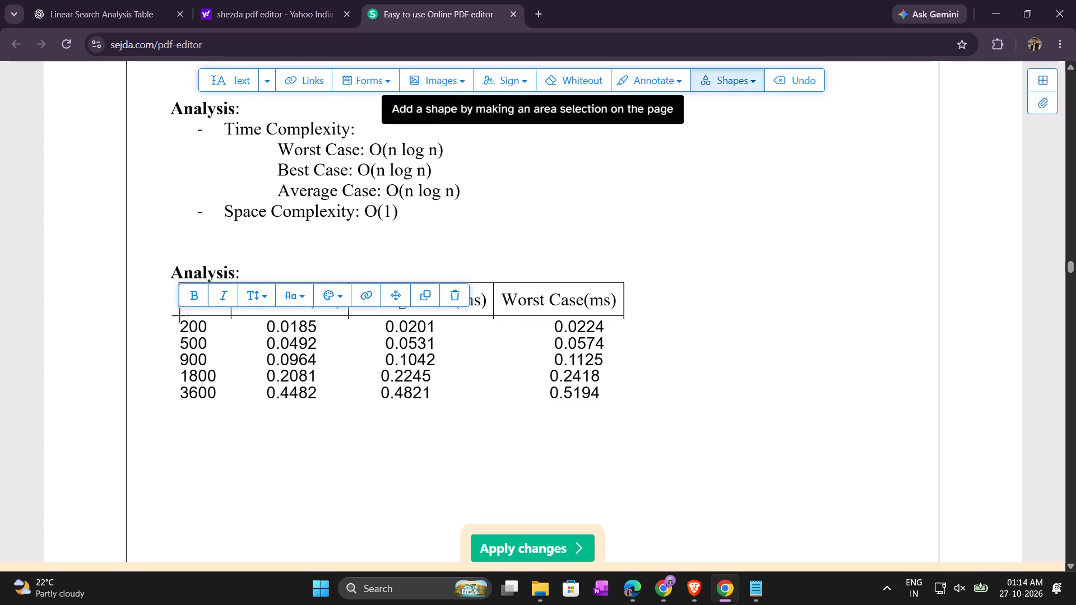
left_click_drag(179, 315, 618, 448)
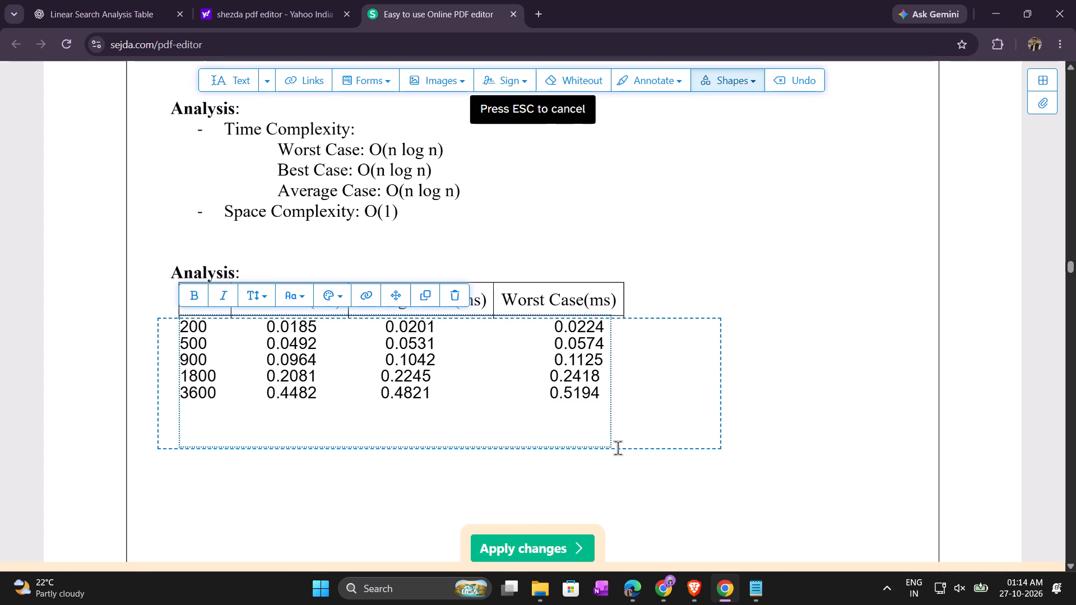
left_click_drag(618, 448, 623, 415)
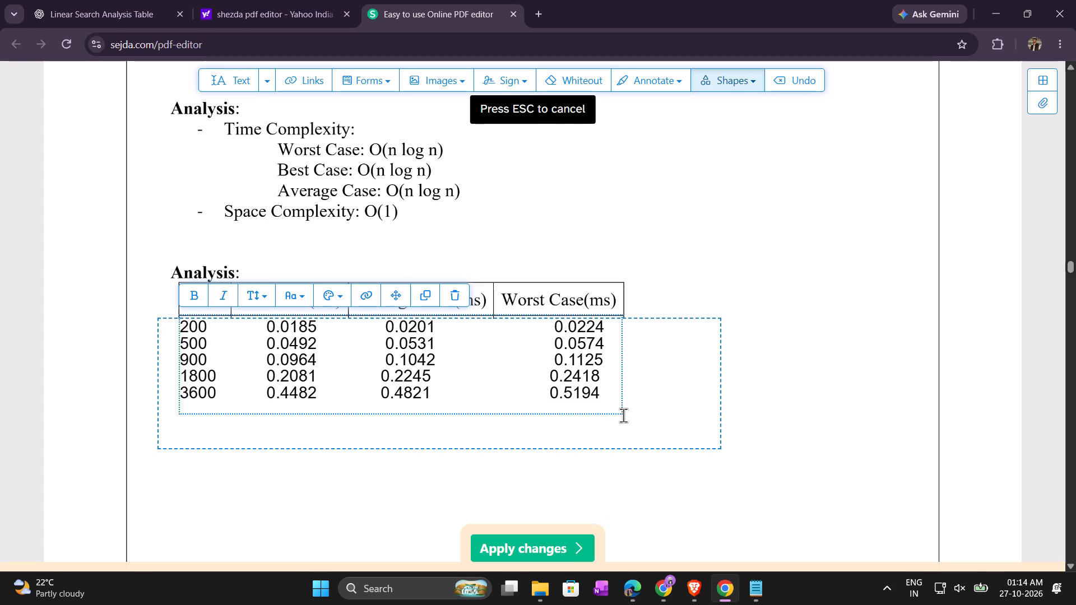
left_click_drag(623, 415, 622, 409)
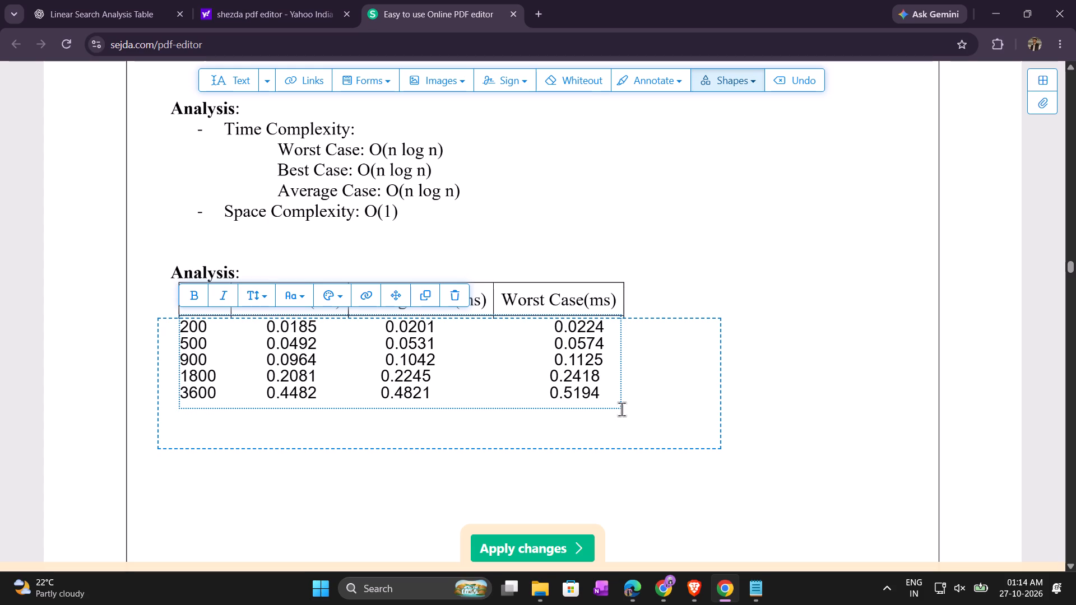
left_click_drag(622, 409, 620, 409)
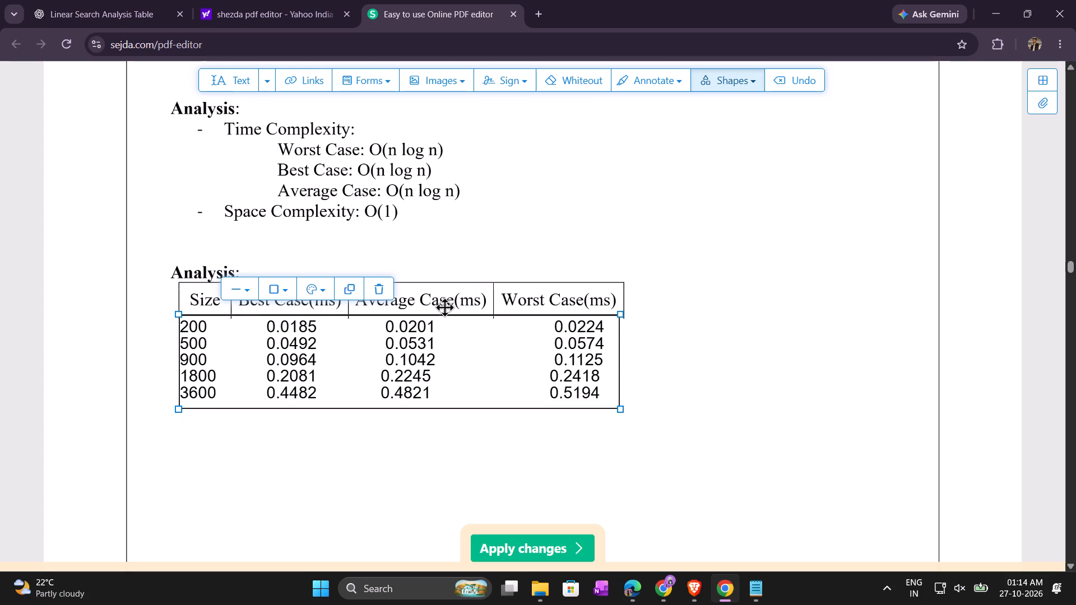
Draw a vertical line between the Average Case and Worst Case columns down to the table's bottom border, adjusting its ends to straighten it.
left_click(740, 76)
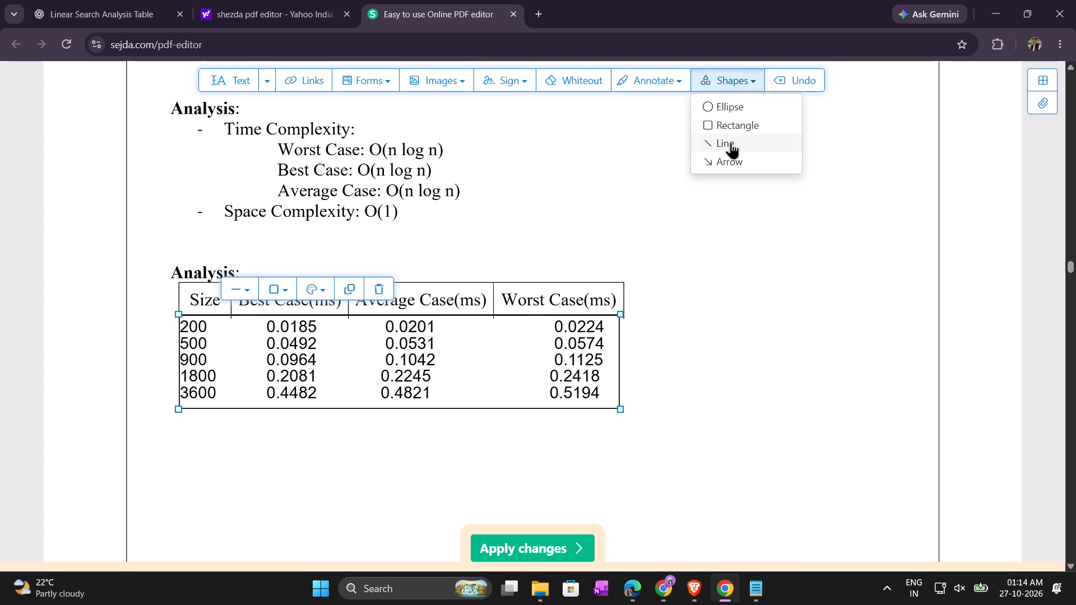
left_click(731, 142)
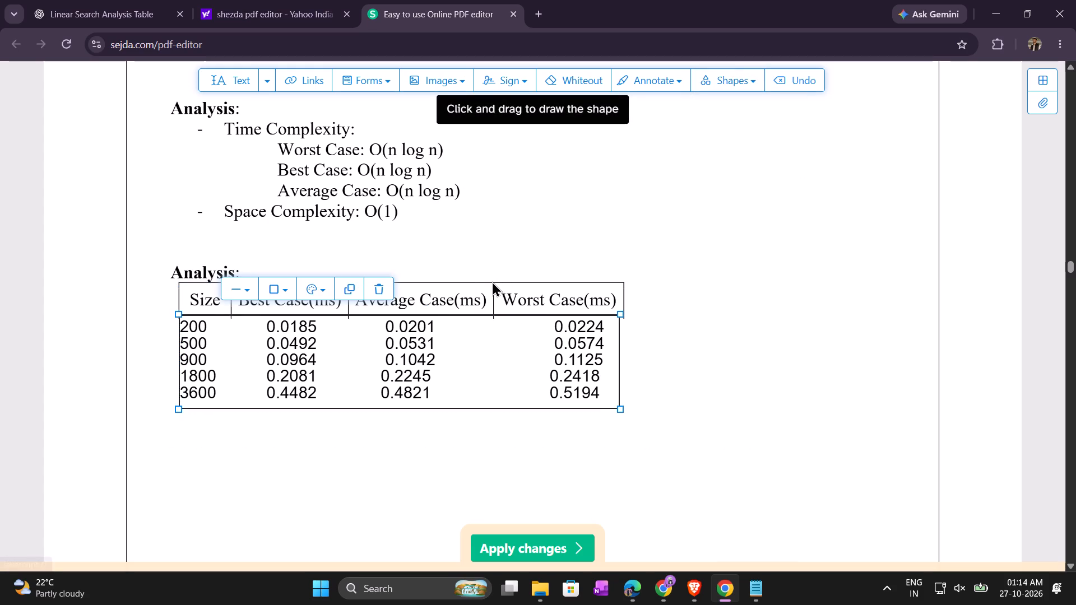
left_click_drag(492, 281, 498, 409)
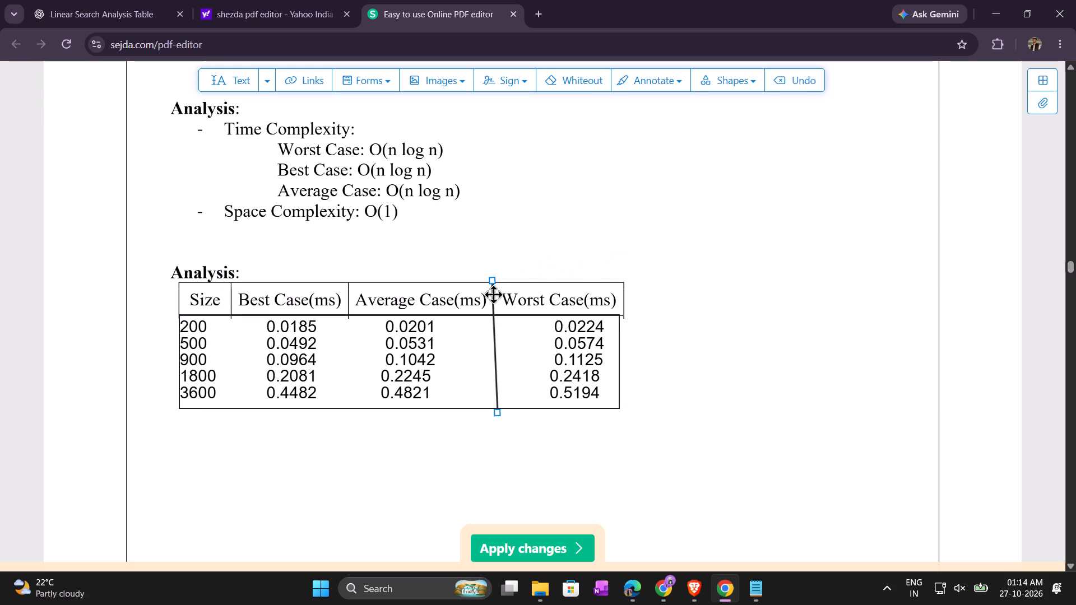
left_click_drag(491, 283, 494, 283)
left_click_drag(494, 283, 494, 278)
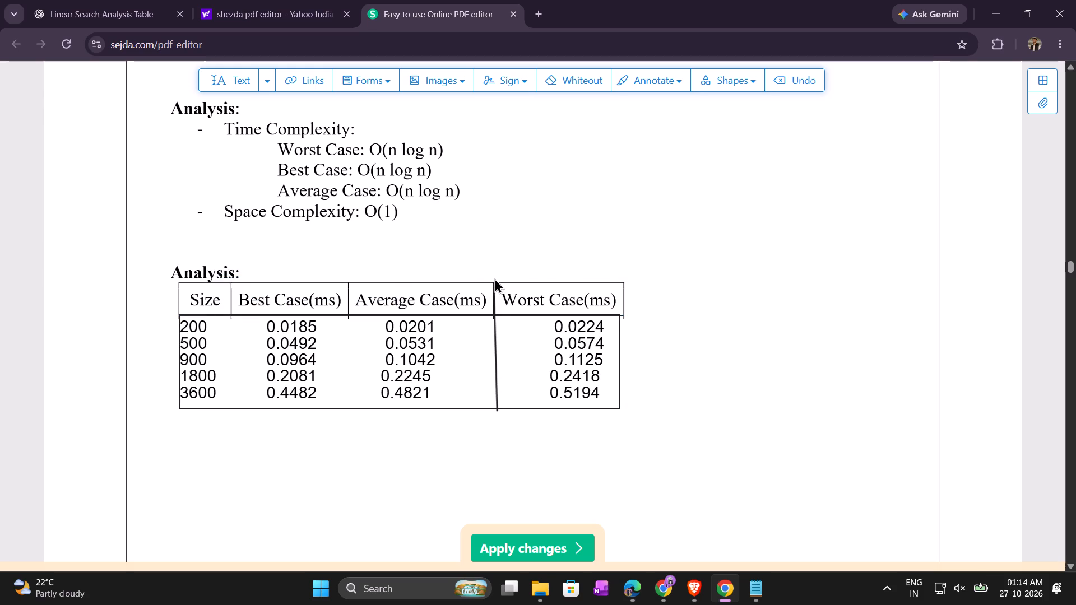
left_click_drag(494, 278, 493, 277)
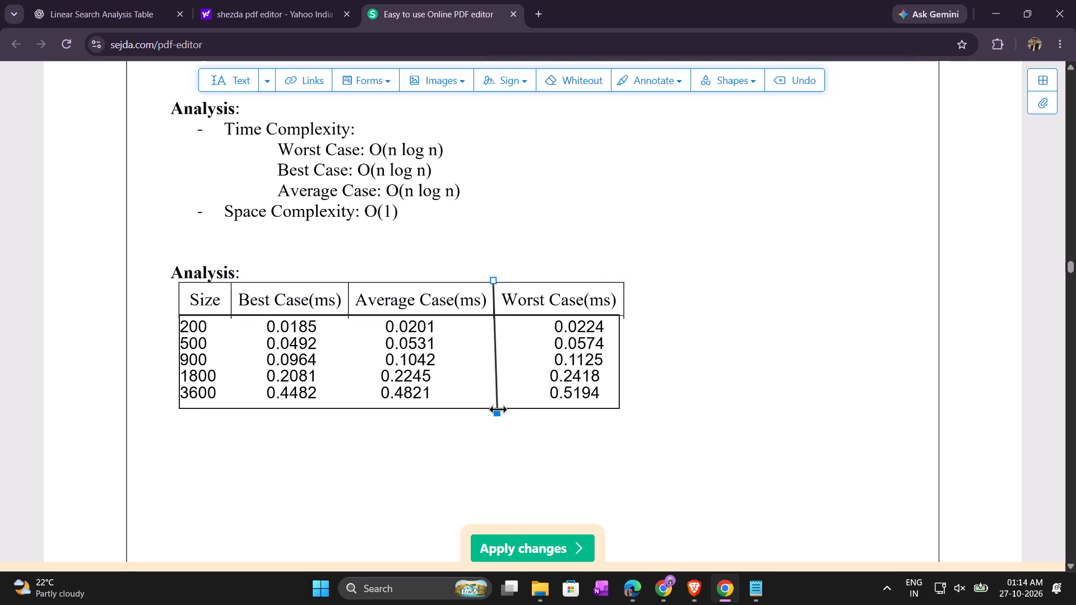
left_click(497, 409)
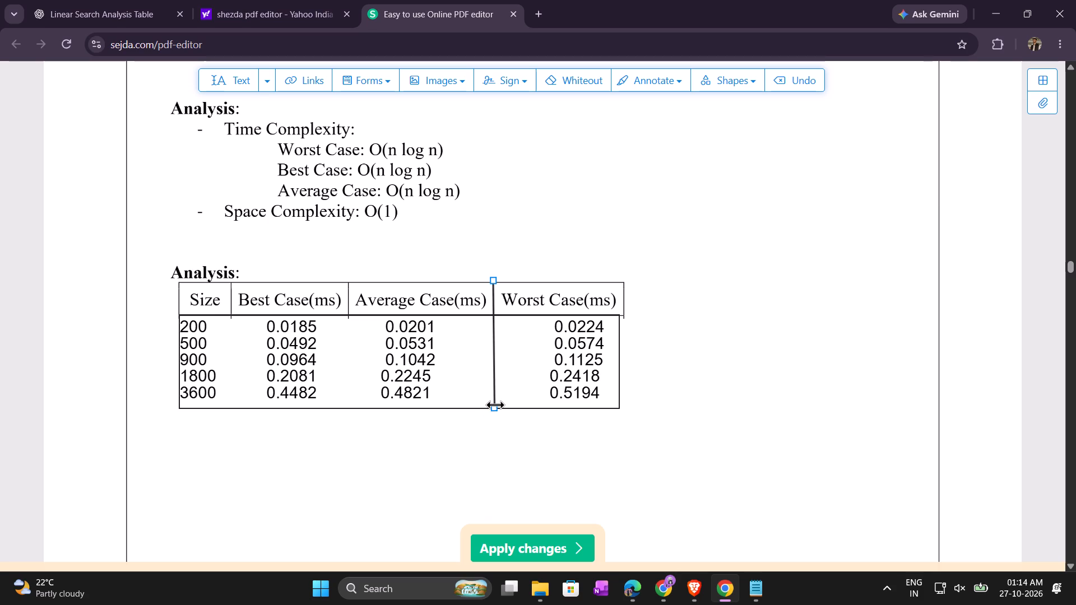
Draw a vertical line between the Best Case and Average Case columns, extending it down to the table's bottom border.
left_click(752, 81)
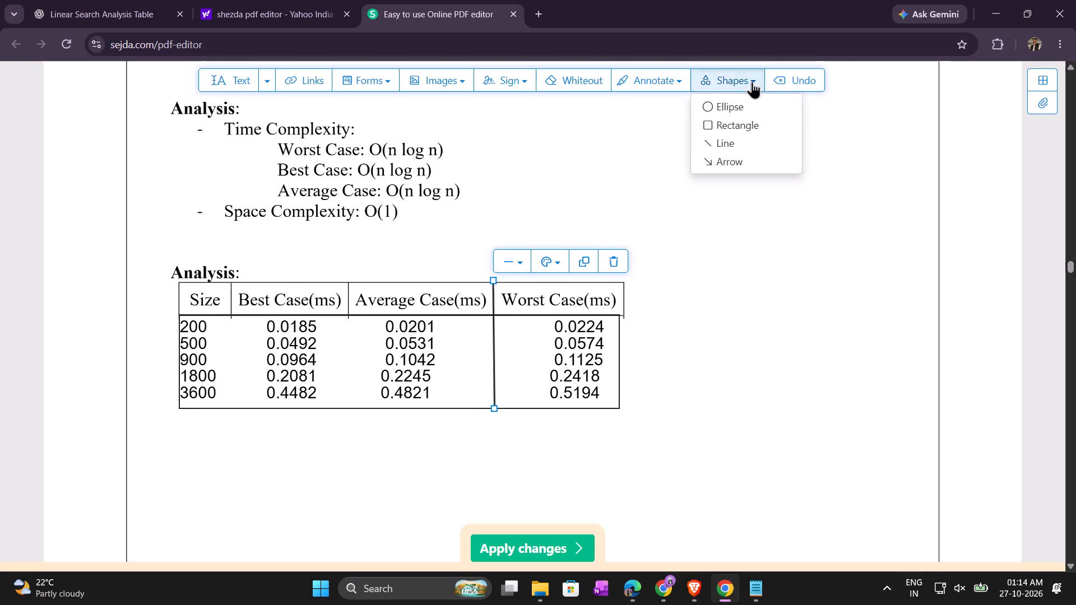
left_click(736, 146)
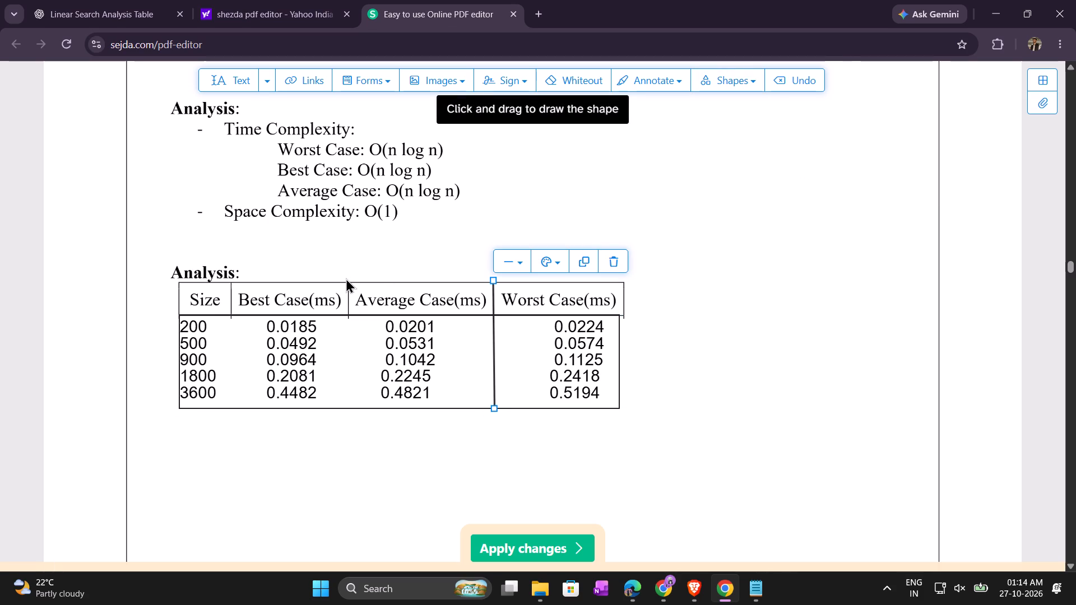
left_click_drag(347, 280, 346, 381)
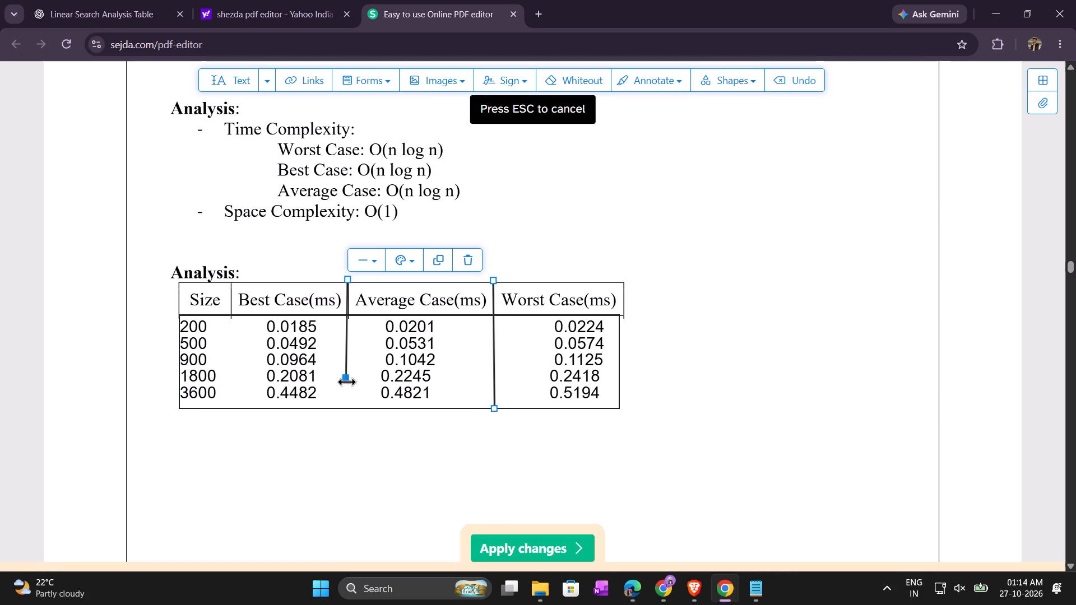
left_click_drag(346, 381, 349, 406)
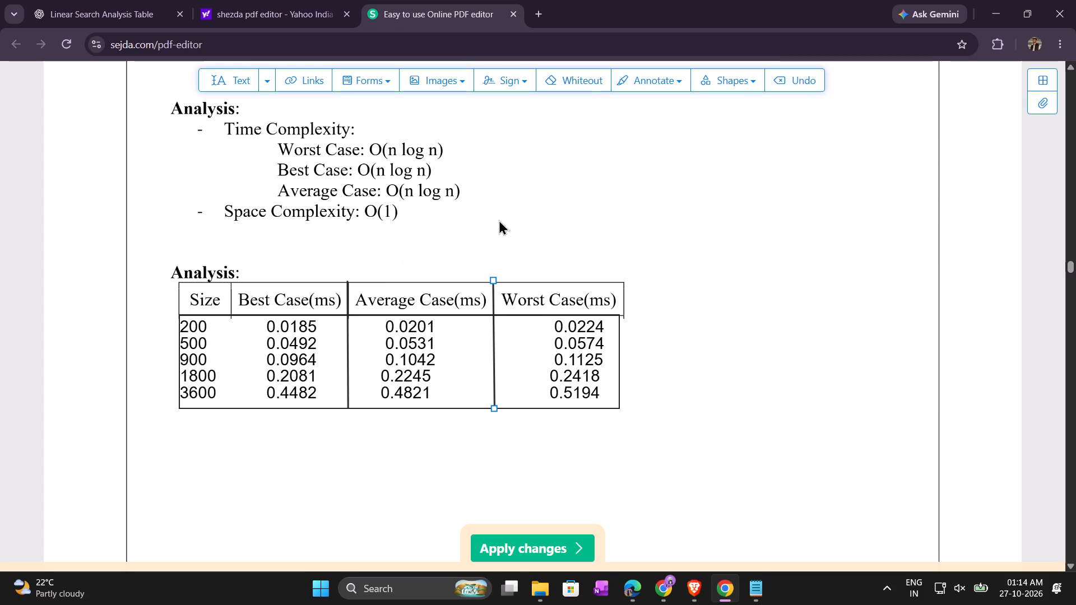
Draw a vertical line between the Size and Best Case columns down to the bottom border, adjusting both ends to straighten it.
left_click(744, 90)
left_click(731, 141)
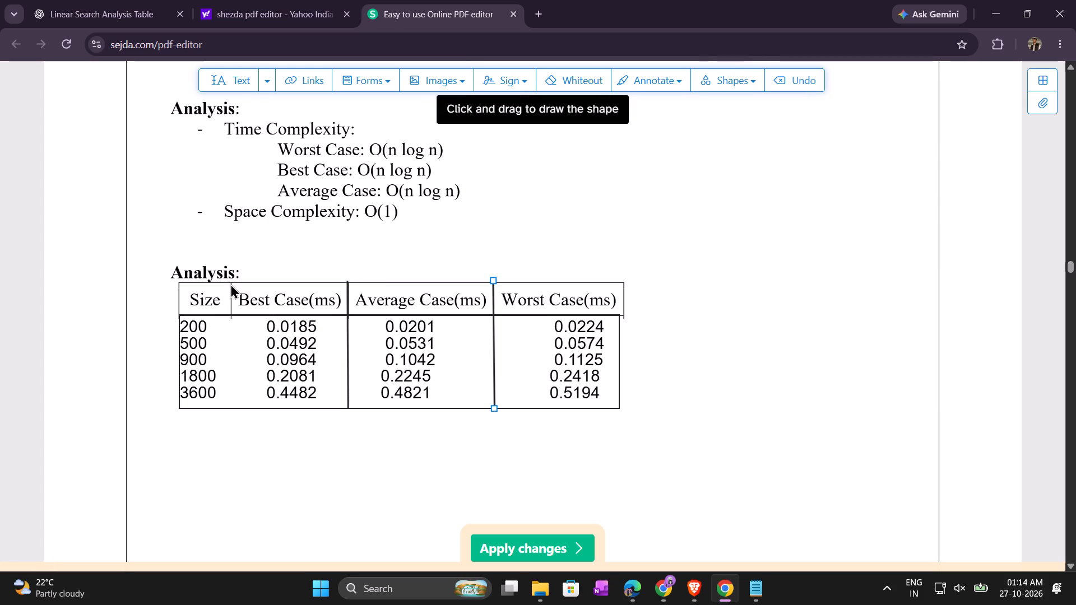
left_click_drag(230, 283, 233, 413)
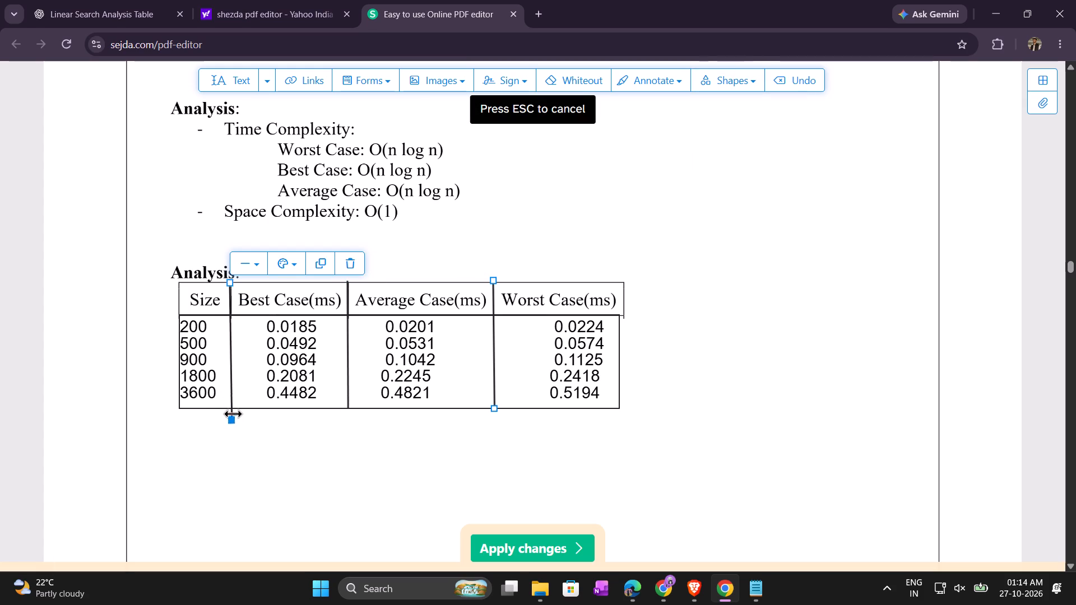
left_click_drag(233, 413, 232, 409)
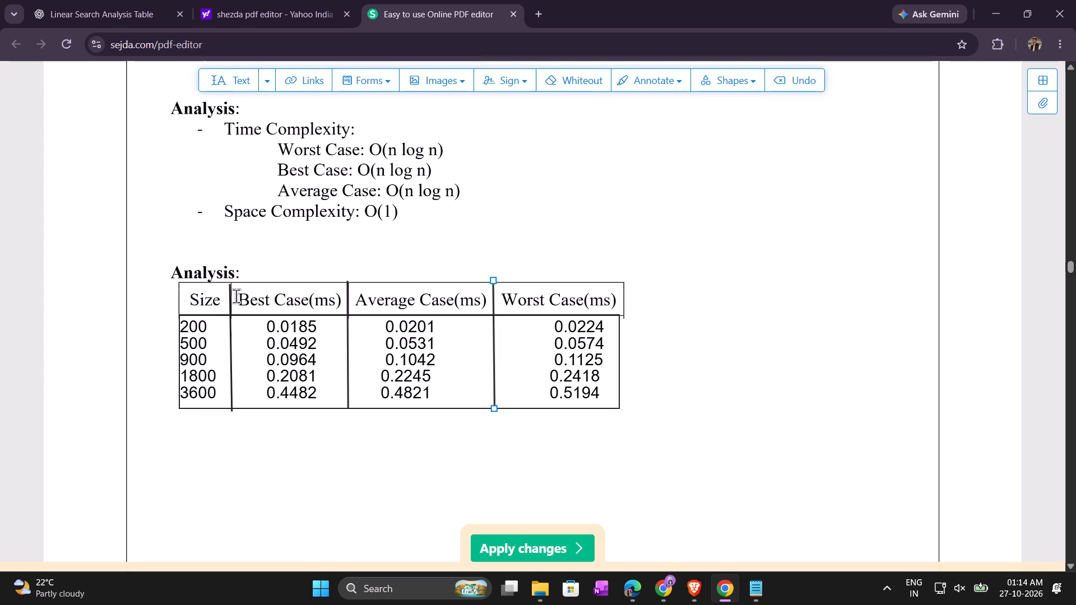
left_click(229, 282)
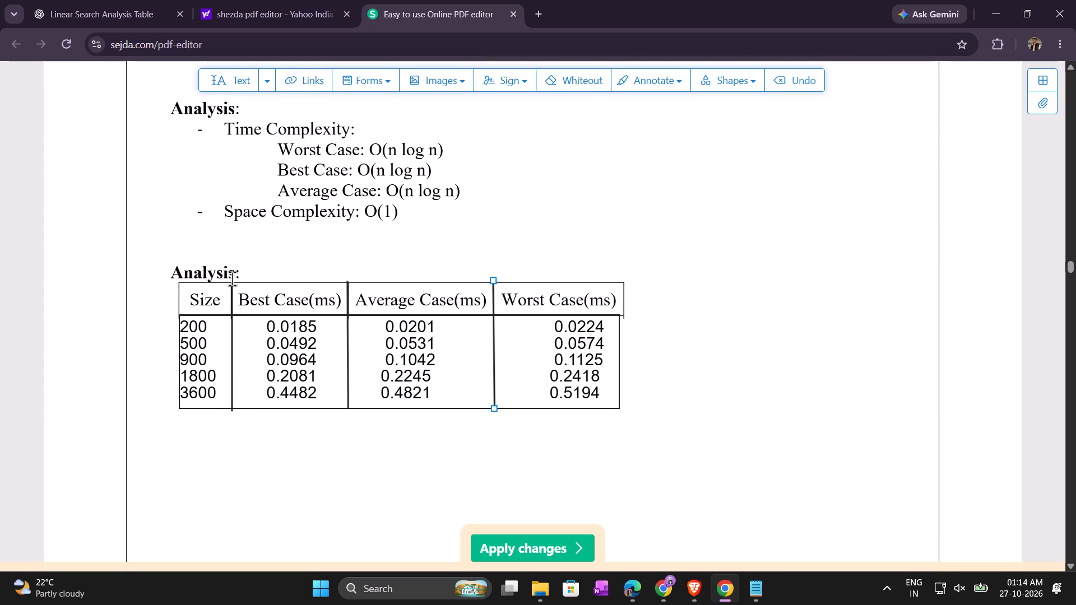
Find the Counting Sort analysis table in the PDF and copy the five Analysis 2 data rows of experiment 4(B) from Notepad.
scroll(568, 206, "down", 3)
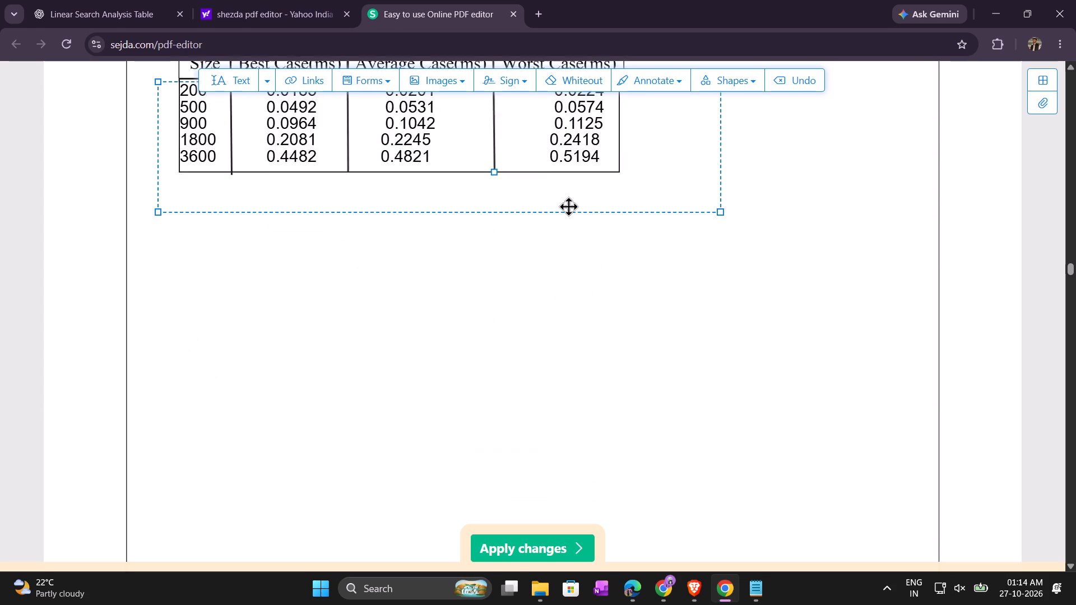
scroll(568, 206, "down", 8)
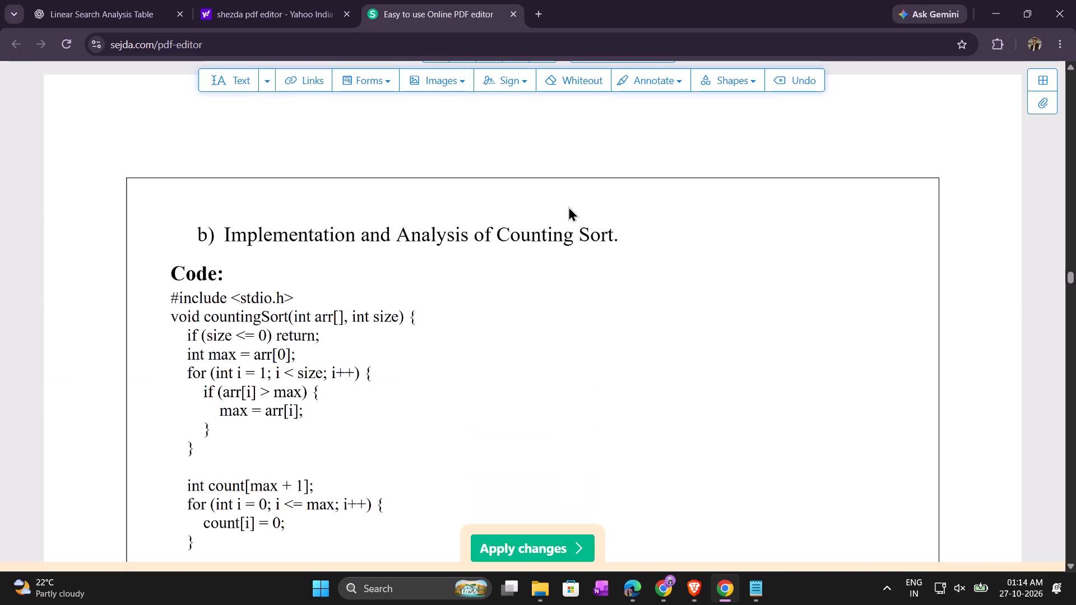
scroll(568, 206, "down", 9)
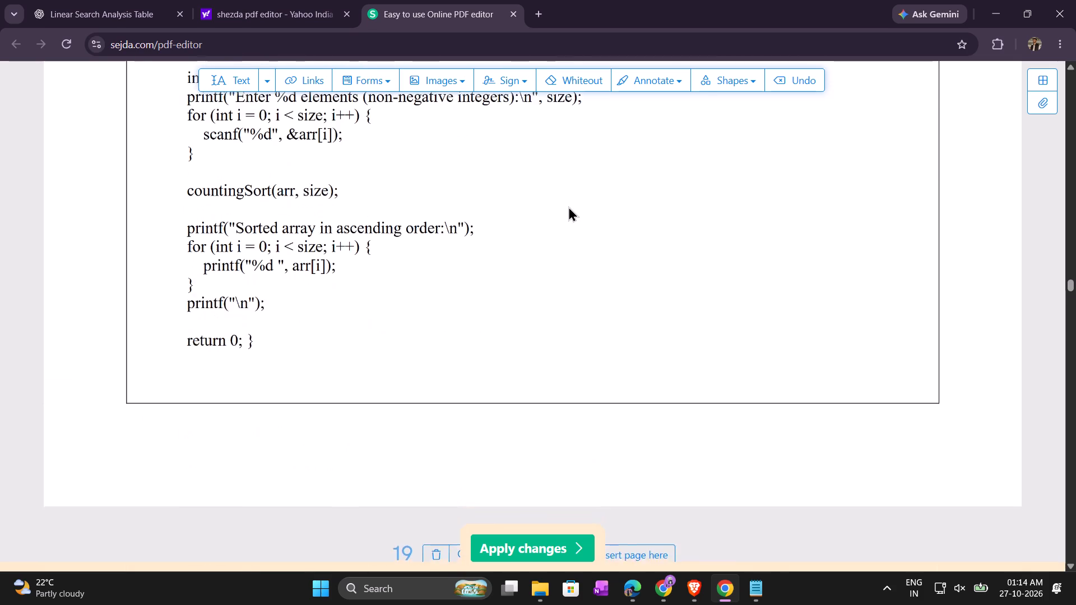
scroll(568, 206, "down", 7)
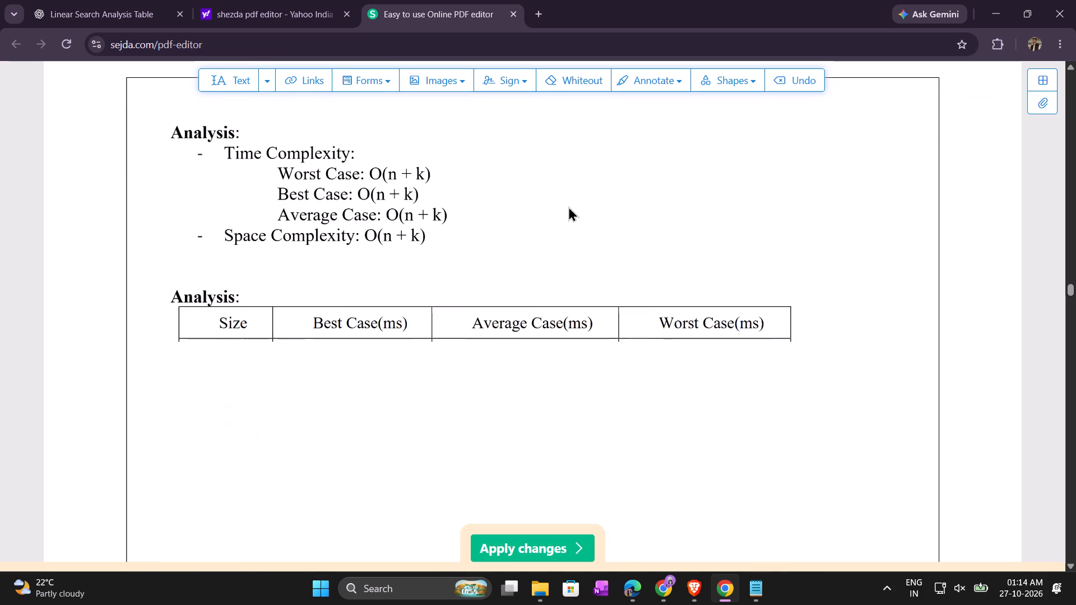
scroll(568, 206, "down", 2)
left_click(750, 599)
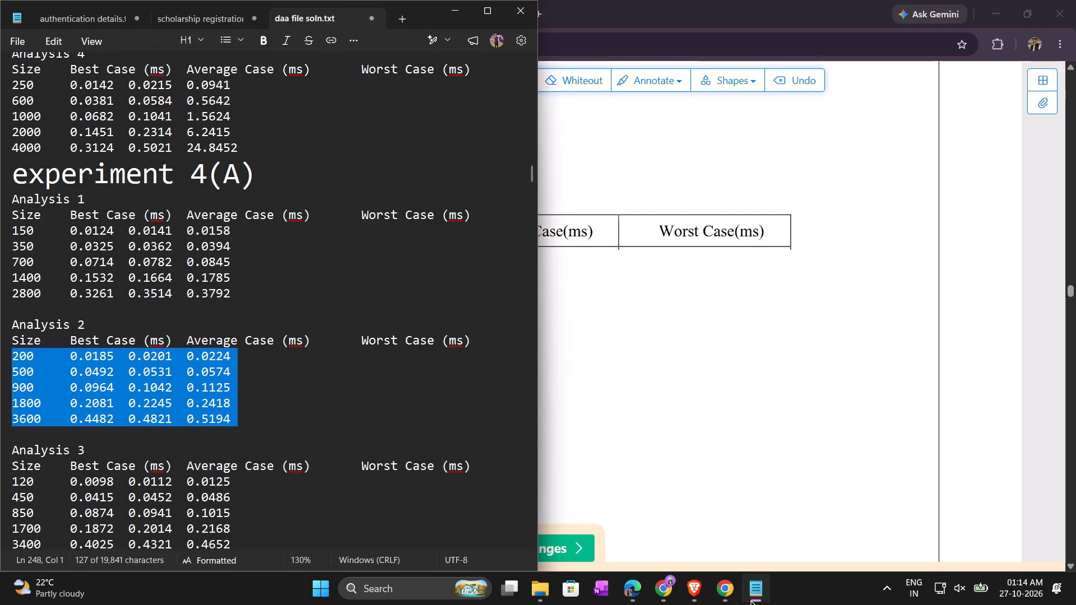
scroll(370, 408, "down", 2)
scroll(370, 408, "up", 1)
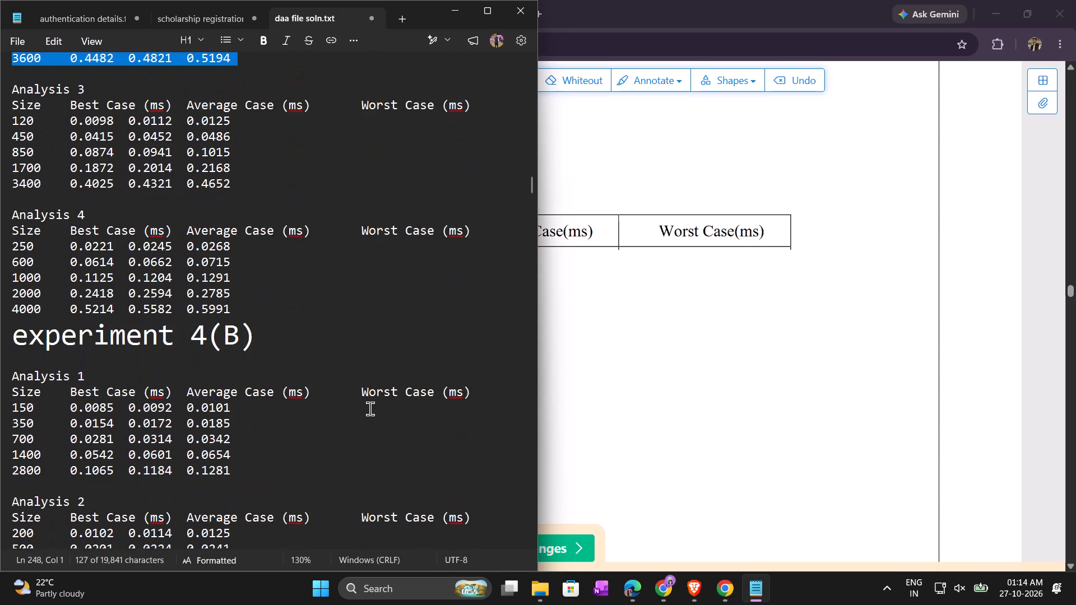
scroll(370, 408, "down", 1)
left_click_drag(247, 318, 54, 269)
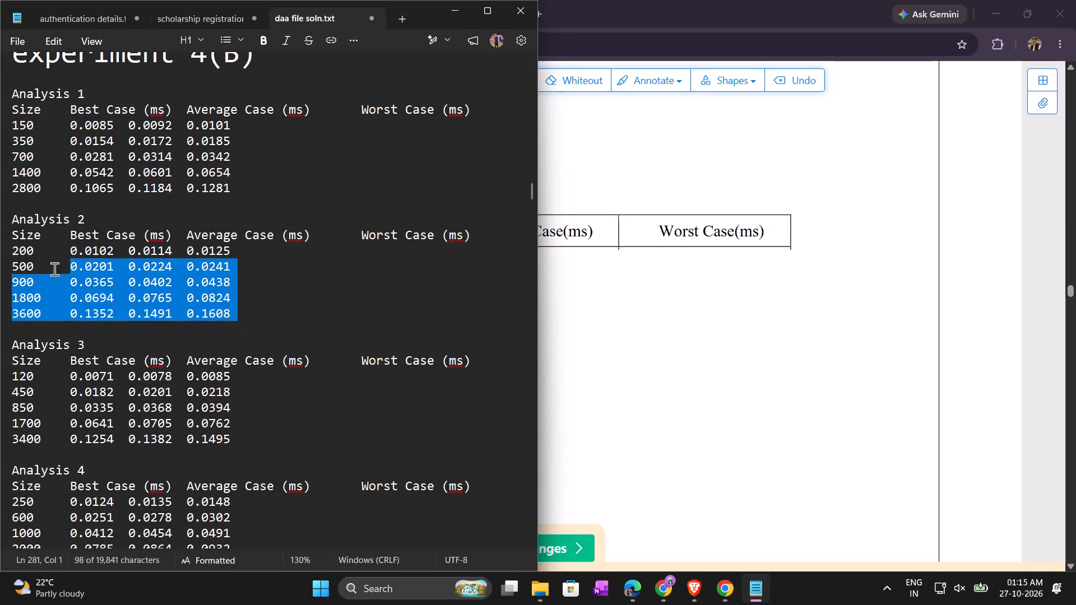
left_click_drag(54, 269, 12, 254)
key("ctrl+c")
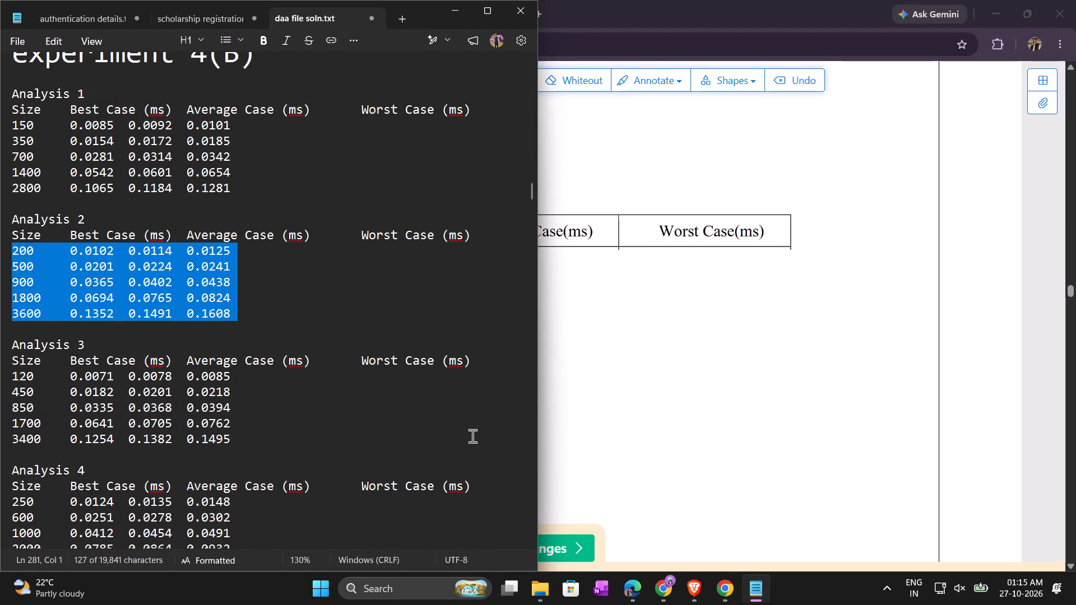
Back in the PDF editor, add a text box just below the Counting Sort table header and paste the copied rows for sizes 200 to 3600.
left_click(723, 584)
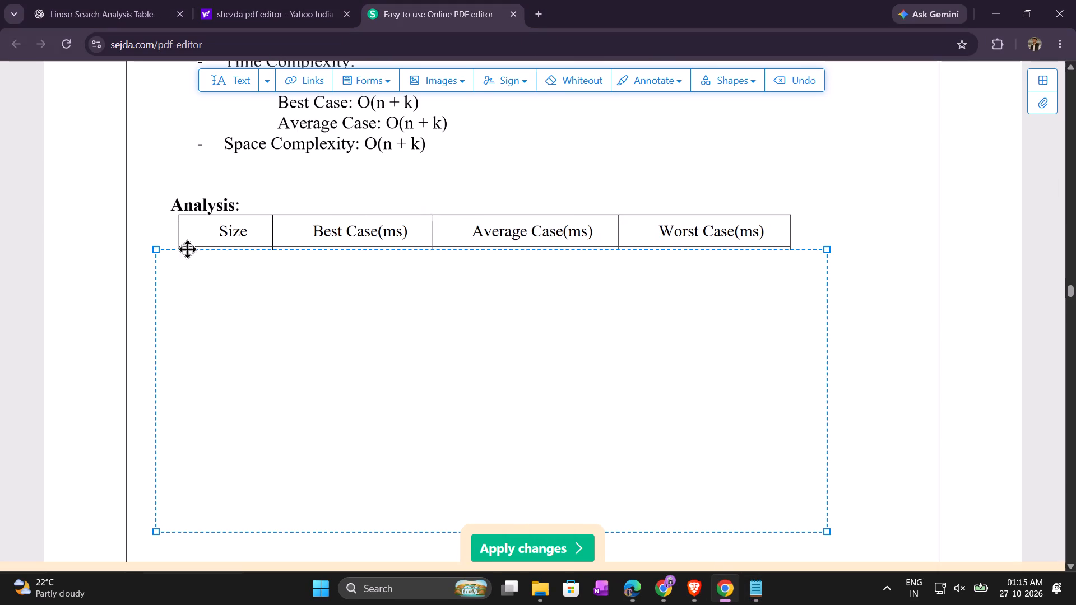
left_click(243, 74)
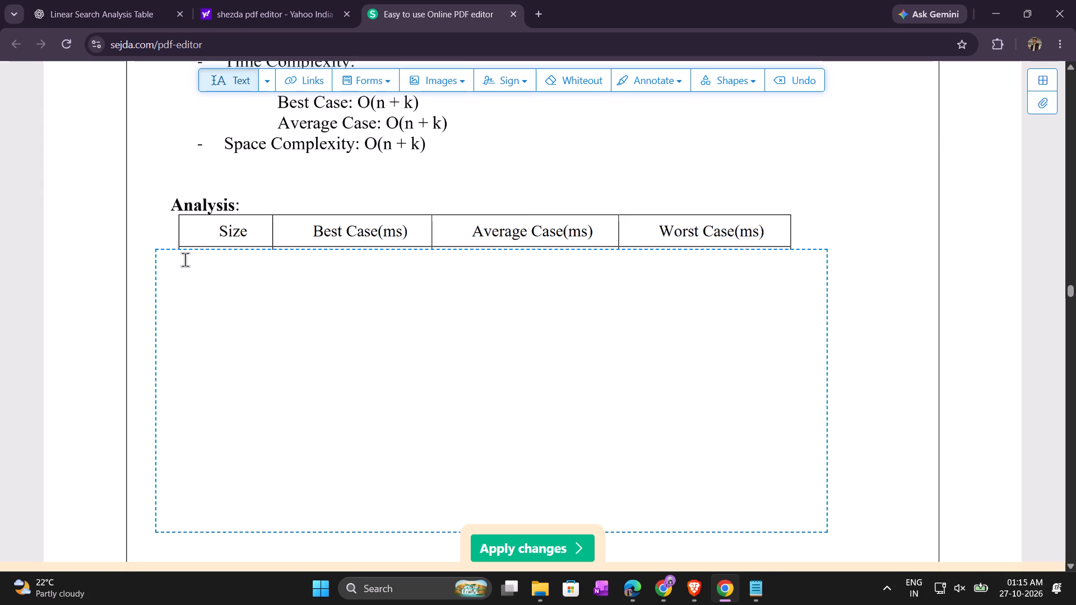
left_click(185, 259)
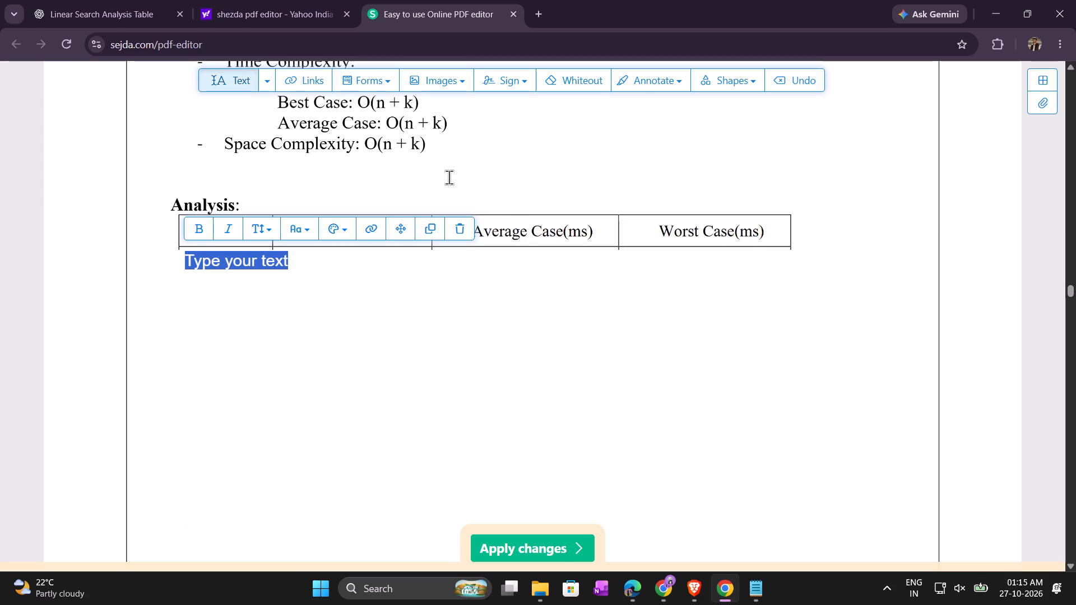
key("ctrl+v")
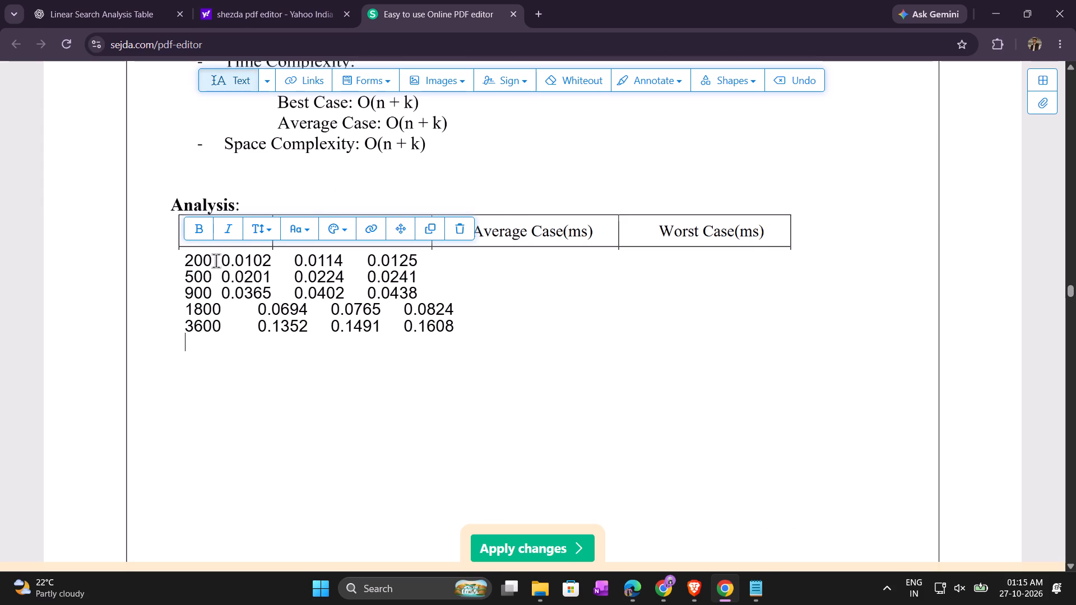
Paste blank spacing from the clipboard history after each Size value in all five rows to shift the timings toward the Best Case column.
left_click(215, 259)
key("super+v")
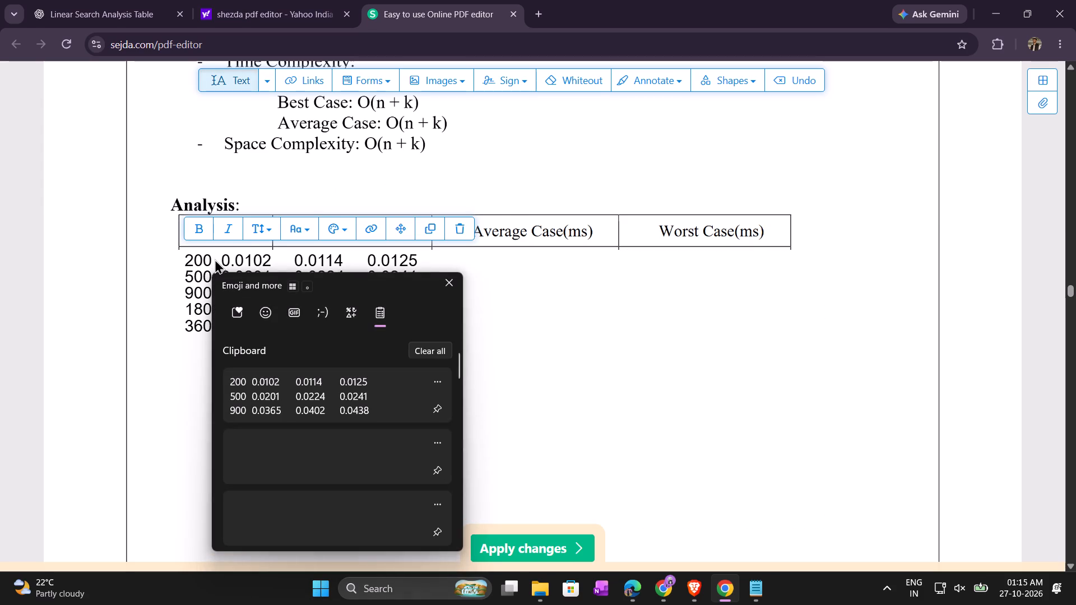
key("Down")
key("Return")
key("ctrl+v")
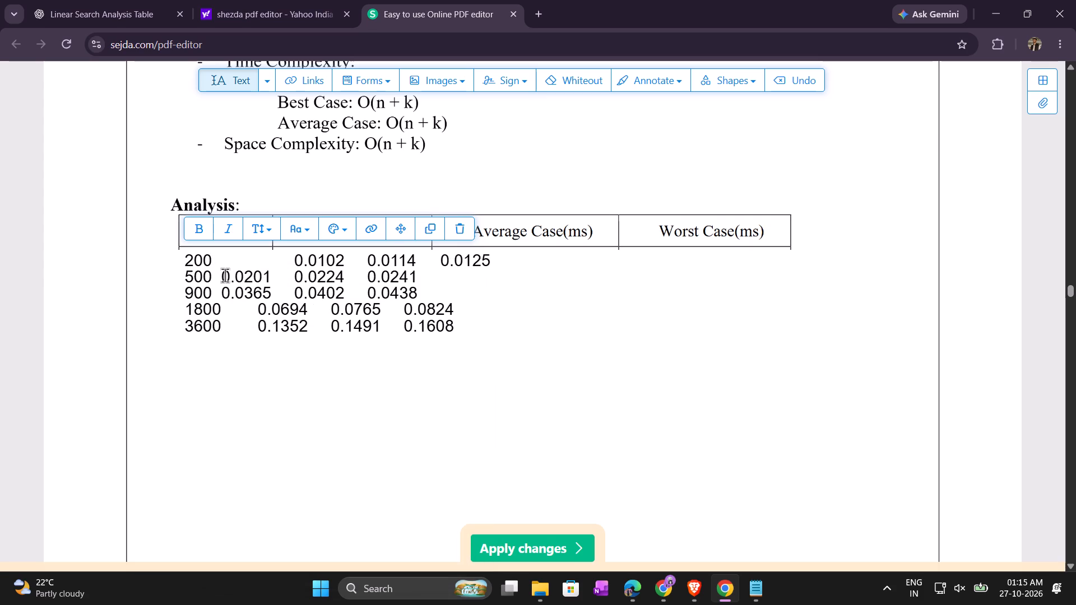
left_click(217, 276)
key("ctrl+v")
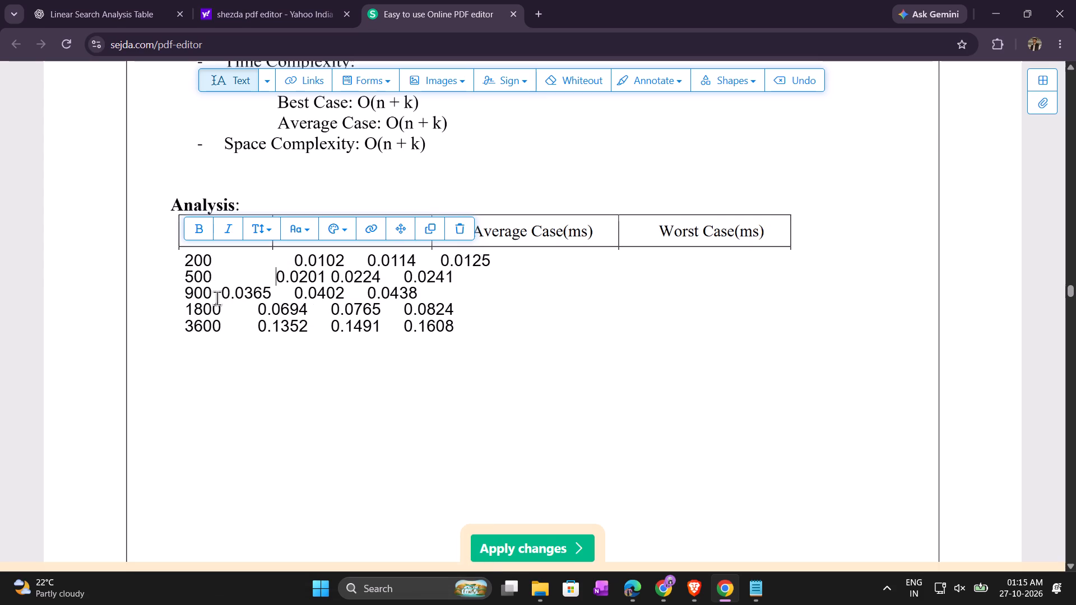
left_click(217, 298)
key("ctrl+v")
left_click(235, 315)
key("ctrl+v")
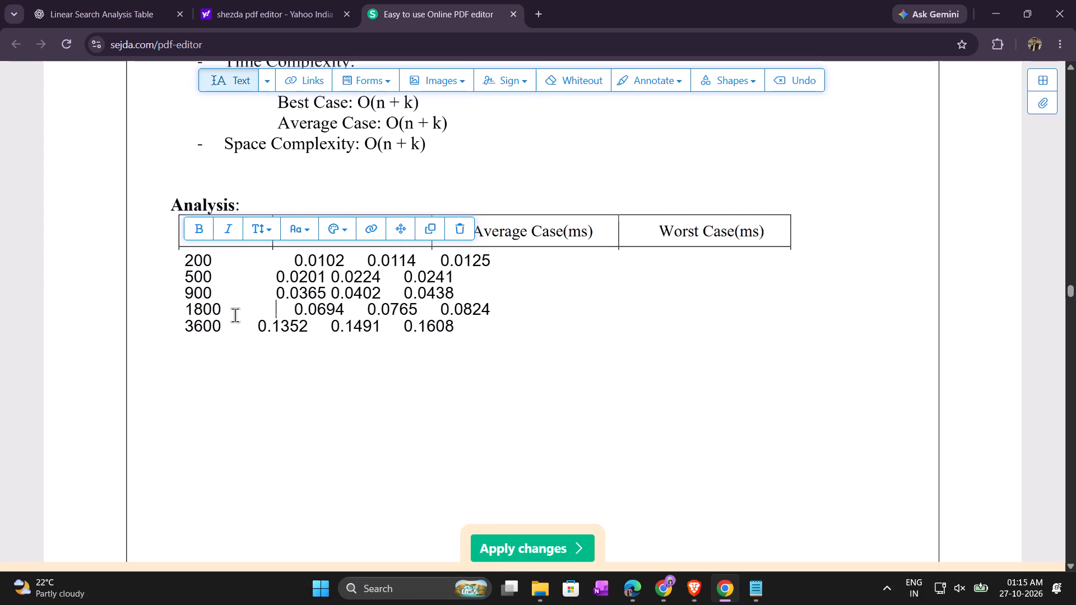
left_click(236, 332, "ctrl")
key("ctrl+v")
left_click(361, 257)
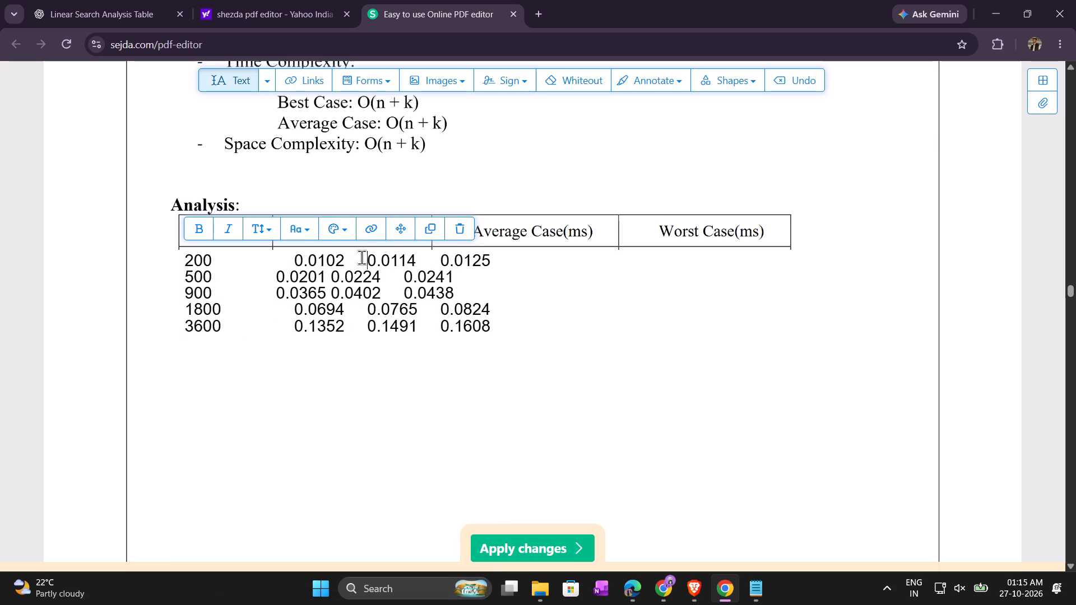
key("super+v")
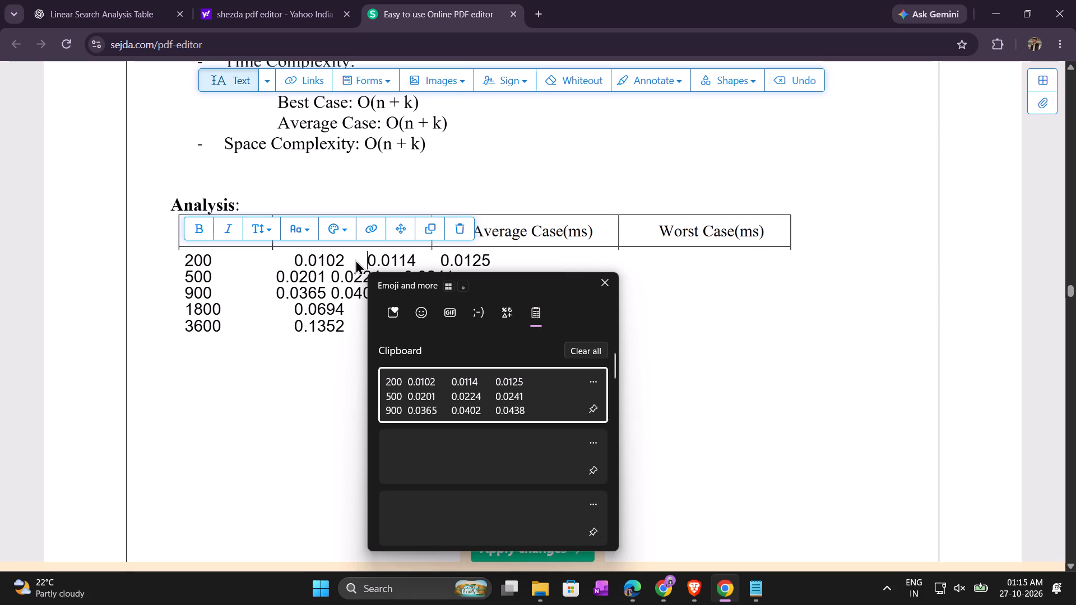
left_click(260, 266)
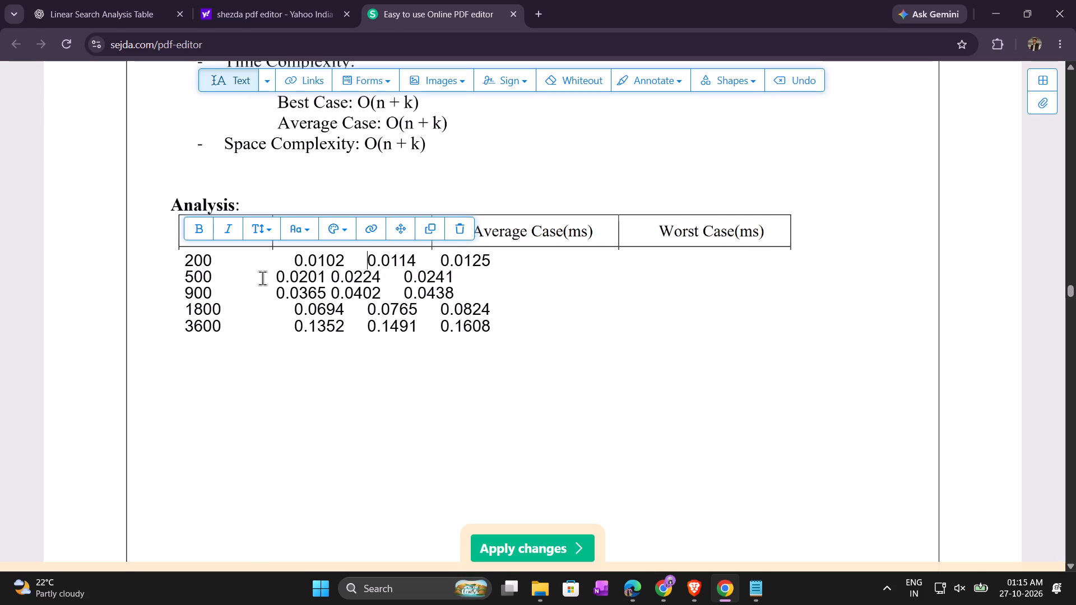
Add four spaces before 0.0201 and before 0.0365 to align both with the other Best Case values.
left_click(262, 278)
key("space")
key("space")
key("space")
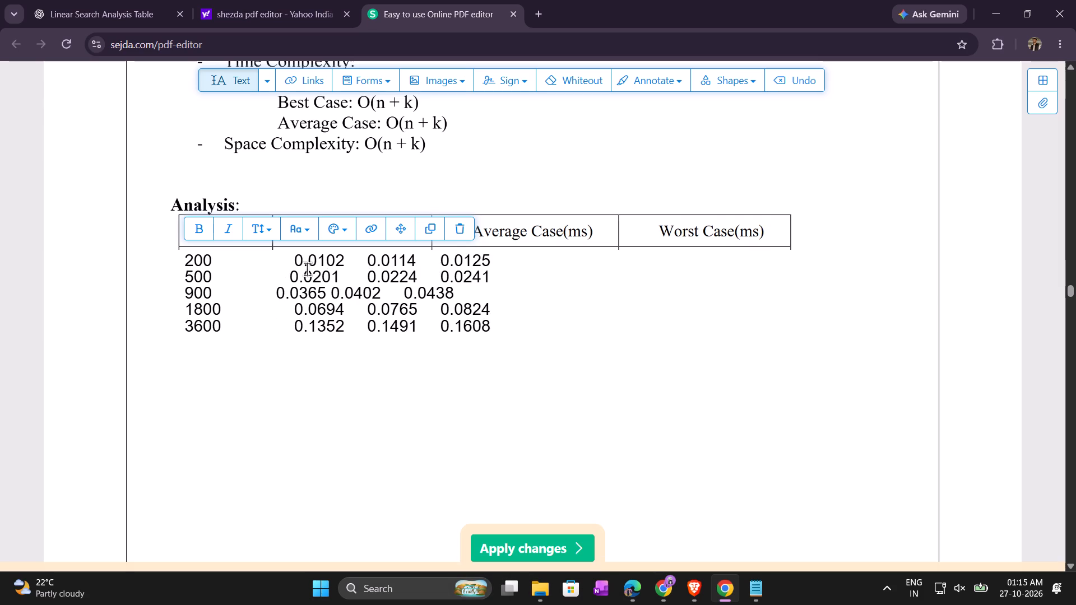
key("space")
left_click(271, 291)
key("space")
key("space")
key("space")
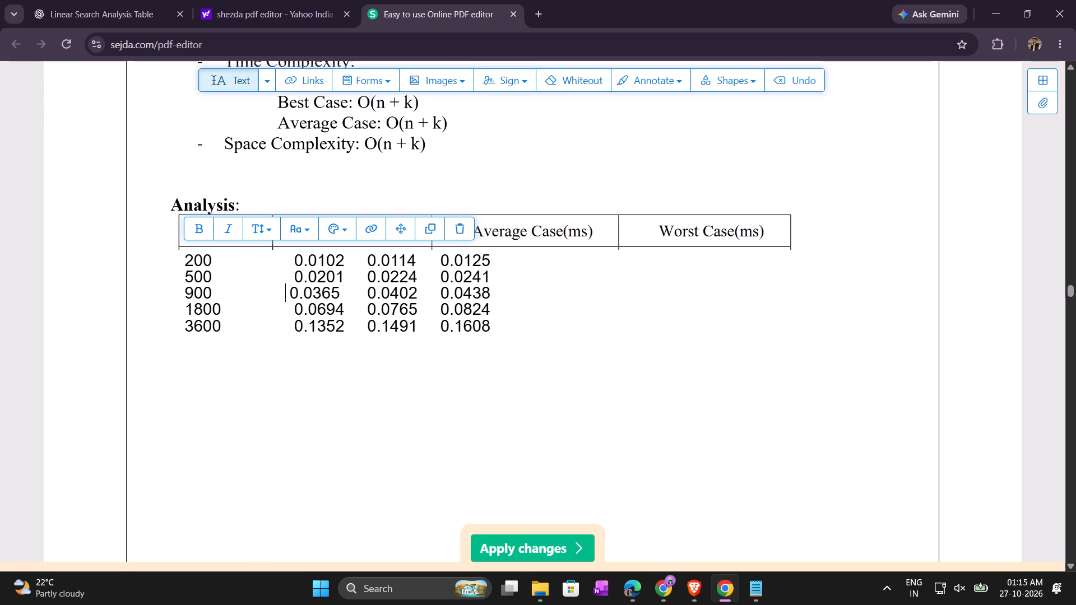
key("space")
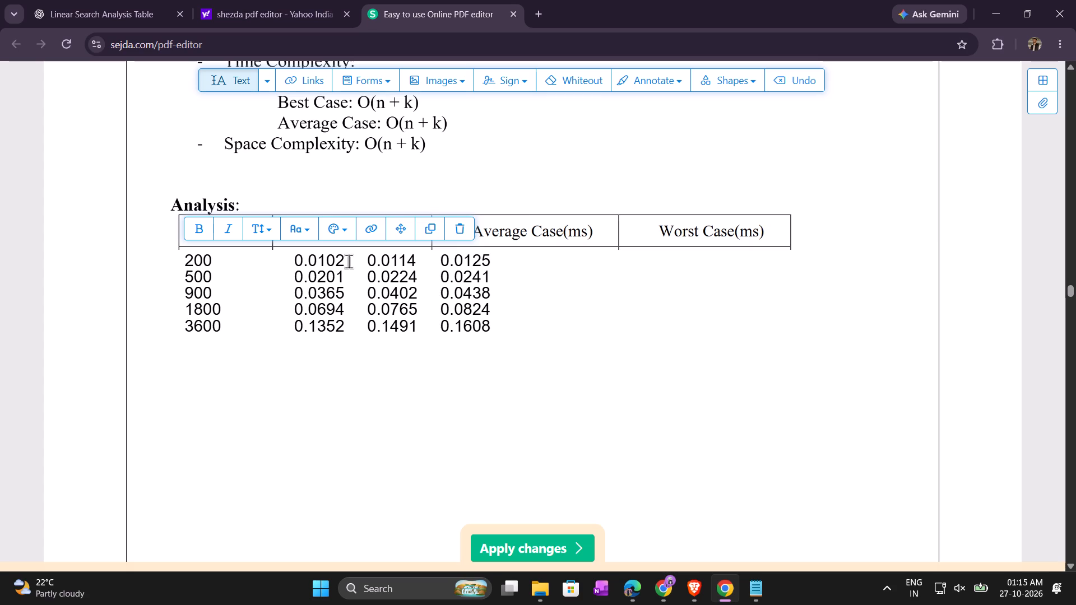
Paste a wider blank gap from the clipboard history after 0.0102 in the 200 row to move 0.0114 into the Average Case column.
left_click(349, 261)
key("super+v")
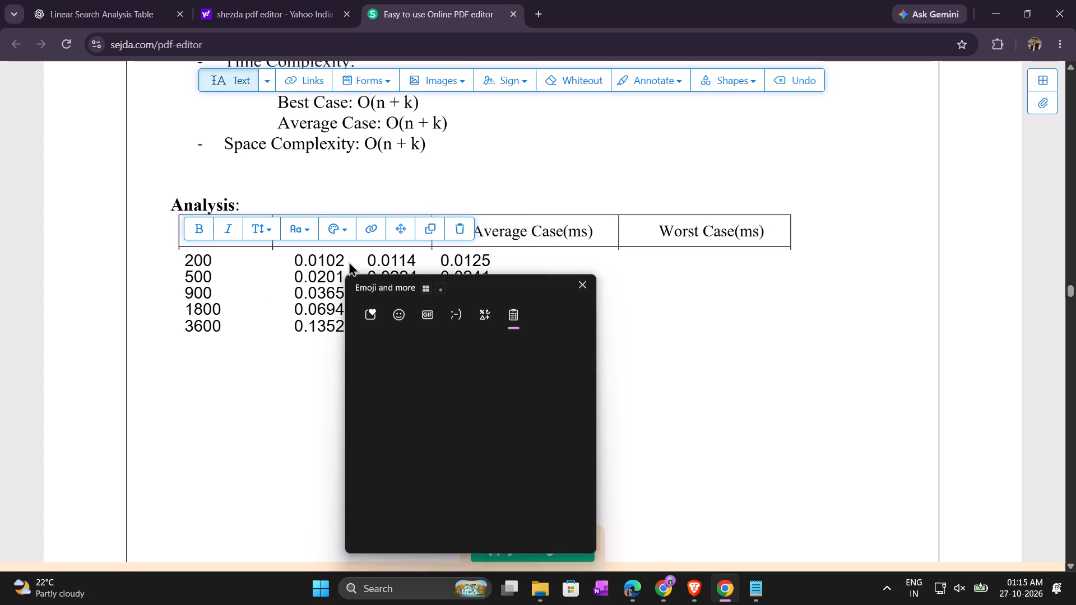
left_click(349, 254)
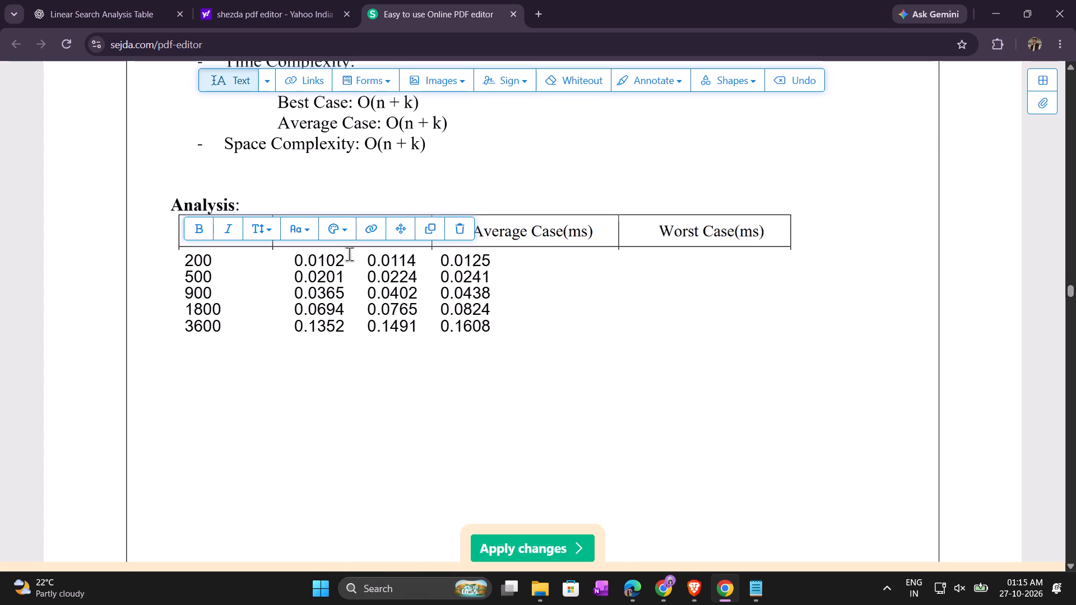
key("super+v")
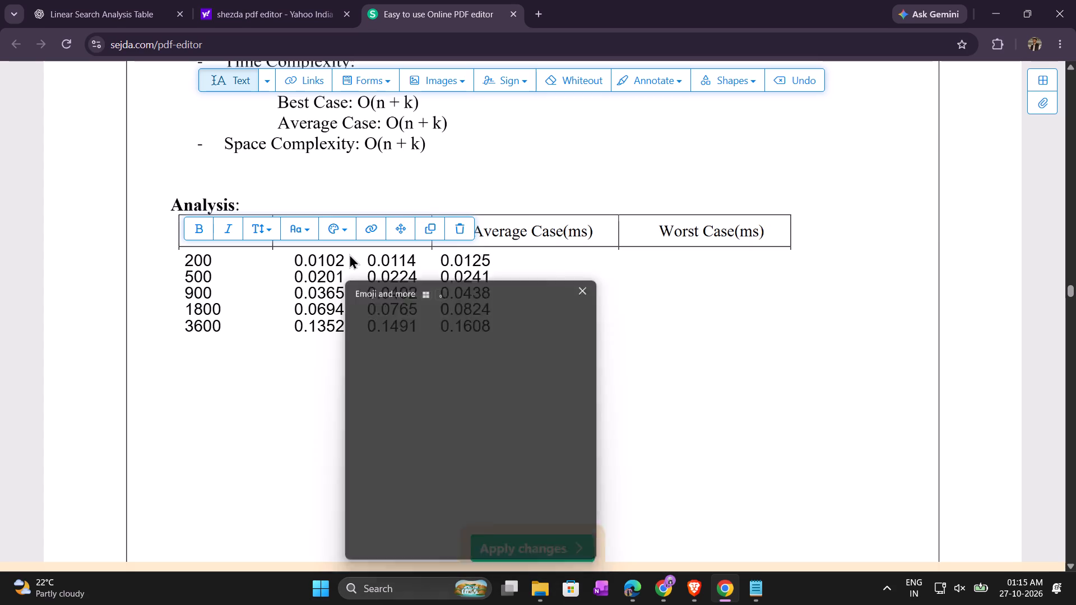
key("Left")
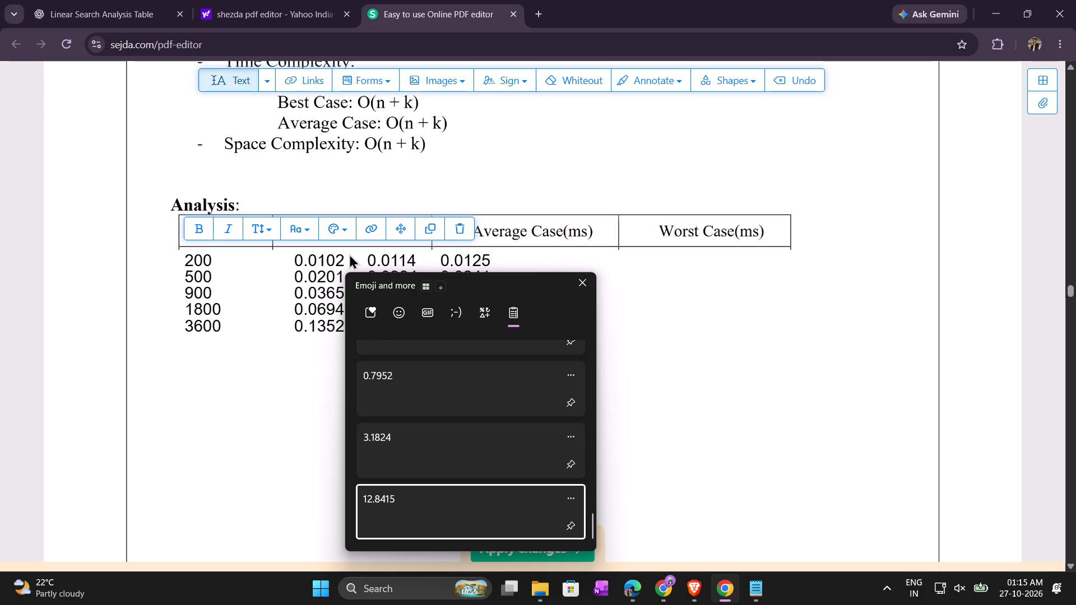
key("Right")
key("Down")
key("Down")
key("Return")
key("ctrl+v")
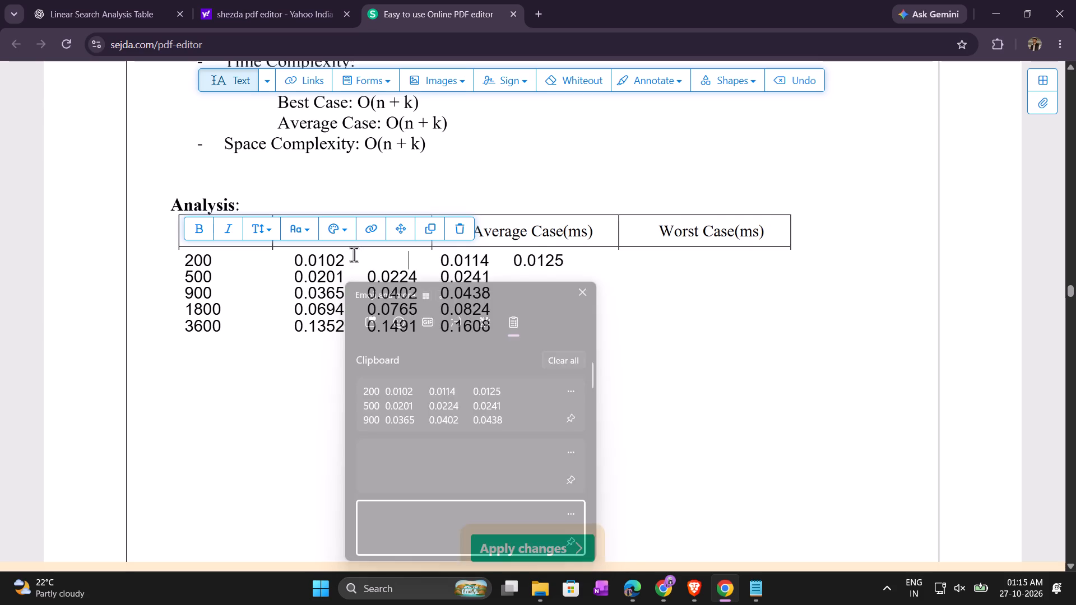
Paste the same blank gap after the Best Case values in the 500, 900, 1800 and 3600 rows to shift their Average Case values across.
left_click(366, 273)
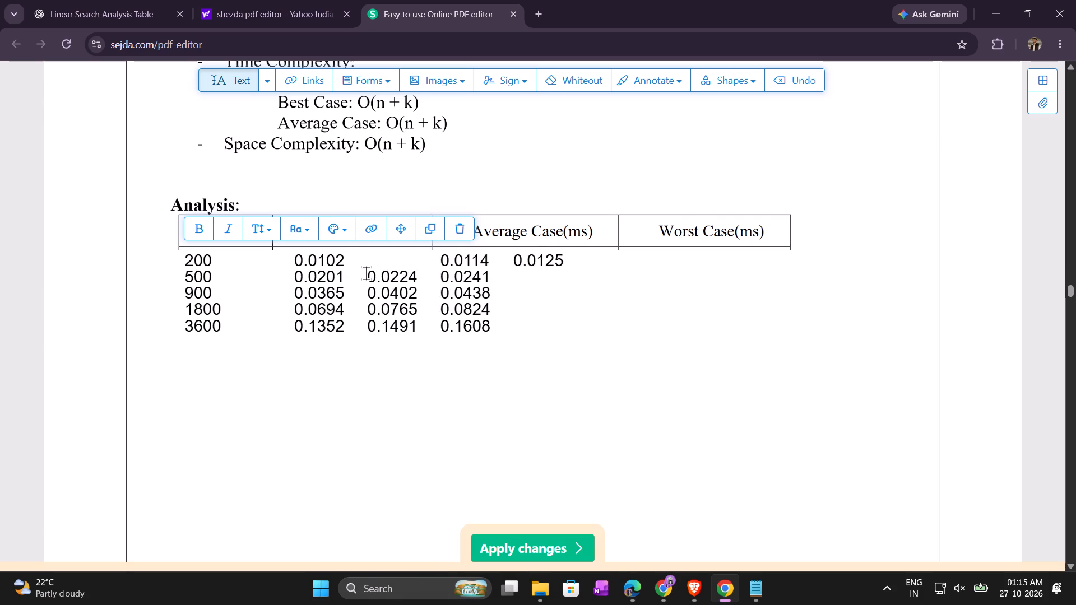
key("super+v")
left_click(364, 272)
left_click(364, 272)
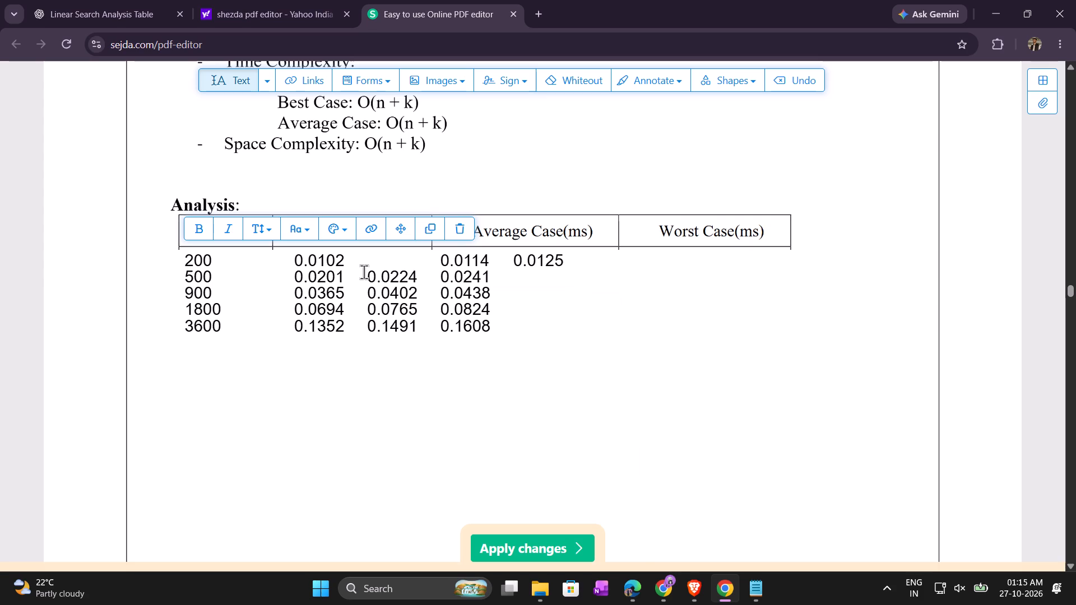
key("ctrl+v")
left_click(364, 282)
left_click(364, 288)
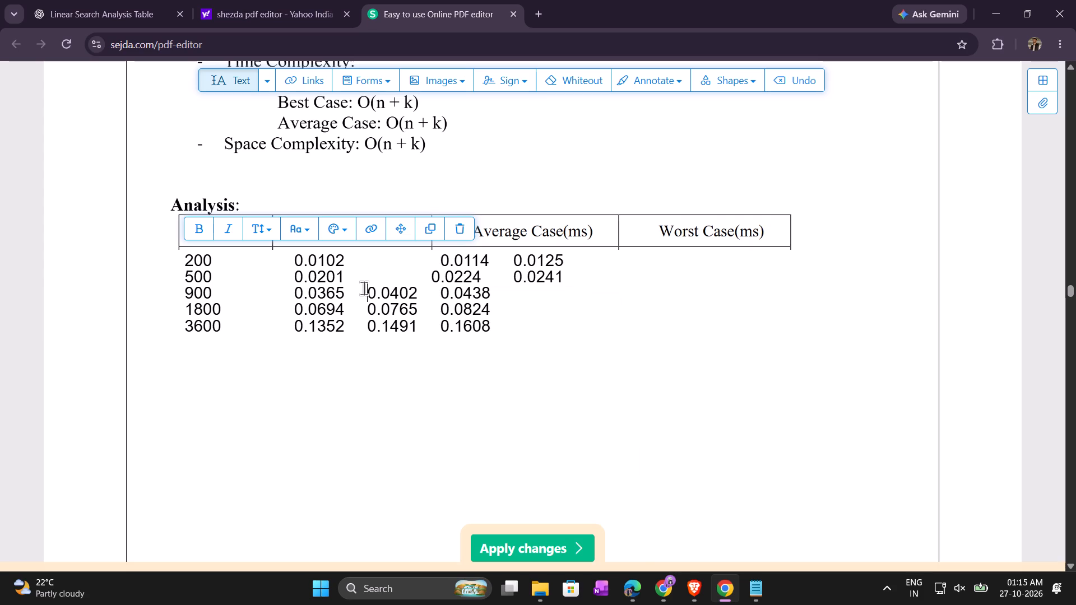
key("ctrl+v")
left_click(366, 306)
key("ctrl+v")
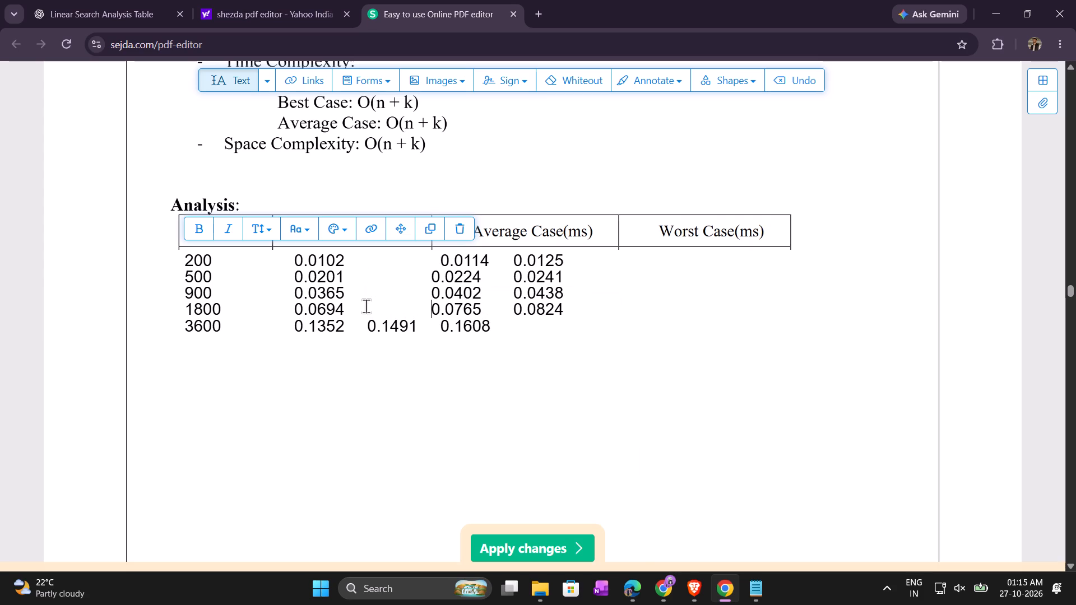
left_click(368, 324)
key("ctrl+v")
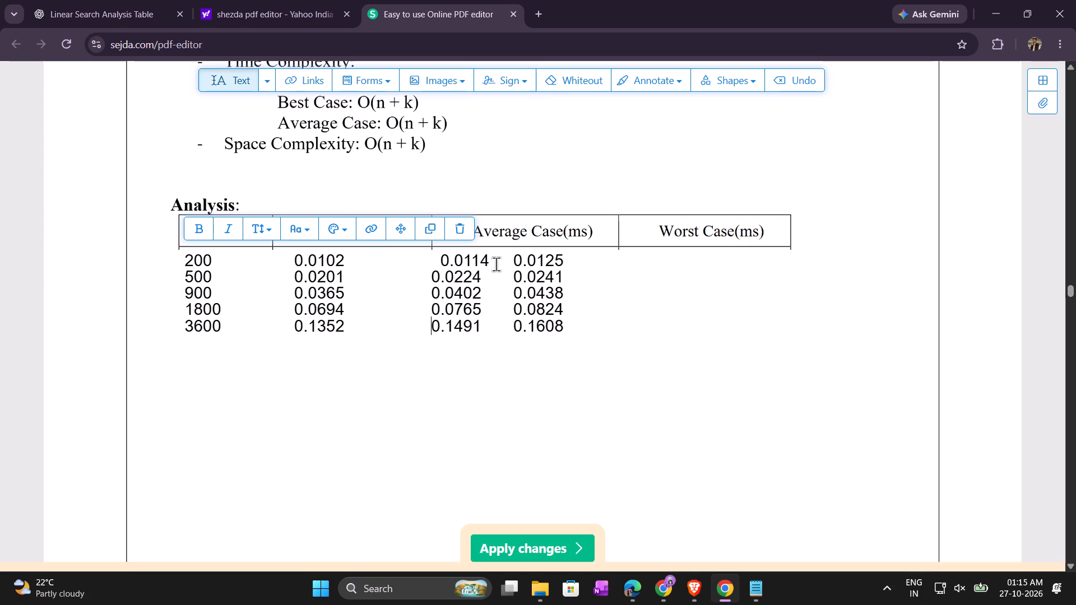
Paste the copied blank gap twice before the last timing in all five rows to shift those values into the Worst Case column.
left_click(513, 254)
key("ctrl+v")
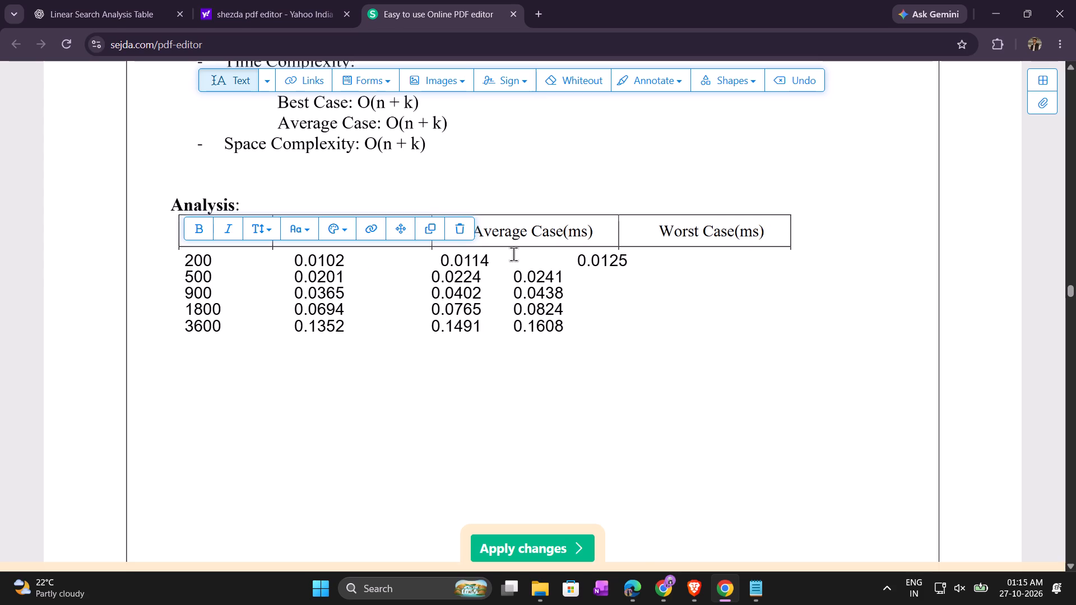
key("ctrl+v")
left_click(503, 273)
key("ctrl+v")
key("ctrl+v")
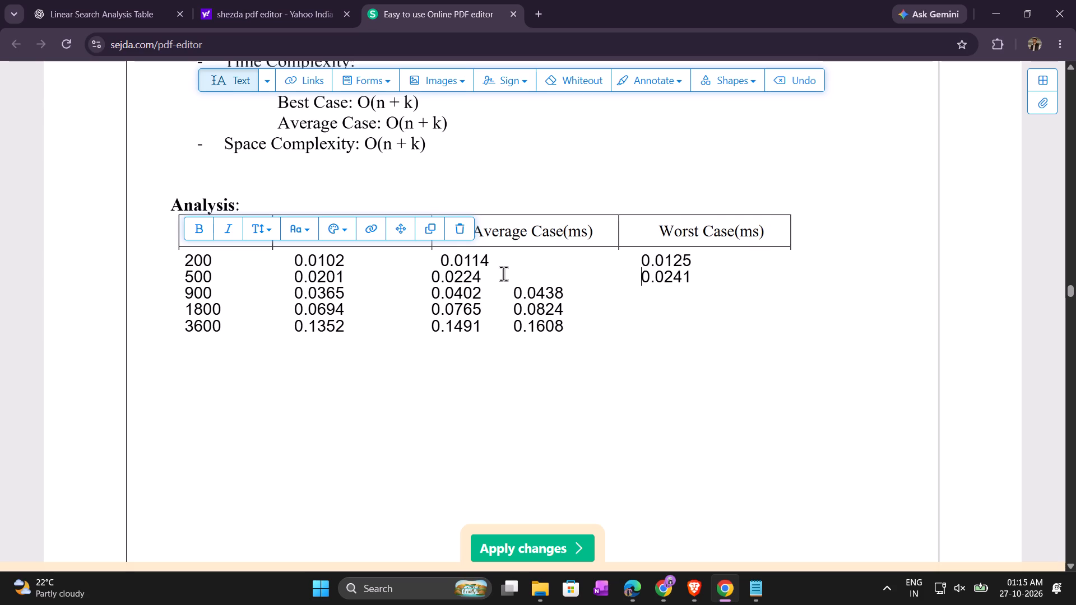
left_click(507, 287)
key("ctrl+v")
key("ctrl+v")
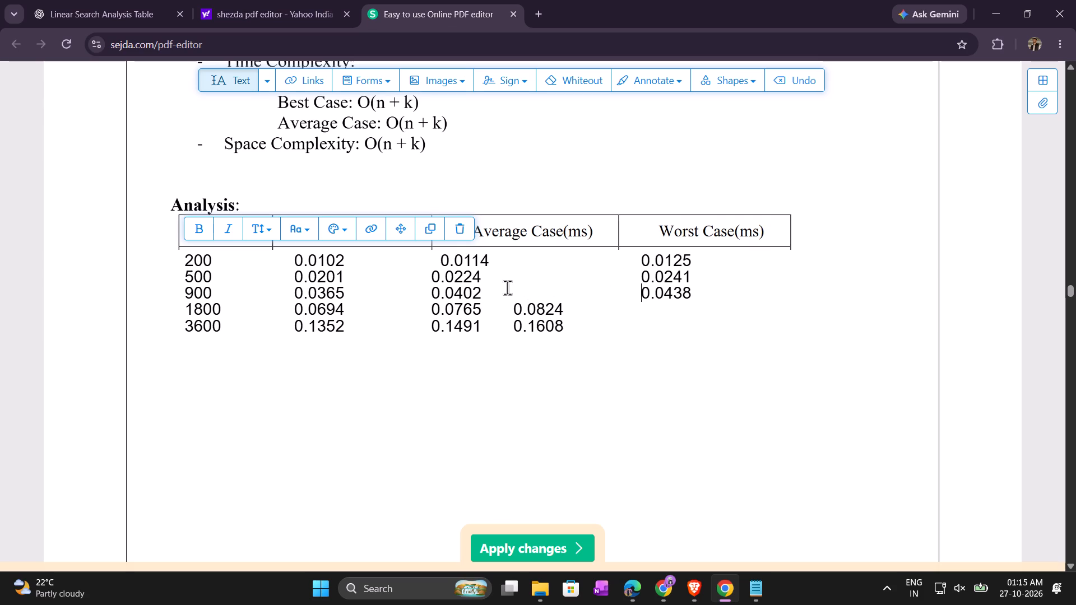
left_click(504, 314)
key("ctrl+v")
key("ctrl+v")
left_click(508, 321)
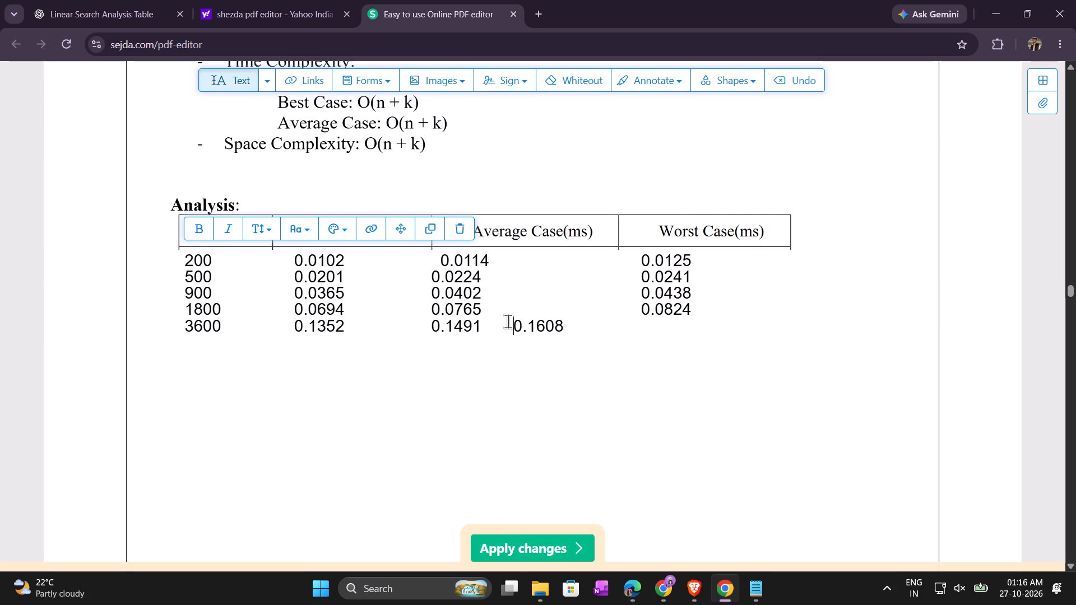
key("ctrl+v")
key("ctrl+v")
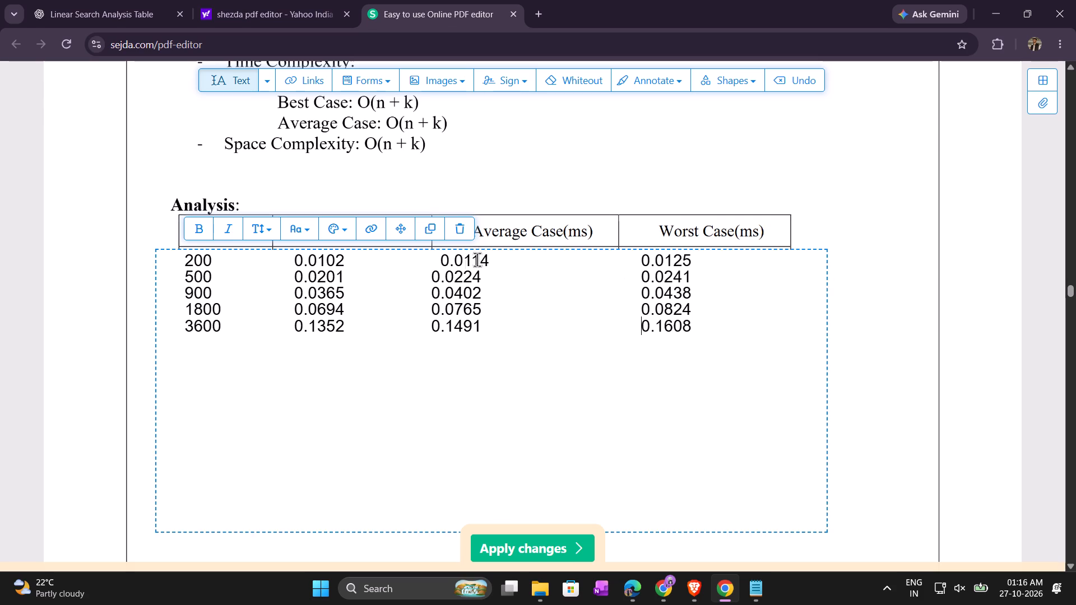
Paste the blank gap once before each Average Case value, removing two spaces before 0.0114 so all five rows line up.
left_click(430, 285)
left_click(431, 272)
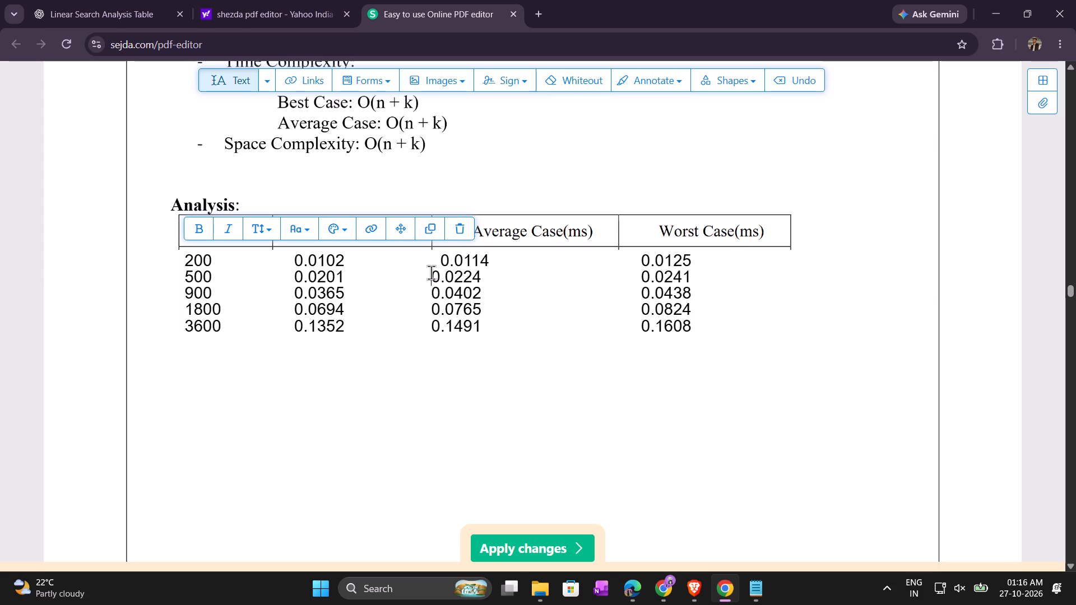
key("ctrl+v")
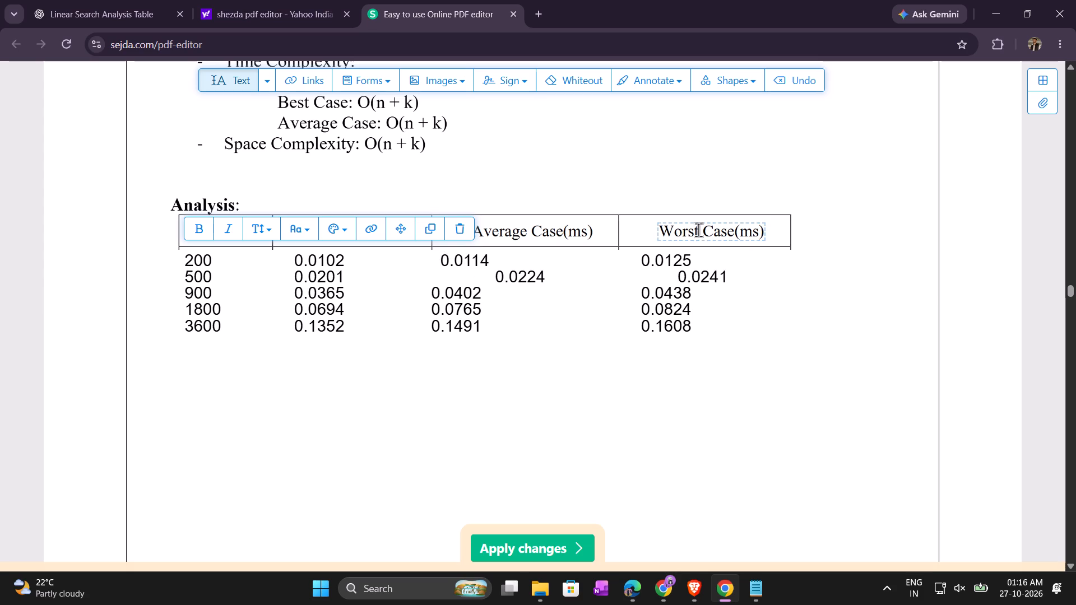
left_click(430, 255)
key("ctrl+v")
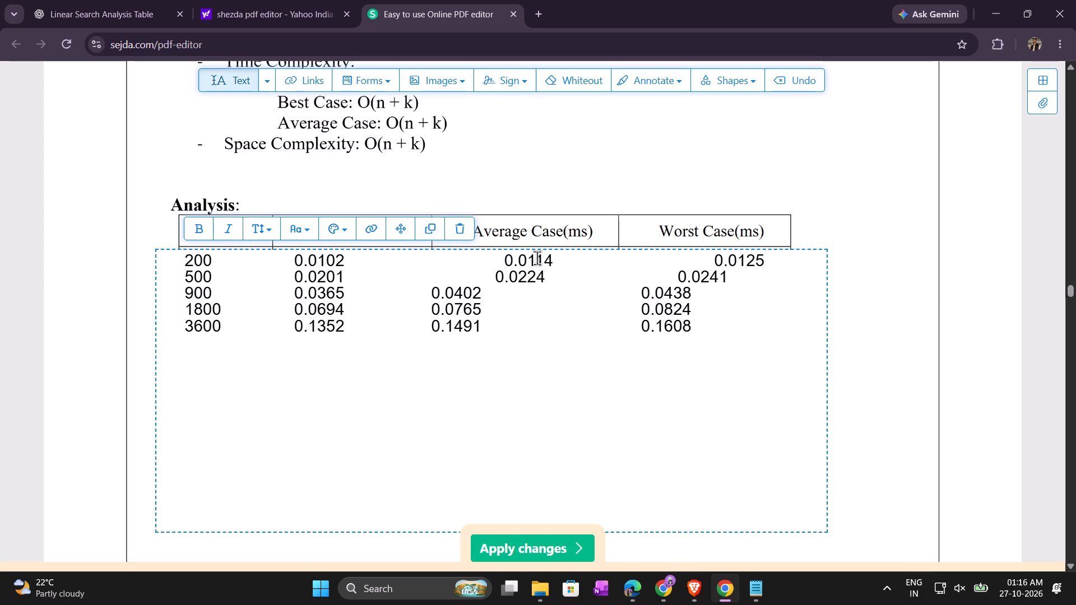
key("BackSpace")
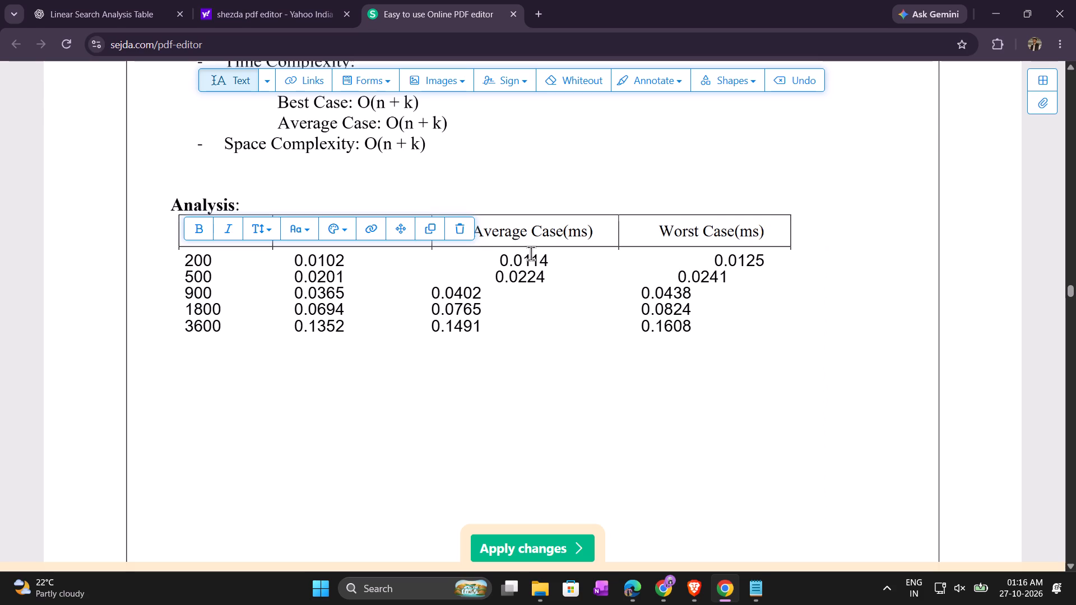
key("BackSpace")
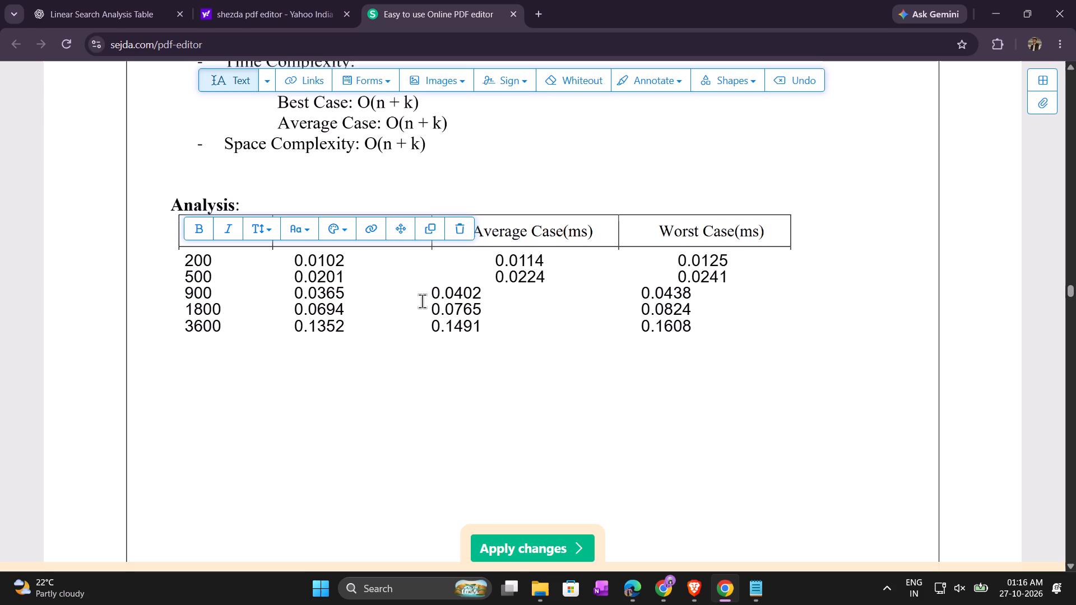
left_click(425, 288)
key("ctrl+v")
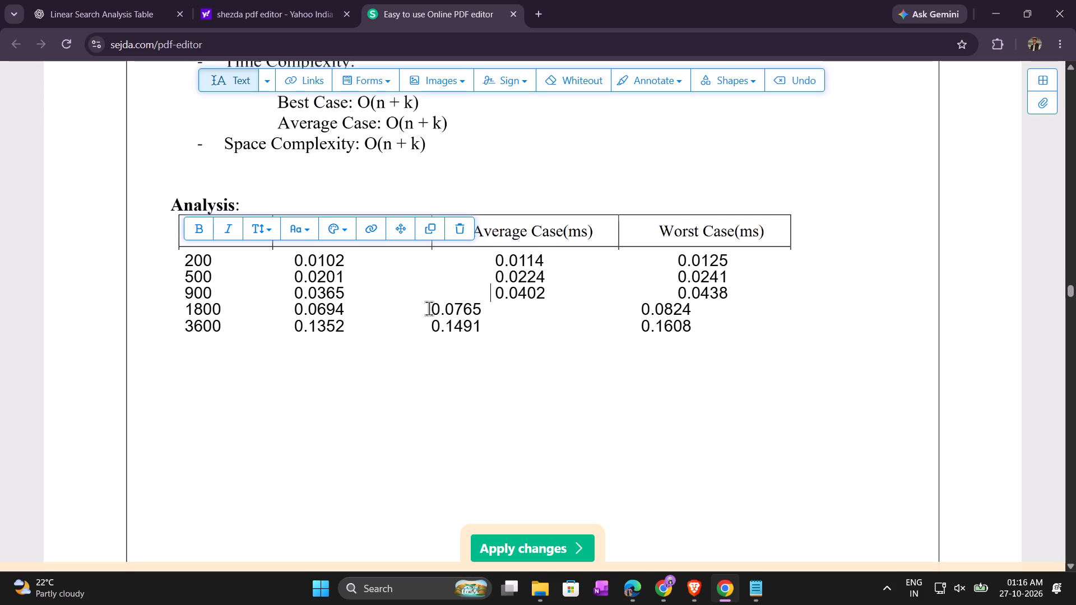
left_click(429, 308, "ctrl")
key("ctrl+c")
key("ctrl+v")
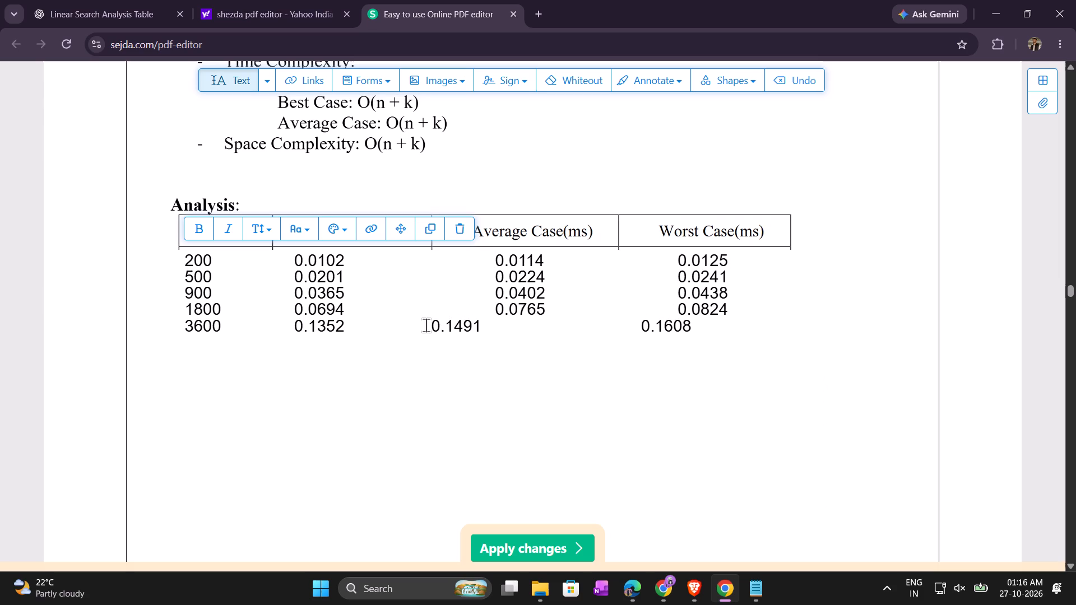
left_click(426, 325, "ctrl")
key("ctrl+v")
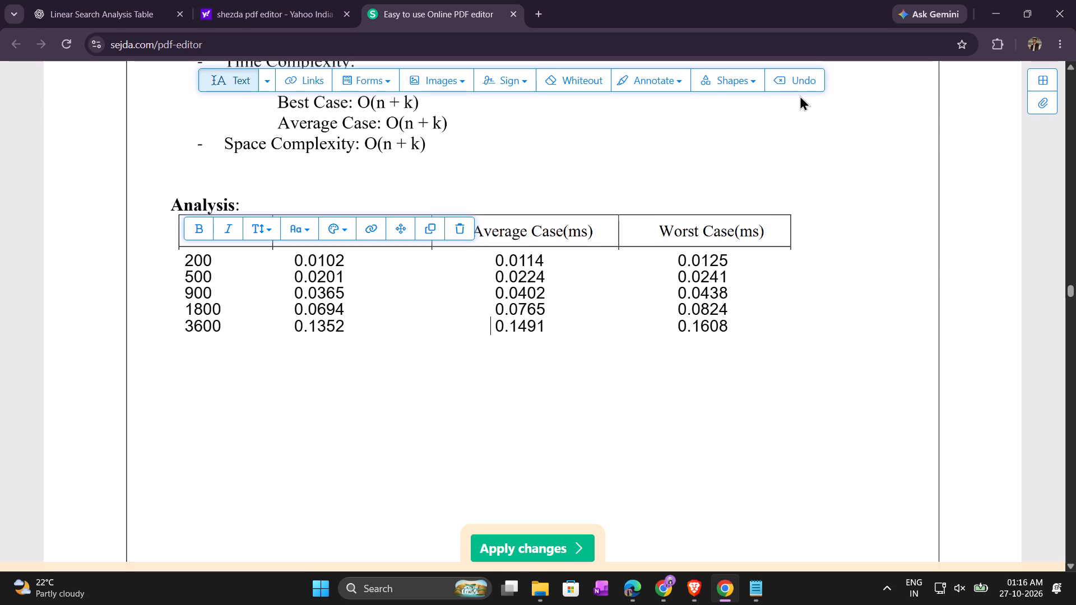
Add four spaces before 0.0102 and two each before 0.0694 and 0.1352 to realign the Best Case values.
left_click(730, 83)
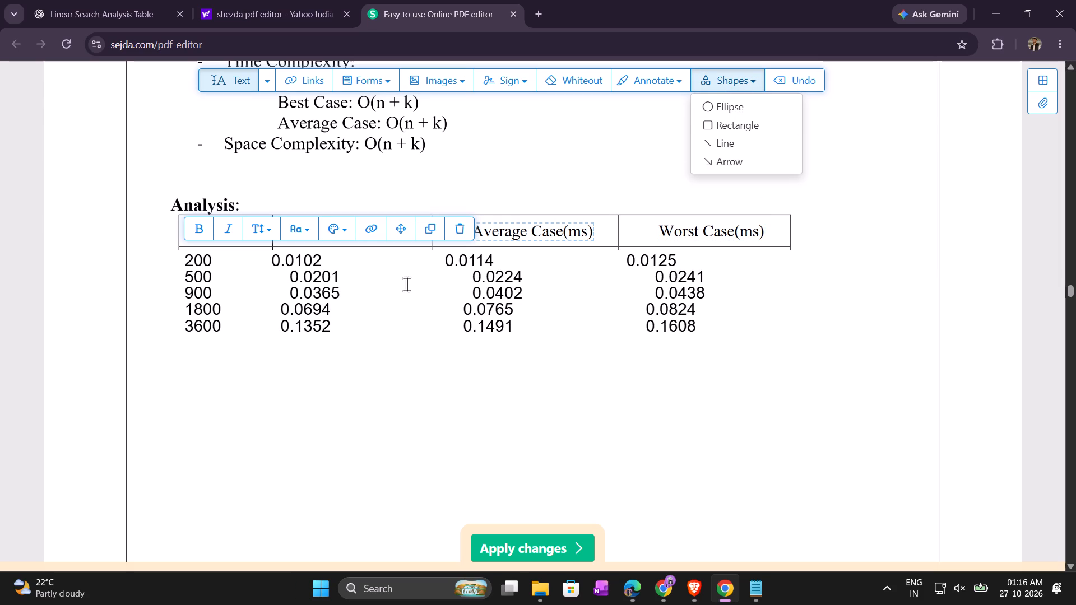
left_click(257, 257)
key("space")
key("space")
key("space")
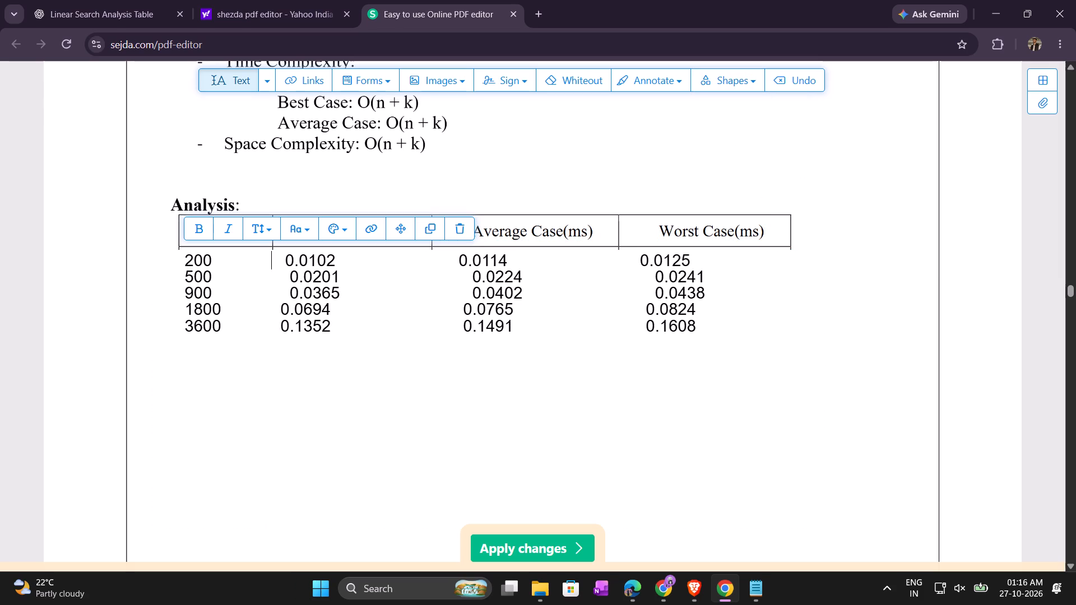
key("space")
left_click(273, 306)
key("space")
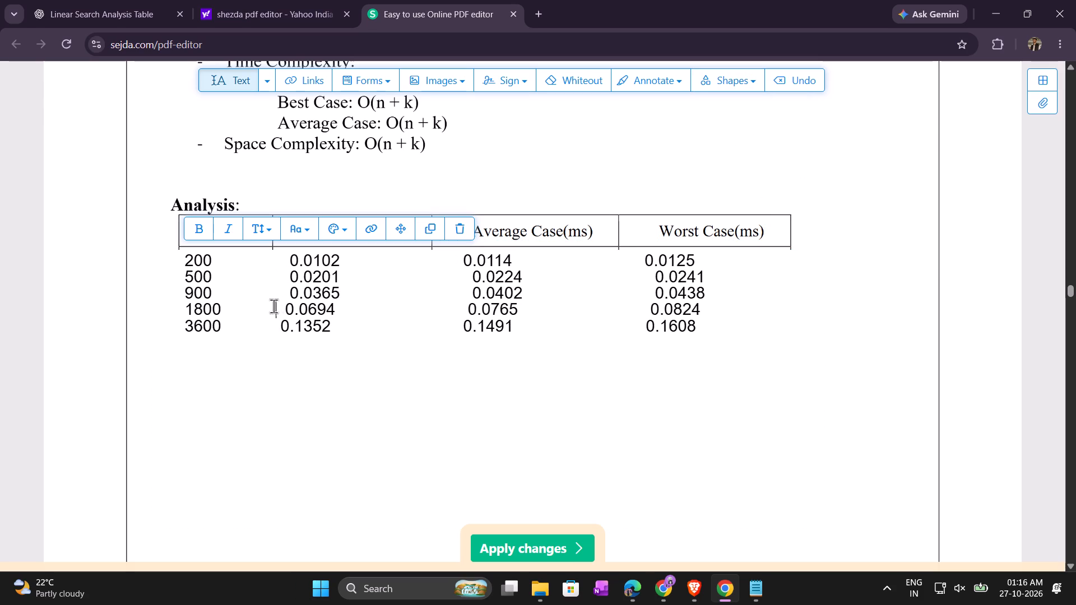
key("space")
left_click(278, 324)
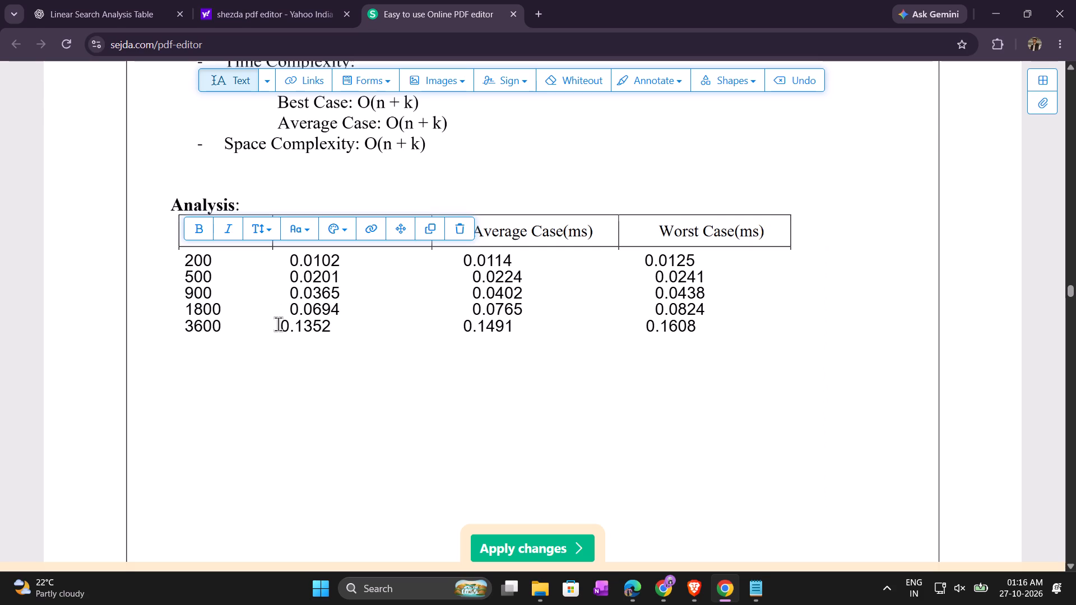
key("space")
key("space")
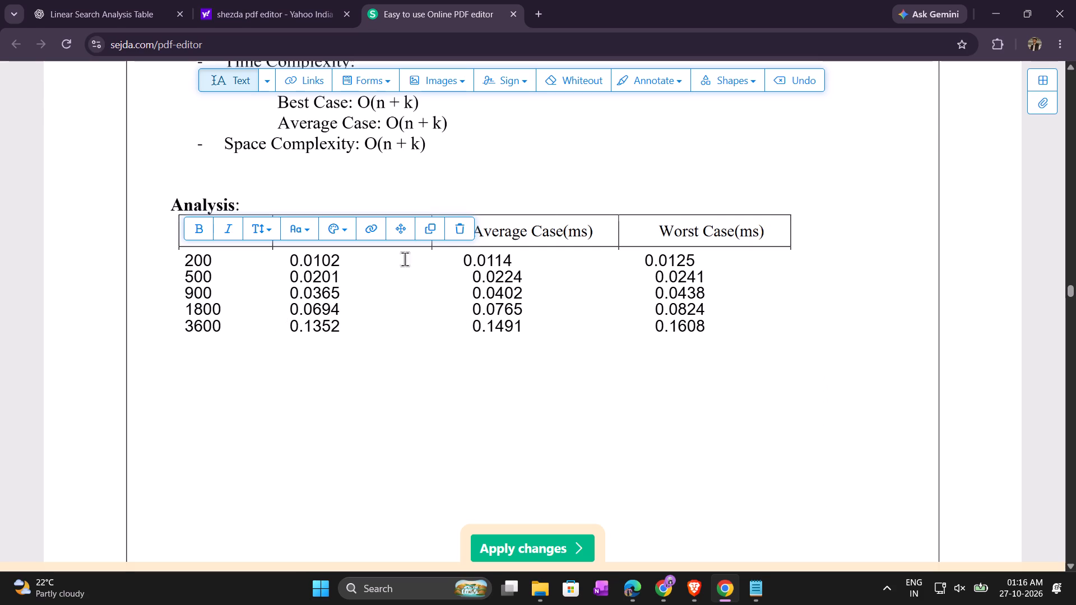
Add two spaces before 0.0114 in the 200 row to align it with the other Average Case values.
left_click(452, 260)
key("space")
key("space")
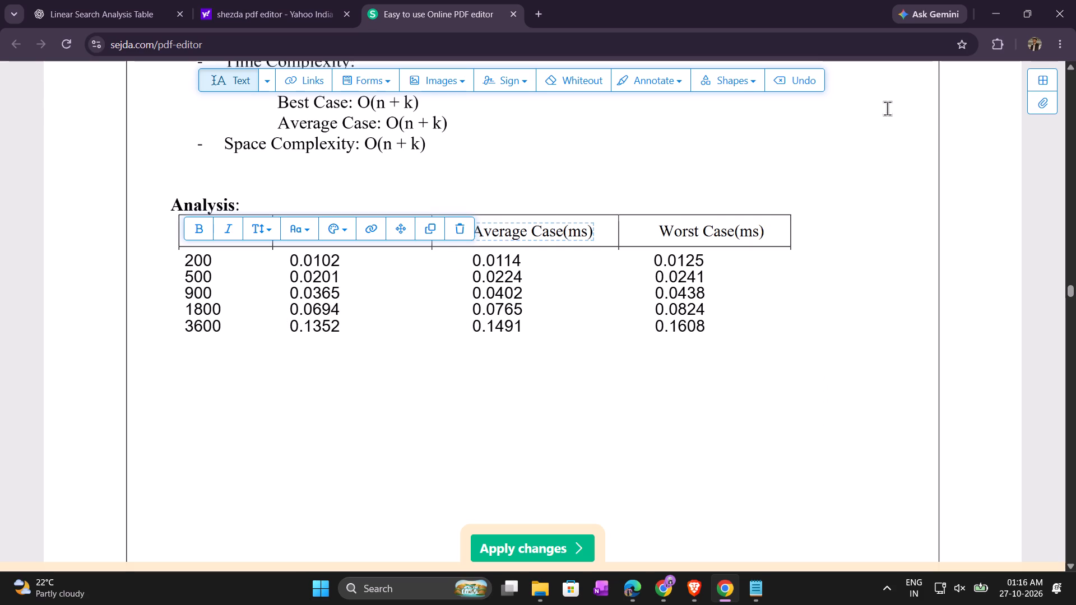
Draw a rectangle around the five data rows at the table's full width, lining its top edge up with the header's bottom border.
left_click(734, 83)
left_click(738, 123)
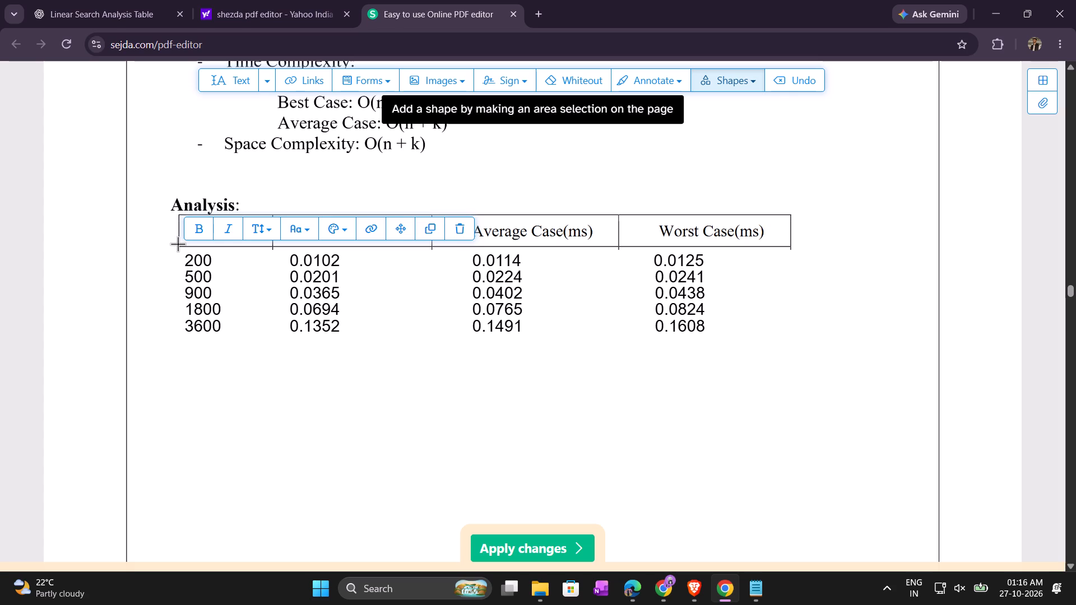
left_click_drag(178, 244, 790, 335)
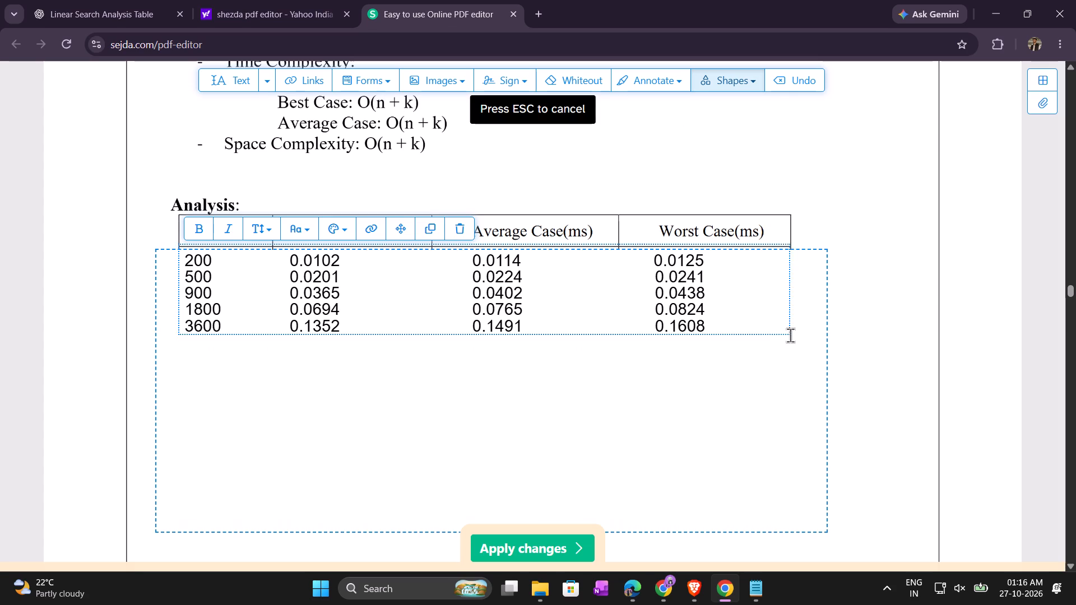
left_click_drag(790, 335, 791, 375)
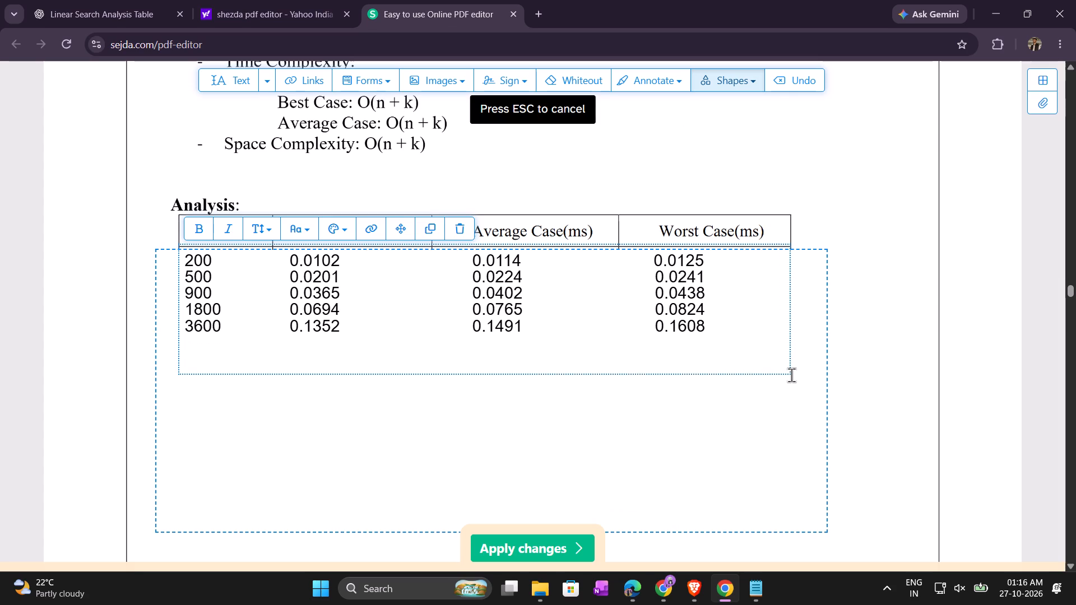
left_click_drag(791, 375, 785, 348)
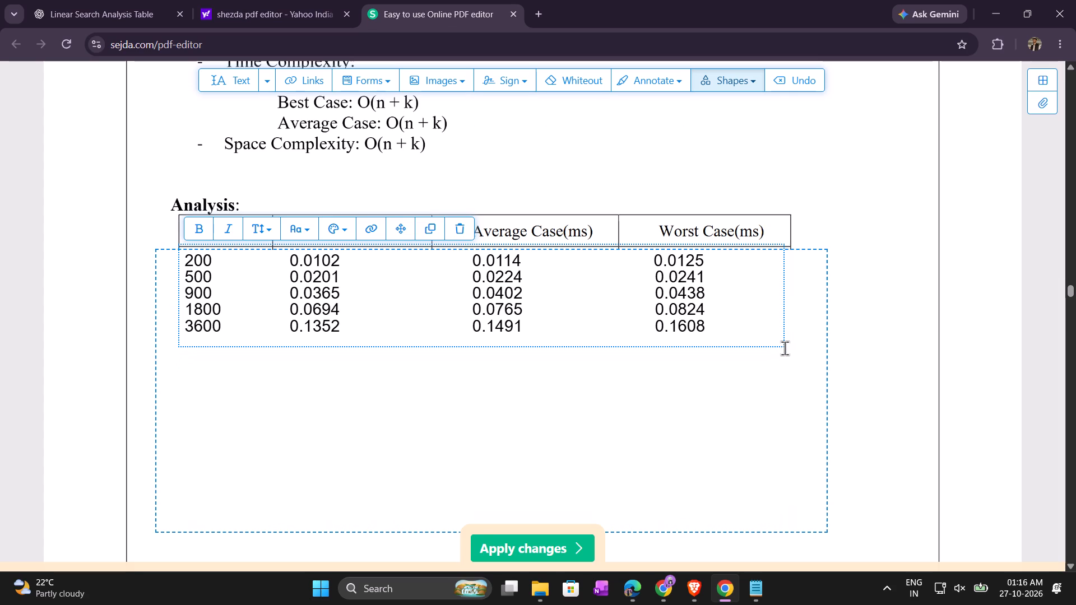
left_click_drag(785, 348, 793, 351)
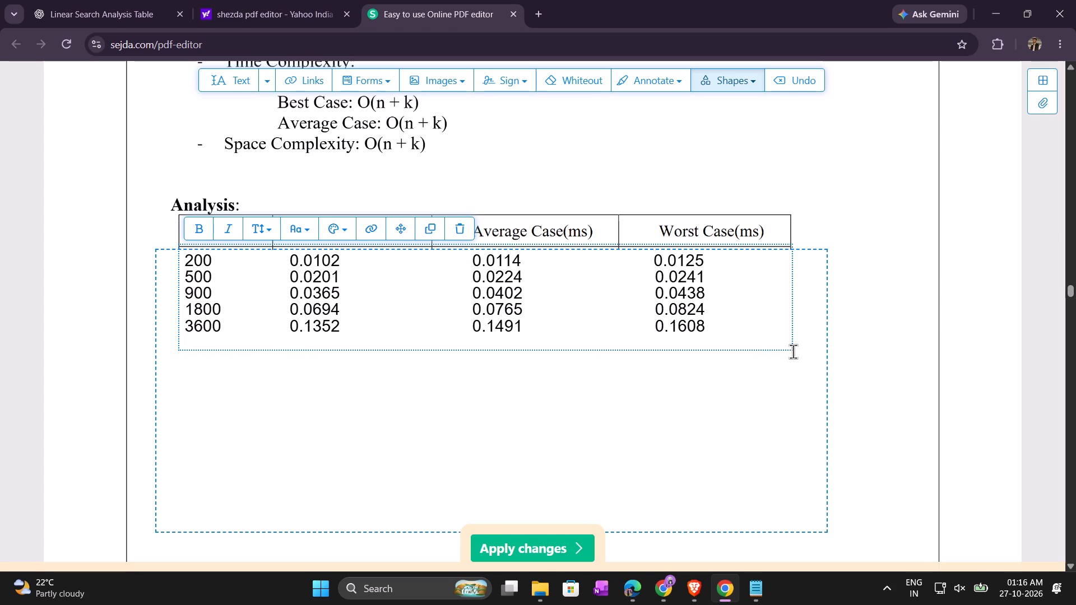
left_click_drag(793, 351, 792, 351)
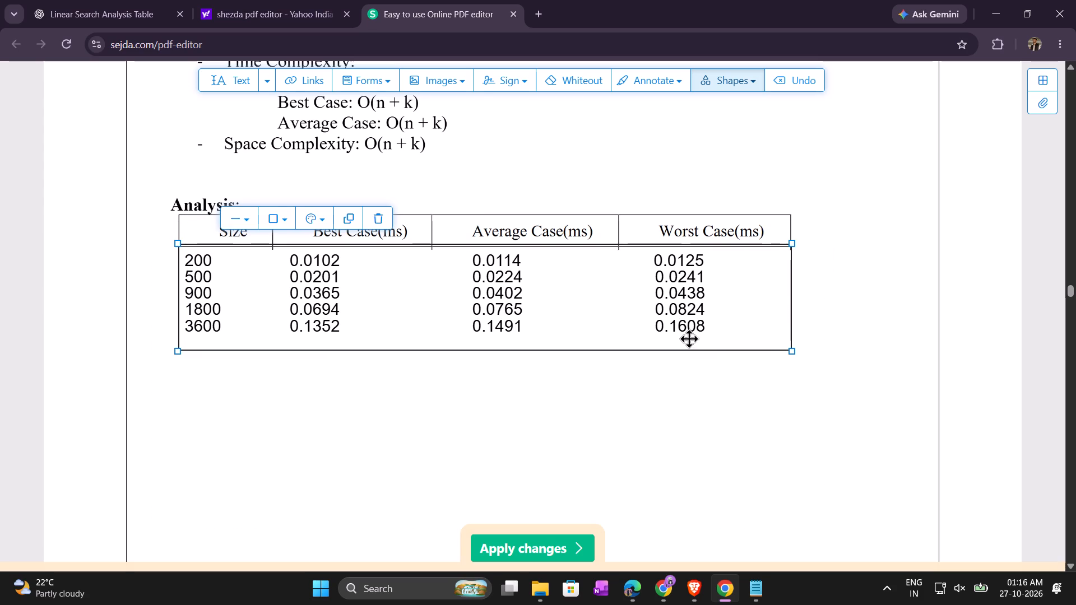
left_click(701, 278)
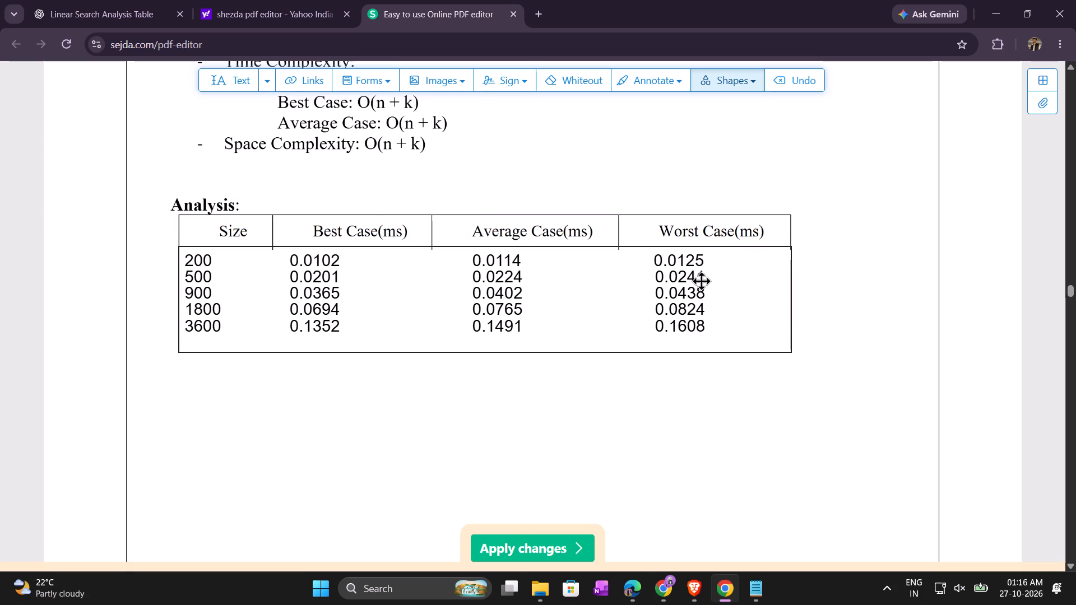
Draw a vertical divider line between the Average Case and Worst Case columns, from the header's top edge to the rectangle's bottom edge.
left_click(732, 82)
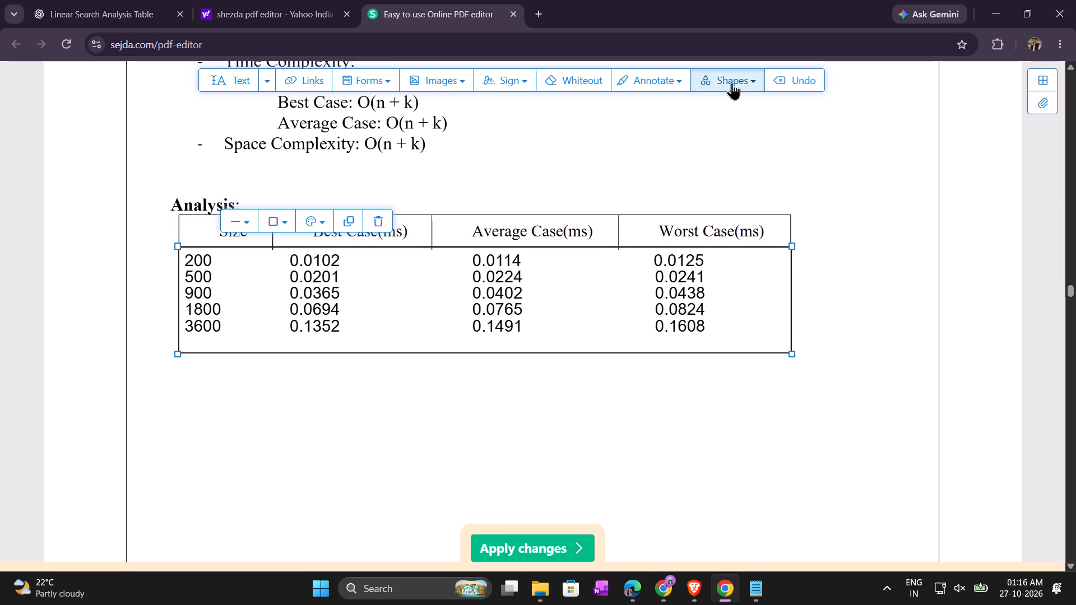
left_click(740, 134)
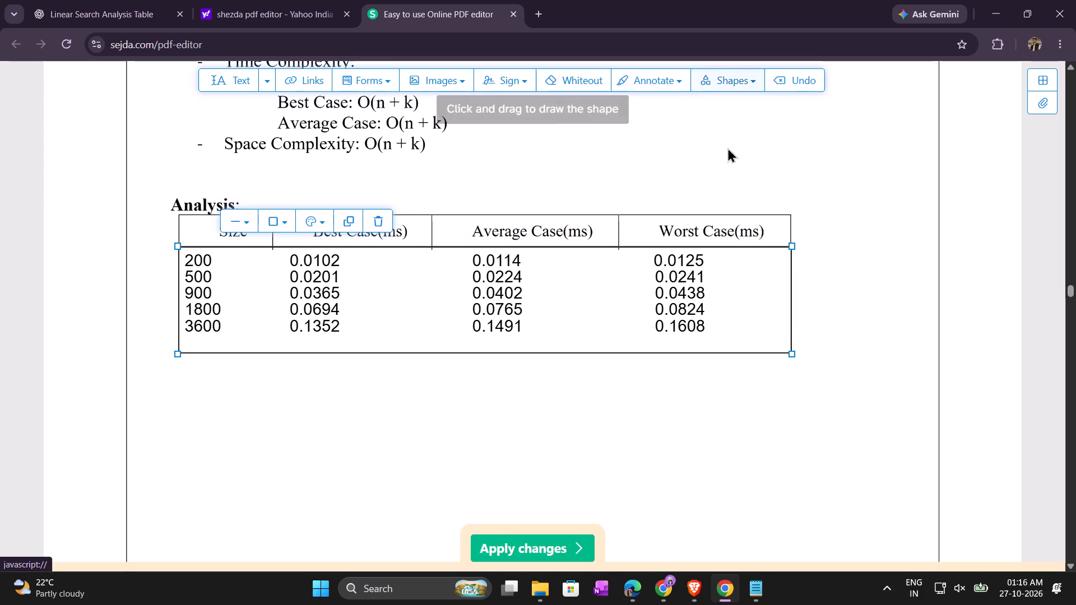
left_click_drag(617, 213, 619, 306)
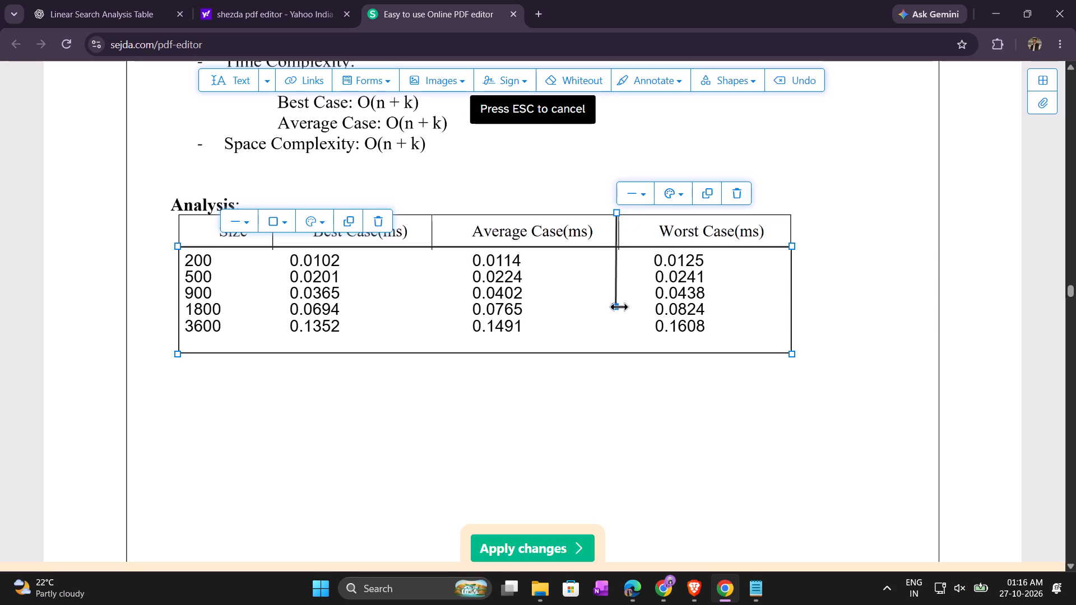
left_click_drag(619, 306, 620, 351)
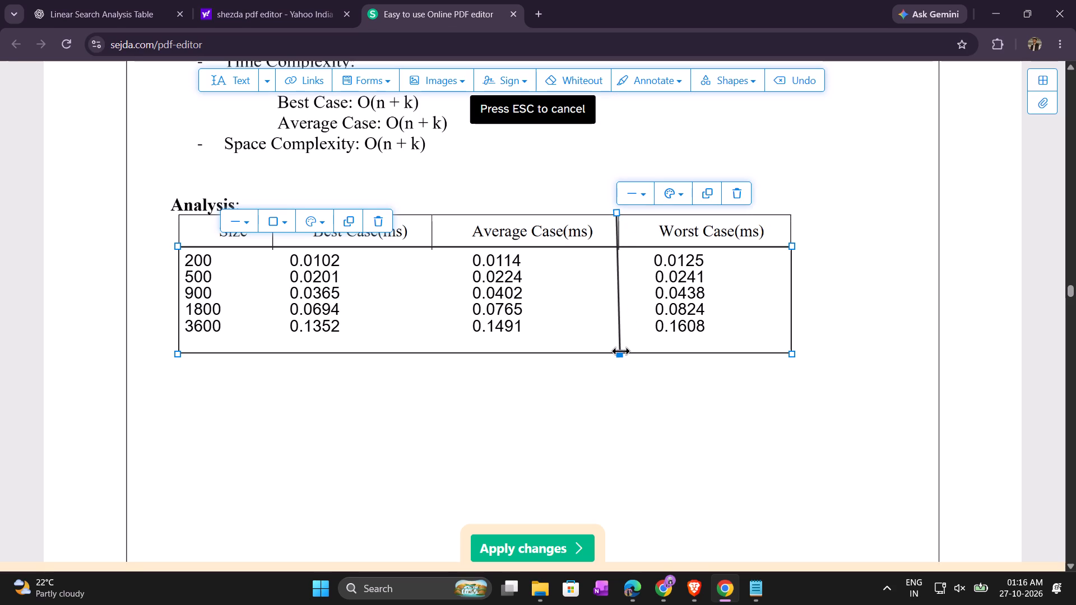
left_click_drag(620, 351, 620, 349)
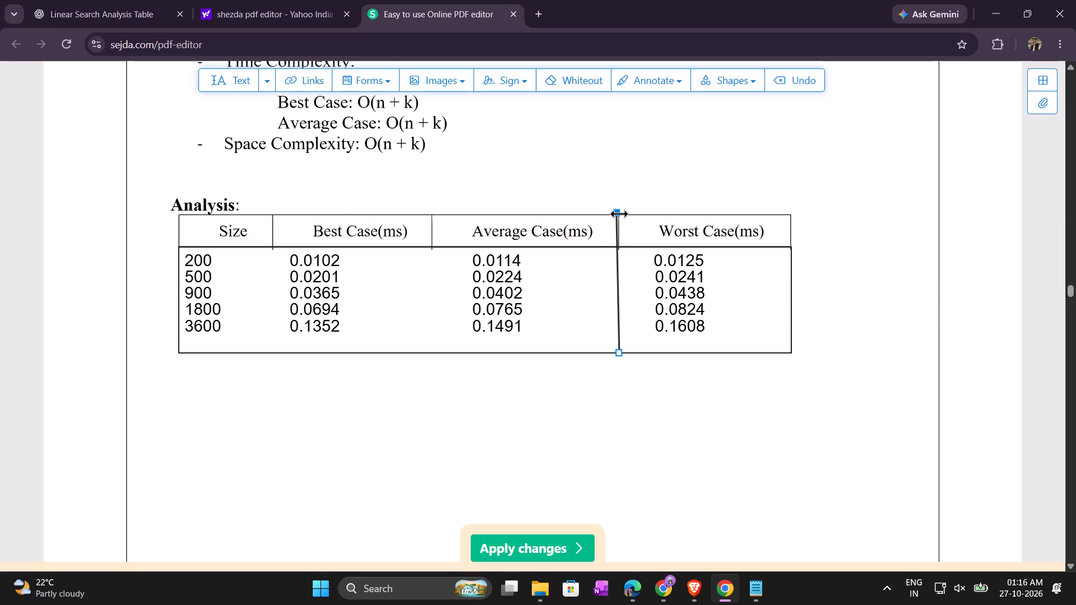
left_click(619, 213)
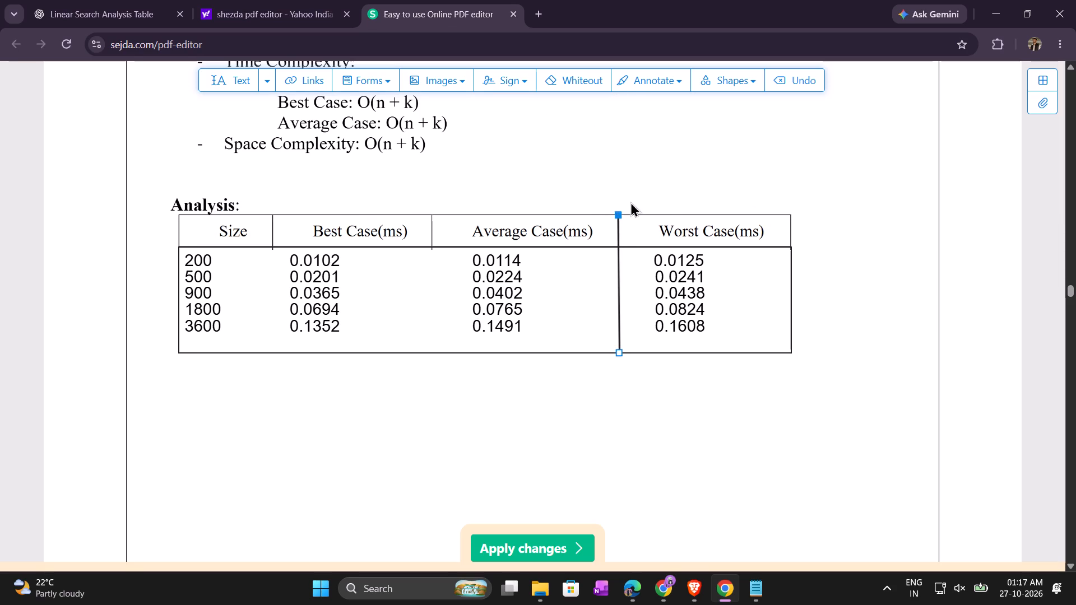
Draw a straight vertical divider line between the Best Case and Average Case columns, from the header's top edge to the table's bottom edge.
left_click(706, 82)
left_click(717, 139)
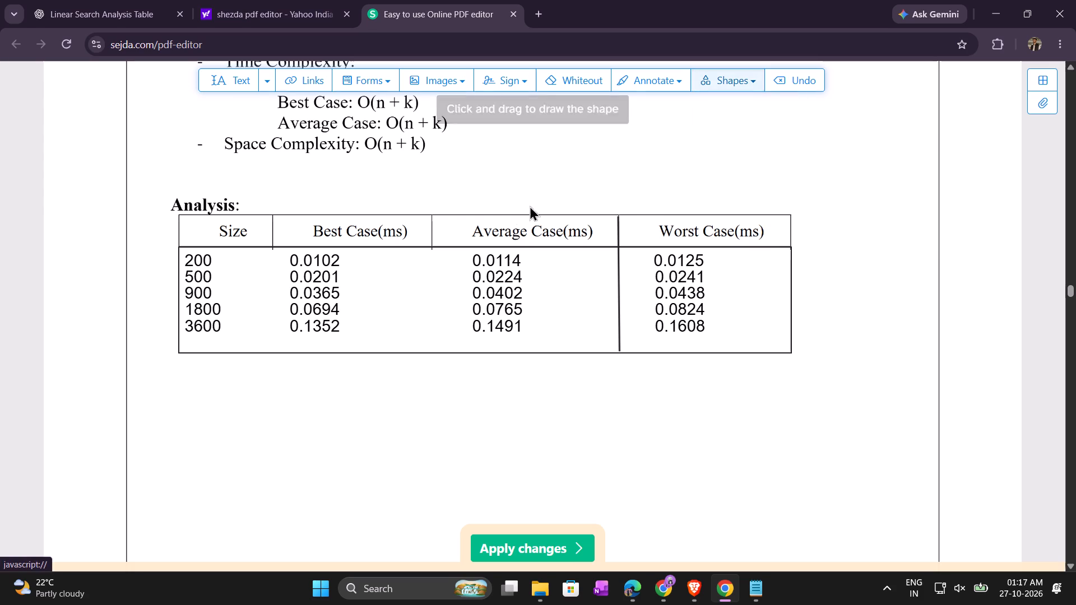
left_click_drag(430, 213, 435, 355)
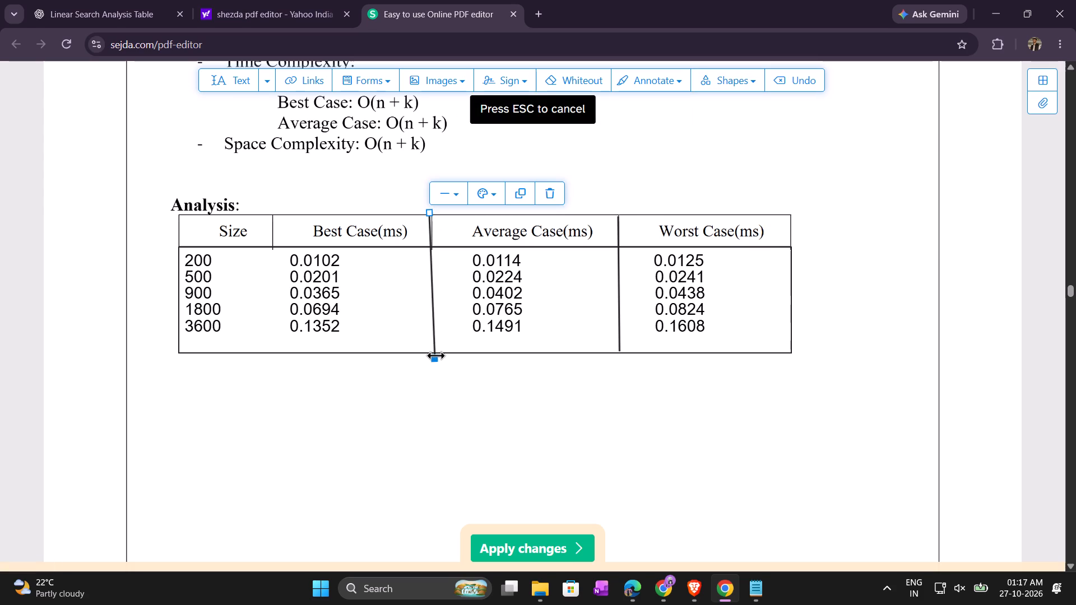
left_click_drag(435, 355, 435, 353)
left_click_drag(428, 216, 433, 216)
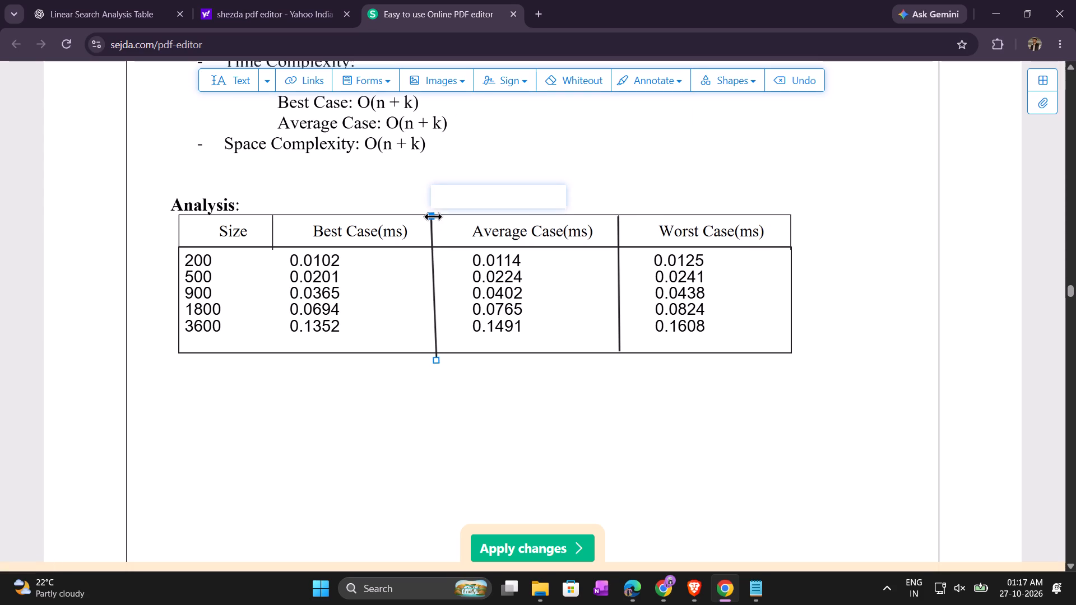
left_click_drag(439, 357, 431, 350)
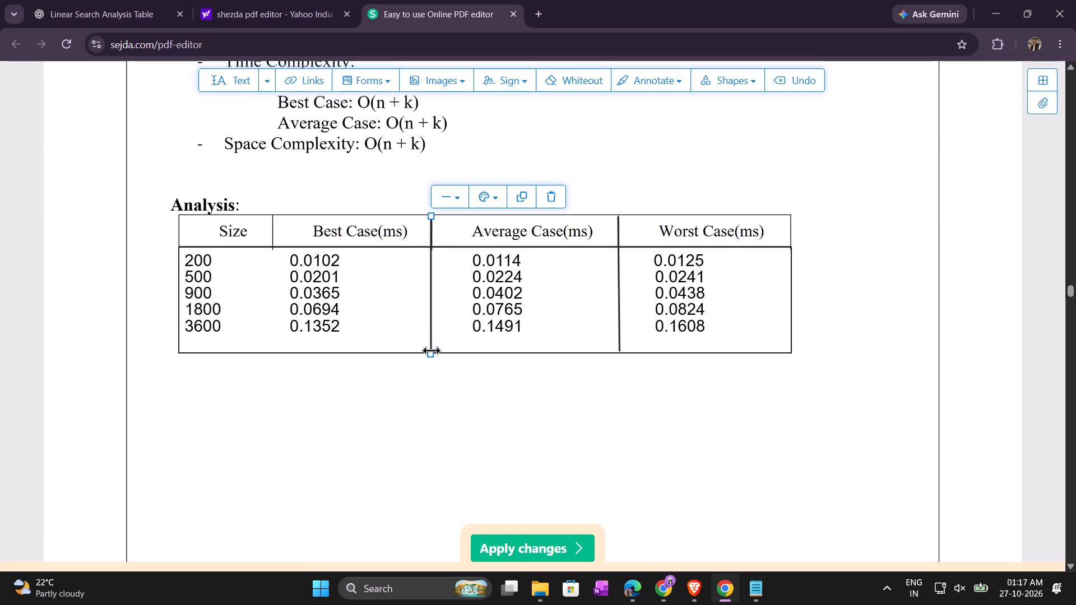
left_click_drag(431, 350, 432, 351)
Draw a vertical divider line between the Size and Best Case columns, from the header's top edge to the table's bottom edge.
left_click(728, 75)
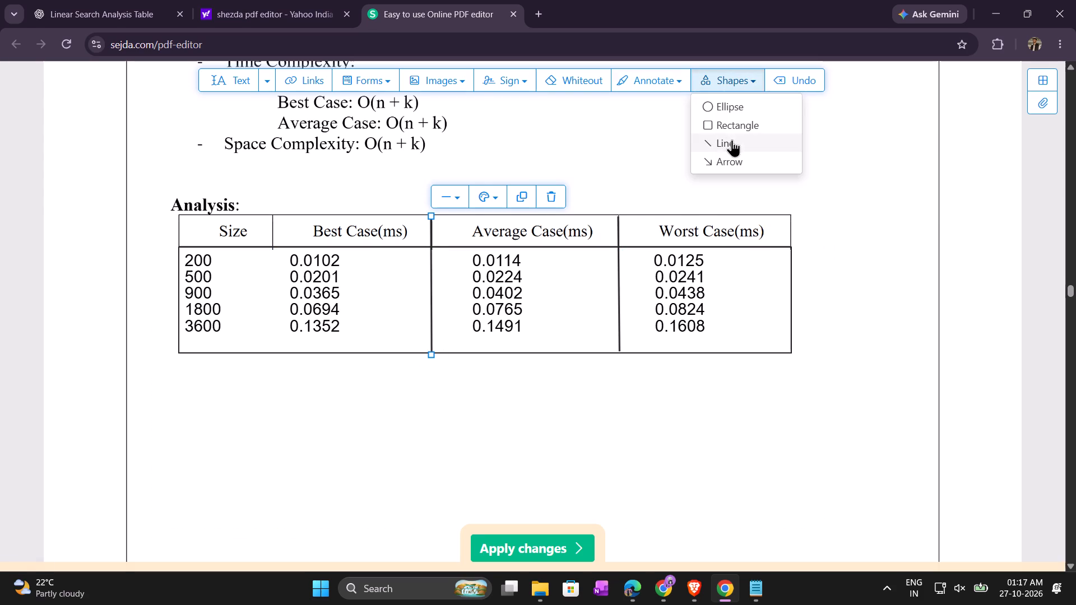
left_click(732, 139)
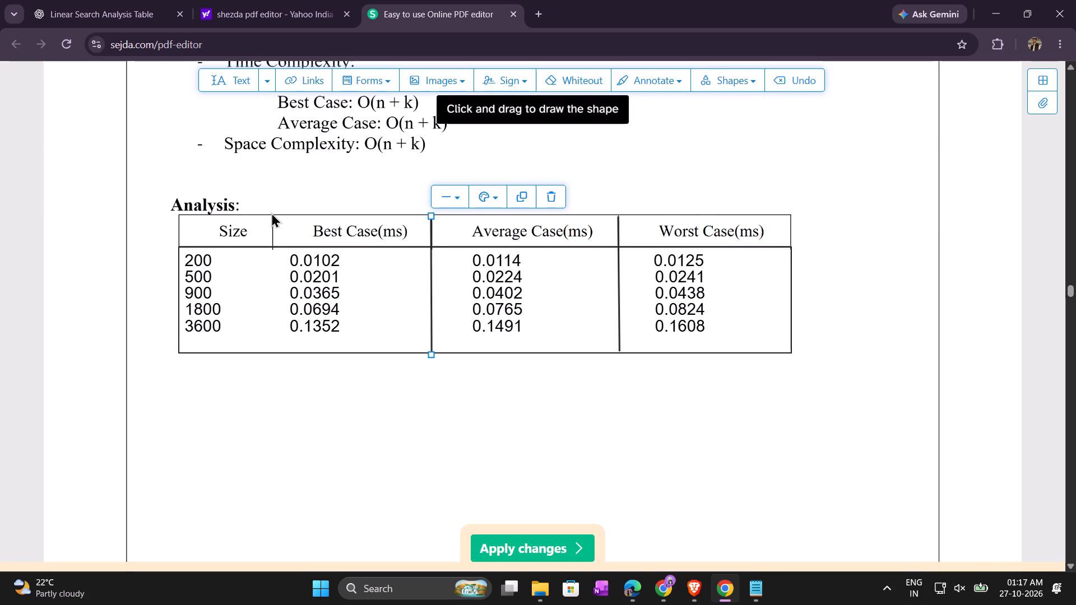
left_click_drag(271, 212, 273, 350)
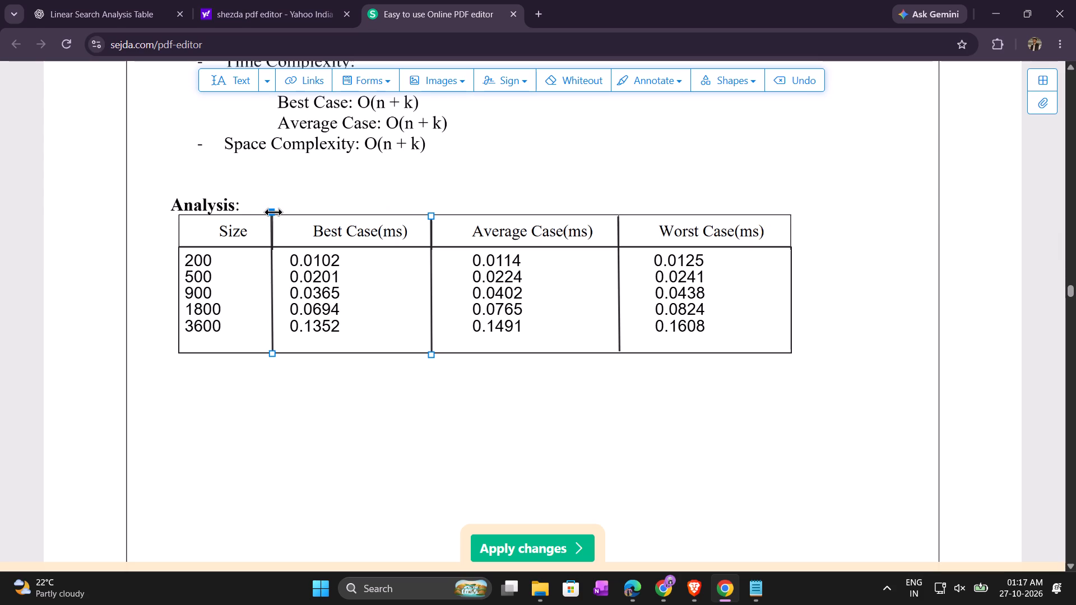
left_click(275, 212)
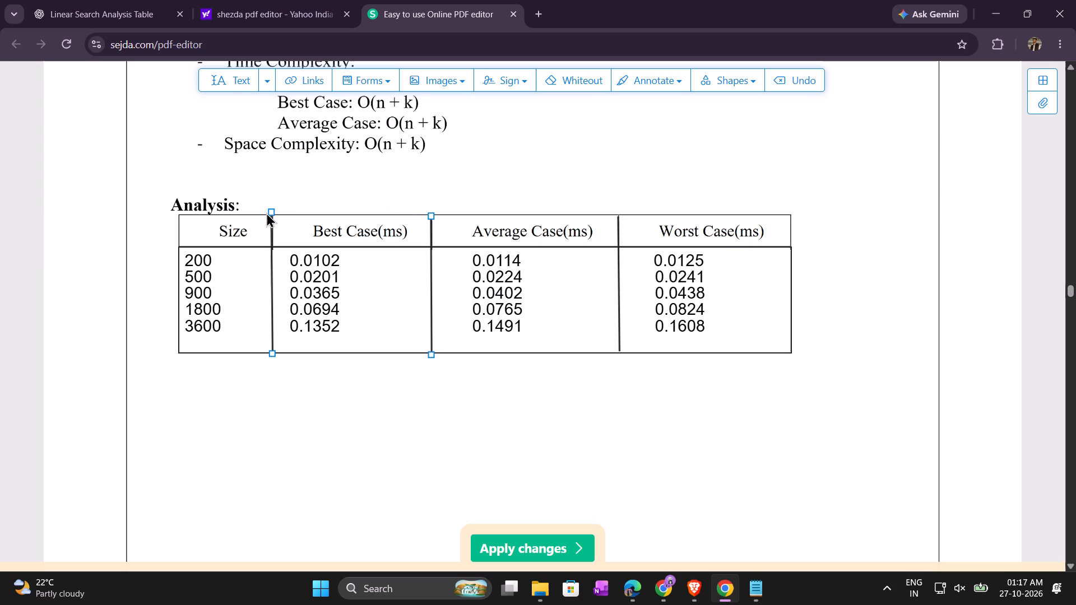
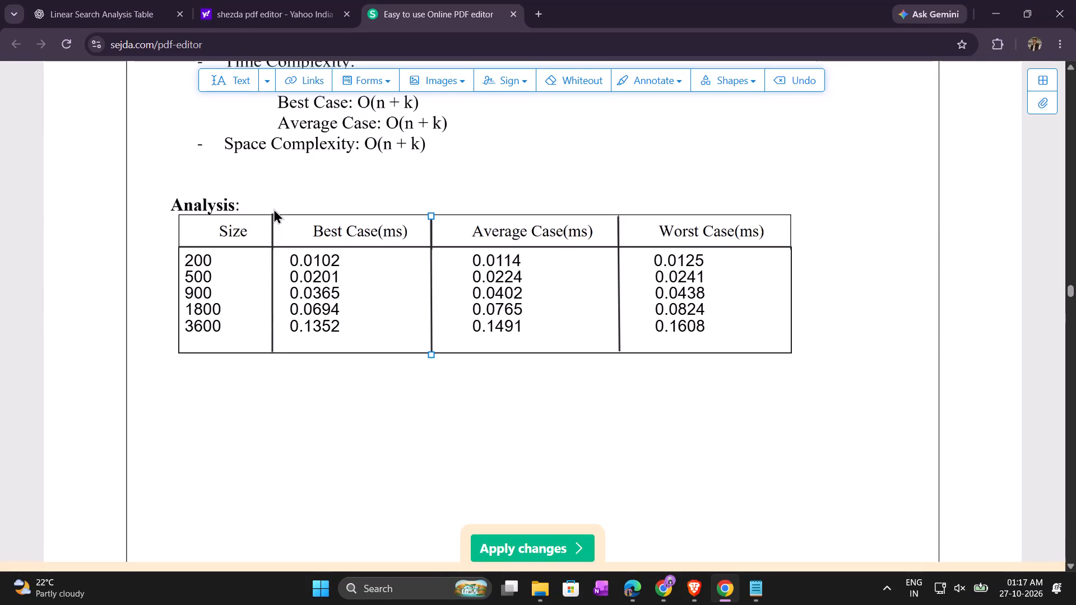
Go to the Radix Sort Analysis table and delete the copied Counting Sort rows from the clipboard history.
scroll(652, 502, "down", 11)
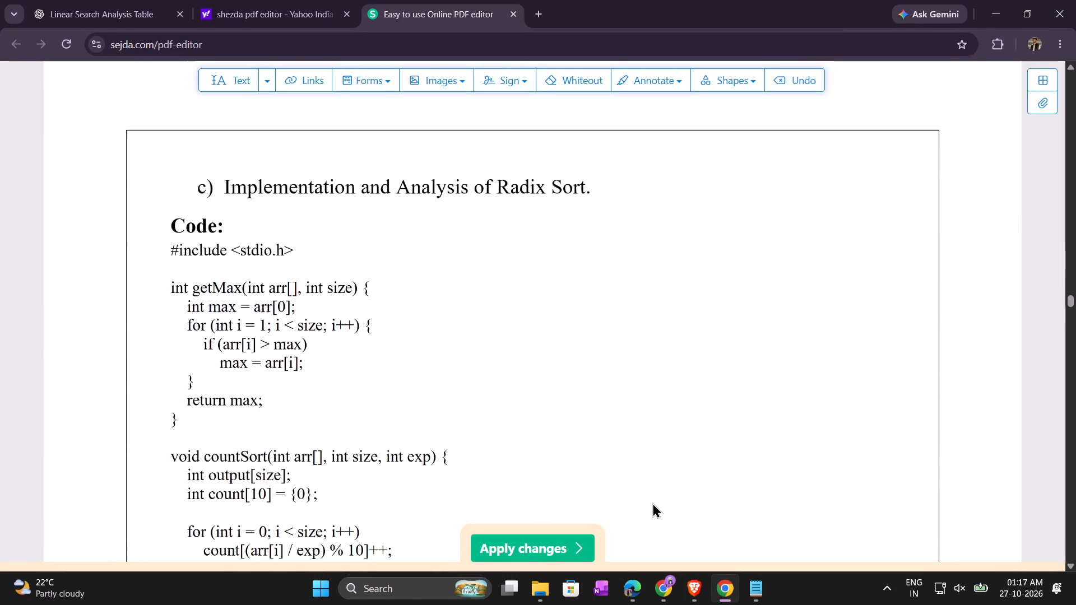
scroll(652, 502, "down", 11)
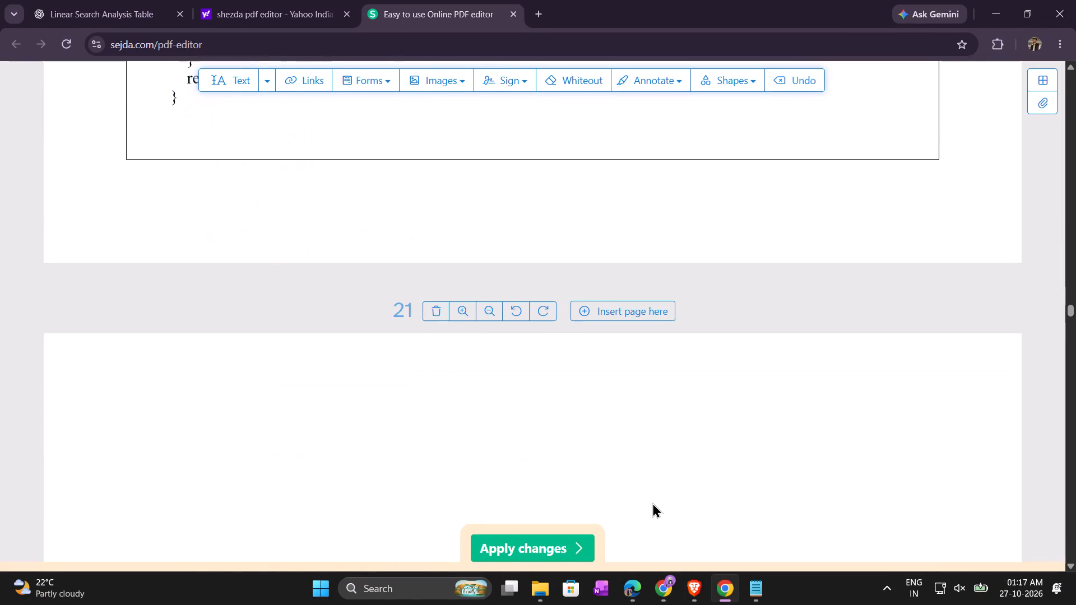
scroll(652, 502, "down", 6)
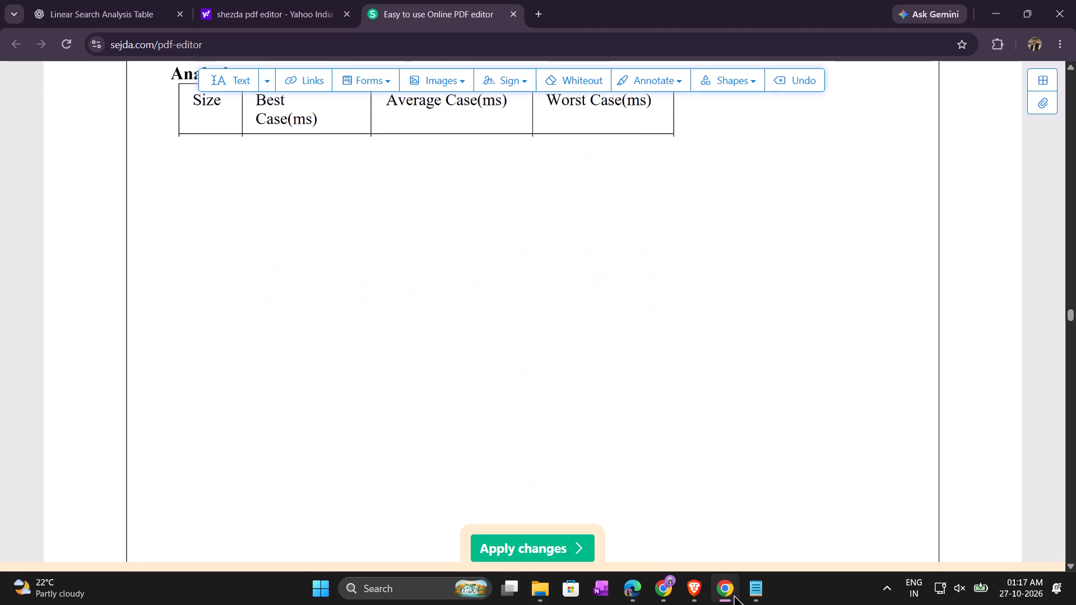
scroll(718, 510, "up", 1)
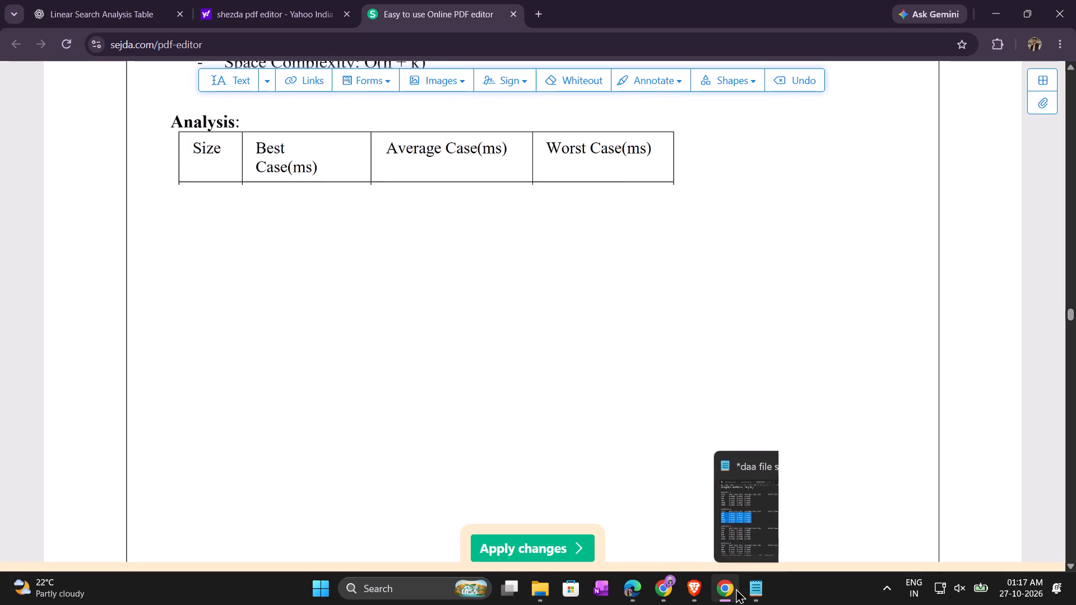
key("super+v")
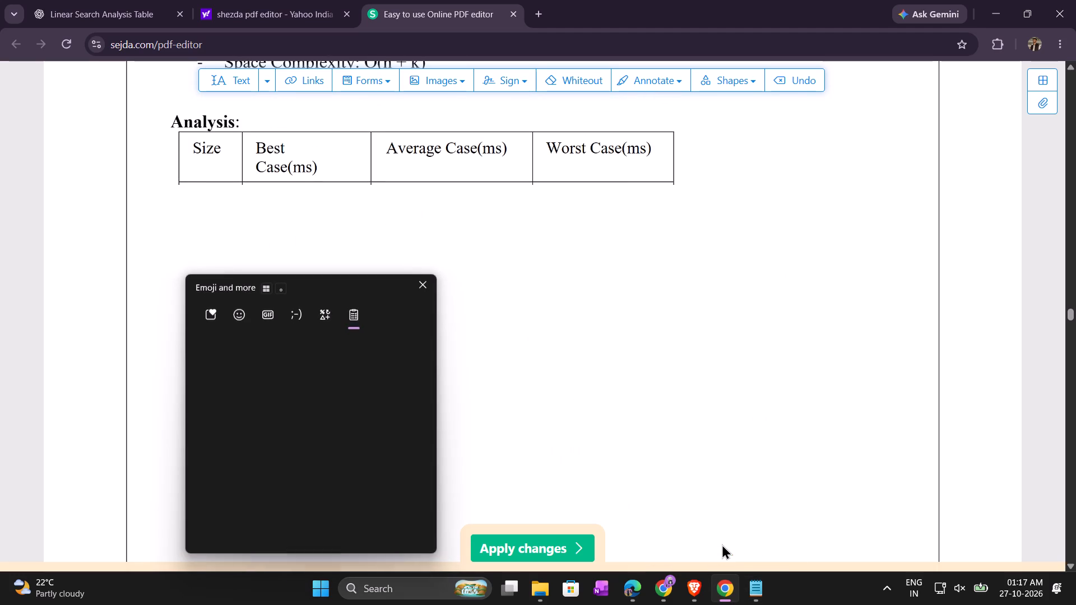
left_click(409, 375)
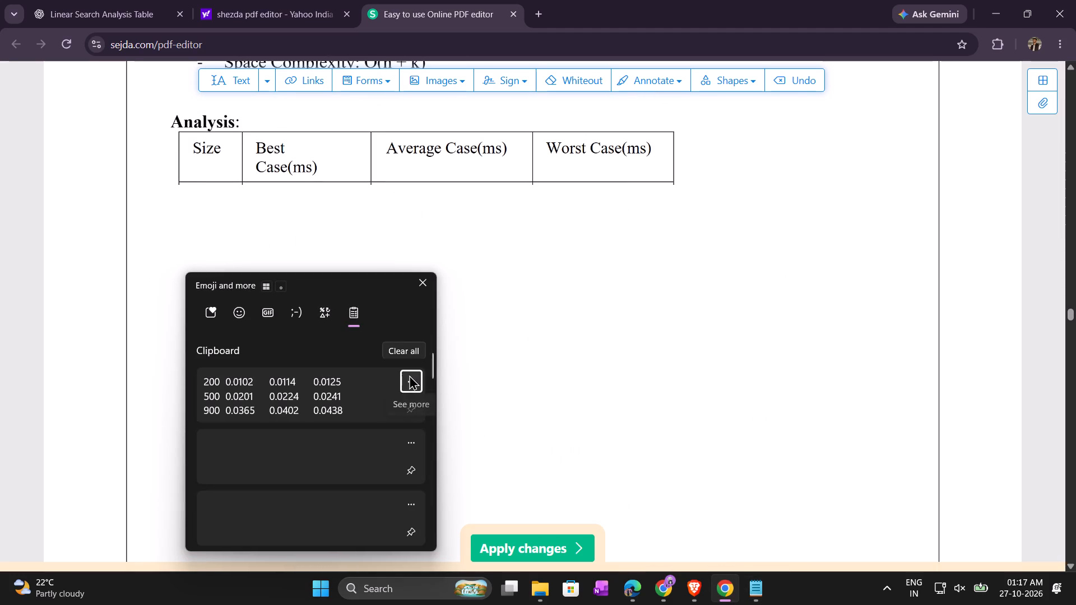
left_click(401, 398)
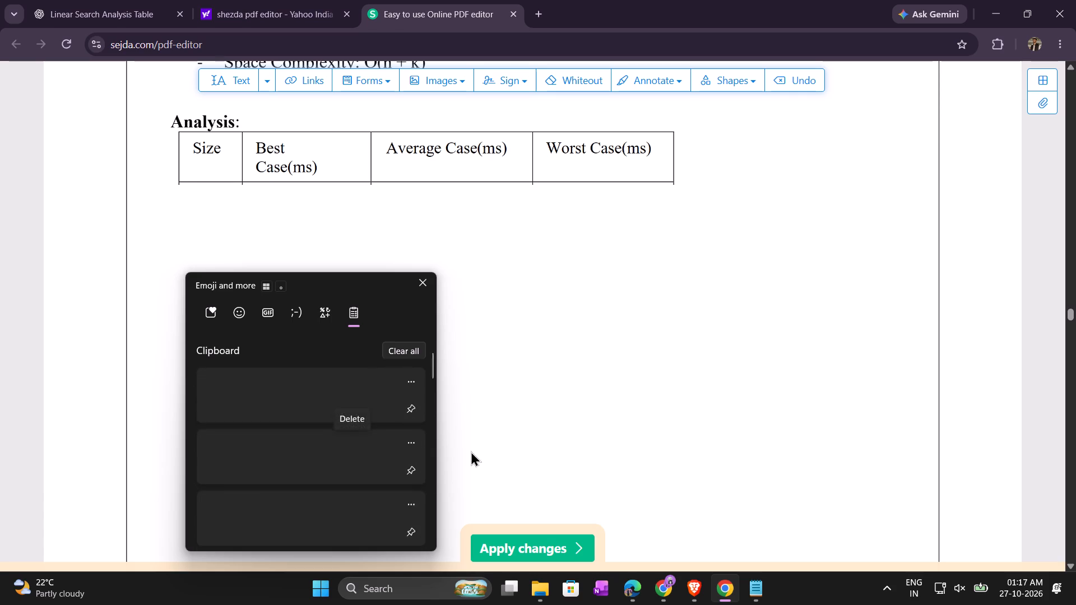
scroll(391, 484, "down", 1)
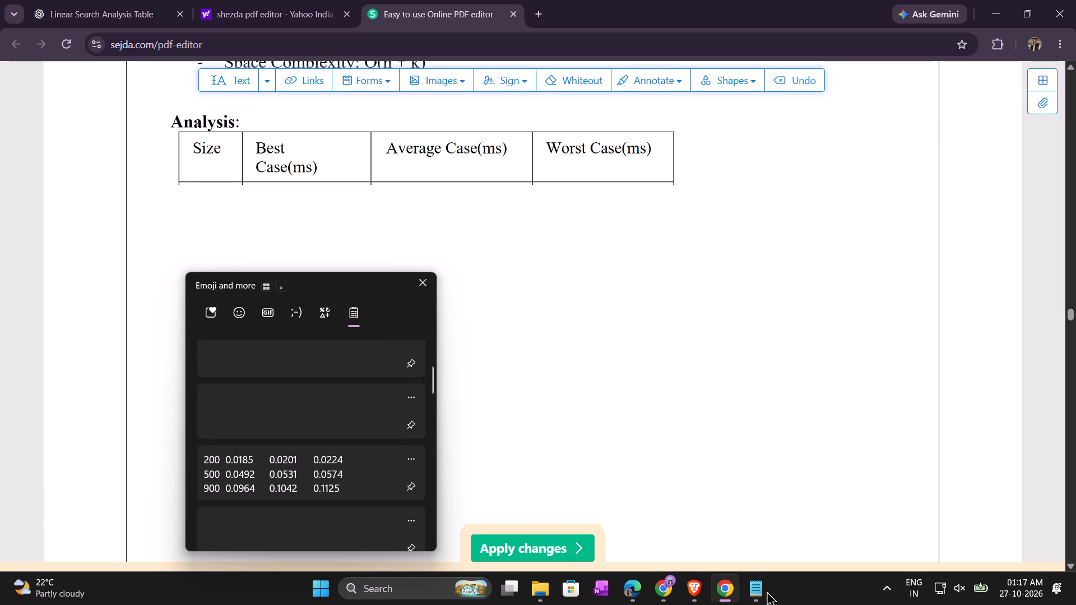
In Notepad, copy the five Analysis 2 data rows (sizes 200 to 3600) under experiment 4(c).
left_click(762, 587)
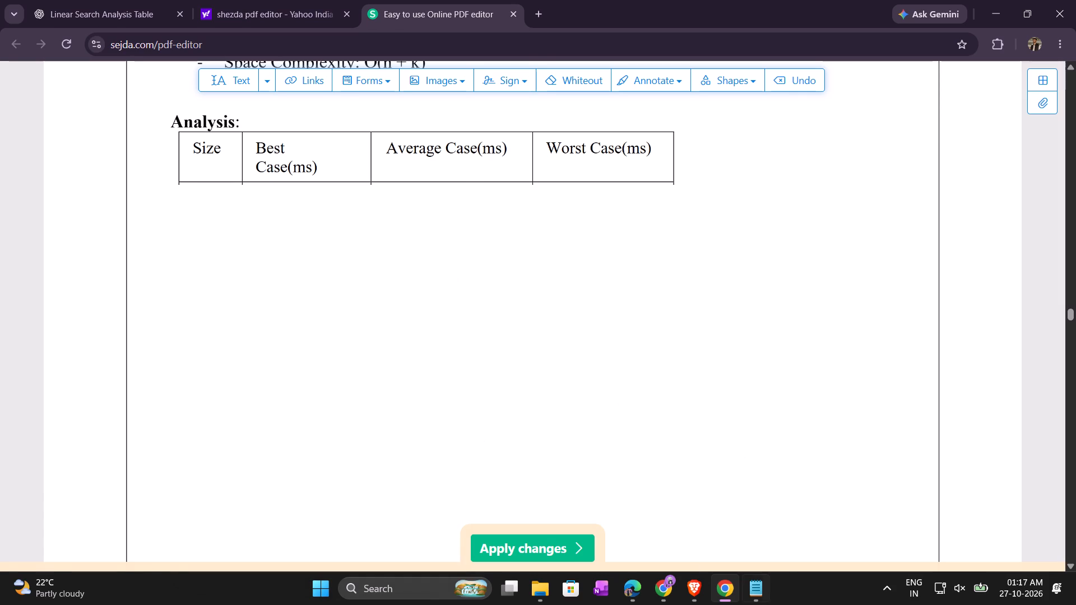
left_click(749, 604)
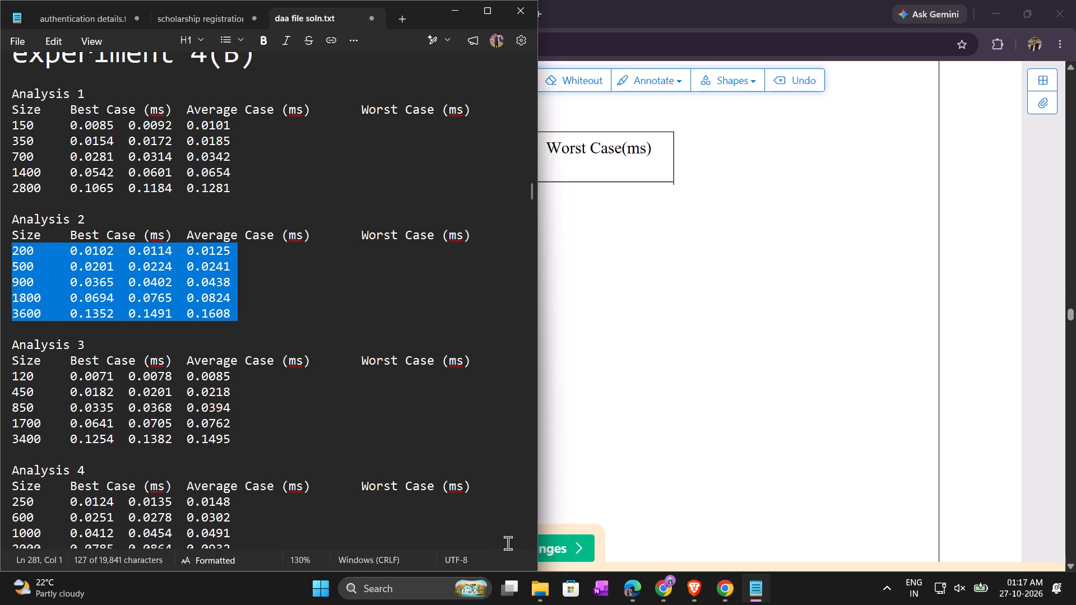
scroll(399, 485, "down", 2)
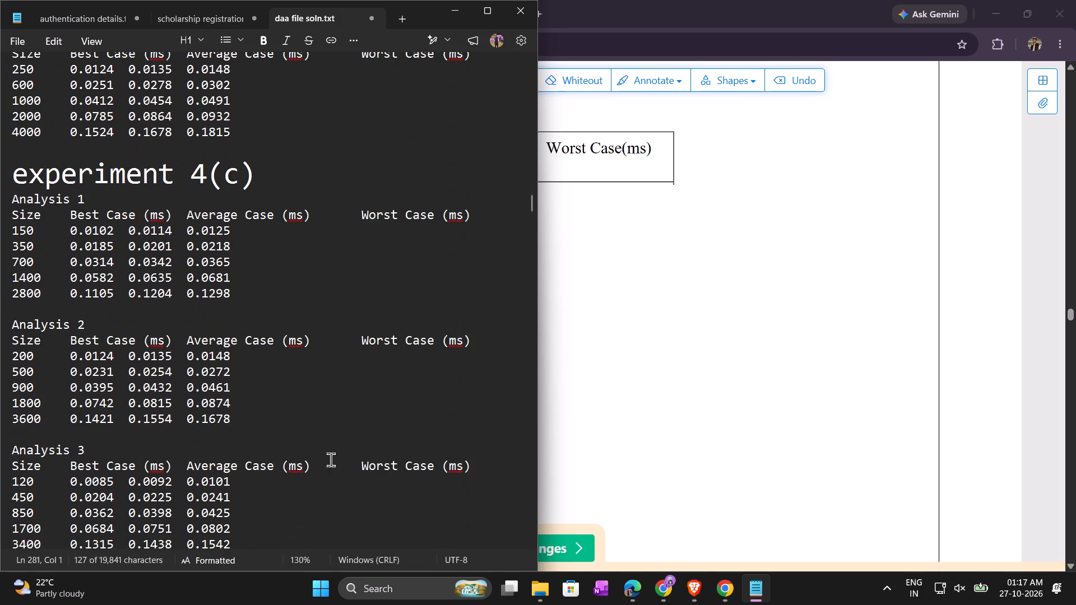
left_click_drag(236, 417, 13, 362)
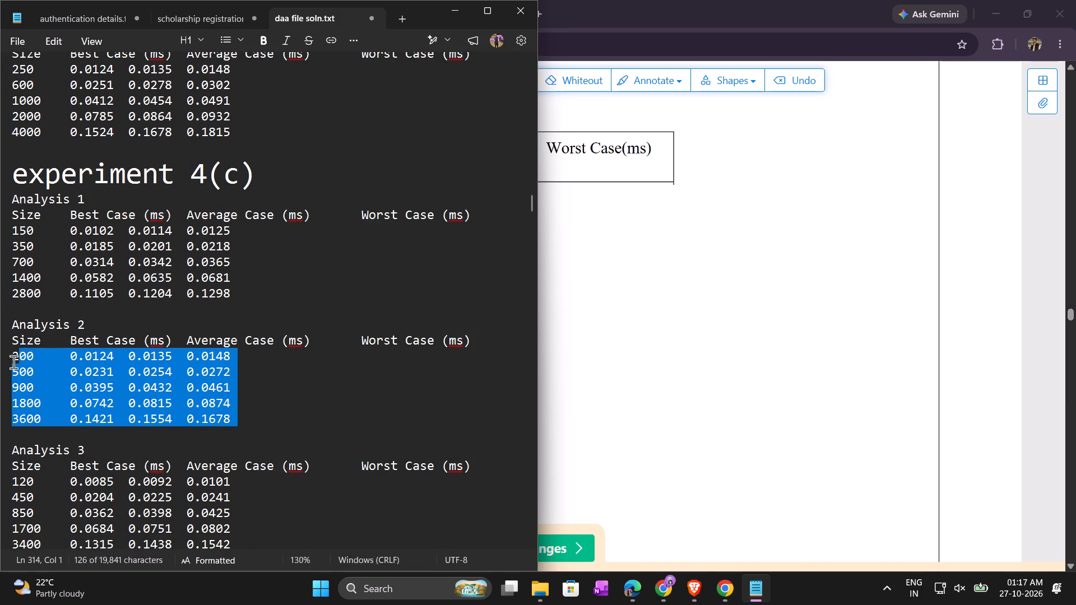
left_click(11, 360)
left_click(11, 360)
left_click_drag(11, 360, 69, 386)
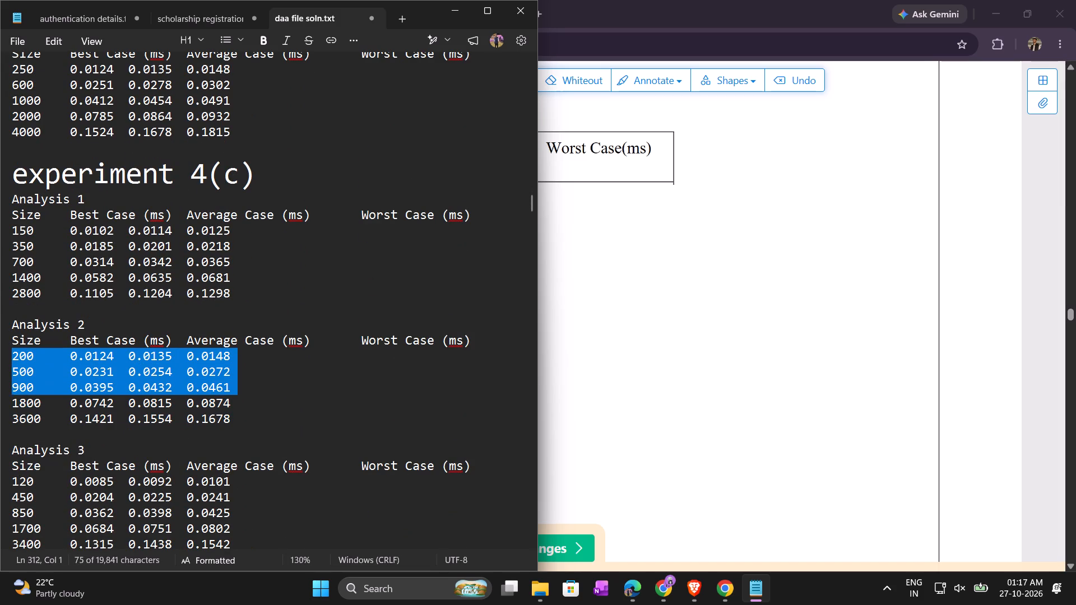
left_click_drag(69, 386, 211, 418)
key("ctrl+c")
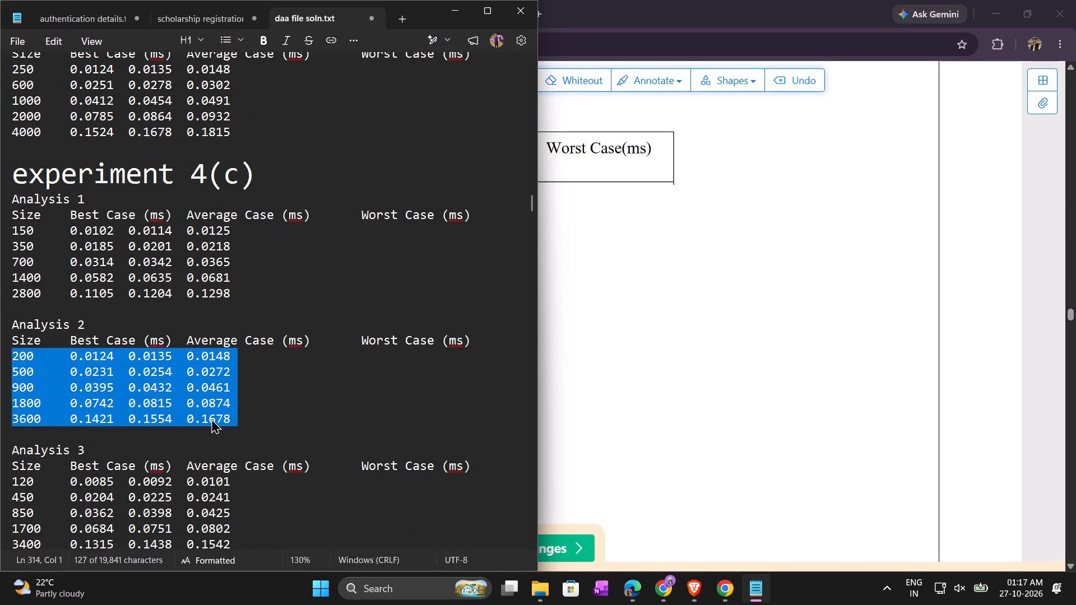
In the PDF editor, add a text box just below the Radix Sort table header and paste the five copied rows.
left_click(700, 295)
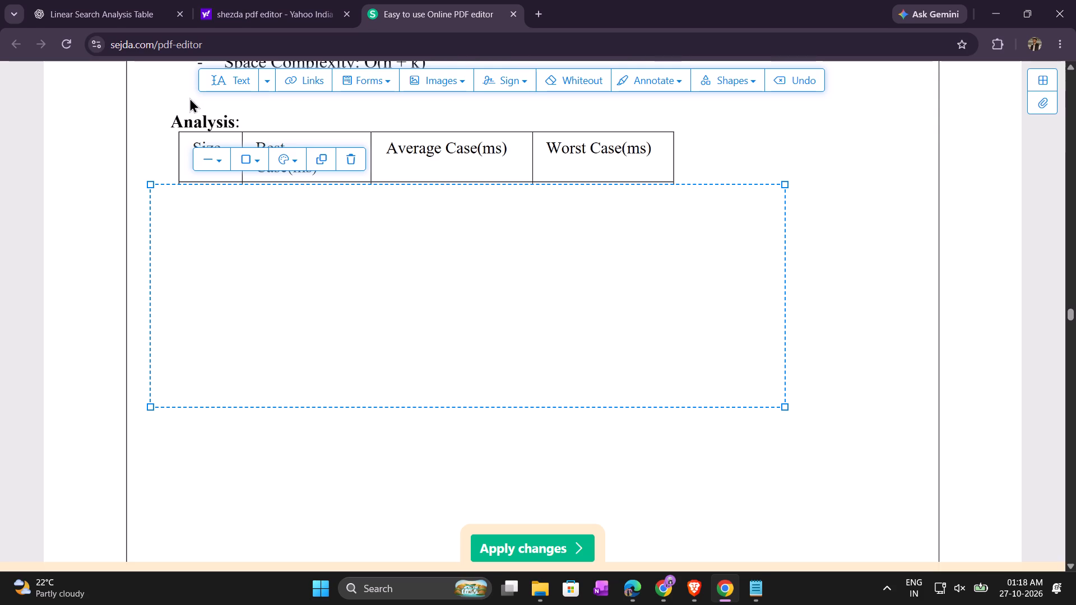
left_click(215, 89)
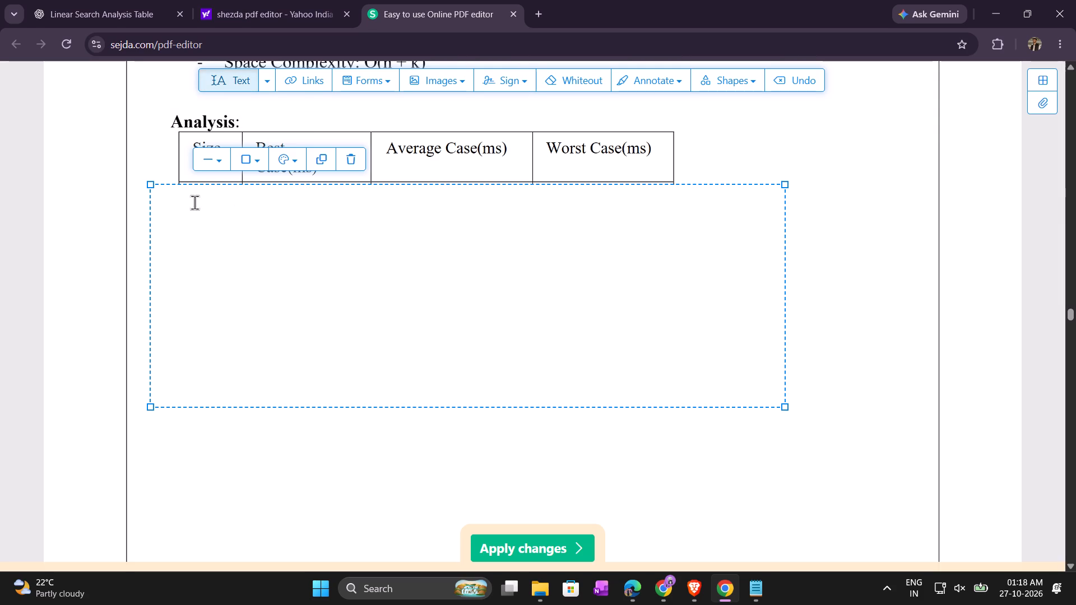
left_click(184, 197)
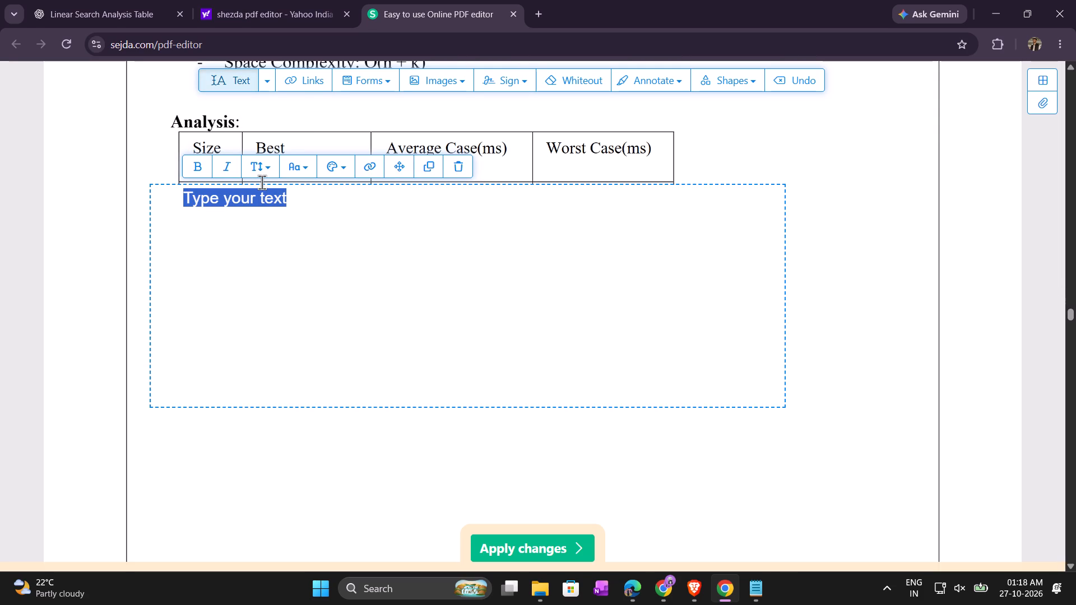
key("ctrl+v")
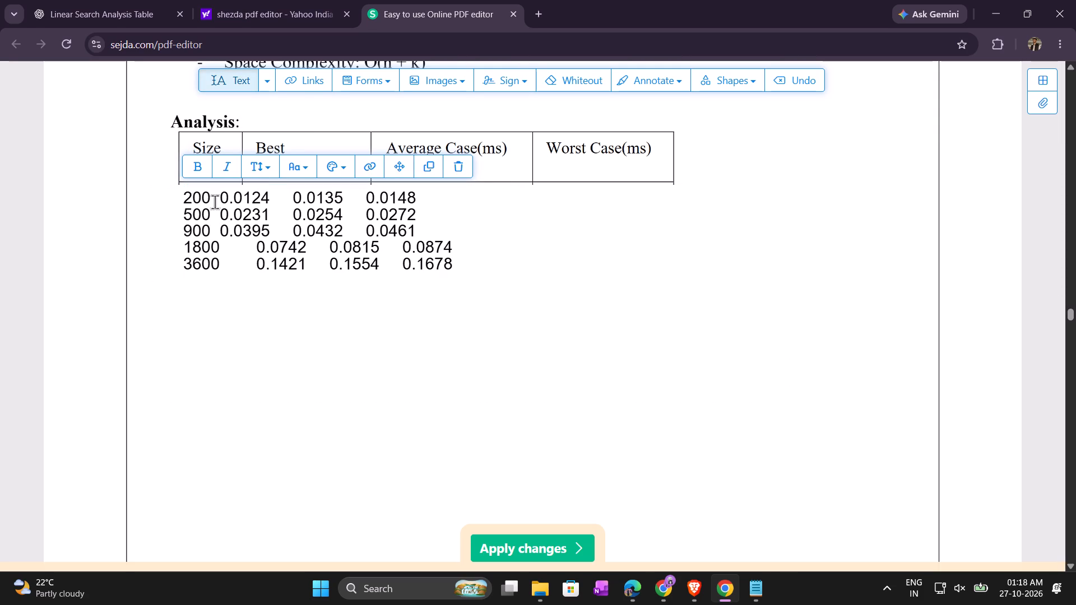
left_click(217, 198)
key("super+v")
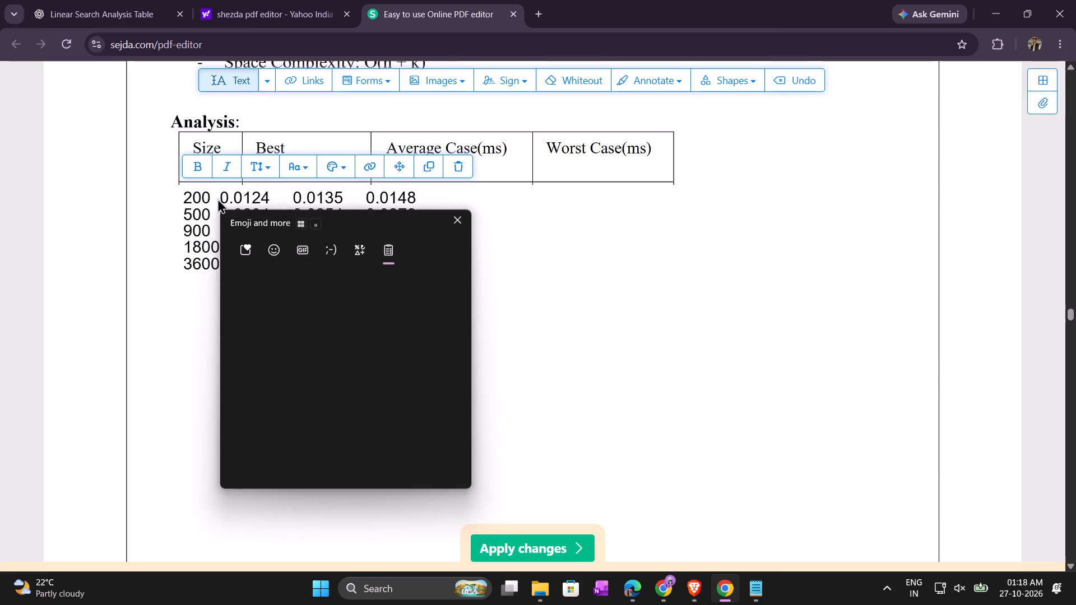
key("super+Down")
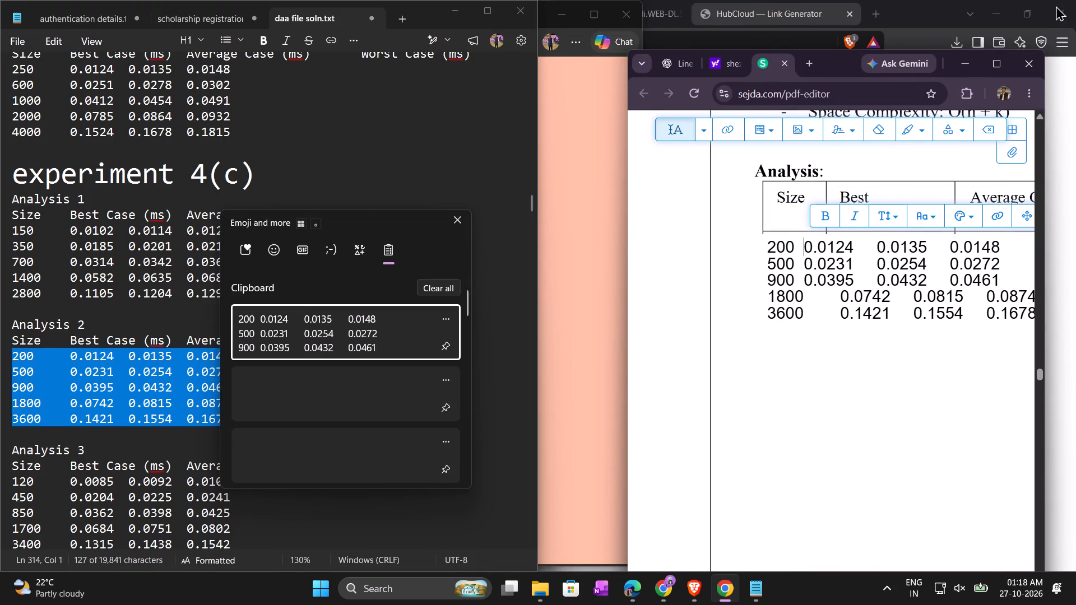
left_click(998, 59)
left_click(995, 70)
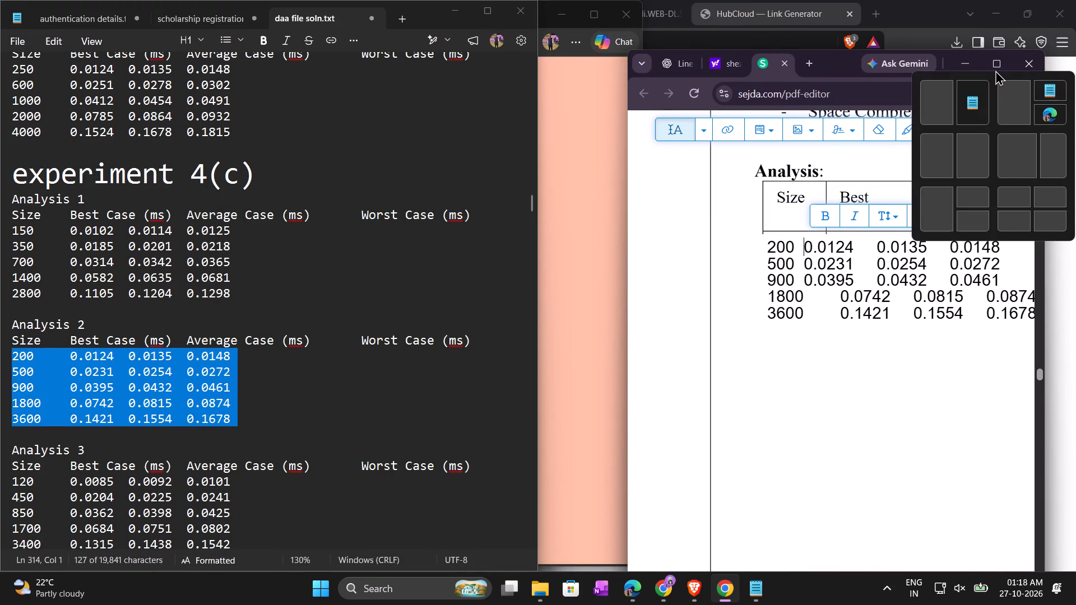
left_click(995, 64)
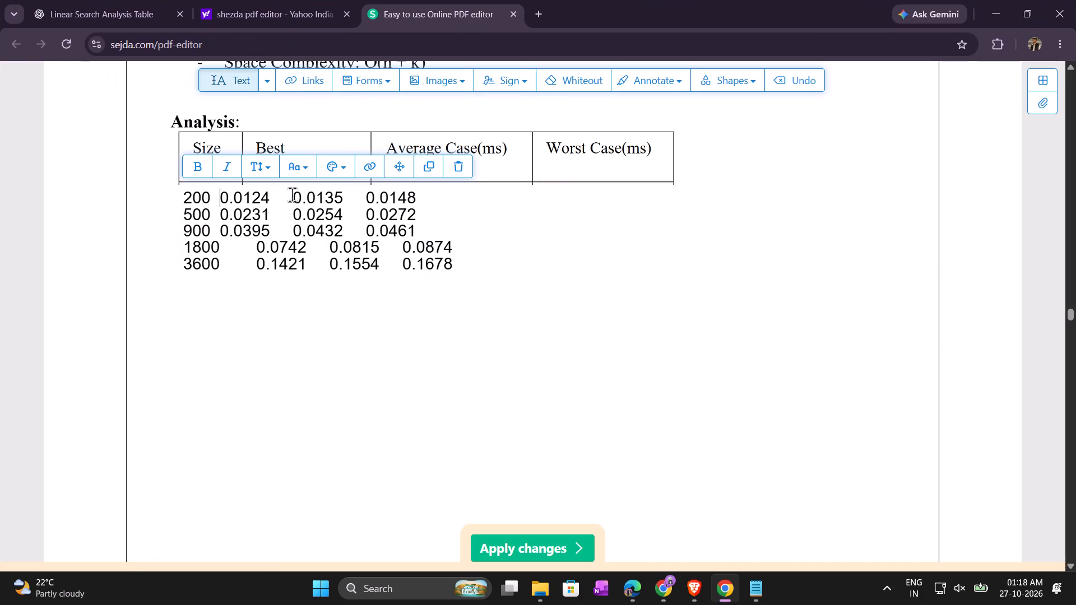
Insert the blank spacing saved in the clipboard history before the Best Case value in all five rows.
key("super+v")
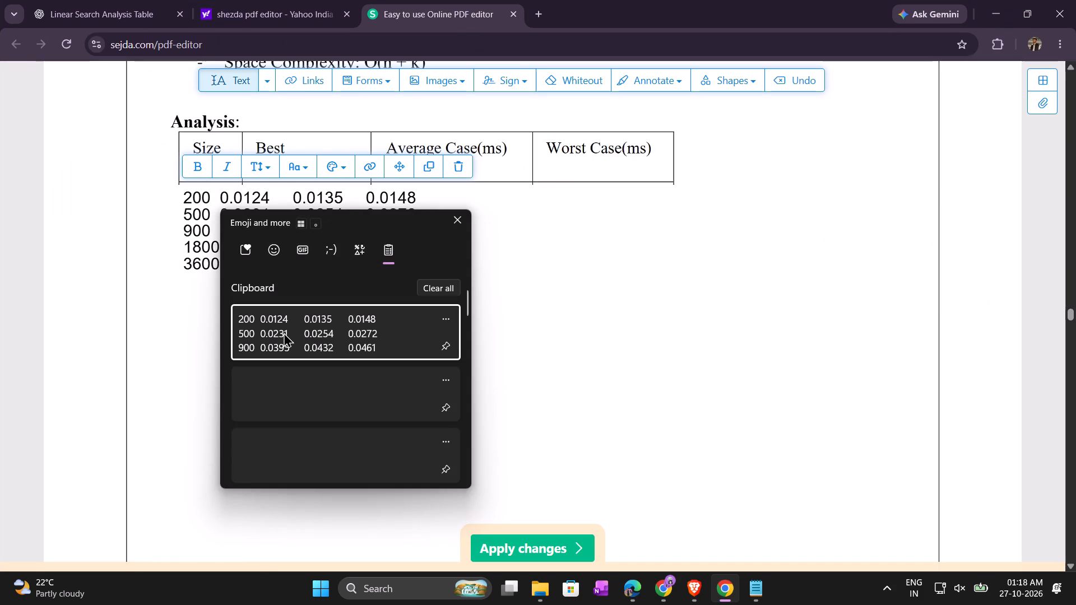
left_click(297, 389)
key("ctrl+v")
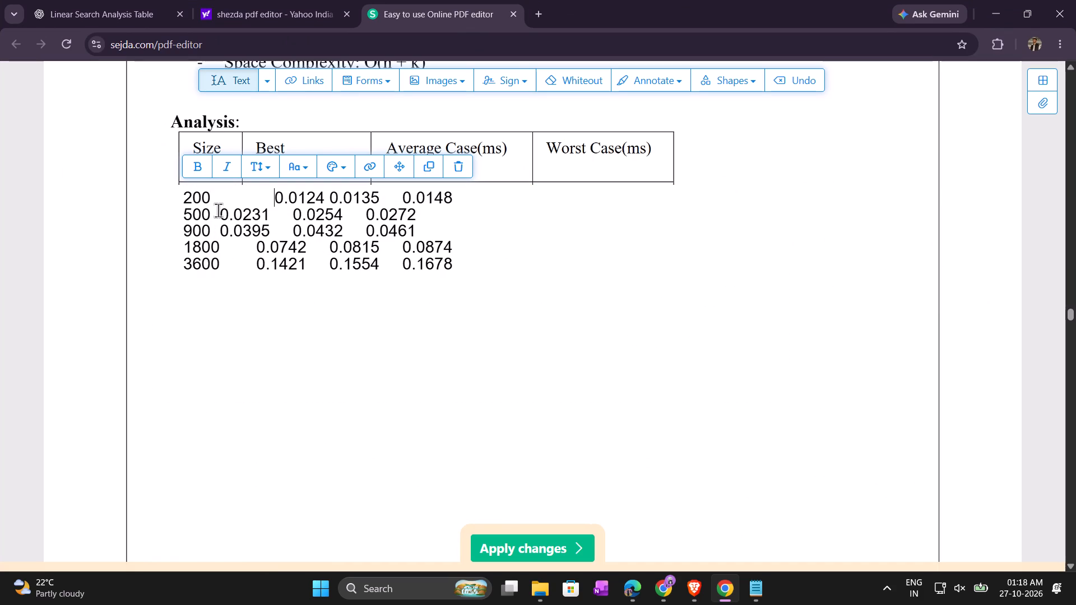
left_click(218, 210)
key("ctrl+v")
left_click(218, 234, "ctrl")
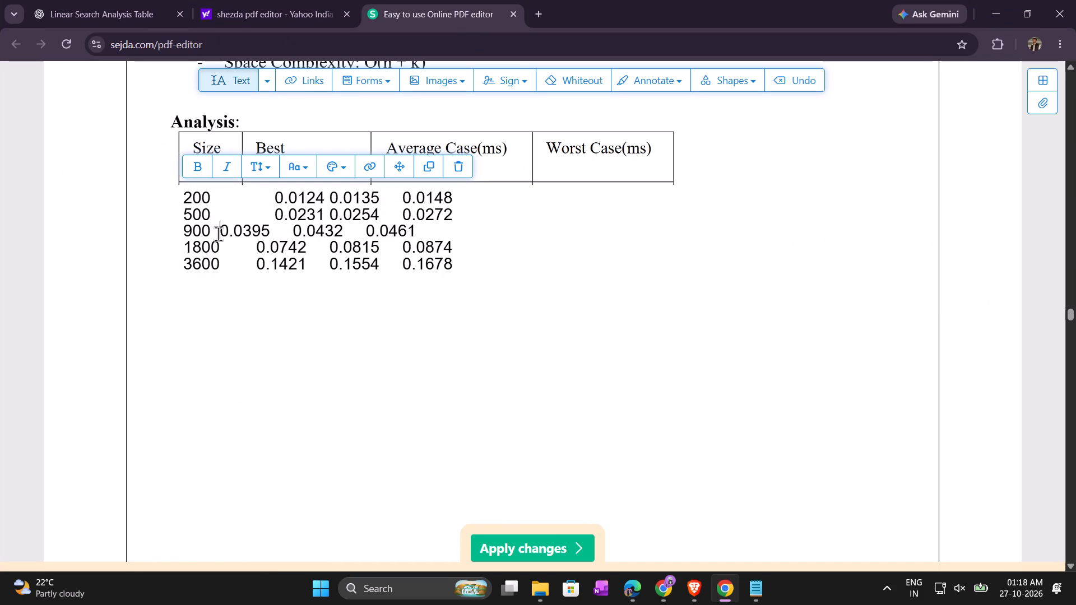
key("ctrl+v")
left_click(242, 252, "ctrl")
key("ctrl+v")
left_click(248, 262, "ctrl")
key("ctrl+v")
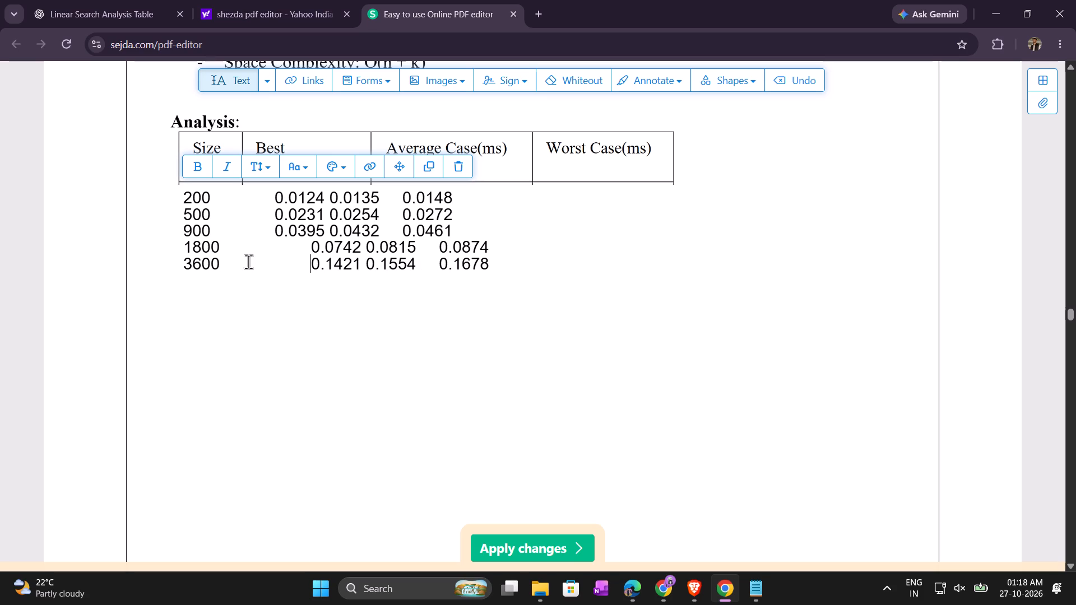
Insert the wider blank spacing from the clipboard history before the Average Case value in all five rows.
left_click(328, 196)
key("super+v")
key("Down")
key("Down")
key("Return")
key("ctrl+v")
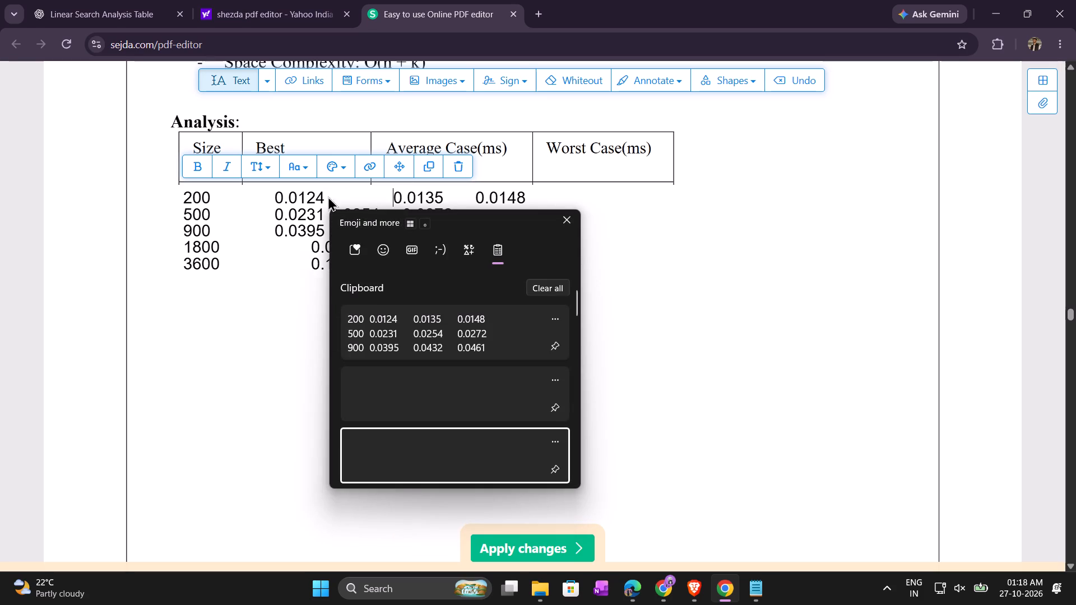
left_click(329, 211)
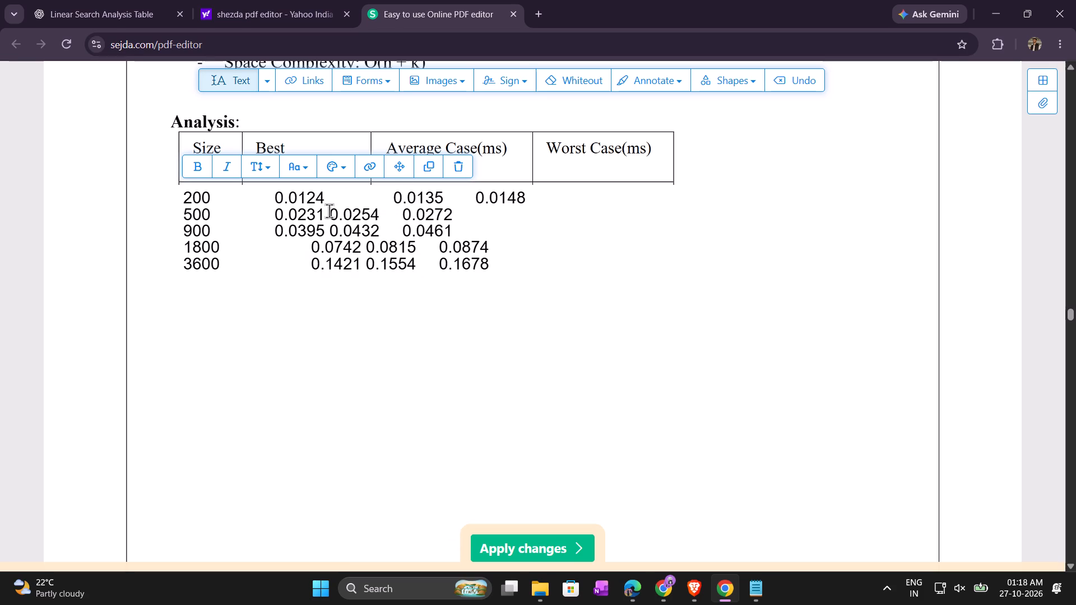
key("ctrl+v")
left_click(328, 227)
key("ctrl+v")
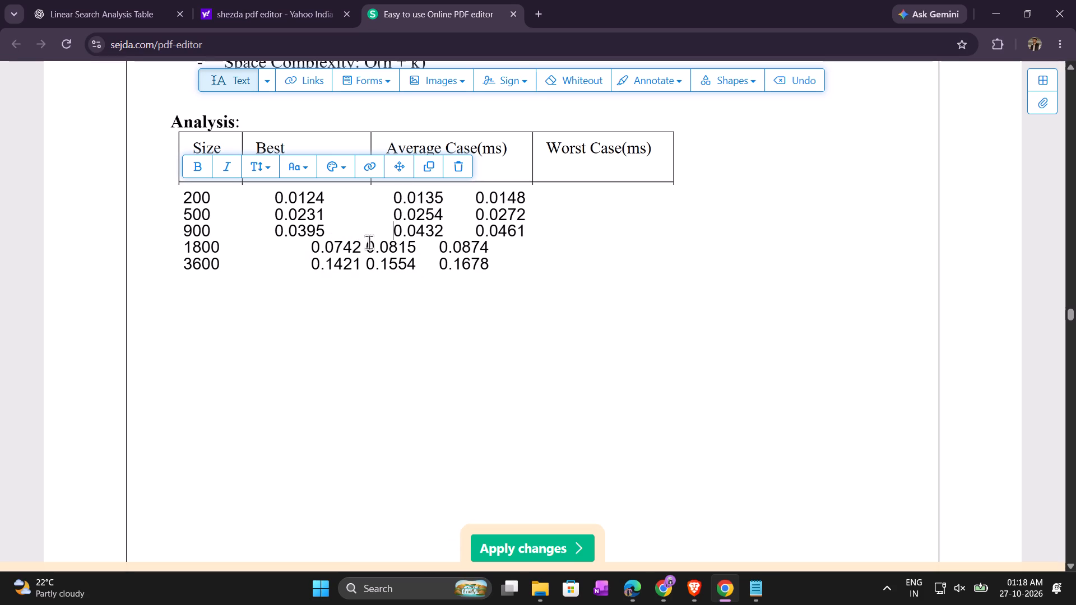
left_click(370, 242)
key("ctrl+v")
left_click(367, 260)
key("ctrl+v")
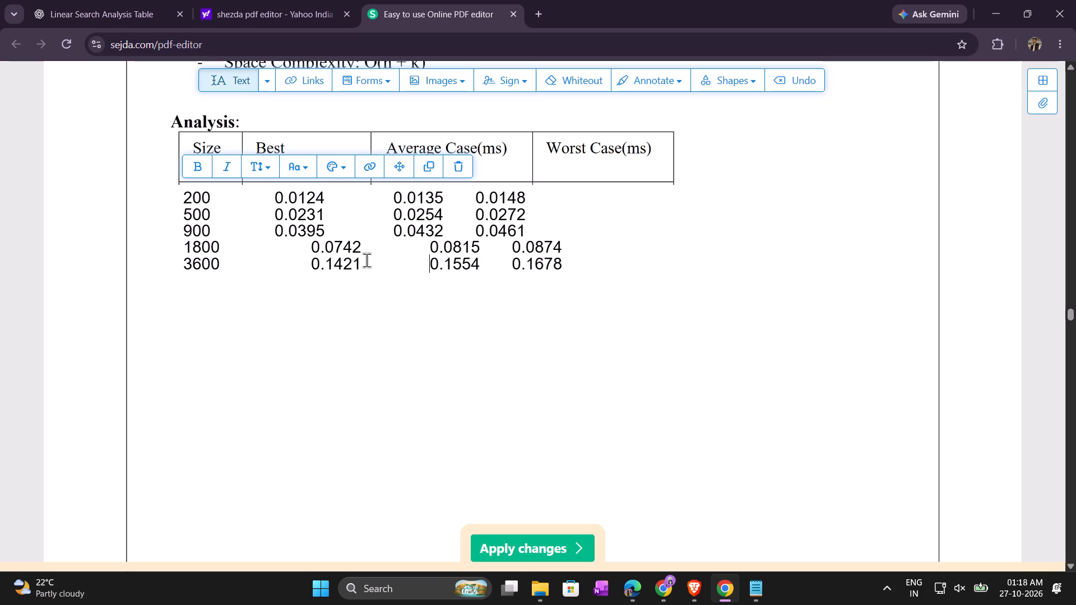
Insert the copied wide blank spacing twice before the Worst Case value in all five Radix Sort rows.
left_click(462, 188)
key("ctrl+v")
key("ctrl+v")
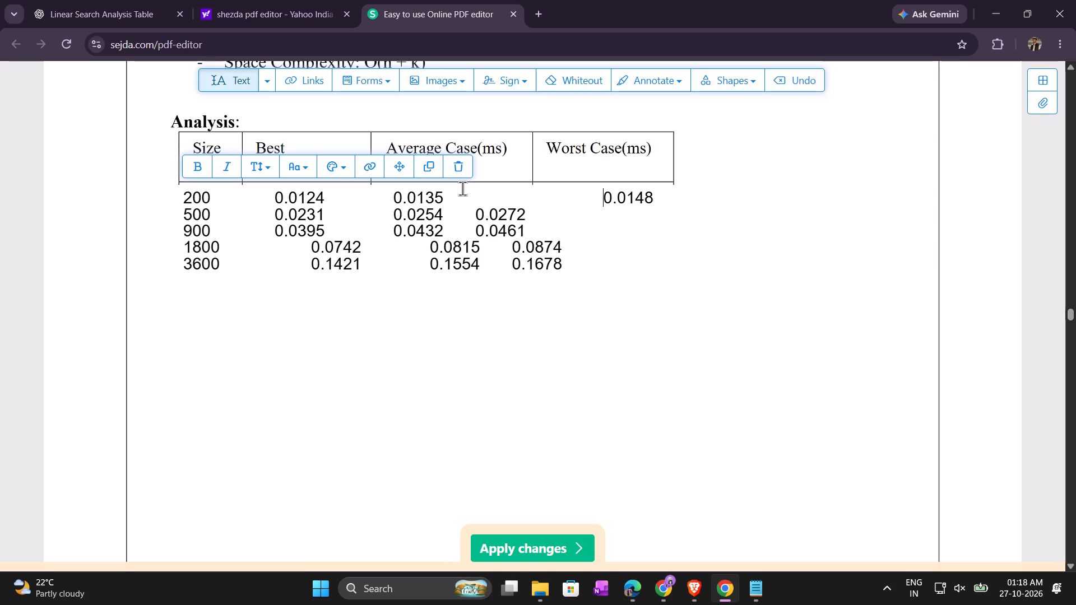
left_click(470, 204)
key("ctrl+v")
key("ctrl+v")
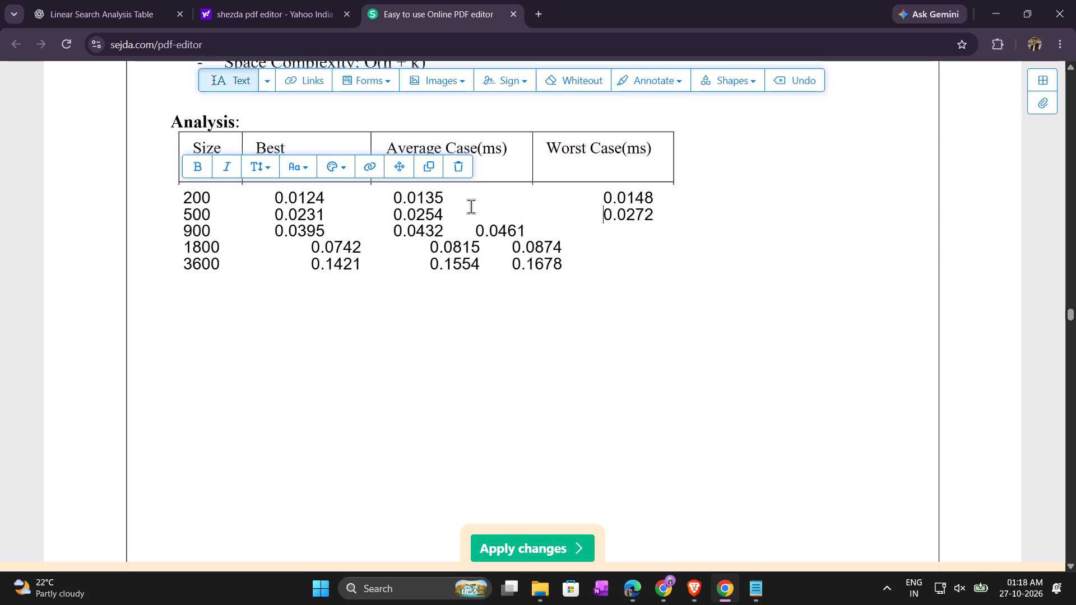
left_click(475, 223, "ctrl")
key("ctrl+v")
key("ctrl+v")
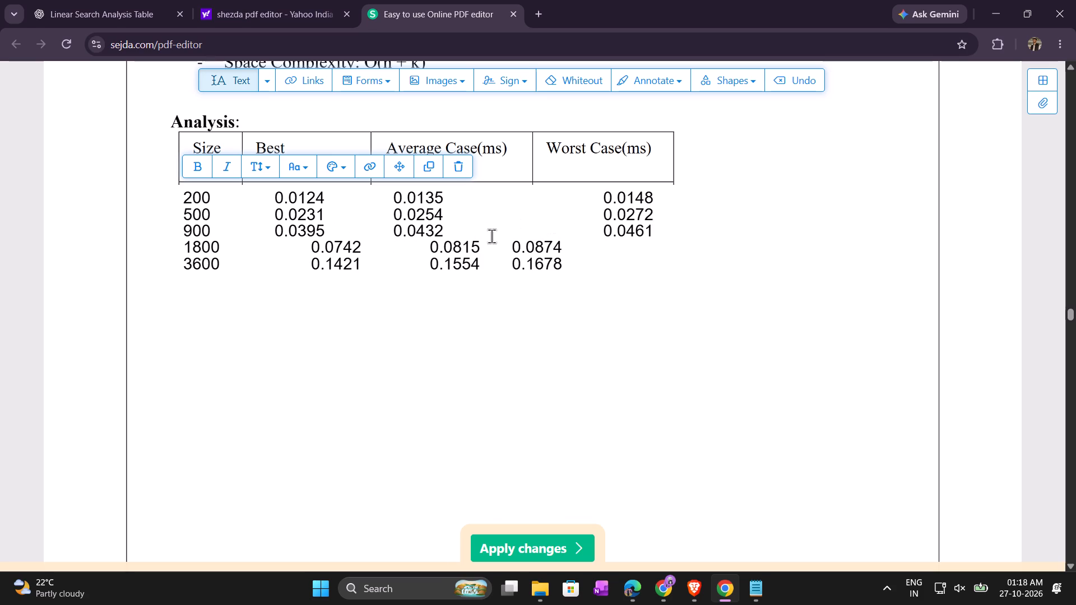
left_click(500, 248, "ctrl")
key("ctrl+v")
key("ctrl+v")
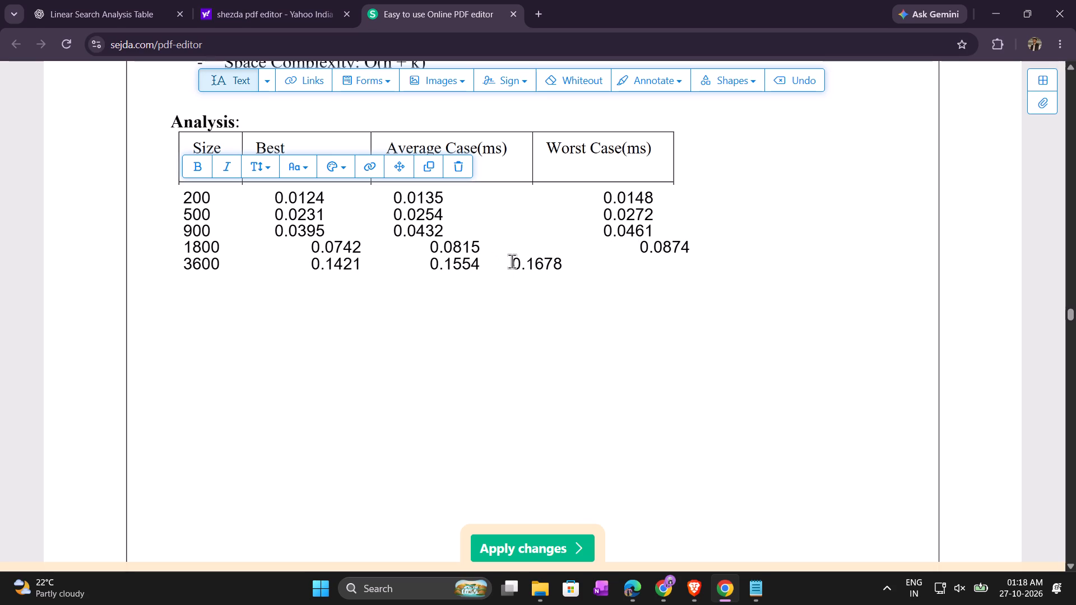
left_click(512, 261)
key("ctrl+v")
key("ctrl+v")
left_click(732, 79)
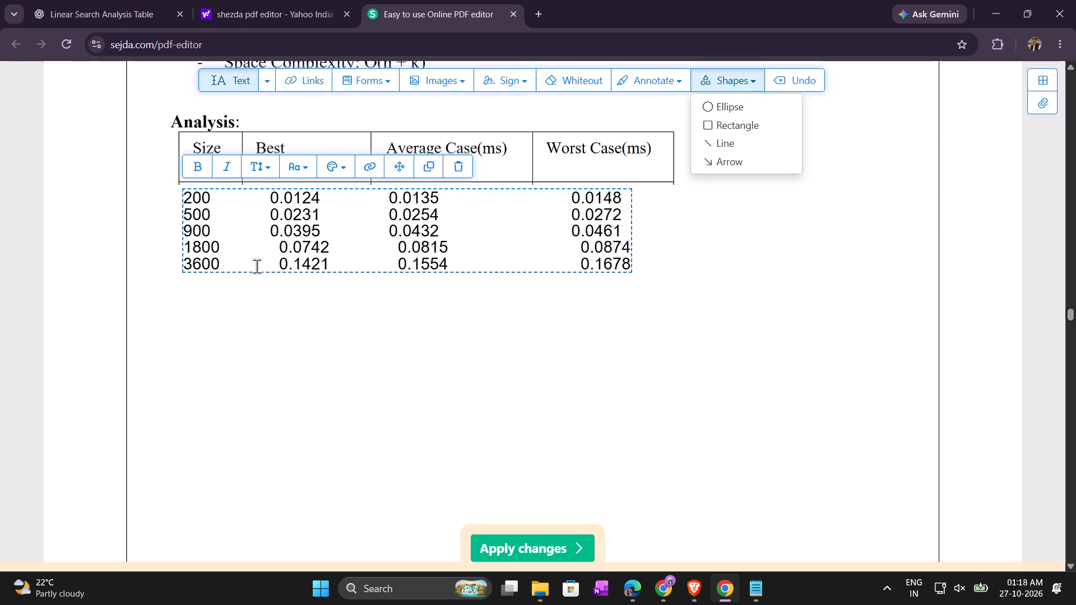
Delete two spaces before the Best Case value in the 1800 and 3600 rows to align their columns.
left_click(276, 242)
key("BackSpace")
key("BackSpace")
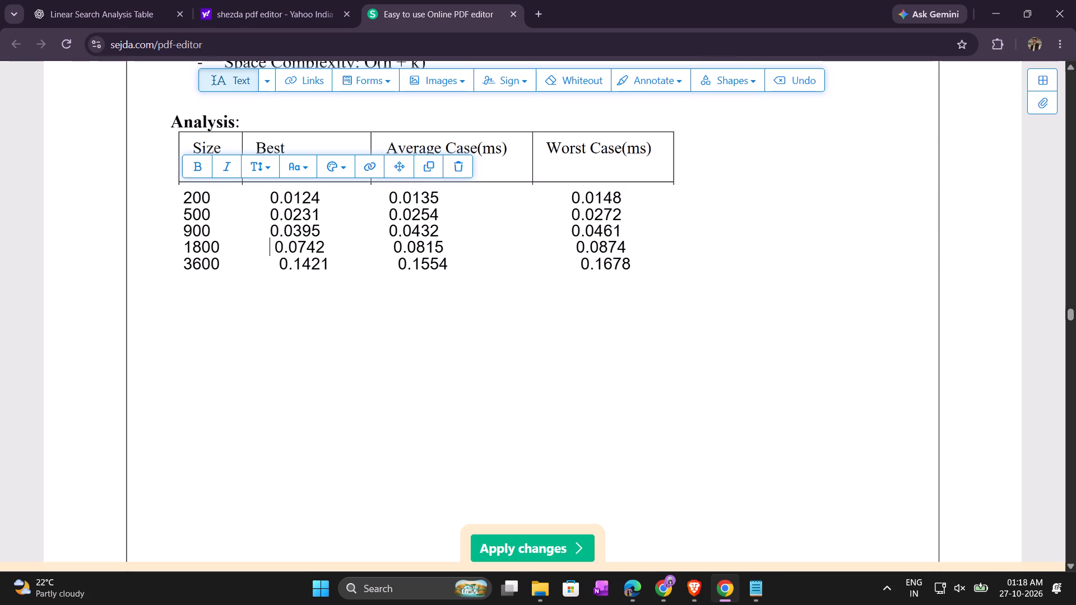
left_click(277, 265)
key("BackSpace")
key("BackSpace")
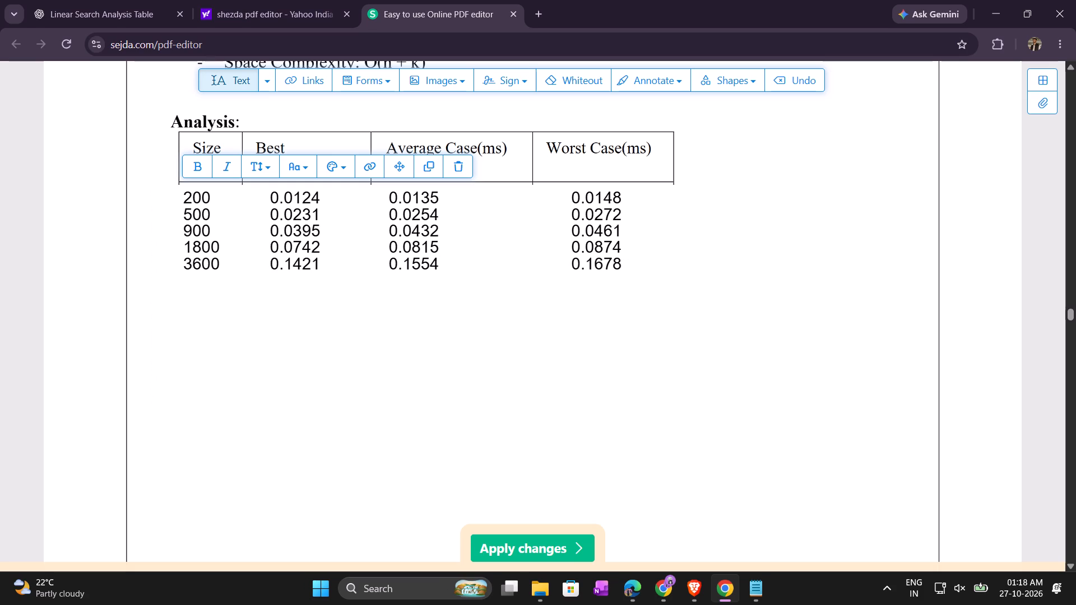
Draw a rectangle around the five data rows, spanning the header's full width from its bottom edge to below the 3600 row.
left_click(746, 74)
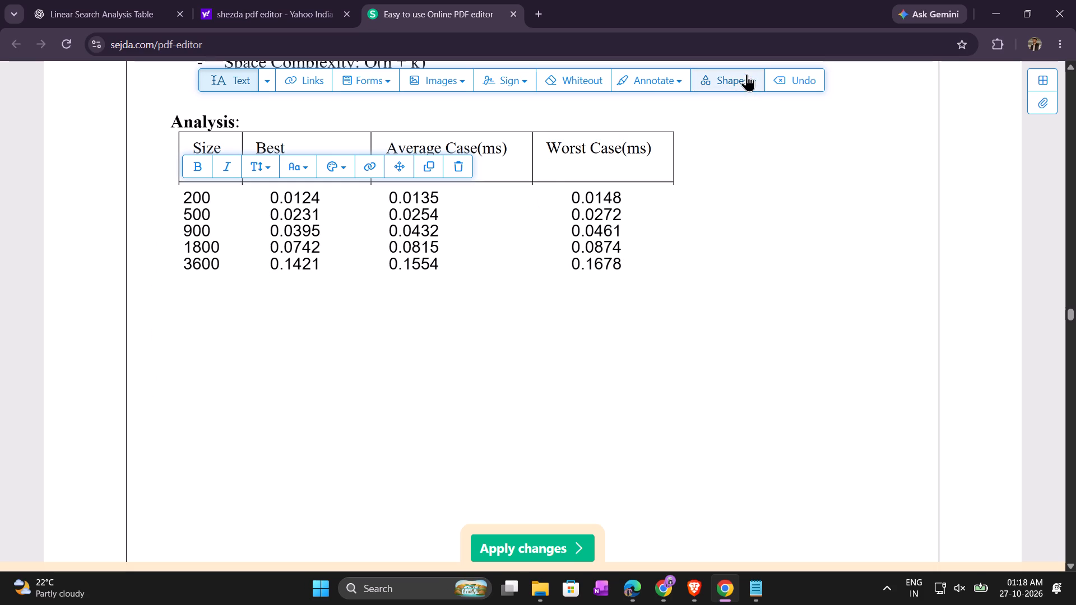
left_click(731, 121)
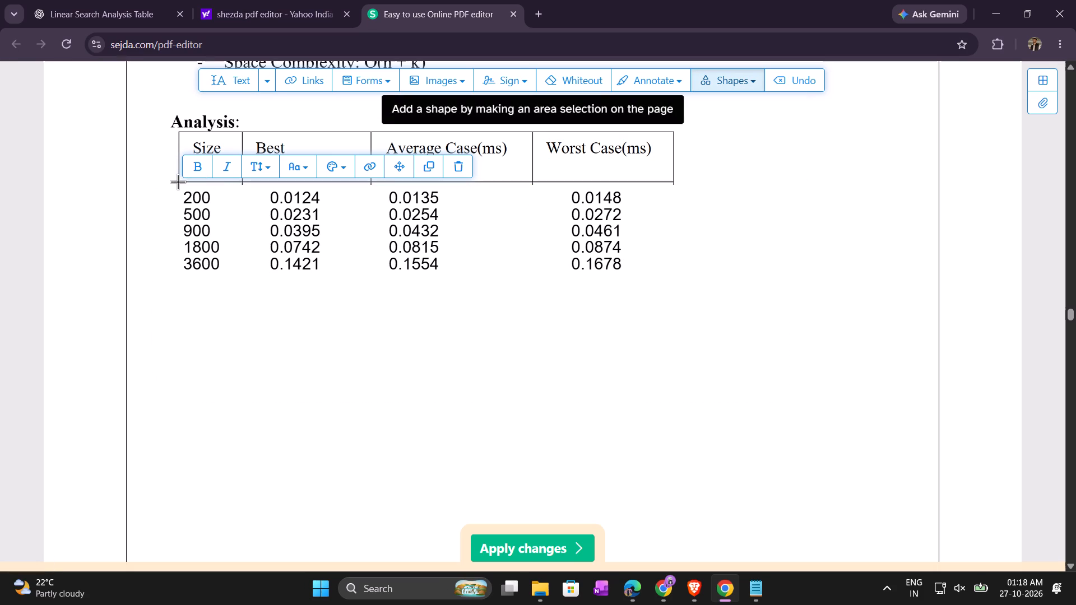
left_click_drag(179, 180, 586, 335)
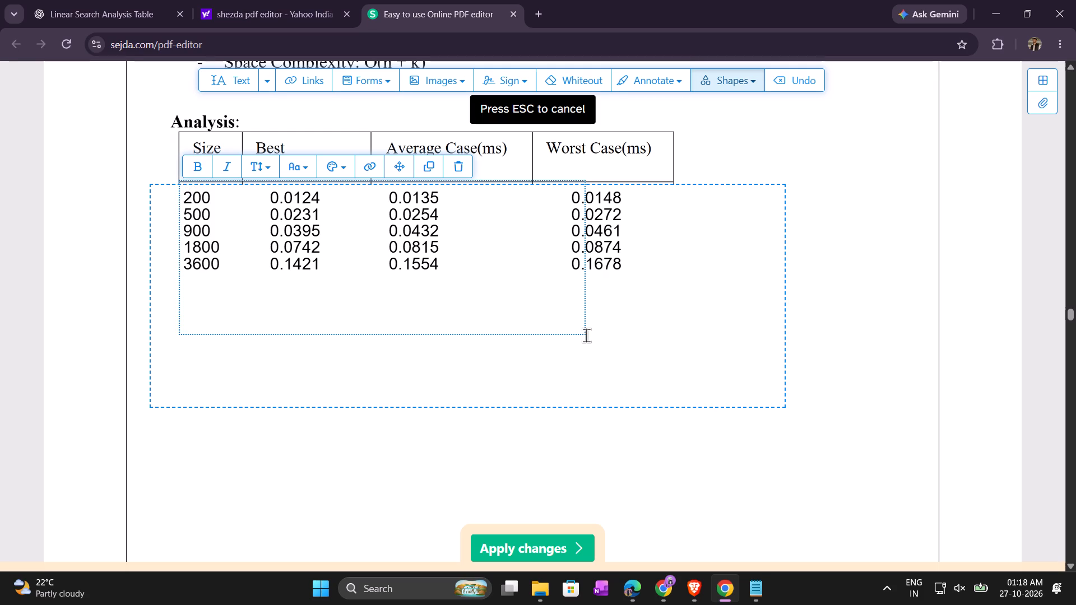
left_click_drag(586, 335, 674, 301)
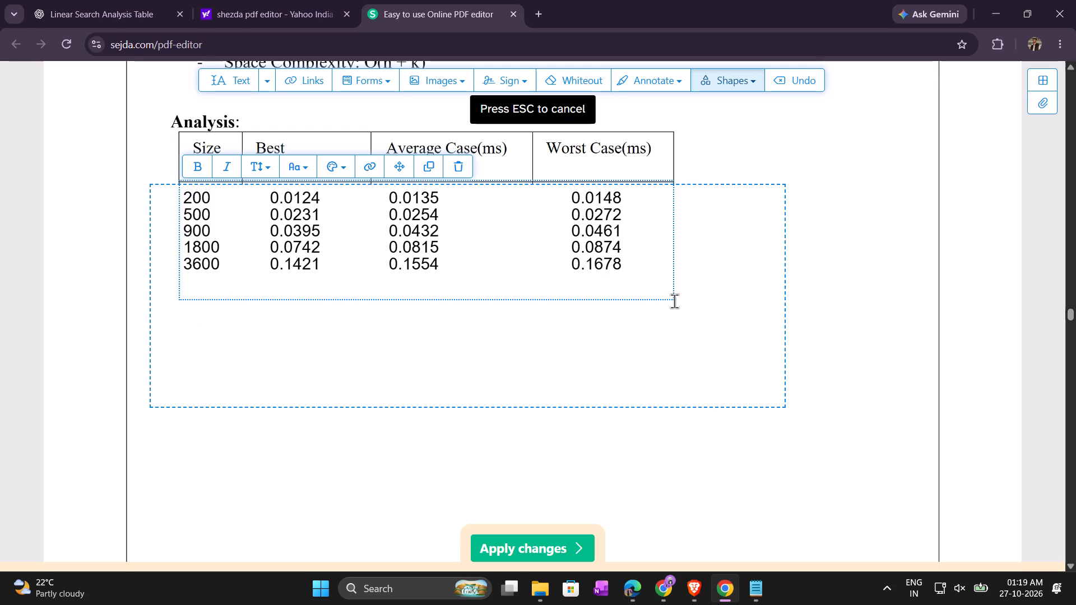
left_click_drag(674, 301, 675, 280)
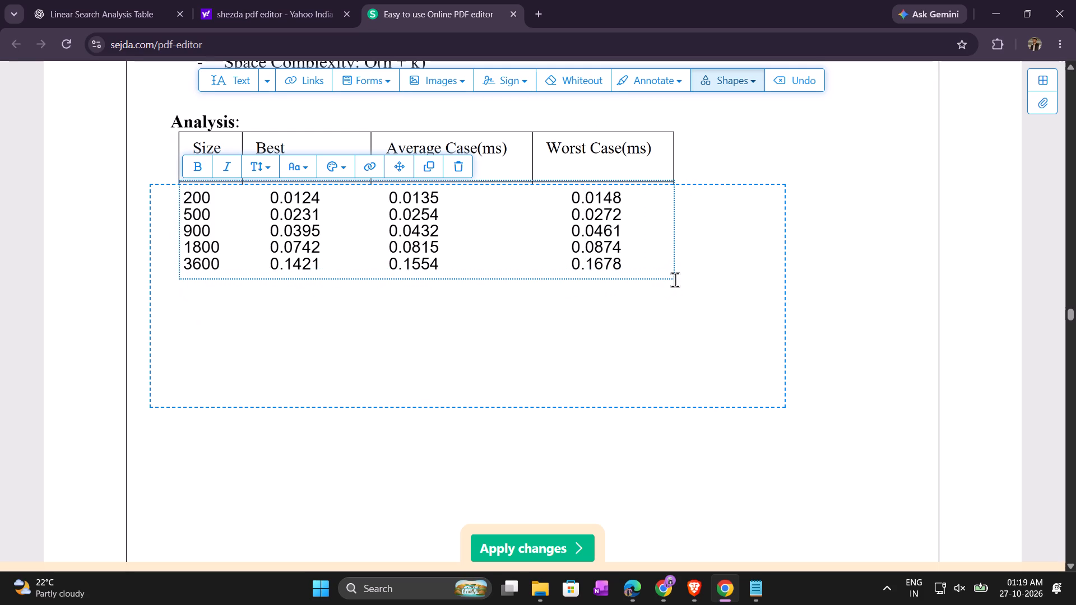
left_click_drag(675, 280, 675, 279)
left_click(256, 214)
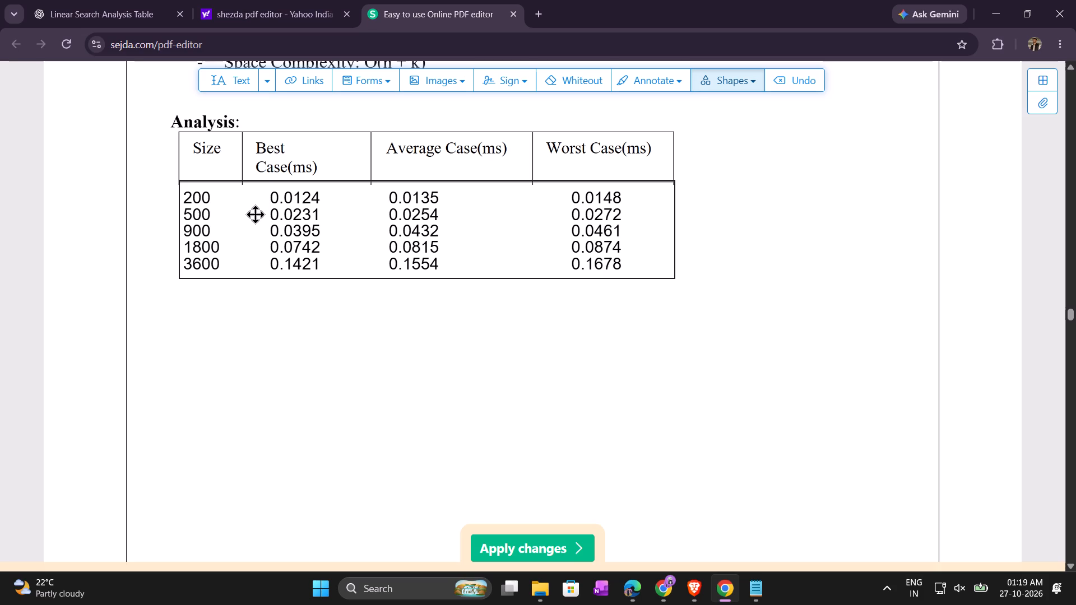
left_click(514, 195)
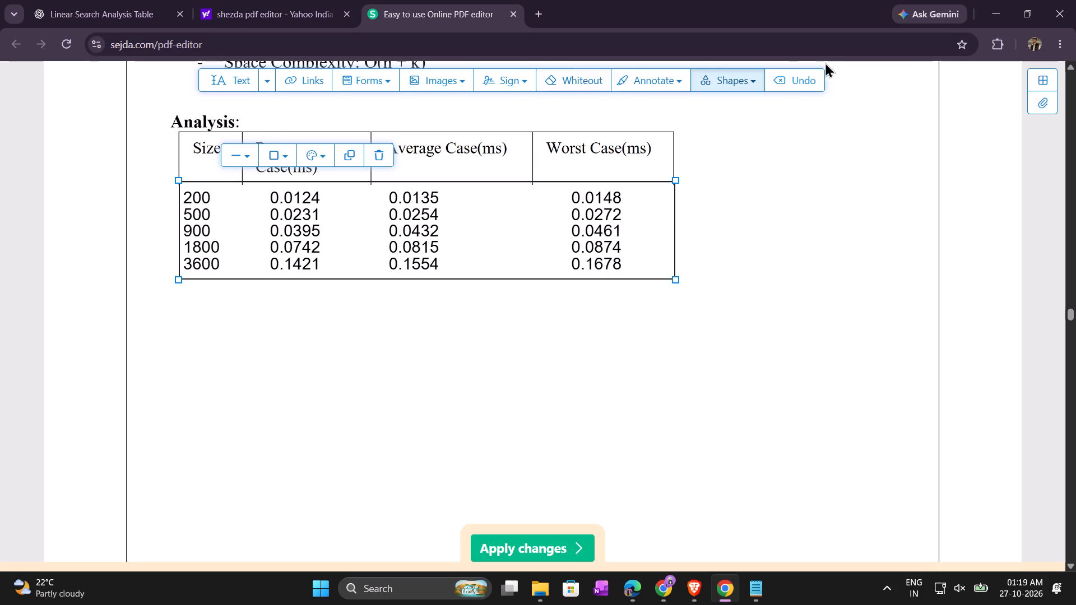
Draw a vertical line between the Average Case and Worst Case columns, from the header's top edge to the rectangle's bottom.
left_click(762, 80)
left_click(733, 146)
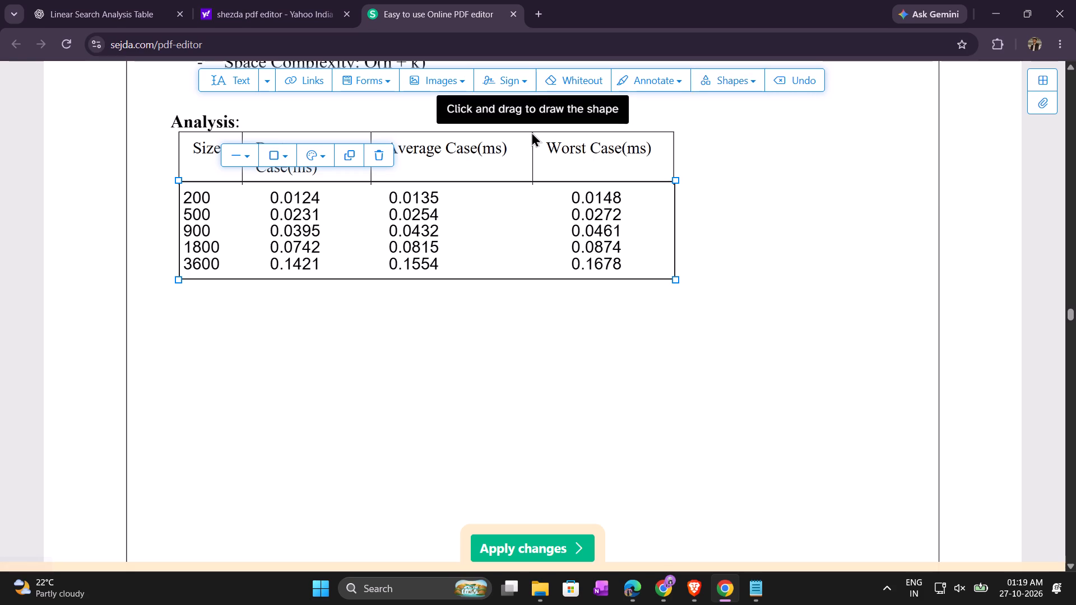
left_click_drag(531, 131, 535, 150)
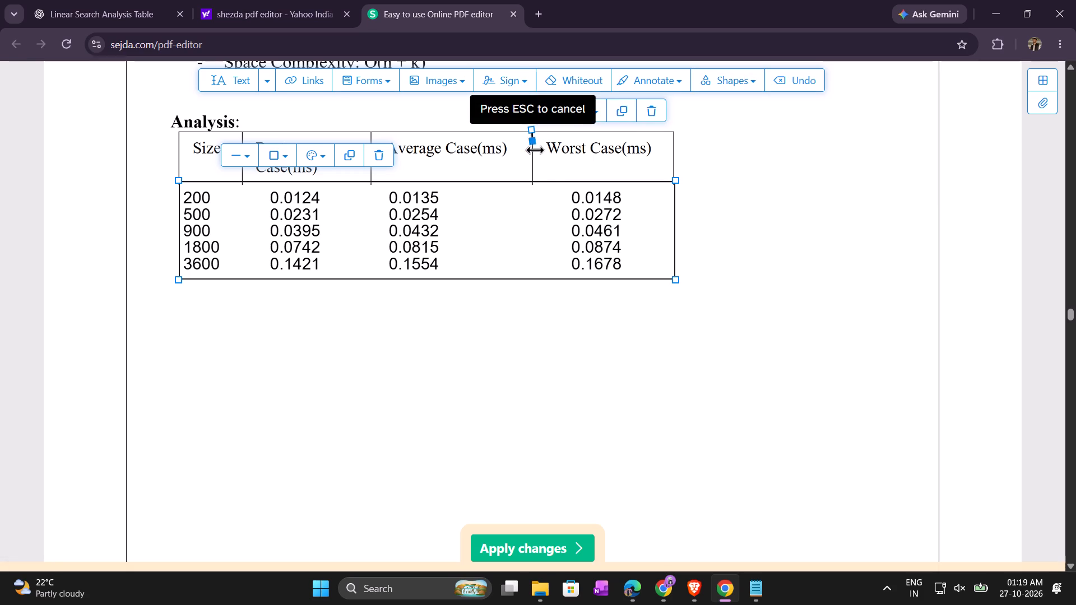
left_click_drag(535, 150, 532, 273)
left_click(530, 132)
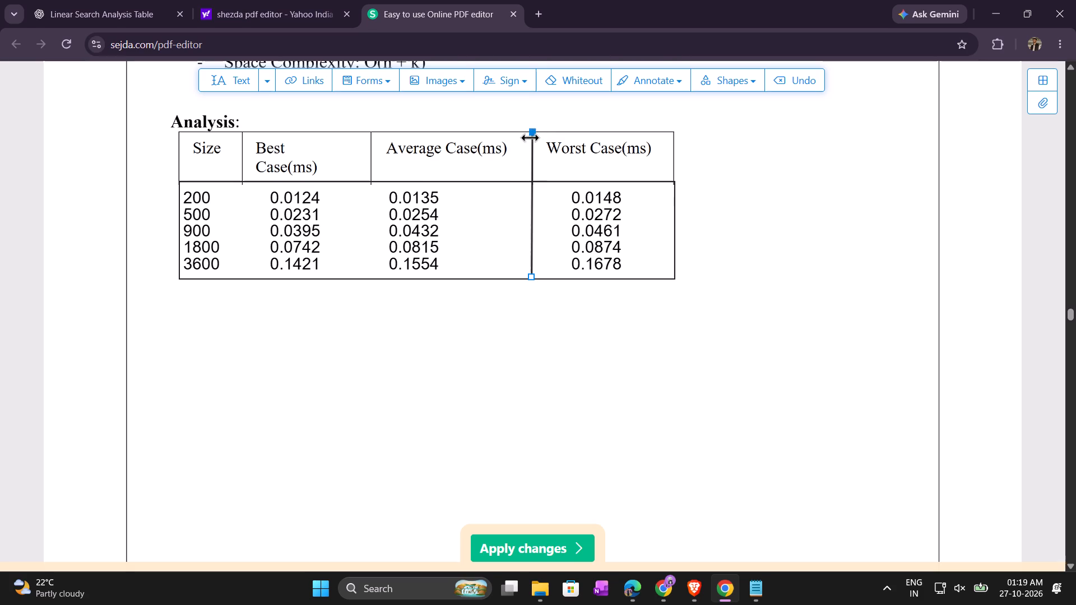
Draw a vertical line between the Best Case and Average Case columns, from the header's top edge to the rectangle's bottom.
left_click(370, 131)
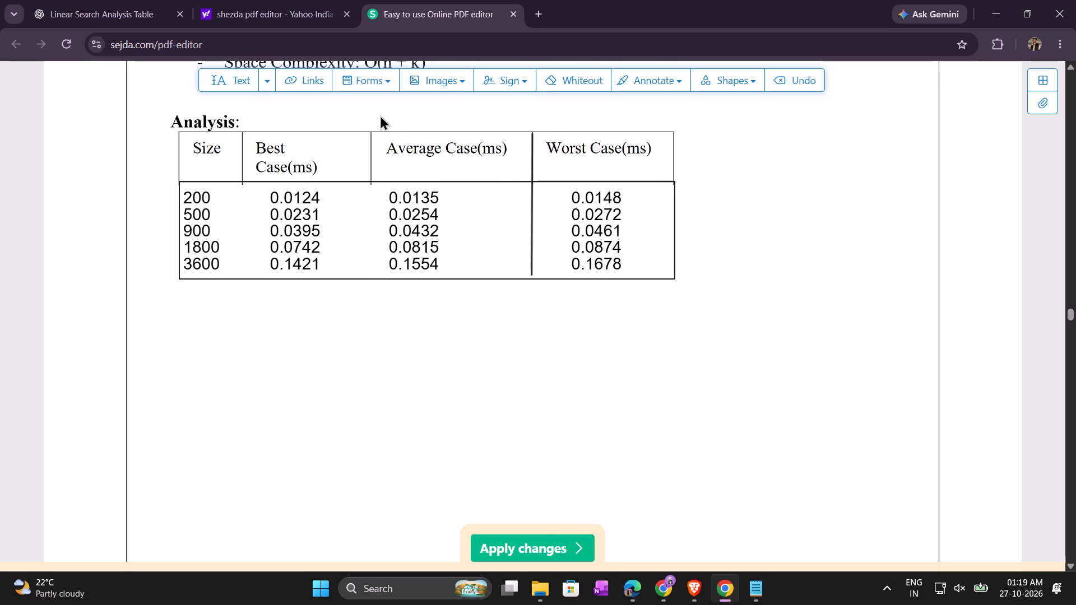
left_click(733, 80)
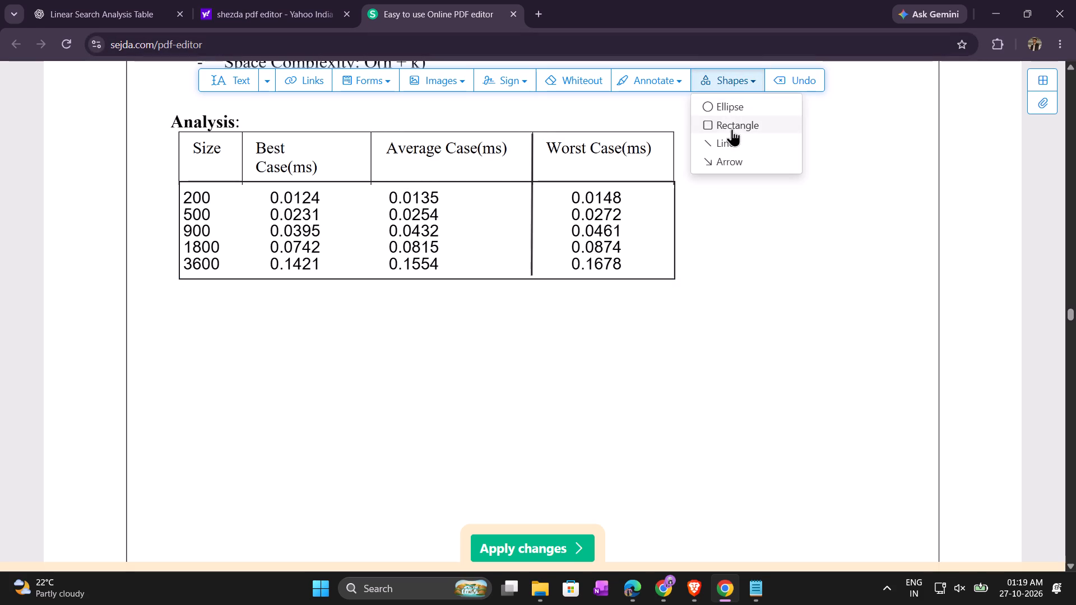
left_click(735, 145)
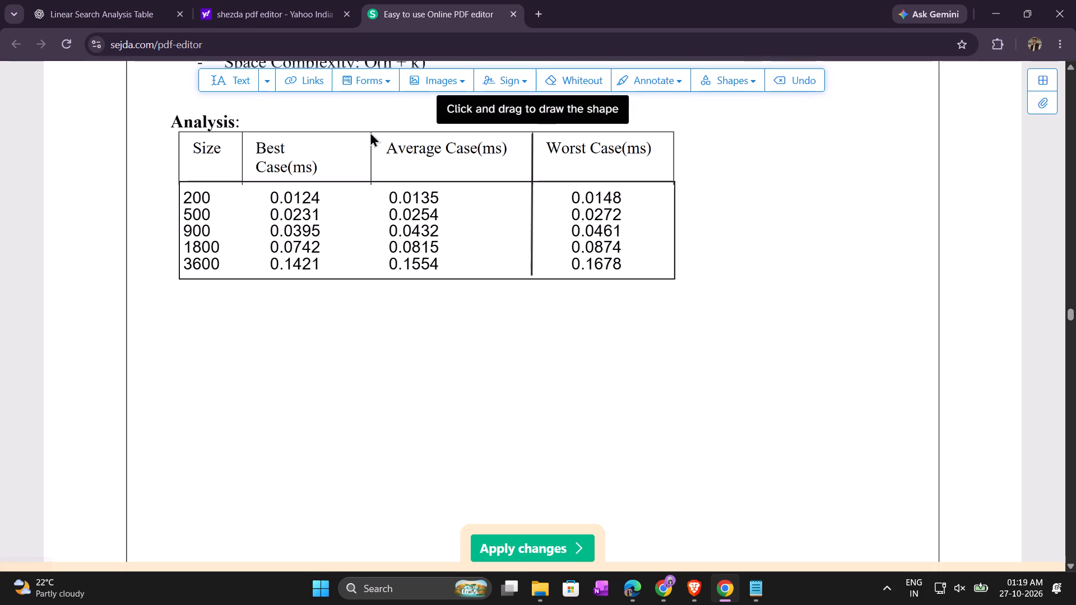
left_click_drag(371, 131, 372, 268)
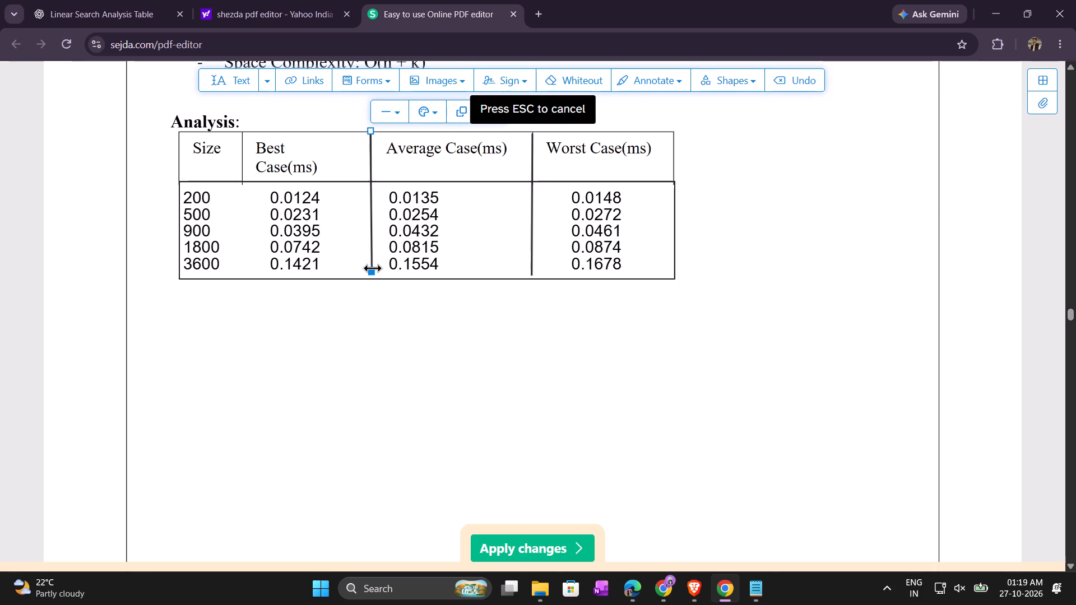
left_click_drag(372, 268, 372, 276)
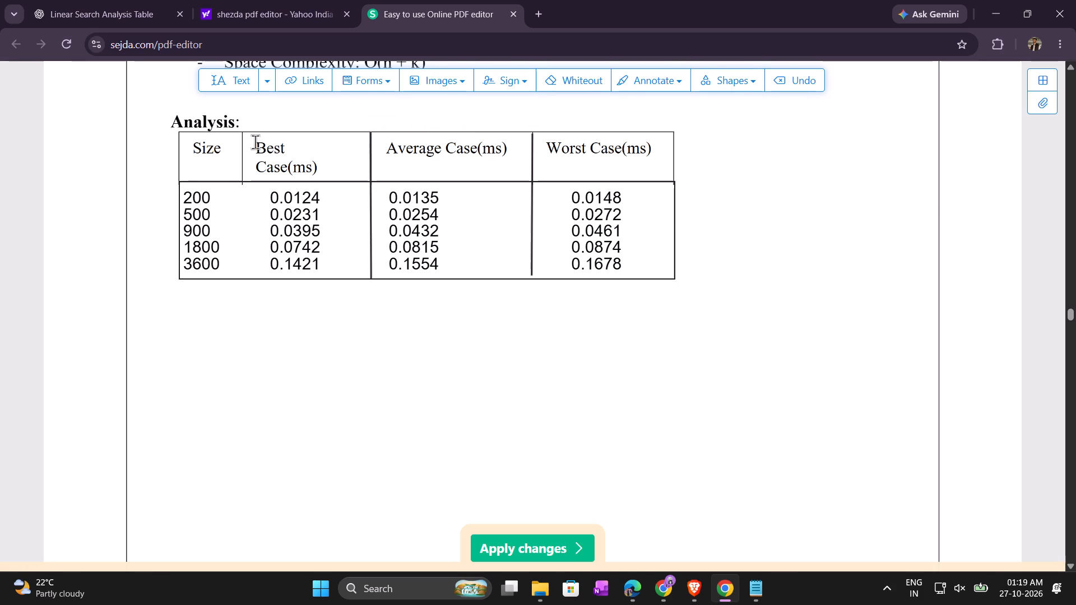
Draw a vertical line between the Size and Best Case columns, from the header's top edge to the rectangle's bottom.
left_click_drag(242, 129, 243, 233)
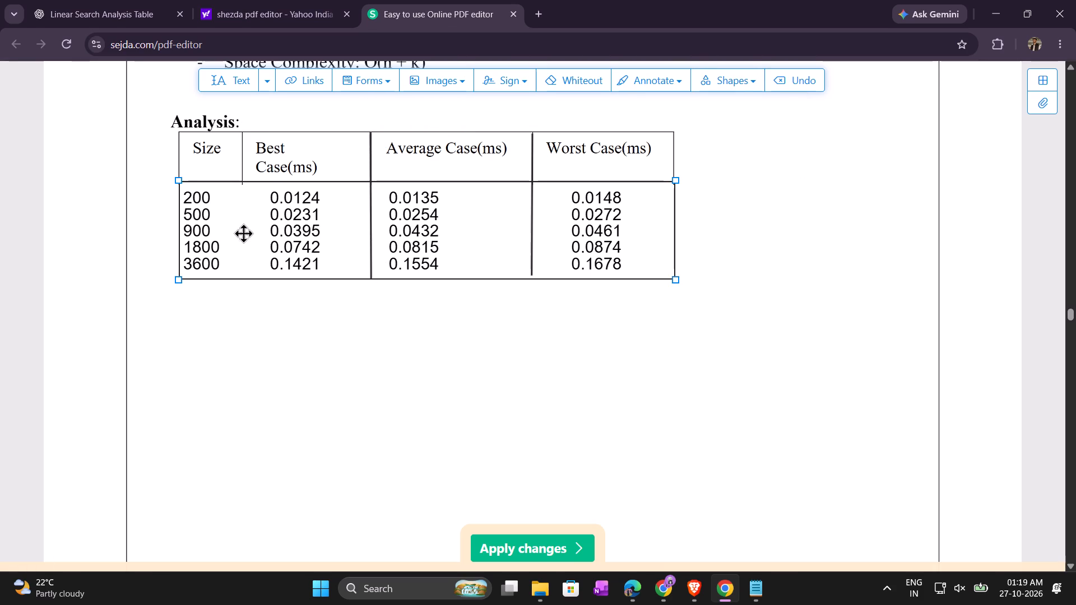
left_click_drag(243, 233, 760, 39)
left_click(746, 75)
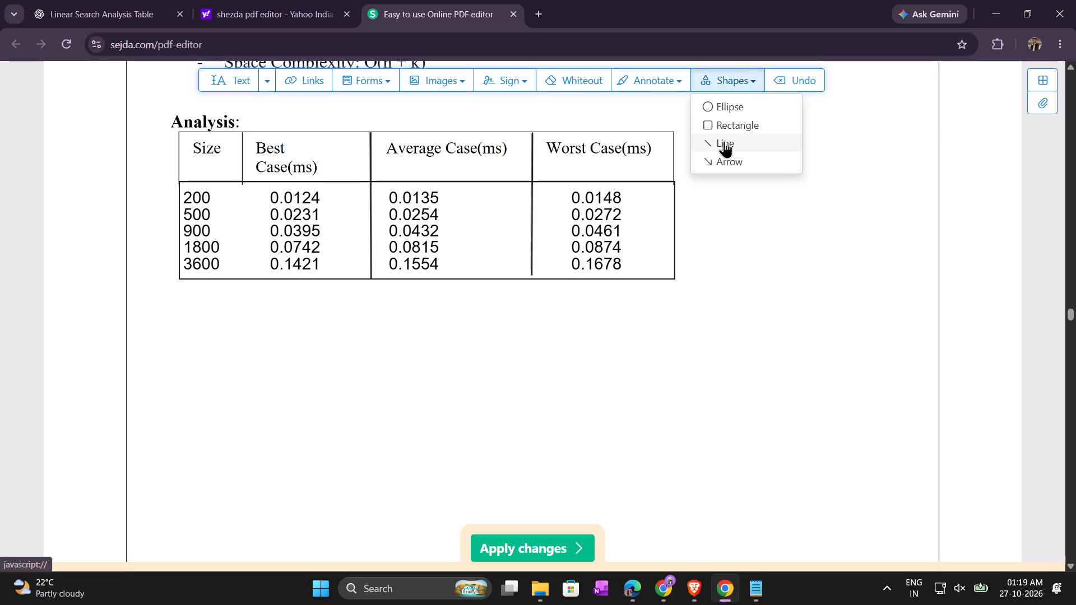
left_click(724, 141)
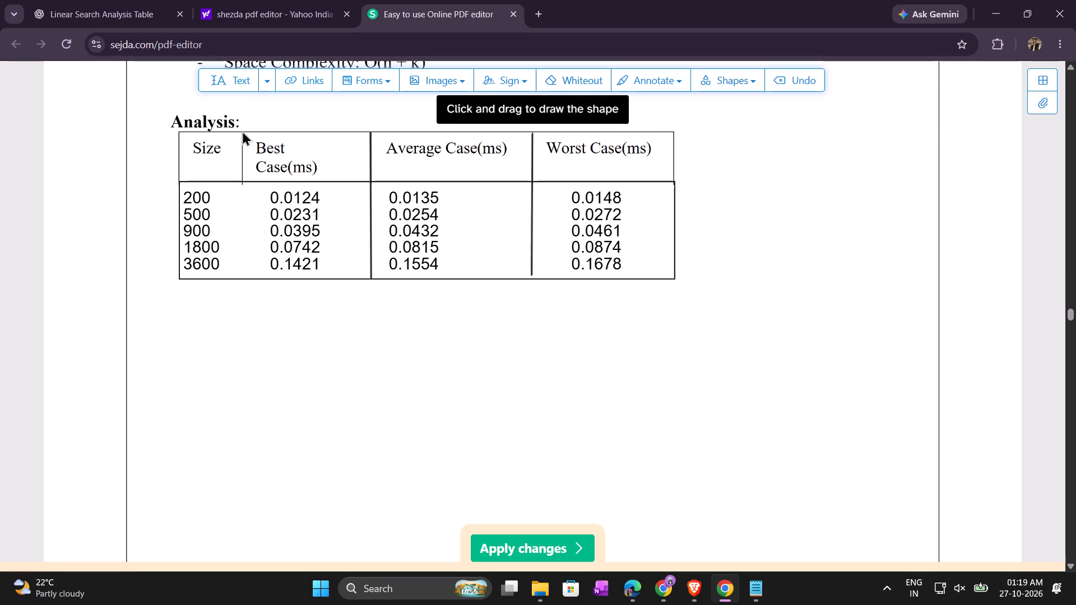
left_click_drag(242, 131, 245, 285)
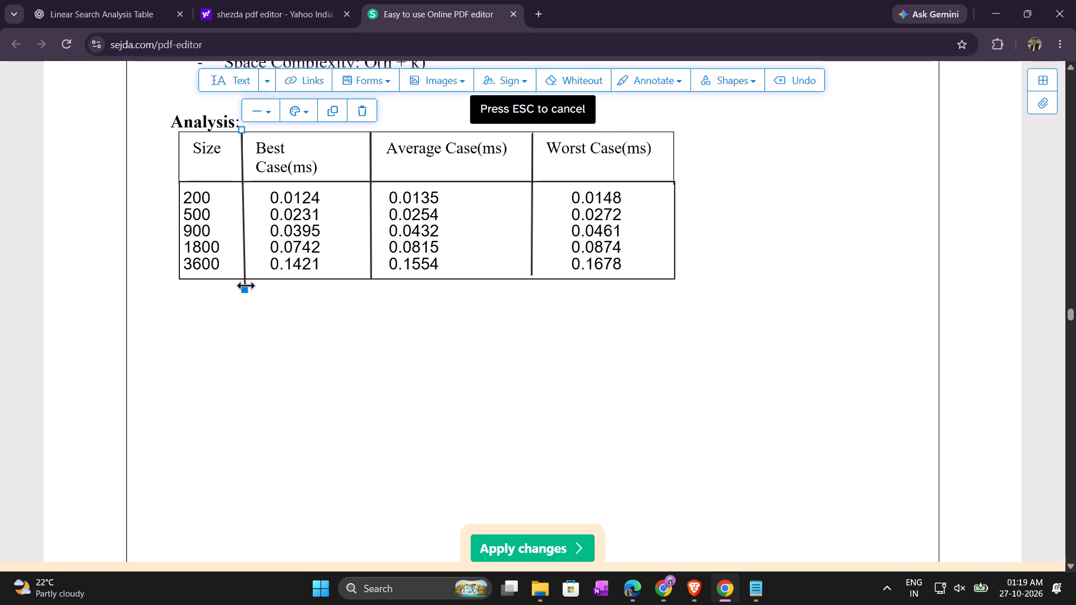
left_click_drag(245, 285, 244, 278)
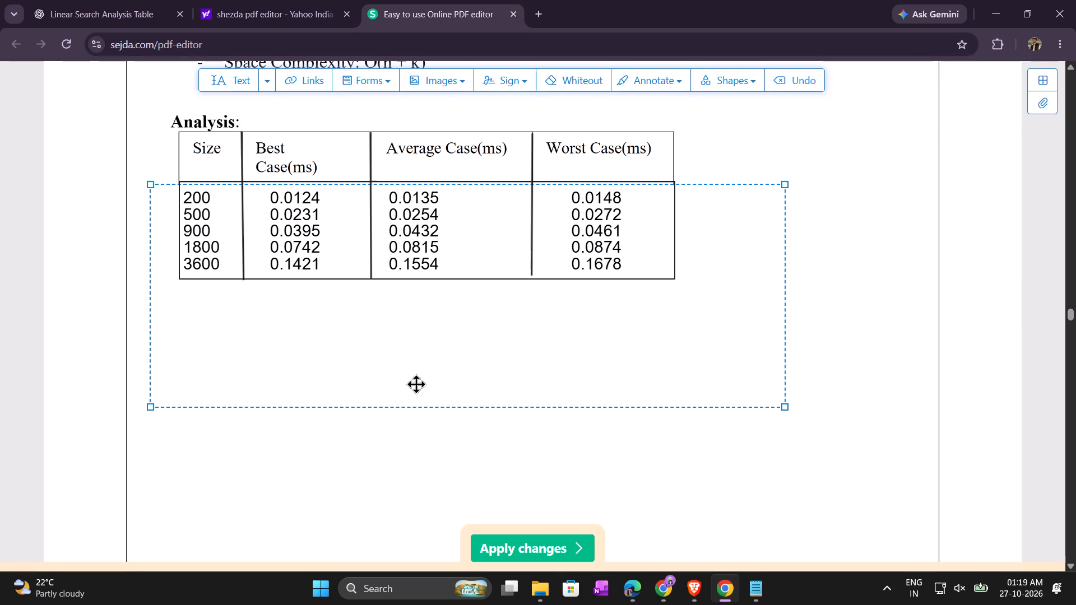
In Notepad, copy the five Analysis 2 data rows (sizes 200 to 3600) under experiment 5(a).
scroll(416, 384, "down", 9)
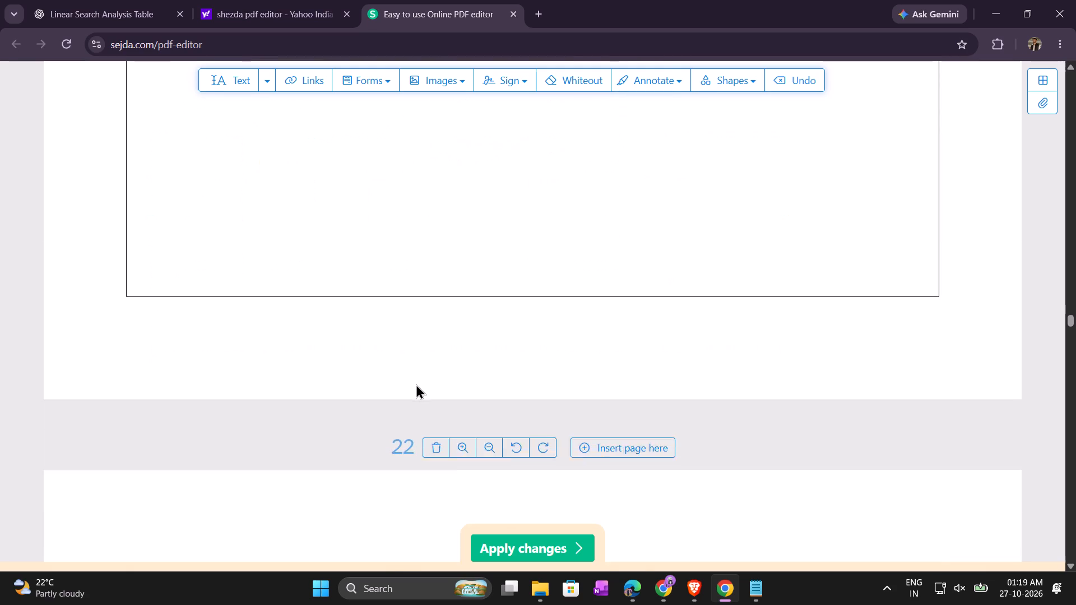
scroll(416, 384, "down", 10)
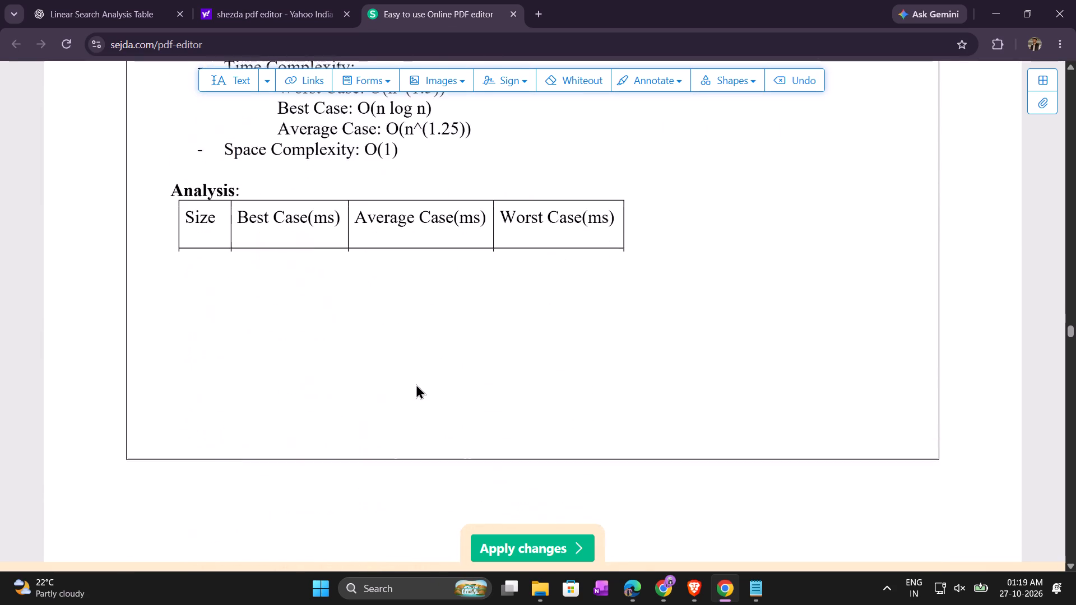
scroll(416, 384, "down", 4)
left_click(743, 595)
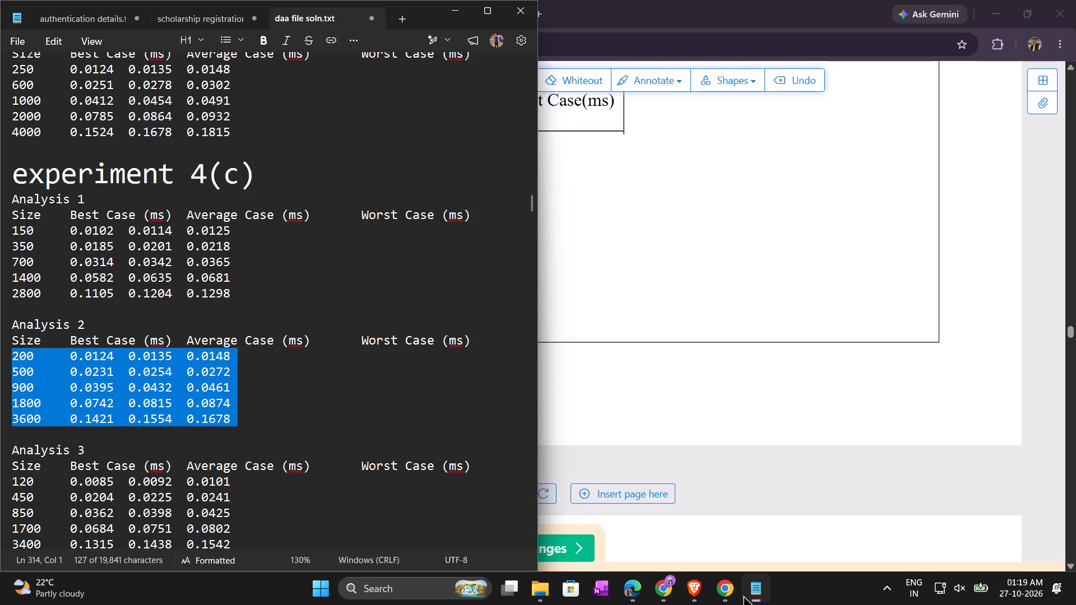
scroll(355, 485, "down", 3)
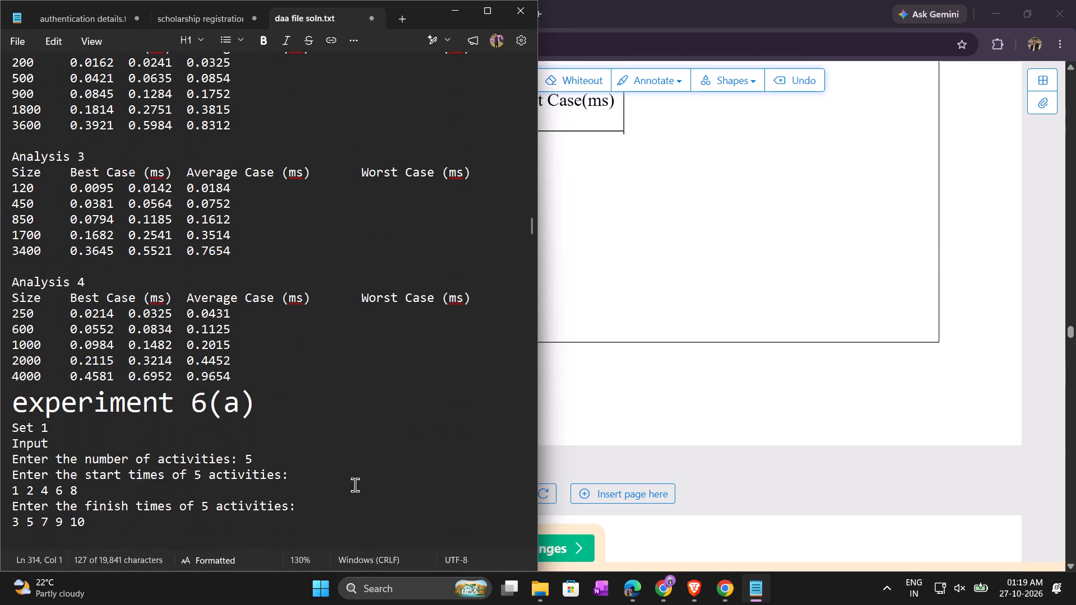
scroll(355, 485, "up", 1)
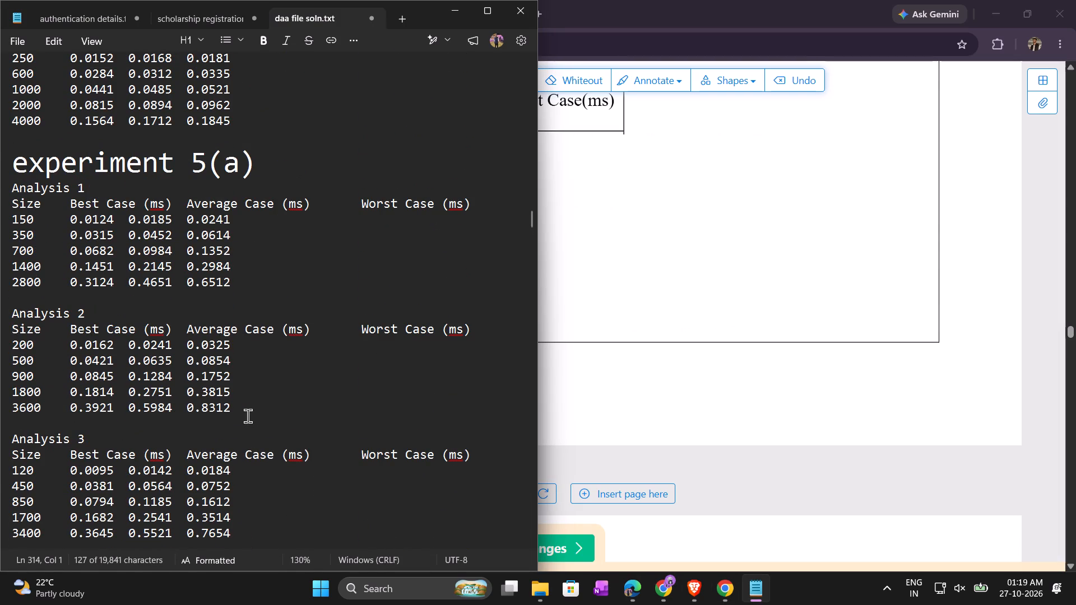
left_click_drag(248, 416, 10, 350)
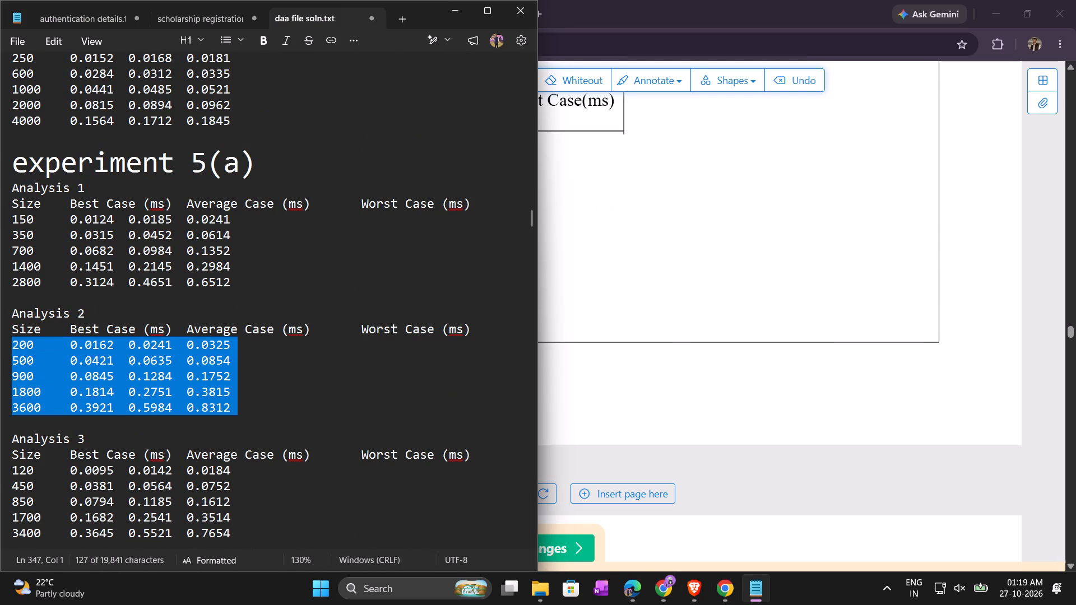
key("ctrl+c")
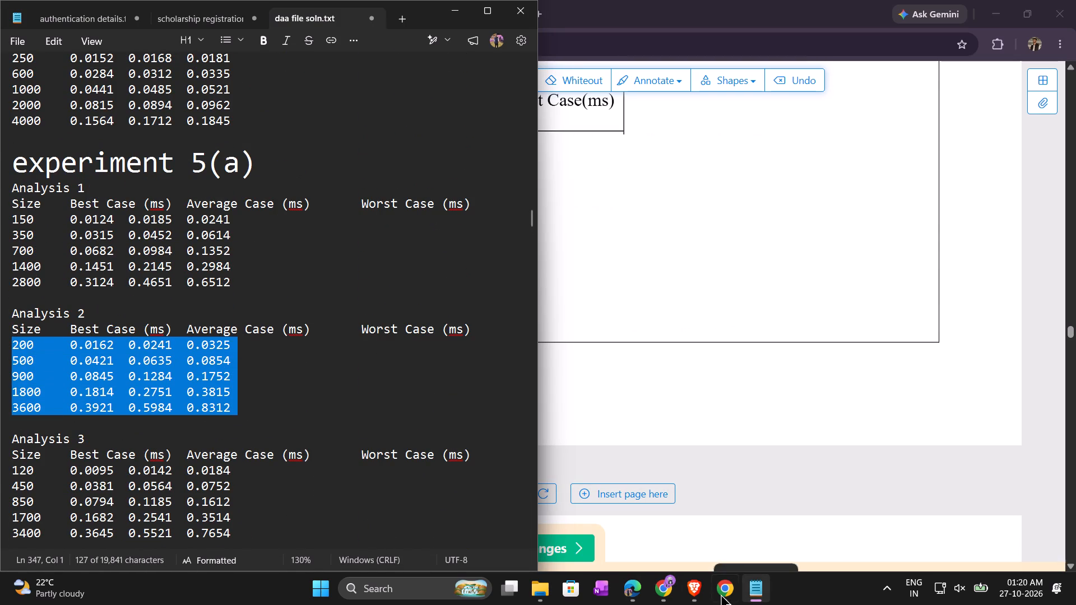
In the PDF, add a text box under the Size header on page 22 and paste the five copied rows (sizes 200 to 3600).
left_click(721, 593)
left_click(231, 77)
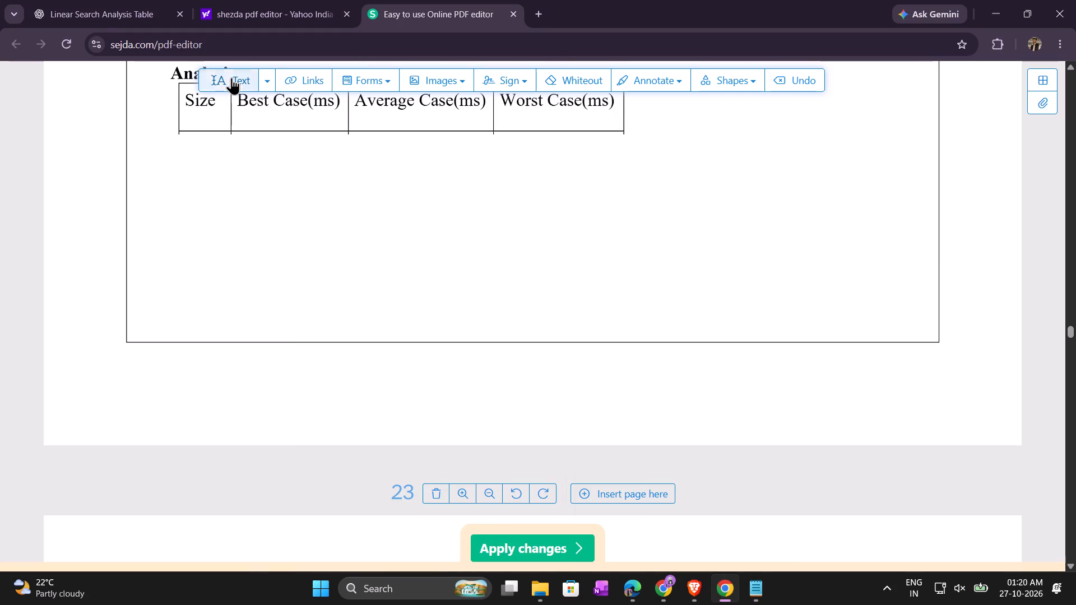
left_click(183, 145)
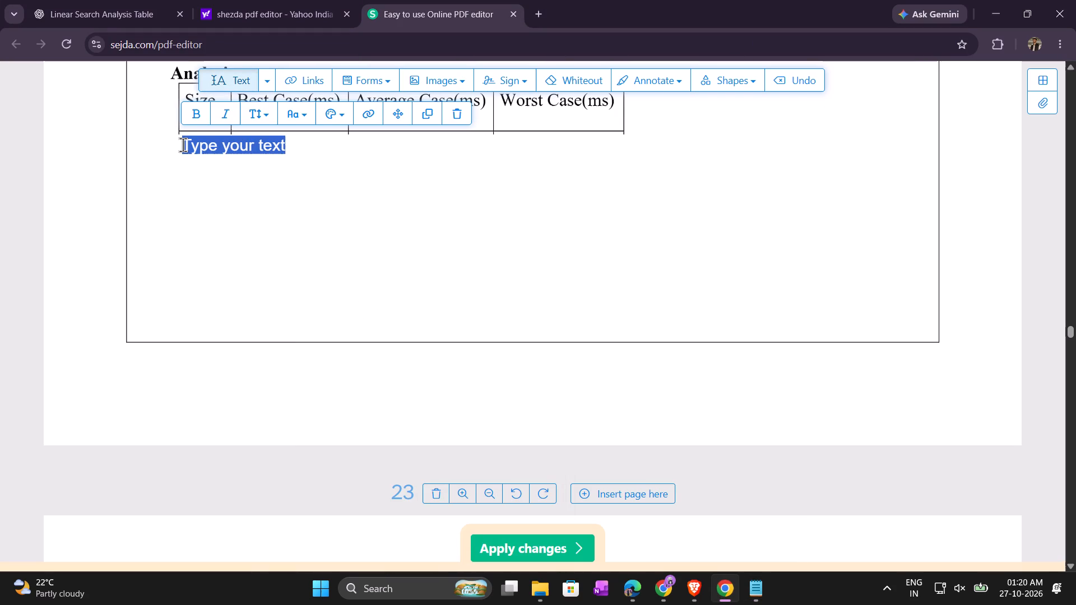
key("ctrl+v")
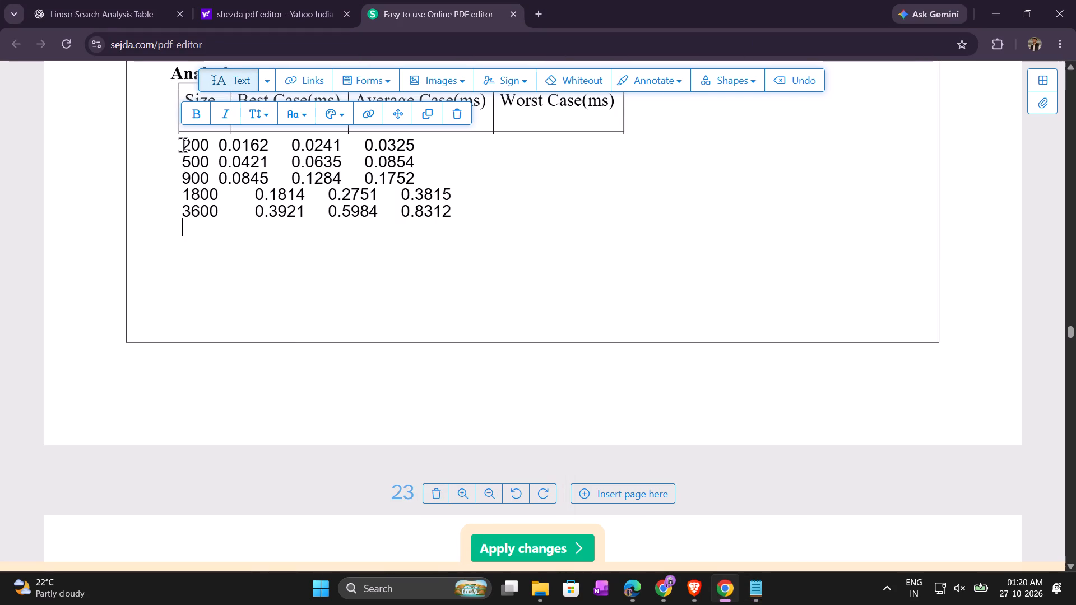
Delete the two newest table-data entries from the clipboard history and paste the blank-space entry after the last row.
key("super+v")
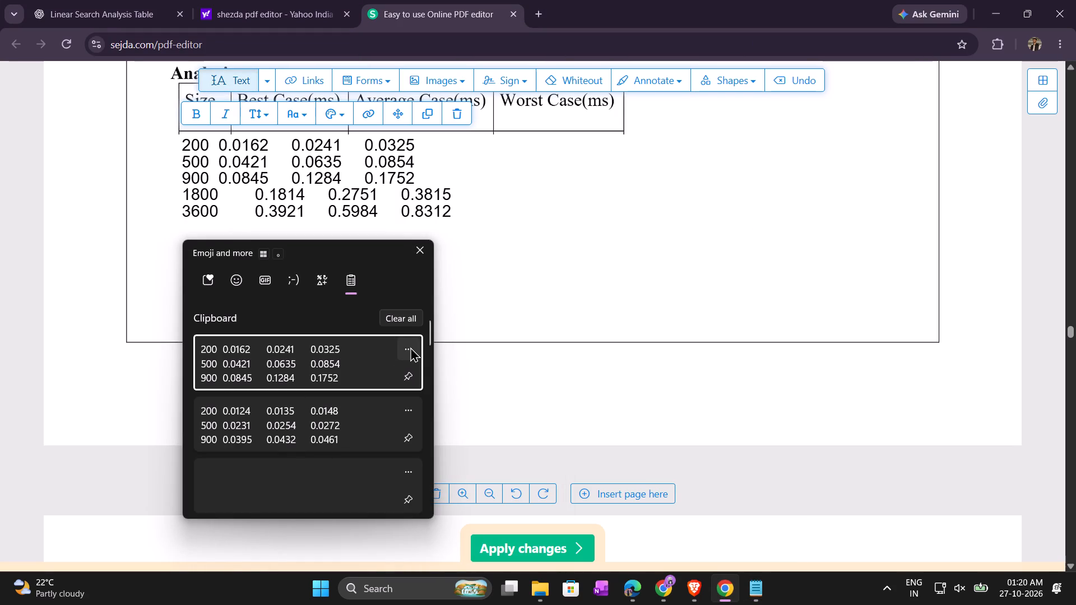
left_click(410, 347)
left_click(399, 370)
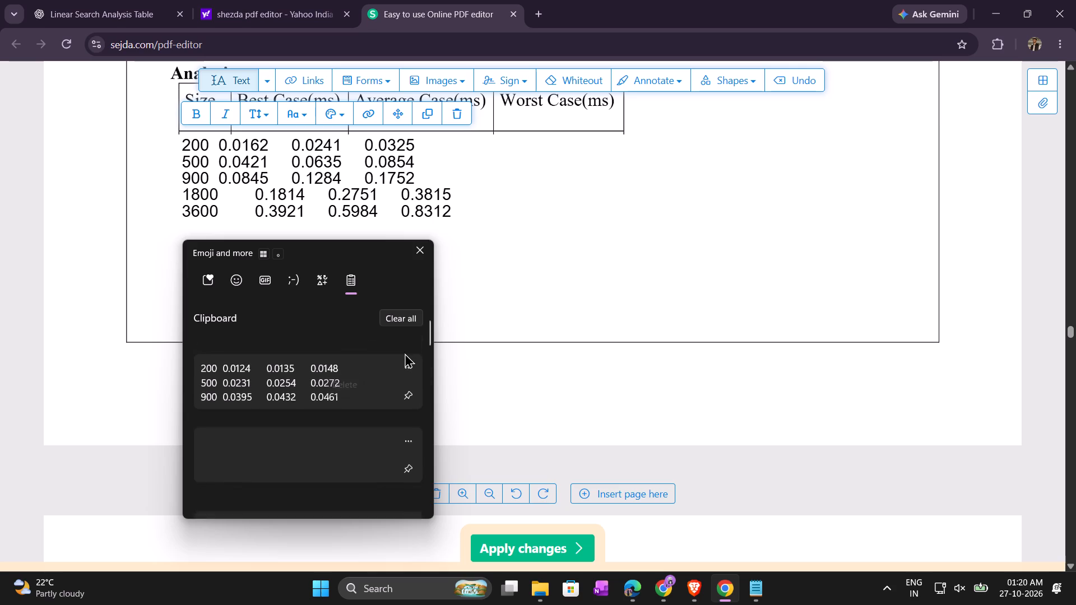
left_click(407, 345)
left_click(382, 369)
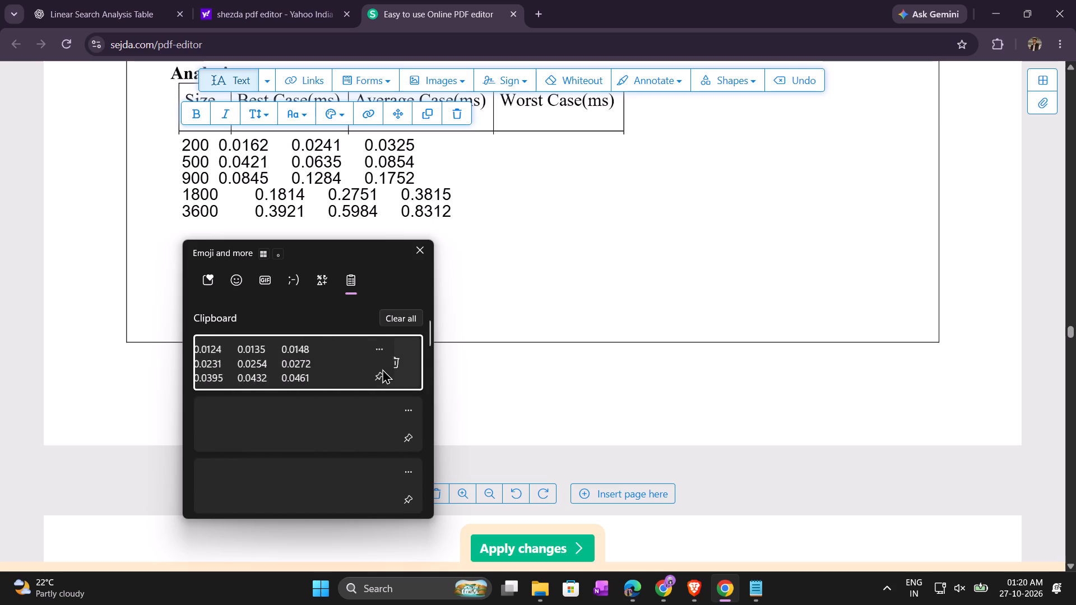
left_click(413, 346)
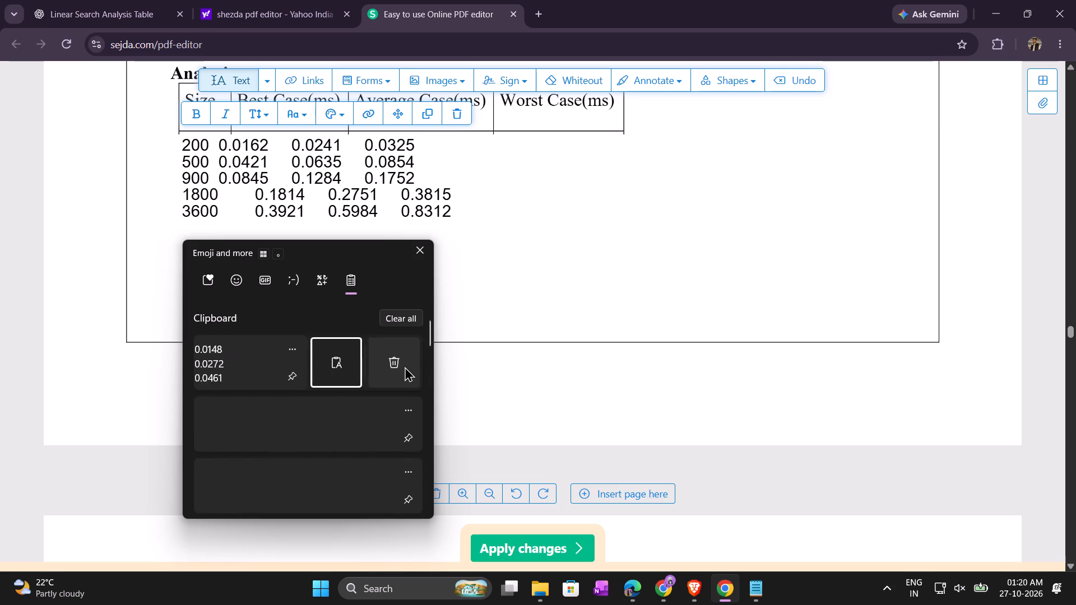
left_click(405, 366)
left_click(306, 348)
key("ctrl+v")
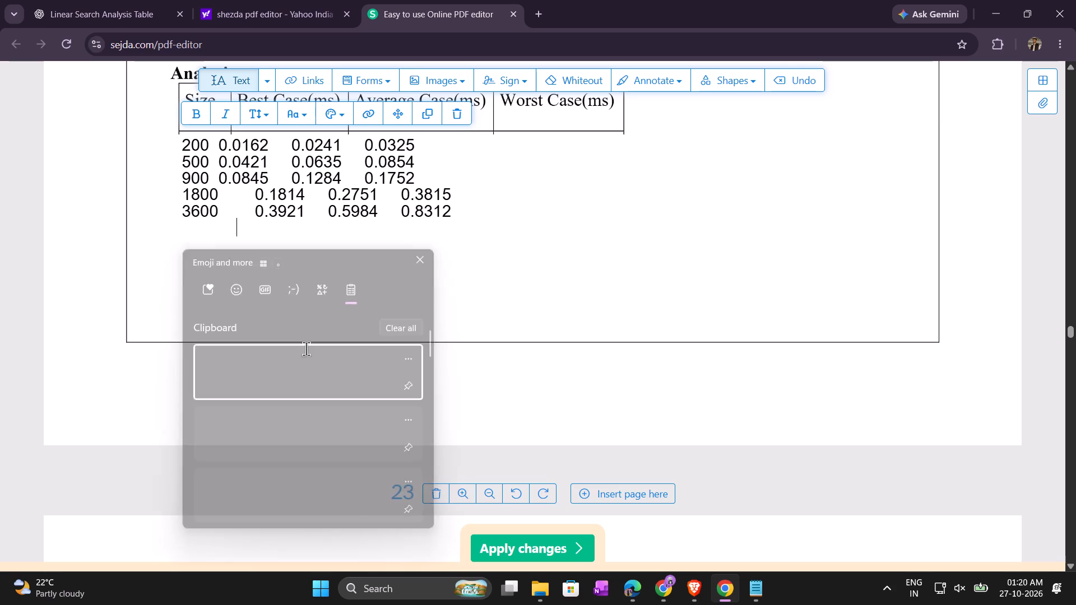
Insert the copied blank spacing before the Best Case value in each of the five rows, 200 to 3600.
left_click(214, 145)
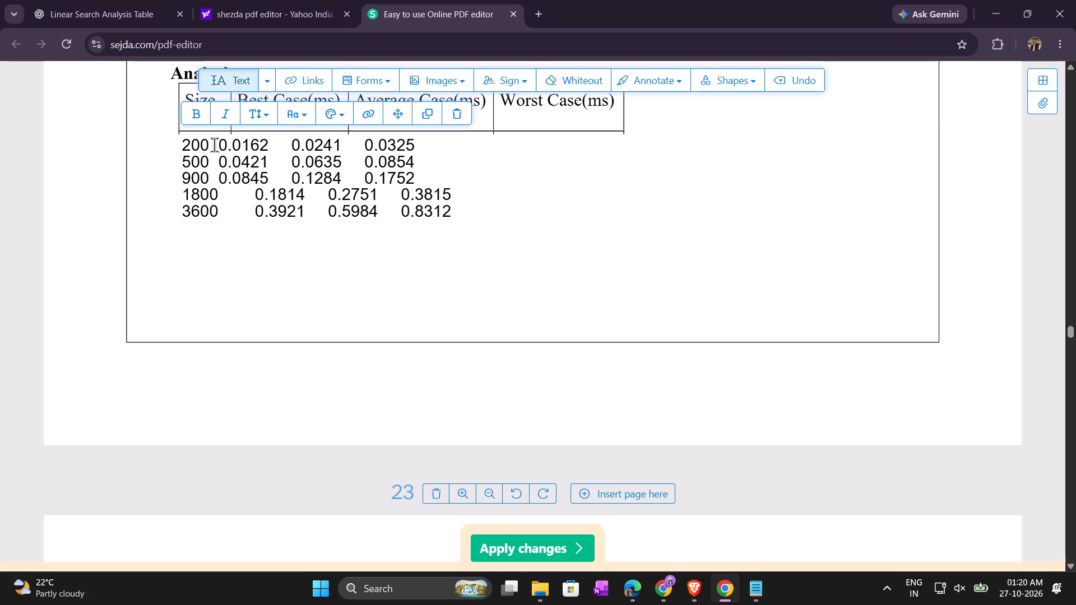
key("ctrl+v")
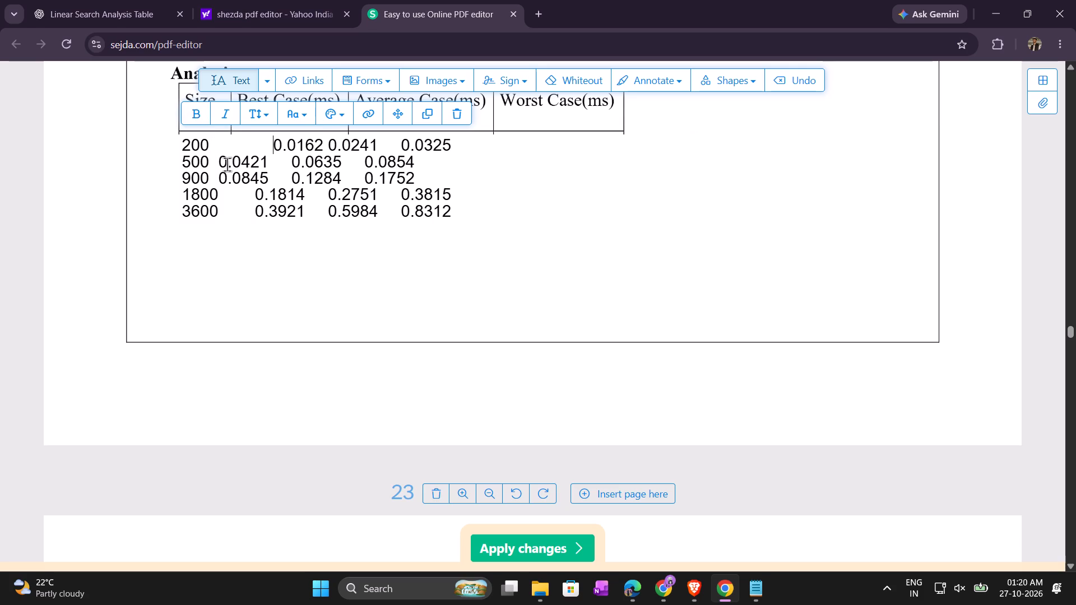
left_click(208, 162)
key("ctrl+v")
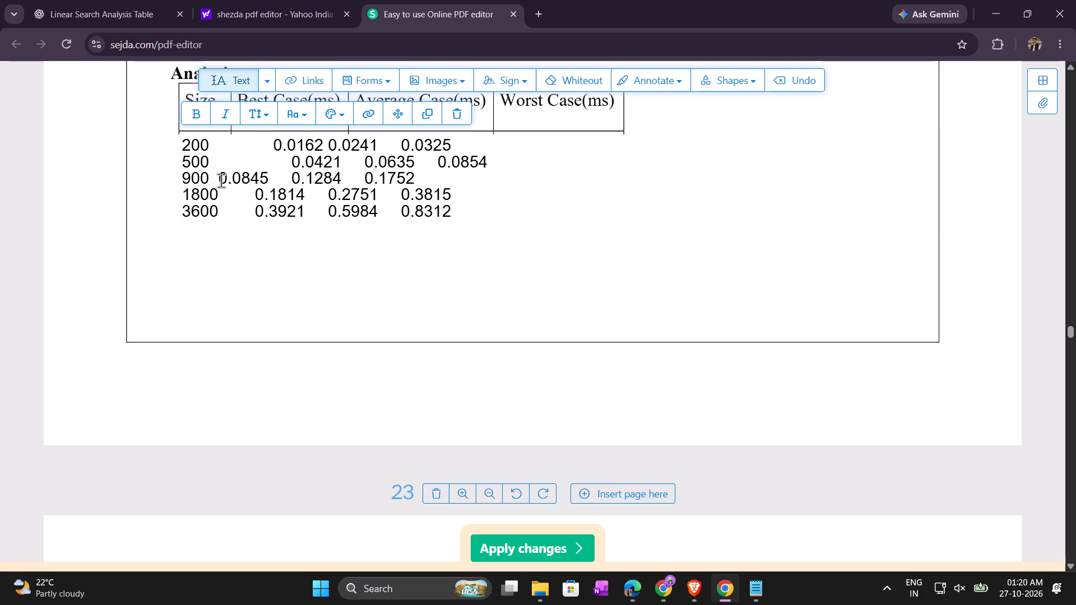
left_click(221, 180)
key("ctrl+v")
left_click(234, 197, "ctrl")
key("ctrl+v")
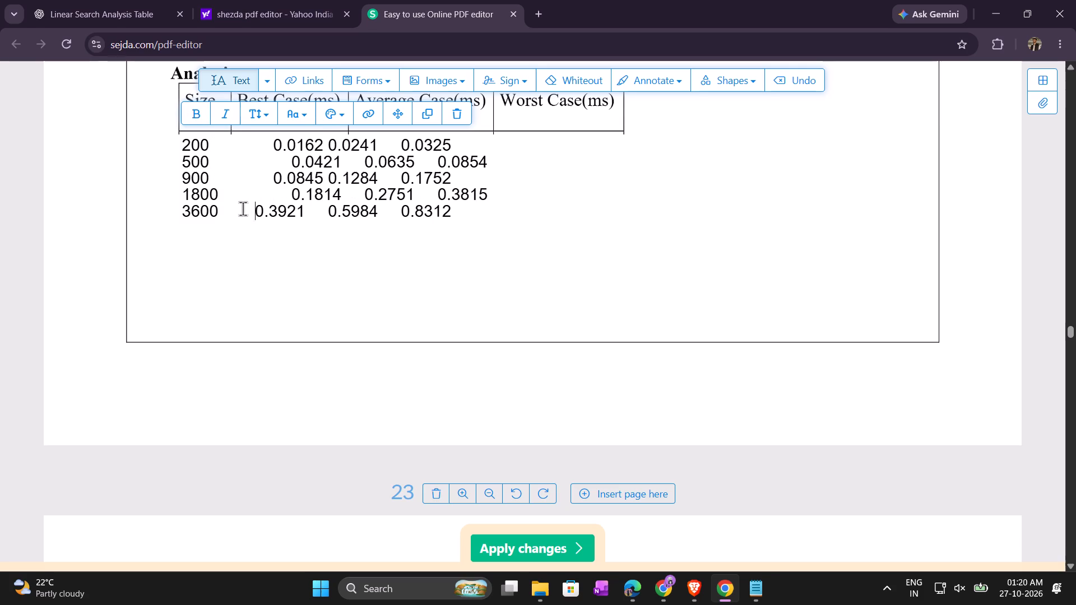
left_click(243, 208, "ctrl")
key("ctrl+v")
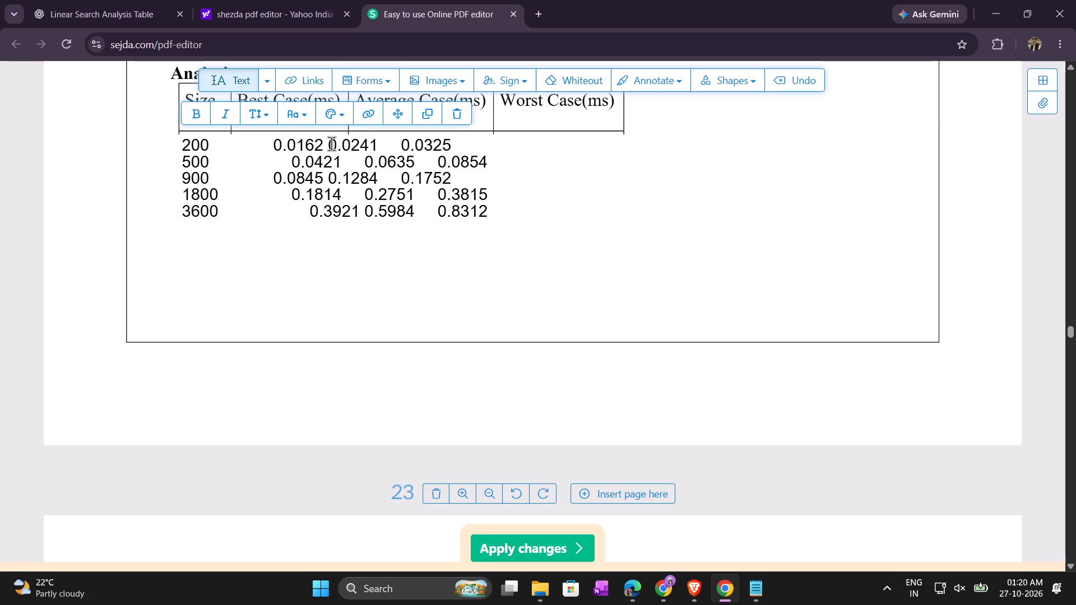
Insert the copied blank spacing between the Best Case and Average Case values in all five rows.
left_click(331, 143)
key("ctrl+v")
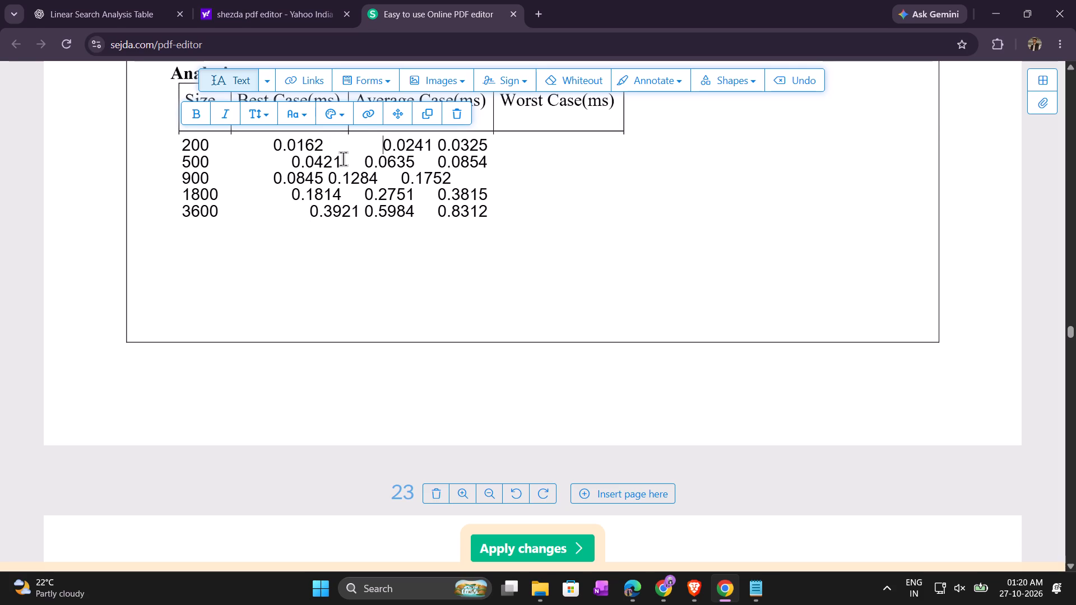
left_click(343, 159, "ctrl")
key("ctrl+v")
left_click(326, 178)
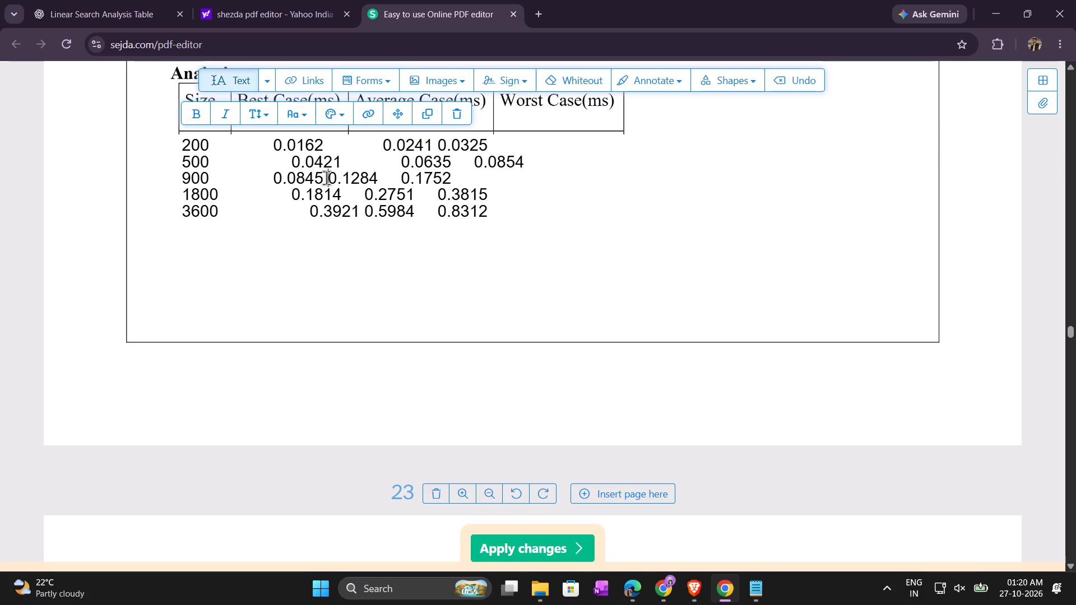
key("ctrl+v")
left_click(360, 195)
key("ctrl+v")
left_click(363, 216)
key("ctrl+v")
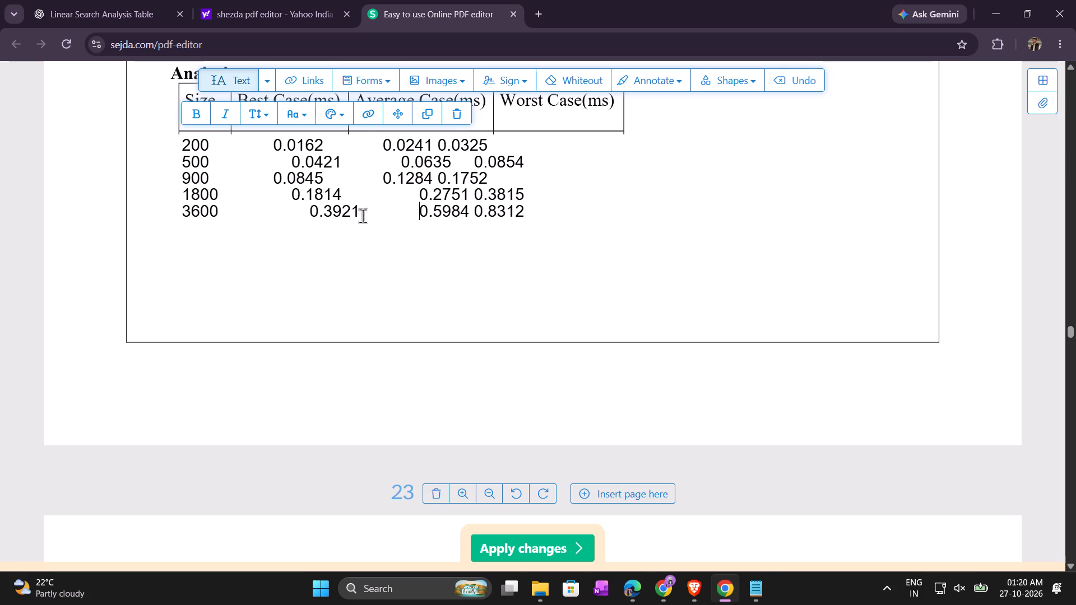
Insert the copied blank spacing between the Average Case and Worst Case values in all five rows and end the text editing.
left_click(434, 145)
key("ctrl+v")
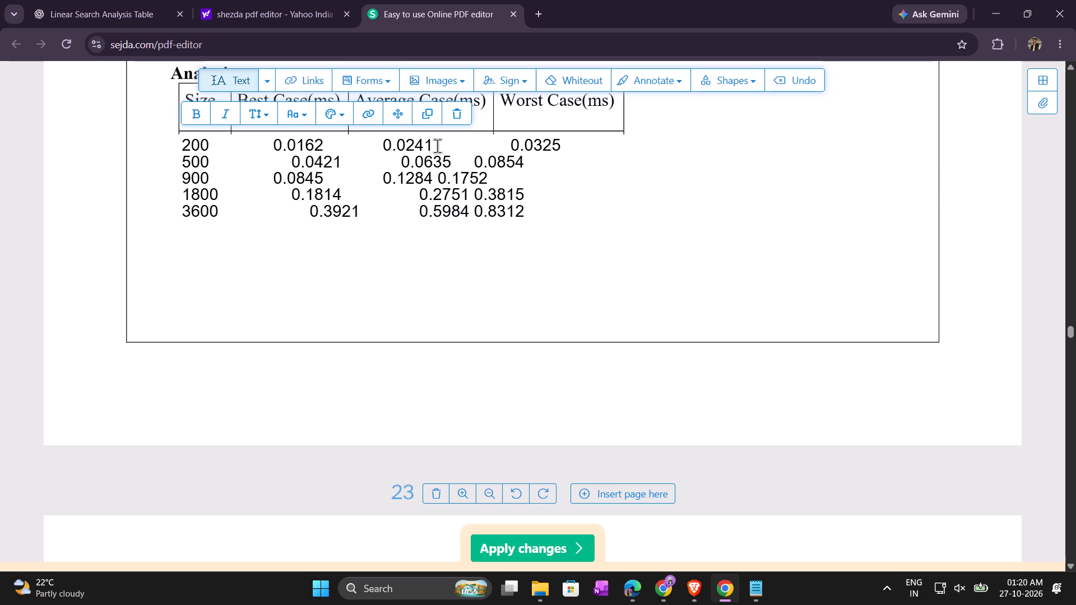
left_click(473, 160, "ctrl")
key("ctrl+v")
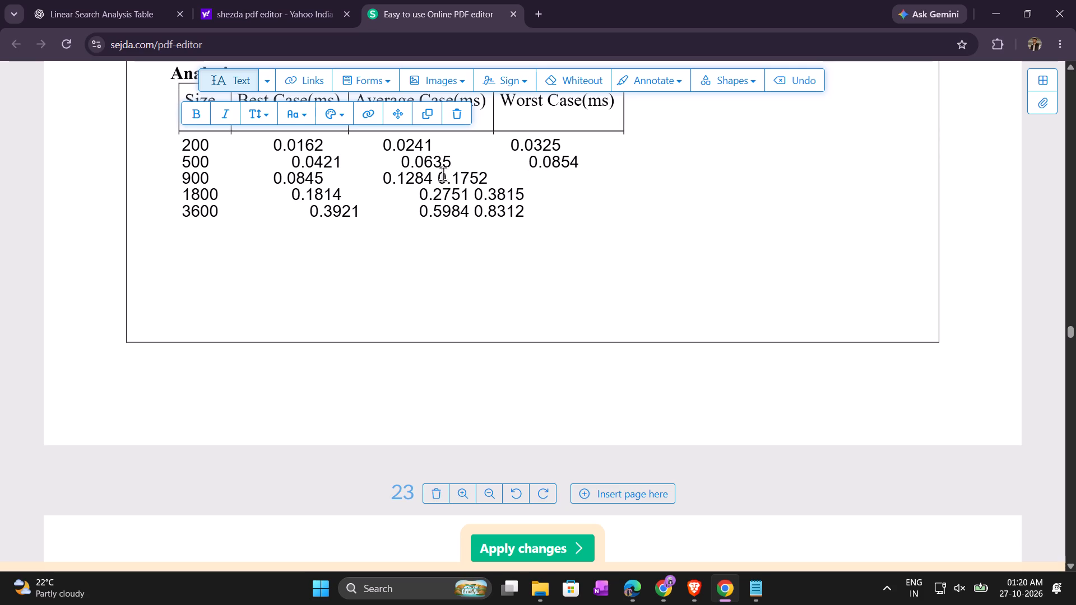
left_click(432, 181)
key("ctrl+v")
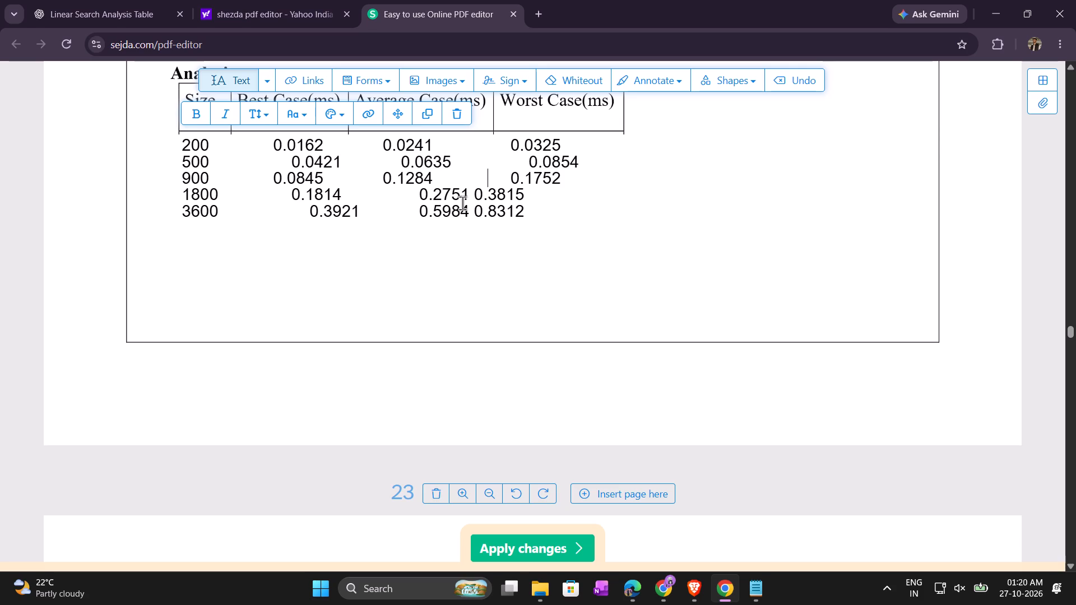
left_click(471, 197)
key("ctrl+v")
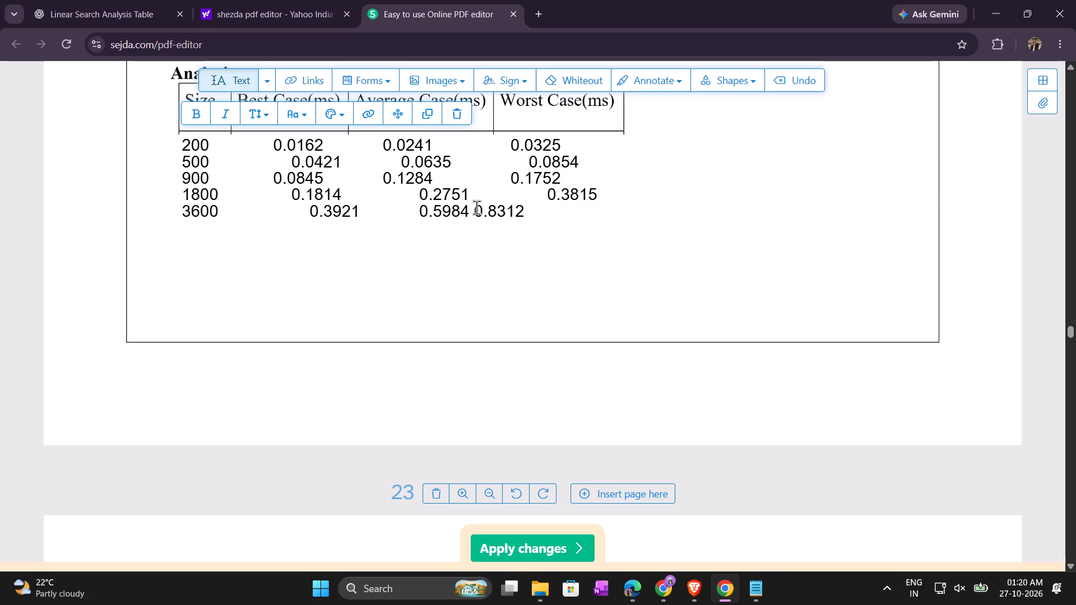
left_click(476, 207)
key("ctrl+v")
left_click(726, 69)
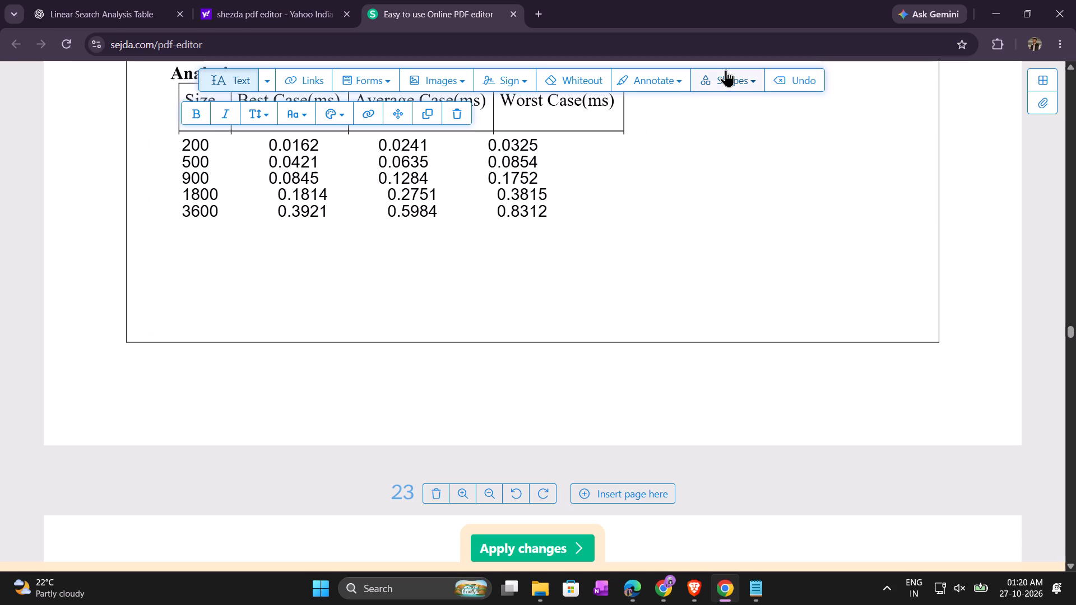
Remove the extra spaces before the Best Case values 0.1814 and 0.3921 so the 1800 and 3600 rows align with those above.
left_click(276, 195)
key("BackSpace")
key("BackSpace")
key("Down")
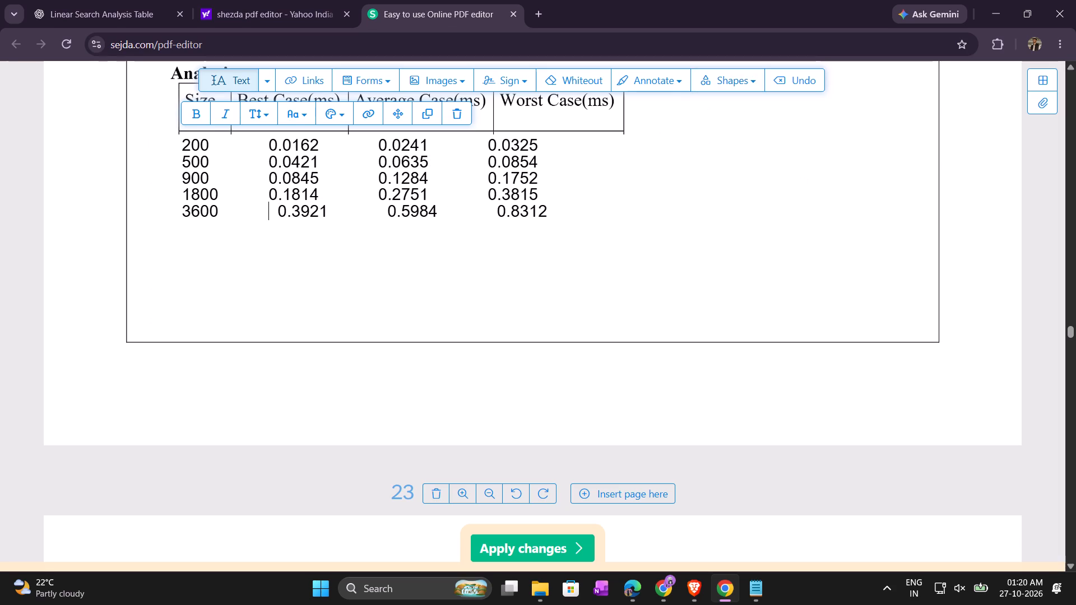
key("backslash")
key("BackSpace")
key("BackSpace")
key("BackSpace")
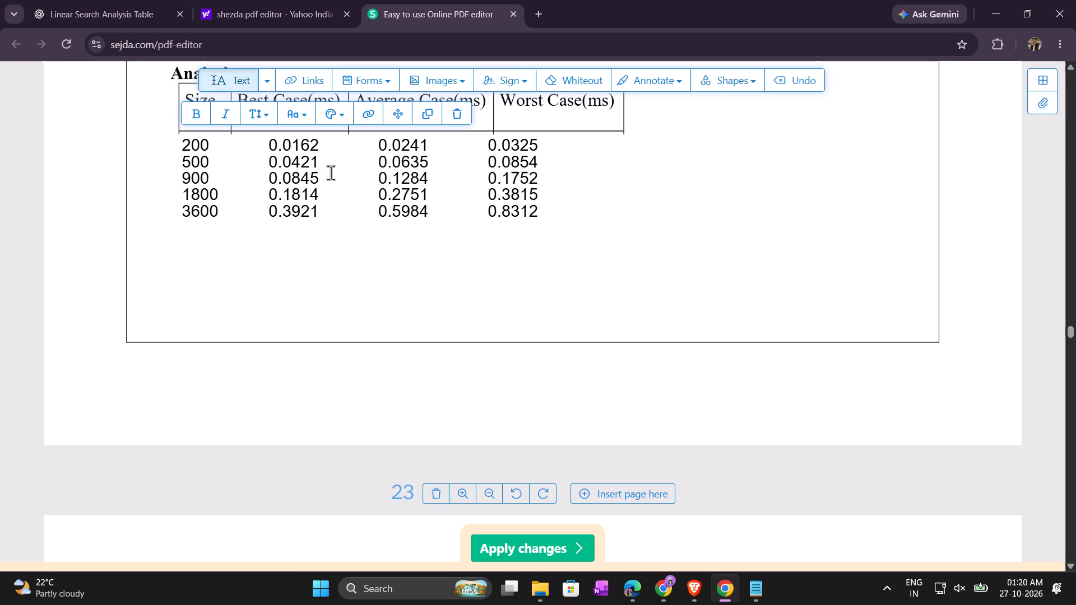
Insert more blank spacing before the Worst Case value in all five rows to bring them under the Worst Case header.
left_click(471, 150)
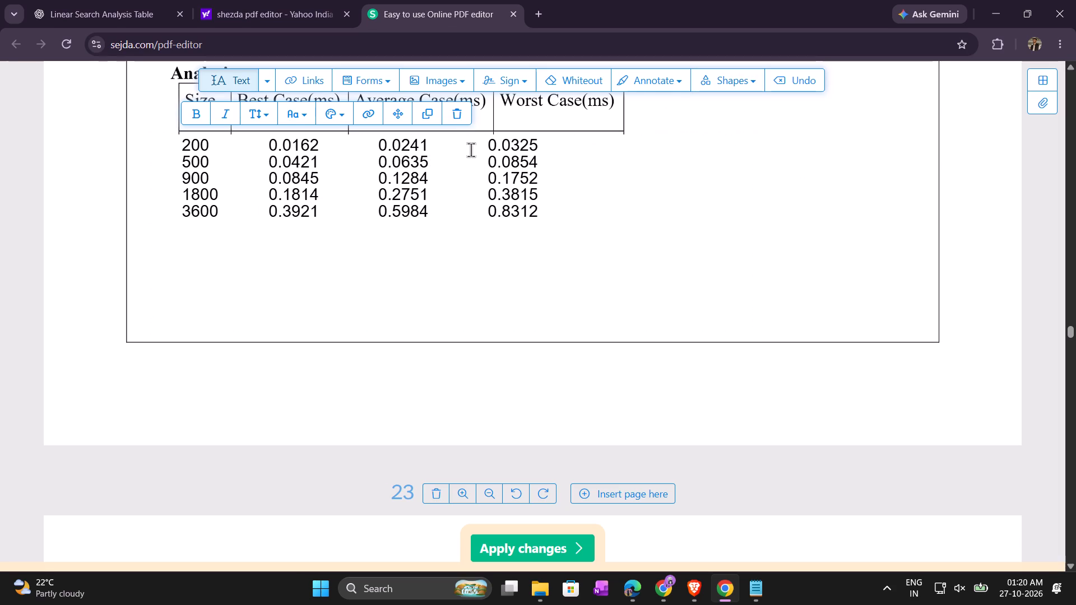
key("ctrl+v")
left_click(475, 158)
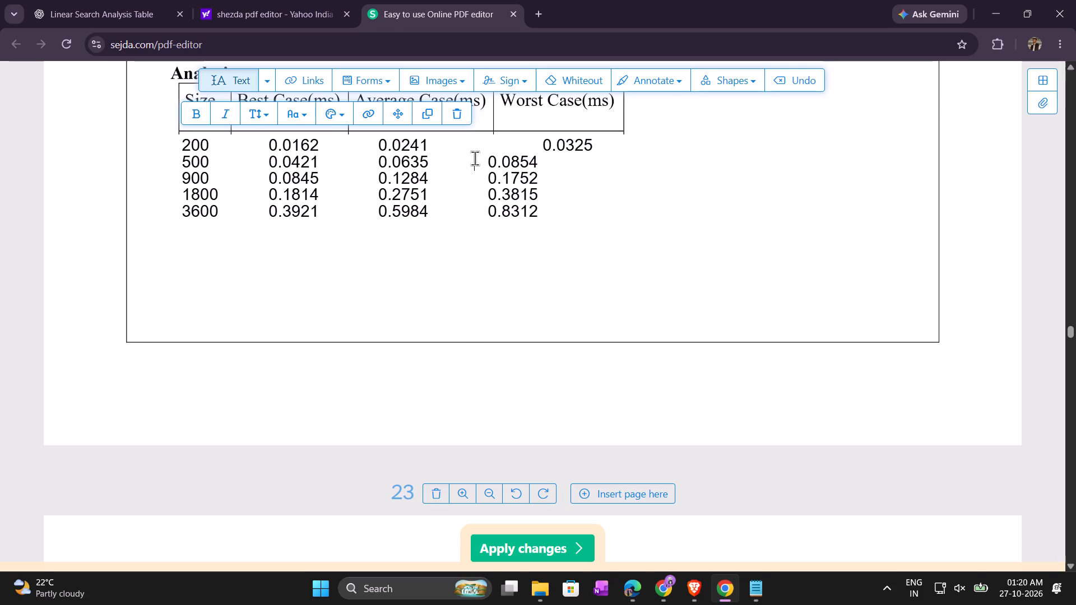
key("ctrl+v")
left_click(476, 171, "ctrl")
key("ctrl+v")
left_click(479, 190, "ctrl")
key("ctrl+v")
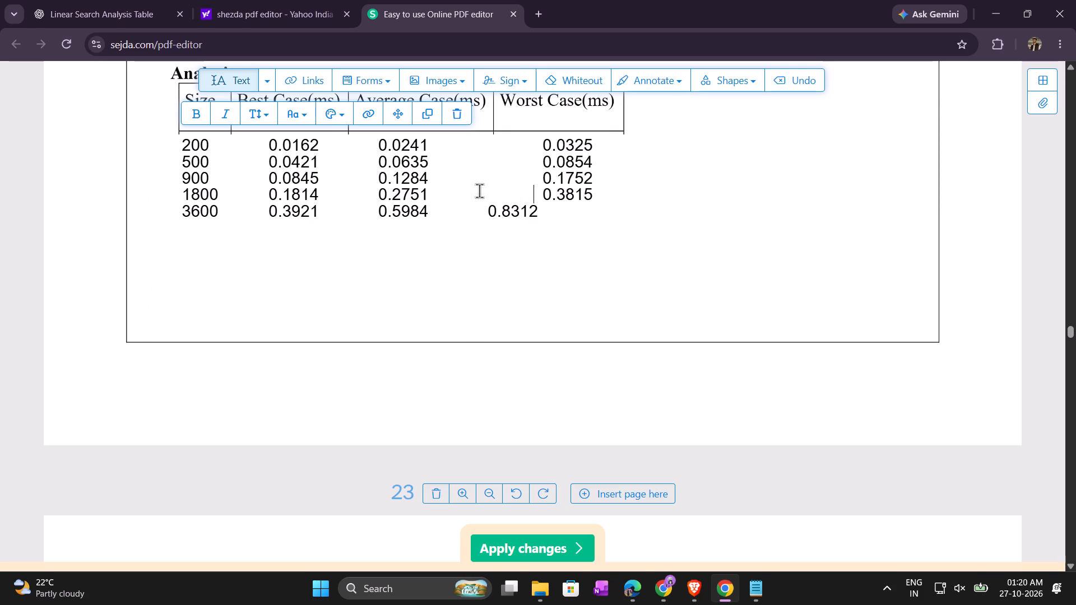
left_click(485, 217, "ctrl")
key("ctrl+v")
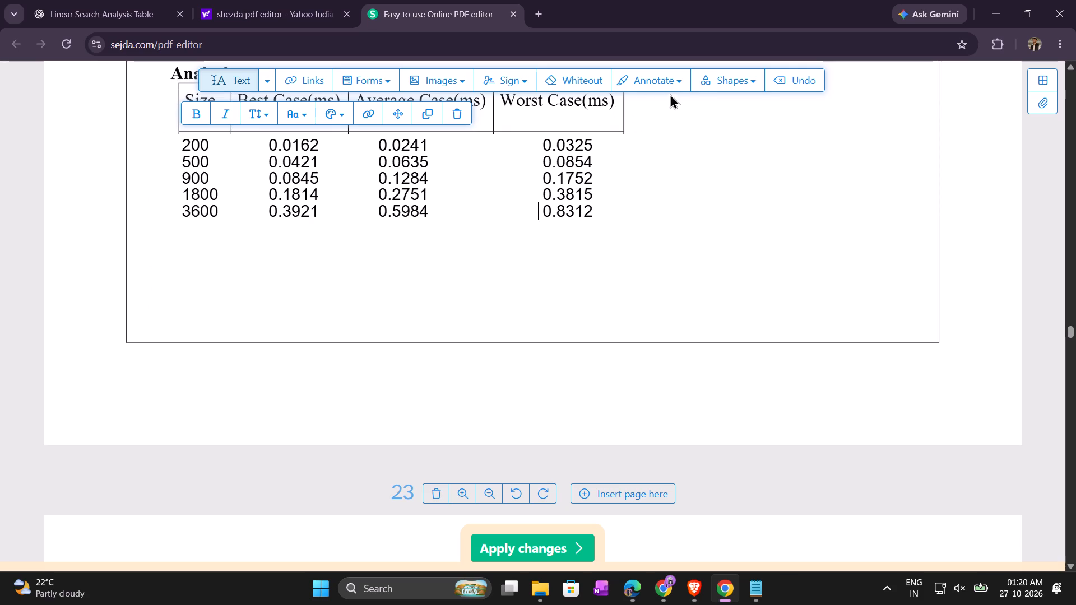
Draw a rectangle around the five data rows, from the header's bottom edge to just below the 3600 row.
left_click(734, 78)
left_click(732, 120)
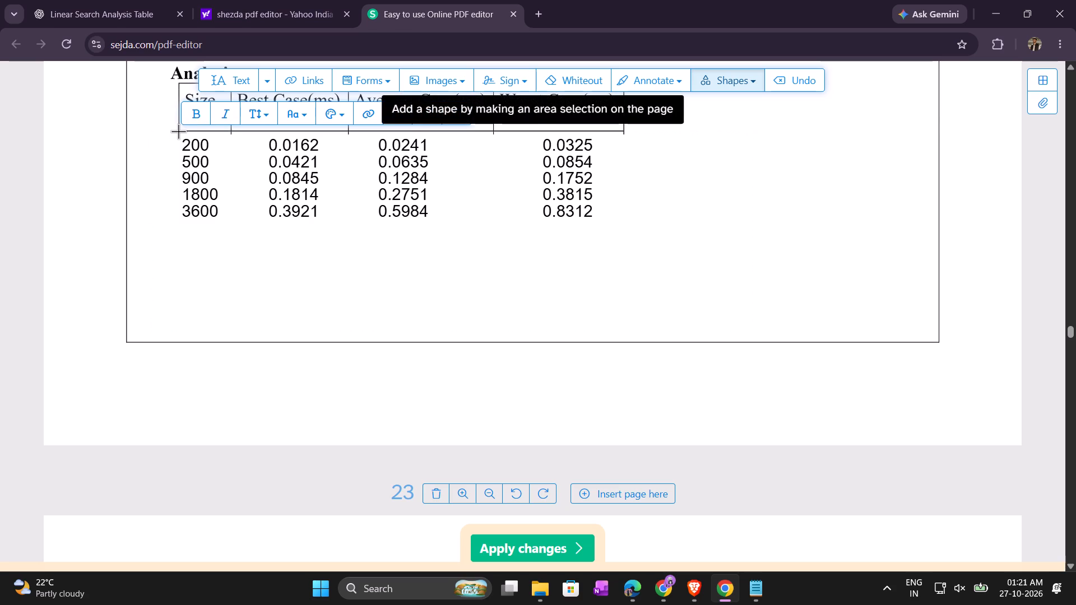
left_click_drag(178, 131, 628, 224)
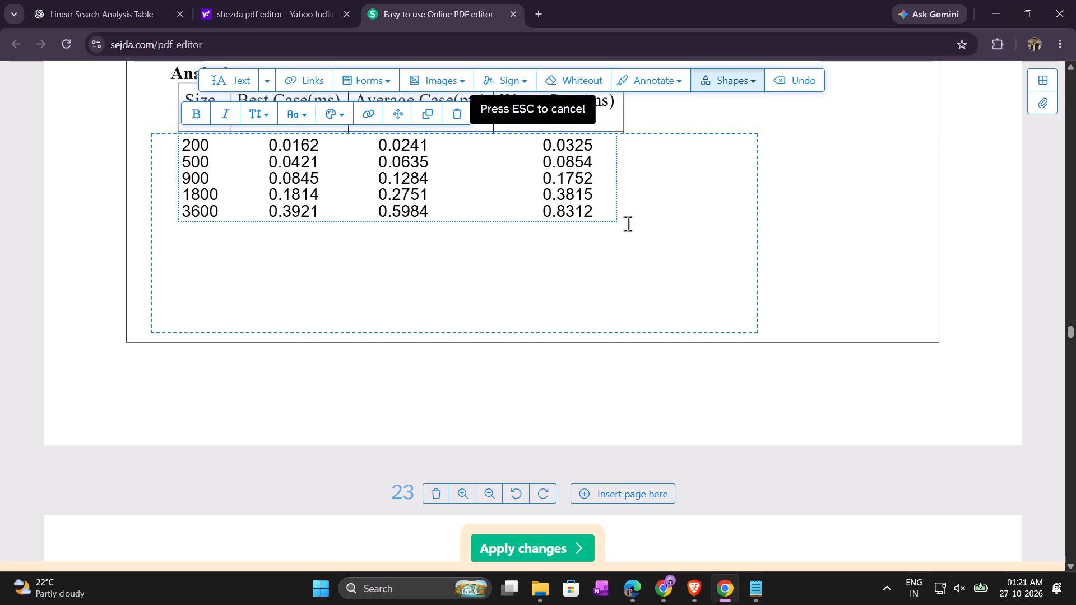
left_click_drag(628, 224, 623, 239)
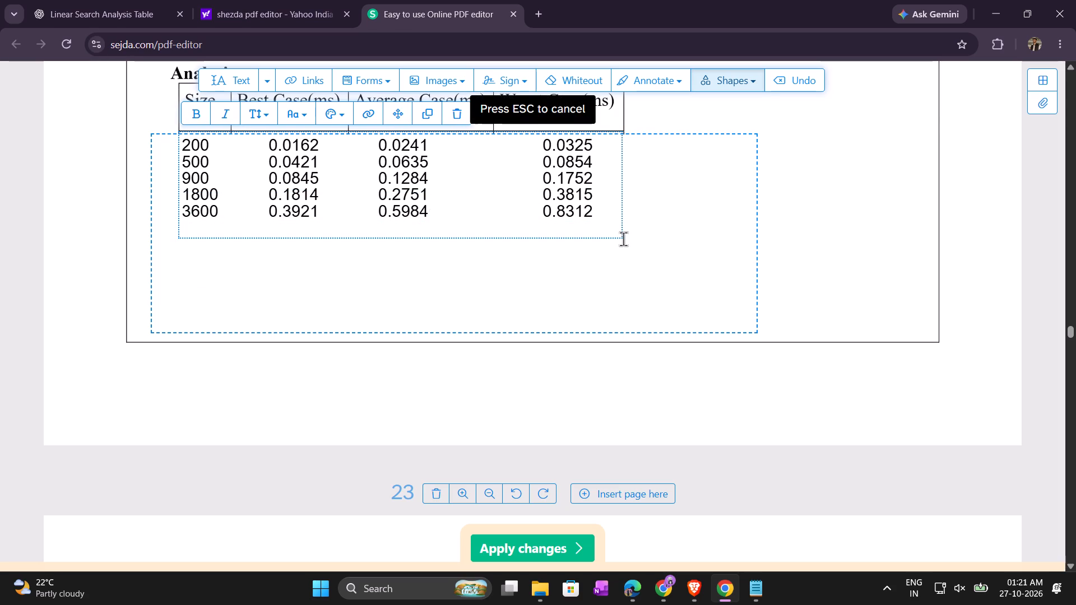
left_click_drag(623, 239, 623, 238)
Draw a vertical line between the Average Case and Worst Case columns, from the header's top to the rectangle's bottom, and straighten its ends.
left_click(707, 78)
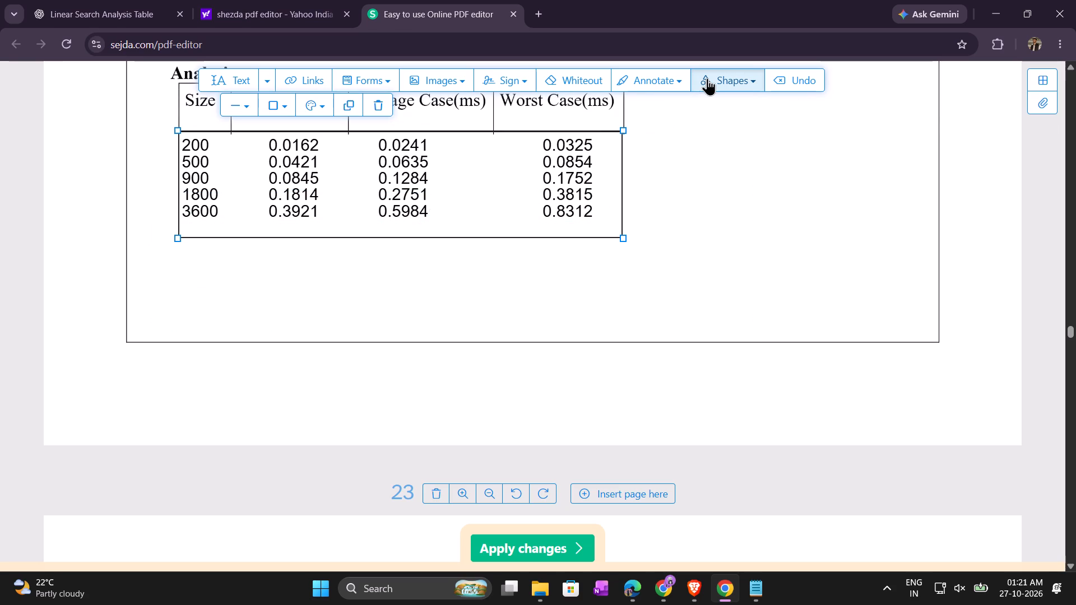
left_click(720, 137)
scroll(537, 101, "up", 1)
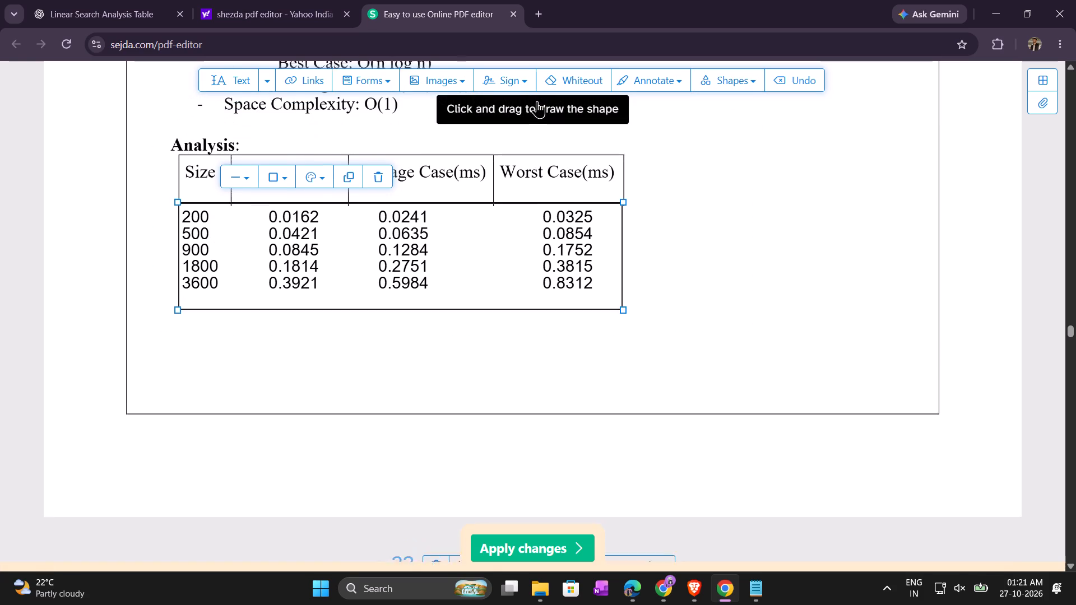
scroll(537, 101, "up", 1)
left_click_drag(491, 159, 497, 310)
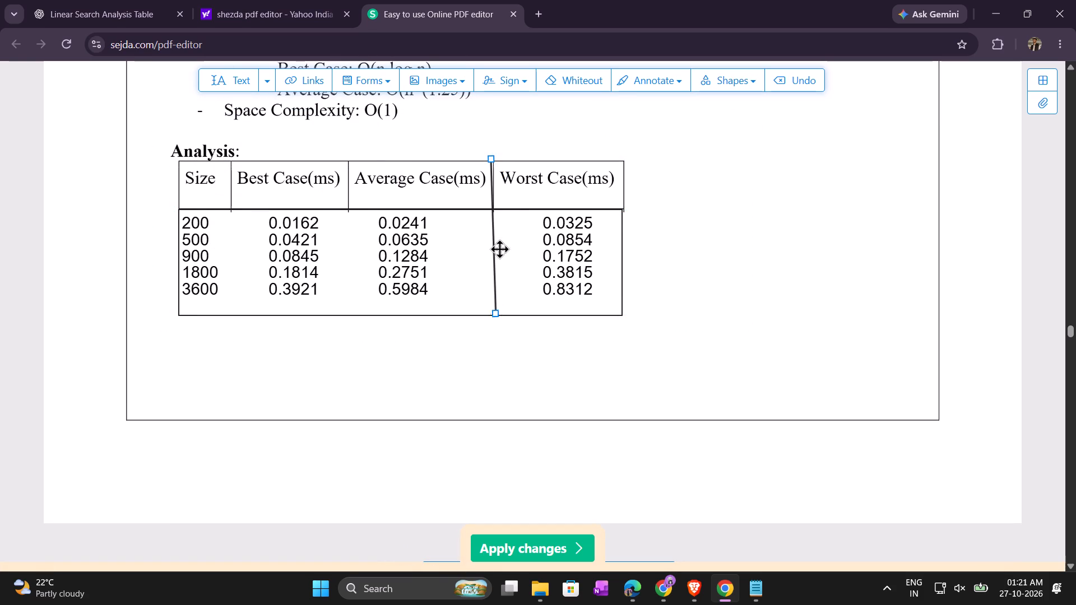
left_click(490, 161)
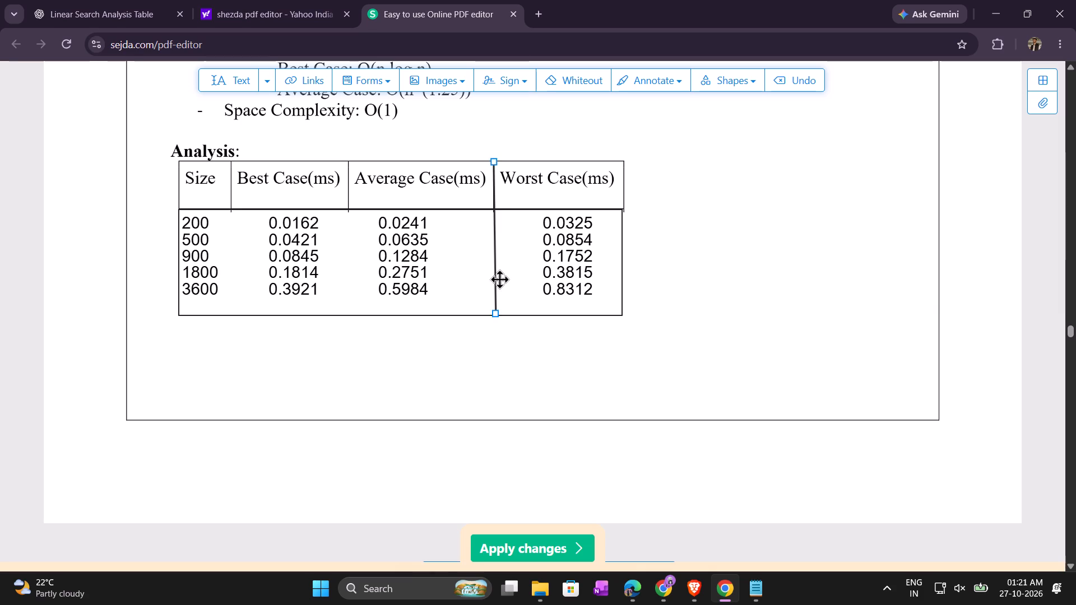
left_click(497, 311)
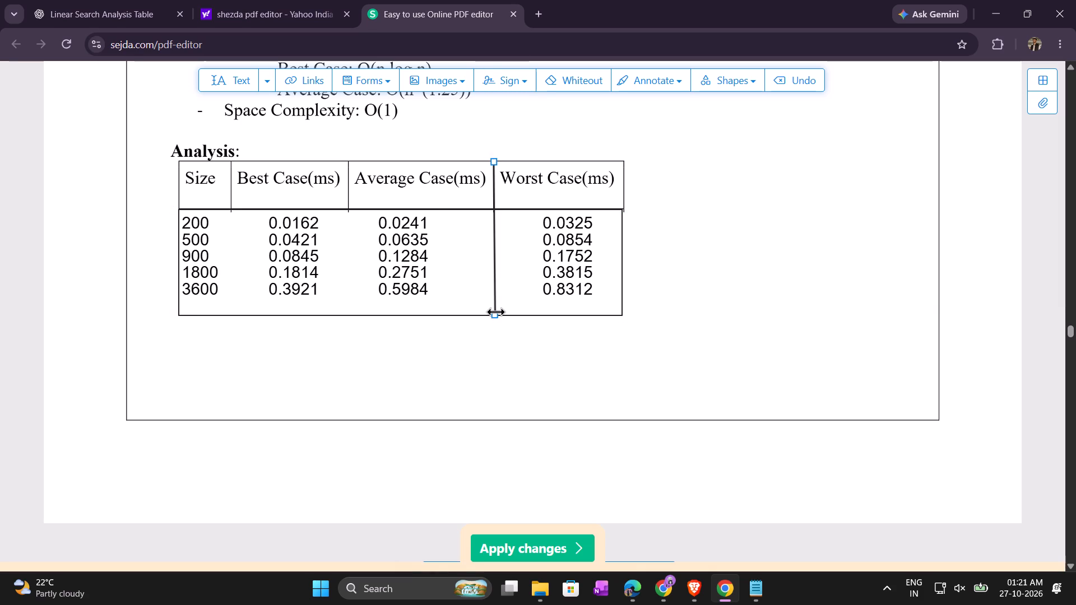
Draw a vertical line between the Best Case and Average Case columns down to the rectangle's bottom edge, and straighten its ends.
left_click(713, 87)
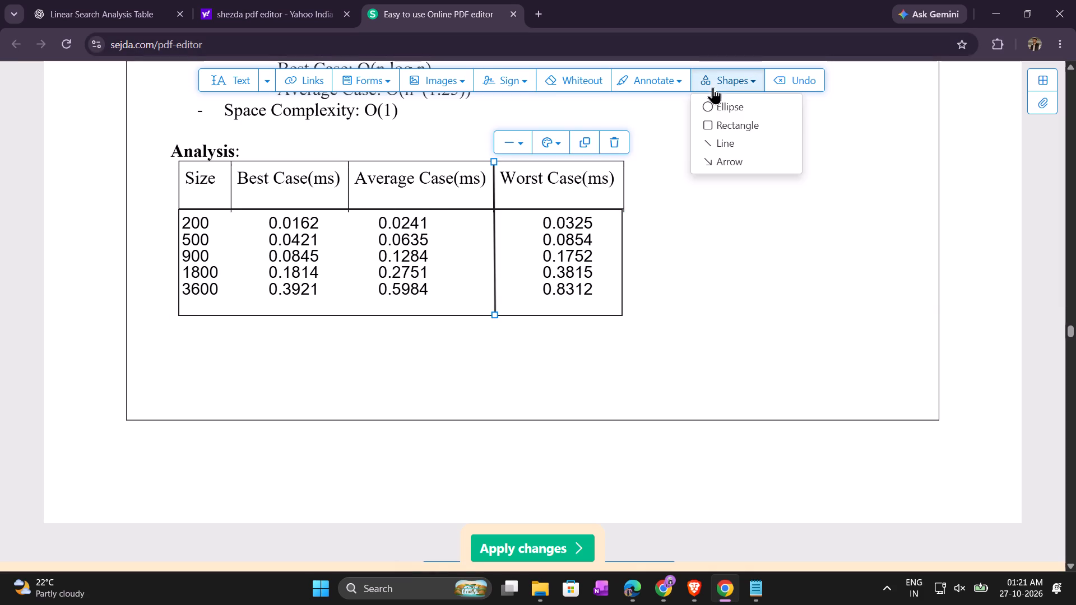
left_click(723, 141)
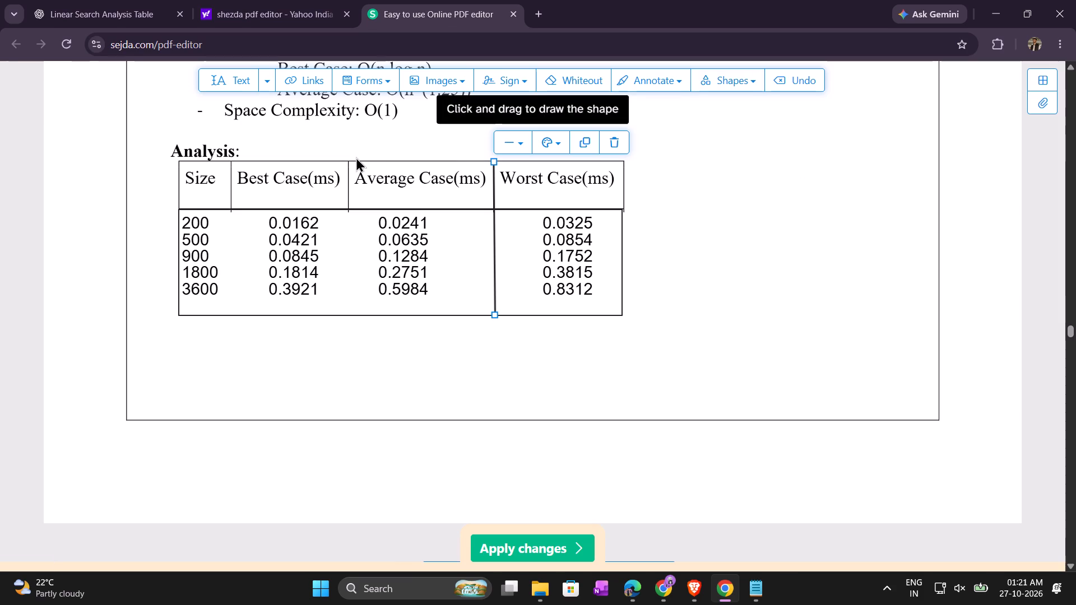
left_click_drag(347, 156, 357, 327)
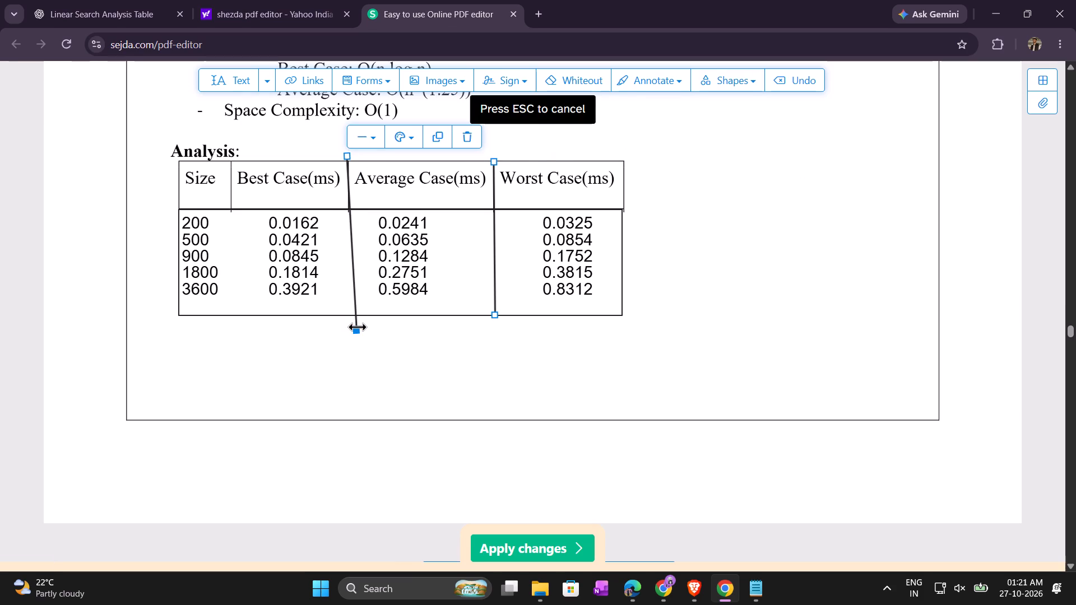
left_click_drag(357, 327, 353, 315)
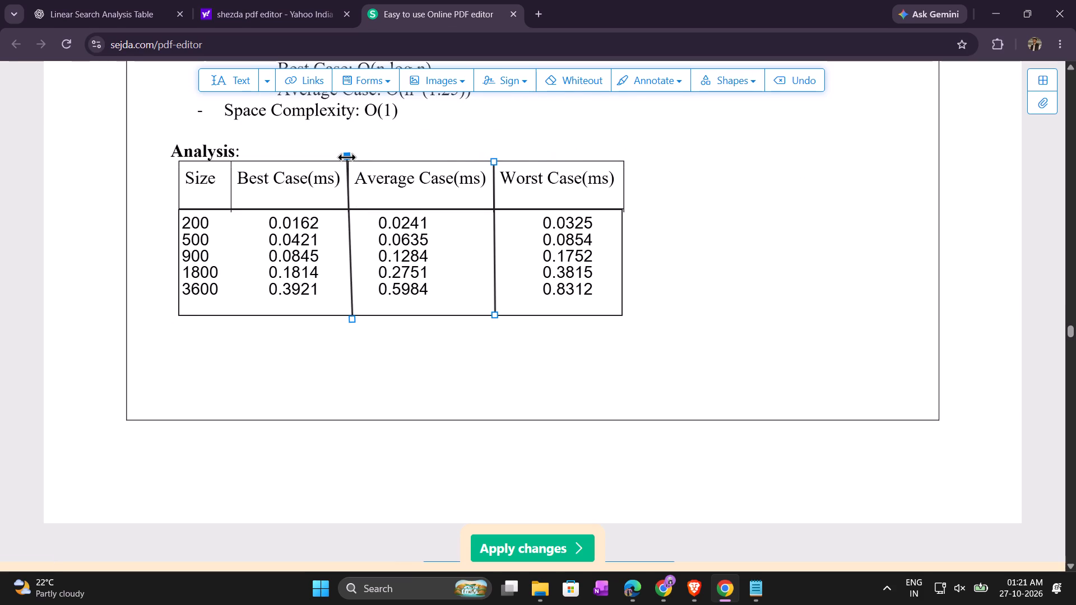
left_click(346, 157)
left_click(354, 317)
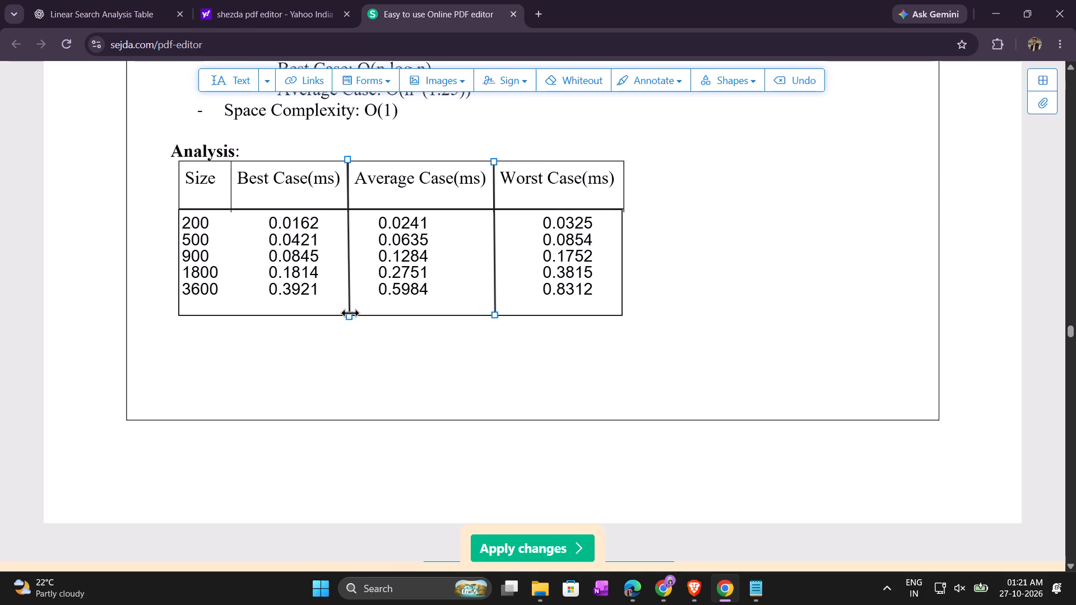
Draw a vertical line between the Size and Best Case columns, from the header's top to near the rectangle's bottom edge.
left_click(724, 77)
left_click(729, 141)
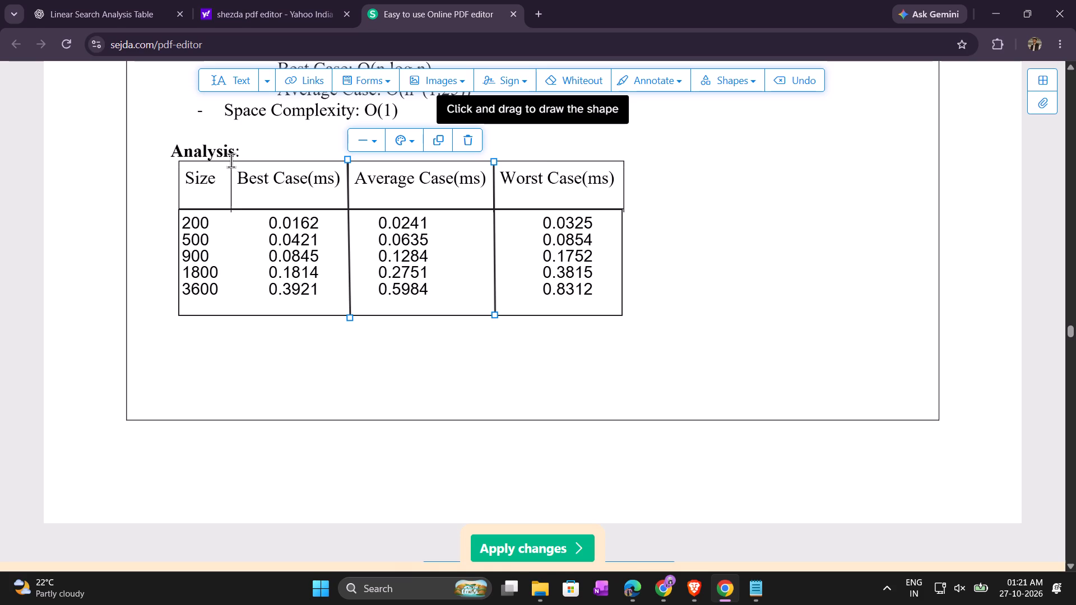
left_click_drag(230, 160, 235, 305)
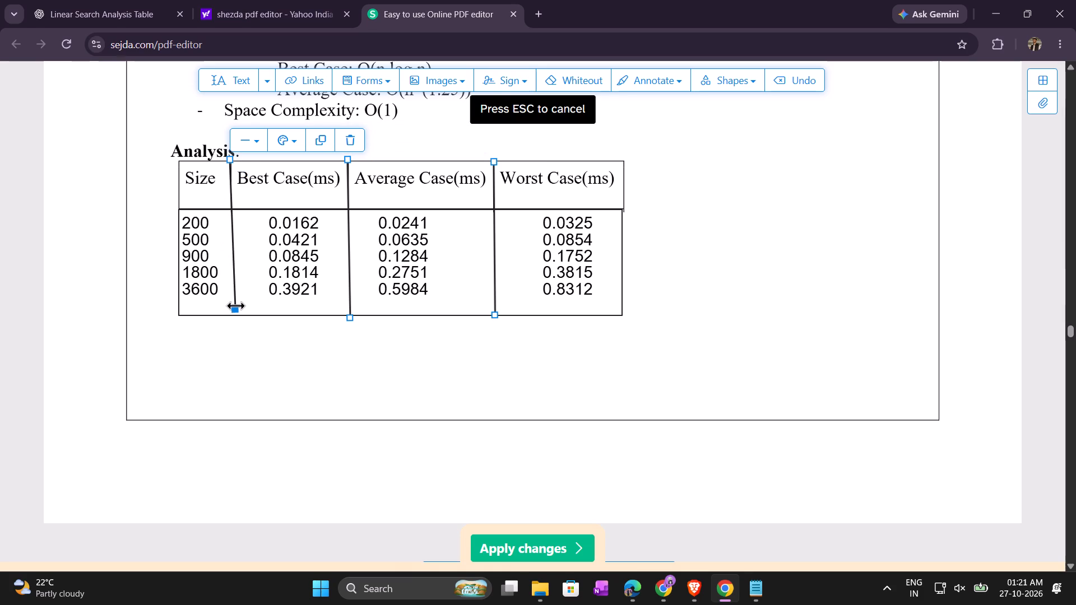
left_click_drag(235, 305, 234, 311)
Check the activity selection input and output on page 24 against the experiment 6(a) sets in the Notepad file.
scroll(396, 357, "down", 1)
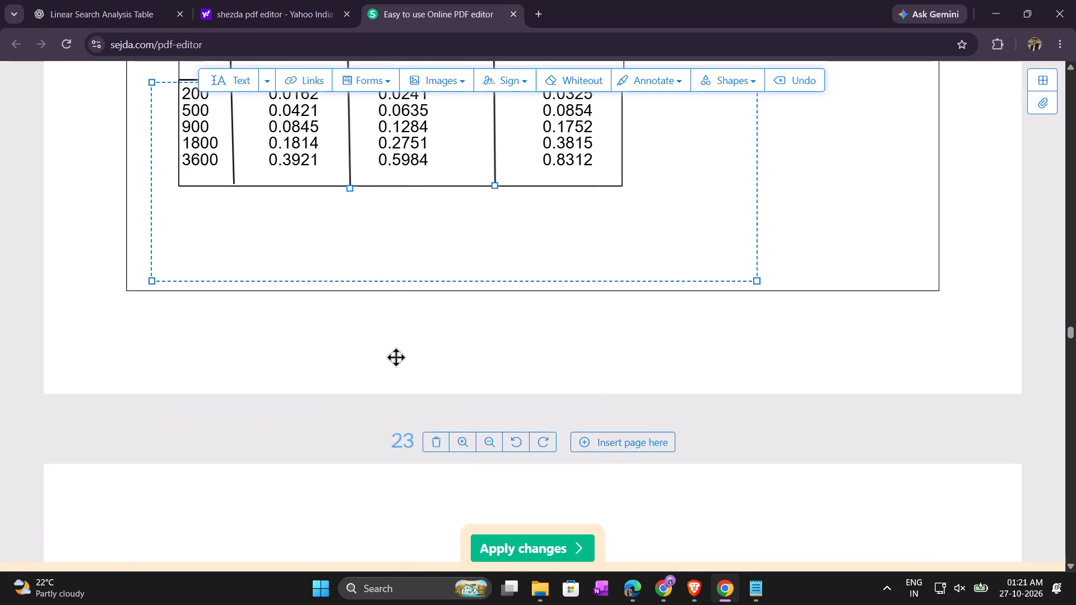
scroll(396, 357, "down", 8)
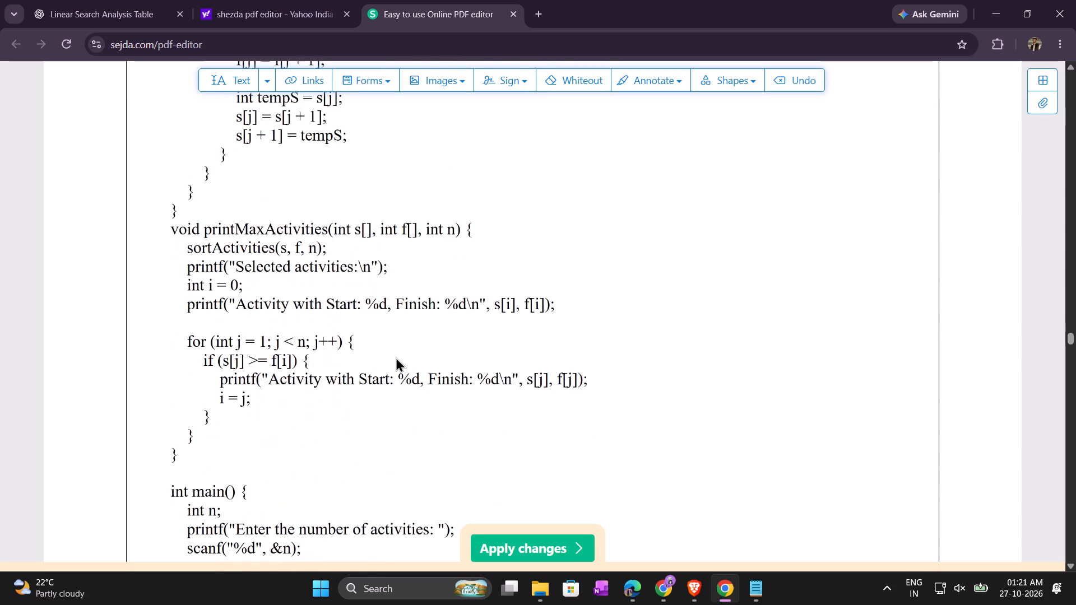
scroll(396, 357, "down", 9)
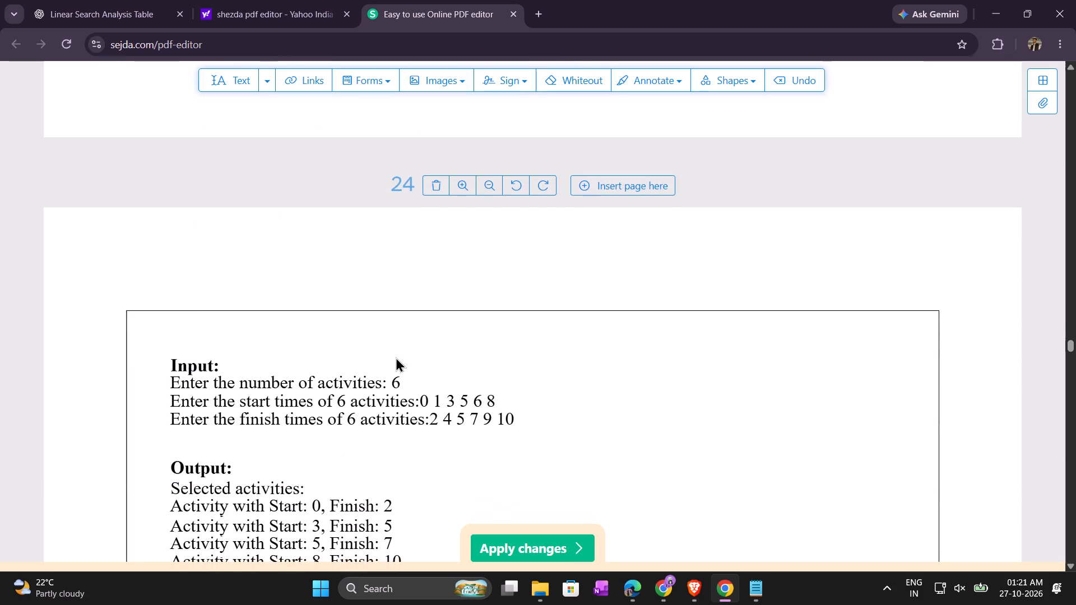
scroll(396, 357, "down", 1)
left_click(765, 587)
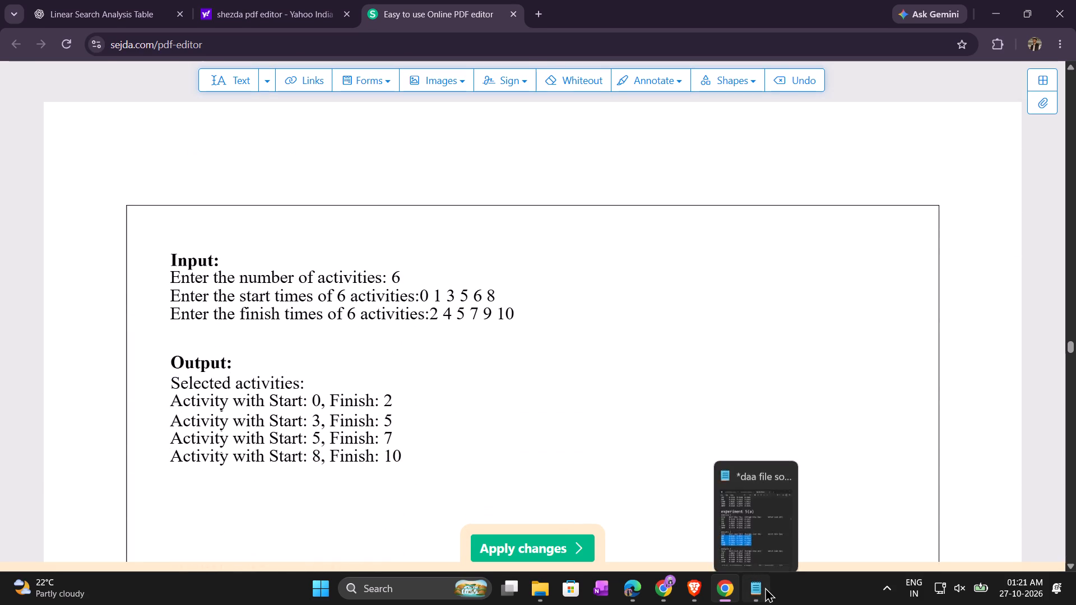
scroll(342, 466, "down", 3)
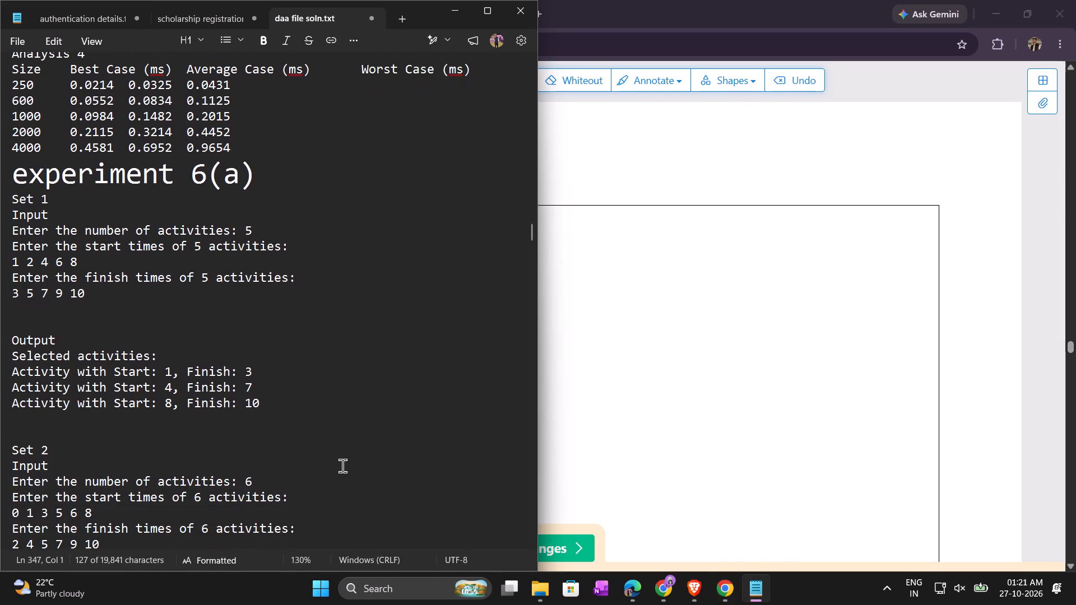
left_click(721, 580)
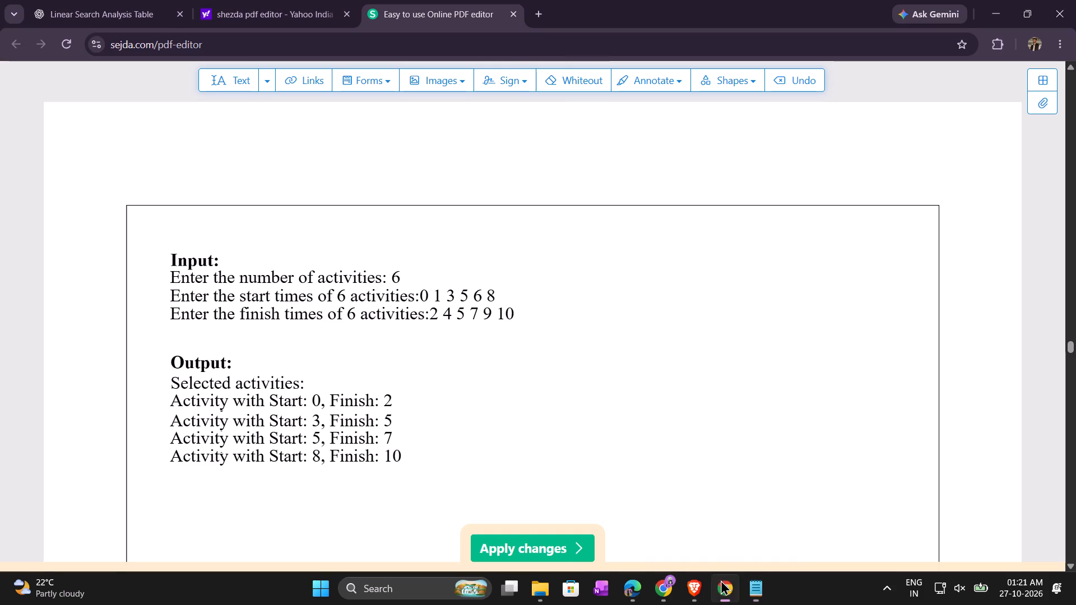
Apply the changes to the document and download the resulting PDF.
left_click(532, 546)
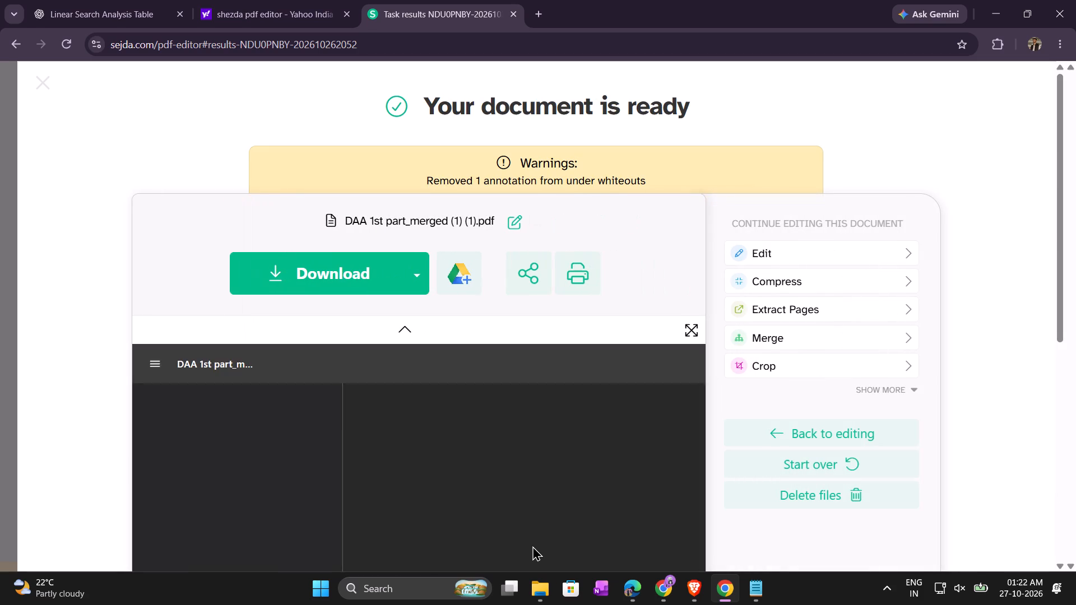
left_click(369, 222)
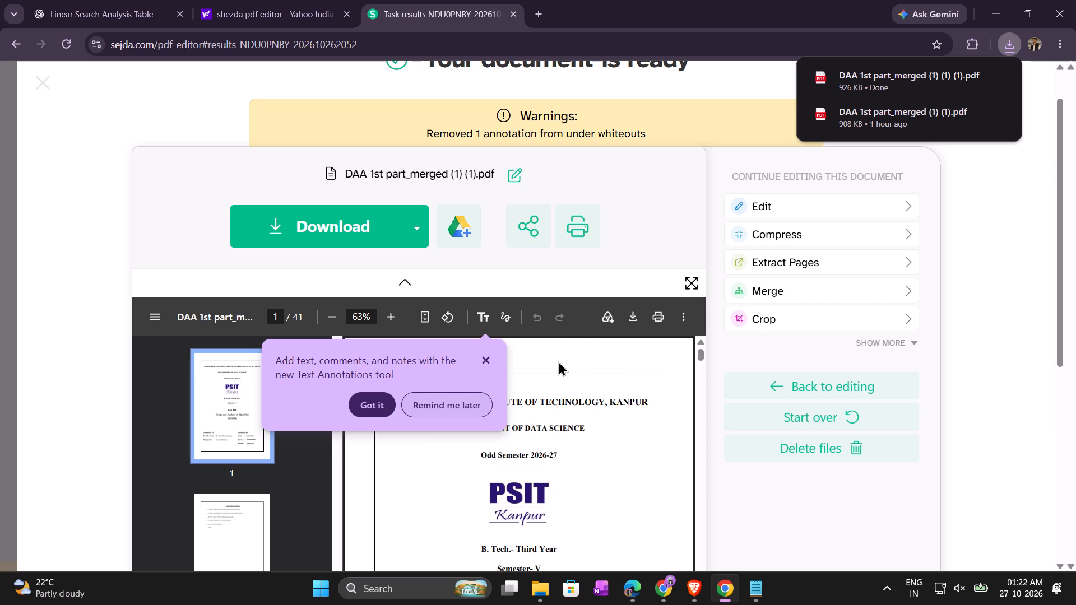
Look over the preview of the generated PDF's opening pages, and return to editing the document.
scroll(622, 413, "down", 2)
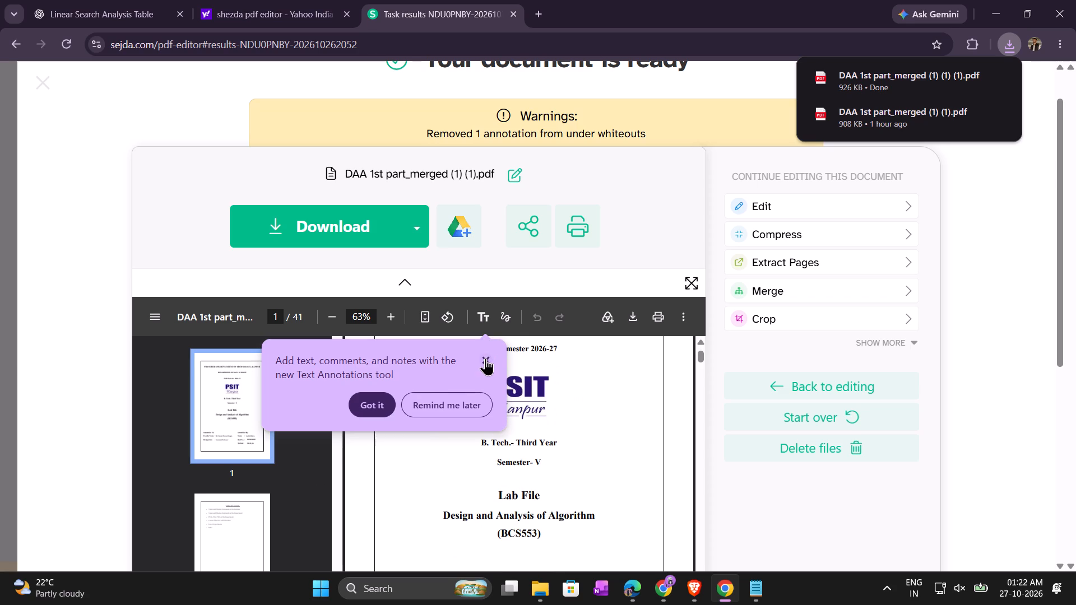
left_click(484, 359)
scroll(484, 359, "up", 3)
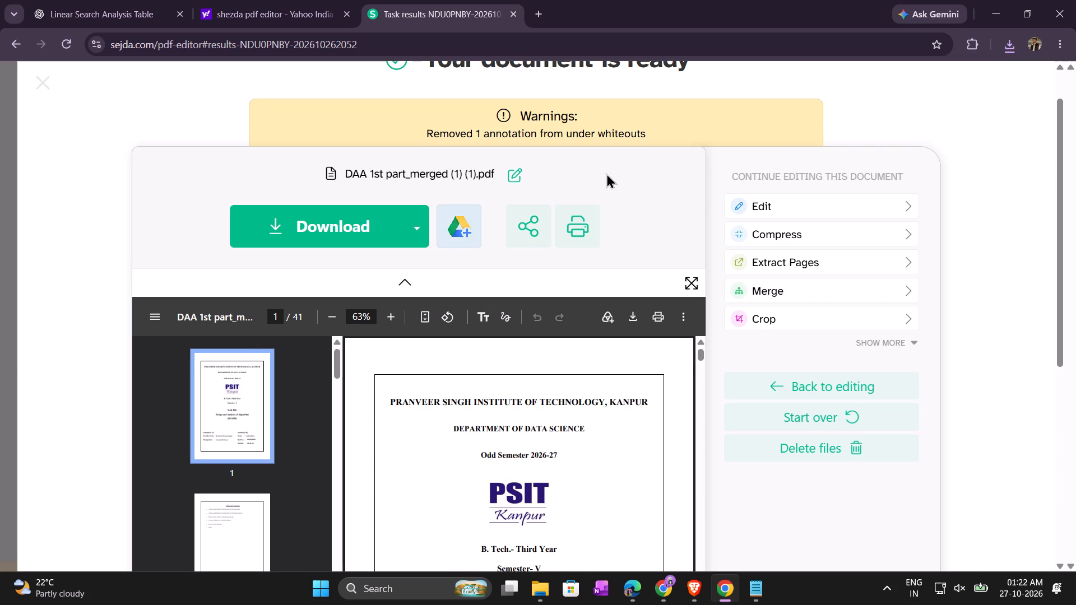
scroll(606, 173, "down", 5)
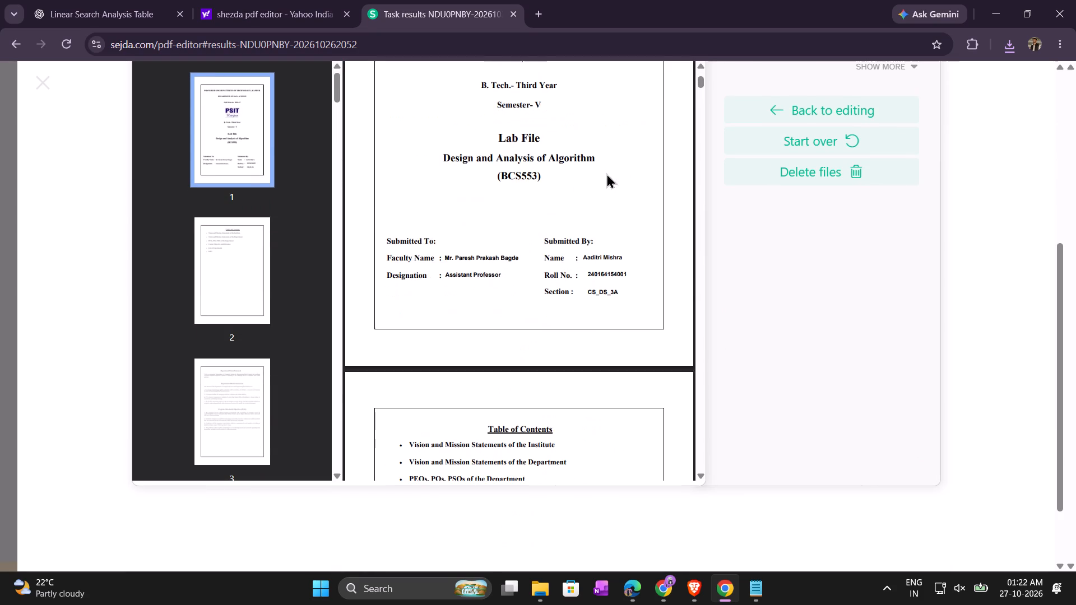
scroll(606, 173, "down", 1)
scroll(606, 173, "up", 8)
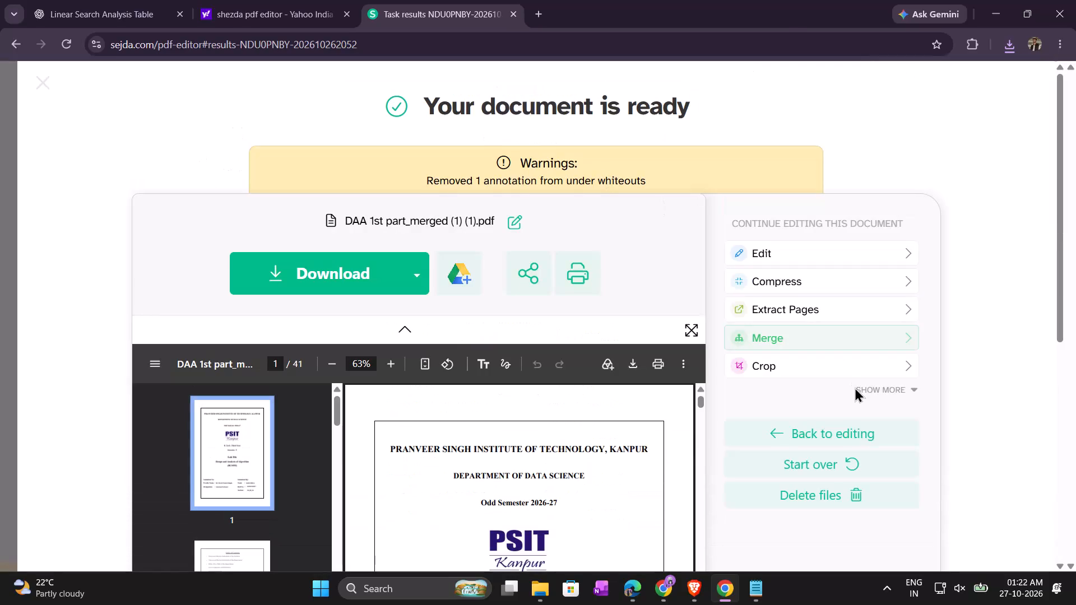
left_click(797, 432)
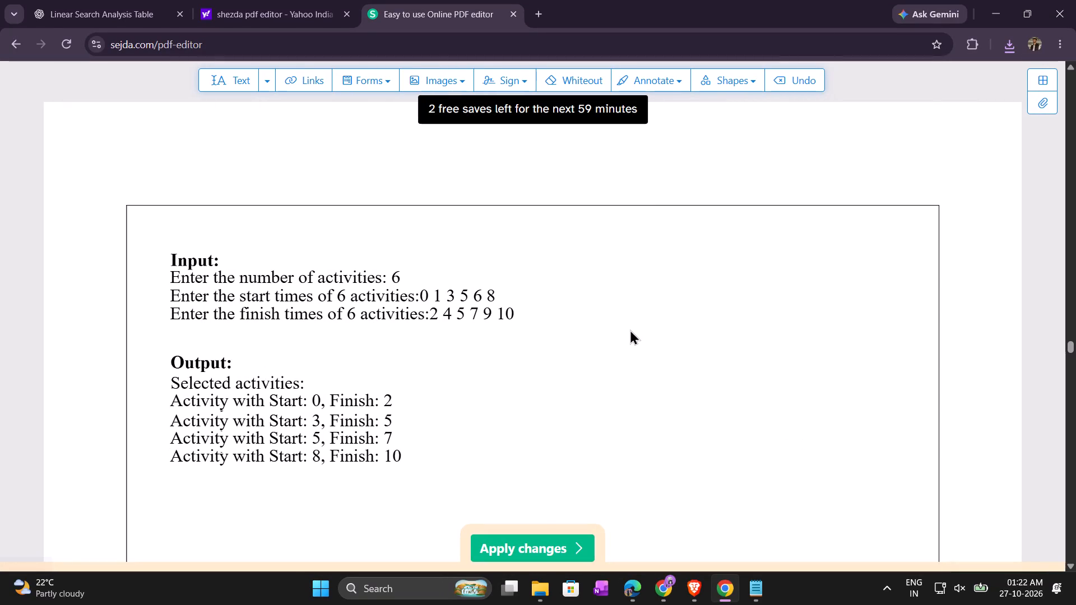
Review the document back to its cover page and forward to the Analysis table of Experiment 1(a), recursive linear search.
scroll(628, 328, "down", 1)
scroll(628, 328, "up", 17)
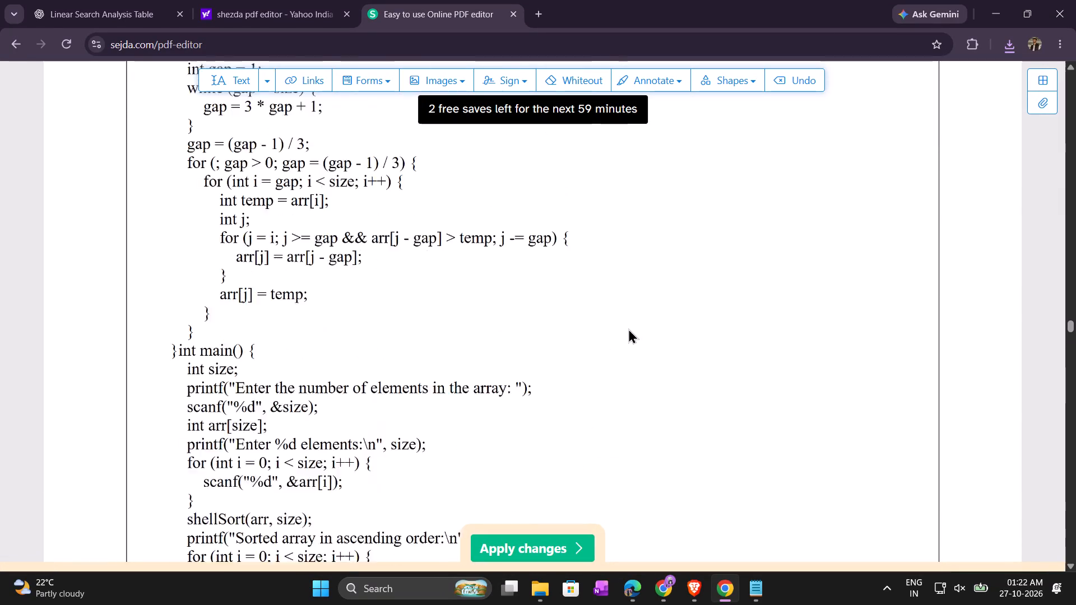
scroll(628, 328, "up", 19)
scroll(628, 328, "up", 13)
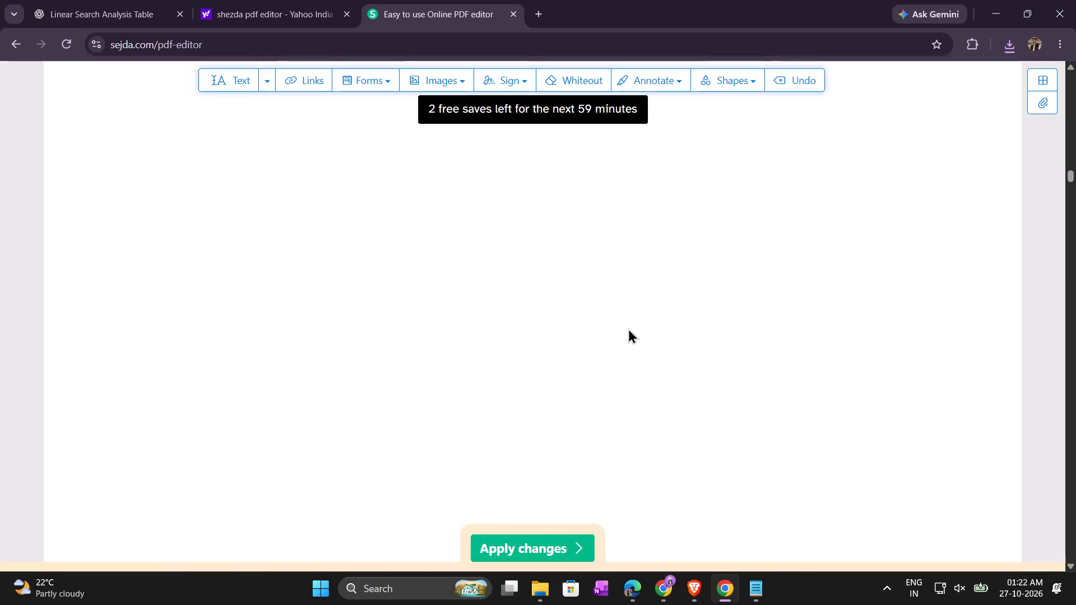
scroll(628, 328, "up", 16)
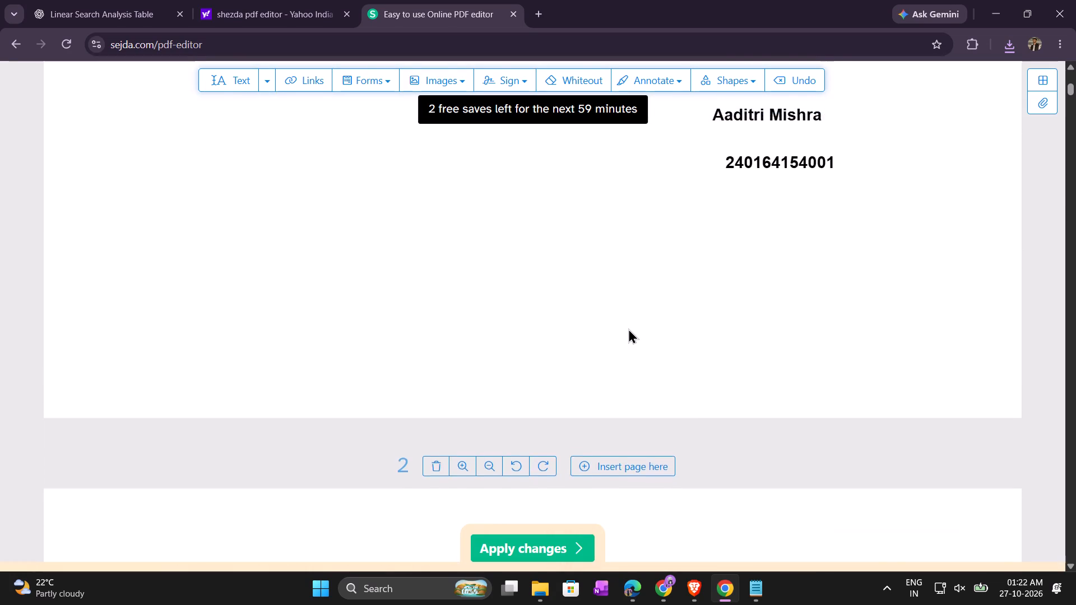
scroll(628, 328, "up", 1)
scroll(628, 328, "down", 7)
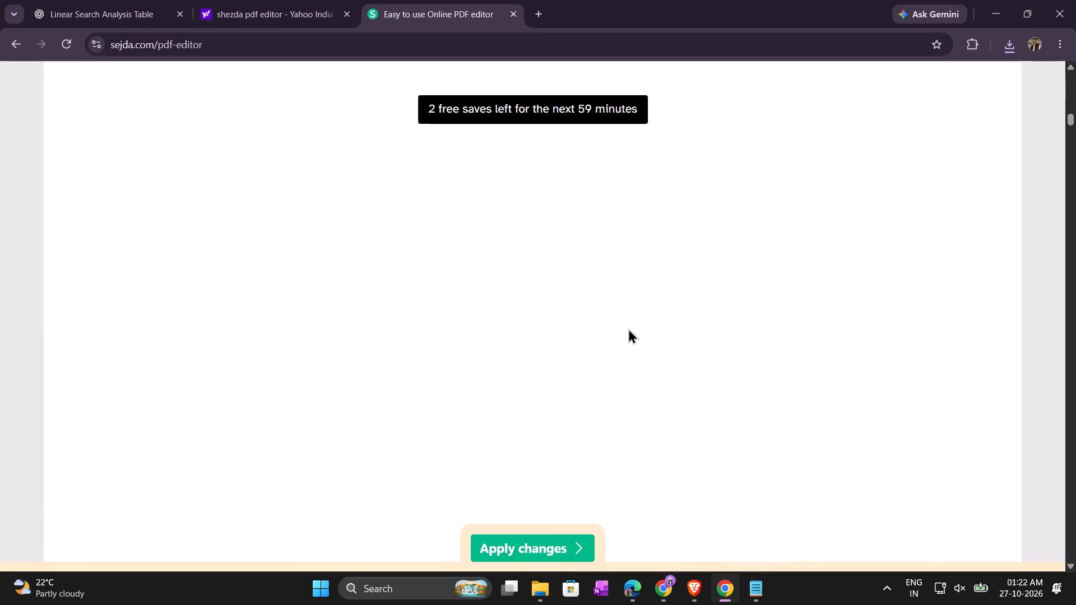
scroll(628, 328, "down", 18)
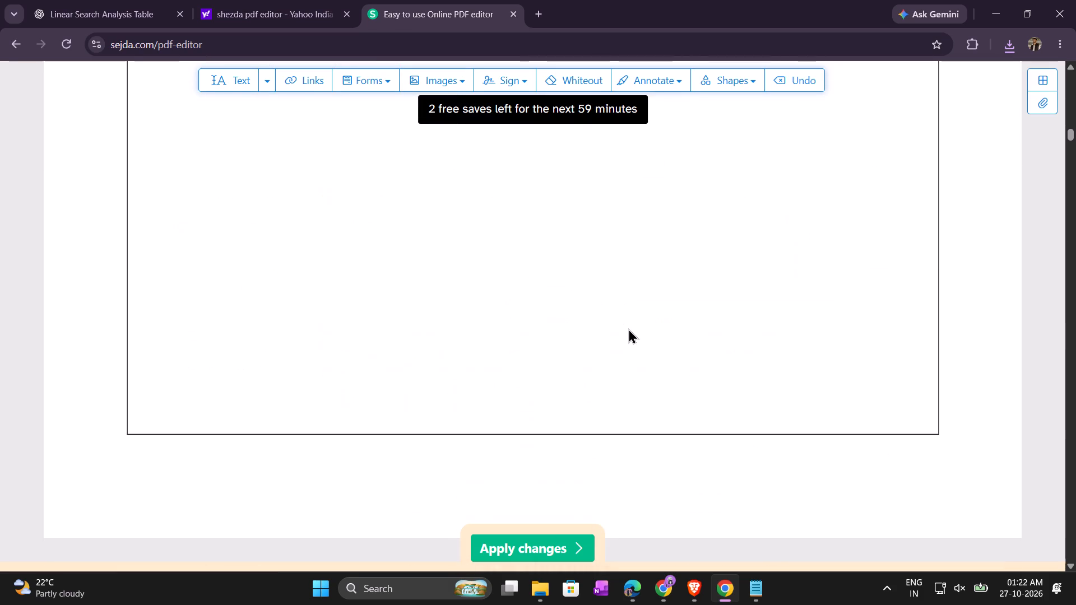
scroll(628, 328, "down", 16)
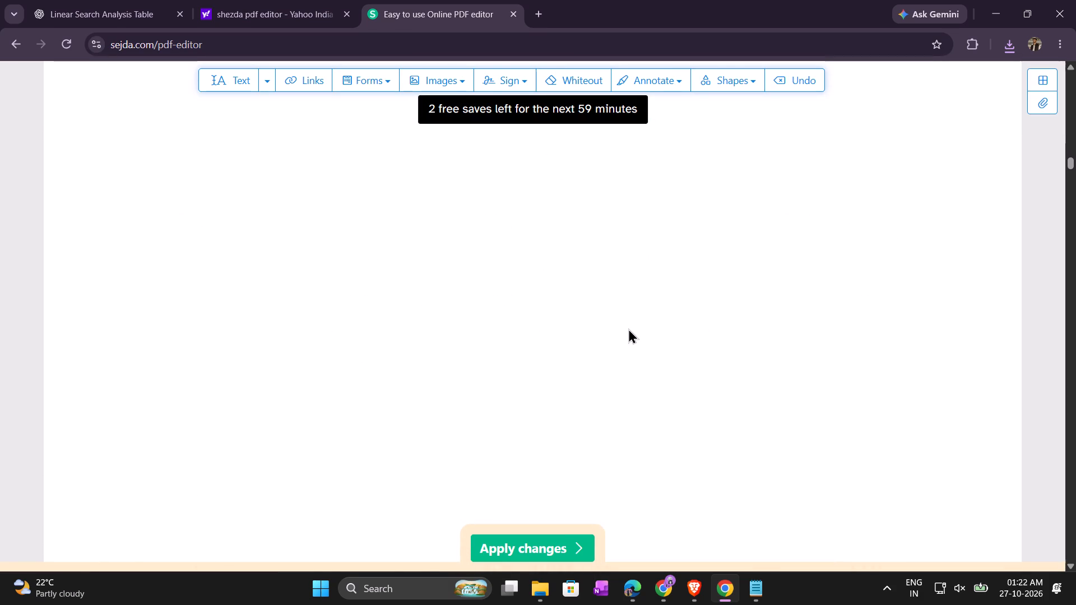
scroll(628, 328, "down", 2)
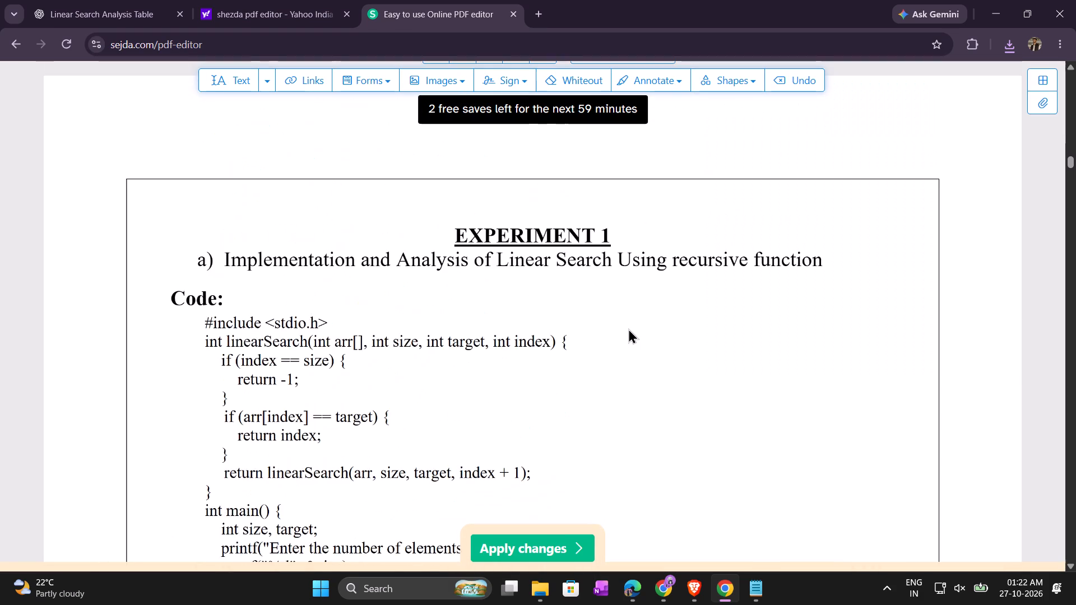
scroll(628, 328, "down", 5)
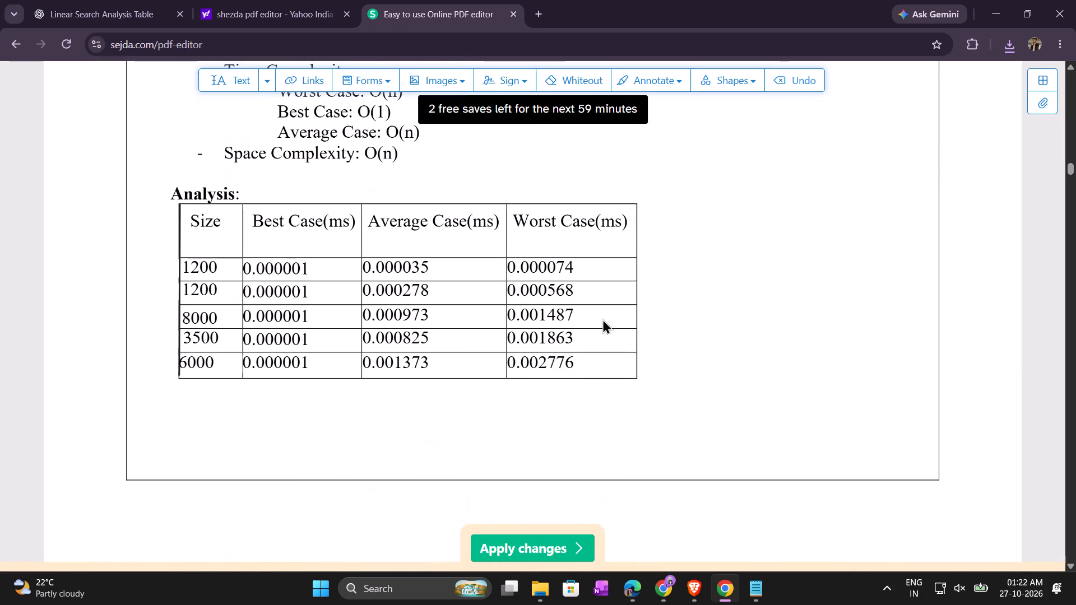
Activate the Text tool and place the PDF editor and the Notepad file daa file soln.txt side by side.
left_click(231, 78)
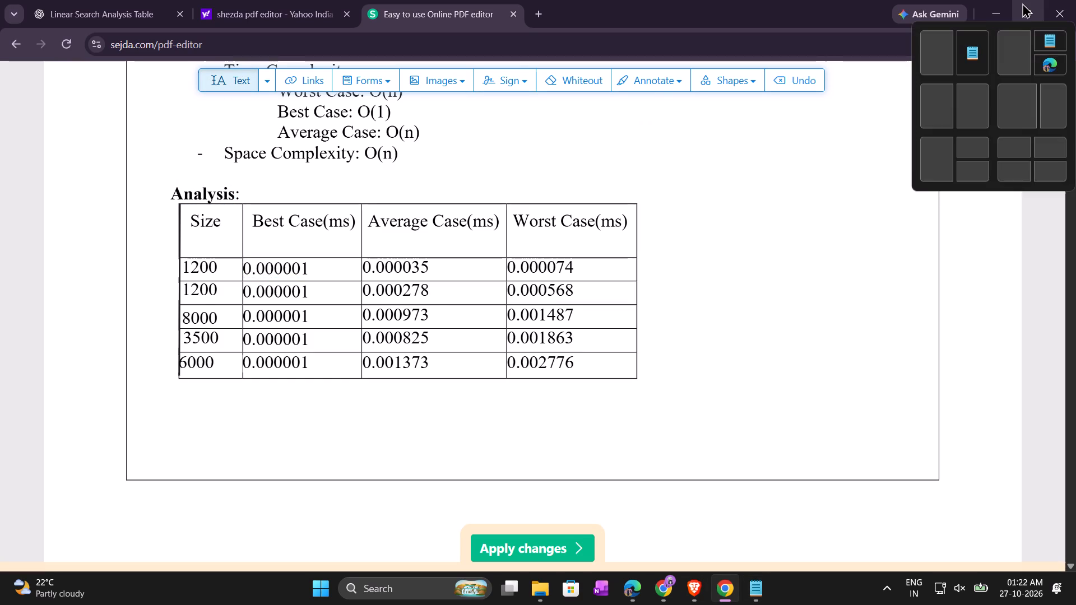
left_click(967, 72)
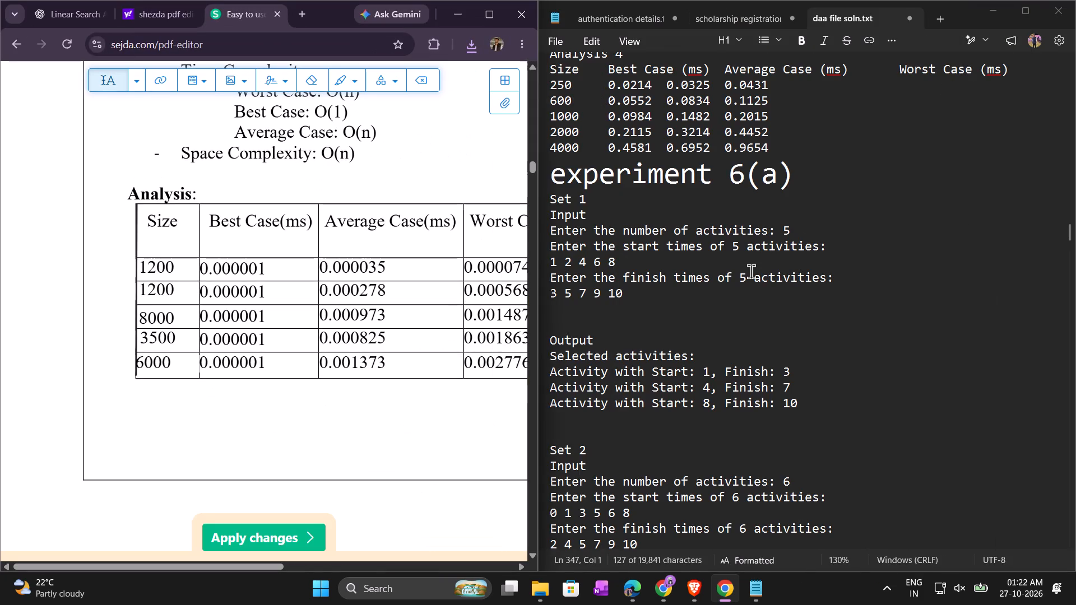
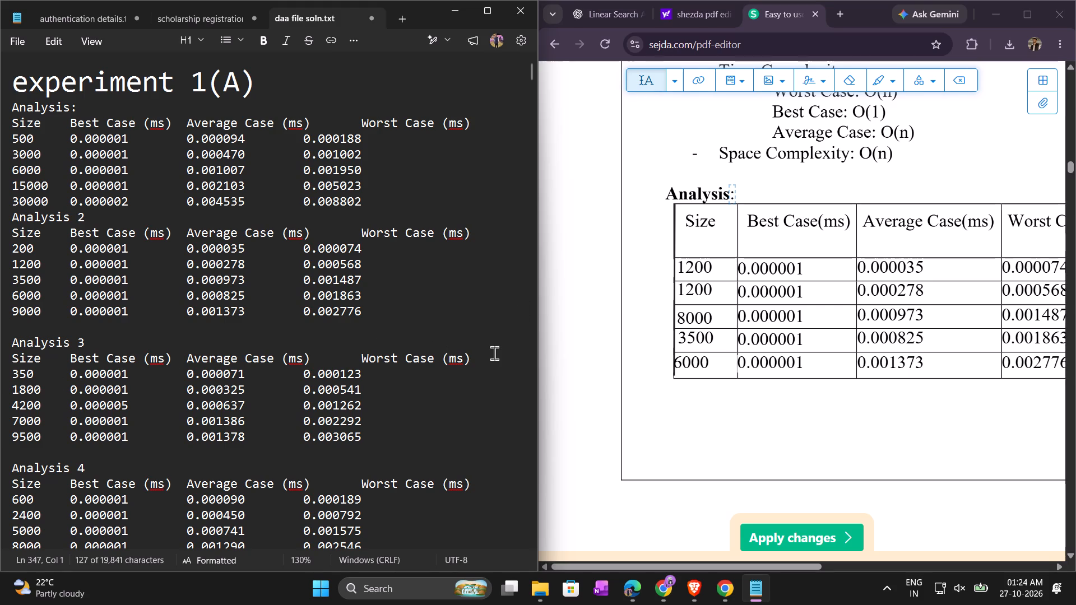
Set the Size value in the first data row of the PDF's Analysis table to 350.
scroll(774, 266, "left", 1)
scroll(774, 266, "right", 1)
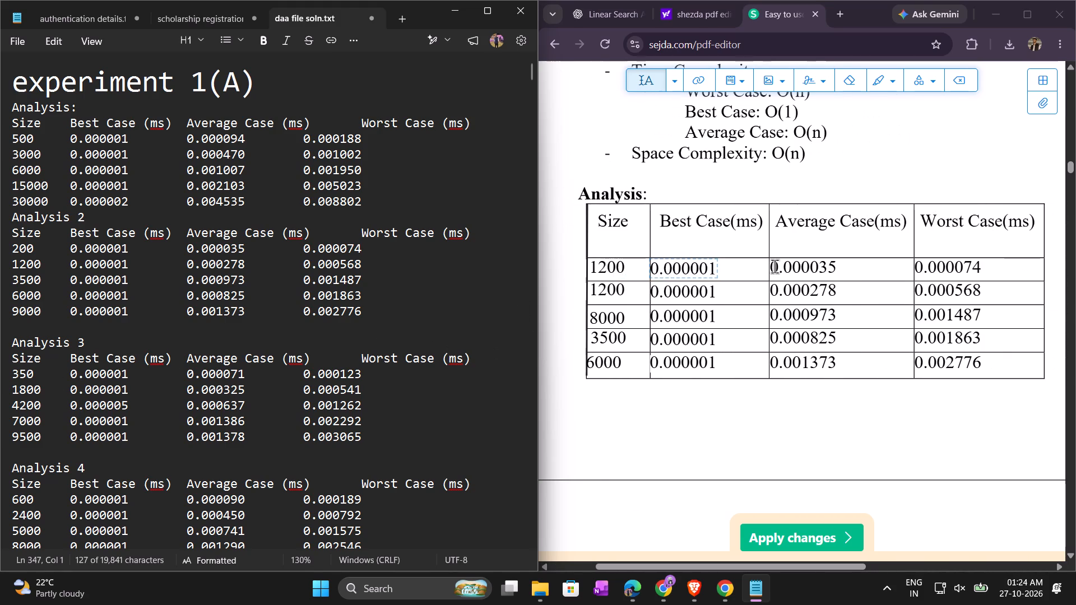
left_click(604, 272)
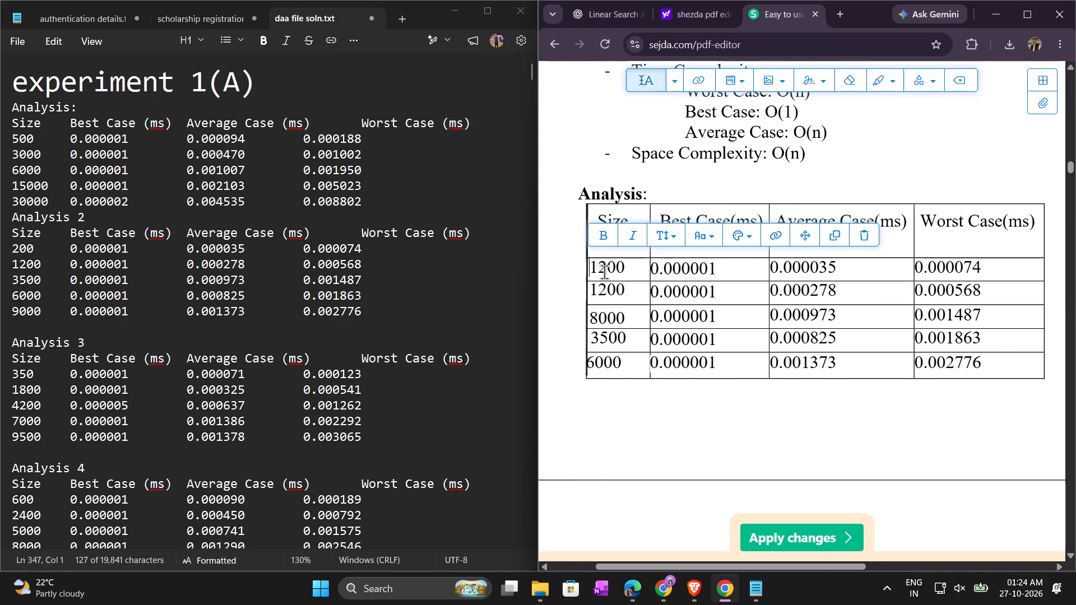
key("ctrl+a")
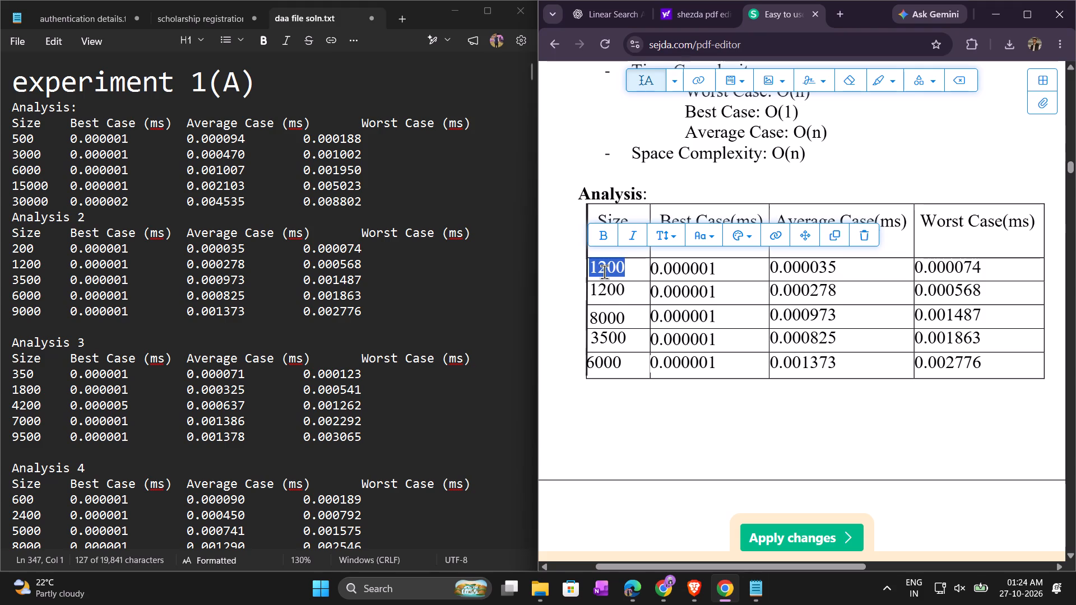
type("350")
Highlight the Analysis 3 data rows, sizes 350 through 9500, in the Notepad file as the reference for the table.
left_click(602, 288)
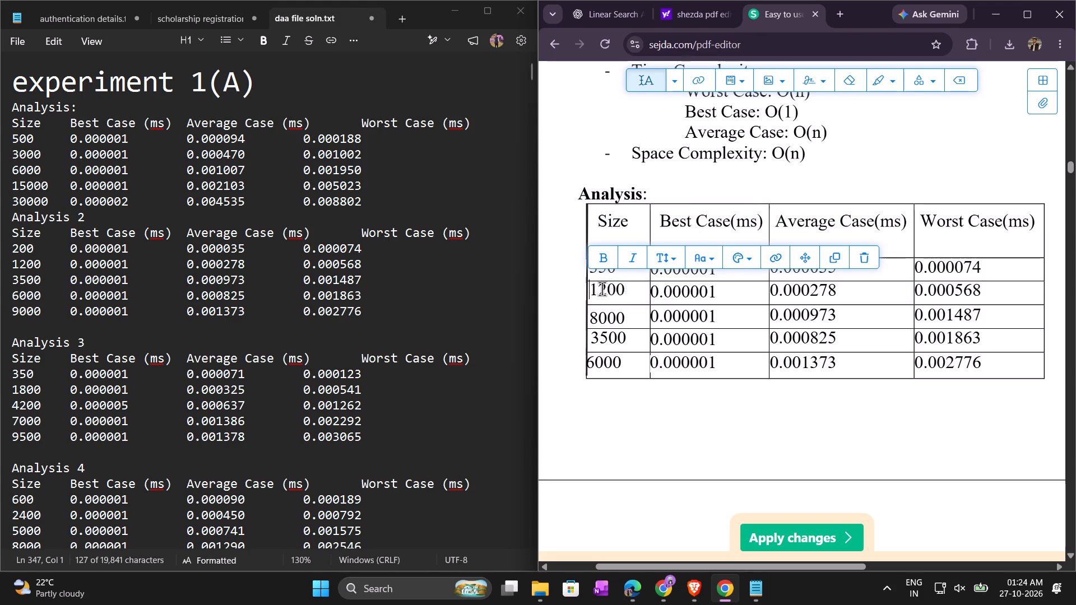
key("ctrl+a")
left_click_drag(13, 371, 374, 445)
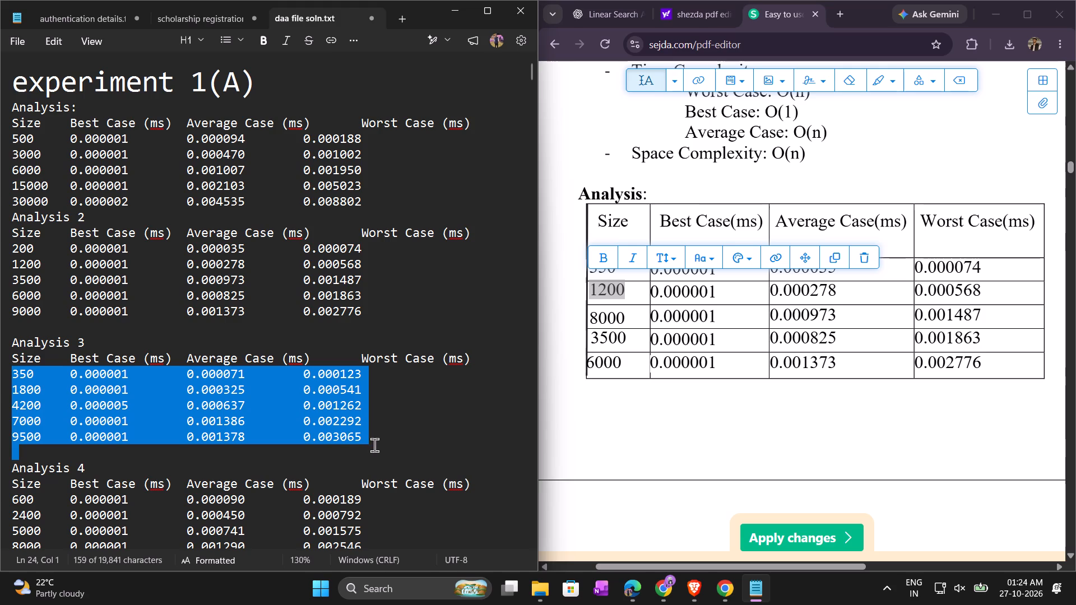
left_click_drag(374, 445, 375, 445)
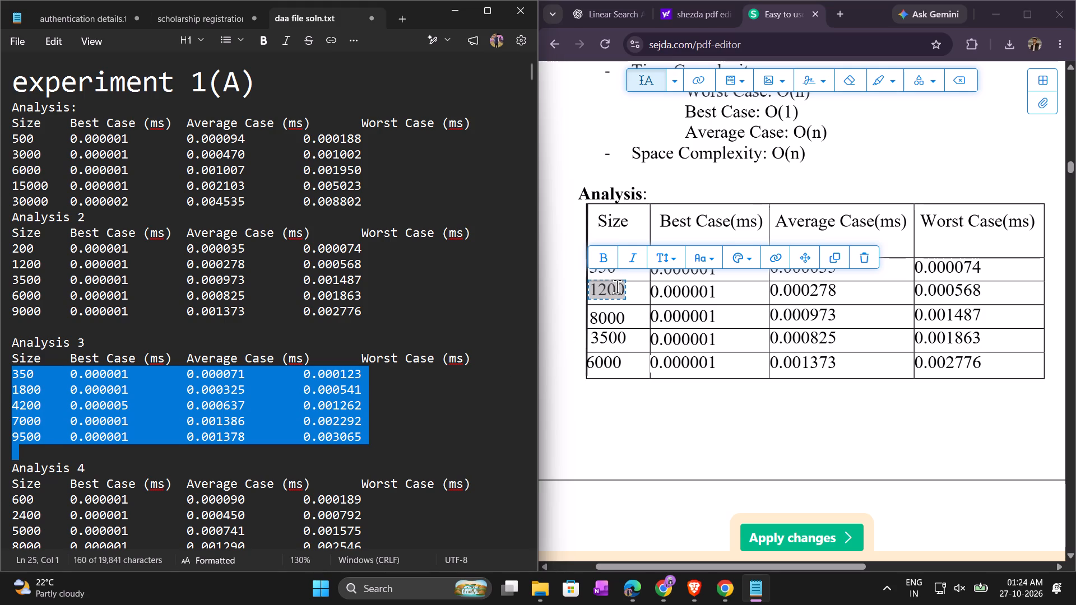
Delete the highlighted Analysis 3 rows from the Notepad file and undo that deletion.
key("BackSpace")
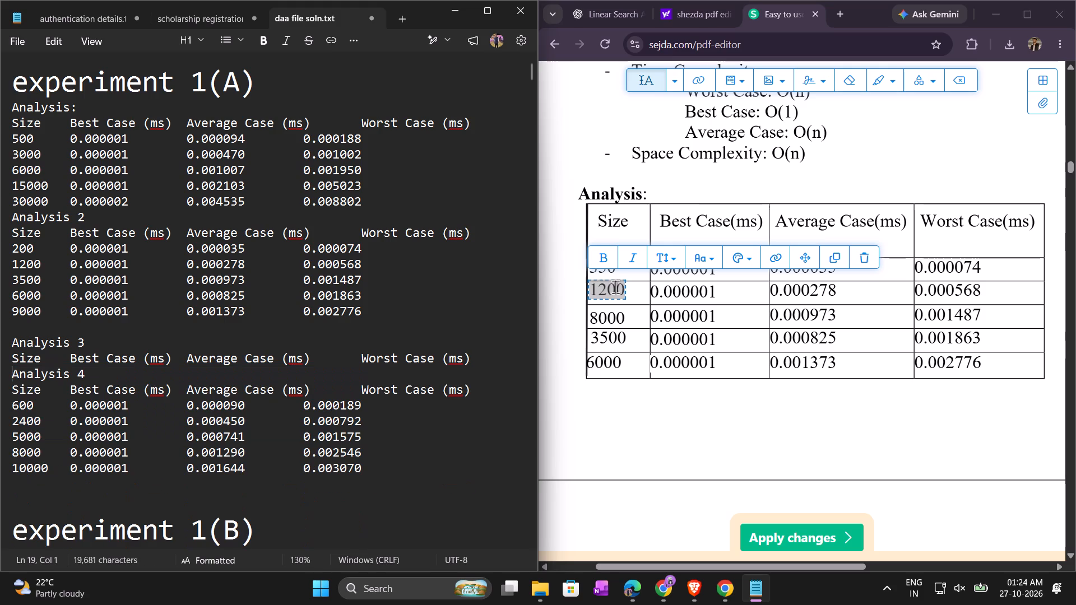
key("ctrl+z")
Clear the Size values in the second through fifth data rows of the PDF's Analysis table.
left_click(624, 287)
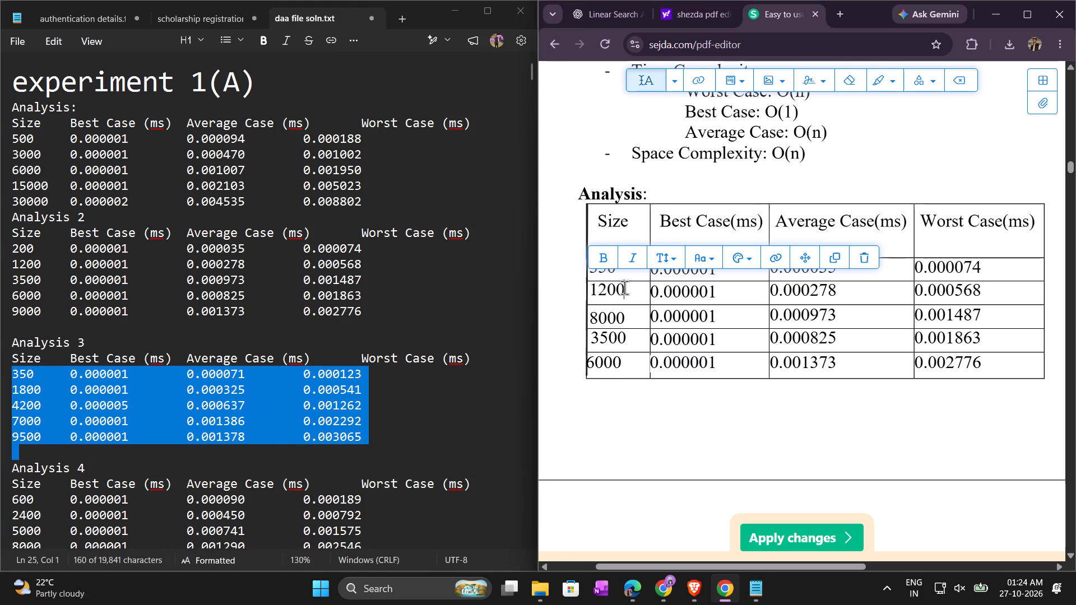
key("ctrl+a")
key("BackSpace")
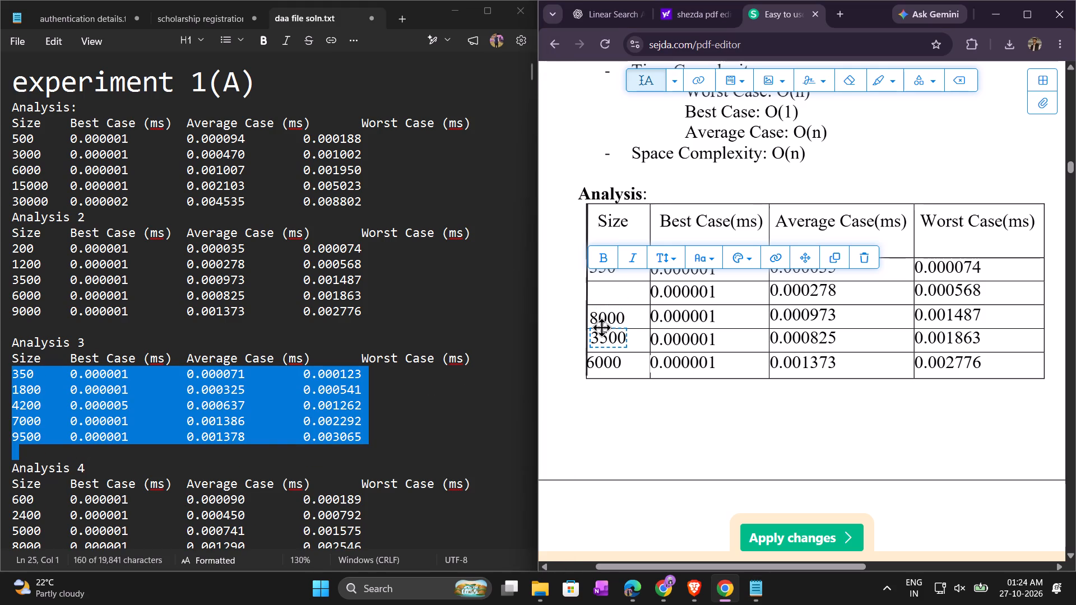
left_click_drag(601, 327, 604, 320)
left_click(604, 320)
key("ctrl+a")
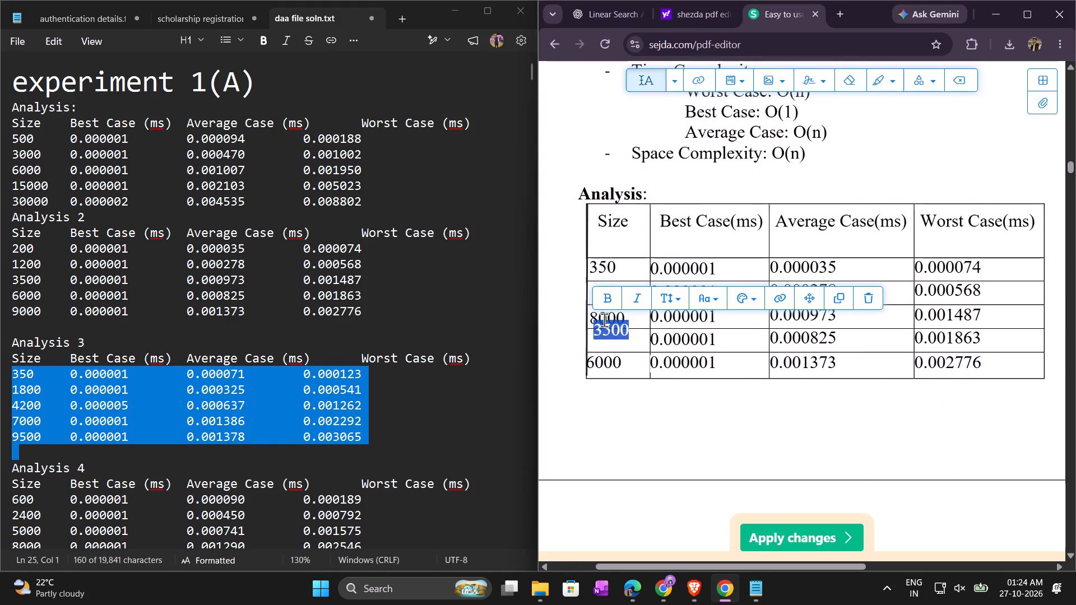
key("BackSpace")
left_click(599, 314)
key("ctrl+a")
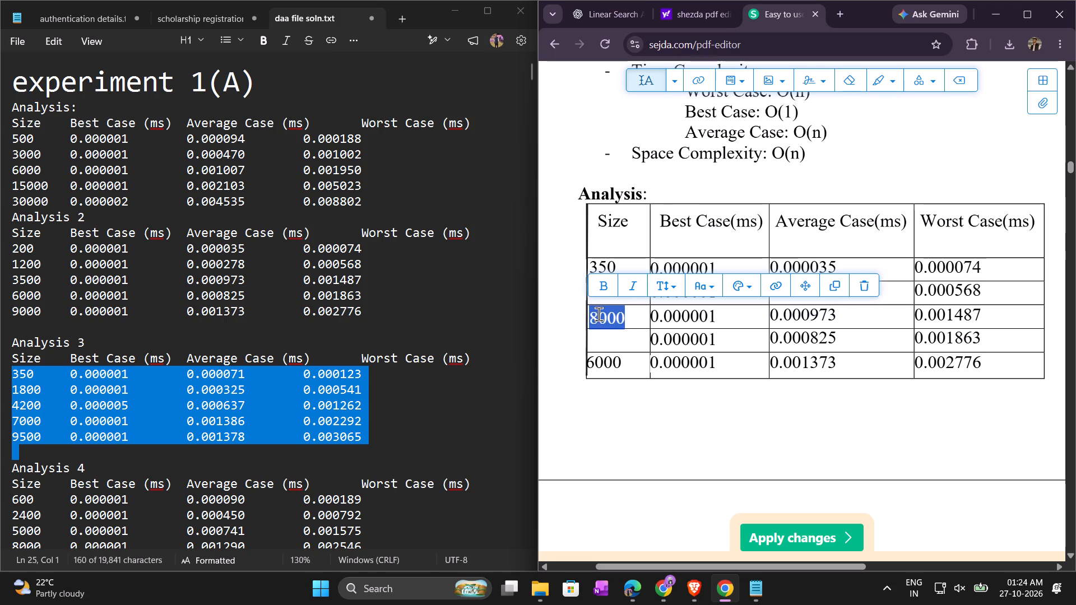
key("backslash")
key("BackSpace")
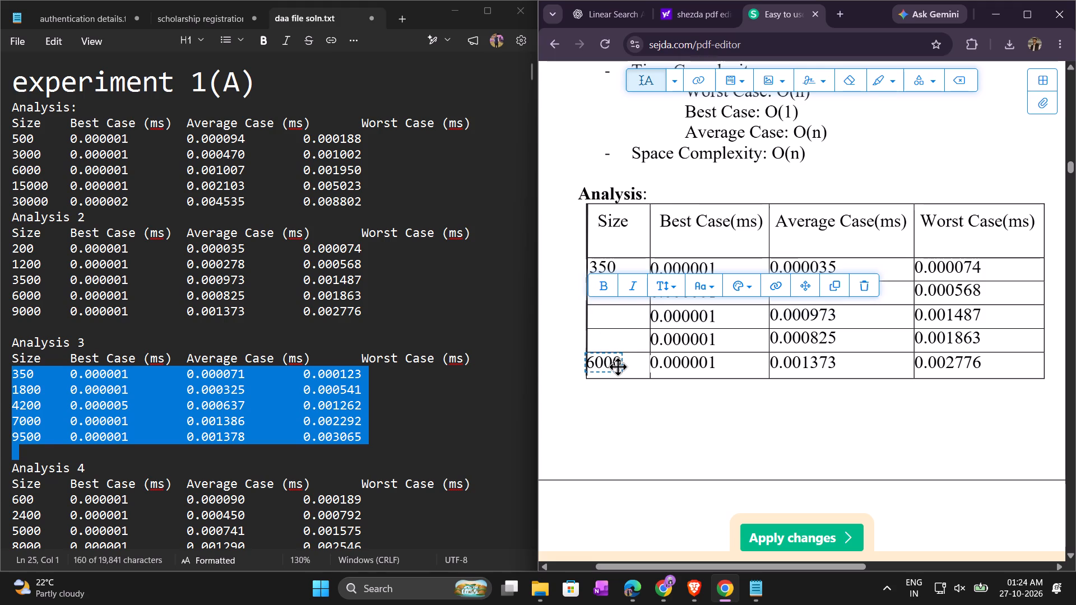
left_click(618, 366)
key("ctrl+a")
key("BackSpace")
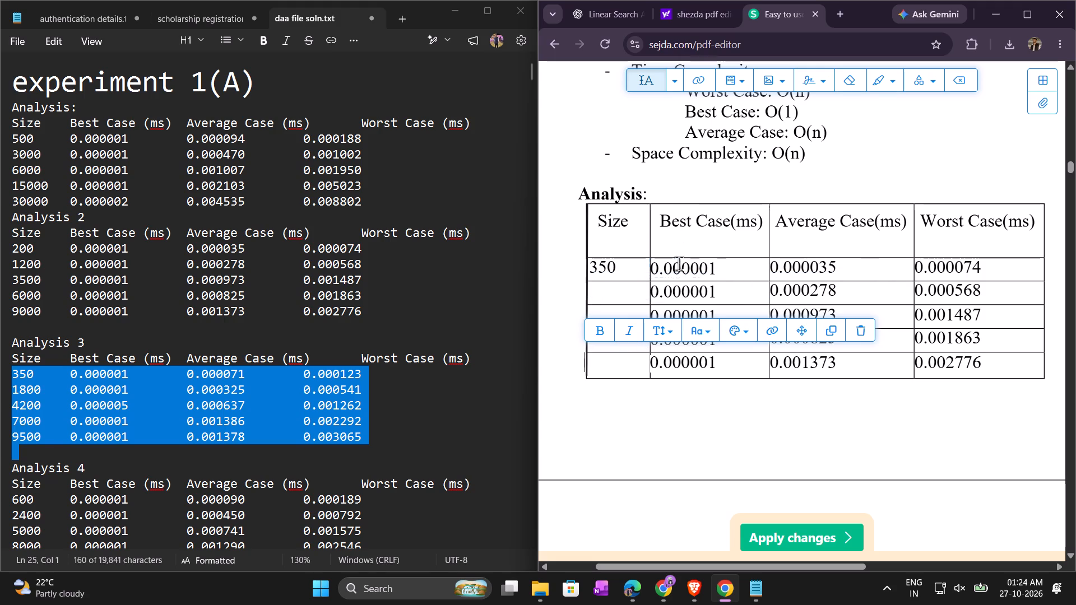
Clear the Best Case values in the first and second data rows of the Analysis table.
left_click(678, 276)
key("ctrl+a")
left_click(680, 271)
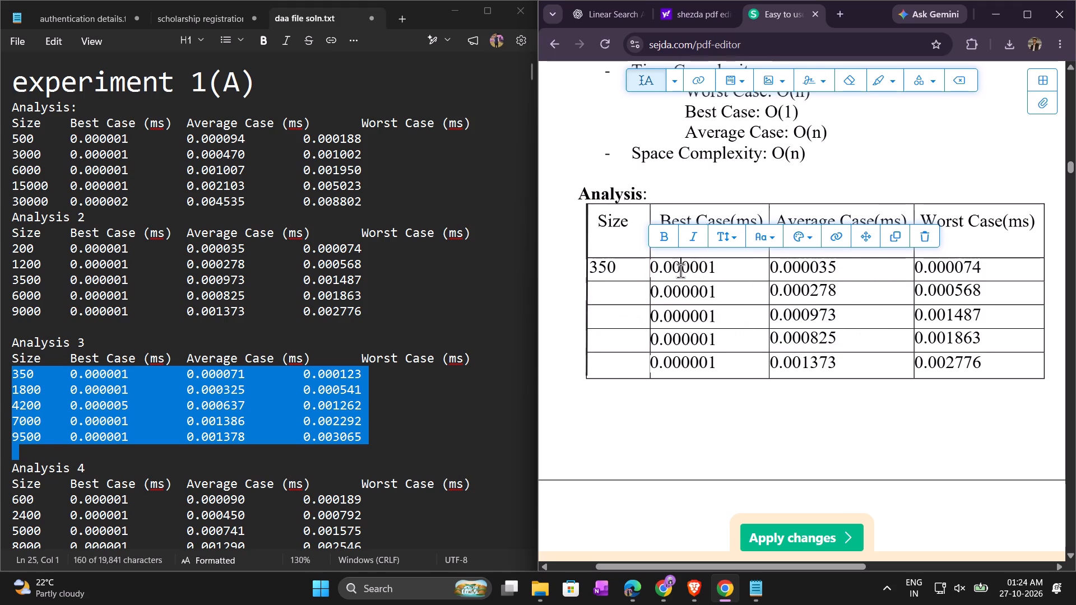
key("ctrl+a")
key("BackSpace")
left_click(689, 297)
key("ctrl+a")
key("BackSpace")
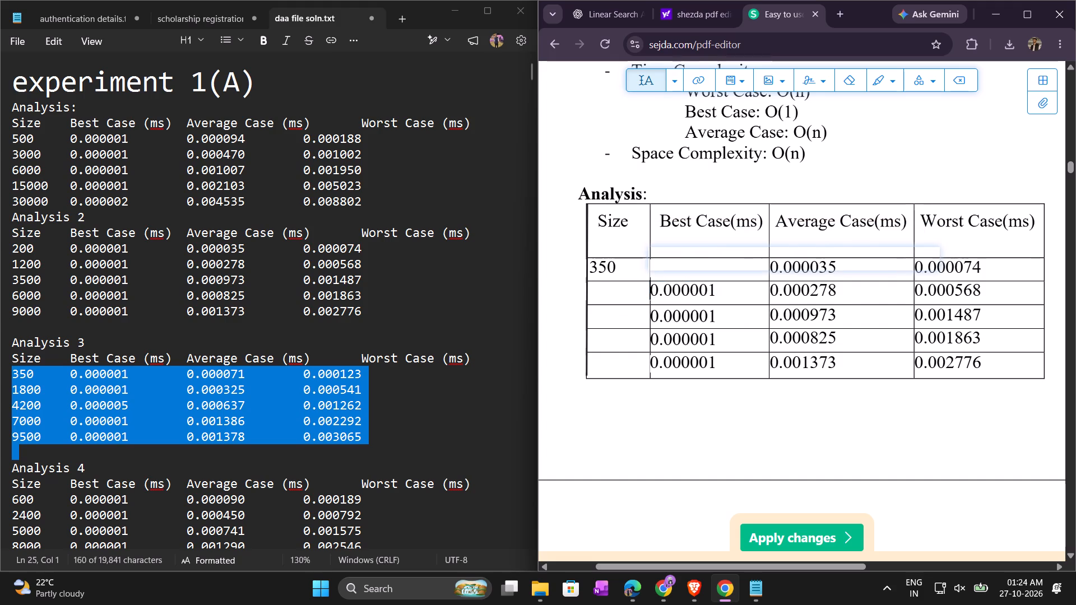
key("BackSpace")
left_click(690, 290)
key("ctrl+a")
key("BackSpace")
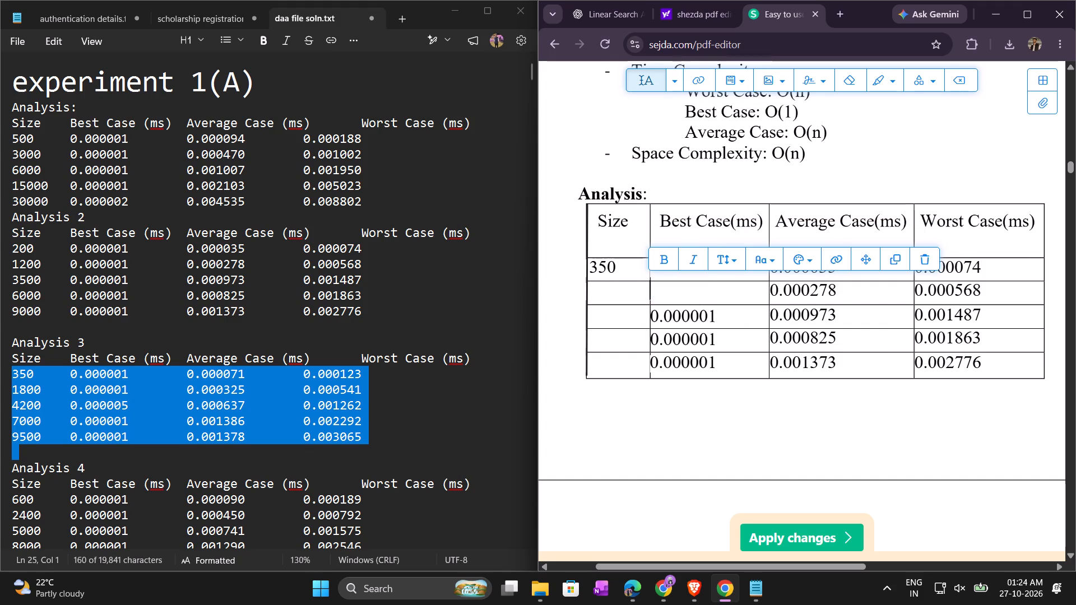
Clear the Best Case values in the third, fourth and fifth data rows of the Analysis table.
left_click(693, 313)
key("ctrl+a")
key("BackSpace")
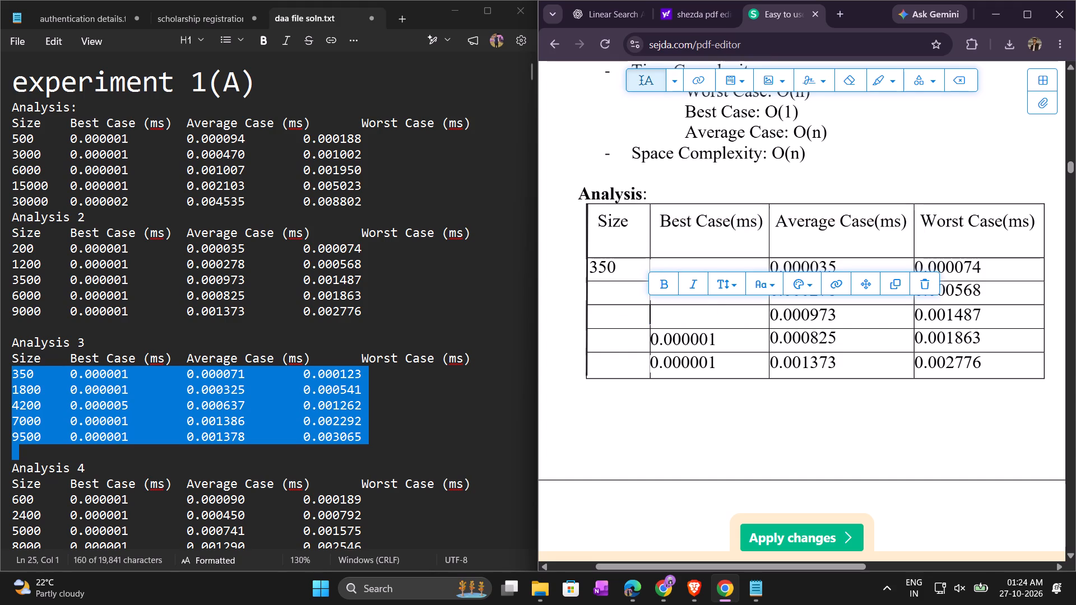
left_click(699, 333)
key("ctrl+a")
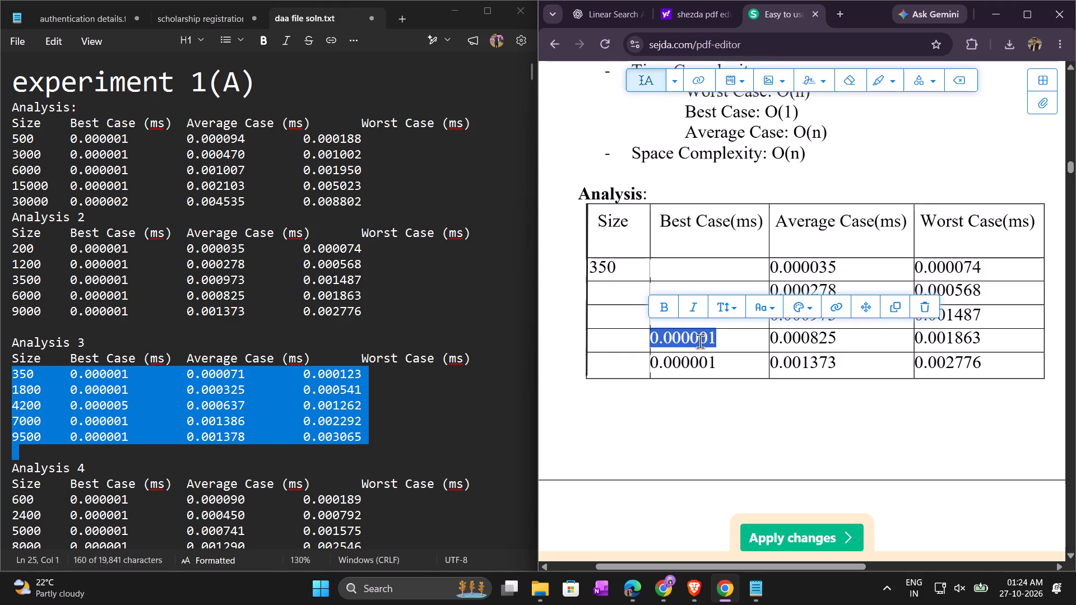
key("BackSpace")
left_click(698, 362)
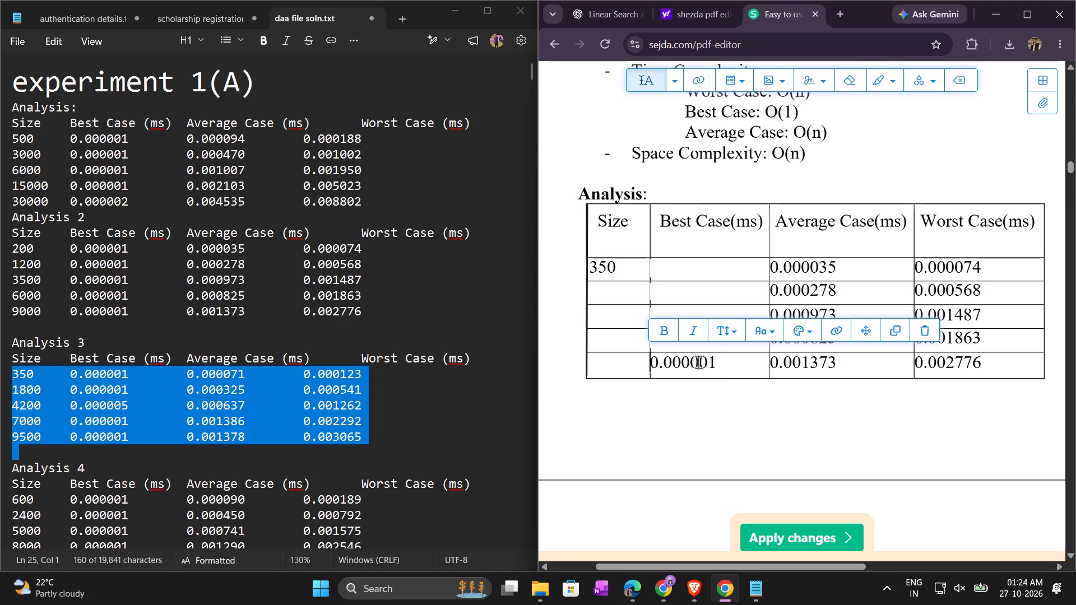
key("ctrl+a")
key("BackSpace")
Clear the Average Case and Worst Case values in the fifth data row of the Analysis table.
left_click(796, 356)
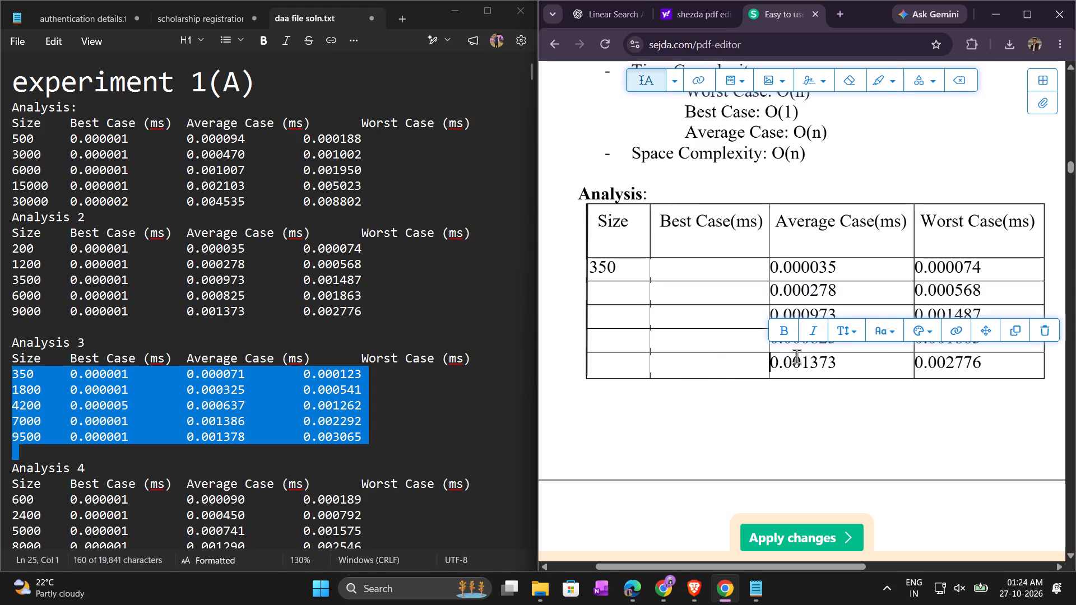
key("ctrl+a")
key("BackSpace")
left_click(940, 373)
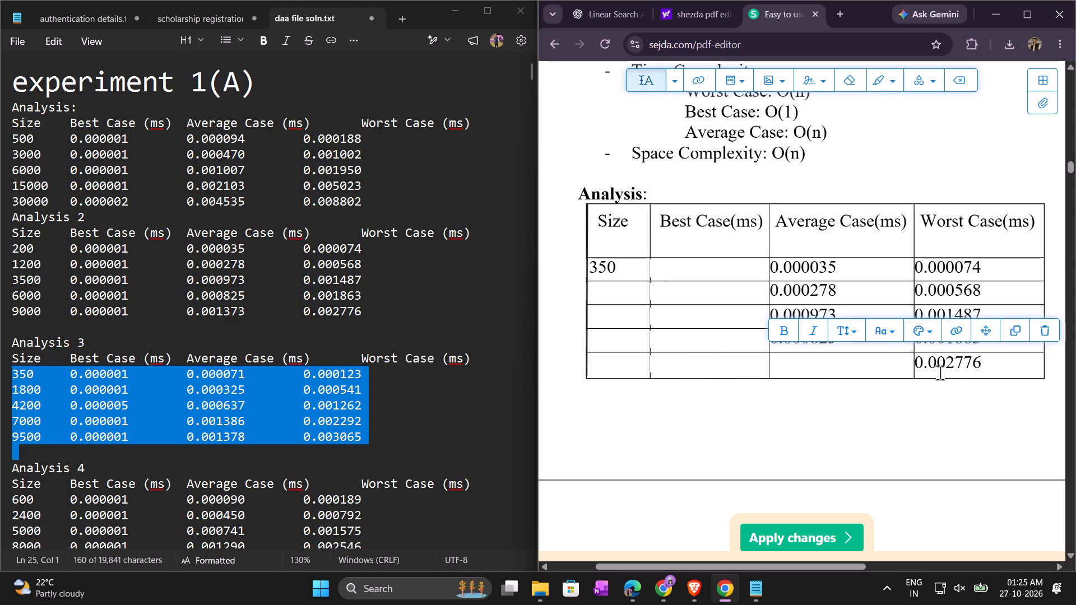
left_click(939, 365)
key("ctrl+a")
key("BackSpace")
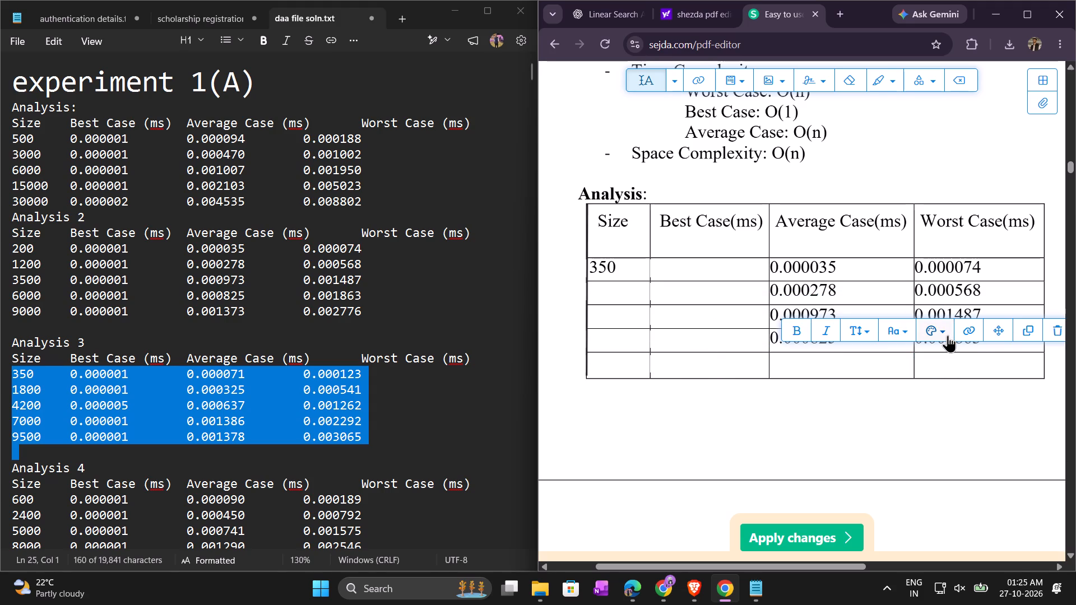
Clear the Worst Case and Average Case values in the first data row, leaving no stray text box.
left_click(945, 268)
key("ctrl+a")
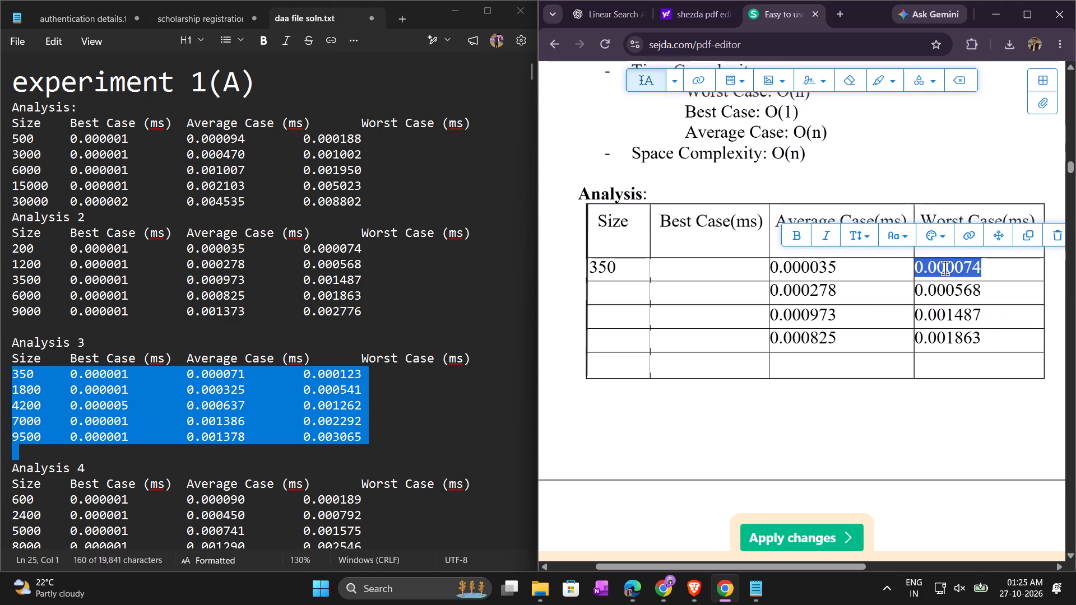
key("BackSpace")
left_click(838, 266)
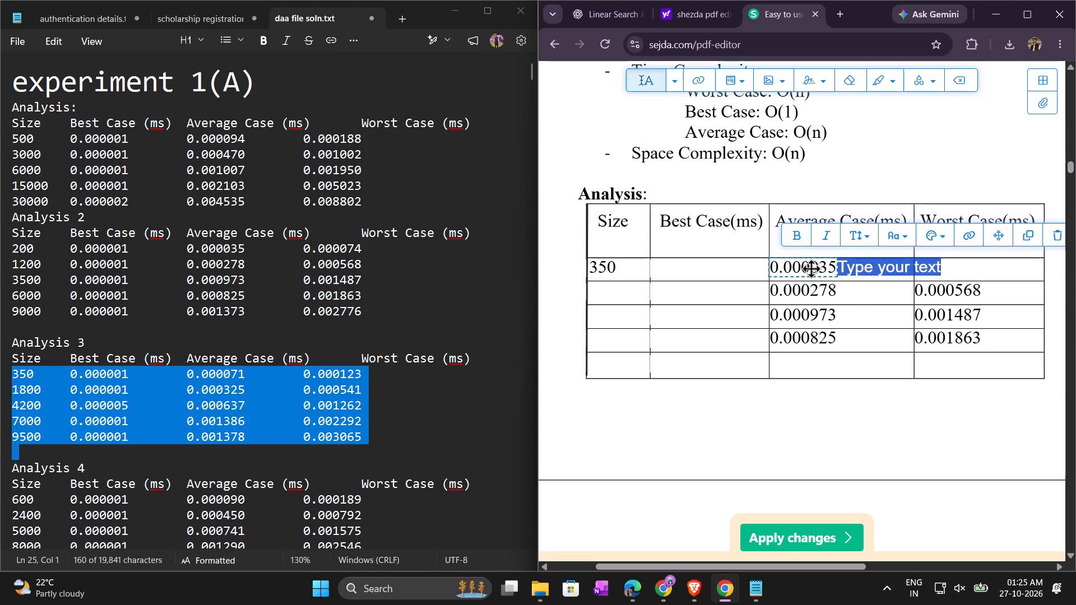
key("BackSpace")
left_click(811, 268)
key("ctrl+a")
key("bracketright")
key("BackSpace")
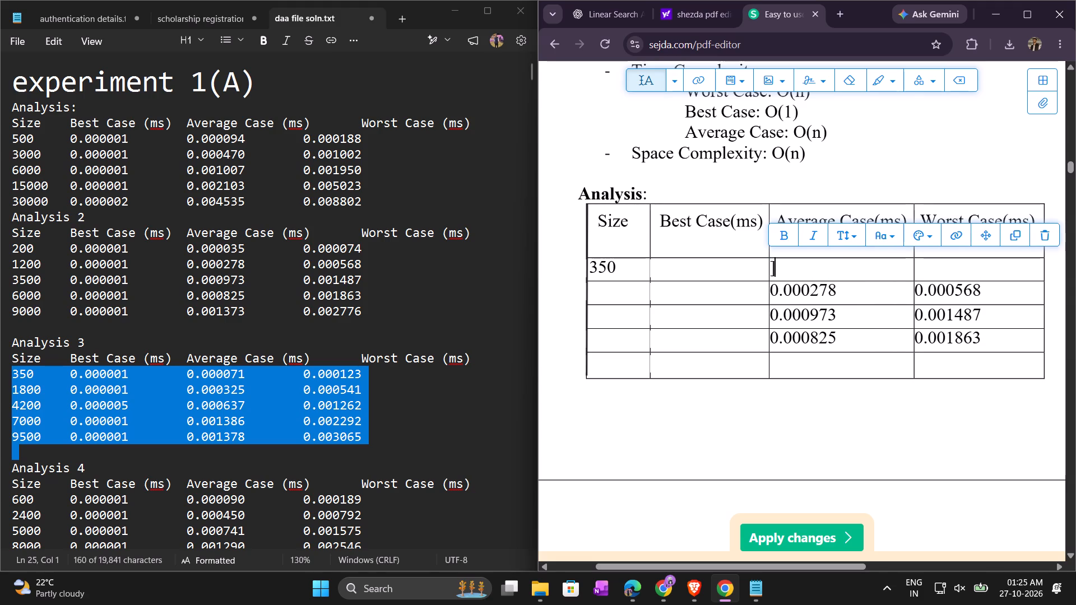
key("ctrl+a")
key("BackSpace")
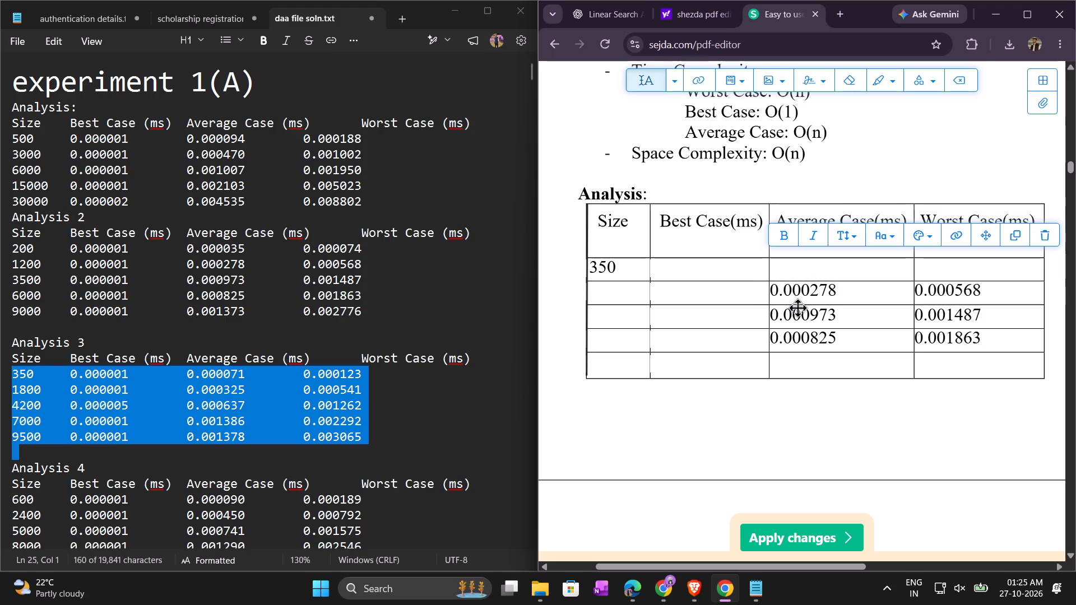
Clear the Average Case values in the second, third and fourth data rows of the Analysis table.
left_click(803, 318)
key("ctrl+a")
key("BackSpace")
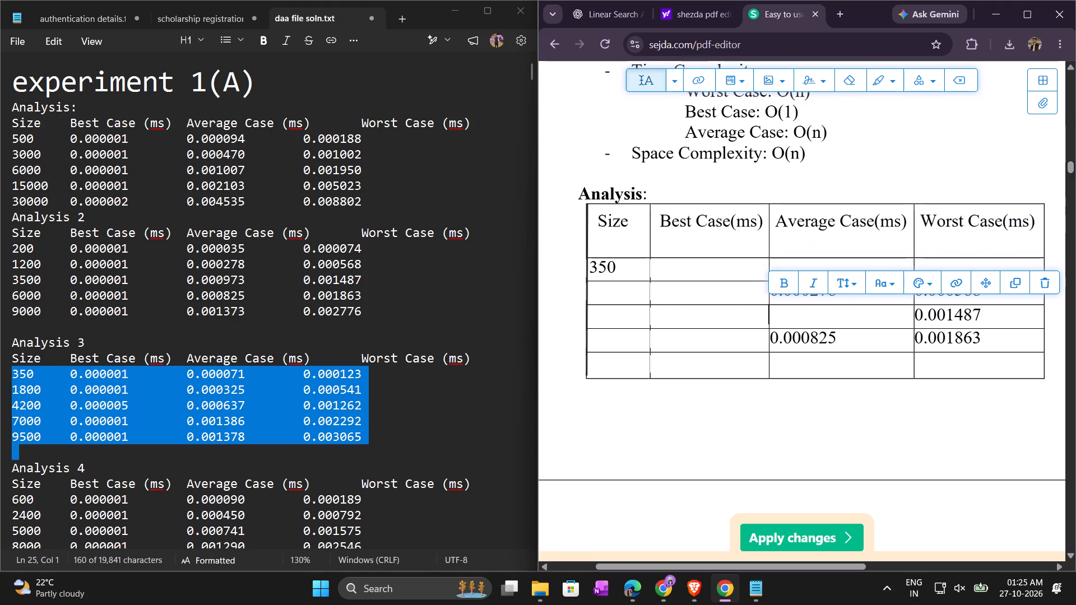
left_click(804, 334)
key("ctrl+a")
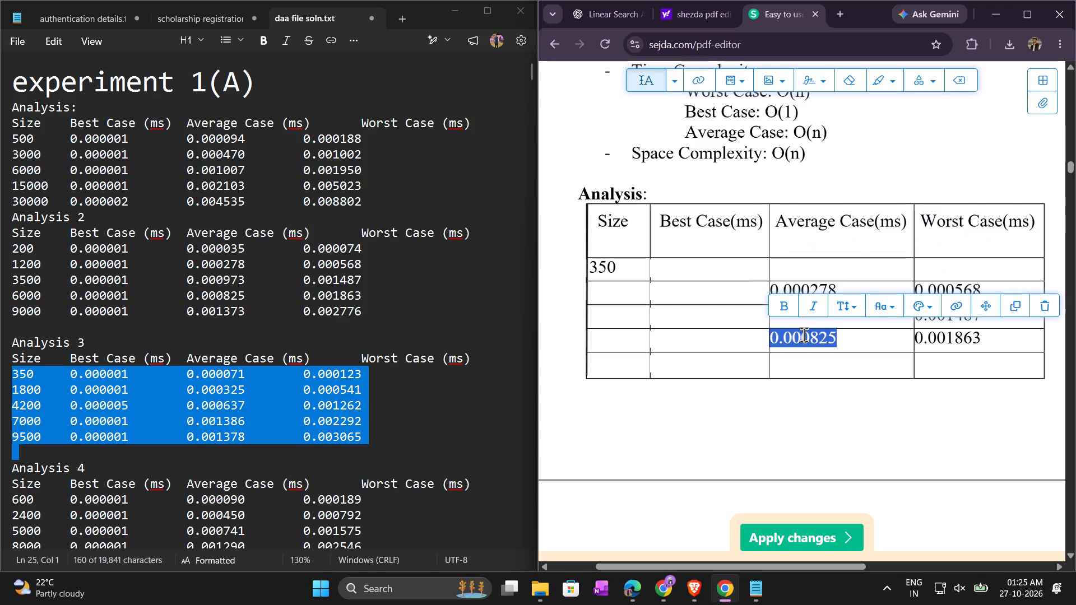
key("BackSpace")
left_click(799, 291)
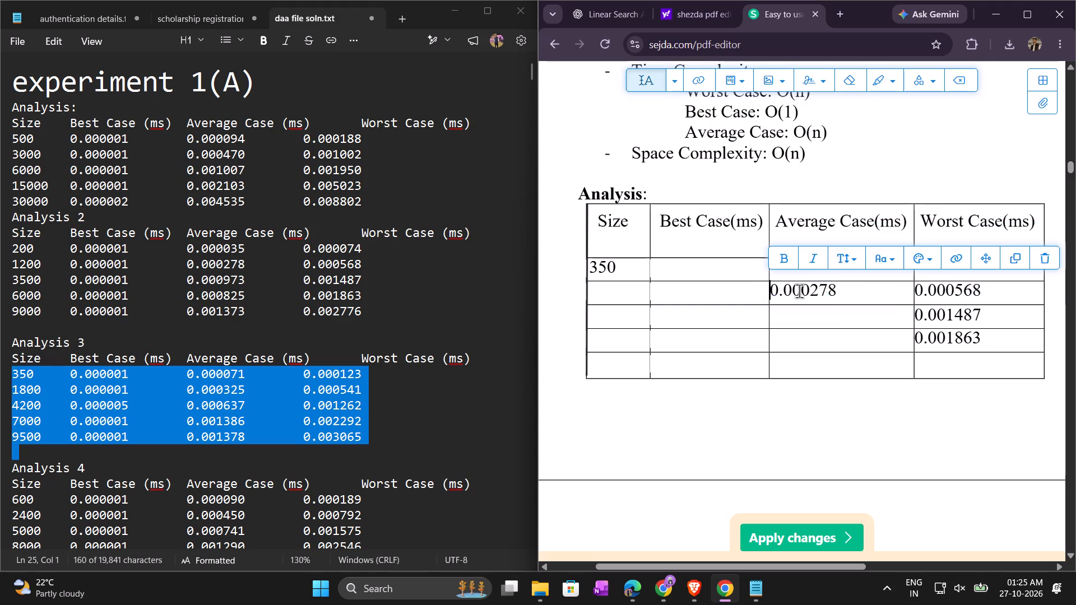
key("ctrl+a")
key("bracketright")
key("BackSpace")
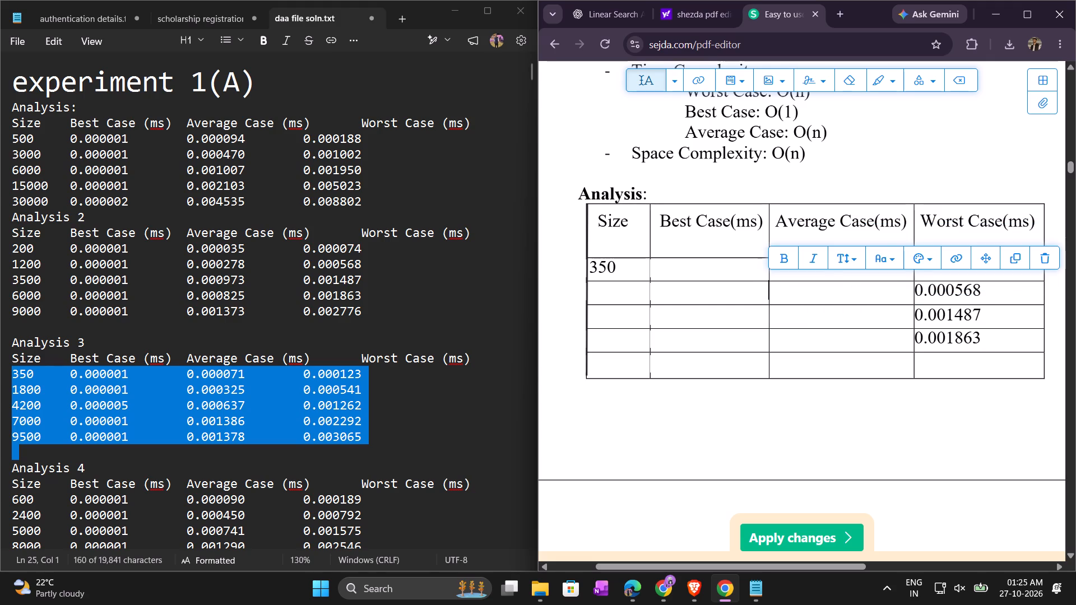
Clear the Worst Case values in the second, third and fourth data rows of the Analysis table.
left_click(962, 299)
key("ctrl+a")
key("BackSpace")
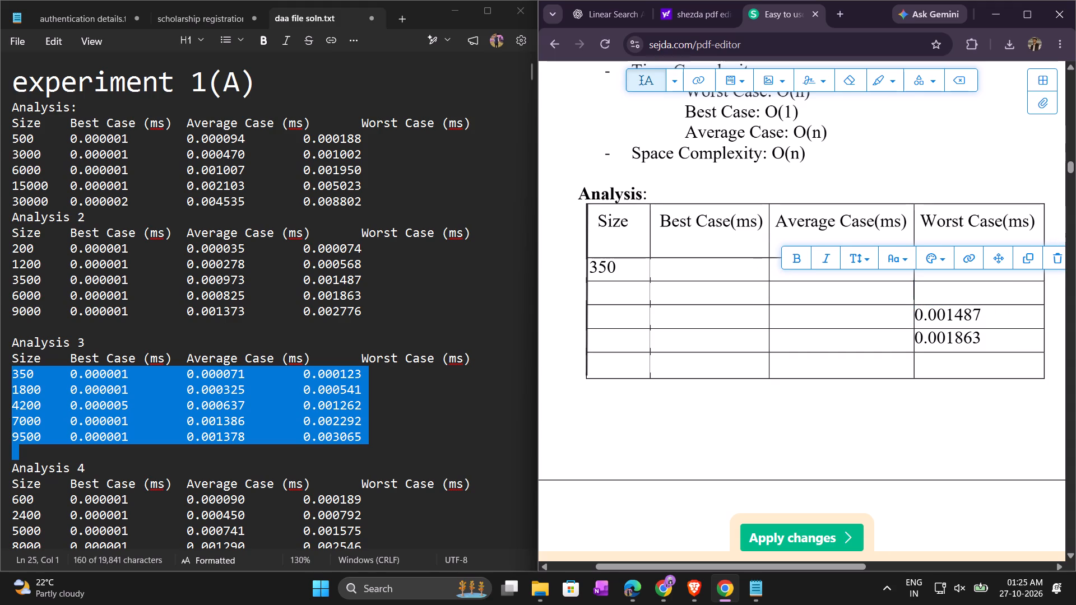
left_click(950, 305)
key("ctrl+a")
key("bracketright")
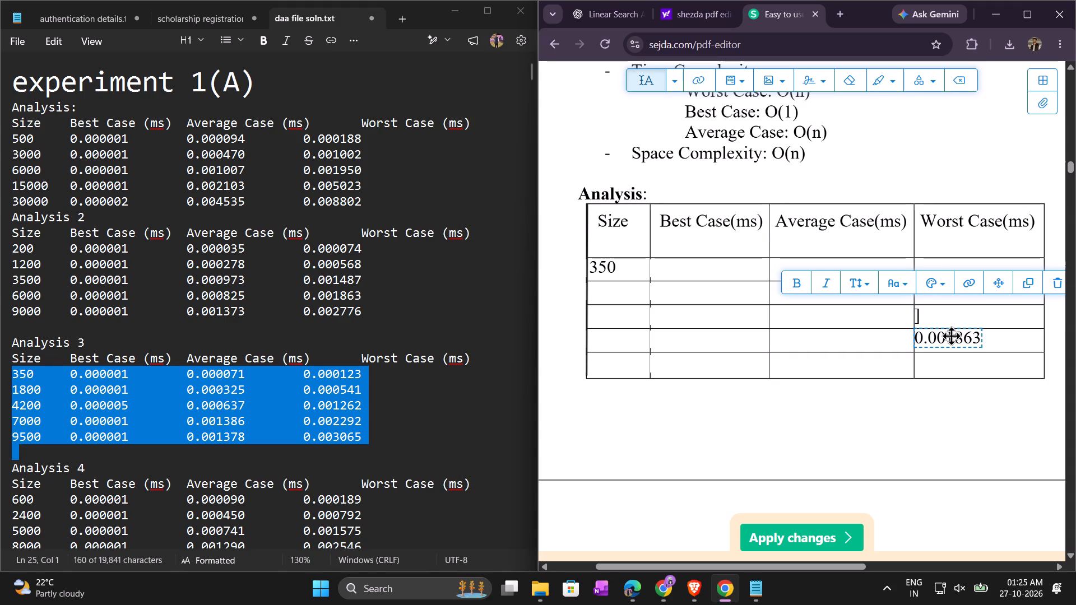
key("BackSpace")
key("ctrl+a")
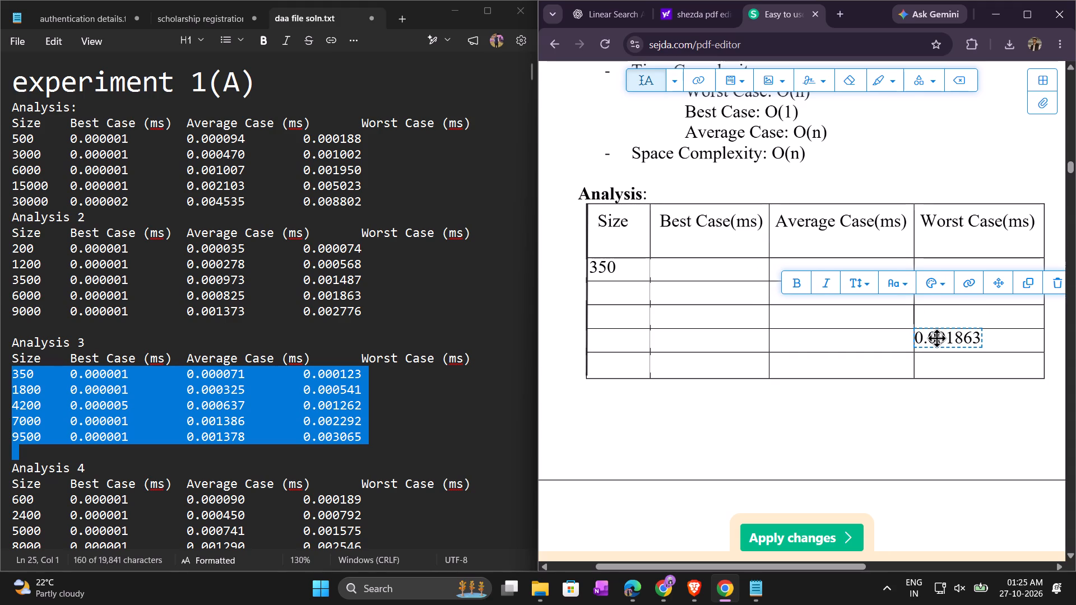
double_click(936, 338)
key("ctrl+a")
key("BackSpace")
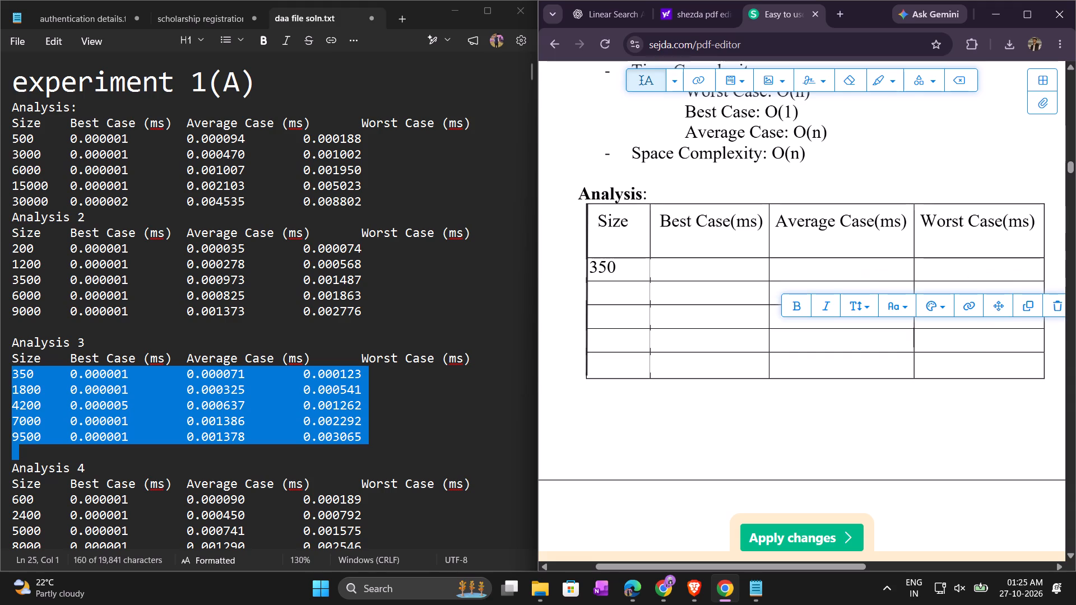
Copy the five Analysis 3 data rows from Notepad and paste them over the 350 entry in the PDF table's Size column.
left_click(353, 440)
left_click_drag(367, 439, 11, 375)
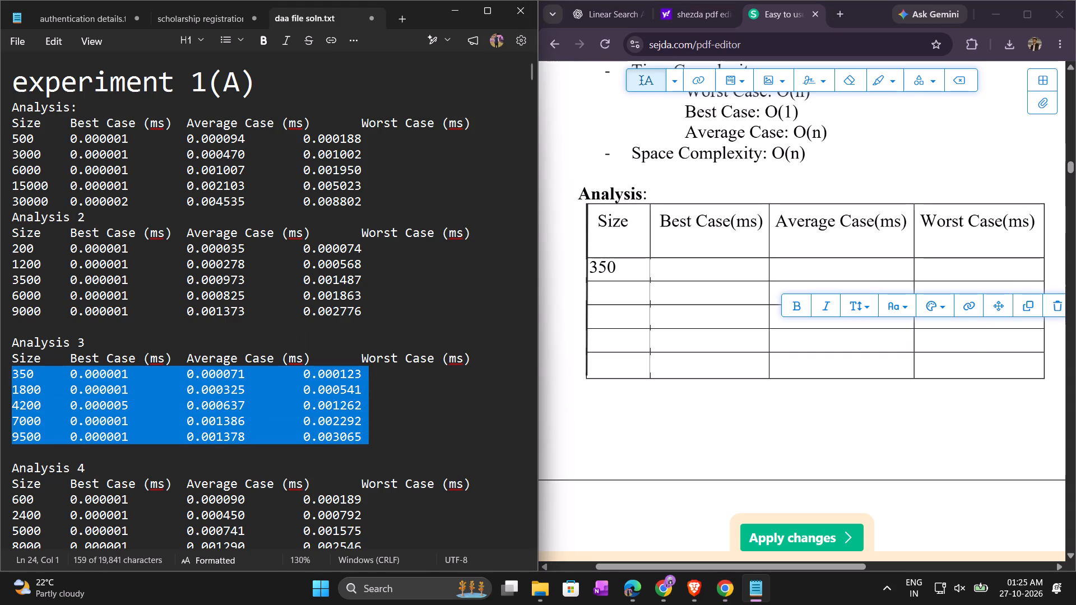
key("ctrl+c")
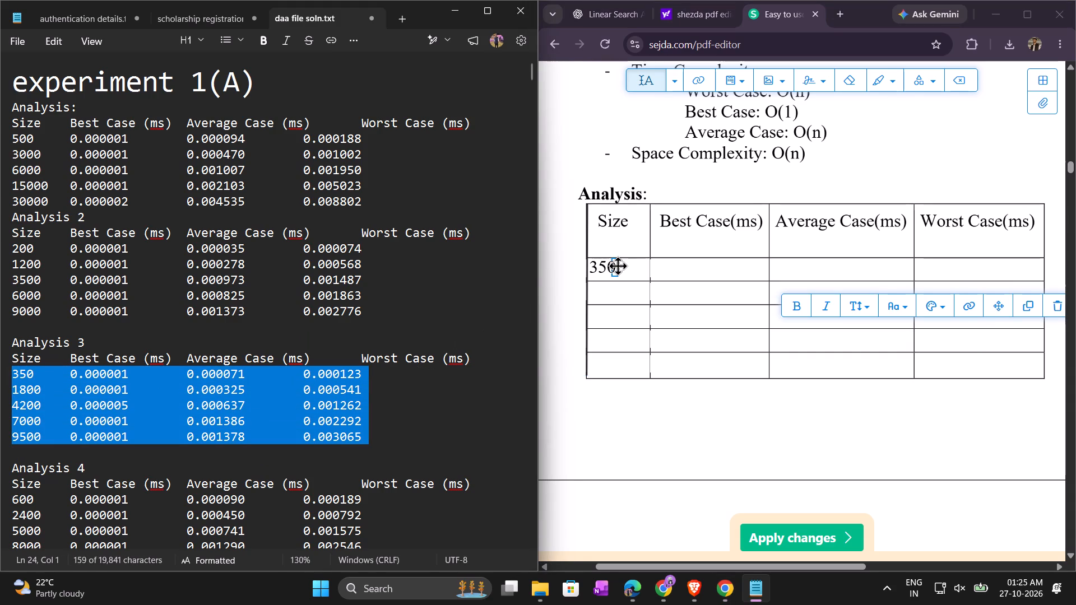
left_click(607, 267)
key("ctrl+a")
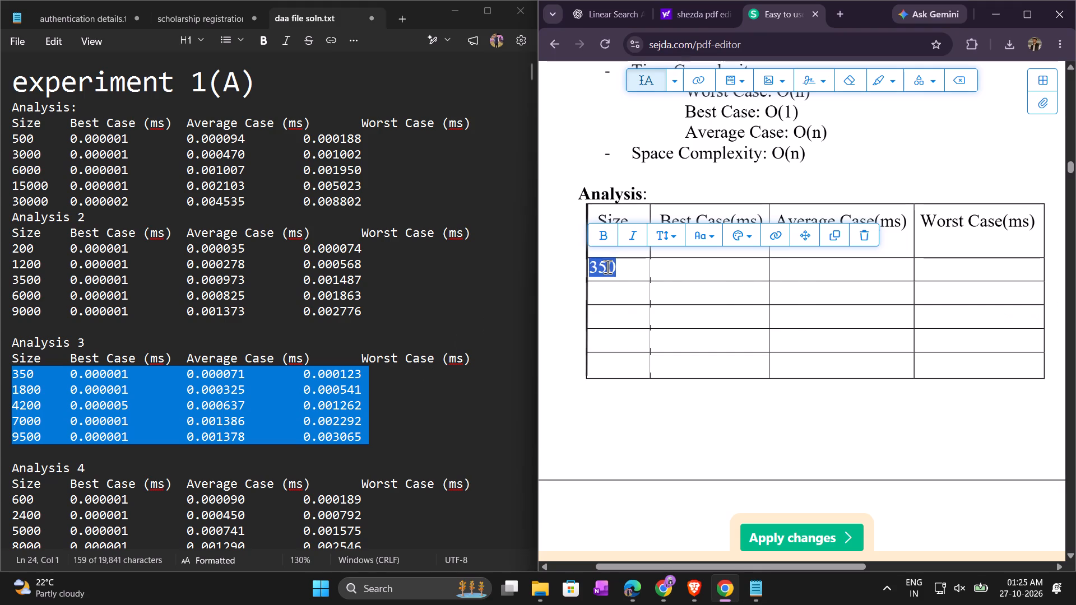
key("ctrl+v")
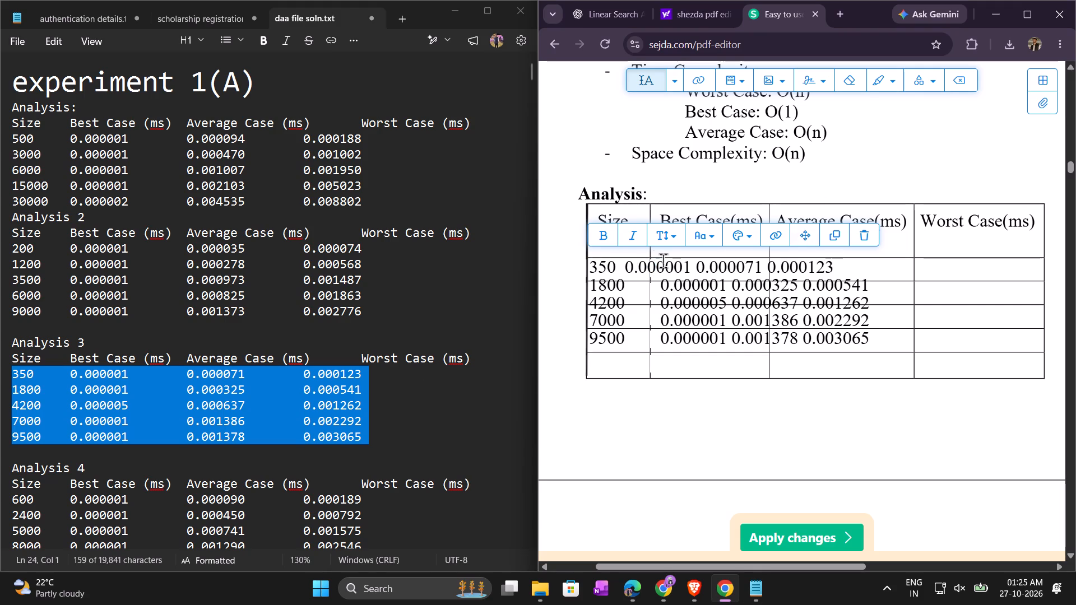
Add spacing after 350 in the pasted text so its 0.000001 value sits in the Best Case column.
left_click(619, 266)
key("space")
key("space")
key("space")
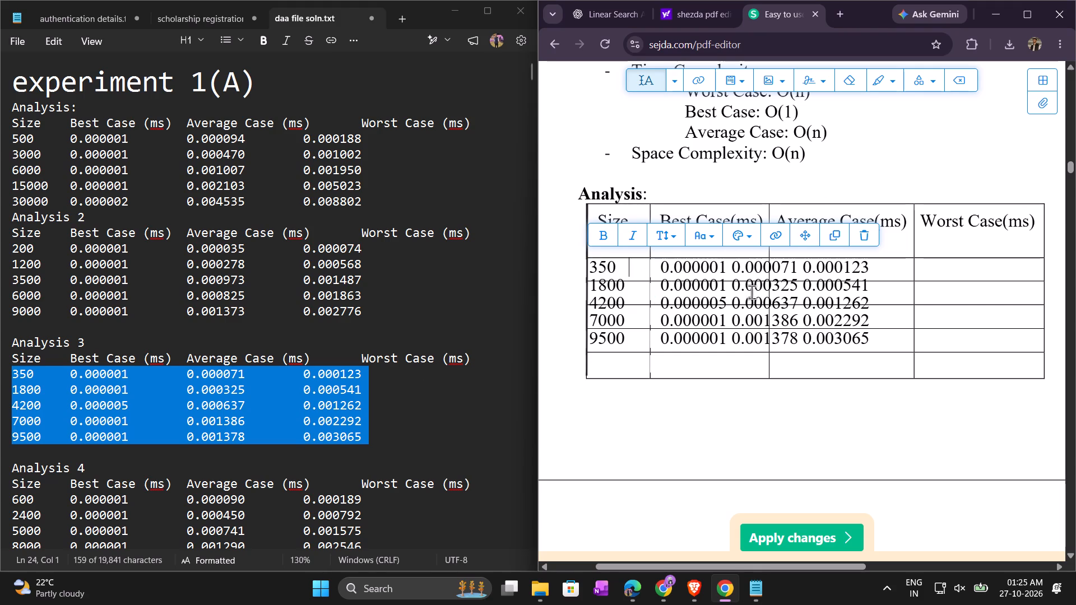
Add spacing before 0.000071 in the 350 row so it sits in the Average Case column.
left_click(732, 266)
left_click(732, 266)
key("space")
key("space")
key("space")
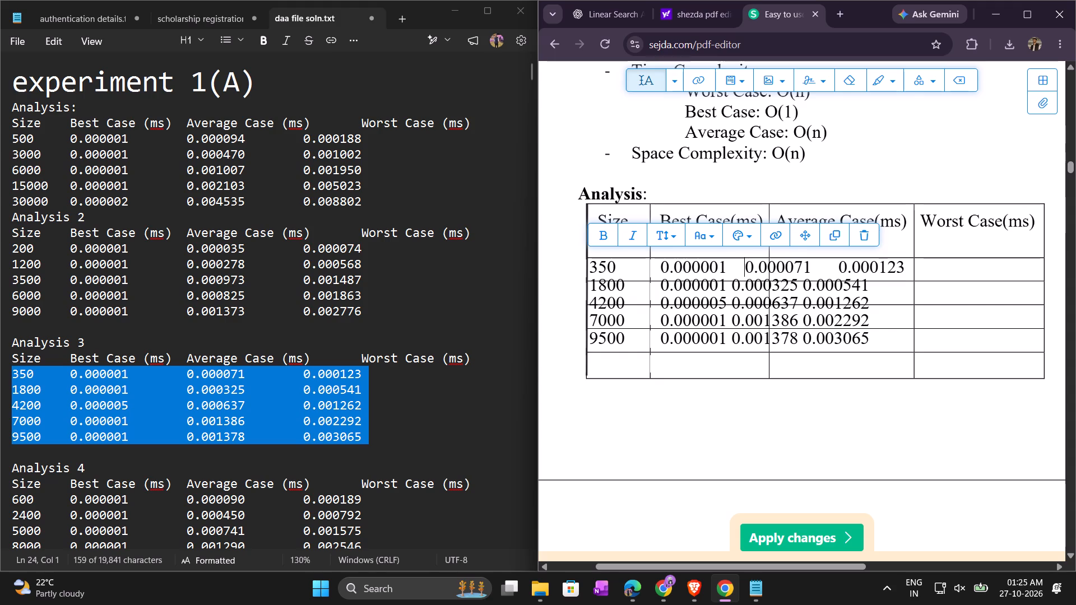
key("space")
key("space")
key("space")
key("space")
key("space")
key("space")
key("space")
key("space")
key("space")
key("space")
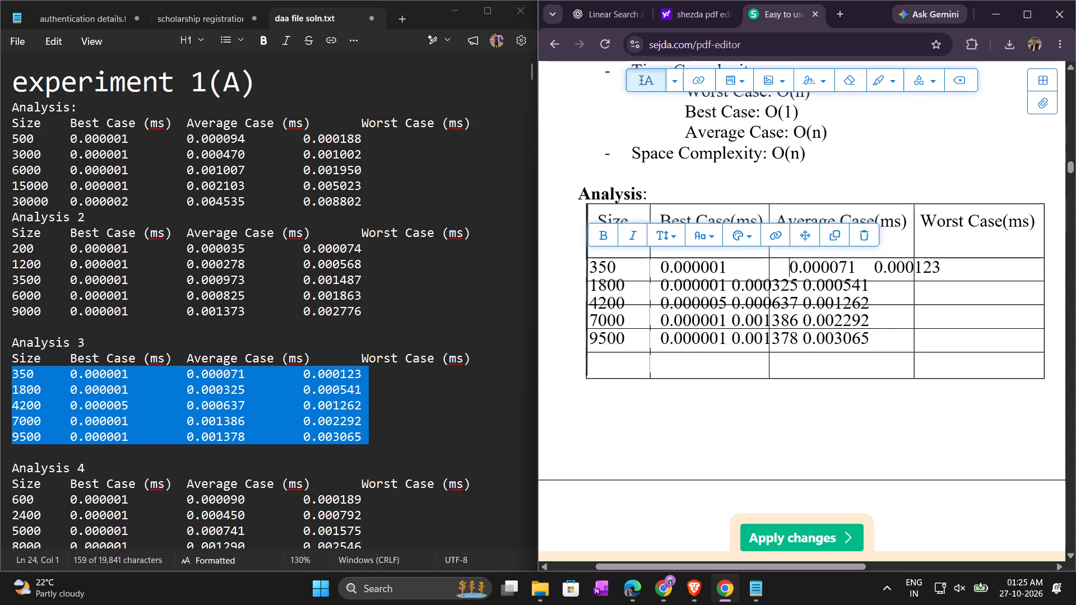
key("space")
key("BackSpace")
Add spacing before 0.000325 in the 1800 row to align it with 0.000071 in the Average Case column.
left_click(731, 278)
left_click(731, 278)
key("space")
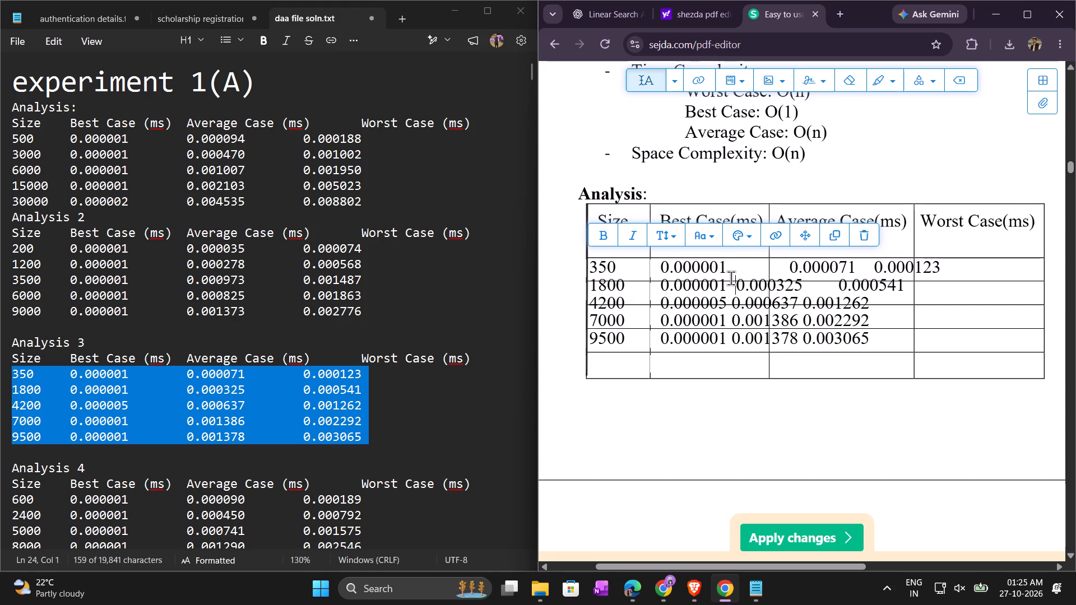
key("space")
key("space")
key("space")
key("space")
key("space")
key("space")
key("space")
key("space")
key("space")
key("space")
key("space")
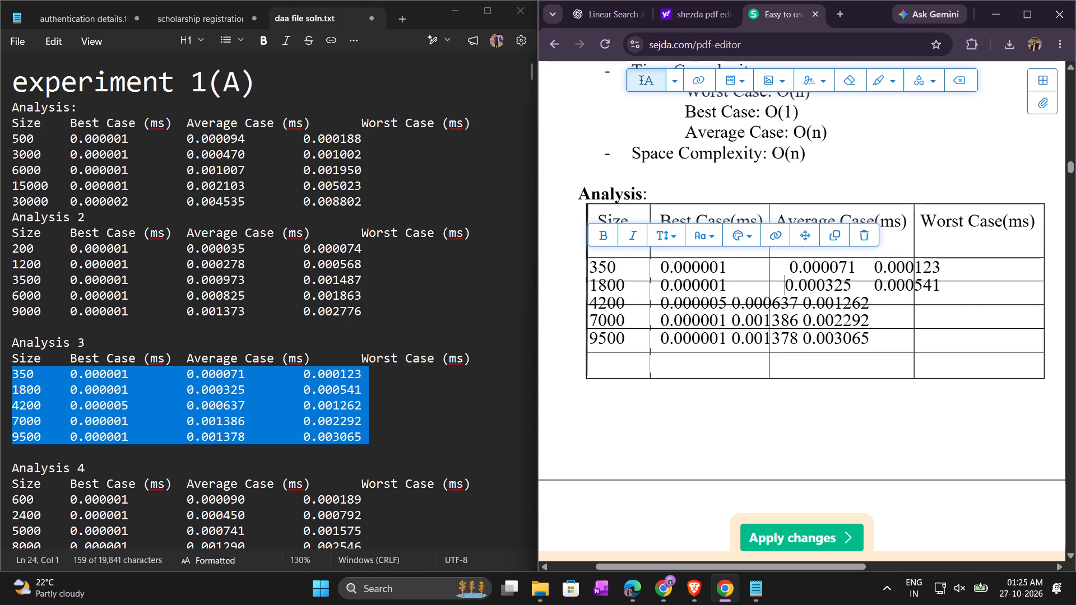
key("space")
key("space")
key("space")
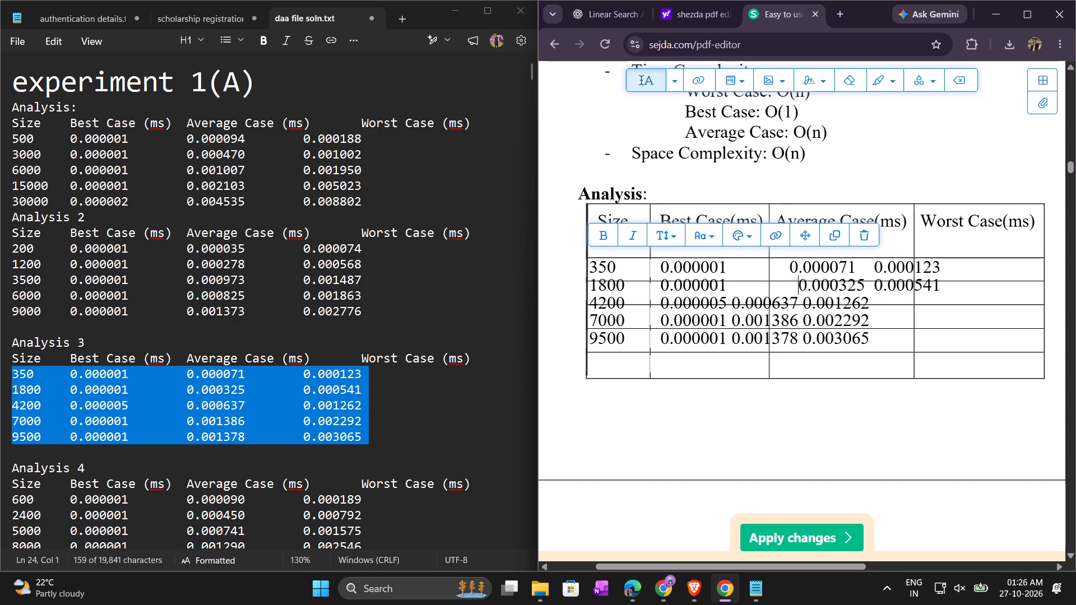
key("BackSpace")
key("BackSpace")
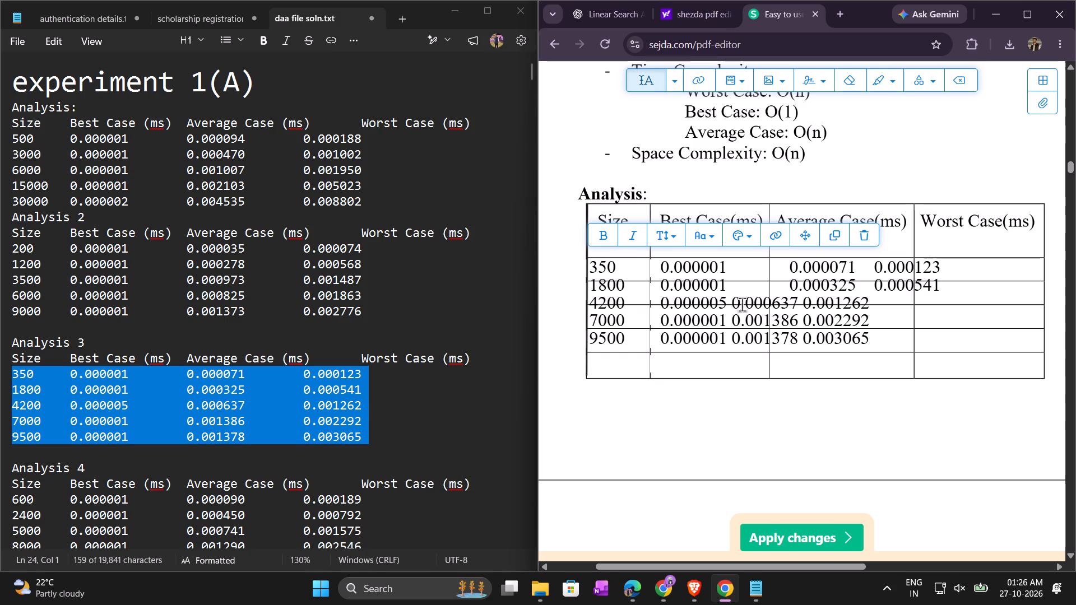
Add spacing before 0.000637 in the 4200 row to align it with the Average Case values above.
left_click(733, 304)
key("space")
key("space")
key("space")
key("space")
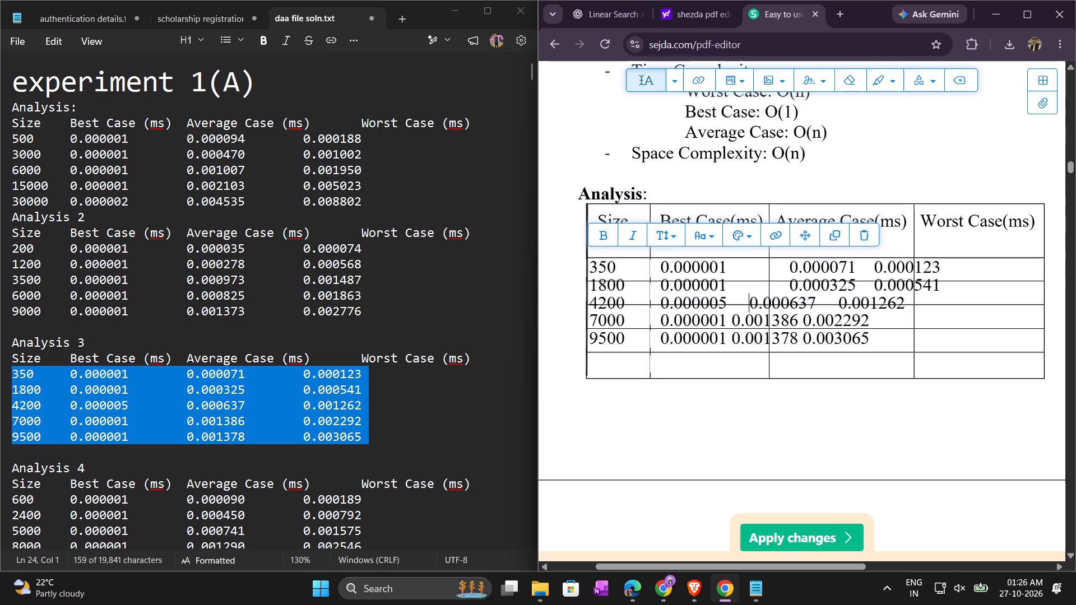
key("space")
key("space")
key("space")
key("space")
key("space")
key("space")
key("space")
key("space")
key("space")
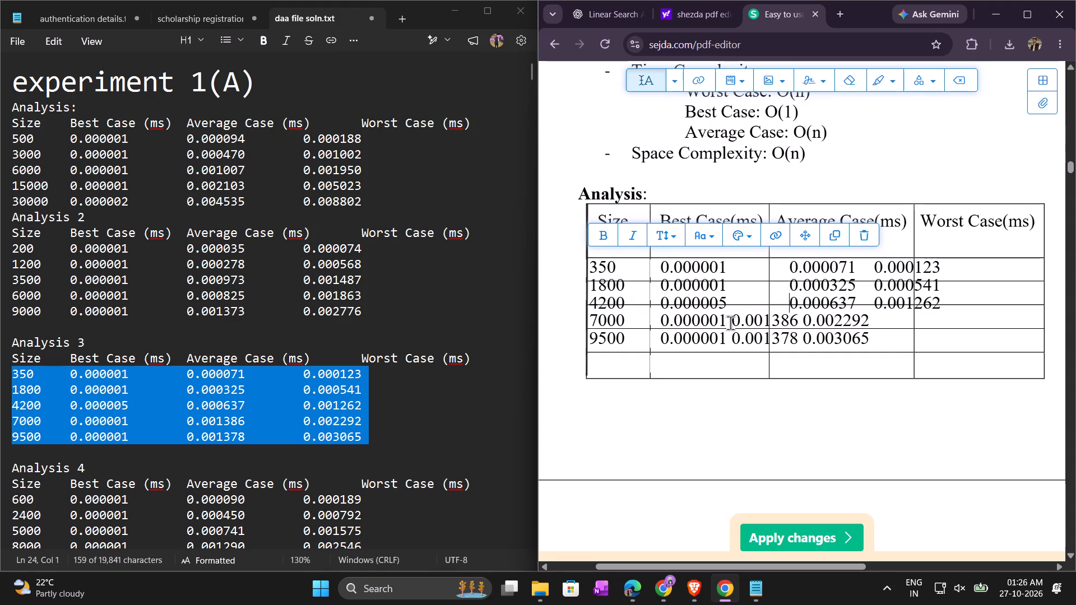
Add spacing before 0.001386 in the 7000 row to align it with the Average Case values above.
left_click(730, 323)
key("space")
key("space")
key("space")
key("space")
key("space")
key("space")
key("space")
key("space")
key("space")
key("space")
key("space")
key("space")
key("space")
key("space")
key("space")
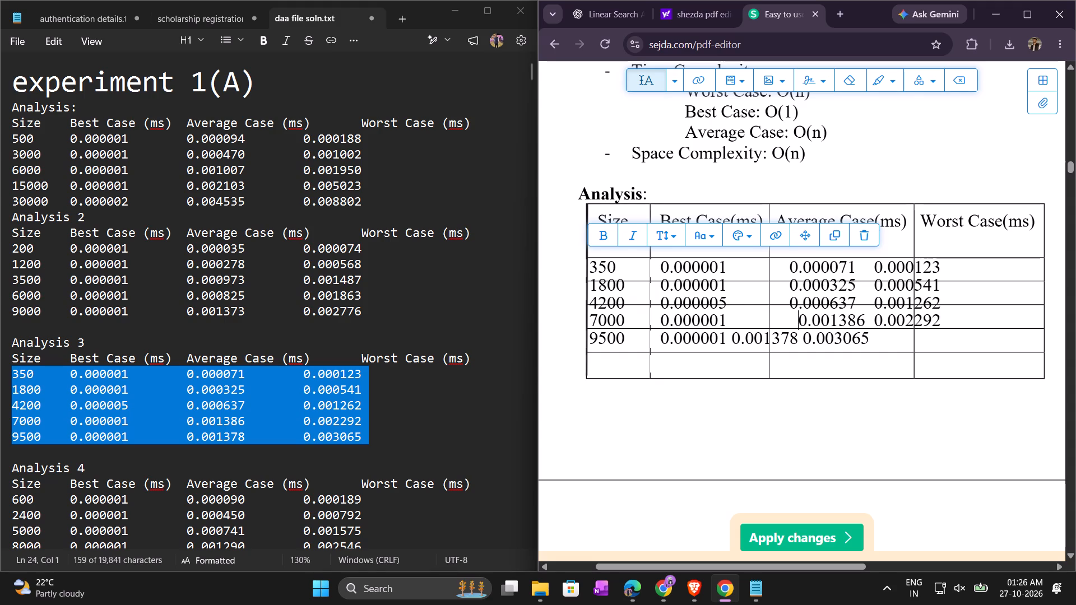
key("BackSpace")
key("BackSpace")
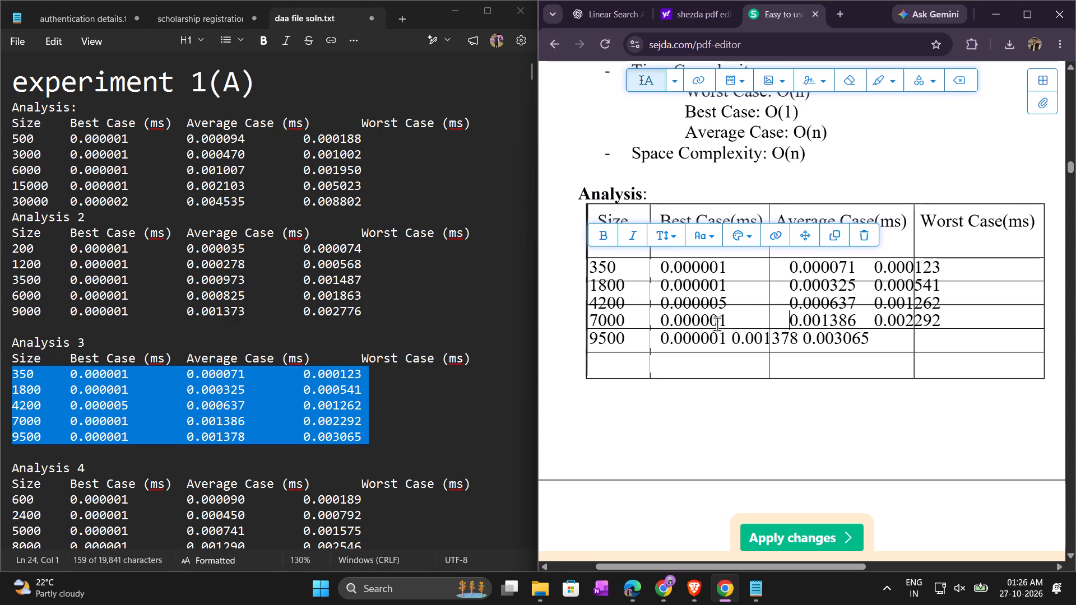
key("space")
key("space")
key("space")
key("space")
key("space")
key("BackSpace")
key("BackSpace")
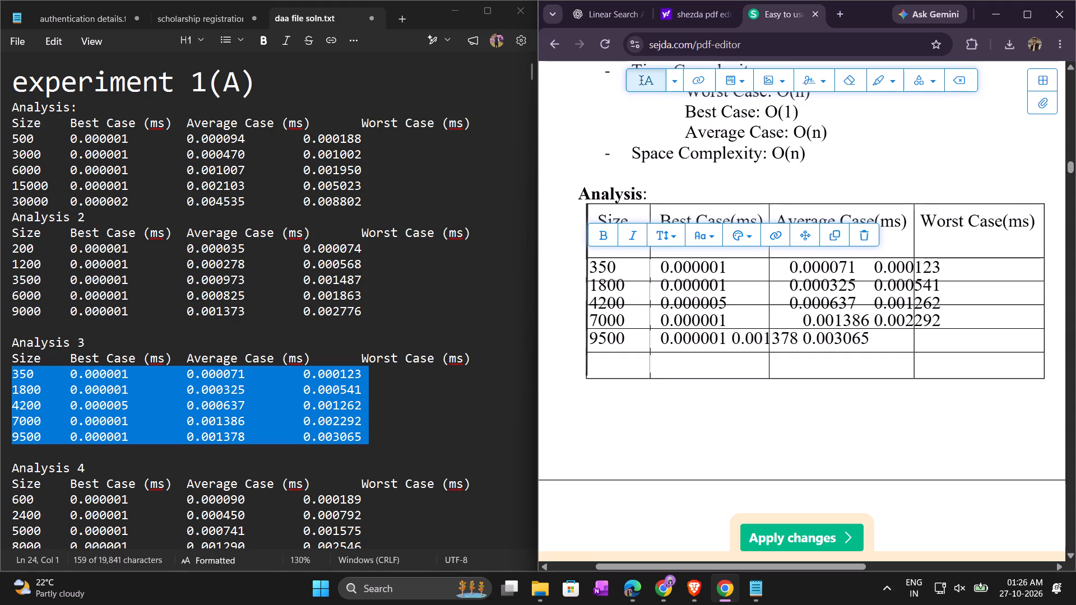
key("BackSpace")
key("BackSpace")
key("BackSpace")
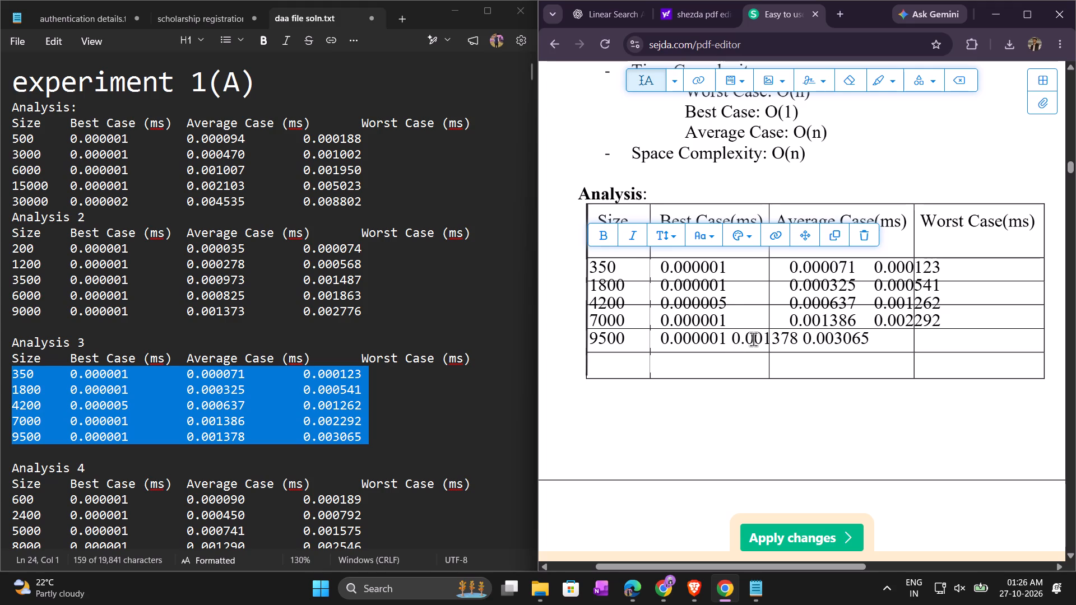
Add spacing before 0.001378 in the 9500 row to shift it to the Average Case column.
left_click(637, 89)
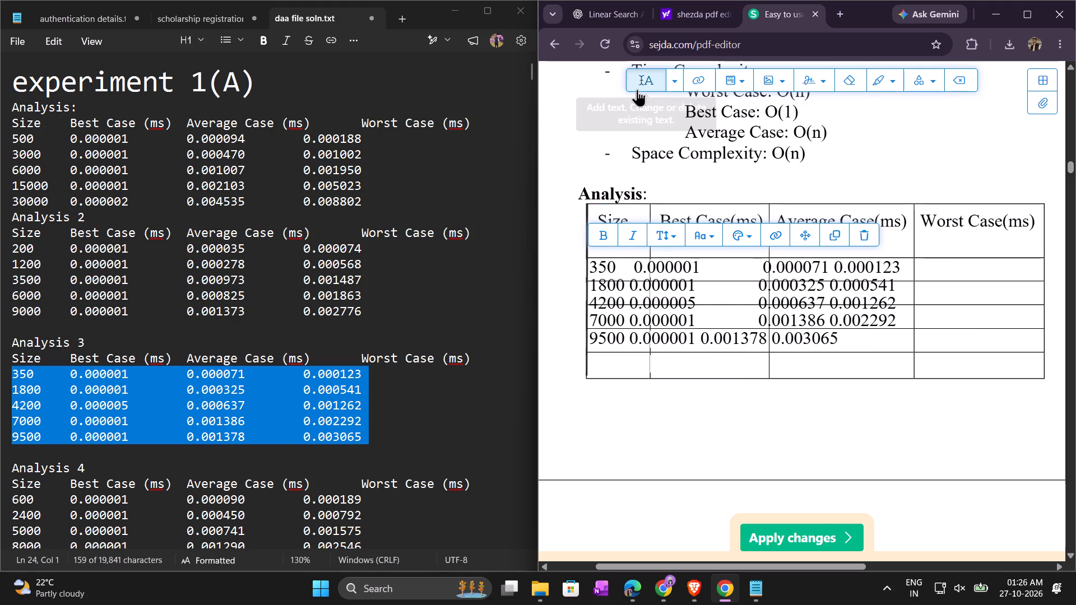
left_click(637, 89)
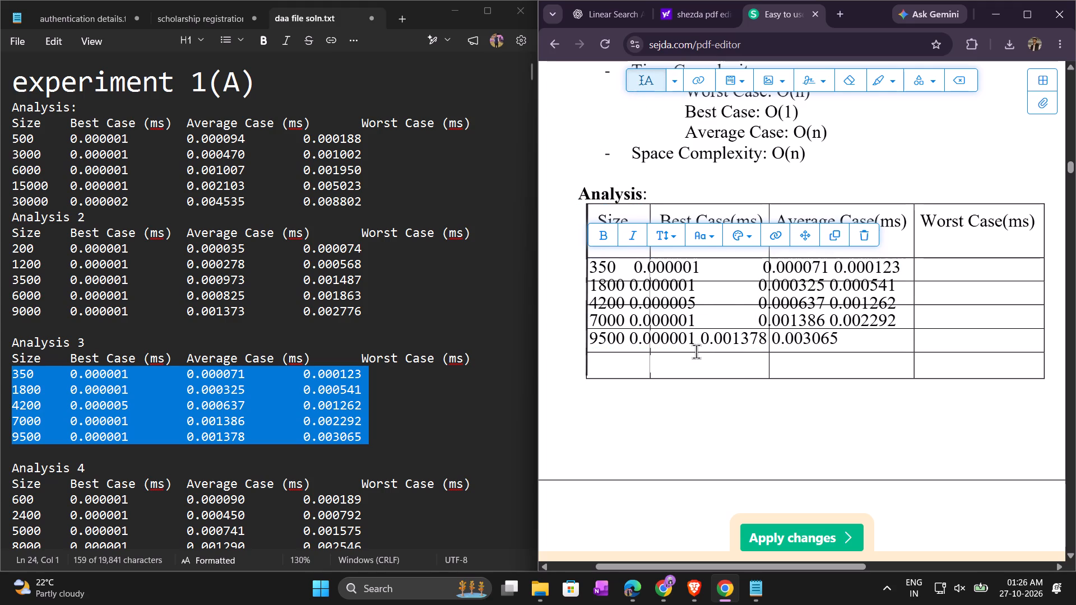
left_click(700, 335)
key("space")
key("space")
key("space")
key("space")
key("space")
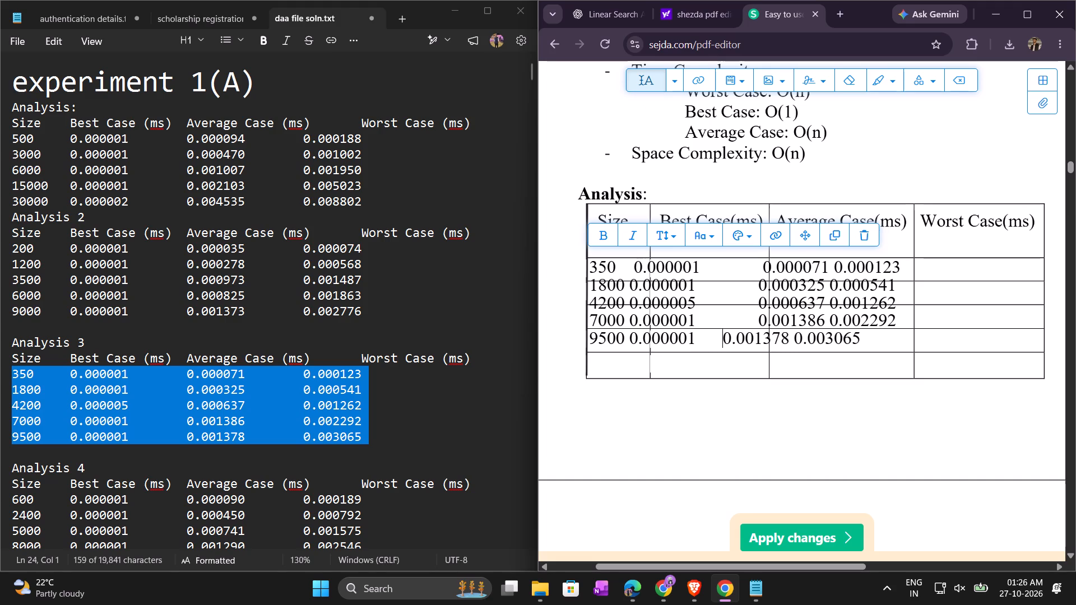
key("space")
key("space")
key("space")
key("space")
key("space")
key("space")
key("space")
key("space")
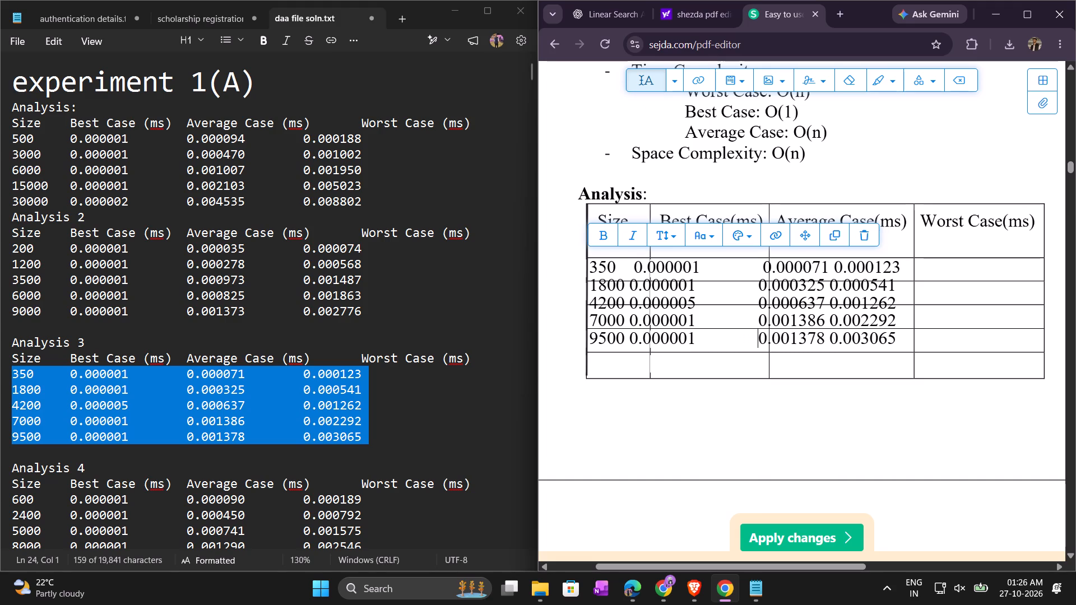
key("space")
key("space")
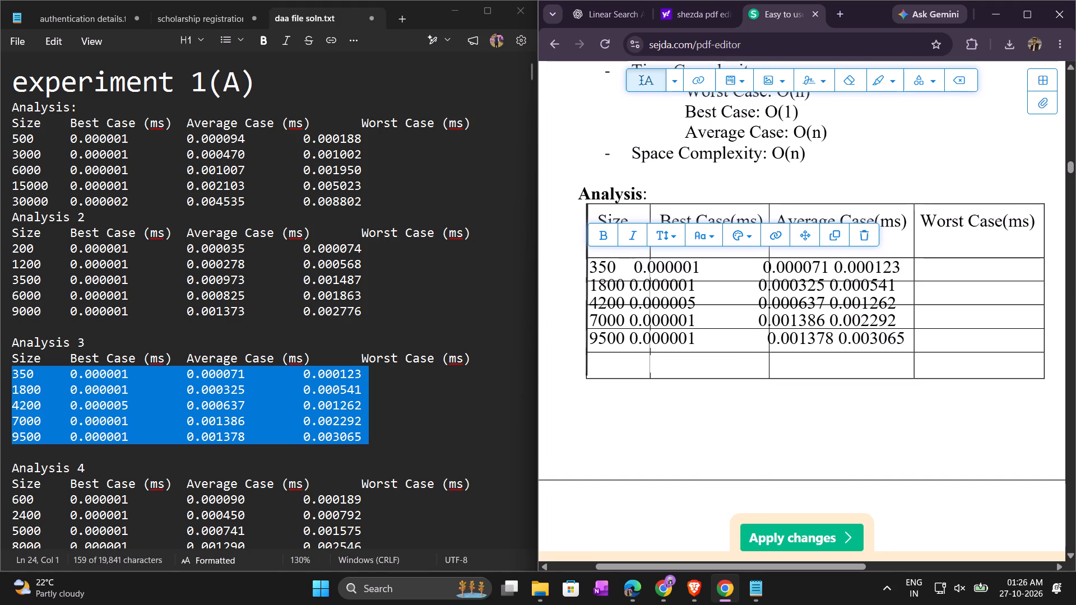
key("BackSpace")
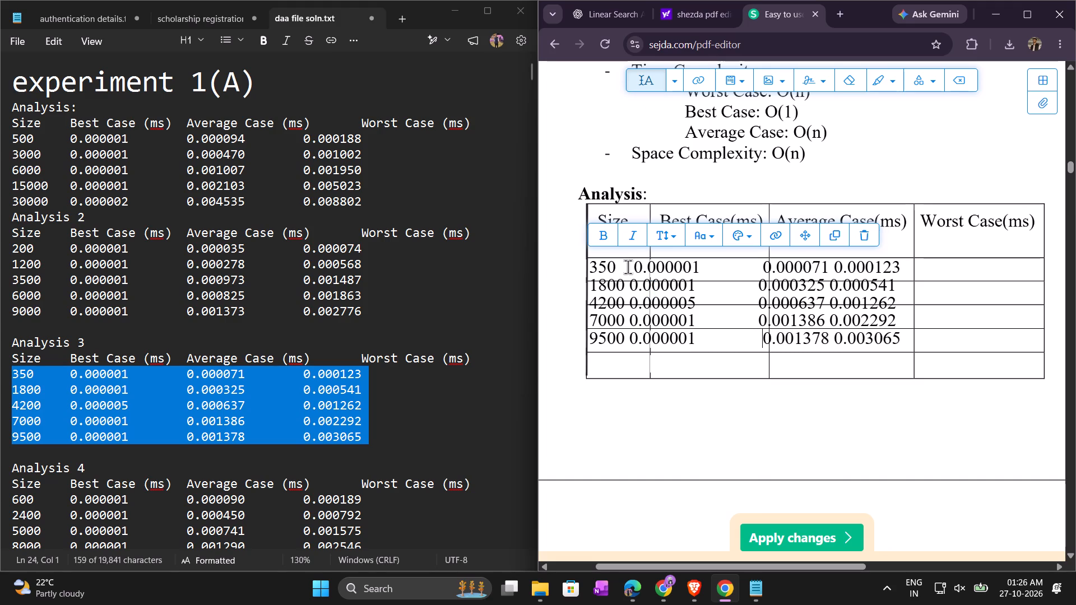
Widen the gap after 350 so the row's 0.000001 and 0.000071 sit in the Best Case and Average Case columns.
left_click(637, 266)
key("space")
key("space")
key("space")
key("space")
key("space")
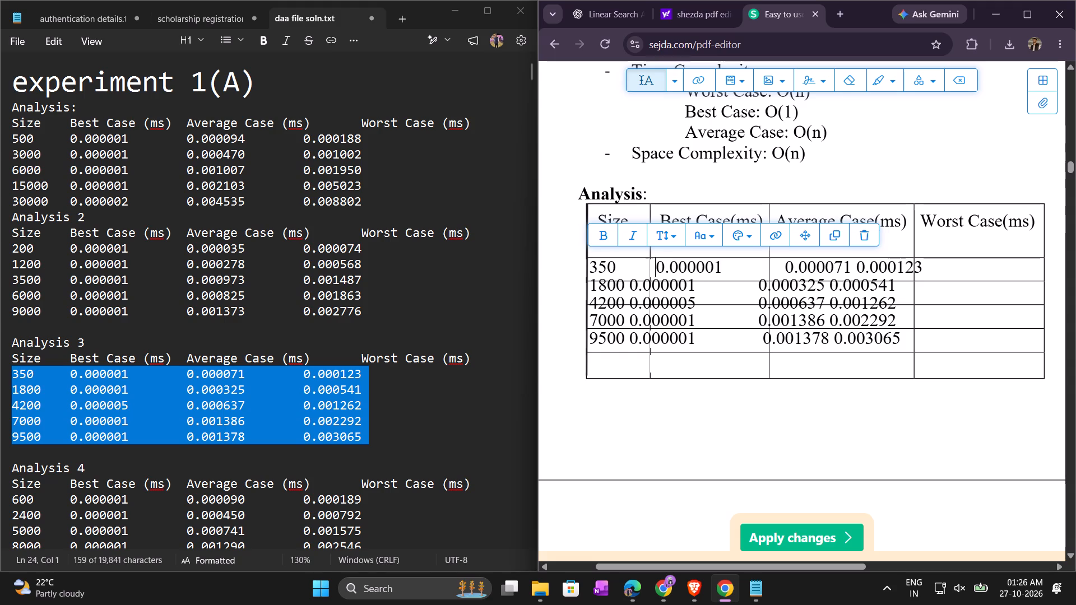
key("space")
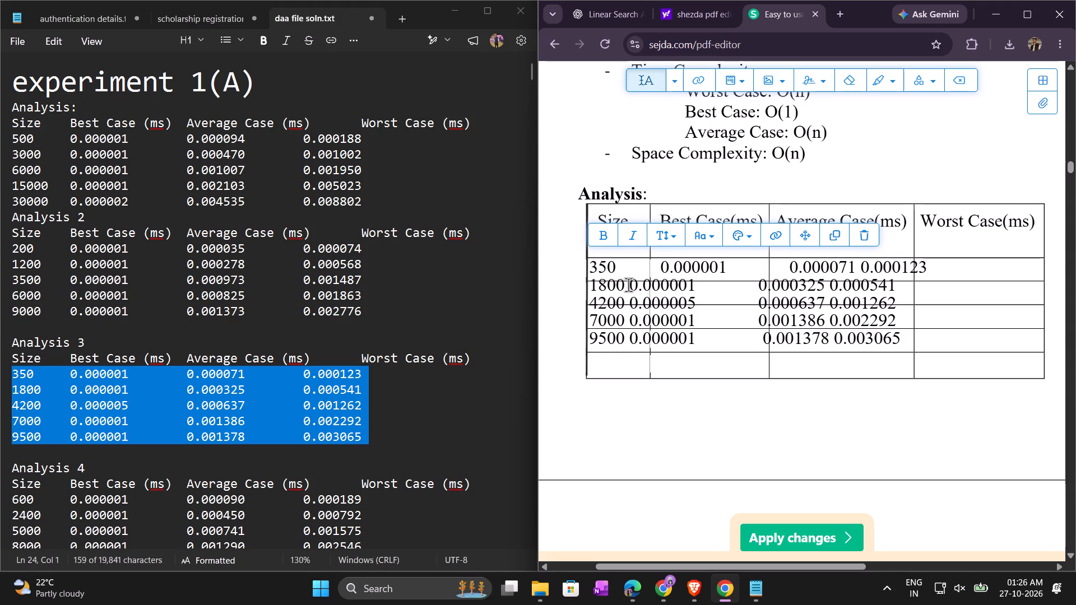
Widen the gap after 1800 so its Best Case and Average Case values align with the 350 row.
left_click(628, 285)
key("space")
key("space")
key("space")
key("space")
key("space")
key("space")
key("space")
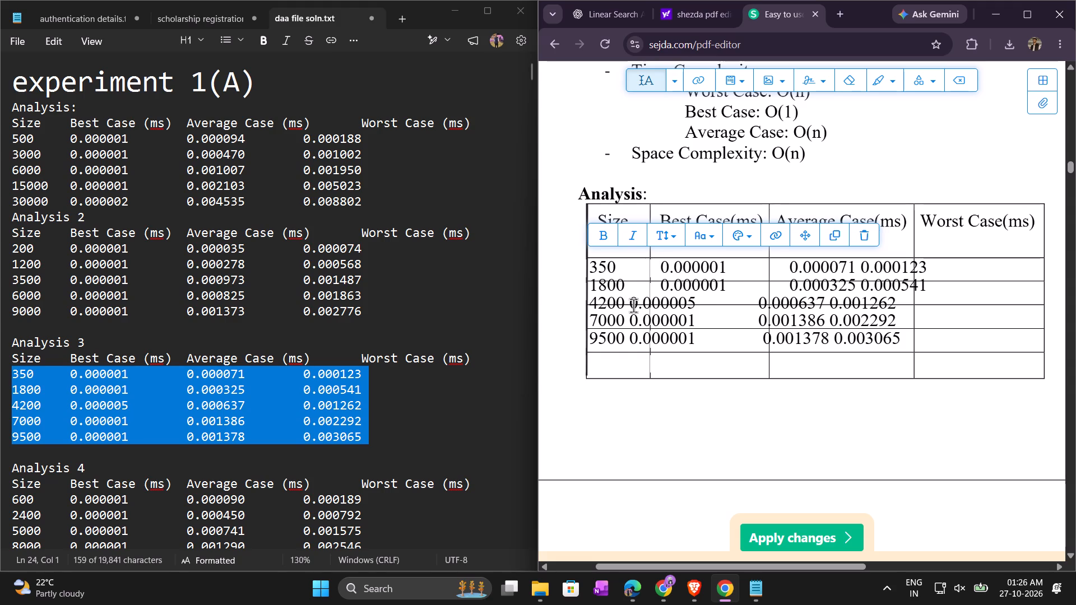
Widen the gap after 4200 so its Best Case and Average Case values align with the rows above.
right_click(666, 304)
left_click(666, 304)
left_click_drag(666, 304, 636, 305)
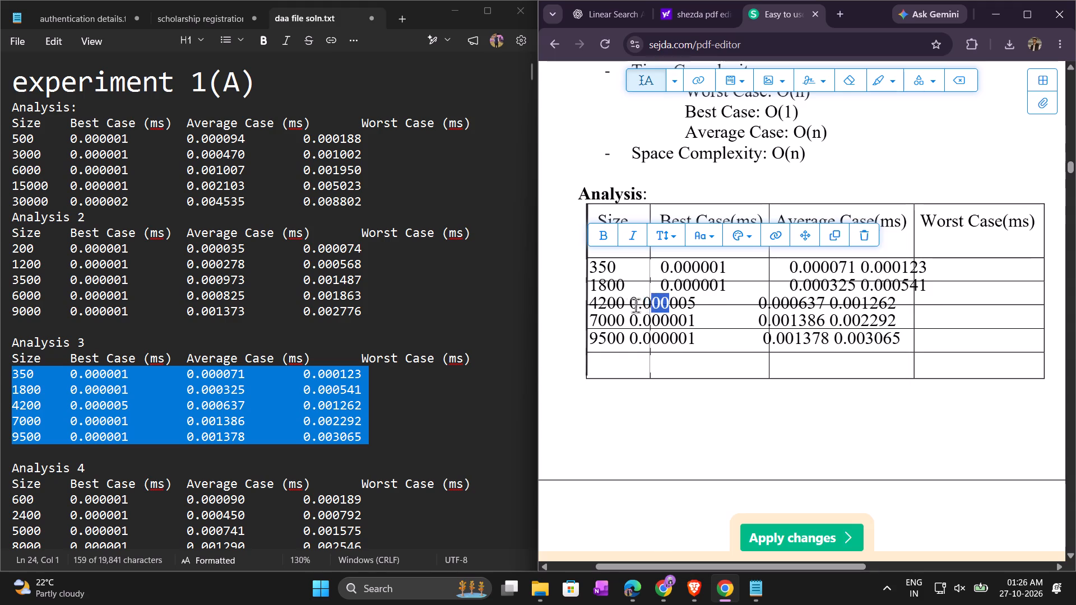
left_click_drag(636, 305, 630, 305)
left_click(630, 305)
key("space")
key("space")
key("space")
key("space")
key("space")
key("space")
key("space")
key("space")
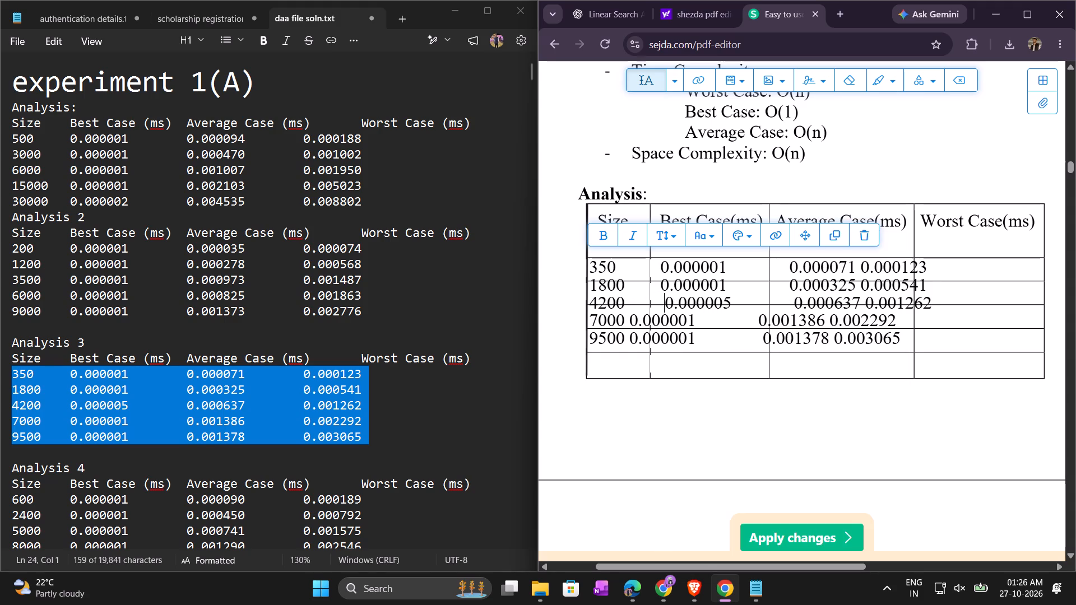
key("BackSpace")
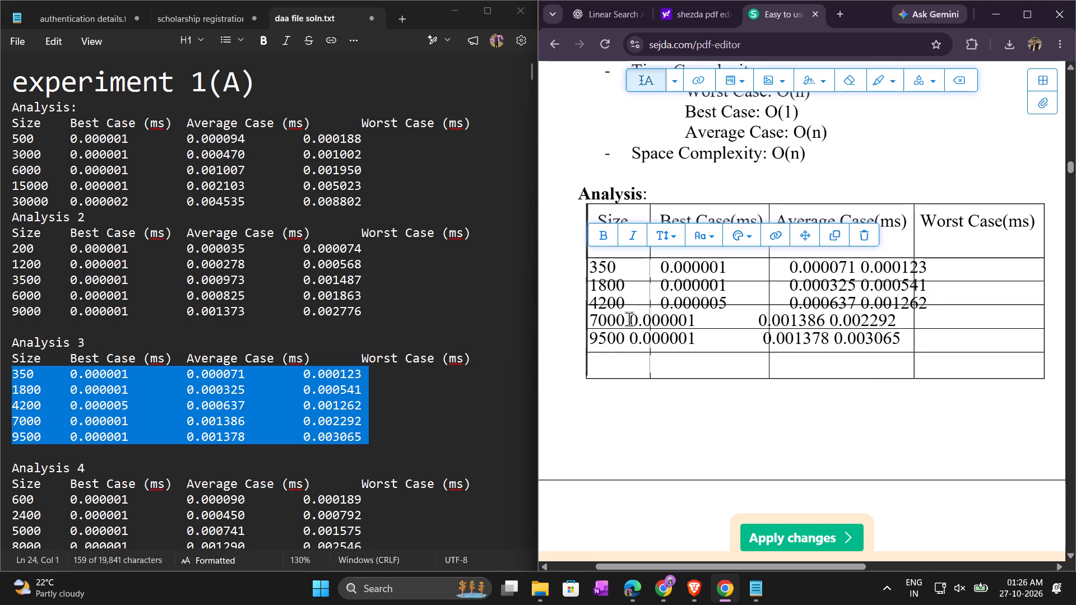
Widen the gap after 7000 so its Best Case and Average Case values align with the rows above.
right_click(629, 319)
left_click(629, 319)
key("space")
key("space")
key("space")
key("space")
key("space")
key("space")
key("space")
key("space")
key("space")
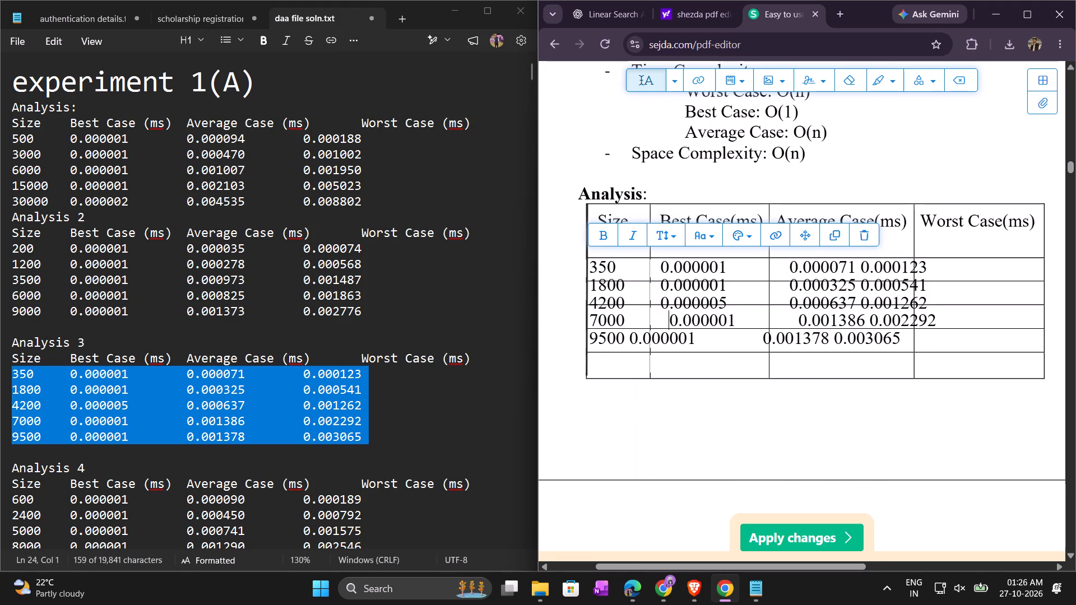
key("BackSpace")
key("BackSpace")
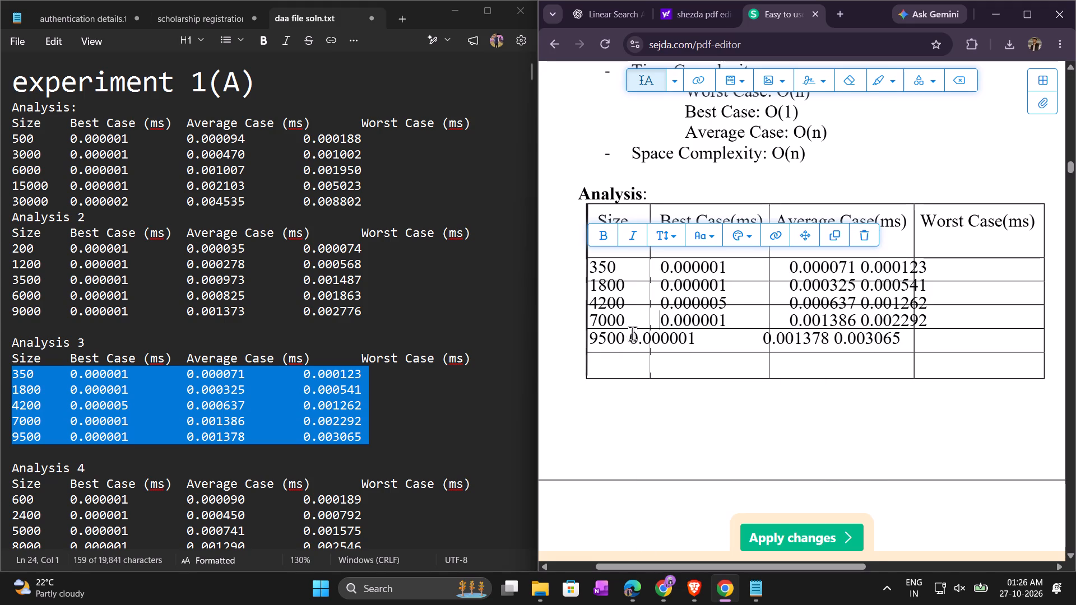
Widen the gap after 9500 to shift its values into the Best Case and Average Case columns.
left_click(633, 334)
key("space")
key("space")
key("space")
key("space")
key("space")
key("space")
key("space")
key("space")
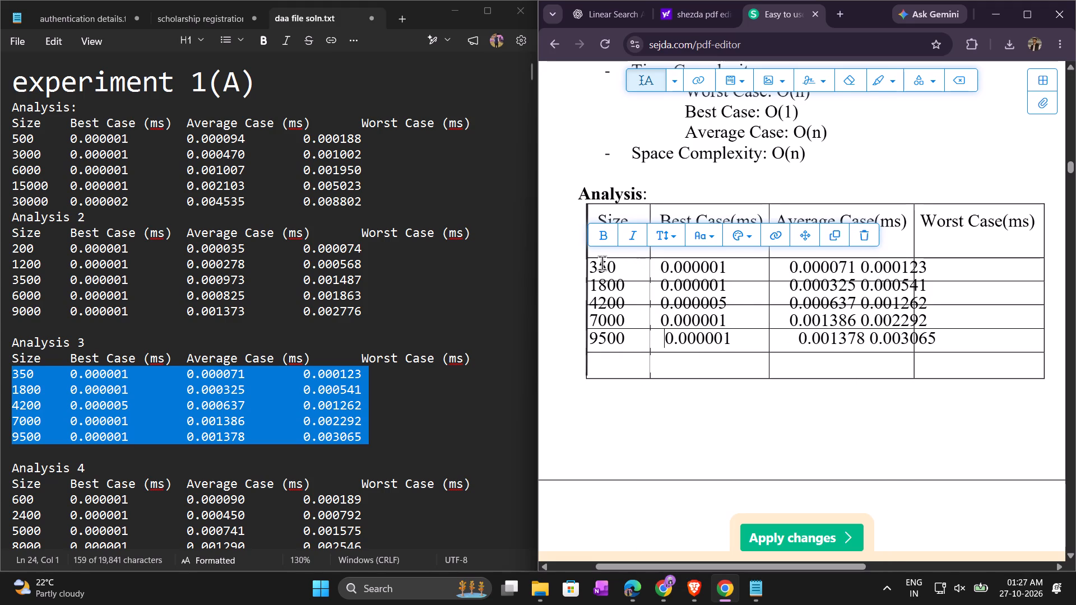
Move the whole block of pasted Analysis 3 values slightly right and down within the table.
left_click_drag(591, 263, 990, 342)
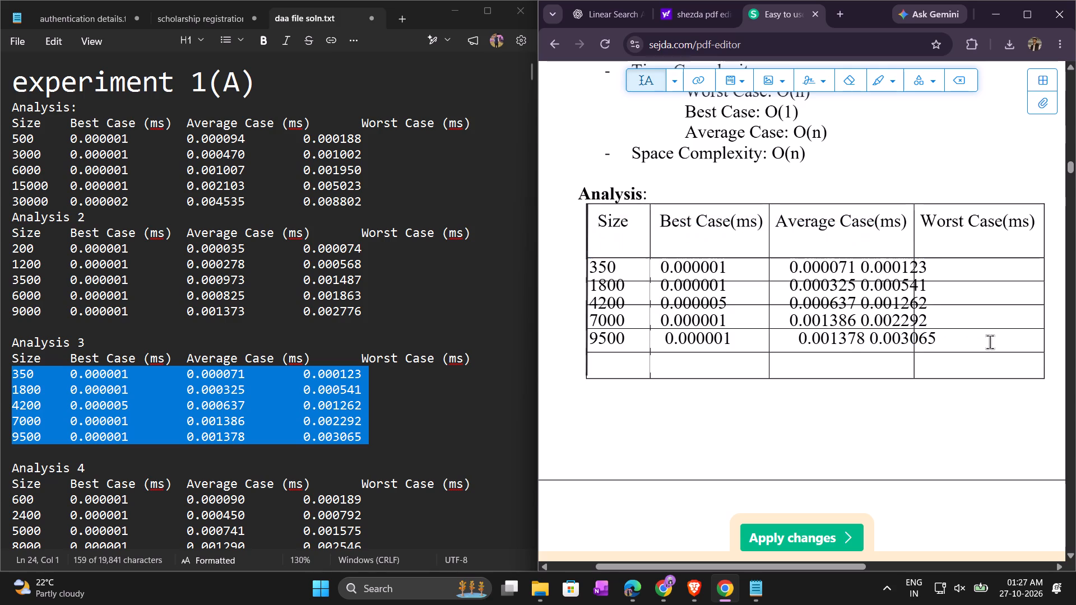
left_click(935, 336)
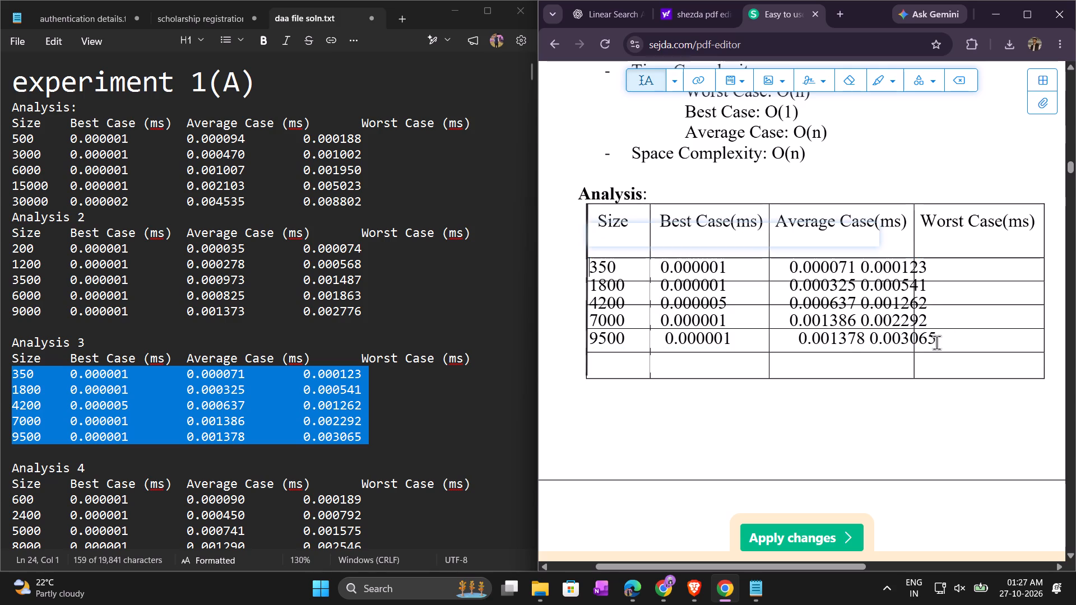
left_click(922, 330)
left_click(593, 273)
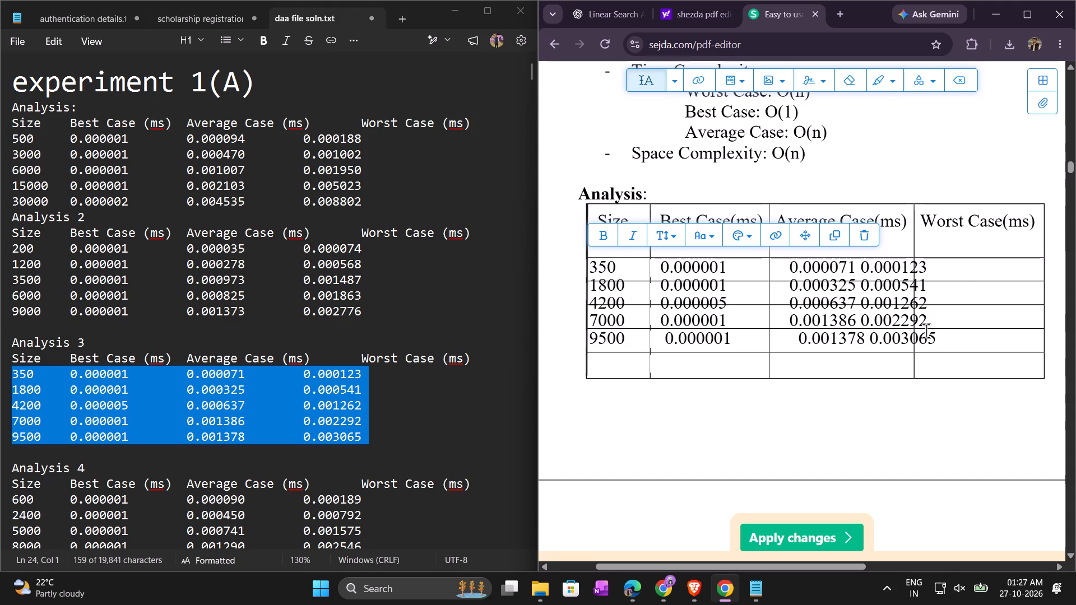
left_click_drag(916, 332, 925, 335)
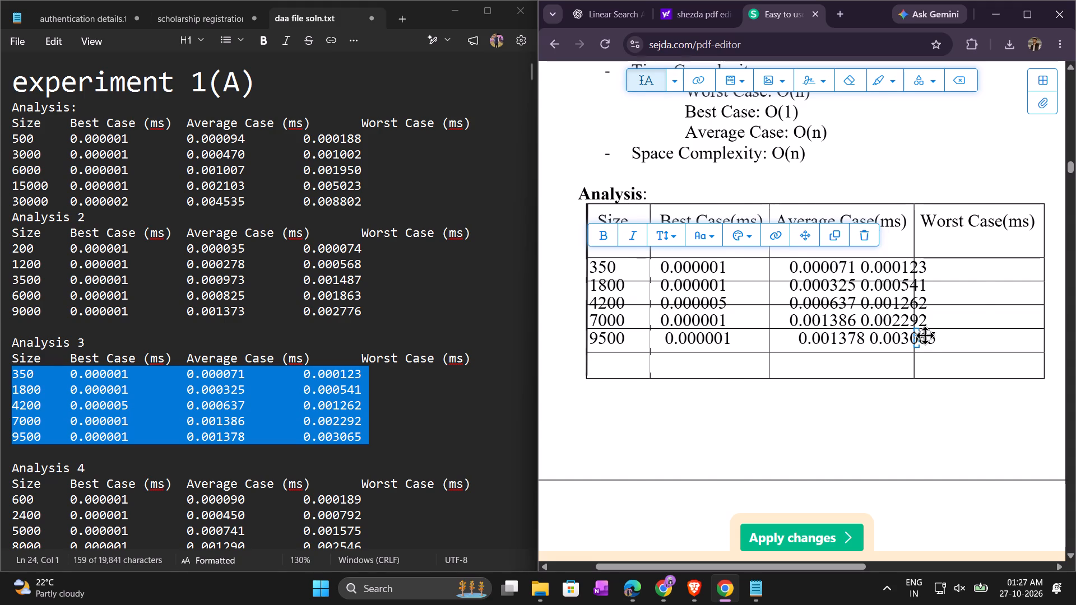
left_click_drag(925, 335, 940, 339)
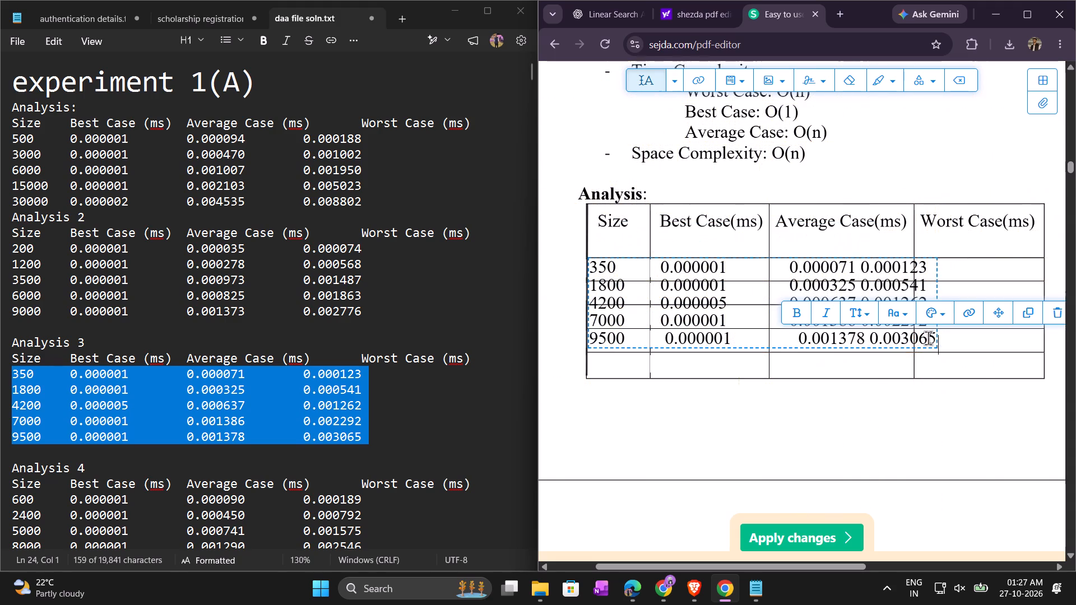
left_click(922, 338)
left_click(937, 336)
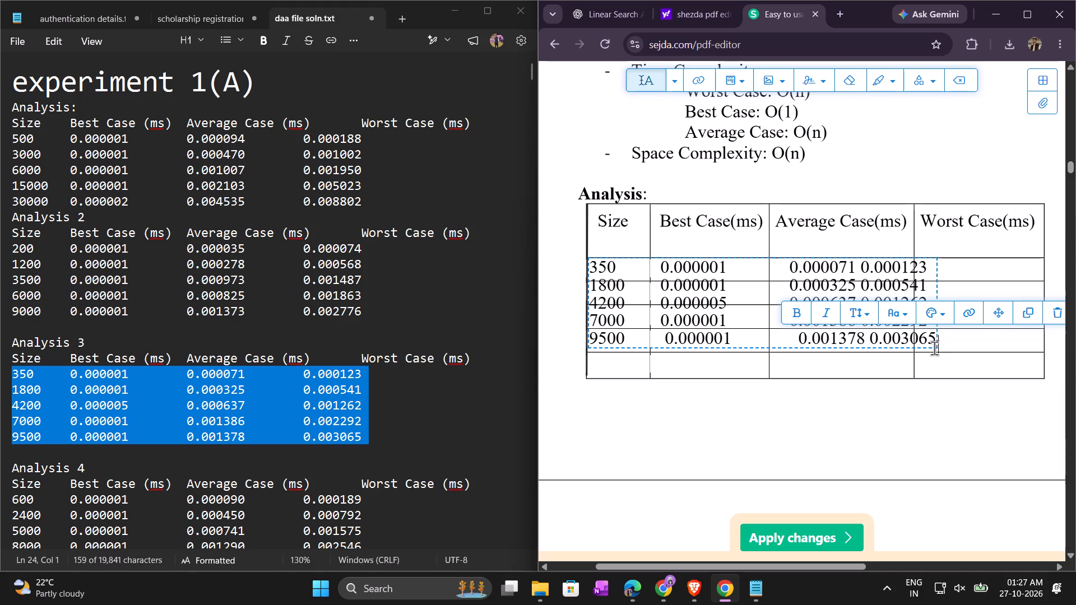
left_click(934, 342)
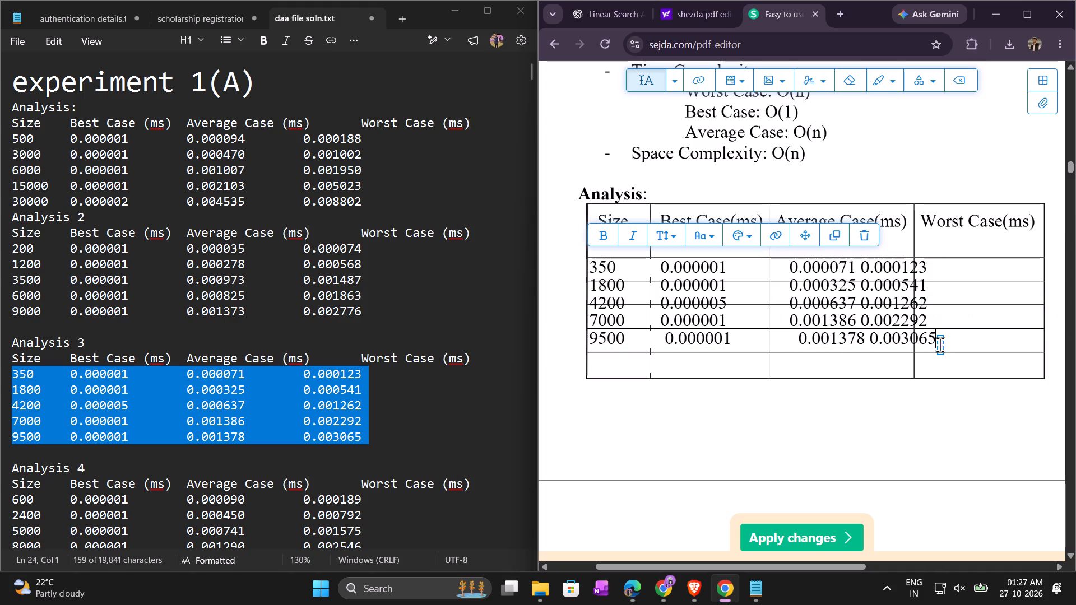
left_click(808, 238)
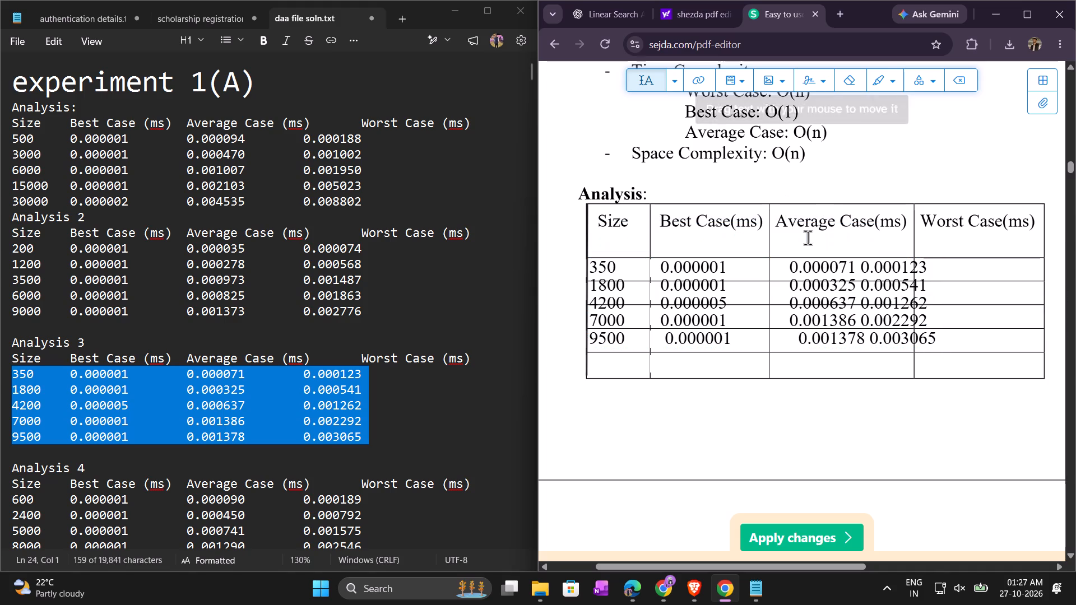
left_click_drag(937, 329, 950, 340)
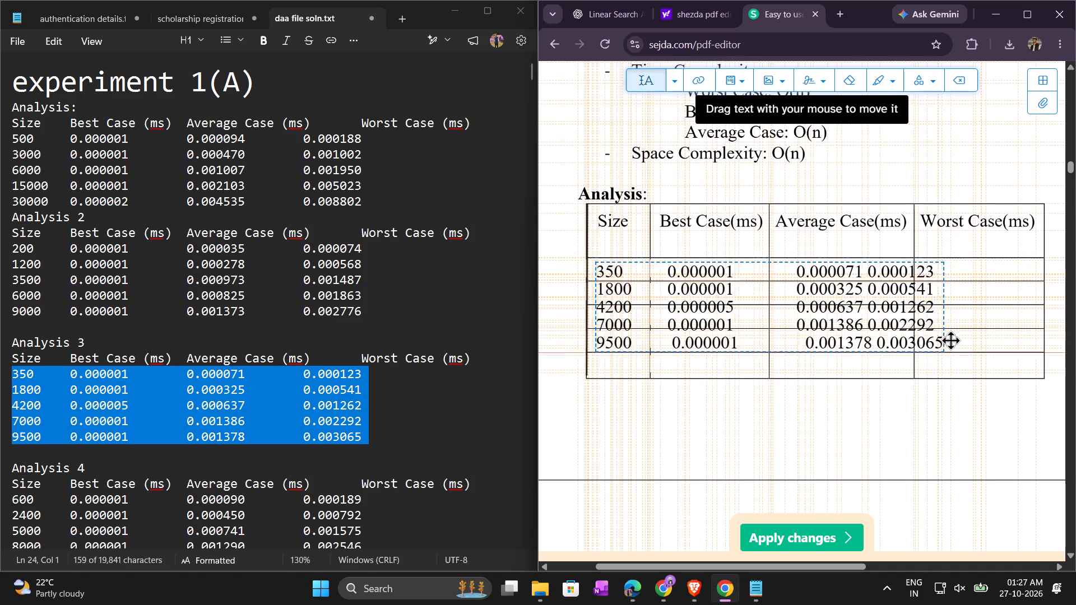
left_click_drag(950, 340, 954, 343)
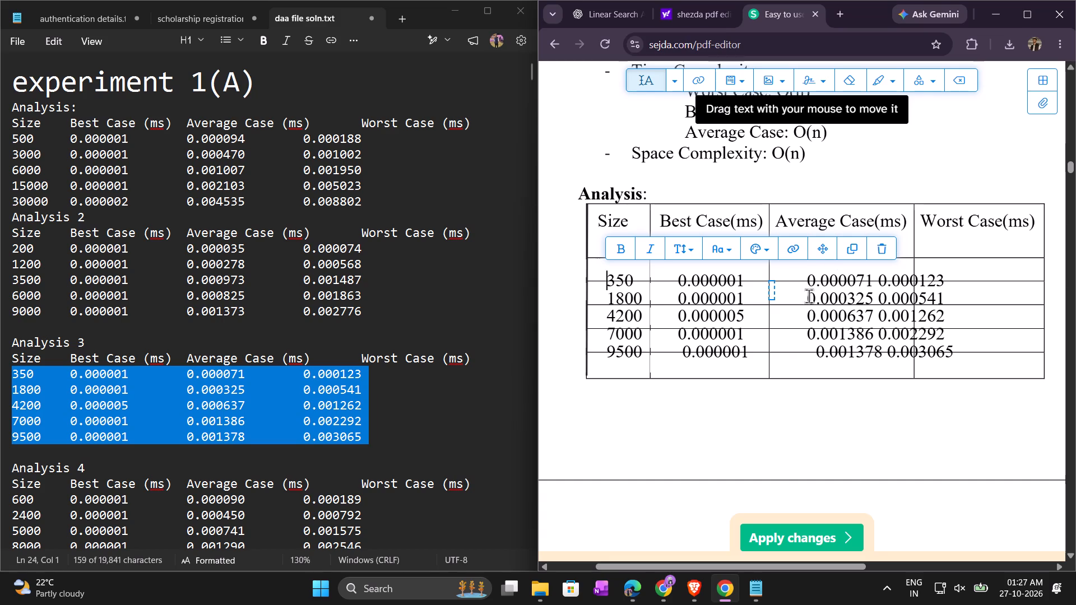
Set the font size of the pasted Analysis 3 values to 10.
left_click(819, 253)
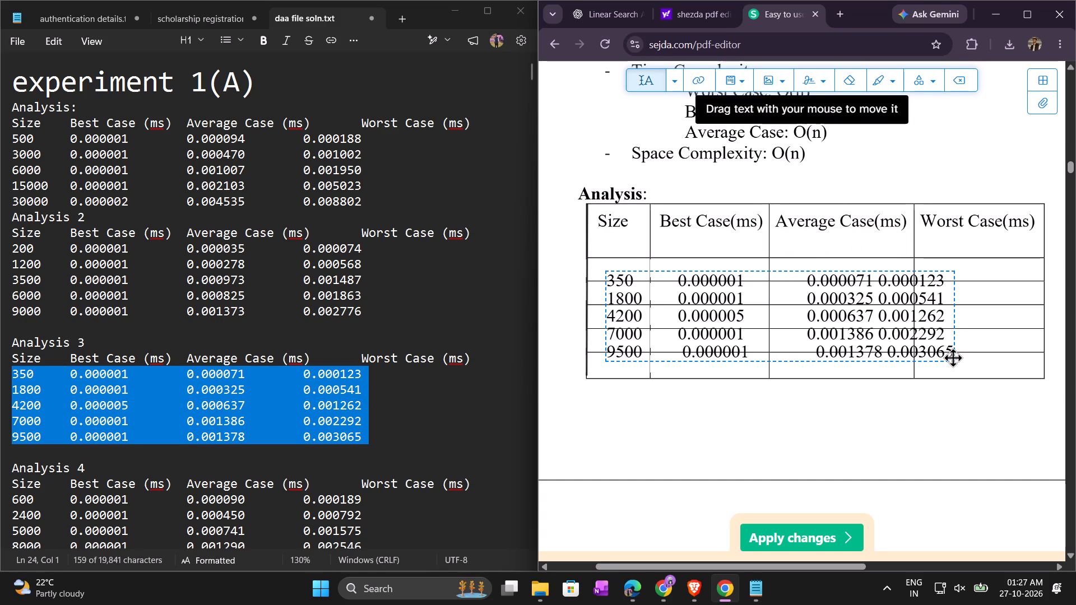
key("ctrl+a")
key("ctrl+a")
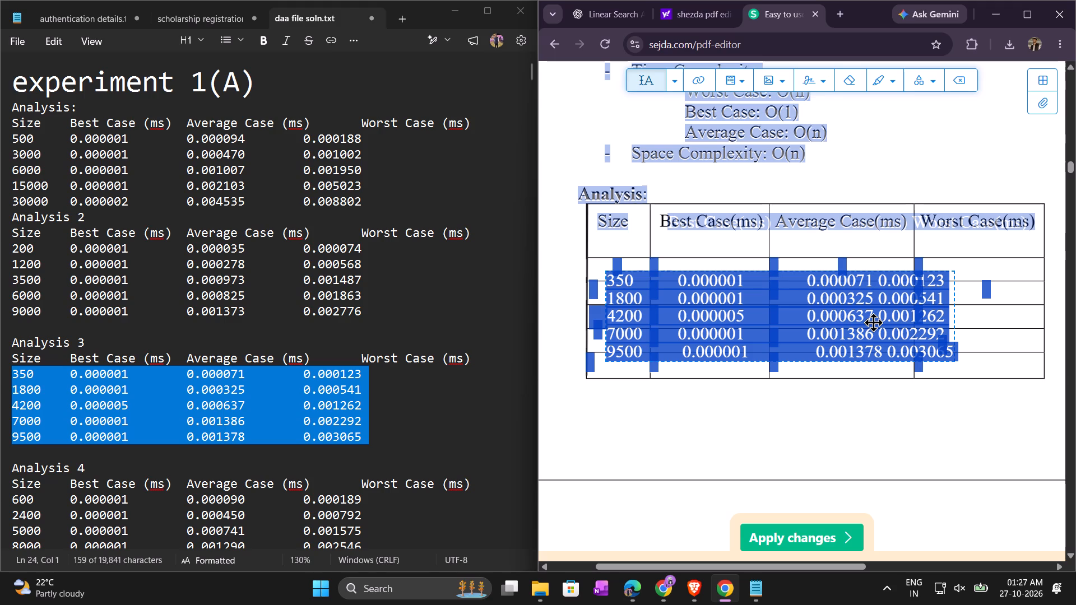
left_click(873, 322)
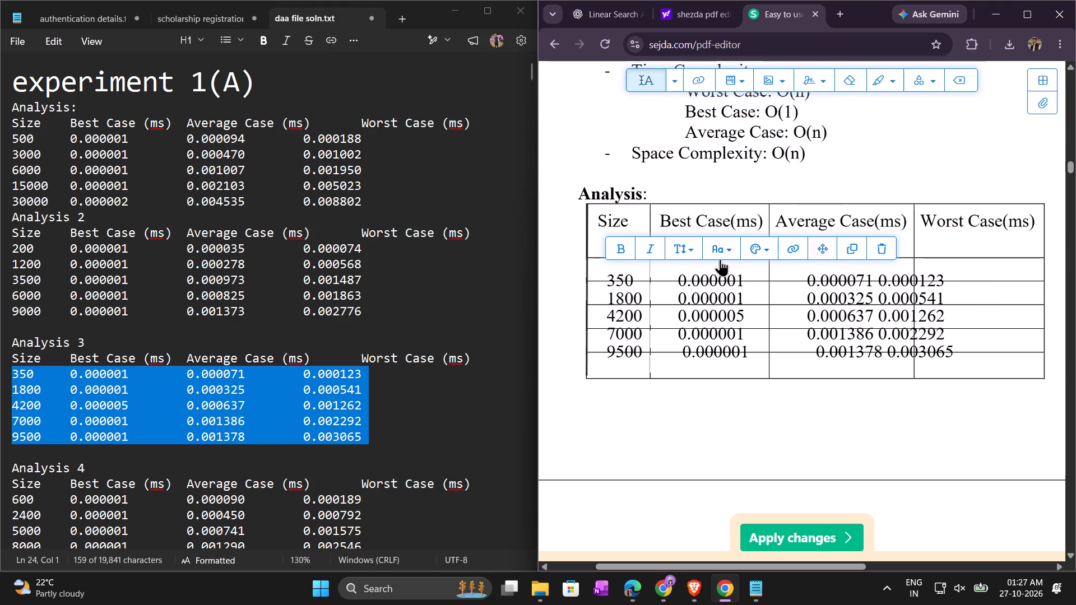
left_click(684, 246)
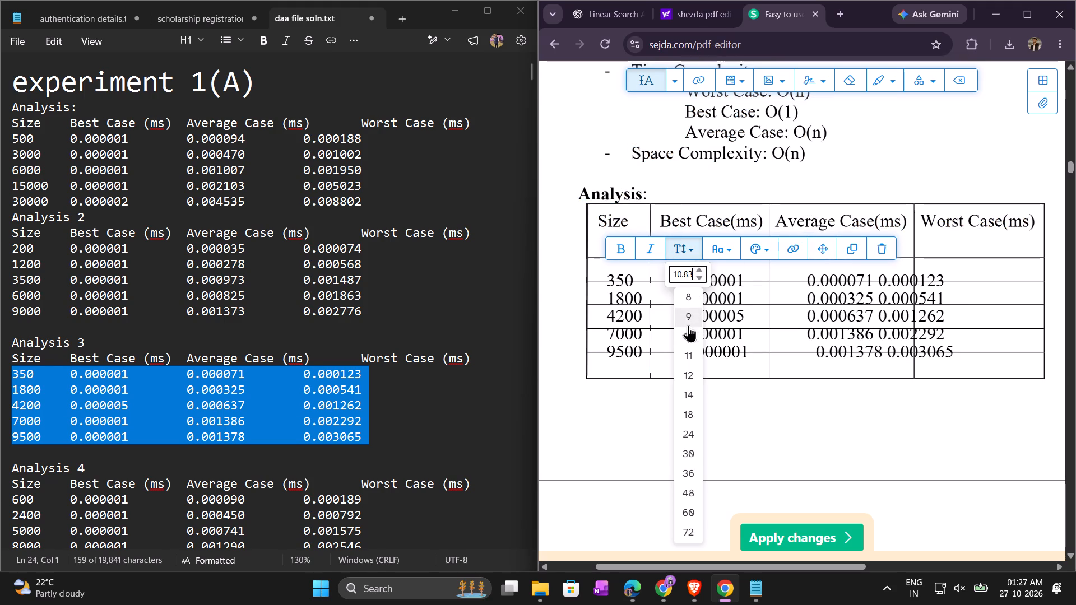
left_click(689, 333)
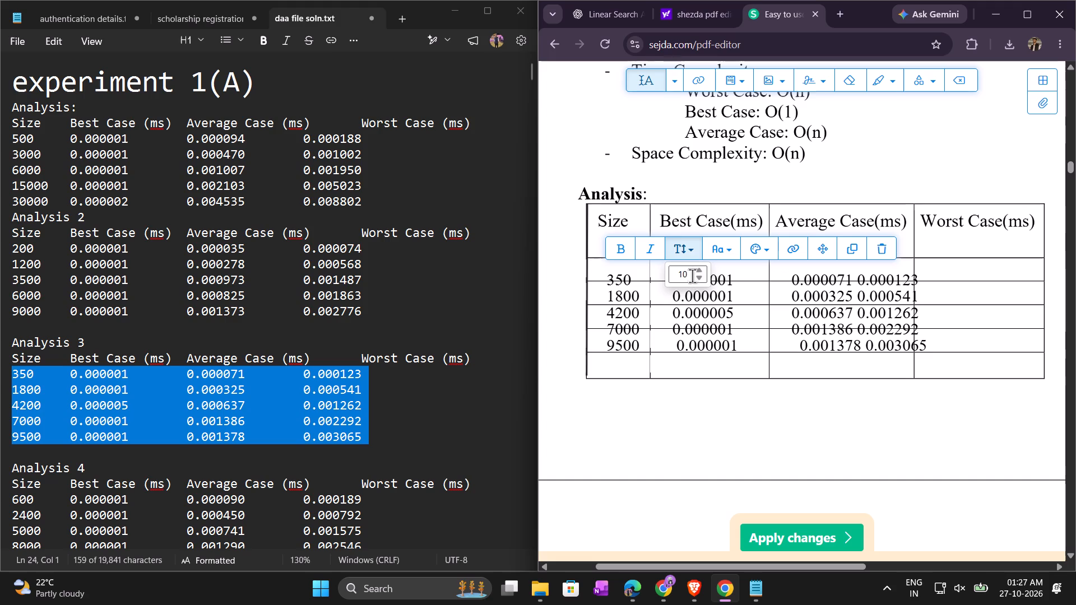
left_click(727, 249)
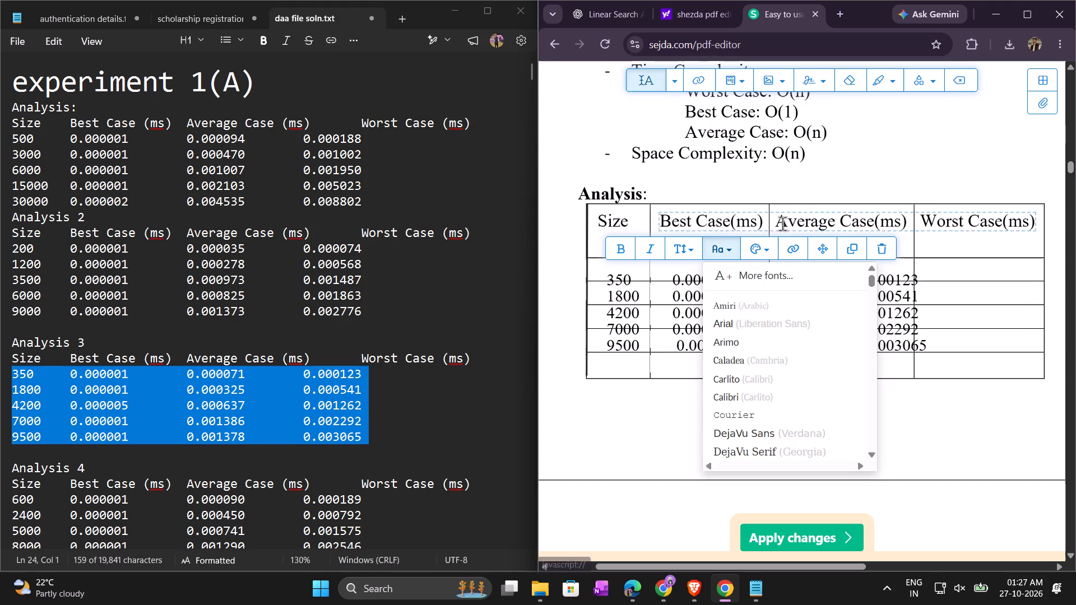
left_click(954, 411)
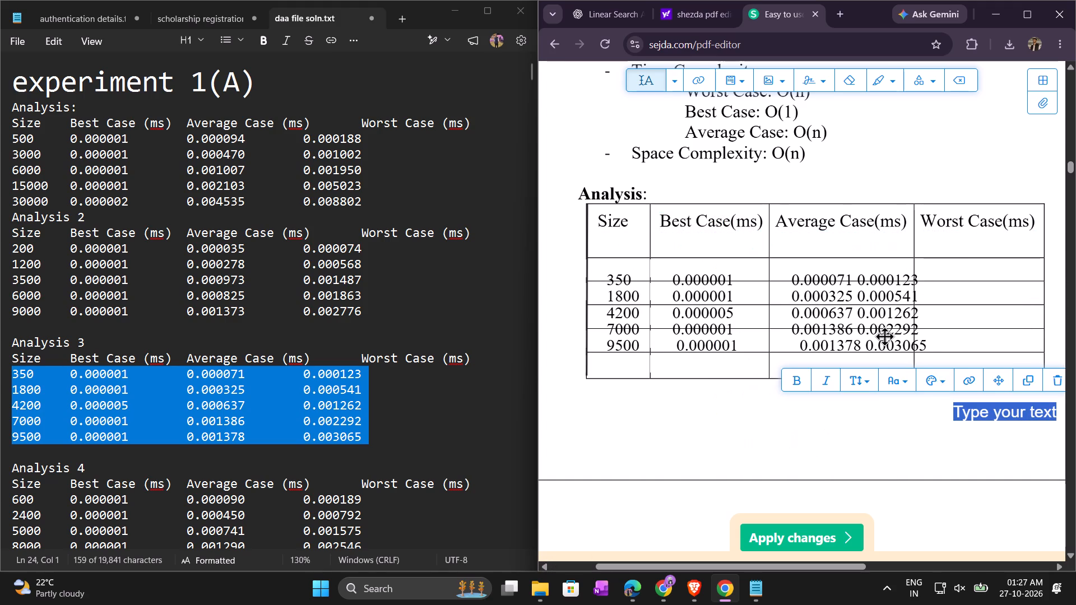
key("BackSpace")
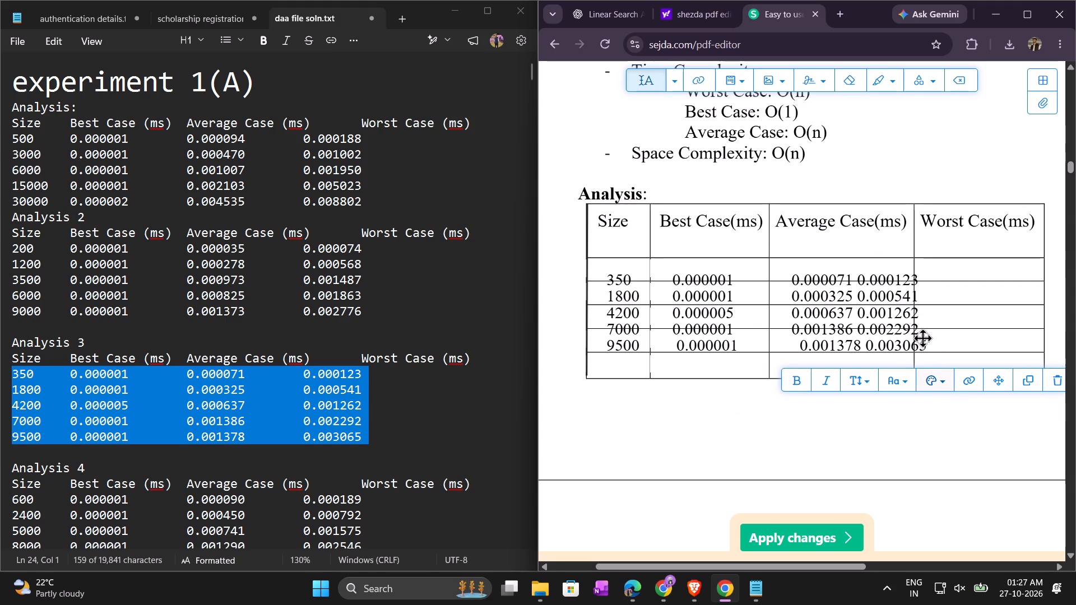
Move the resized block of values up so the 350 row sits inside the first row below the table header.
left_click(924, 345)
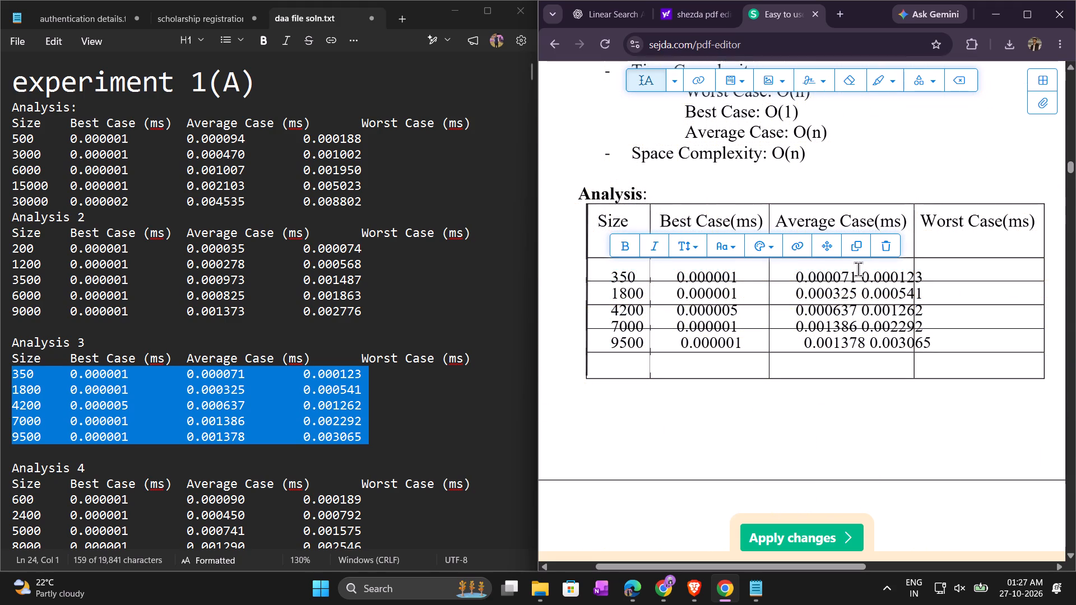
left_click(823, 246)
left_click(767, 287)
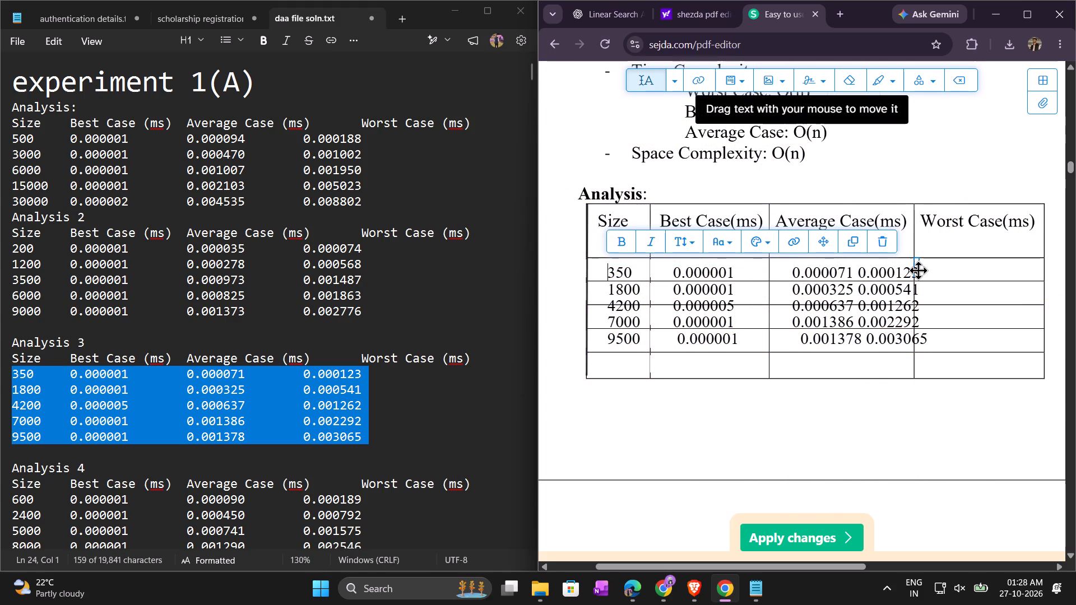
Widen the gap before 0.000123 in the 350 row so it sits in the Worst Case column.
left_click(897, 271)
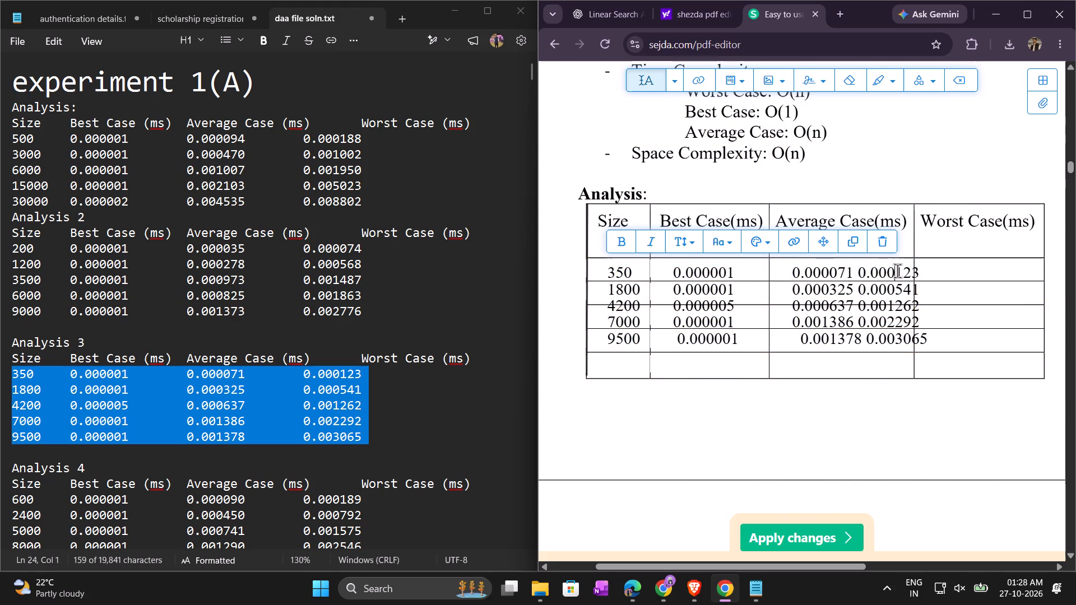
left_click(855, 272)
key("space")
key("space")
key("space")
key("space")
key("space")
key("space")
key("space")
key("space")
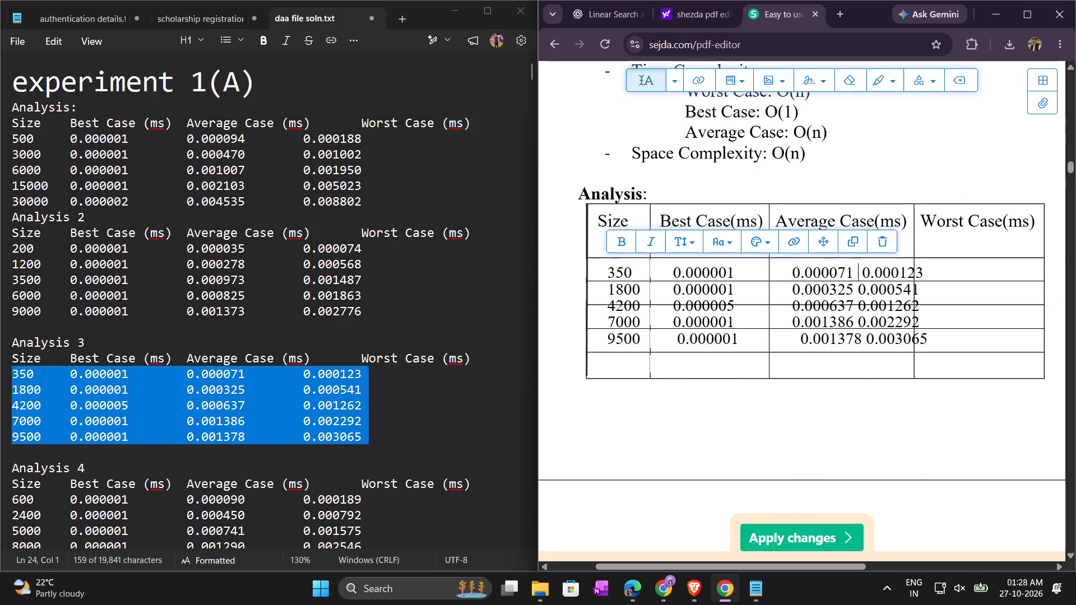
key("space")
key("space")
key("space")
key("space")
key("space")
key("space")
key("space")
key("space")
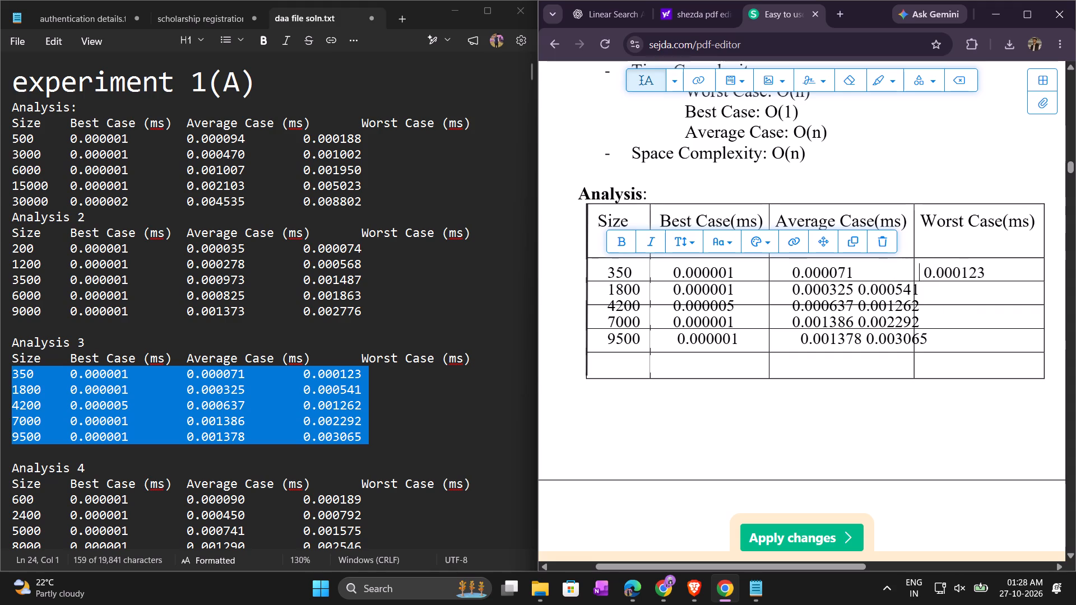
key("space")
key("space")
key("space")
key("space")
key("space")
key("space")
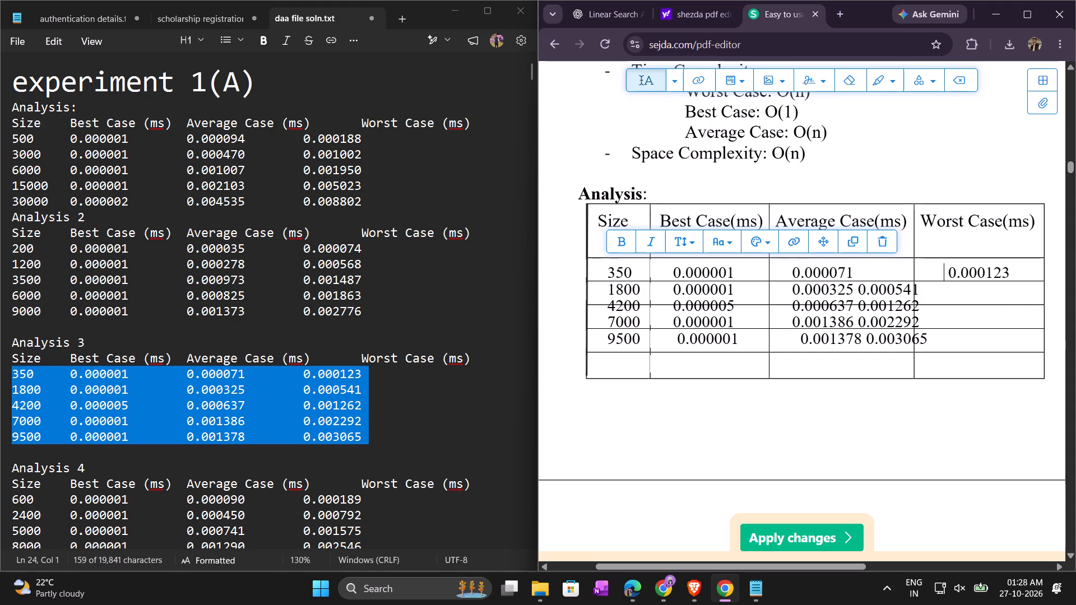
key("BackSpace")
key("BackSpace")
key("BackSpace")
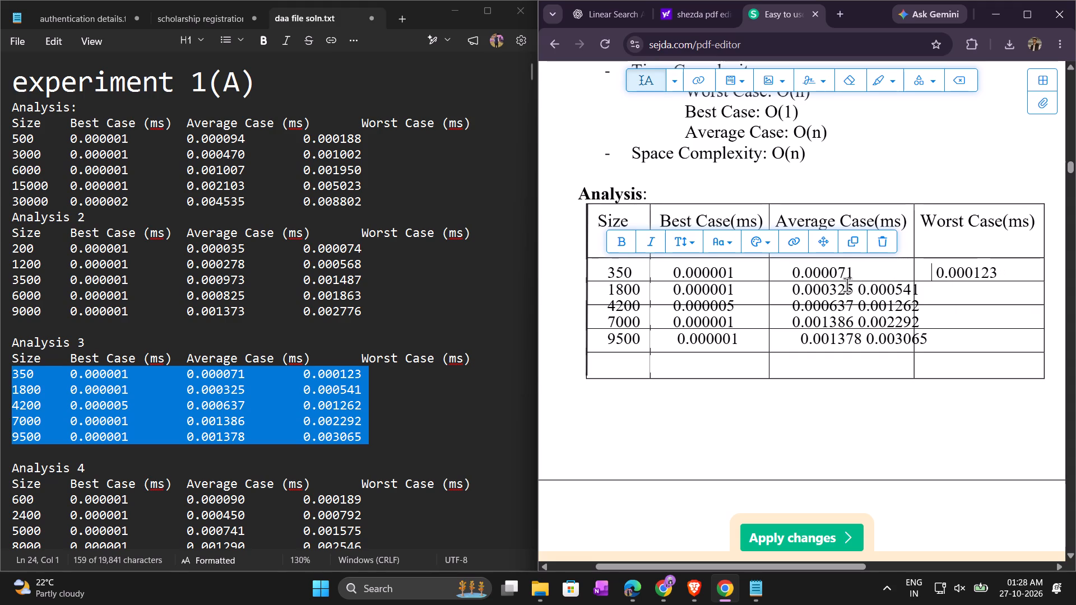
Widen the gap before 0.000541 in the 1800 row to align it under 0.000123 in the Worst Case column.
right_click(866, 286)
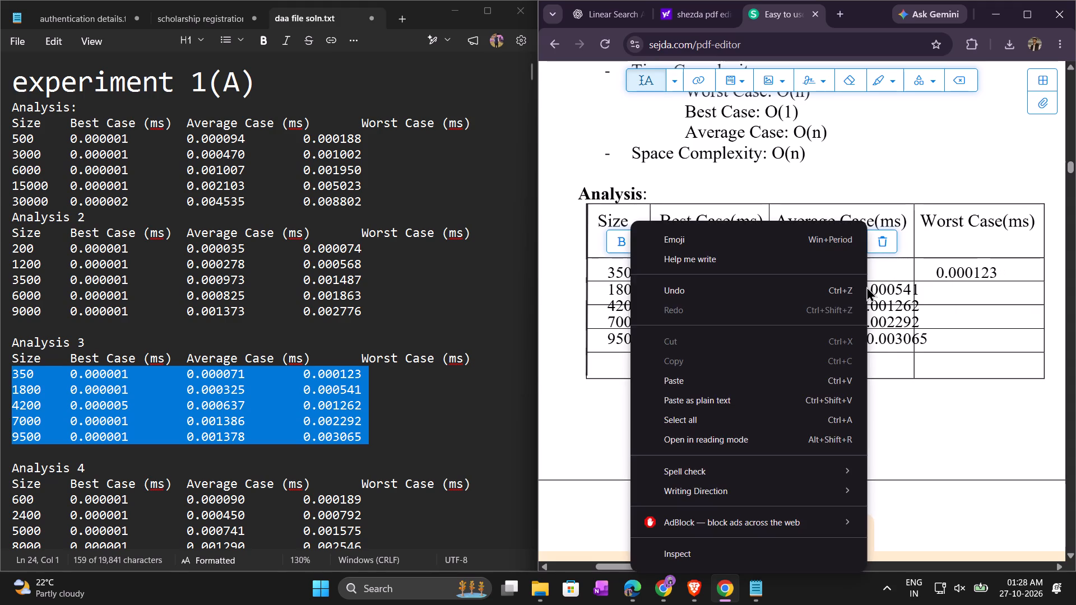
left_click(881, 288)
left_click(857, 288)
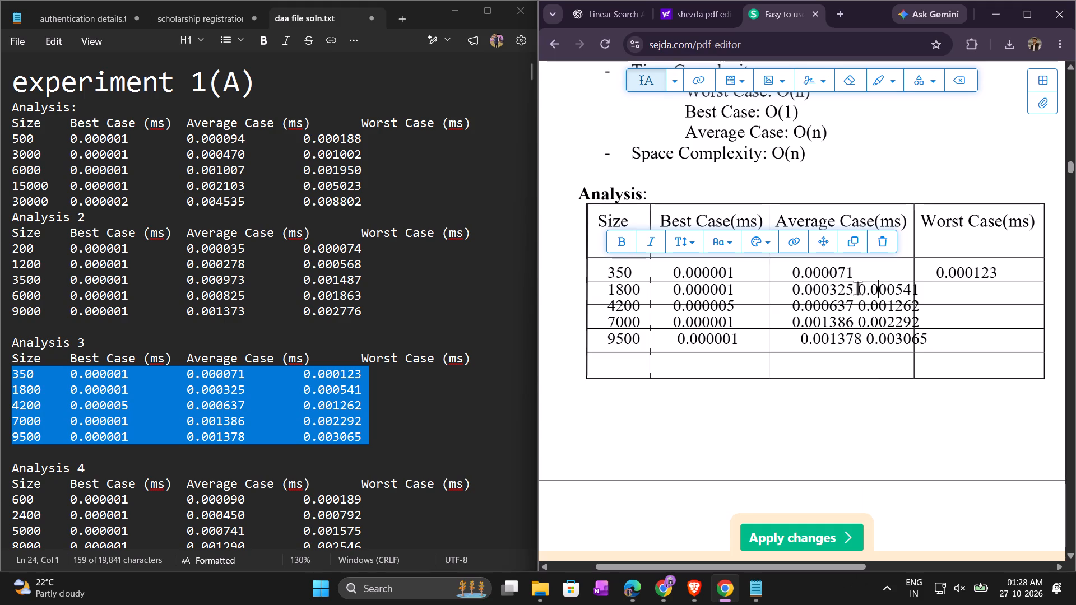
key("space")
key("space")
key("space")
key("space")
key("space")
key("space")
key("space")
key("space")
key("space")
key("space")
key("space")
key("space")
key("space")
key("space")
key("space")
key("space")
key("space")
key("space")
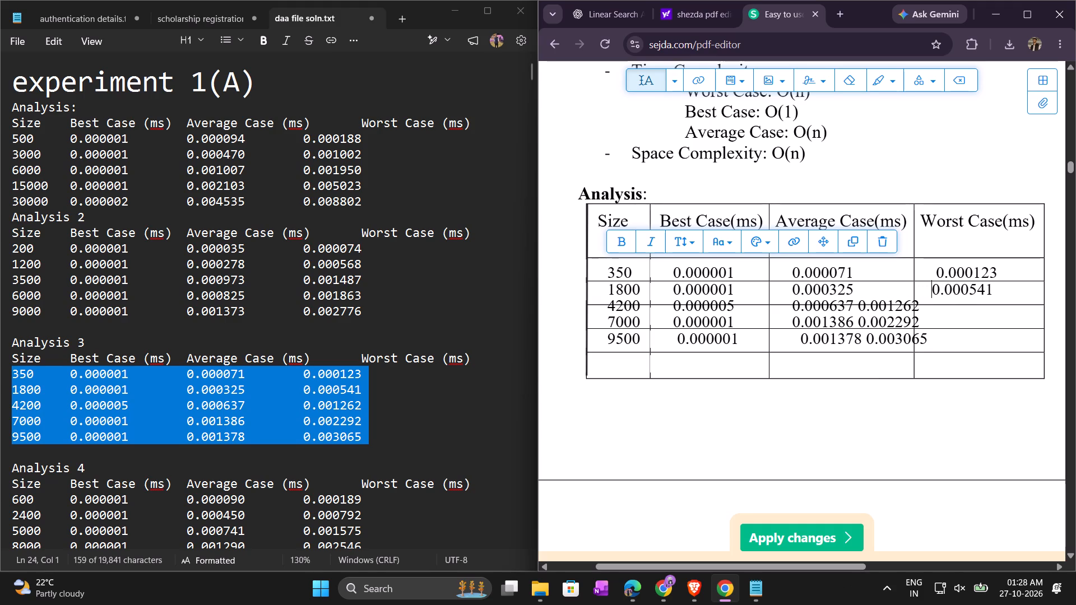
key("space")
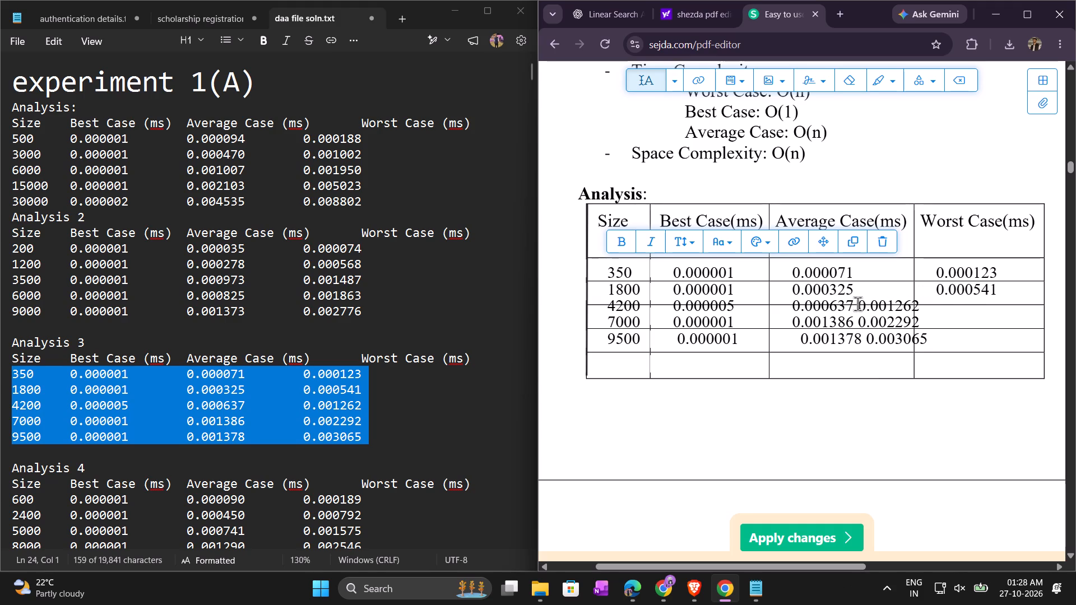
Widen the gap before 0.001262 in the 4200 row to align it with the Worst Case values above.
right_click(857, 304)
key("space")
key("space")
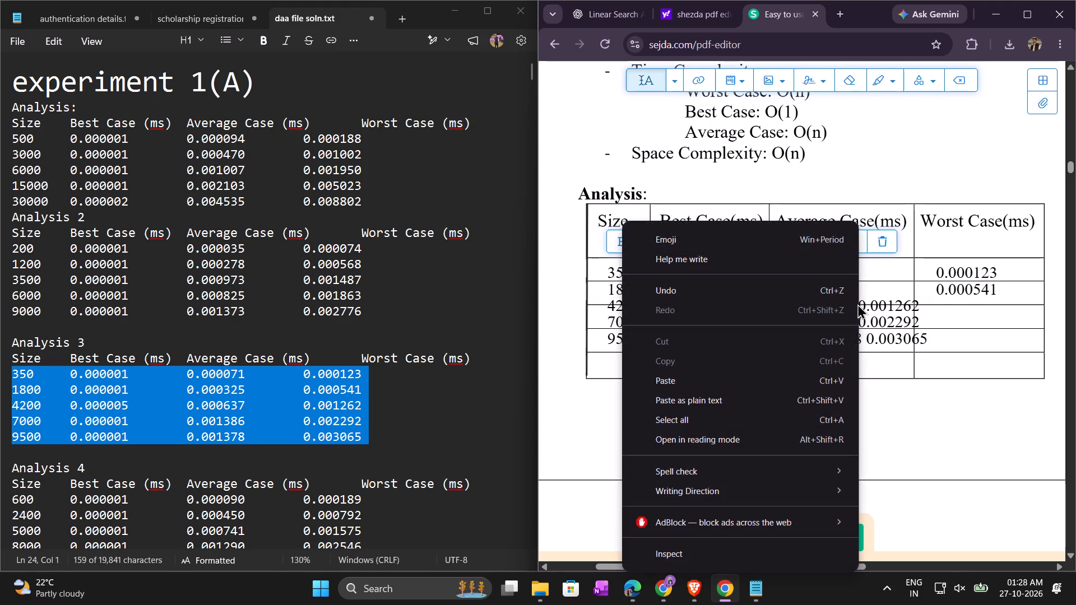
left_click(862, 305)
key("space")
key("space")
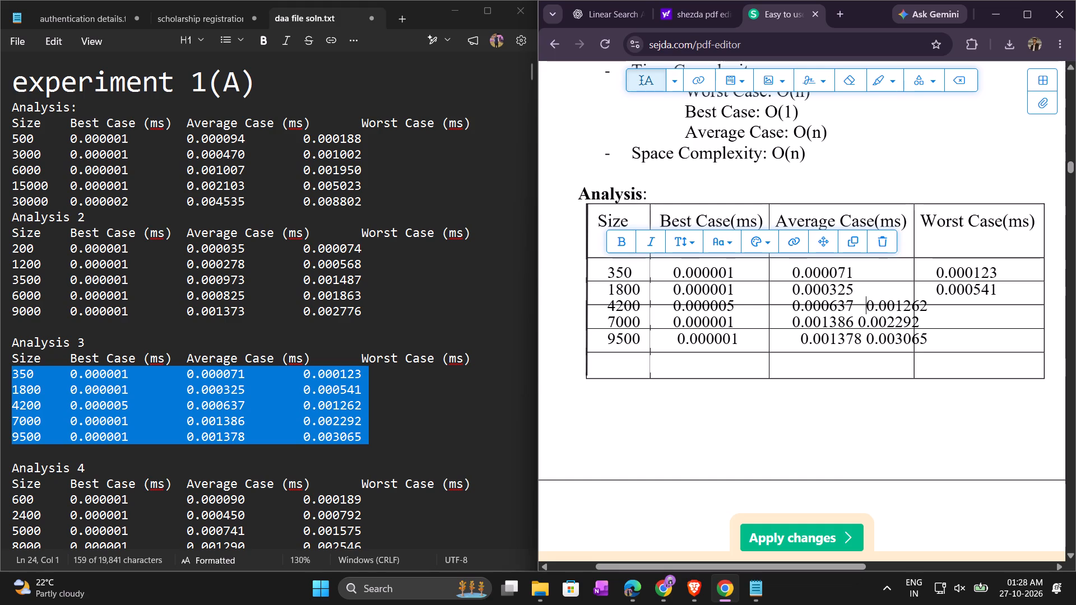
key("space")
key("space")
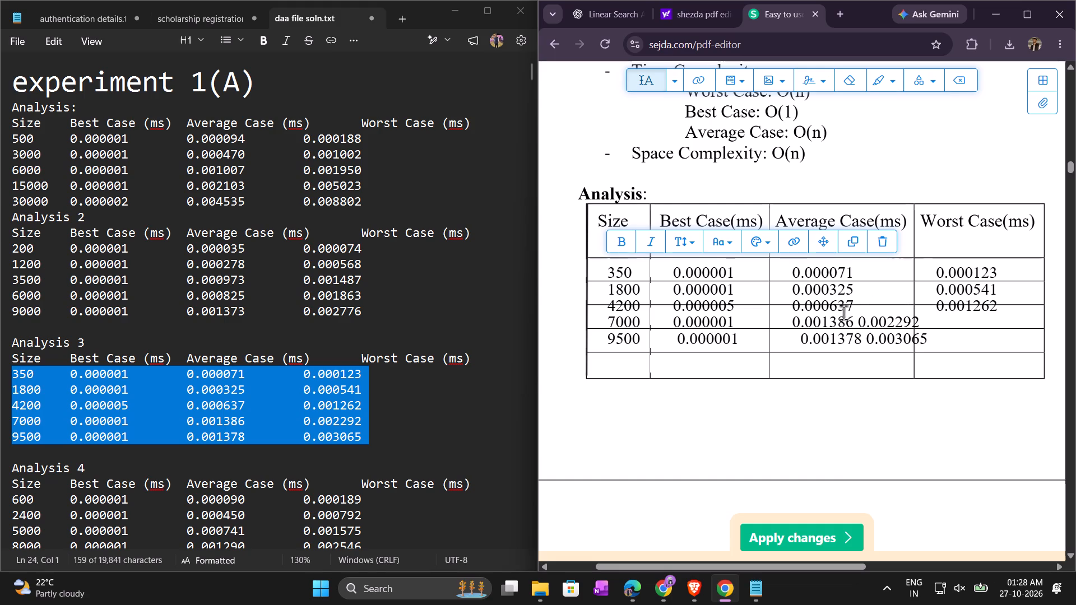
Widen the gap before 0.002292 in the 7000 row to align it with the Worst Case values above.
left_click(856, 319)
key("space")
key("space")
key("space")
key("space")
key("space")
key("space")
key("space")
key("space")
key("space")
key("space")
key("space")
key("space")
key("space")
key("space")
key("space")
key("space")
key("space")
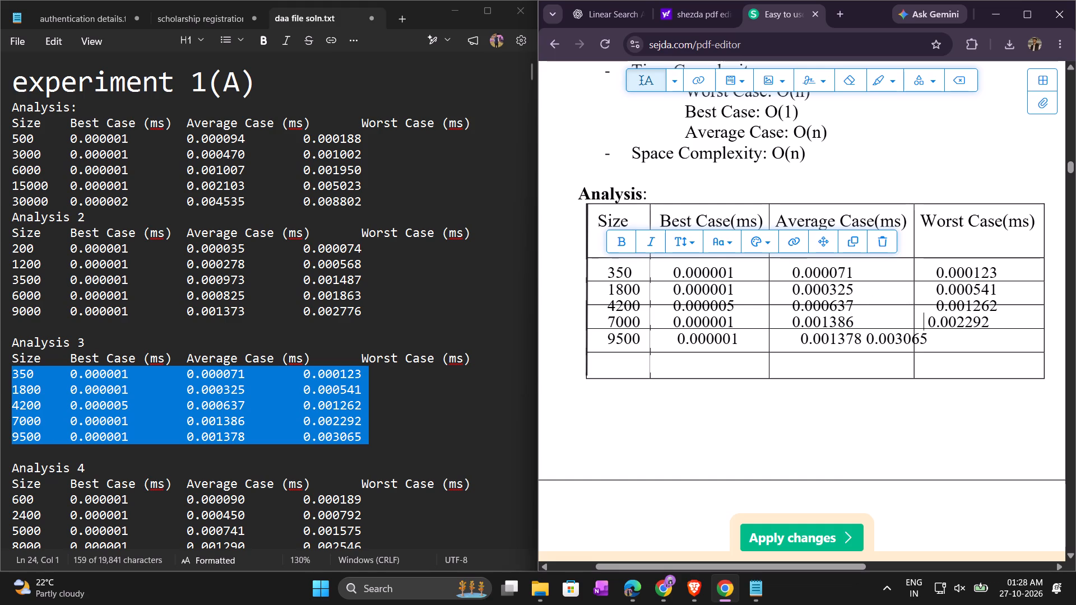
key("space")
key("space")
key("space")
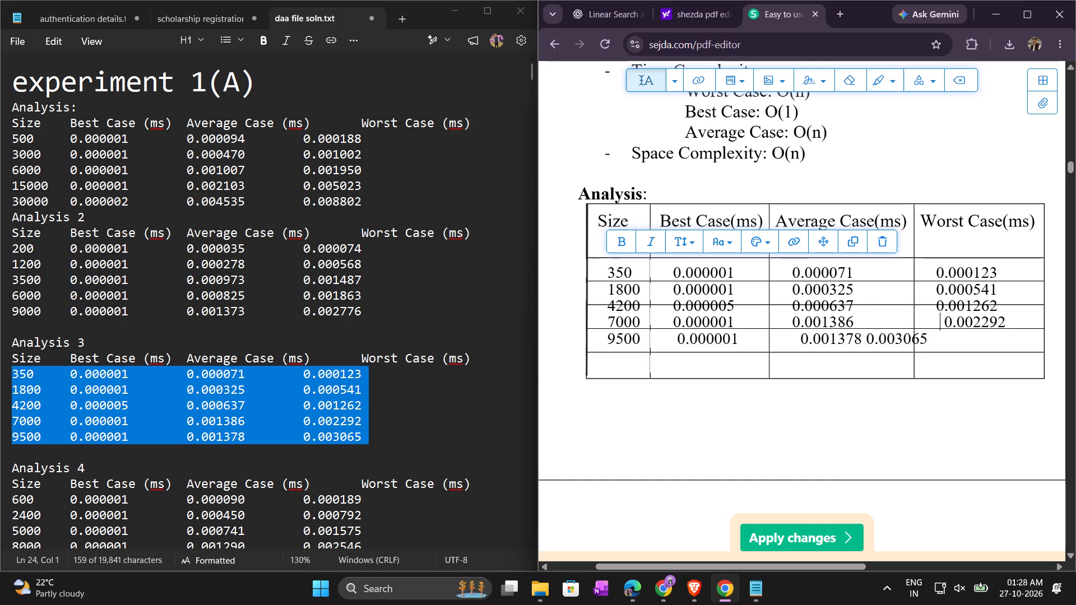
key("space")
key("BackSpace")
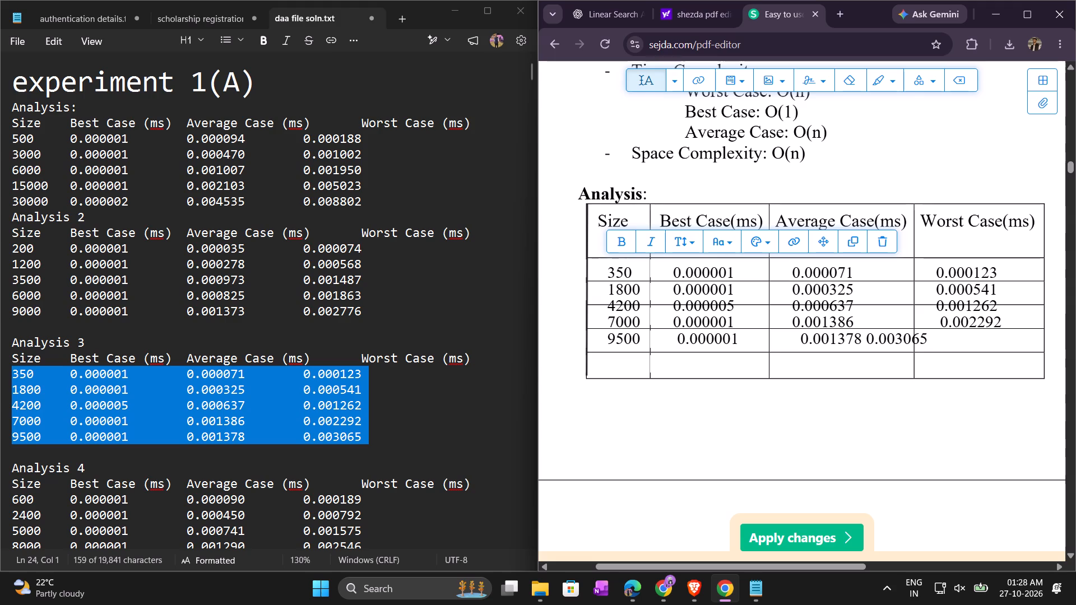
key("BackSpace")
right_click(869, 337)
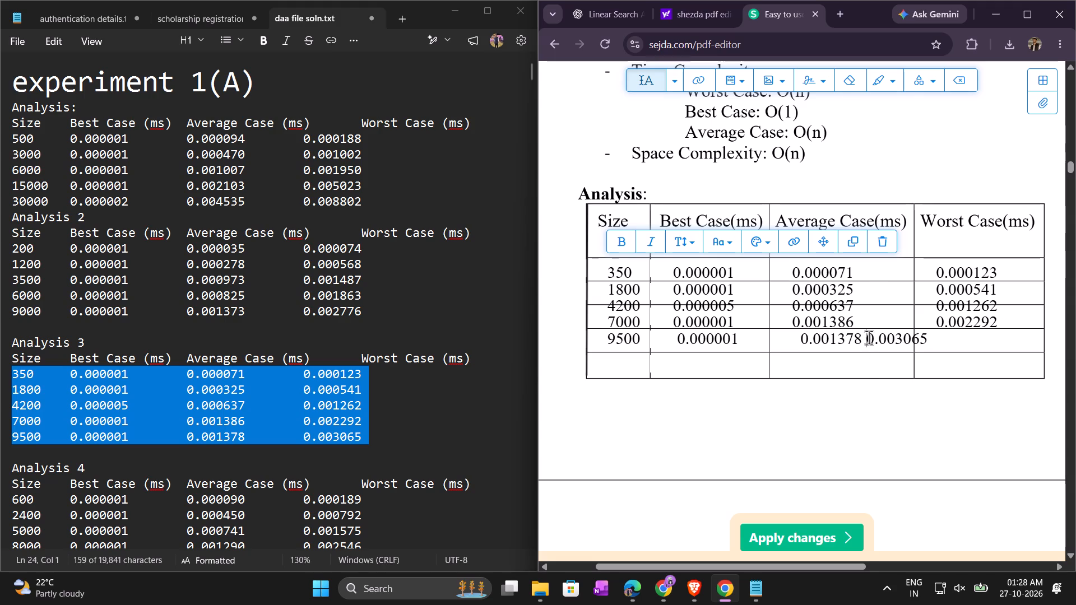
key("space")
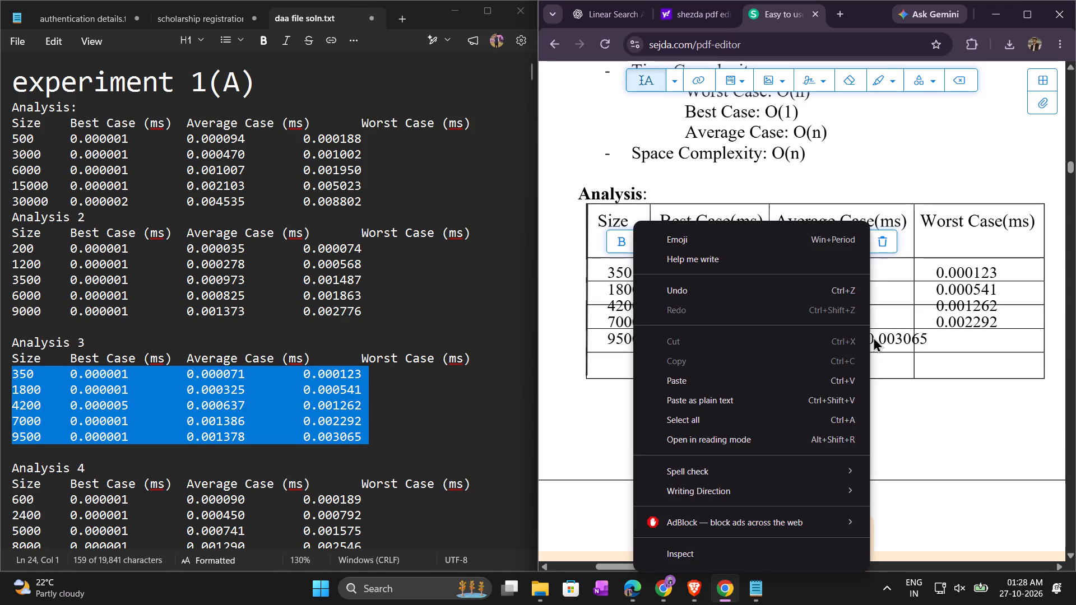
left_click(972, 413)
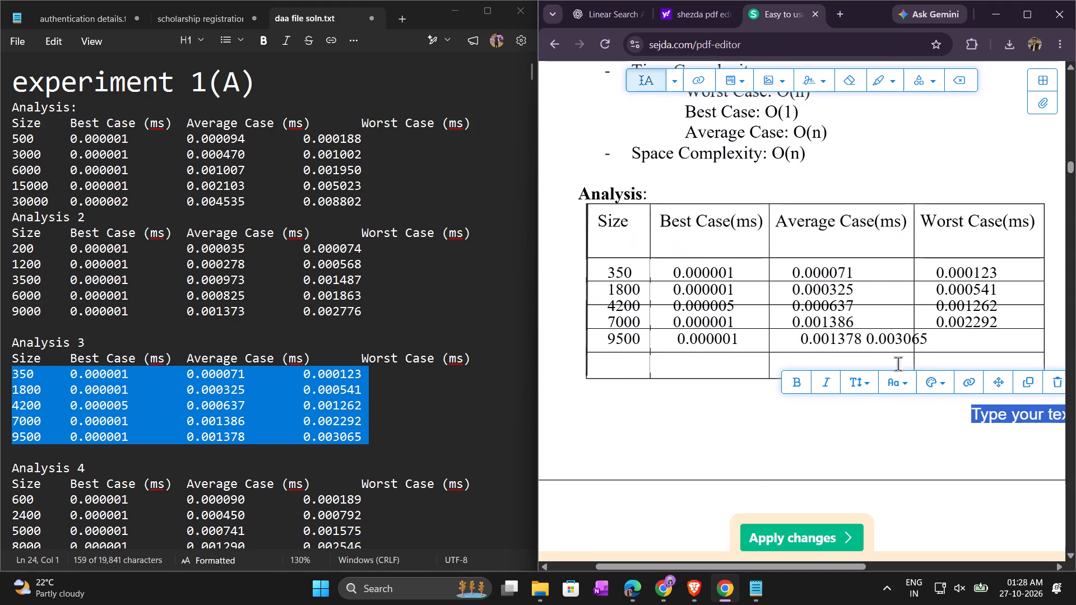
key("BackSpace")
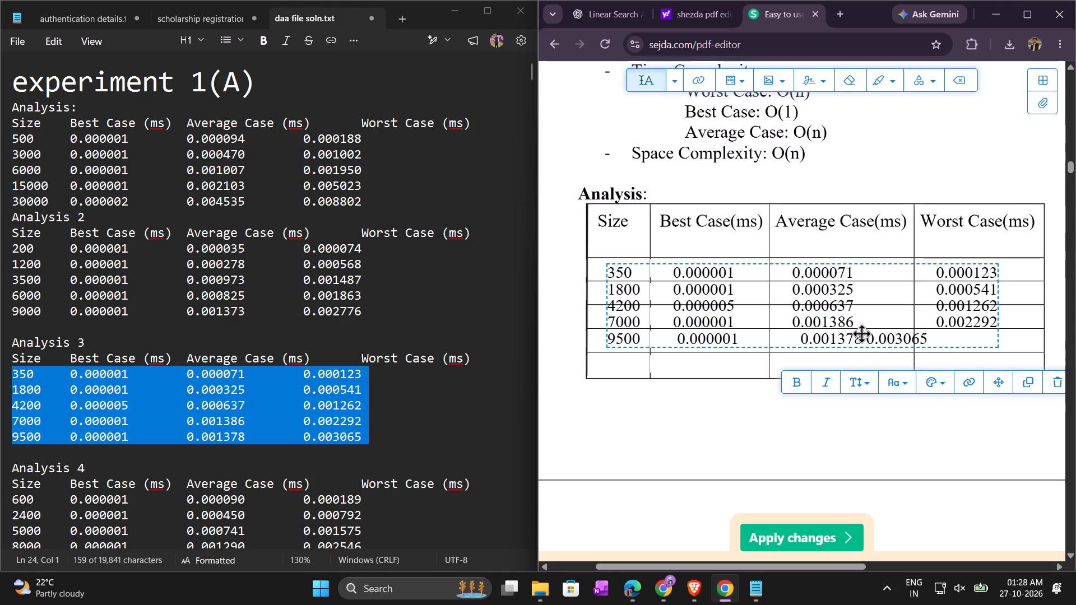
Widen the gap before 0.003065 in the 9500 row so it sits in the Worst Case column.
left_click(865, 341)
left_click(868, 340)
key("space")
key("space")
key("space")
key("space")
key("space")
key("space")
key("space")
key("space")
key("space")
key("space")
key("space")
key("space")
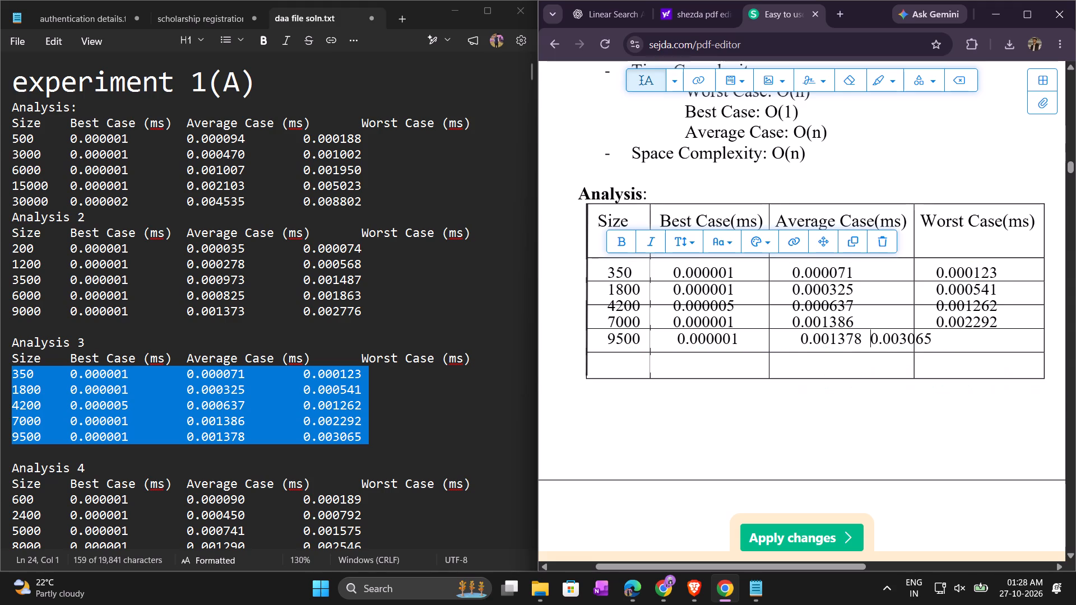
key("space")
key("space")
key("space")
key("space")
key("space")
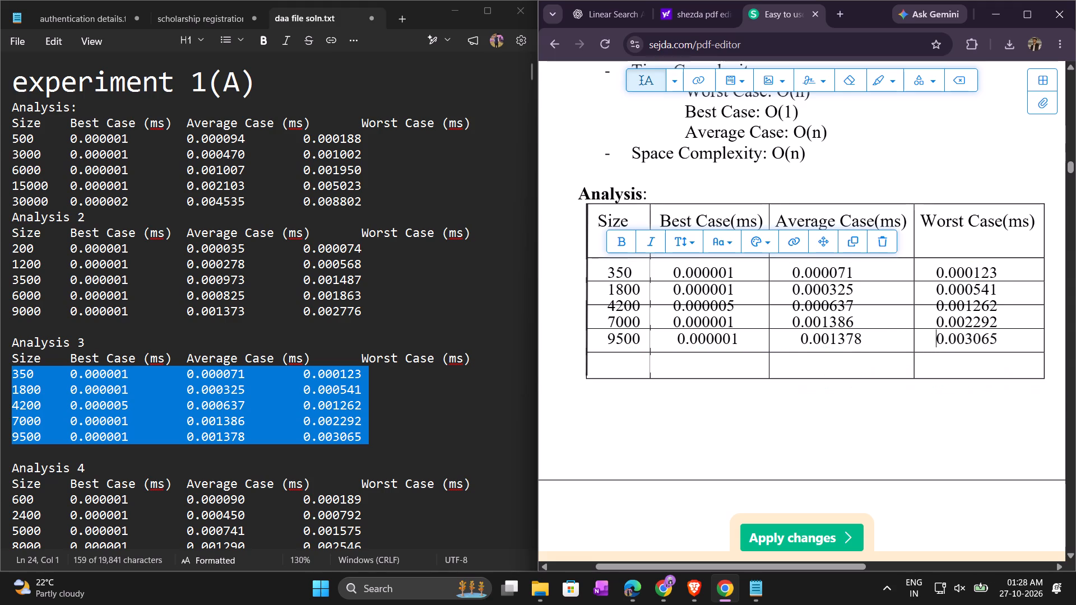
key("space")
key("space")
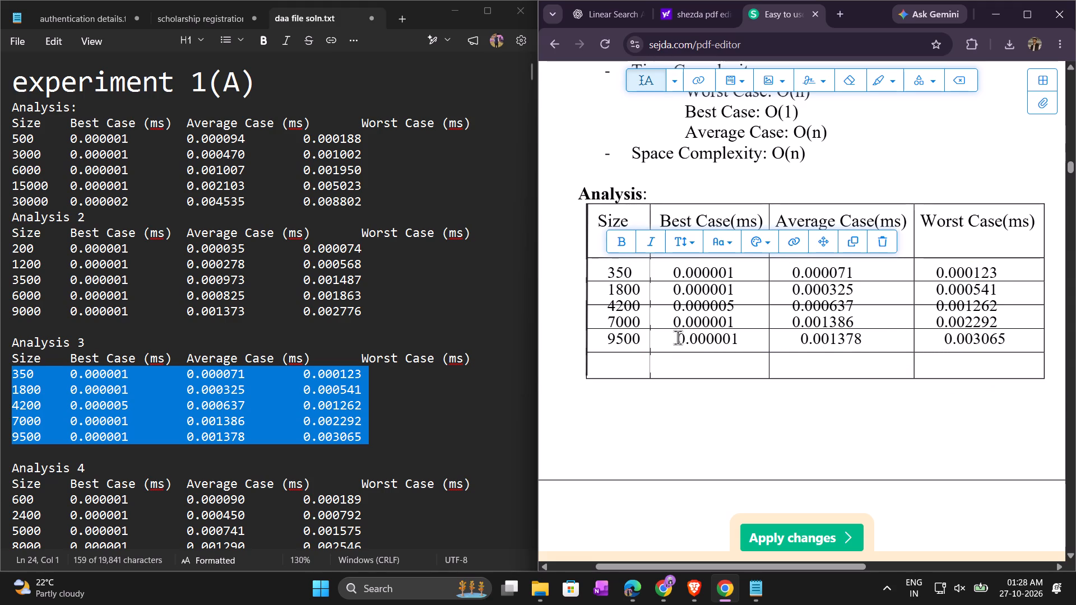
Remove the extra space before 0.000001 and before 0.001378 in the 9500 row to align its values with the rows above.
left_click(678, 337)
key("BackSpace")
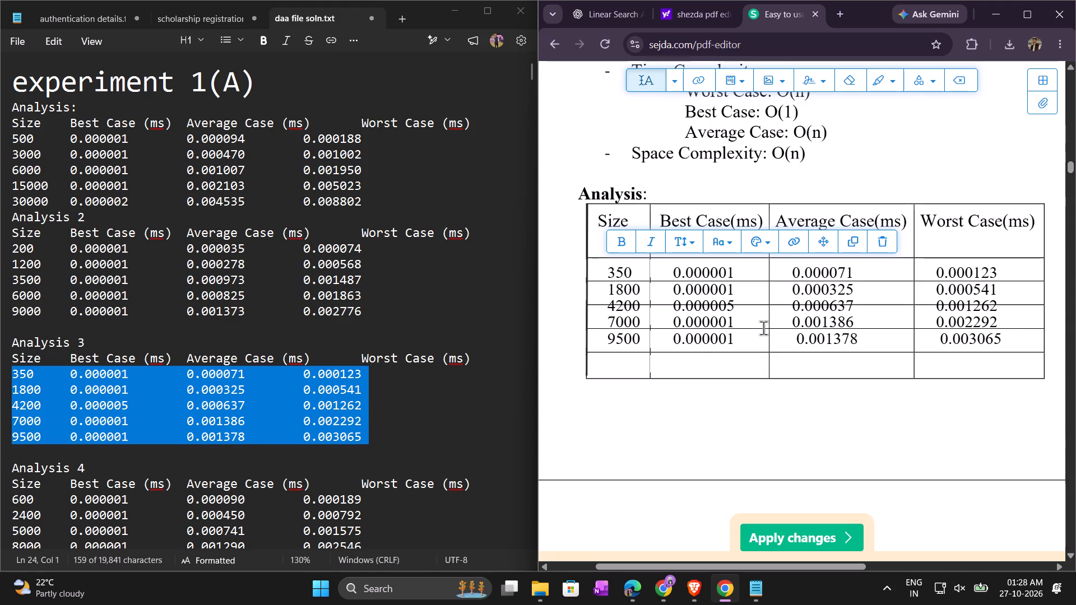
left_click(795, 338)
key("BackSpace")
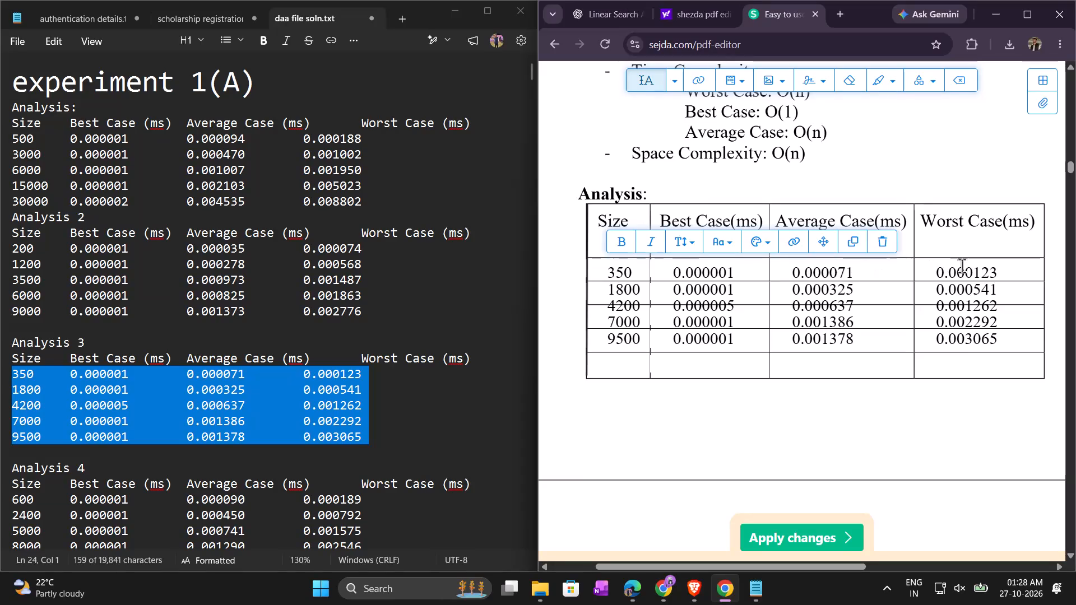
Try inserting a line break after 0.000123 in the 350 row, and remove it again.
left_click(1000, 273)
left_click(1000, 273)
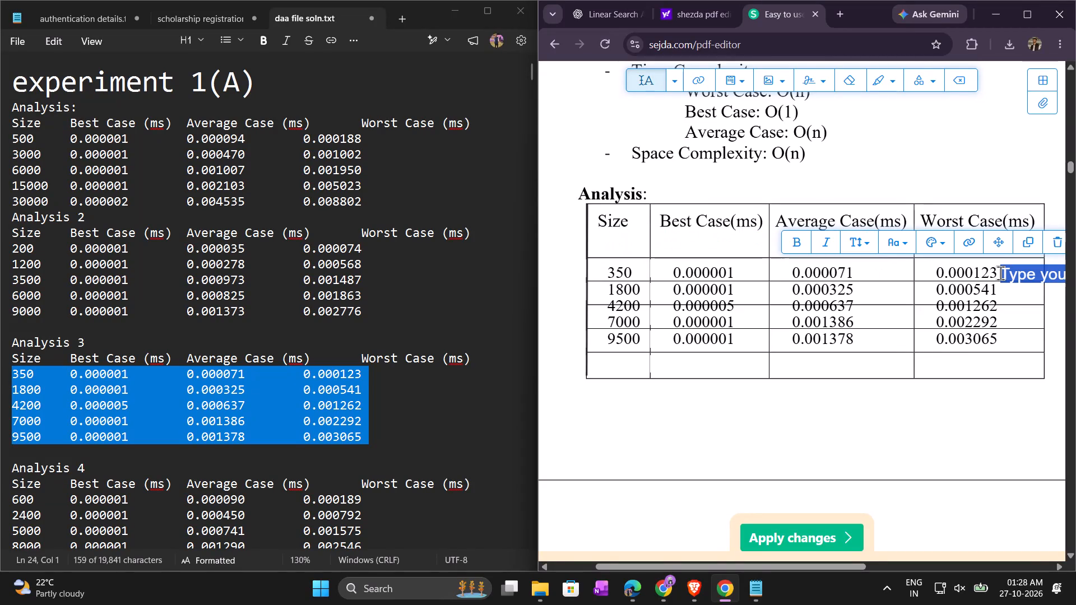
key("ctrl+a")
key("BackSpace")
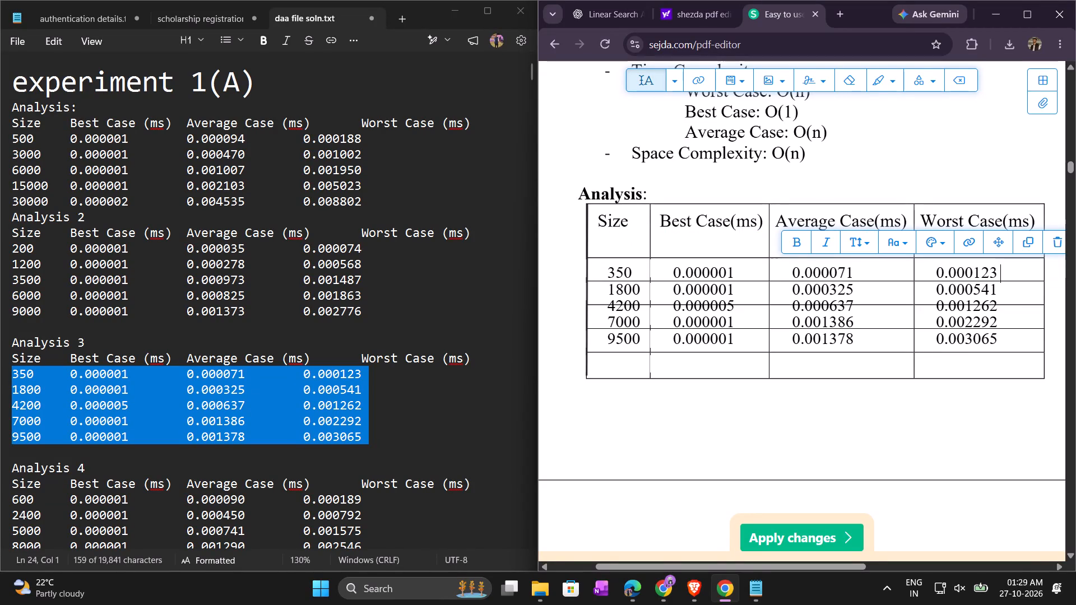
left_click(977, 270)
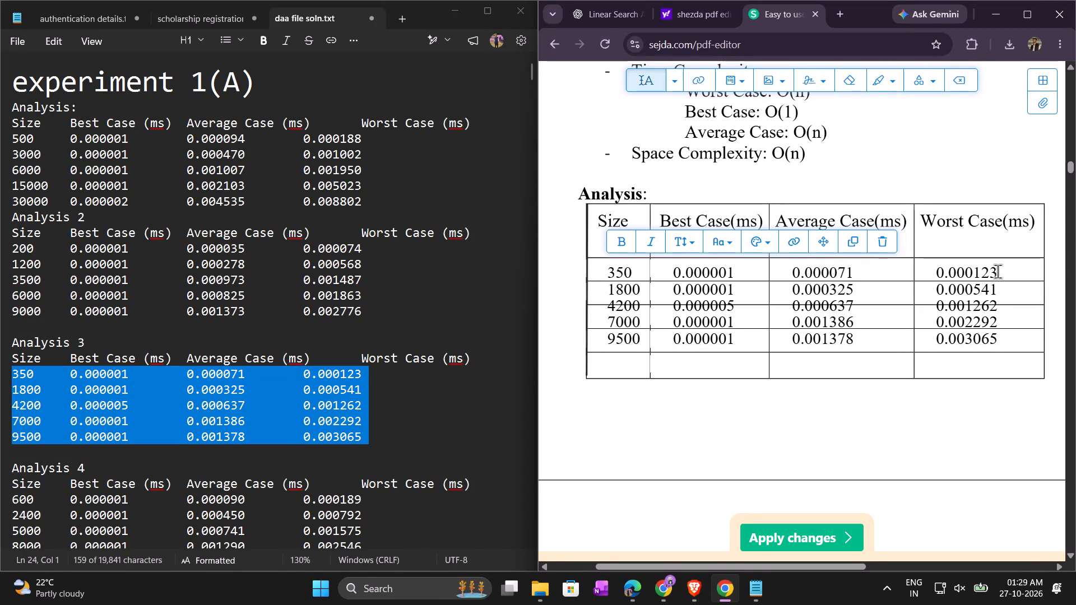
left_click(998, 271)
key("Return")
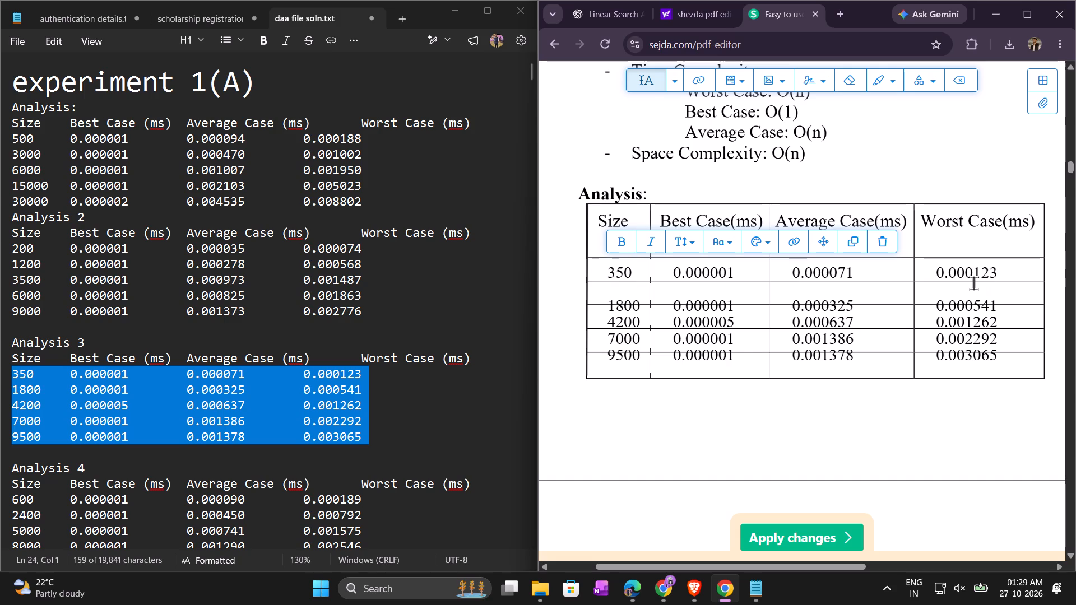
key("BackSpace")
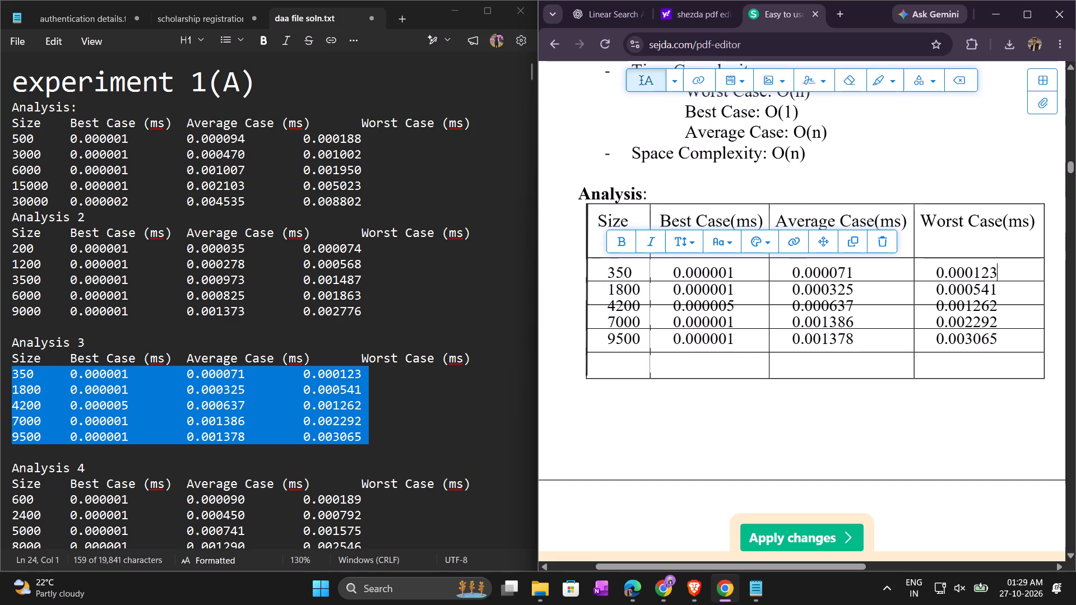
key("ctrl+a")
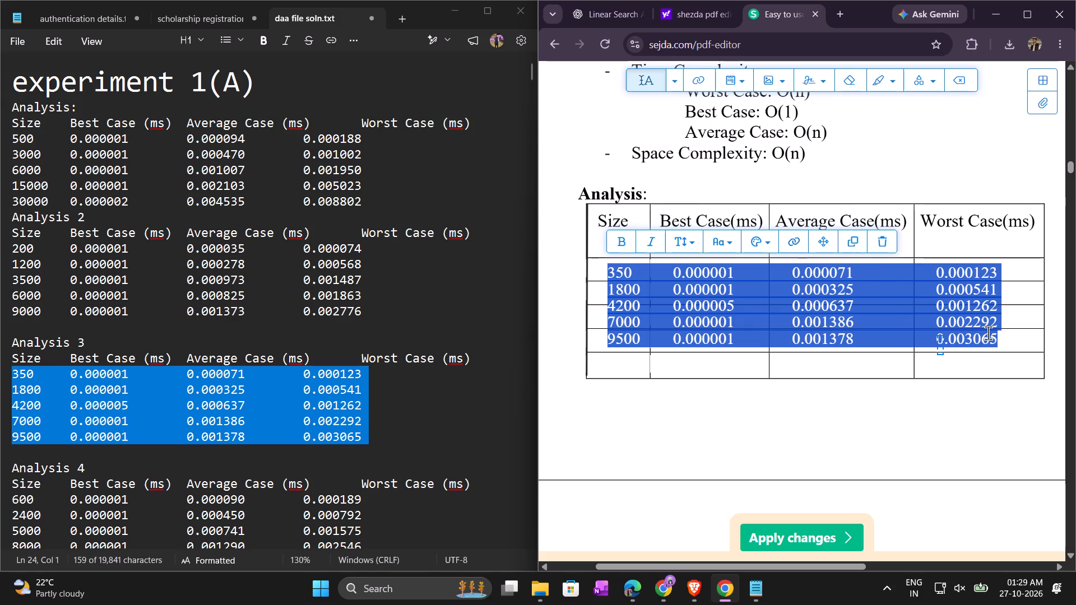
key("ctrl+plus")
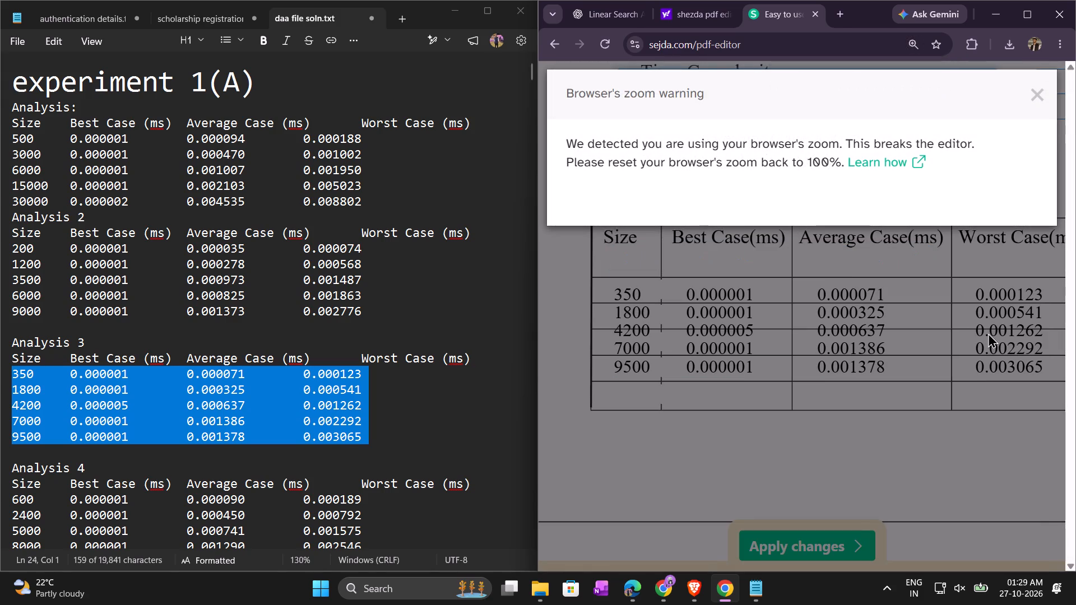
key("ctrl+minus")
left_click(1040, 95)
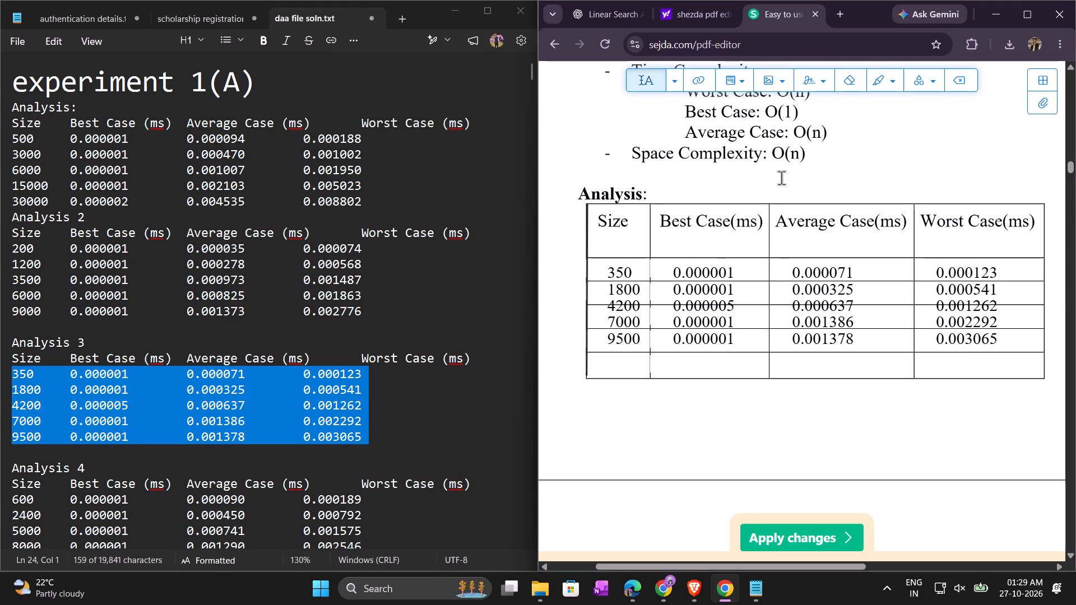
Move the block of Analysis 3 values down out of the table grid into the blank space beneath it.
left_click(869, 323)
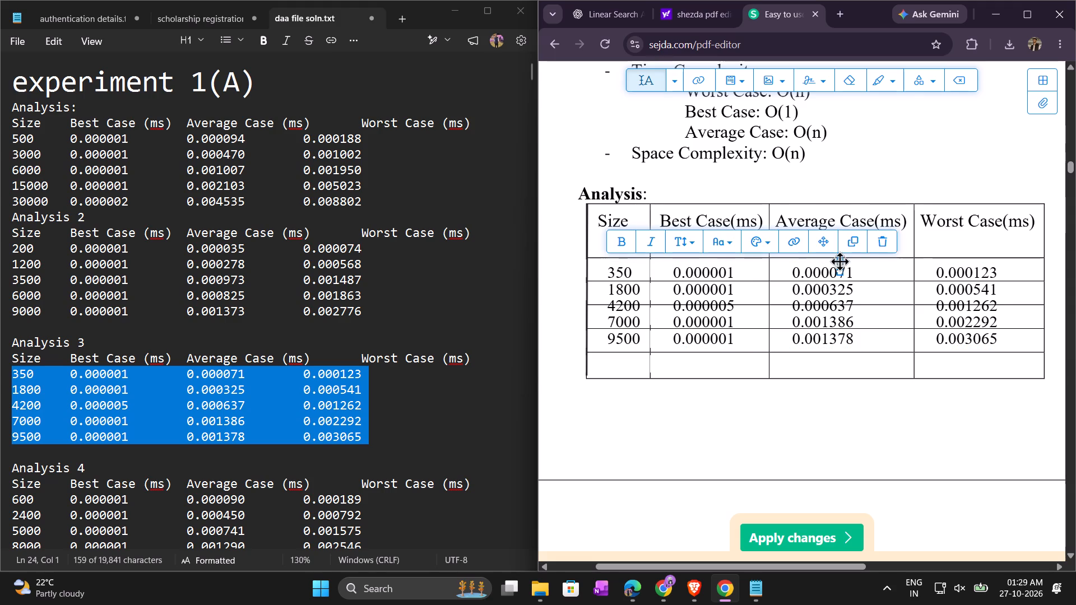
left_click(827, 249)
left_click_drag(819, 287, 815, 423)
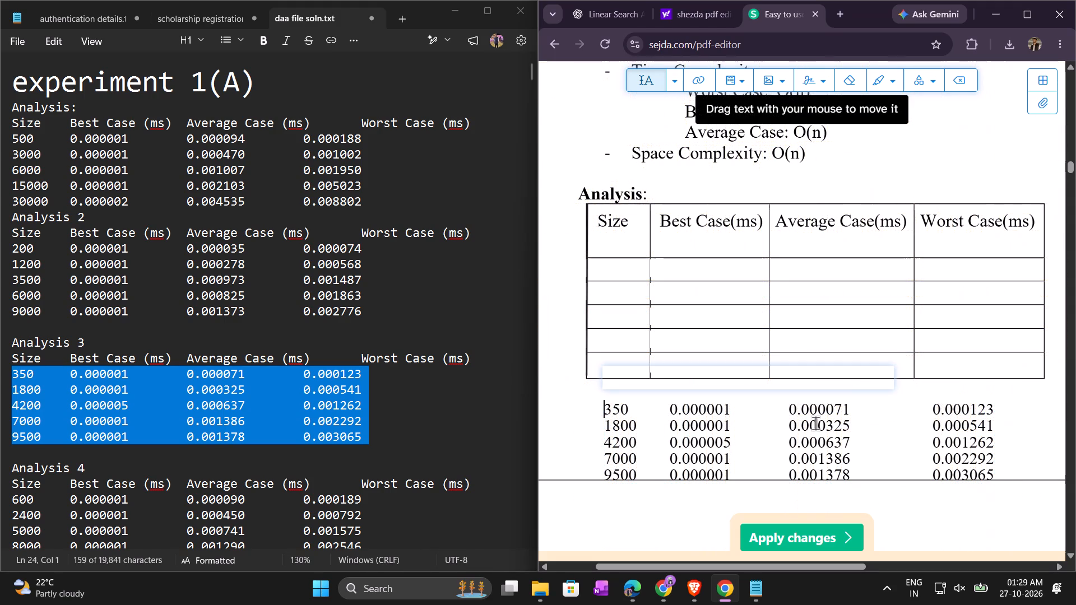
White out all the empty table rows below the Size, Best, Average and Worst Case header row.
left_click(853, 71)
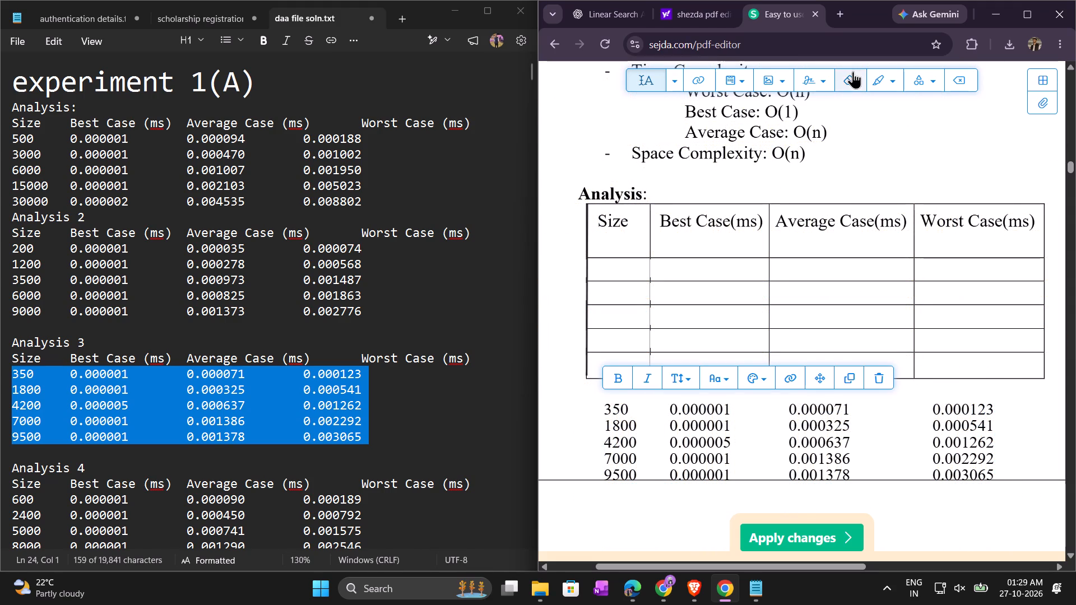
left_click_drag(571, 258, 976, 305)
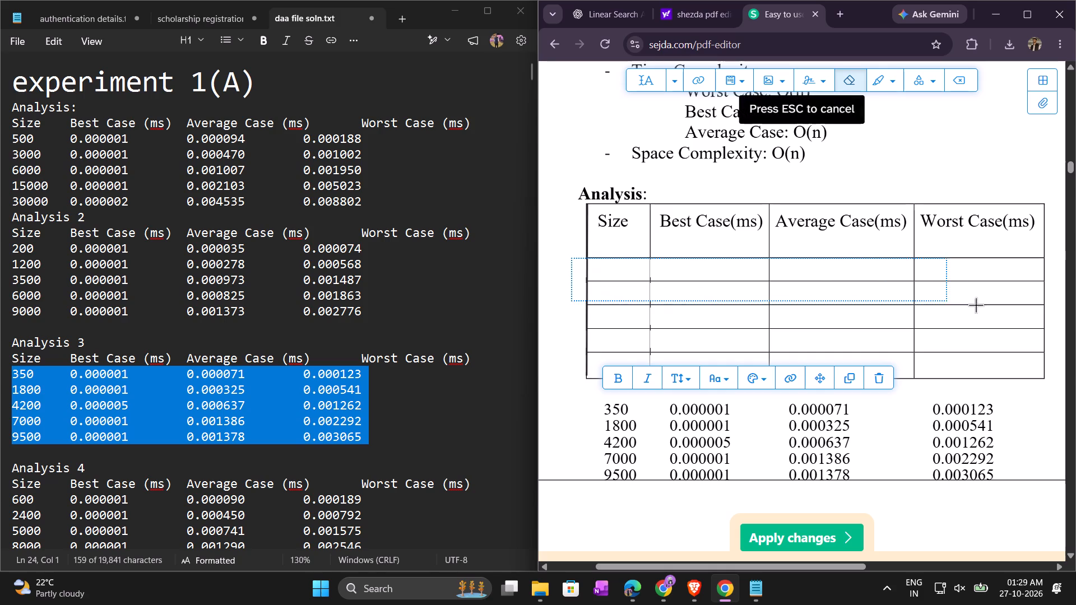
left_click_drag(976, 305, 1052, 386)
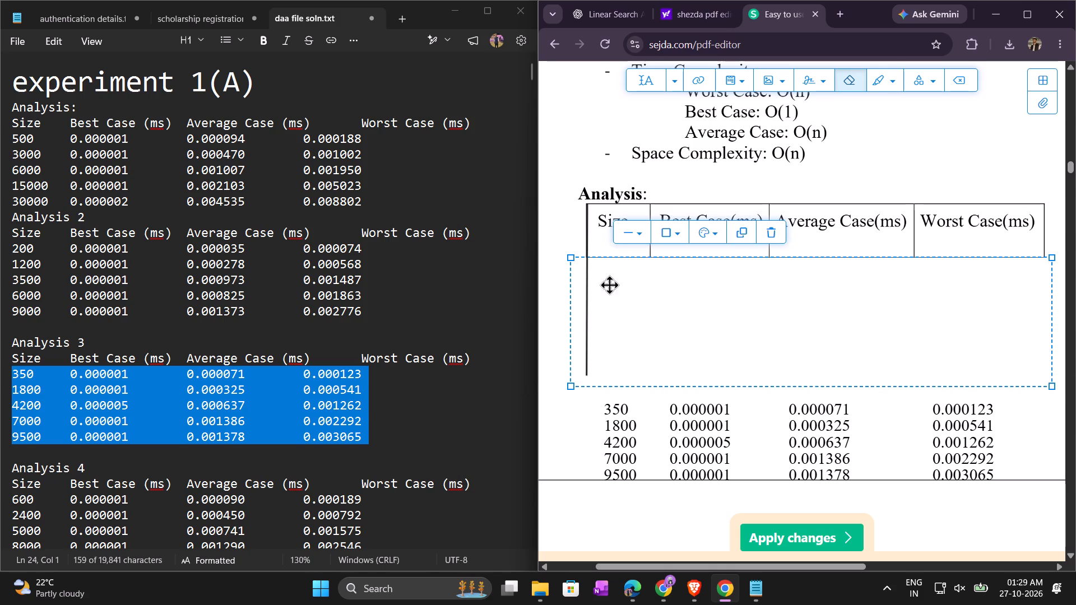
left_click(553, 224)
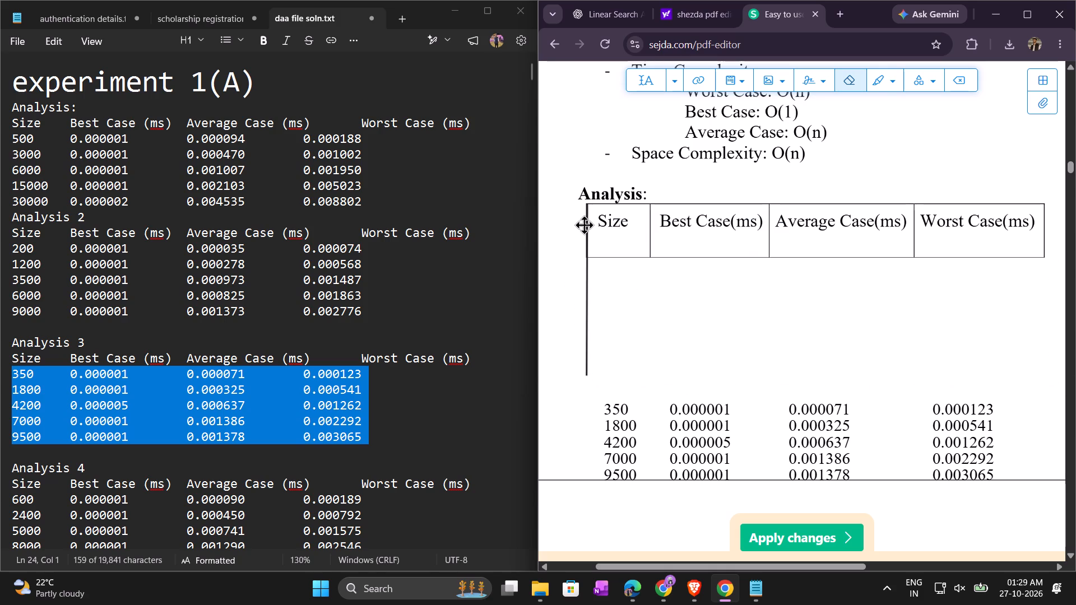
Delete the leftover vertical line along the left edge of the whited-out table.
left_click_drag(584, 225, 585, 254)
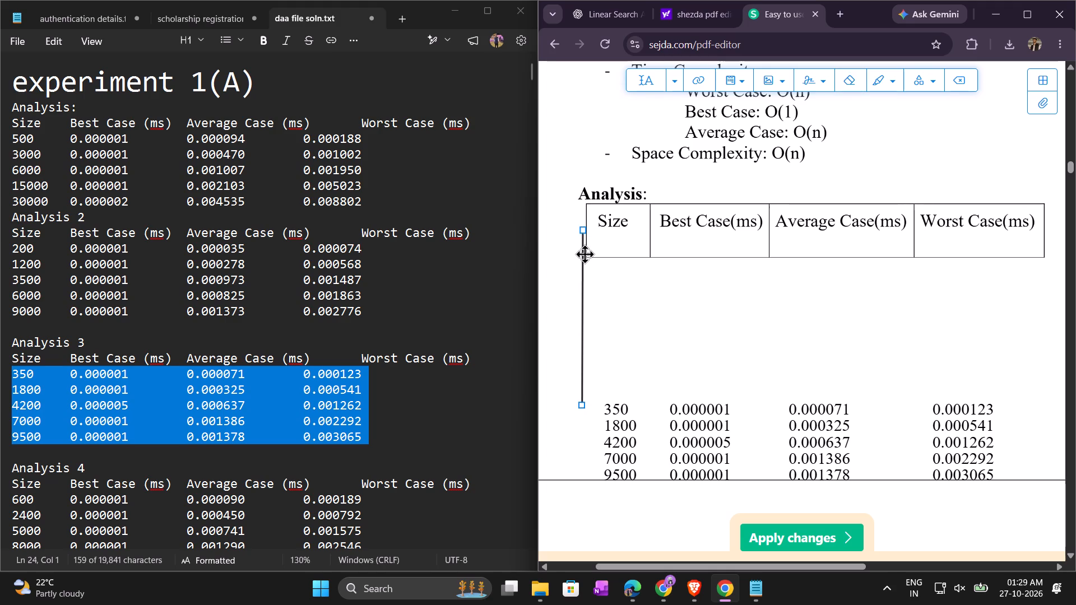
left_click_drag(585, 254, 585, 255)
left_click(709, 212)
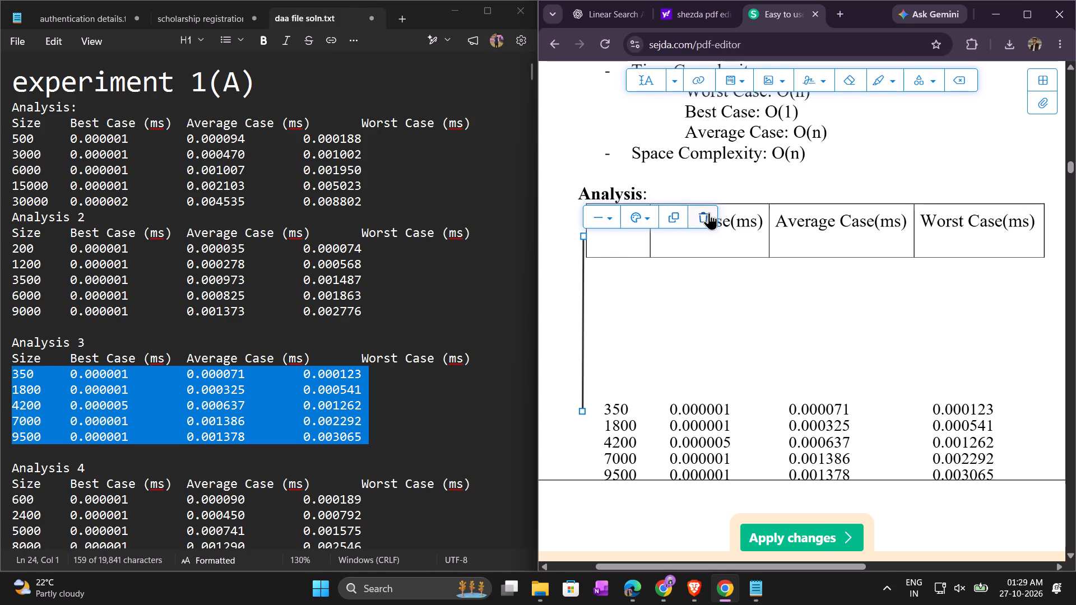
Move the block of values up so the 350 row sits directly below the header row with values under their column headings.
left_click(756, 429)
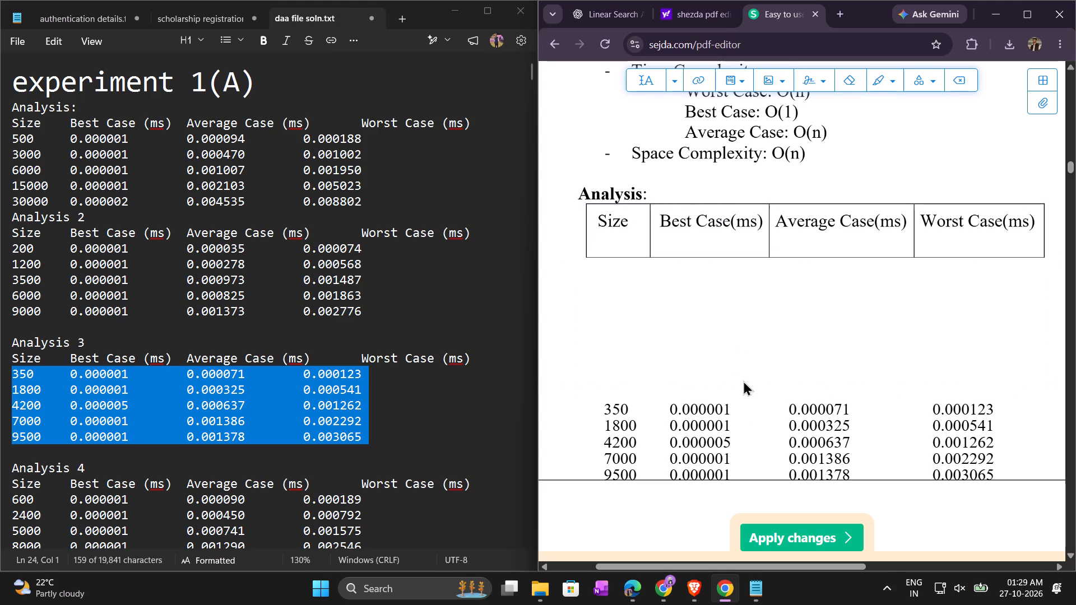
left_click(636, 68)
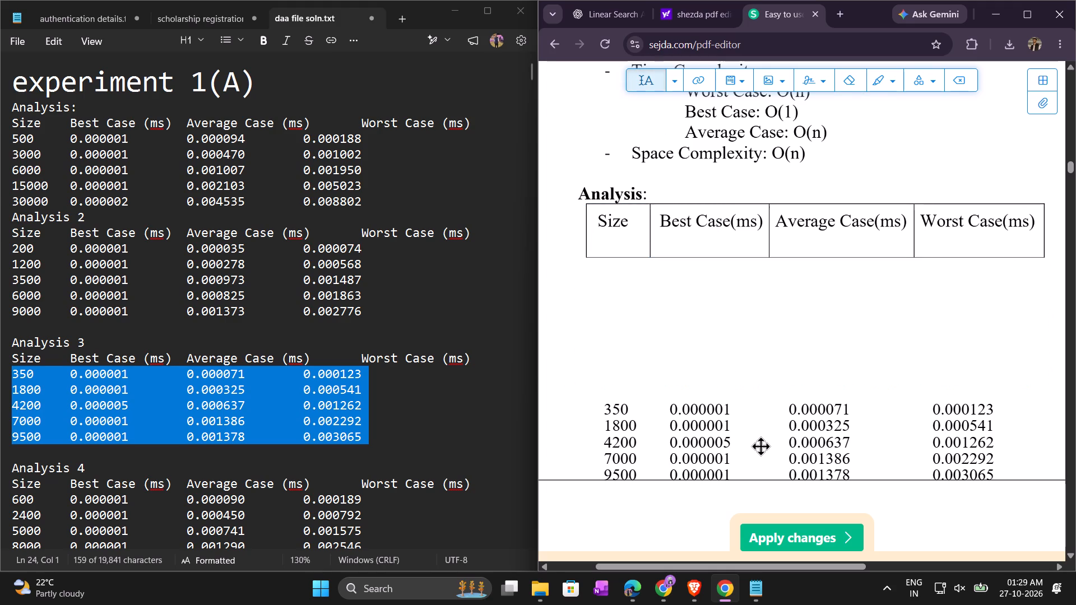
left_click_drag(760, 446, 760, 313)
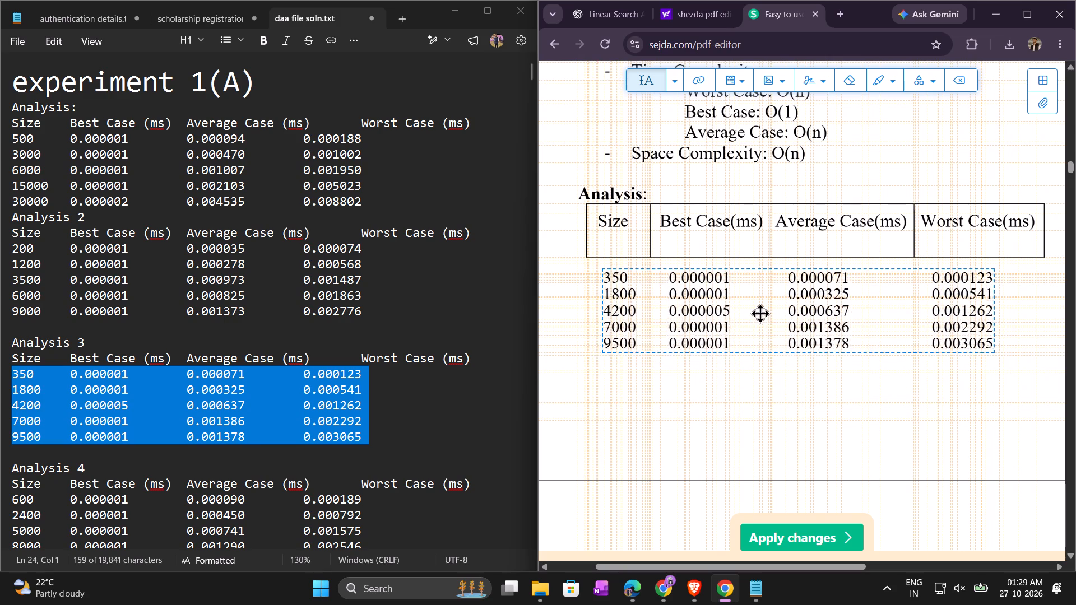
left_click_drag(760, 313, 769, 301)
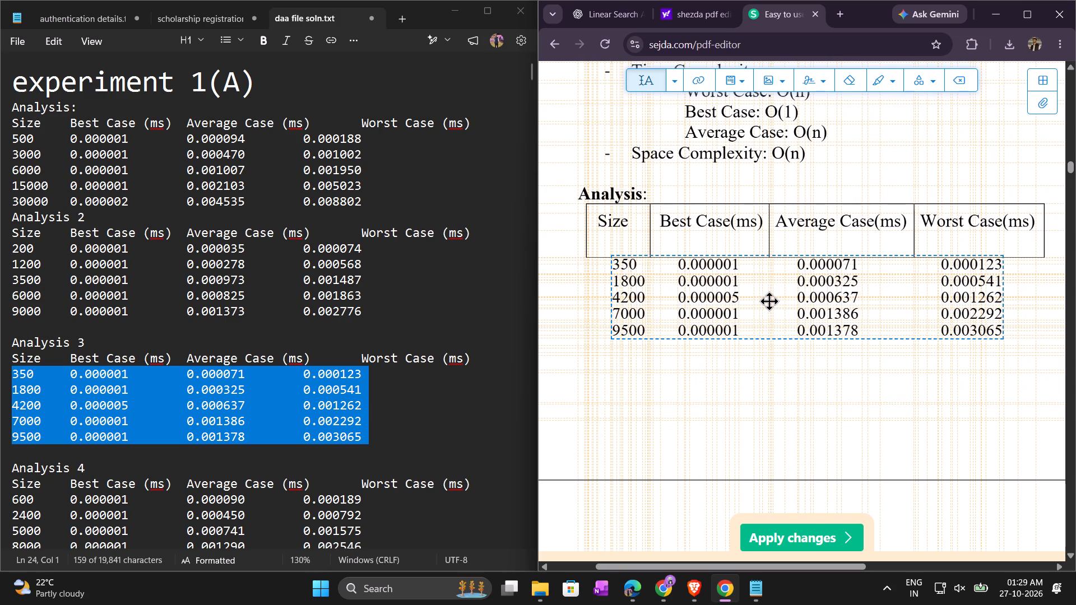
left_click_drag(769, 301, 762, 304)
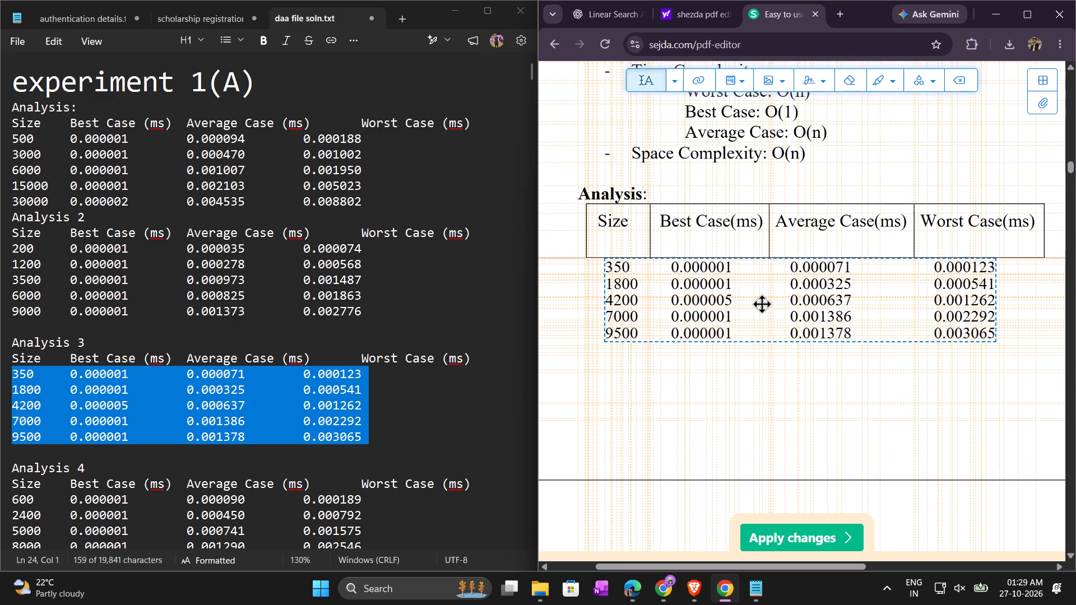
left_click_drag(762, 304, 758, 303)
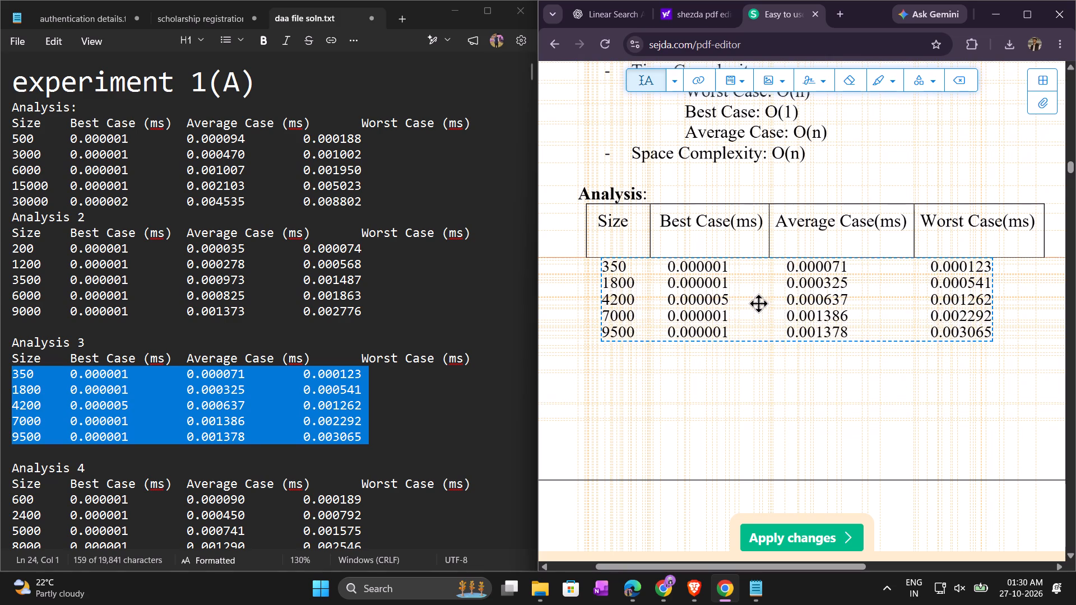
left_click_drag(758, 303, 759, 304)
left_click(671, 273)
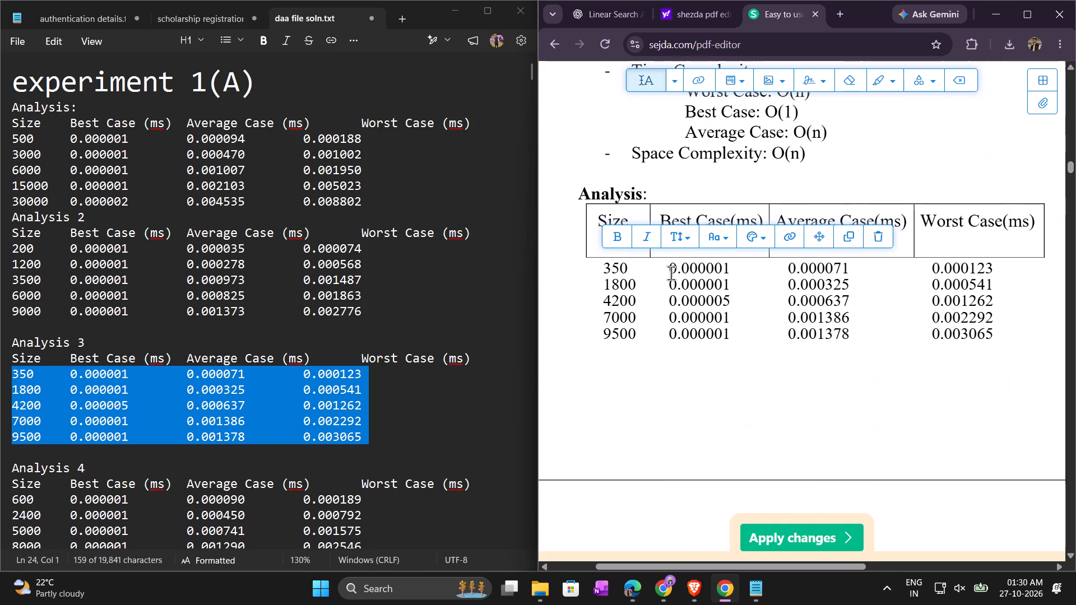
Insert two spaces before the Best Case value in each of the five rows, shifting the case values under their headings.
key("space")
key("space")
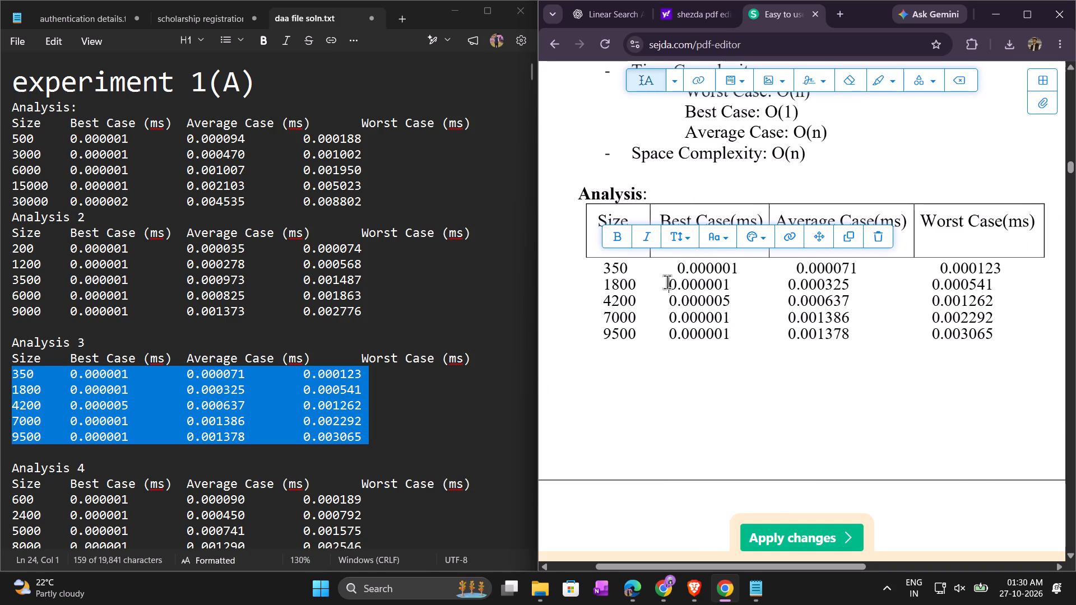
left_click(667, 282)
key("space")
key("space")
left_click(662, 296)
key("space")
key("space")
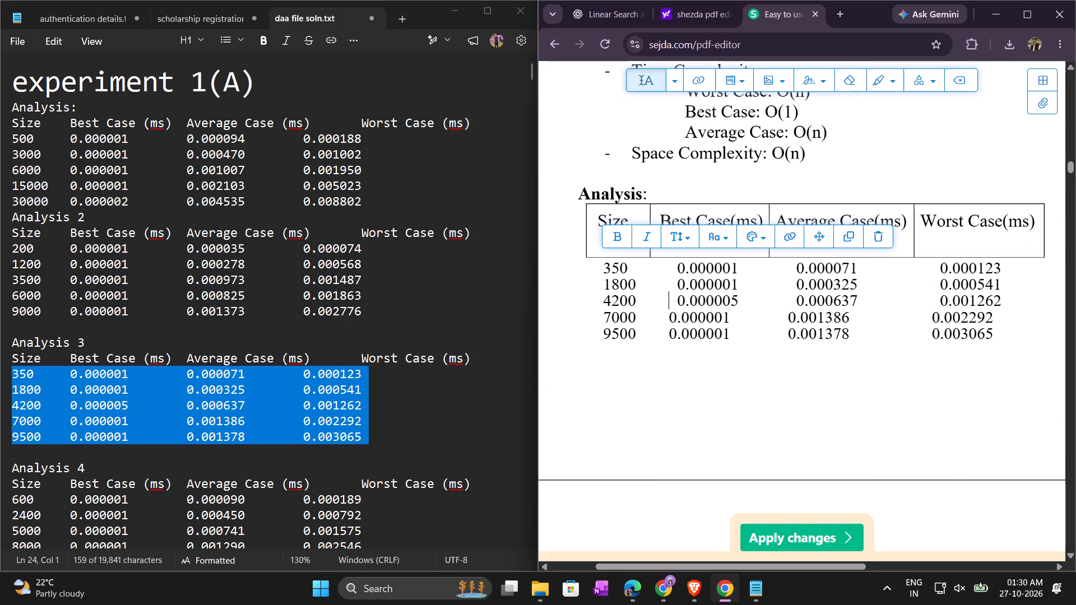
left_click(659, 319)
key("space")
key("space")
left_click(664, 333)
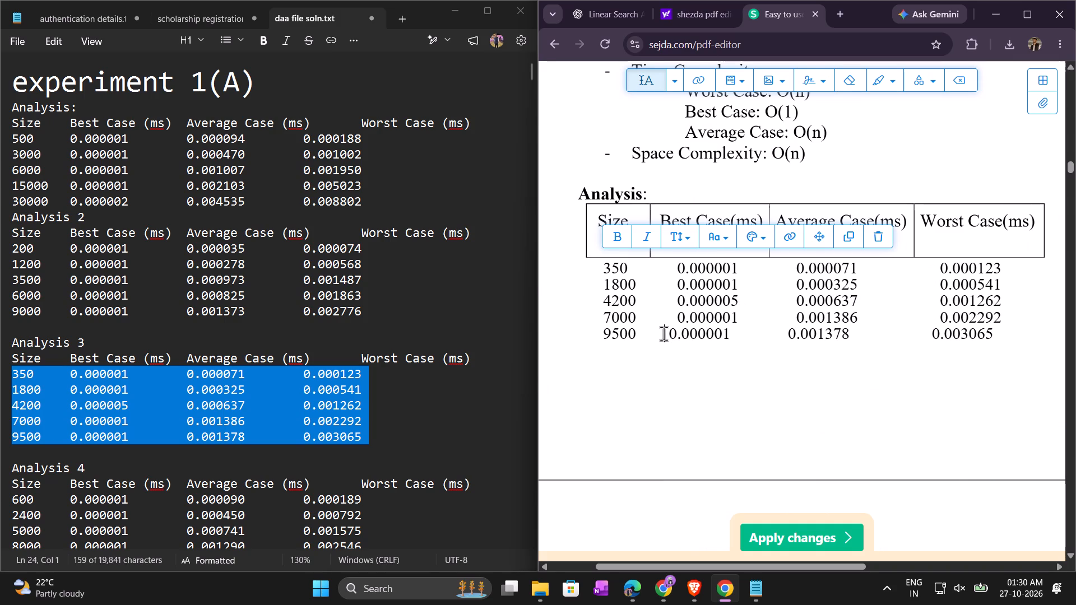
key("space")
key("space")
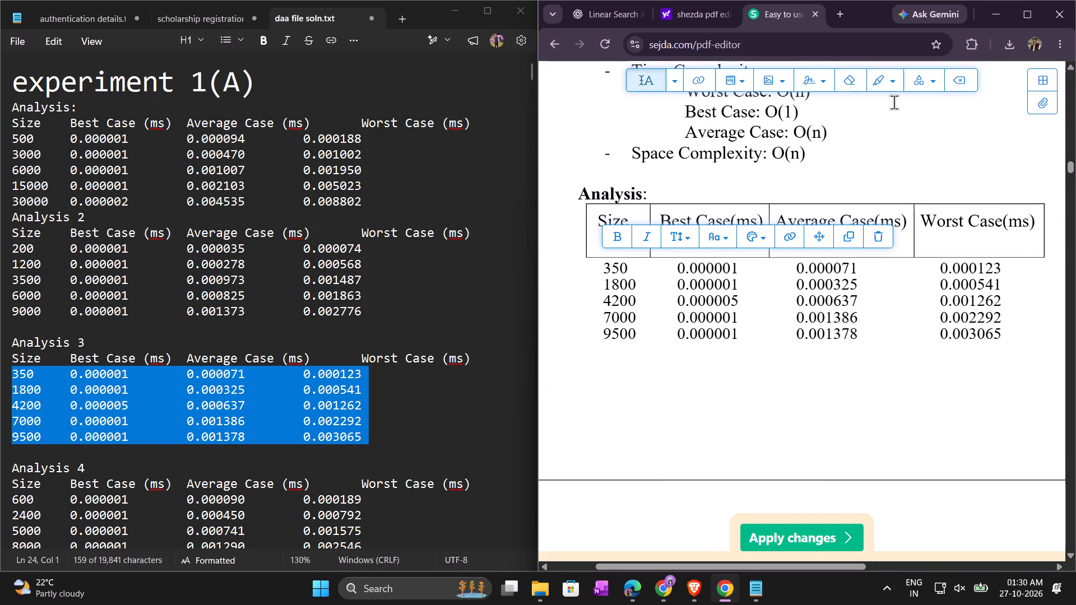
Draw a rectangle outline around the five rows of values, aligned to the header row's bottom edge and full width.
left_click(935, 85)
left_click(927, 122)
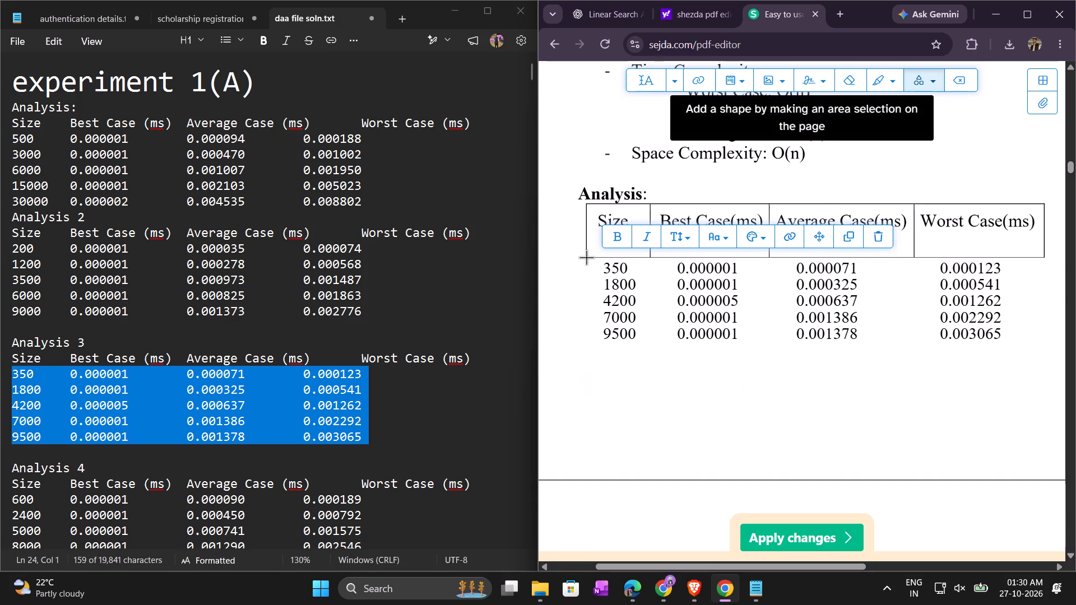
left_click_drag(586, 257, 1038, 349)
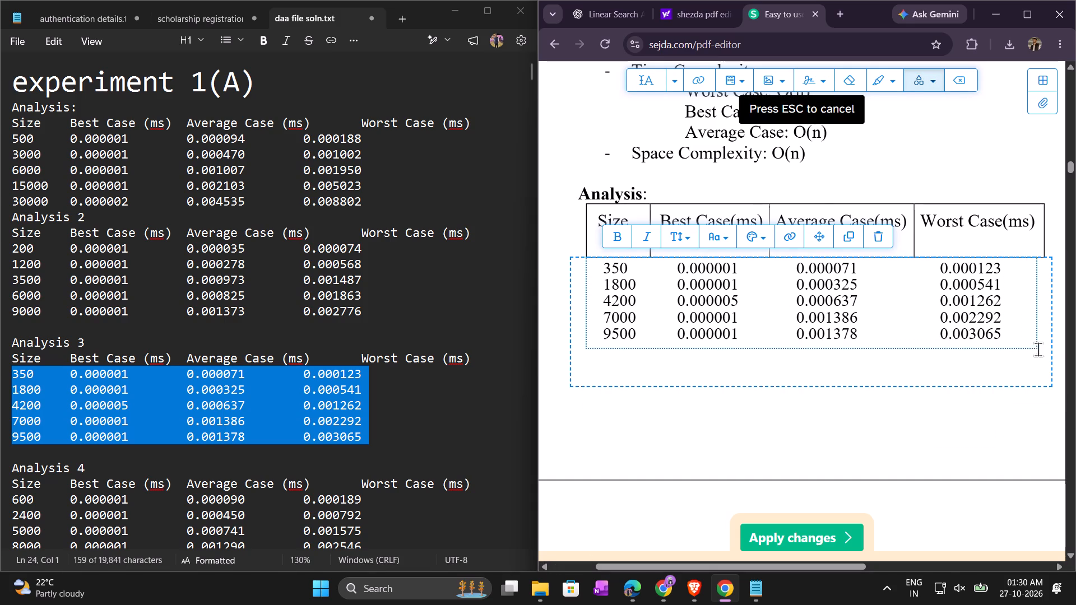
left_click_drag(1038, 349, 1045, 352)
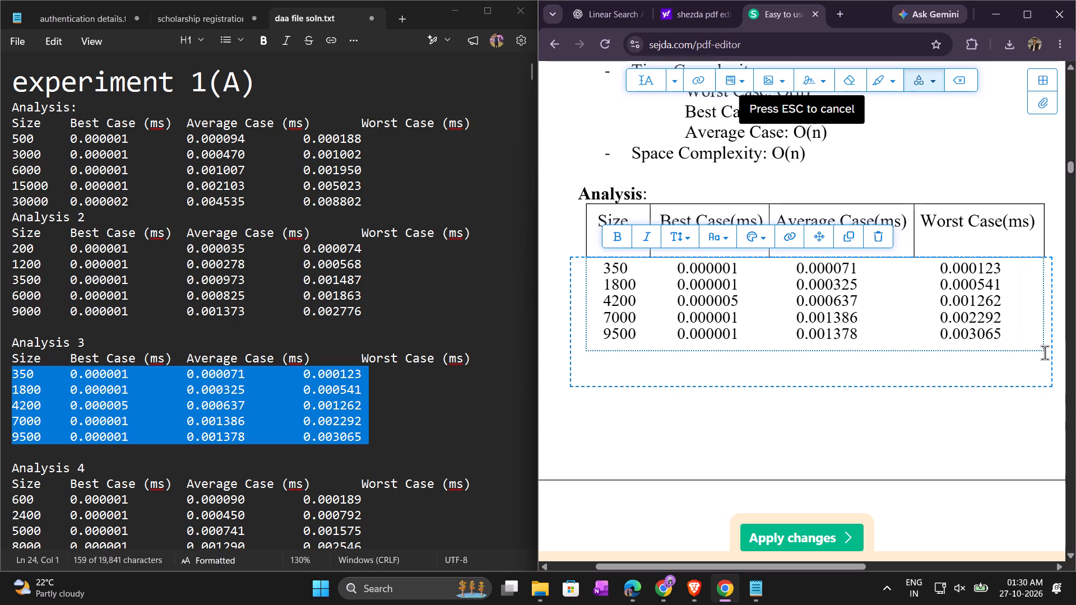
left_click_drag(1045, 352, 1046, 353)
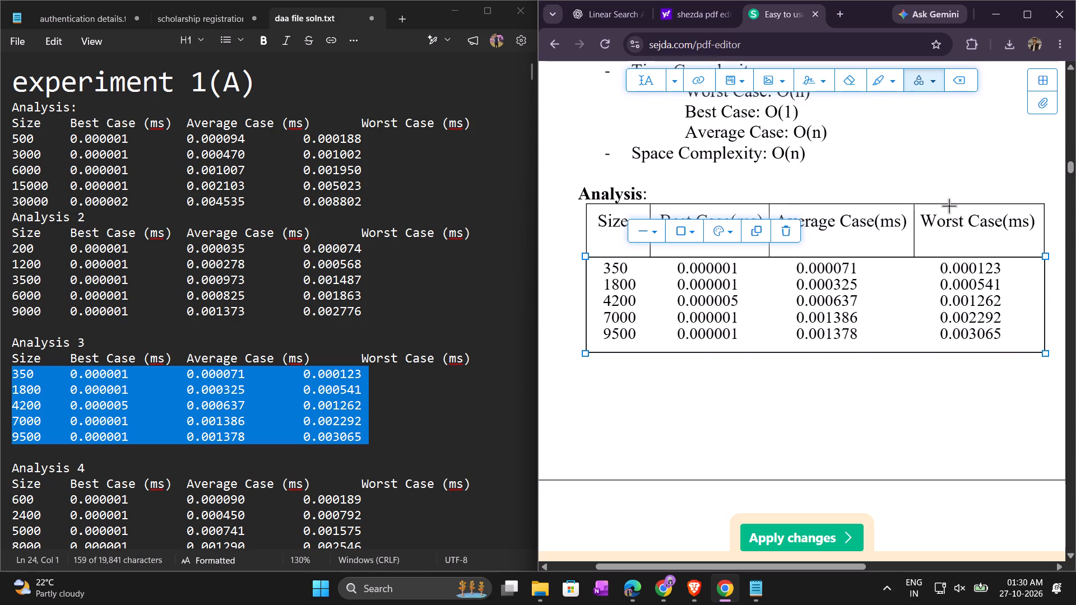
left_click(807, 425)
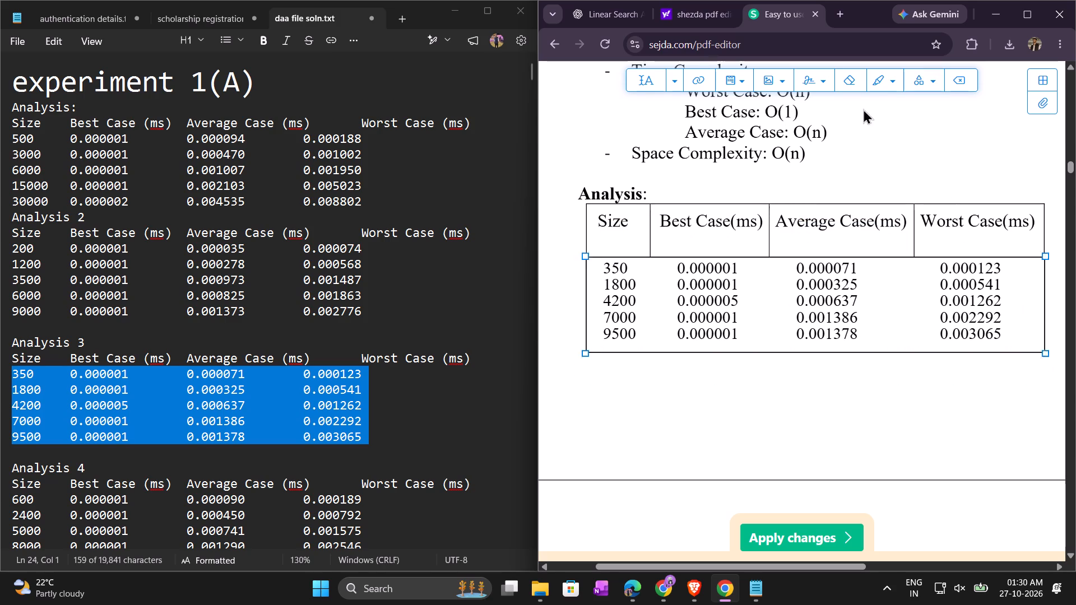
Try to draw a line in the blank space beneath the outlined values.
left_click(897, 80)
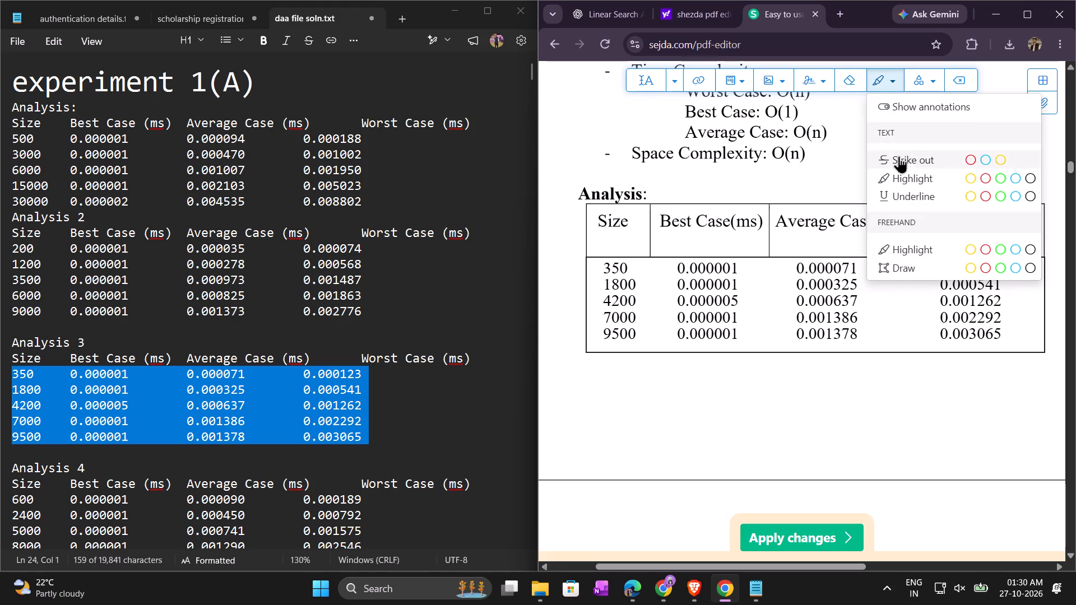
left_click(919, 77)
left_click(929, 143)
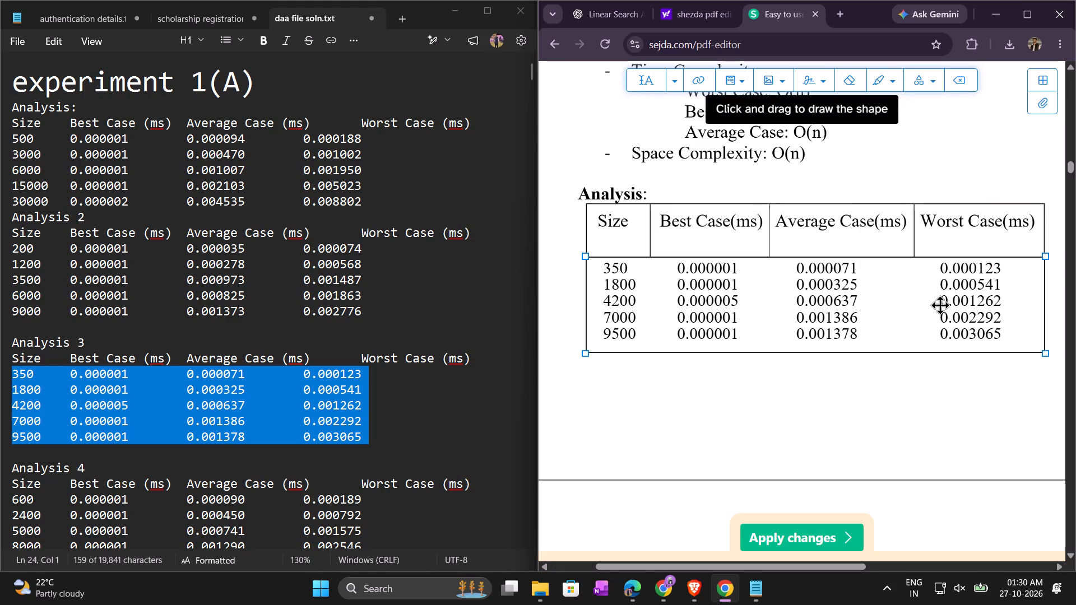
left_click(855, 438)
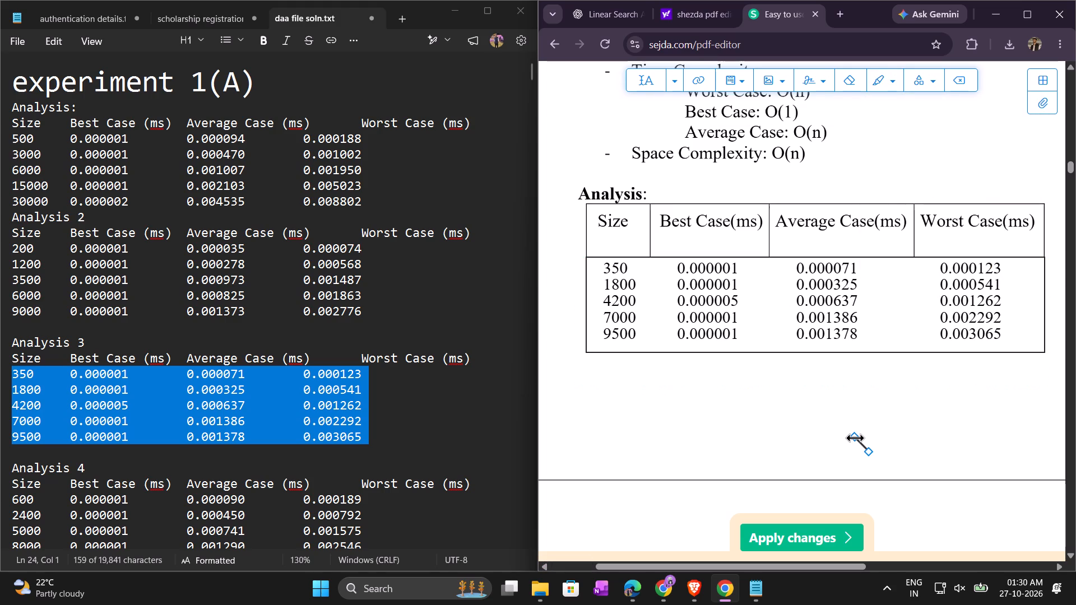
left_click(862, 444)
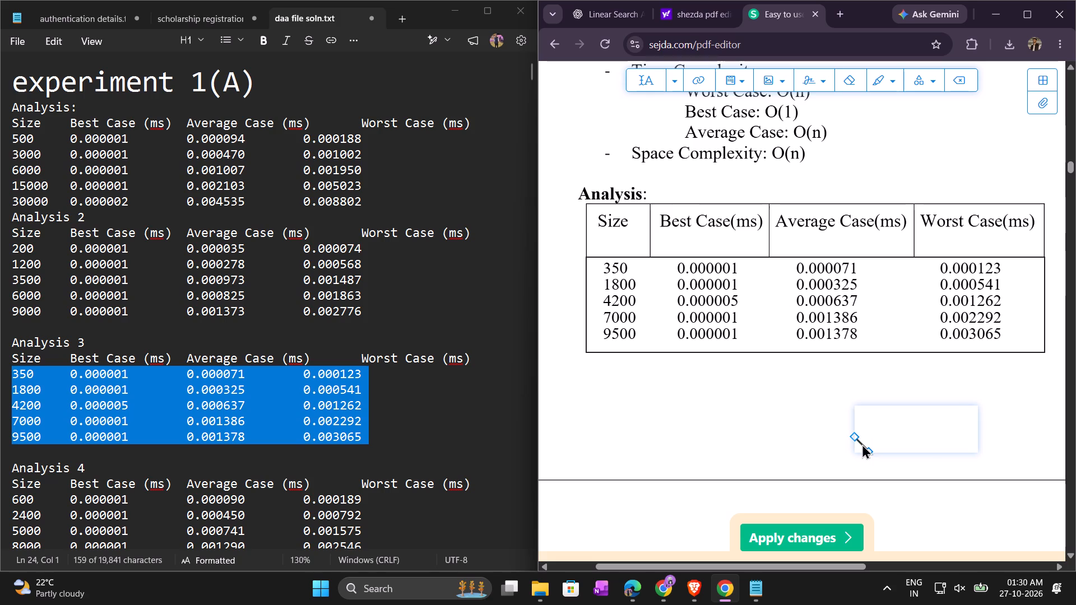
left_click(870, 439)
White out the five data rows below the header of the binary search Analysis table, across its full width.
scroll(870, 439, "down", 6)
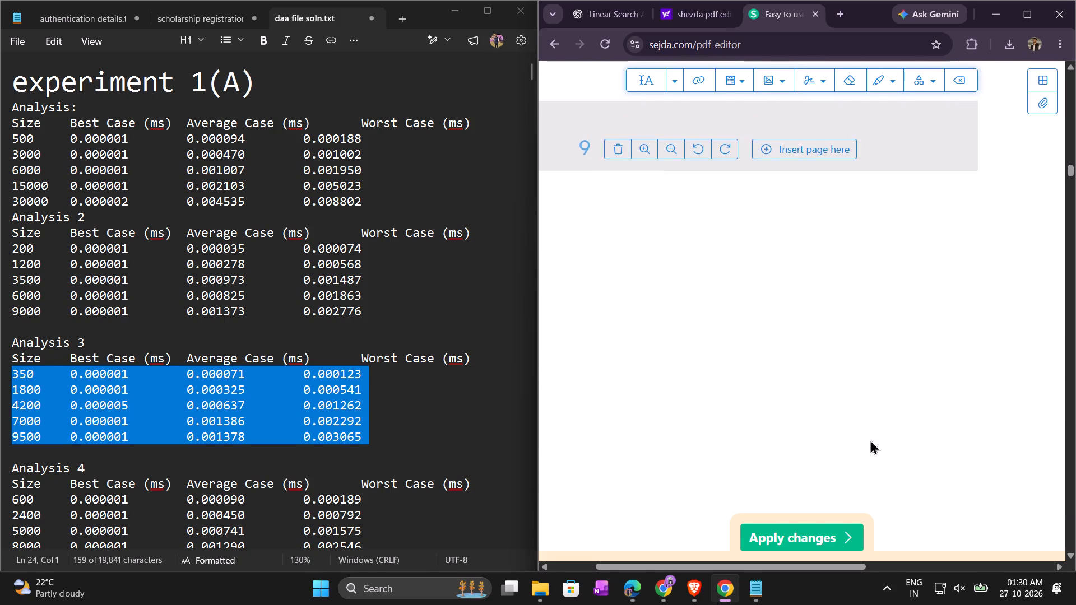
scroll(870, 439, "down", 6)
scroll(870, 439, "up", 5)
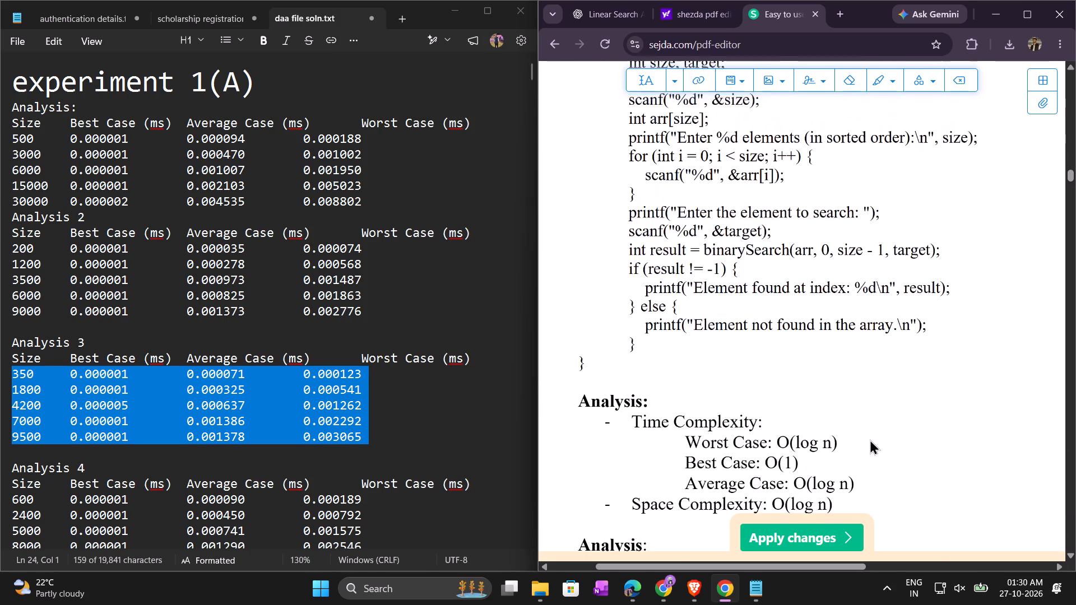
scroll(870, 439, "down", 4)
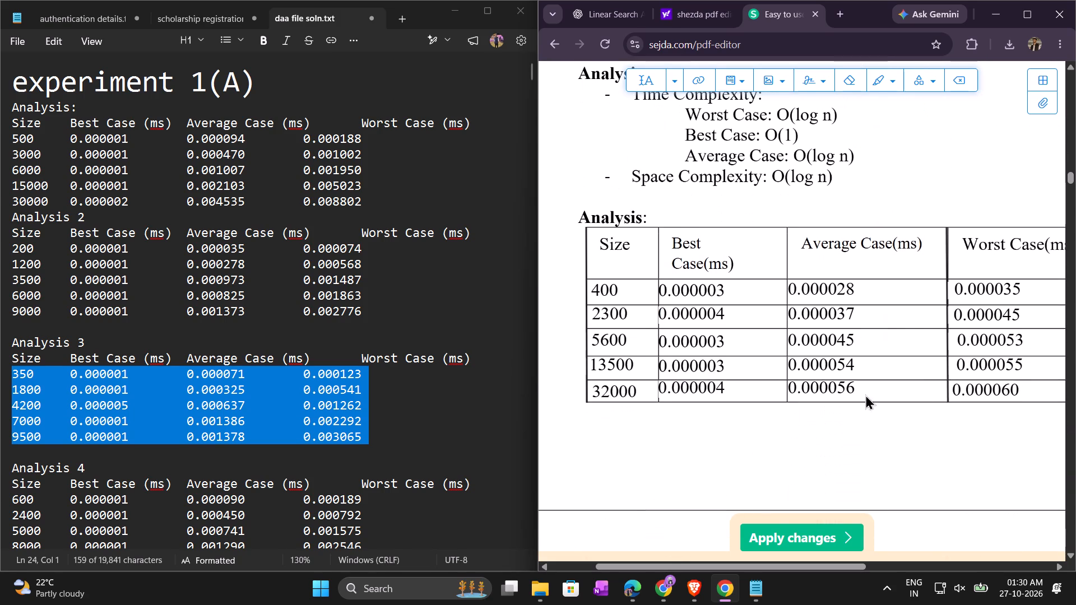
left_click(850, 76)
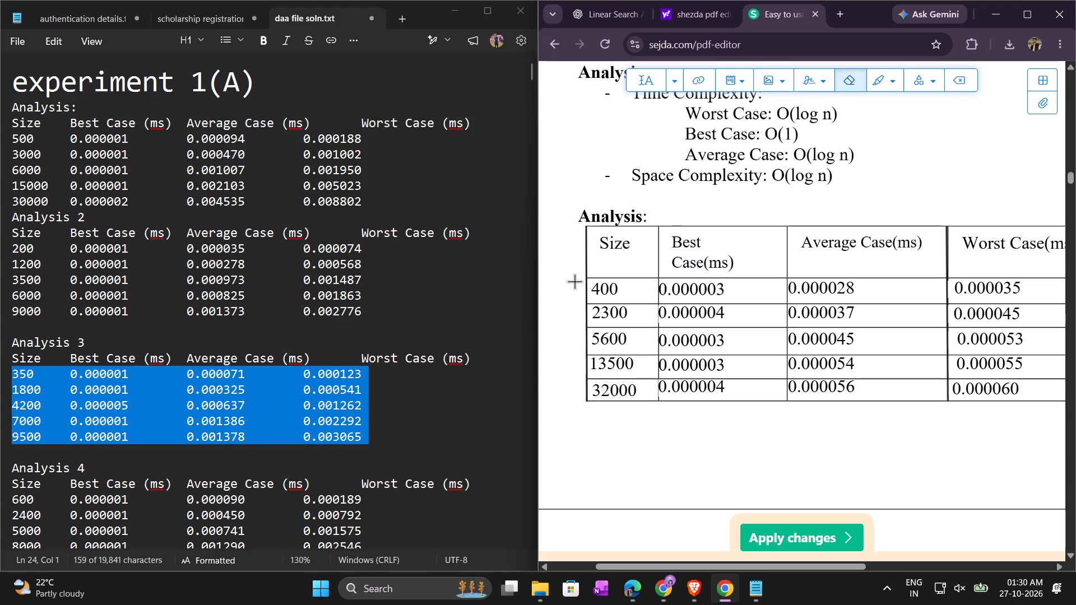
left_click_drag(574, 281, 1060, 369)
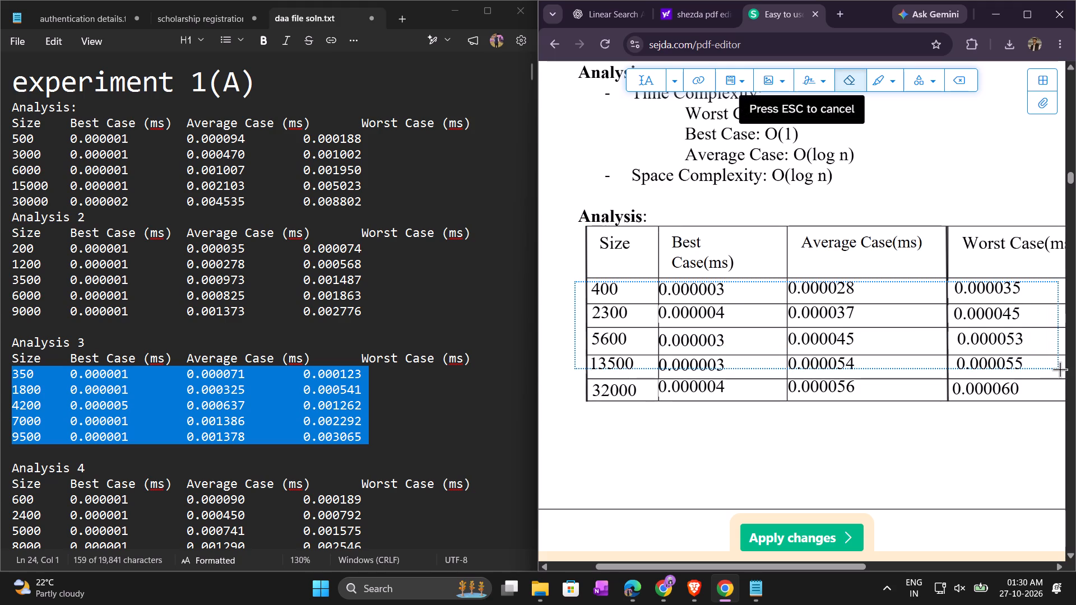
left_click_drag(1060, 369, 1075, 401)
scroll(832, 426, "left", 1)
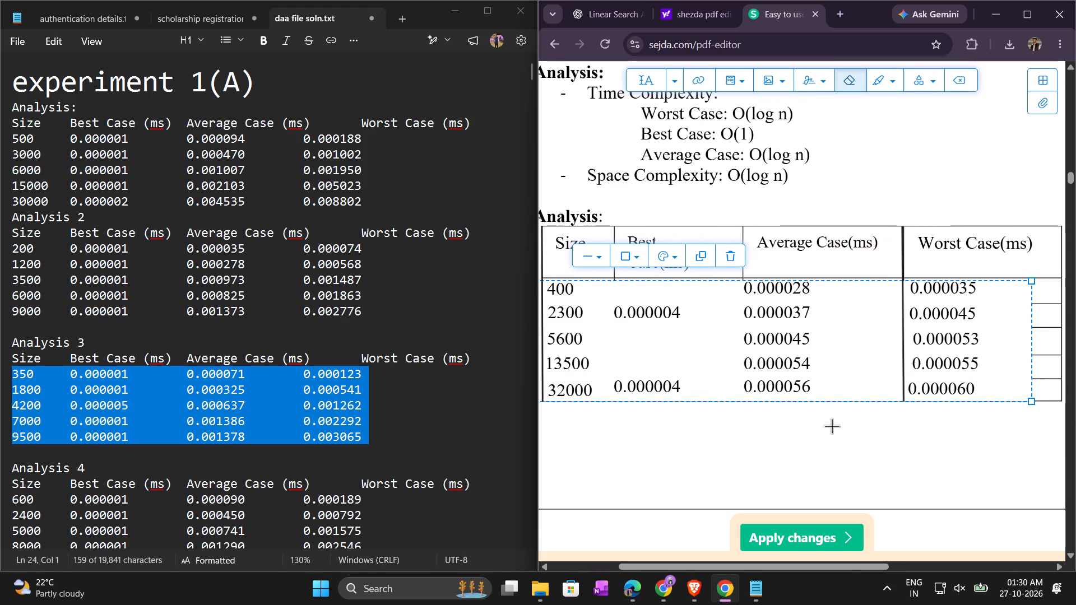
scroll(832, 426, "left", 1)
left_click_drag(1029, 402, 1056, 402)
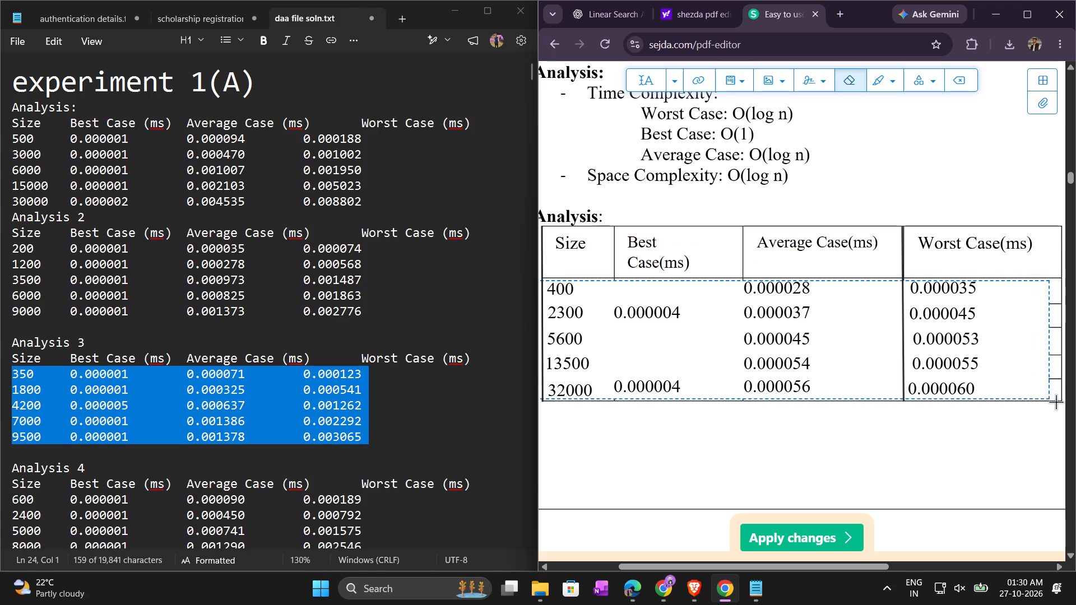
left_click_drag(1056, 402, 1072, 407)
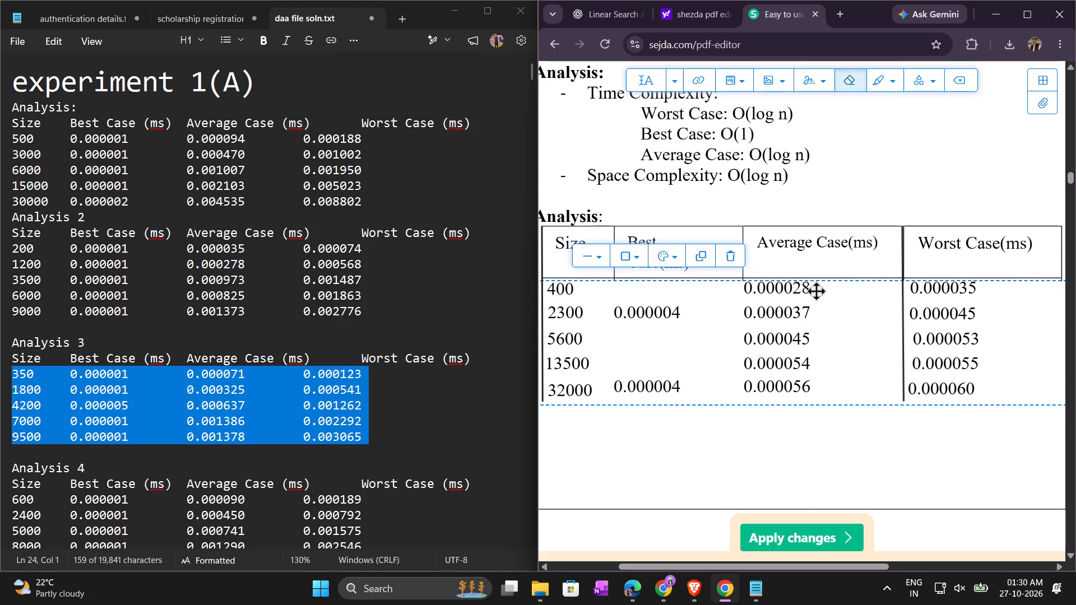
left_click(801, 491)
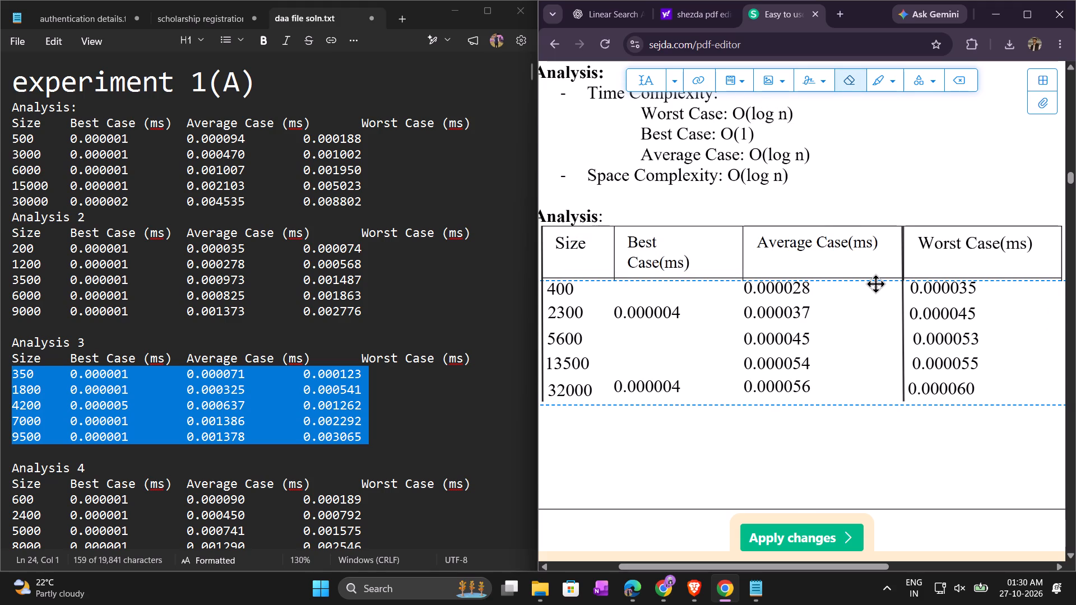
Maximize the browser window and move the whiteout off the binary search table's rows into the blank space below.
left_click(1019, 16)
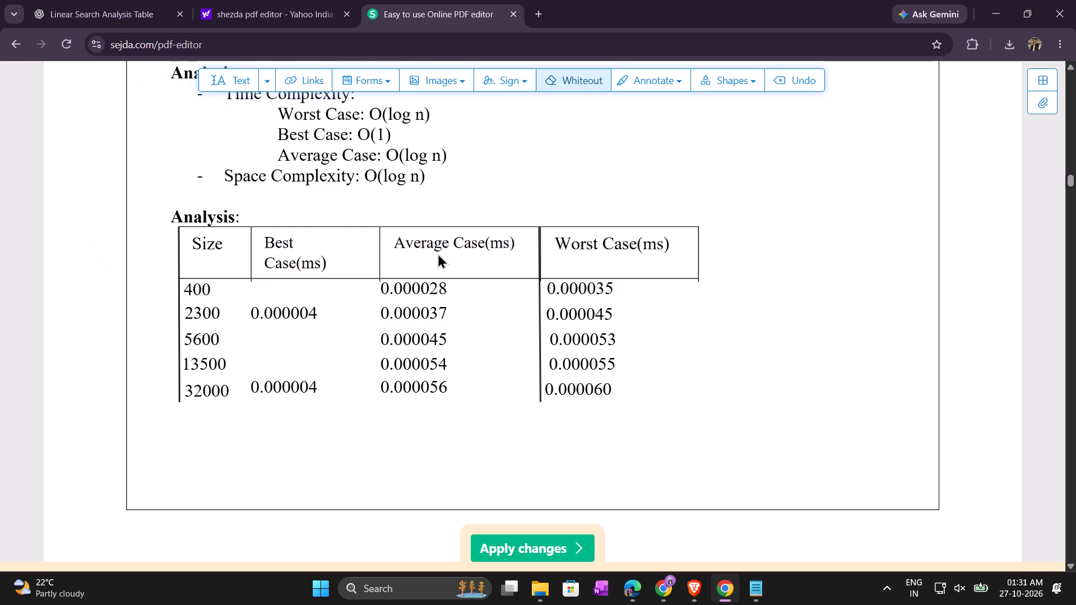
left_click_drag(195, 299, 198, 288)
left_click_drag(226, 302, 514, 474)
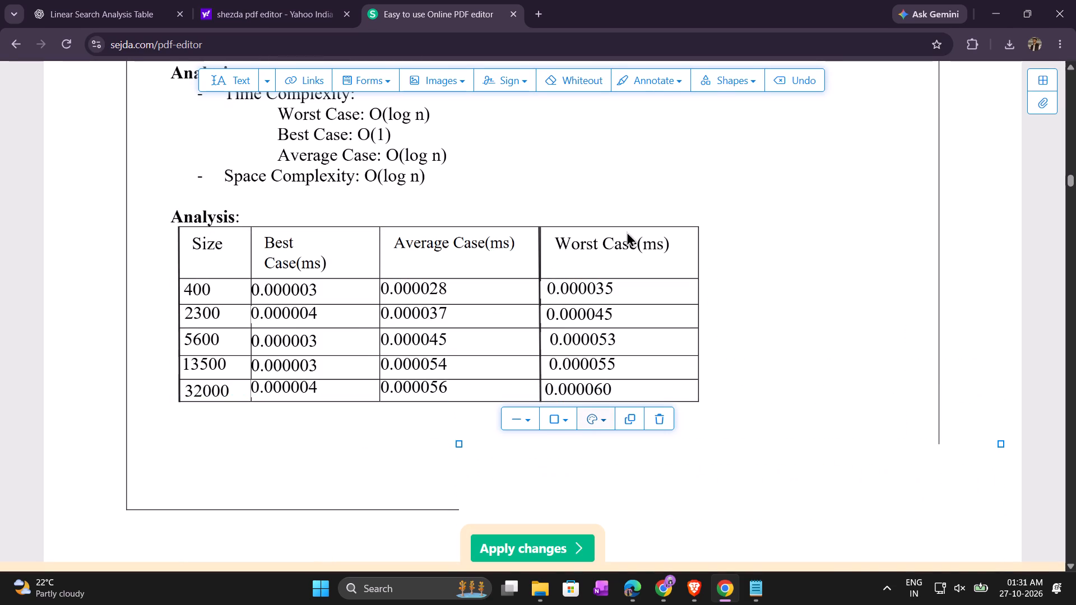
left_click(638, 79)
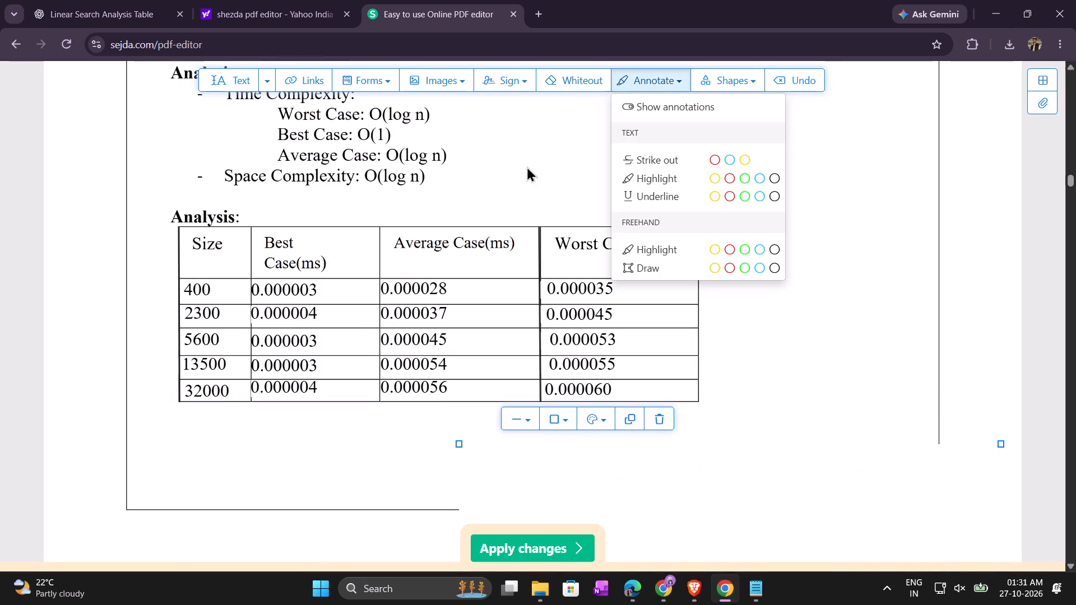
left_click(414, 295)
left_click(402, 290)
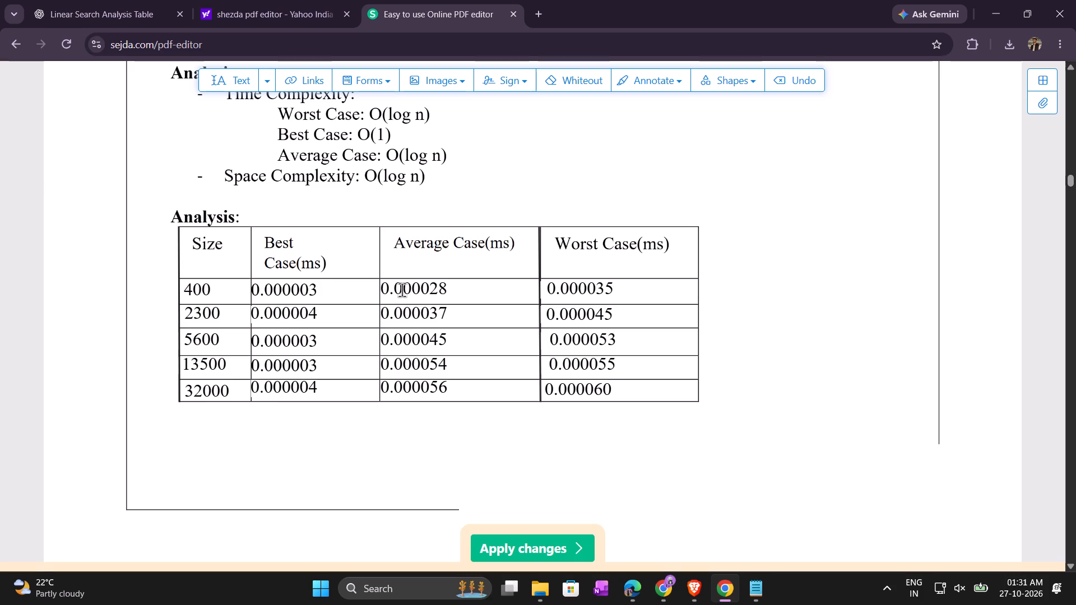
Clear the values 400, 2300, 5600, 13500 and 32000 from the Size column of the binary search table.
left_click(226, 75)
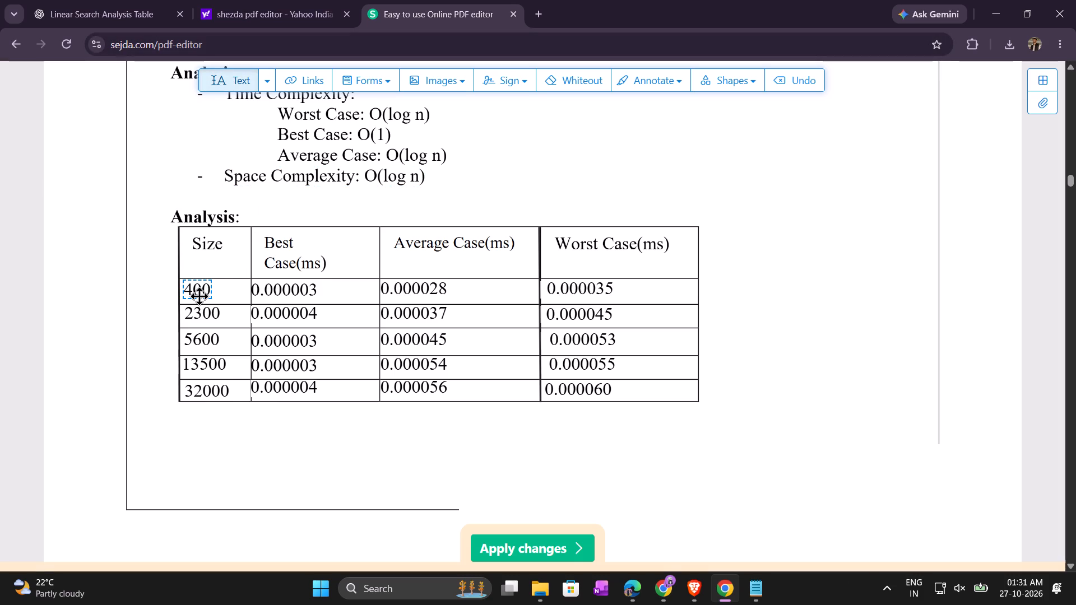
left_click(199, 296)
key("BackSpace")
key("BackSpace")
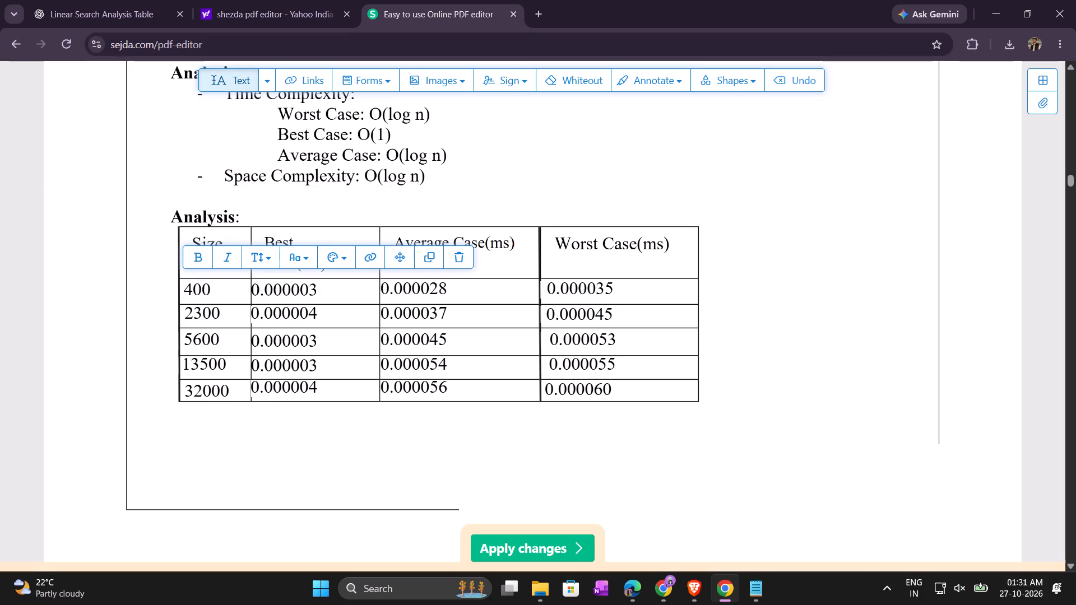
key("ctrl+a")
key("BackSpace")
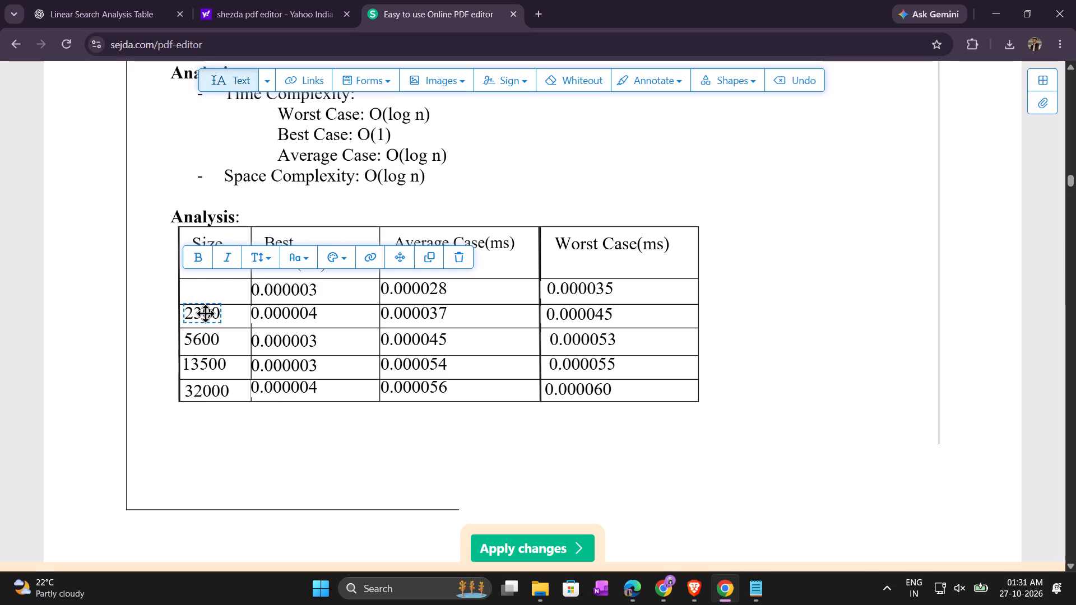
left_click(205, 313)
key("ctrl+a")
key("BackSpace")
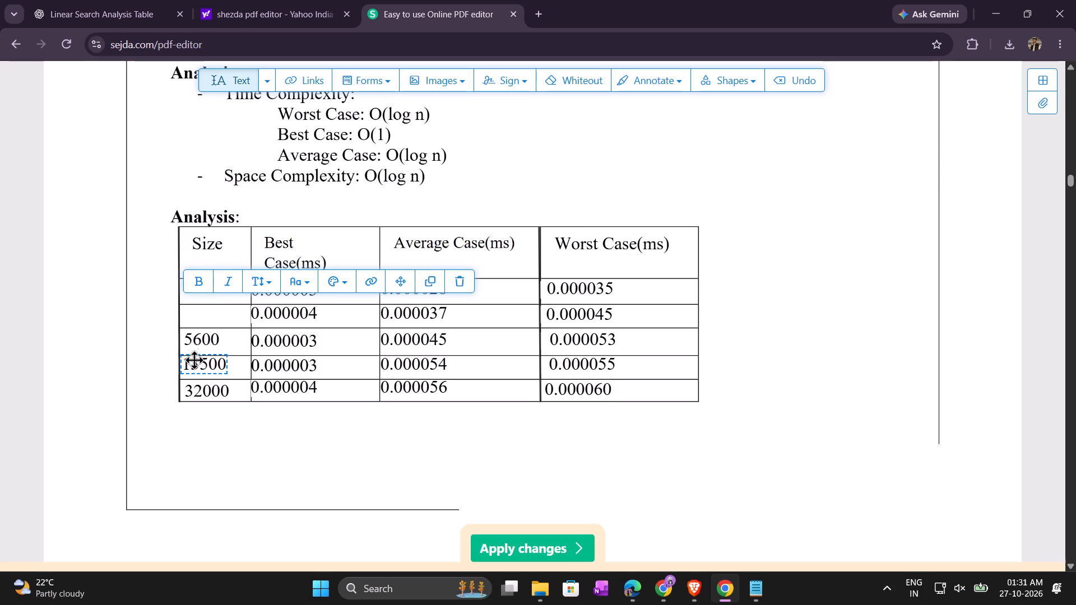
left_click(194, 343)
key("ctrl+a")
key("ctrl+a")
key("ctrl+BackSpace")
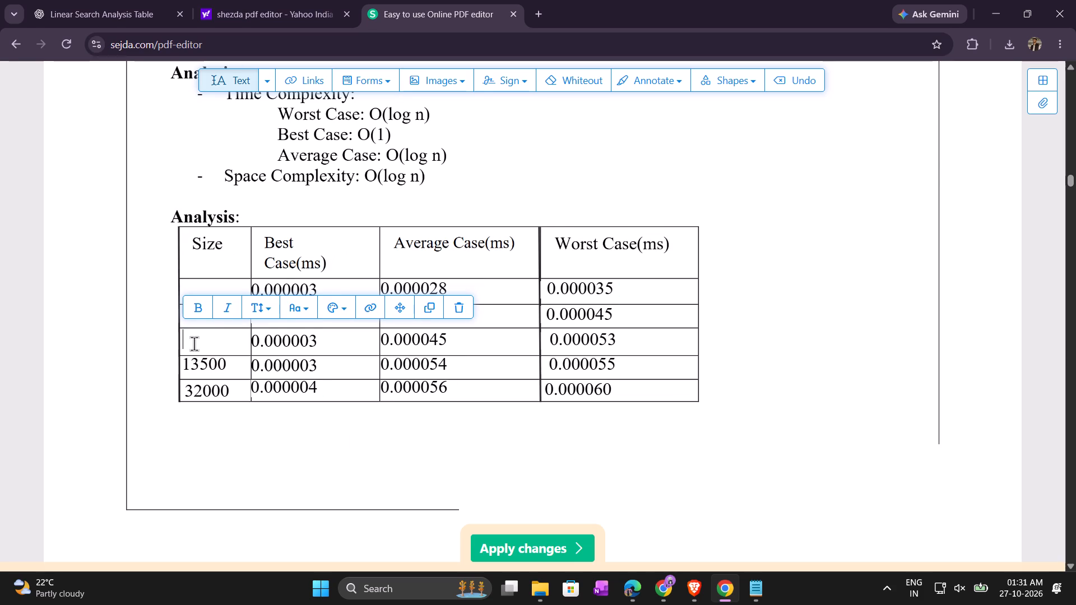
left_click(204, 365)
key("ctrl+a")
key("ctrl+BackSpace")
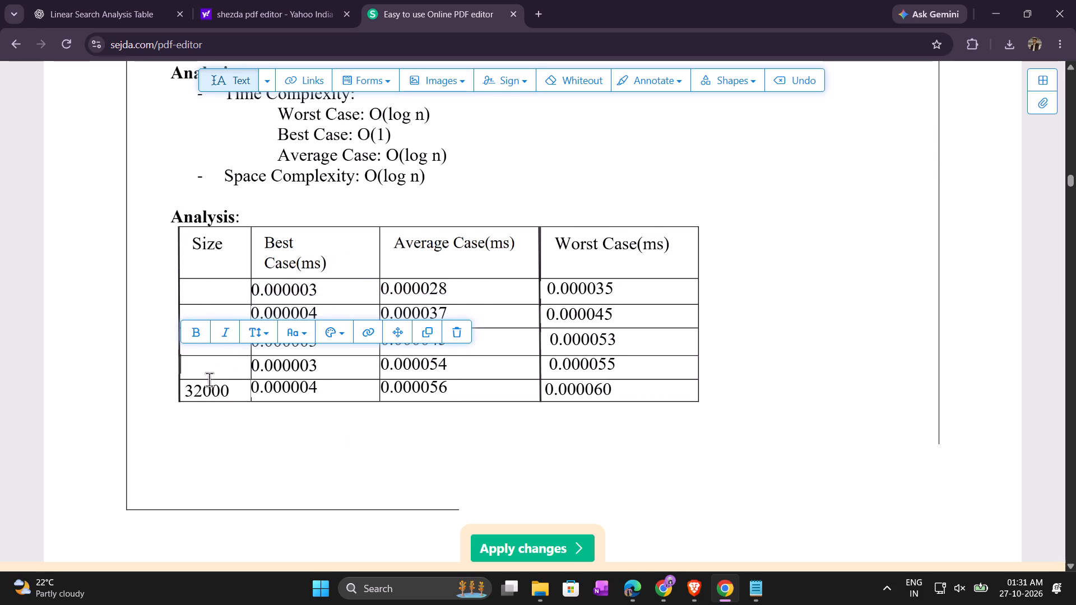
left_click(214, 390)
key("ctrl+a")
key("BackSpace")
Clear all five data values from the Best Case(ms) column of the binary search Analysis table.
left_click(291, 385)
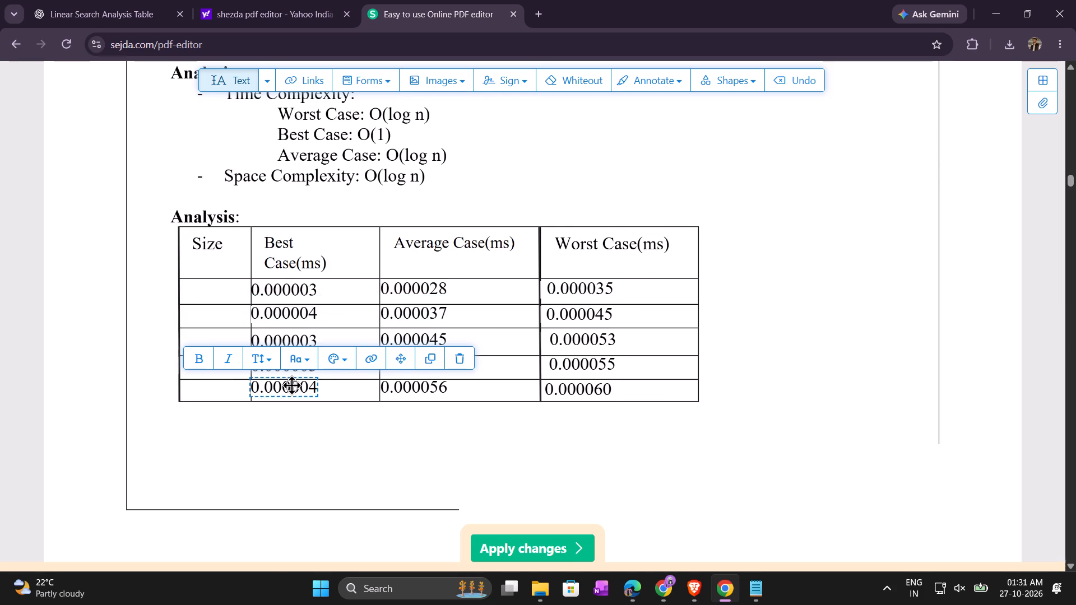
key("ctrl+a")
key("BackSpace")
left_click(300, 323)
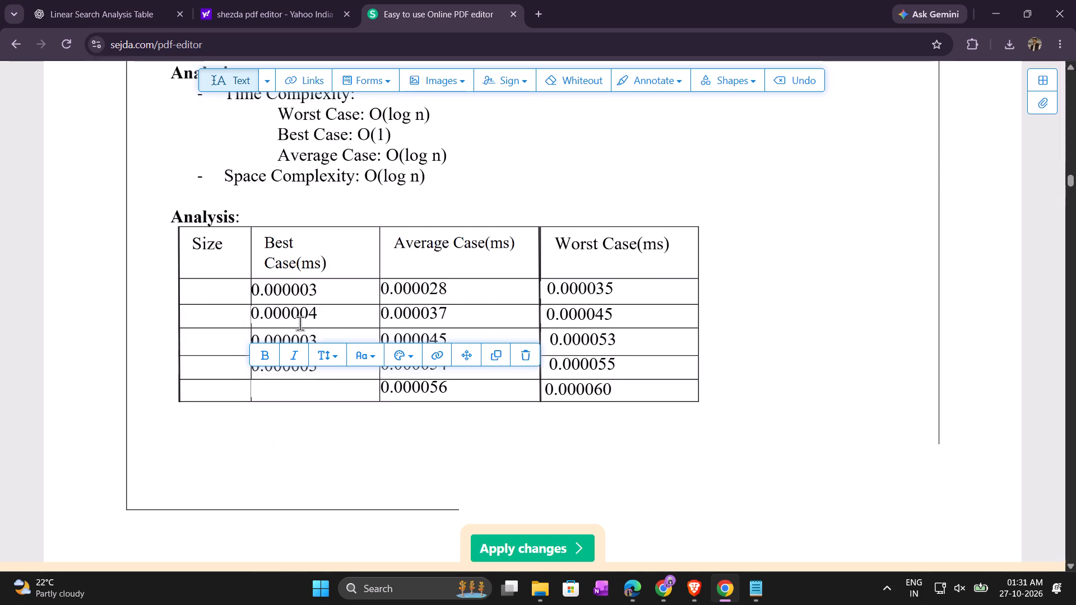
left_click(300, 322)
key("ctrl+a")
key("BackSpace")
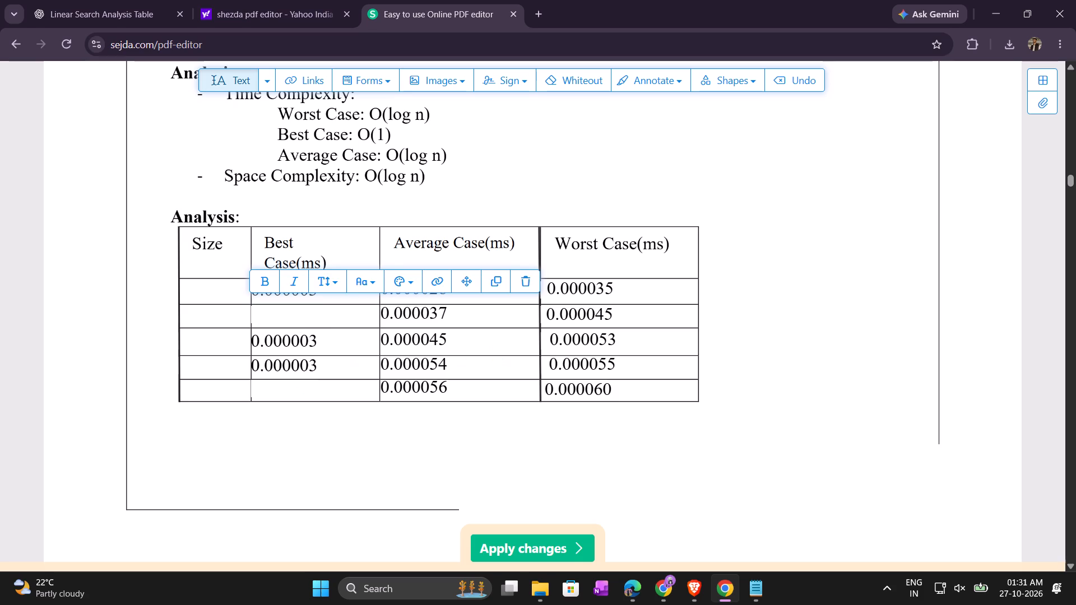
left_click(286, 342)
key("ctrl+a")
key("backslash")
key("BackSpace")
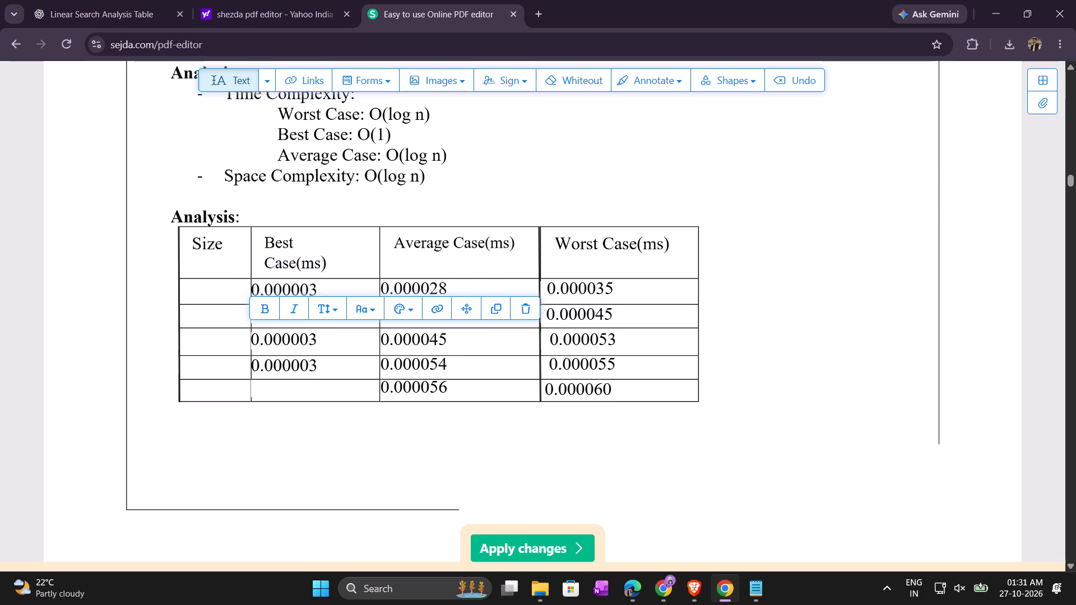
key("ctrl+a")
key("ctrl+BackSpace")
left_click(299, 374)
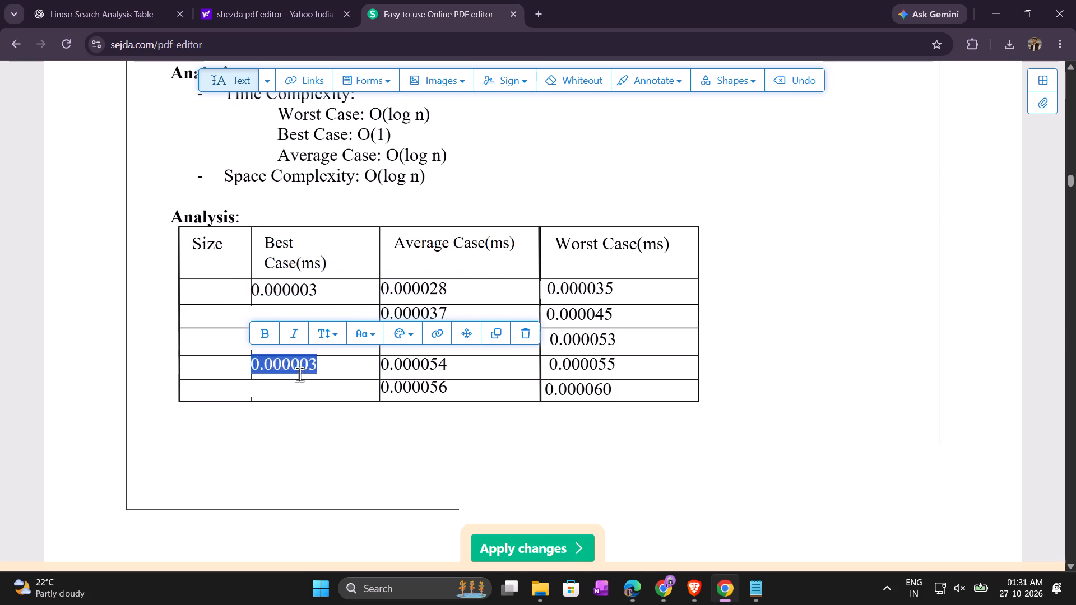
key("ctrl+a")
key("ctrl+BackSpace")
left_click(284, 283)
key("ctrl+a")
key("BackSpace")
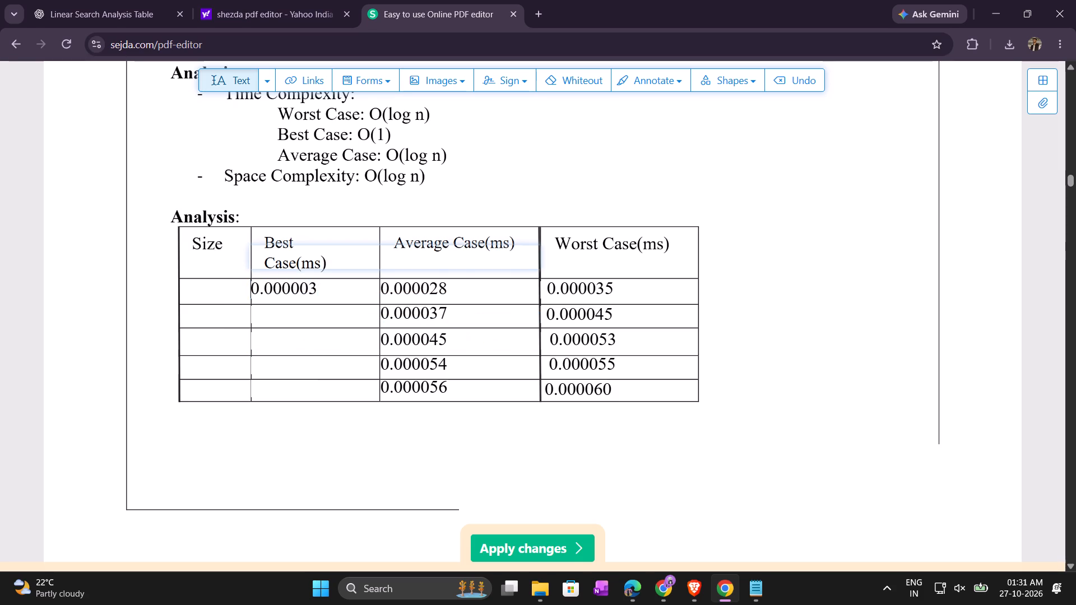
key("ctrl+a")
key("ctrl+BackSpace")
Clear the values 0.000028, 0.000037, 0.000045, 0.000054 and 0.000056 from the Average Case(ms) column of the binary search table.
left_click(425, 292)
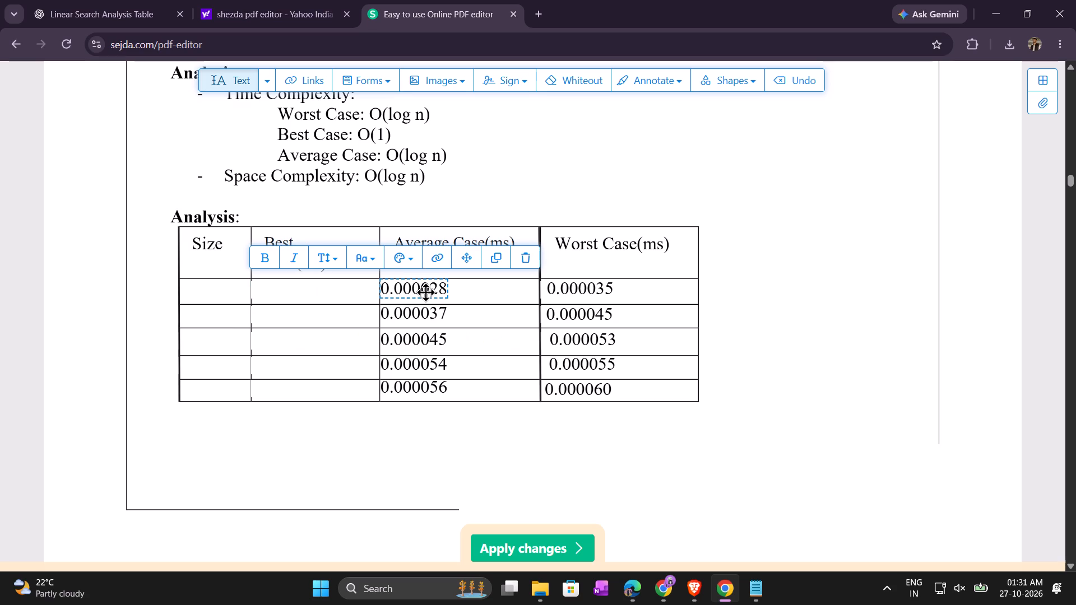
key("ctrl+a")
key("ctrl+BackSpace")
left_click(426, 310)
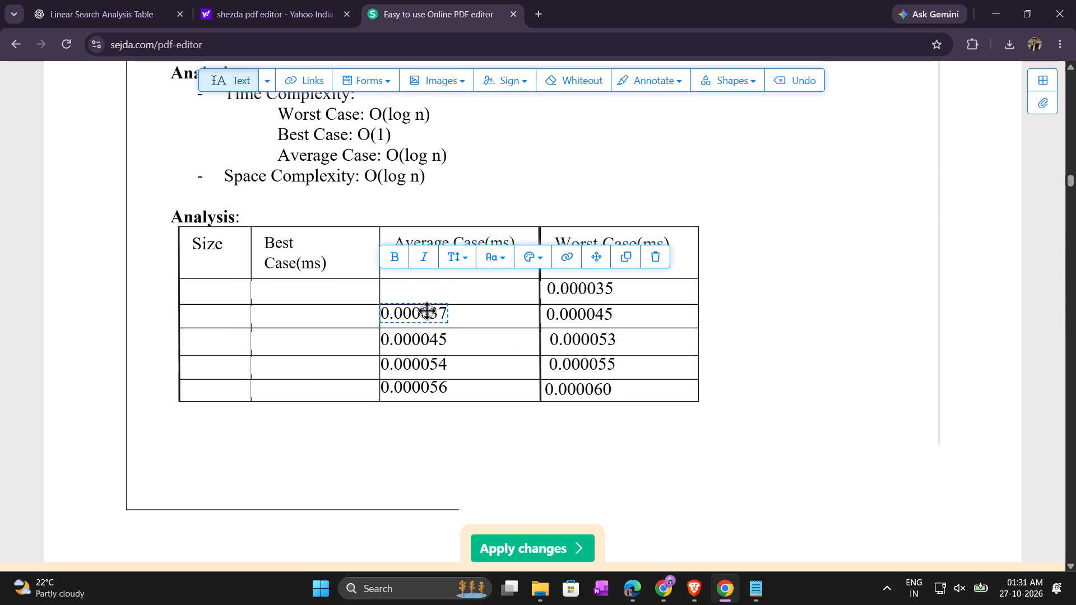
key("ctrl+a")
left_click(426, 310)
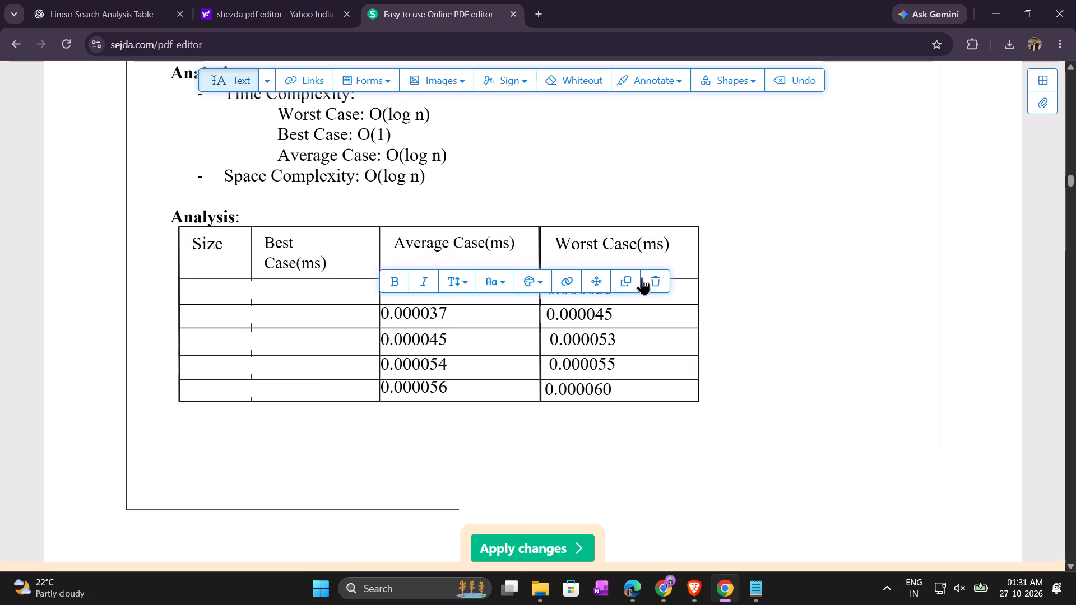
left_click(646, 277)
left_click(419, 347)
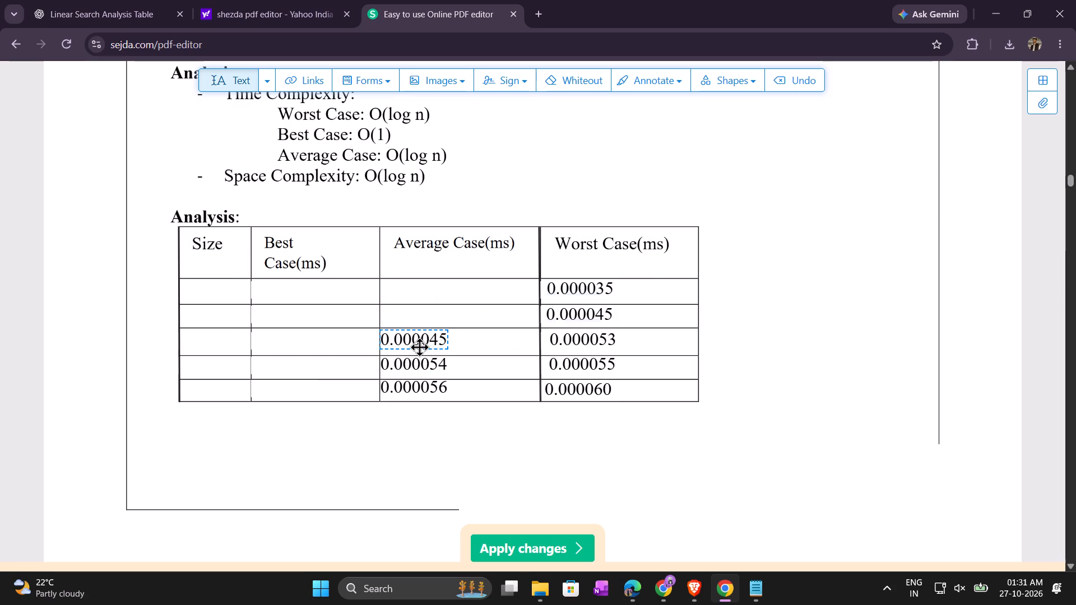
key("Delete")
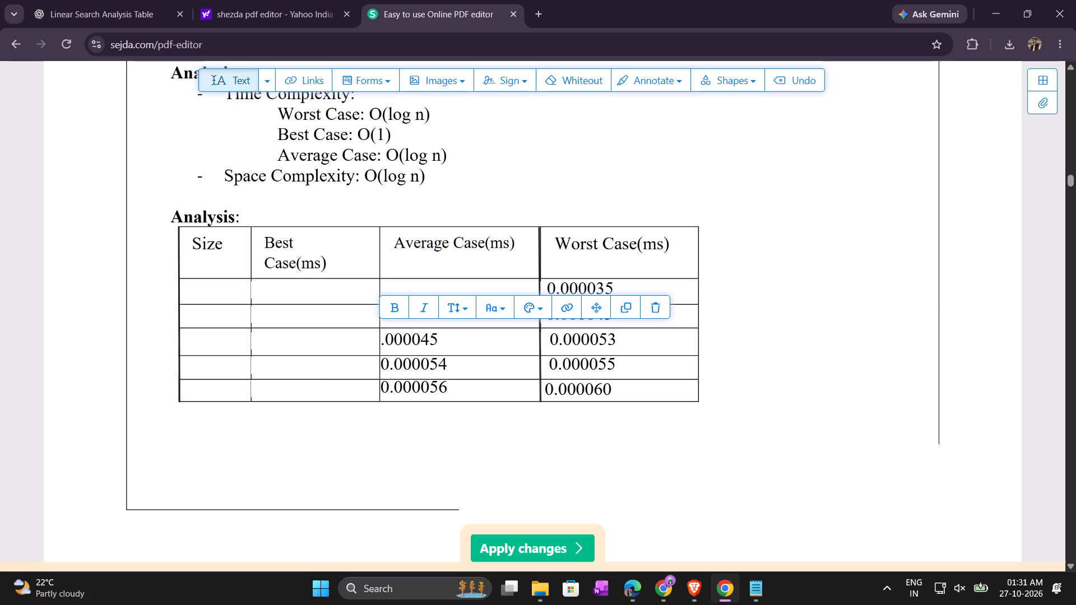
key("shift+Delete")
key("ctrl+Delete")
key("ctrl+Delete")
key("ctrl+Delete")
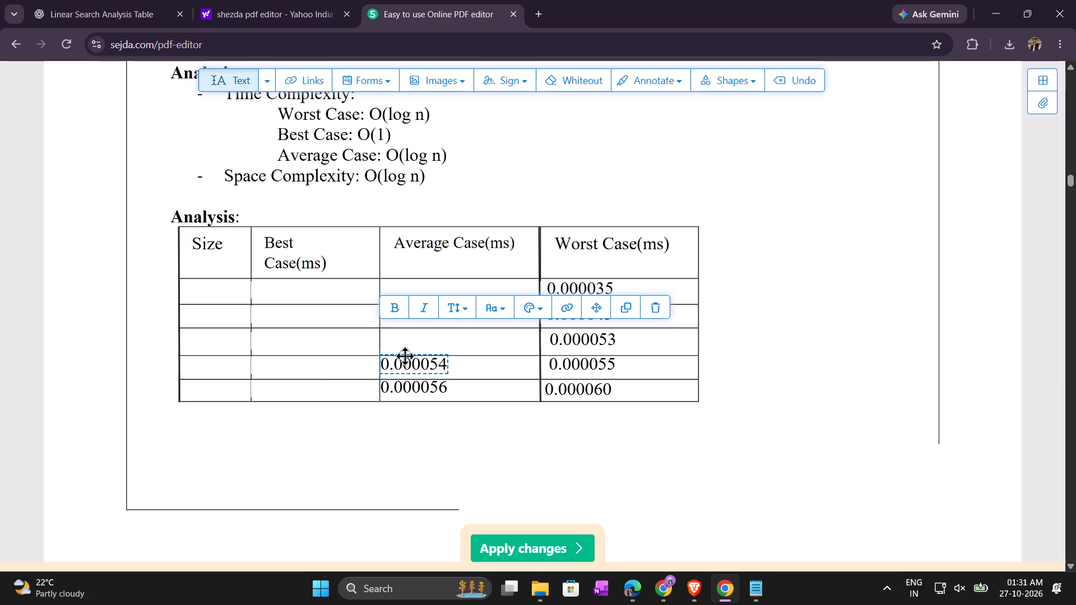
left_click(405, 356)
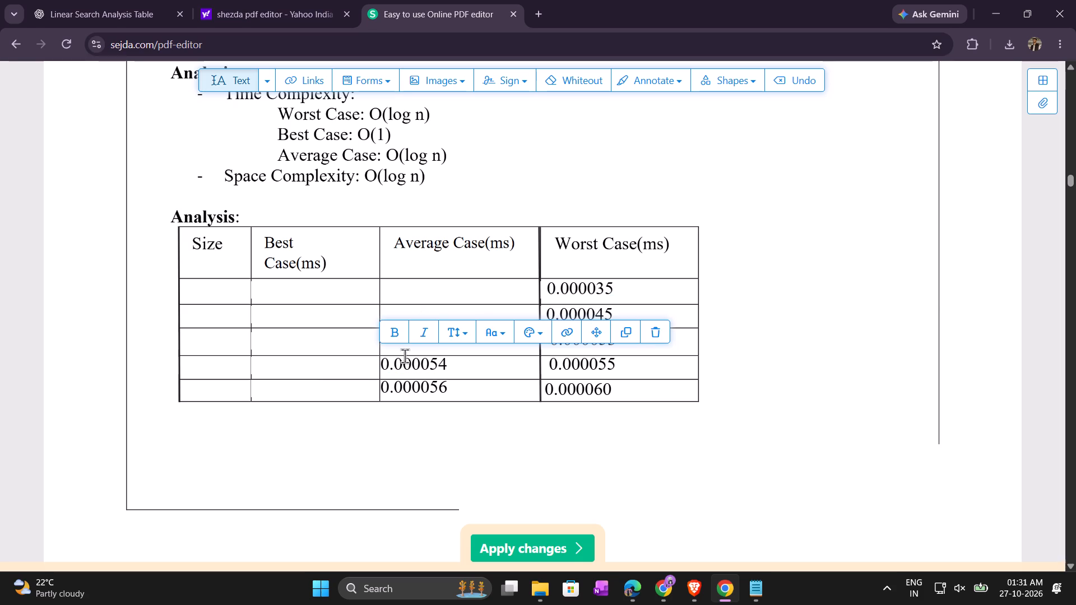
key("shift+Delete")
key("shift+Delete")
key("ctrl+Delete")
left_click(412, 386)
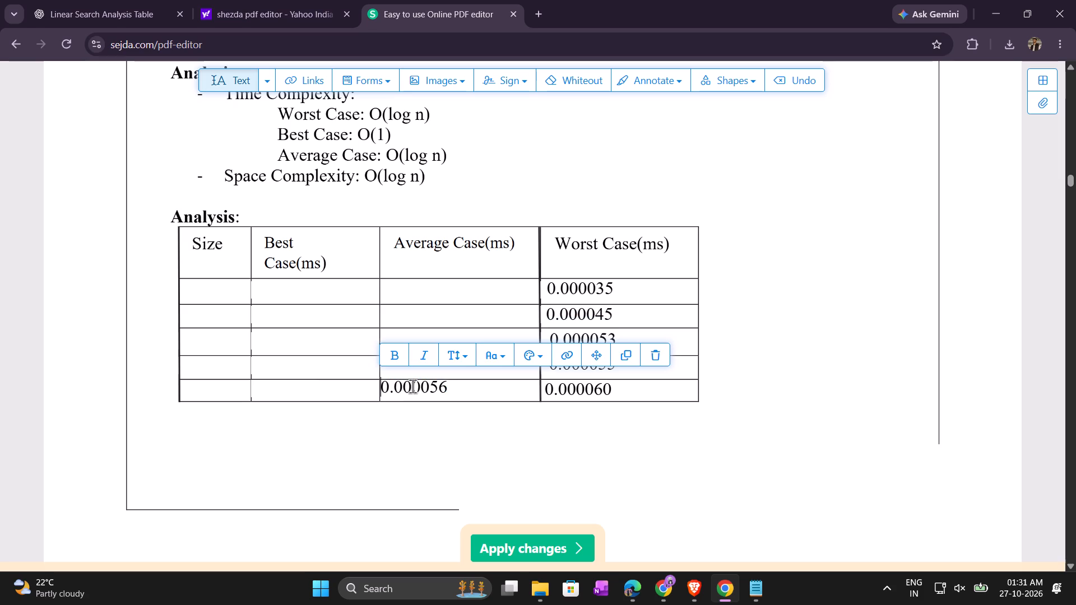
key("ctrl+Delete")
Clear the values 0.000035, 0.000045, 0.000053, 0.000055 and 0.000060 from the Worst Case(ms) column of the binary search table.
left_click(548, 298)
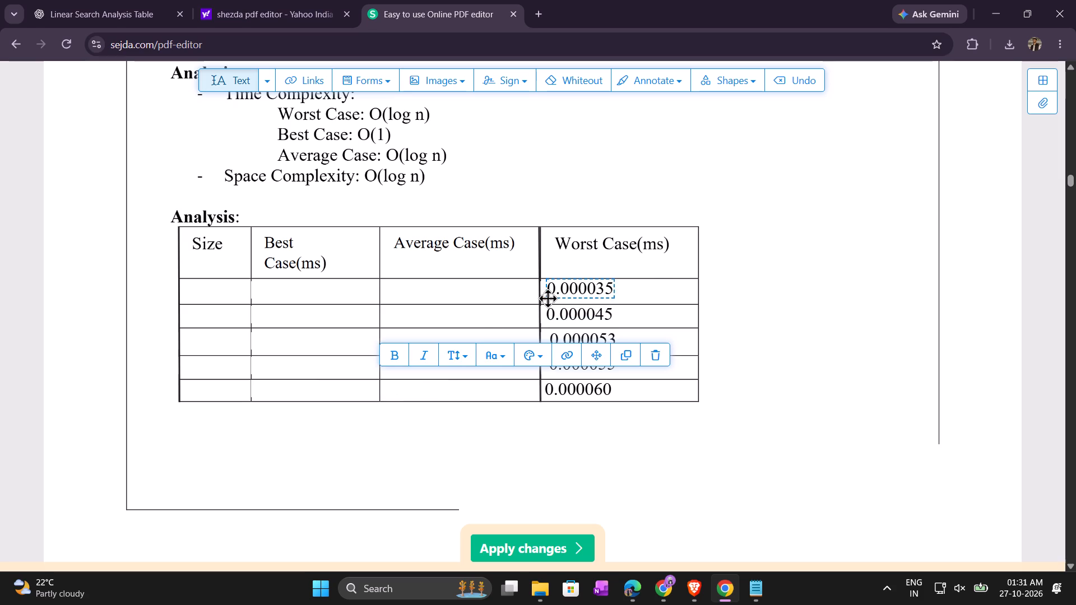
key("ctrl+Delete")
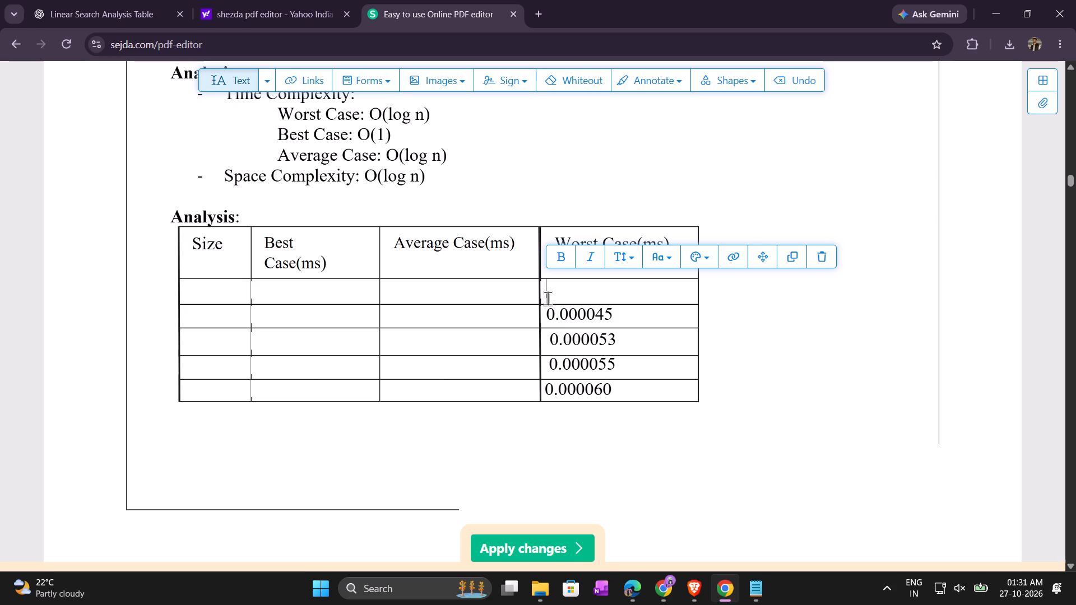
left_click(576, 320)
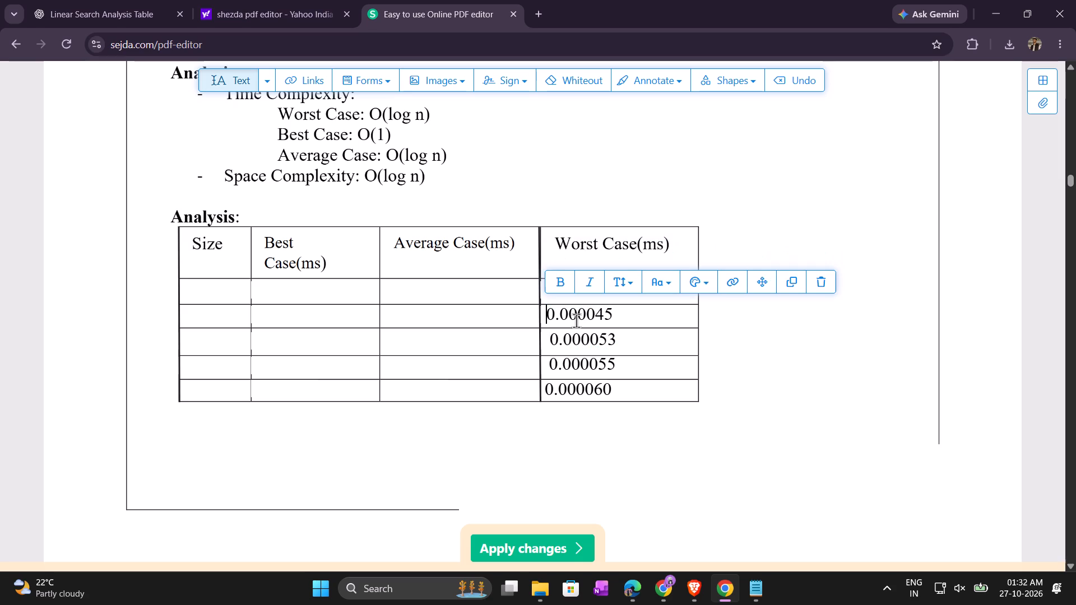
key("ctrl+BackSpace")
key("ctrl+Delete")
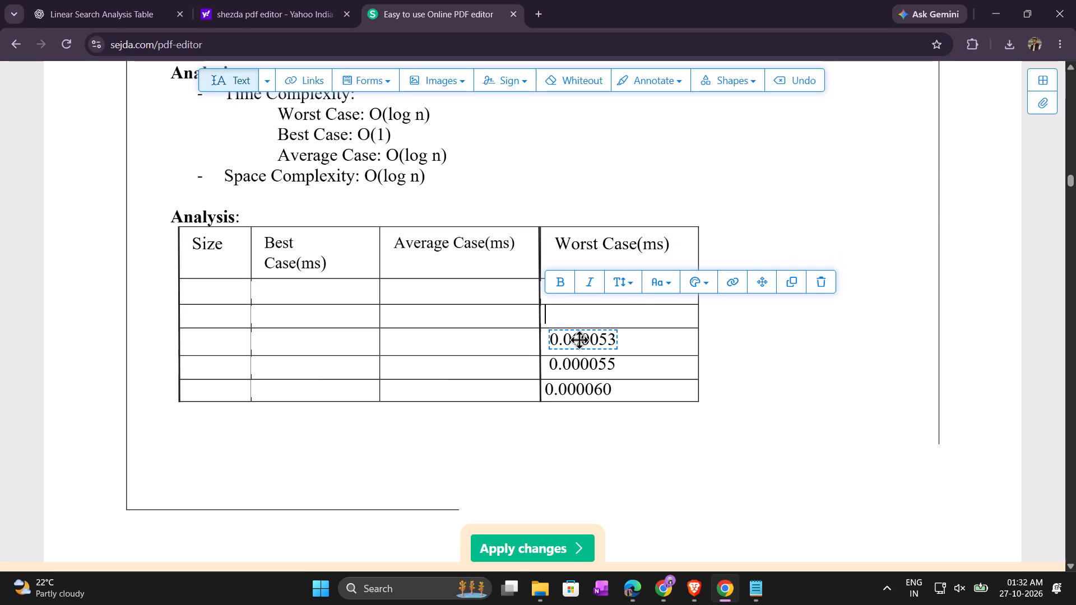
left_click(579, 339, "ctrl")
key("ctrl+Delete")
left_click(577, 357, "ctrl")
key("ctrl+Delete")
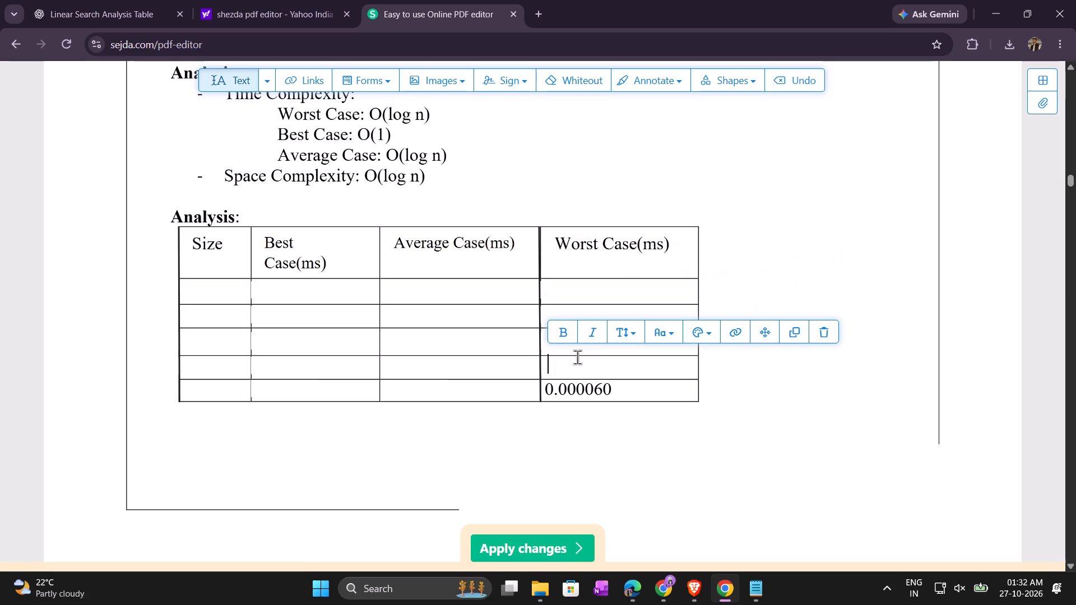
left_click(573, 385, "ctrl")
key("ctrl+Delete")
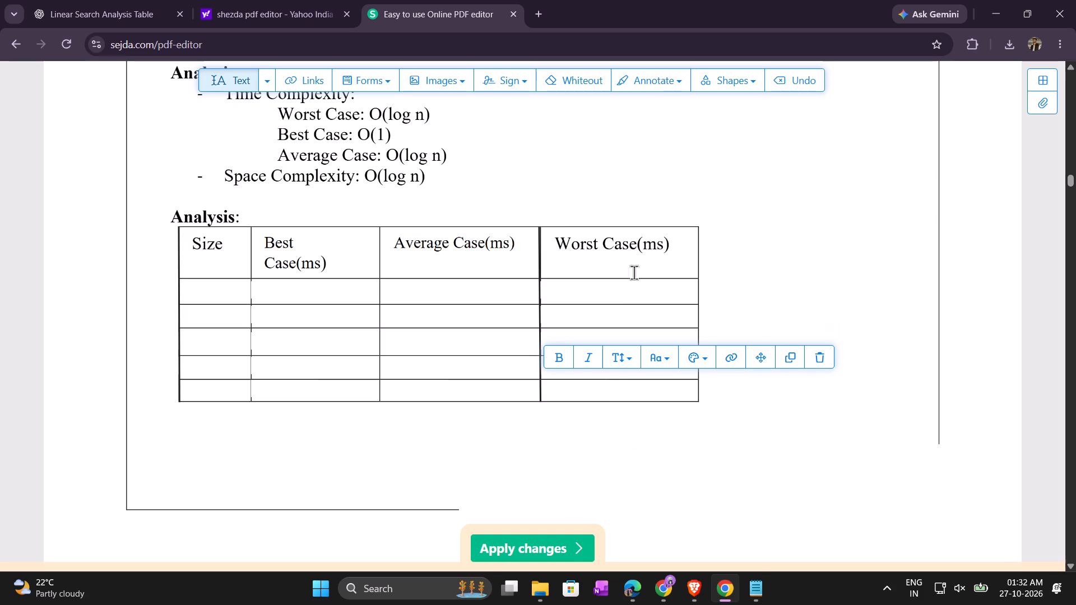
Move the existing whiteout from the blank space below onto the binary search table's five empty rows, aligned just beneath the header.
left_click(597, 86)
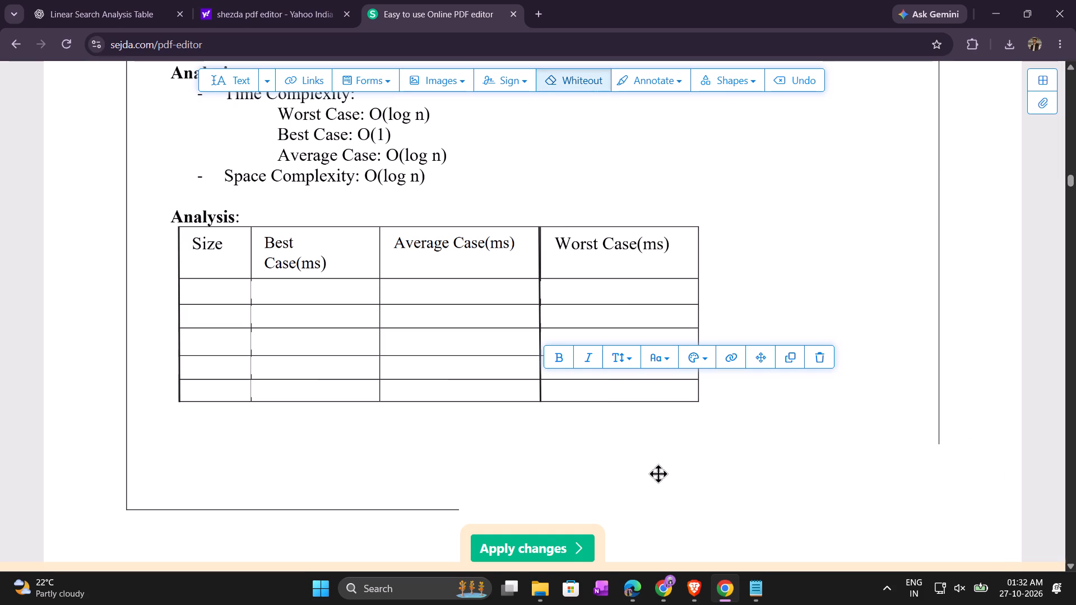
left_click_drag(664, 490, 389, 326)
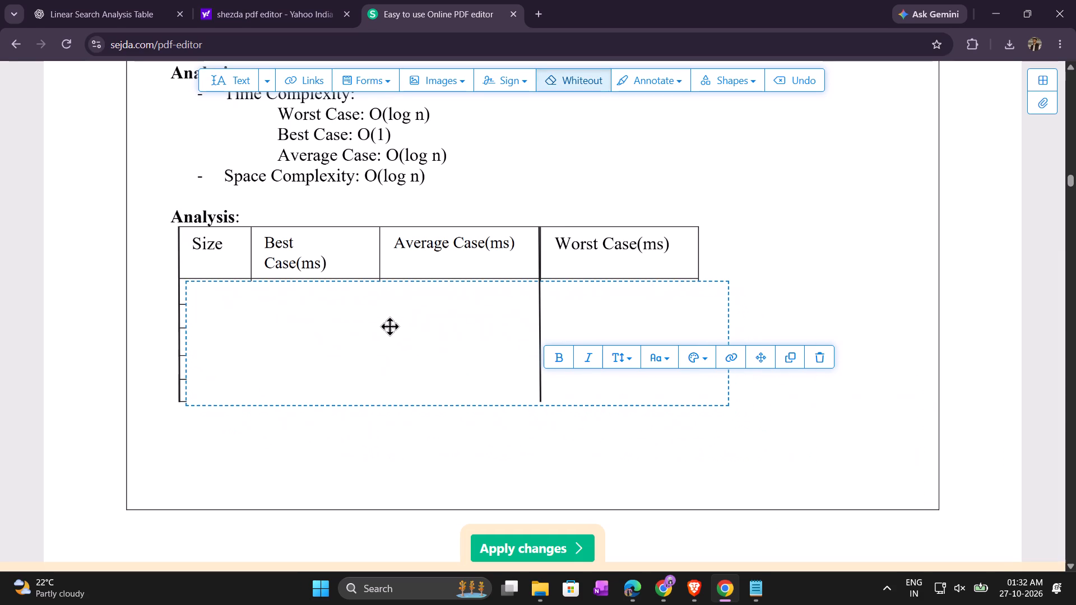
left_click_drag(389, 326, 375, 326)
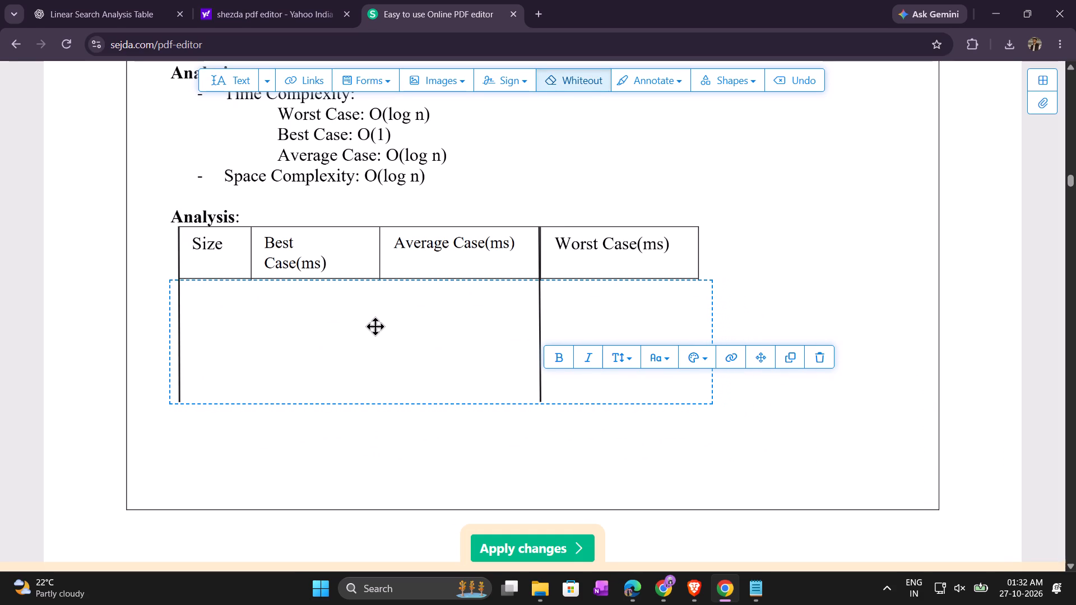
left_click_drag(375, 326, 374, 328)
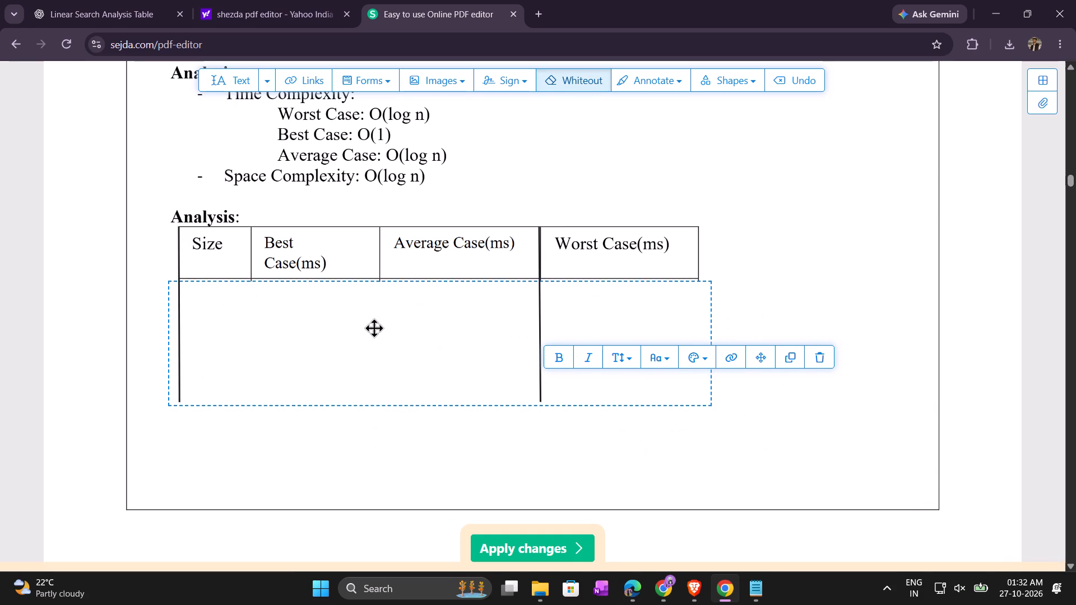
left_click_drag(374, 328, 375, 326)
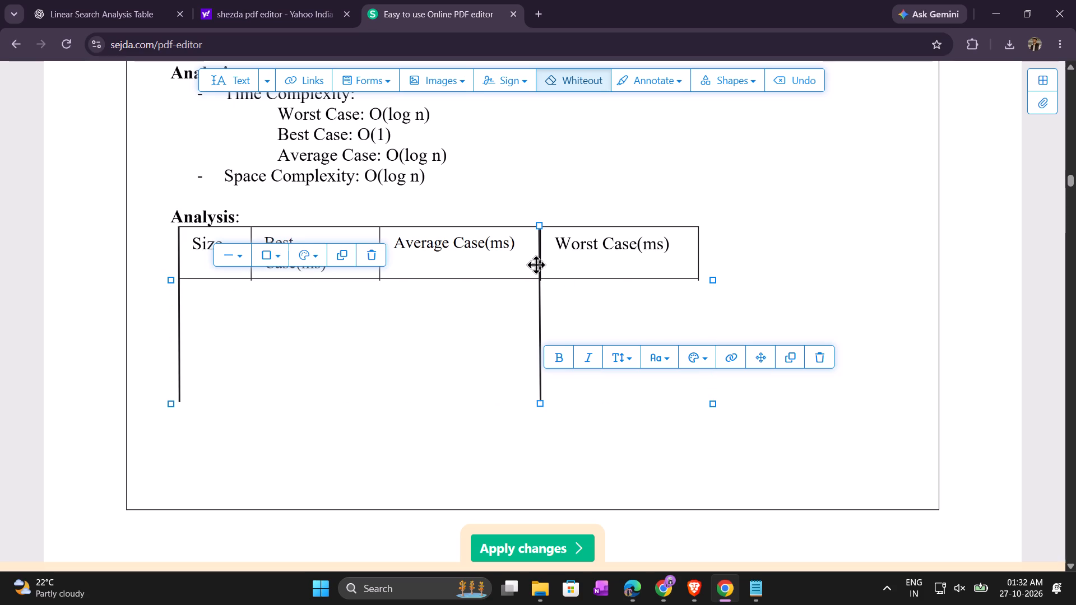
Delete the two thick vertical lines added at the binary search table's left edge and before its Worst Case column.
left_click(539, 260)
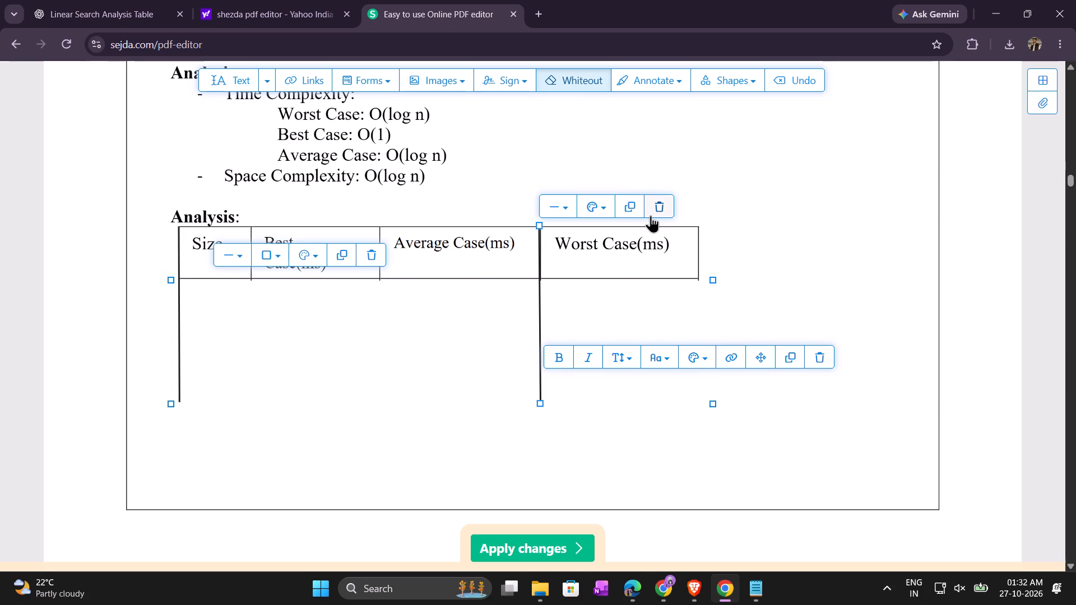
left_click(670, 208)
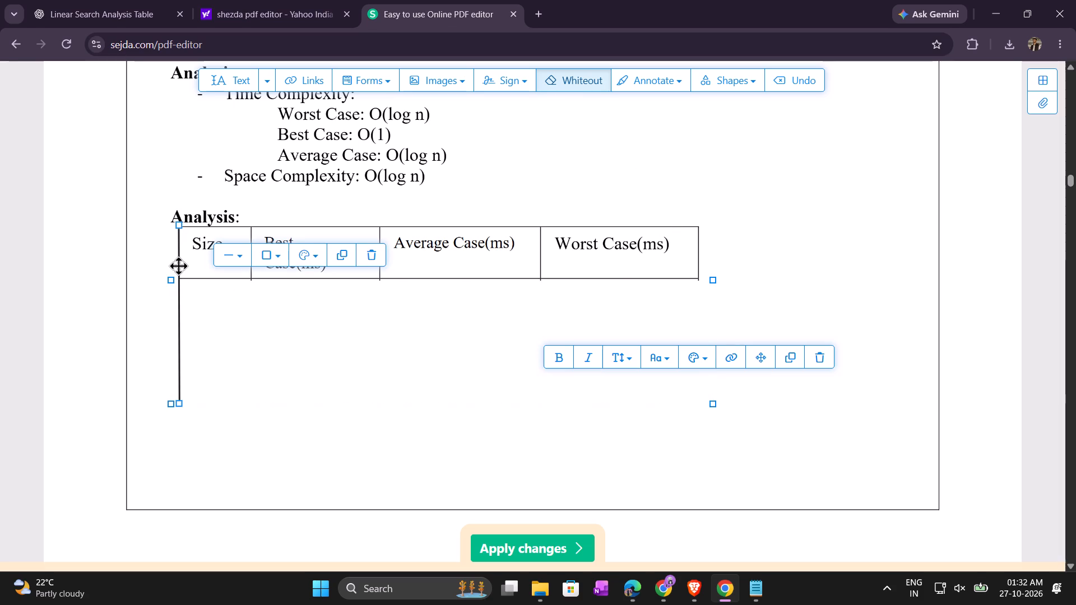
left_click(178, 266)
left_click(296, 206)
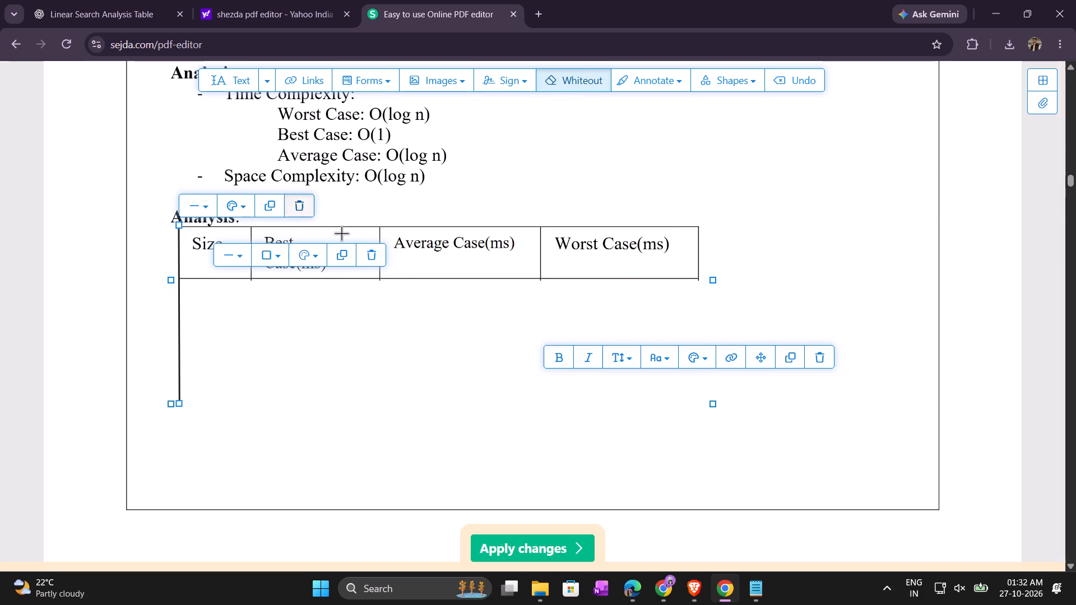
Copy the five Analysis 3 data rows of experiment 1(B), sizes 650 to 36000, from the daa file soln.txt notes in Notepad.
scroll(382, 259, "up", 9)
scroll(382, 259, "down", 2)
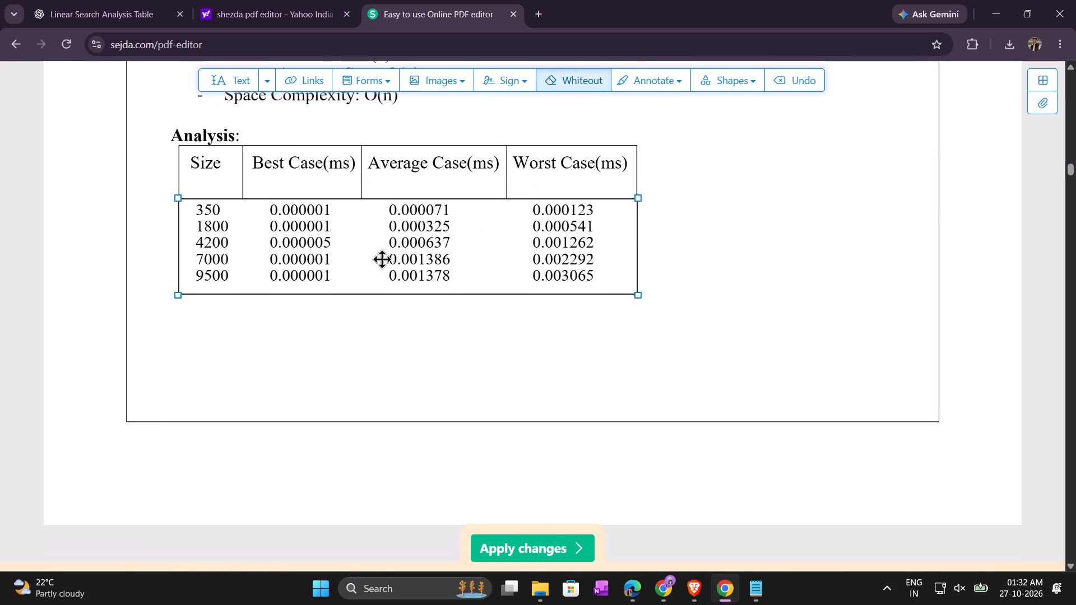
scroll(382, 259, "down", 7)
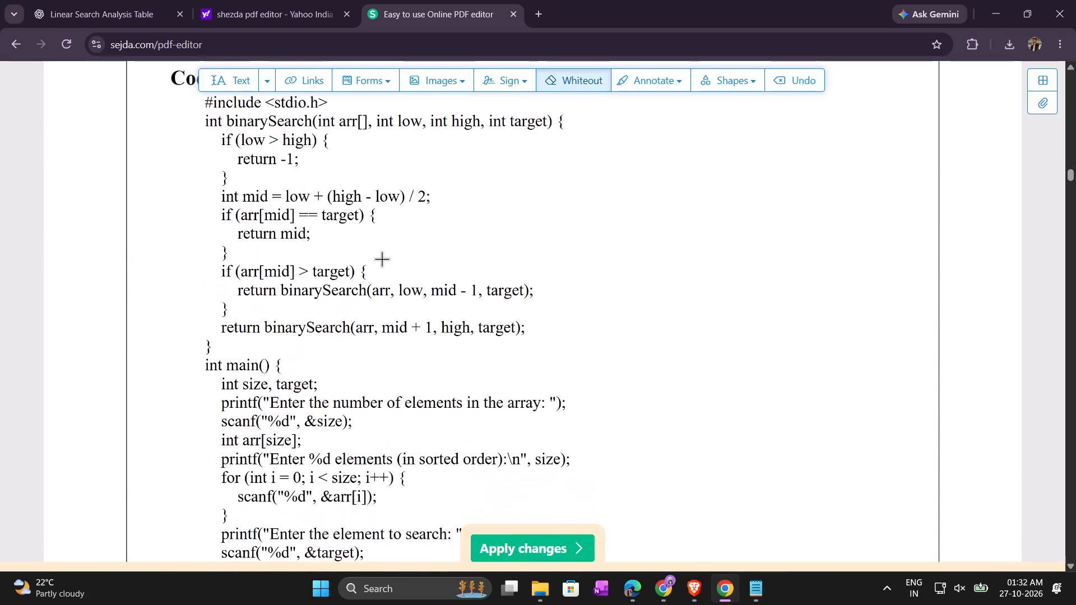
scroll(382, 259, "down", 7)
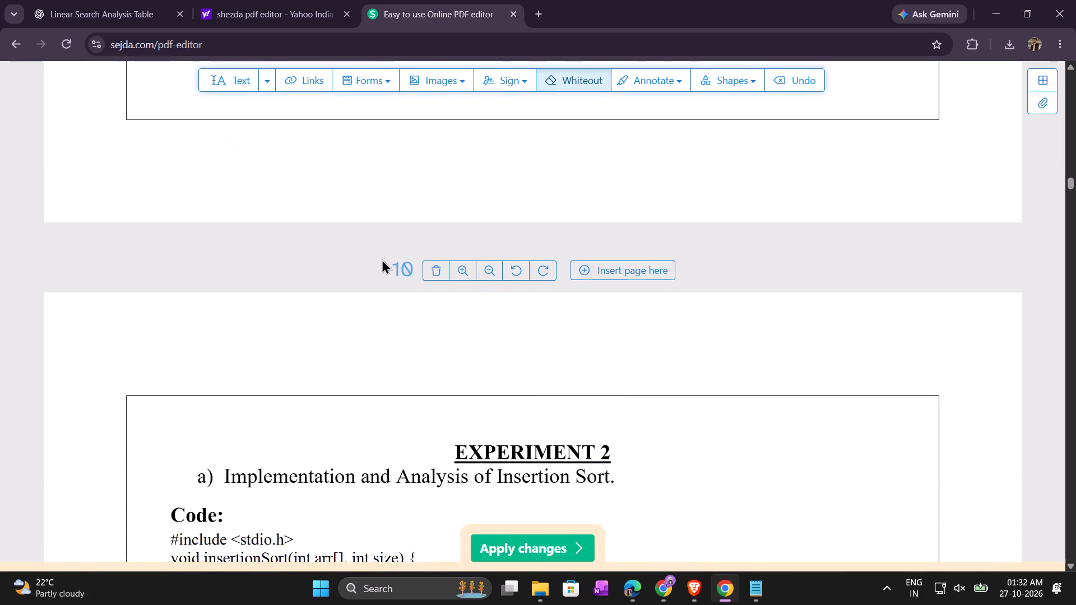
scroll(382, 259, "down", 1)
scroll(382, 259, "up", 5)
left_click(758, 596)
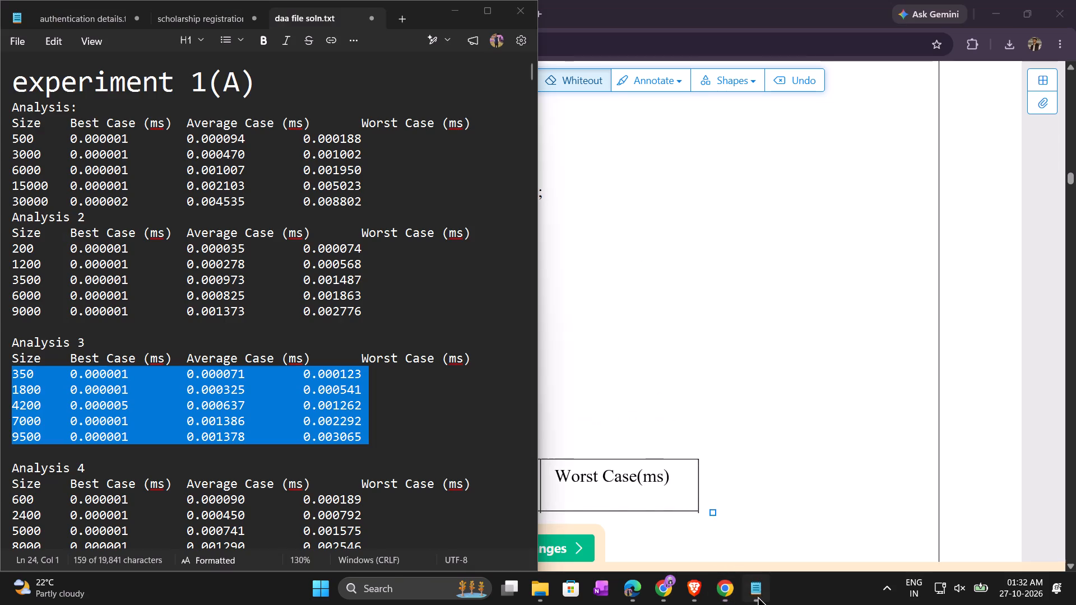
scroll(452, 367, "down", 2)
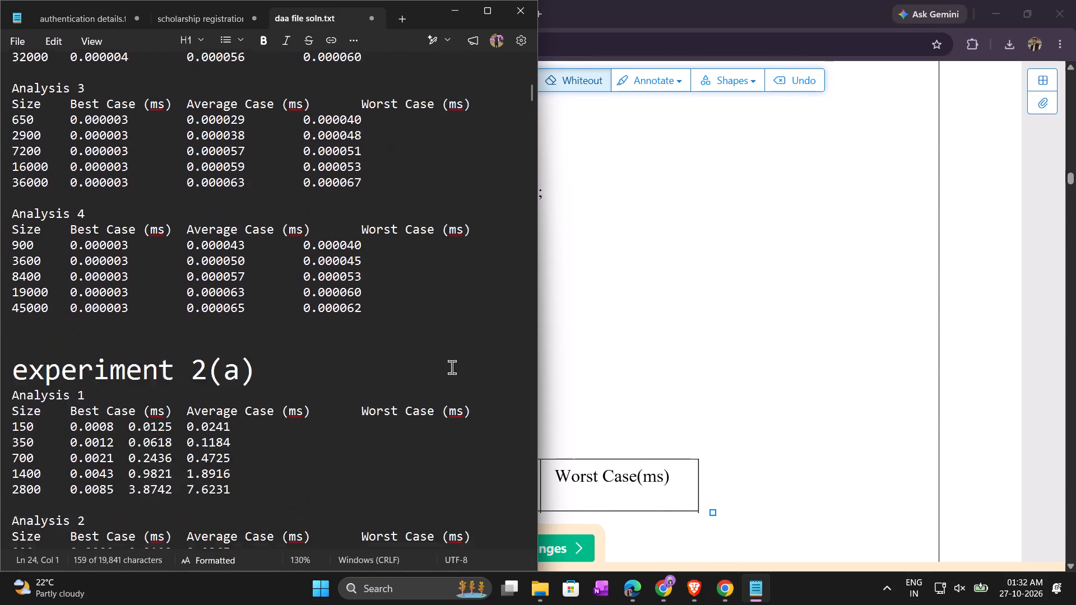
scroll(452, 367, "up", 1)
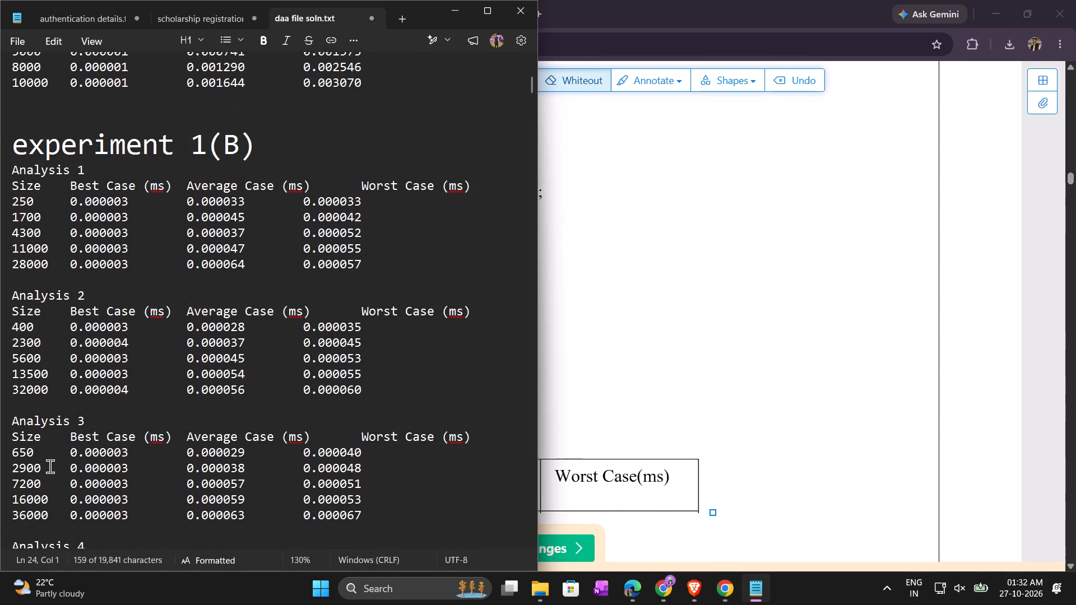
left_click_drag(12, 452, 364, 501)
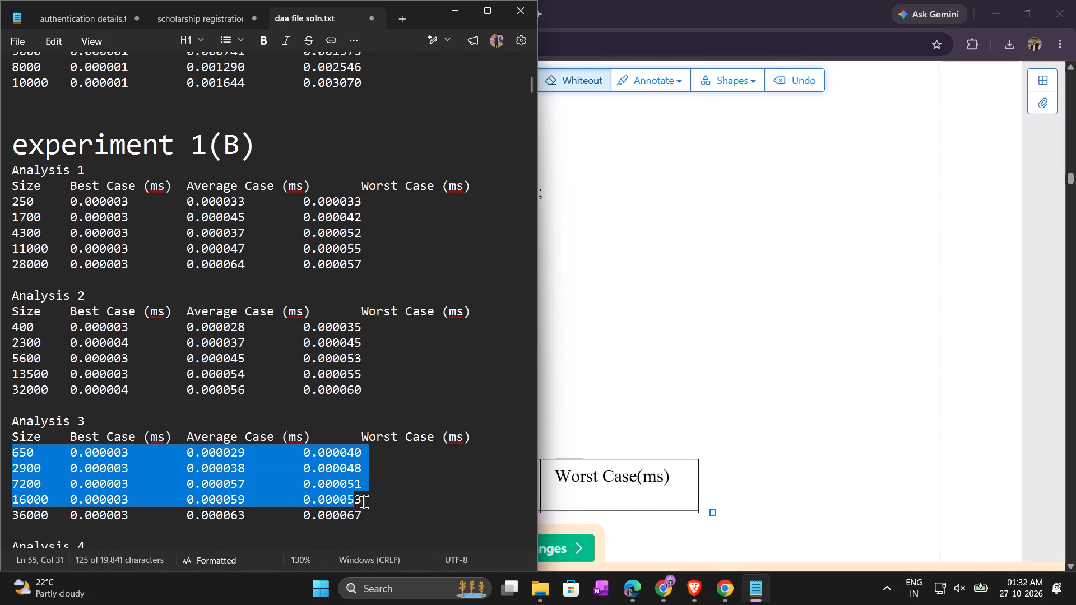
left_click_drag(364, 501, 374, 511)
key("ctrl+c")
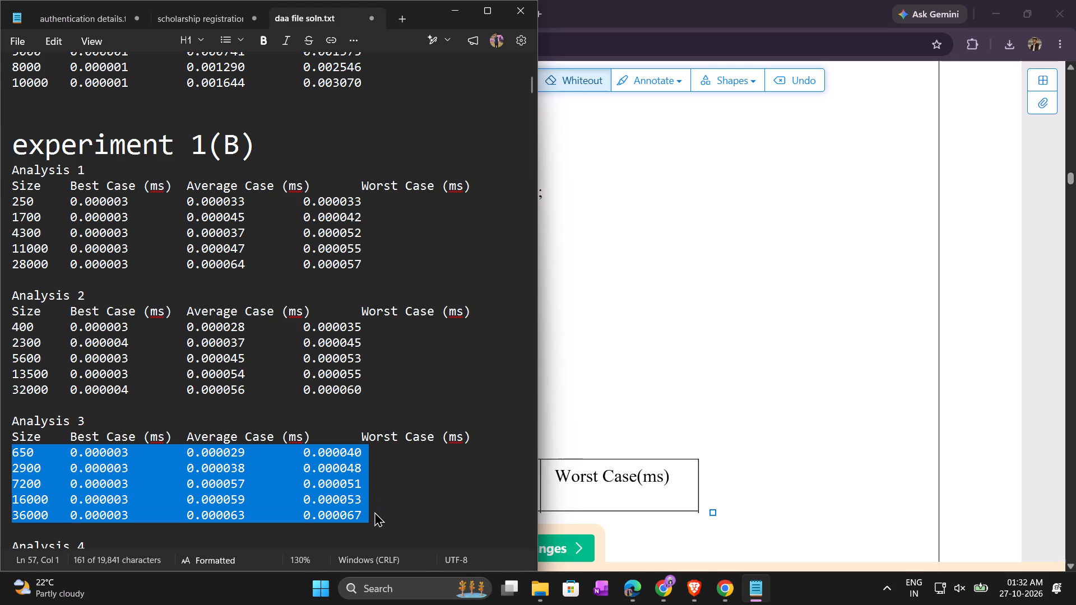
Back in the PDF editor, paste the copied rows as a new text block just beneath the binary search table's header.
scroll(716, 464, "down", 2)
left_click(642, 371)
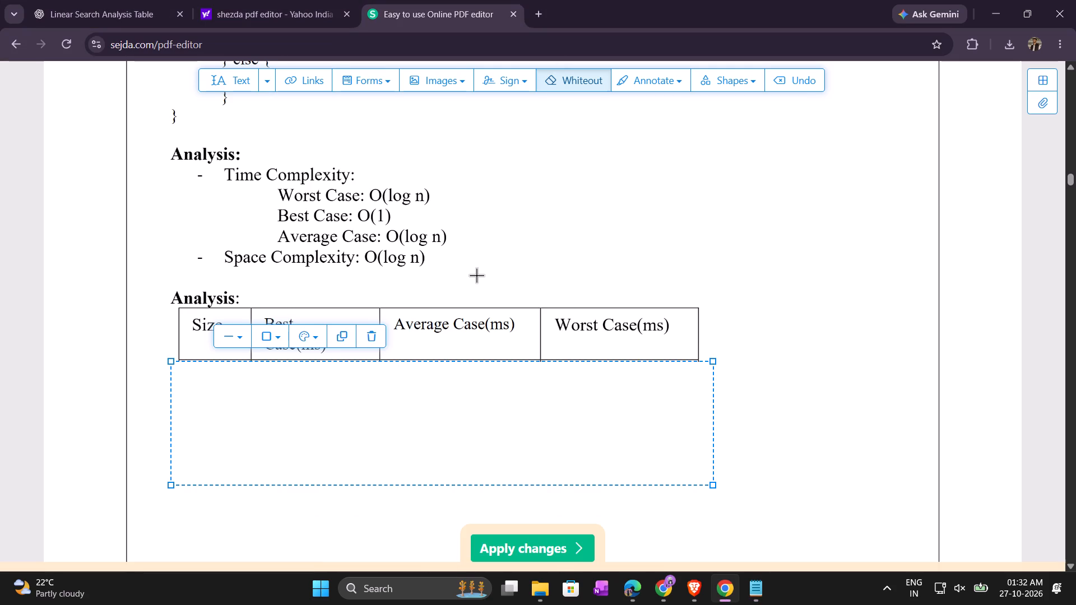
left_click(251, 84)
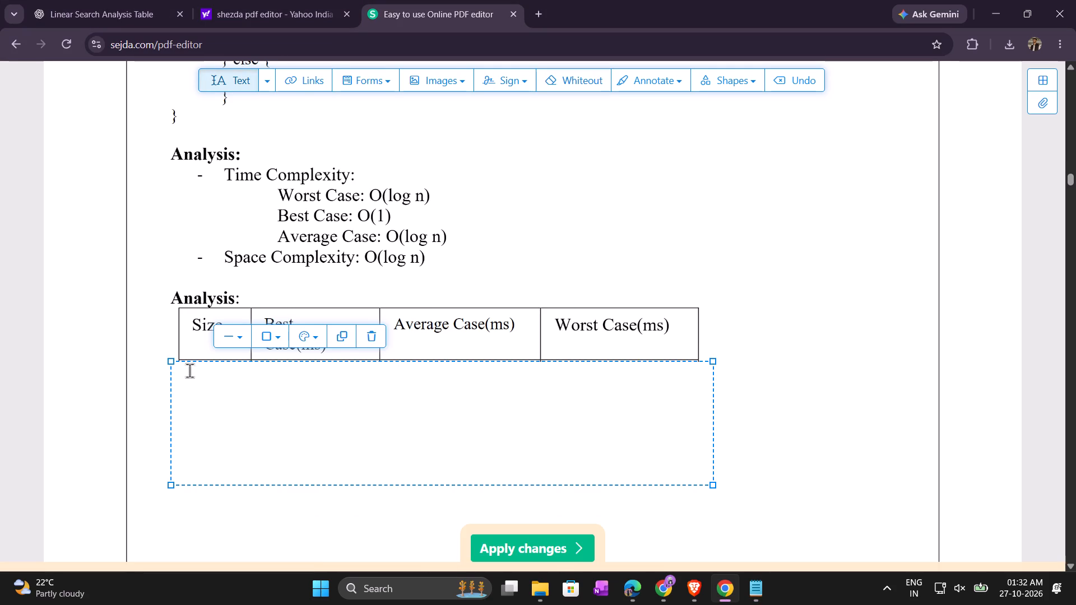
left_click(189, 372)
key("ctrl+v")
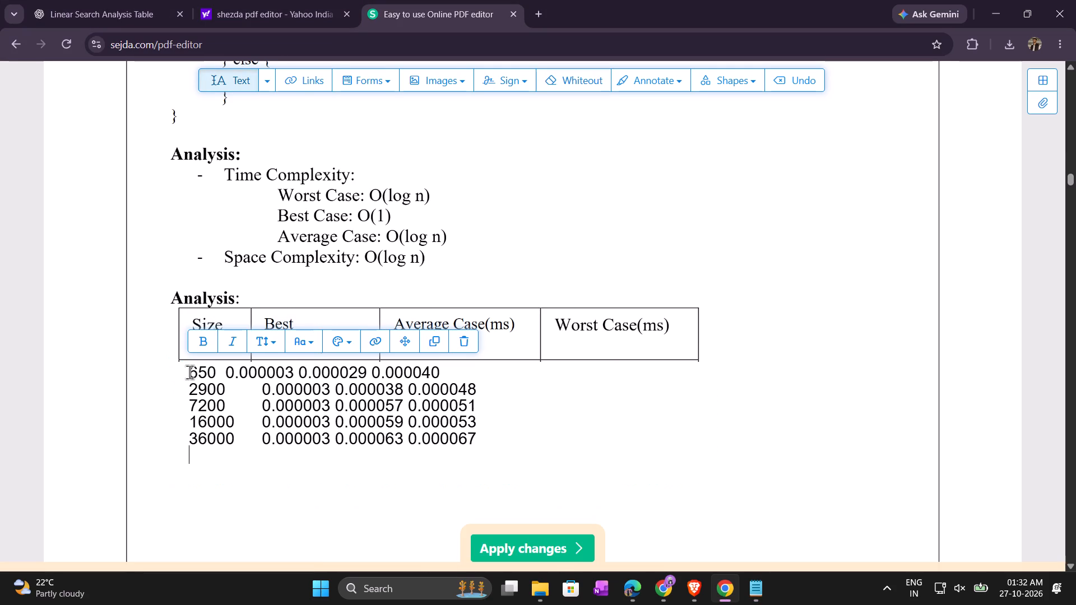
Insert spaces after 650 in the pasted text so its 0.000003 value sits under the Best Case column.
left_click(224, 367)
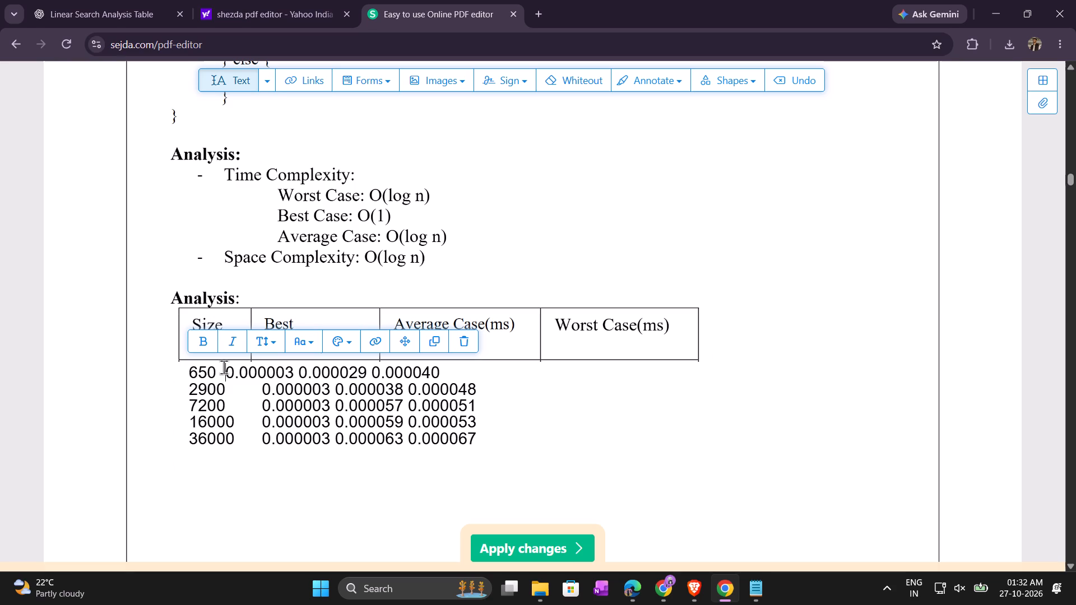
key("ctrl+space")
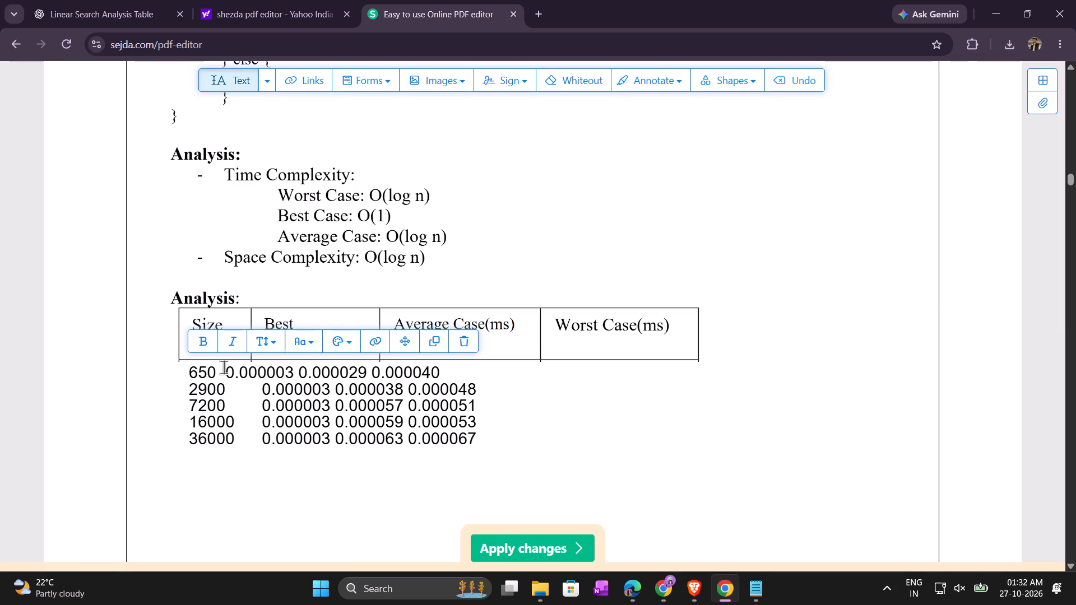
key("space")
key("space")
key("space")
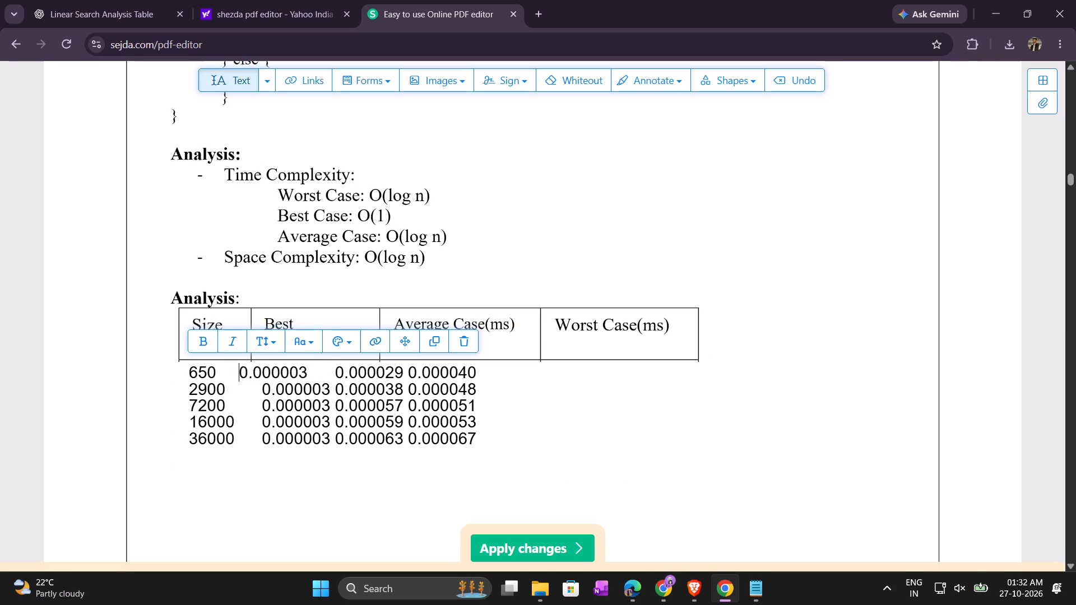
key("space")
key("space")
key("space")
key("space")
key("space")
key("space")
key("space")
key("space")
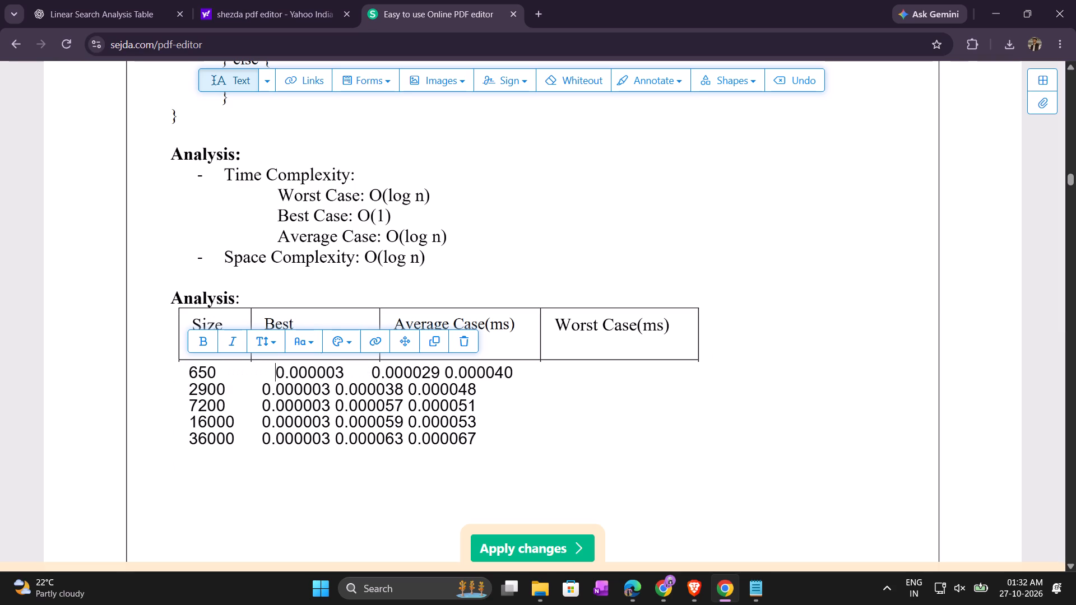
Insert spaces before 0.000029 in the 650 row to place it under the Average Case(ms) column.
left_click(370, 379)
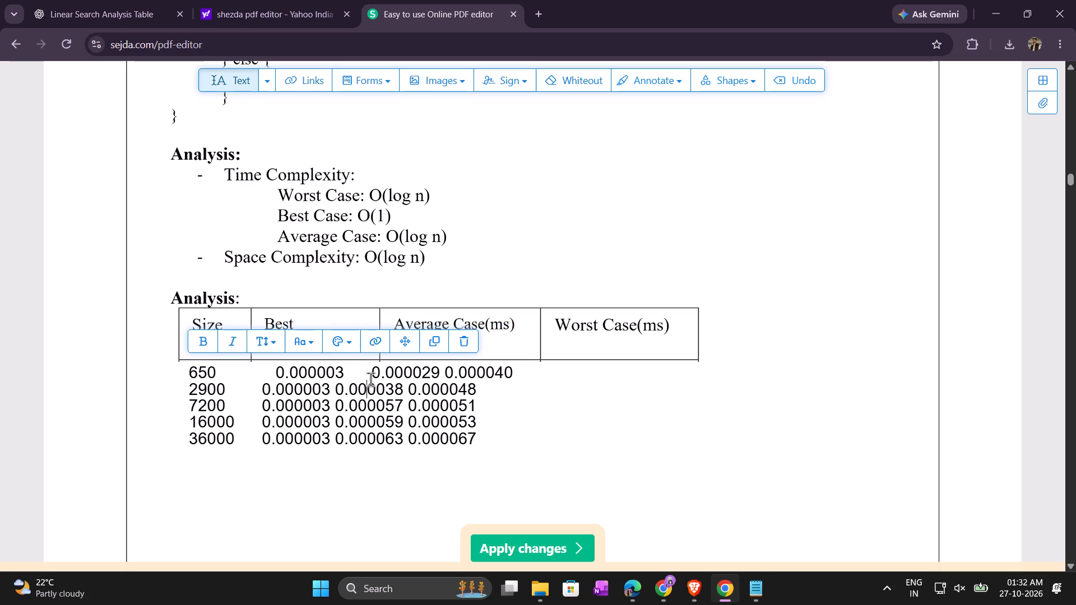
left_click(368, 375)
key("space")
key("space")
key("space")
key("space")
key("space")
key("space")
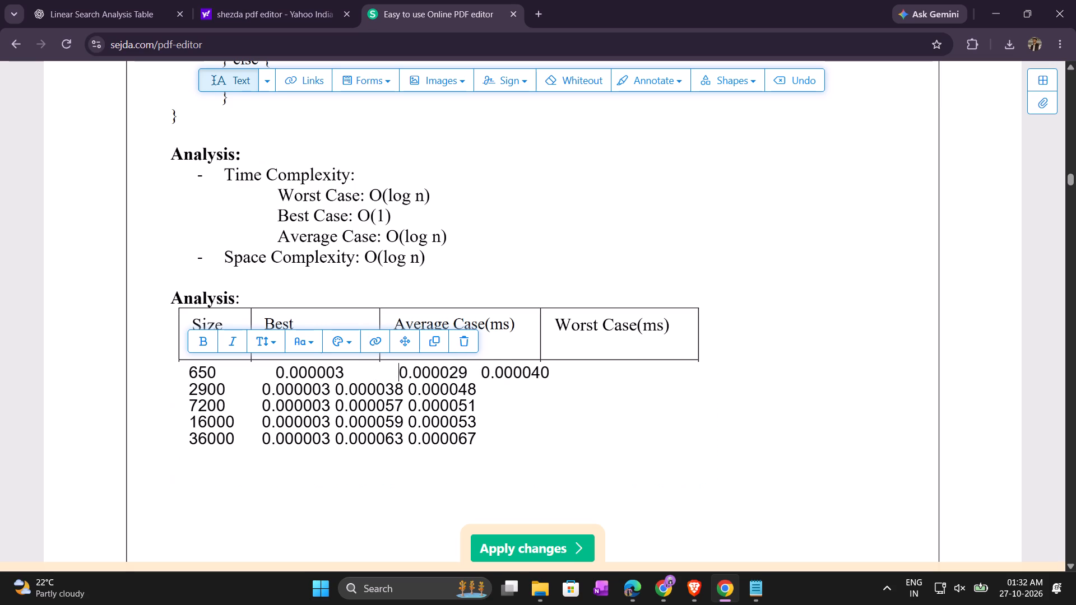
key("space")
key("space")
key("space")
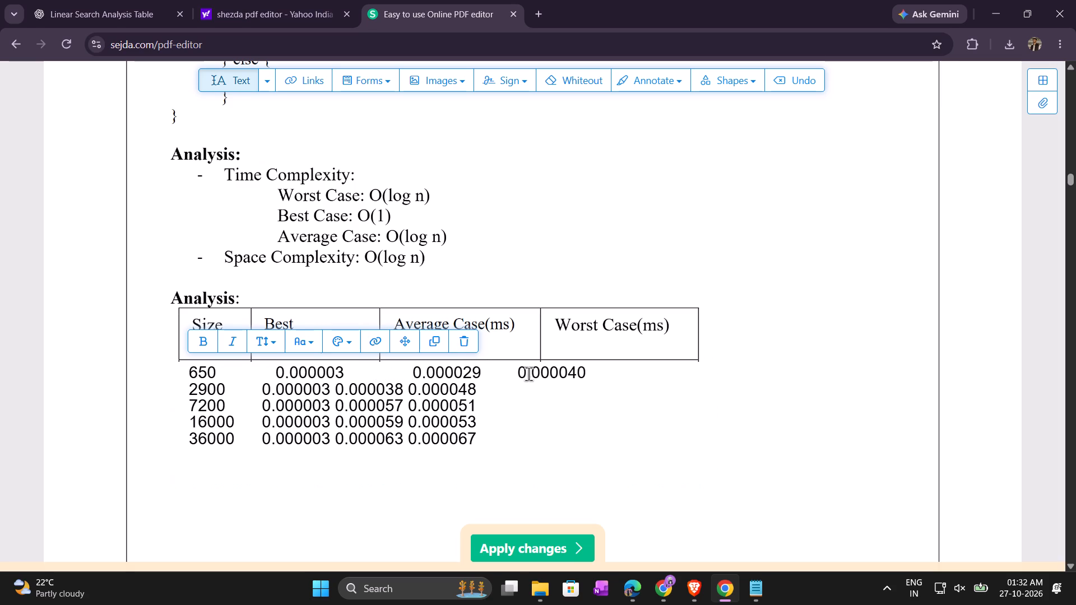
Insert spaces before 0.000040 in the 650 row to place it under the Worst Case(ms) column.
left_click(517, 373)
key("space")
key("space")
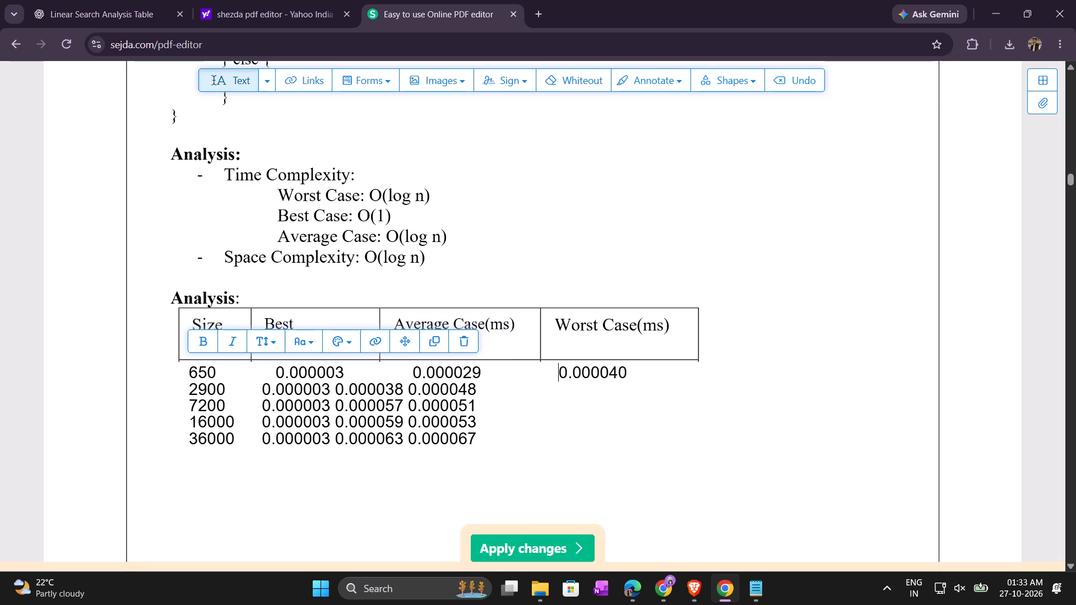
key("space")
key("space")
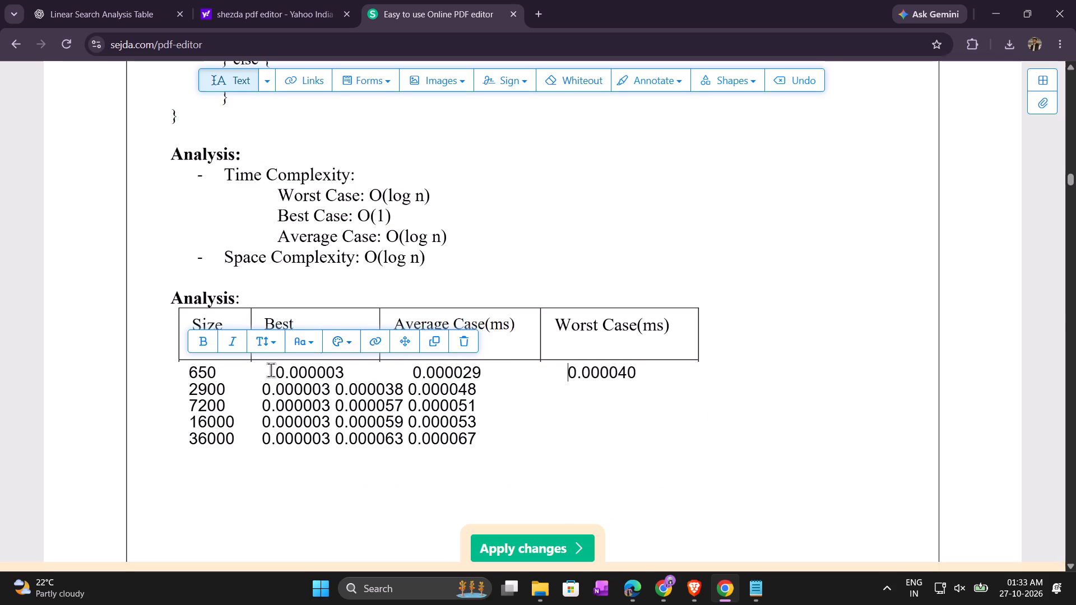
Widen the gap between 2900 and its 0.000003 value in the second row with spaces.
left_click_drag(255, 373, 215, 373)
key("ctrl+c")
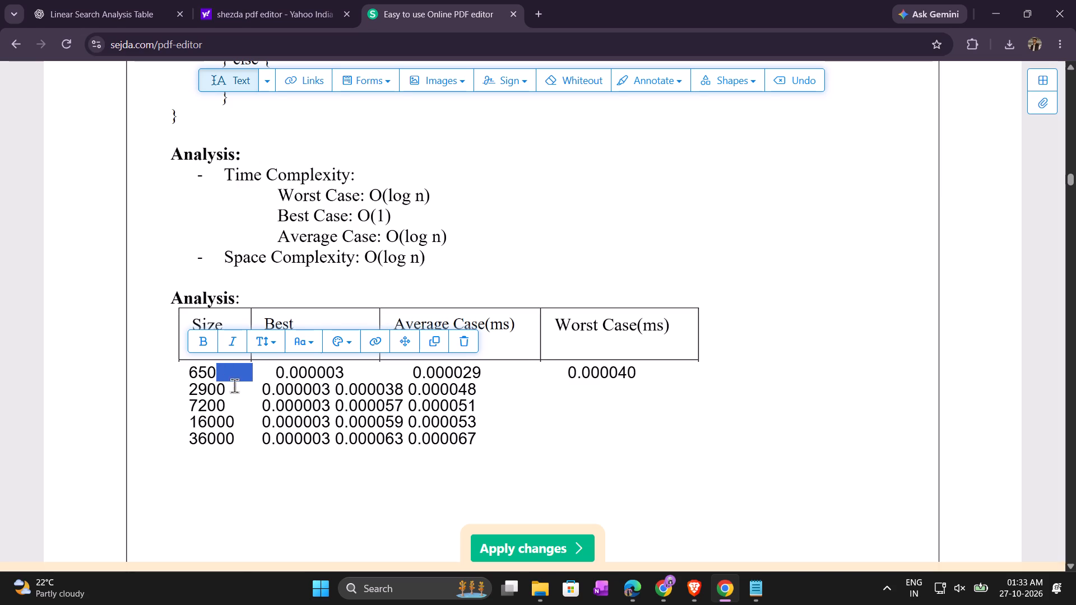
left_click(240, 388)
key("space")
key("space")
key("space")
key("space")
key("space")
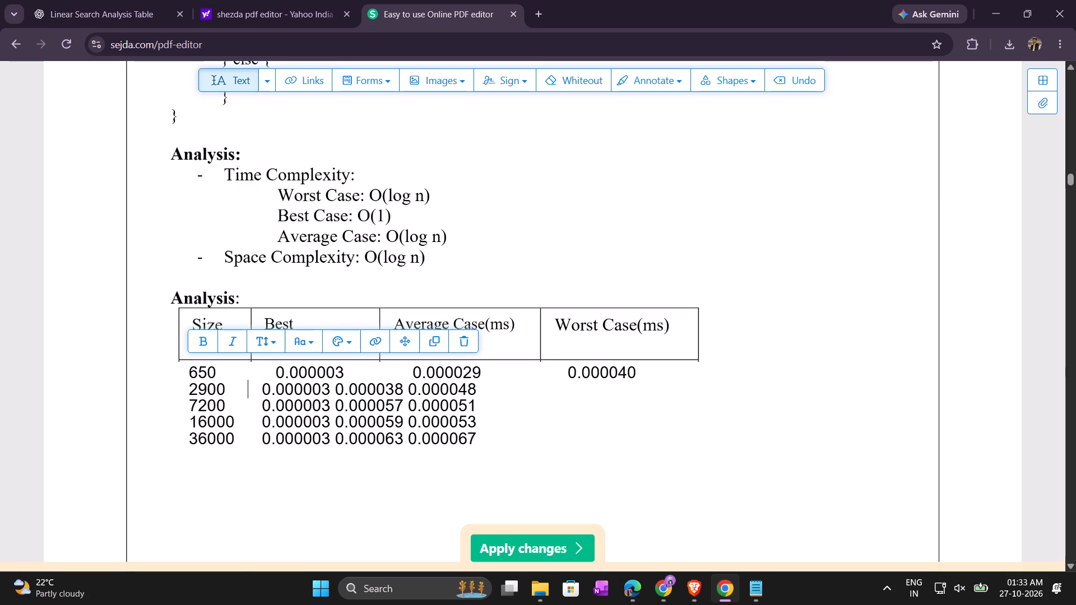
key("space")
key("space")
key("space")
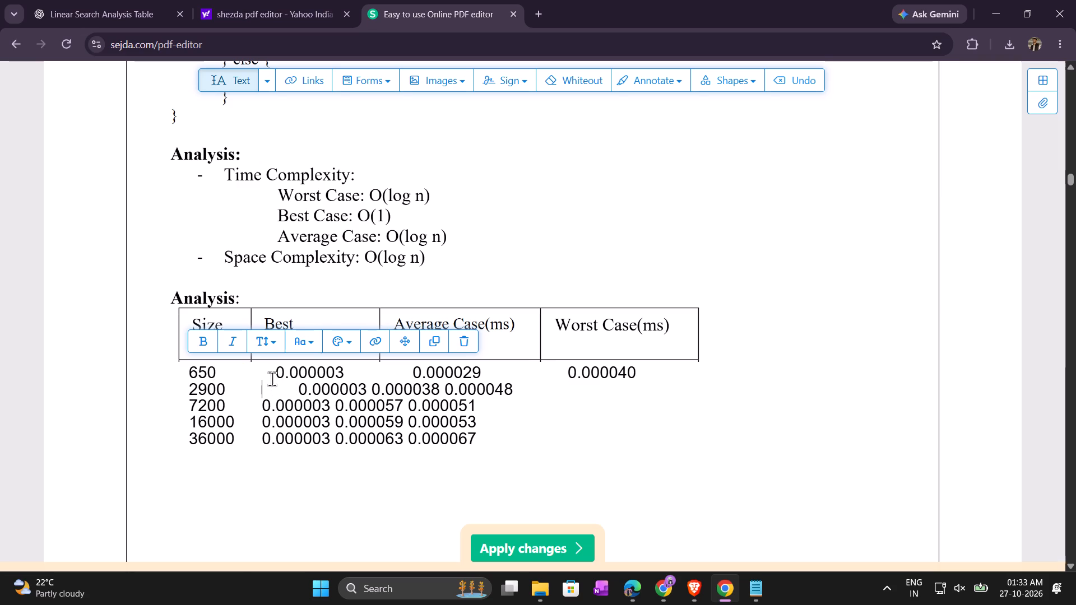
key("BackSpace")
key("space")
Space the 0.000003 values of the 7200, 16000 and 36000 rows into line with the 650 row's Best Case value.
left_click(257, 403)
key("space")
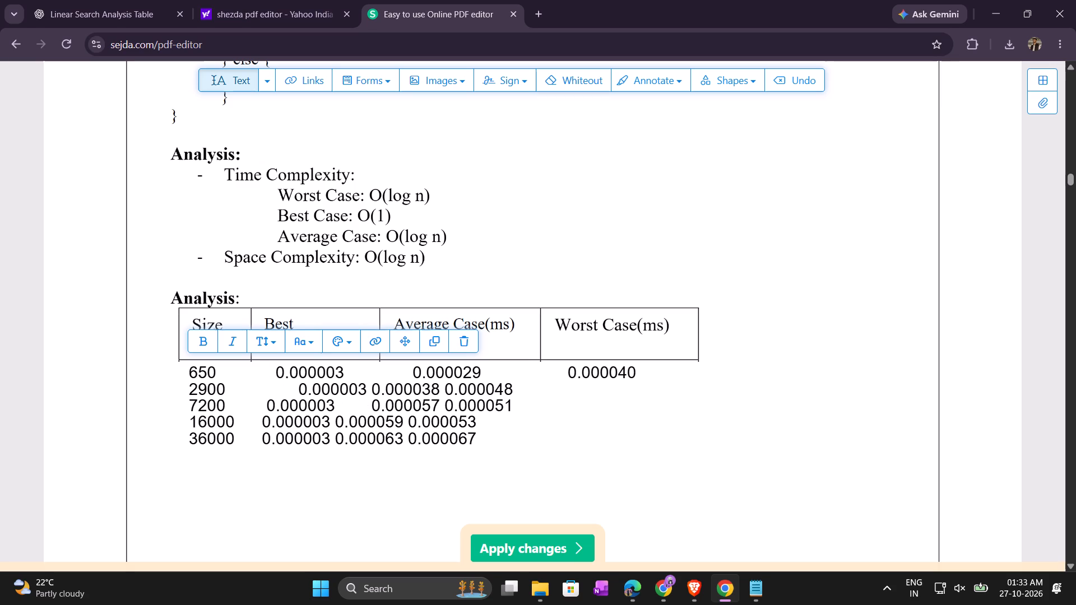
key("space")
key("space")
left_click(257, 419)
key("space")
key("space")
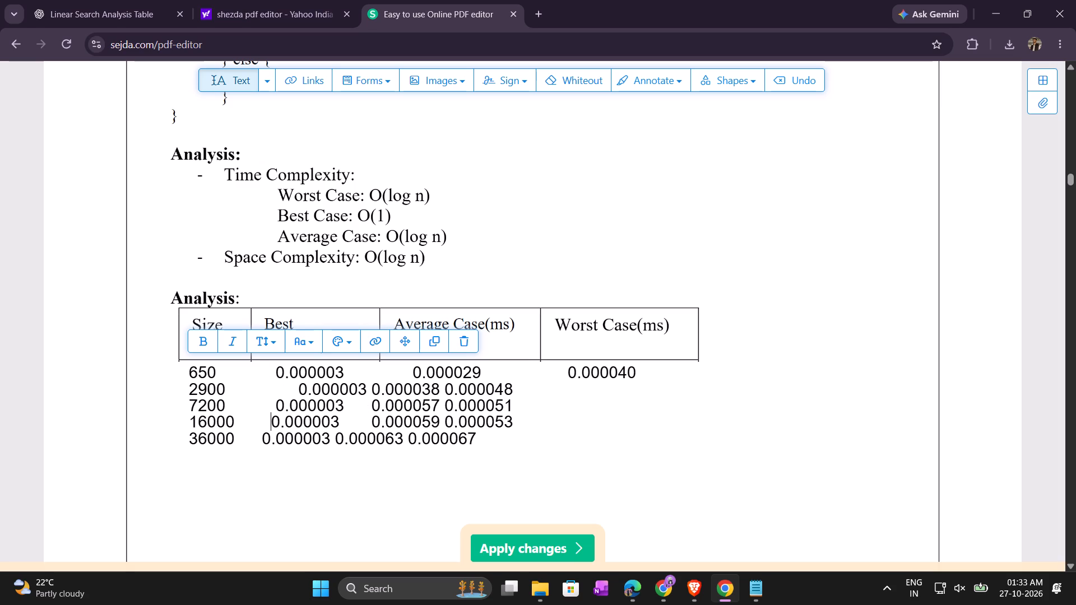
key("space")
left_click(257, 435)
key("space")
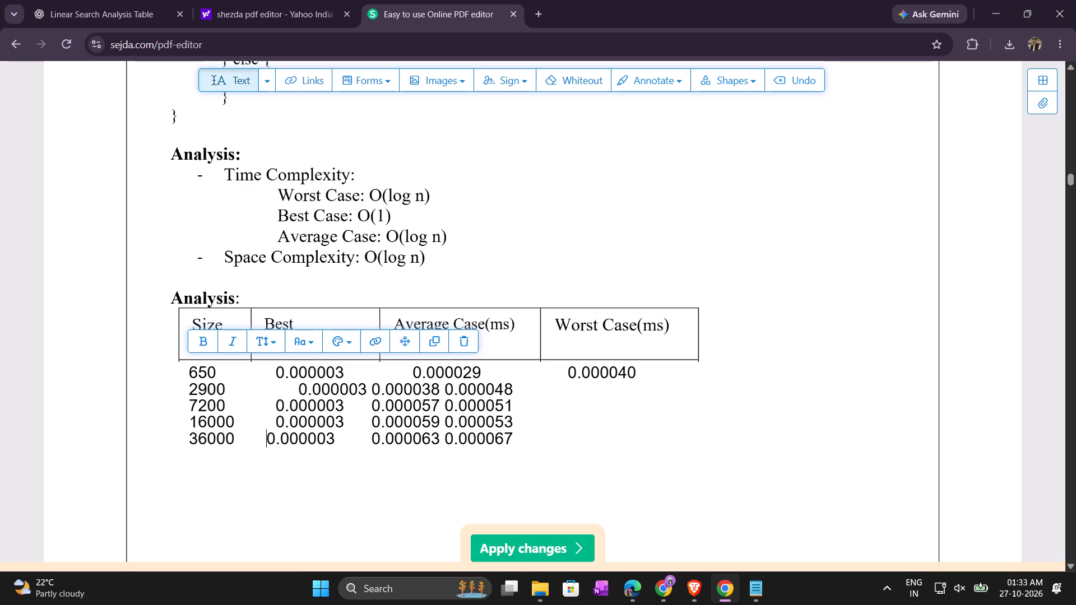
key("space")
key("space")
Adjust the spacing before the 2900 row's 0.000003 so it lines up with the other Best Case values.
left_click(370, 390)
left_click(297, 390)
key("BackSpace")
key("space")
key("space")
key("space")
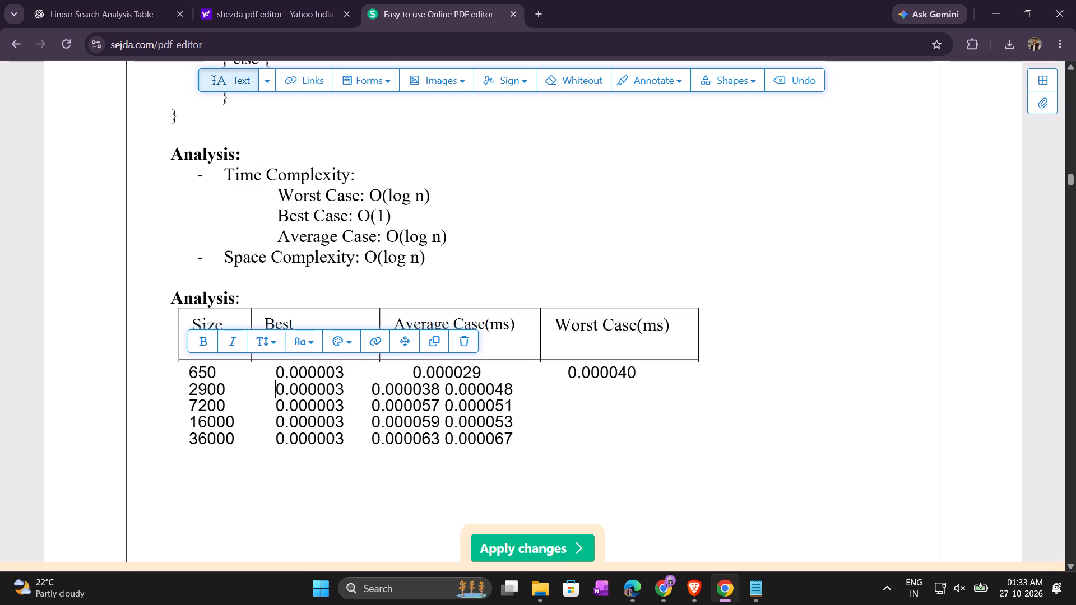
Copy part of the 650 row's gap after 0.000003 and paste it before the Average Case values of the 2900, 7200, 16000 and 36000 rows.
left_click_drag(349, 372, 370, 374)
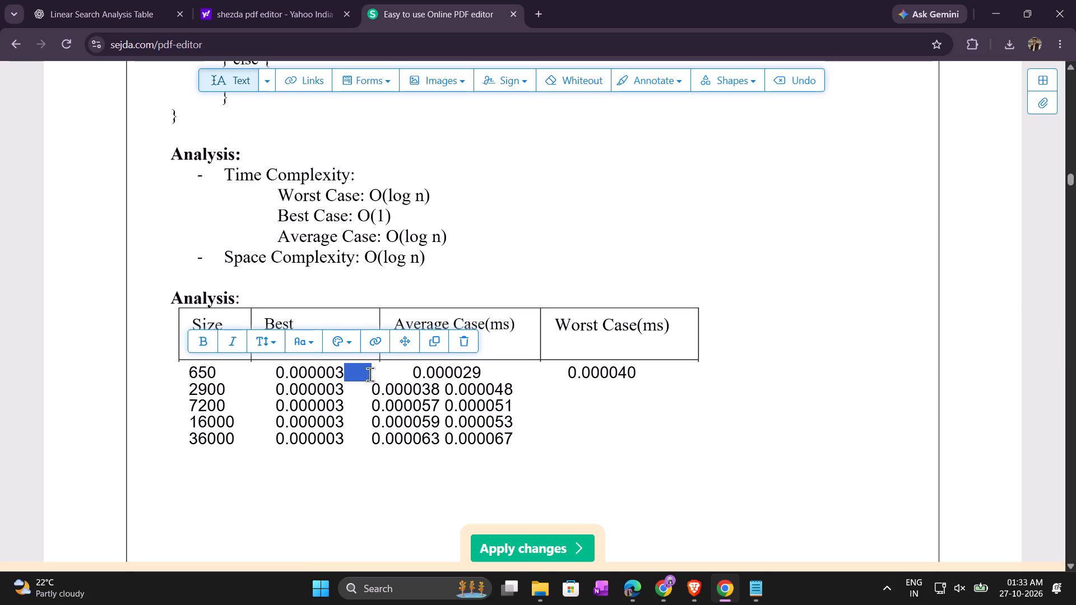
left_click_drag(370, 374, 370, 374)
key("ctrl+c")
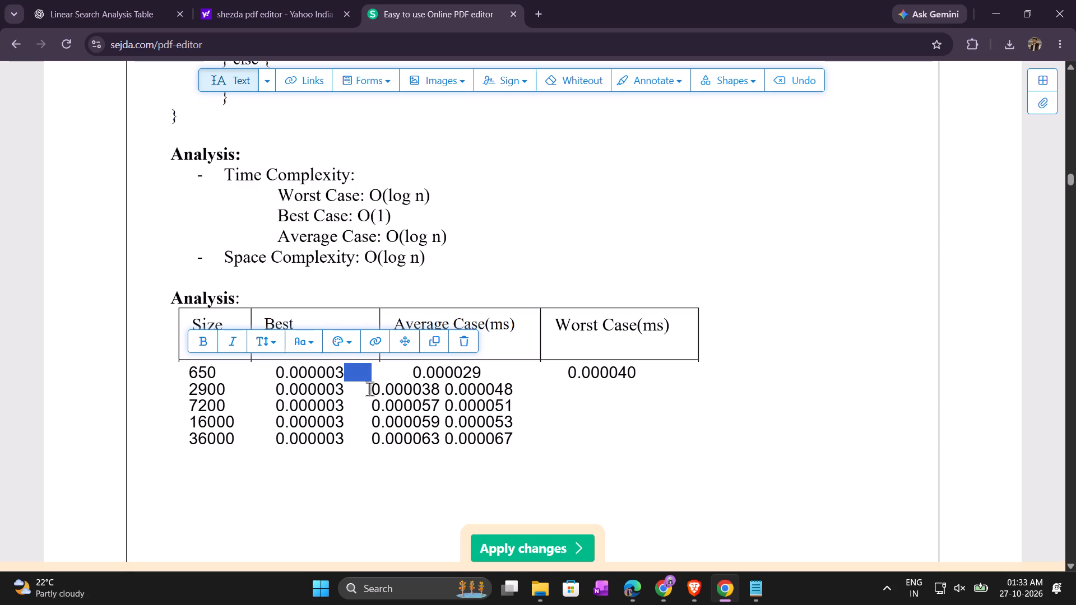
left_click(369, 389)
key("ctrl+c")
key("ctrl+v")
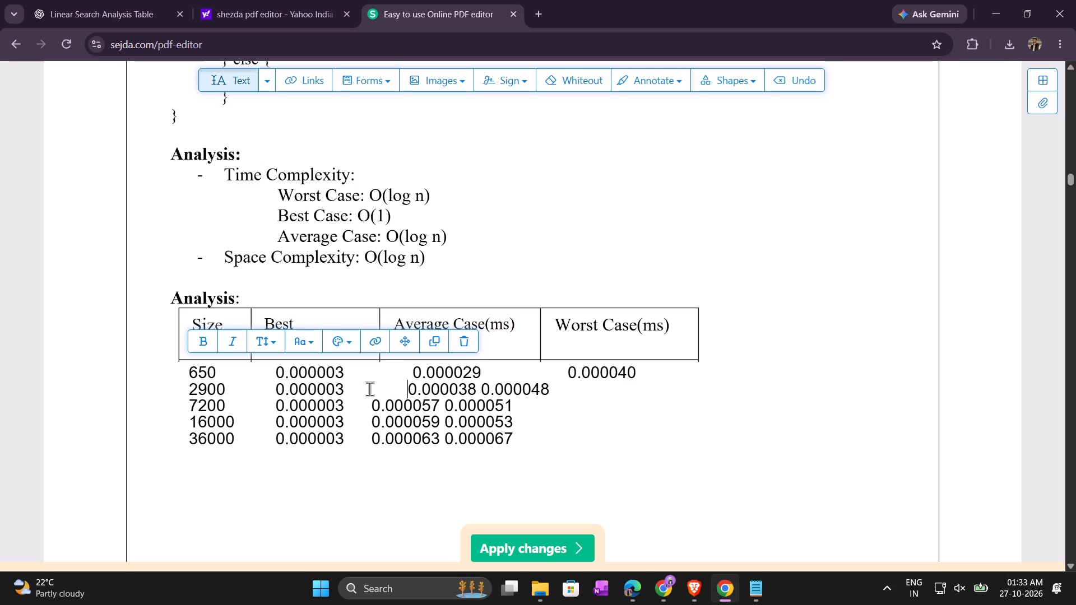
left_click(366, 399)
key("ctrl+v")
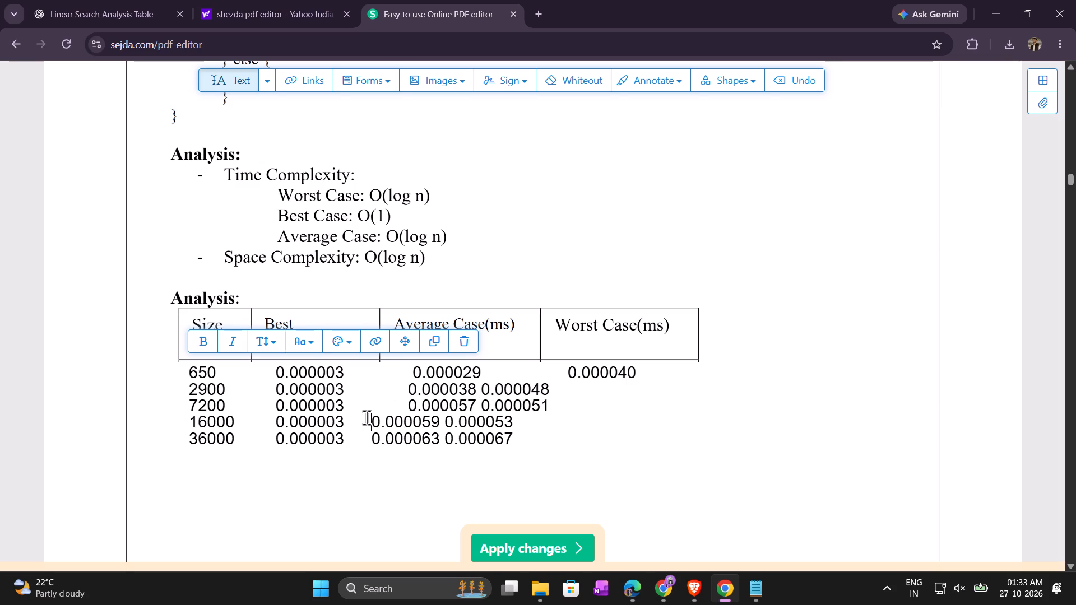
left_click(367, 417, "ctrl")
key("ctrl+v")
left_click(372, 441, "ctrl")
key("ctrl+v")
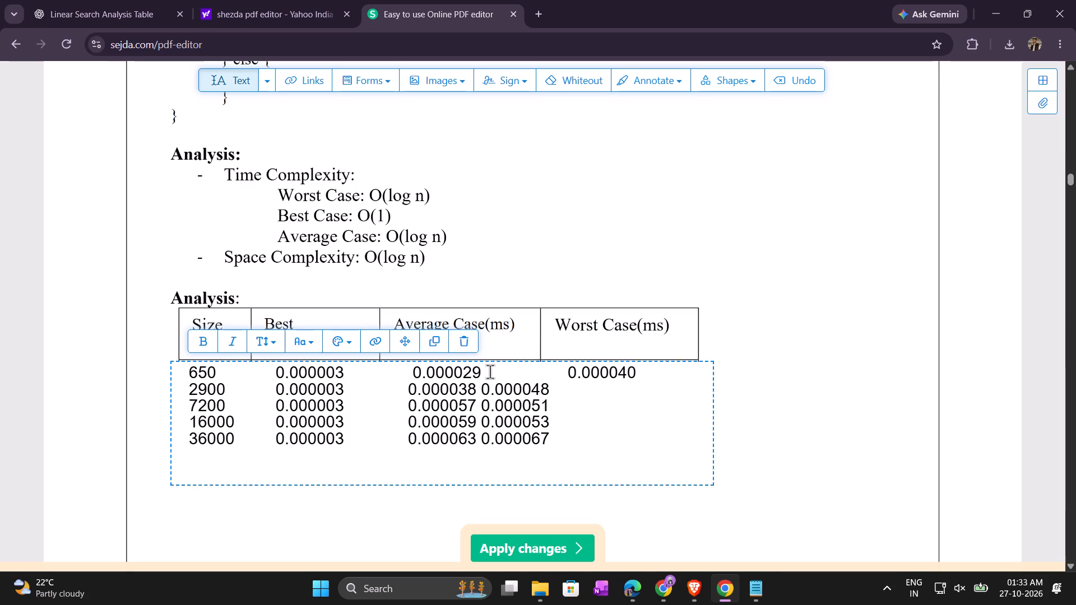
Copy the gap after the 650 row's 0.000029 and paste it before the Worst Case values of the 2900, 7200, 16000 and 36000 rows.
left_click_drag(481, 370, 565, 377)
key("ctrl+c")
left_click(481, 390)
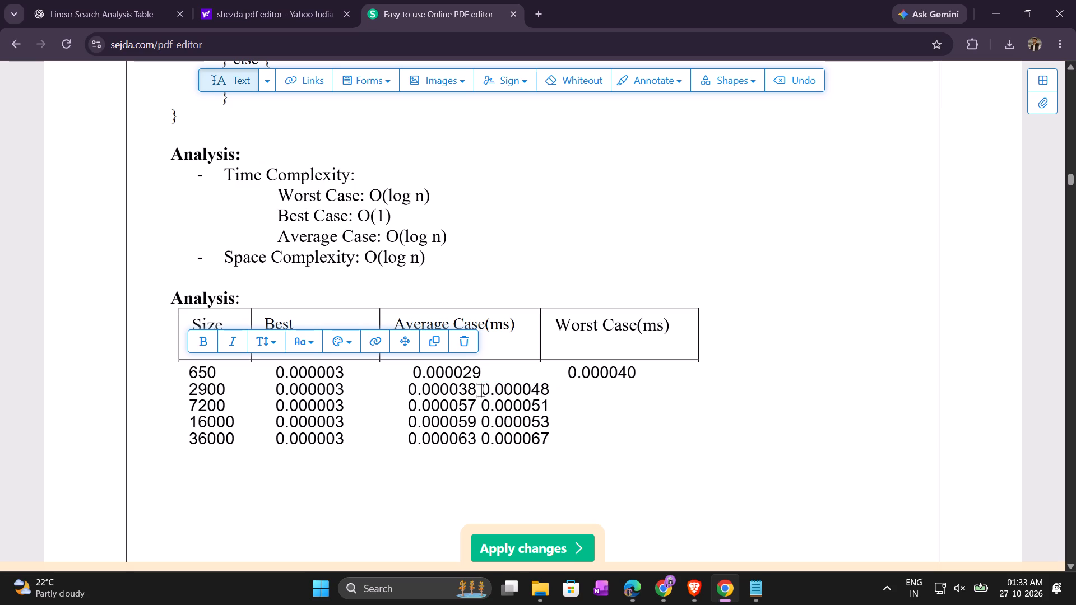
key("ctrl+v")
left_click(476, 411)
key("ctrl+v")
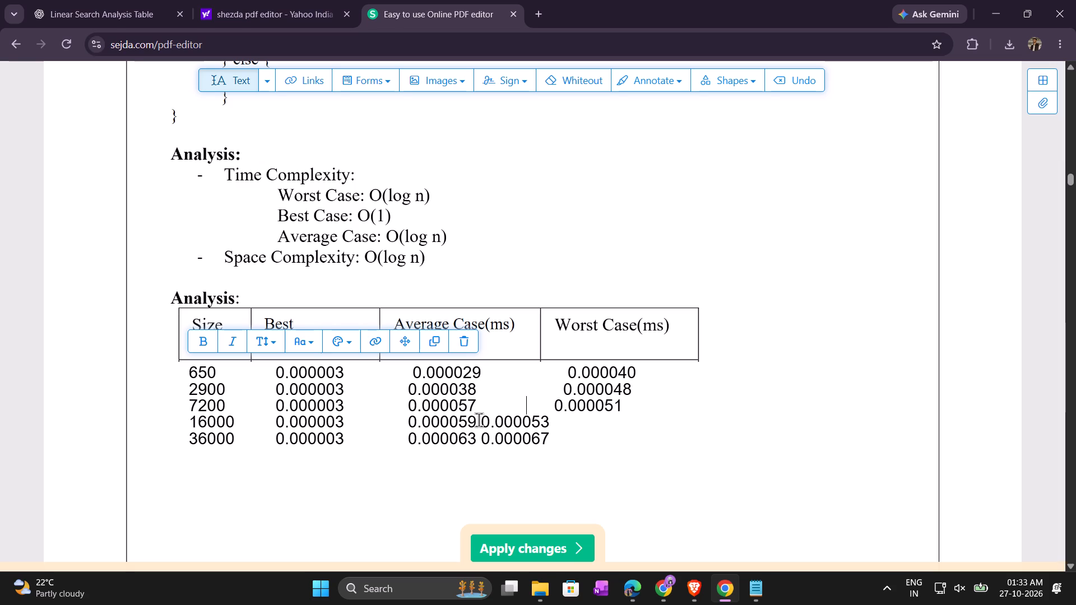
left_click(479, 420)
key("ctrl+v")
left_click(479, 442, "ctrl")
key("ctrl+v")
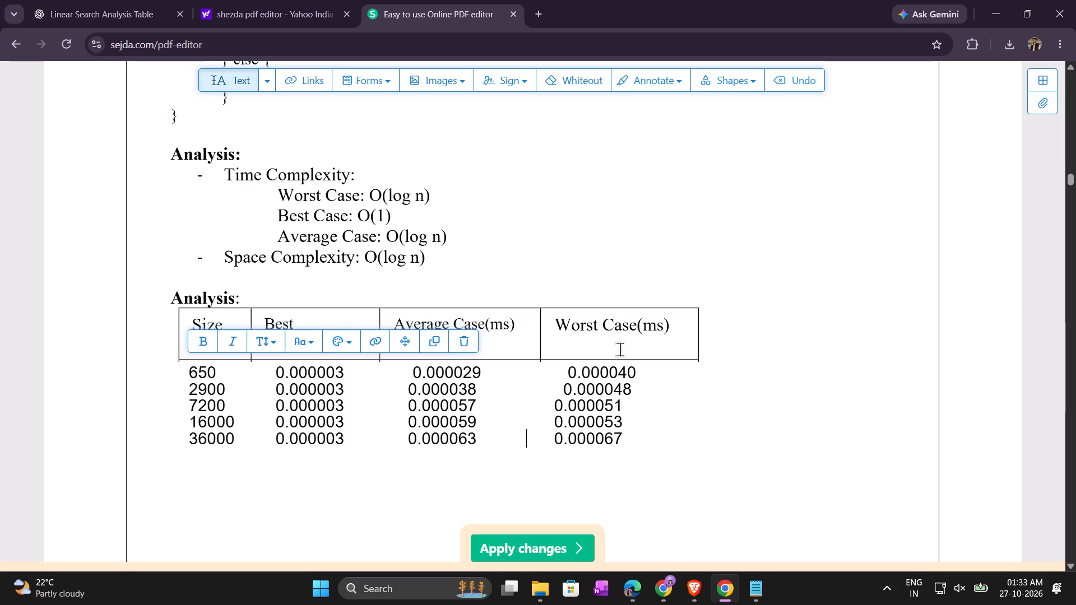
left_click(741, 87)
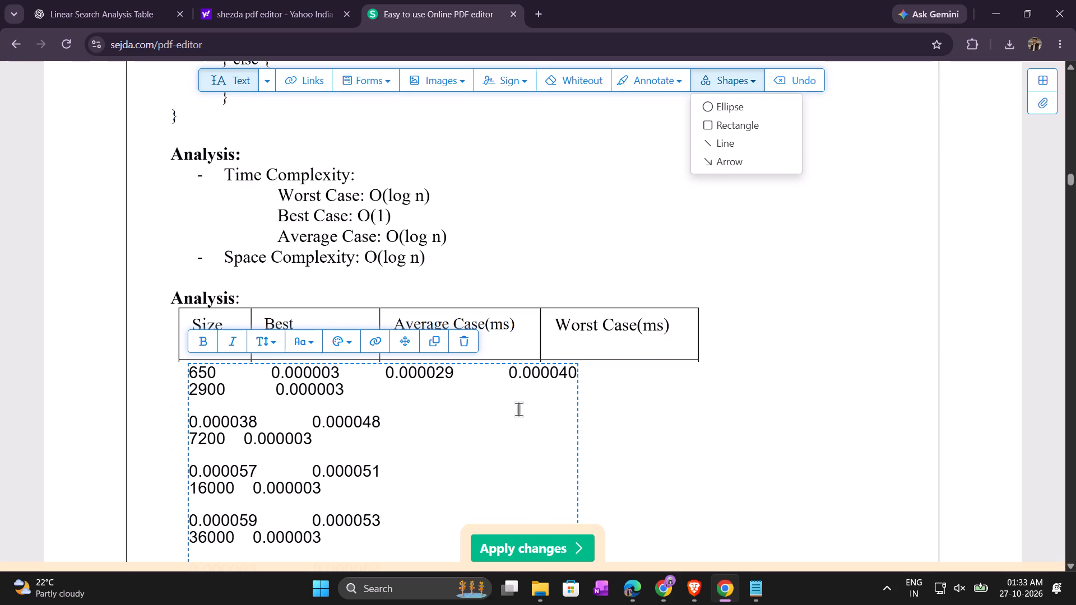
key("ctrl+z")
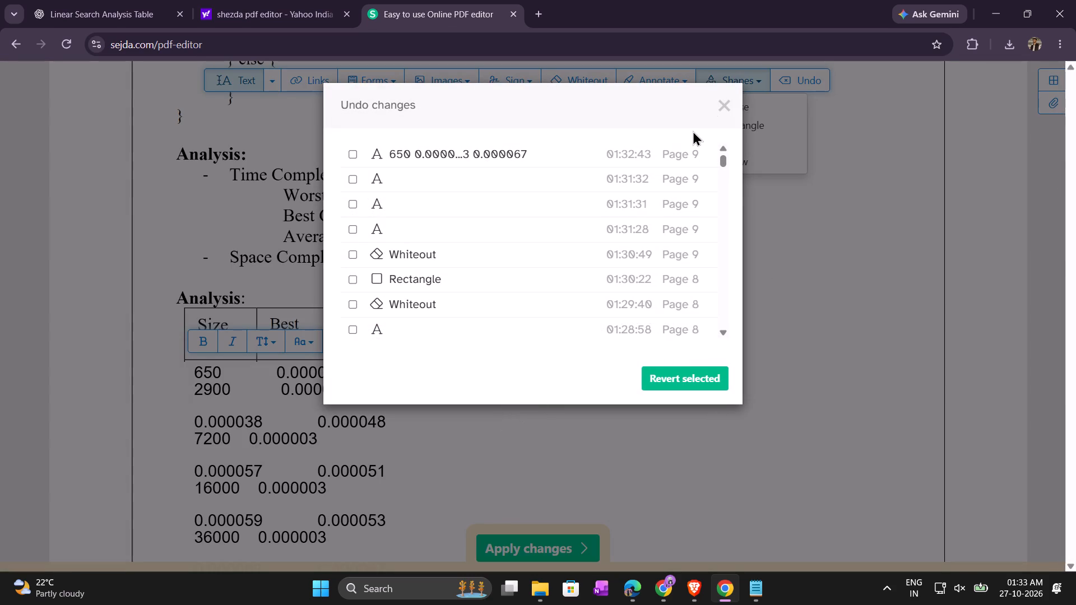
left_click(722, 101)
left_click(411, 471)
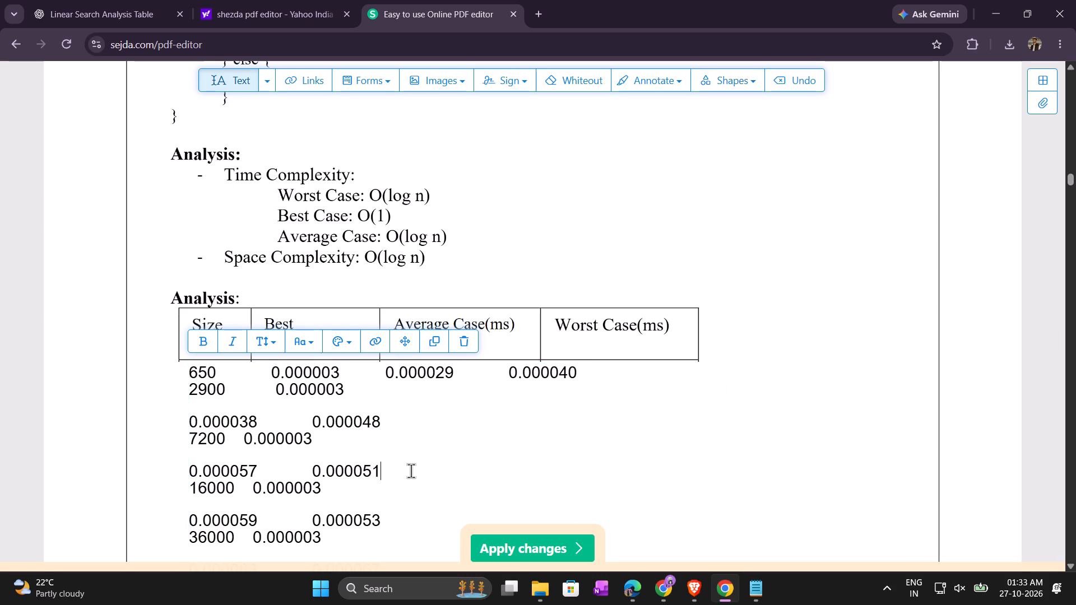
Revert the page 9 text entry holding the 650 to 36000 data from the undo history.
scroll(411, 471, "down", 2)
key("ctrl+z")
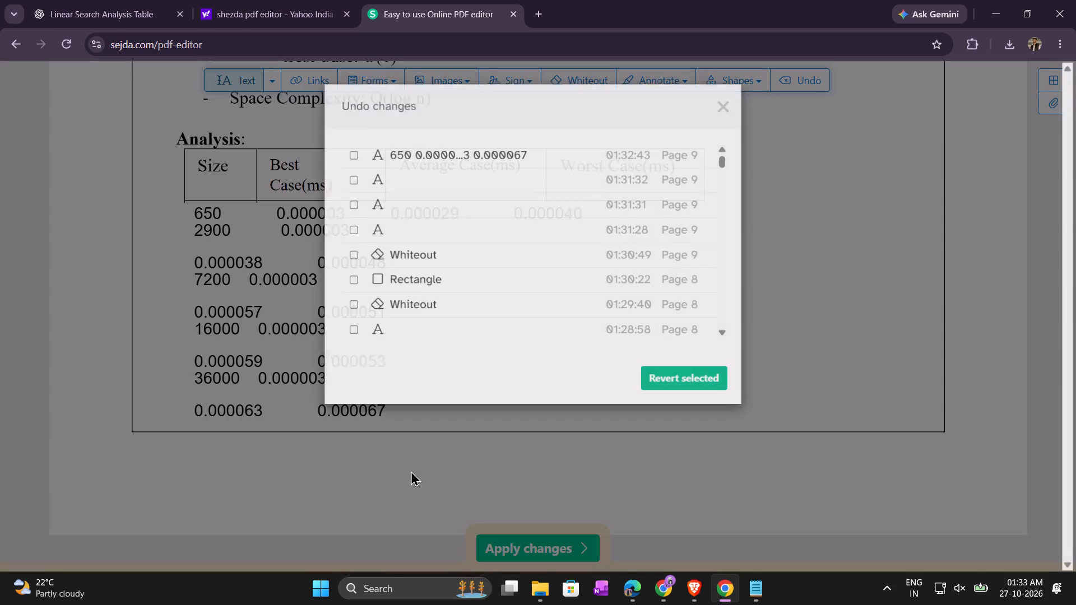
left_click(354, 152)
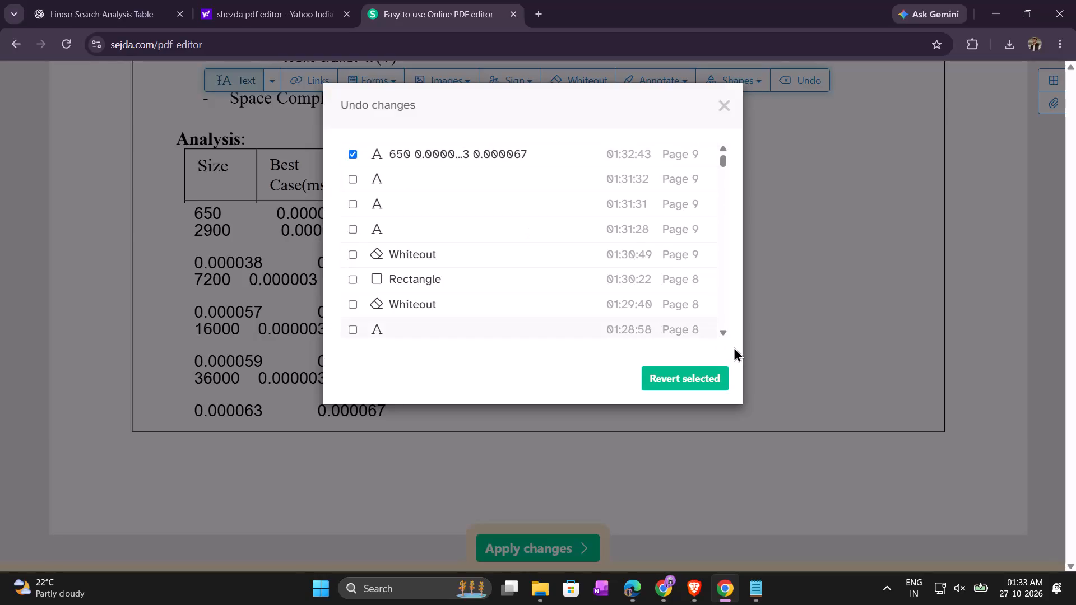
left_click(693, 367)
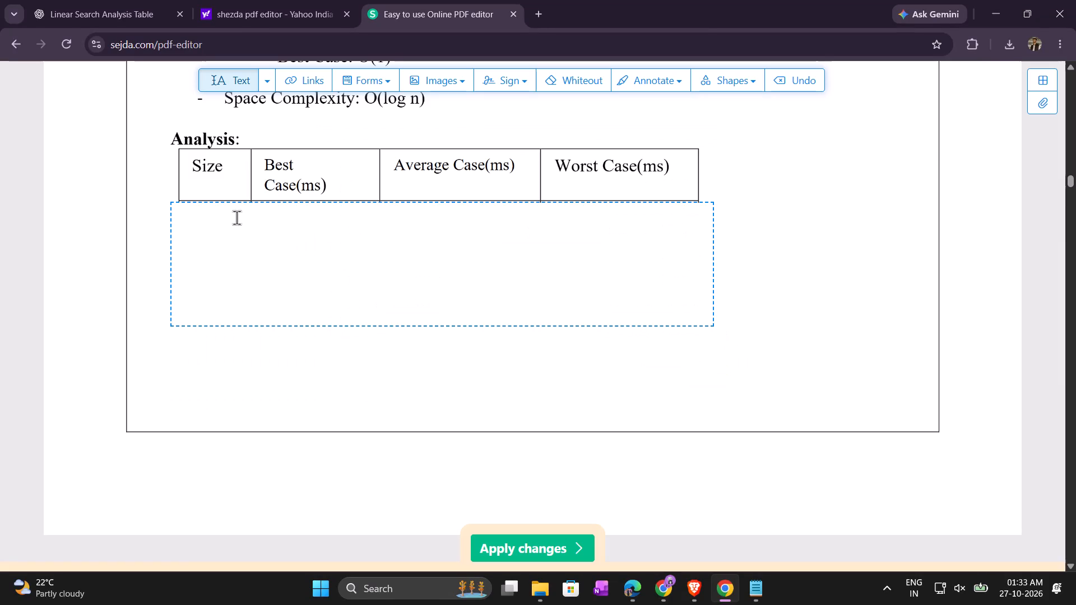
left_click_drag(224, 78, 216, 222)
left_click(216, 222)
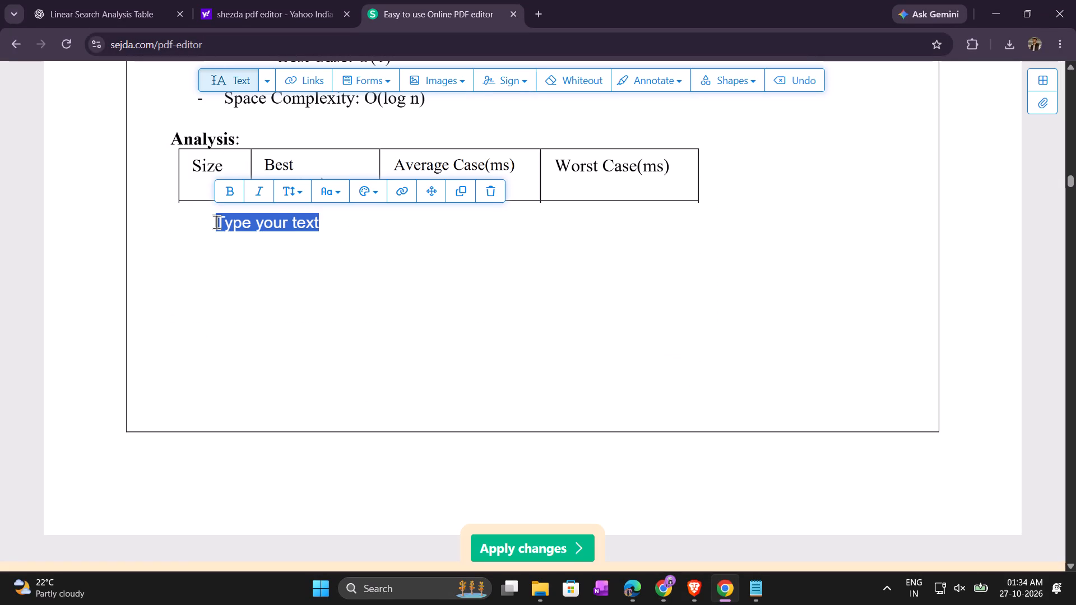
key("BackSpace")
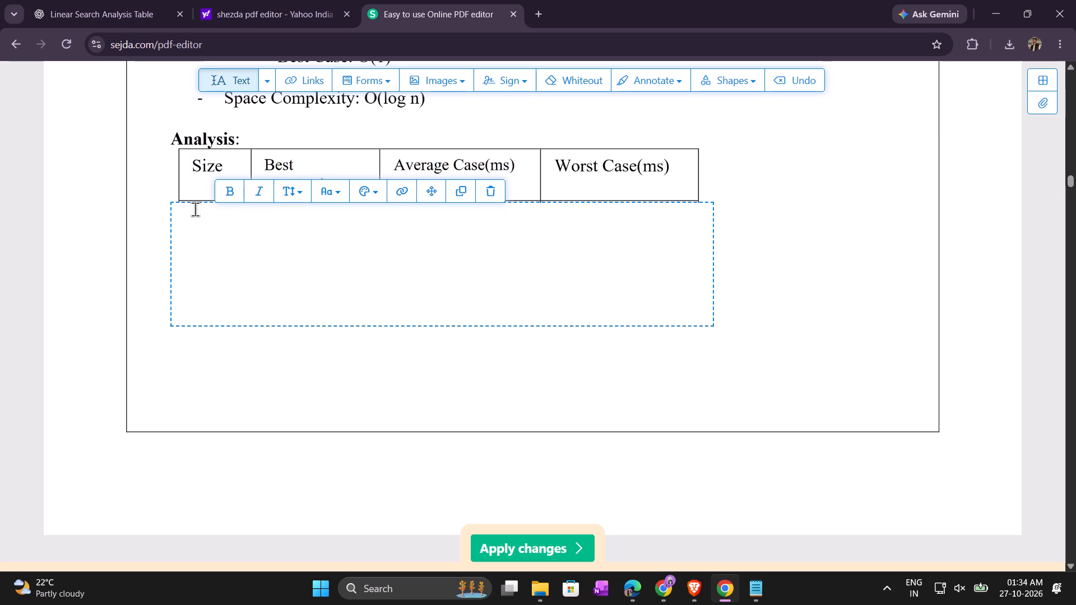
Place a new text box directly below the Size header of the binary search analysis table.
left_click(228, 78)
left_click(228, 78)
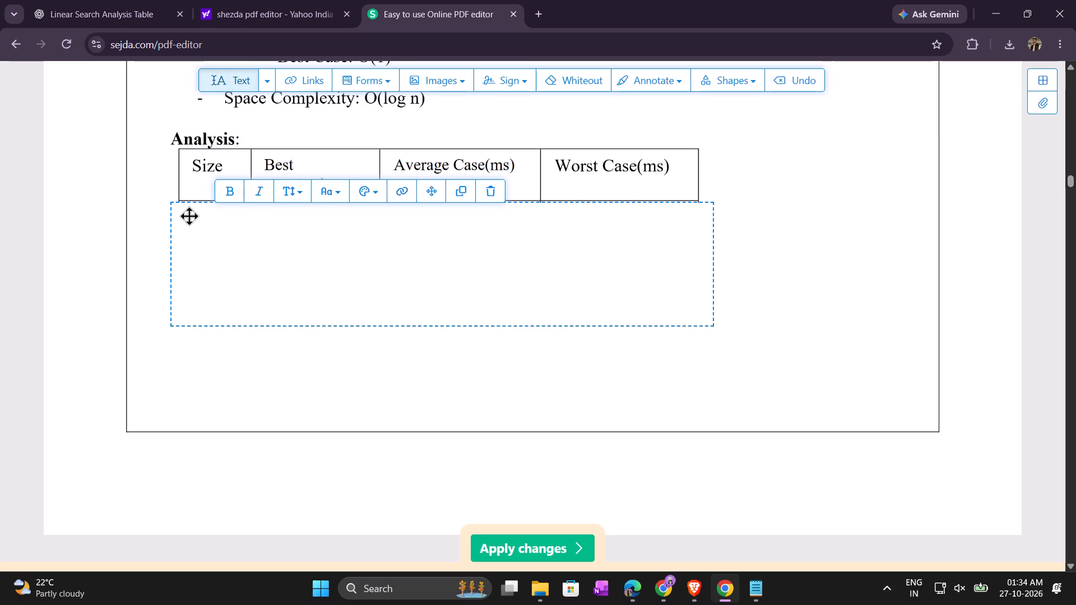
left_click(191, 213)
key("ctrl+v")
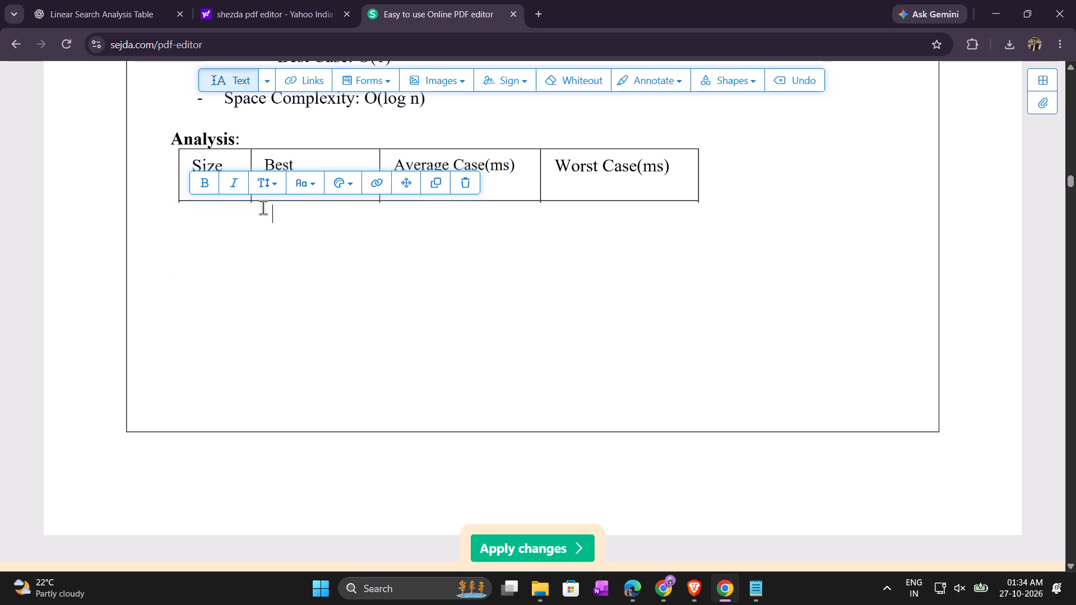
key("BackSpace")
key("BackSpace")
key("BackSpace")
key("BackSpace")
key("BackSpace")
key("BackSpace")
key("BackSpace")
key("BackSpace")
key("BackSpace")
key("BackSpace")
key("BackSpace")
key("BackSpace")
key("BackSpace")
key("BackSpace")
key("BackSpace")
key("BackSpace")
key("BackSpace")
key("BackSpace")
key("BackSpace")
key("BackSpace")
Paste the five data rows for sizes 650 to 36000 from the clipboard history into the new text box.
key("super+v")
key("Down")
key("Down")
key("Down")
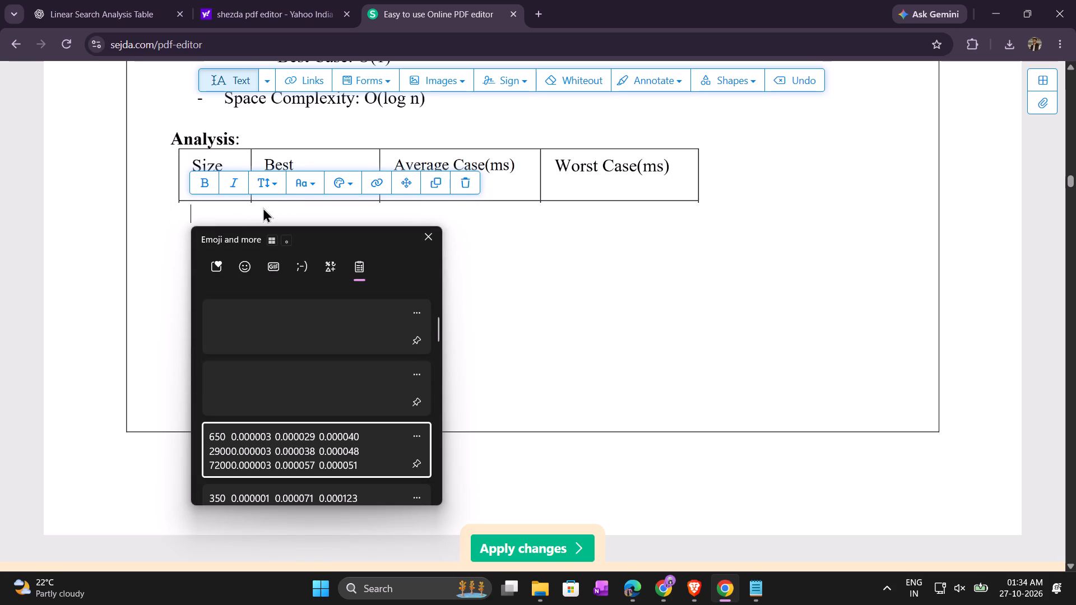
key("Return")
key("ctrl+v")
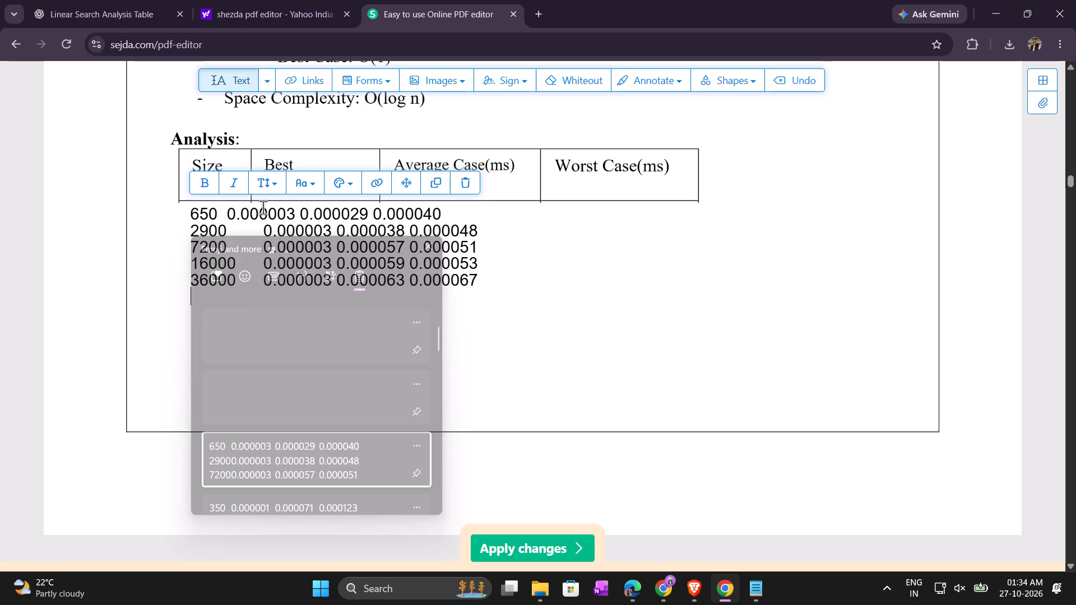
Add spaces after 650 to move its 0.000003 value under the Best Case header.
left_click(227, 213)
key("space")
key("space")
key("space")
key("space")
key("space")
key("space")
key("space")
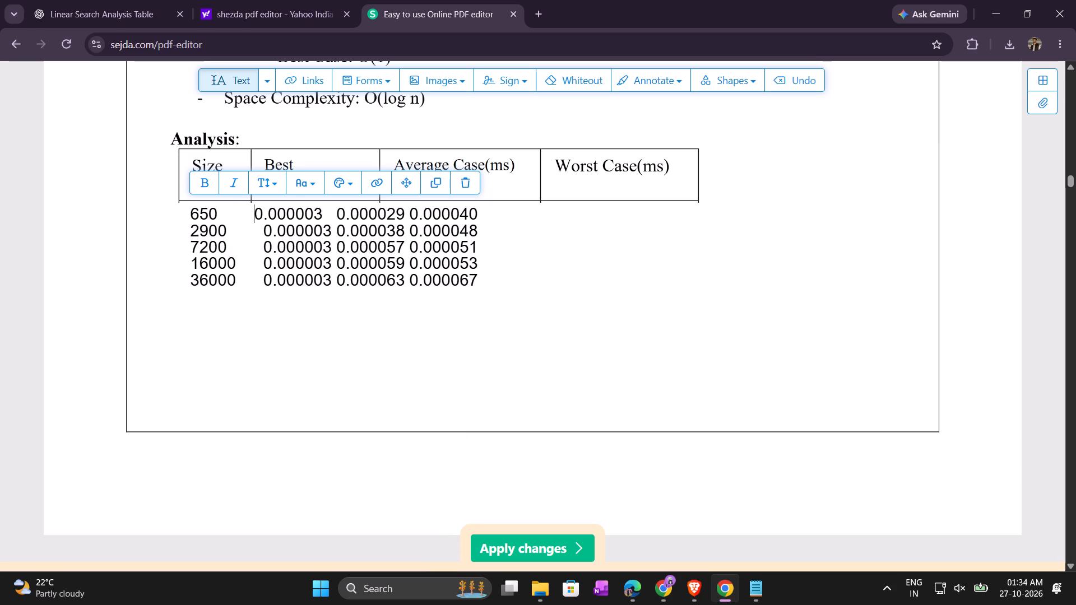
Widen the gap before the 650 row's 0.000029 with spaces so it sits under the Average Case header.
left_click(333, 214)
key("space")
key("space")
key("space")
key("space")
key("space")
key("space")
key("space")
key("space")
key("space")
key("space")
key("space")
key("space")
key("space")
key("space")
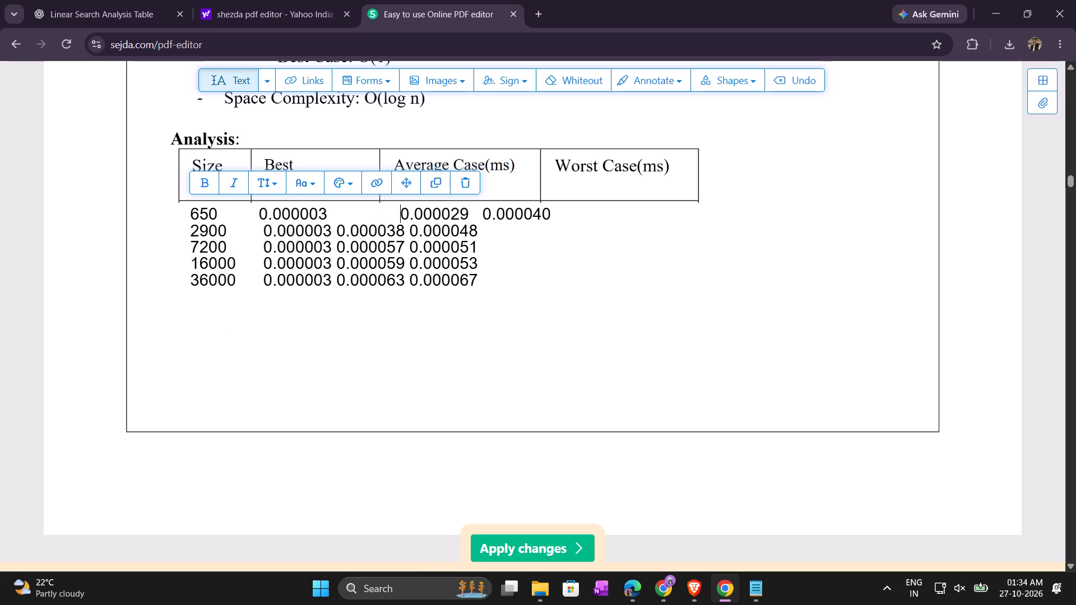
Widen the gap before the 650 row's 0.000040 with spaces so it sits under the Worst Case header.
left_click(480, 213)
key("space")
key("space")
key("space")
key("space")
key("space")
key("space")
key("space")
key("space")
key("space")
key("space")
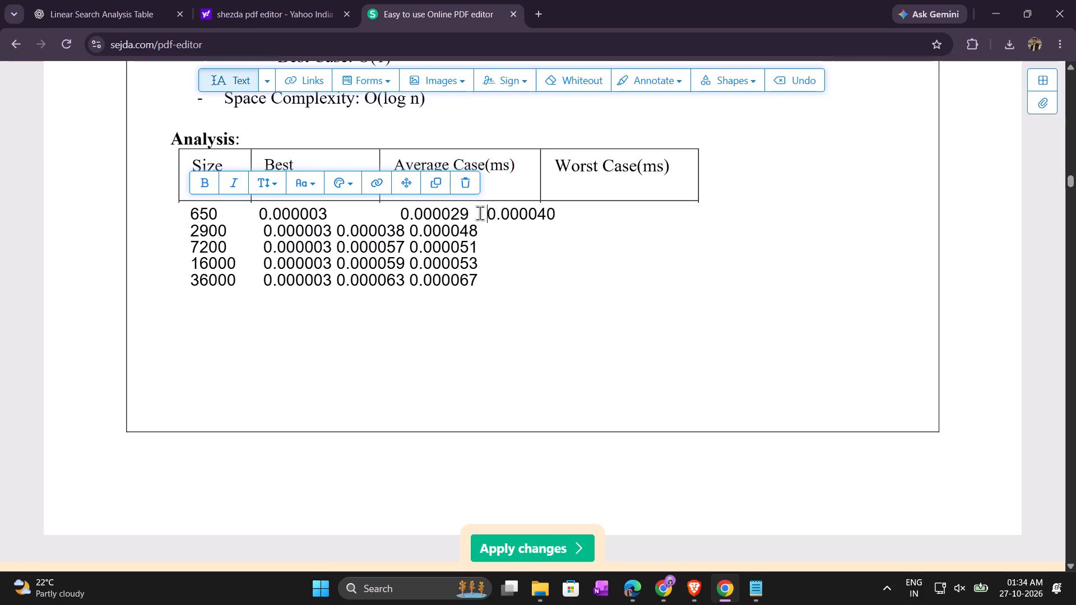
key("space")
key("space")
key("space")
key("space")
key("space")
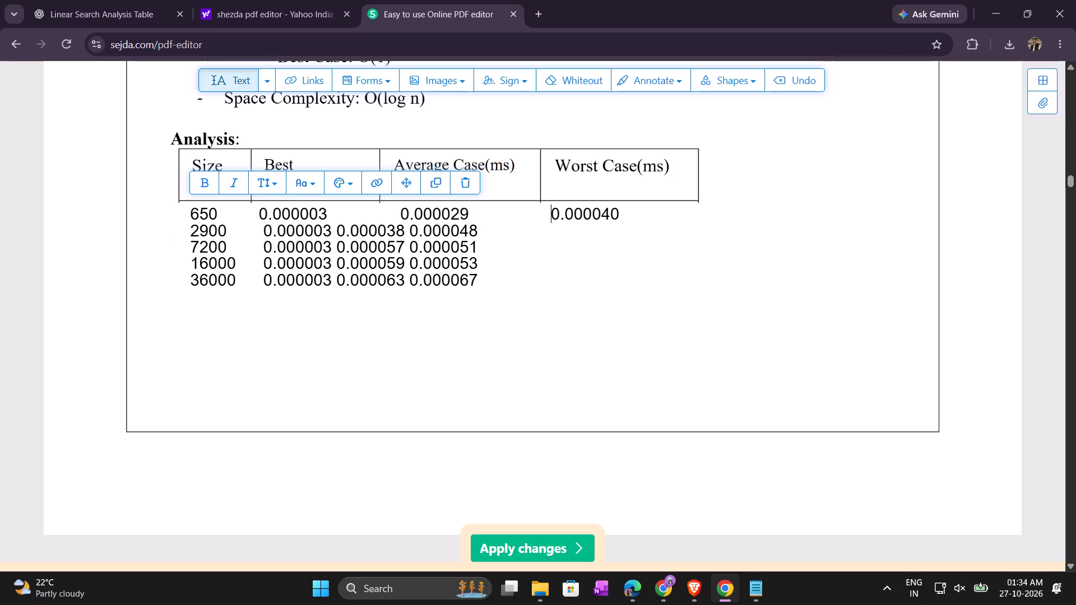
Add spaces before the 2900 row's 0.000038 to line it up with the 650 row's Average Case value.
left_click(336, 230)
key("space")
key("space")
key("space")
key("space")
key("space")
key("space")
key("space")
key("space")
key("space")
key("space")
key("space")
key("space")
key("space")
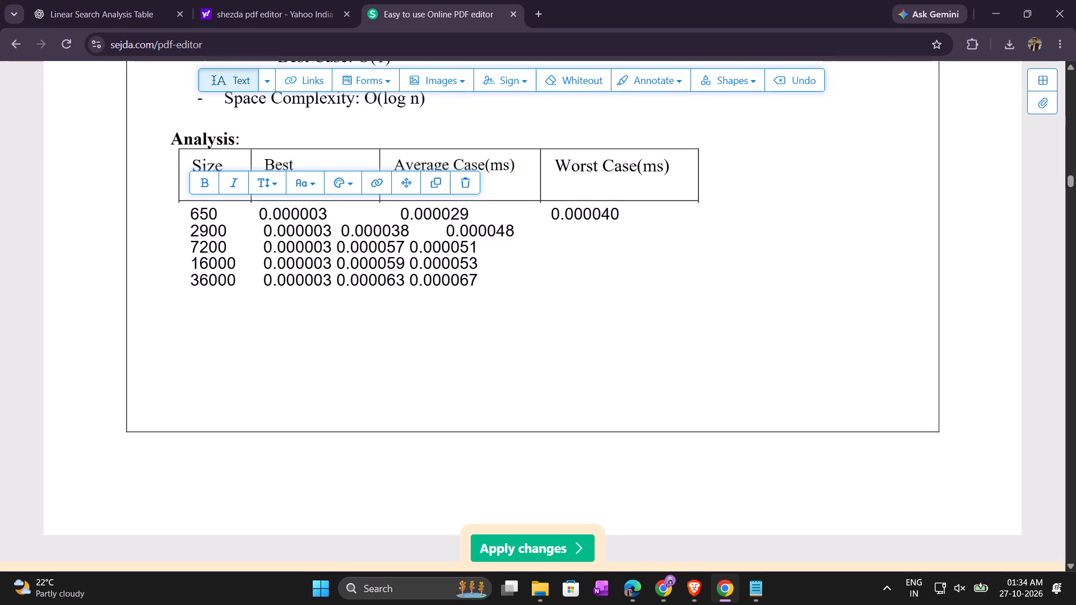
key("space")
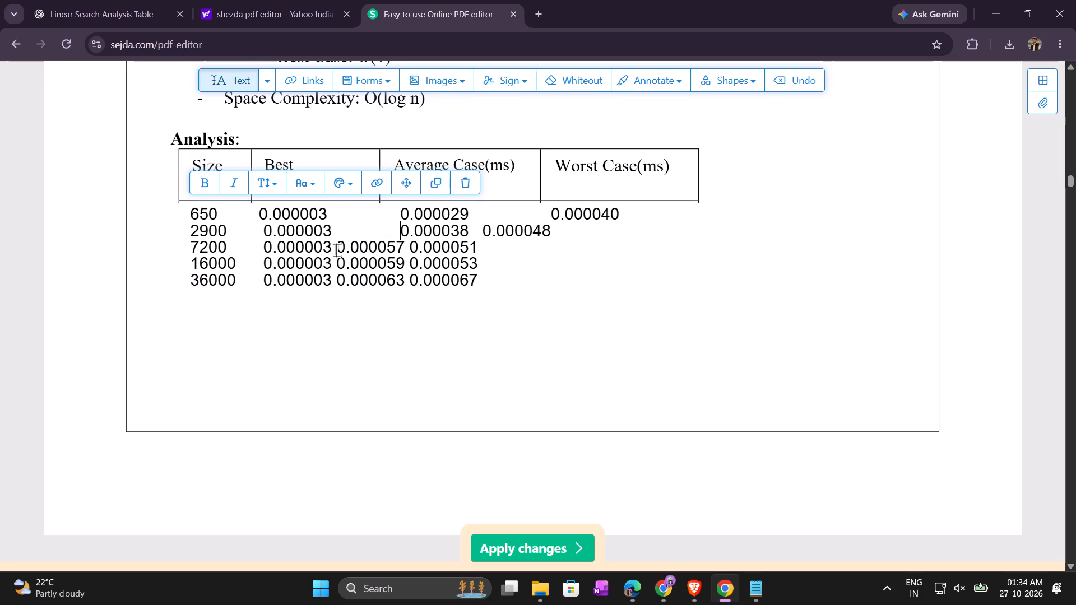
Add spaces before the 7200 row's 0.000057 to line it up with the Average Case values above.
left_click(336, 250)
key("space")
key("space")
key("space")
key("space")
key("space")
key("space")
key("space")
key("space")
key("space")
key("space")
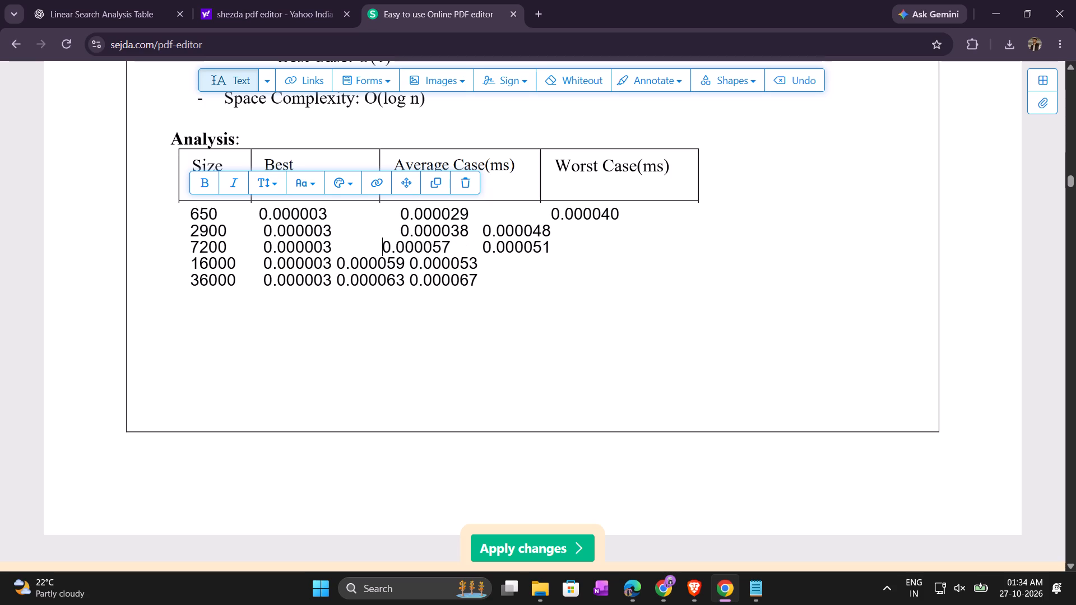
key("space")
key("space")
key("space")
key("space")
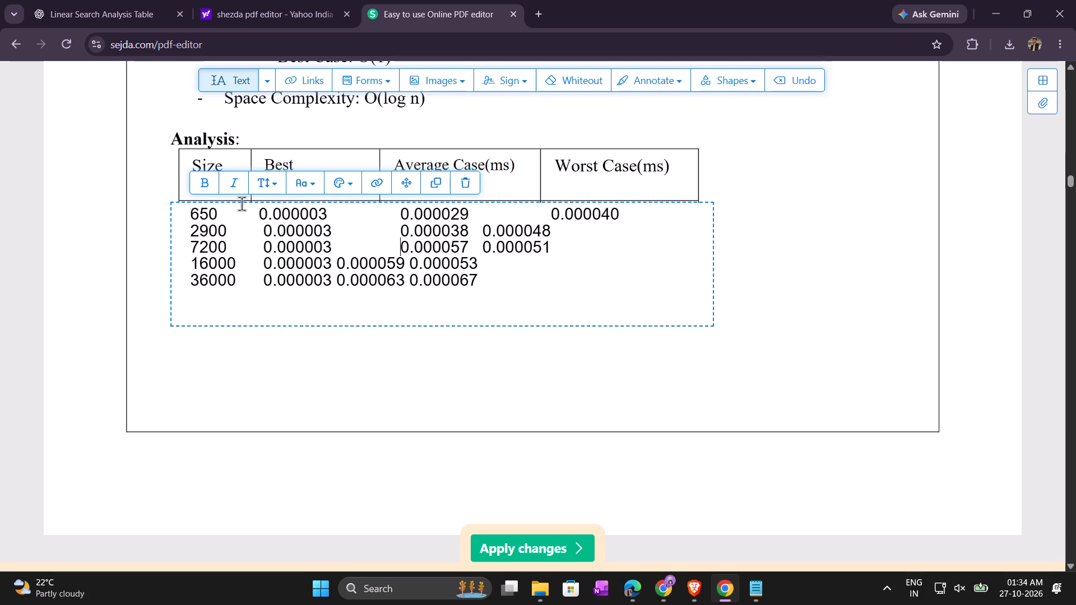
Add one space before the 650 row's 0.000003 to line it up with the Best Case values below.
left_click(248, 212)
key("space")
Add spaces before the 16000 row's 0.000059 to line it up with the Average Case values above.
left_click(338, 262)
key("space")
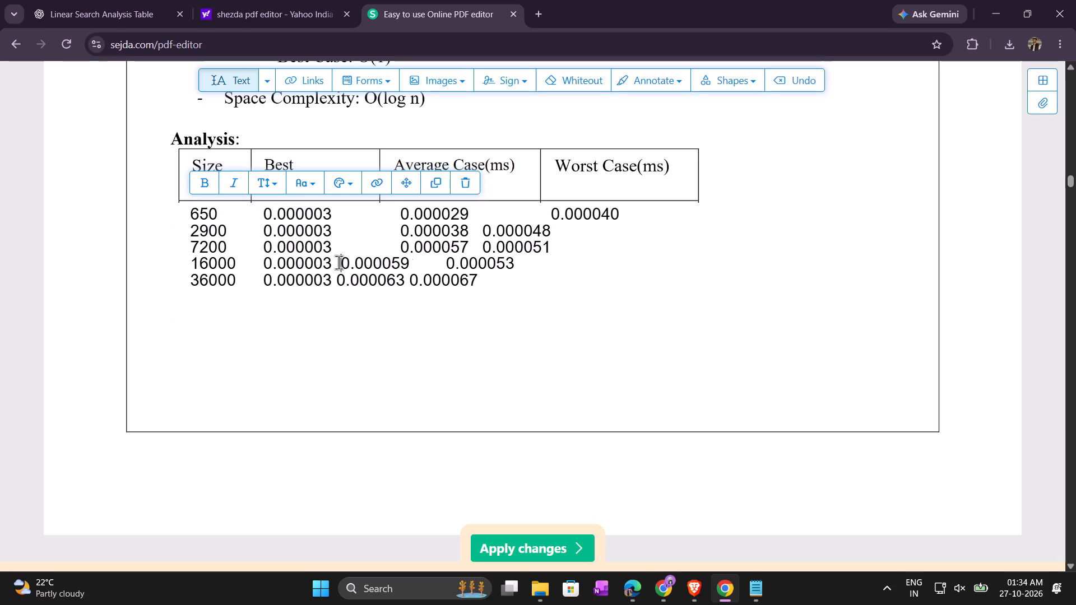
key("space")
key("space")
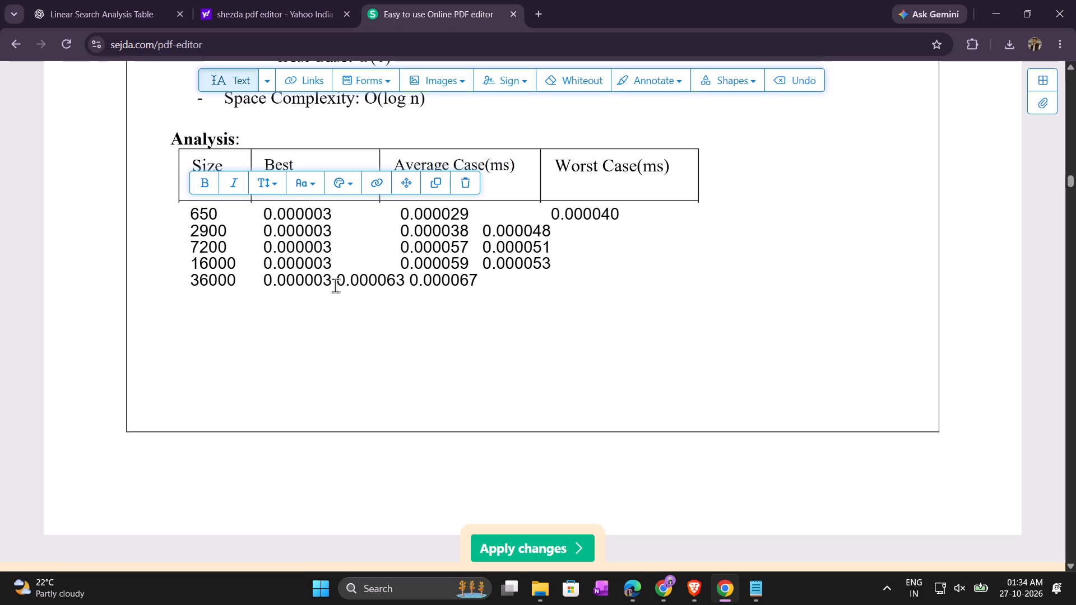
Add spaces before the 36000 row's 0.000063 to line it up with the Average Case values above.
left_click(335, 285)
key("space")
key("space")
key("space")
key("space")
key("space")
key("space")
key("space")
key("space")
key("space")
key("space")
key("space")
key("space")
key("space")
key("space")
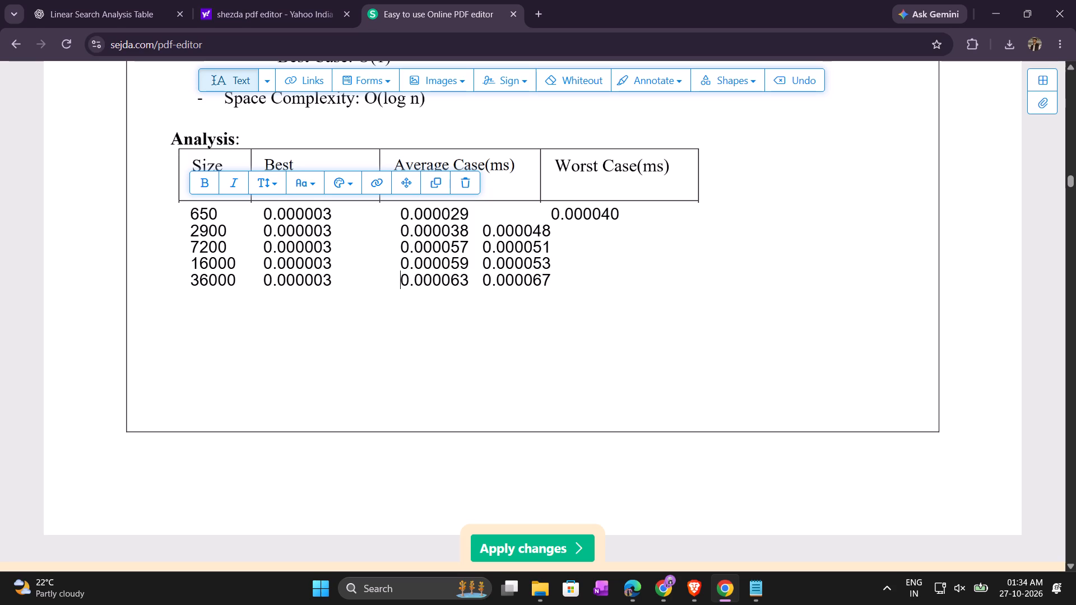
Add spaces before the 2900 row's 0.000048 to line it up with the 650 row's Worst Case value.
left_click(477, 233)
key("space")
key("space")
key("space")
key("space")
key("space")
key("space")
key("space")
key("space")
key("space")
key("space")
key("space")
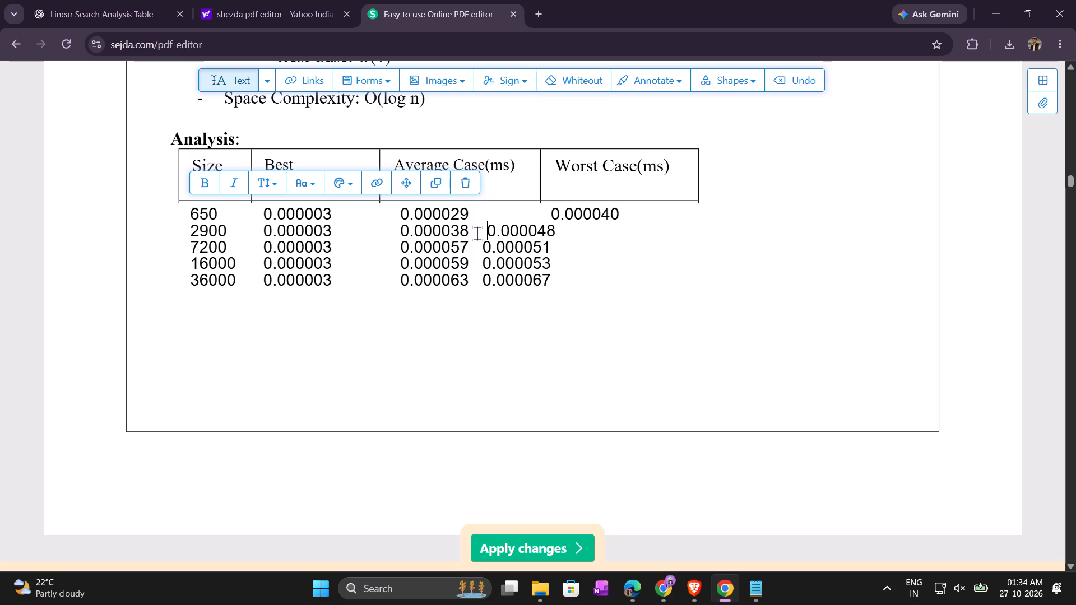
key("space")
key("space")
key("space")
key("space")
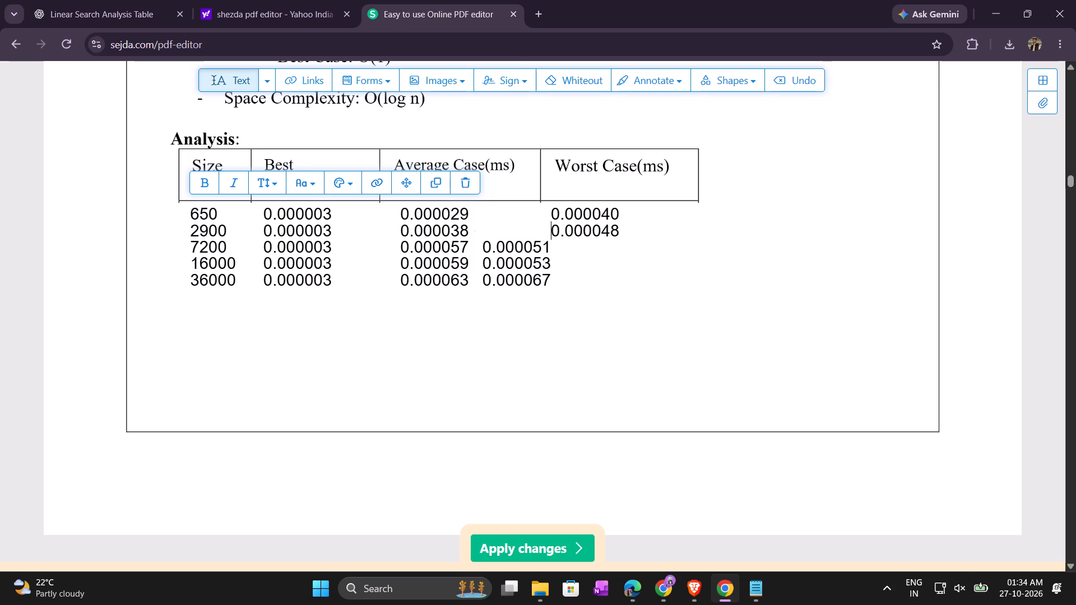
Add five spaces before the 7200 row's 0.000051 to line it up with the Worst Case values above.
left_click(485, 244)
key("space")
key("space")
key("space")
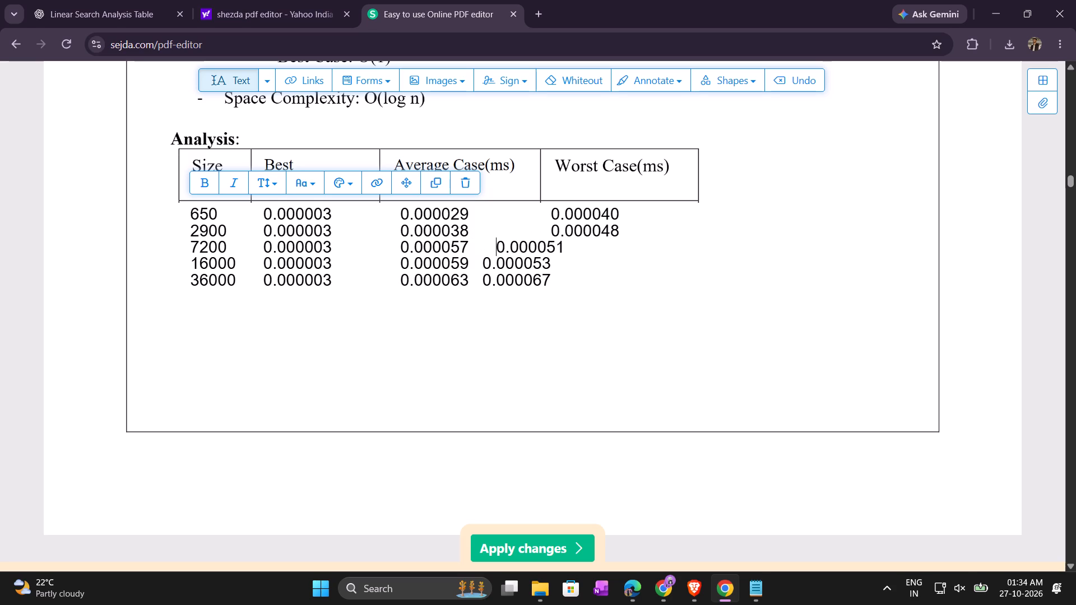
key("space")
key("space")
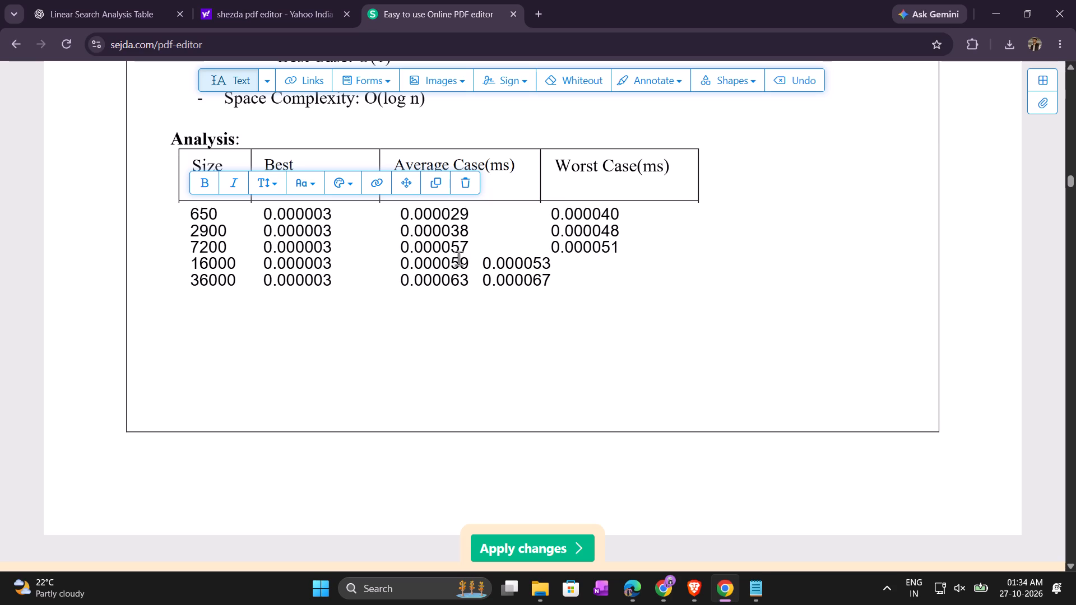
Add spaces before the 16000 row's 0.000053 to move it into the Worst Case column.
left_click(467, 263)
key("space")
key("space")
key("space")
key("space")
key("space")
key("space")
key("space")
key("space")
key("space")
key("space")
key("space")
key("space")
key("space")
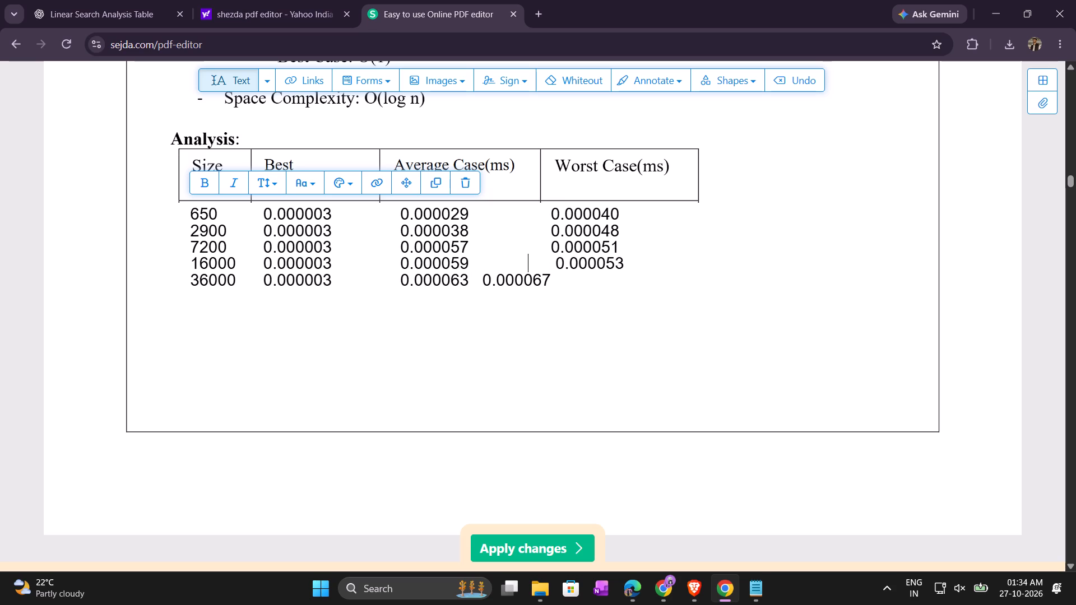
Add spaces before the 36000 row's 0.000067 to line it up with the 7200 row's Worst Case value.
left_click(478, 281)
key("space")
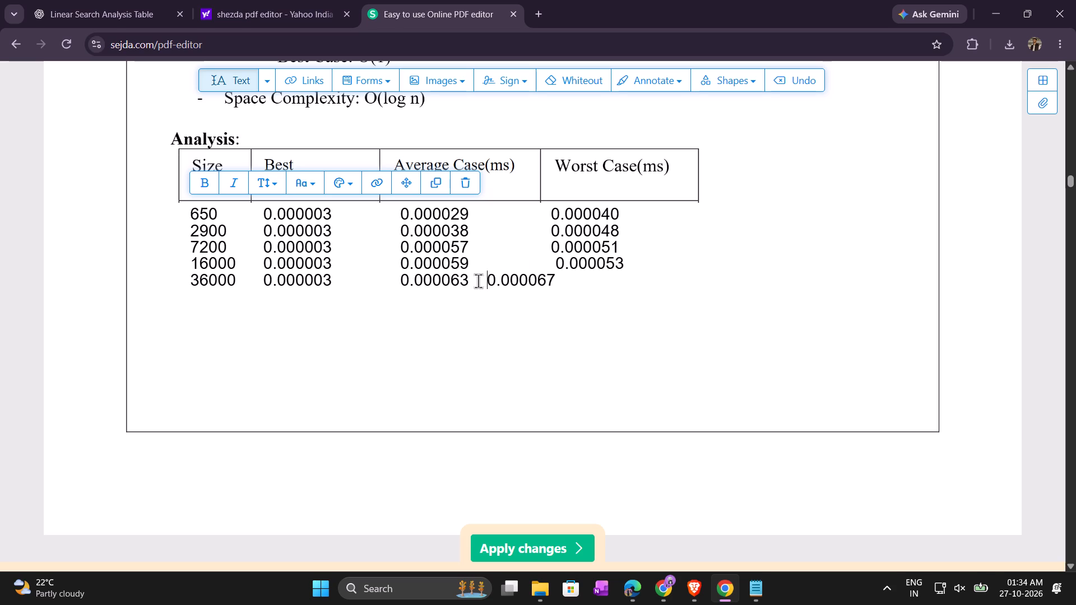
key("space")
key("space")
key("space")
key("space")
key("space")
key("space")
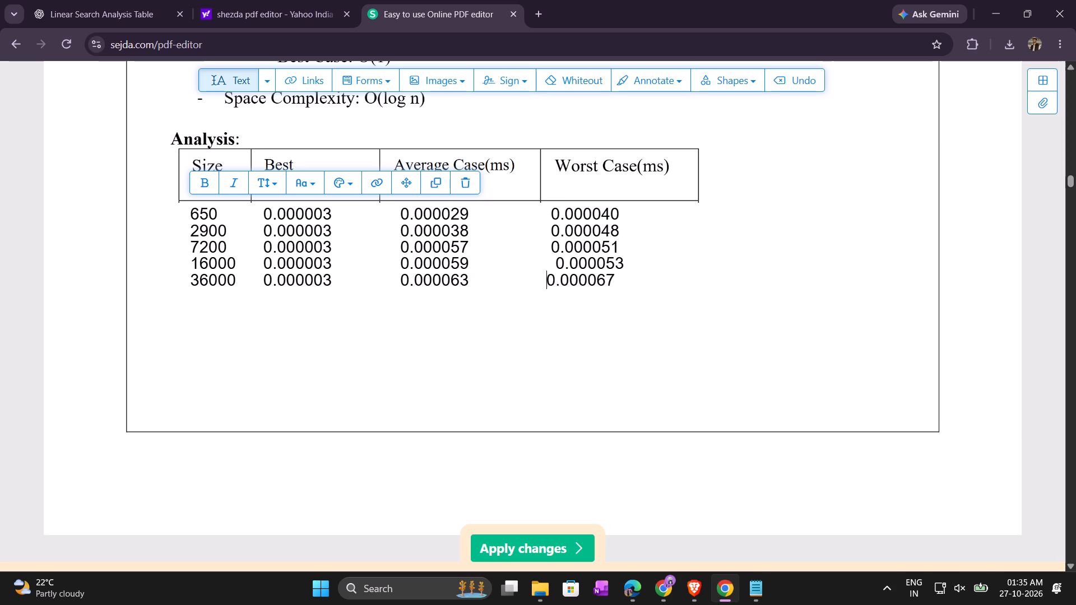
key("space")
key("space")
key("BackSpace")
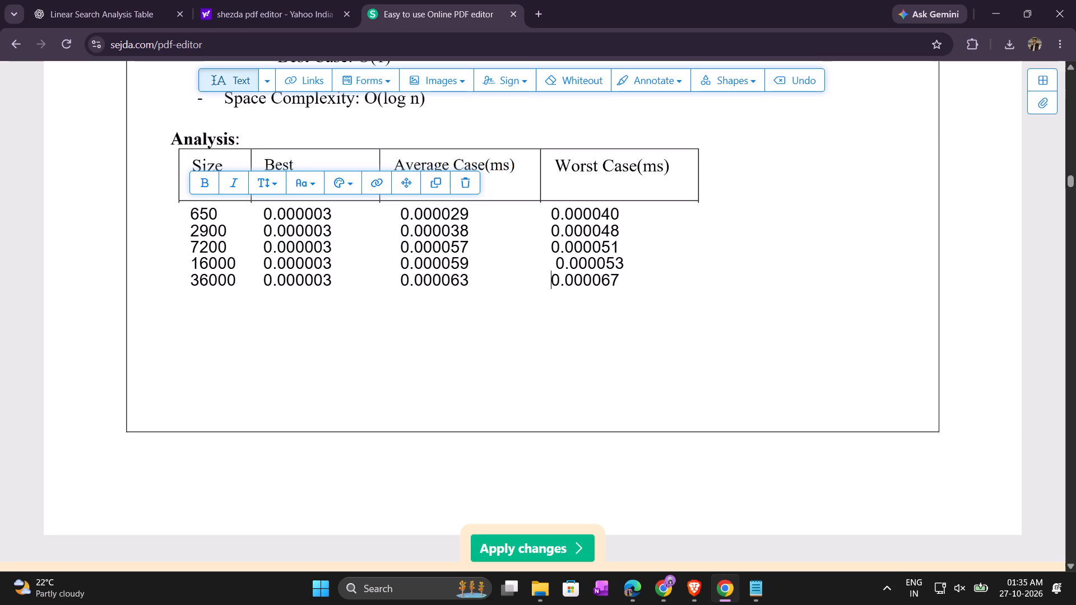
key("BackSpace")
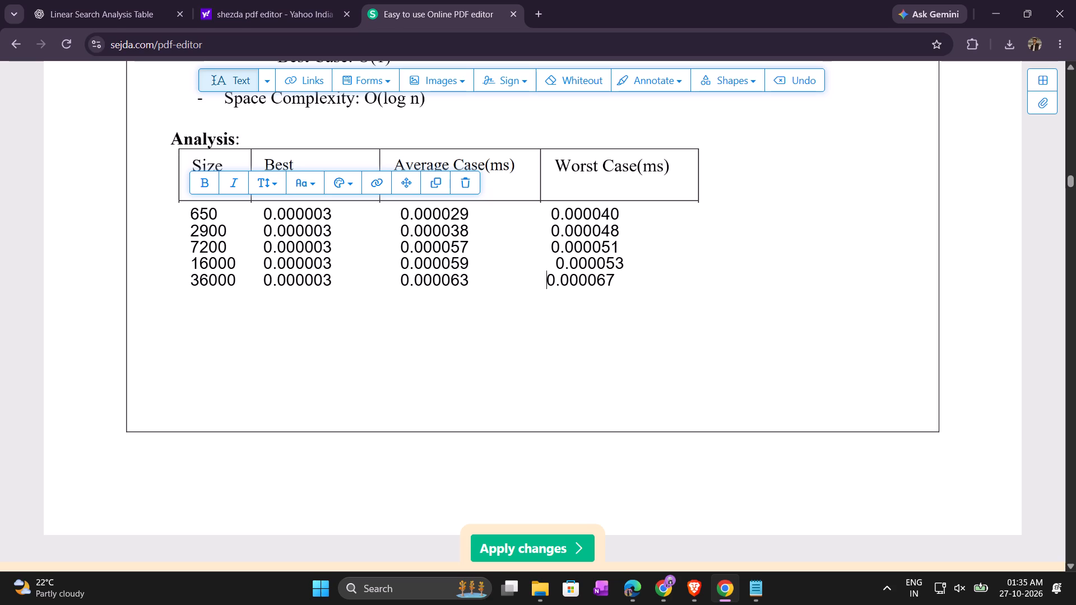
key("space")
Adjust the spaces before the 16000 row's 0.000053 to line it up with the other Worst Case values.
key("Up")
key("BackSpace")
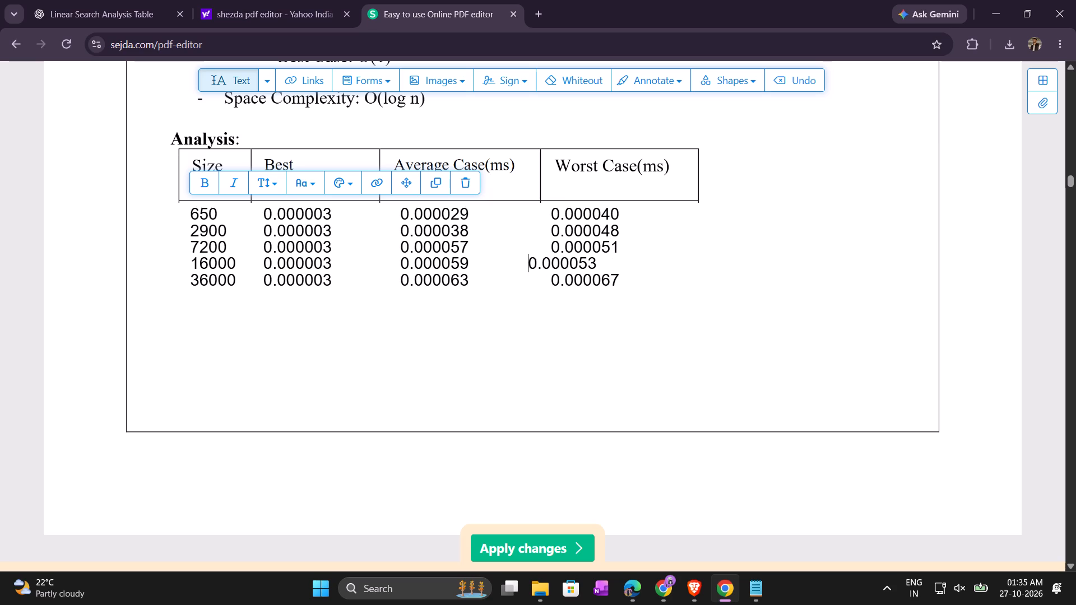
key("space")
key("space")
key("space")
key("space")
key("space")
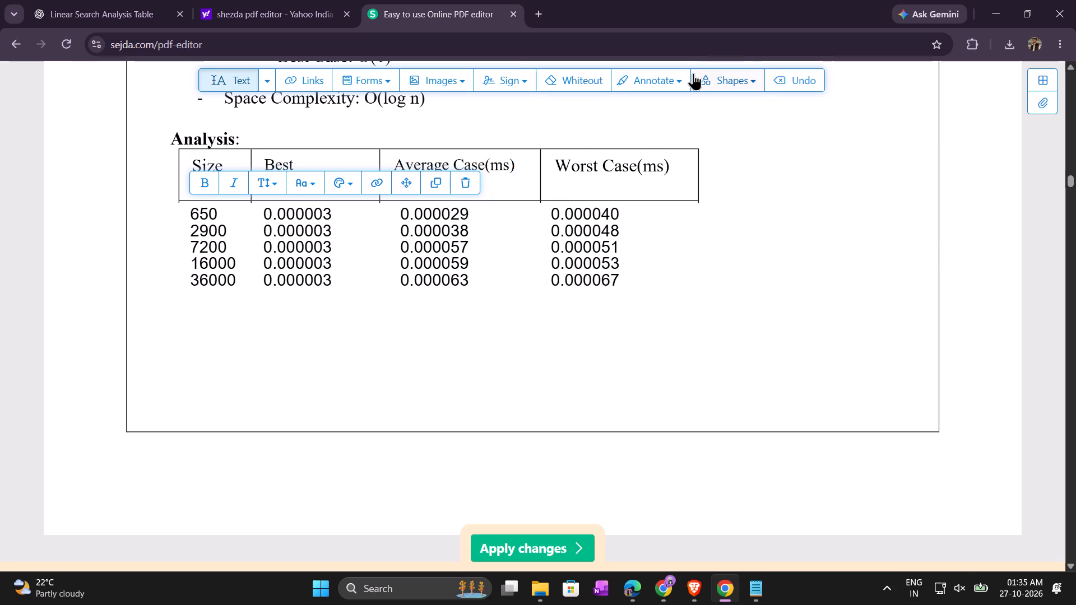
Add spaces before the 2900 row's 0.000003 to line it up with the 650 row's Best Case value.
left_click(693, 73)
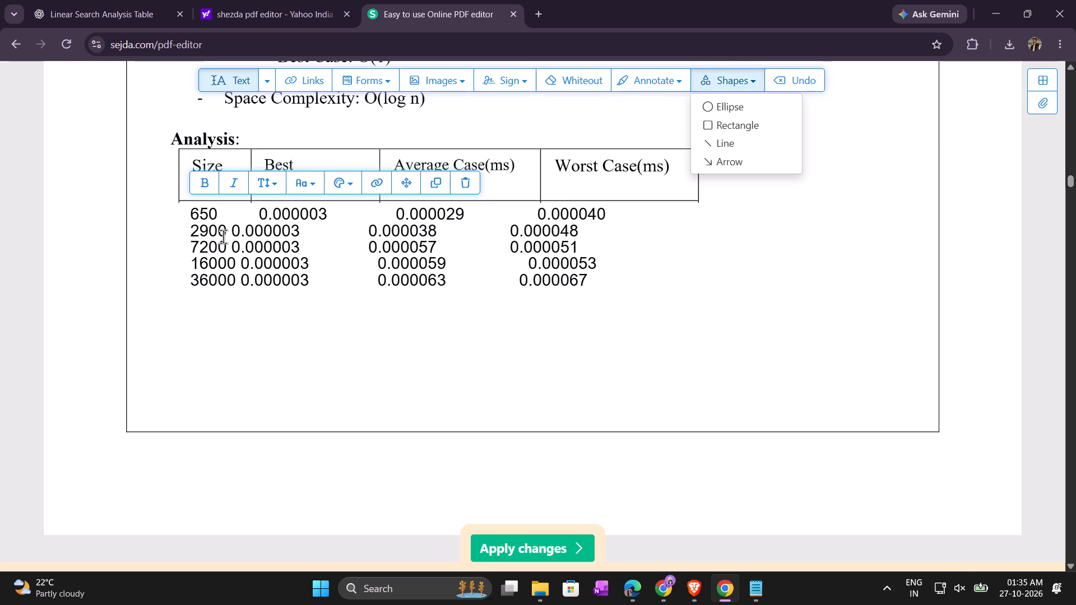
left_click(233, 231)
key("space")
key("space")
key("space")
key("space")
key("space")
key("space")
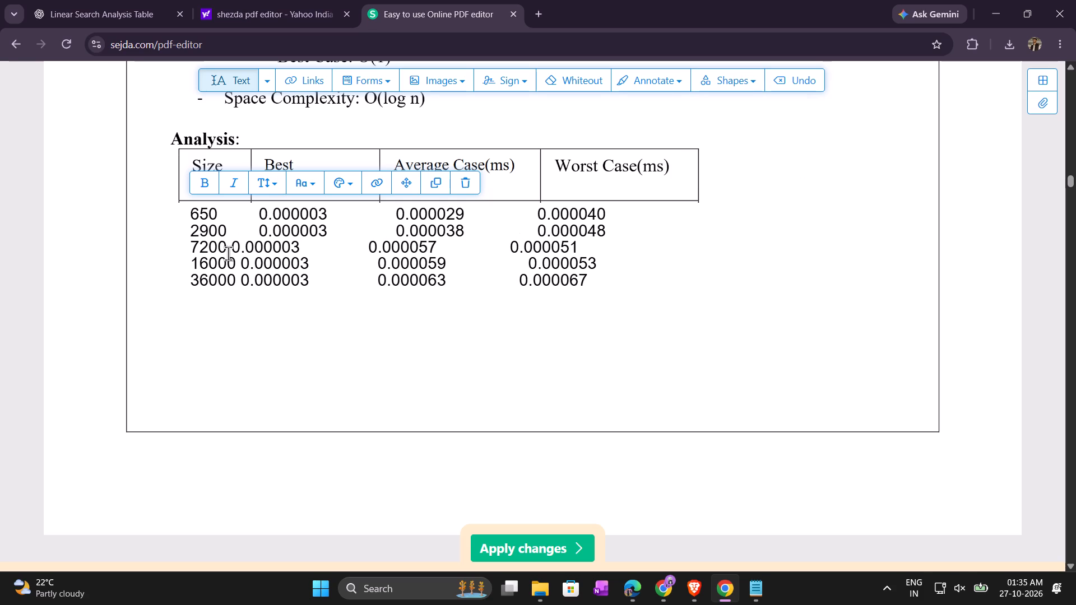
key("space")
key("space")
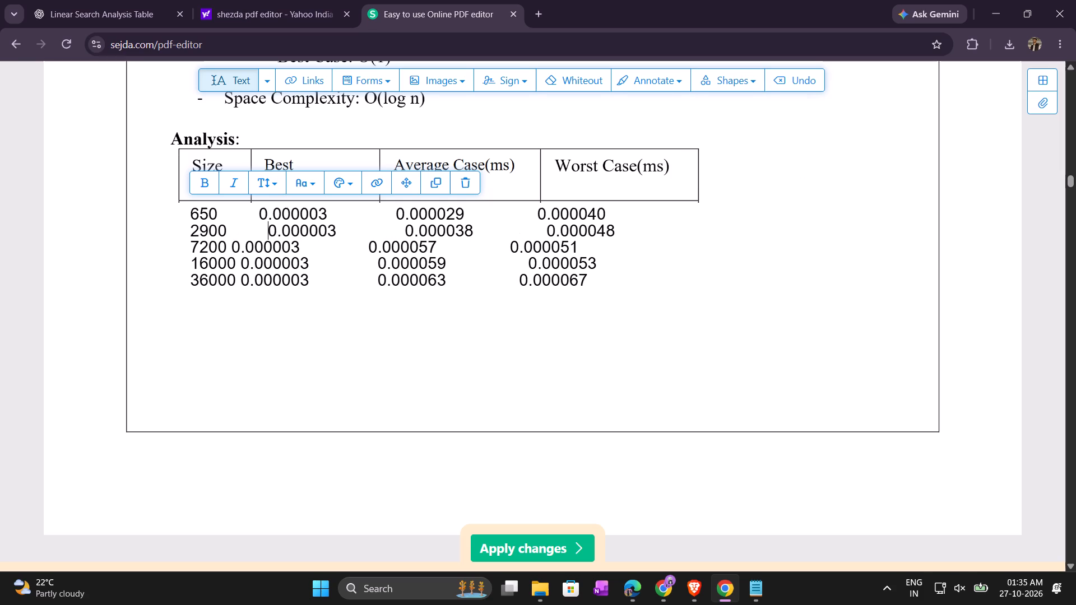
key("equal")
key("BackSpace")
key("BackSpace")
key("BackSpace")
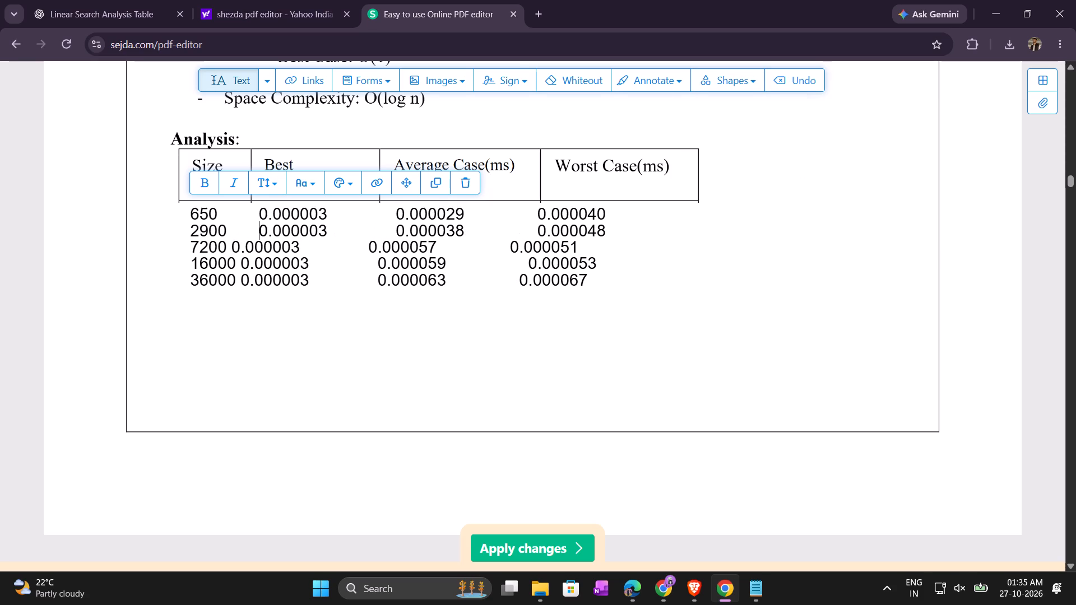
Add seven spaces before the 7200 row's 0.000003 to move it under the Best Case heading.
left_click(243, 245)
left_click(235, 246)
key("space")
key("space")
key("space")
key("space")
key("space")
key("space")
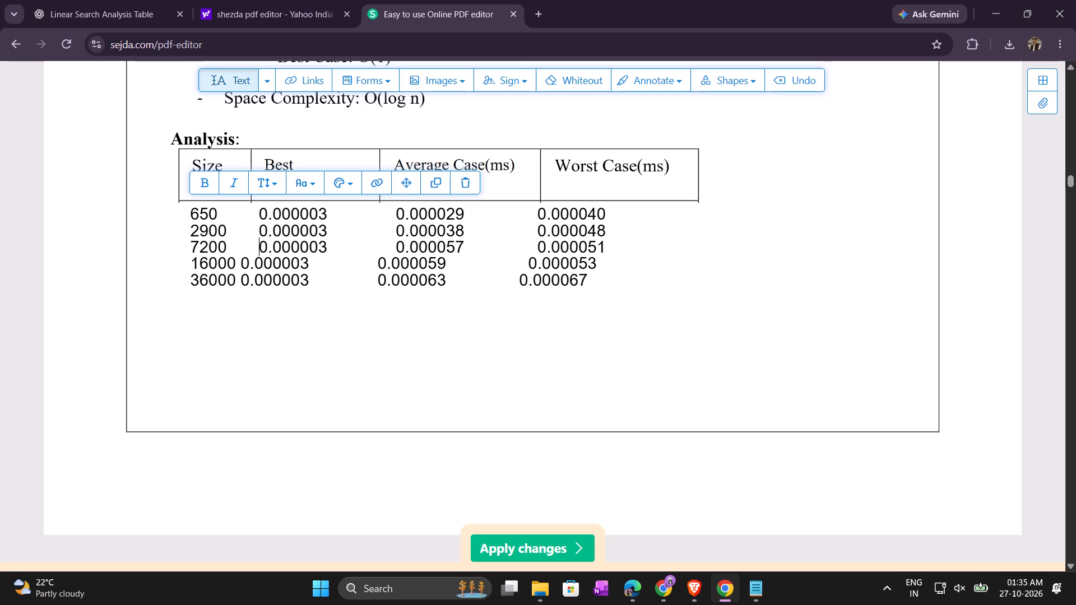
key("space")
Add two spaces before the 2900 and 650 rows' 0.000003 and one before the 7200 row's to align all three.
left_click(248, 232)
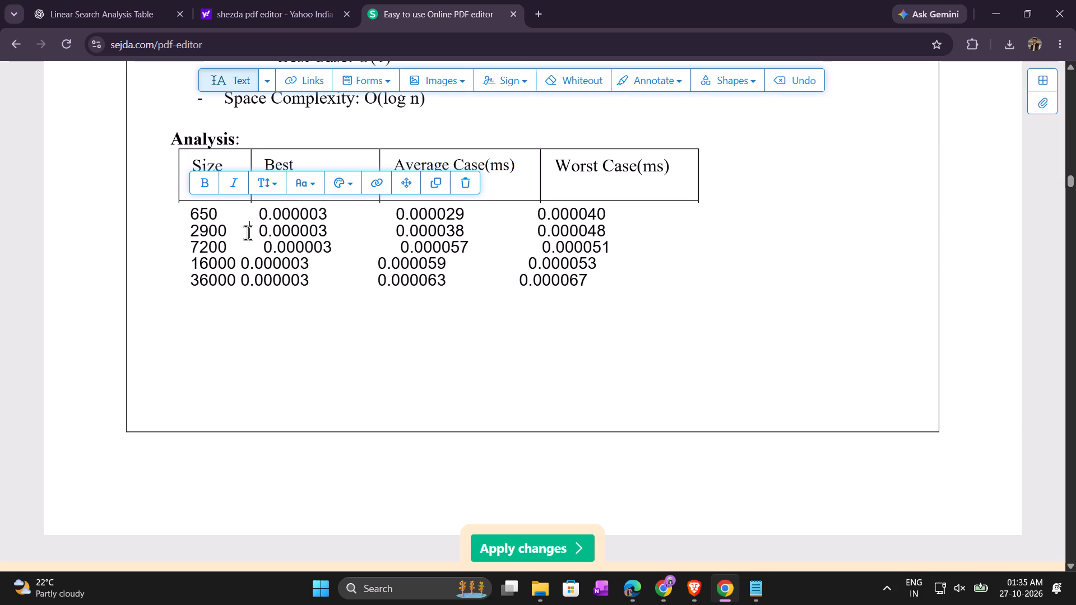
key("space")
key("space")
left_click(254, 212)
key("space")
key("space")
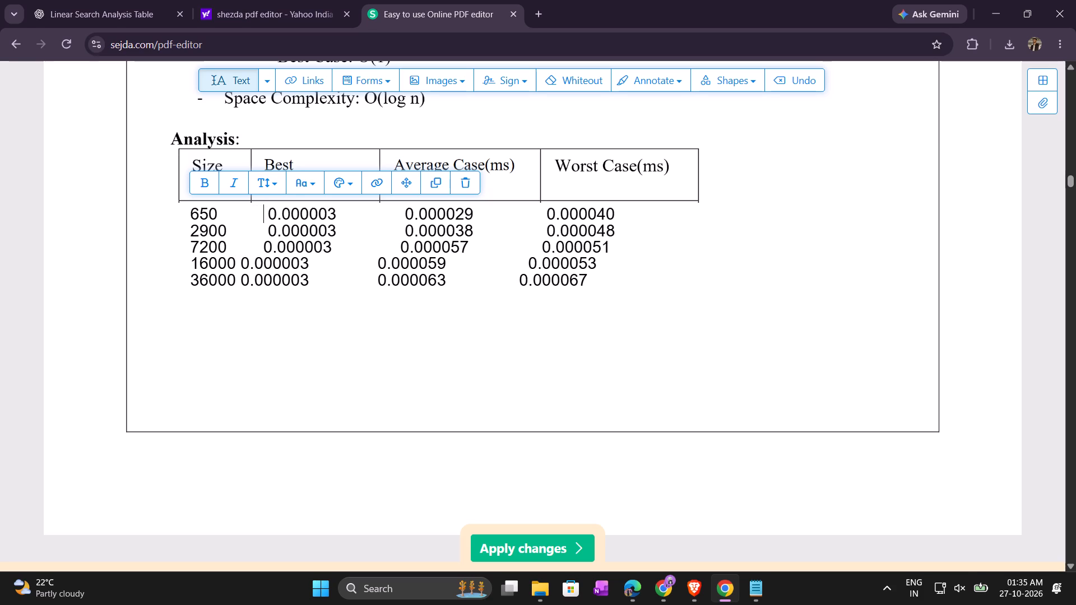
left_click(261, 249)
key("space")
Add six spaces before the 16000 row's 0.000003 to line it up with the Best Case values above.
left_click(238, 269)
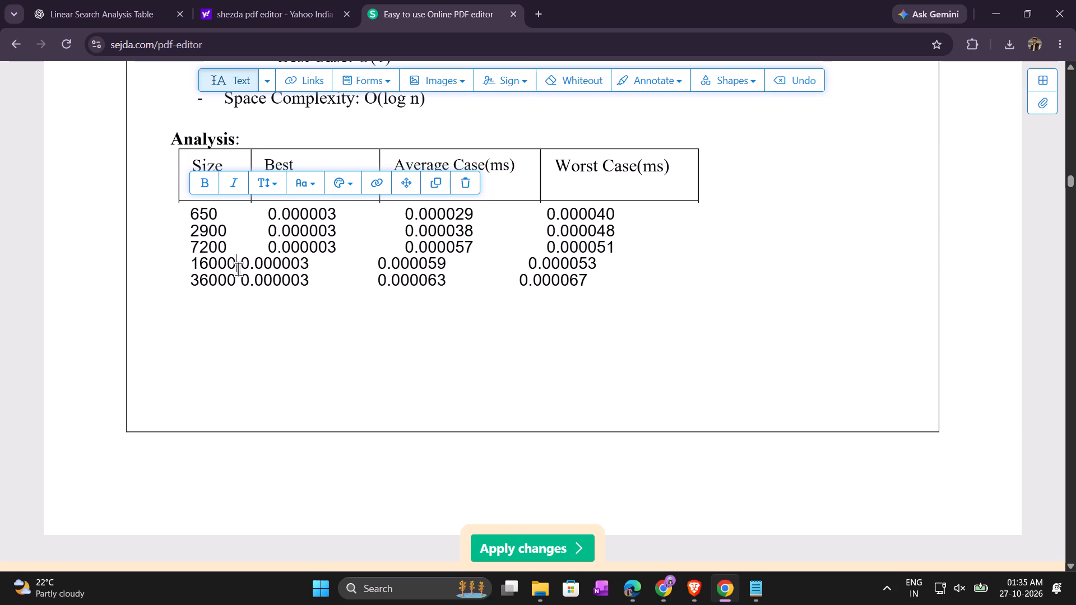
key("space")
key("space")
key("space")
key("space")
key("space")
key("space")
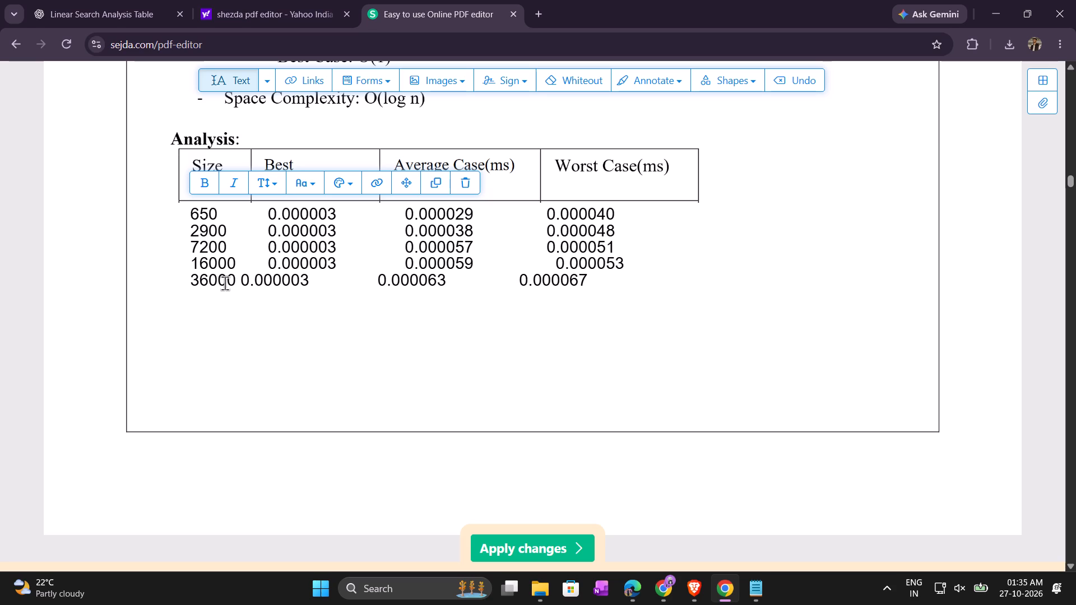
Add six spaces before the 36000 row's 0.000003 to line it up with the Best Case values above.
left_click(231, 283)
left_click(239, 282)
key("space")
key("space")
key("space")
key("space")
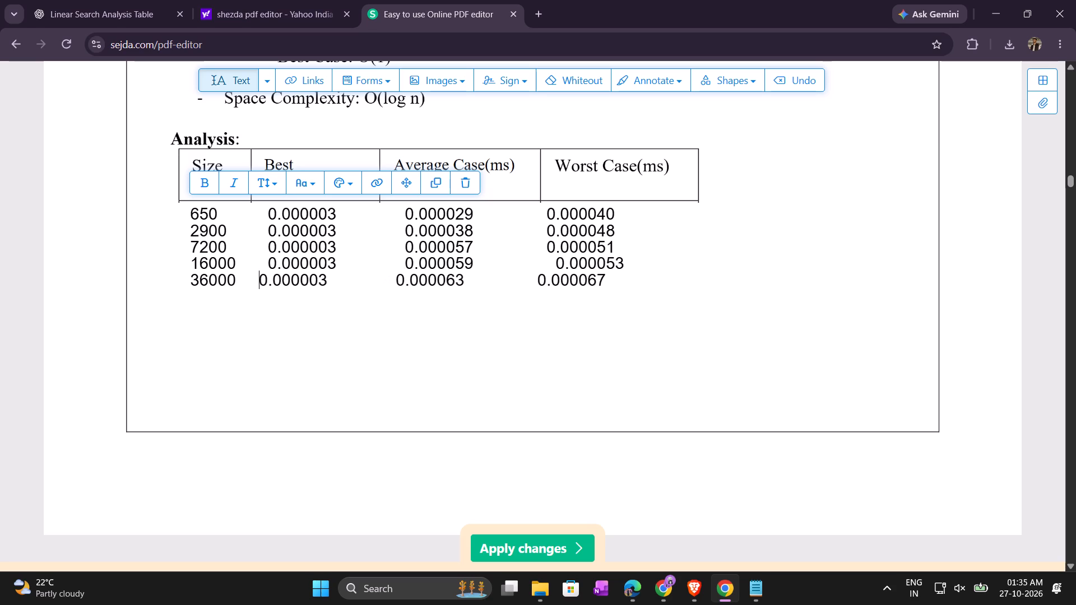
key("space")
key("space")
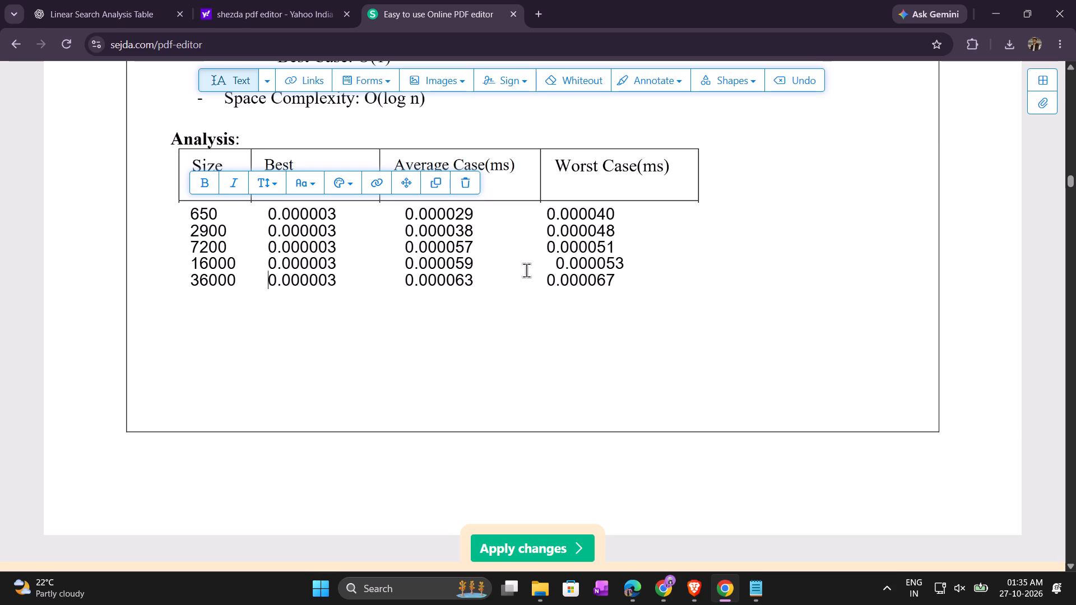
Remove two spaces before the 16000 row's 0.000053 to line it up with the other Worst Case values.
left_click(556, 253)
left_click(556, 262)
key("BackSpace")
key("BackSpace")
Add two spaces before the Worst Case values of the 650, 2900 and 7200 rows to shift them under the heading.
left_click(739, 80)
left_click(550, 207)
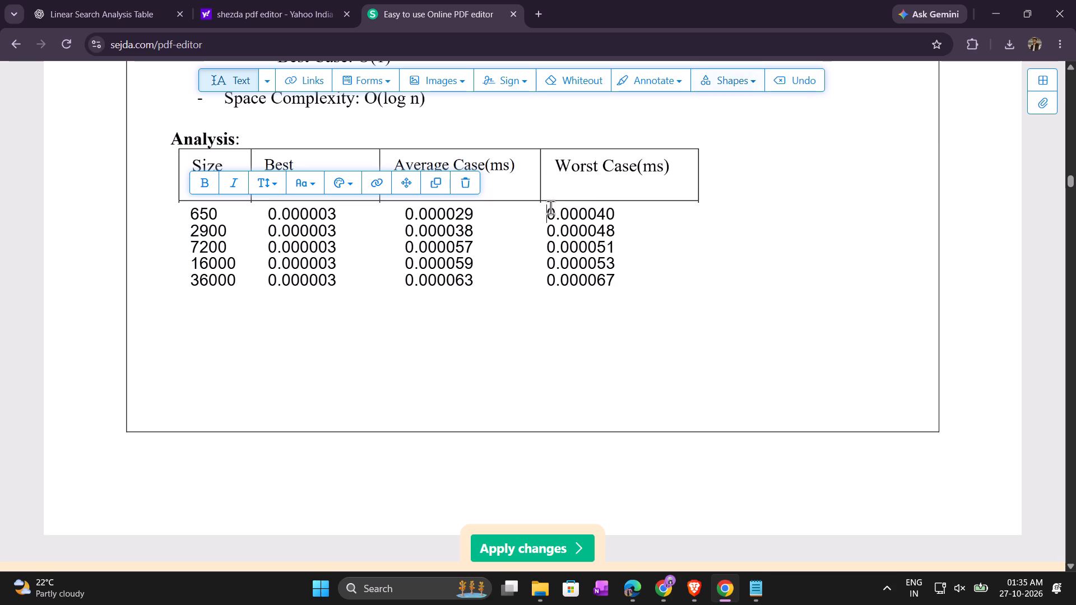
left_click(550, 207)
key("space")
key("space")
left_click(545, 234)
key("space")
key("space")
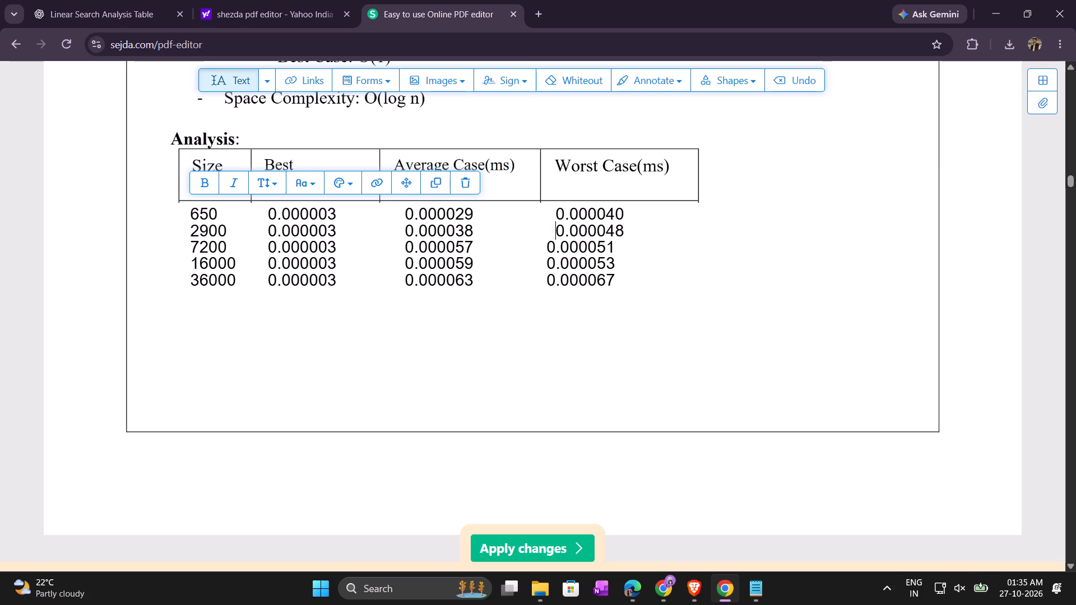
left_click(545, 238)
key("space")
key("space")
Add two spaces before the 16000 row's 0.000053 and the 36000 row's 0.000067 to match the Worst Case values above.
key("Left")
key("Down")
key("space")
key("space")
key("Down")
key("Left")
key("space")
key("space")
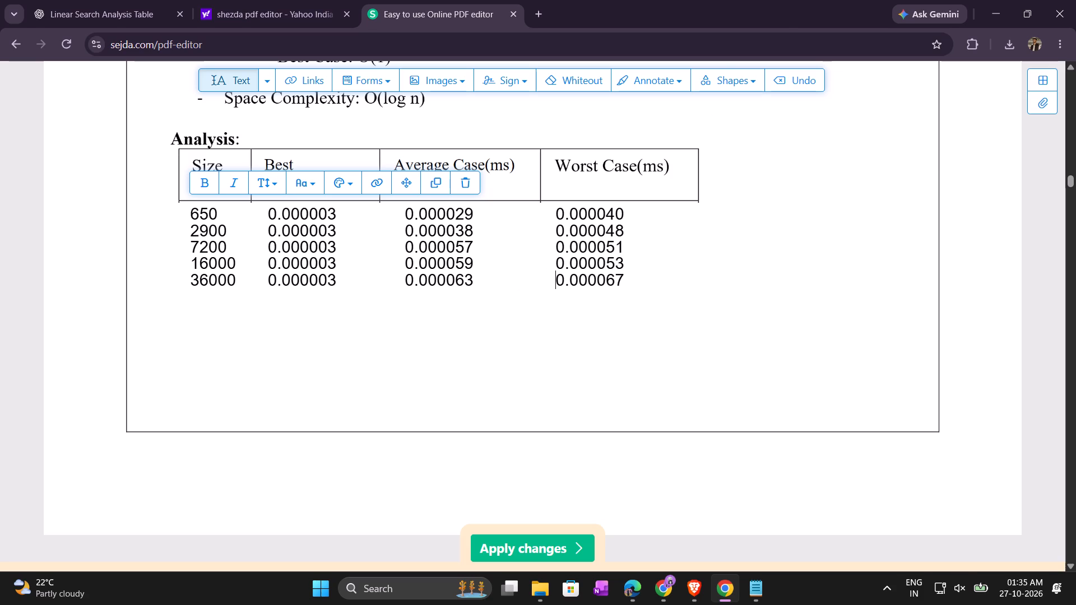
Draw a rectangle around the five data rows, directly below the table header and matching its width.
left_click(745, 77)
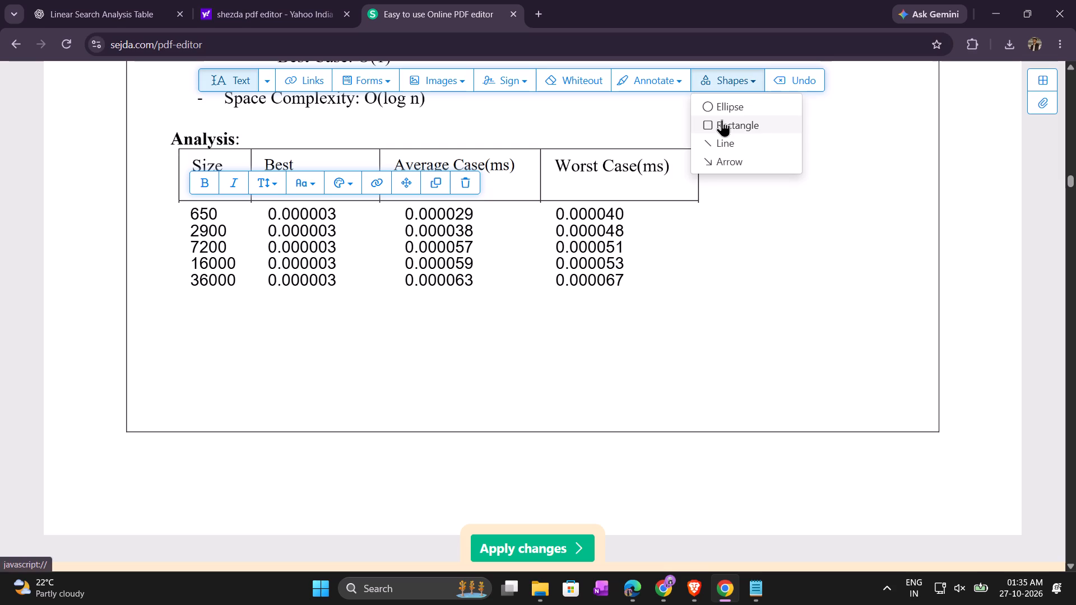
left_click(722, 119)
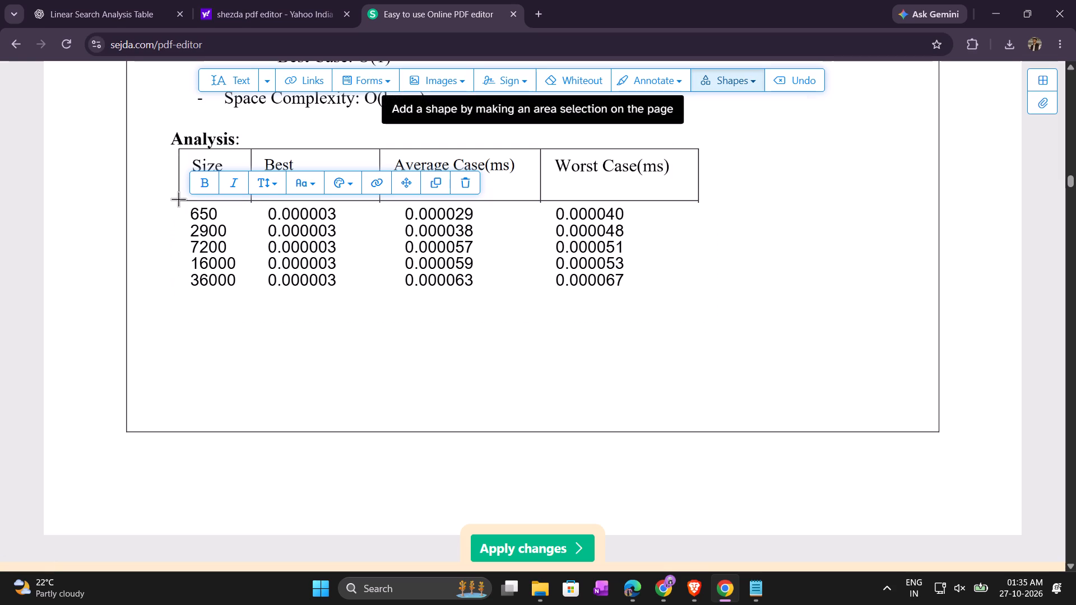
left_click_drag(180, 199, 610, 312)
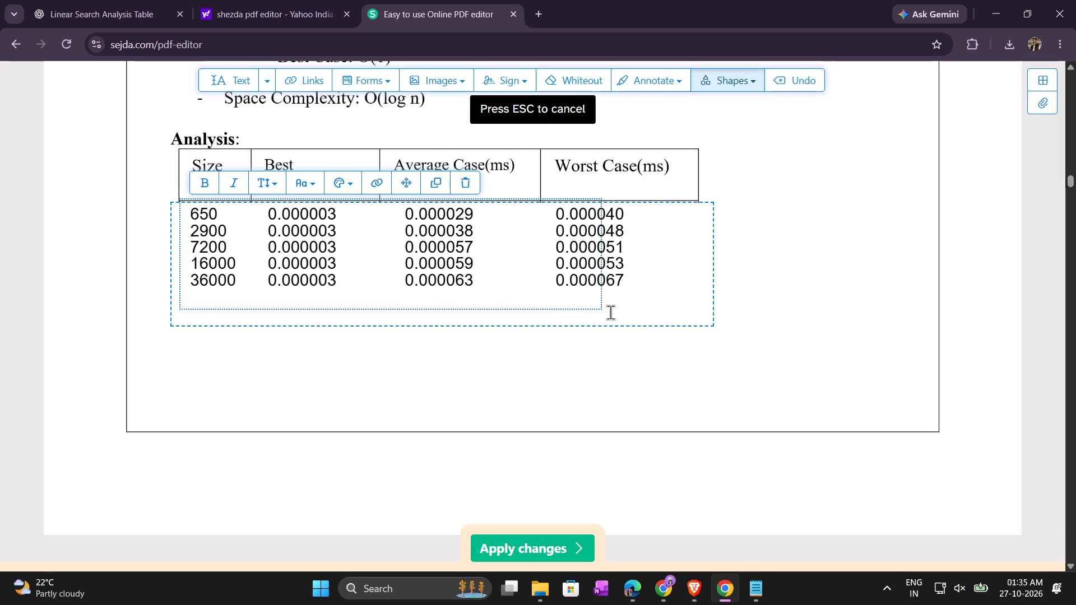
left_click_drag(610, 312, 699, 309)
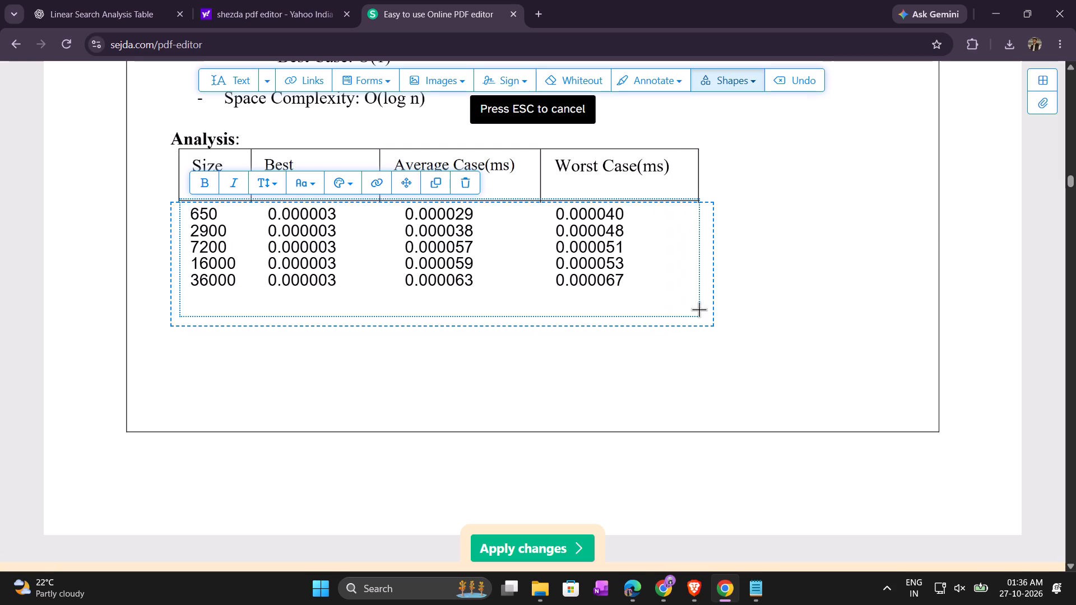
left_click_drag(699, 309, 702, 304)
left_click(575, 262)
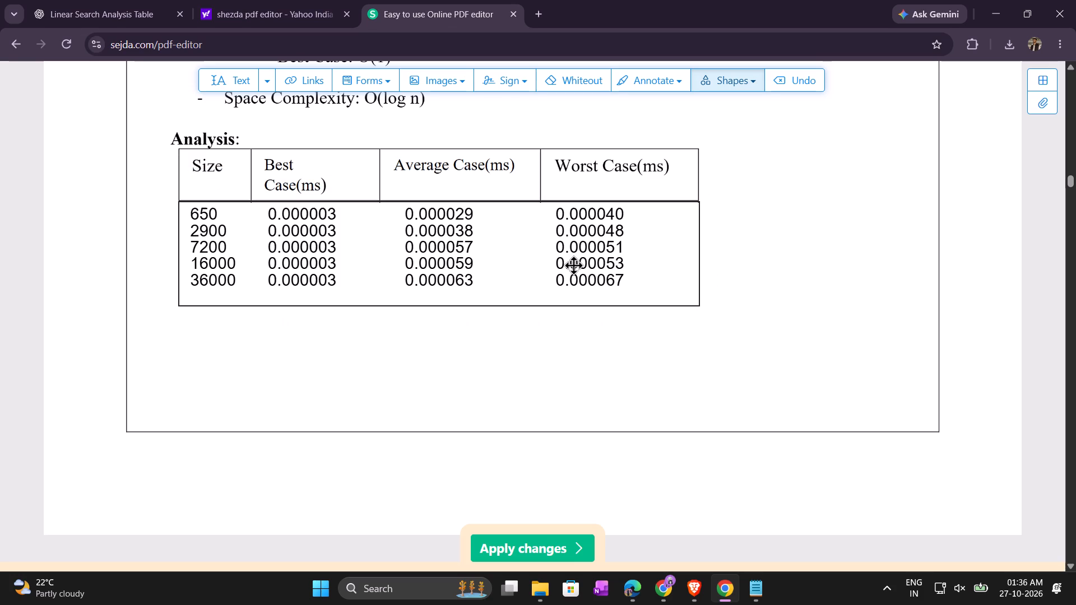
left_click(586, 348)
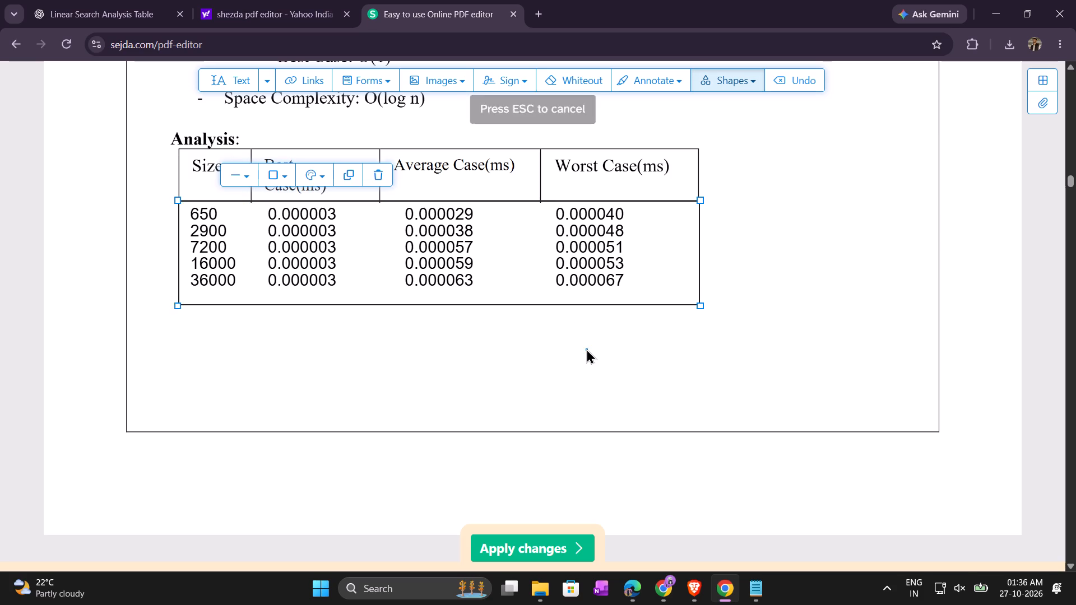
Cover the five data rows' grid in the insertion sort analysis table with a whiteout block, keeping the header row.
scroll(586, 348, "down", 7)
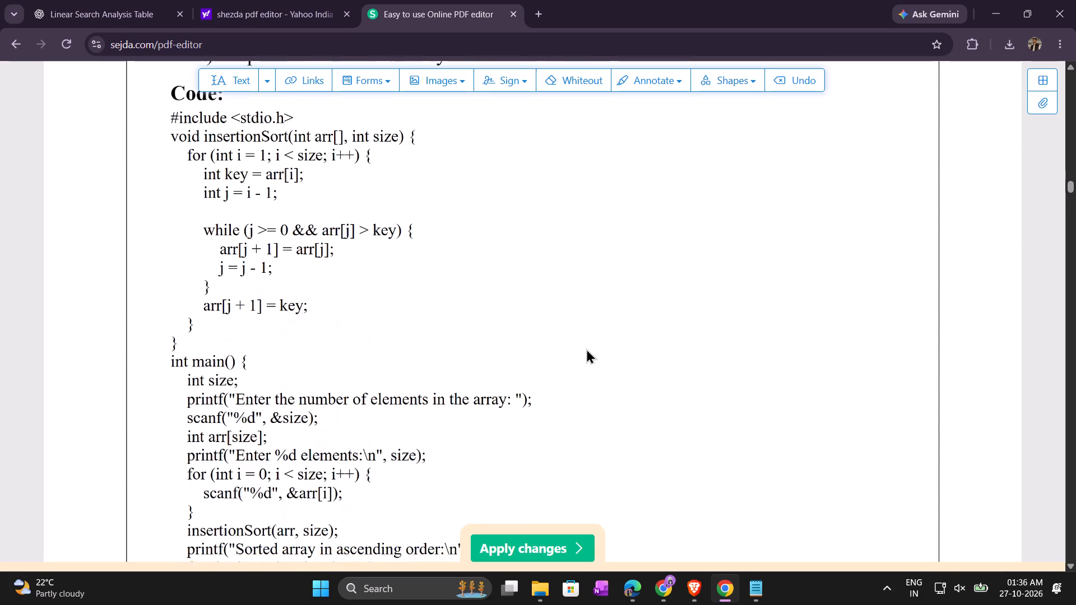
scroll(586, 348, "down", 6)
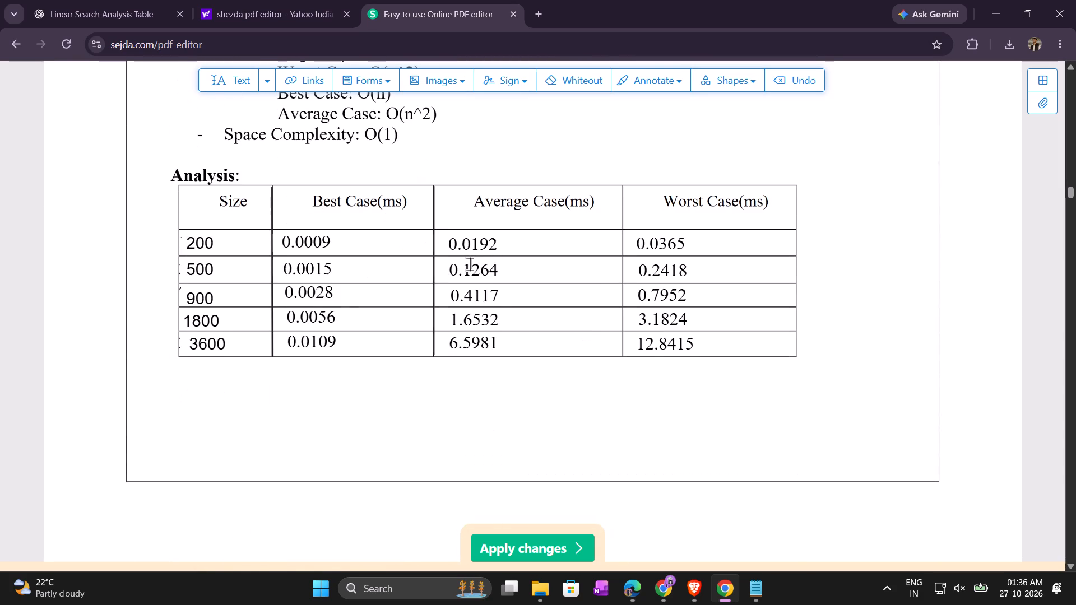
left_click(572, 68)
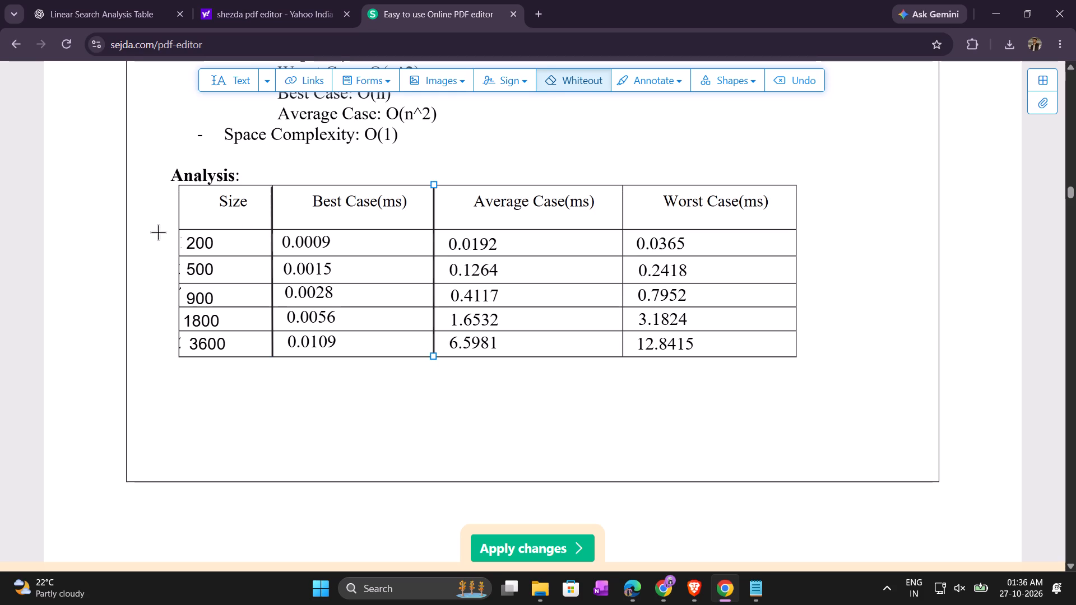
left_click_drag(158, 232, 819, 367)
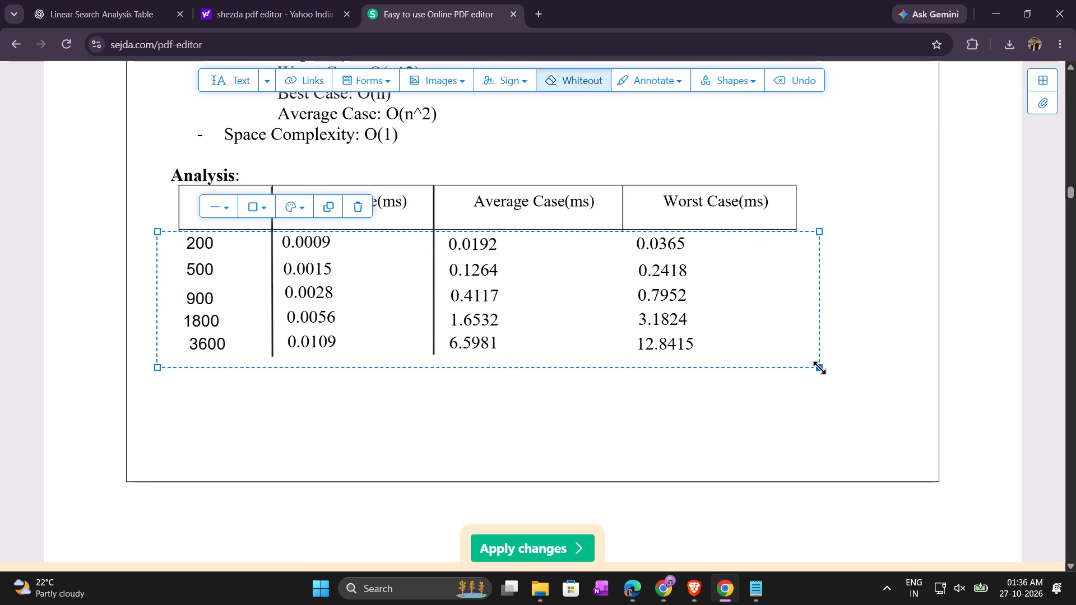
Delete the two added vertical lines on either side of the Best Case column in the insertion sort table.
left_click(432, 202)
left_click(556, 171)
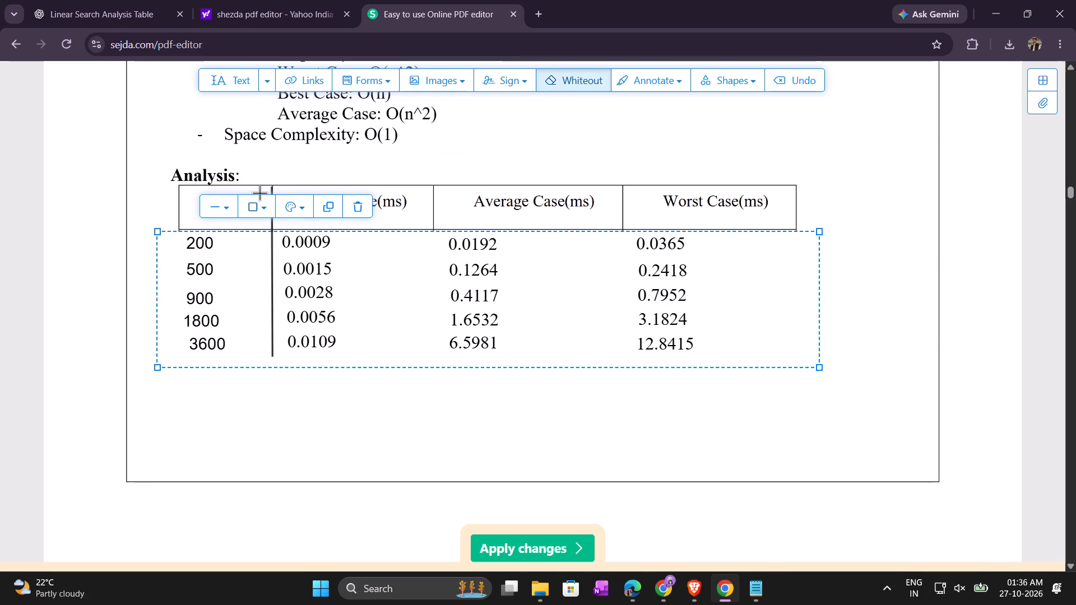
left_click(273, 187)
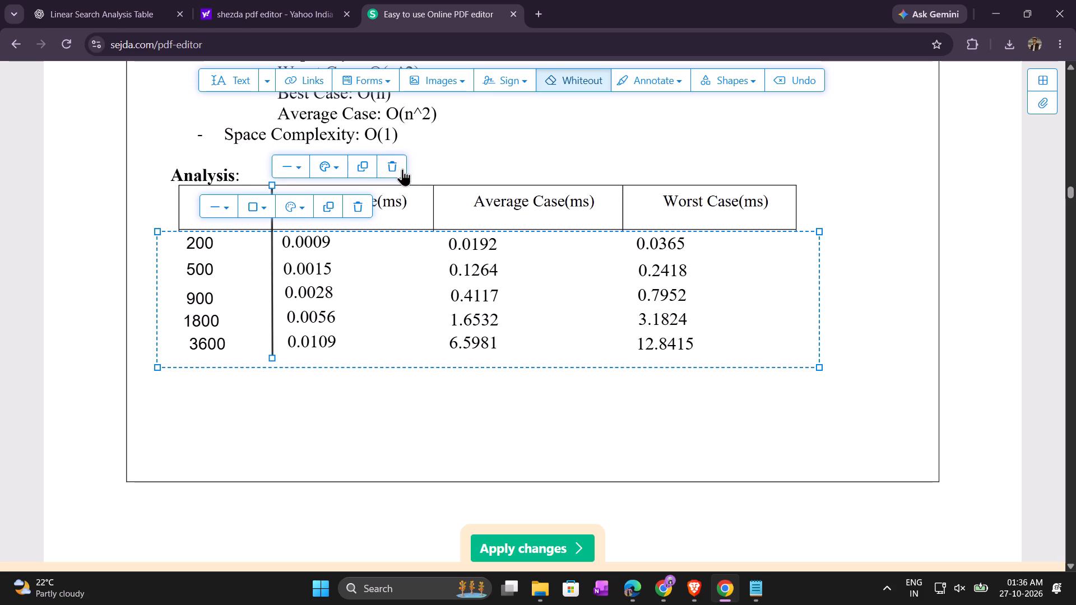
left_click(402, 169)
Clear the five Size values (200, 500, 900, 1800, 3600) from the insertion sort table.
left_click(206, 244)
left_click(229, 78)
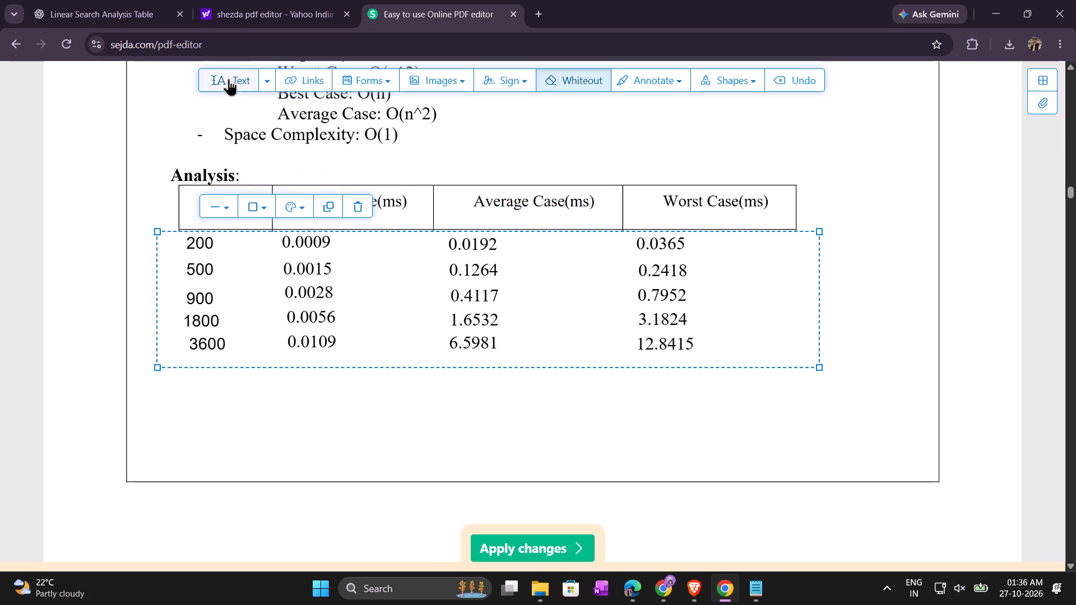
left_click(194, 246)
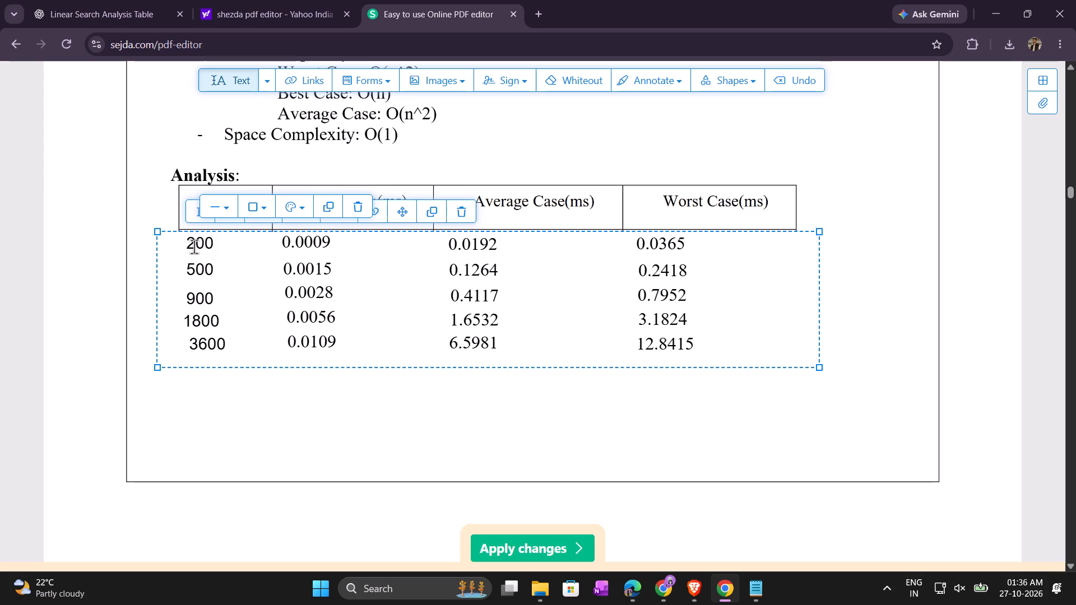
key("ctrl+Delete")
left_click(200, 268, "ctrl")
key("ctrl+Delete")
key("ctrl+Delete")
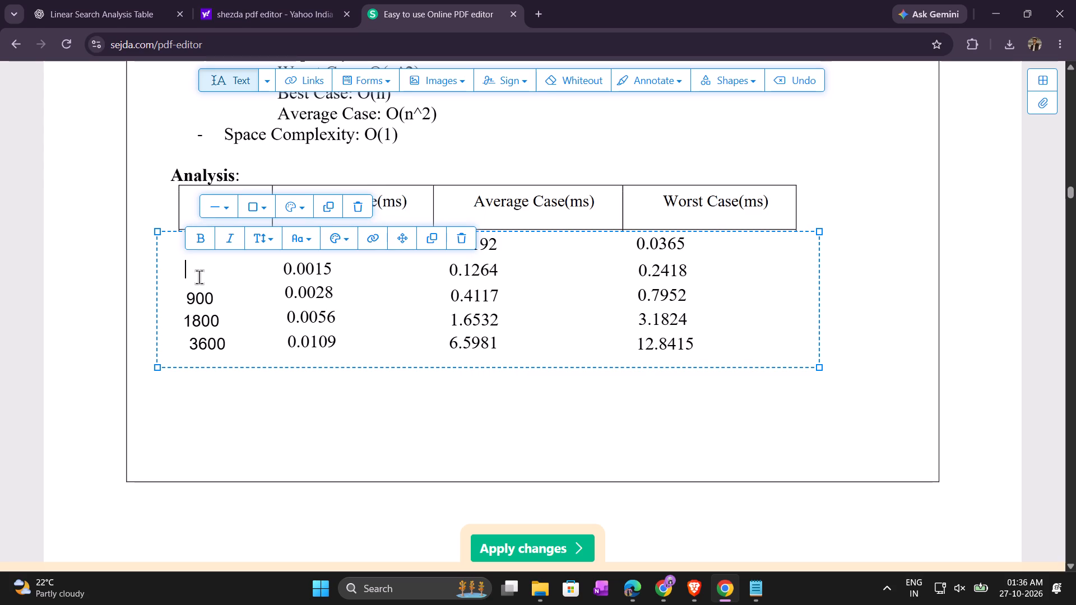
left_click(205, 294, "ctrl")
key("ctrl+Delete")
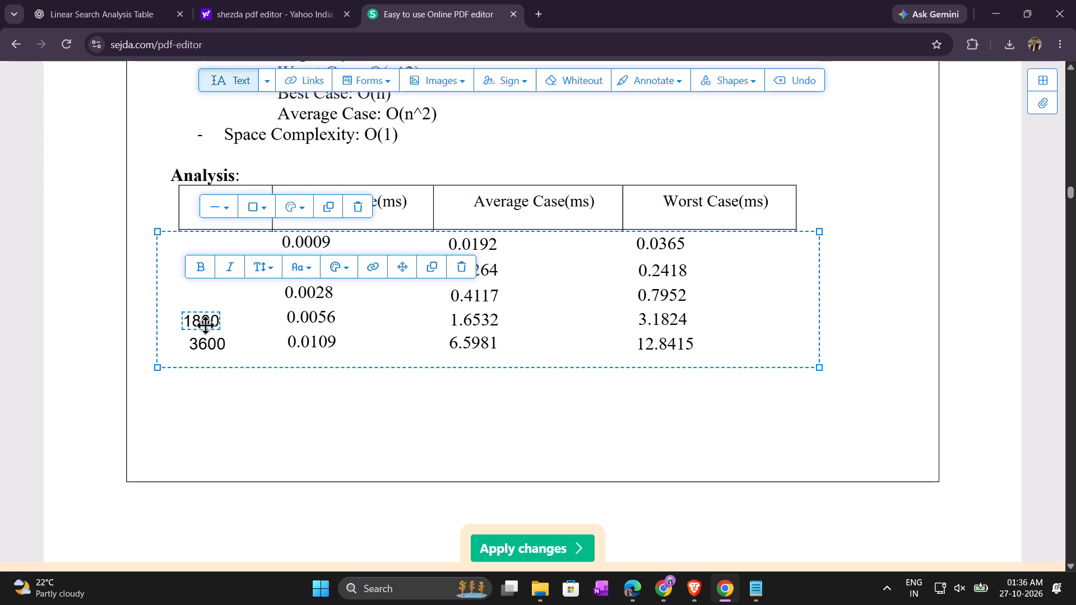
left_click(205, 325, "ctrl")
key("ctrl+Delete")
left_click(209, 336, "ctrl")
key("ctrl+Delete")
key("ctrl+Delete")
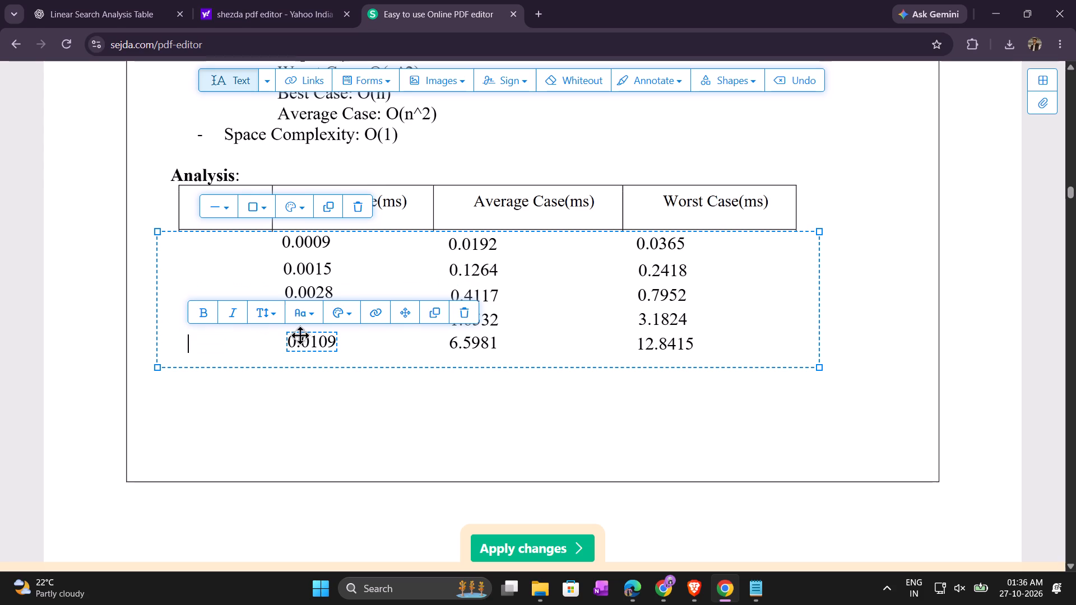
Clear the five Best Case values, 0.0009 through 0.0109, from the insertion sort table.
left_click(303, 334, "ctrl")
key("ctrl+Delete")
key("ctrl+Delete")
left_click(299, 270, "ctrl")
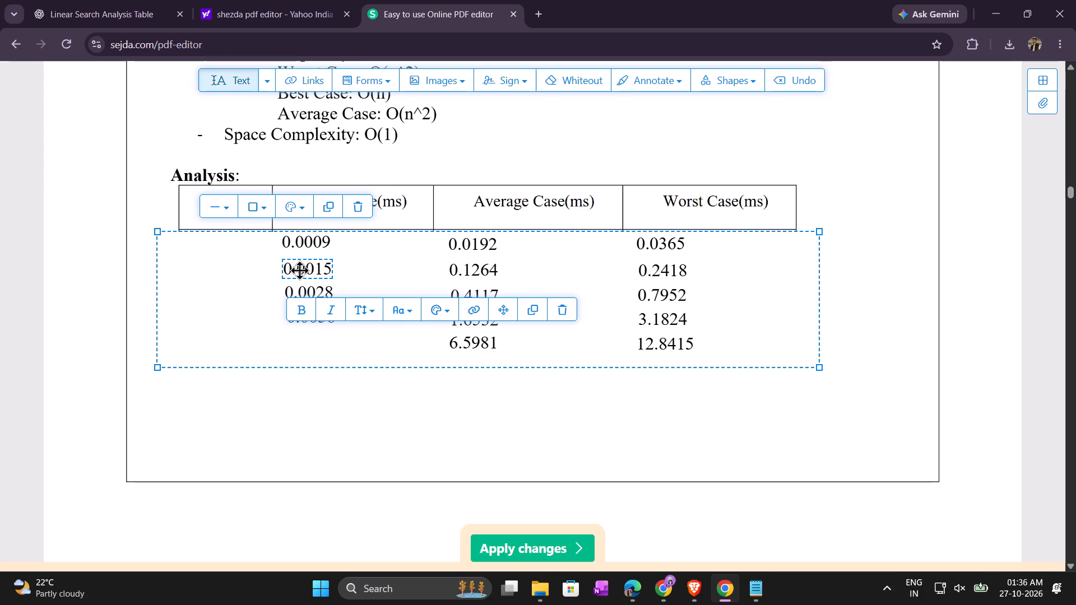
key("ctrl+Delete")
left_click(303, 299, "ctrl")
key("ctrl+Delete")
key("ctrl+Delete")
left_click_drag(303, 299, 313, 320, "ctrl")
left_click(313, 320, "ctrl")
key("ctrl+Delete")
left_click(300, 245, "ctrl")
key("ctrl+Delete")
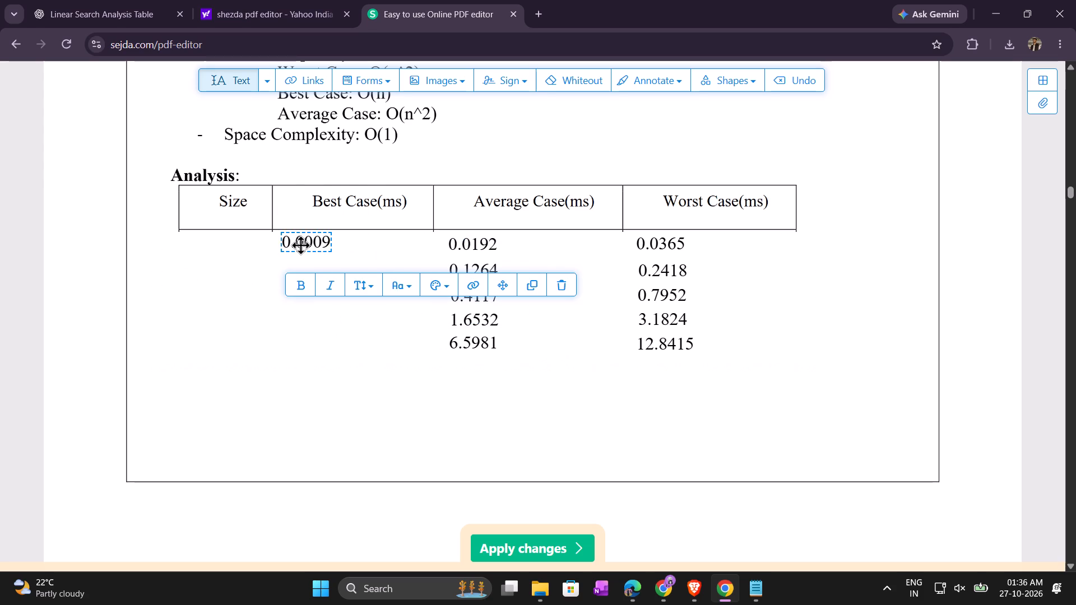
key("ctrl+Delete")
Clear the five Average Case values, 0.0192 through 6.5981, from the insertion sort table.
left_click(470, 246, "ctrl")
key("ctrl+Delete")
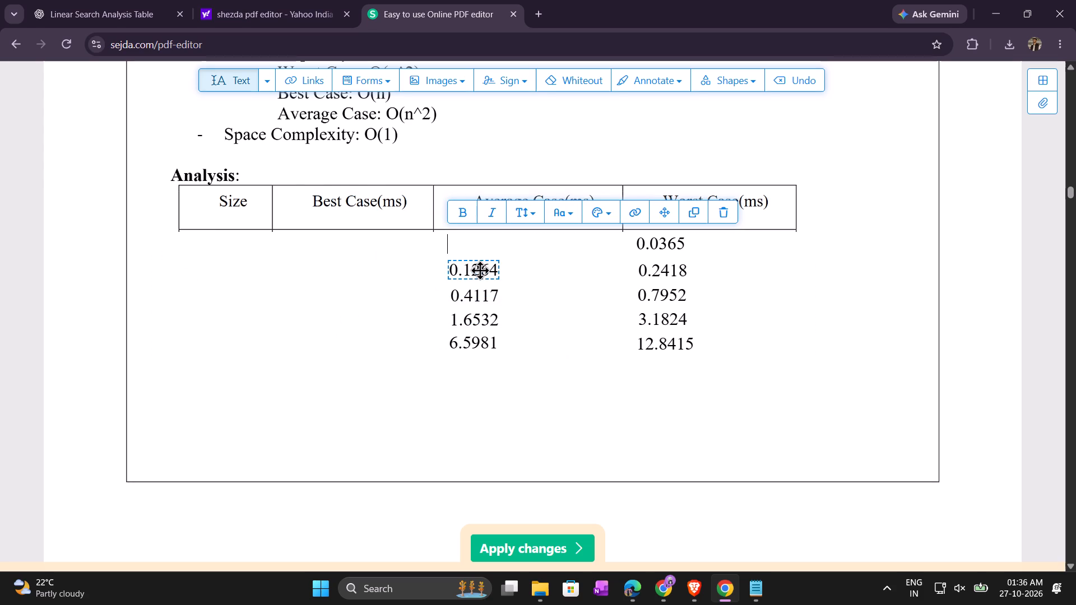
left_click(480, 276, "ctrl")
key("ctrl+Delete")
left_click(486, 292, "ctrl")
key("ctrl+Delete")
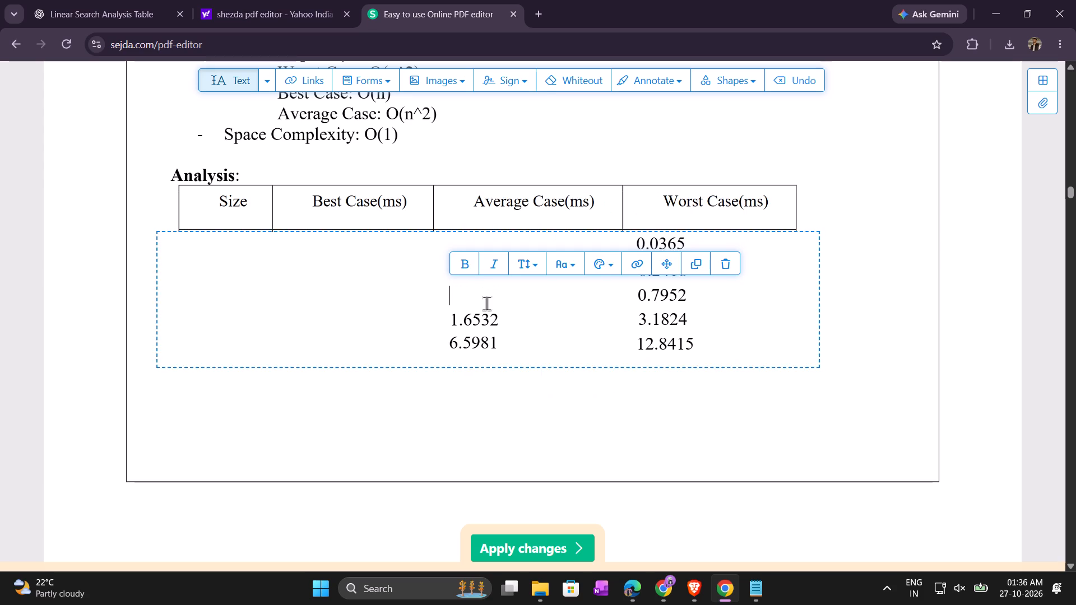
left_click(484, 342, "ctrl")
key("ctrl+Delete")
left_click(480, 327, "ctrl")
key("ctrl+Delete")
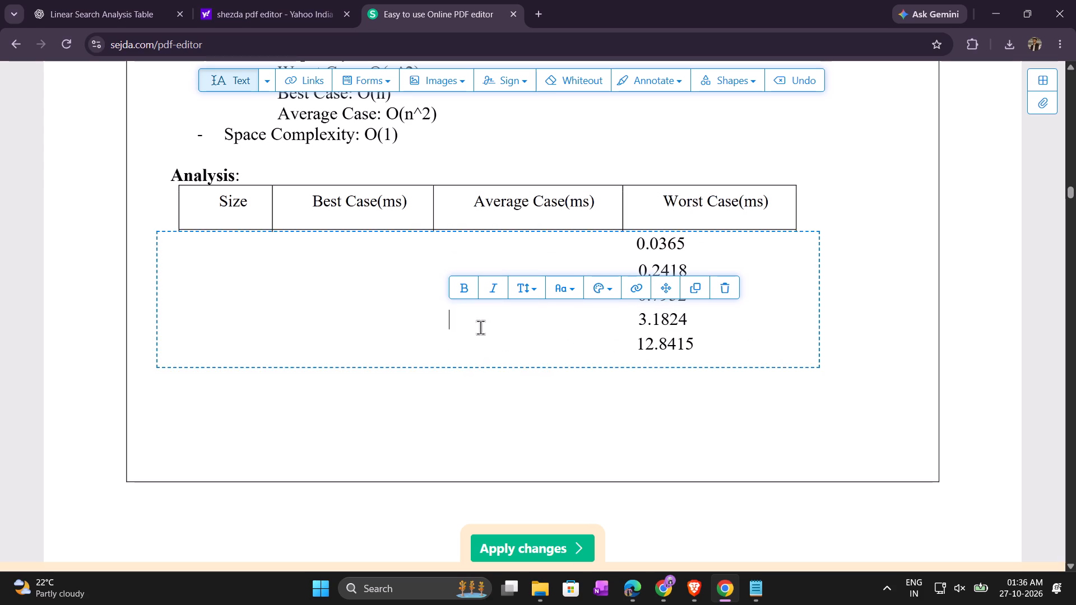
Clear the five Worst Case values, 0.0365 through 12.8415, from the insertion sort table.
left_click(659, 234, "ctrl")
key("ctrl+Delete")
left_click(660, 267, "ctrl")
key("ctrl+Delete")
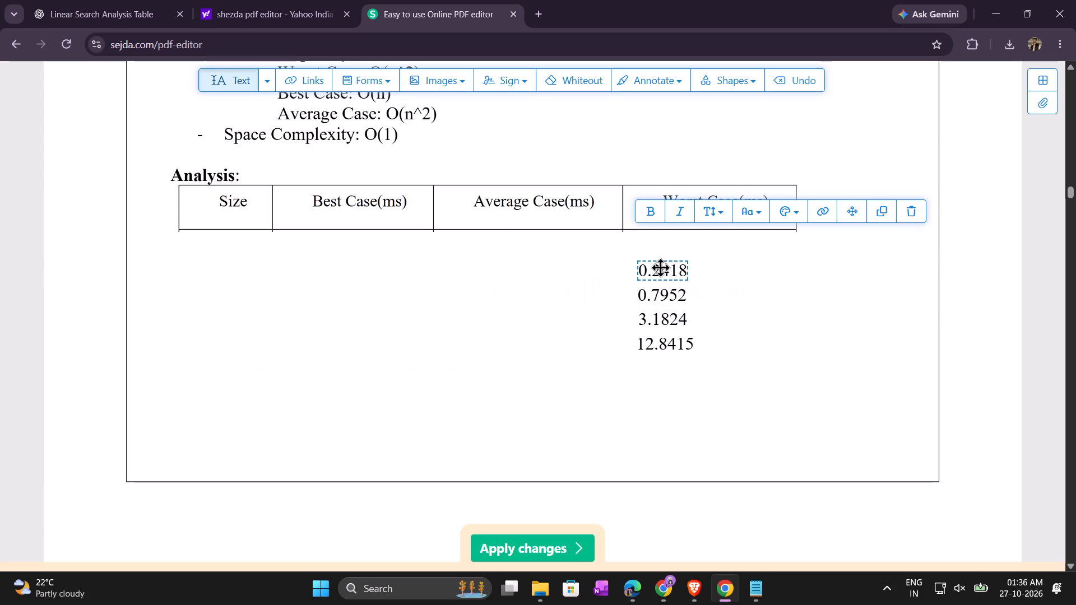
key("ctrl+Delete")
left_click(658, 294, "ctrl")
key("ctrl+Delete")
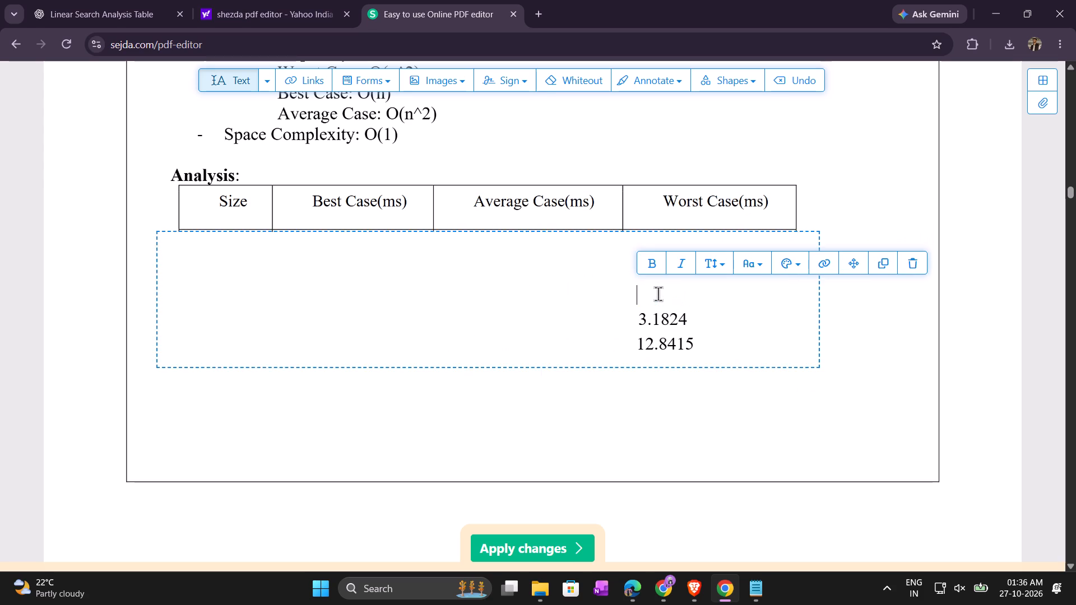
left_click(658, 319, "ctrl")
key("ctrl+Delete")
left_click(658, 348, "ctrl")
key("ctrl+Delete")
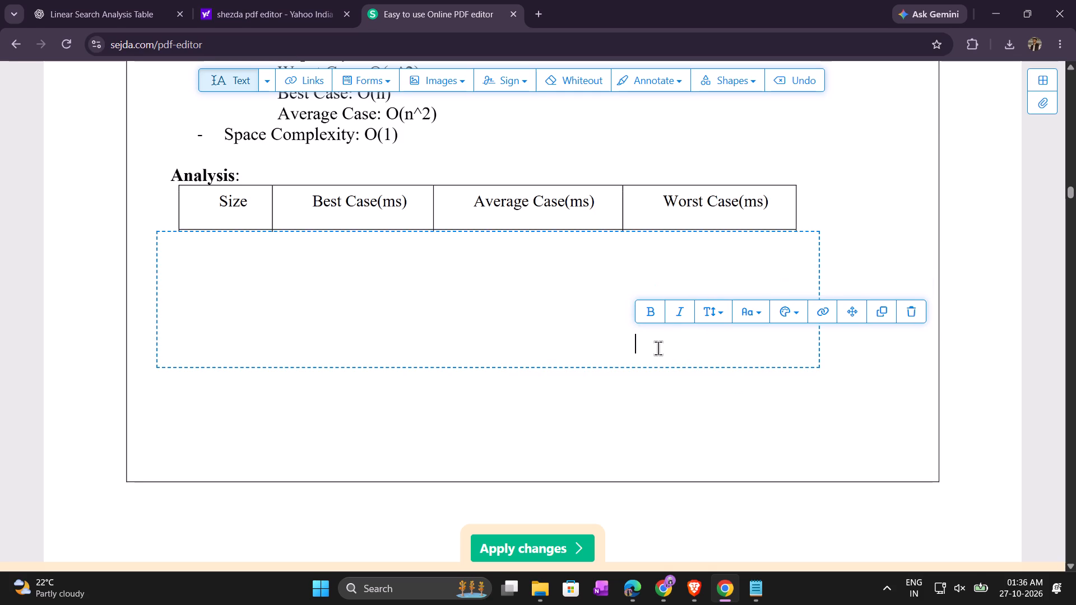
In Notepad, copy the five Analysis 3 data rows (sizes 120 to 3400) under experiment 2(a).
left_click(757, 584)
scroll(340, 459, "down", 2)
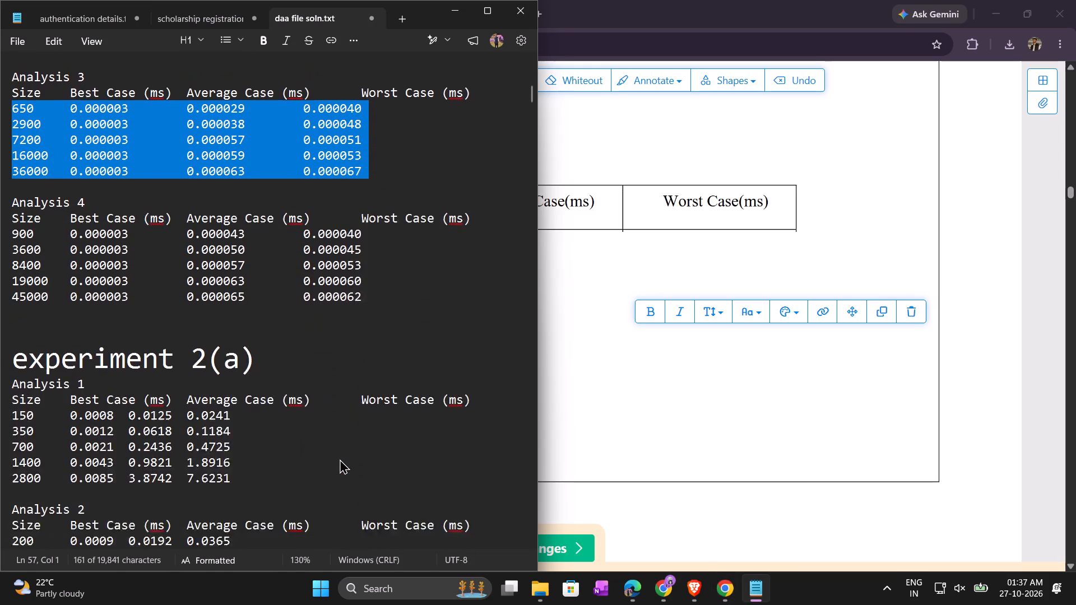
scroll(340, 459, "down", 2)
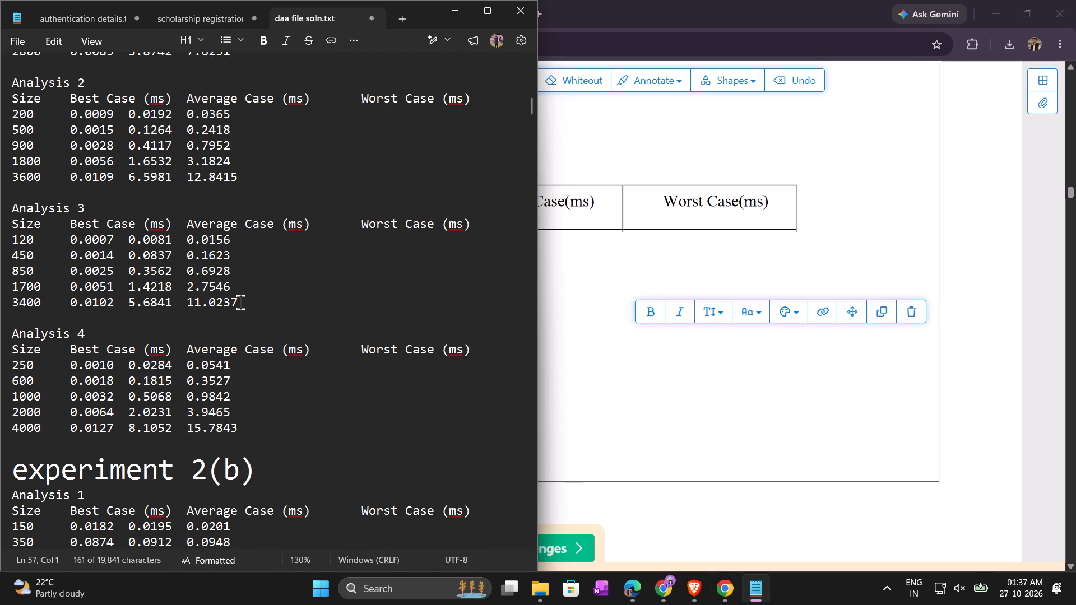
left_click_drag(240, 302, 0, 236)
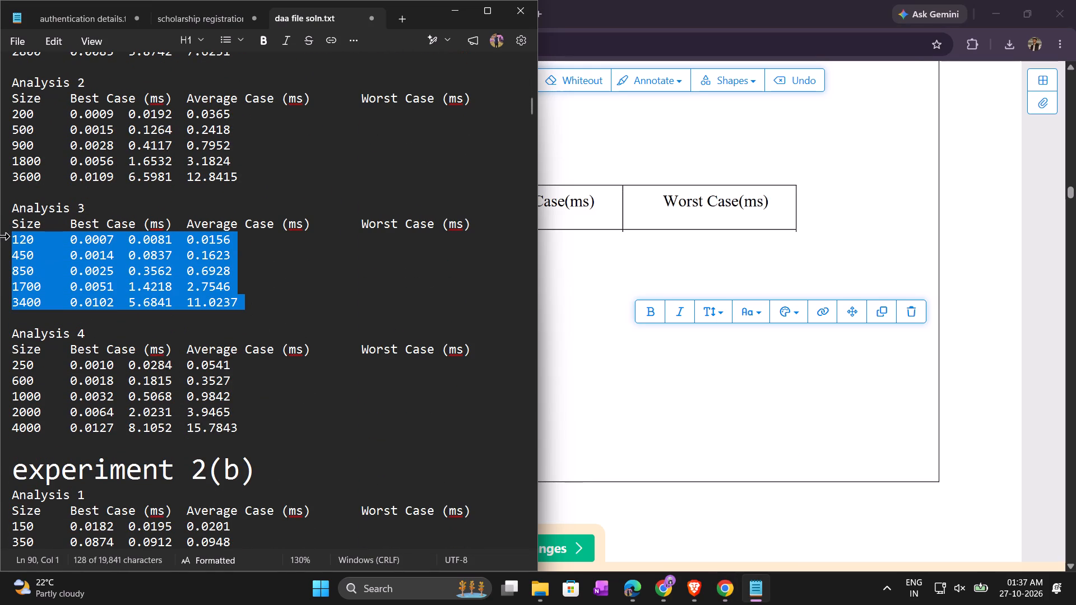
key("ctrl+c")
Back in the PDF editor, paste the copied rows as a new text box just below the insertion sort table's Size header.
left_click(715, 587)
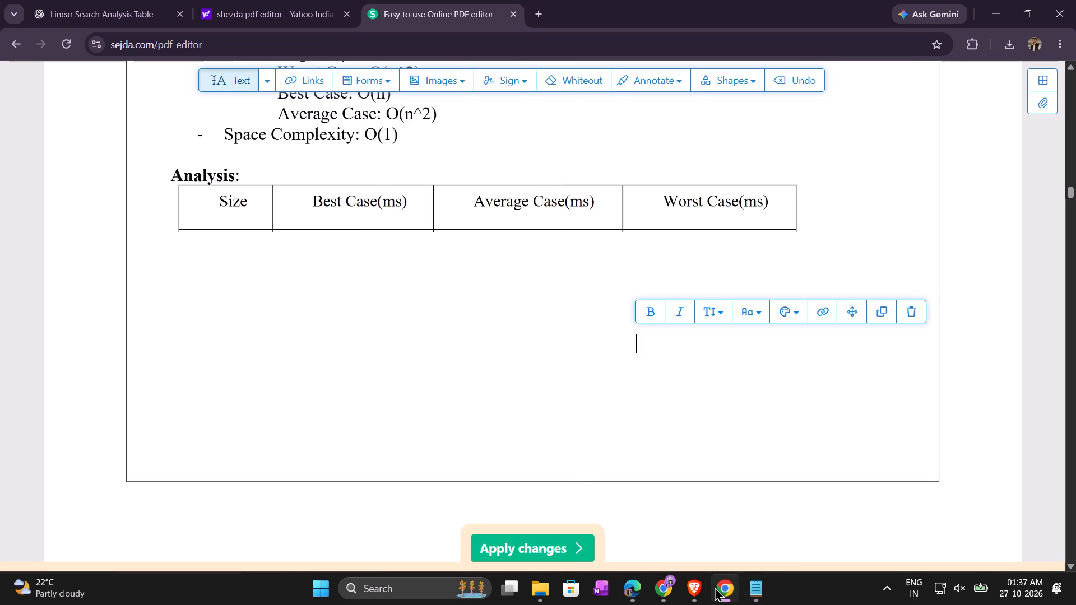
left_click(232, 82)
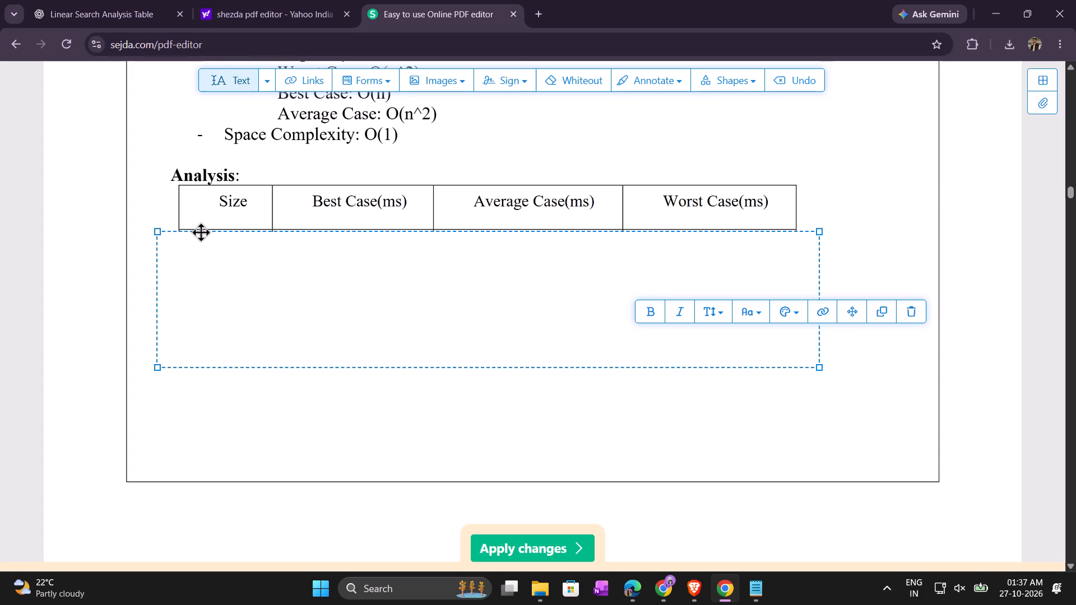
left_click(235, 82)
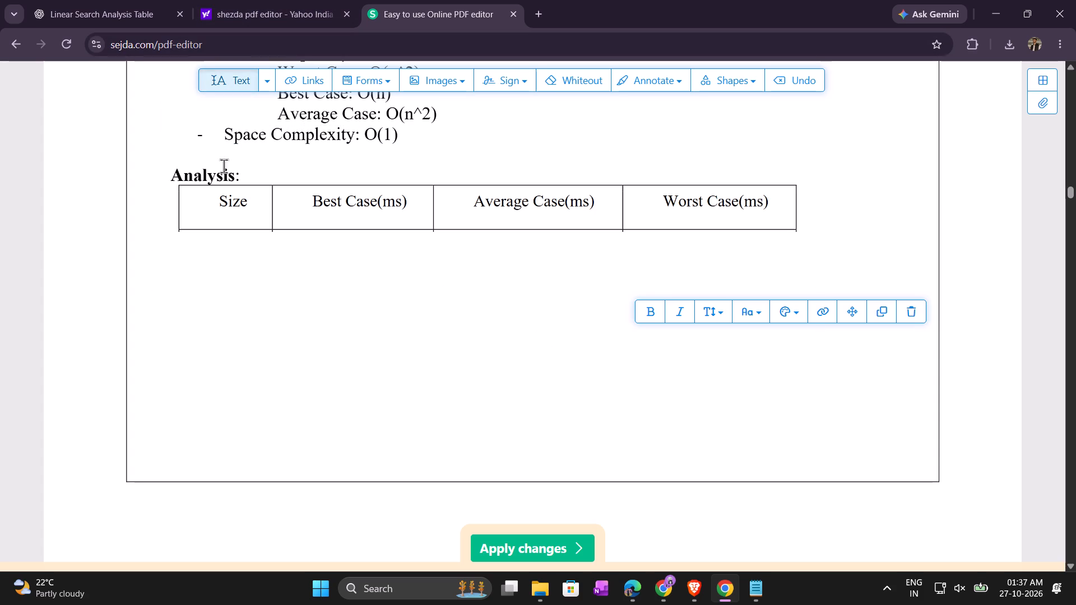
left_click(200, 244)
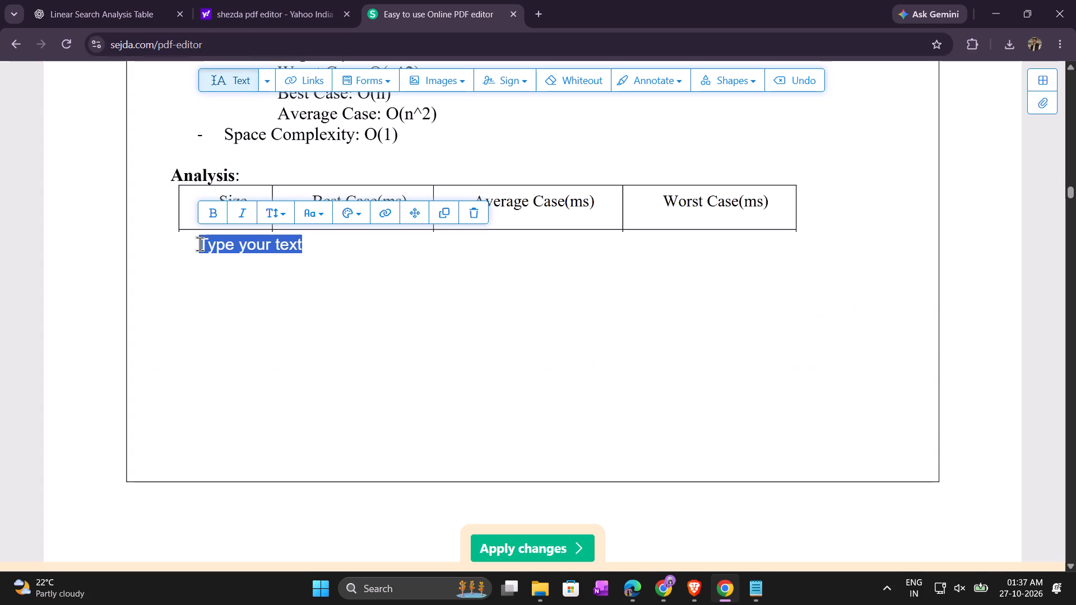
key("ctrl+v")
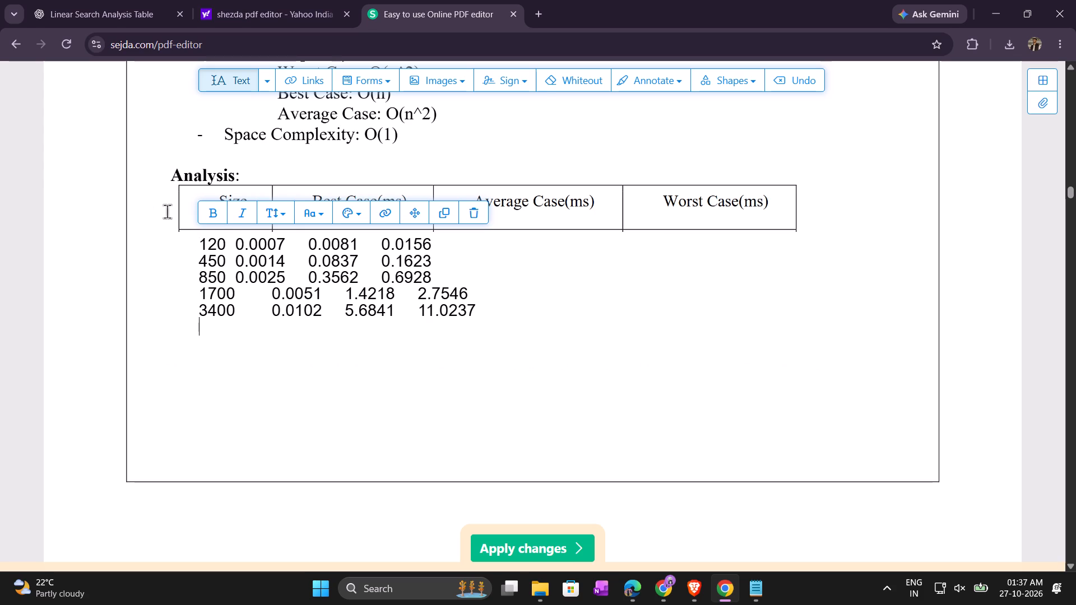
Add 13 spaces after 120 to shift the row's 0.0007 under the Best Case heading.
left_click(230, 242)
key("space")
key("space")
key("space")
key("space")
key("space")
key("space")
key("space")
key("space")
key("space")
key("space")
key("space")
key("space")
key("space")
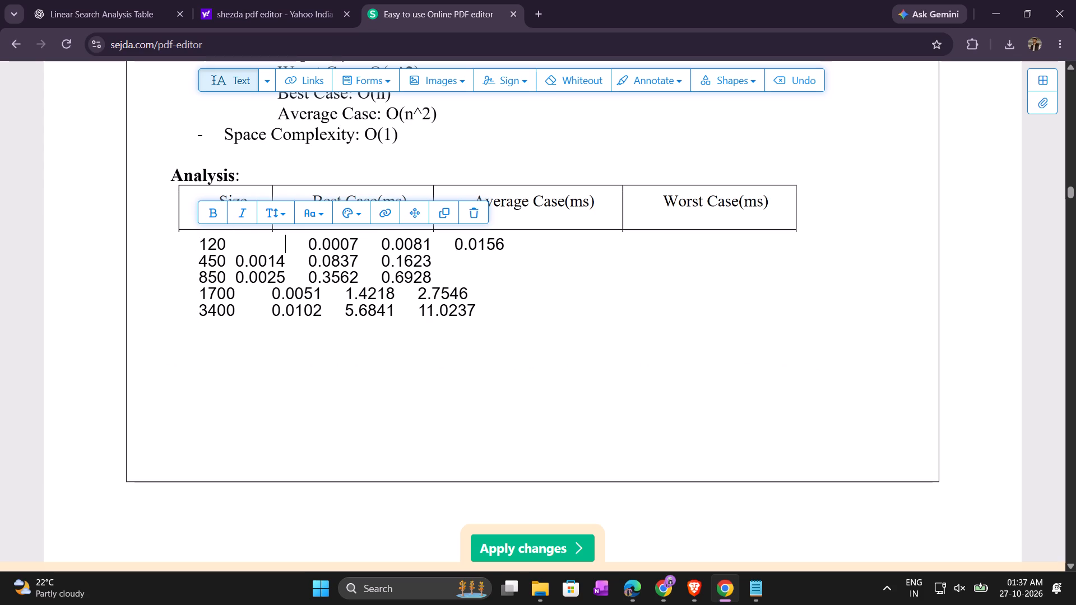
Add 20 spaces before the 120 row's 0.0081 to shift it under the Average Case heading.
left_click(375, 235)
key("space")
key("space")
key("space")
key("space")
key("space")
key("space")
key("space")
key("space")
key("space")
key("space")
key("space")
key("space")
key("space")
key("space")
key("space")
key("space")
key("space")
key("space")
key("space")
key("space")
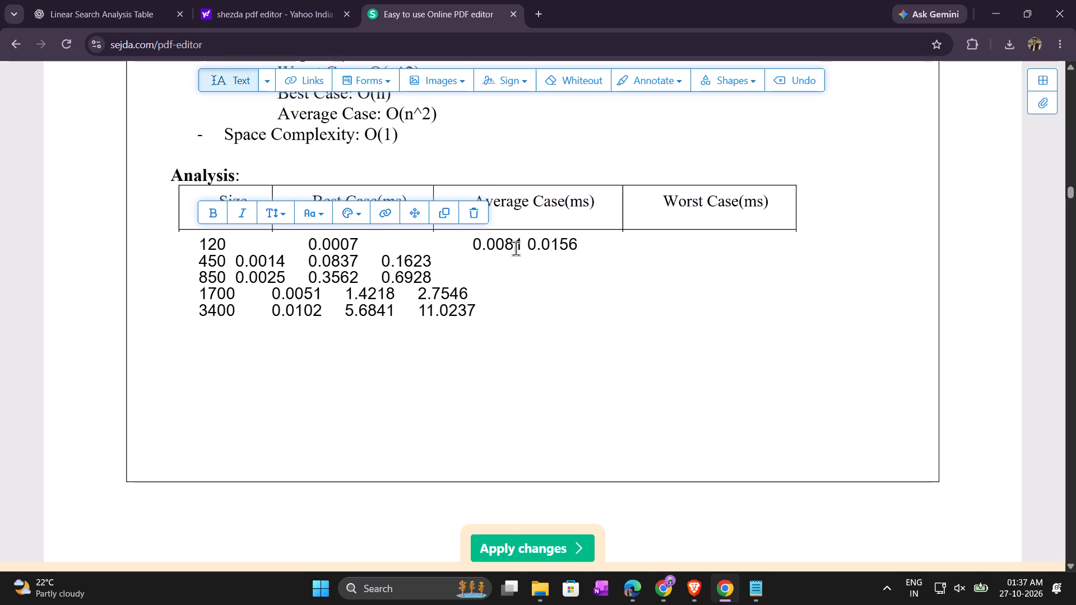
Add 20 spaces before the 120 row's 0.0156 to shift it under the Worst Case heading.
left_click(527, 245)
key("space")
key("space")
key("space")
key("space")
key("space")
key("space")
key("space")
key("space")
key("space")
key("space")
key("space")
key("space")
key("space")
key("space")
key("space")
key("space")
key("space")
key("space")
key("space")
key("space")
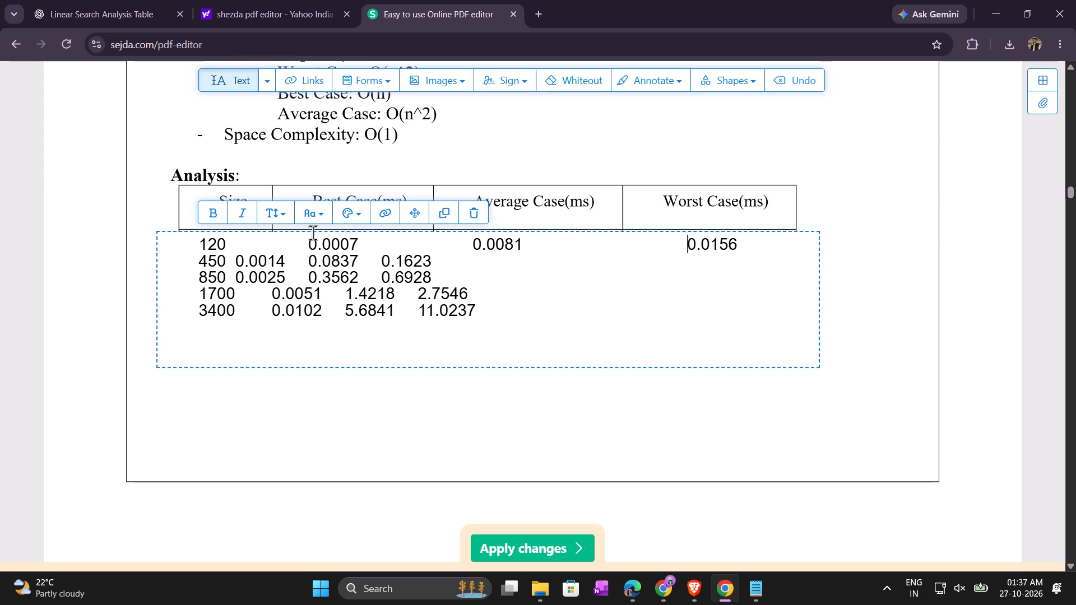
Copy the gap between 120 and 0.0007 and paste it after the sizes 450, 850, 1700 and 3400.
left_click_drag(307, 243, 226, 244)
key("ctrl+c")
left_click(226, 262)
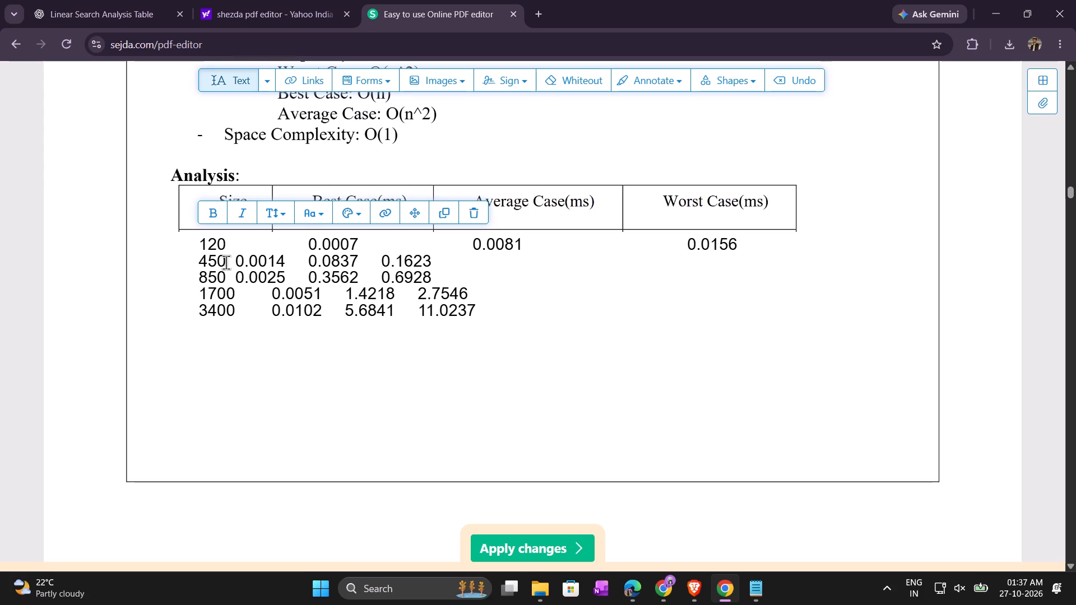
key("ctrl+v")
left_click(233, 274)
key("ctrl+v")
left_click(253, 287, "ctrl")
key("ctrl+v")
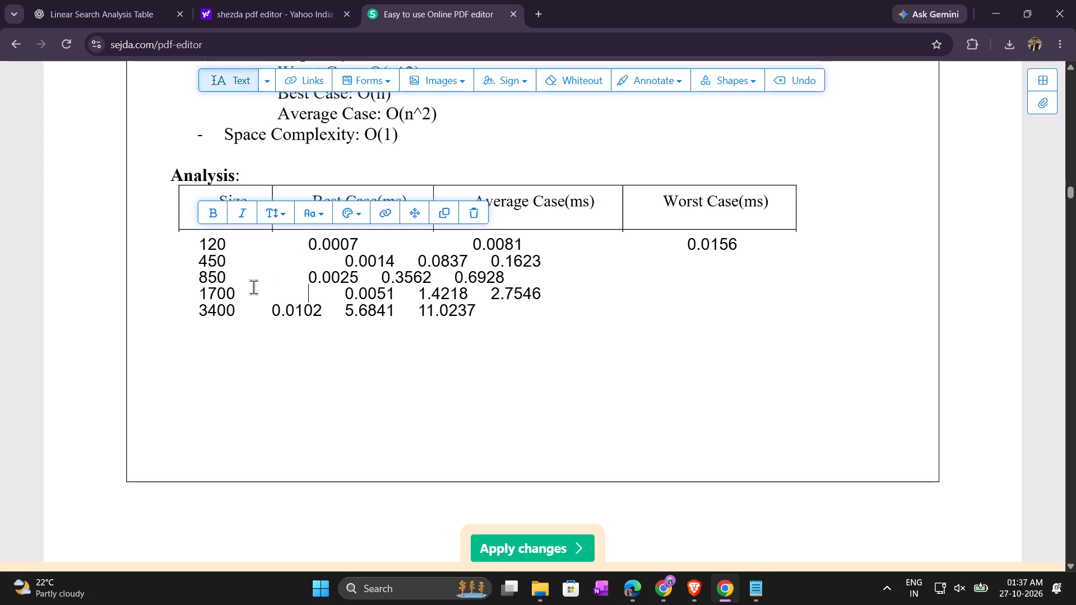
left_click(254, 300, "ctrl")
key("ctrl+v")
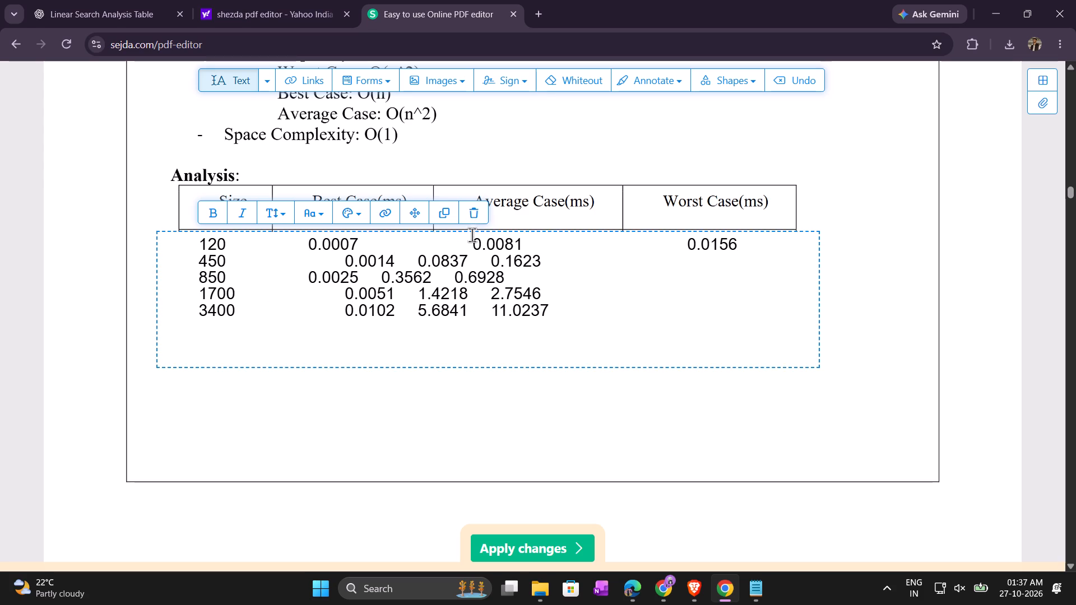
Copy the gap between 0.0007 and 0.0081 and paste it before the Average Case values of rows 450, 850, 1700 and 3400.
left_click(471, 236)
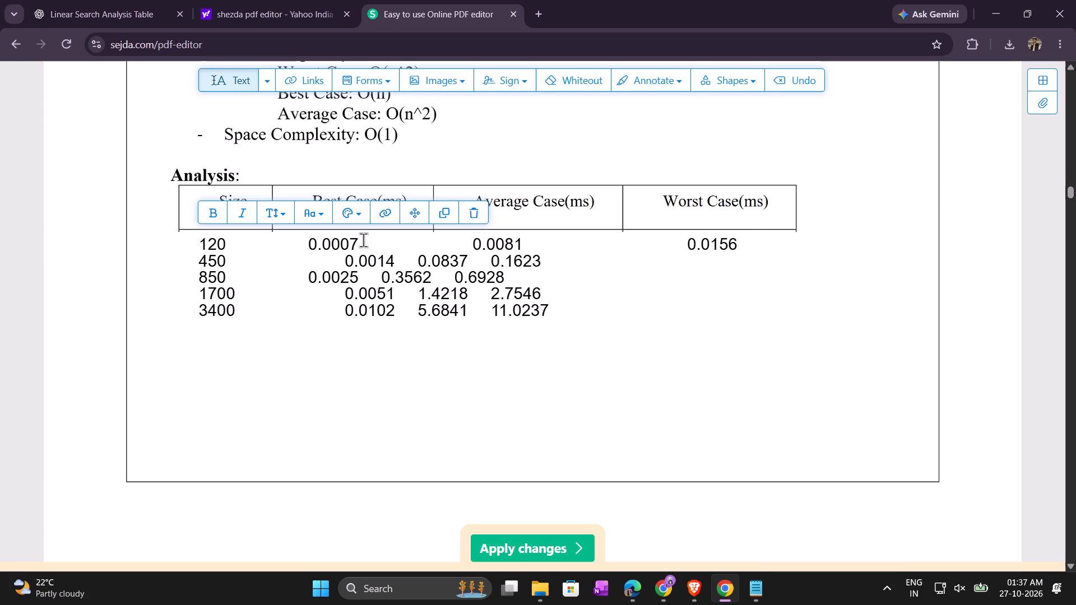
left_click_drag(363, 240, 472, 244)
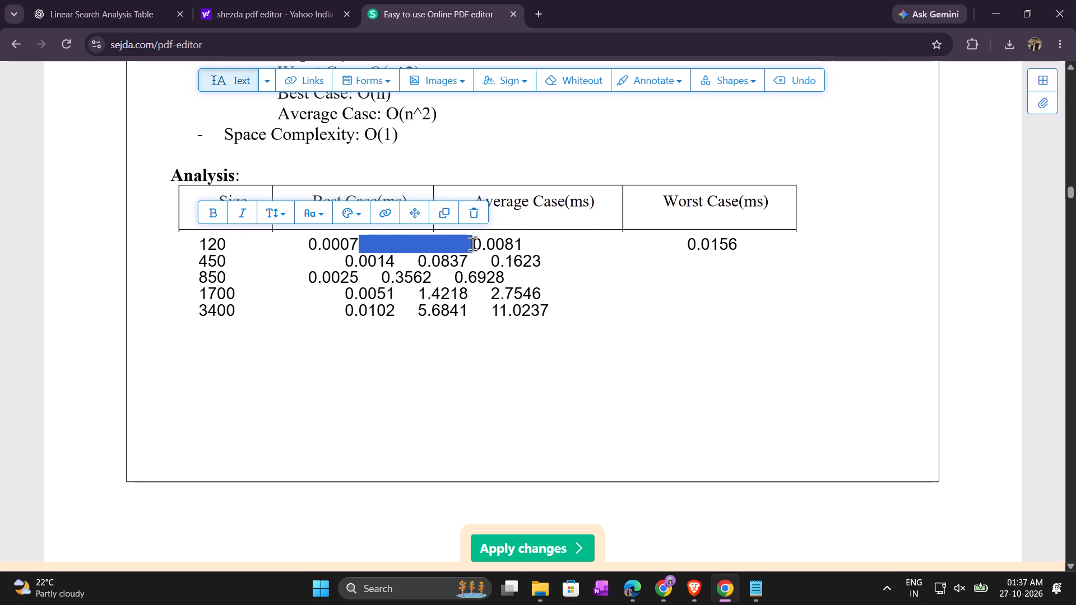
left_click(431, 243)
left_click(421, 243)
left_click_drag(421, 243, 358, 246)
key("ctrl+c")
left_click(391, 265)
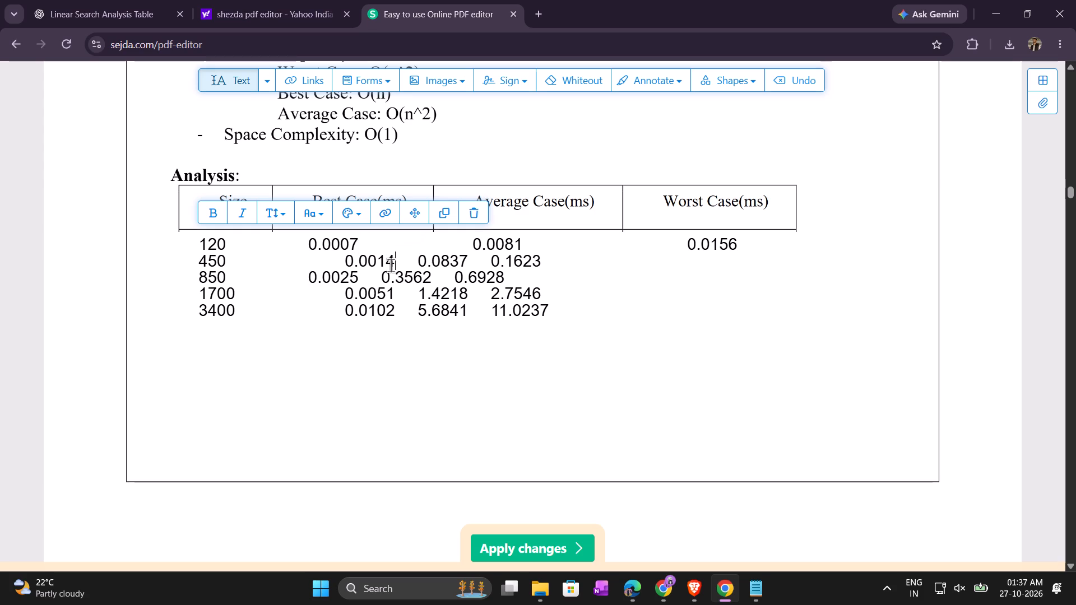
key("ctrl+v")
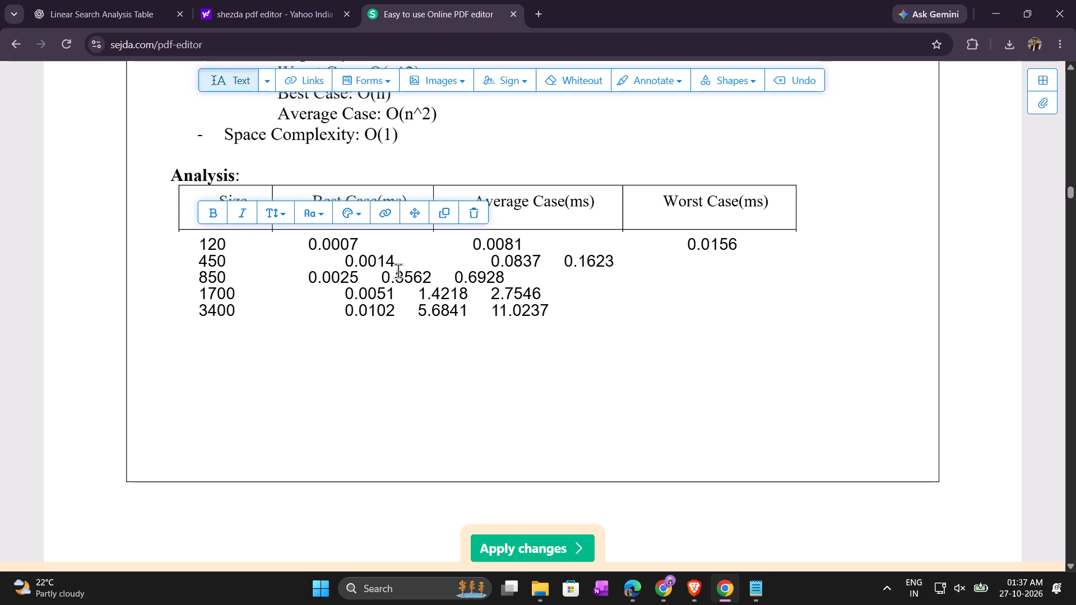
left_click(383, 276)
key("ctrl+v")
left_click(415, 285)
key("ctrl+v")
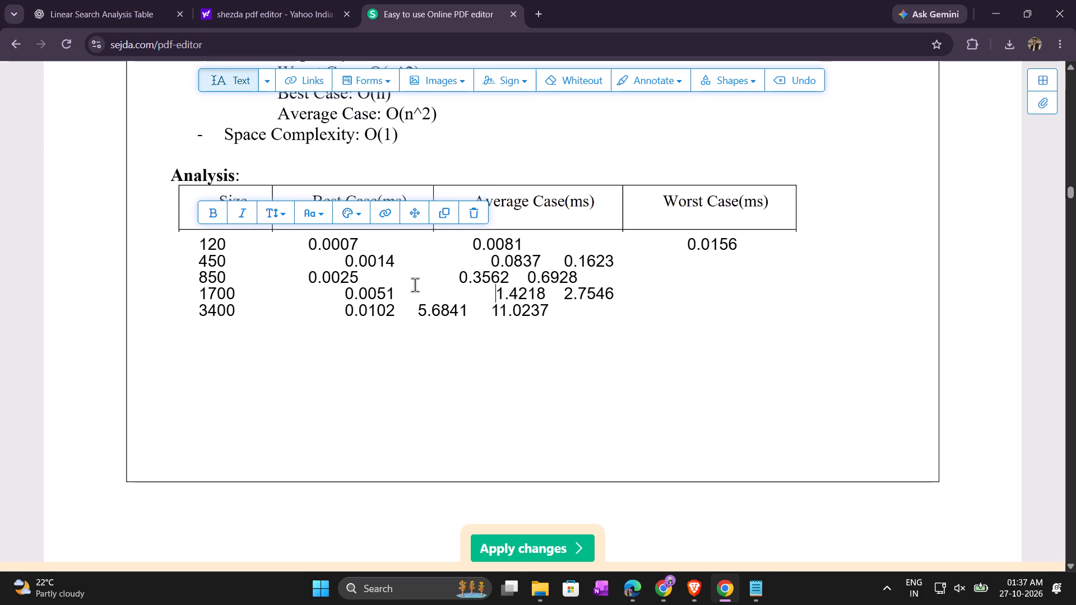
left_click(416, 311)
key("ctrl+v")
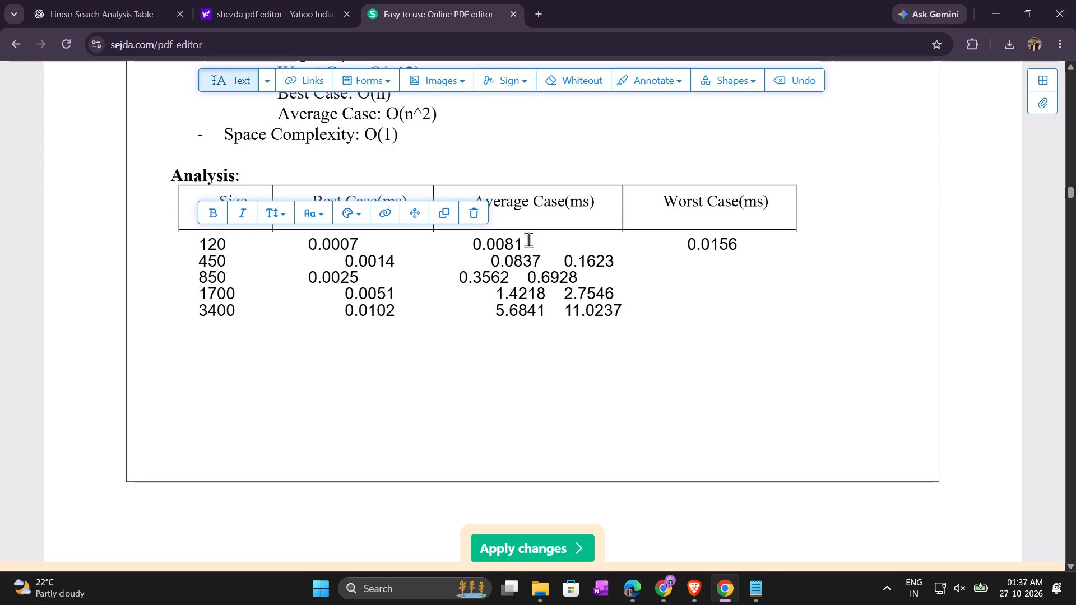
Copy the gap between 0.0081 and 0.0156 and paste it before the Worst Case values of rows 450, 850, 1700 and 3400.
left_click_drag(532, 239, 680, 247)
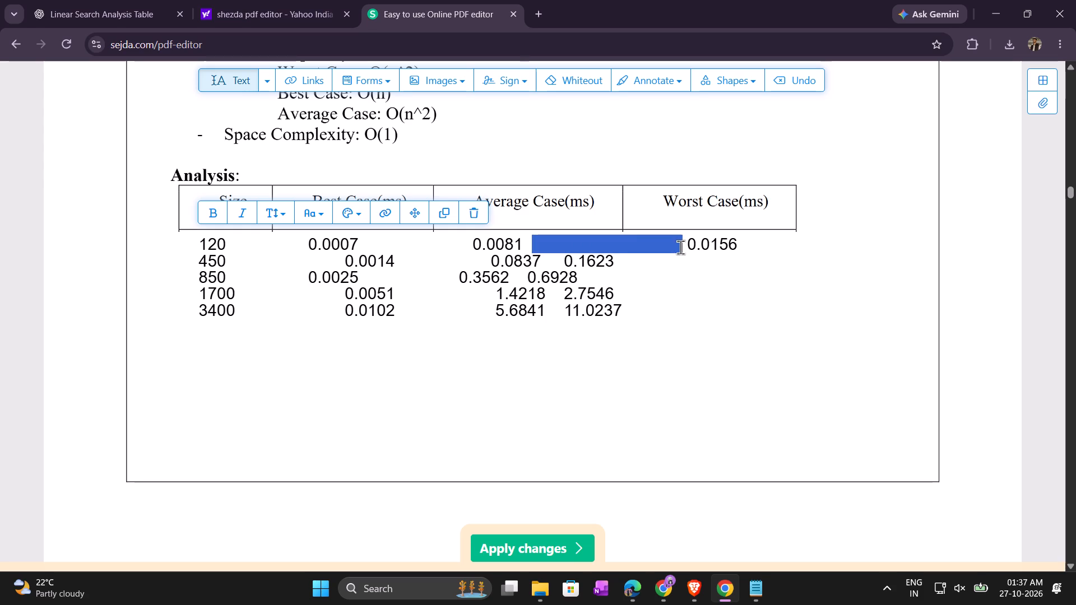
left_click_drag(680, 247, 685, 245)
key("ctrl+c")
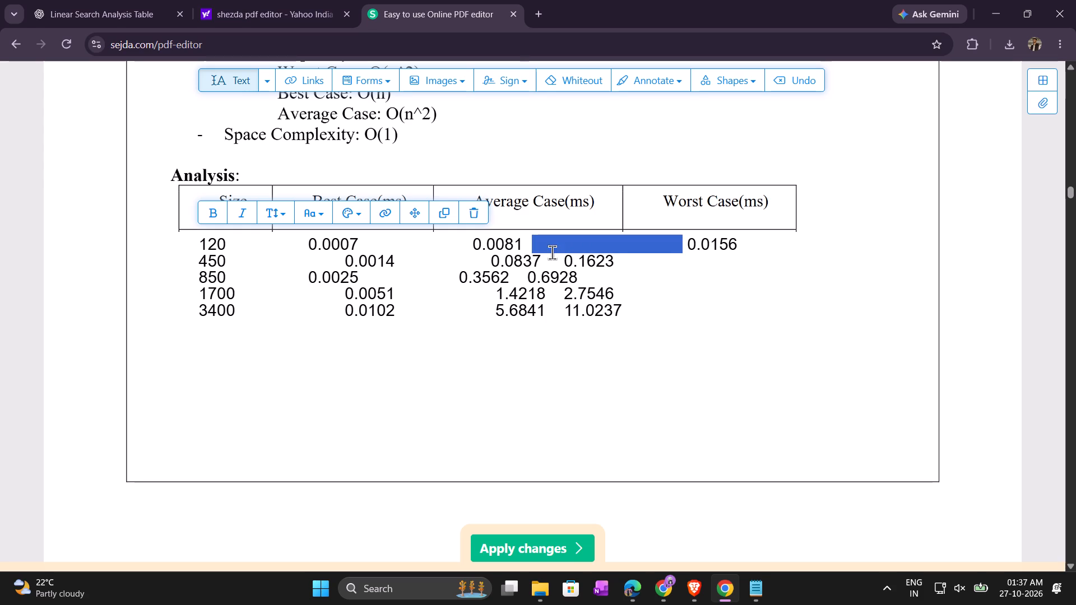
left_click(552, 252)
key("ctrl+c")
key("ctrl+v")
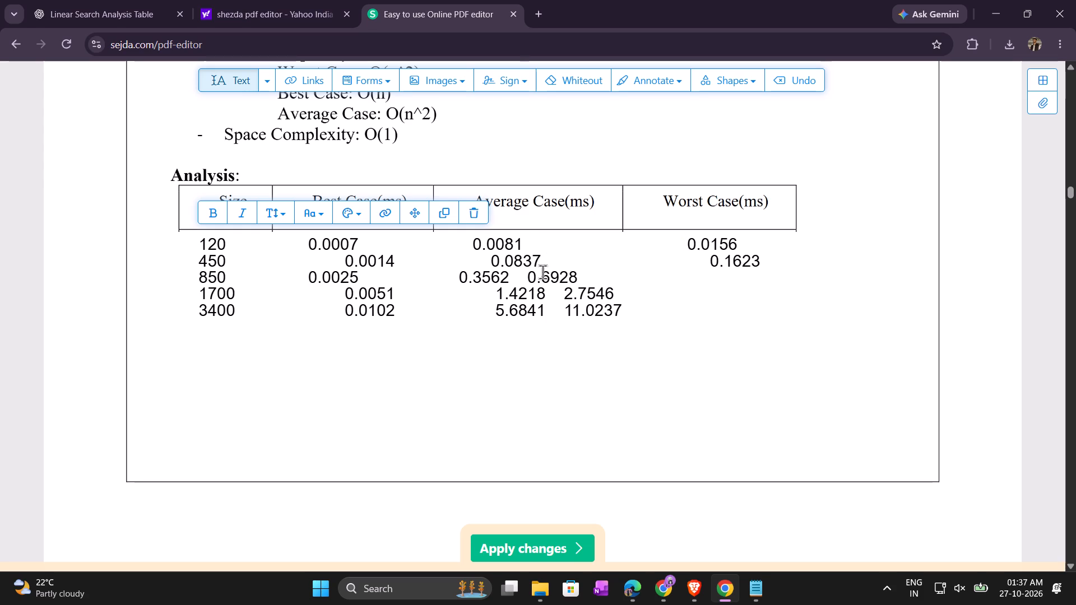
left_click(521, 278)
key("ctrl+v")
left_click(557, 287)
key("ctrl+v")
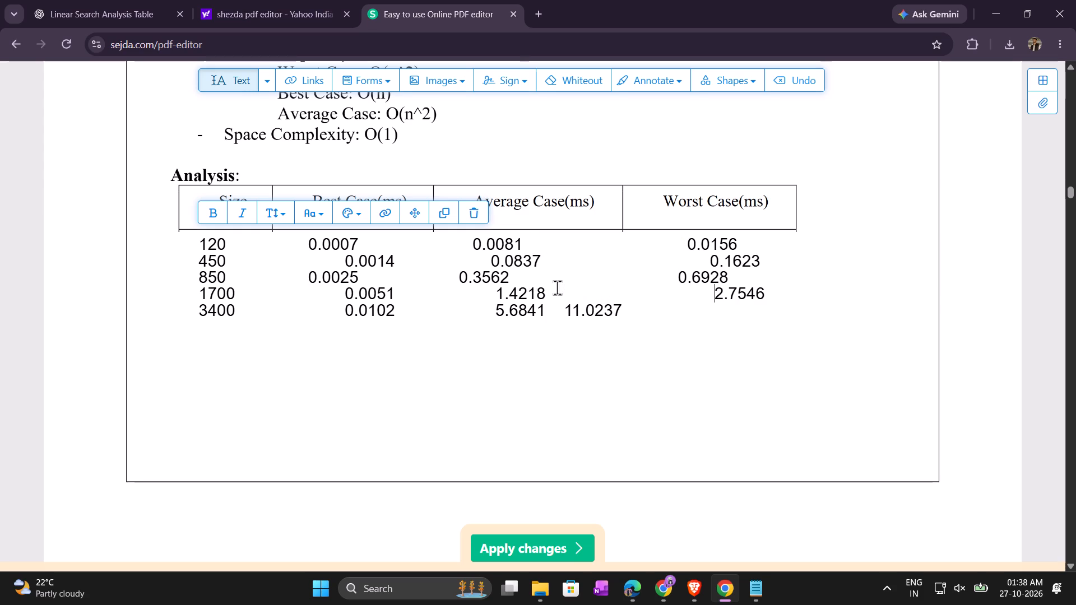
left_click(564, 303)
key("ctrl+v")
left_click(729, 75)
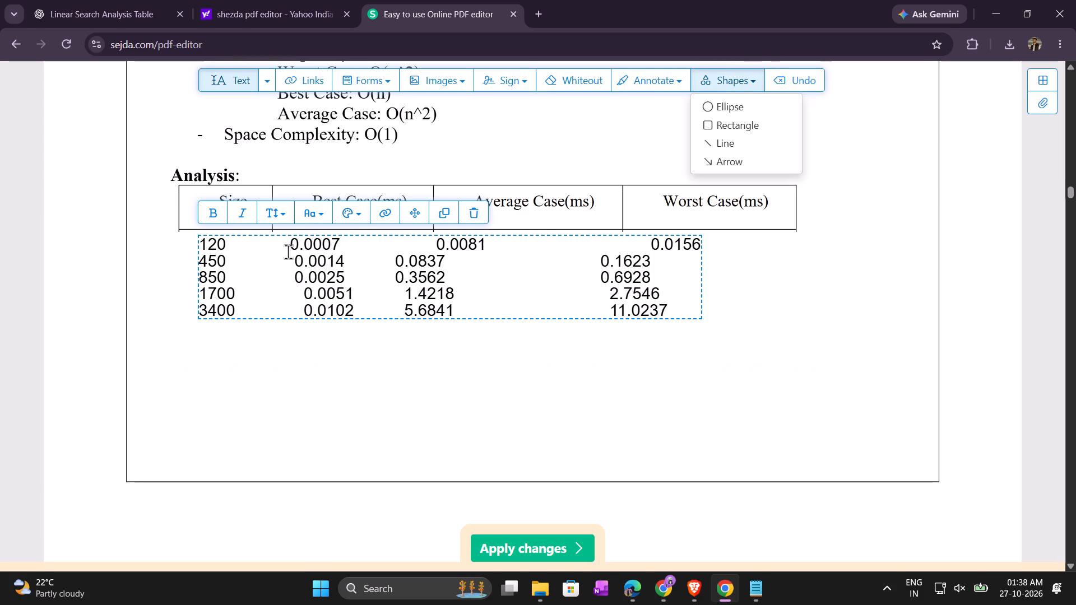
Align the Best Case values by adding one space before 0.0007 and removing two spaces each before 0.0051 and 0.0102.
left_click(274, 244)
key("space")
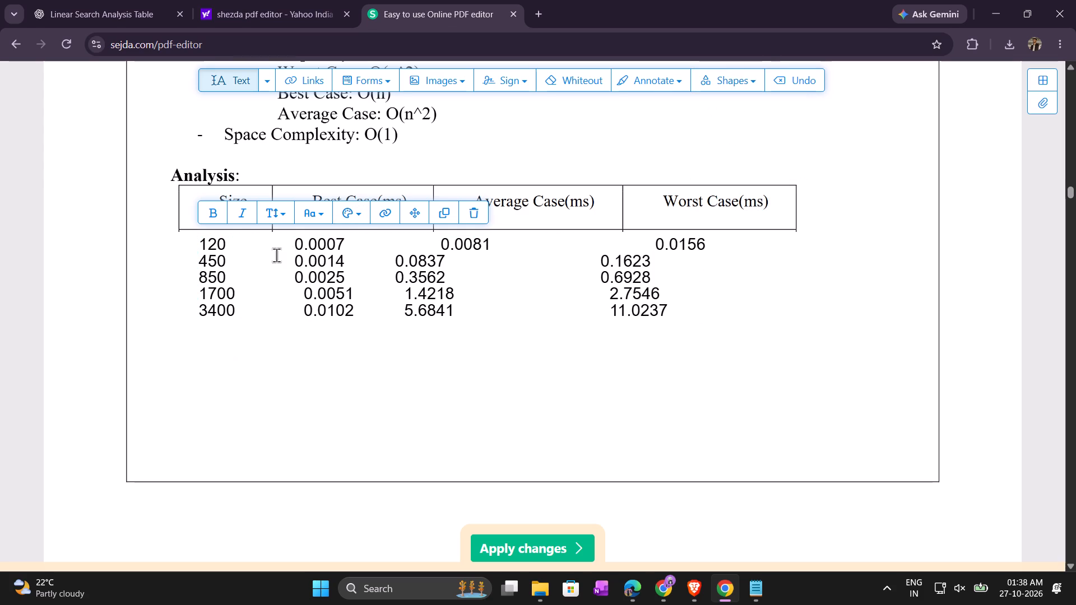
left_click(307, 295)
key("BackSpace")
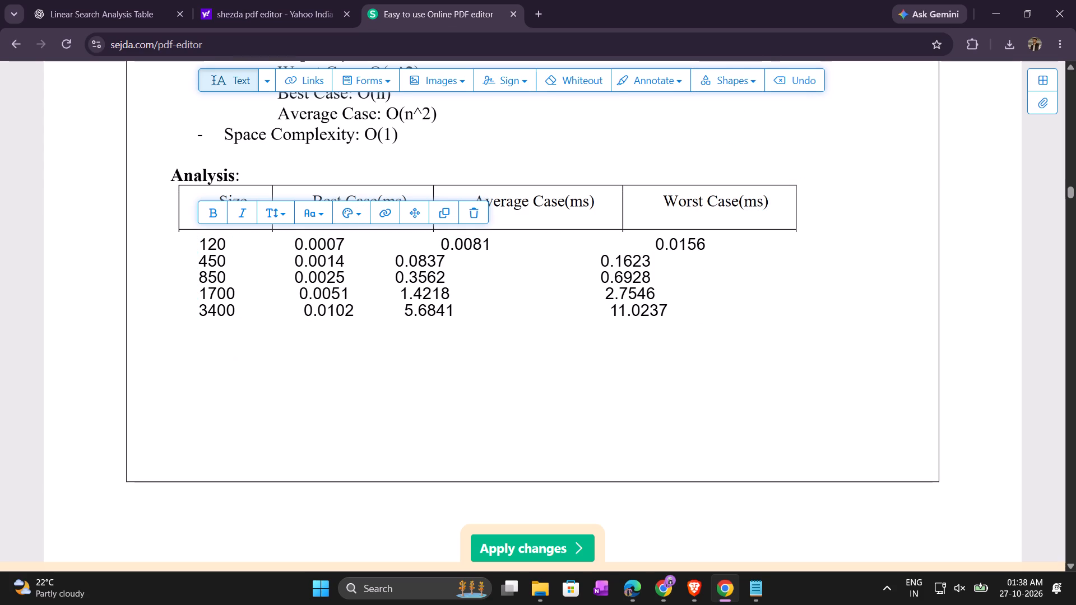
key("BackSpace")
key("Left")
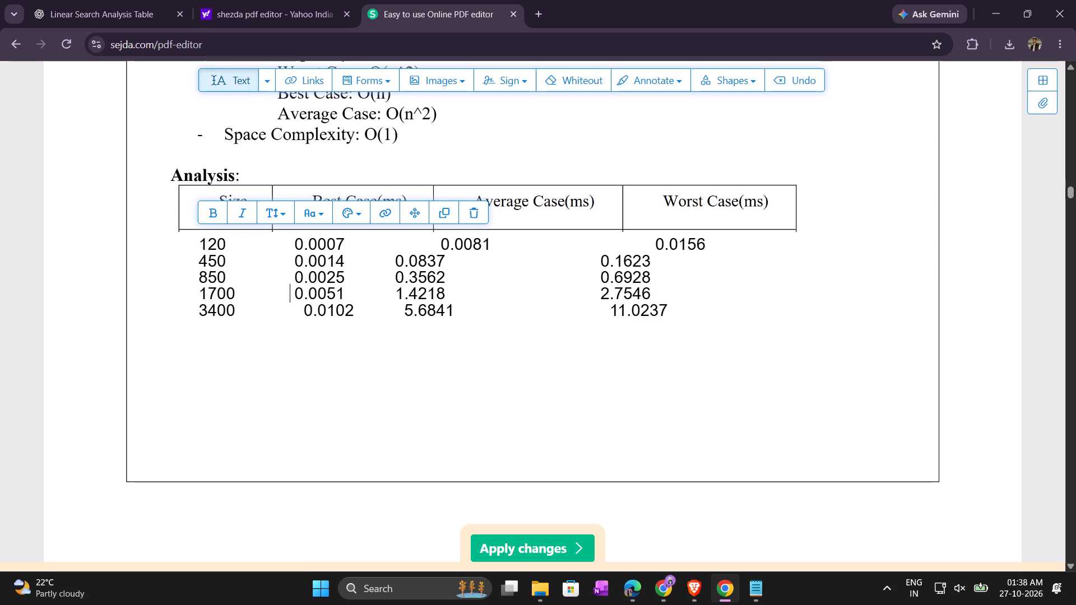
key("Down")
key("BackSpace")
key("BackSpace")
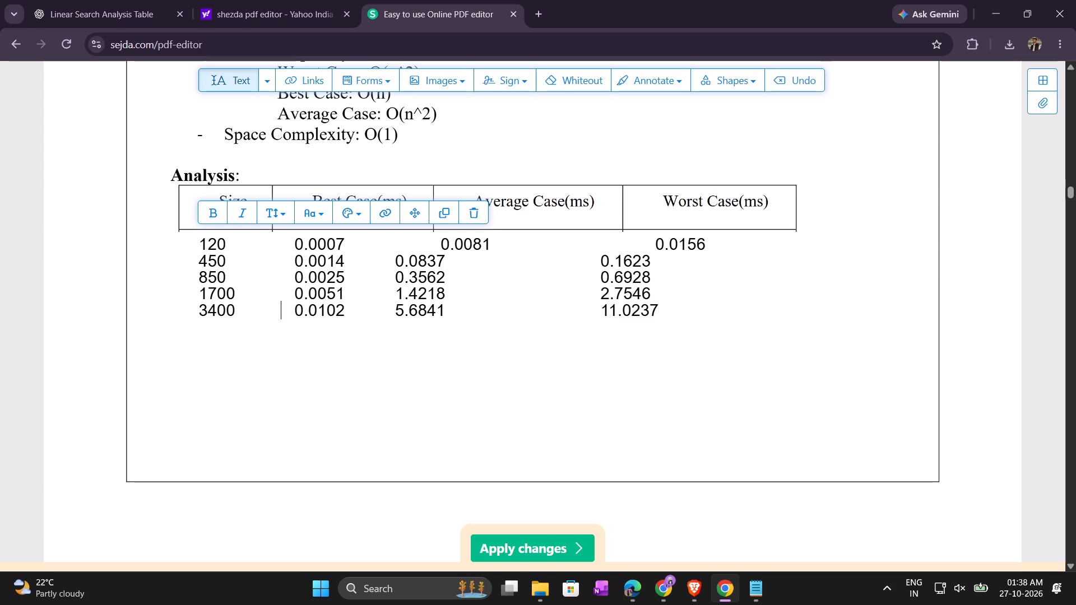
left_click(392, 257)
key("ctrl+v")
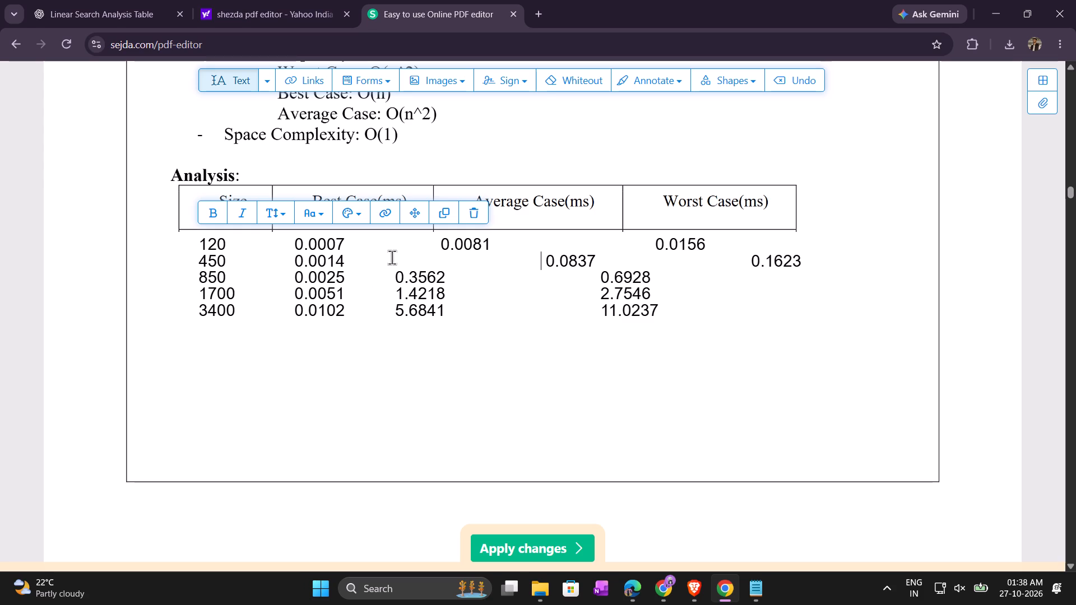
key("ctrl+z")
Align the Average Case column by pasting part of the 120 row's gap into the four lower rows and adding one space before 0.0081.
left_click_drag(386, 238, 378, 238)
left_click_drag(384, 238, 392, 240)
left_click_drag(392, 240, 430, 245)
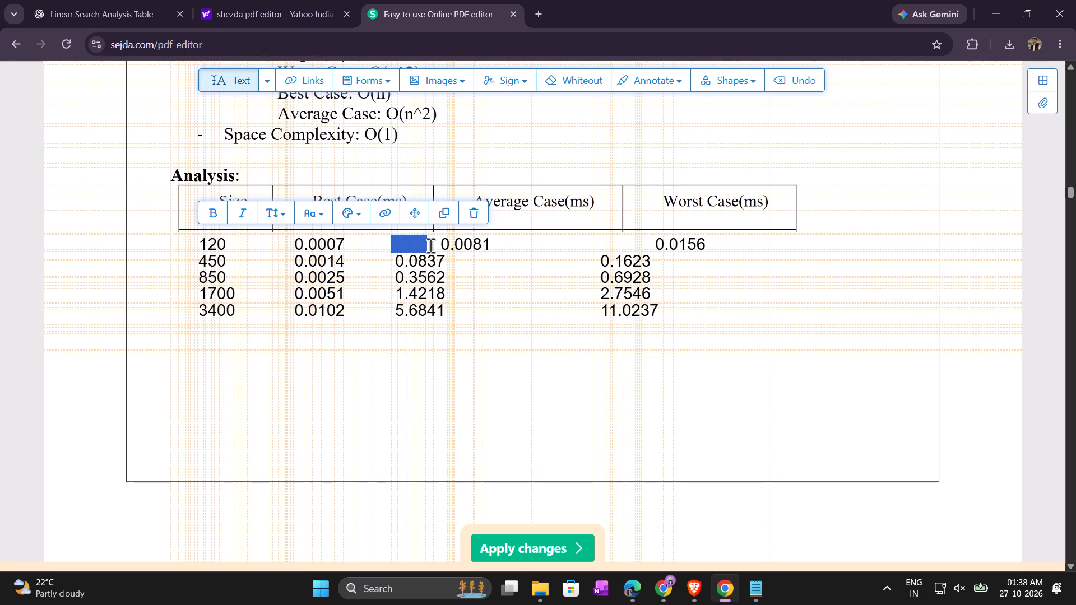
left_click_drag(430, 245, 439, 246)
key("ctrl+c")
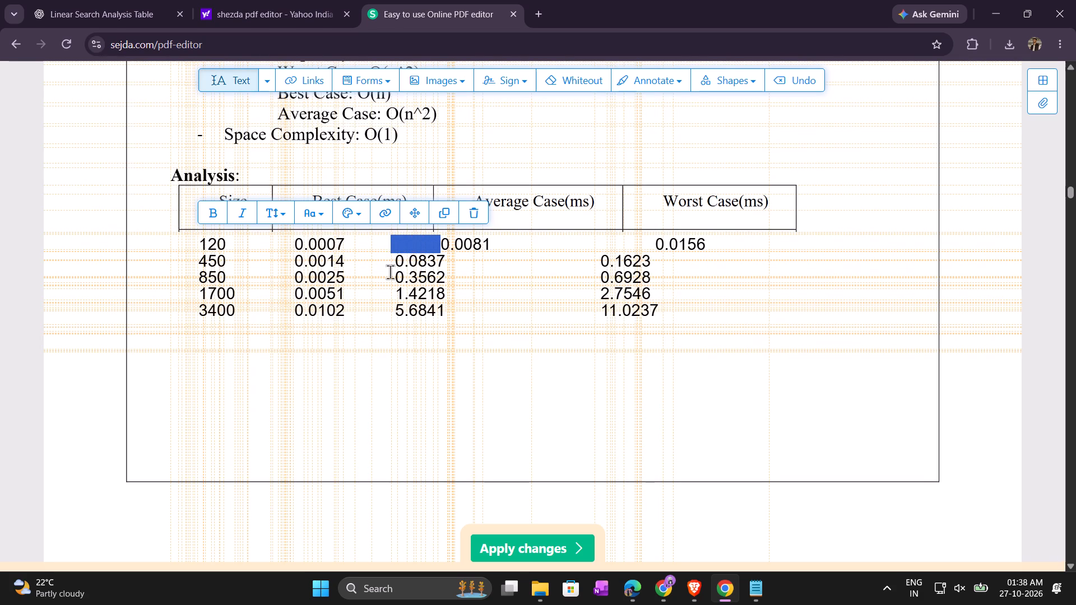
left_click(389, 260)
key("ctrl+v")
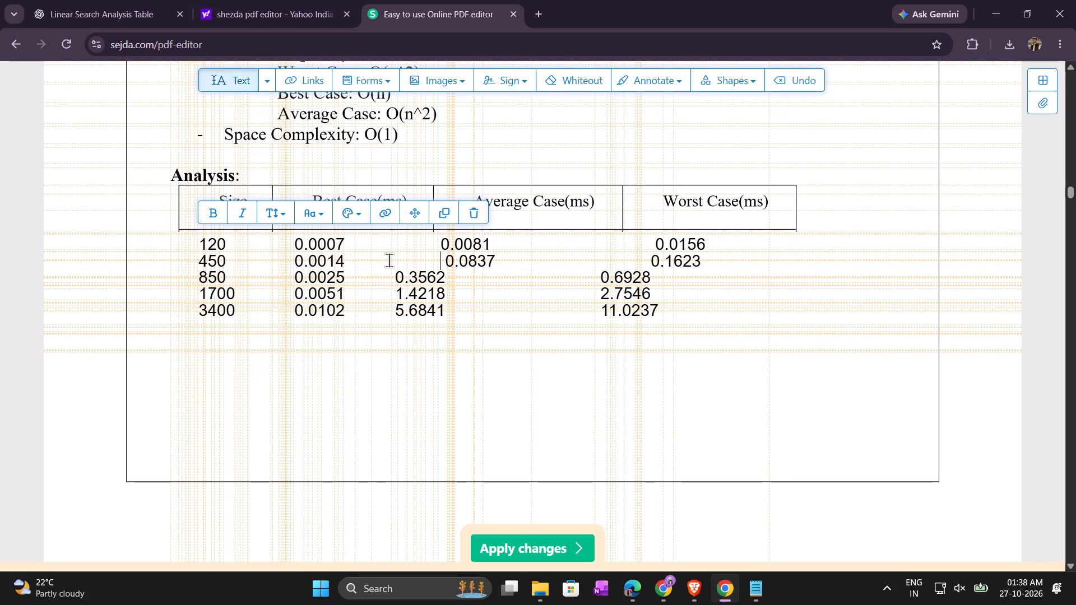
left_click(388, 273)
key("ctrl+v")
left_click(390, 303, "ctrl")
key("ctrl+v")
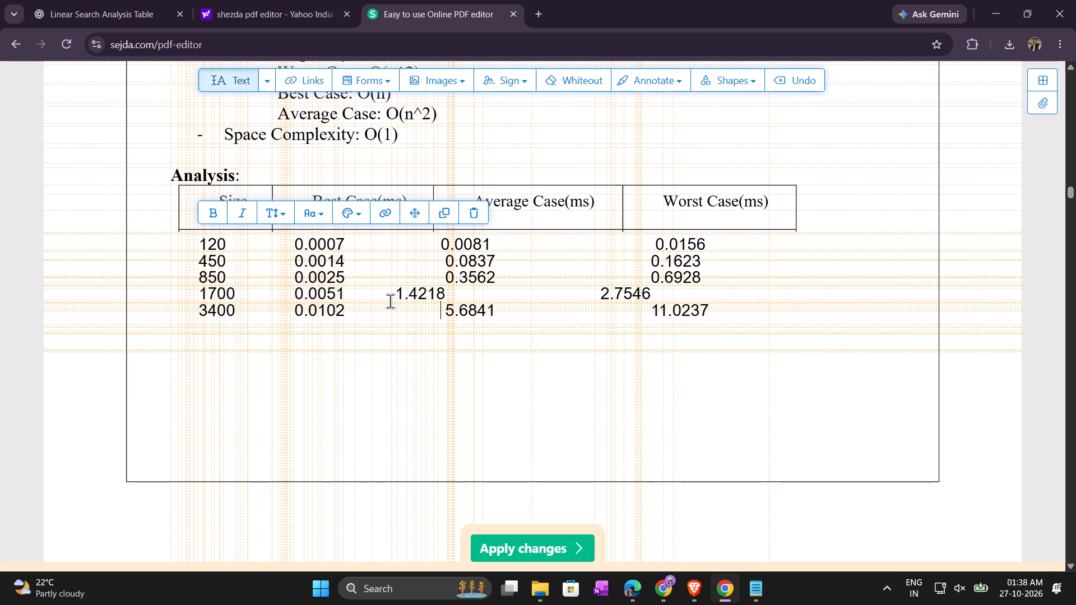
left_click(389, 296, "ctrl")
key("ctrl+v")
left_click(434, 245)
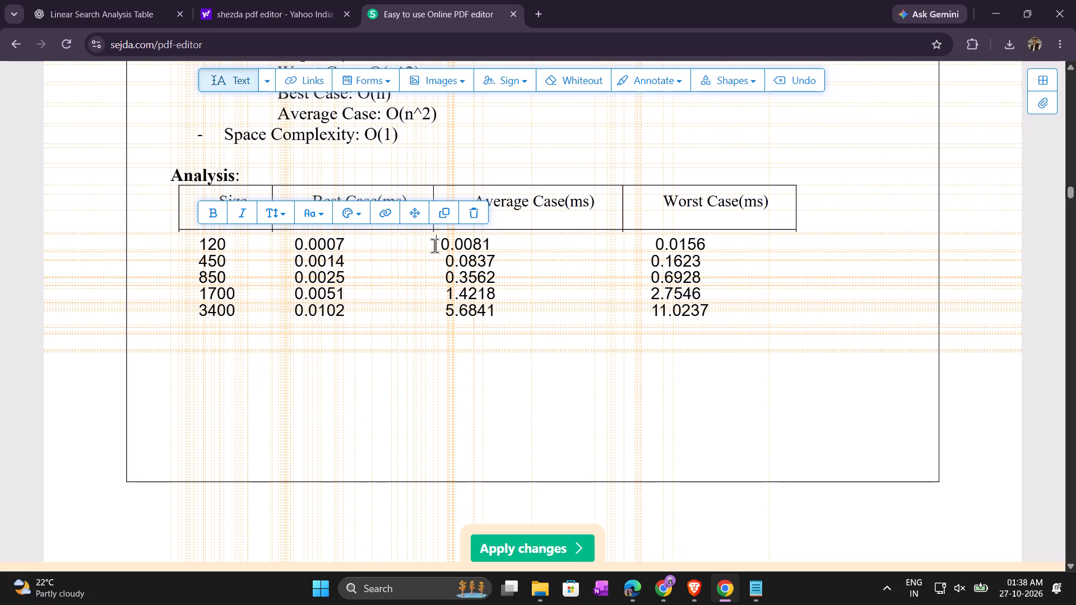
key("space")
Align the Worst Case column by adding two spaces each before 0.1623, 0.6928 and 2.7546, and one space before 11.0237.
left_click(650, 259)
key("space")
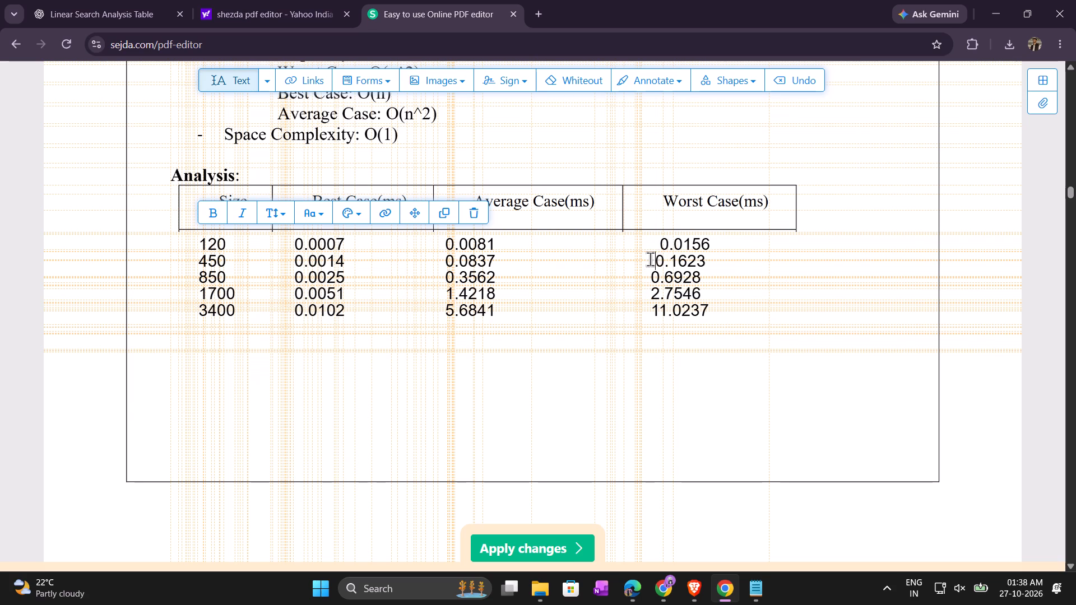
left_click(649, 275)
key("space")
key("space")
left_click(649, 258)
key("space")
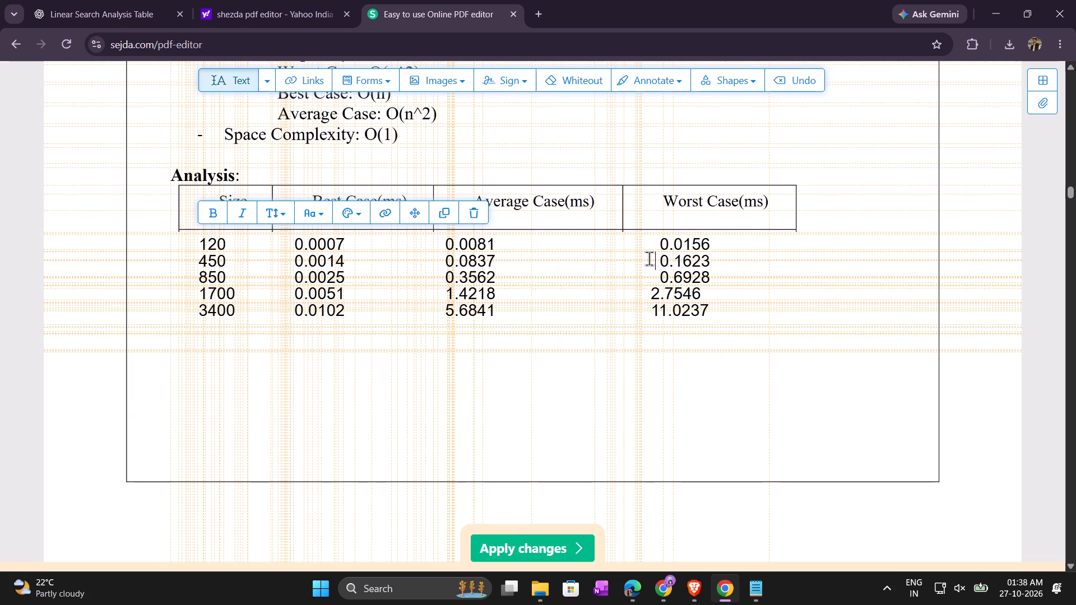
left_click(646, 286)
key("space")
key("space")
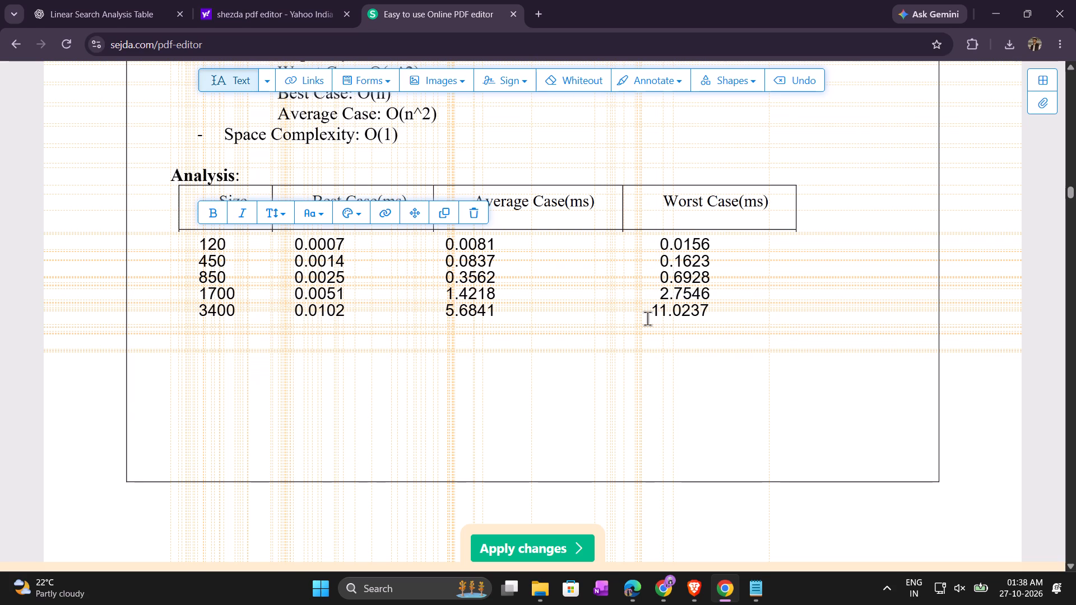
left_click(648, 314)
key("space")
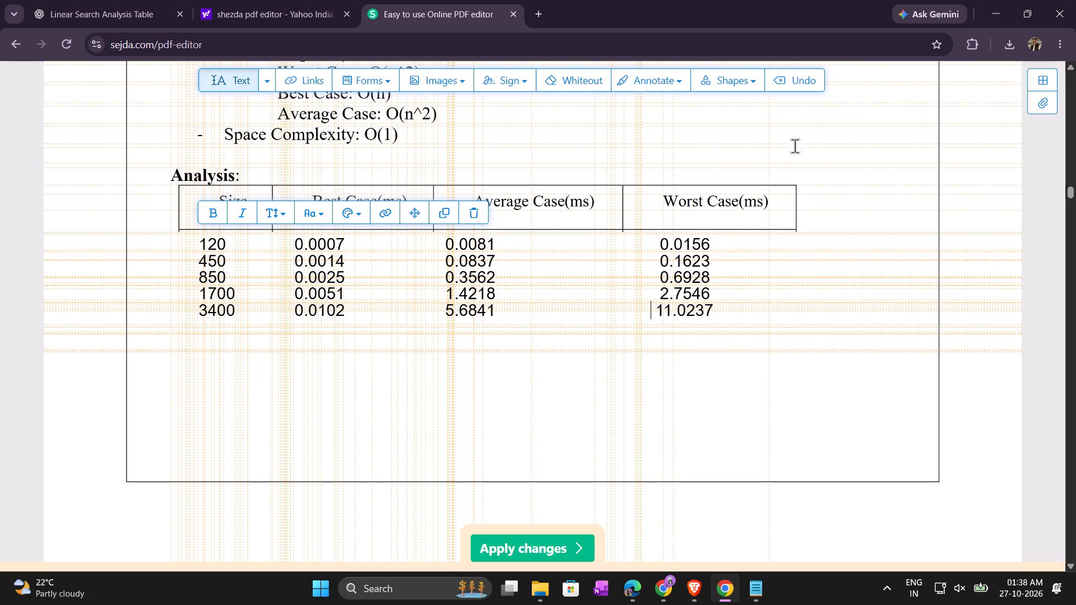
Draw a rectangle around the five data rows directly below the table header, with its sides lined up with the header's outer edges.
left_click(720, 83)
left_click(730, 119)
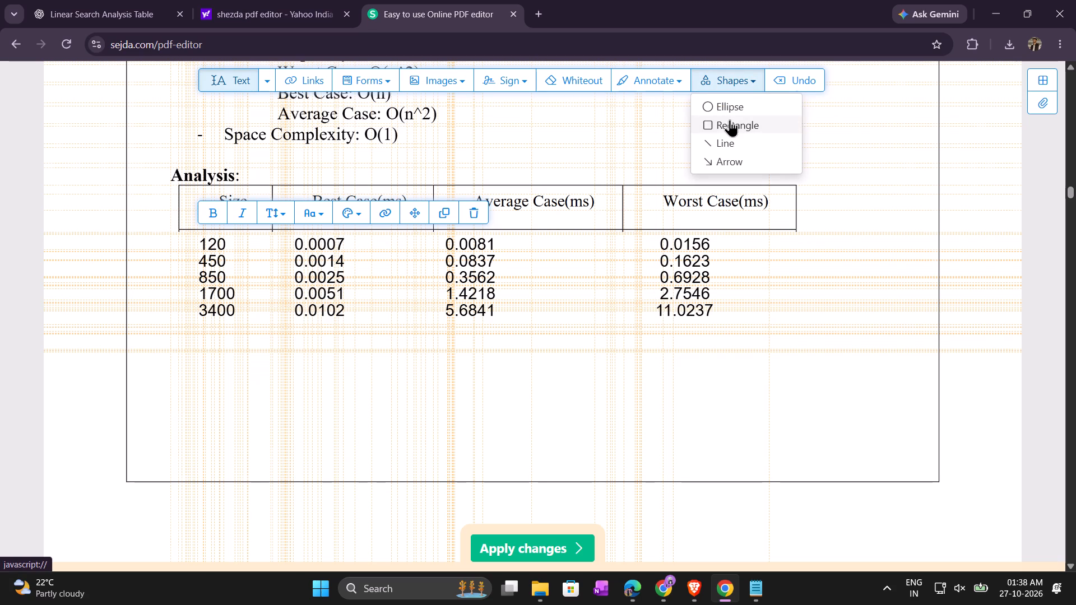
left_click(180, 229)
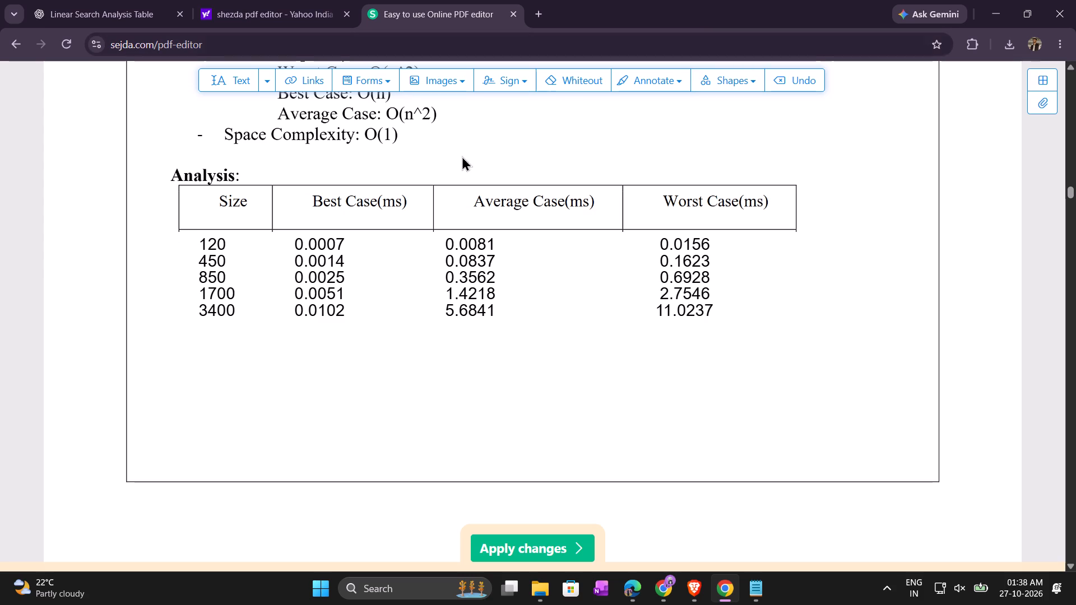
left_click(701, 87)
left_click(720, 120)
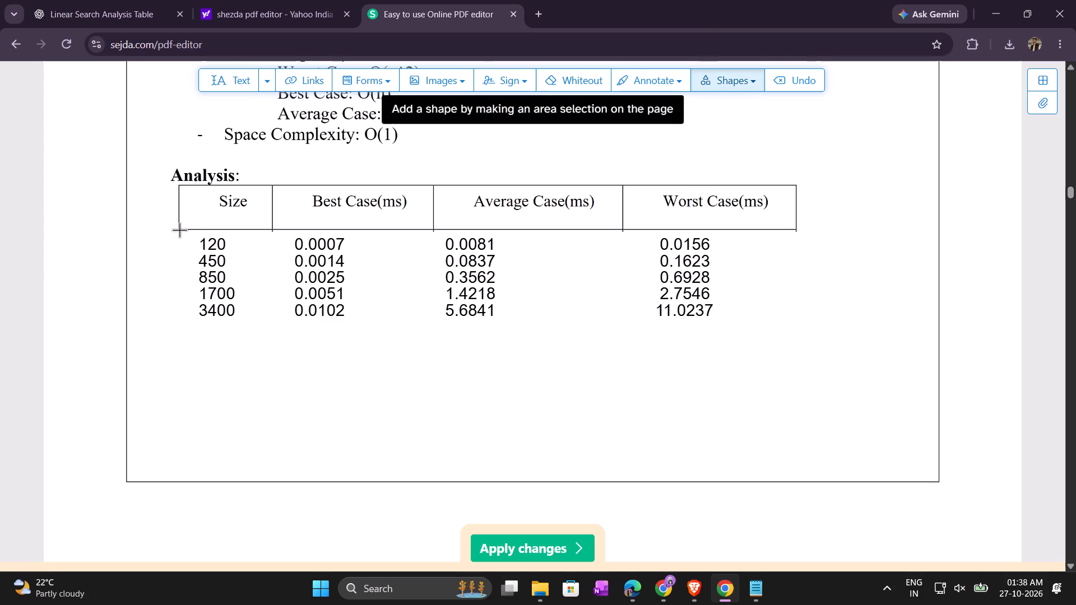
left_click_drag(178, 229, 816, 339)
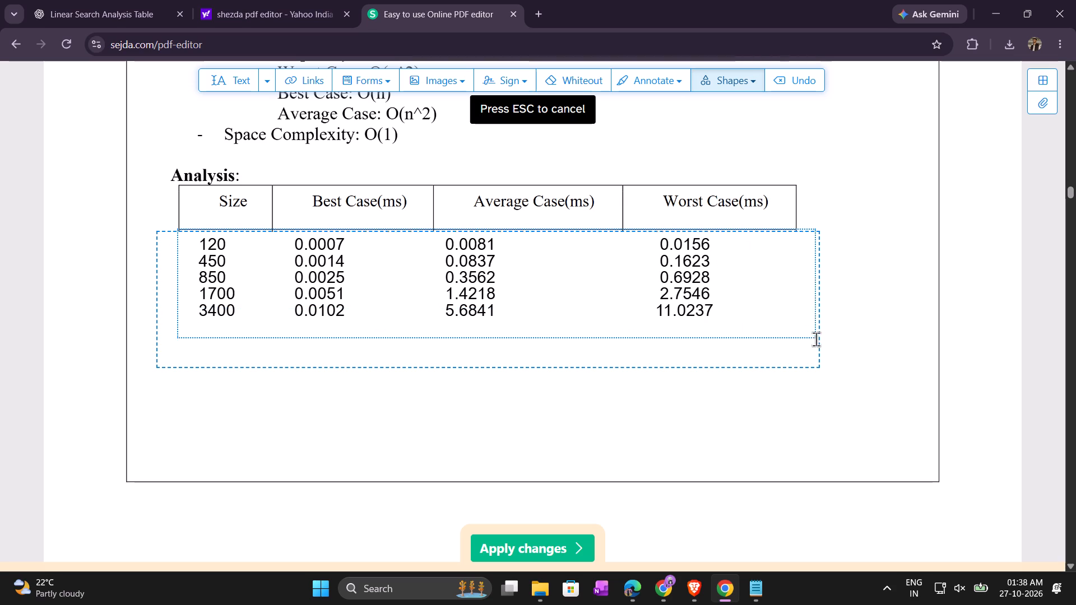
left_click_drag(816, 339, 798, 312)
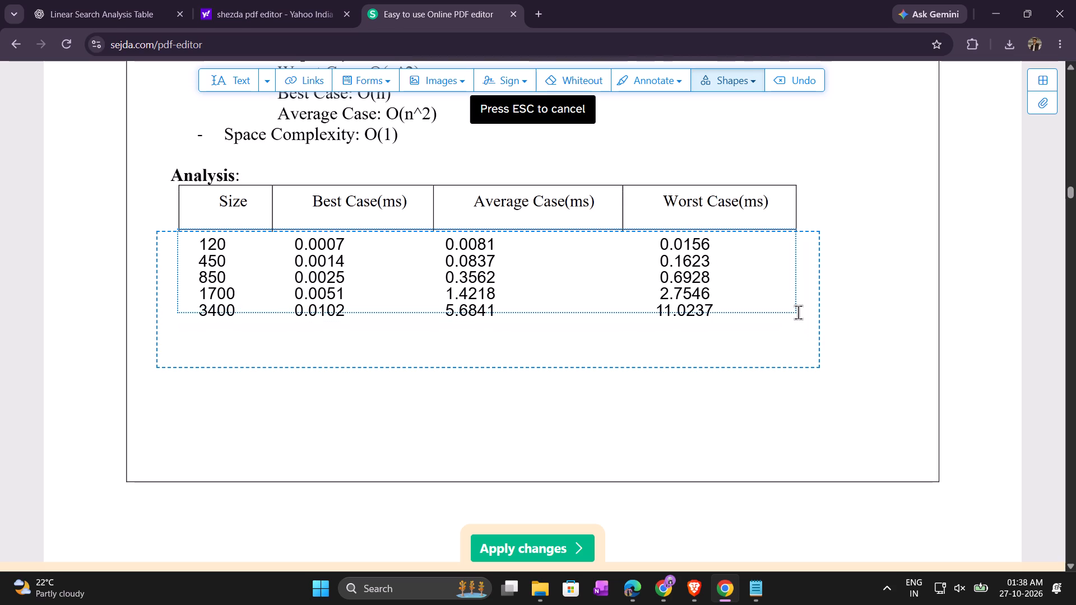
left_click_drag(798, 312, 798, 324)
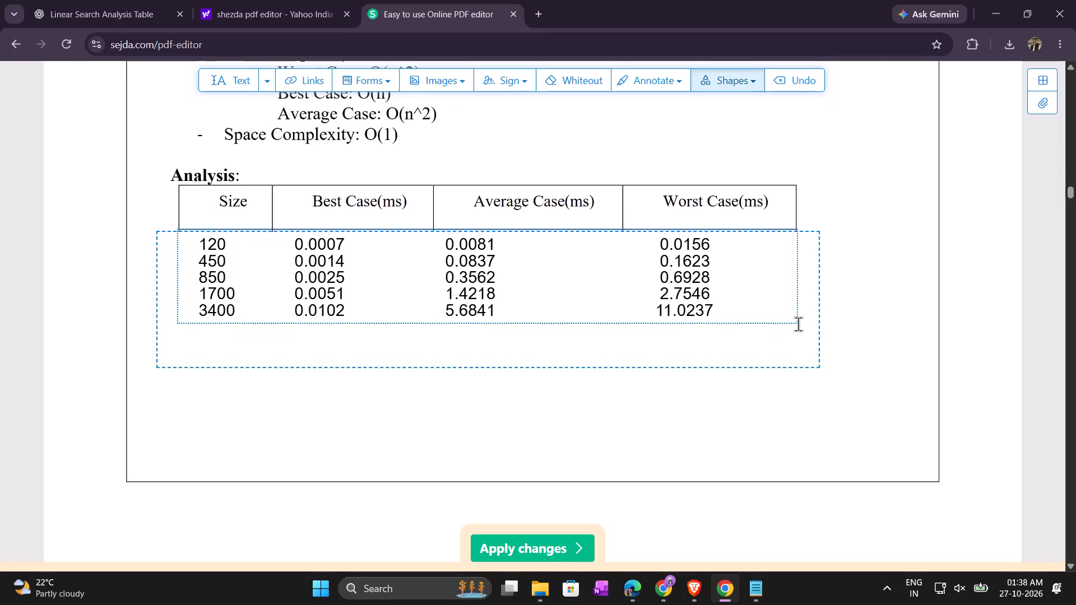
left_click_drag(798, 324, 795, 323)
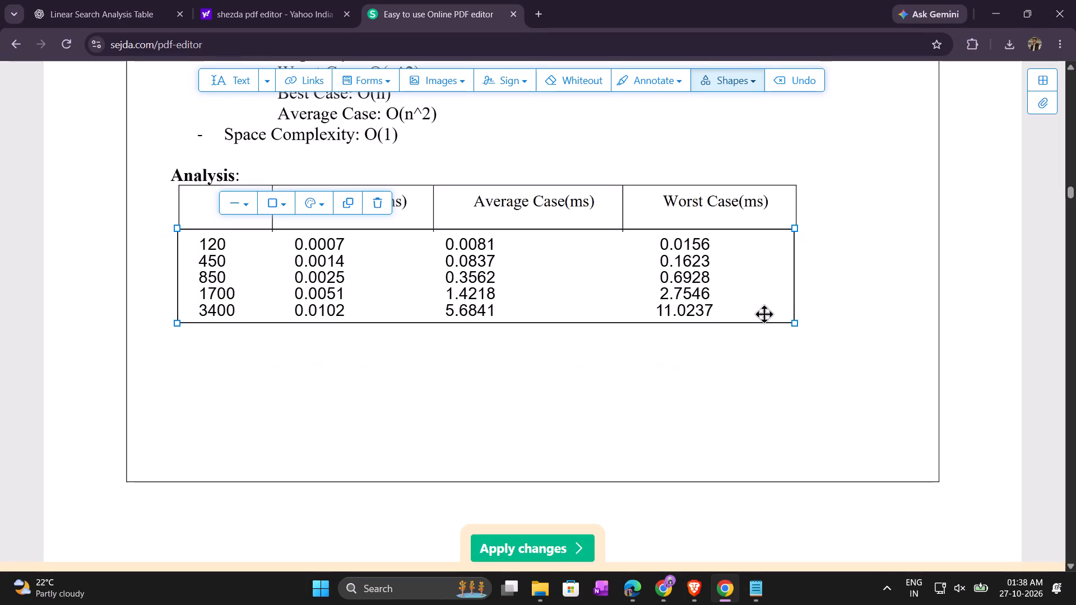
left_click(754, 305)
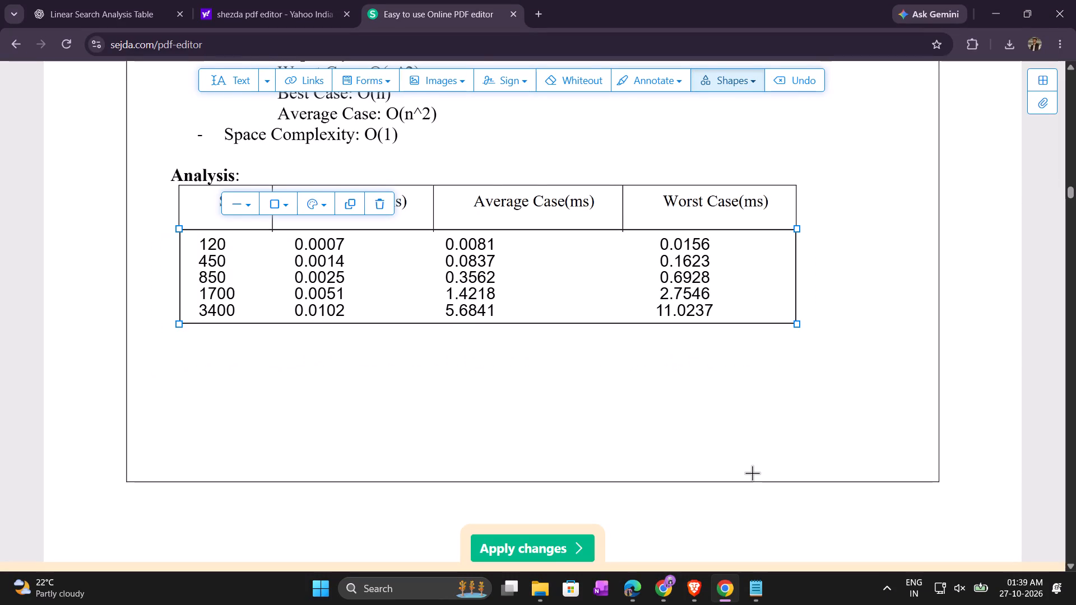
Clear the five old data rows, sizes 200 to 3600, from selection sort's analysis table.
scroll(752, 473, "down", 9)
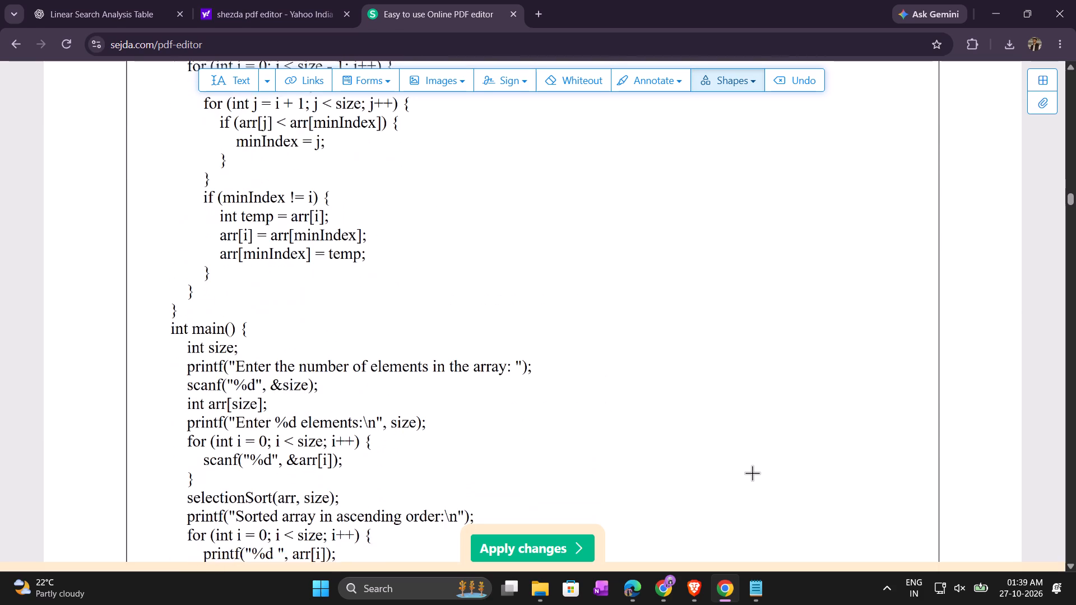
scroll(752, 473, "down", 8)
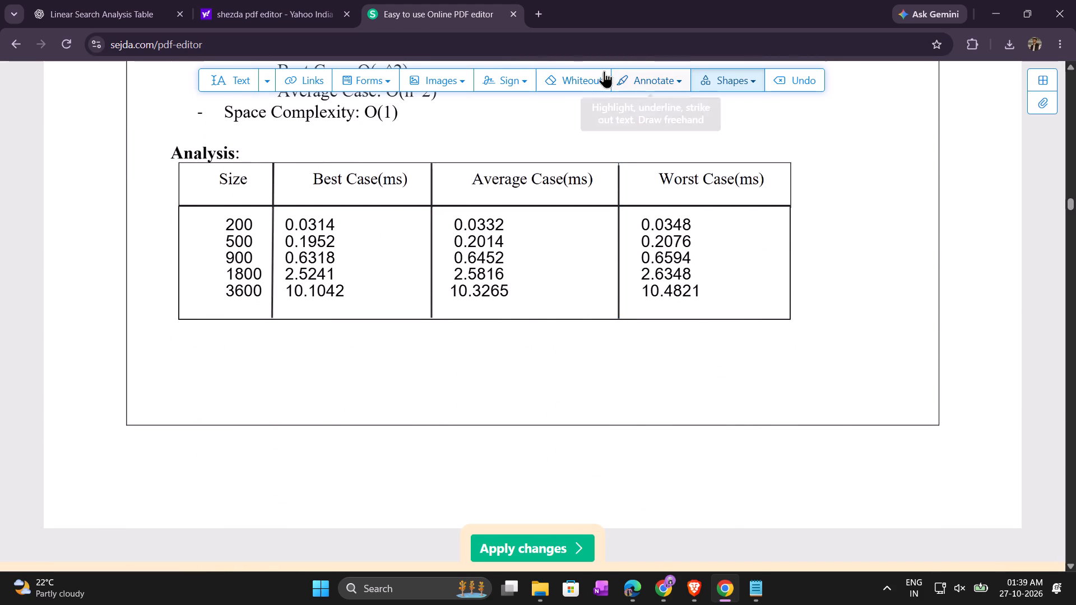
left_click(566, 63)
left_click(572, 75)
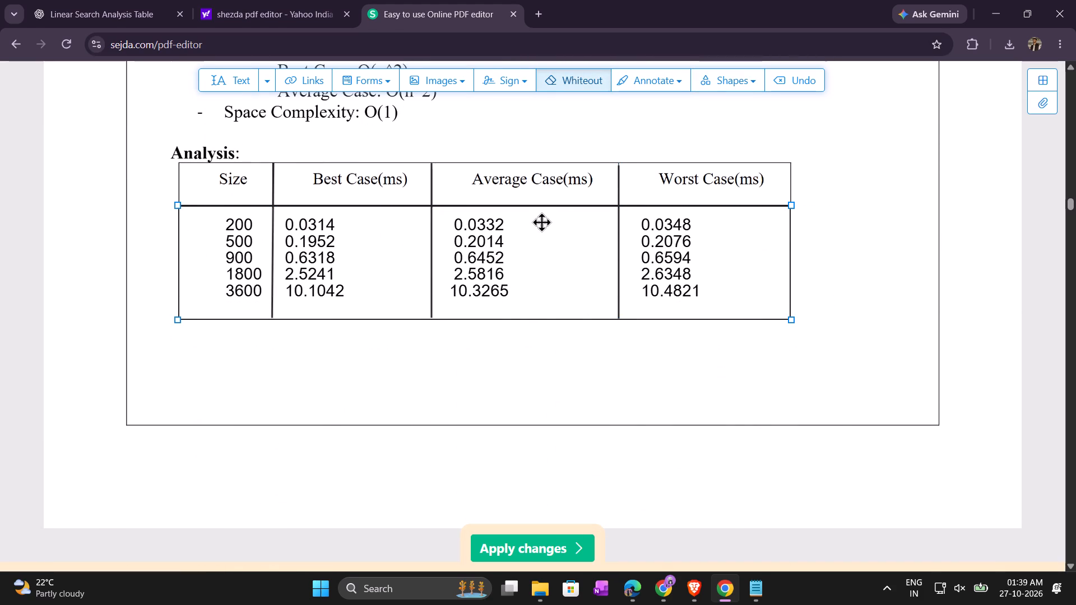
left_click(522, 237)
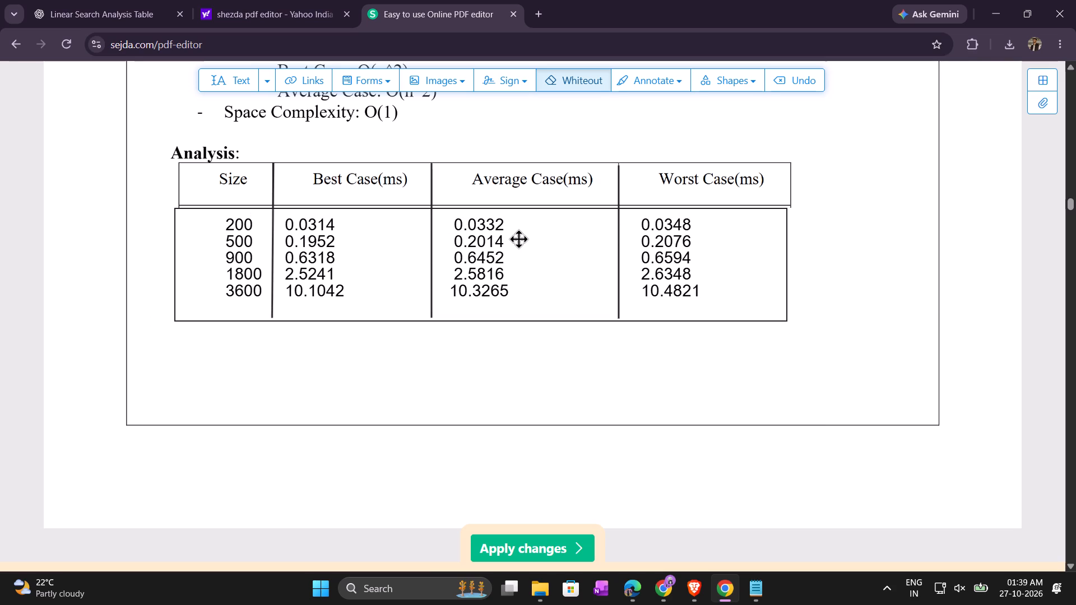
left_click(240, 230)
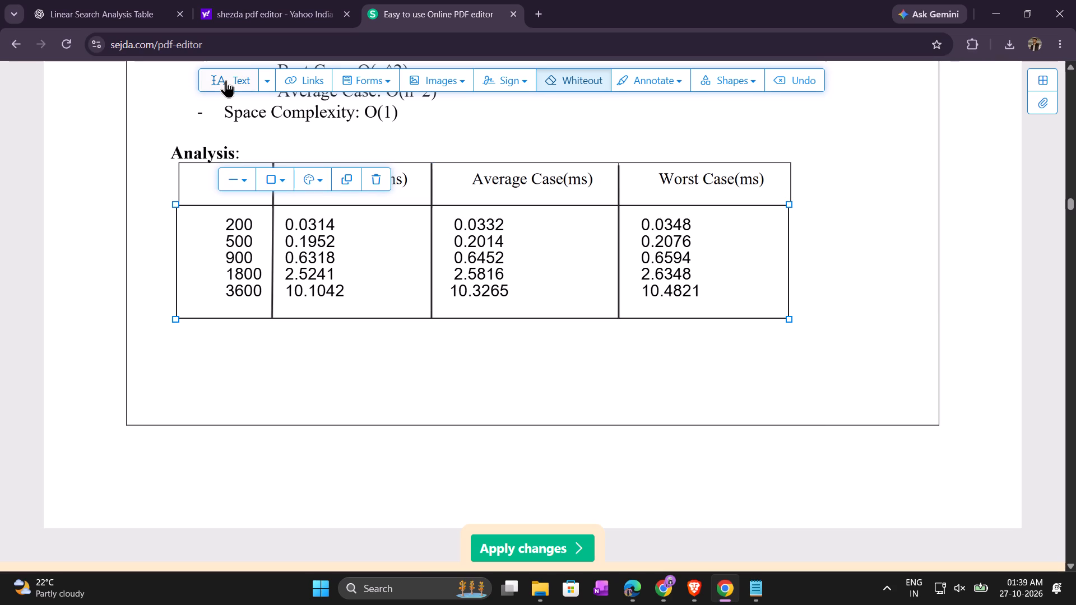
left_click(226, 80)
left_click(235, 231)
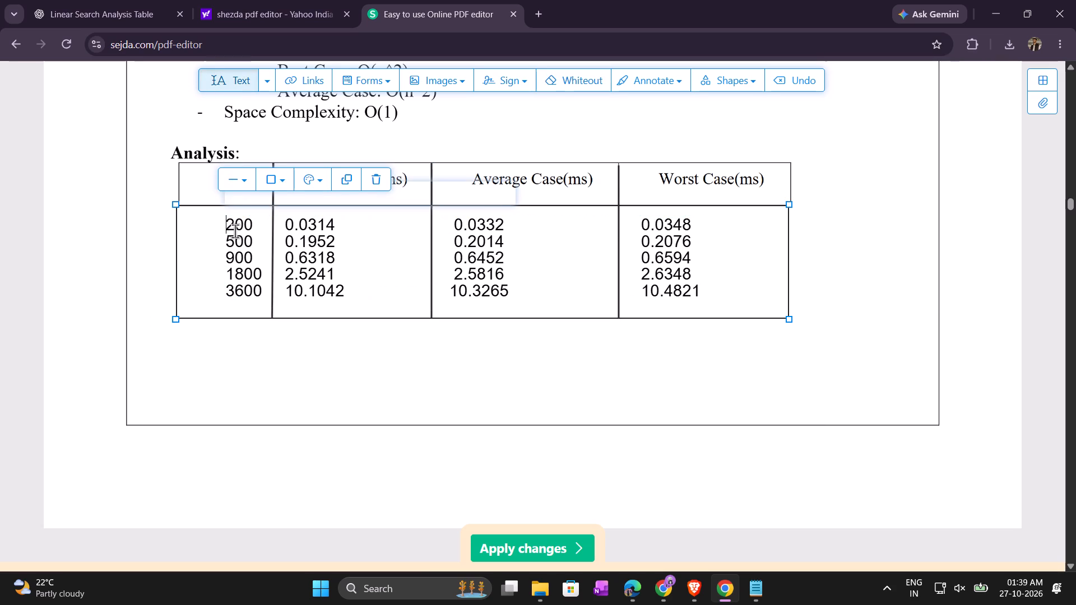
key("ctrl+a")
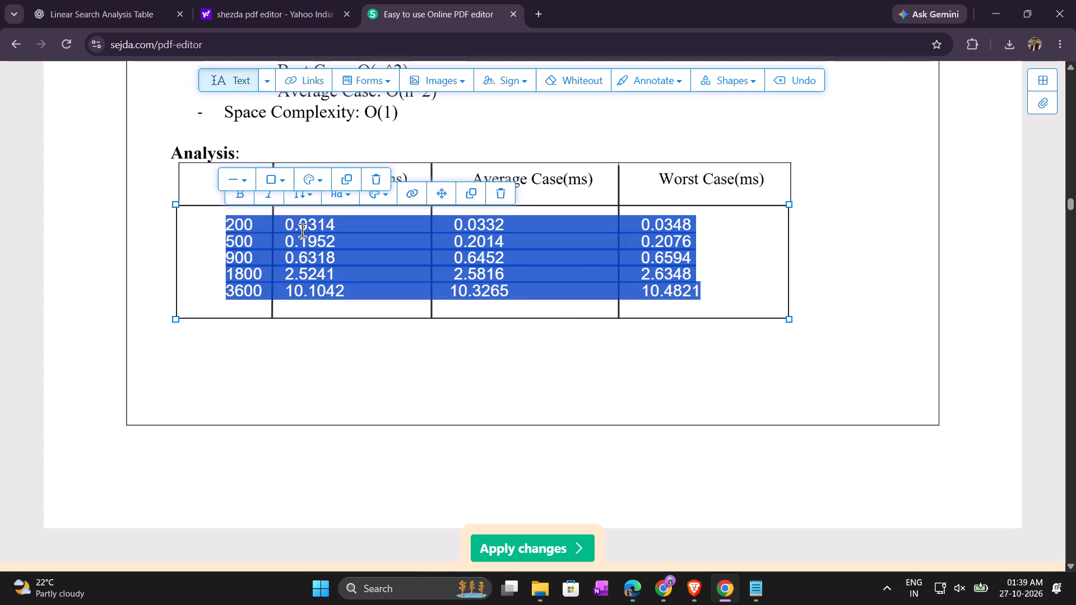
key("BackSpace")
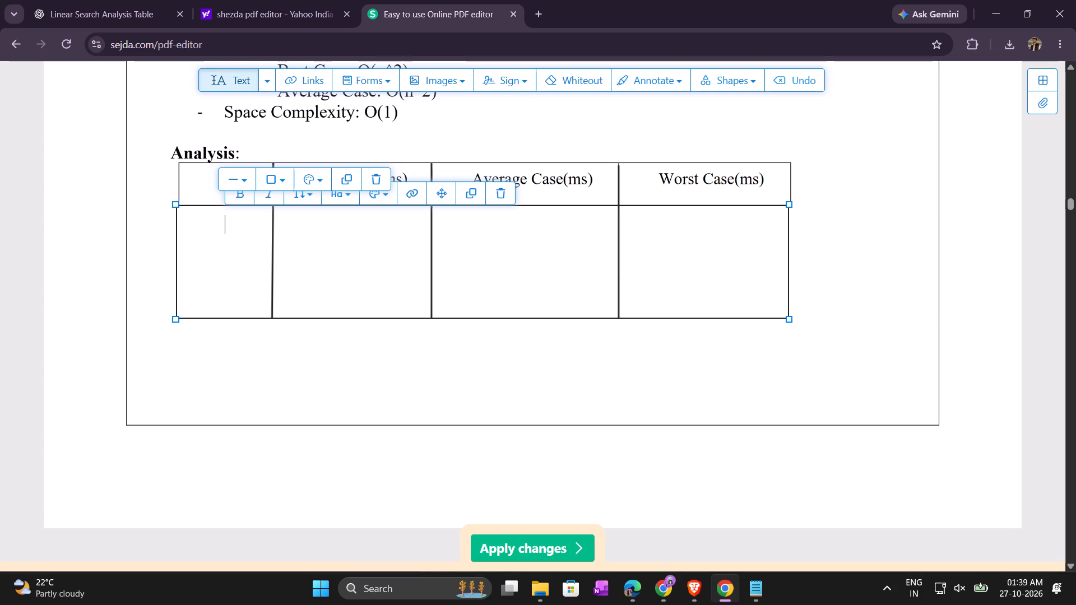
Copy the experiment 2(b) Analysis 3 rows, sizes 120 to 3400, from the Notepad notes and paste them into the emptied selection sort table.
left_click(744, 599)
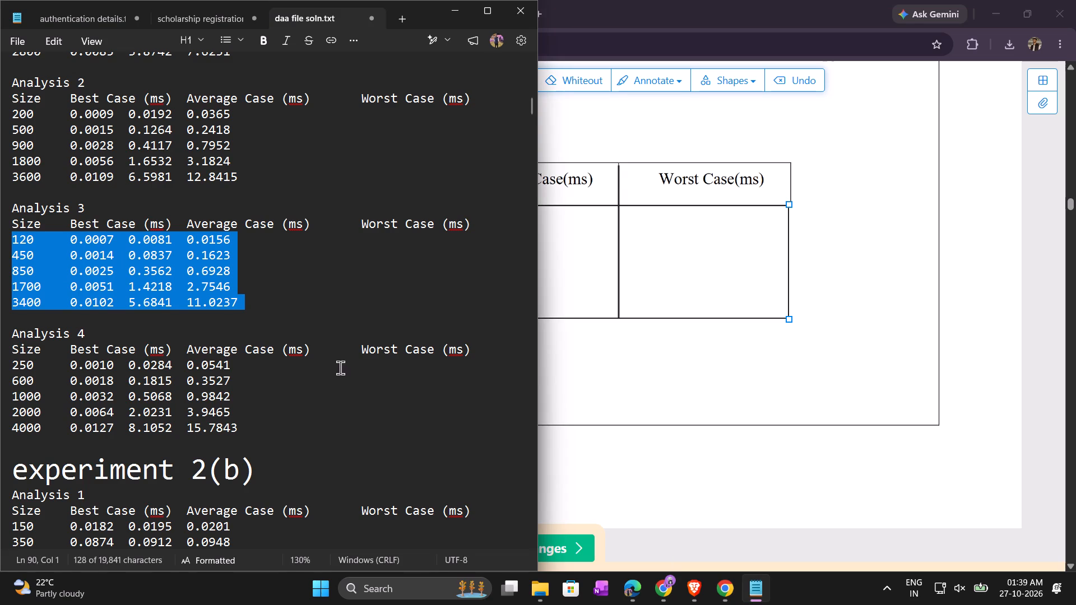
scroll(289, 431, "down", 2)
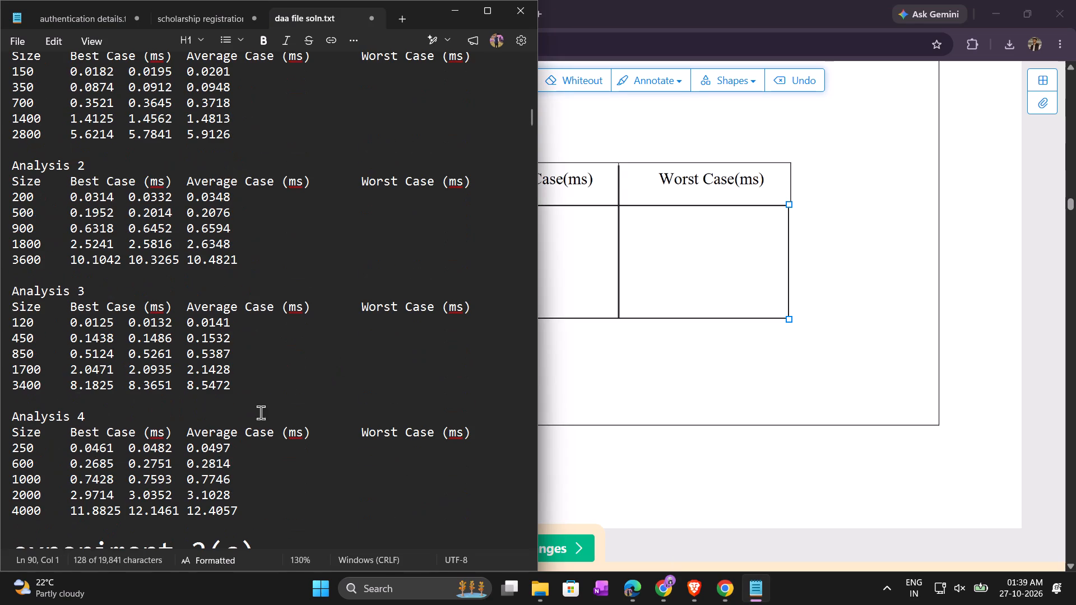
left_click_drag(229, 386, 1, 325)
key("ctrl+c")
left_click(563, 244)
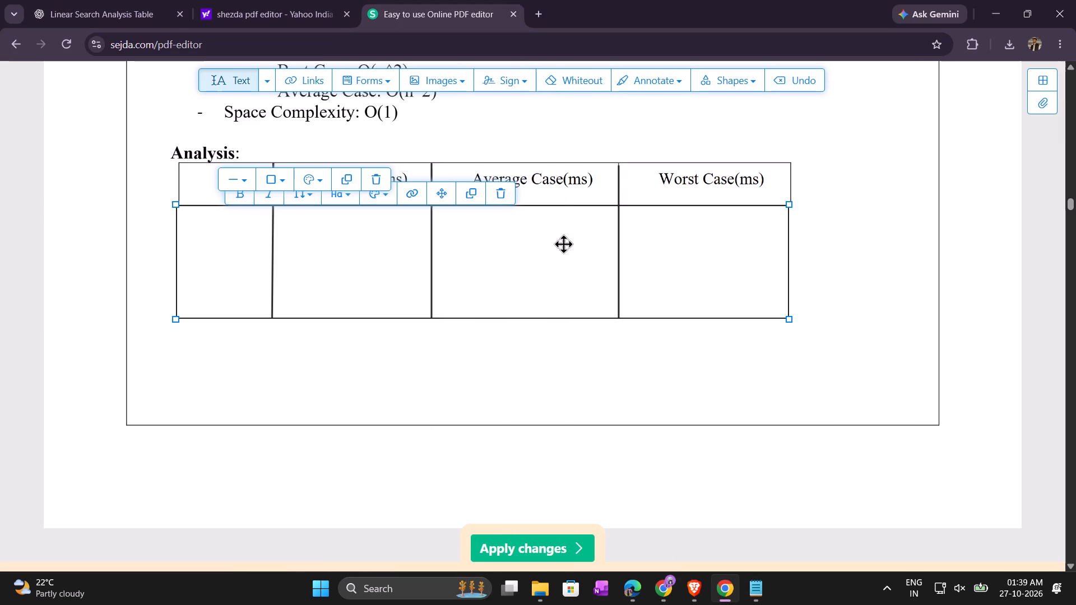
left_click(224, 221)
key("ctrl+v")
Add seven spaces before 0.0125 in the 120 row to move it into the Best Case column.
left_click(259, 221)
key("space")
key("space")
key("space")
key("space")
key("space")
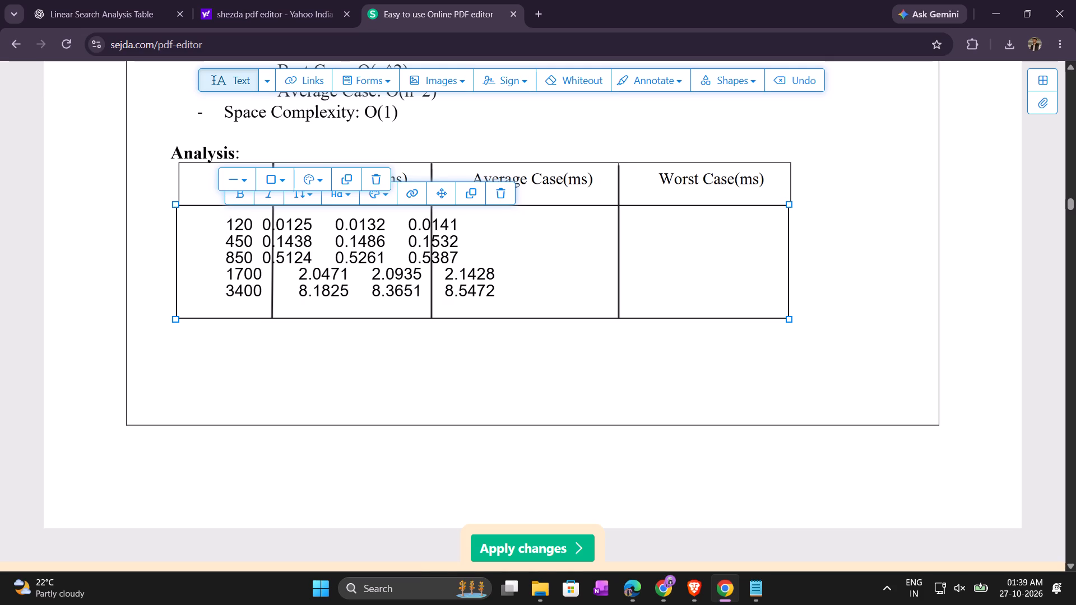
key("space")
key("space")
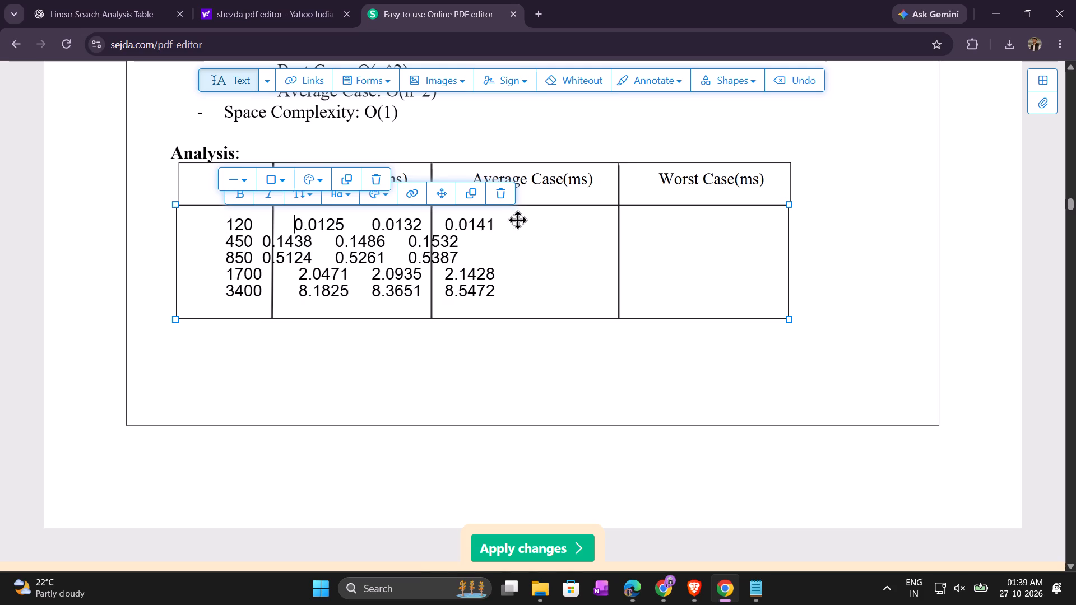
Nudge the rectangle framing the data rows so its sides line up with the table header's outer edges.
left_click(695, 210)
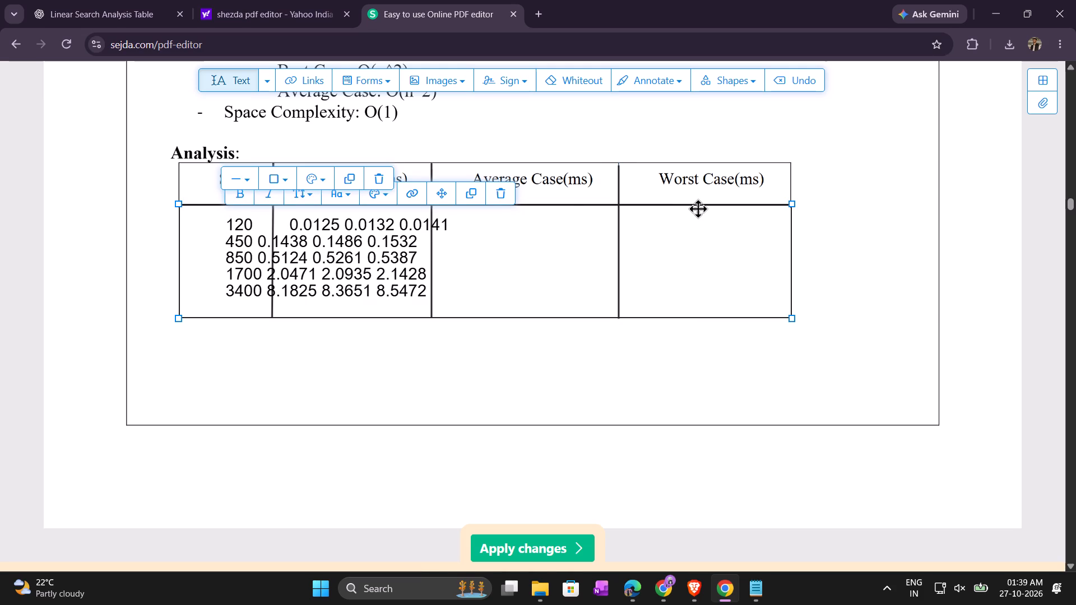
Align the first two Best Case values by adding nine spaces before 0.1438 and two more before 0.0125.
left_click(258, 239)
key("space")
key("space")
key("space")
key("space")
key("space")
key("space")
key("space")
key("space")
key("space")
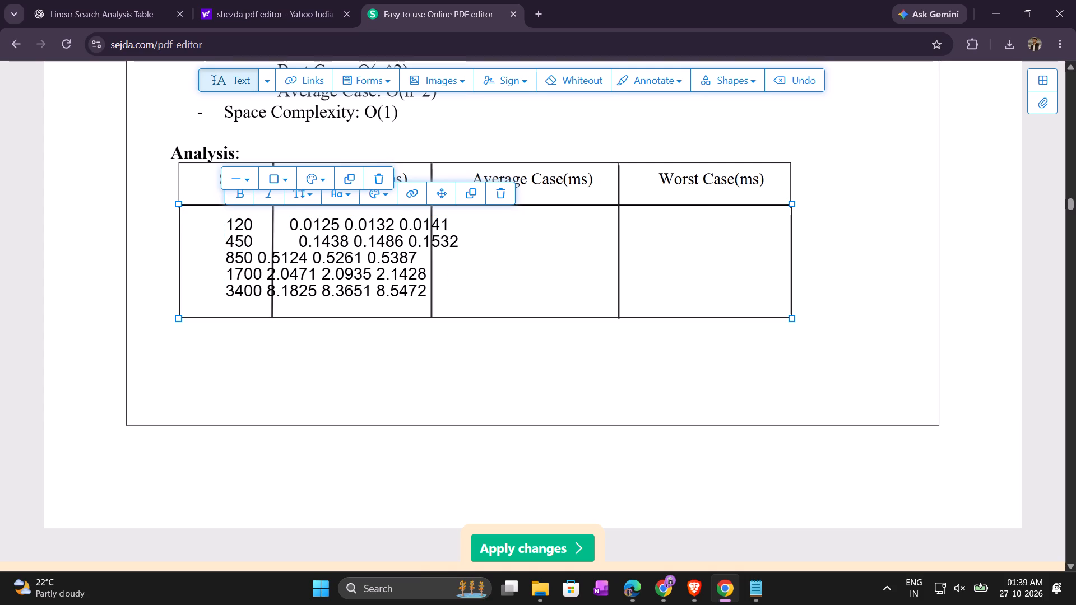
left_click(285, 227)
key("space")
key("space")
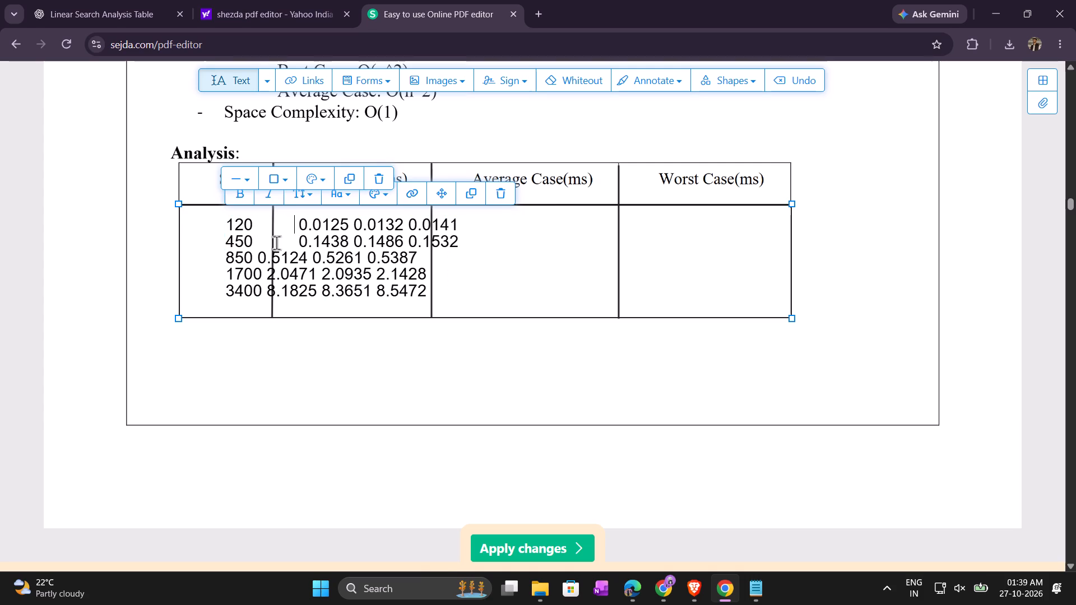
key("space")
key("BackSpace")
key("space")
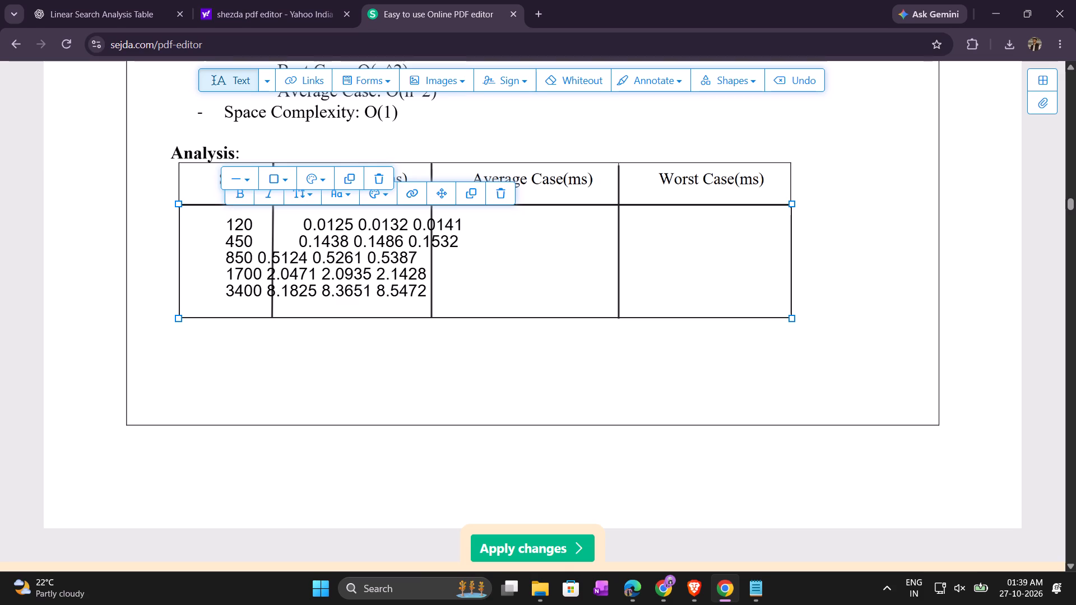
key("BackSpace")
Add nine spaces before 0.5124 in the 850 row to align it in the Best Case column.
left_click(257, 259)
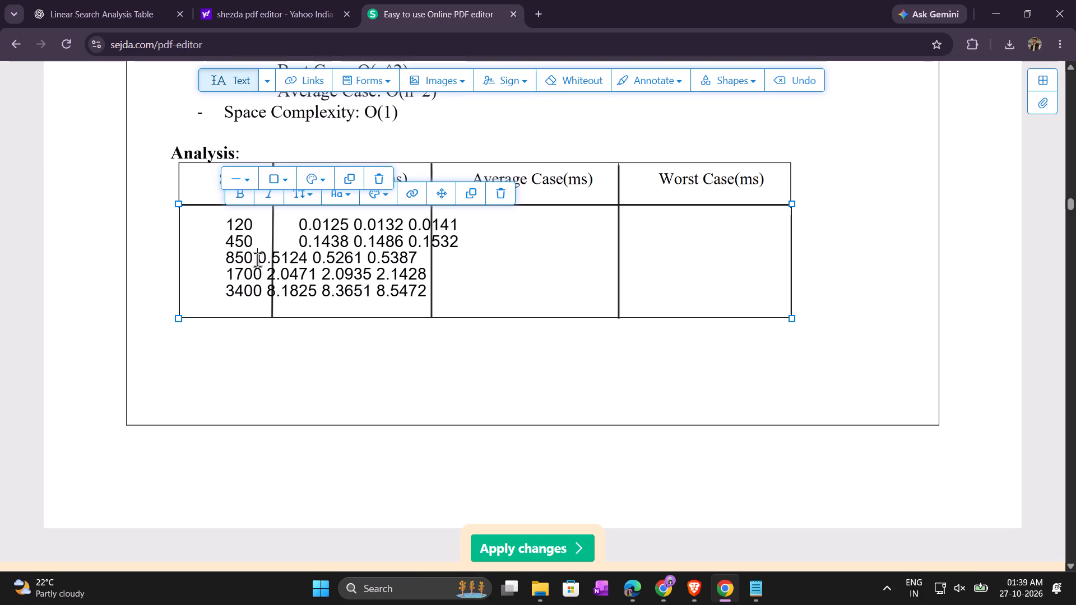
key("space")
key("space")
key("space")
key("space")
key("space")
key("space")
key("space")
key("space")
key("space")
key("space")
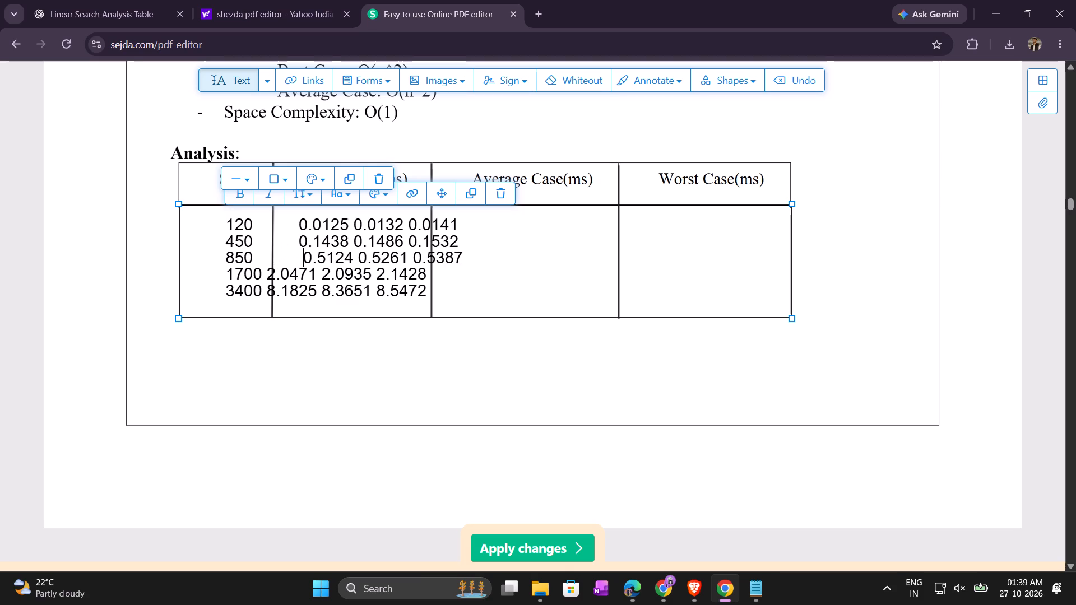
key("BackSpace")
Add seven spaces each before 2.0471 and 8.1825 to align the 1700 and 3400 rows in the Best Case column.
left_click(259, 273)
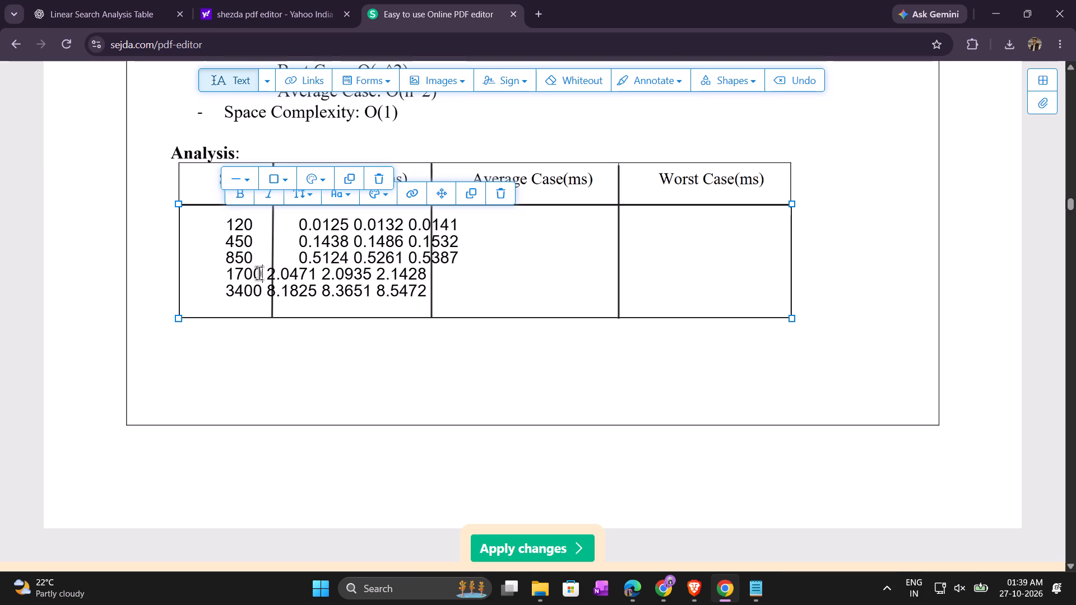
key("space")
key("space")
key("space")
key("space")
key("space")
key("space")
key("space")
left_click(262, 286)
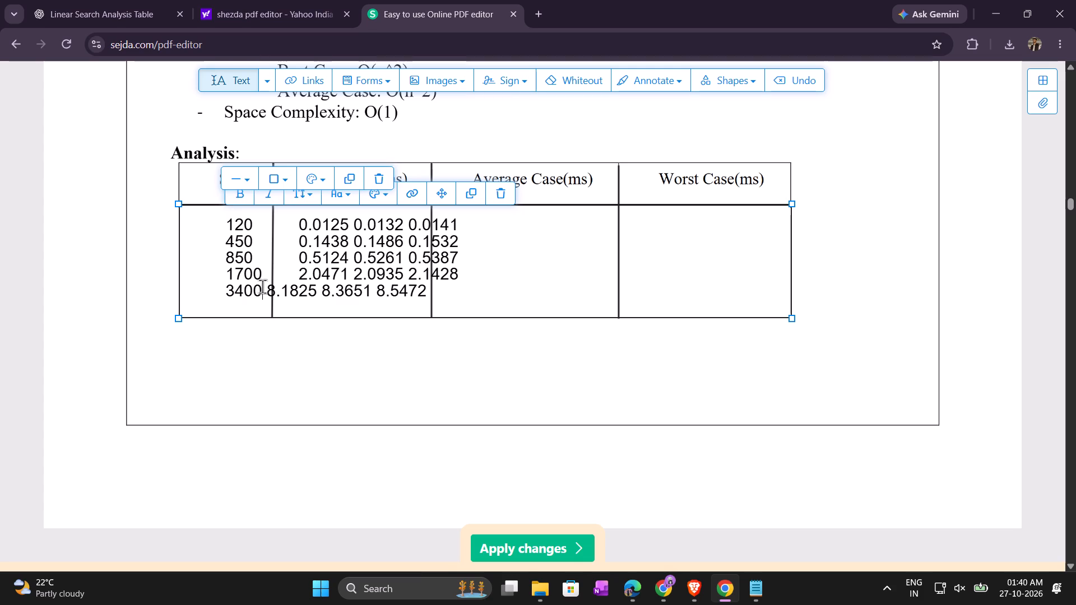
key("space")
key("space")
key("space")
key("space")
key("space")
key("space")
key("space")
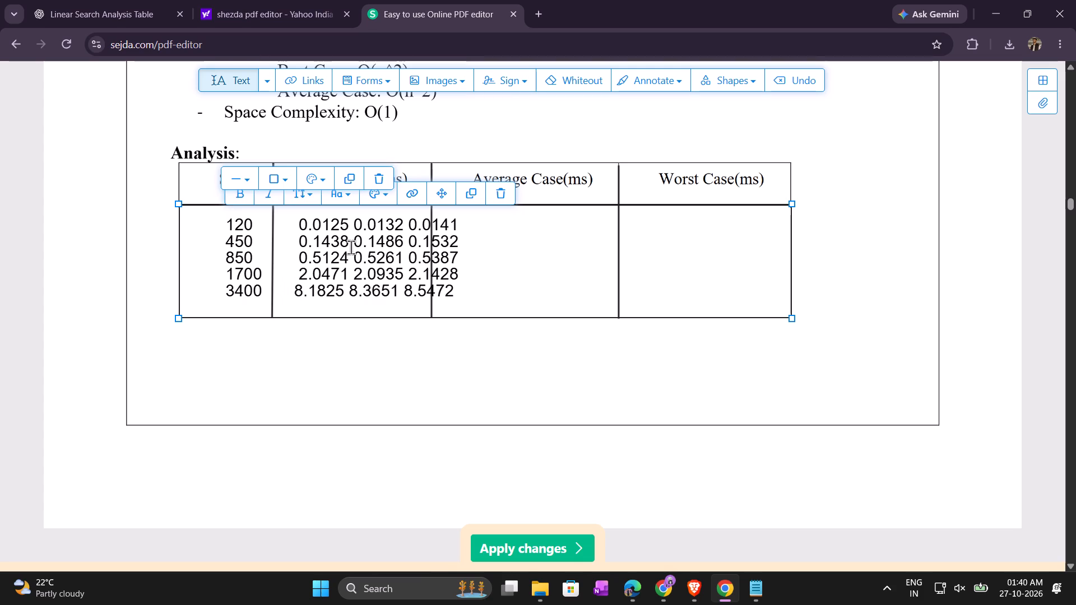
Add spaces between 0.0125 and 0.0132 in the 120 row to move 0.0132 into the Average Case column.
left_click(355, 225)
key("space")
key("space")
key("space")
key("space")
key("space")
key("space")
key("space")
key("space")
key("space")
key("space")
key("space")
key("space")
key("space")
key("space")
key("space")
key("space")
key("space")
key("space")
key("space")
key("space")
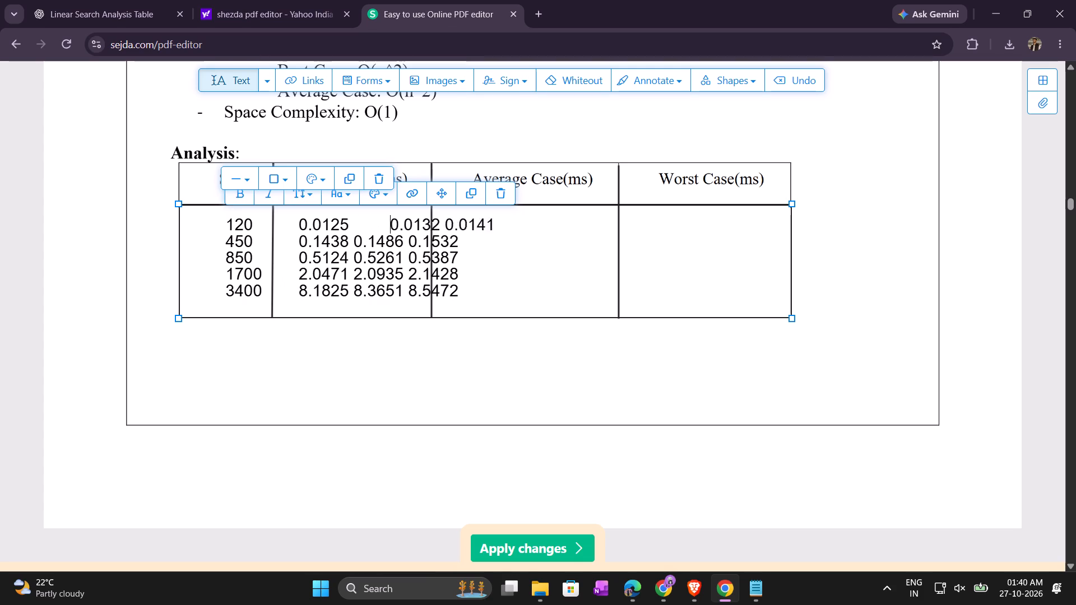
Add spaces between 0.1438 and 0.1486 in the 450 row to move 0.1486 into the Average Case column.
left_click(355, 239)
key("space")
key("space")
key("space")
key("space")
key("space")
key("space")
key("space")
key("space")
key("space")
key("space")
key("space")
key("space")
key("space")
key("space")
key("space")
key("space")
key("space")
key("space")
key("space")
key("space")
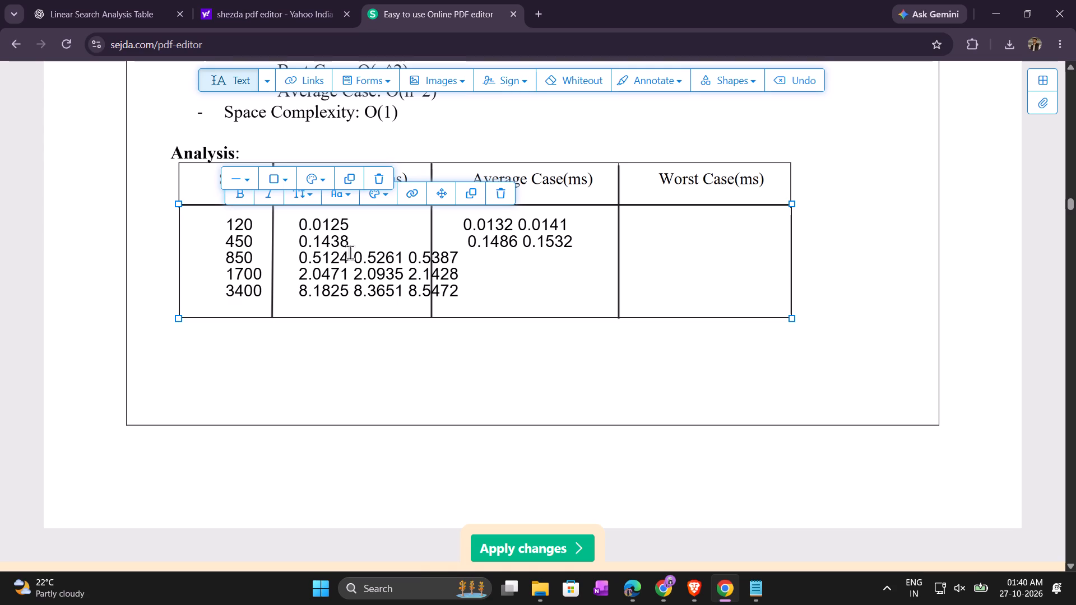
Add spaces between 0.5124 and 0.5261 in the 850 row to move 0.5261 into the Average Case column.
left_click(350, 252)
key("space")
key("space")
key("space")
key("space")
key("space")
key("space")
key("space")
key("space")
key("space")
key("space")
key("space")
key("space")
key("space")
key("space")
key("space")
key("space")
key("space")
key("space")
key("space")
key("space")
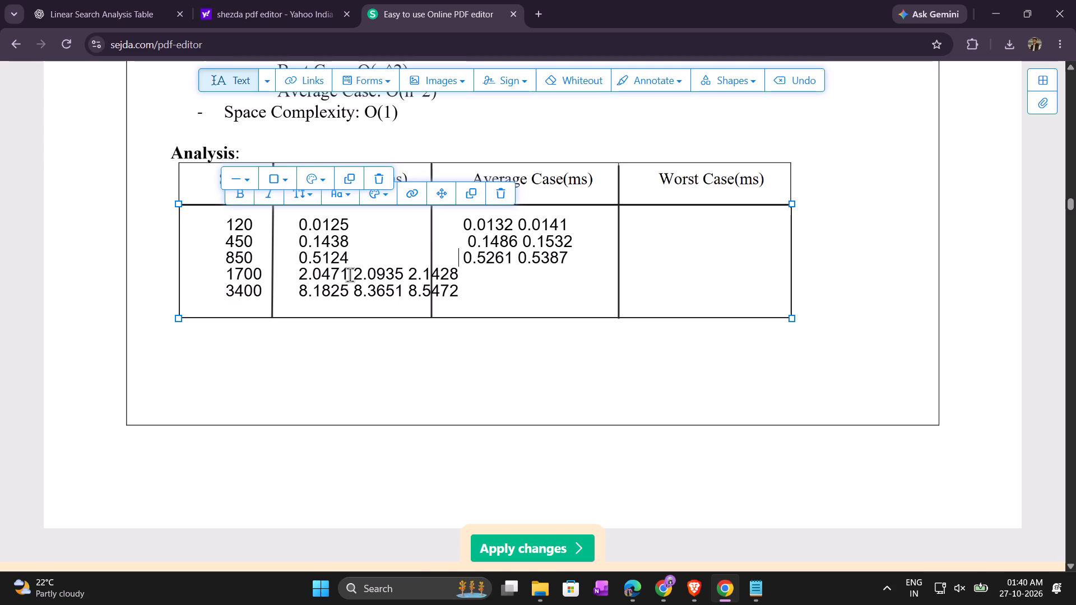
Add spaces between 2.0471 and 2.0935 in the 1700 row to move 2.0935 into the Average Case column.
left_click(350, 278)
key("space")
key("space")
key("space")
key("space")
key("space")
key("space")
key("space")
key("space")
key("space")
key("space")
key("space")
key("space")
key("space")
key("space")
key("space")
key("space")
key("space")
key("space")
key("space")
key("space")
key("space")
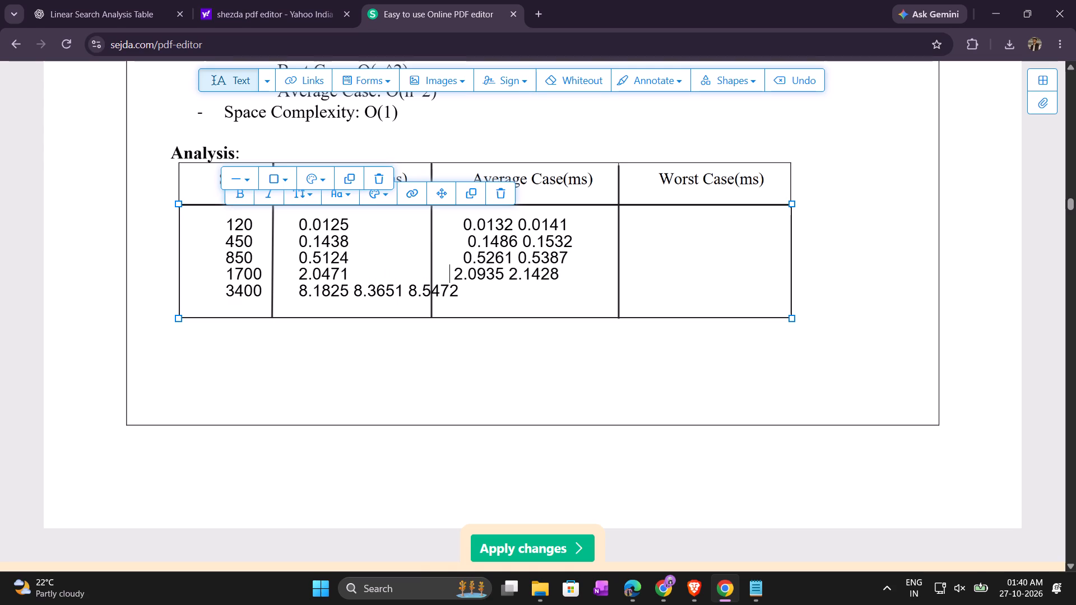
key("space")
key("space")
Add spaces between 8.1825 and 8.3651 in the 3400 row to move 8.3651 into the Average Case column.
left_click(356, 290)
key("space")
key("space")
key("space")
key("space")
key("space")
key("space")
key("space")
key("space")
key("space")
key("space")
key("space")
key("space")
key("space")
key("space")
key("space")
key("space")
key("space")
key("space")
key("space")
key("space")
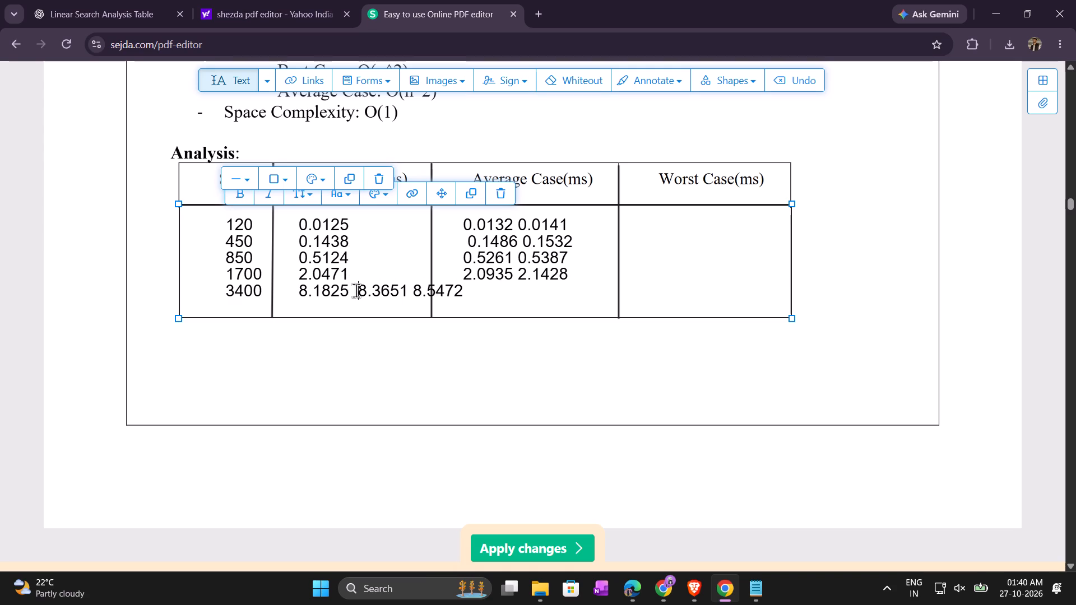
key("space")
key("space")
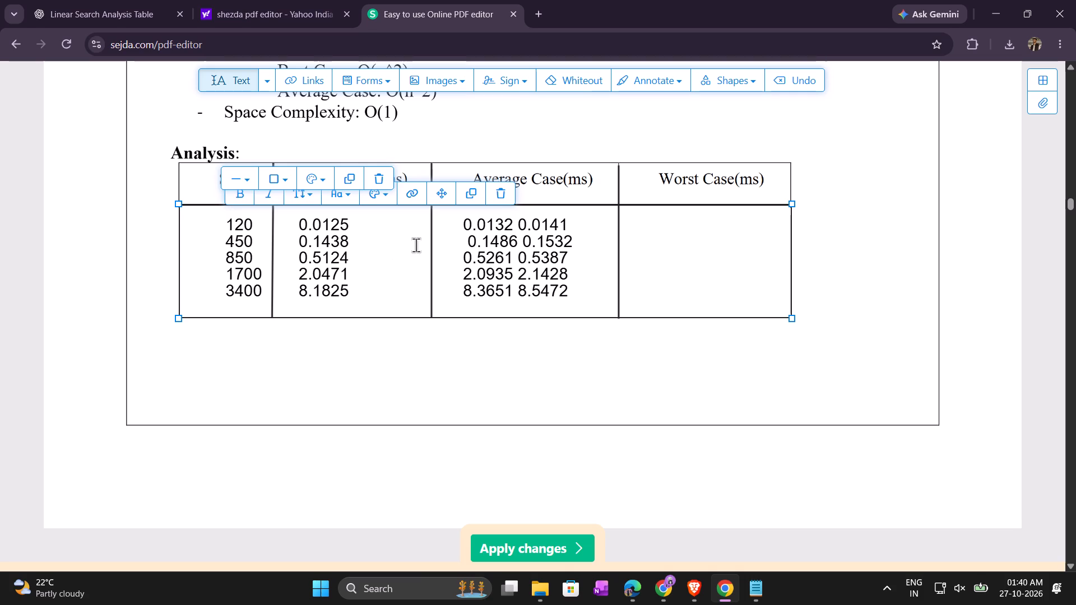
Remove one space before 0.1486 in the 450 row to align it with the other Average Case values.
left_click(470, 235)
key("BackSpace")
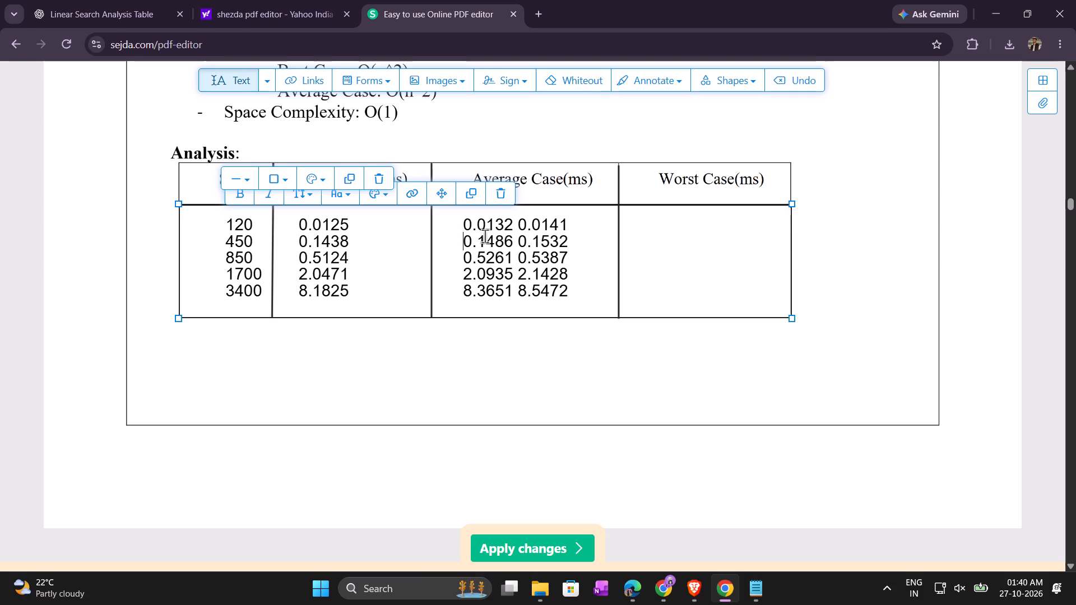
Add spaces between 0.0132 and 0.0141 in the 120 row to move 0.0141 into the Worst Case column.
left_click(516, 226)
key("space")
key("space")
key("space")
key("space")
key("space")
key("space")
key("space")
key("space")
key("space")
key("space")
key("space")
key("space")
key("space")
key("space")
key("space")
key("space")
key("space")
key("space")
key("space")
key("space")
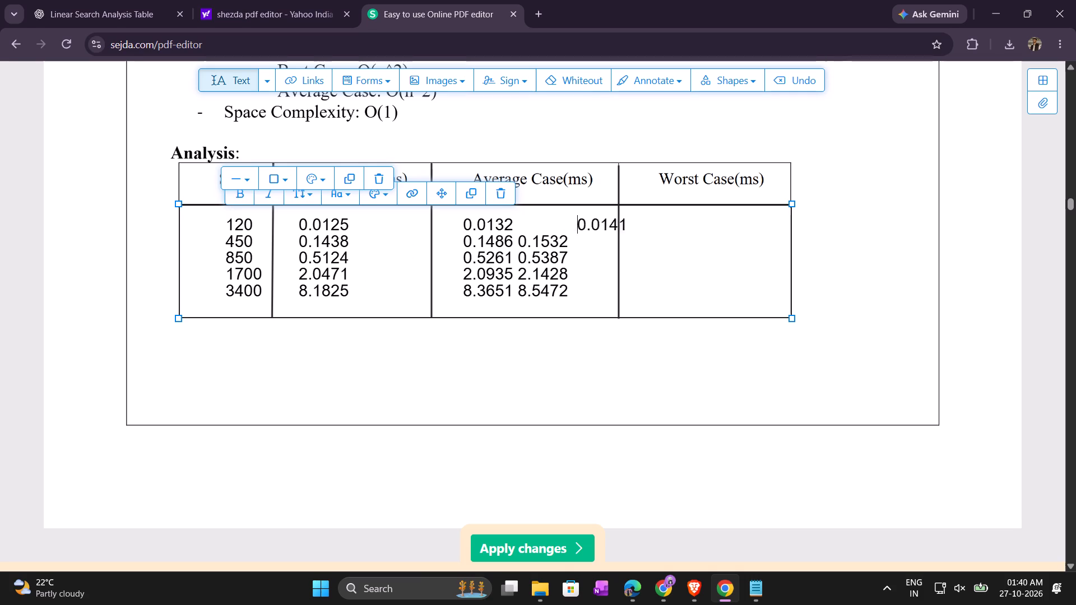
left_click(745, 68)
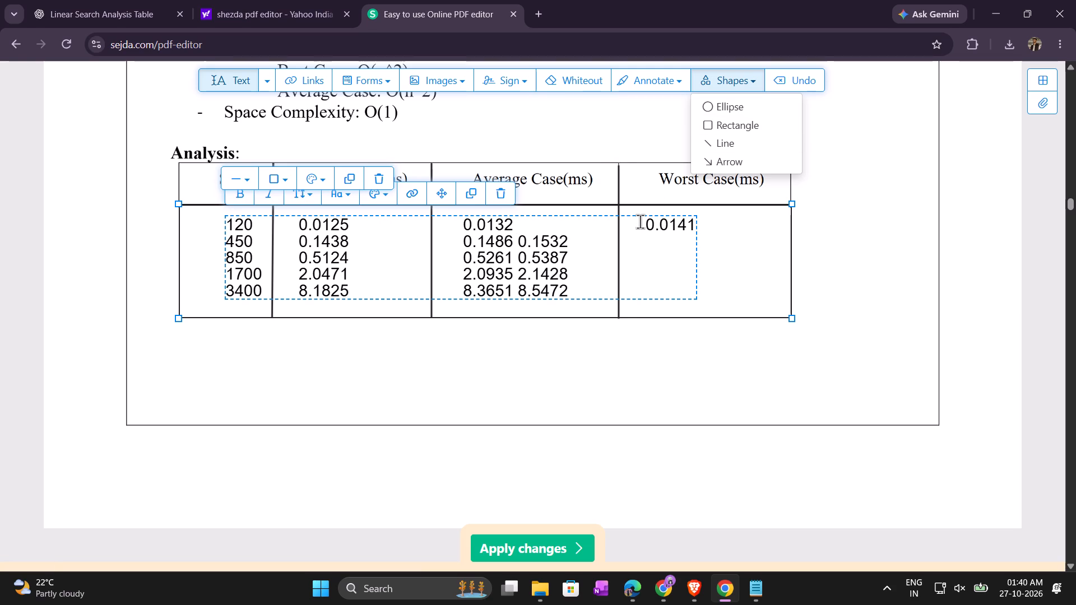
Copy the 120 row's Average-to-Worst Case gap and paste it before 0.1532, 0.5387, 2.1428 and 8.5472 in the rows below.
left_click_drag(640, 221, 517, 224)
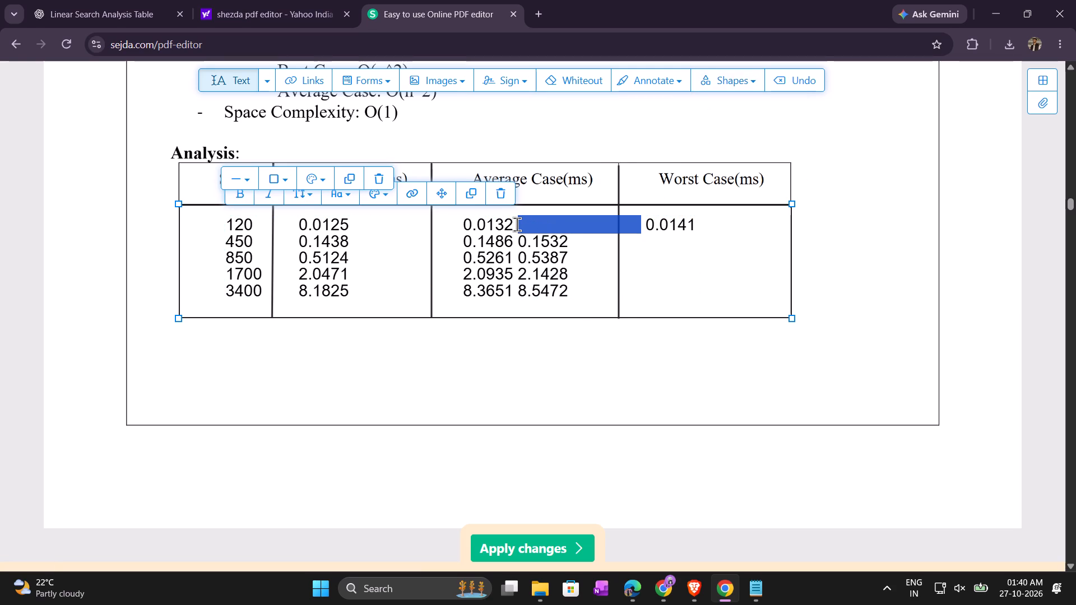
key("ctrl+c")
left_click(518, 240)
key("ctrl+v")
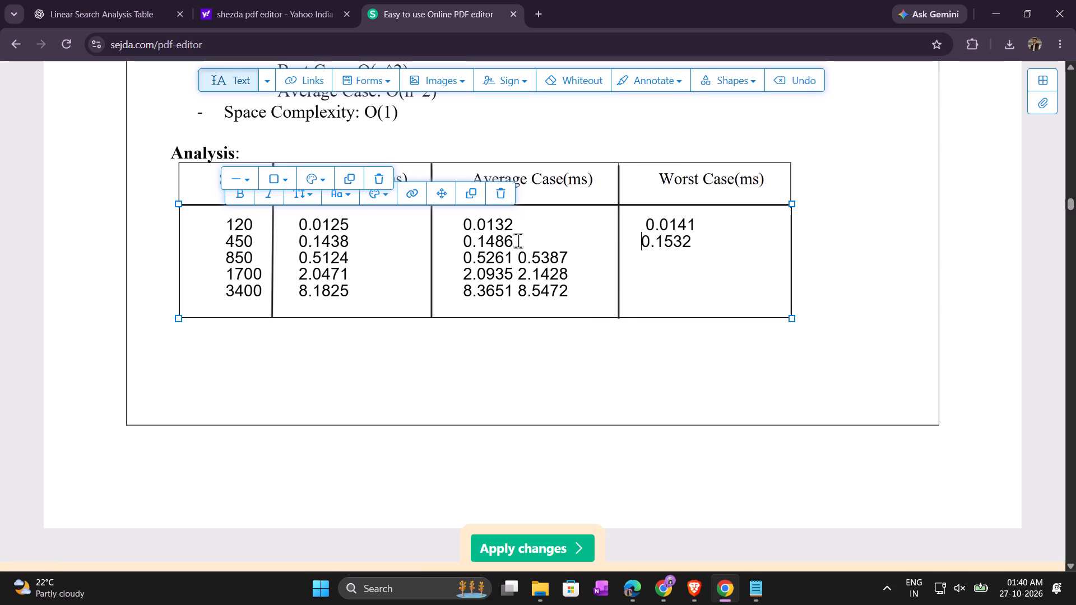
left_click(517, 258)
key("ctrl+v")
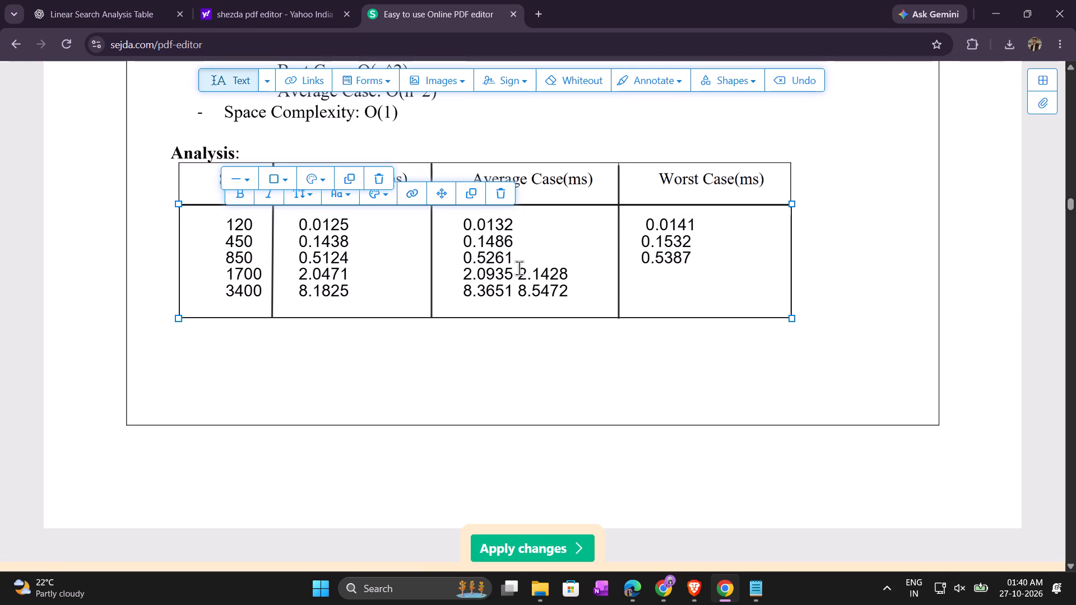
left_click(519, 268)
key("ctrl+v")
left_click(518, 284)
key("ctrl+v")
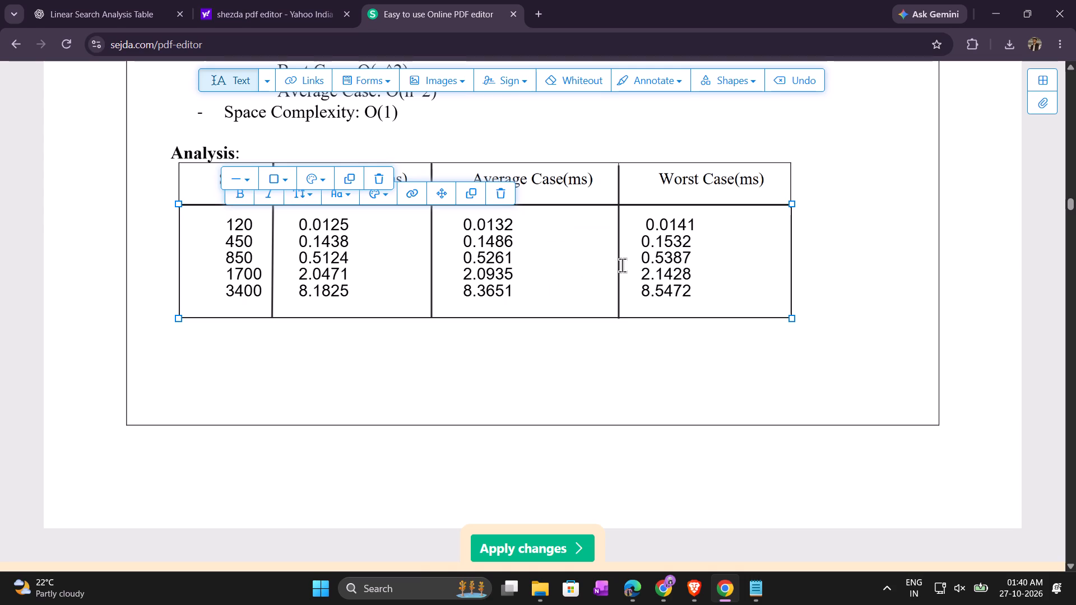
Shift 8.5472, 2.1428, 0.5387 and 0.1532 by one space each to line them up under 0.0141 in the Worst Case column.
key("space")
key("space")
key("BackSpace")
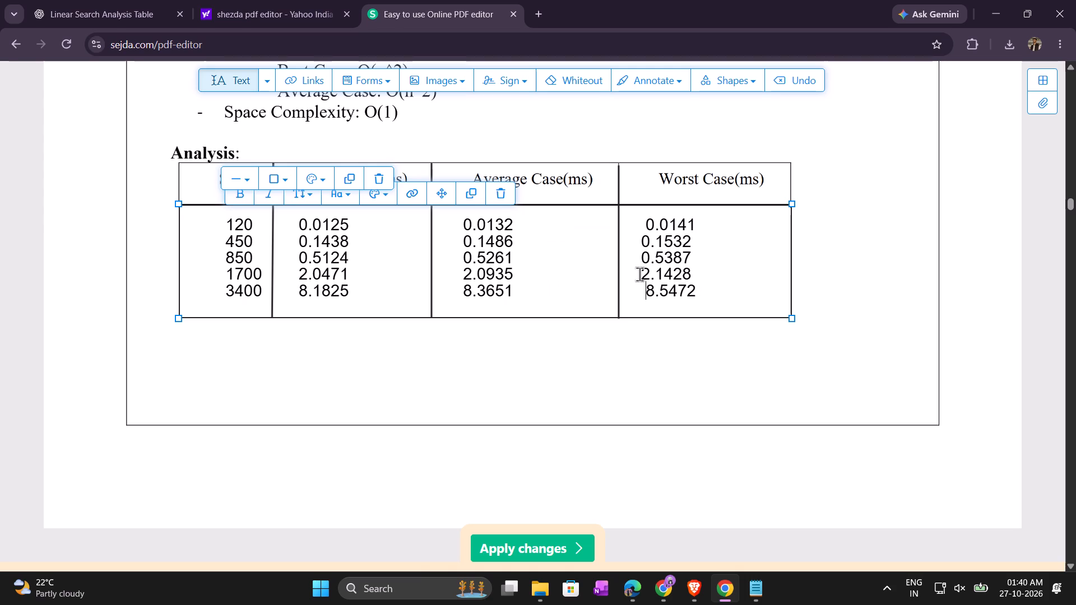
right_click(639, 274)
left_click(628, 271)
left_click(644, 275)
key("space")
left_click(638, 260)
key("space")
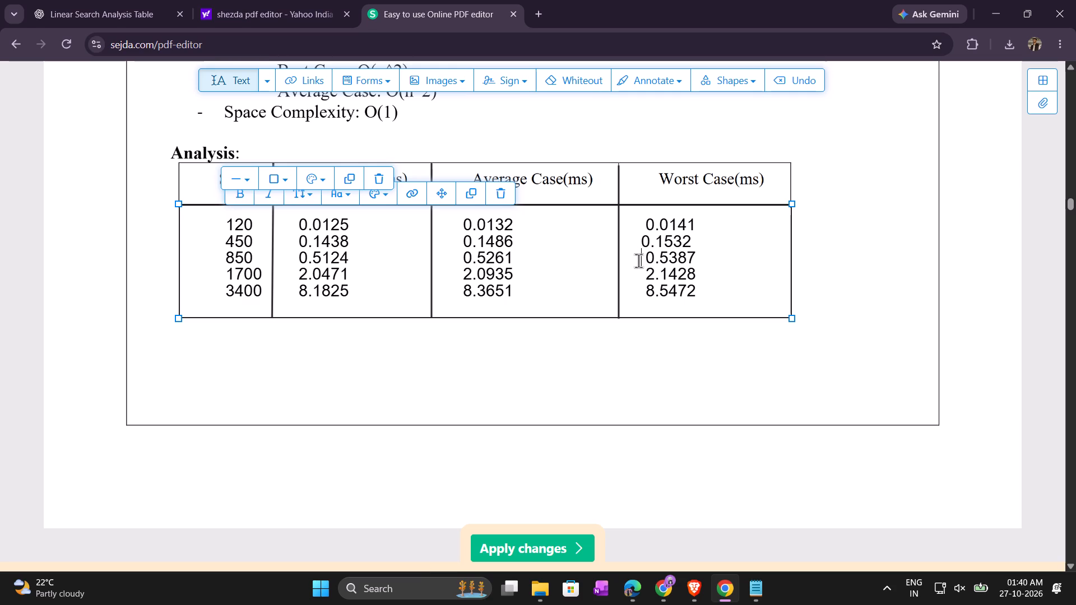
left_click(636, 243)
key("space")
Copy the five Analysis 3 data rows, sizes 120 to 3400, under experiment 2(c) in Notepad's daa file soln.txt.
scroll(584, 337, "down", 1)
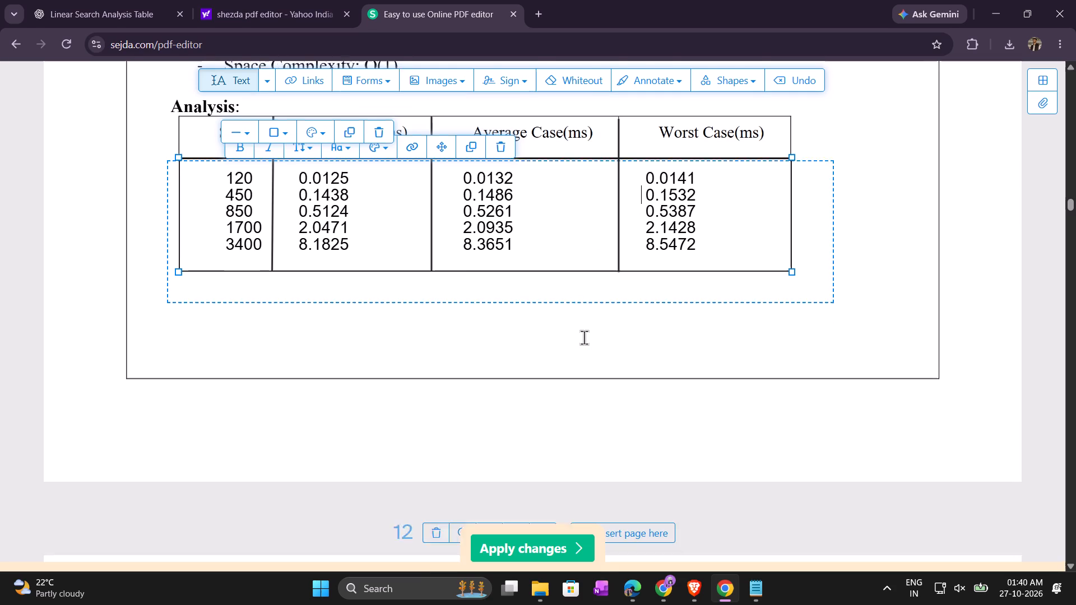
scroll(584, 337, "down", 1)
scroll(607, 376, "down", 4)
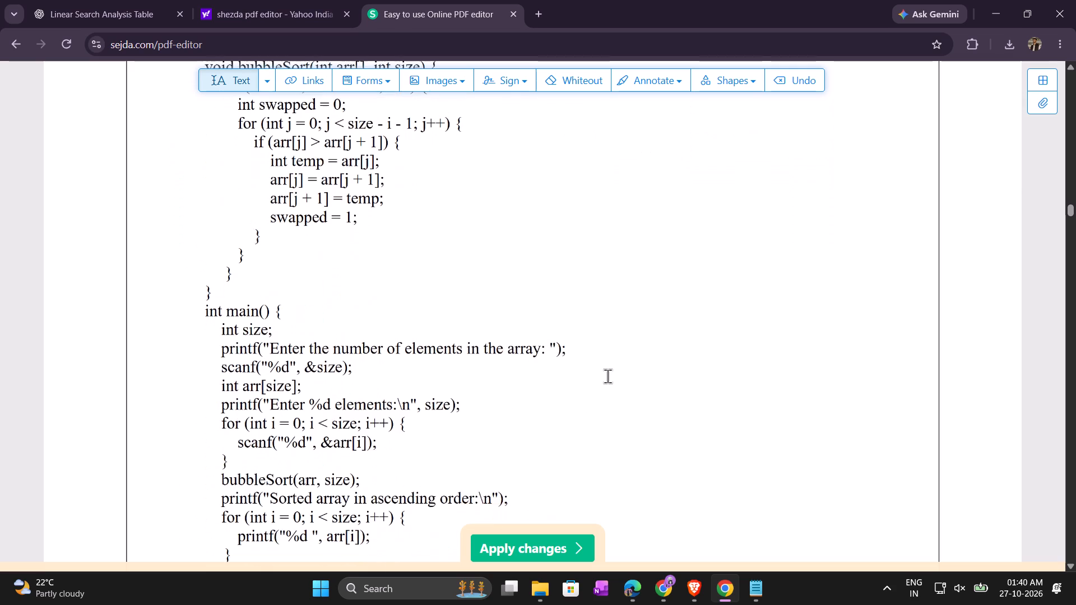
scroll(607, 376, "down", 7)
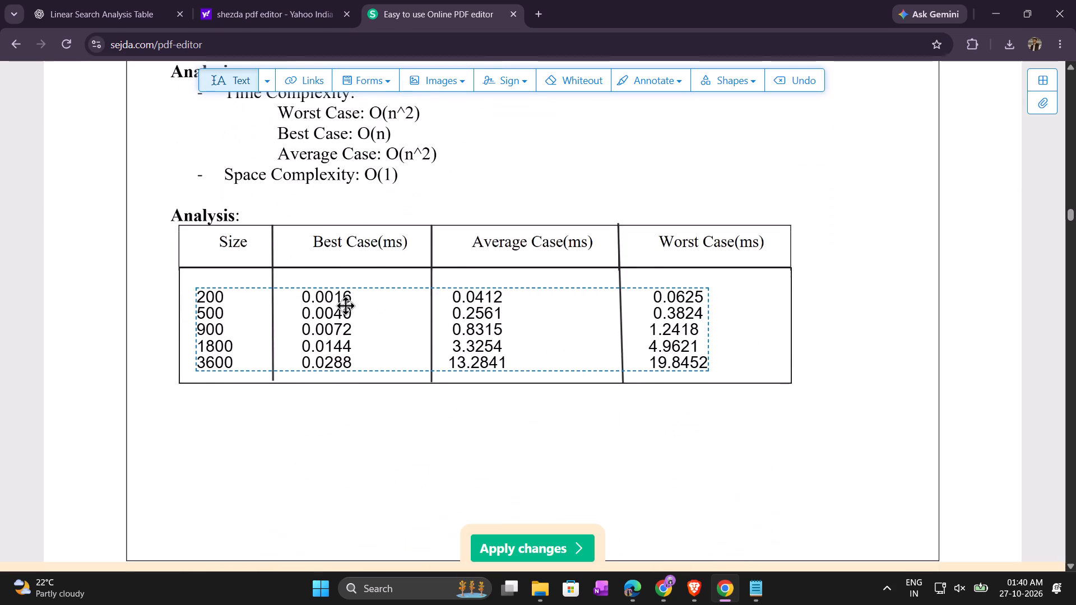
left_click(751, 591)
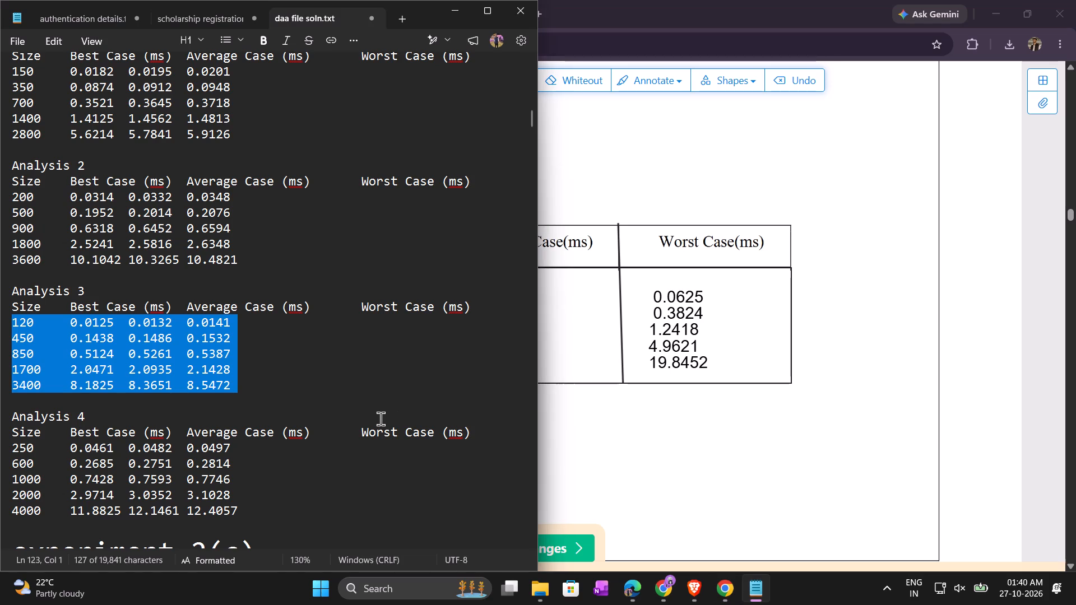
scroll(381, 418, "down", 2)
scroll(381, 418, "up", 1)
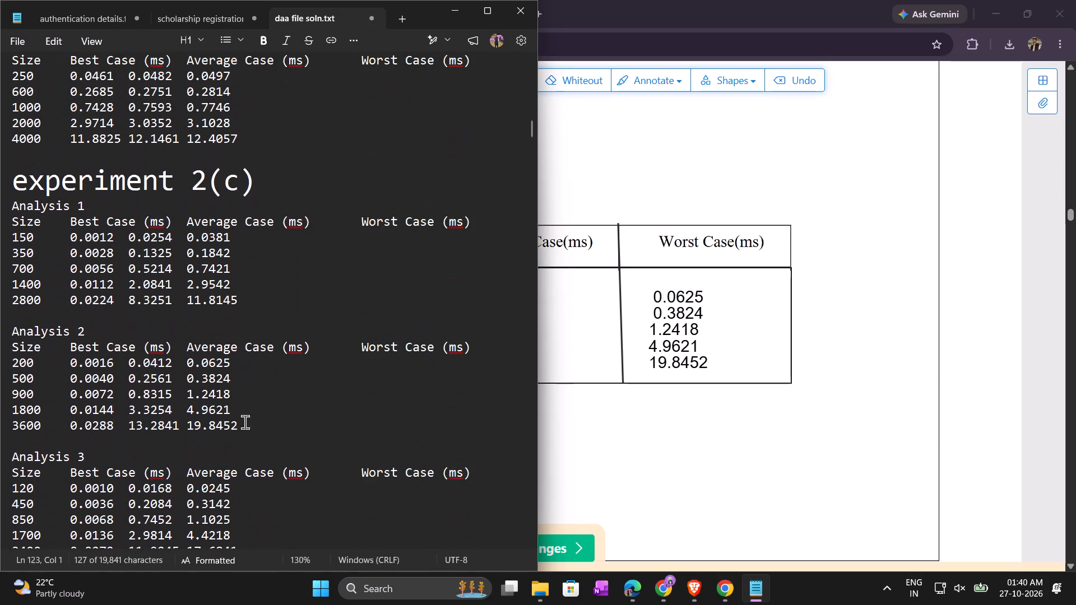
scroll(248, 510, "down", 1)
left_click_drag(239, 502, 7, 444)
key("ctrl+c")
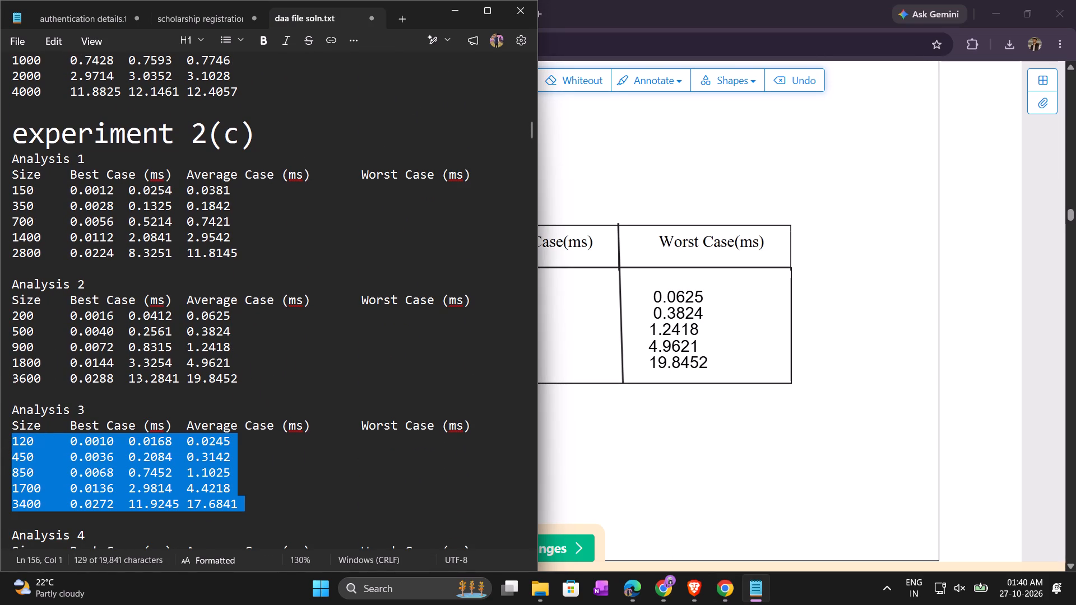
In the PDF's bubble sort analysis table, copy the three blank gaps between the 200 row's values to the clipboard.
left_click(593, 330)
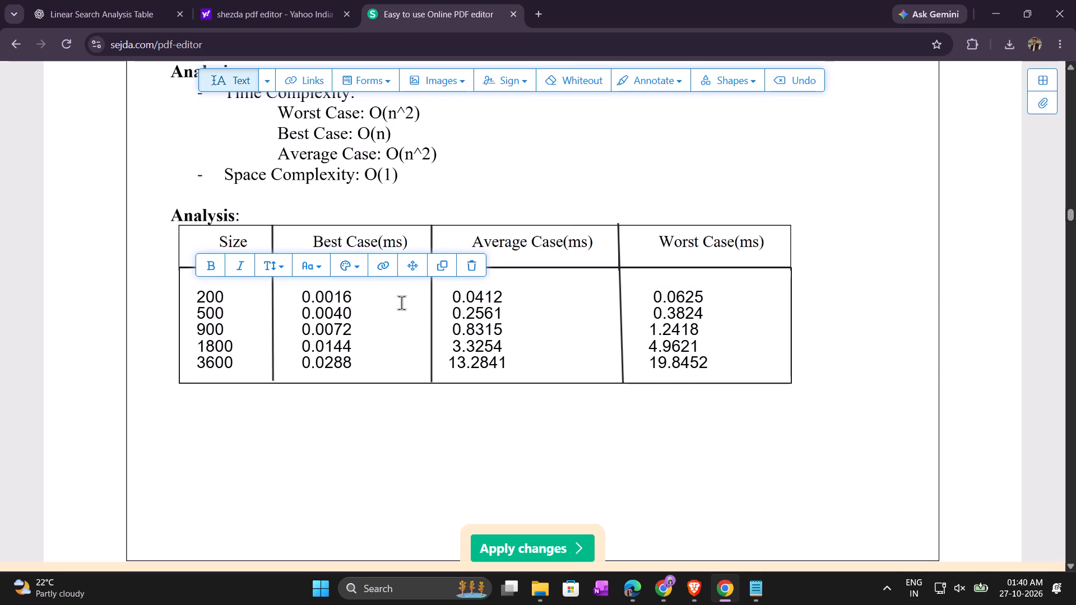
left_click_drag(353, 296, 453, 300)
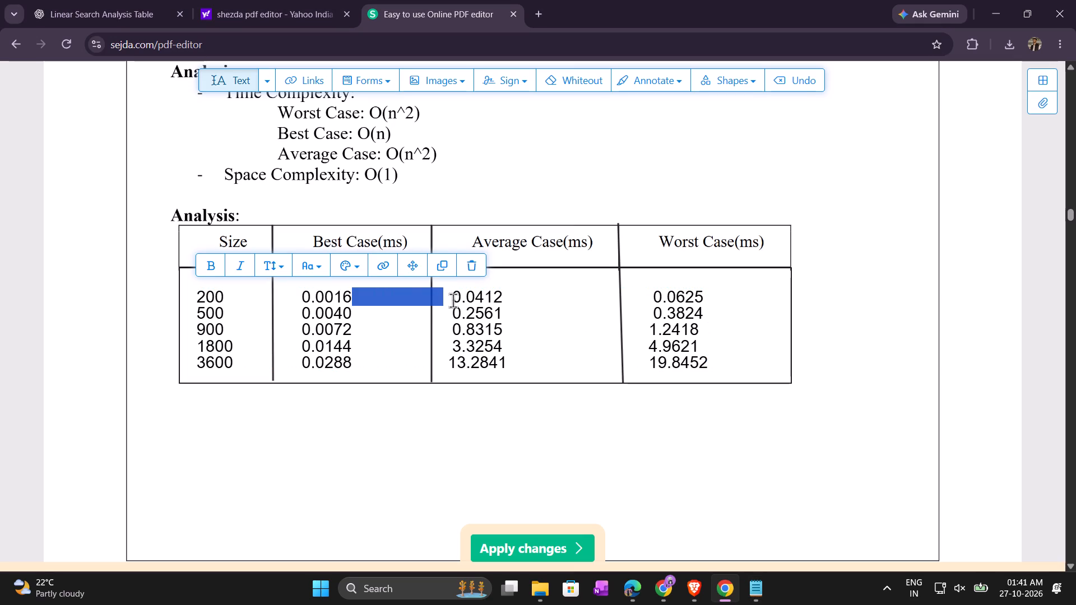
left_click_drag(453, 300, 455, 300)
left_click_drag(504, 296, 620, 296)
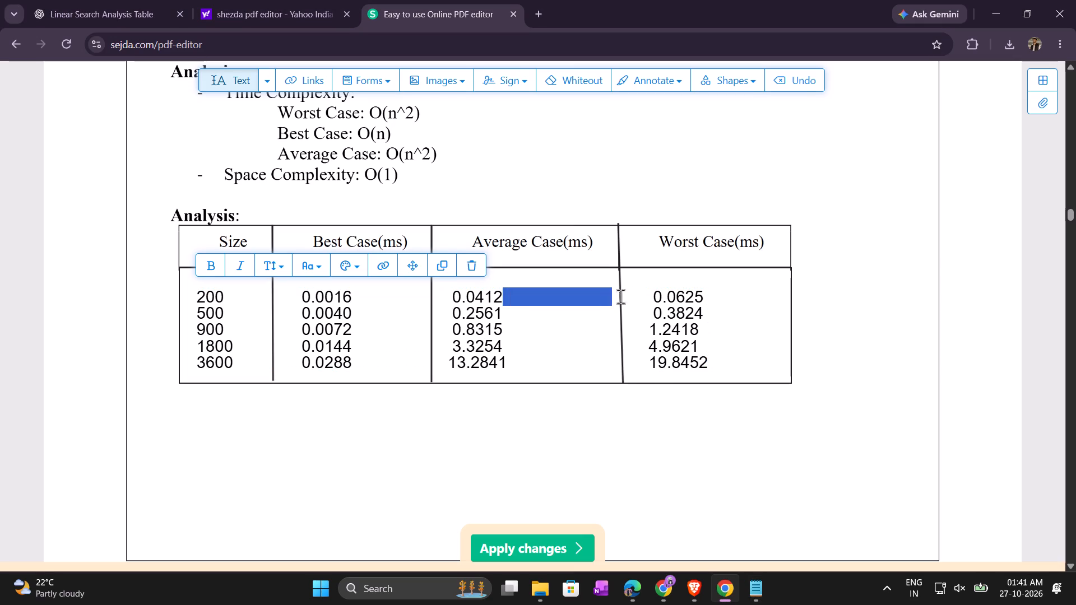
left_click_drag(620, 296, 652, 300)
key("ctrl+c")
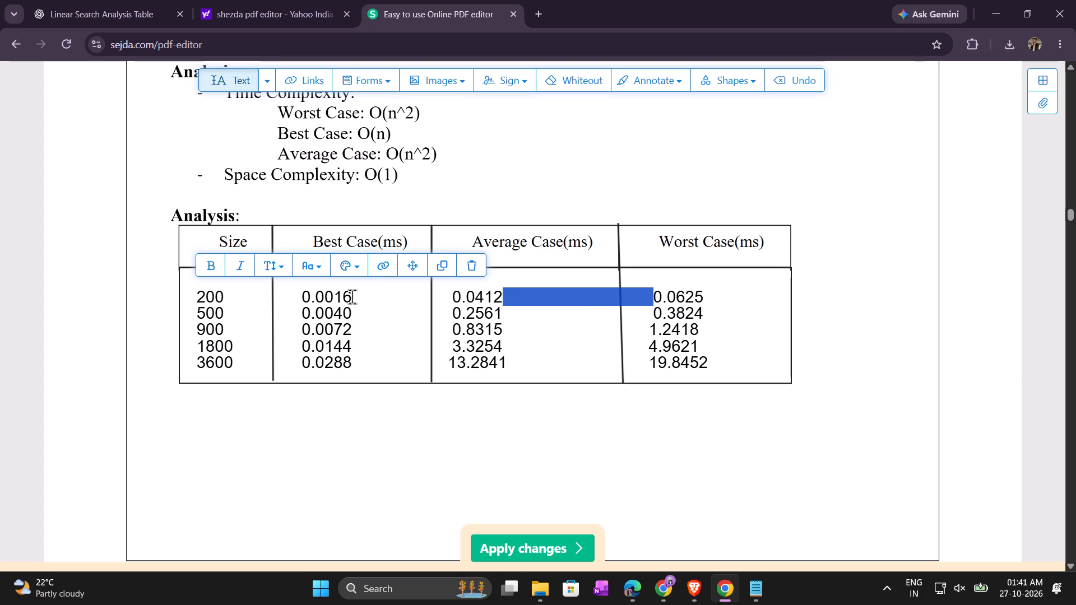
left_click_drag(352, 296, 452, 301)
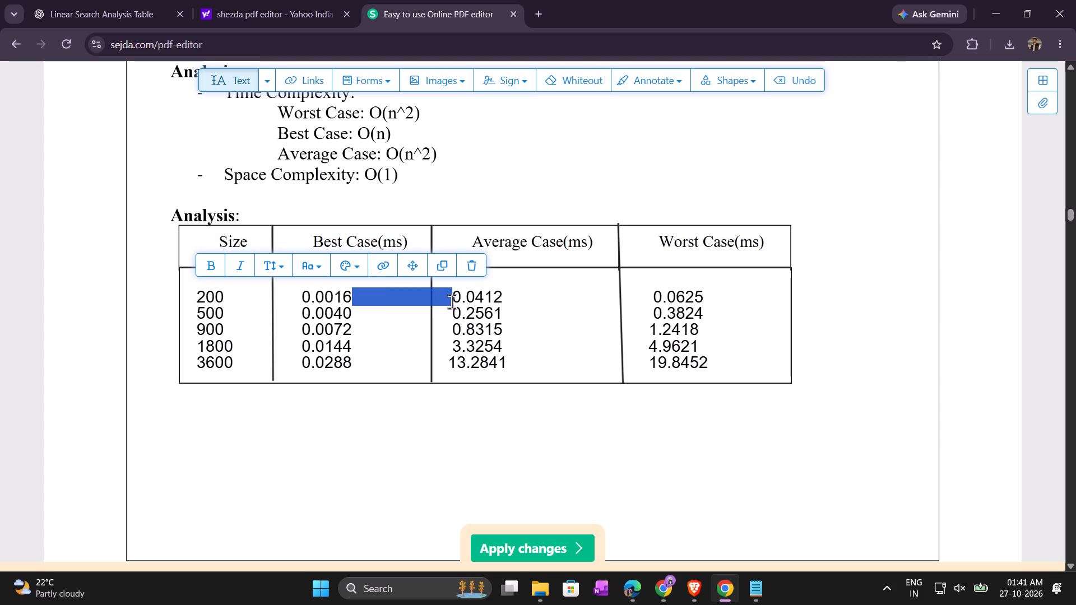
key("ctrl+c")
left_click_drag(224, 295, 305, 298)
key("ctrl+c")
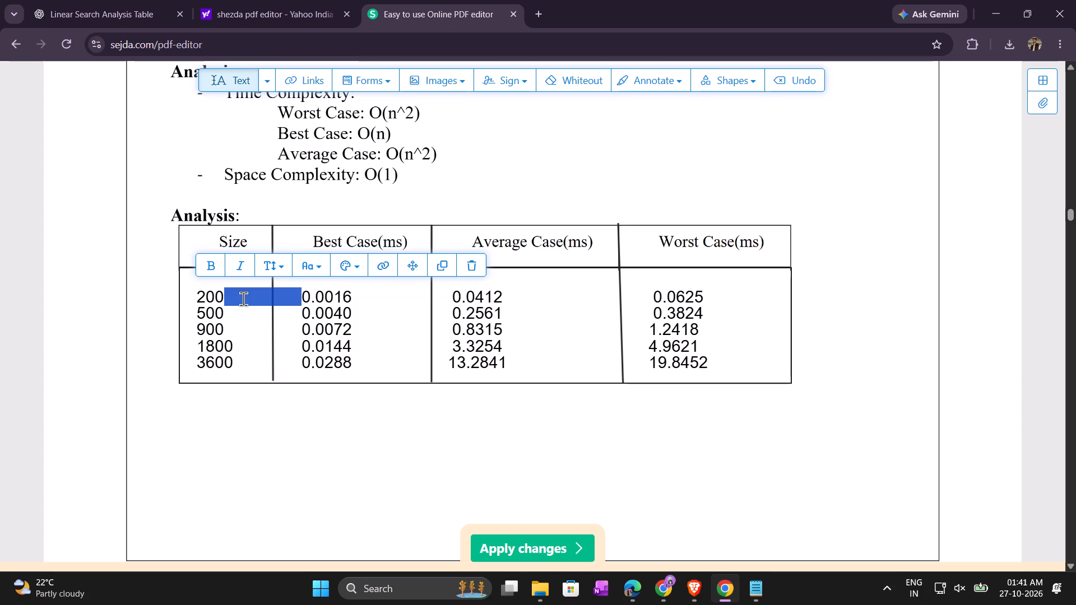
Replace the bubble sort table's data rows with the Analysis 3 rows, sizes 120 to 3400, from the clipboard history.
left_click(243, 299)
key("ctrl+a")
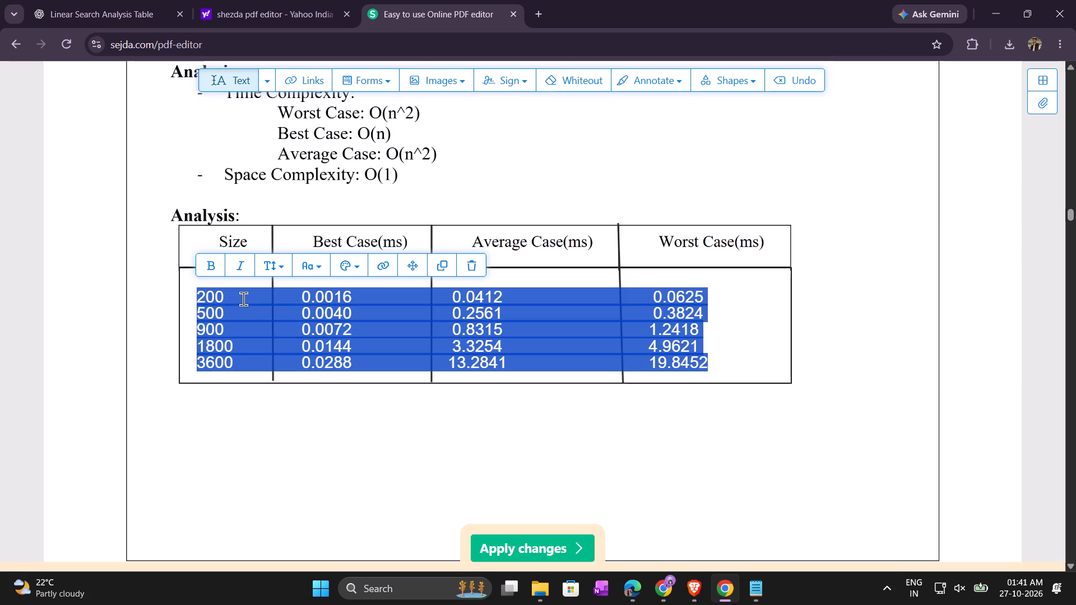
key("BackSpace")
key("super+v")
key("Down")
key("Down")
key("Down")
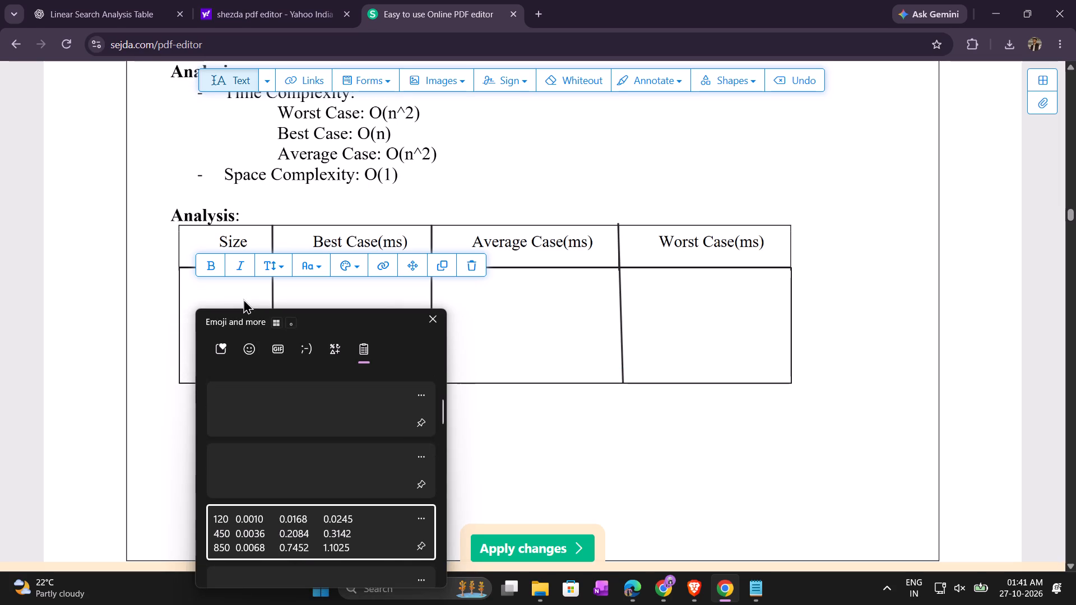
key("Return")
key("ctrl+v")
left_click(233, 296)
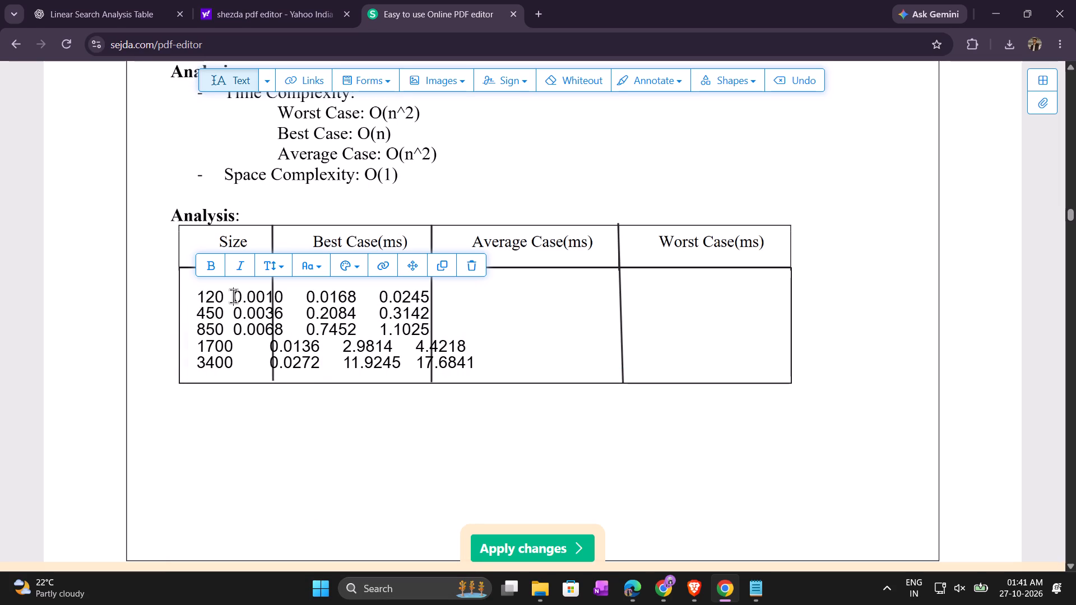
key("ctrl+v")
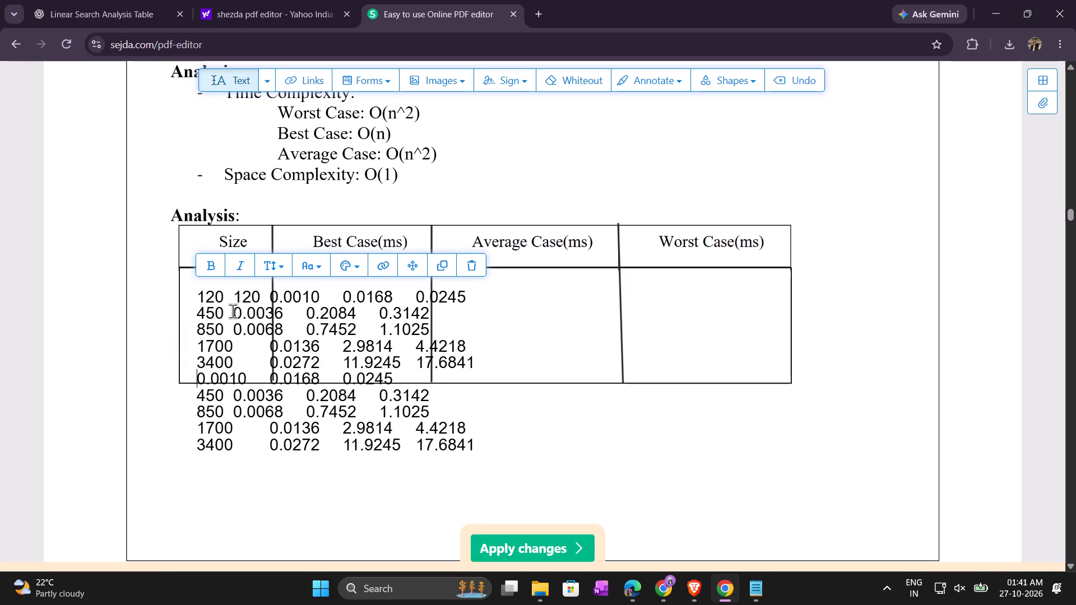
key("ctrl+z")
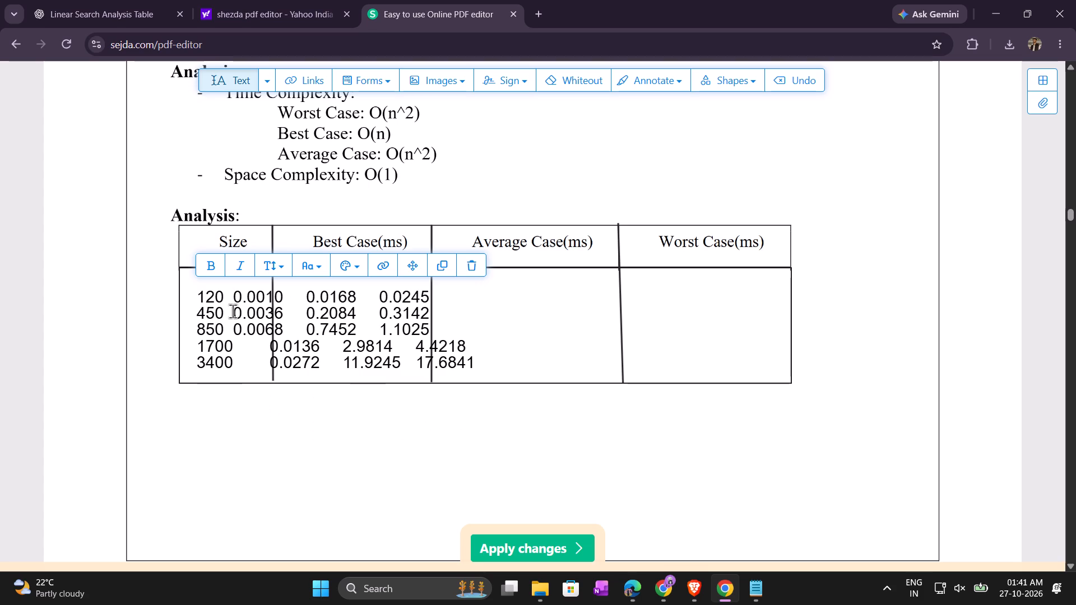
Paste the first copied blank gap after each size from 120 to 3400, moving 0.0010 through 0.0272 into the Best Case column.
key("super+v")
key("Return")
key("ctrl+v")
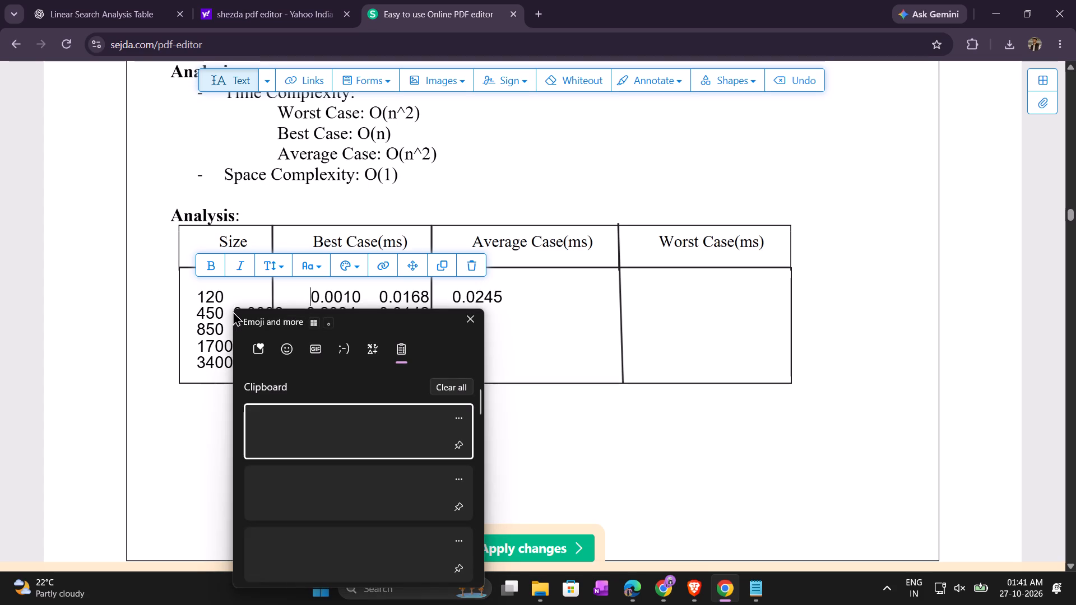
left_click(233, 311)
key("ctrl+v")
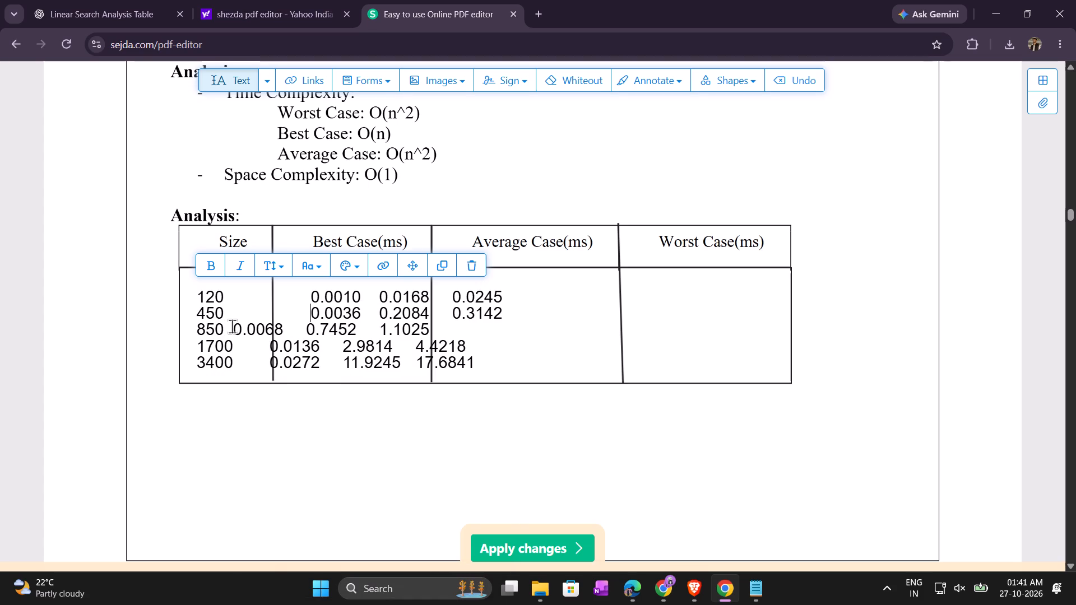
left_click(232, 326)
key("ctrl+v")
left_click(243, 336, "ctrl")
key("ctrl+v")
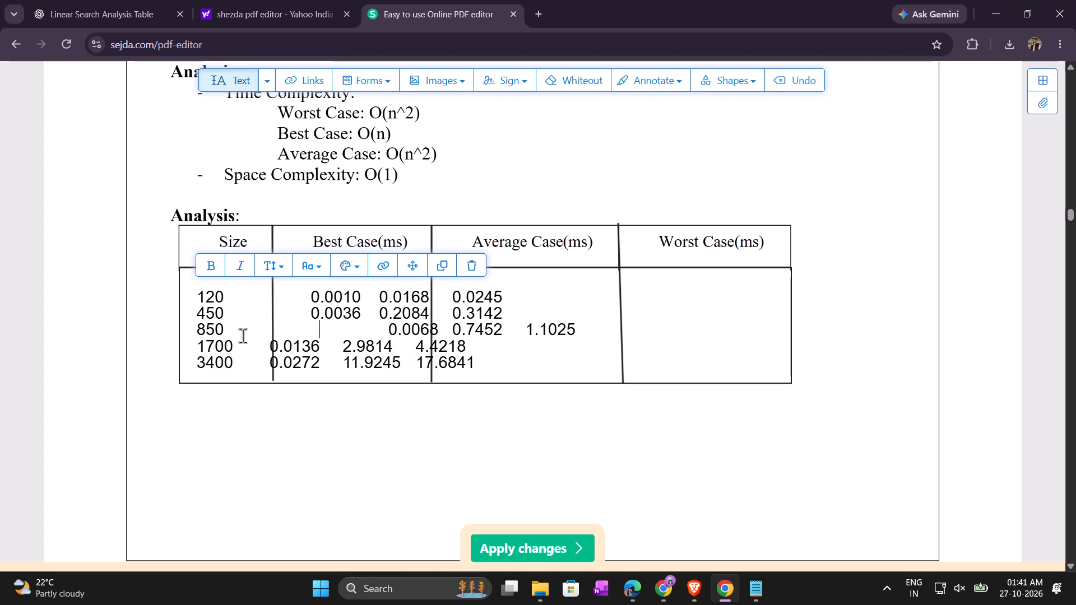
key("ctrl+z")
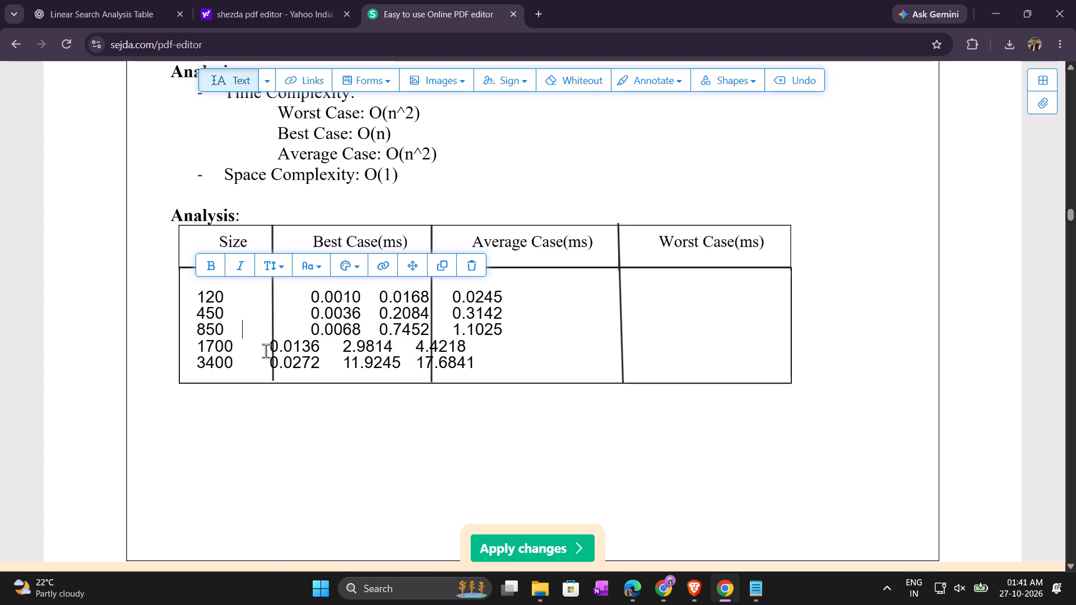
left_click(266, 351)
key("ctrl+v")
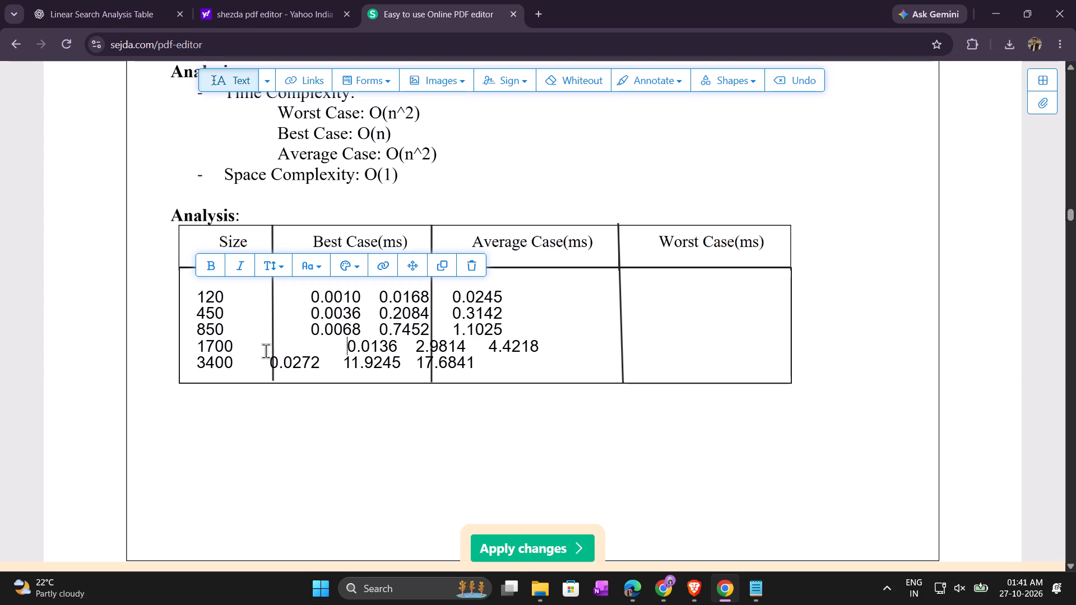
left_click(267, 361)
key("ctrl+v")
left_click(377, 294)
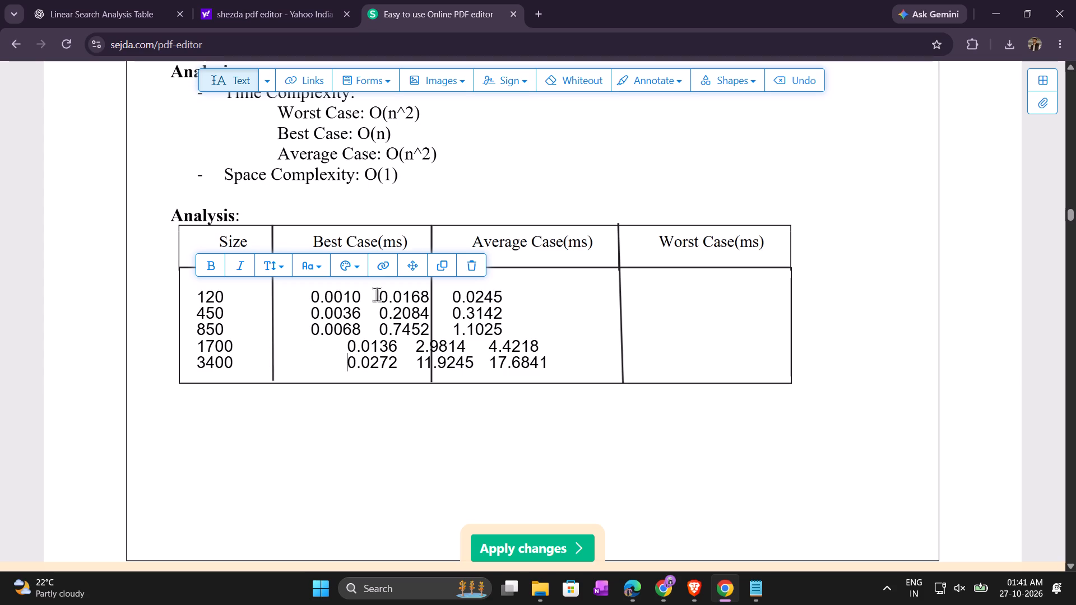
left_click(726, 85)
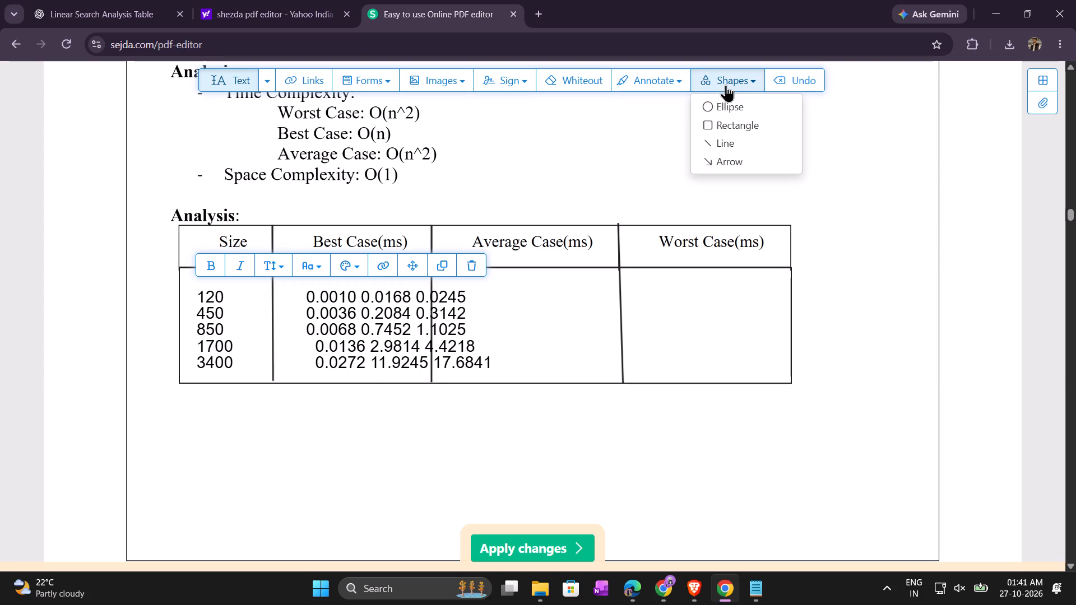
Remove two spaces before 0.0136 and two before 0.0272 to line them up with the other Best Case values.
left_click(310, 346)
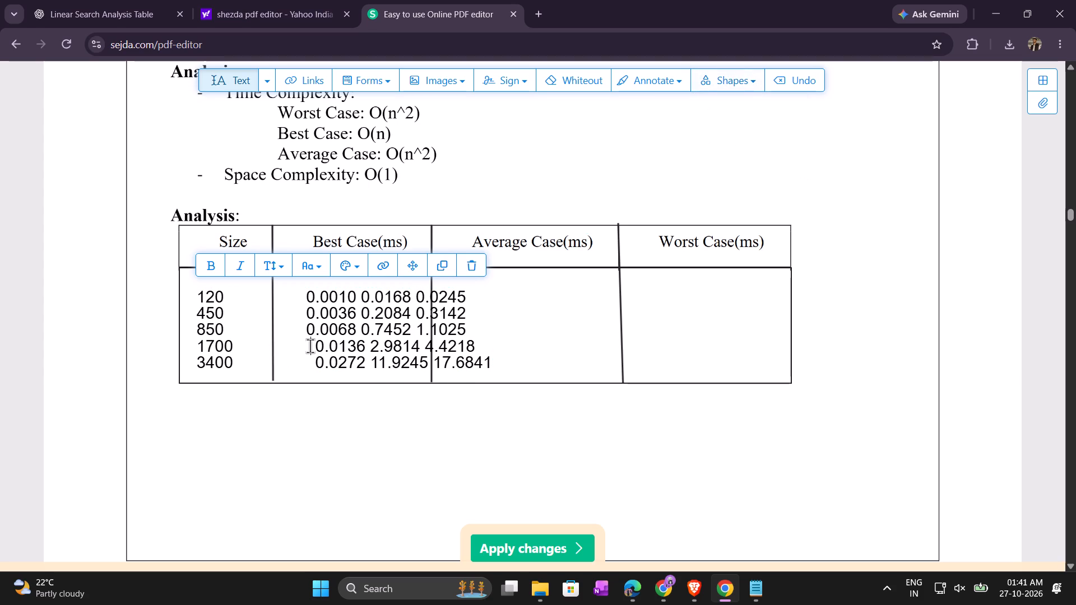
key("BackSpace")
key("BackSpace")
key("Down")
key("BackSpace")
key("BackSpace")
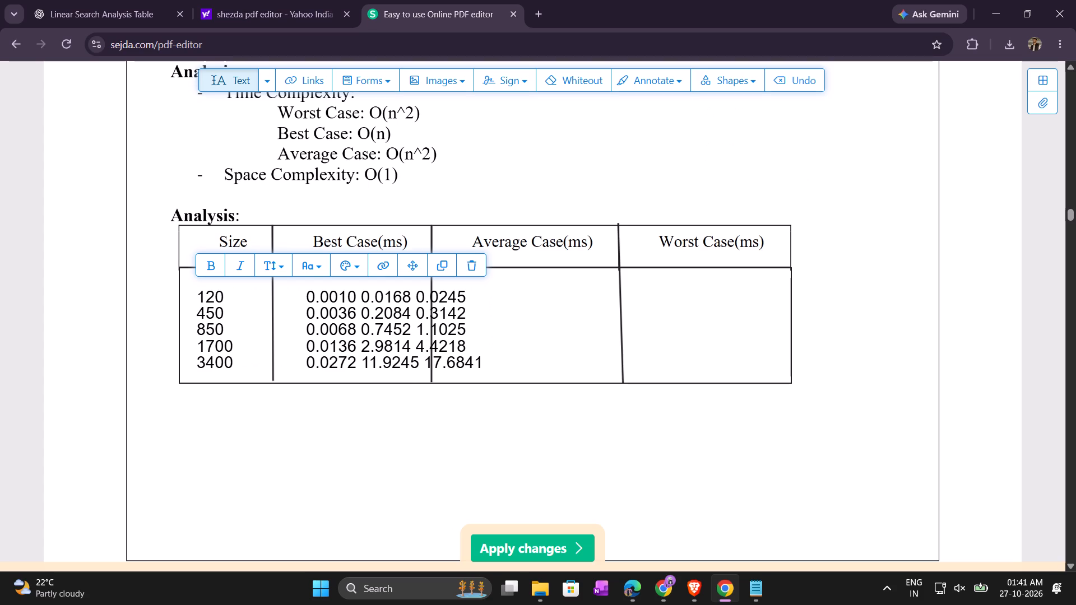
Paste the second copied gap after each Best Case value, moving 0.0168, 0.2084, 0.7452, 2.9814 and 11.9245 into the Average Case column.
left_click(359, 294)
key("super+v")
key("Down")
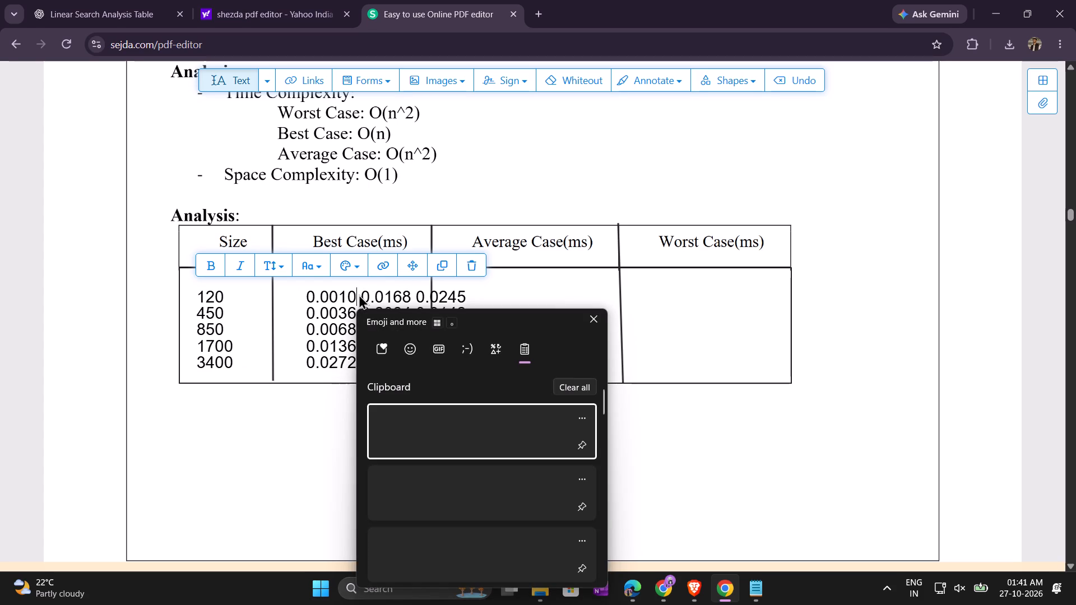
key("Return")
key("ctrl+v")
left_click(361, 309)
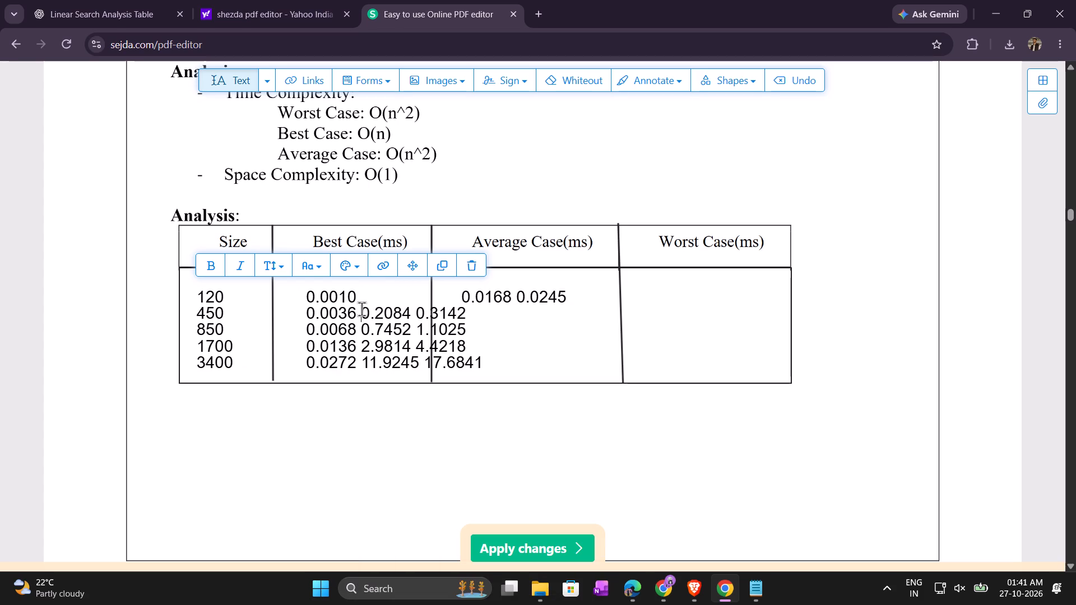
key("ctrl+v")
left_click(361, 324, "ctrl")
key("ctrl+v")
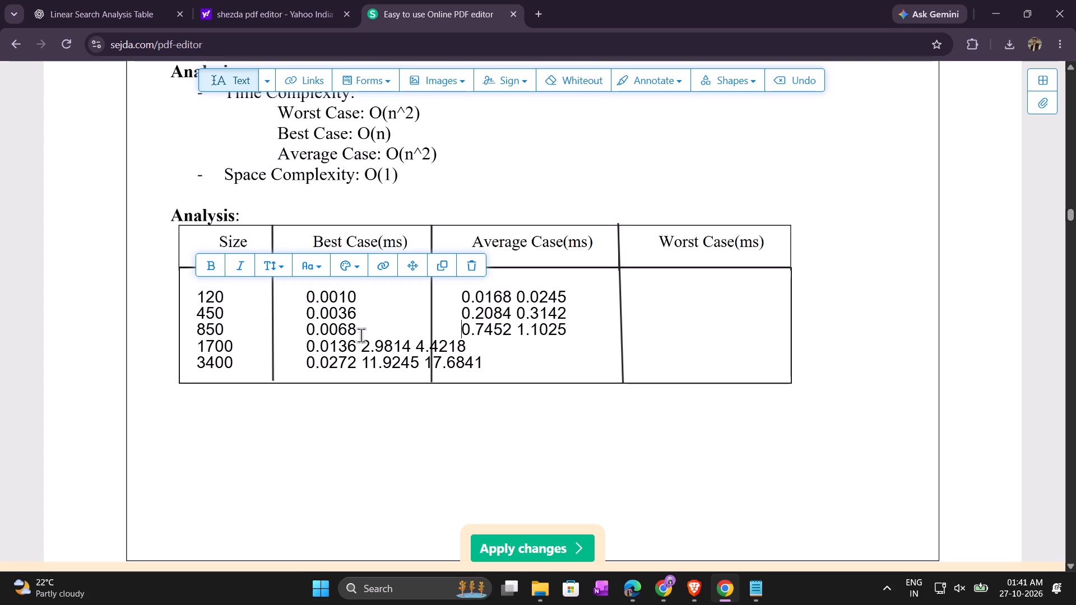
left_click(359, 348, "ctrl")
key("ctrl+v")
left_click(368, 365)
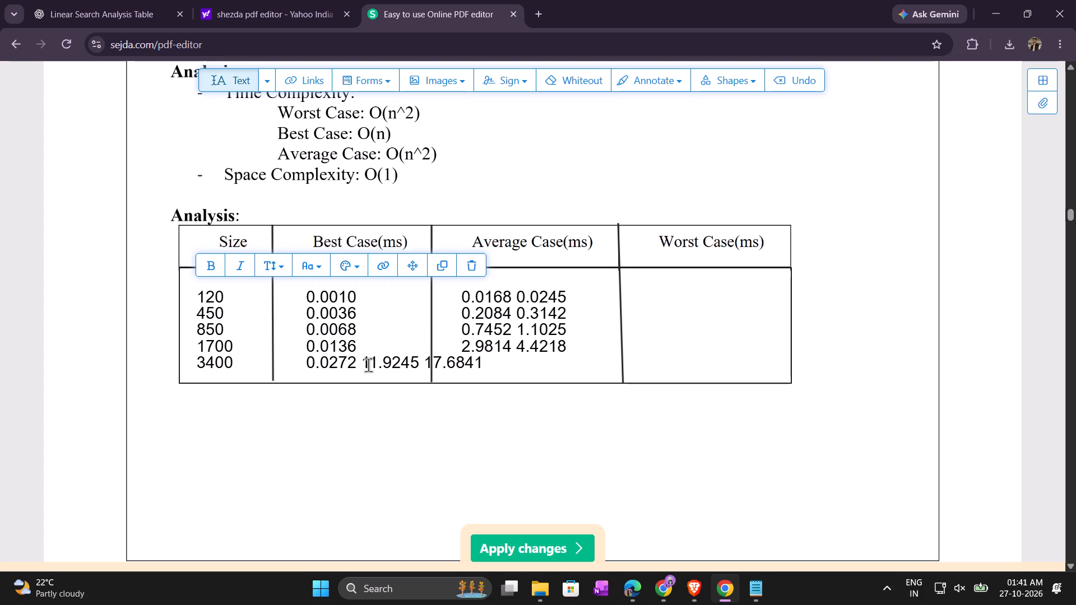
key("Down")
key("Left")
key("Left")
key("Left")
key("Left")
key("Left")
key("Left")
key("Left")
key("Left")
key("Left")
key("Left")
key("Left")
key("Left")
key("Left")
key("Left")
key("Left")
key("Left")
key("Left")
key("Left")
key("Right")
key("Right")
key("ctrl+v")
Paste the third copied gap after each Average Case value, moving 17.6841, 4.4218, 1.1025, 0.3142 and 0.0245 into the Worst Case column.
left_click(521, 360)
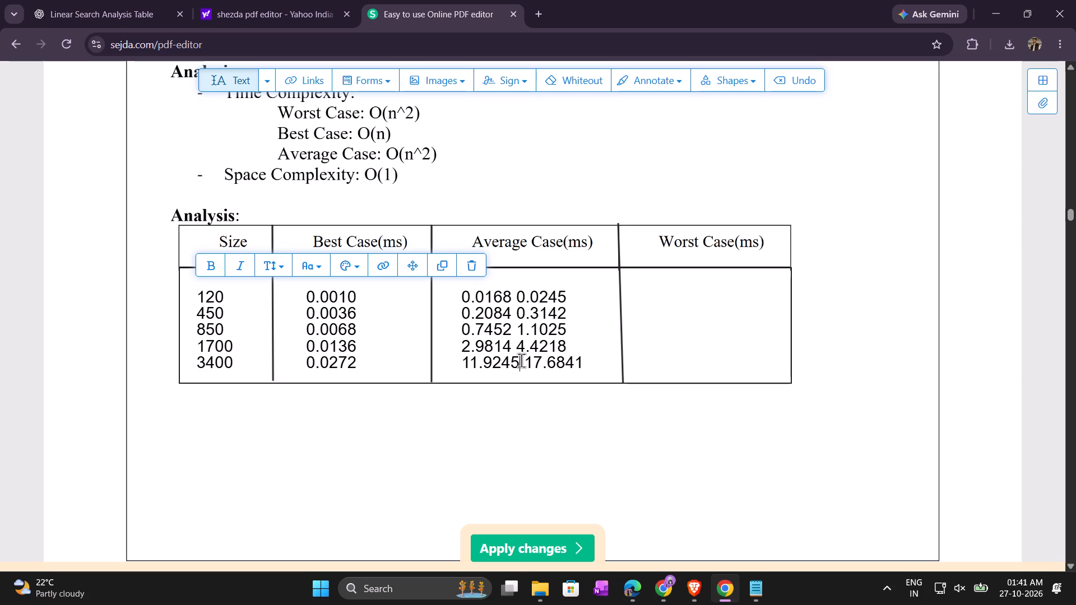
key("super+v")
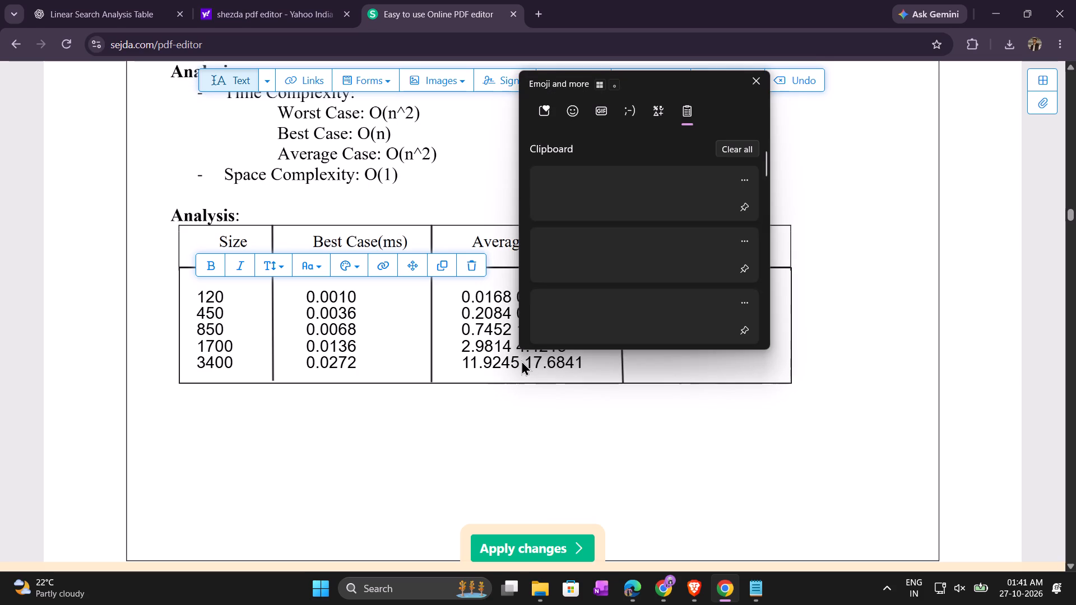
key("Down")
key("Down")
key("Return")
key("ctrl+v")
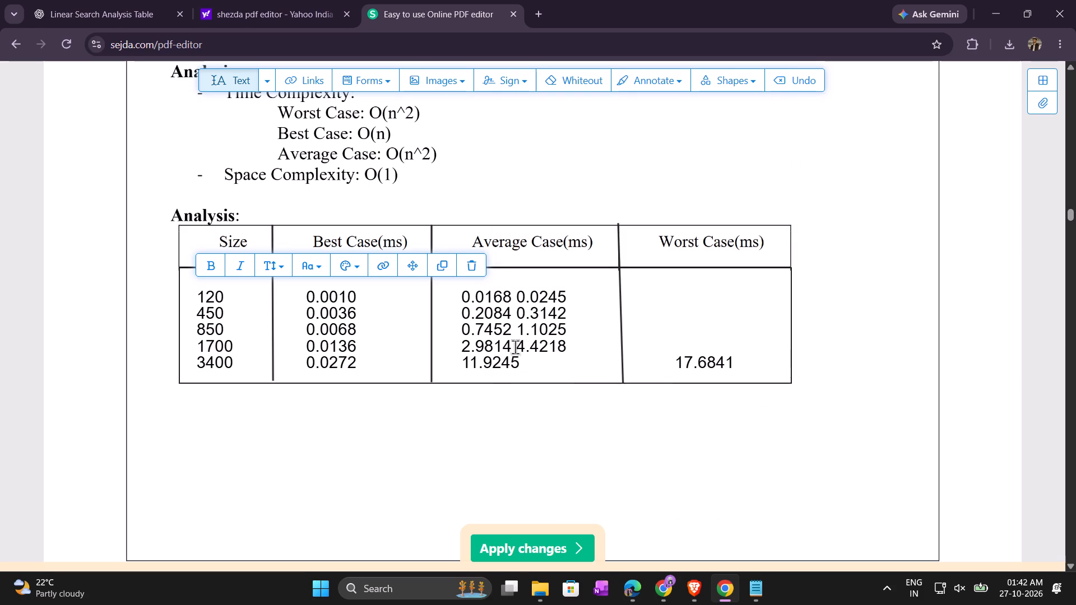
left_click(515, 347)
key("ctrl+v")
left_click(512, 329)
key("ctrl+v")
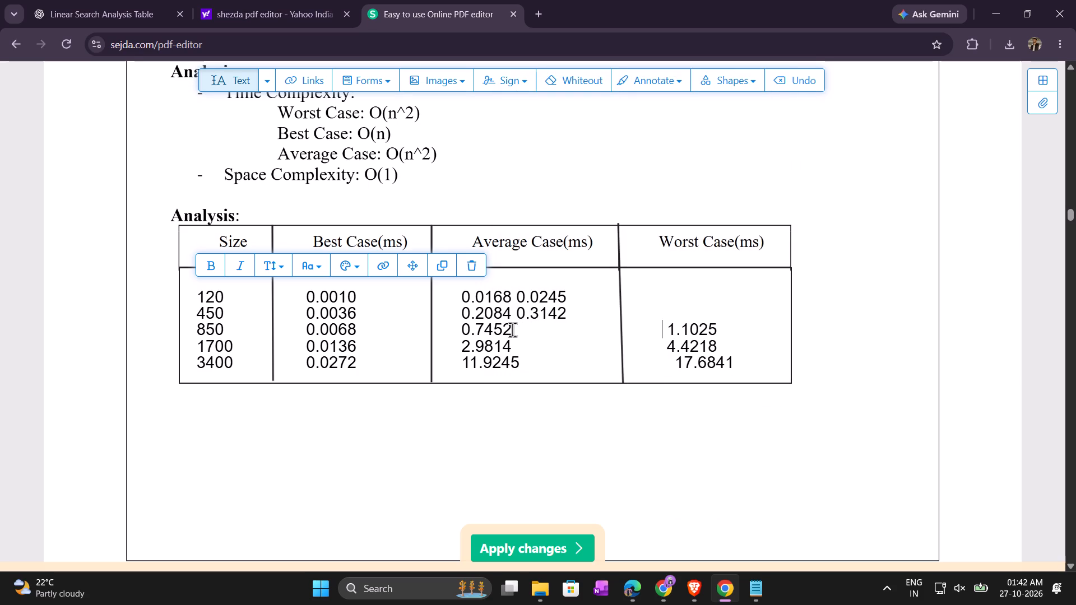
left_click(513, 312, "ctrl")
key("ctrl+v")
left_click(513, 294)
key("ctrl+v")
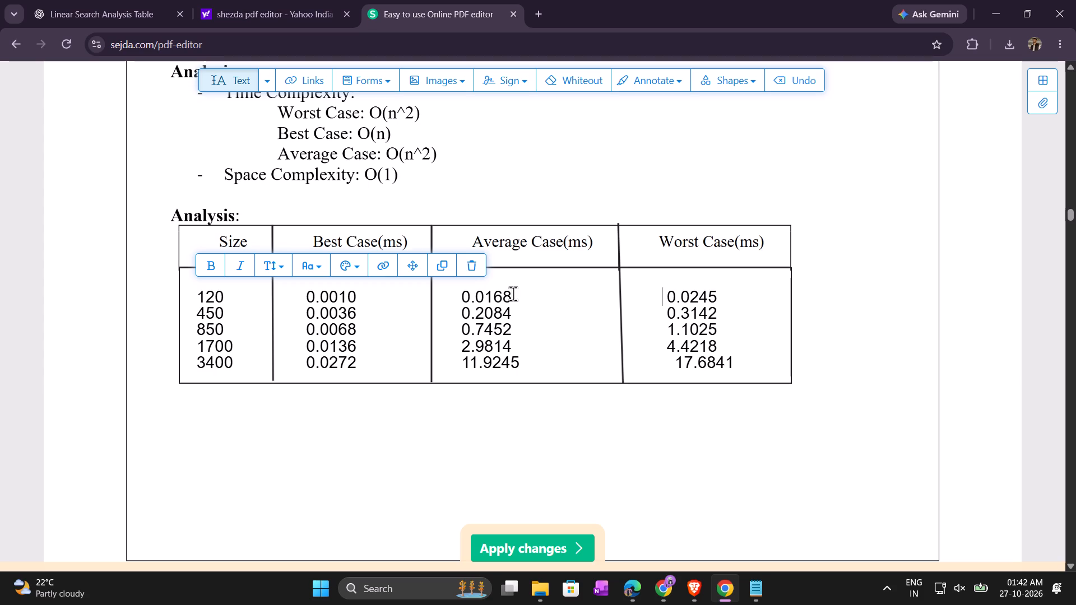
Remove one space before 11.9245 and one before 17.6841 in the 3400 row to align them with their columns.
left_click(679, 362)
left_click(461, 360)
key("BackSpace")
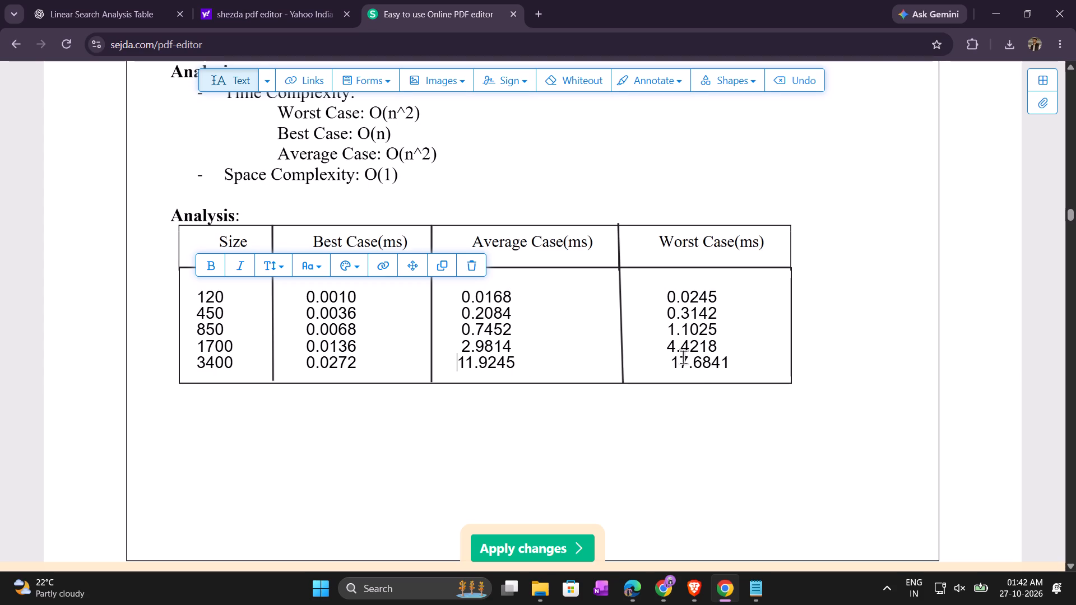
left_click(676, 359)
key("Left")
key("BackSpace")
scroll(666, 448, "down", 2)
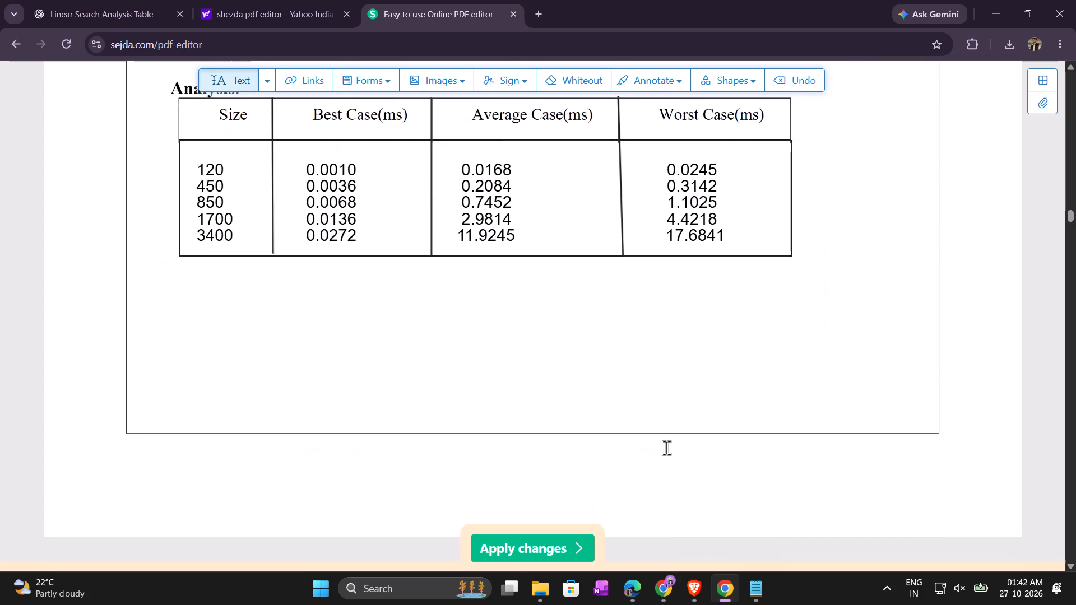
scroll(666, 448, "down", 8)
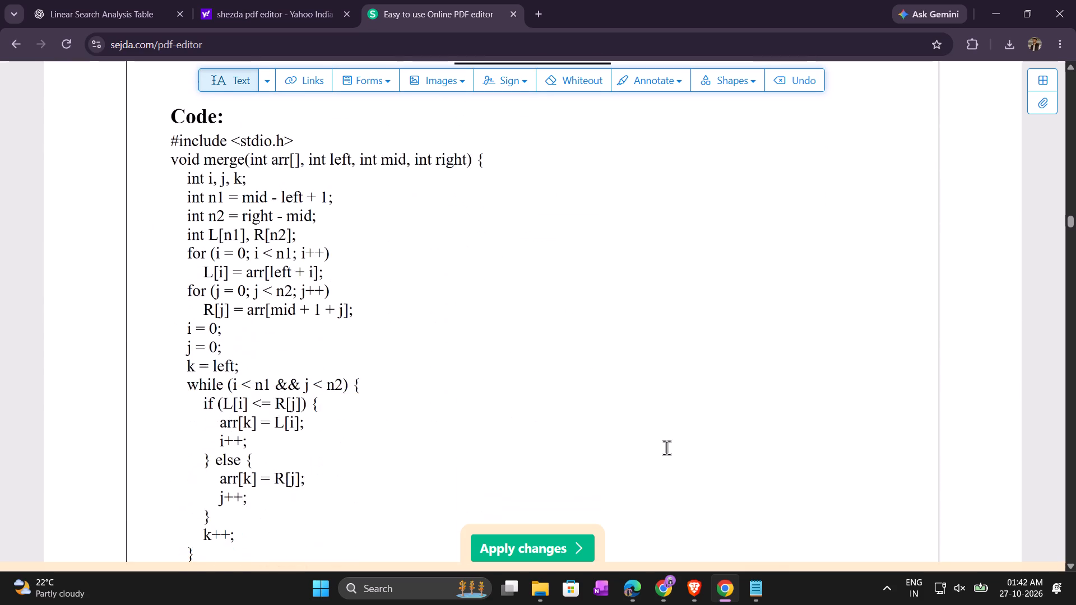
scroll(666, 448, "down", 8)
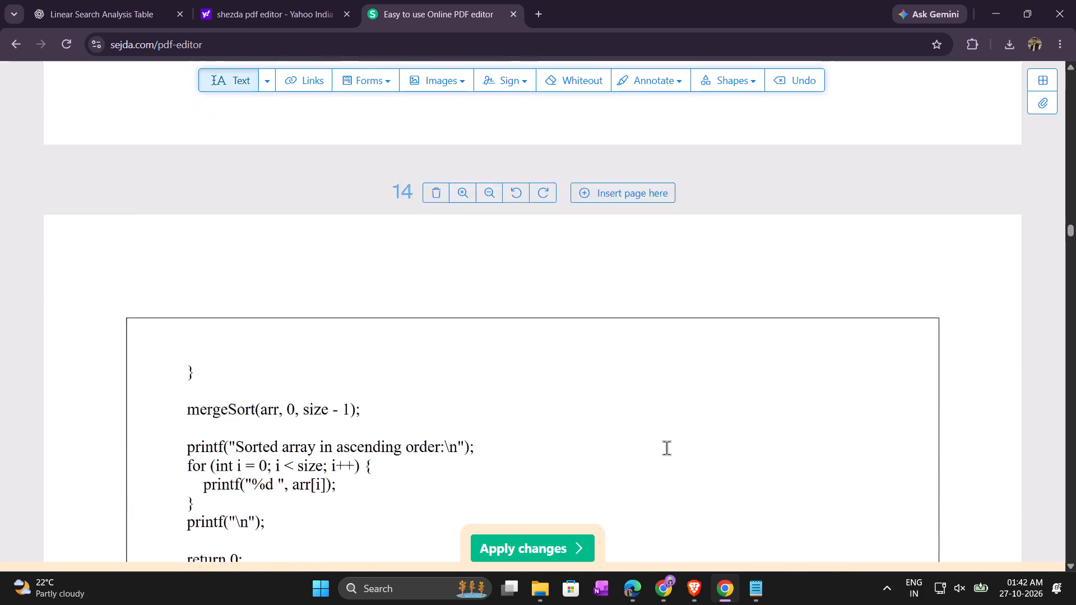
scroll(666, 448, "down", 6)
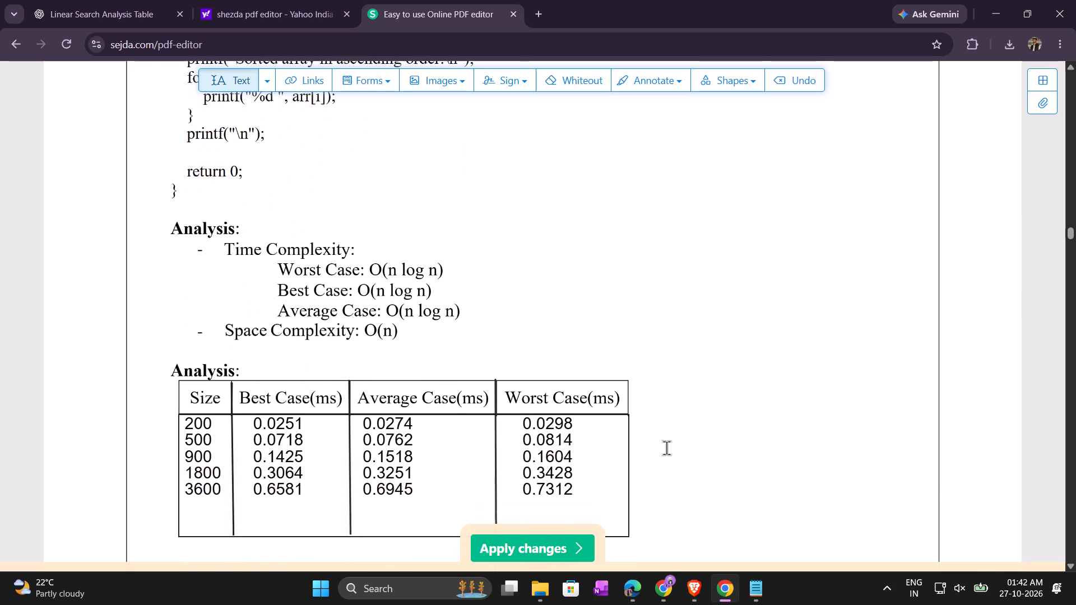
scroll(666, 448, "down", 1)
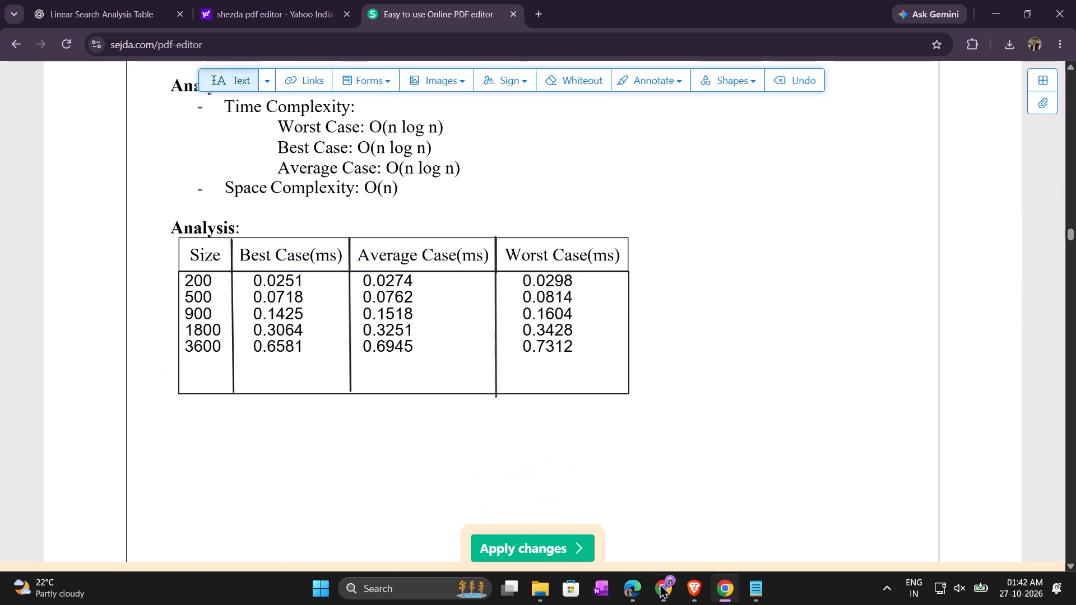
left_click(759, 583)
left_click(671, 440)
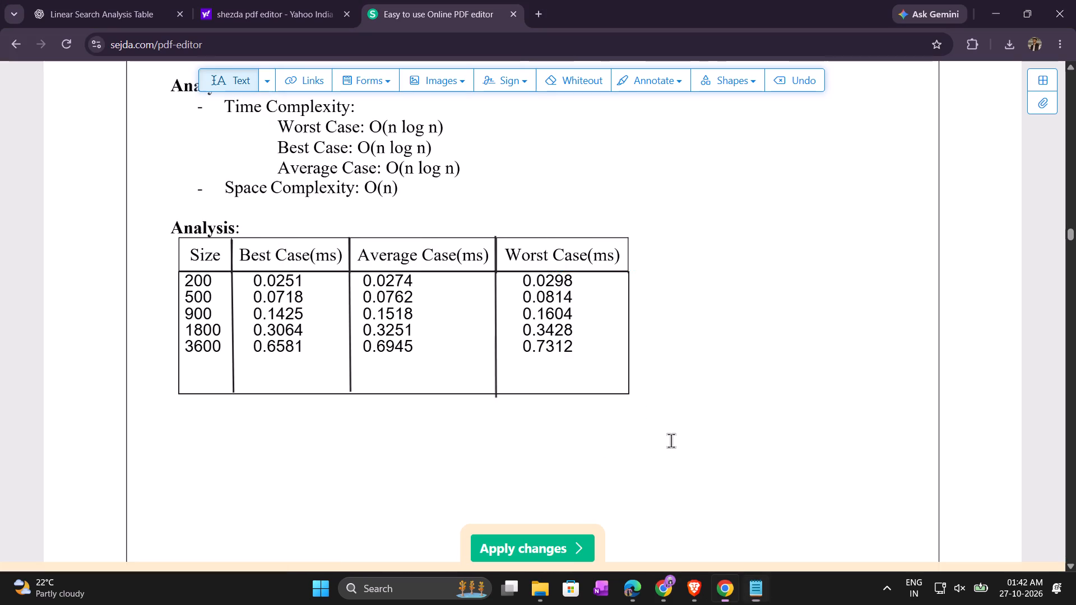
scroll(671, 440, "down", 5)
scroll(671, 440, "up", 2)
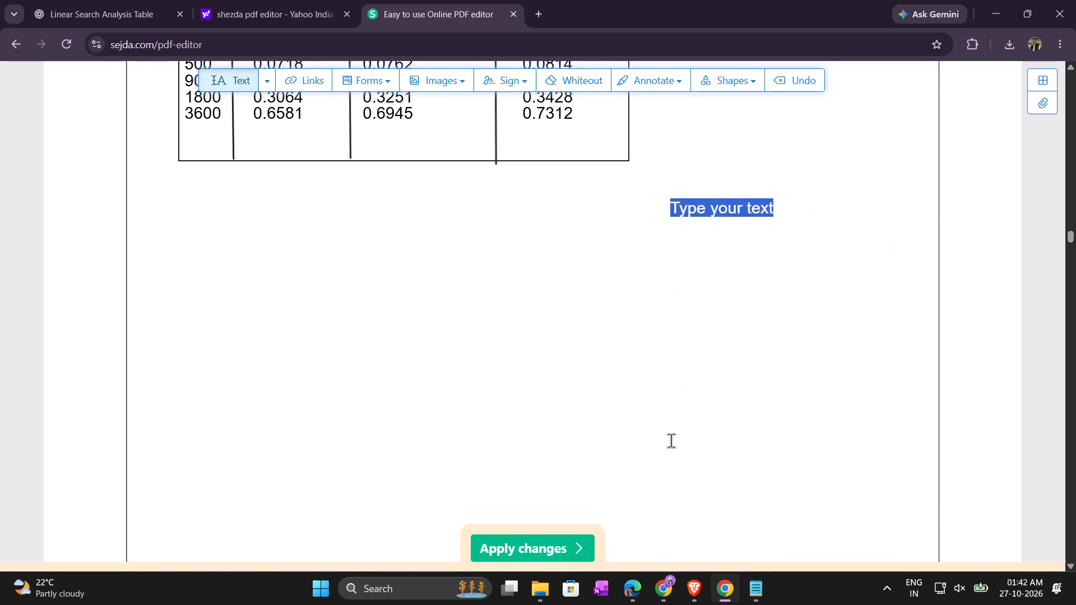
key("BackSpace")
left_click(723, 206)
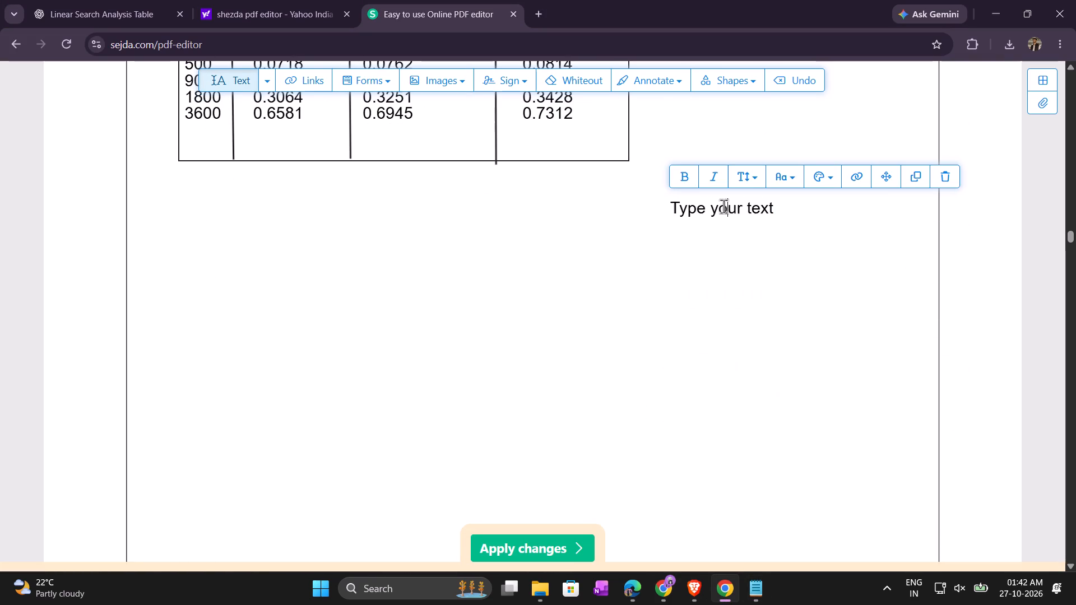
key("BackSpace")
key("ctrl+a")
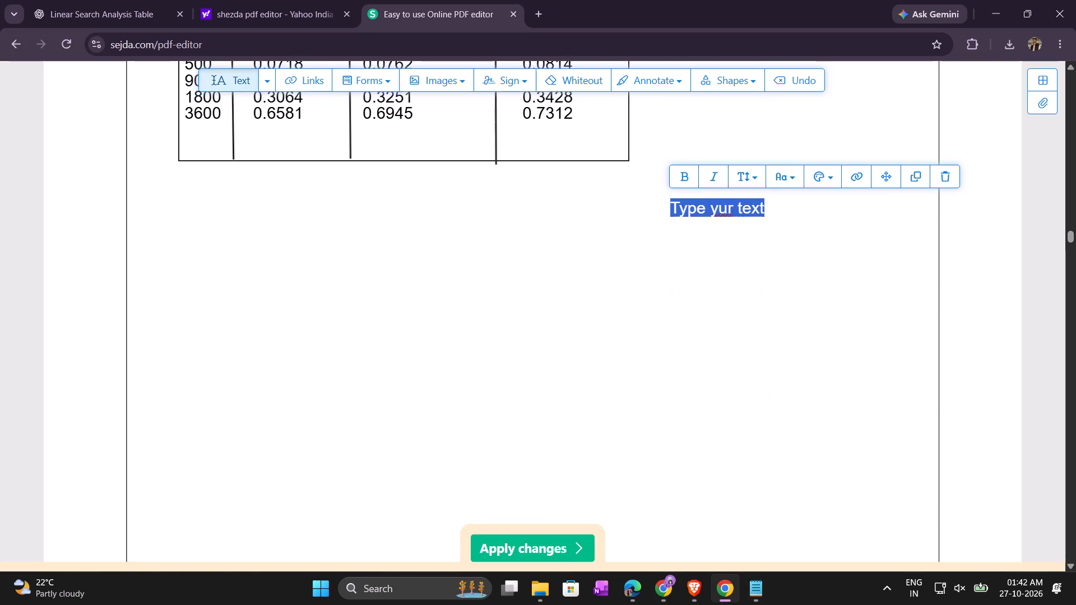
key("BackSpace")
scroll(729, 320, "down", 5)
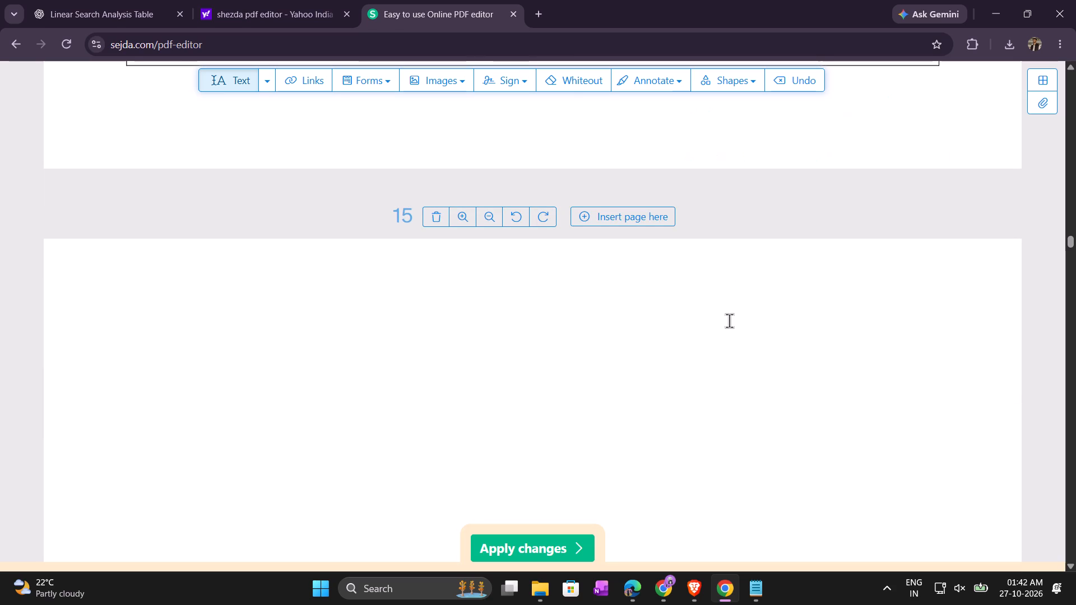
Replace the merge sort analysis table rows in the PDF with the Analysis 3 rows (sizes 120 to 3400) copied from Notepad.
scroll(729, 320, "down", 1)
scroll(729, 320, "up", 5)
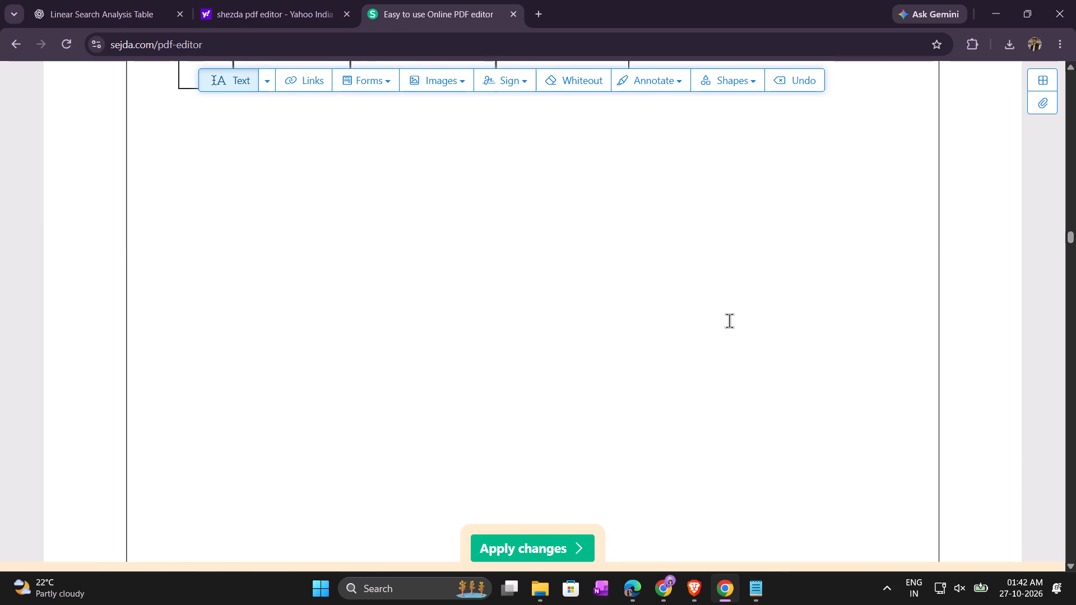
scroll(729, 320, "up", 11)
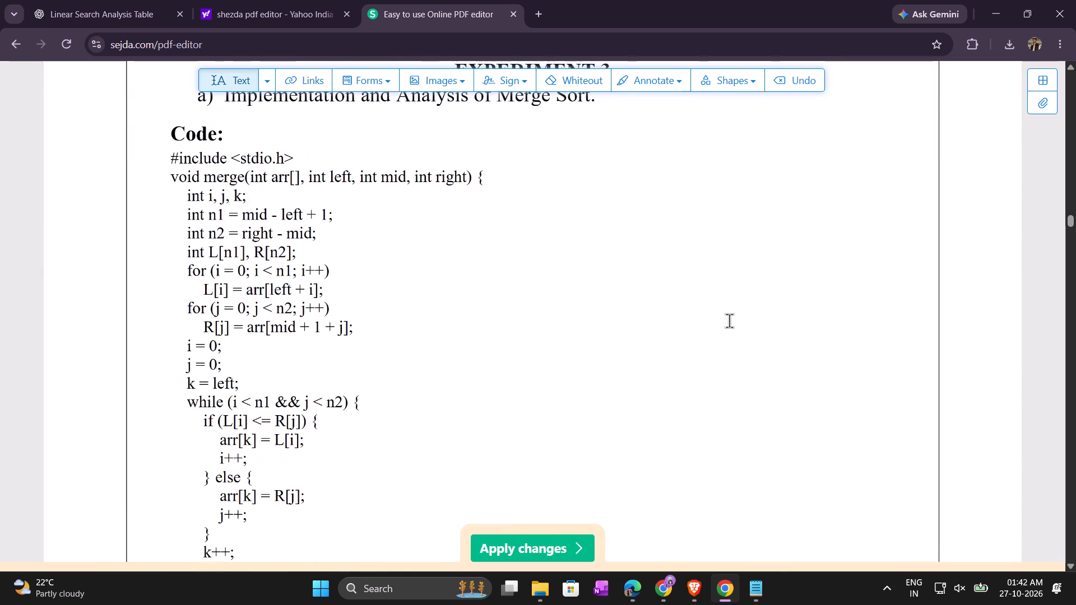
scroll(729, 320, "up", 4)
scroll(729, 320, "down", 6)
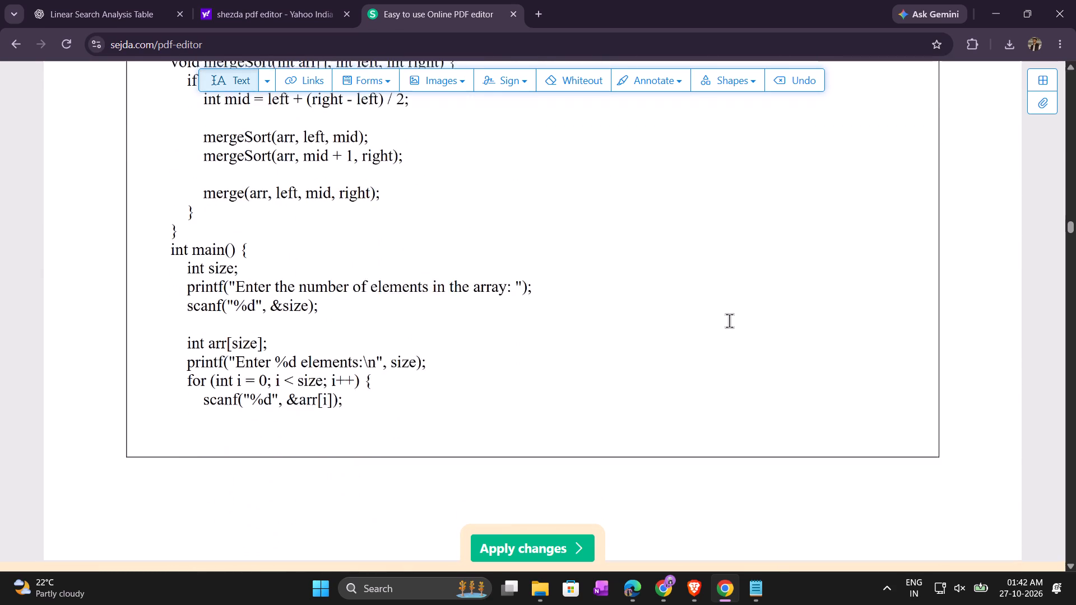
scroll(729, 320, "down", 10)
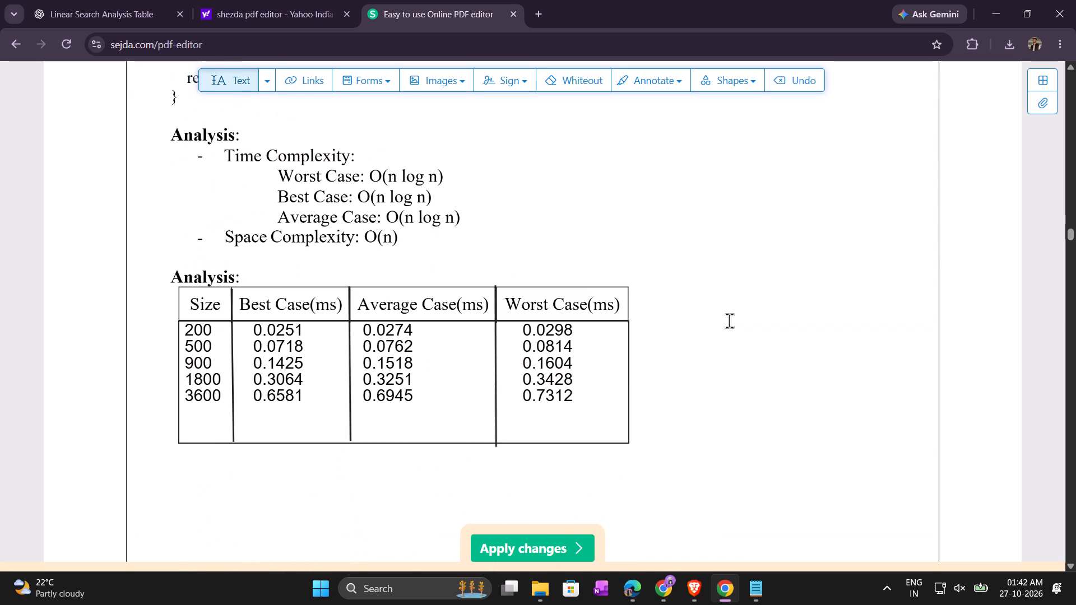
left_click(761, 601)
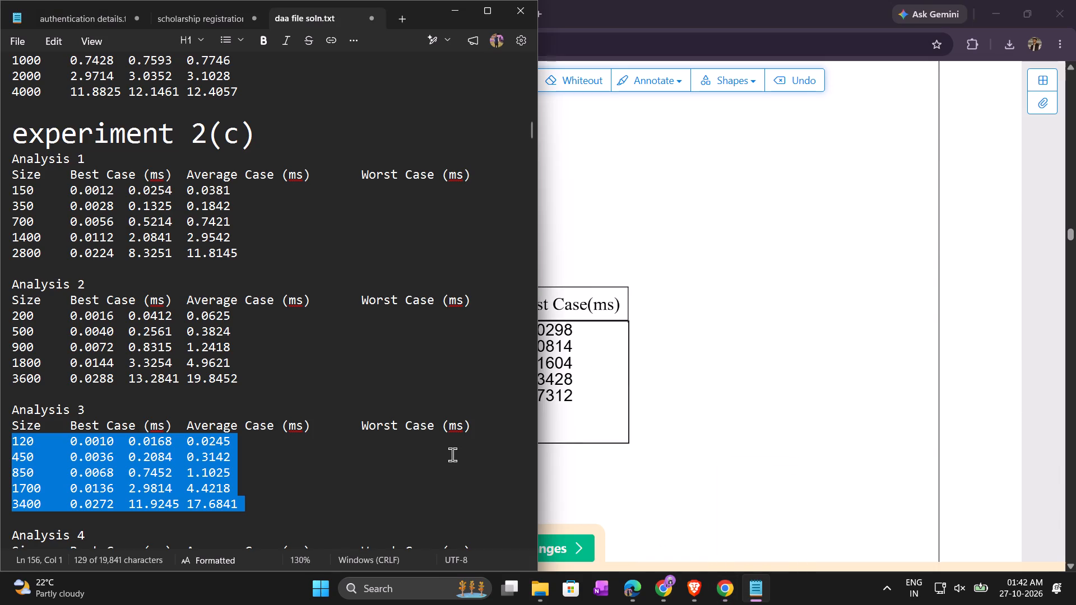
scroll(344, 497, "down", 2)
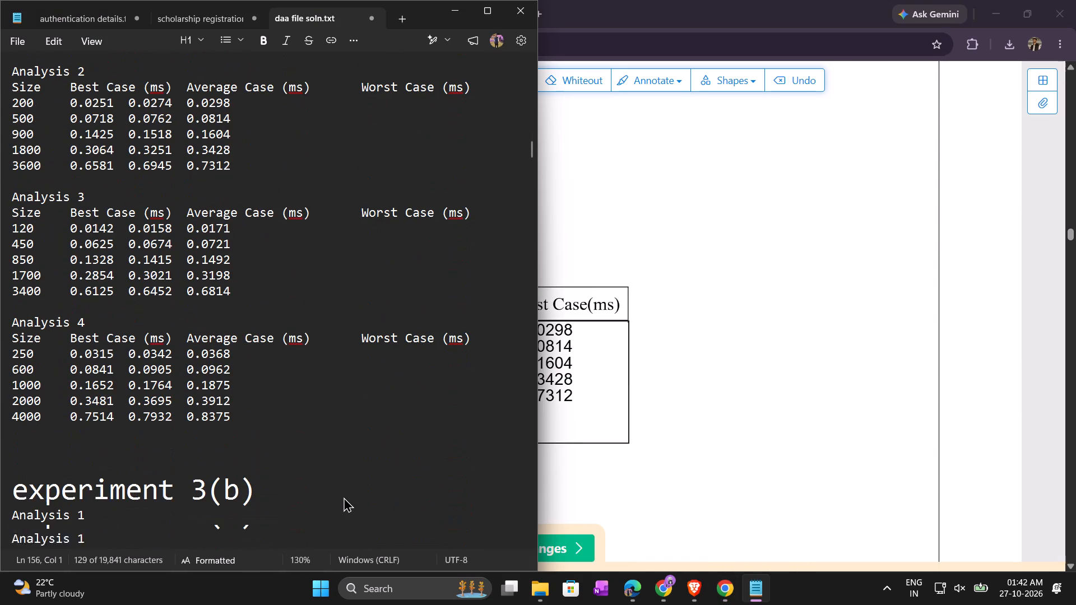
left_click_drag(233, 293, 17, 222)
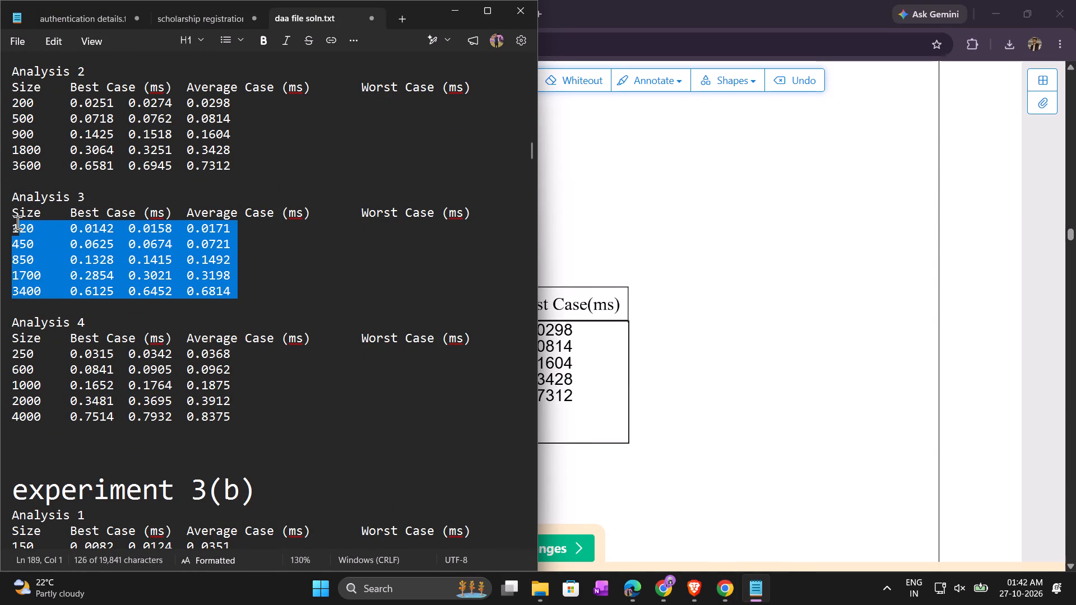
left_click_drag(17, 222, 11, 229)
key("ctrl+c")
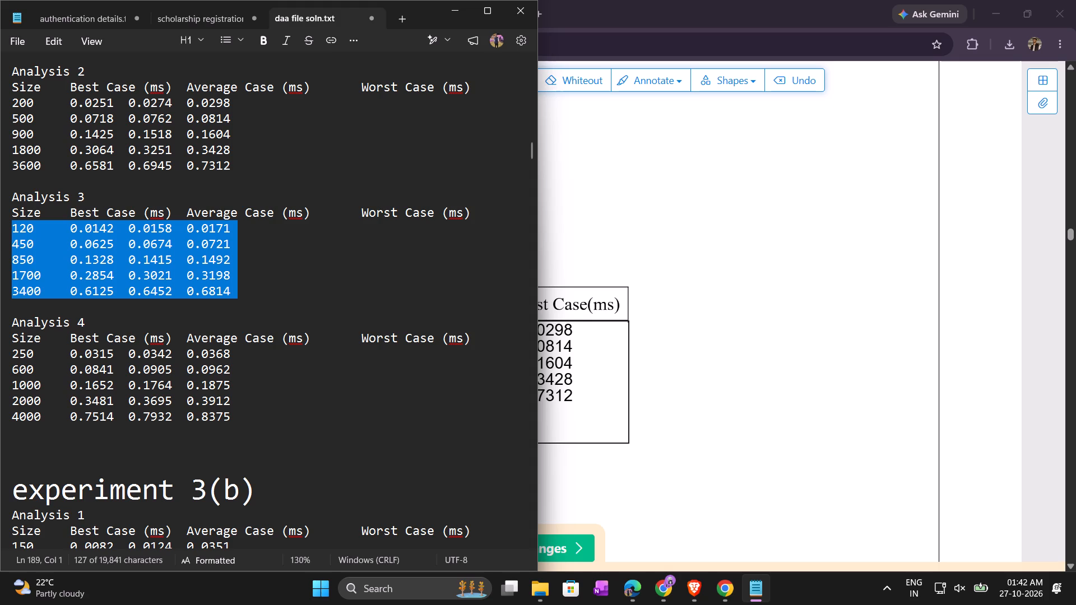
left_click(547, 387)
left_click(431, 362)
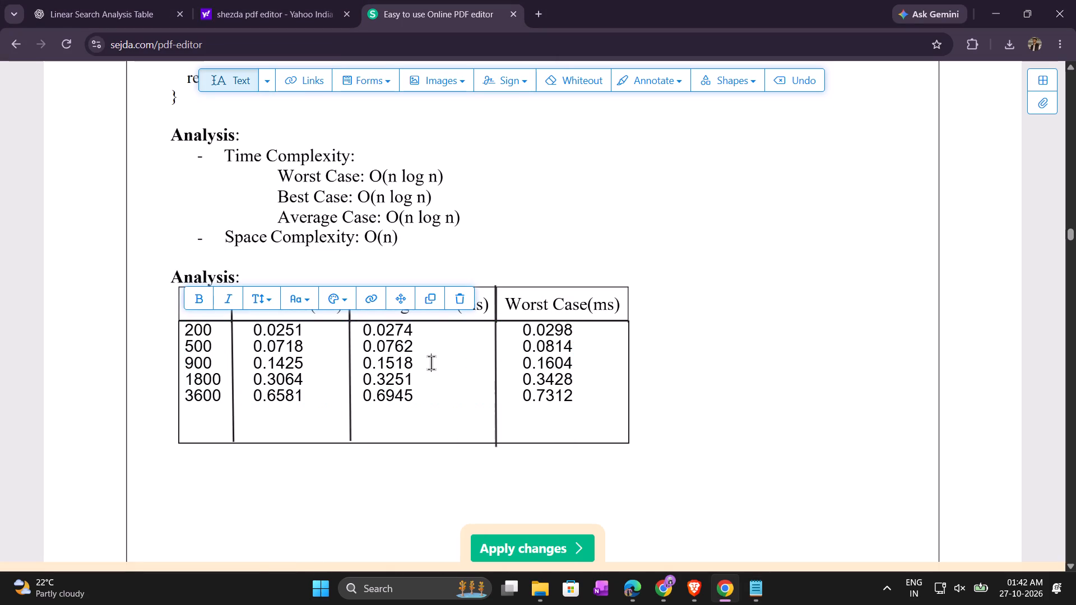
key("ctrl+a")
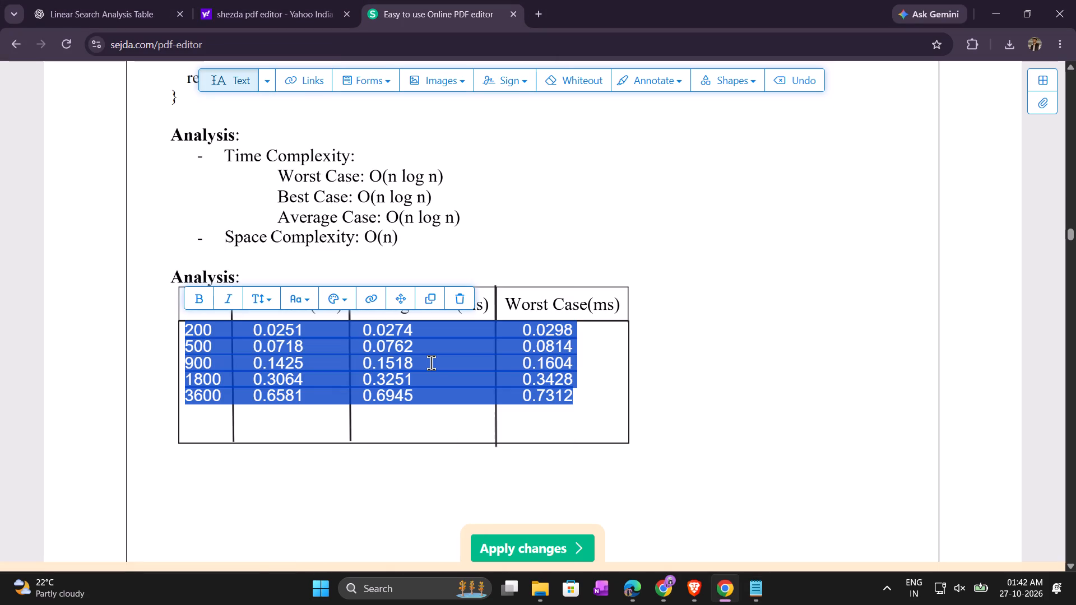
key("ctrl+v")
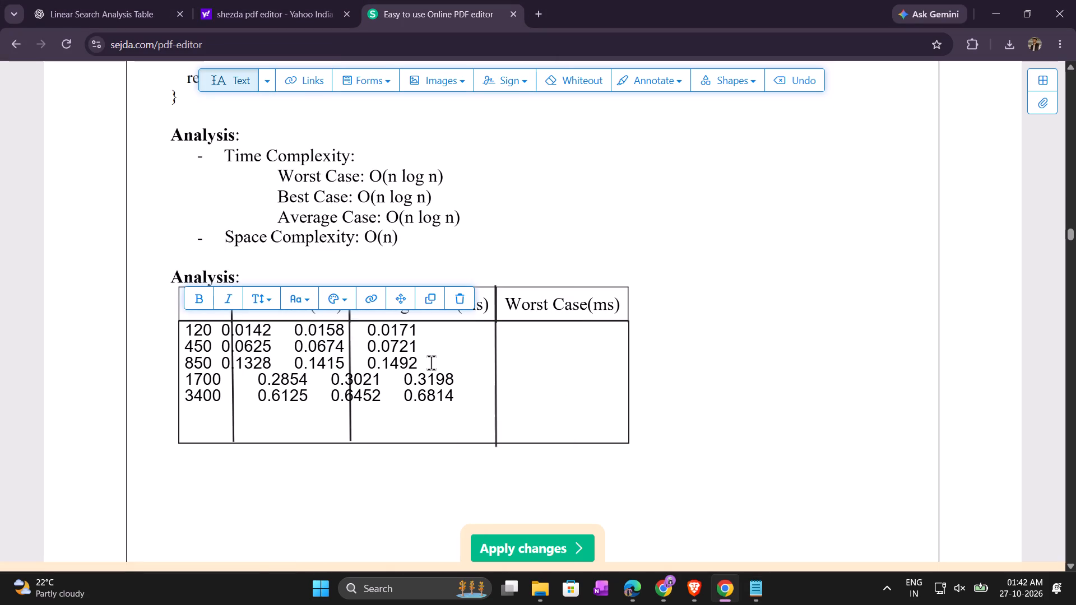
Paste the copied gap from clipboard history after sizes 120, 450, 850, 1700 and 3400 to shift their Best Case values over.
left_click(215, 333)
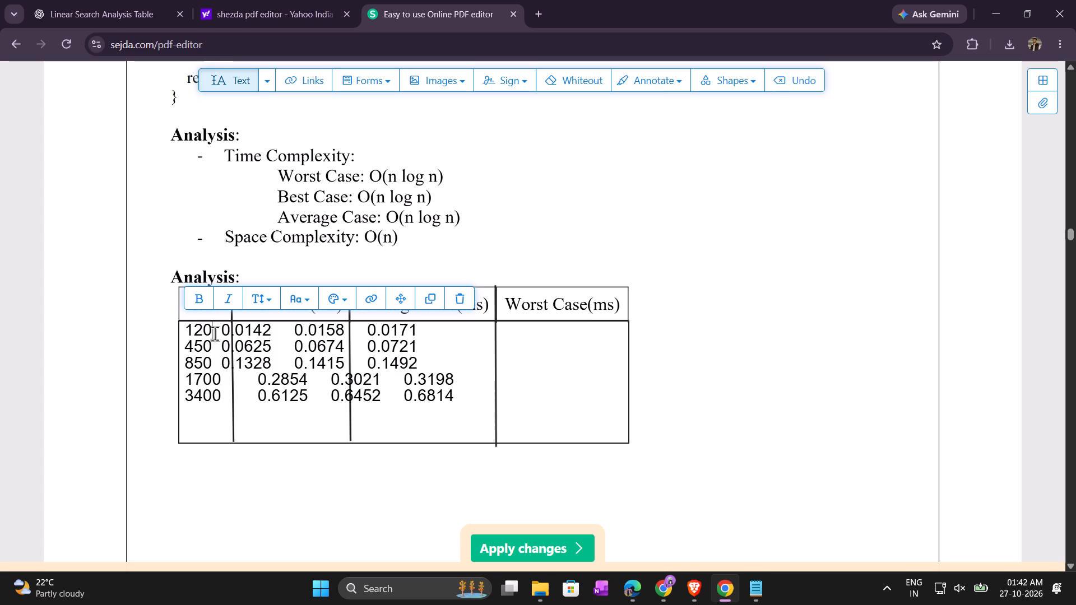
left_click(724, 78)
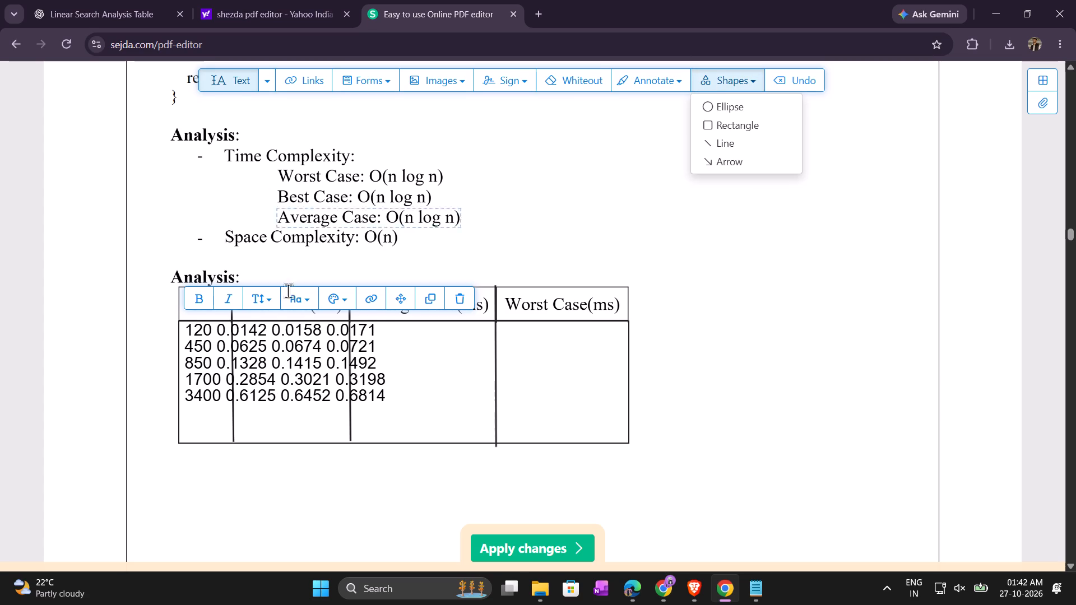
left_click(214, 331)
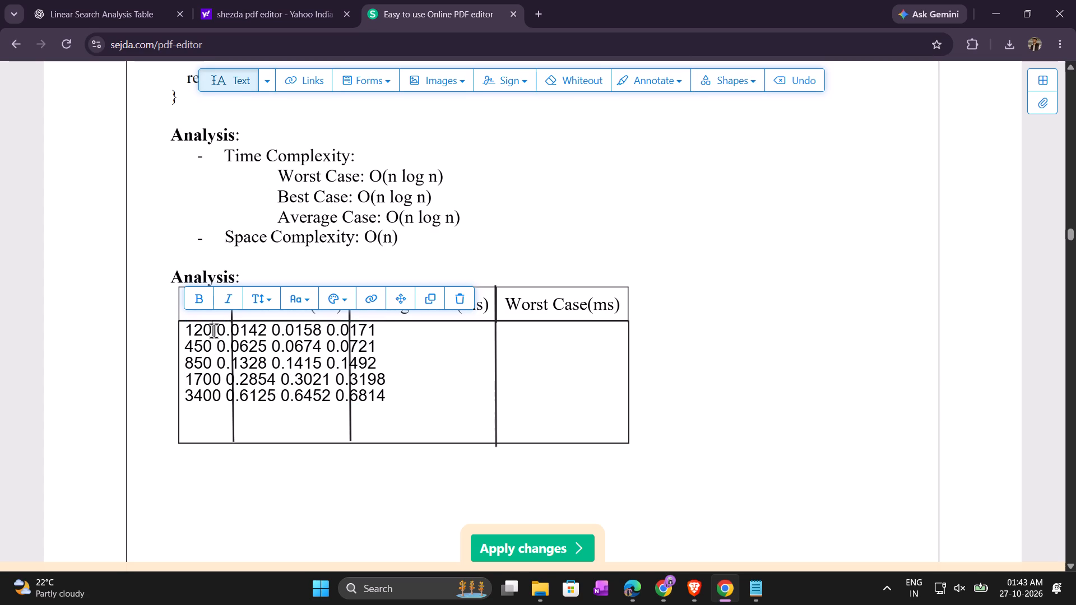
key("super+v")
left_click(392, 218)
key("ctrl+v")
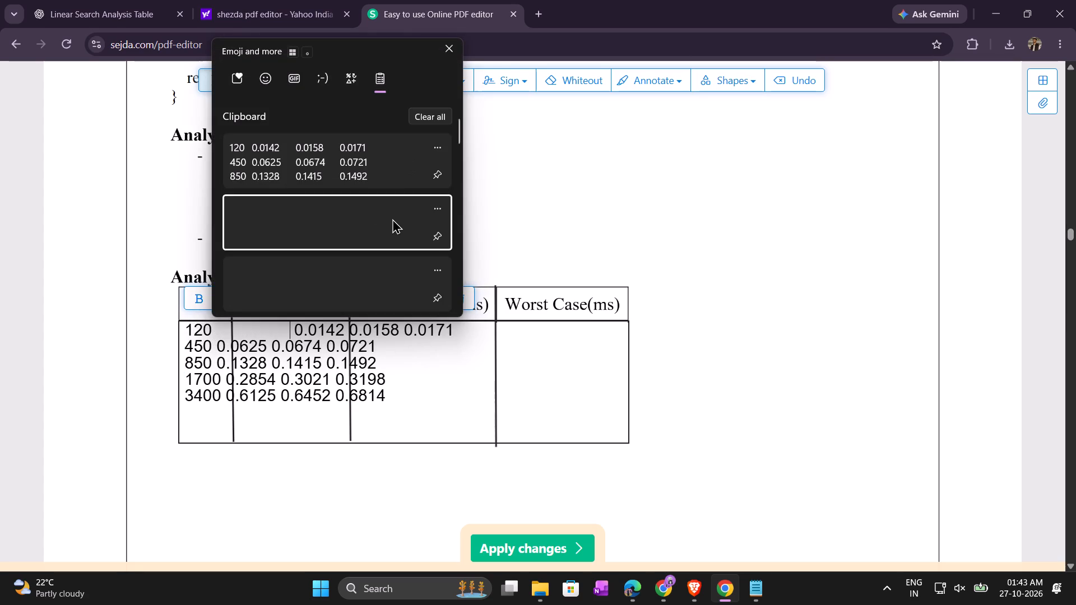
left_click(211, 342)
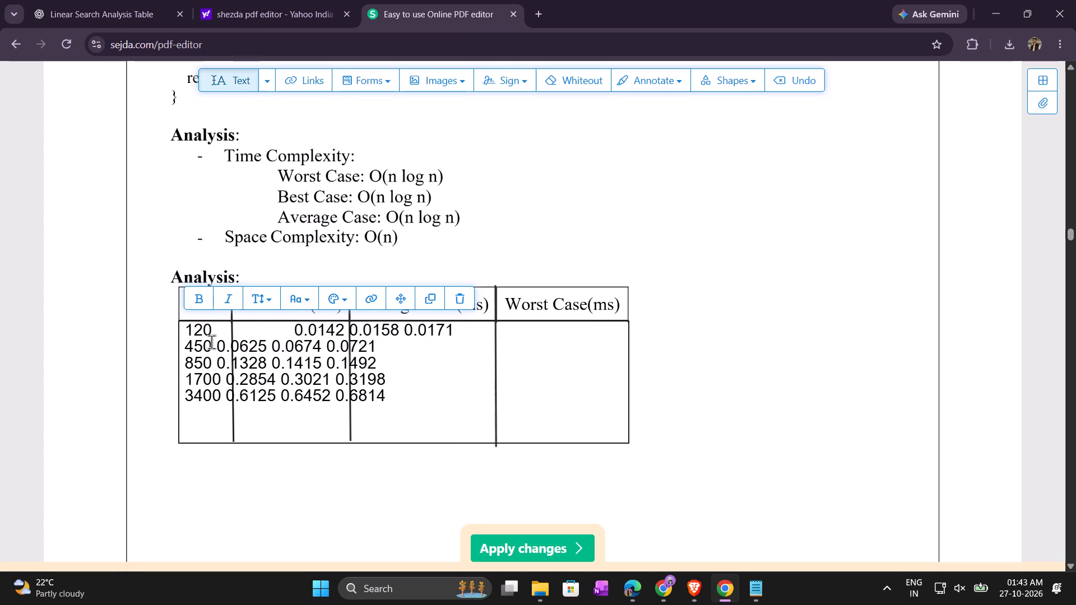
key("ctrl+v")
left_click(213, 362)
key("ctrl+v")
left_click(224, 378, "ctrl")
key("ctrl+v")
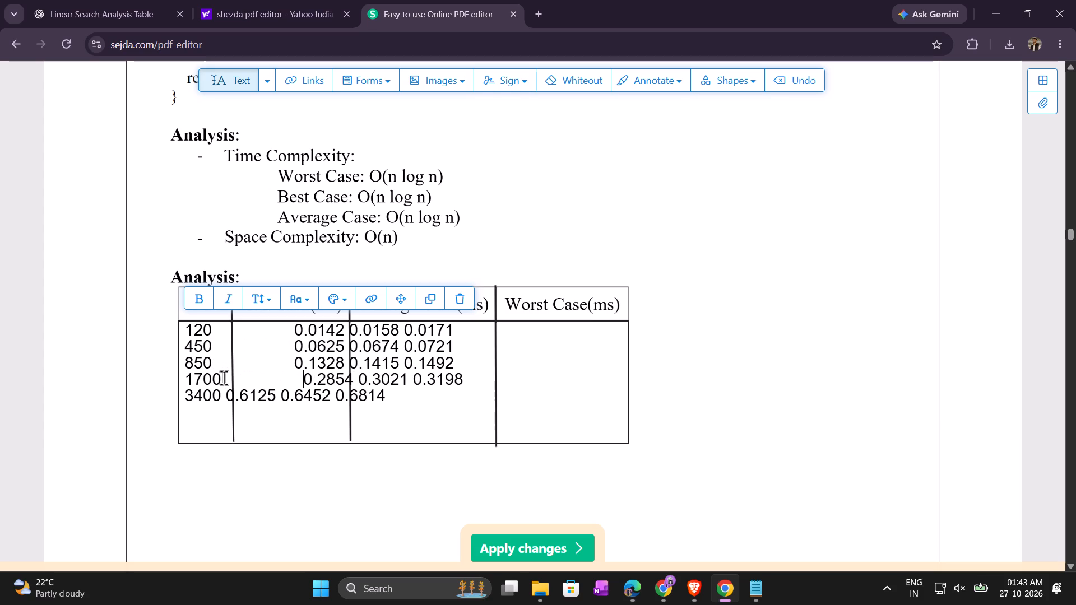
left_click(226, 387)
key("ctrl+v")
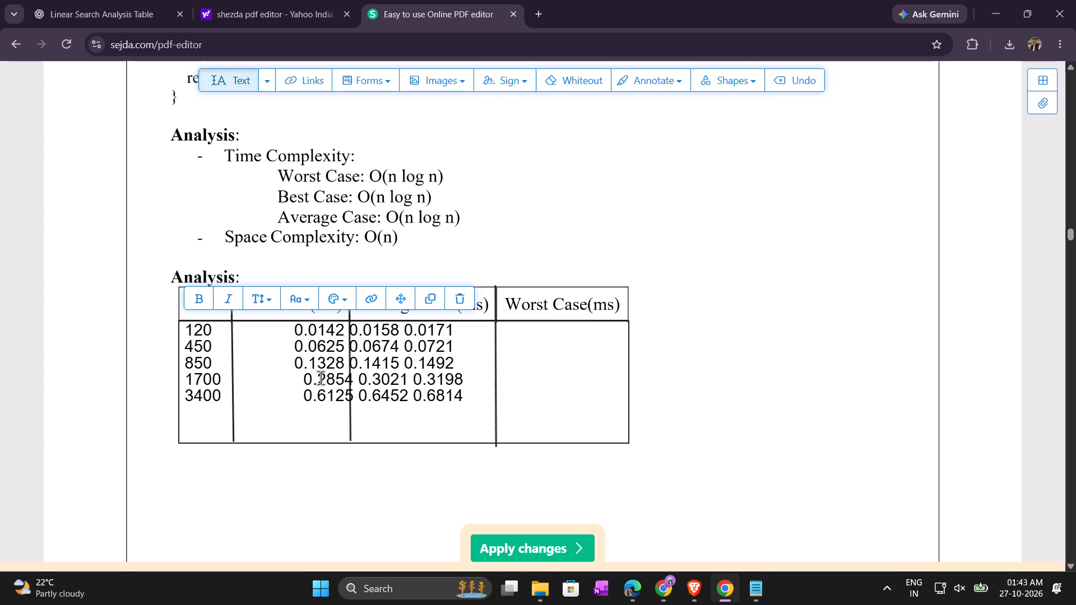
Remove two spaces before 0.2854 and two before 0.6125 to line them up with the other Best Case values.
left_click(302, 378)
key("BackSpace")
key("BackSpace")
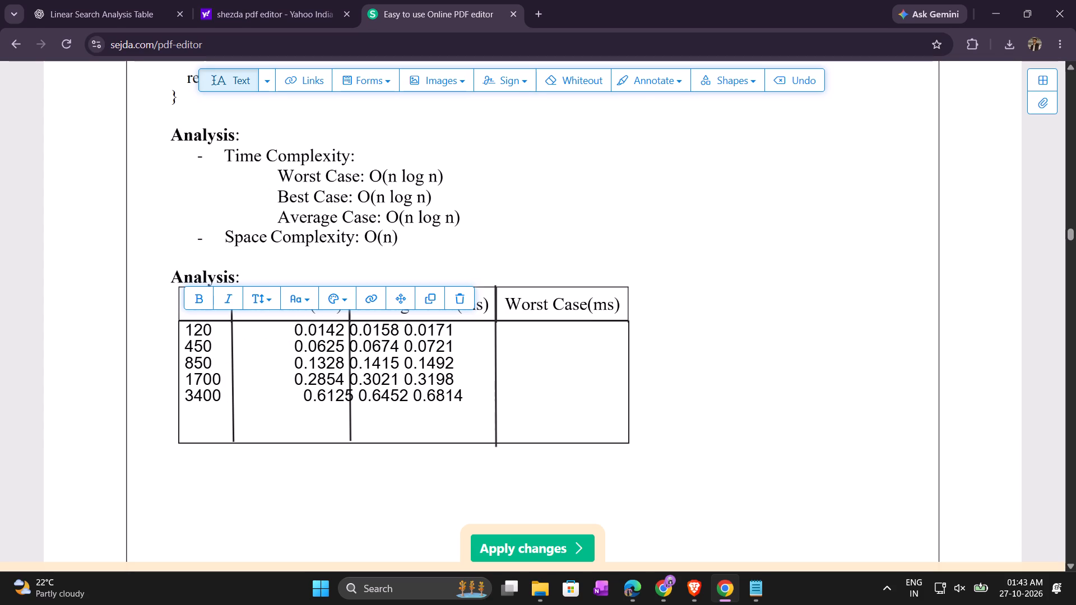
key("Down")
key("BackSpace")
key("BackSpace")
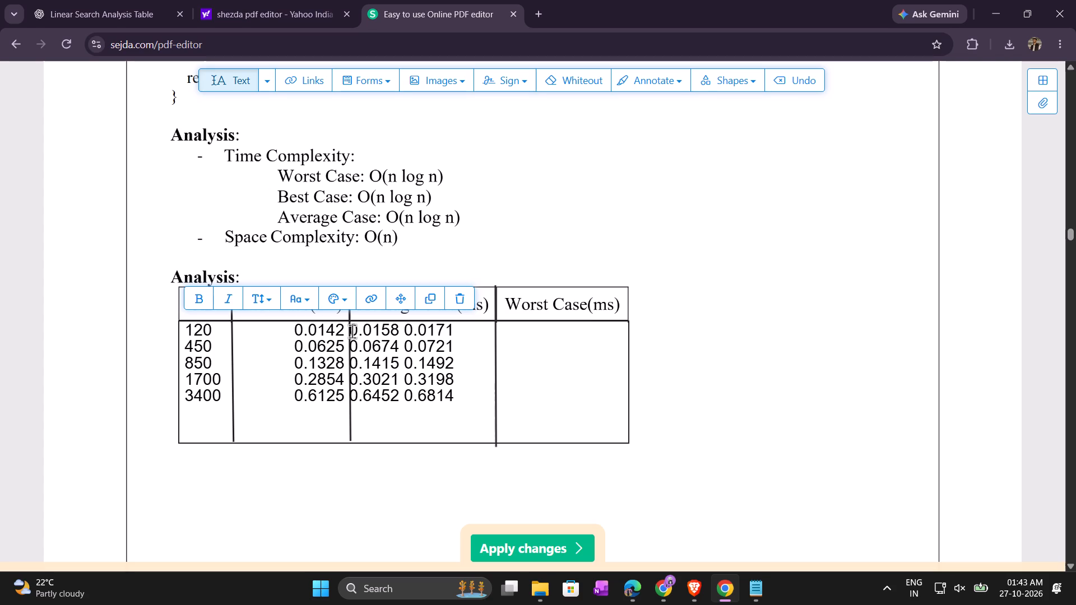
Insert three spaces before each of 0.0158, 0.0674, 0.1415, 0.3021 and 0.6452 to move them into the Average Case column.
left_click(352, 331)
key("space")
key("space")
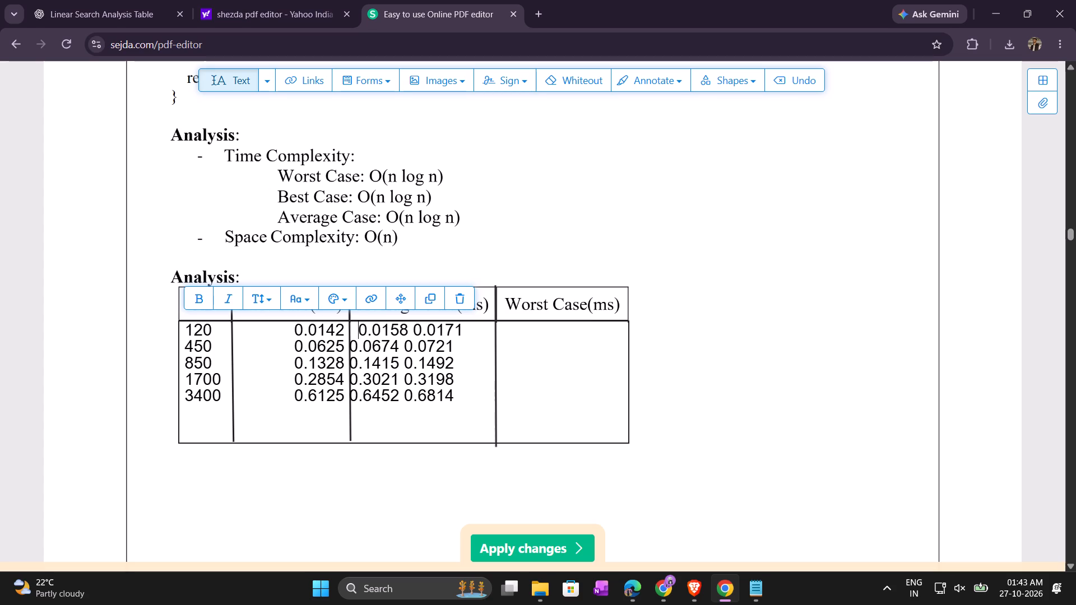
key("space")
left_click(347, 344)
key("space")
key("space")
key("space")
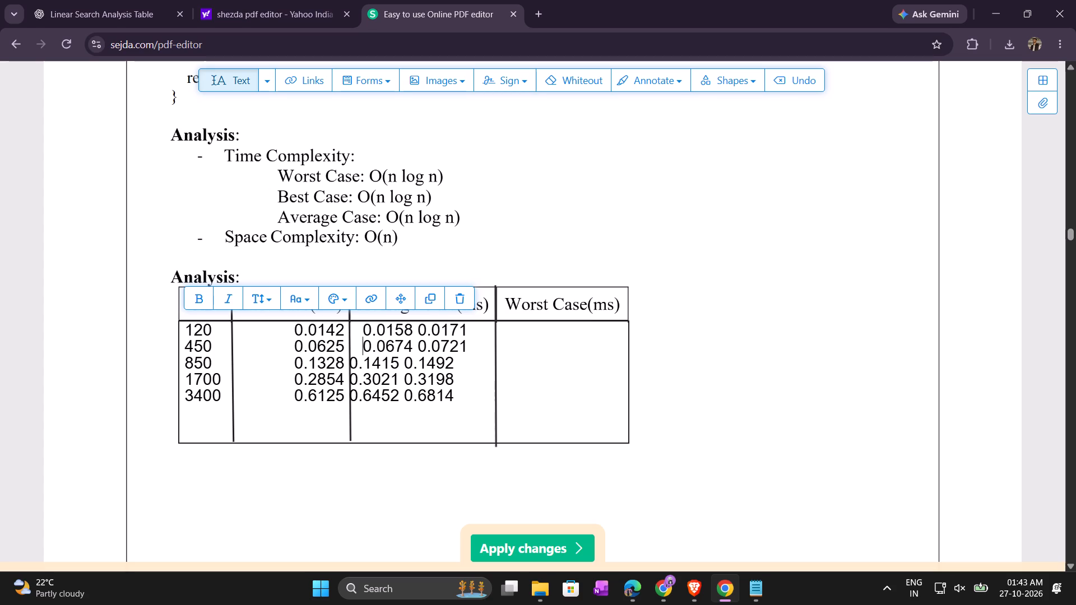
left_click(345, 353)
key("space")
key("space")
key("space")
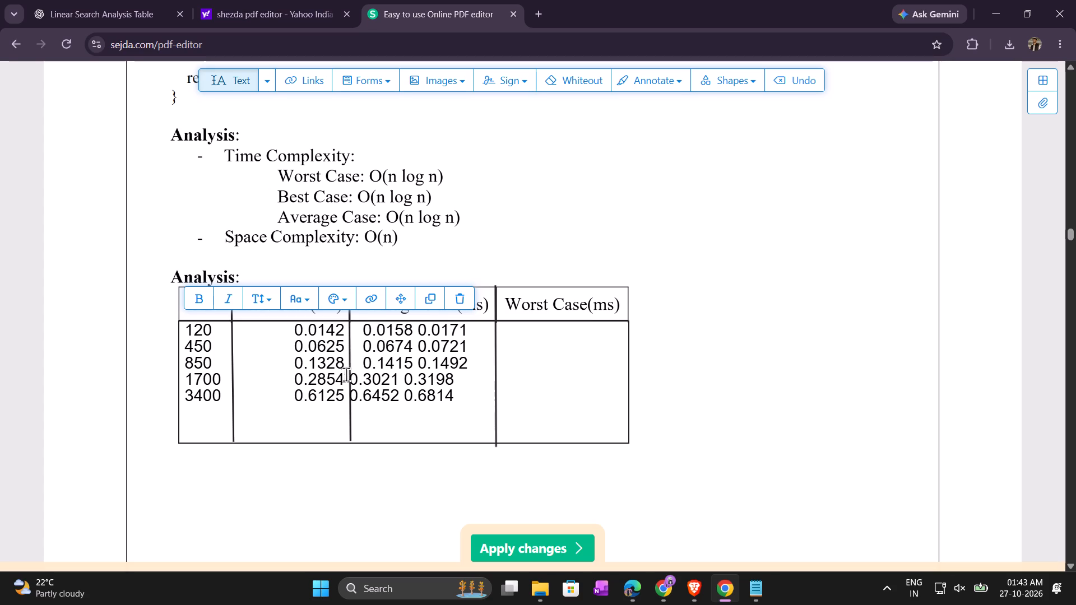
left_click(347, 380)
key("space")
key("space")
key("space")
left_click(347, 387)
key("space")
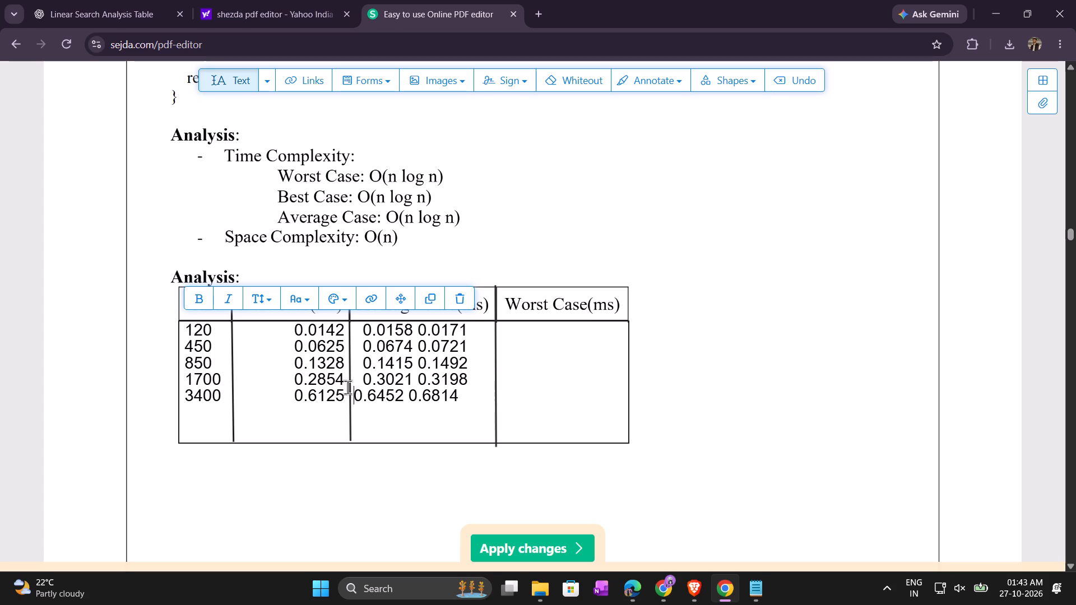
key("space")
key("space")
Insert spaces after 0.0158 in the 120 row until 0.0171 sits in the Worst Case column.
left_click(418, 329)
key("space")
key("space")
key("space")
key("space")
key("space")
key("space")
key("space")
key("space")
key("space")
key("space")
key("space")
key("space")
key("space")
key("space")
key("space")
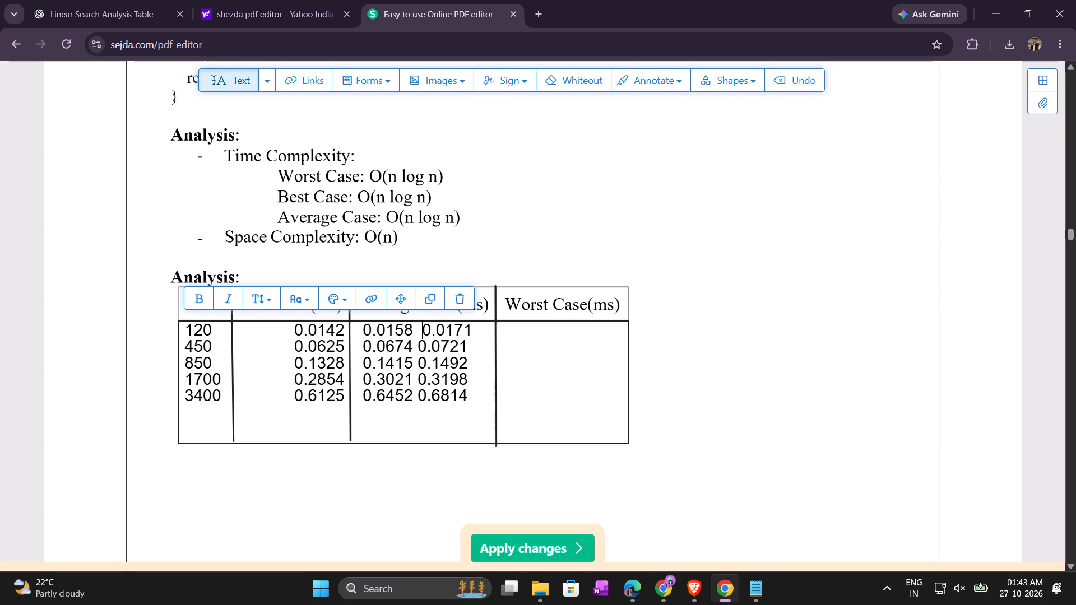
key("space")
key("space")
key("space")
key("space")
key("space")
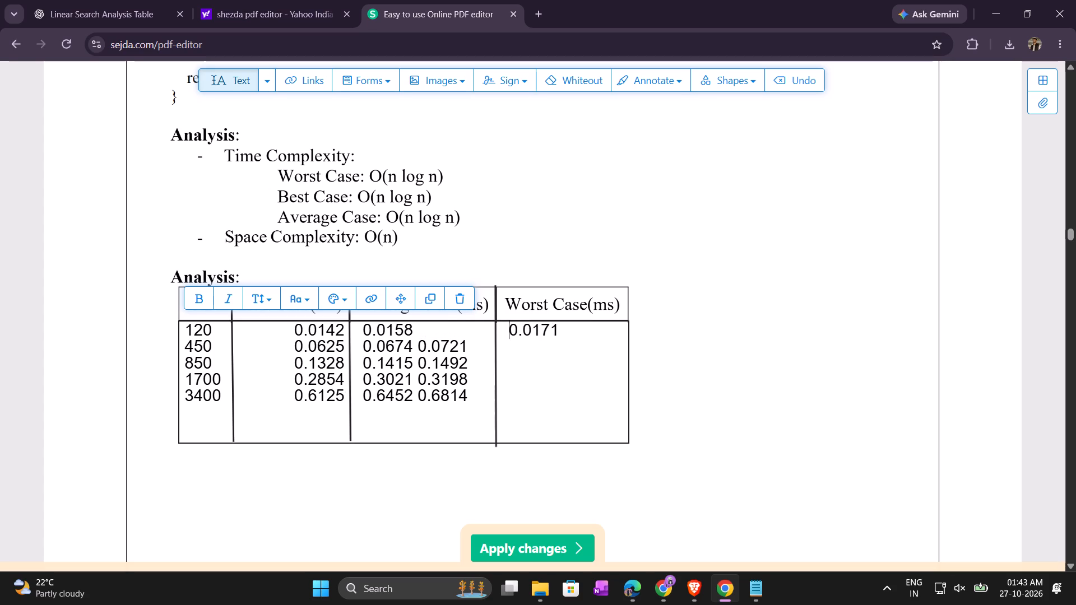
key("space")
Copy the gap before 0.0171 and paste it into the other rows, moving 0.0721, 0.1492, 0.3198 and 0.6814 into the Worst Case column.
left_click_drag(518, 330, 509, 329)
left_click_drag(509, 329, 422, 336)
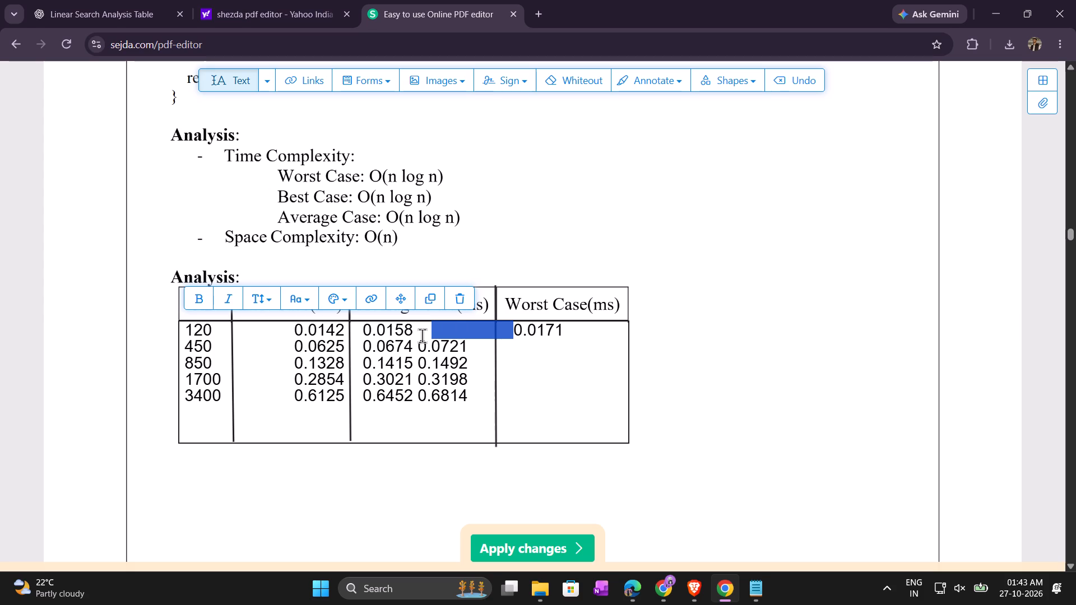
key("ctrl+c")
left_click(418, 349)
key("ctrl+v")
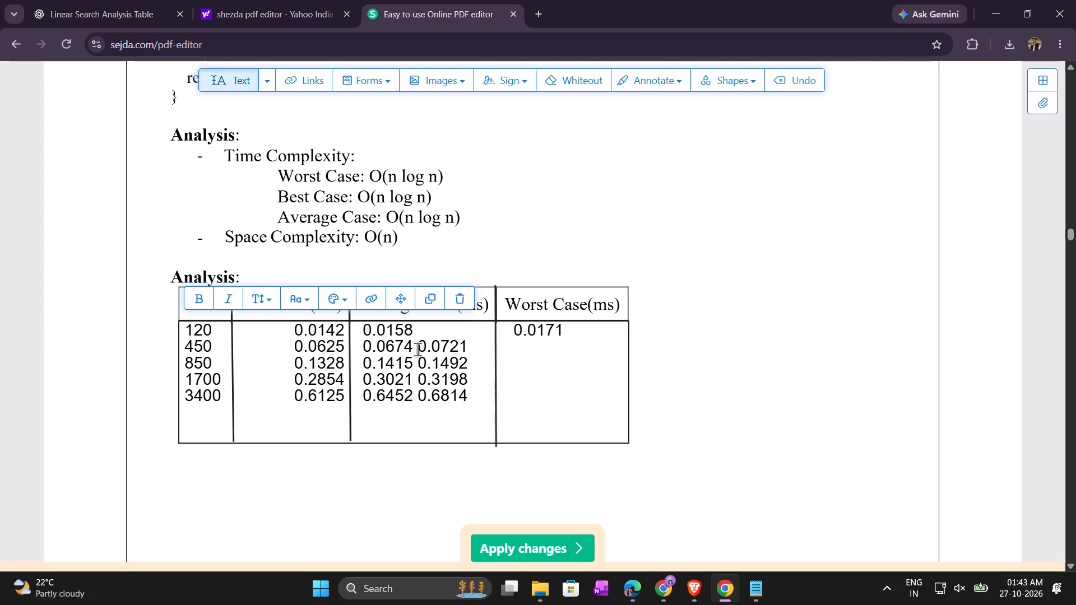
left_click(414, 365)
key("ctrl+v")
left_click(418, 376, "ctrl")
key("ctrl+v")
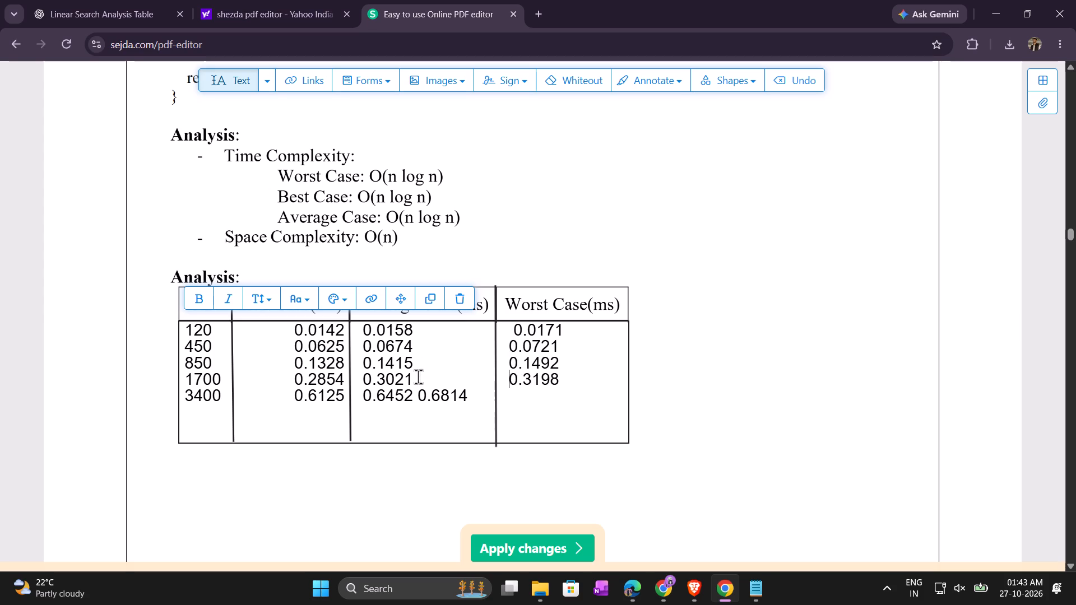
left_click(416, 391)
key("ctrl+v")
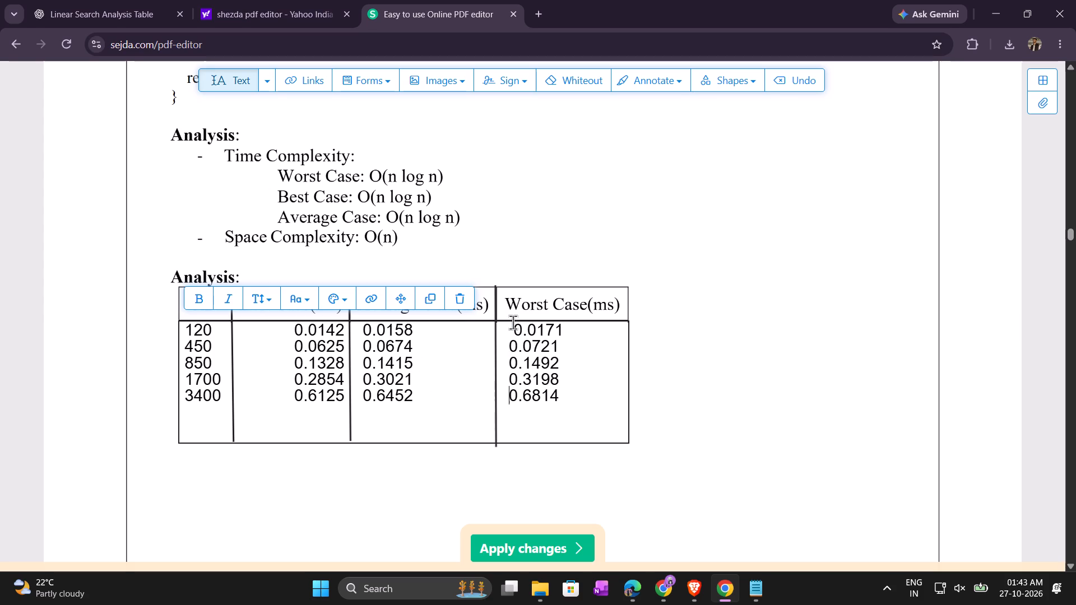
Remove one space before 0.0171 to align it with the other Worst Case values.
left_click(513, 322)
key("BackSpace")
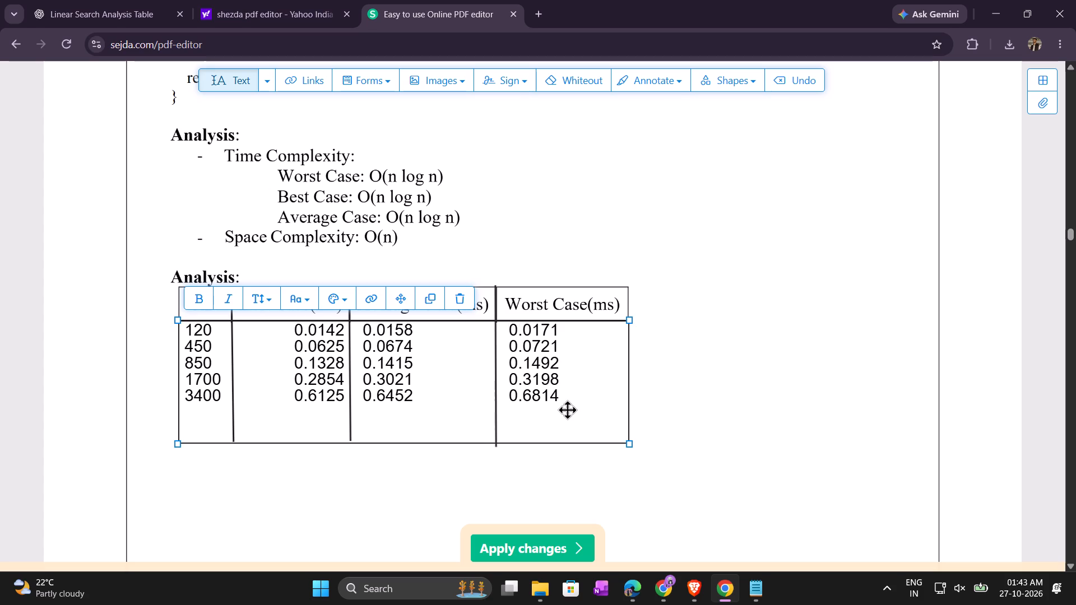
Remove two spaces before each of 0.0142, 0.0625, 0.1328, 0.2854 and 0.6125 in merge sort's Best Case column.
scroll(567, 409, "down", 1)
left_click(285, 312)
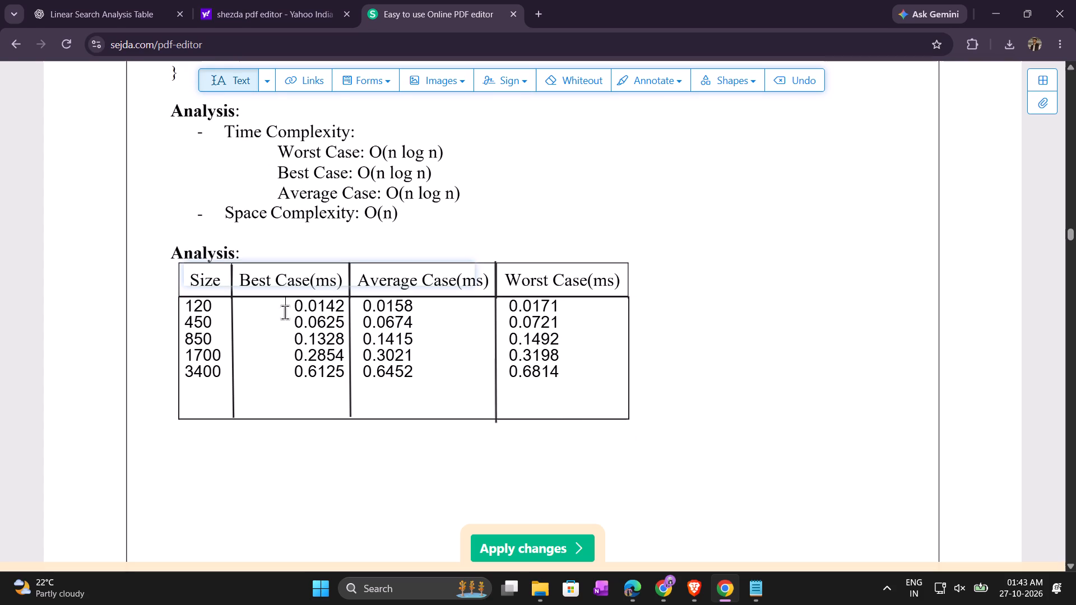
key("BackSpace")
key("BackSpace")
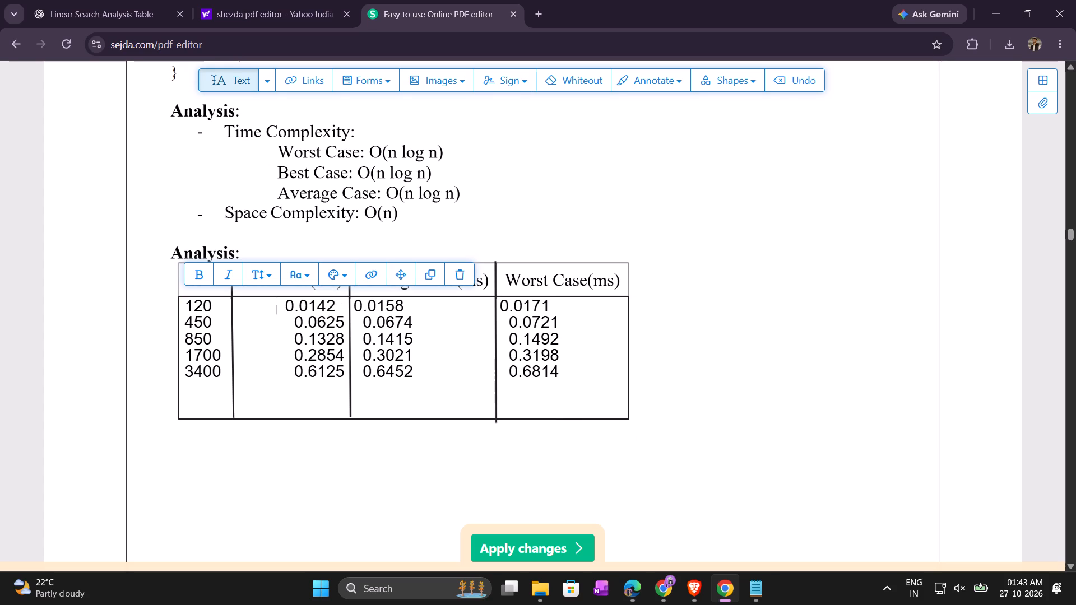
key("Down")
key("BackSpace")
key("BackSpace")
key("Down")
key("BackSpace")
key("BackSpace")
key("Down")
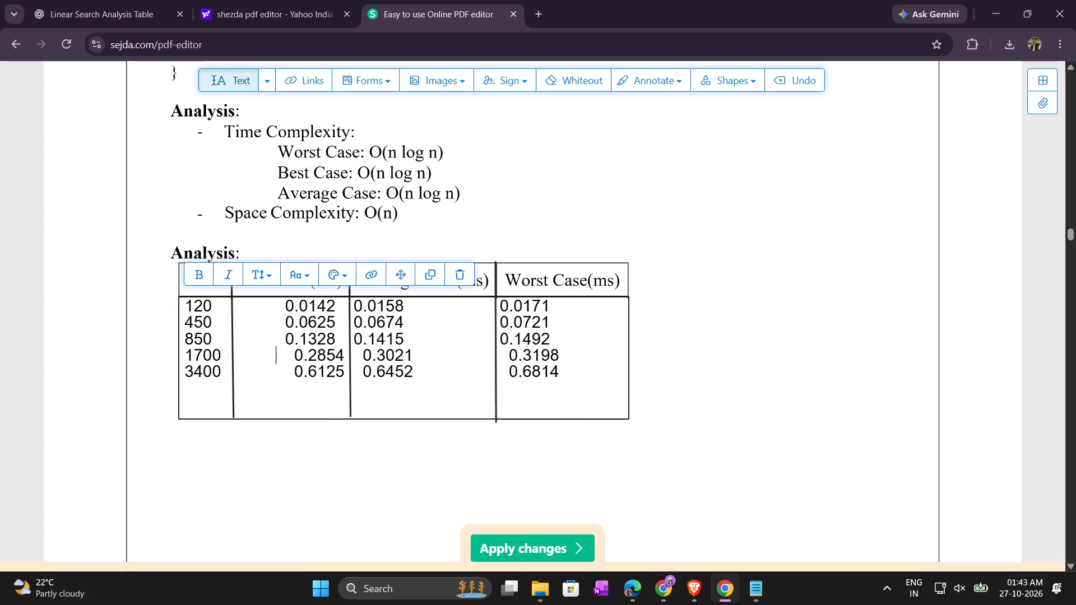
key("BackSpace")
key("BackSpace")
key("Down")
key("BackSpace")
key("BackSpace")
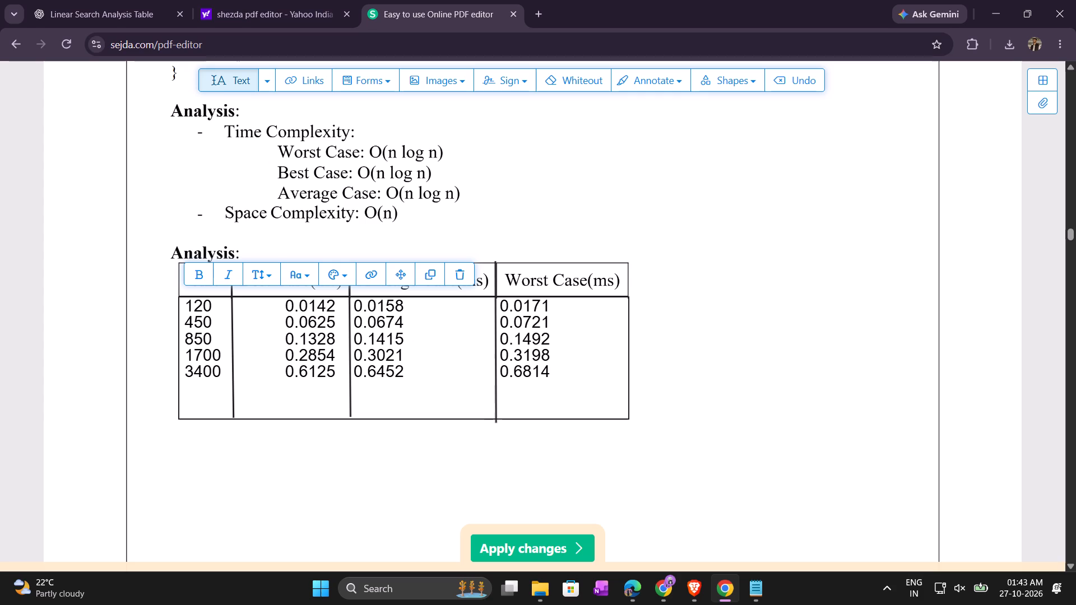
Insert two spaces after 0.0142, 0.0625 and 0.1328 to realign the Average and Worst Case values in the 120, 450 and 850 rows.
left_click(338, 304)
key("space")
key("space")
key("Down")
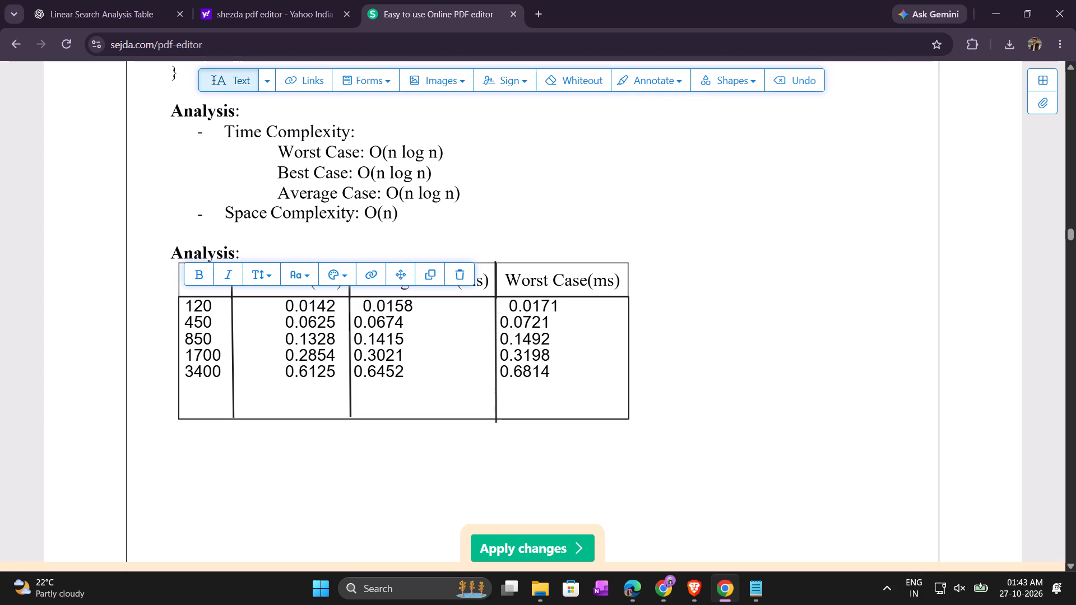
key("space")
key("space")
key("Down")
key("space")
key("space")
Insert two spaces after 0.2854 and 0.6125 to realign the Average and Worst Case values in the 1700 and 3400 rows.
key("Left")
key("Left")
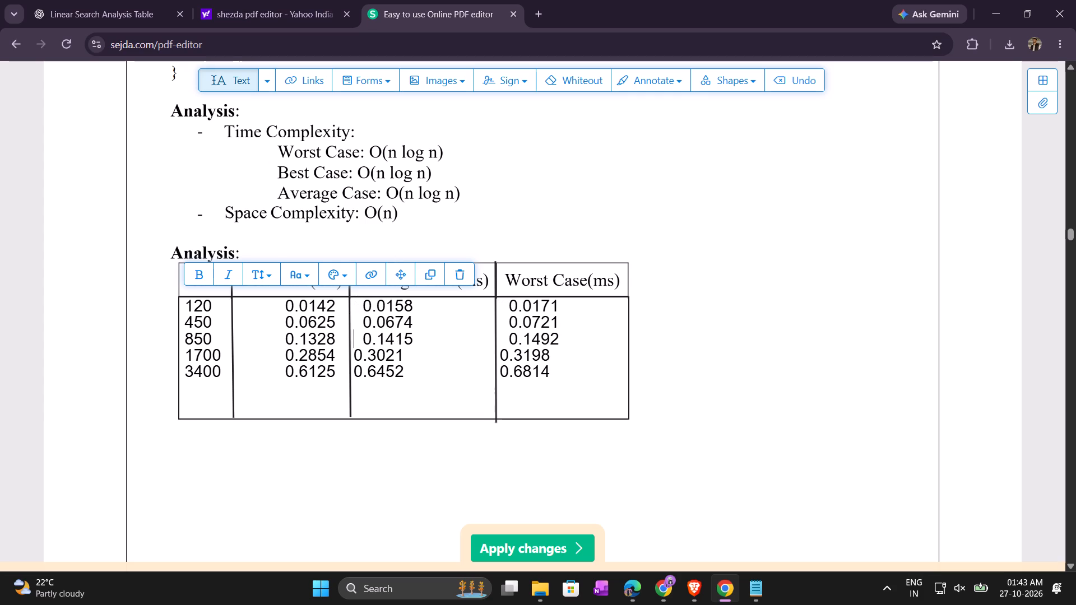
key("Left")
key("Left")
key("Left")
key("Left")
key("space")
key("space")
key("BackSpace")
key("BackSpace")
key("Up")
key("Down")
key("Down")
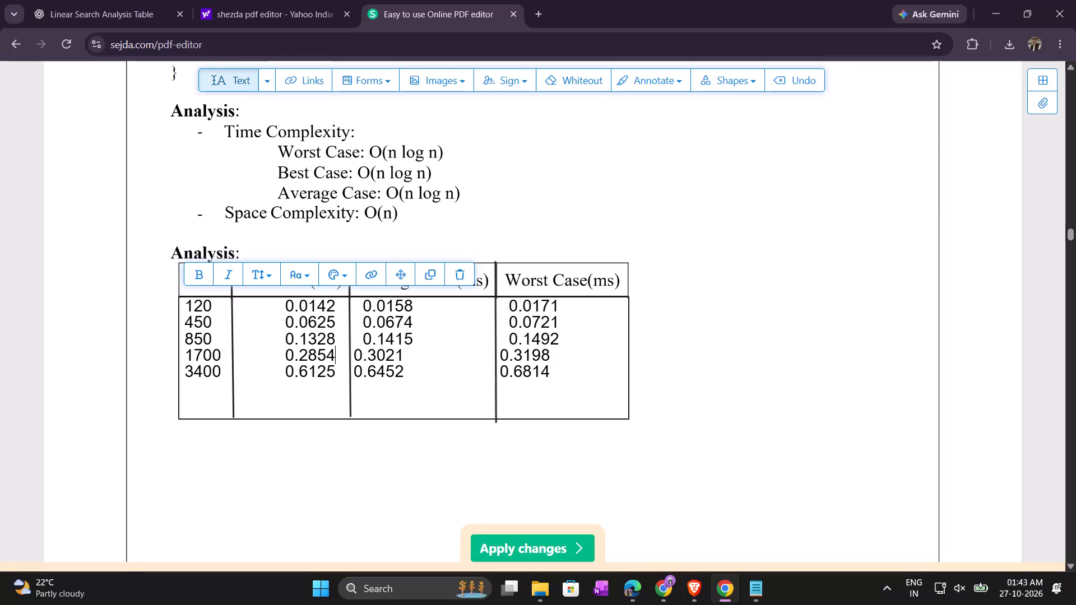
key("space")
key("space")
key("Down")
key("space")
key("space")
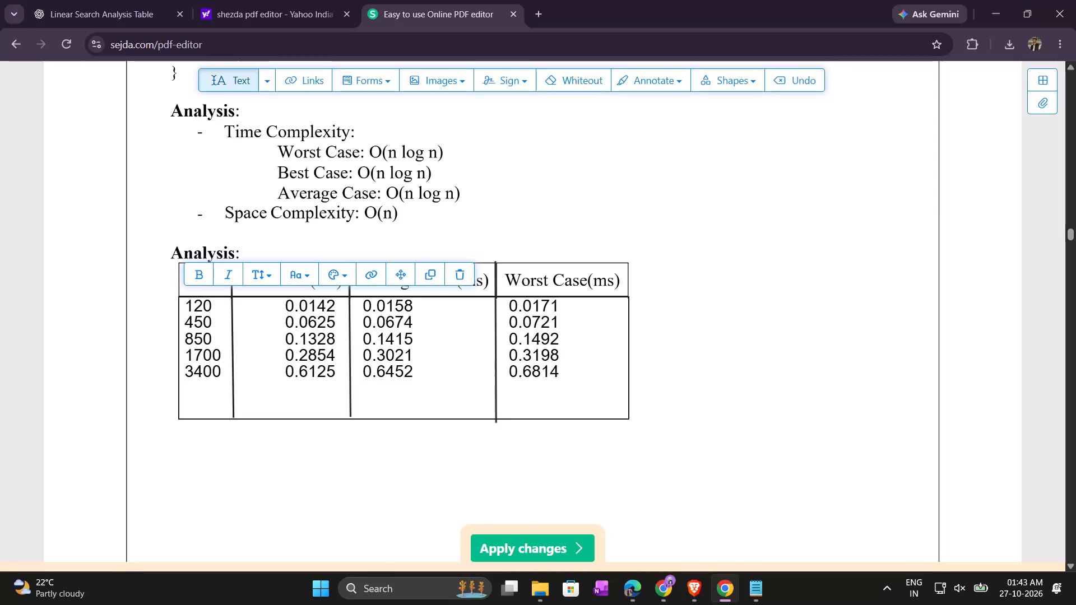
Copy the Analysis 3 rows from 120 to 3400 above experiment 4(A) in Notepad and replace quick sort's table rows in the PDF with them.
scroll(463, 296, "down", 6)
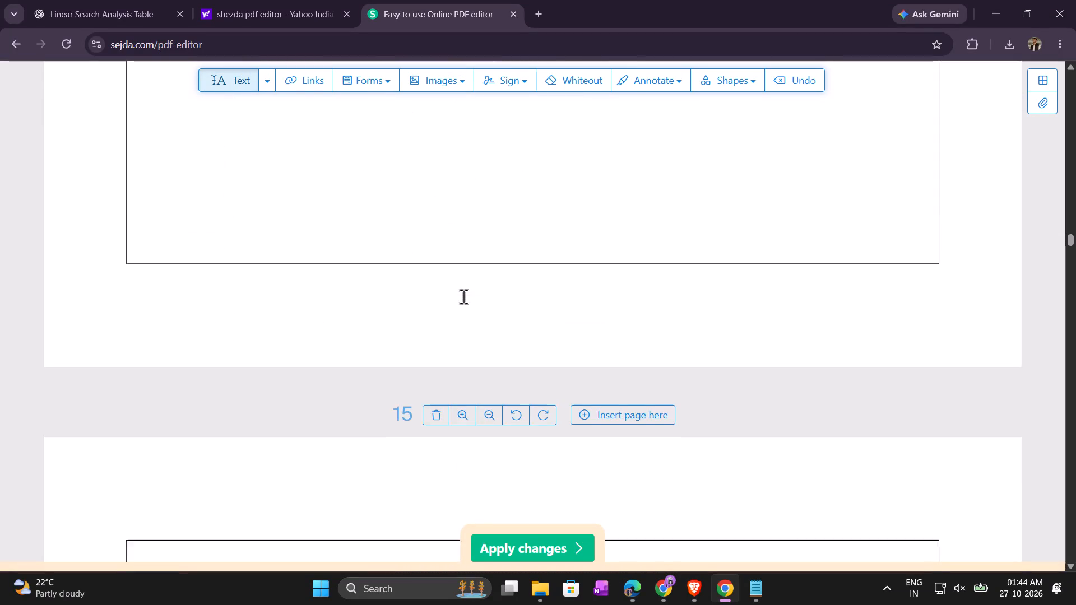
scroll(463, 296, "down", 10)
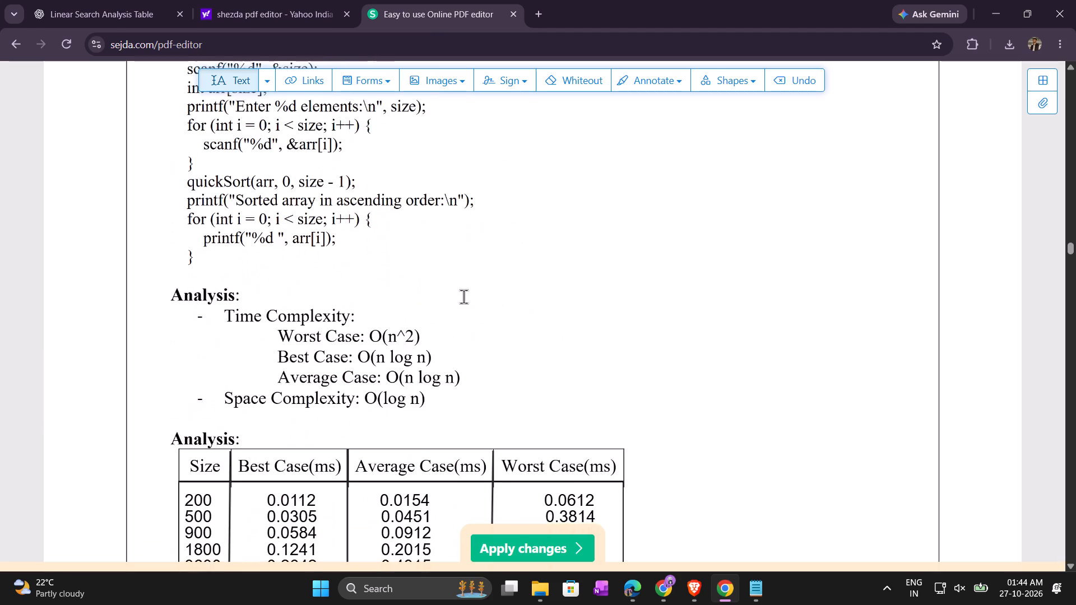
scroll(463, 296, "down", 2)
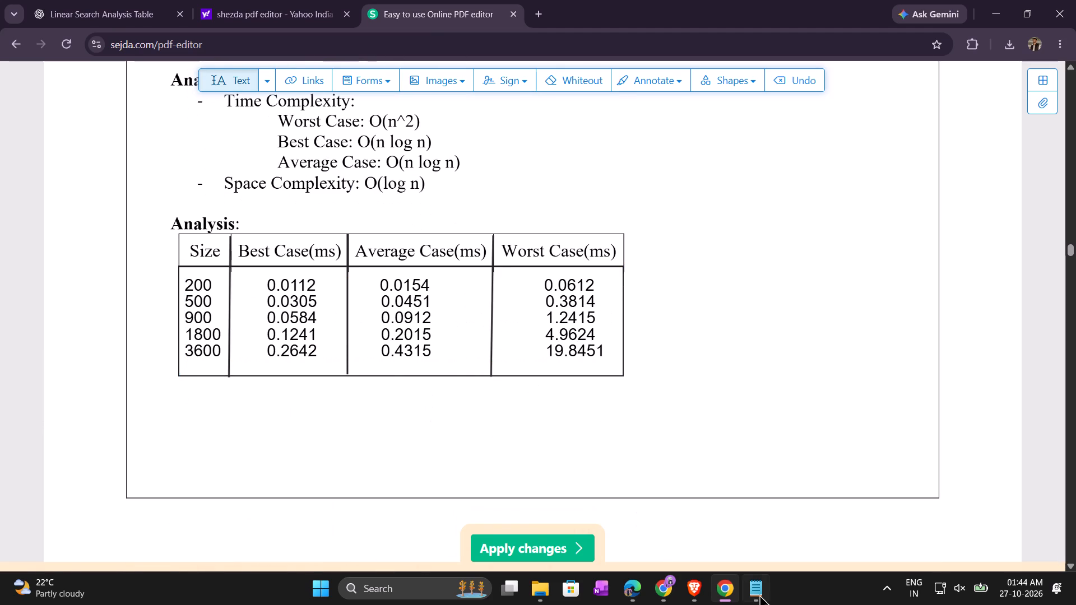
left_click(759, 594)
scroll(428, 485, "down", 2)
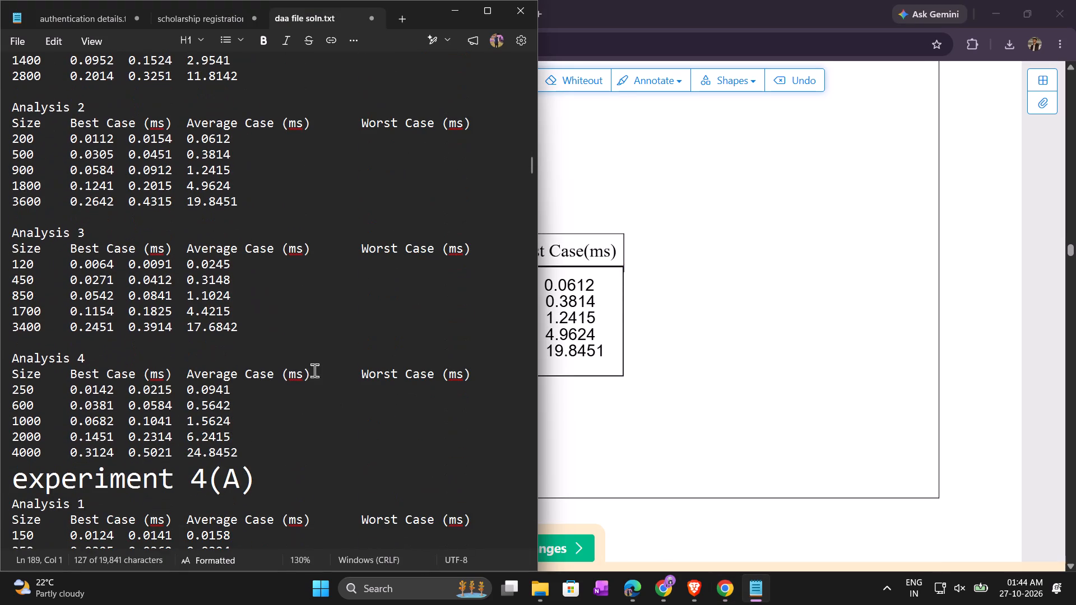
left_click_drag(239, 327, 0, 264)
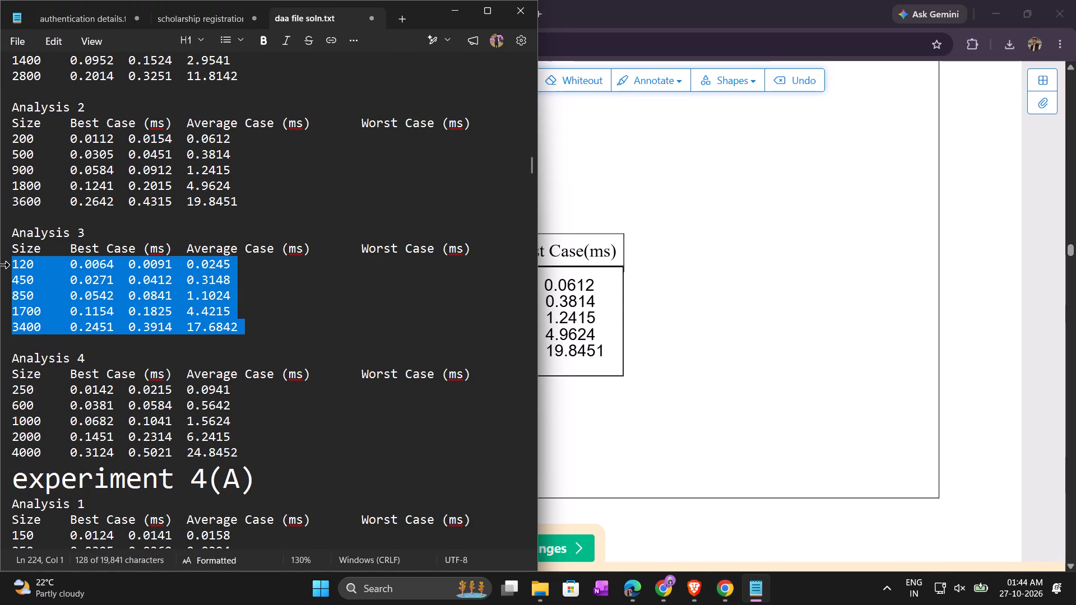
key("ctrl+c")
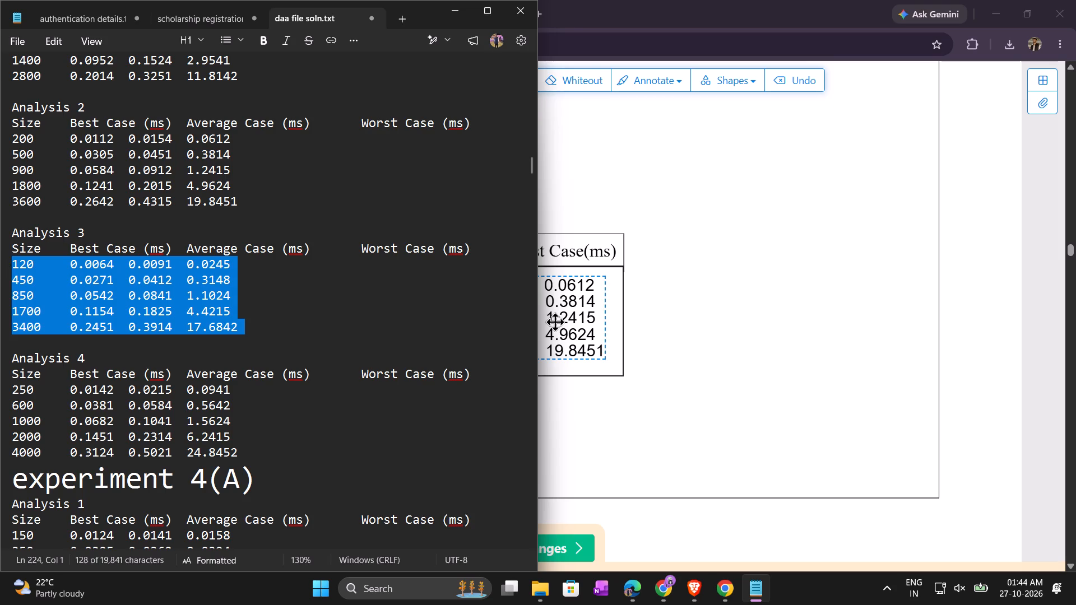
left_click(555, 322)
key("ctrl+a")
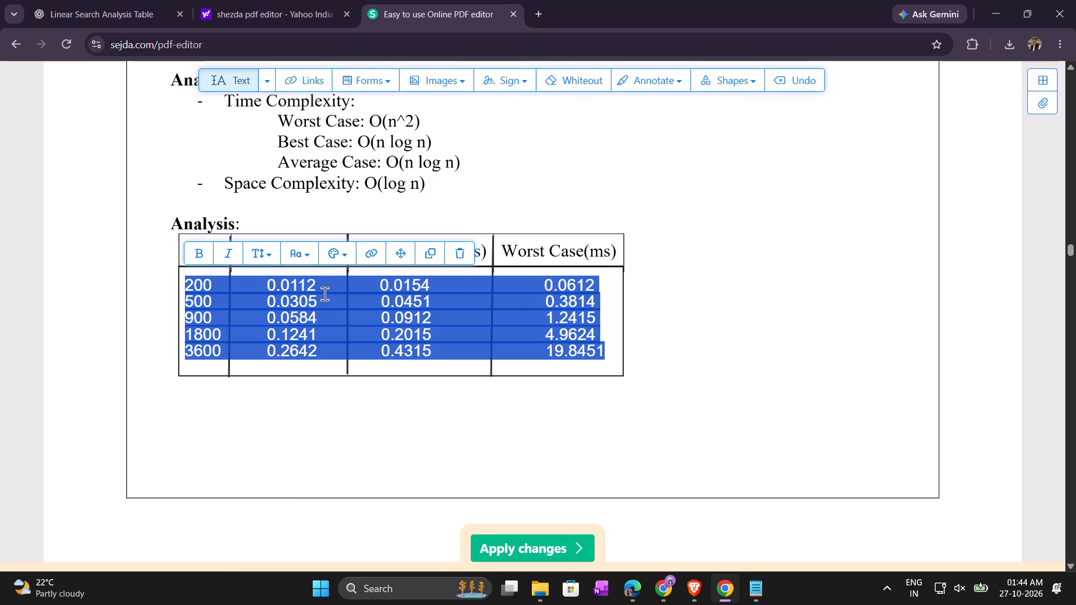
key("ctrl+v")
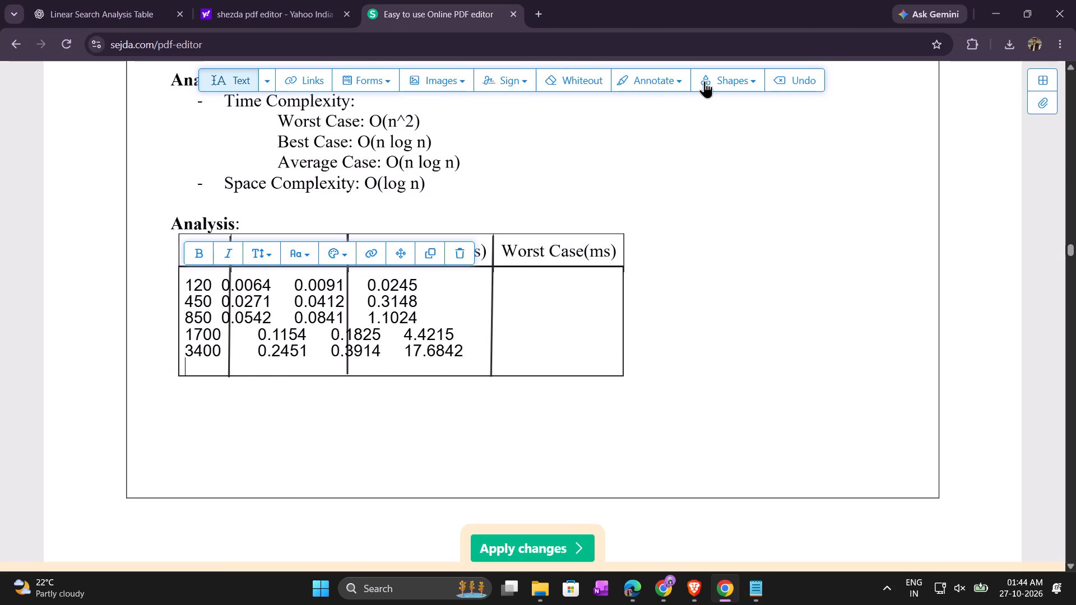
left_click(725, 72)
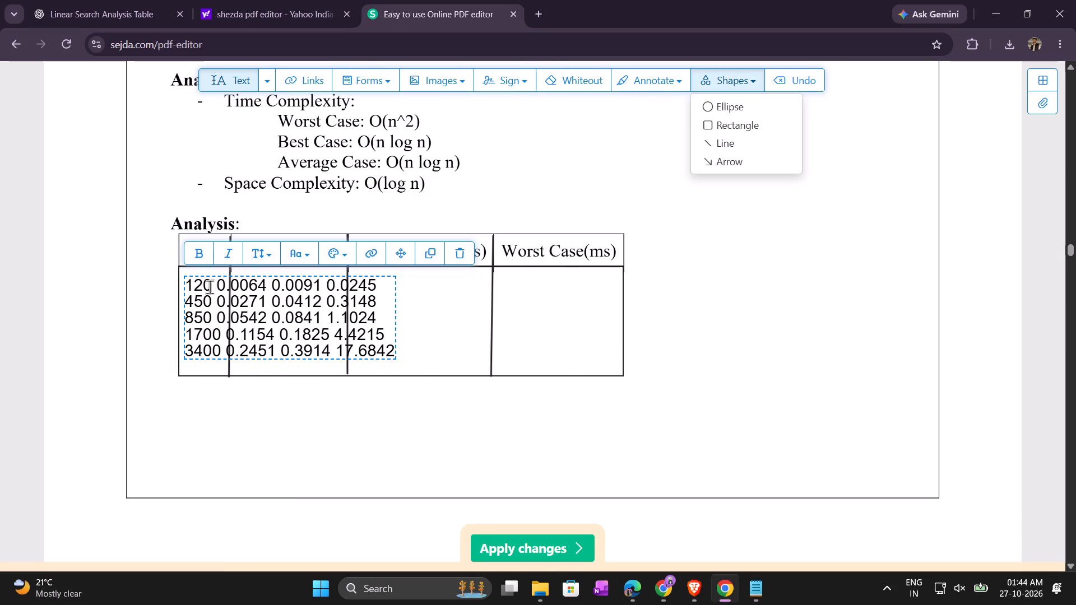
Insert seven spaces after 120 in quick sort's table to move 0.0064 into the Best Case column.
left_click(215, 286)
key("space")
key("space")
key("space")
key("space")
key("space")
key("space")
key("space")
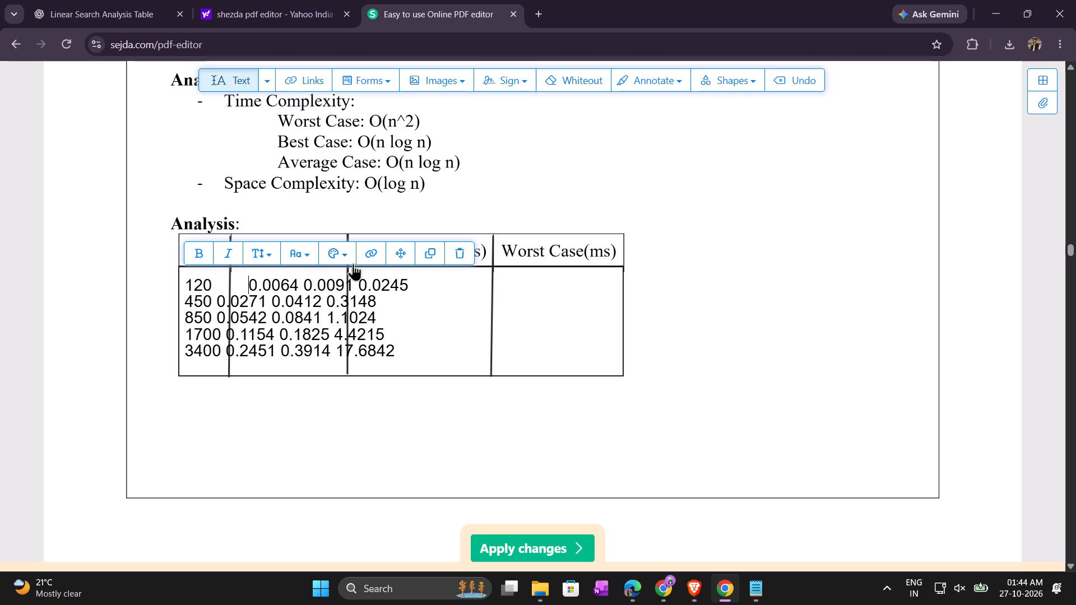
Insert eleven spaces before 0.0091 in the 120 row to move it into the Average Case column.
left_click(304, 286)
key("space")
key("space")
key("space")
key("space")
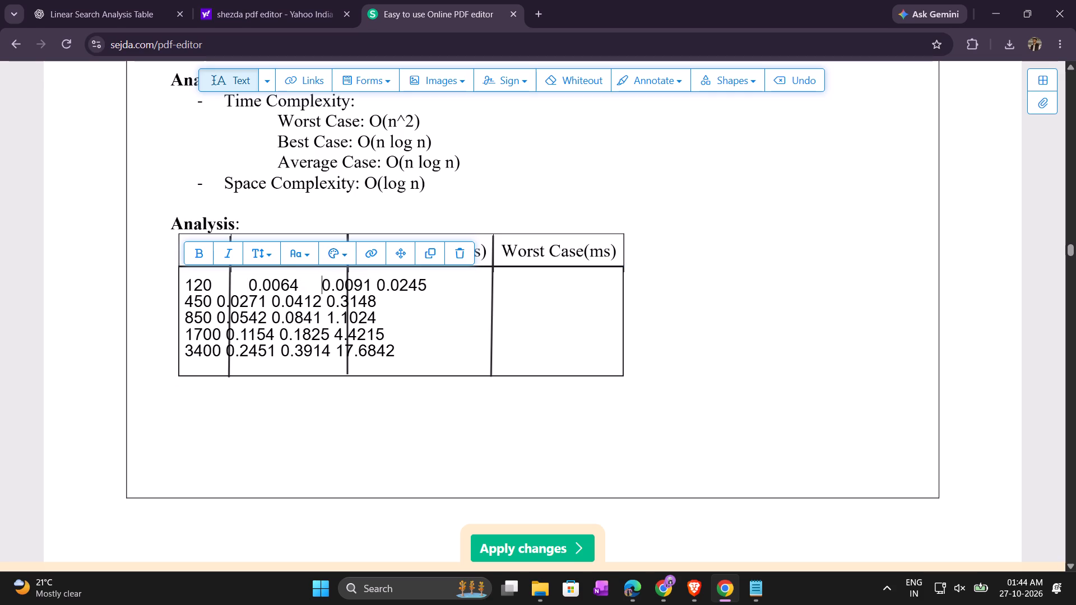
key("space")
key("space")
key("space")
key("space")
key("space")
key("space")
key("space")
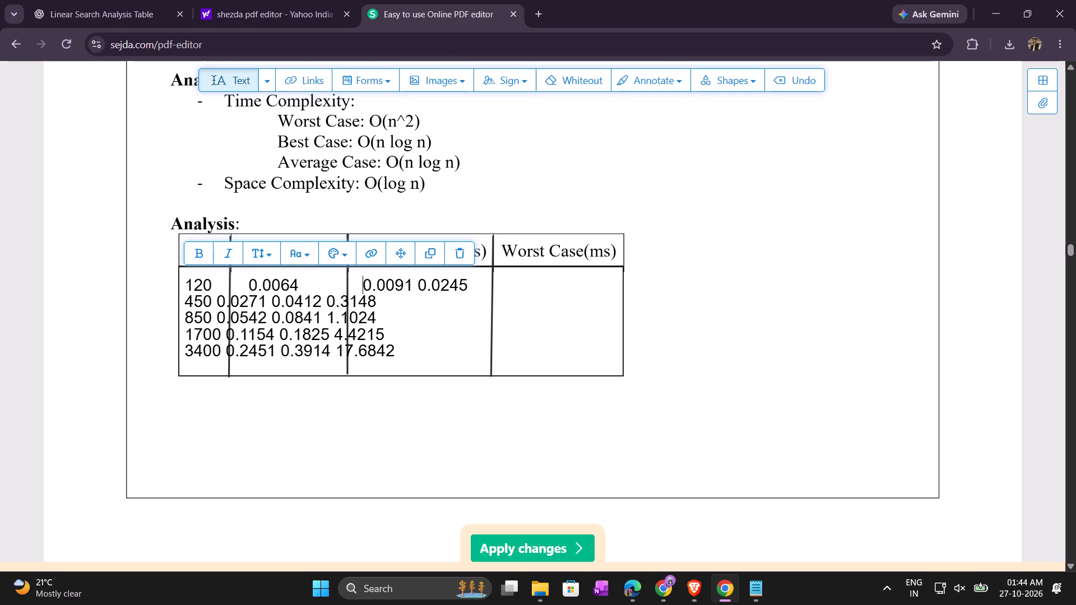
Insert spaces after 0.0091 in the 120 row until 0.0245 sits in the Worst Case column.
left_click(418, 285)
key("space")
key("space")
key("space")
key("space")
key("space")
key("space")
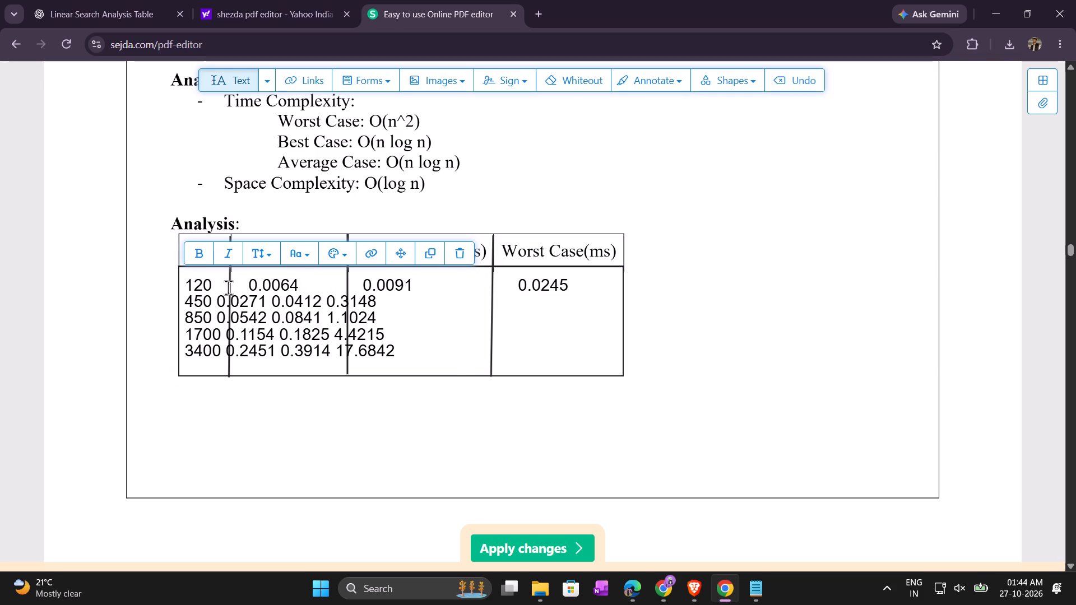
Copy the gap after 120 and paste it after 450, 850, 1700 and 3400 to move their first values into the Best Case column.
left_click_drag(250, 282, 212, 286)
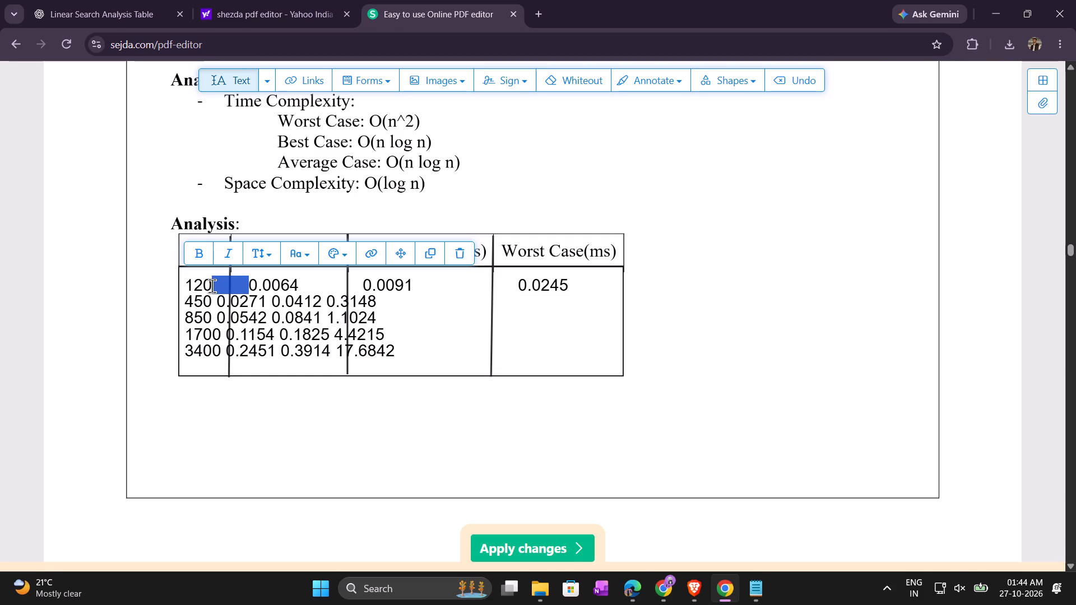
left_click_drag(212, 286, 217, 286)
key("ctrl+c")
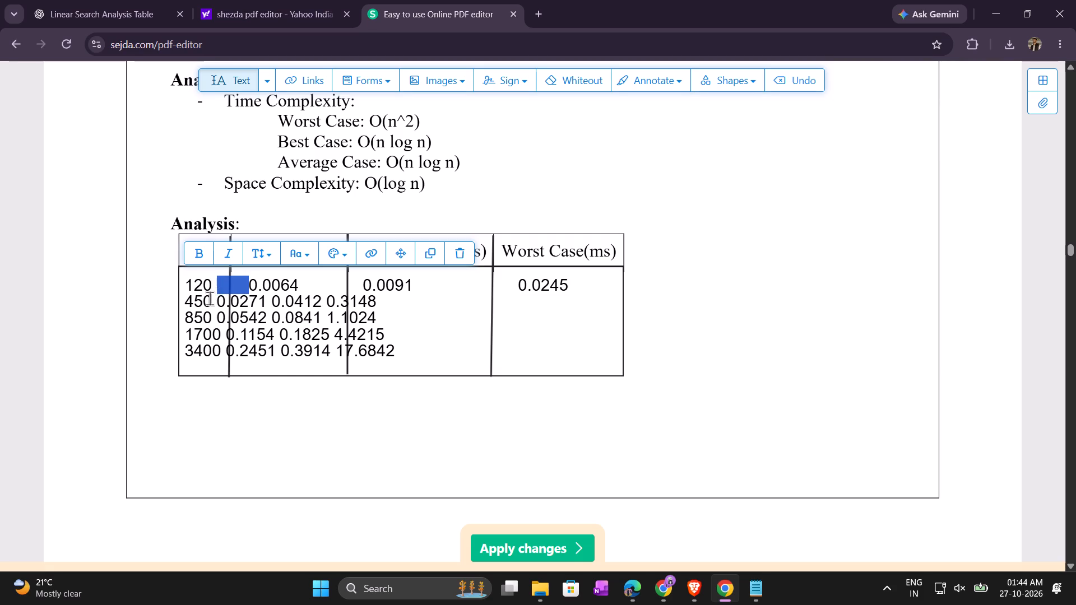
left_click(210, 298)
key("ctrl+v")
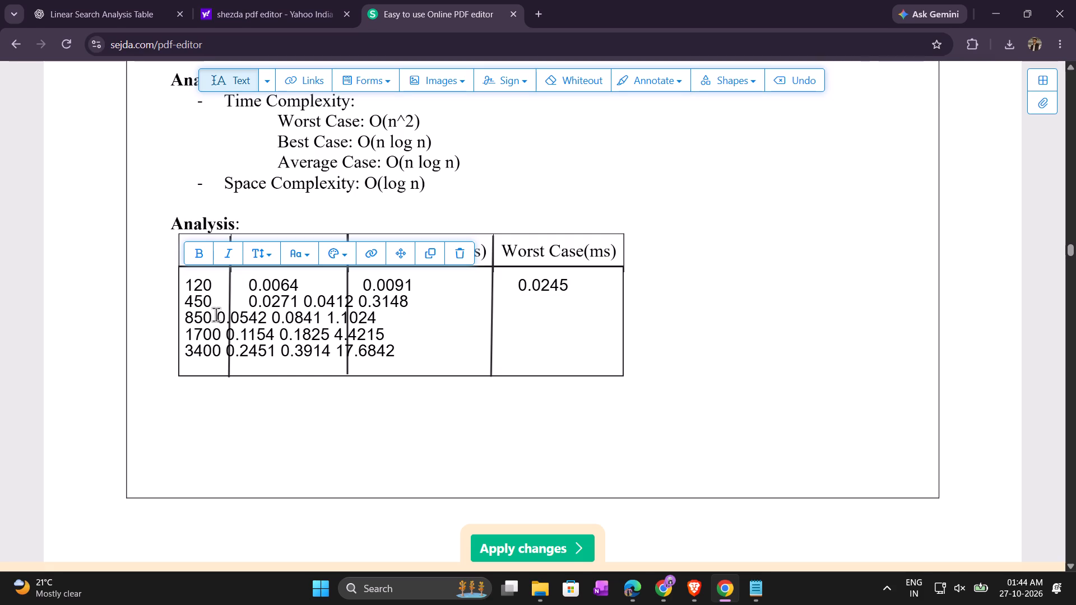
left_click(216, 314)
key("ctrl+v")
left_click(220, 333)
key("ctrl+v")
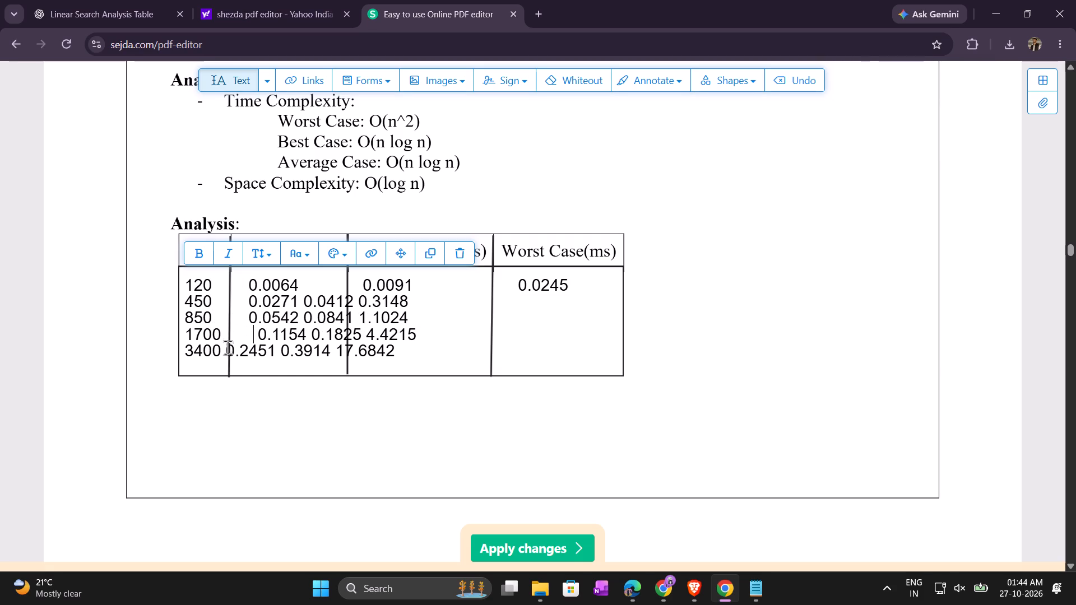
left_click(228, 348)
key("ctrl+v")
Remove two spaces before 0.1154 and 0.2451 to align them with the other Best Case values.
left_click(259, 331)
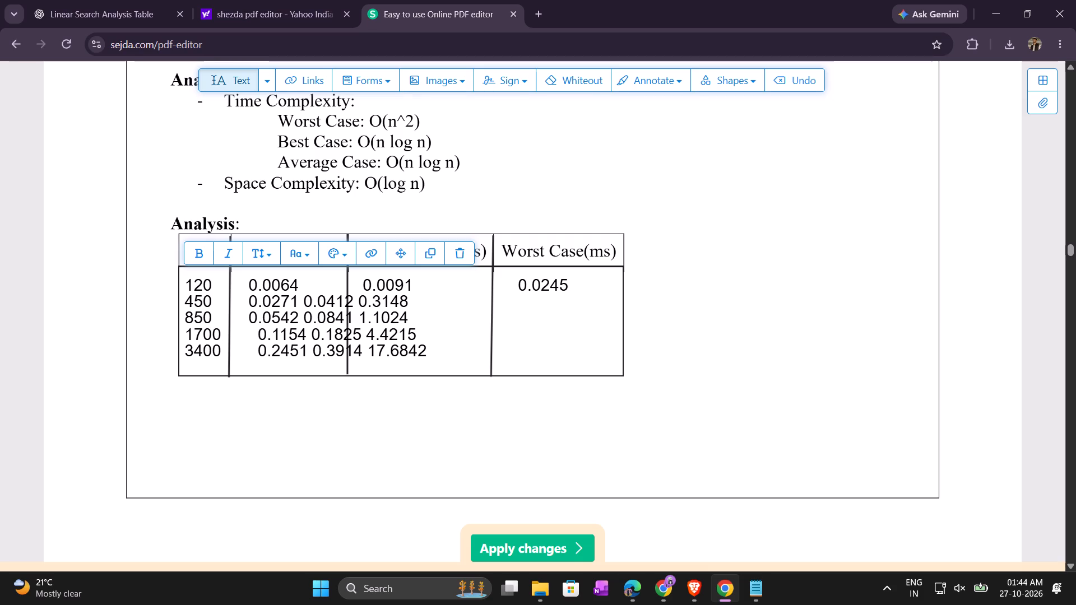
key("BackSpace")
key("BackSpace")
key("Down")
key("BackSpace")
key("BackSpace")
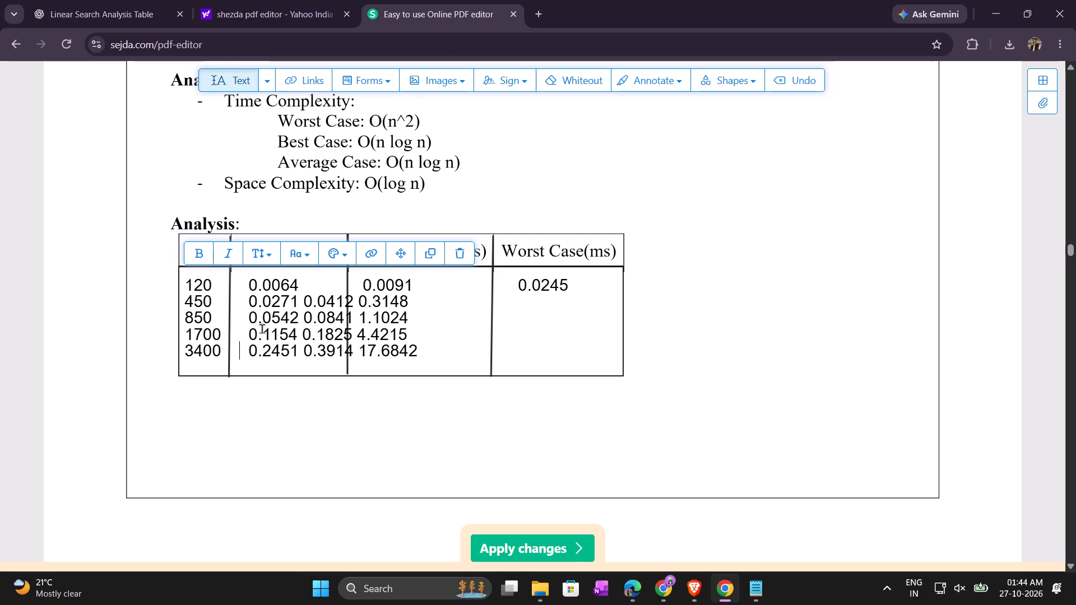
Copy the gap before 0.0091 and paste it into the other rows, moving 0.0412, 0.0841, 0.1825 and 0.3914 into the Average Case column.
left_click_drag(361, 285, 303, 286)
key("ctrl+c")
left_click(297, 307)
key("ctrl+v")
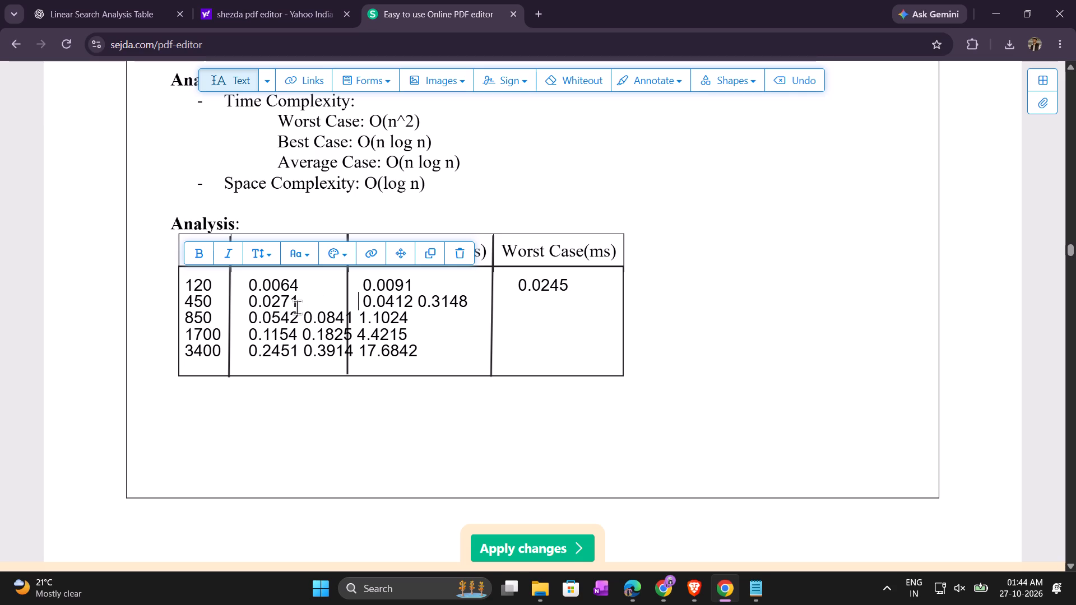
left_click(300, 315)
key("ctrl+v")
left_click(305, 333)
key("ctrl+v")
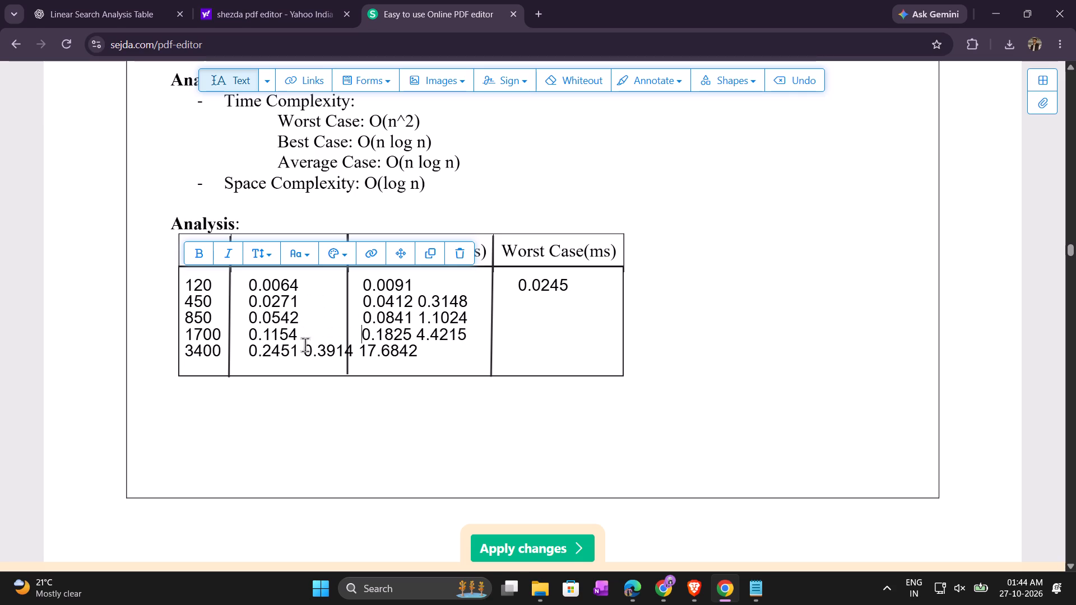
left_click(305, 355)
key("ctrl+v")
Copy the gap before 0.0245 and paste it into the other rows, moving 0.3148, 1.1024, 4.4215 and 17.6842 into the Worst Case column.
left_click_drag(514, 283, 418, 290)
key("ctrl+c")
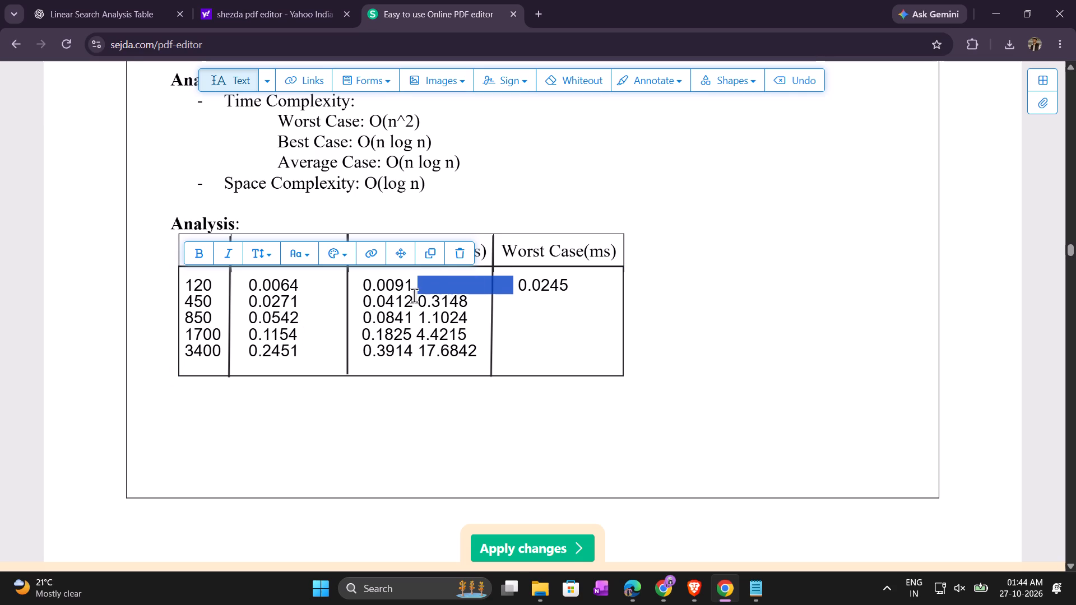
left_click(414, 297, "ctrl")
key("ctrl+c")
key("ctrl+v")
left_click(421, 315, "ctrl")
key("ctrl+v")
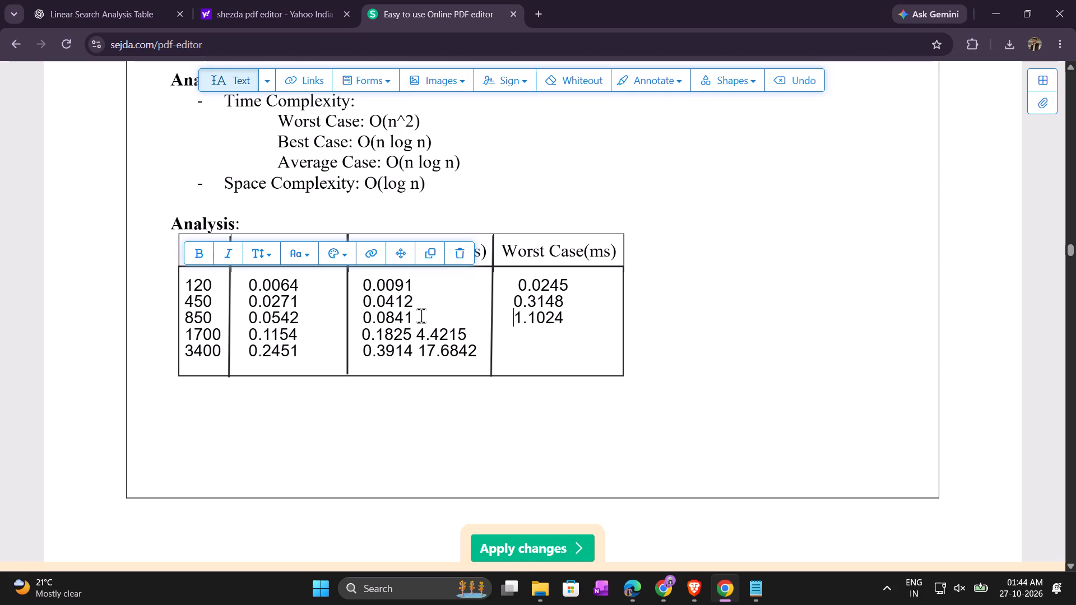
left_click(418, 333, "ctrl")
key("ctrl+v")
left_click(419, 341, "ctrl")
key("ctrl+v")
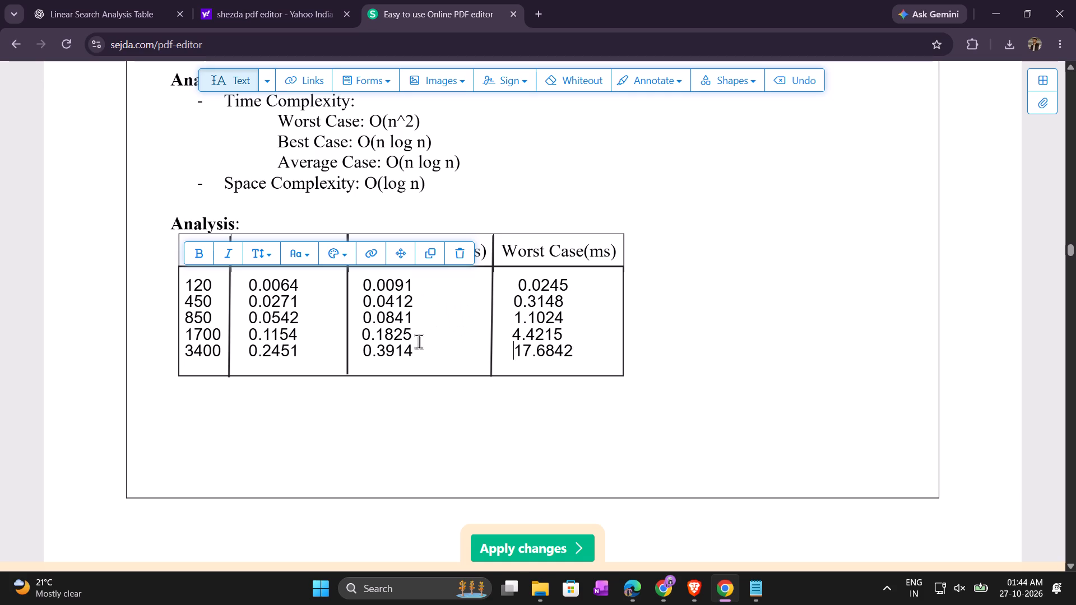
Remove the extra space before 0.0245 in quick sort's Worst Case column to align it with the values below.
left_click(520, 287)
key("BackSpace")
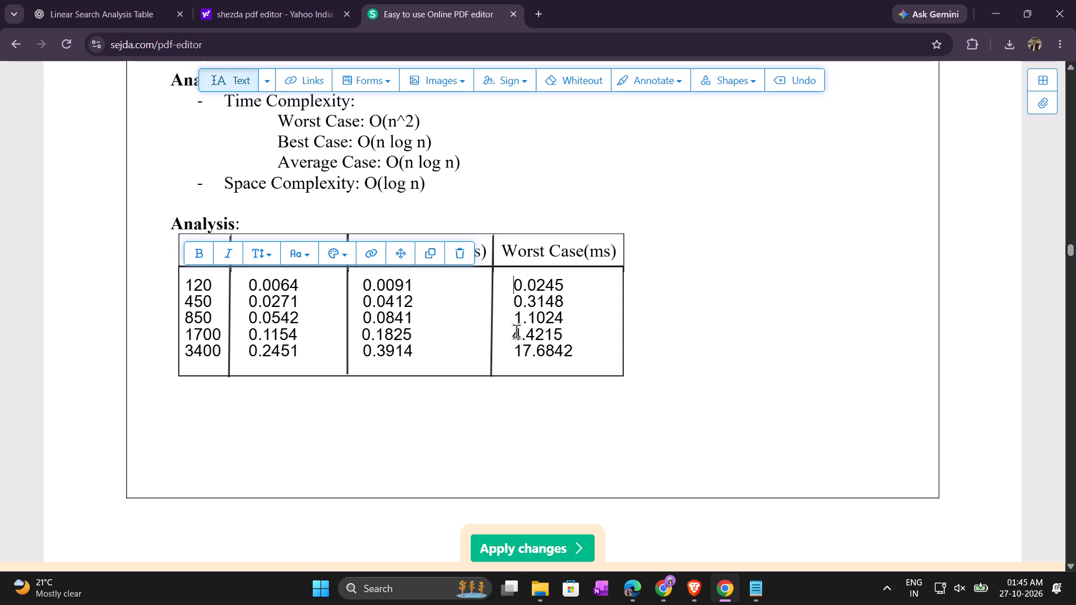
Copy the Analysis 3 rows, sizes 120 to 3400, under experiment 4(A) in the Notepad file for heap sort's table.
scroll(732, 369, "down", 2)
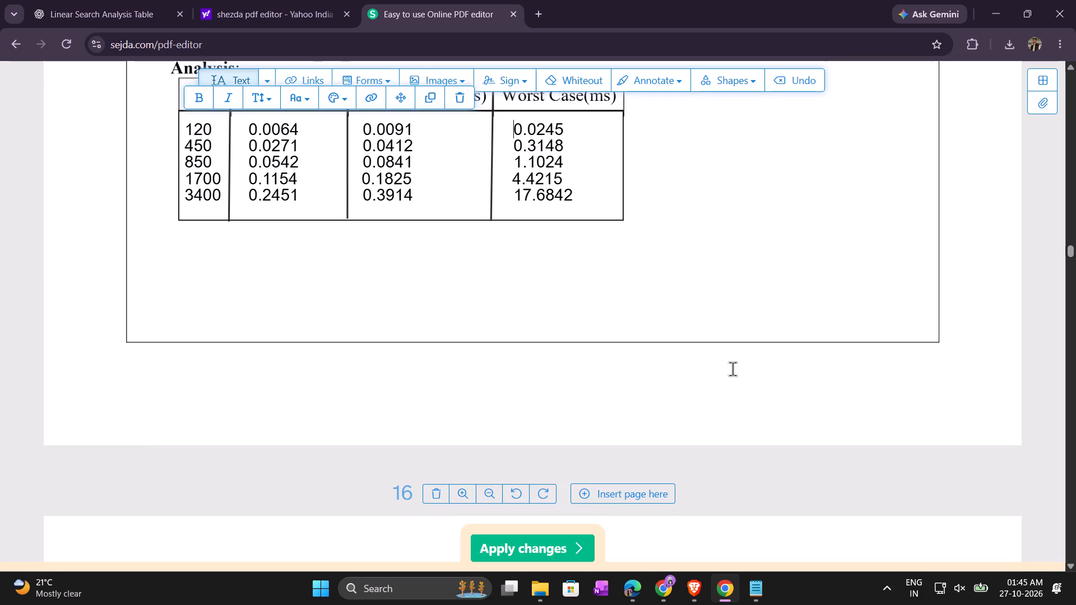
scroll(732, 369, "down", 8)
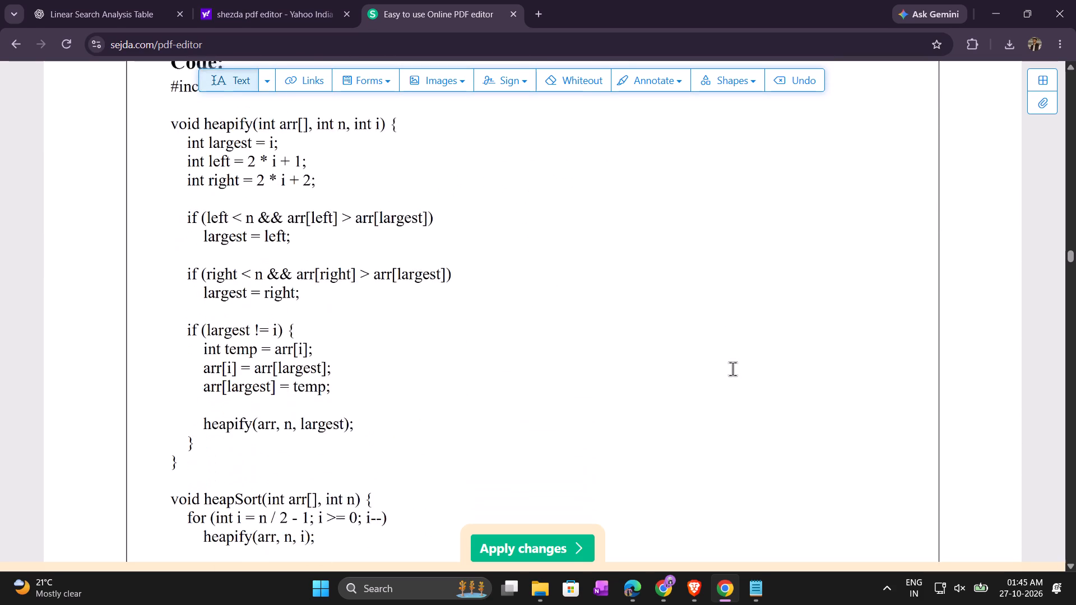
scroll(732, 369, "down", 8)
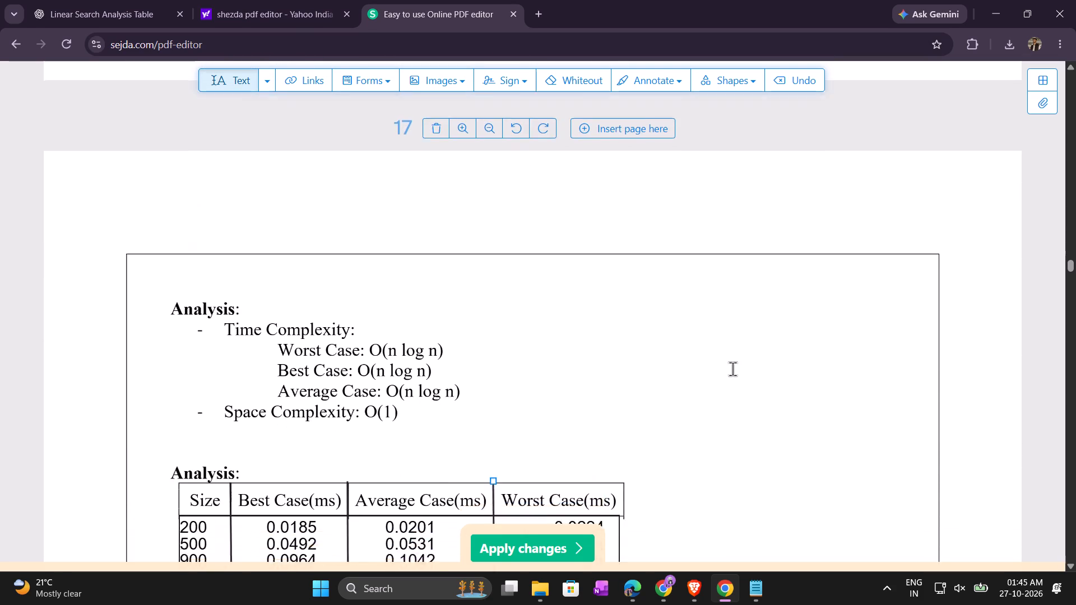
scroll(732, 369, "down", 4)
left_click(771, 604)
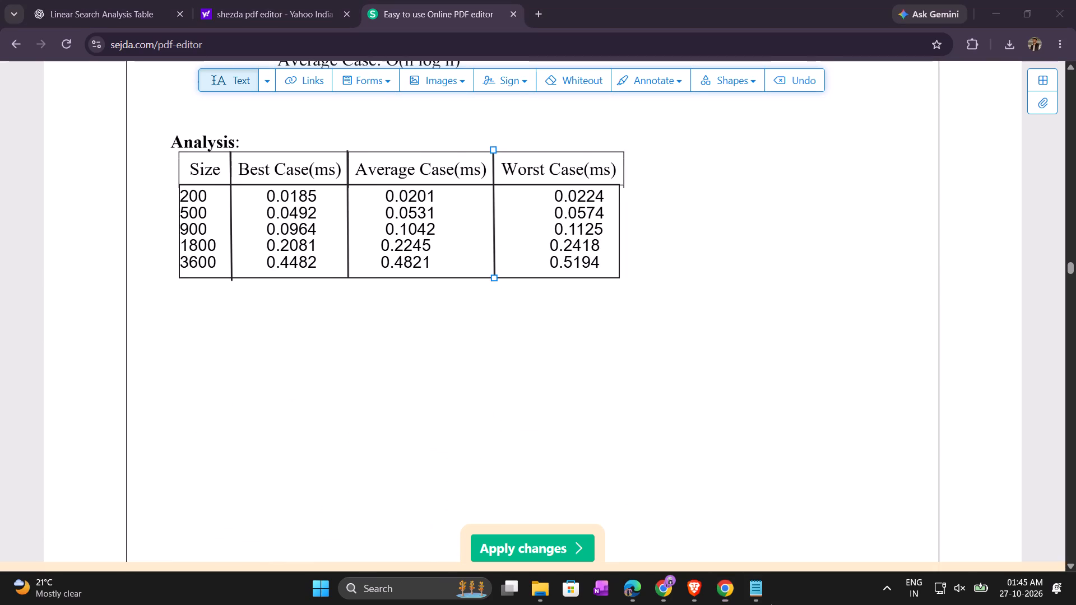
left_click(749, 589)
scroll(448, 415, "down", 2)
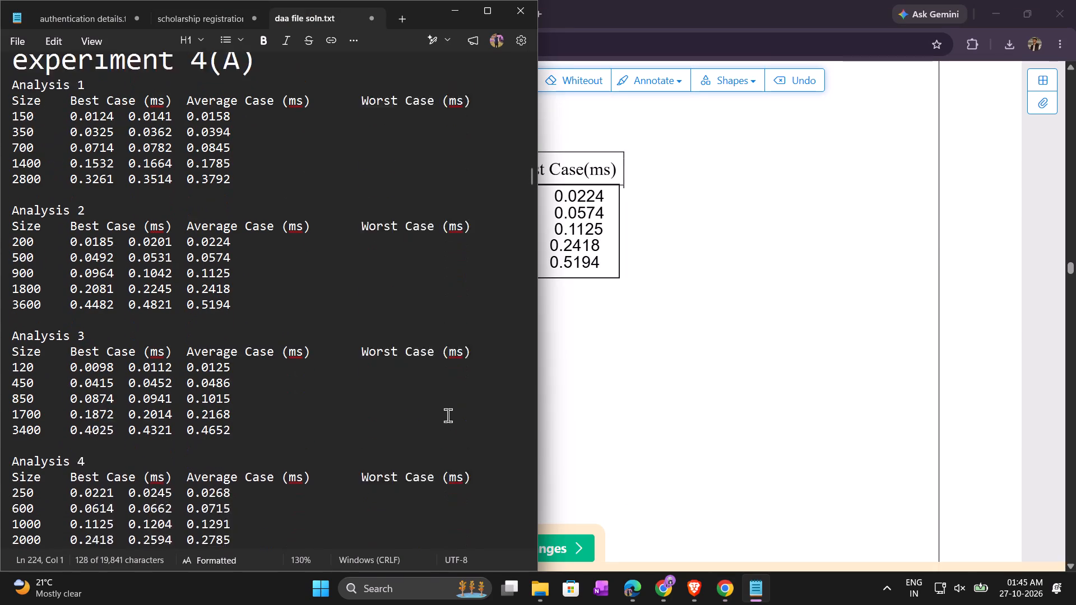
left_click(234, 398)
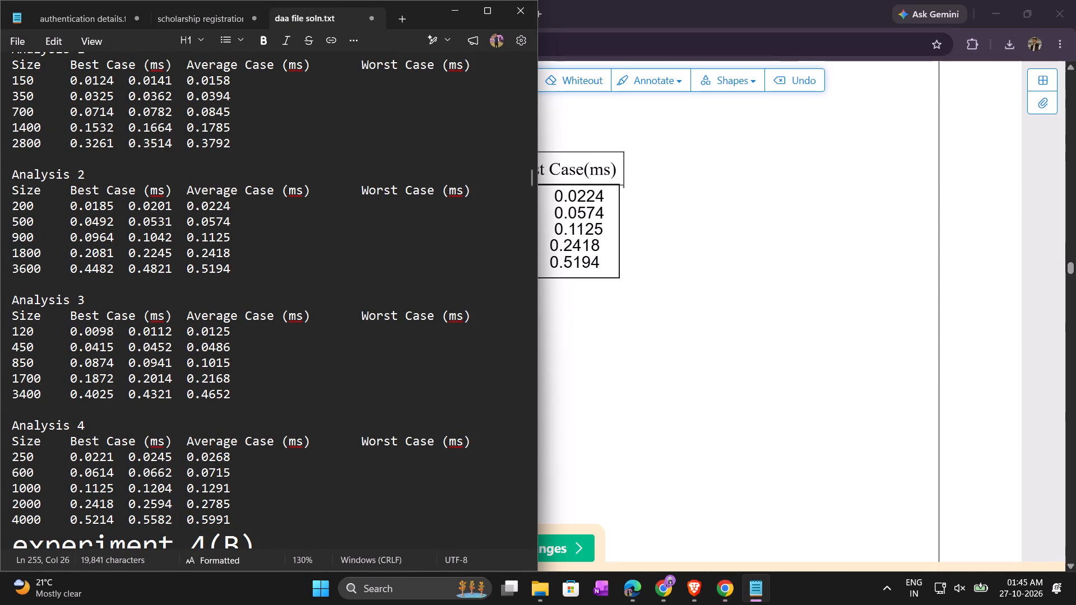
left_click_drag(12, 332, 225, 390)
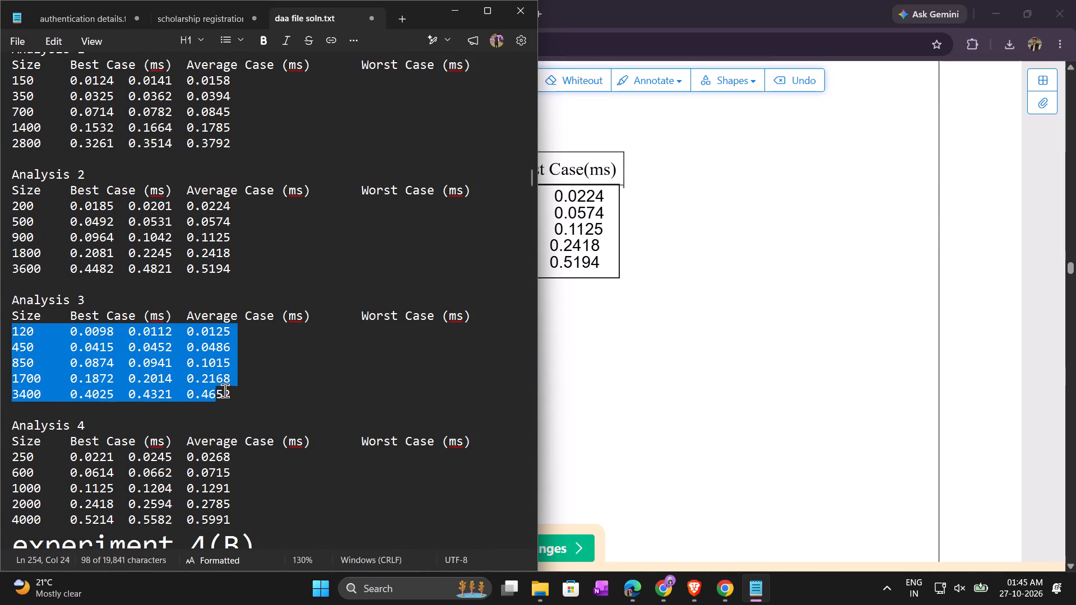
left_click_drag(225, 390, 239, 392)
key("ctrl+c")
Replace all the rows in heap sort's analysis table in the PDF with the copied rows for sizes 120 to 3400.
left_click(596, 322)
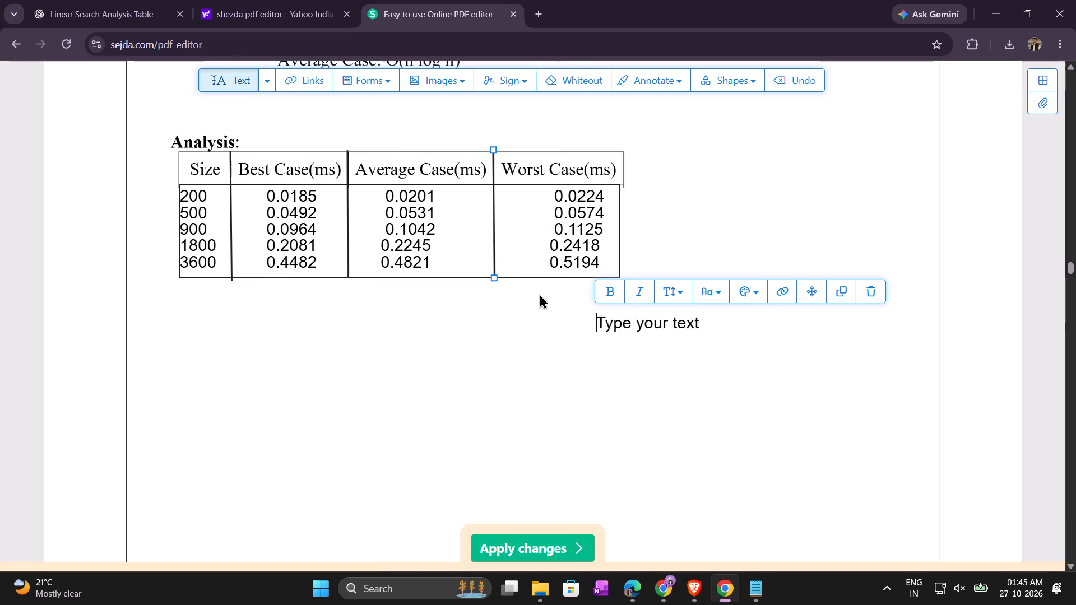
left_click(403, 235)
key("ctrl+a")
key("ctrl+v")
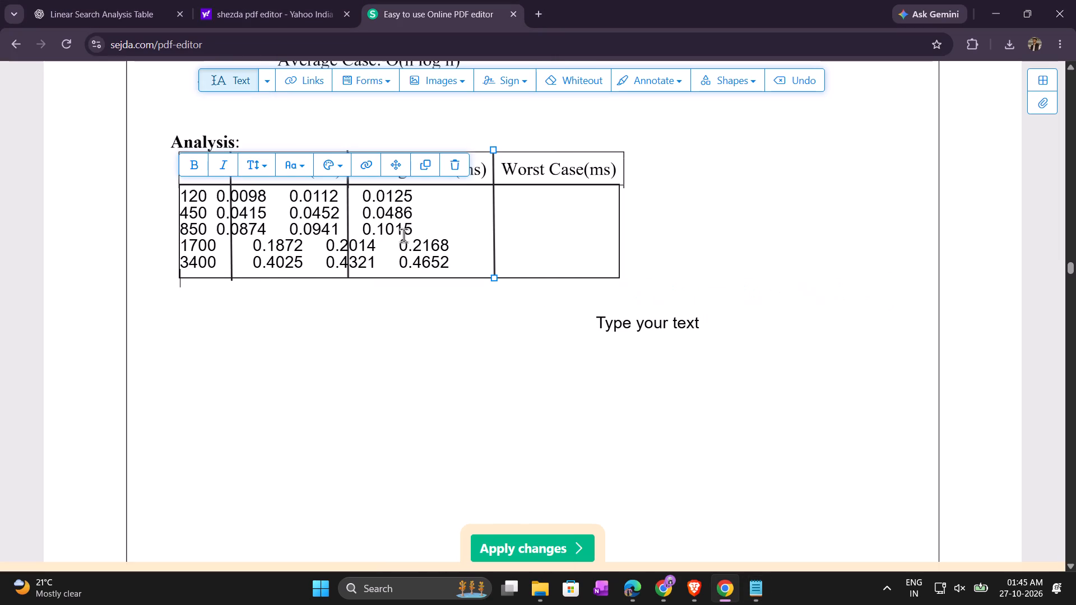
left_click(722, 80)
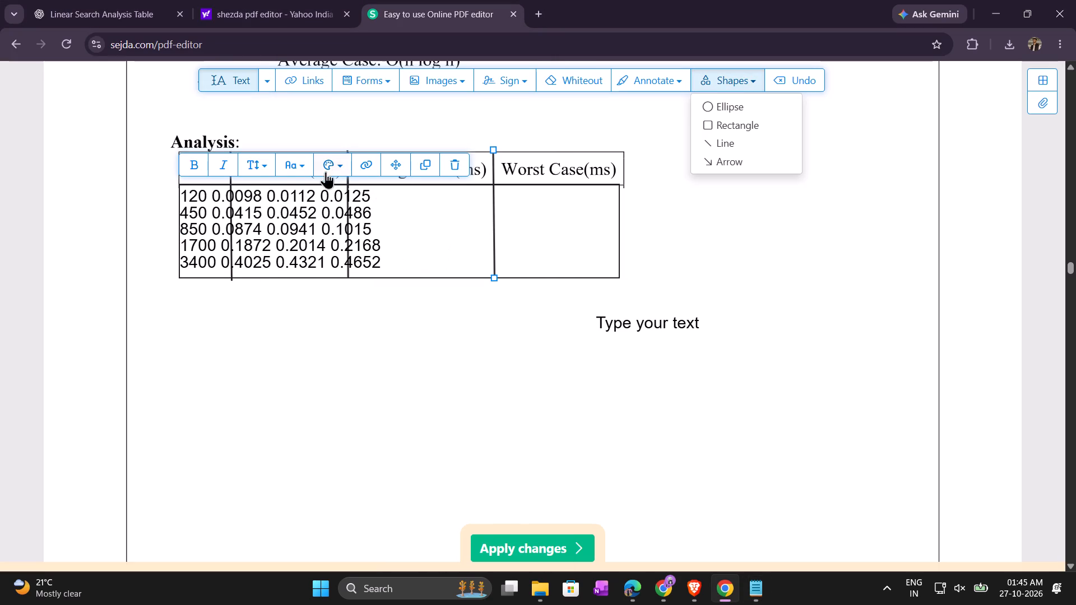
Paste an earlier copied gap from clipboard history after 120, 450, 850, 1700 and 3400 to move their first values into the Best Case column.
left_click(211, 197)
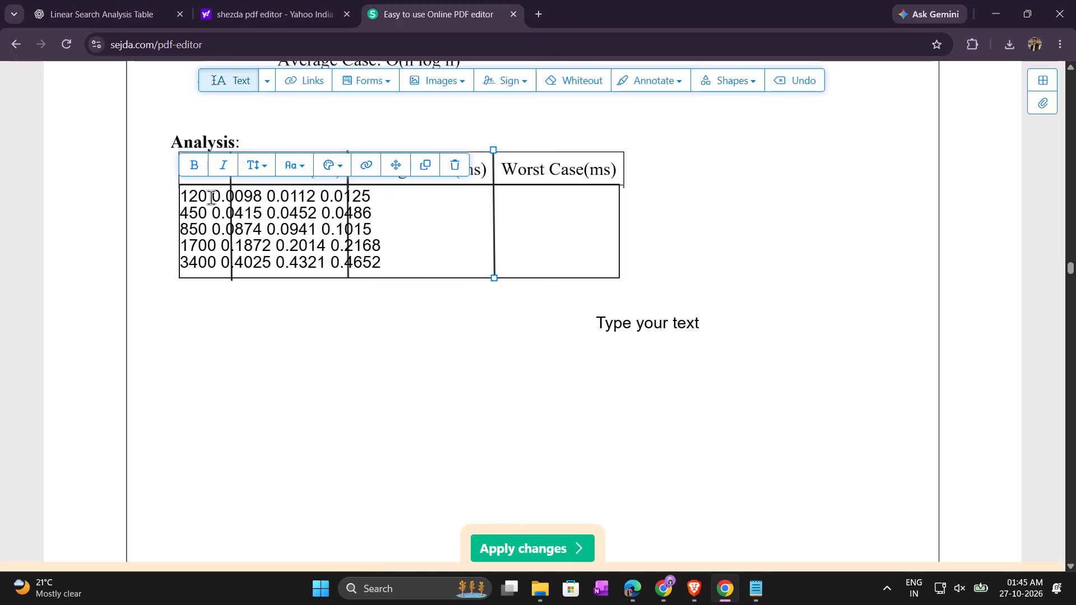
key("super+v")
key("Down")
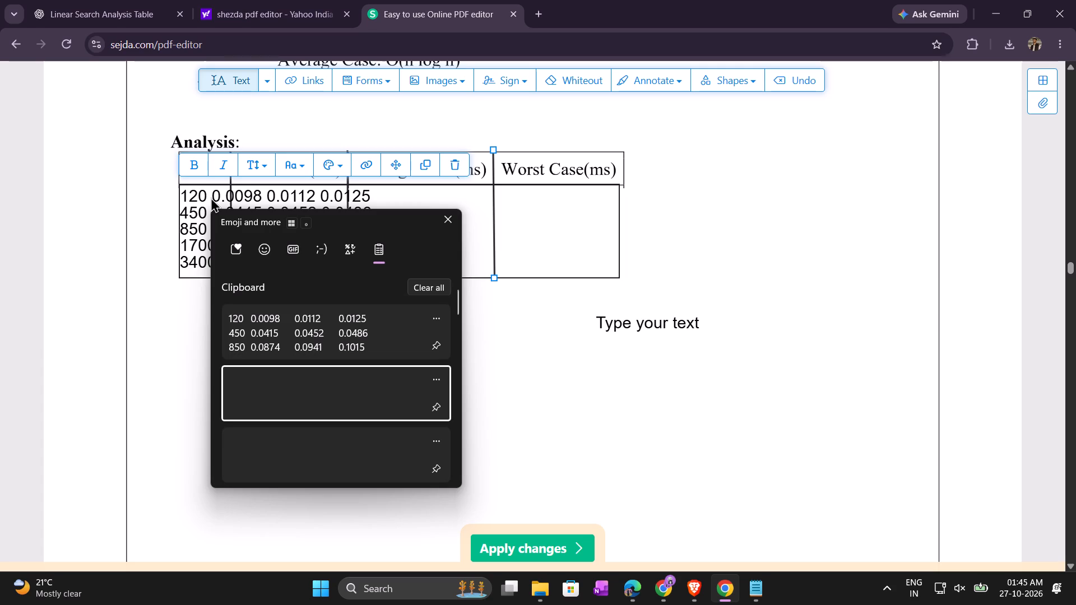
key("Down")
key("Down")
key("Return")
key("ctrl+v")
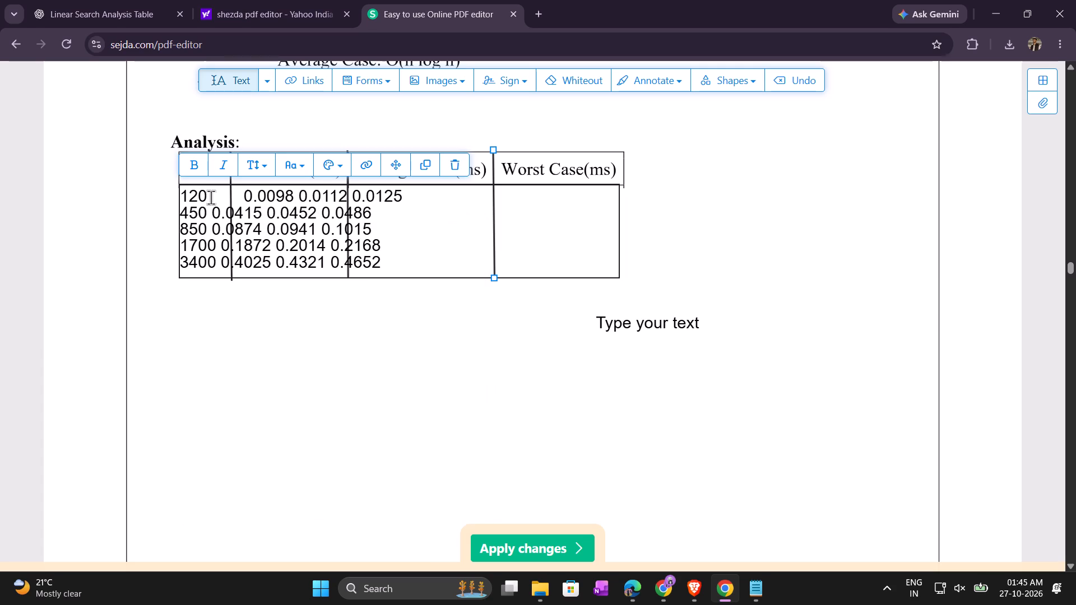
key("Down")
left_click(211, 206)
key("ctrl+v")
left_click(210, 229)
key("ctrl+v")
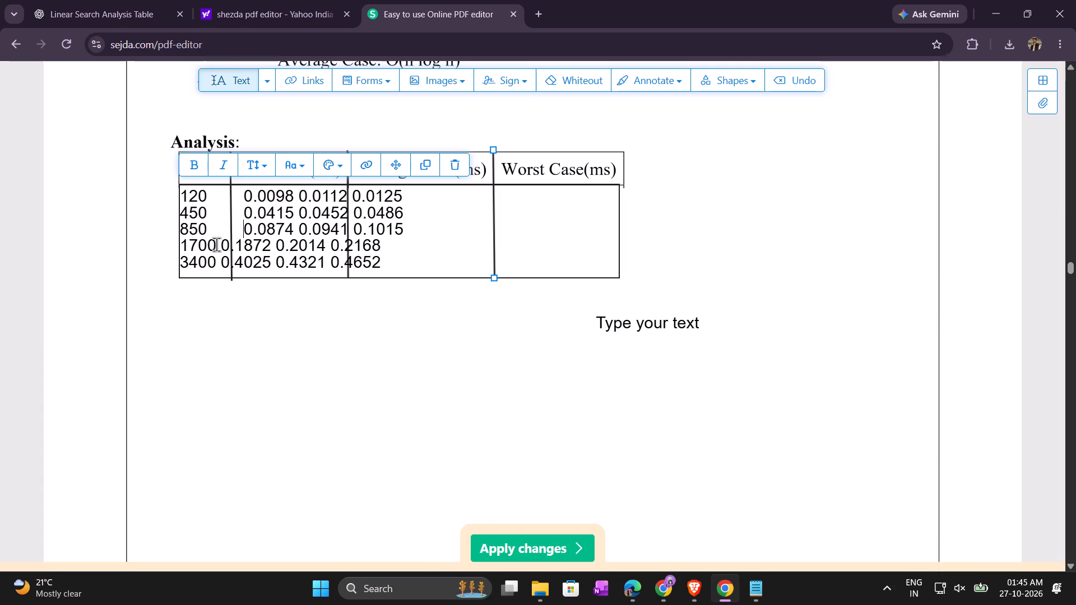
left_click(216, 244, "ctrl")
key("ctrl+v")
left_click_drag(226, 264, 215, 262)
left_click(215, 262)
left_click(215, 262, "ctrl")
key("ctrl+v")
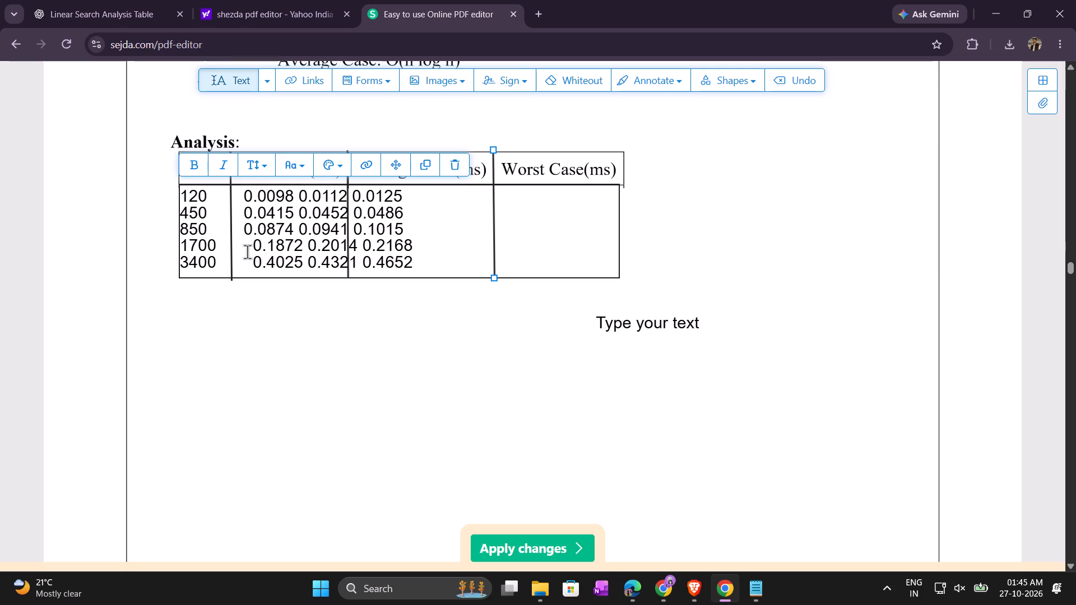
Remove two spaces before 0.4025 and 0.1872 to align them with the other Best Case values.
key("BackSpace")
key("BackSpace")
key("Up")
key("BackSpace")
key("BackSpace")
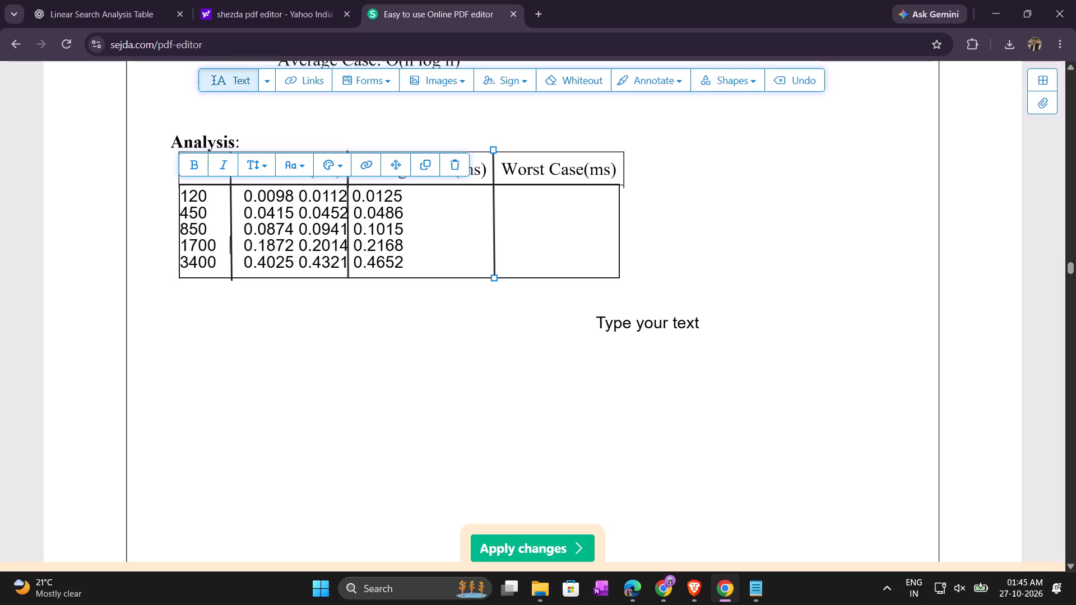
Paste a wider gap from clipboard history before 0.0112, 0.0452, 0.0941, 0.2014 and 0.4321 to move them into the Average Case column.
left_click(300, 199)
key("v")
key("BackSpace")
key("super+v")
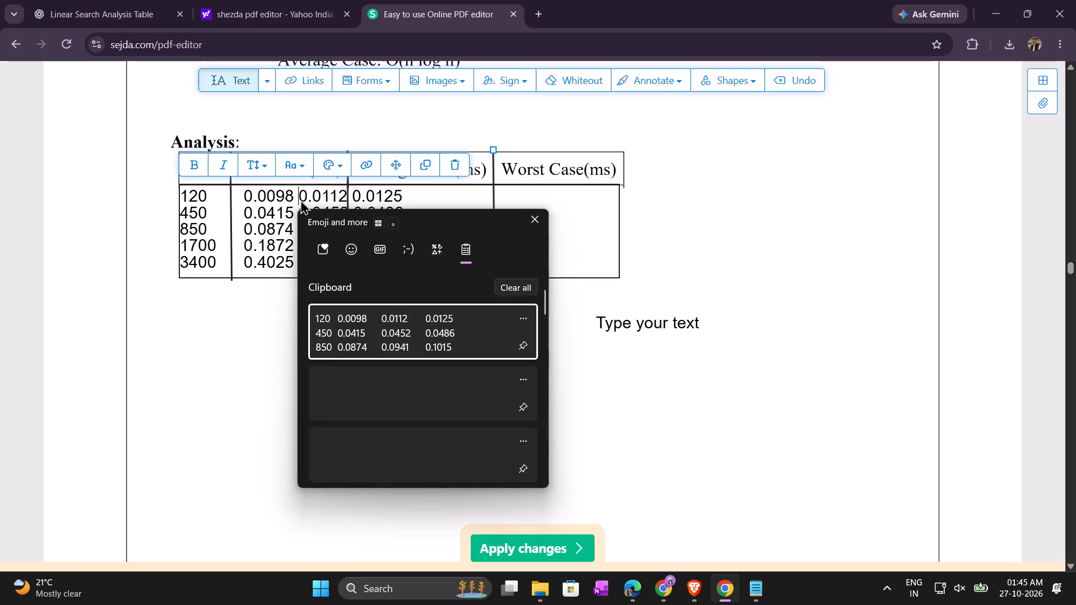
key("Right")
key("Down")
key("Return")
key("ctrl+v")
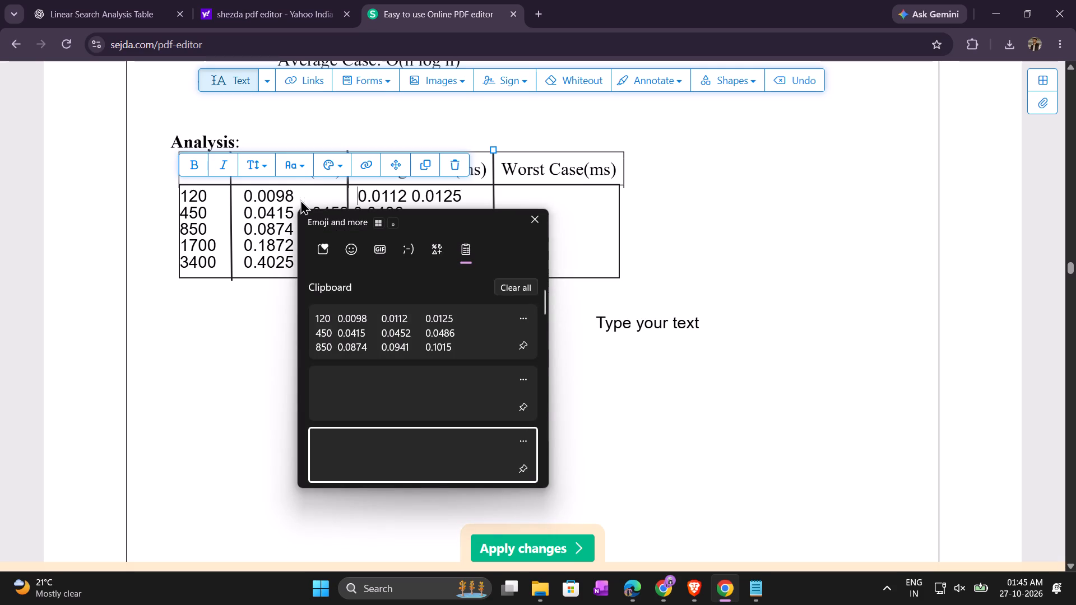
left_click(293, 211)
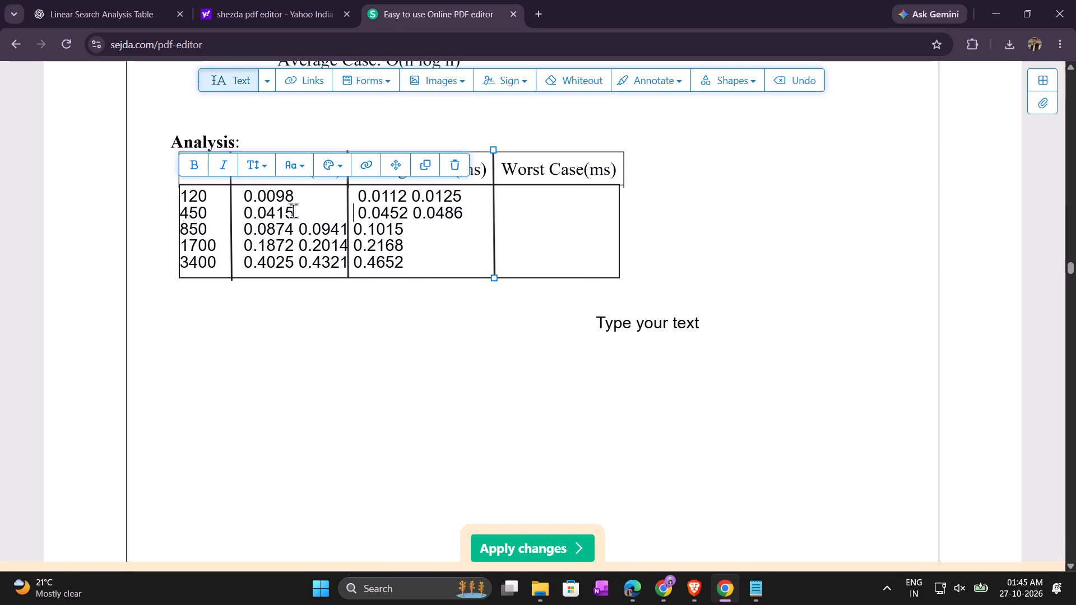
key("ctrl+v")
left_click(295, 225)
key("ctrl+v")
left_click(295, 225, "ctrl")
left_click(299, 239, "ctrl")
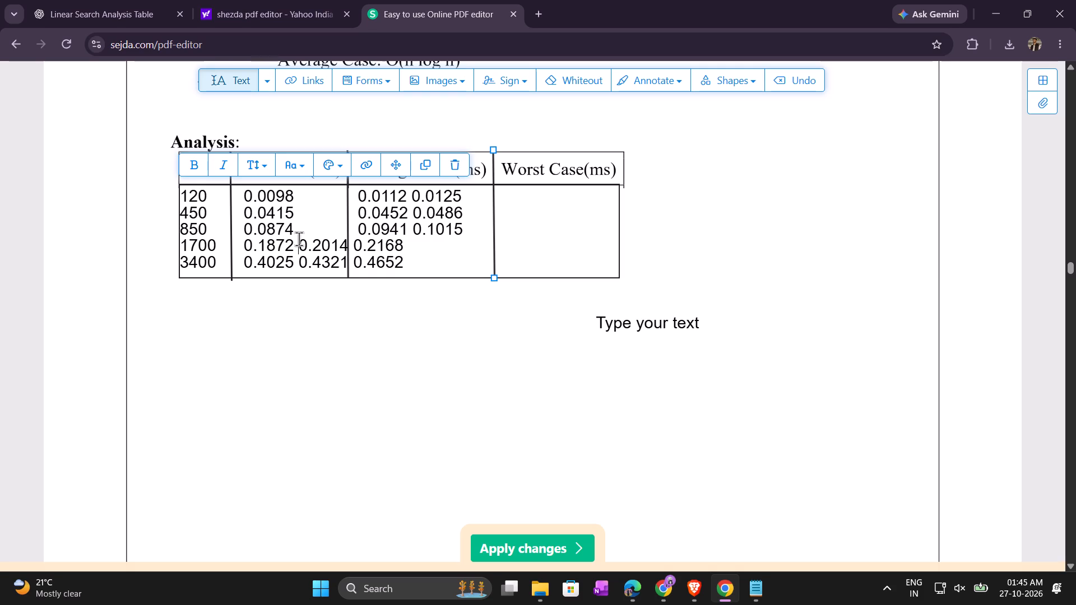
key("ctrl+v")
left_click(299, 250, "ctrl")
left_click(296, 261, "ctrl")
key("ctrl+v")
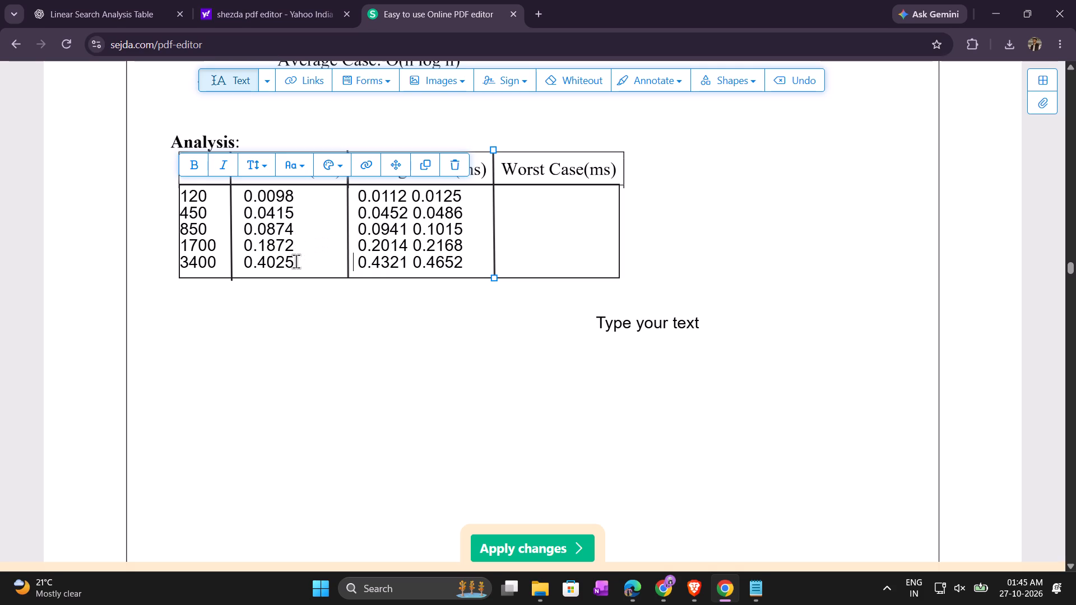
Paste the widest gap from clipboard history before 0.4652, 0.2168, 0.1015, 0.0486 and 0.0125 to move them into the Worst Case column.
left_click(414, 256)
key("super+v")
key("Down")
key("Return")
key("ctrl+v")
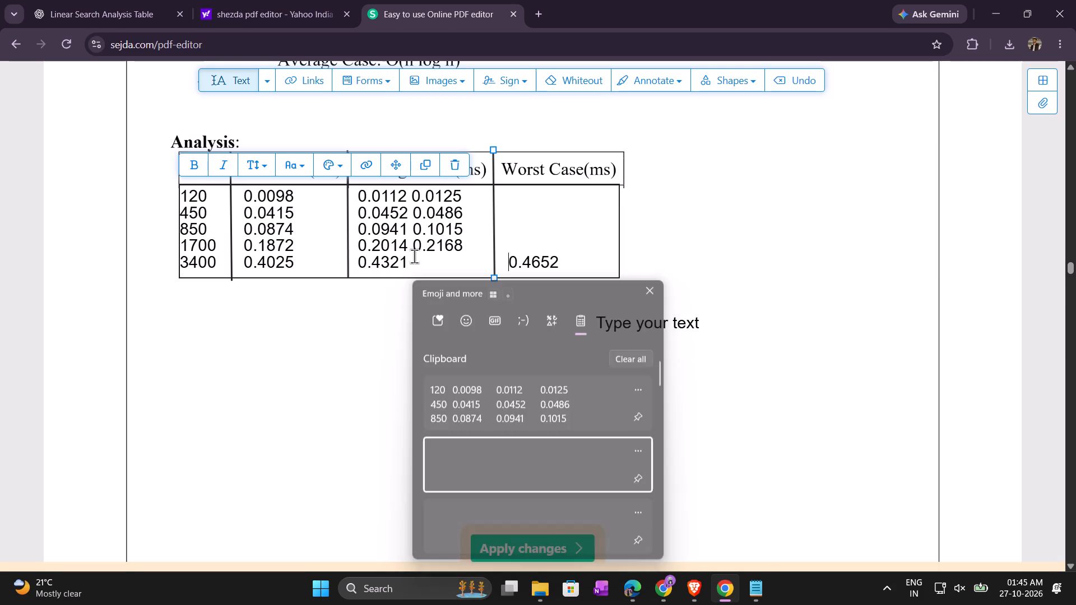
left_click(409, 241, "ctrl")
key("ctrl+v")
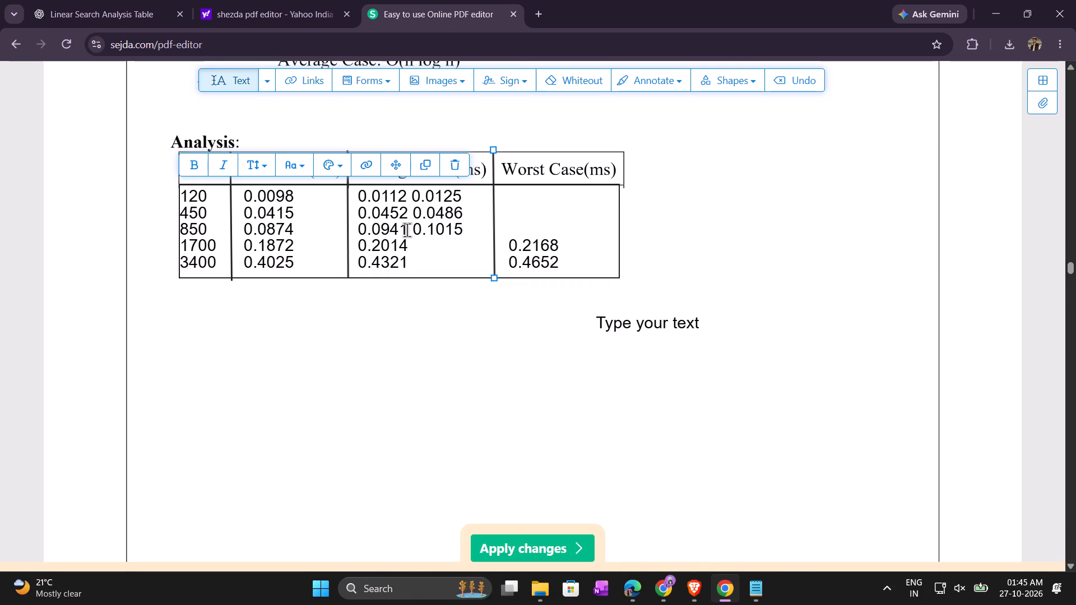
left_click(407, 230, "ctrl")
key("ctrl+v")
left_click(412, 213)
key("ctrl+v")
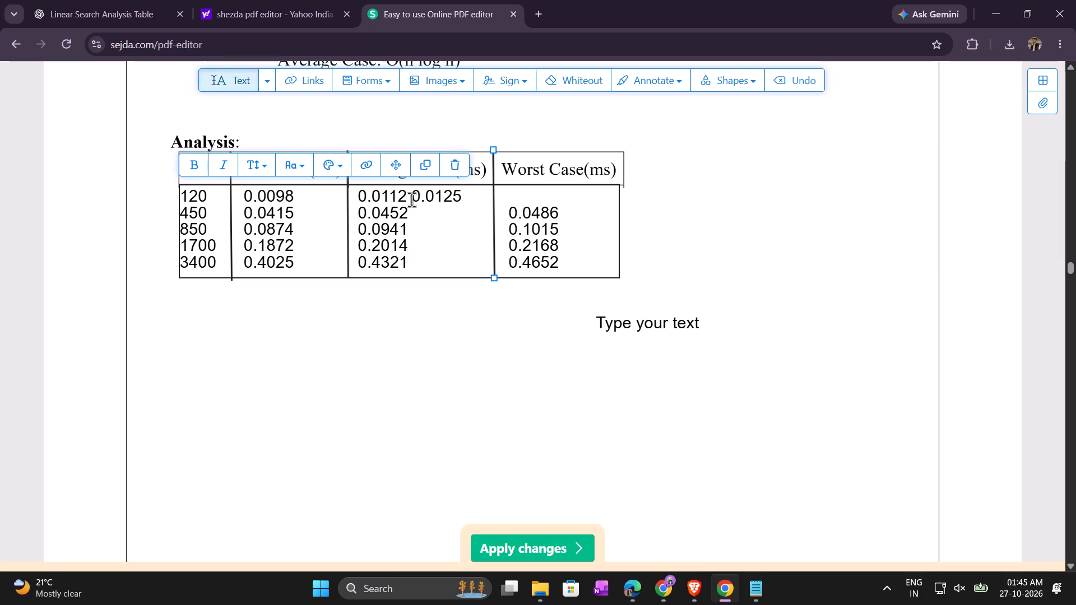
left_click(411, 199, "ctrl")
key("ctrl+v")
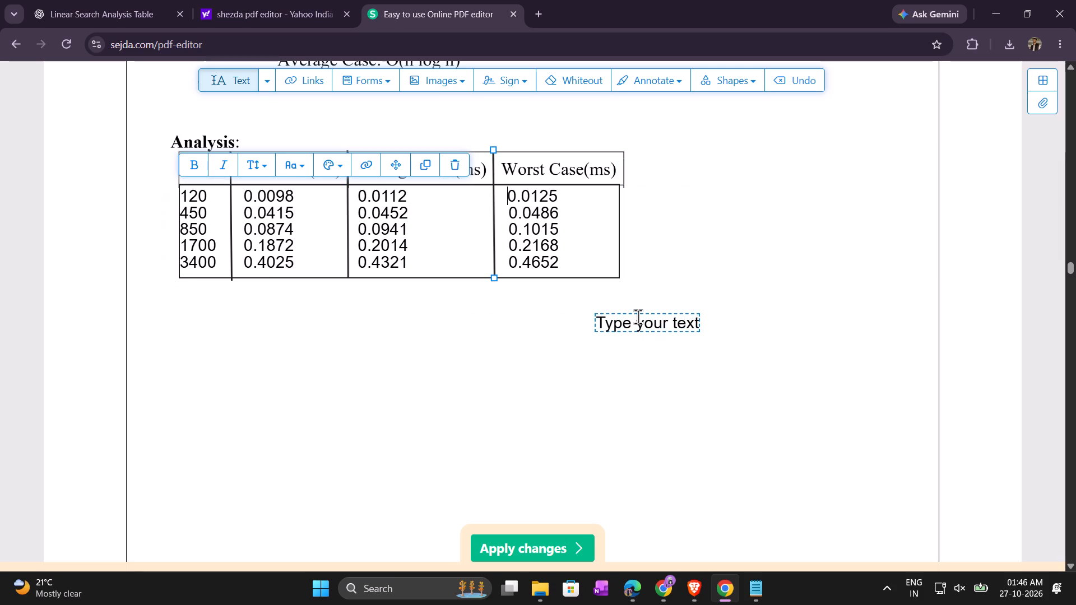
Clear the stray "Type your text" placeholder below heap sort's analysis table.
left_click(639, 320)
key("BackSpace")
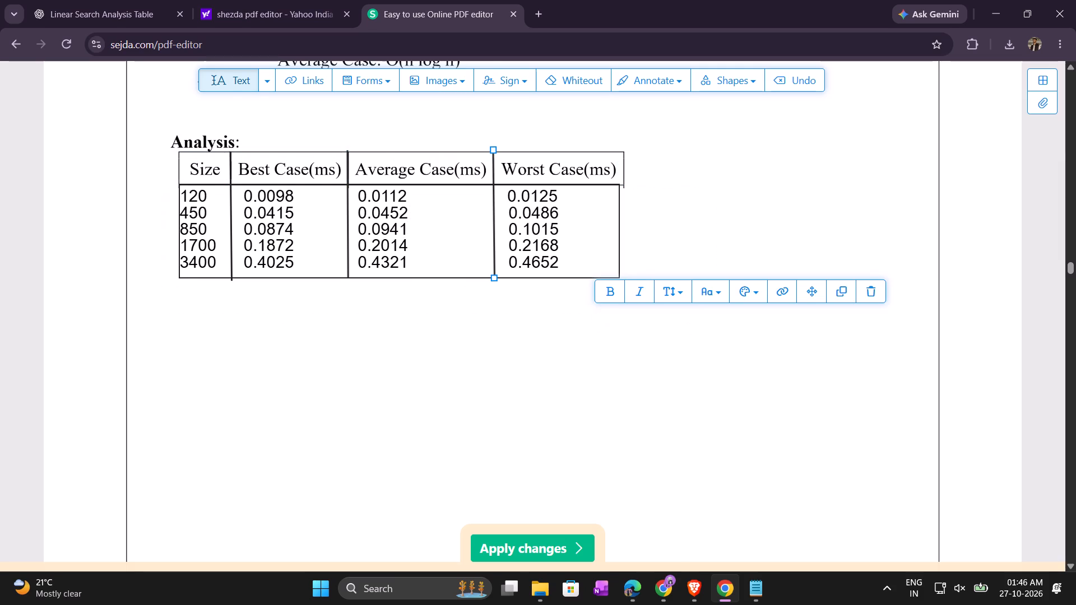
Go back through the PDF to the selection sort experiment and examine its analysis section.
scroll(639, 320, "down", 6)
scroll(639, 320, "up", 3)
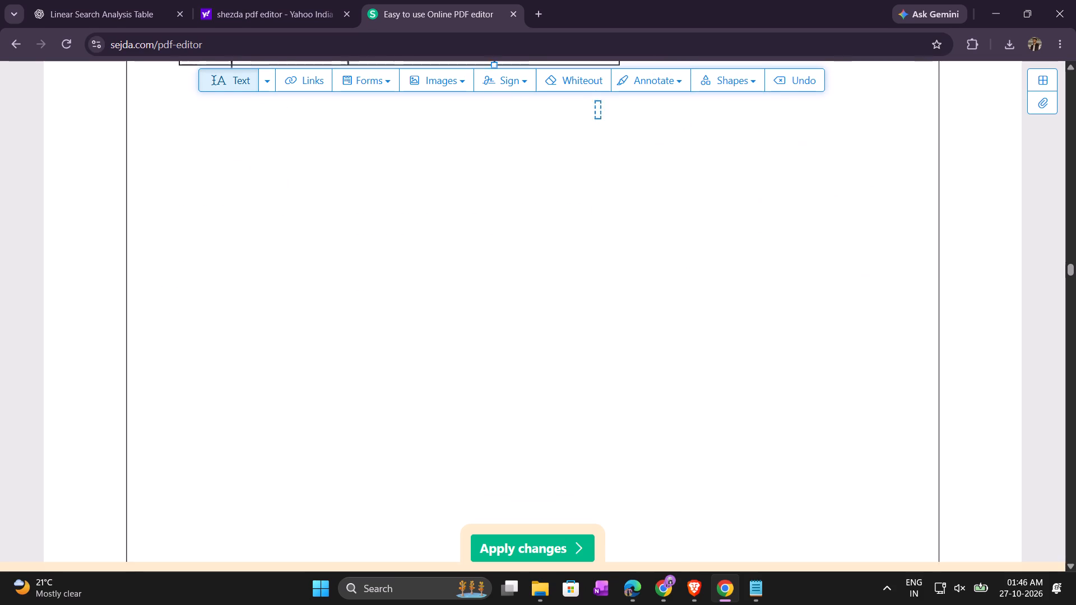
scroll(639, 320, "up", 2)
scroll(639, 320, "up", 20)
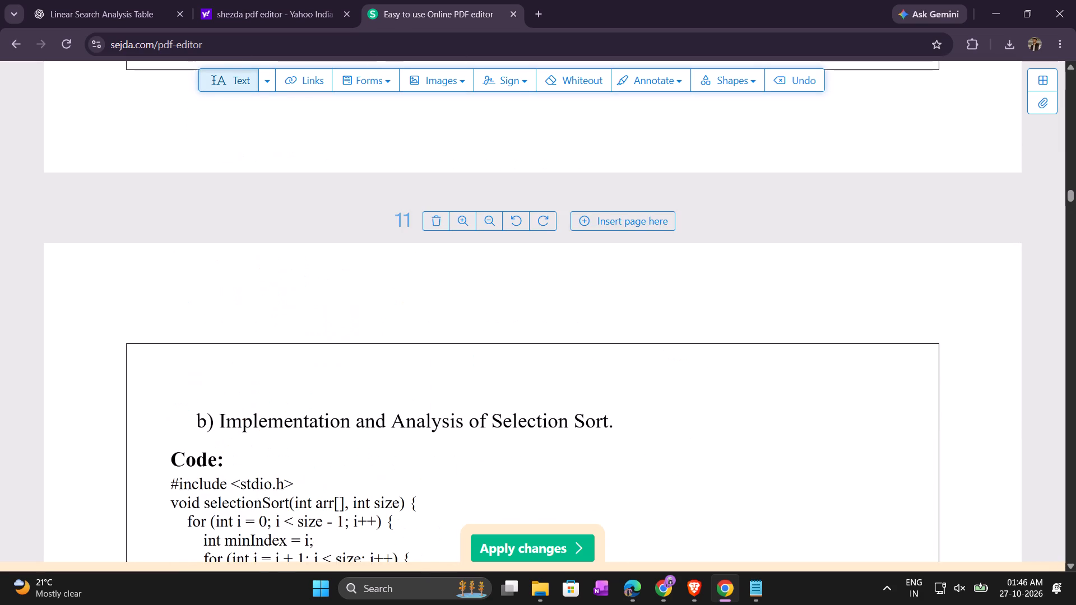
scroll(639, 320, "down", 10)
scroll(639, 320, "up", 3)
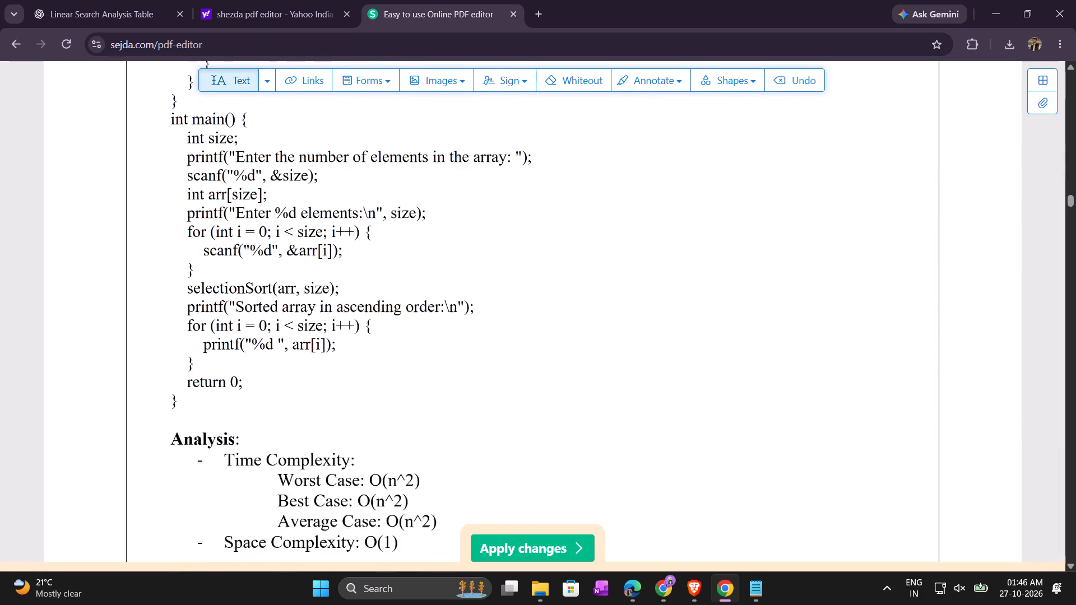
Draw a vertical line separating Average Case and Worst Case in page 8's Analysis table, from the header top to the bottom border.
scroll(639, 320, "up", 15)
scroll(639, 320, "up", 13)
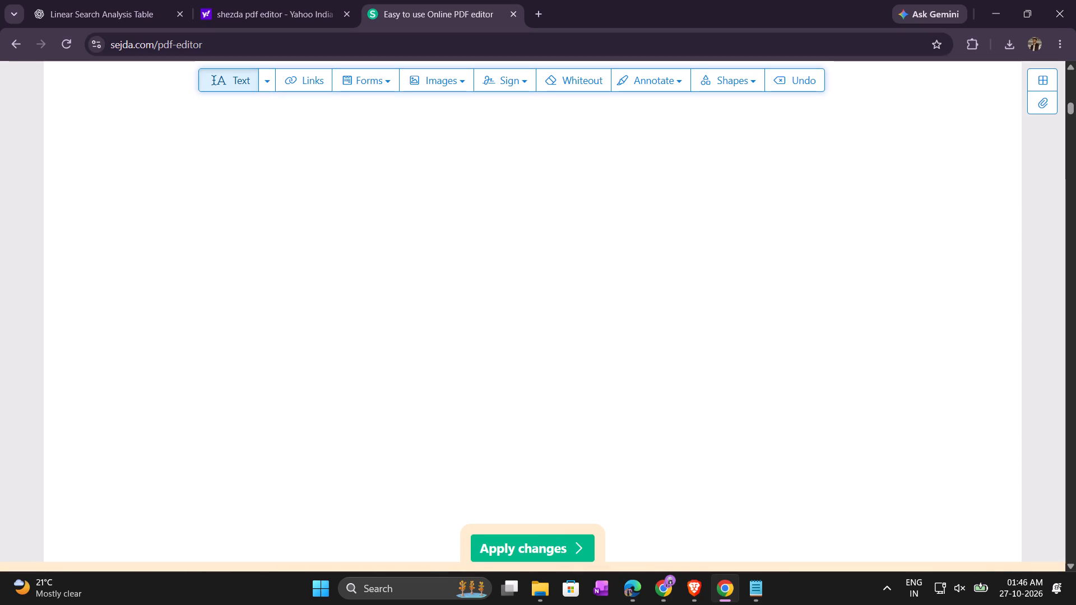
scroll(639, 320, "up", 6)
scroll(639, 320, "down", 9)
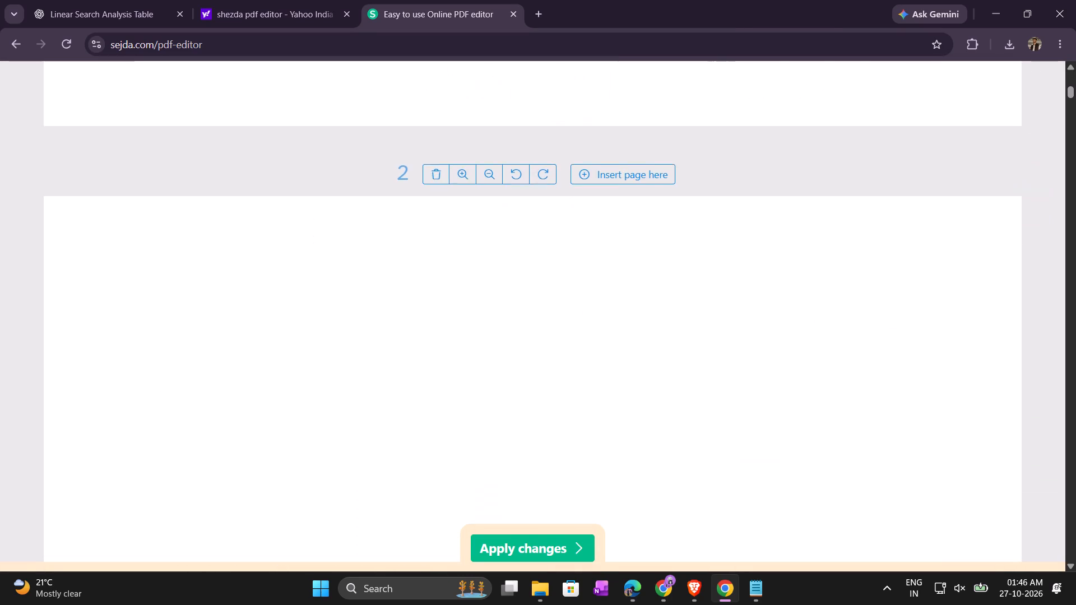
scroll(639, 320, "down", 17)
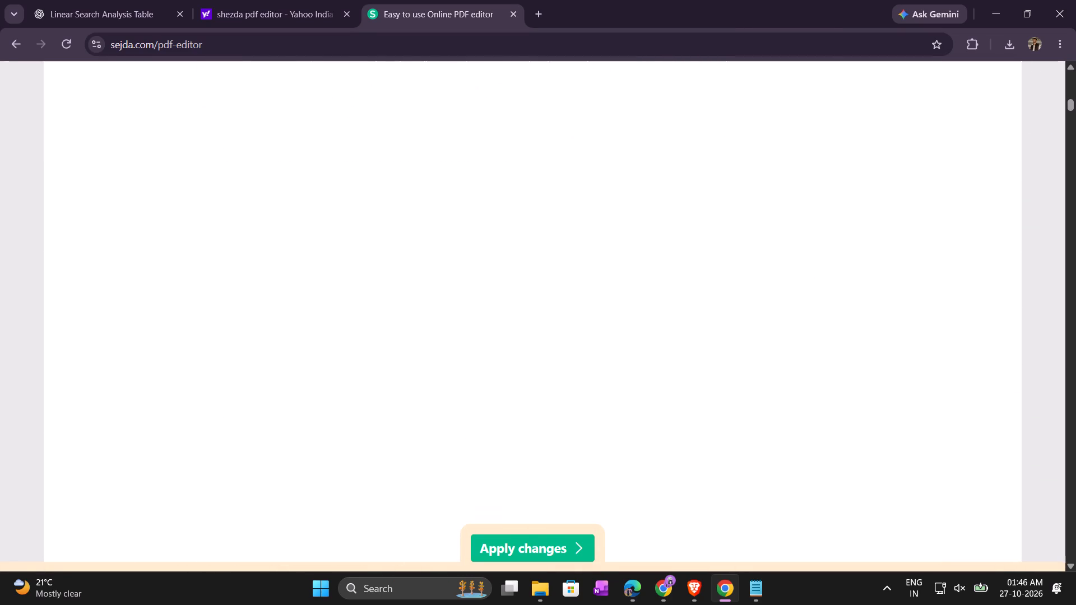
scroll(639, 320, "down", 8)
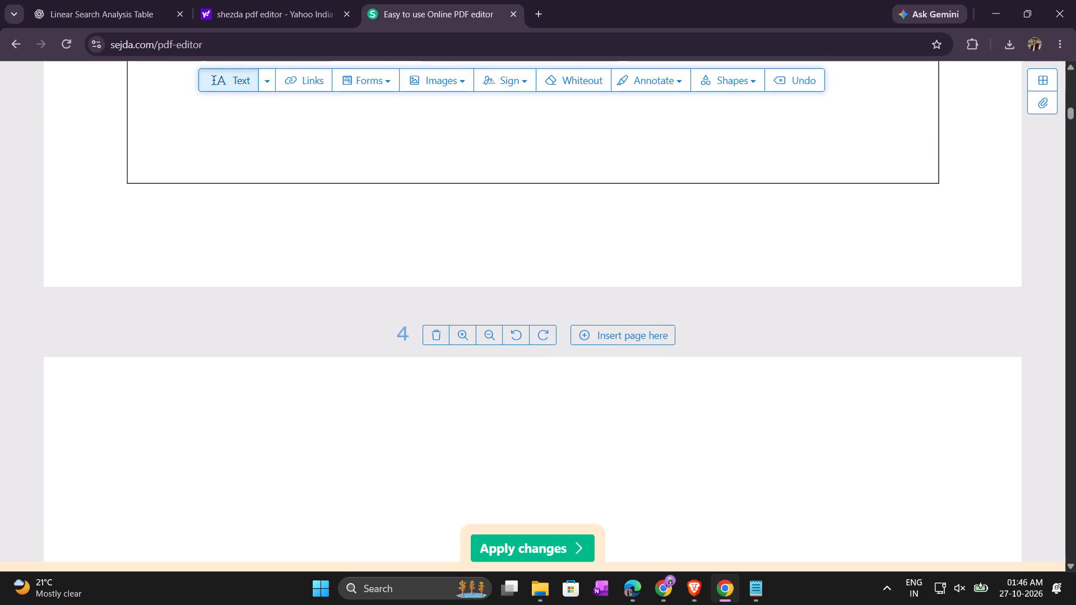
scroll(639, 320, "down", 13)
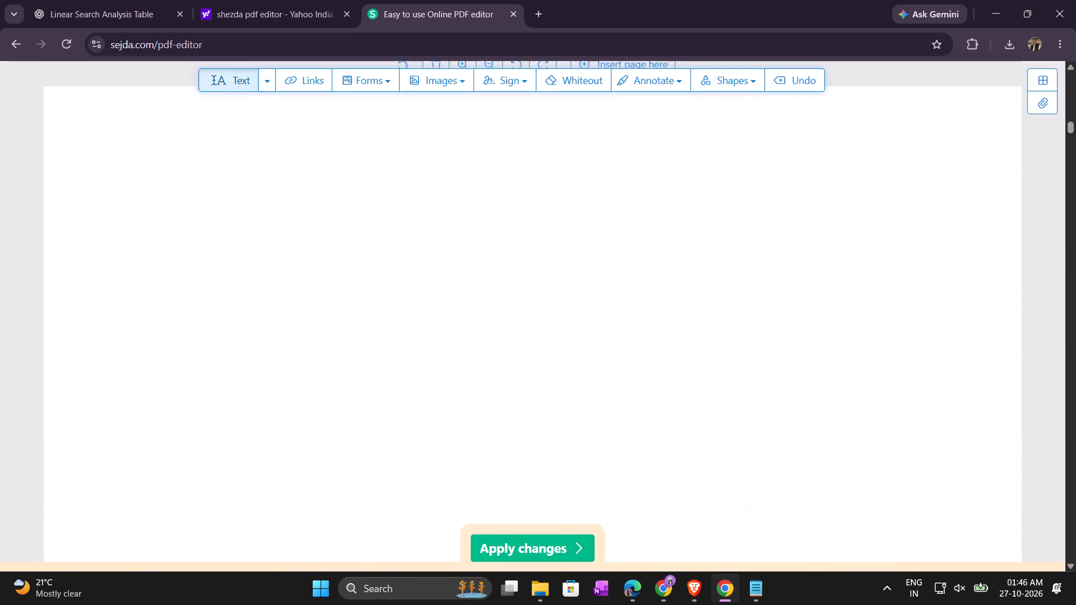
scroll(639, 320, "down", 9)
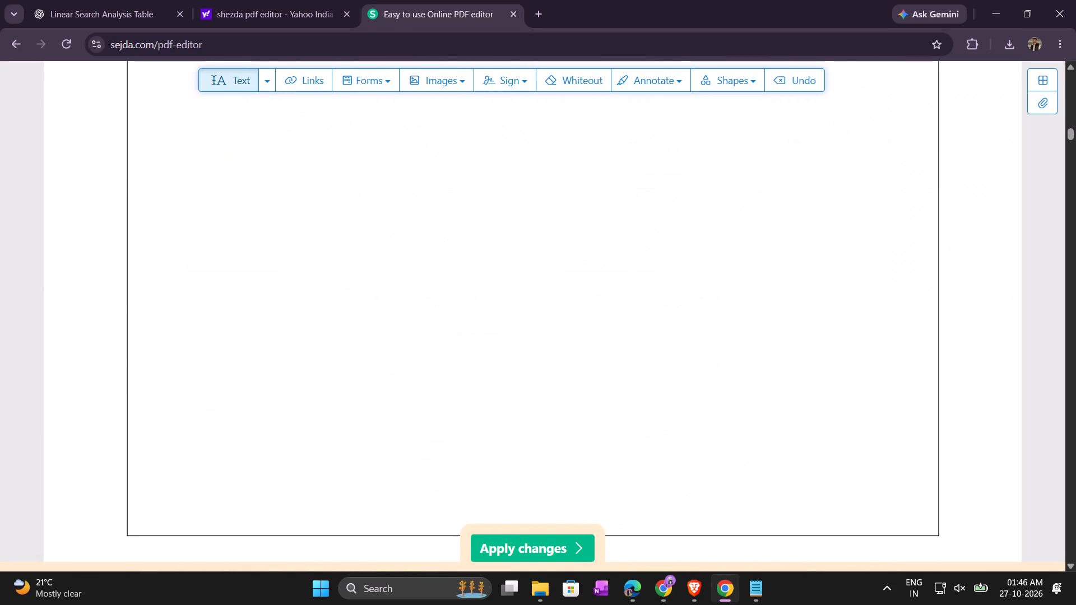
scroll(639, 320, "down", 18)
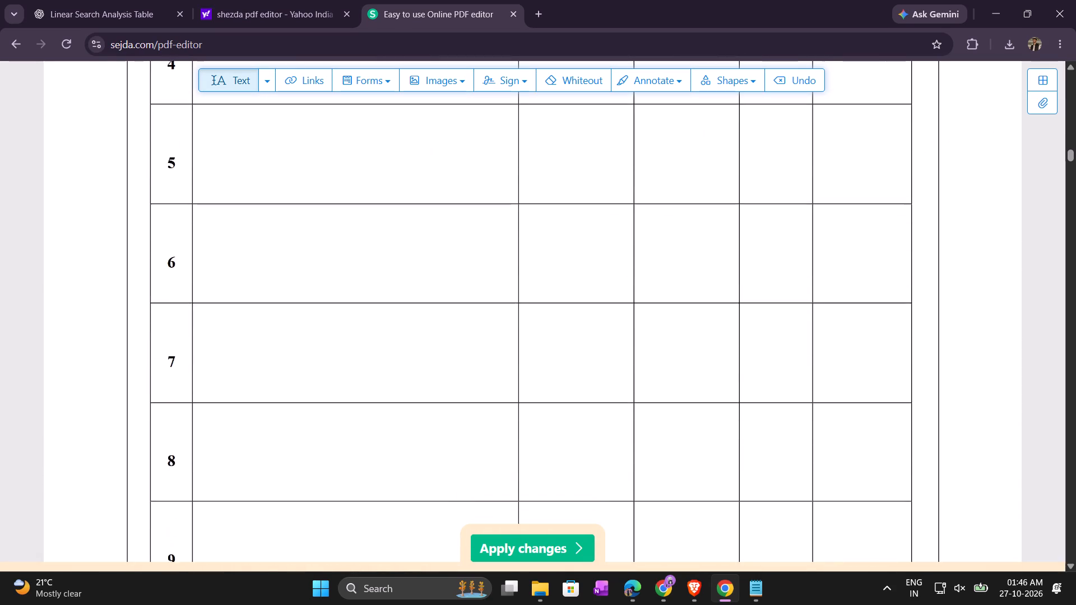
scroll(639, 320, "down", 14)
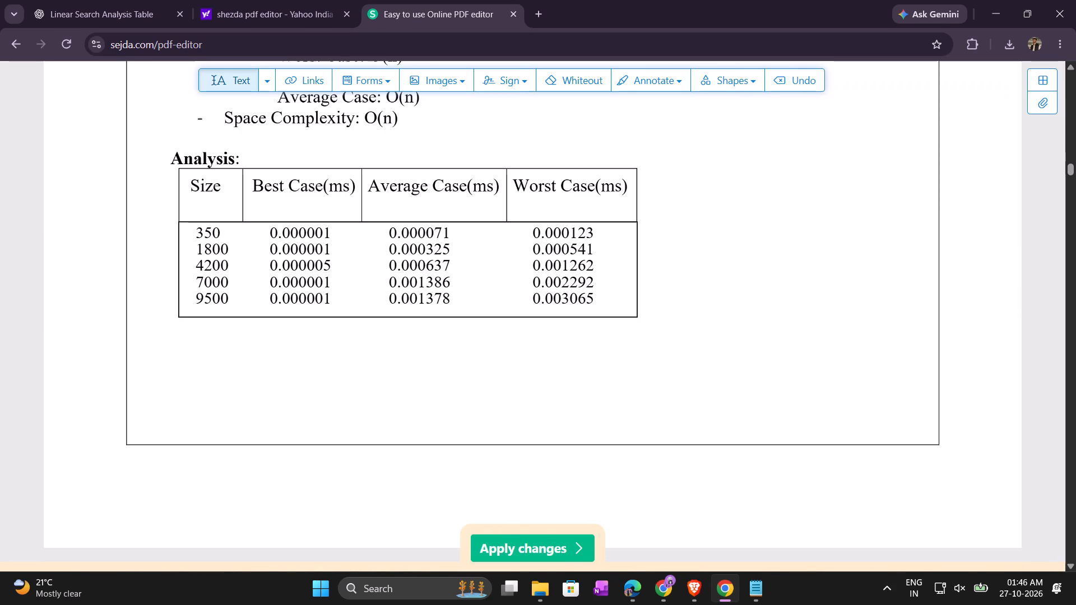
left_click(721, 76)
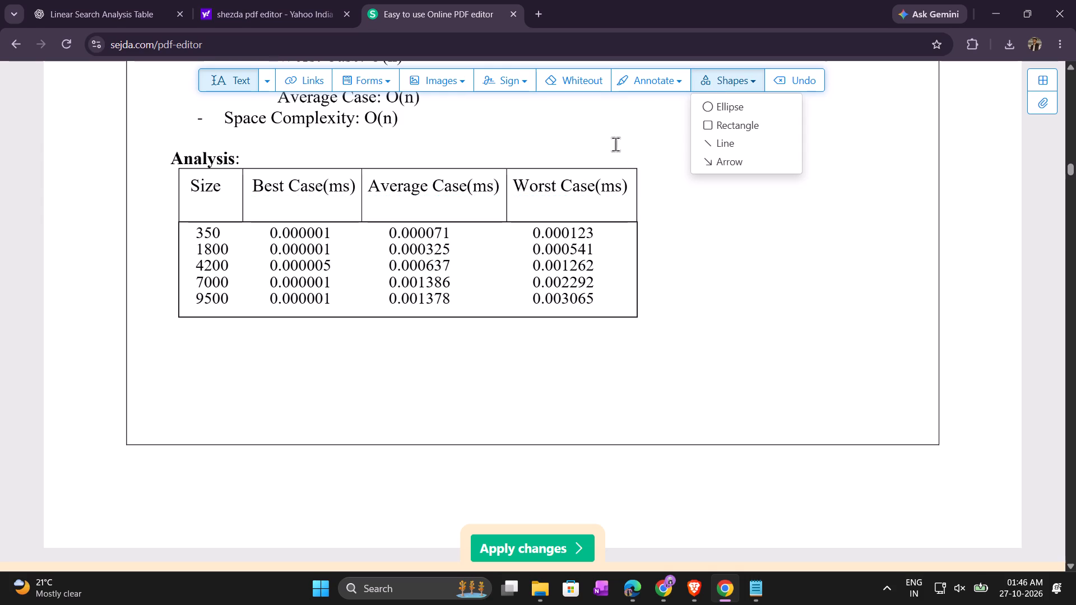
left_click(702, 146)
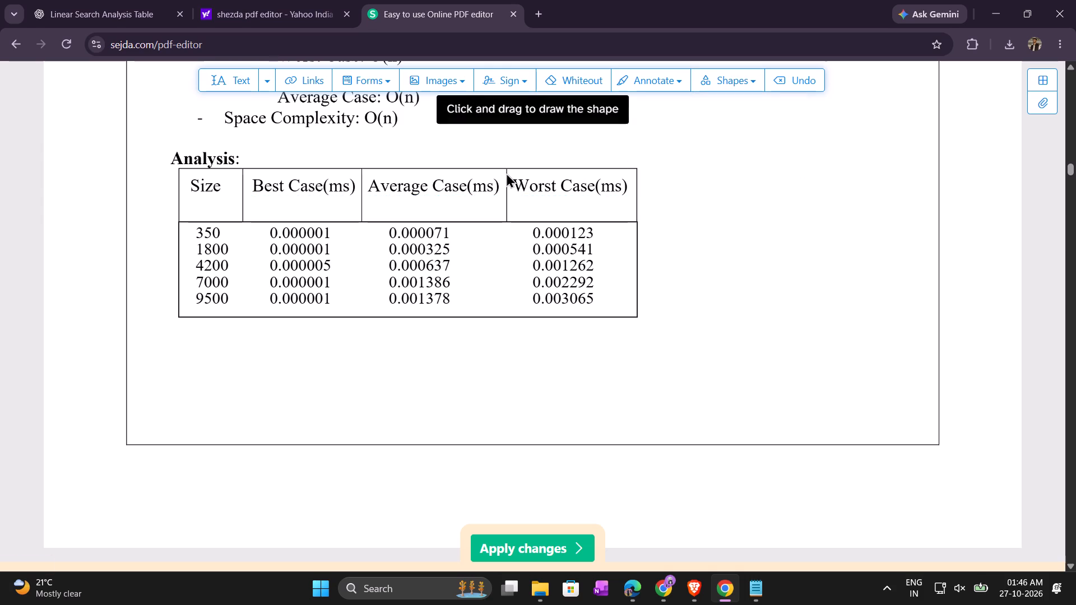
left_click_drag(507, 166, 504, 295)
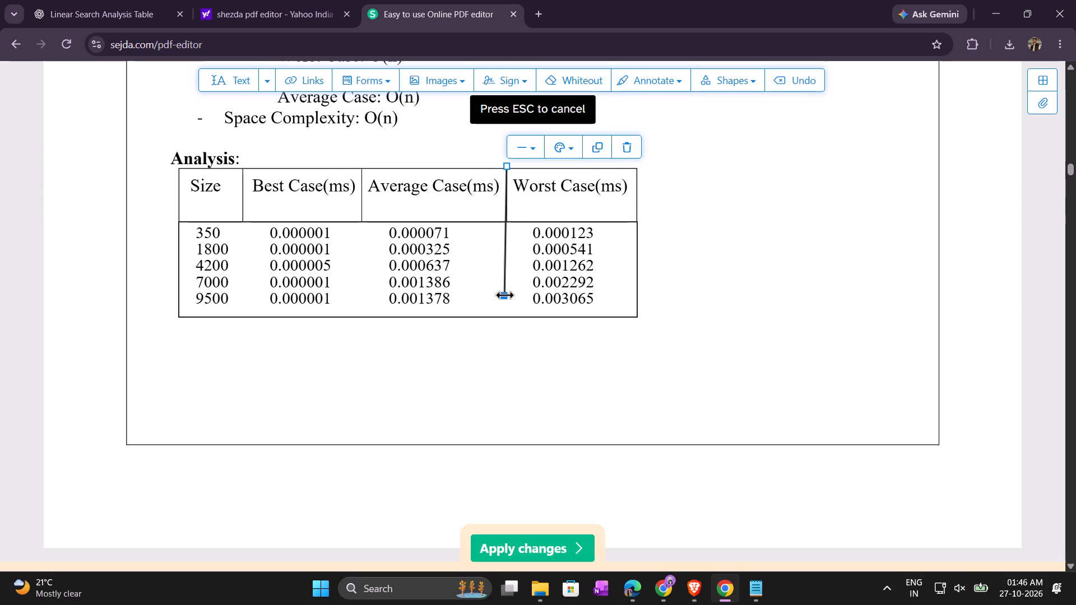
left_click_drag(504, 295, 508, 315)
Draw a vertical line between the Best Case and Average Case columns of page 8's Analysis table, down to about its bottom border.
left_click(729, 79)
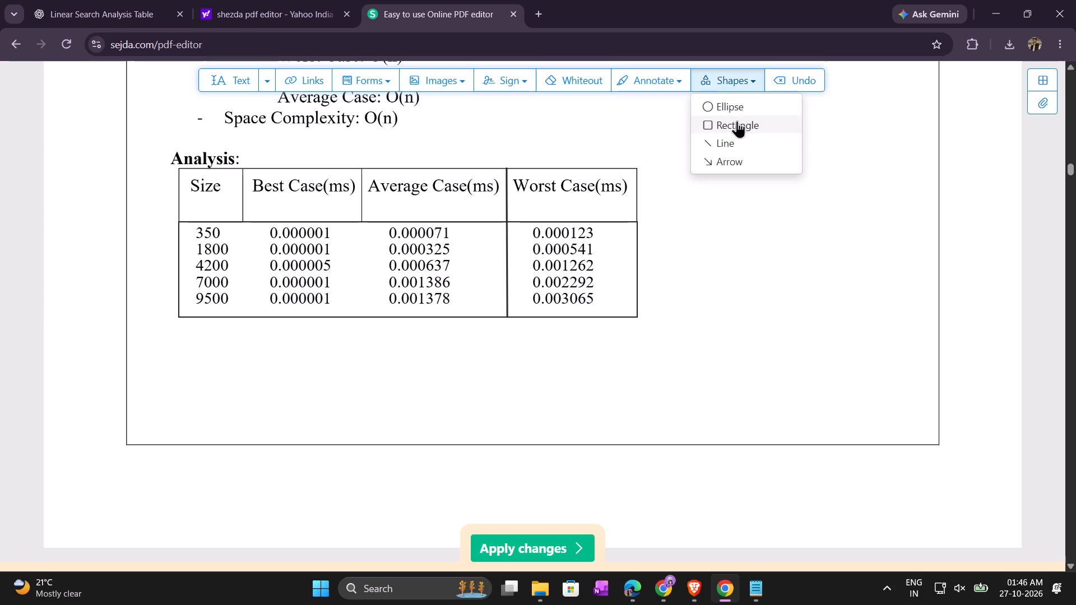
left_click(737, 134)
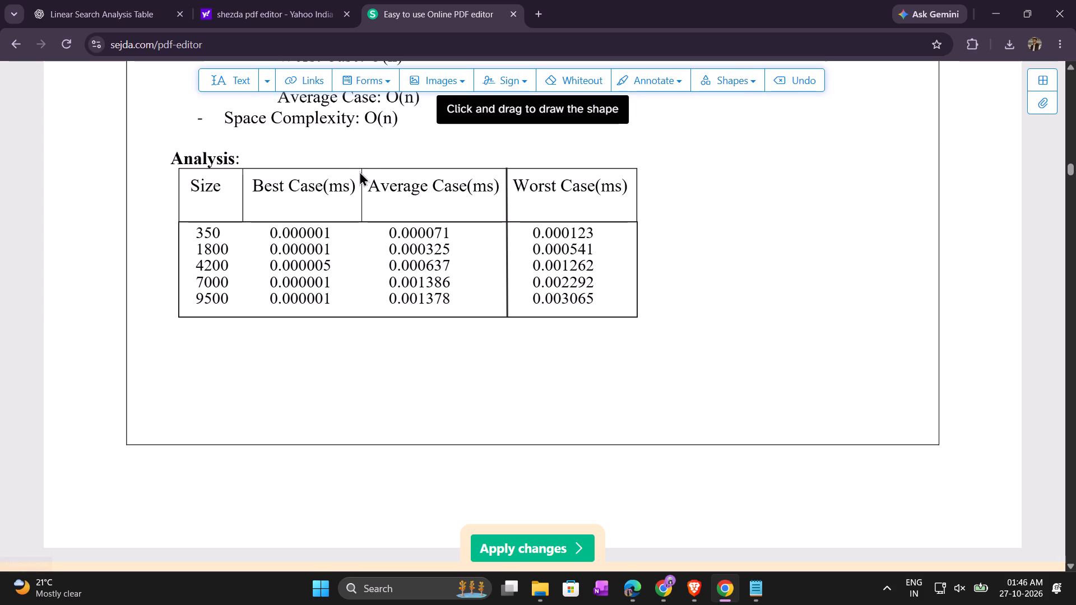
left_click_drag(361, 167, 358, 297)
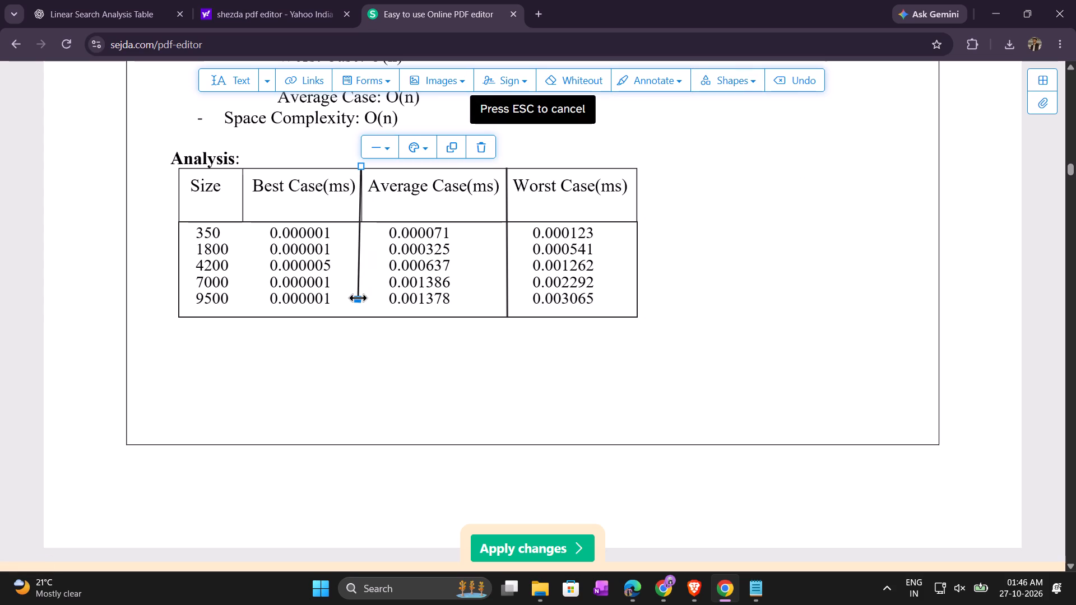
left_click_drag(358, 297, 361, 313)
Draw a full-height vertical line between the Size and Best Case columns of page 8's Analysis table.
left_click(724, 75)
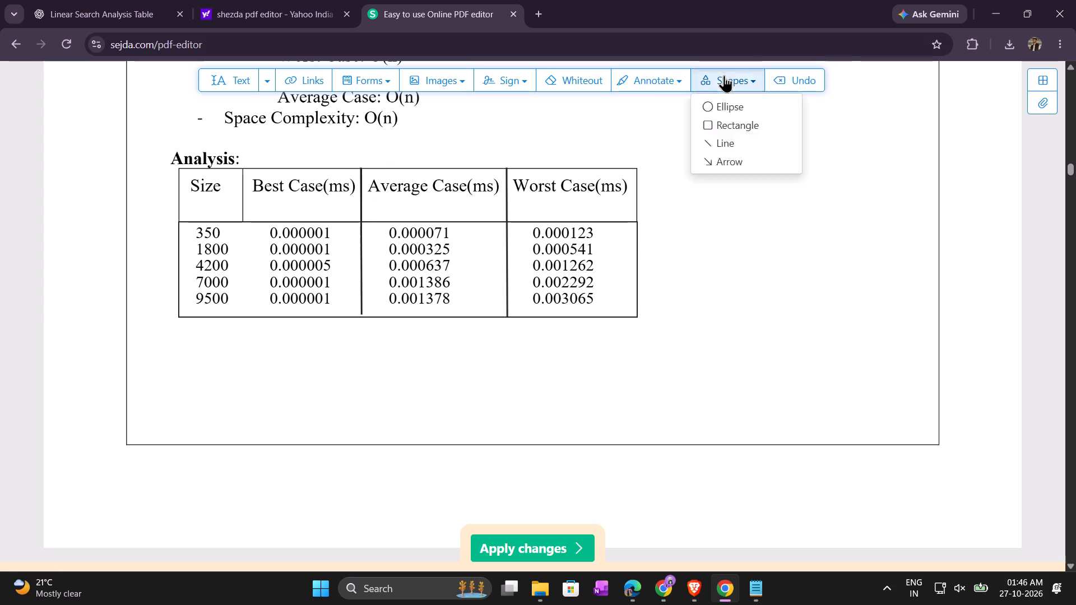
left_click(721, 138)
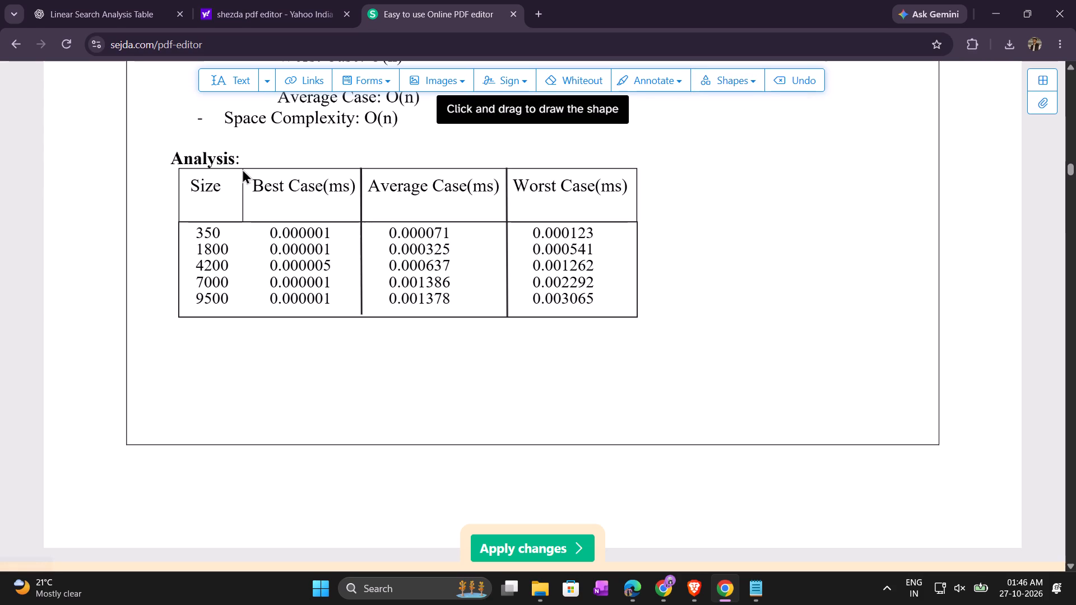
left_click_drag(242, 169, 243, 317)
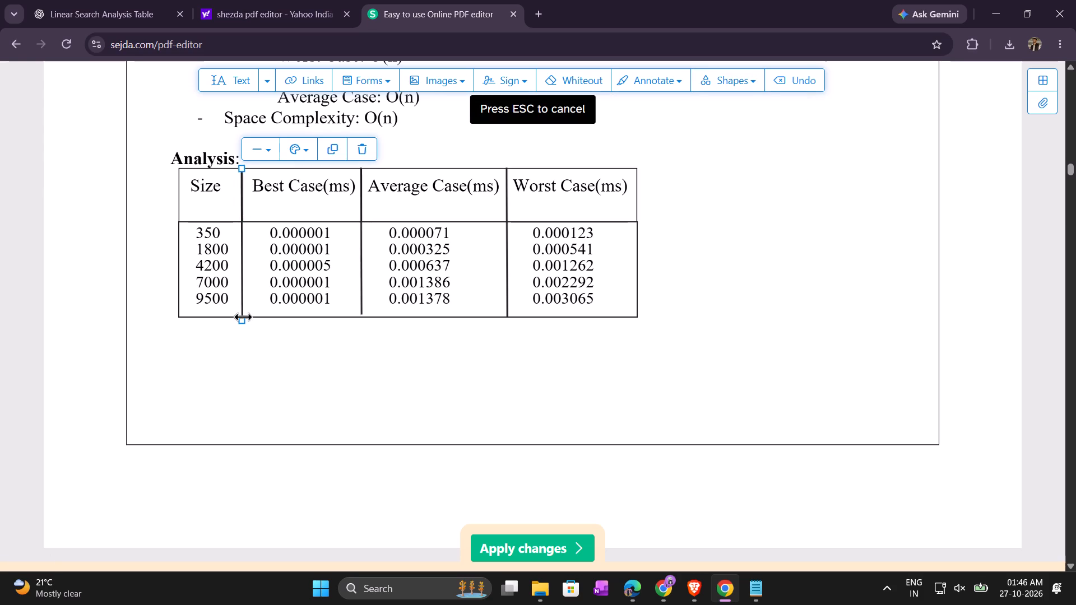
left_click_drag(243, 317, 242, 314)
Draw a vertical line between the Average Case and Worst Case columns of the Binary Search Analysis table on page 9.
scroll(384, 323, "down", 2)
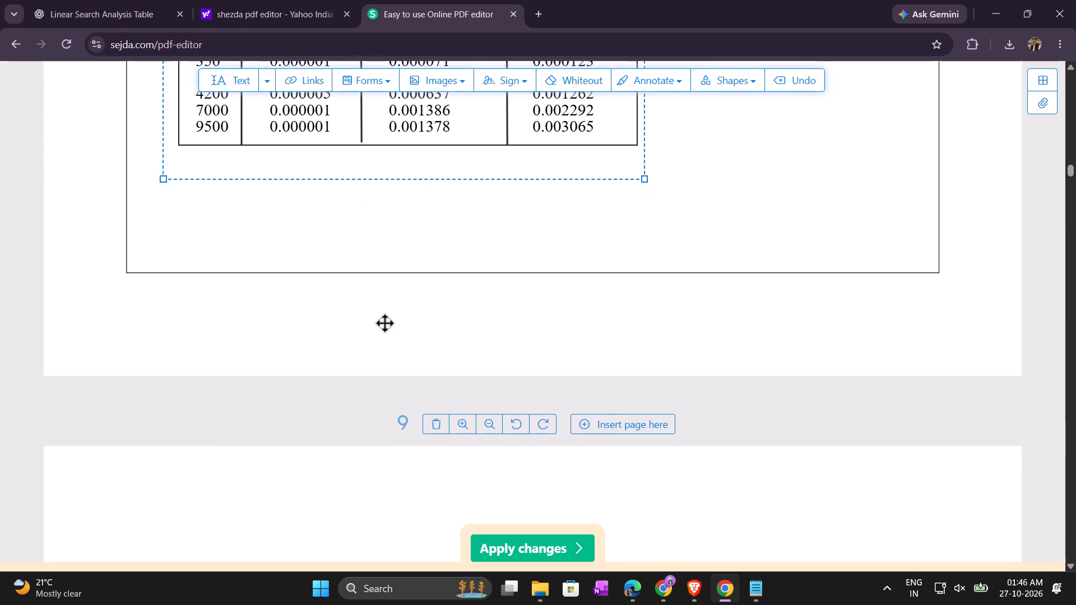
scroll(384, 323, "down", 5)
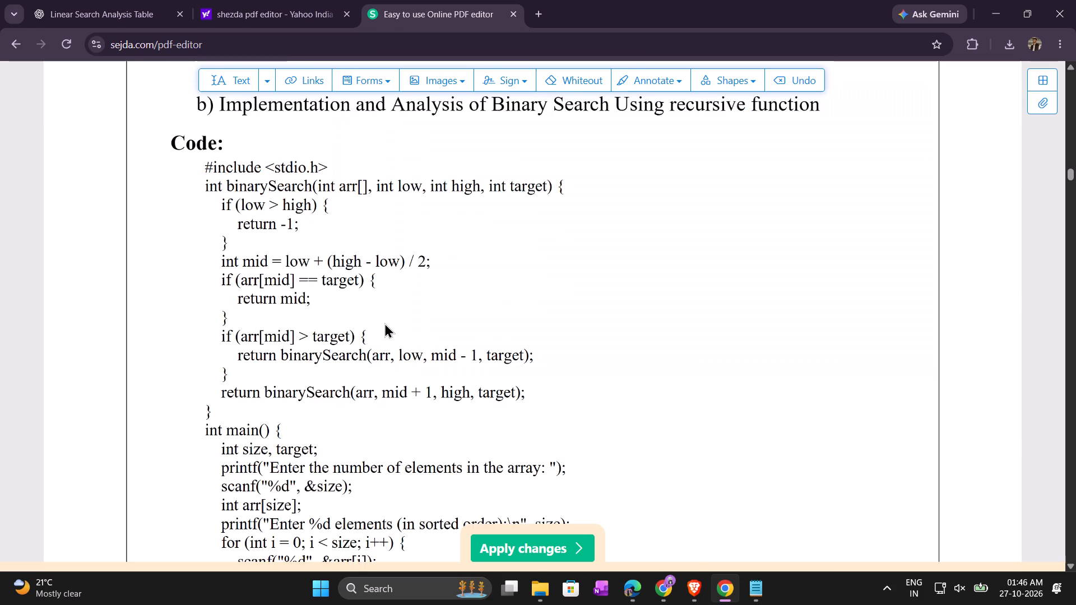
scroll(384, 323, "down", 6)
scroll(384, 323, "up", 1)
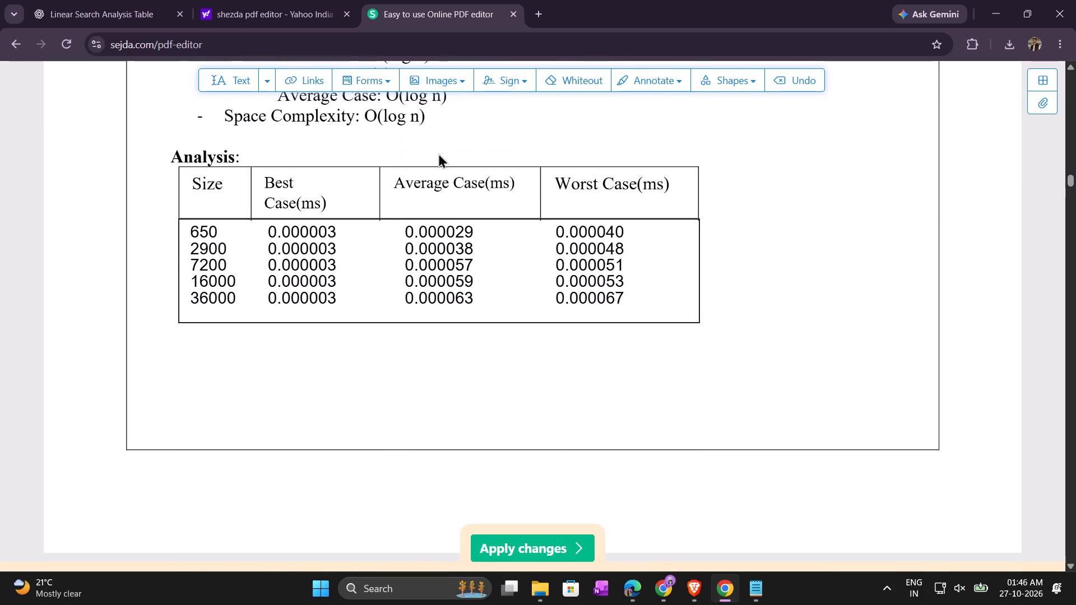
left_click(731, 76)
left_click(724, 149)
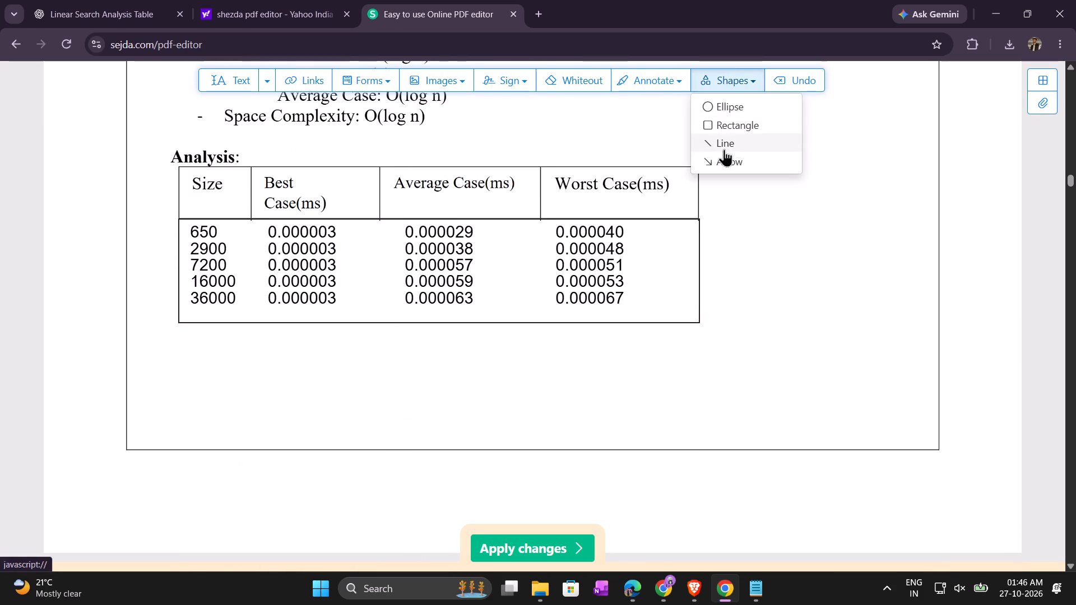
left_click_drag(540, 164, 542, 319)
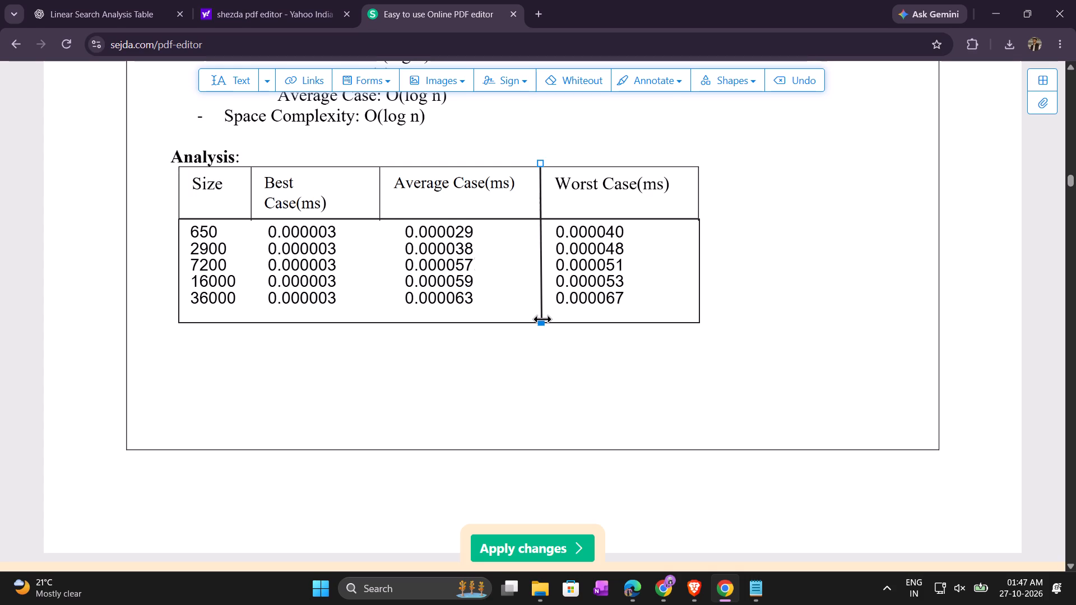
Draw a vertical line between the Best Case and Average Case columns of the Binary Search table, extending it to the bottom border.
left_click(718, 87)
left_click(721, 146)
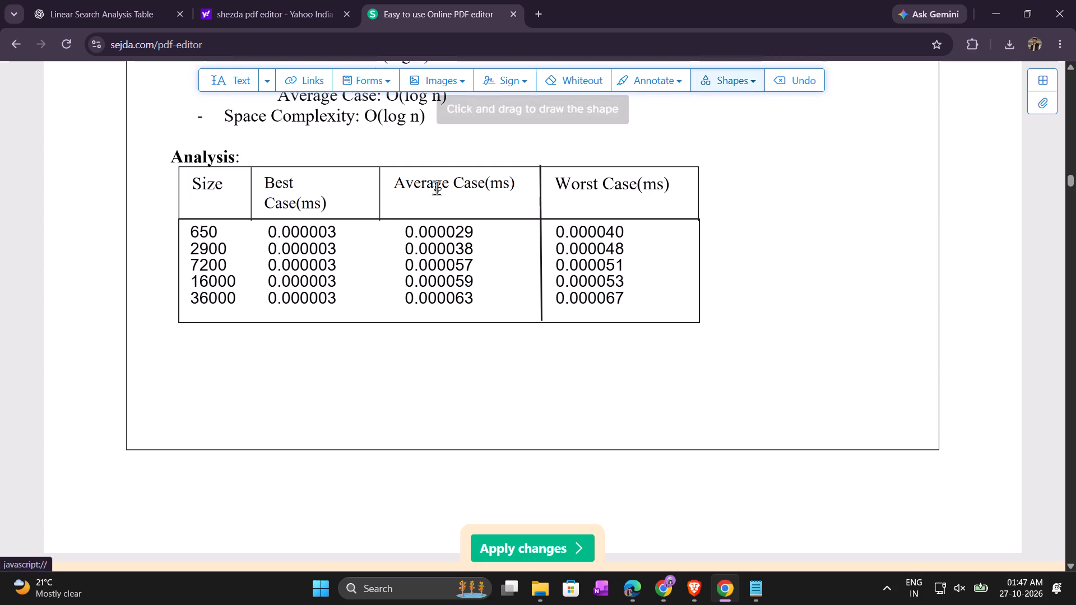
left_click_drag(380, 165, 376, 205)
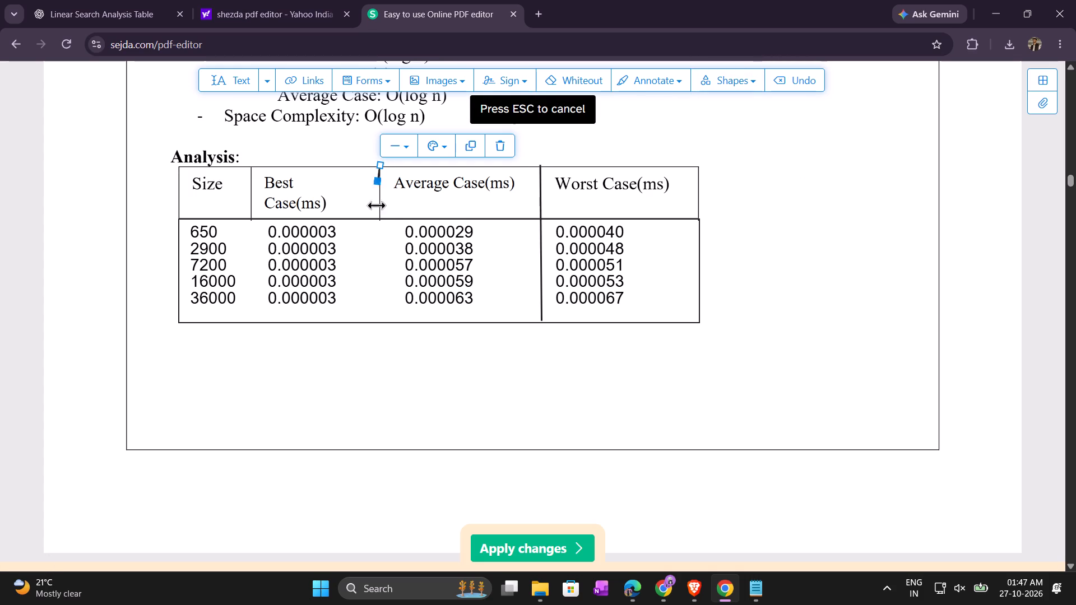
left_click_drag(376, 205, 377, 320)
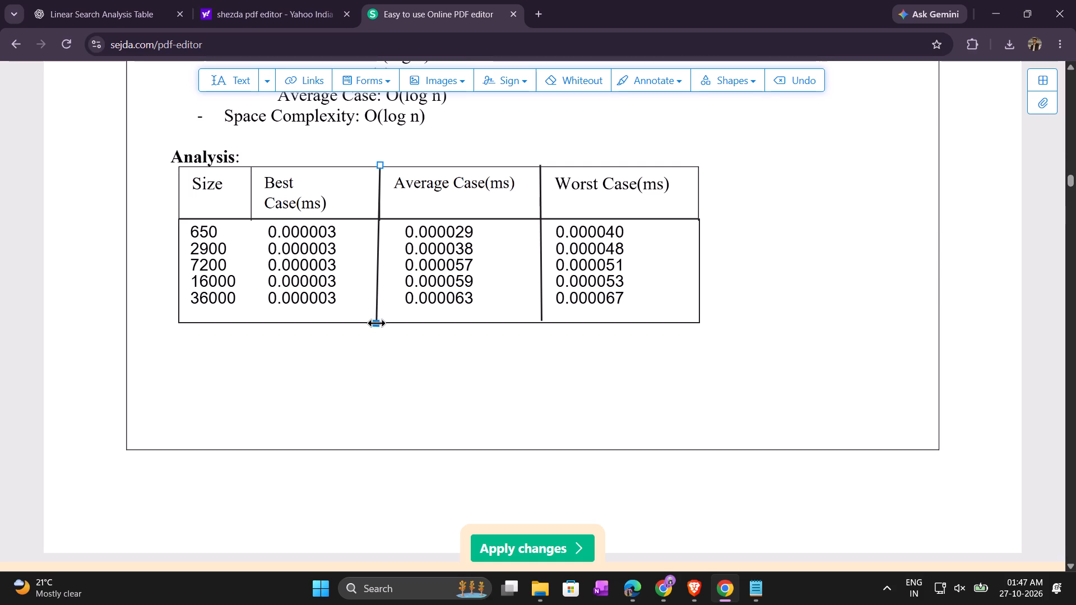
left_click(375, 323)
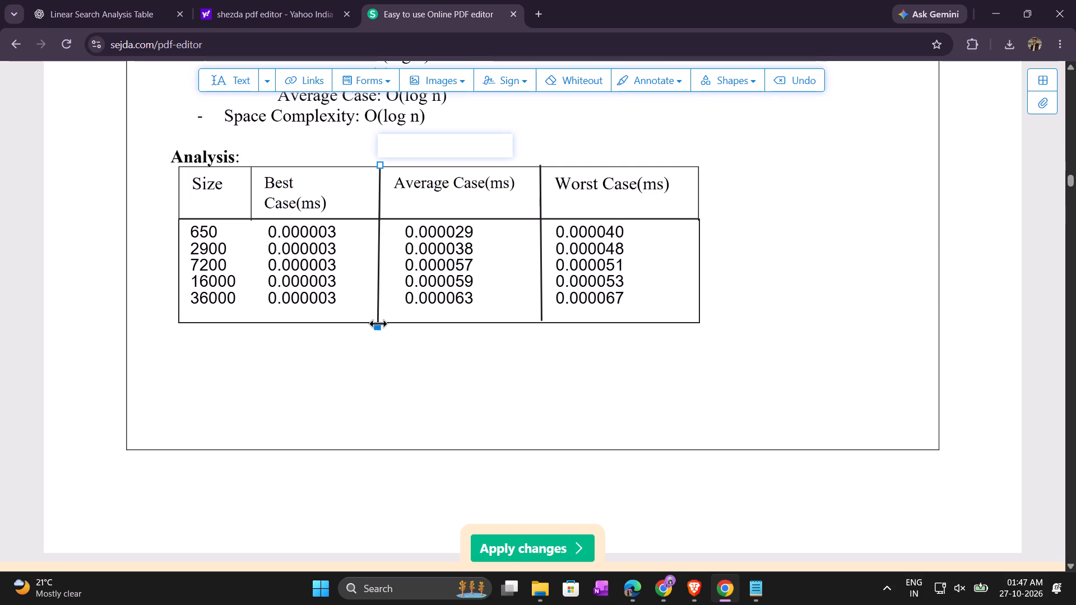
Draw a vertical line between the Size and Best Case columns of the Binary Search table and straighten it along the header divider.
left_click(715, 82)
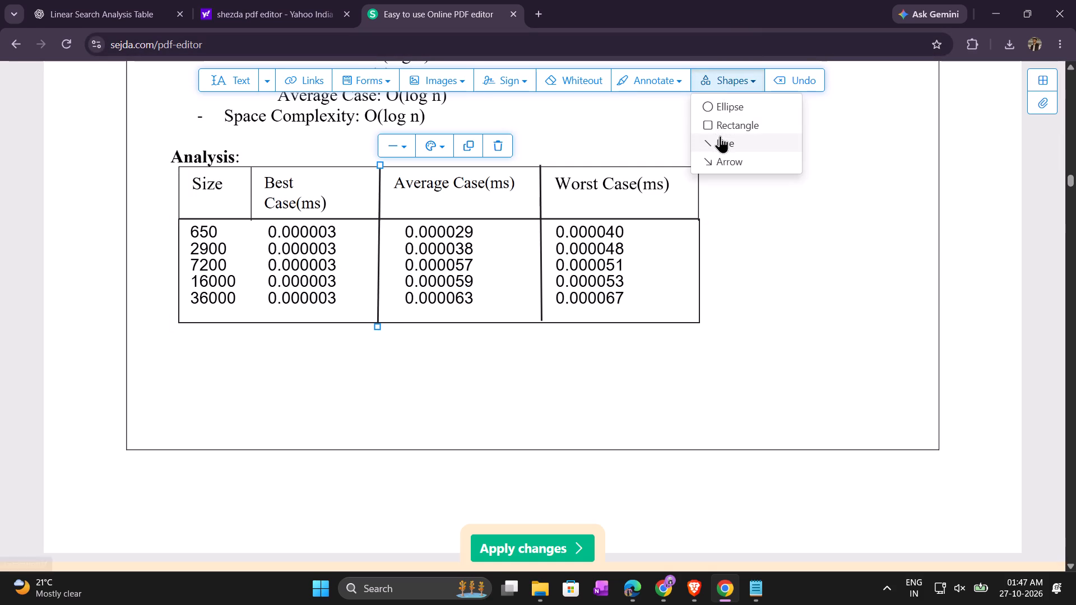
left_click(720, 136)
left_click_drag(248, 165, 257, 319)
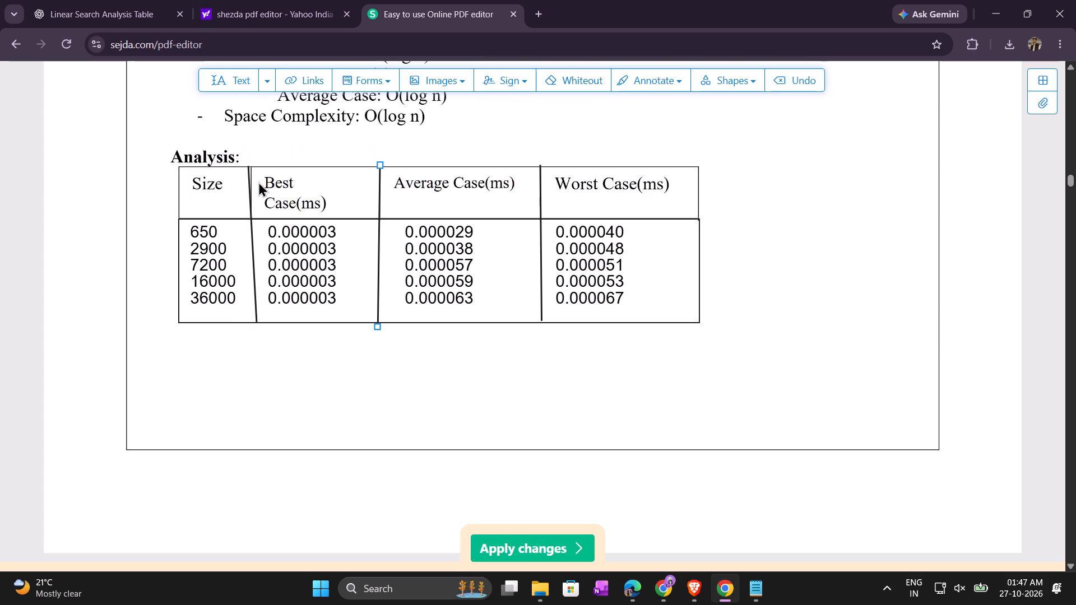
left_click_drag(245, 167, 251, 165)
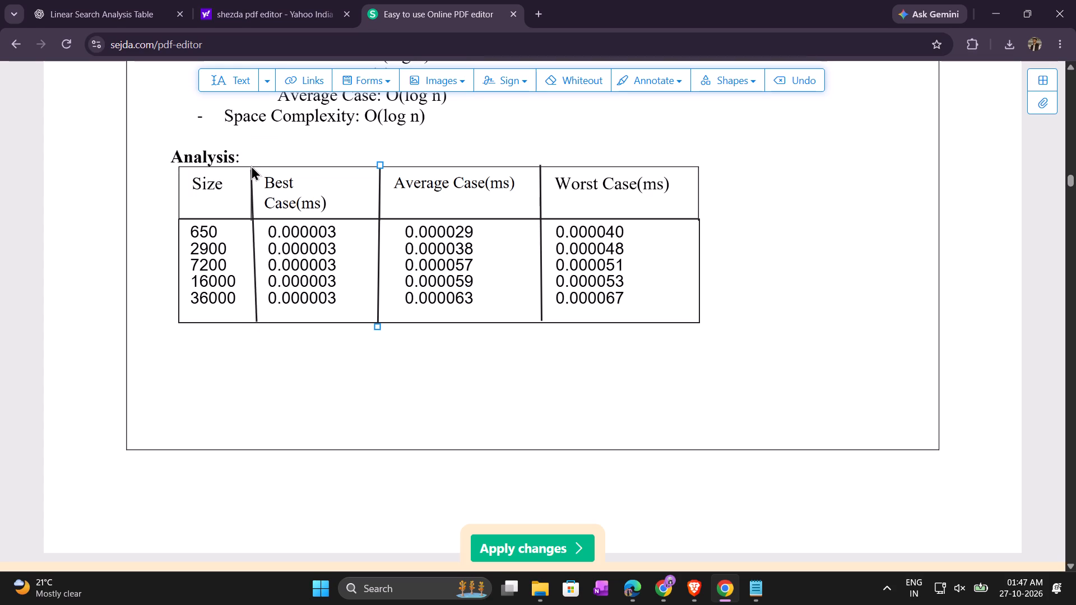
left_click_drag(251, 165, 251, 164)
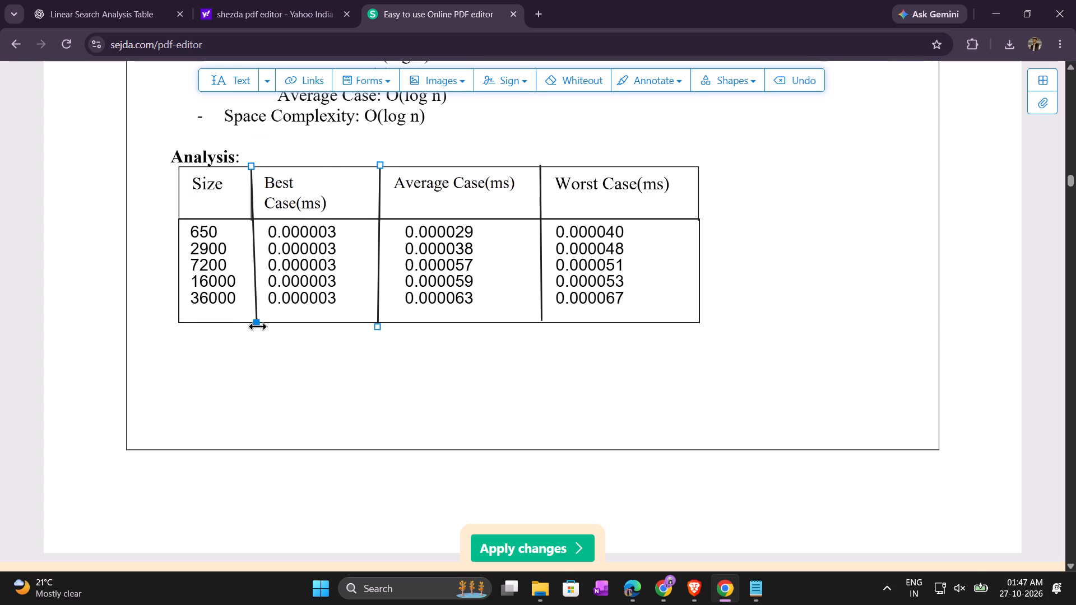
left_click(256, 327)
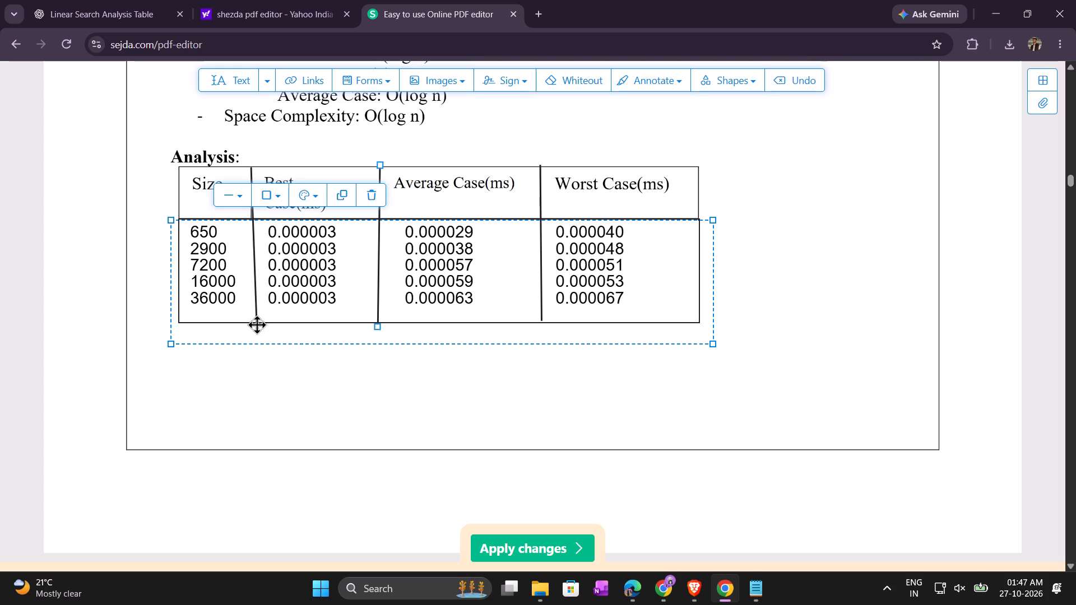
left_click(256, 322)
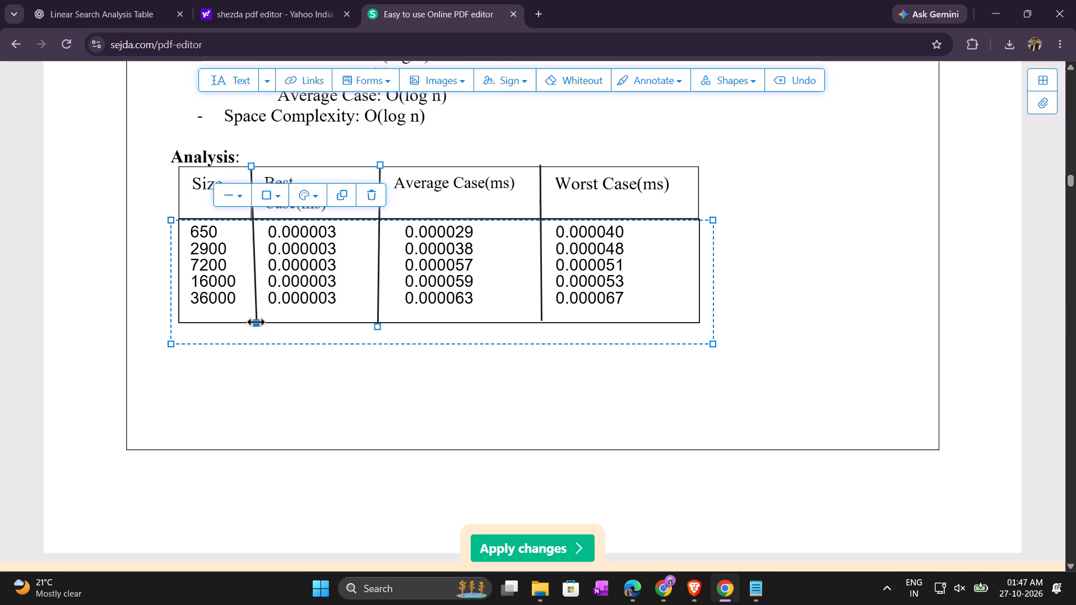
left_click(332, 395)
Draw a full-height vertical line between the Average Case and Worst Case columns of the Insertion Sort Analysis table.
scroll(332, 395, "down", 2)
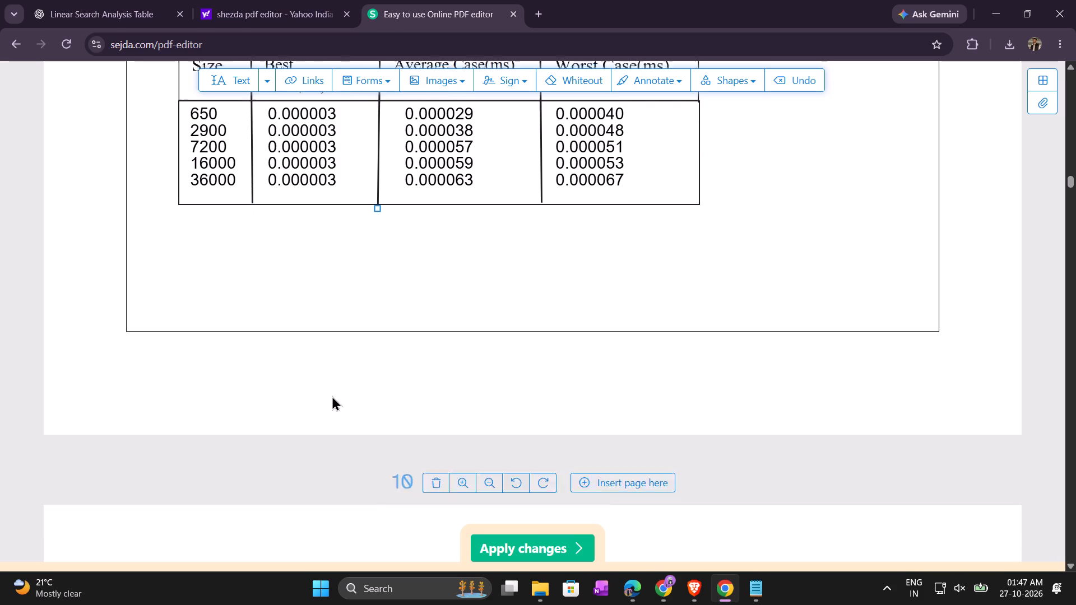
scroll(332, 395, "down", 7)
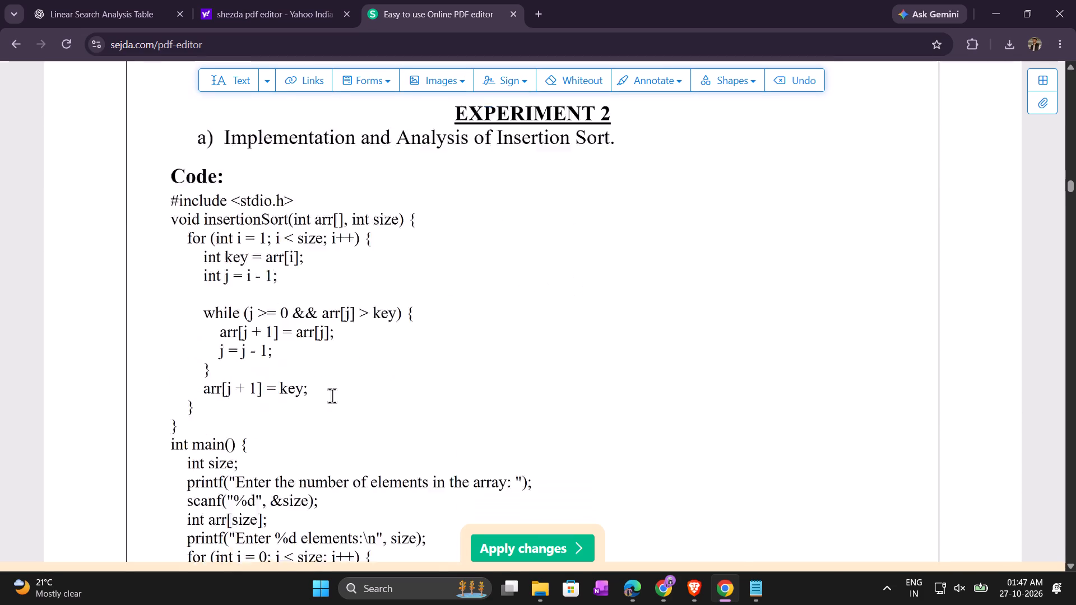
scroll(332, 395, "down", 6)
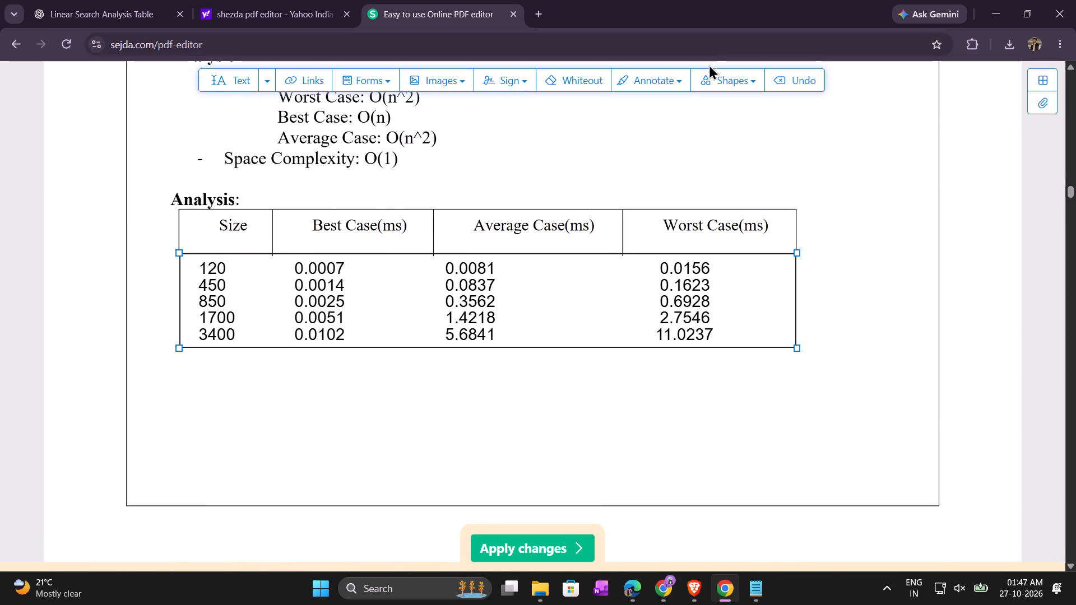
left_click(712, 71)
left_click(721, 130)
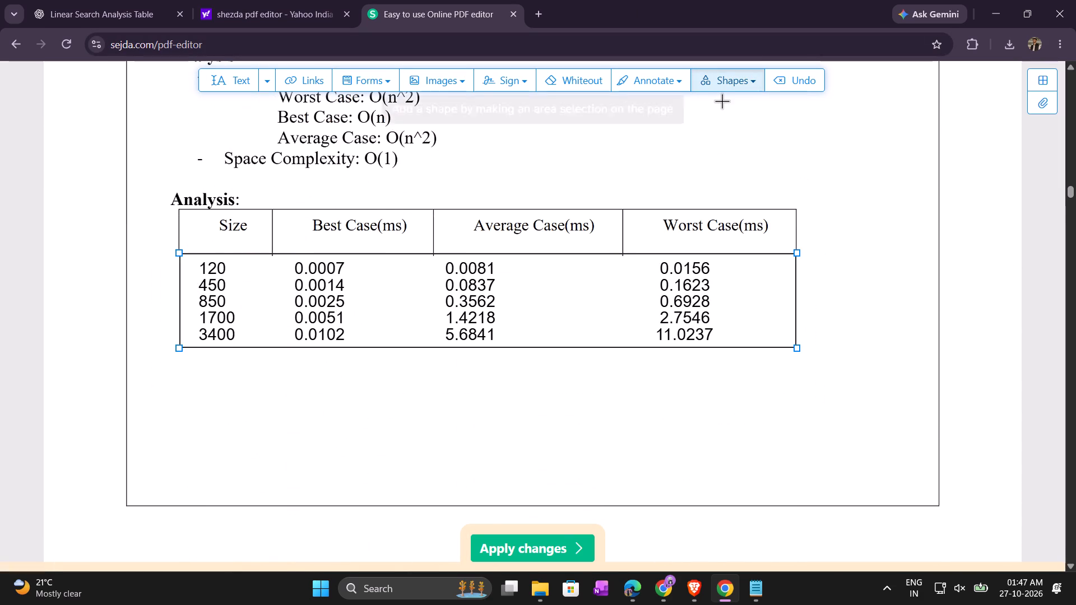
left_click(723, 86)
left_click(758, 81)
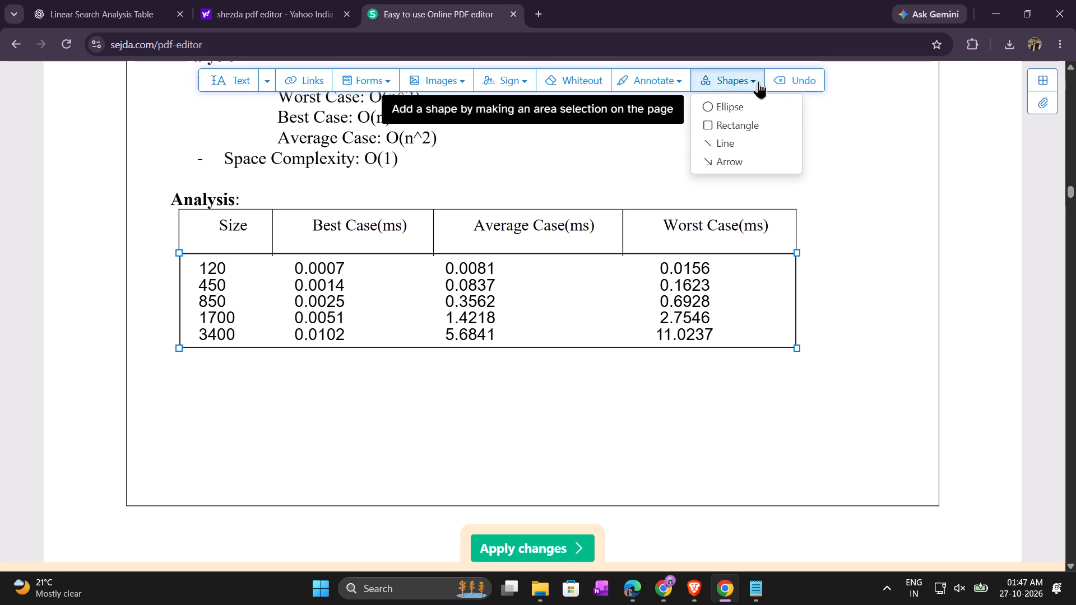
left_click(754, 81)
left_click(732, 150)
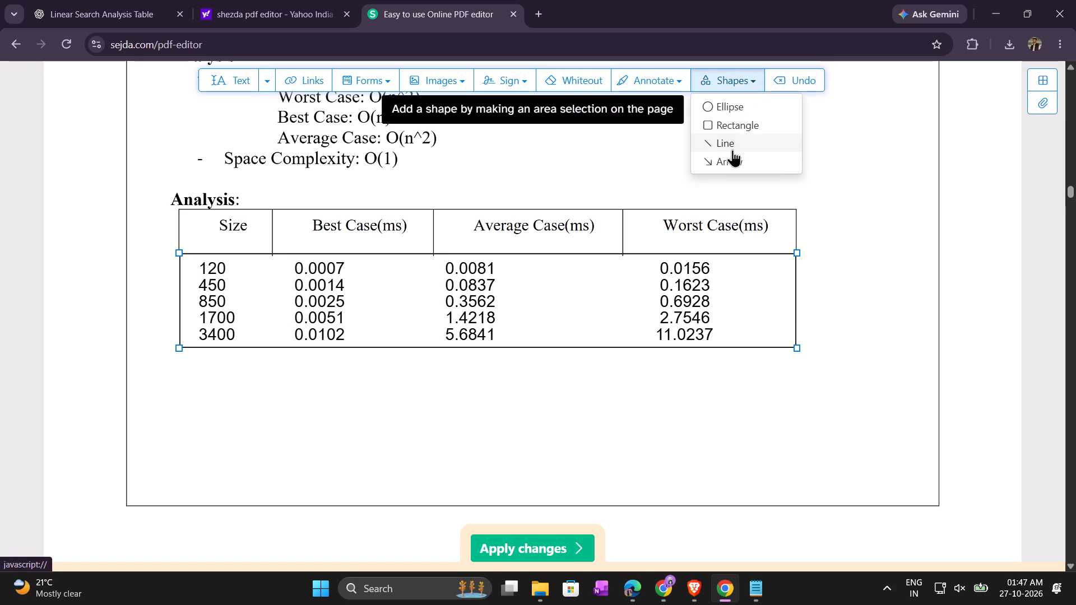
left_click_drag(622, 206, 622, 222)
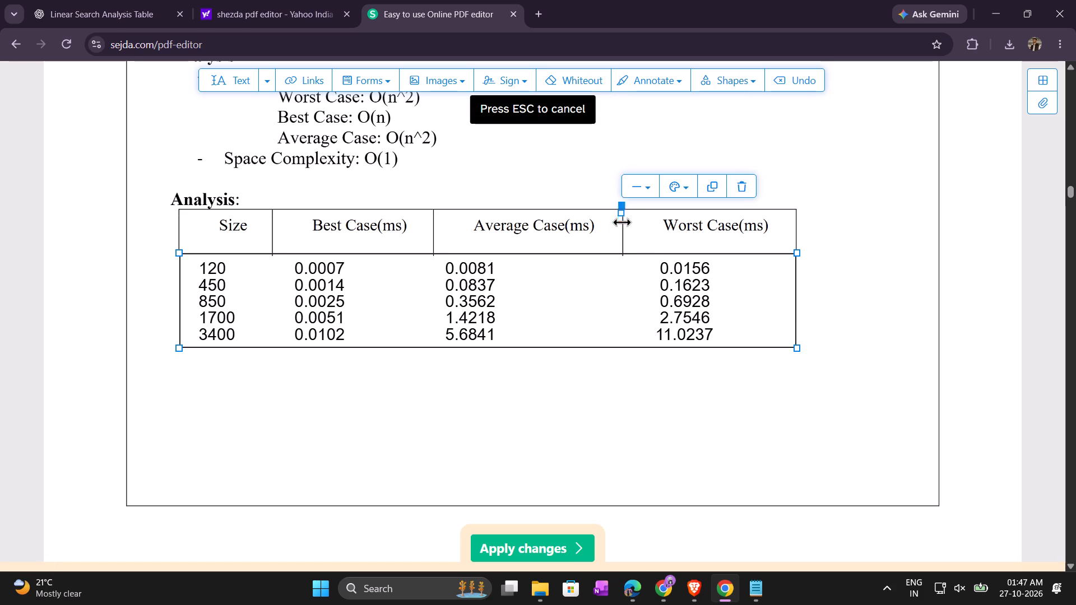
left_click_drag(622, 222, 625, 346)
Draw a vertical line between the Best Case and Average Case columns of the Insertion Sort table, extending it to the bottom border.
left_click(729, 71)
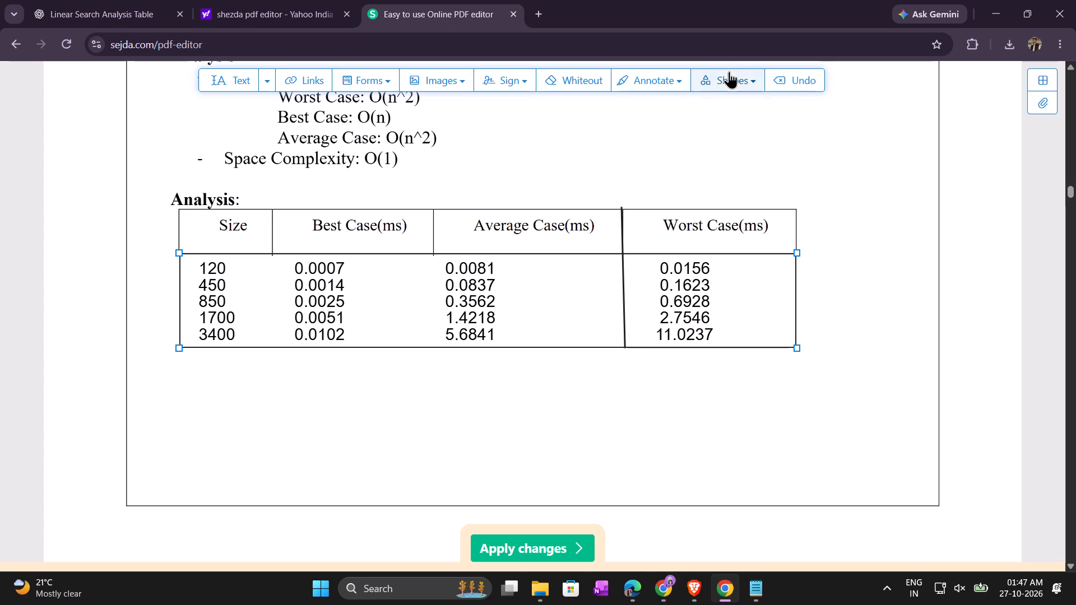
left_click(722, 144)
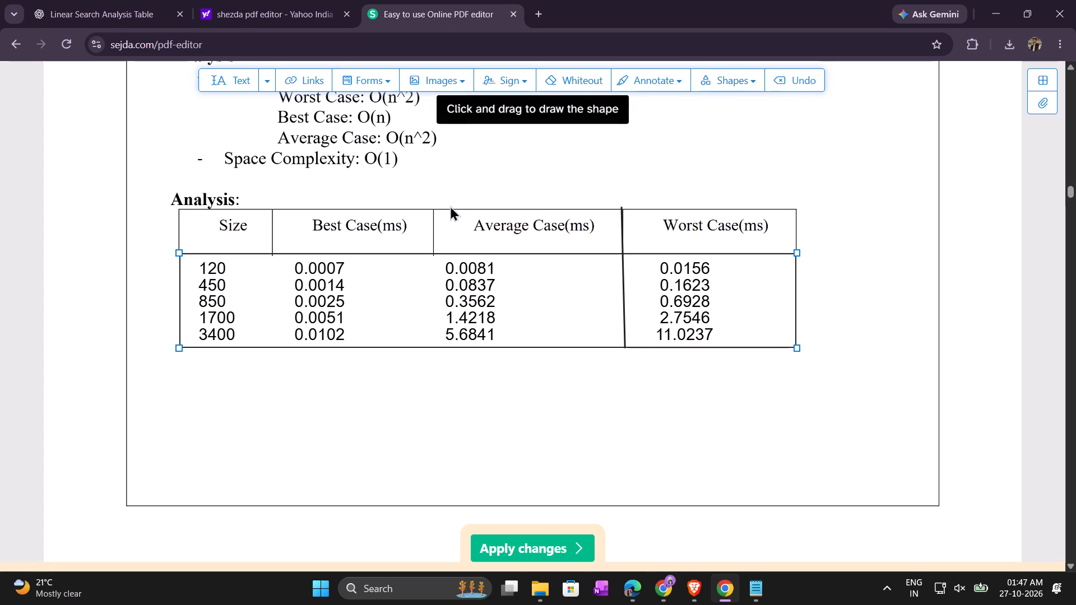
left_click_drag(433, 208, 432, 332)
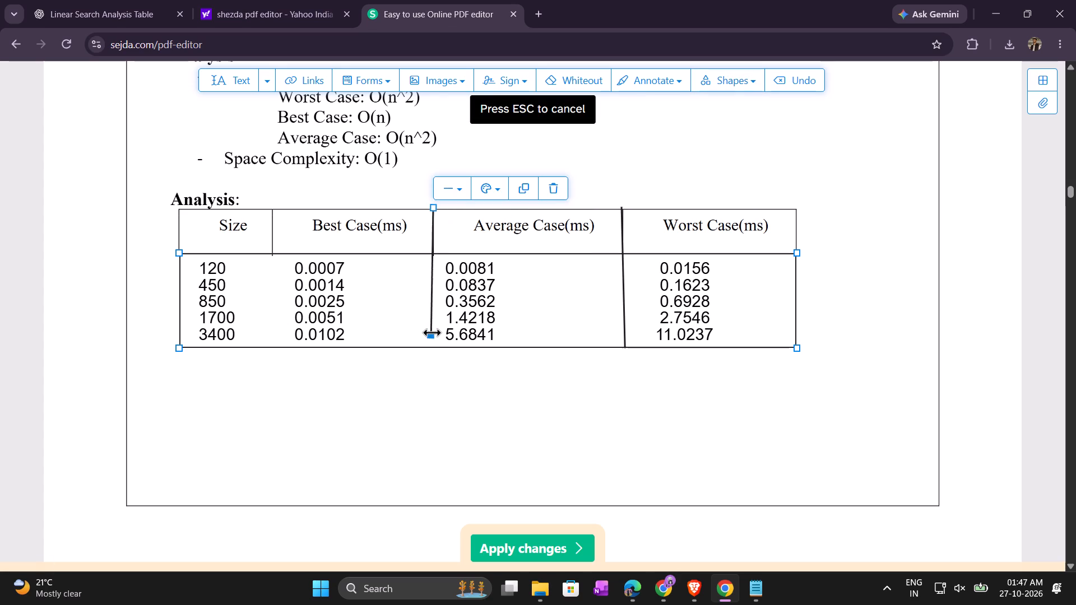
left_click_drag(432, 332, 432, 343)
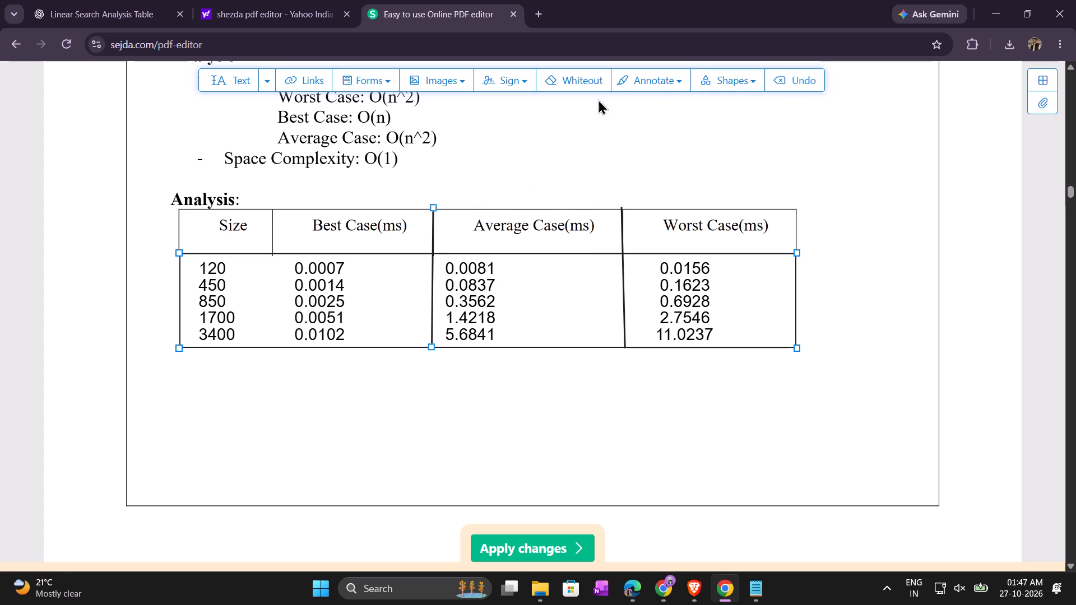
Draw a vertical line between the Size and Best Case columns of the Insertion Sort table and straighten it along the header divider.
left_click(715, 85)
left_click(715, 147)
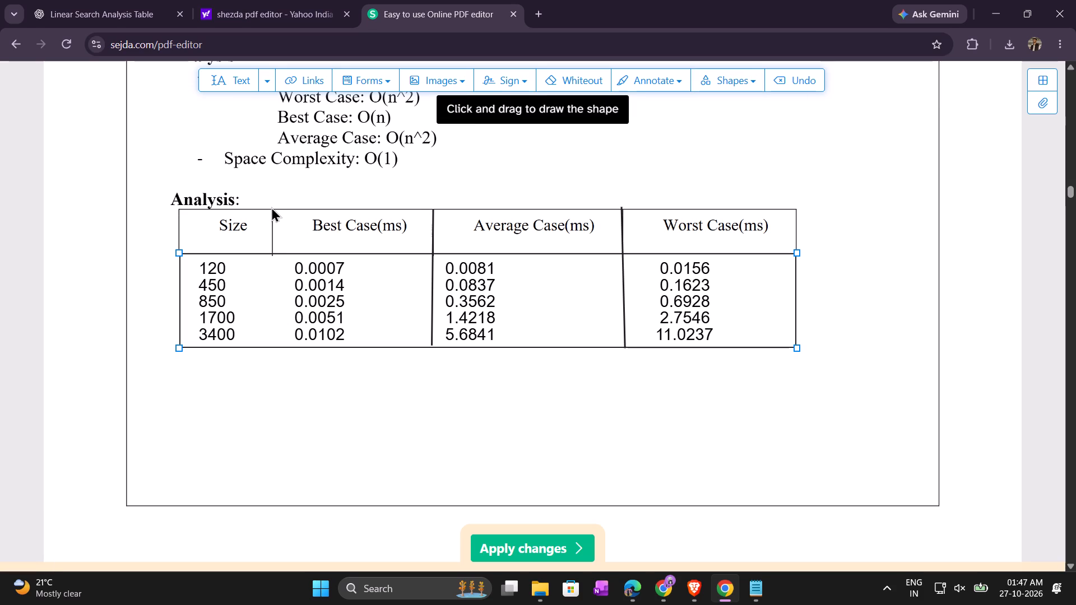
left_click_drag(271, 207, 268, 348)
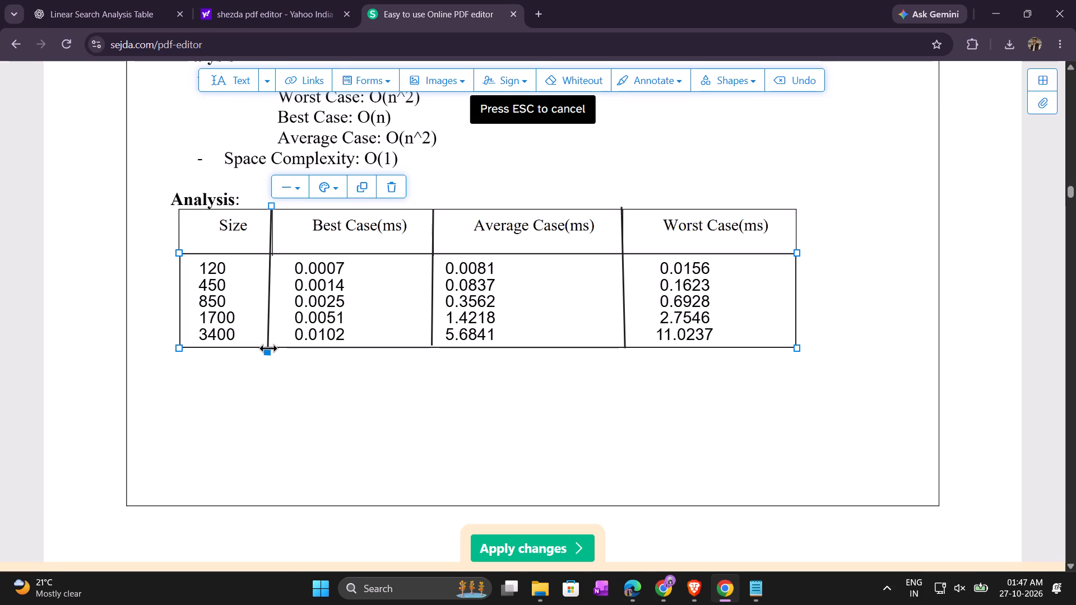
left_click_drag(268, 348, 273, 348)
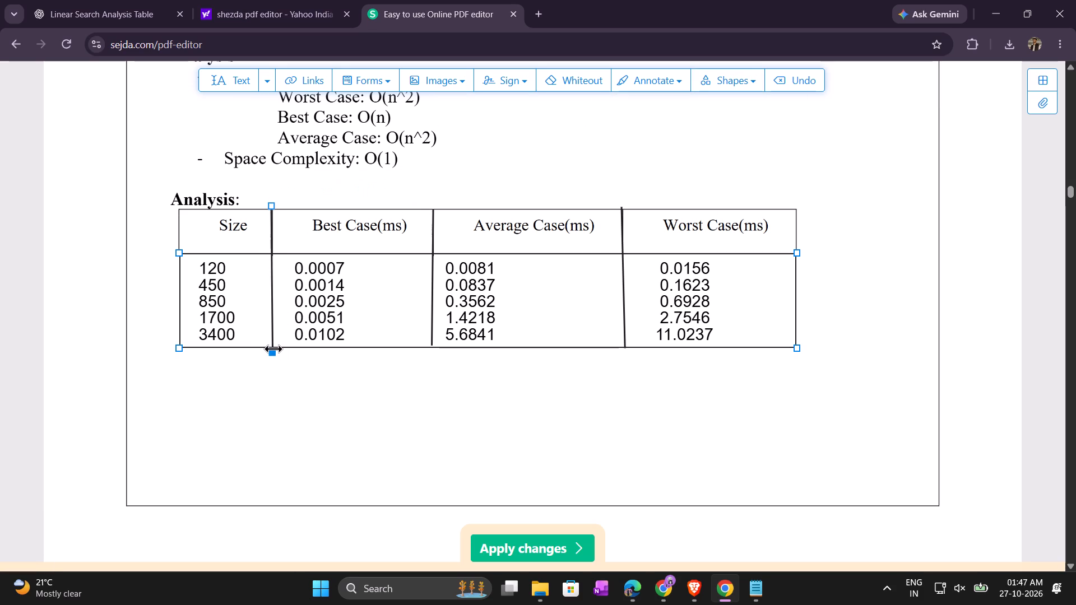
left_click(271, 208)
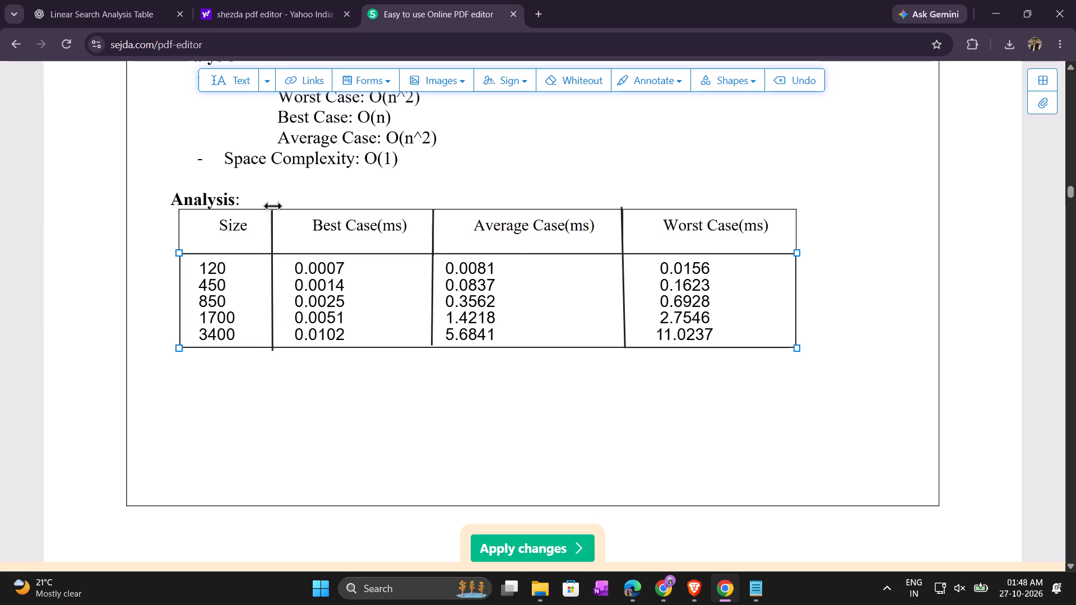
Switch to the daa file soln.txt notes and copy the five Analysis 3 data rows, sizes 120 to 3400, under experiment 4(B).
scroll(453, 356, "down", 6)
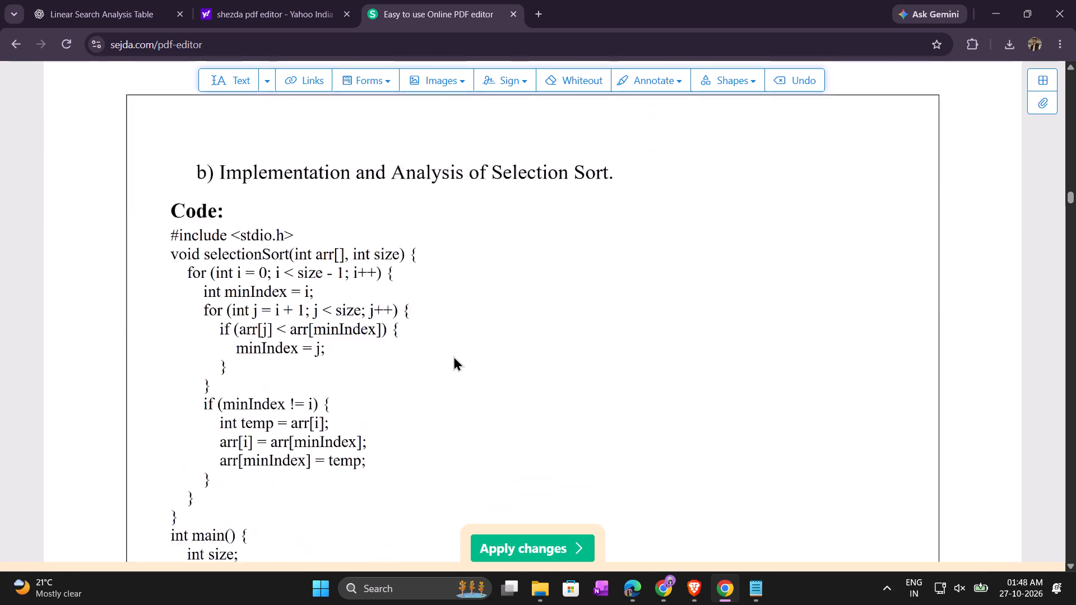
scroll(453, 356, "down", 9)
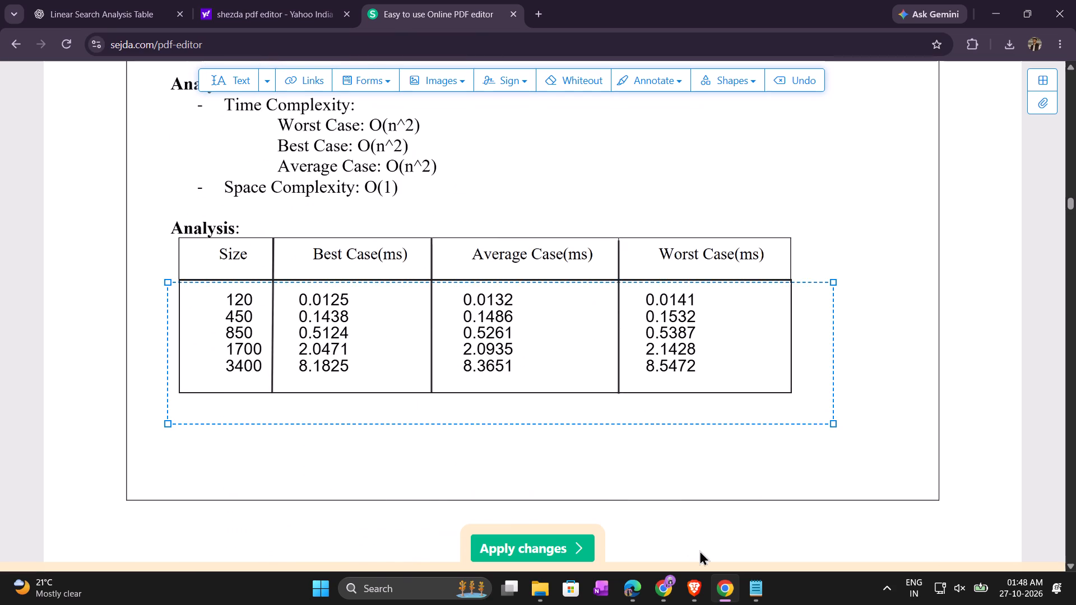
left_click(744, 583)
scroll(382, 457, "up", 1)
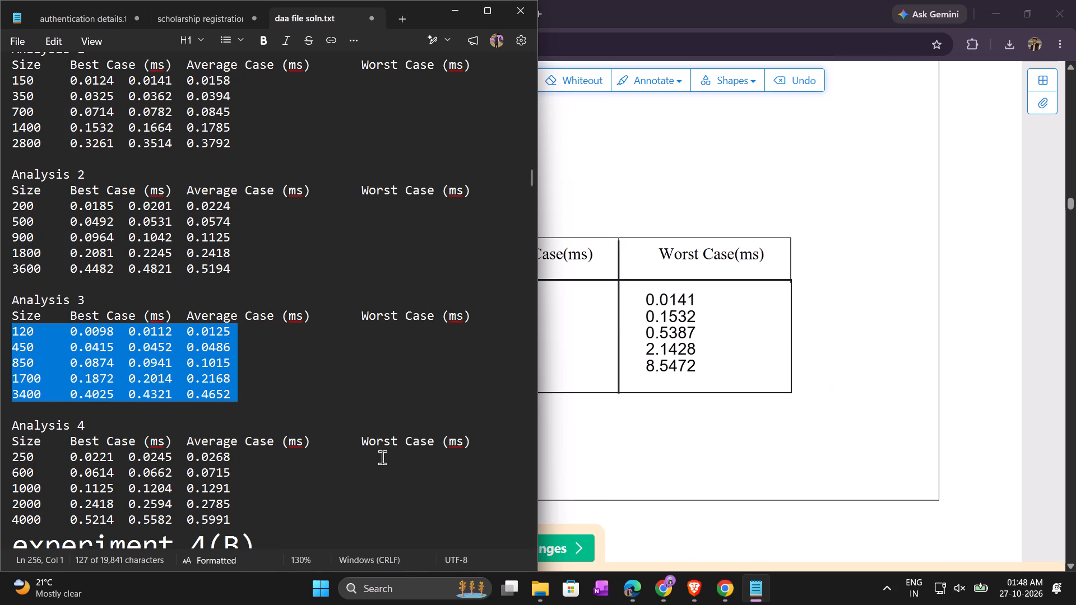
scroll(382, 457, "up", 1)
scroll(382, 457, "down", 1)
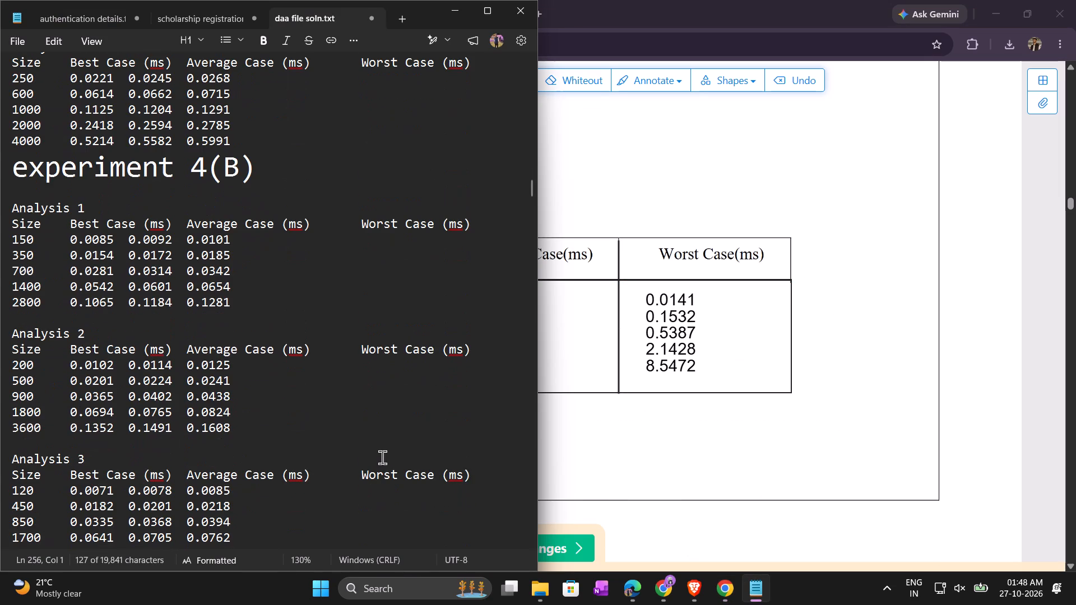
scroll(254, 426, "down", 1)
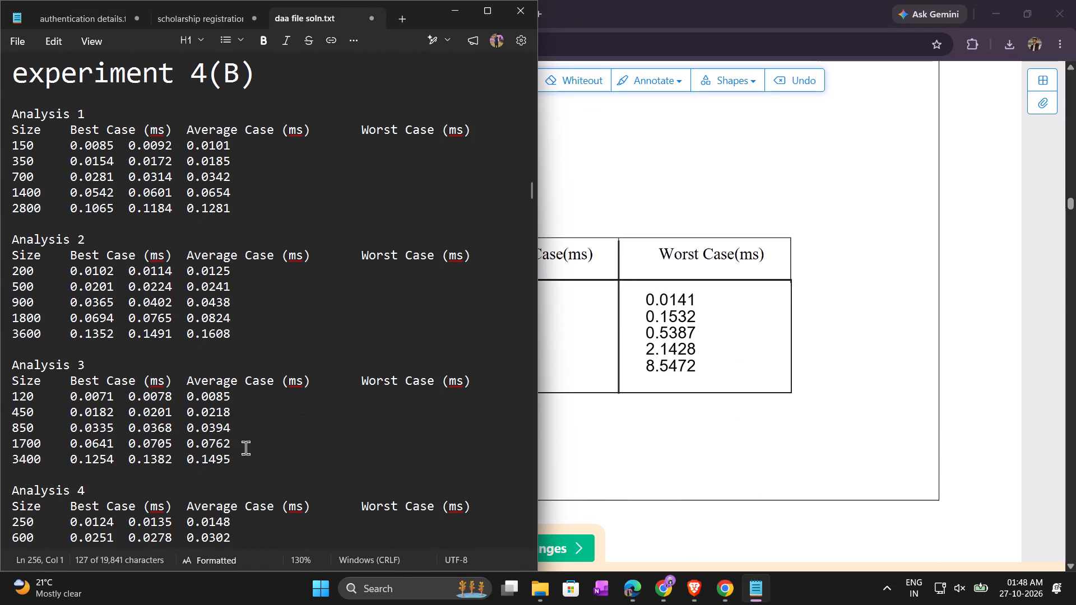
left_click_drag(233, 458, 0, 401)
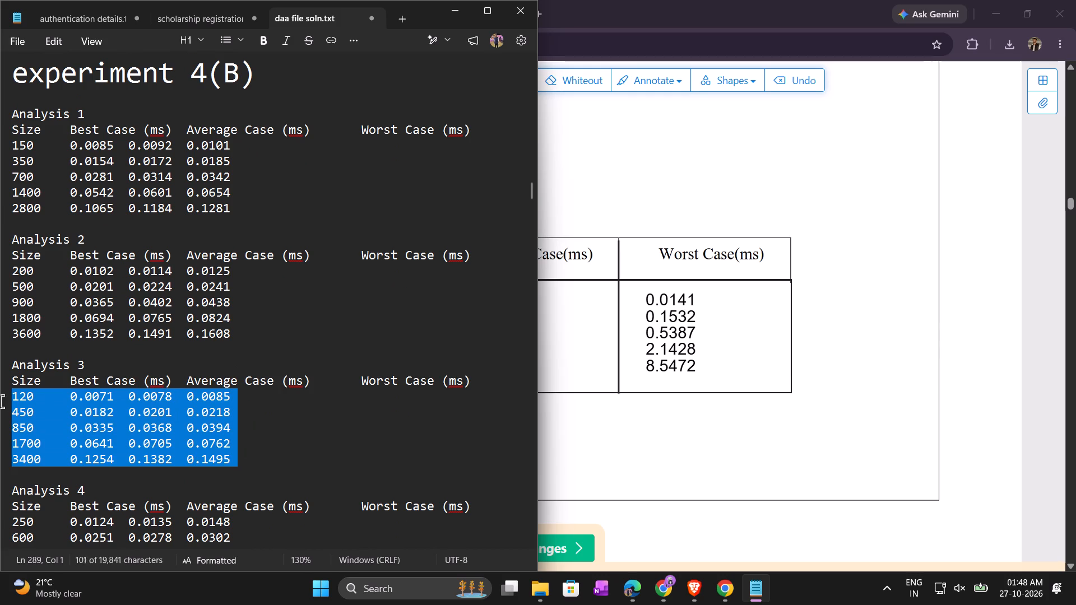
left_click_drag(0, 401, 0, 398)
key("ctrl+c")
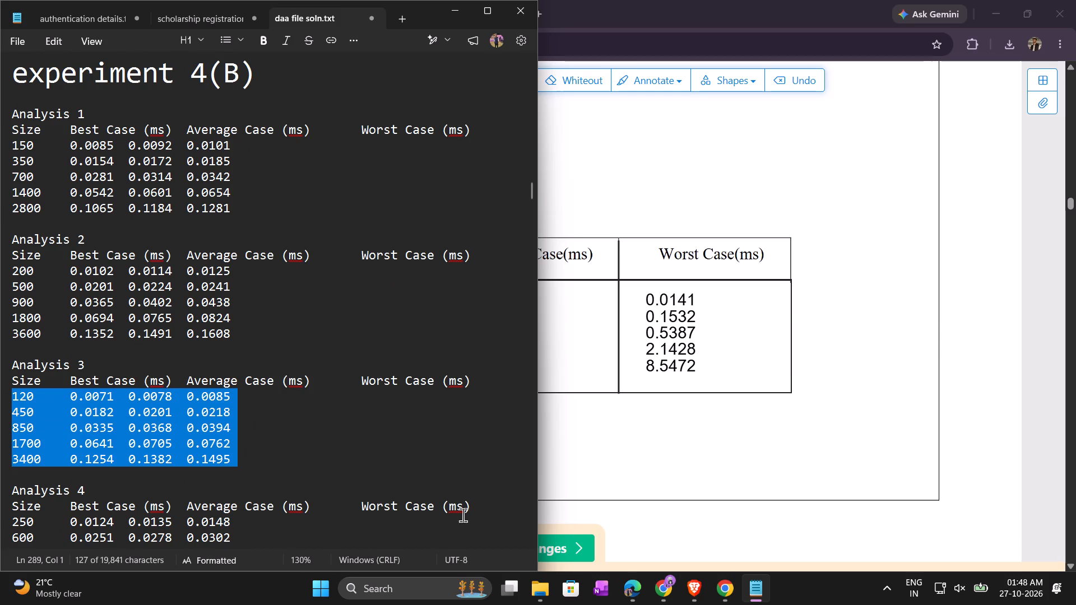
Switch to the PDF in Chrome and copy the blank gaps between the columns of the Counting Sort Analysis table's first data row.
left_click(710, 580)
scroll(470, 416, "down", 2)
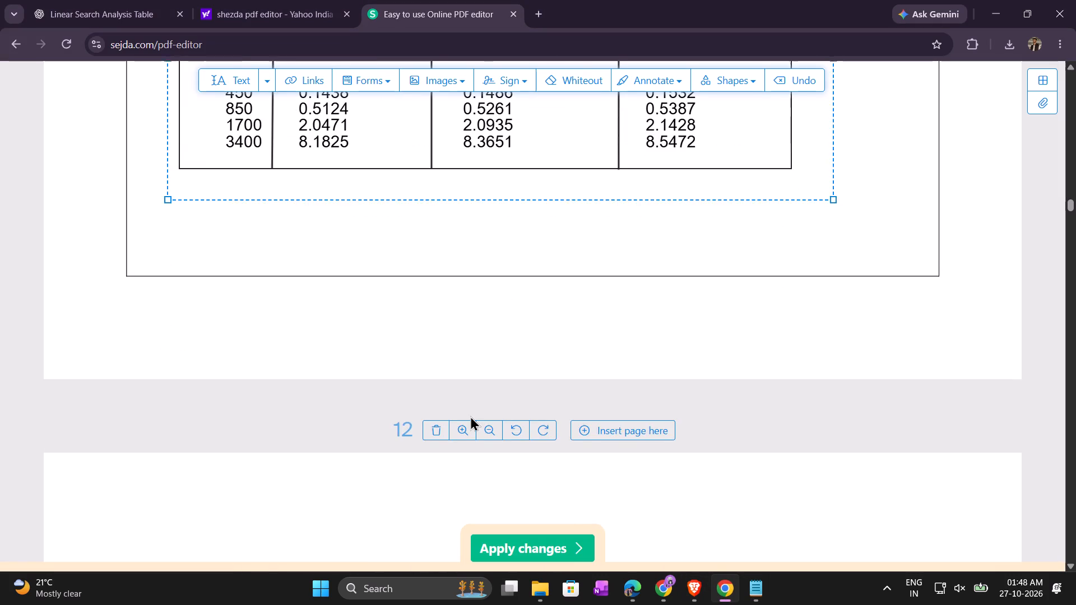
scroll(470, 416, "down", 13)
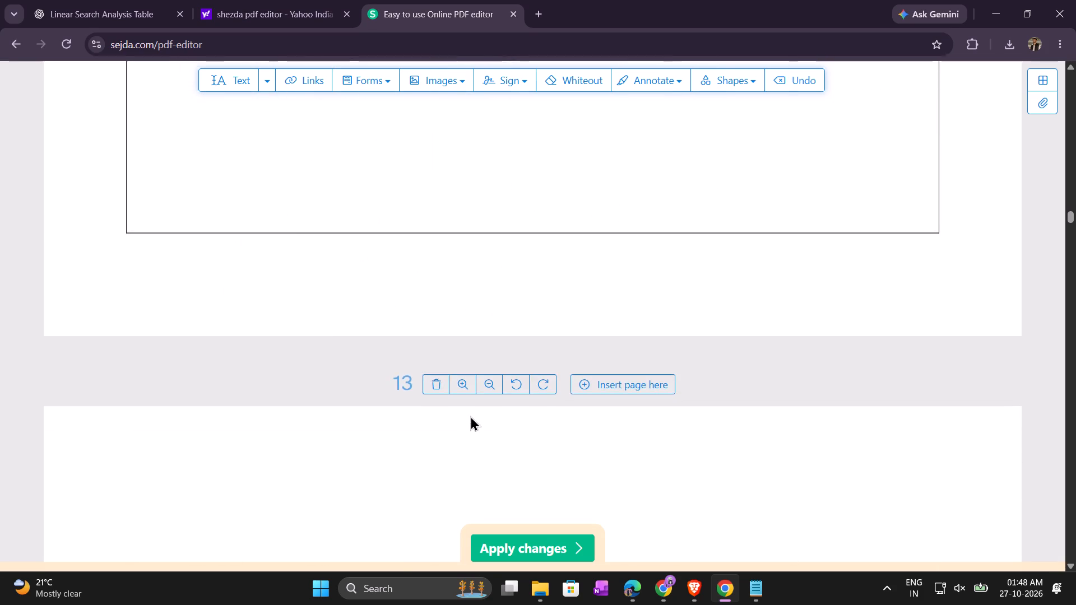
scroll(470, 416, "down", 8)
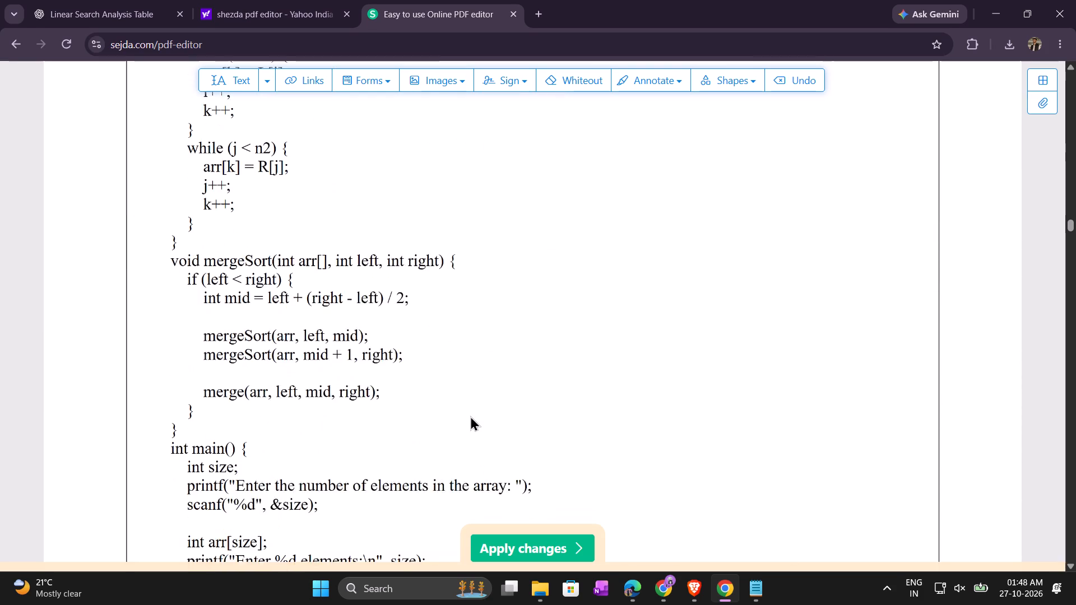
scroll(470, 416, "down", 11)
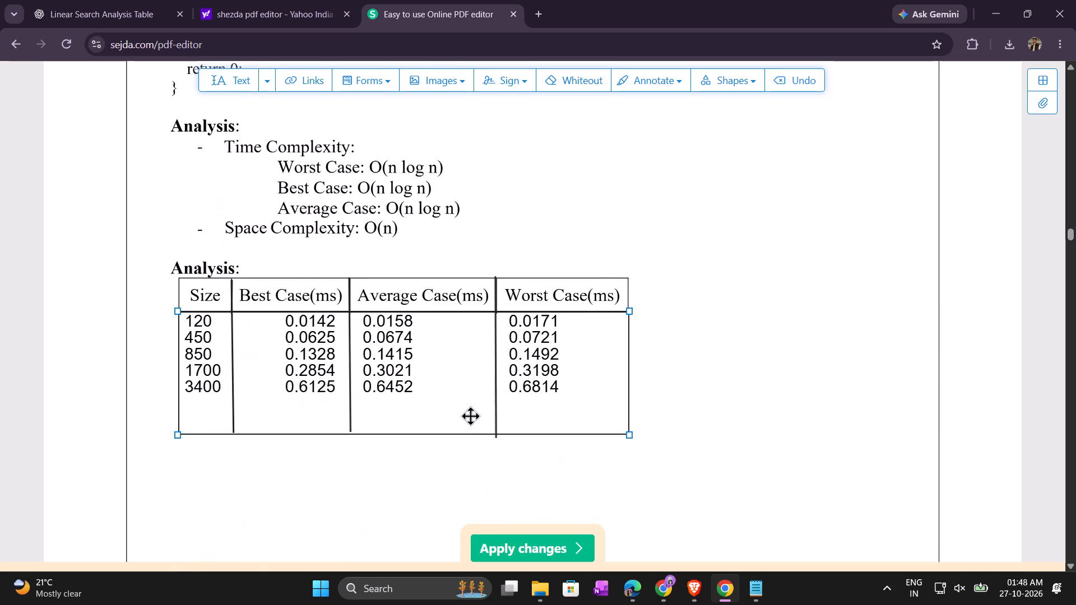
scroll(470, 416, "down", 12)
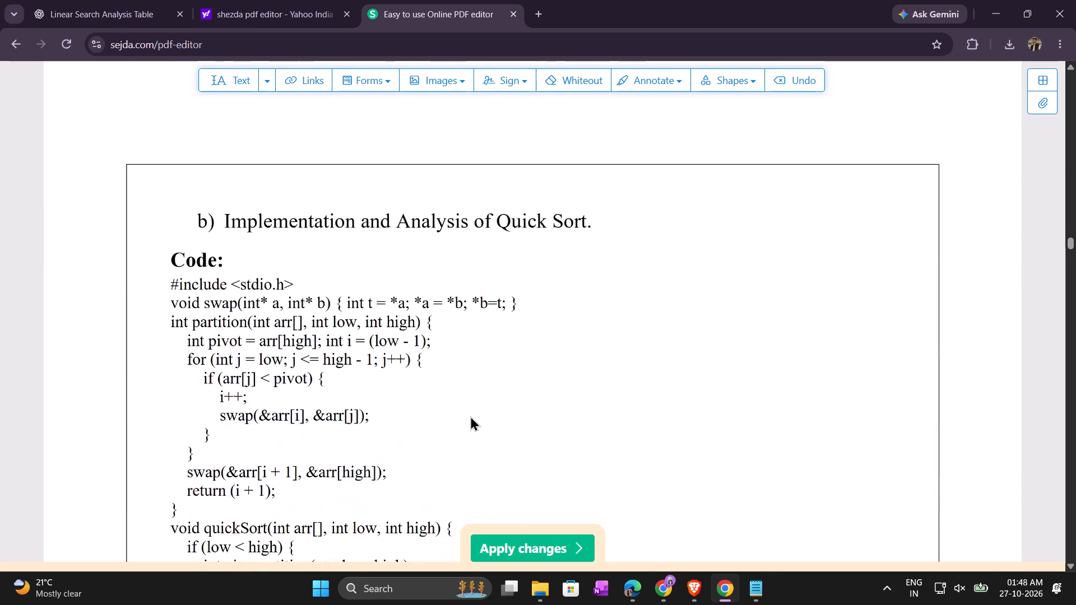
scroll(470, 416, "down", 12)
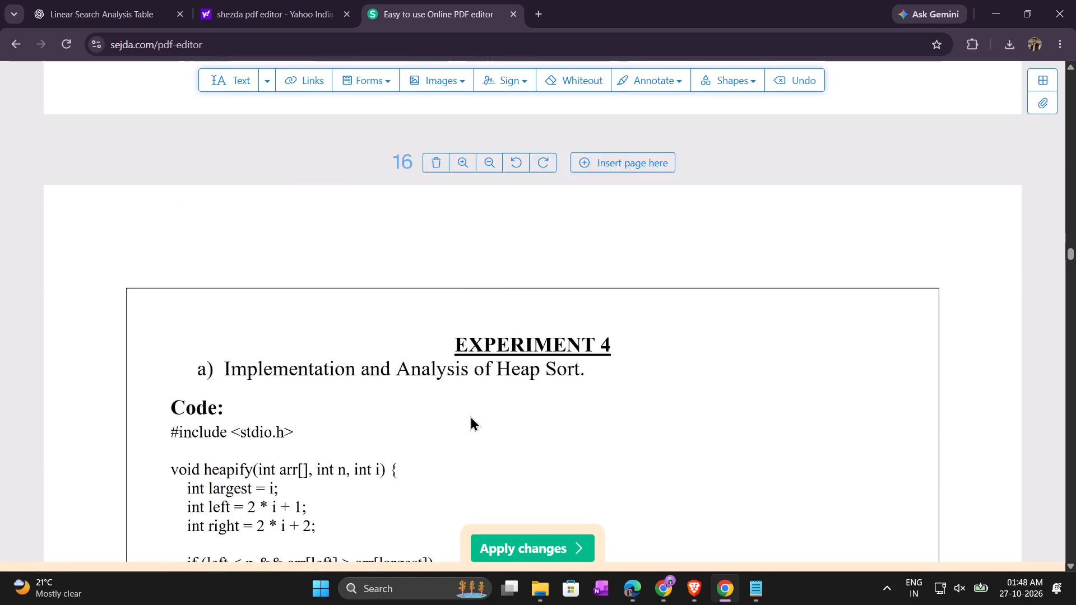
scroll(470, 416, "down", 12)
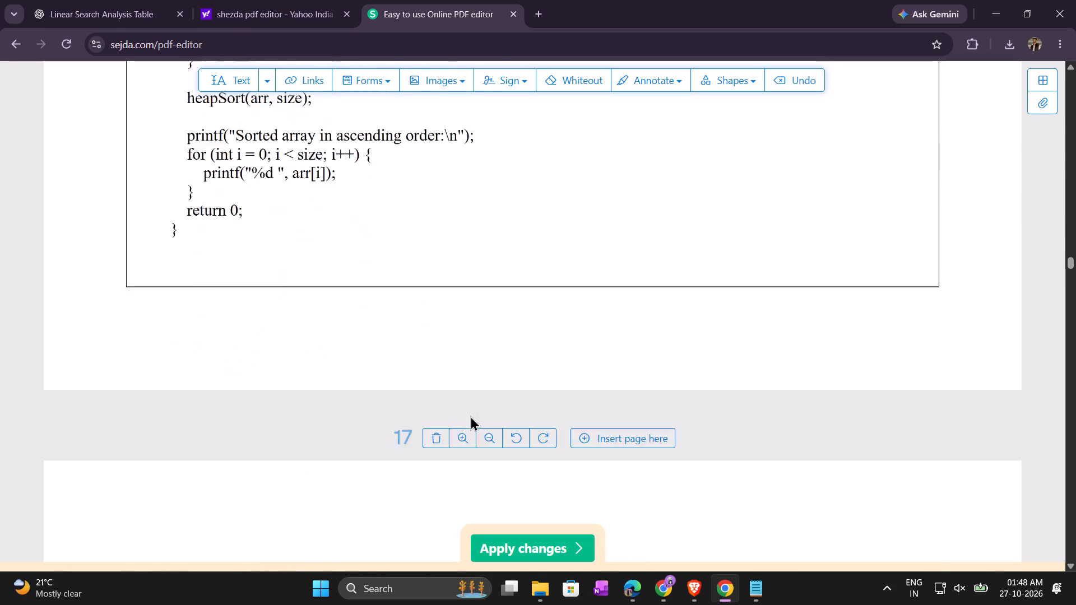
scroll(470, 416, "down", 12)
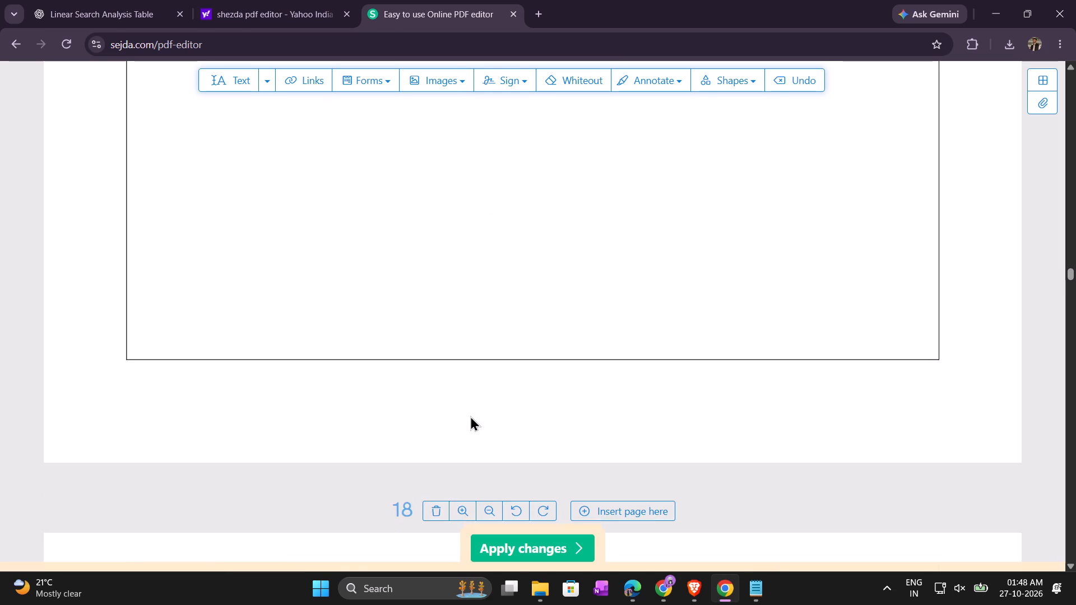
scroll(470, 416, "down", 9)
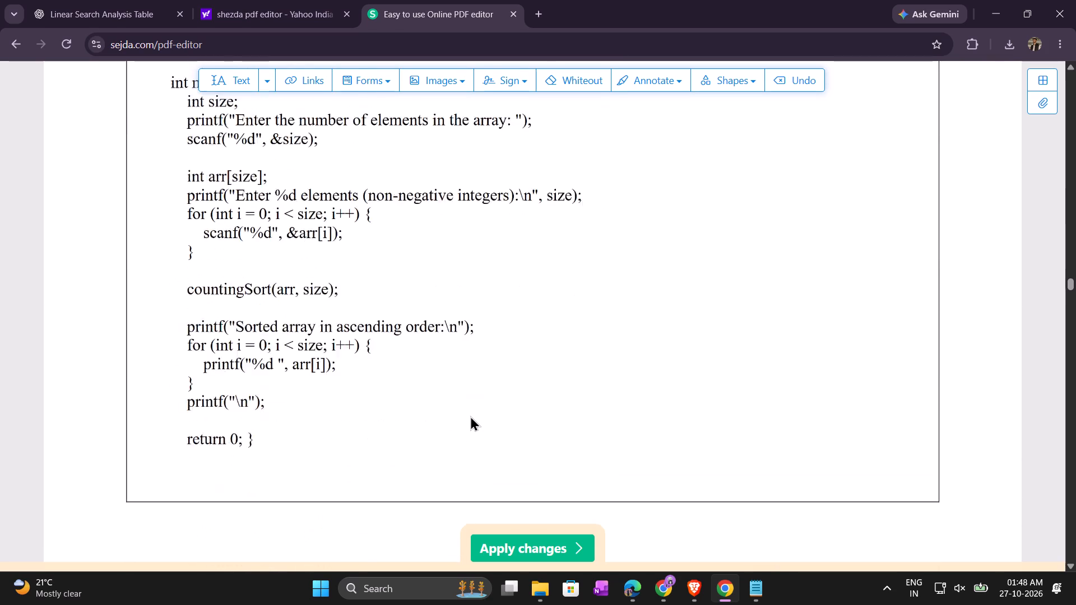
scroll(470, 416, "down", 9)
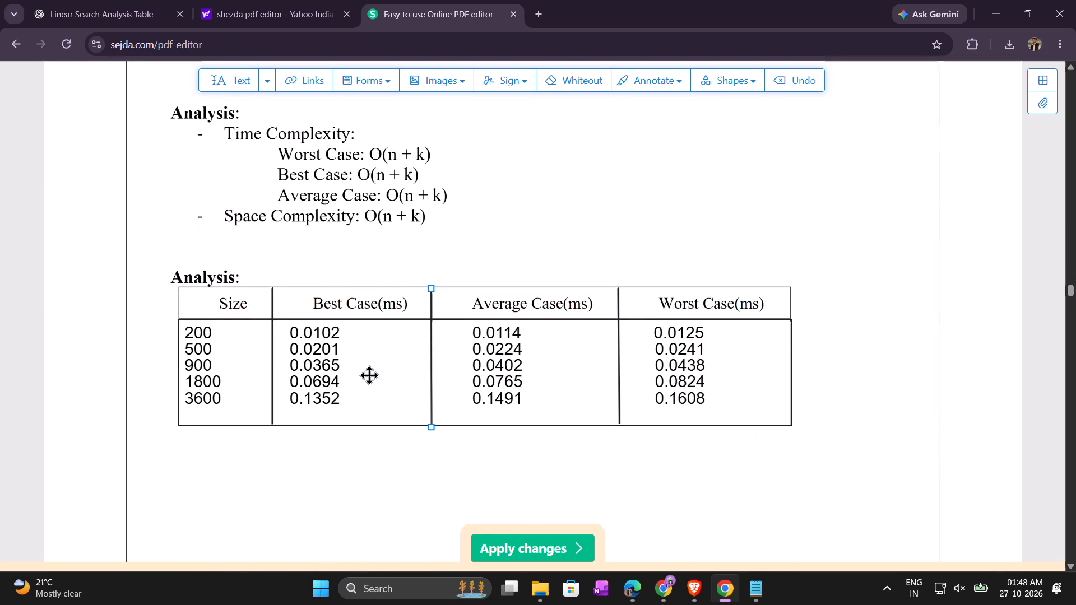
left_click(361, 371)
left_click(258, 335)
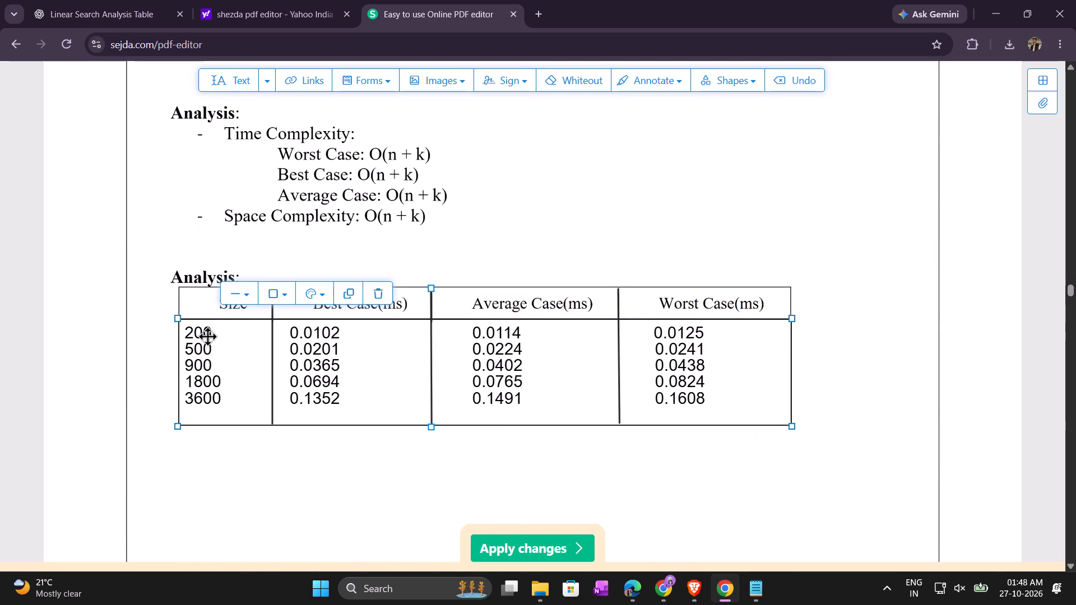
left_click(194, 333)
left_click(226, 75)
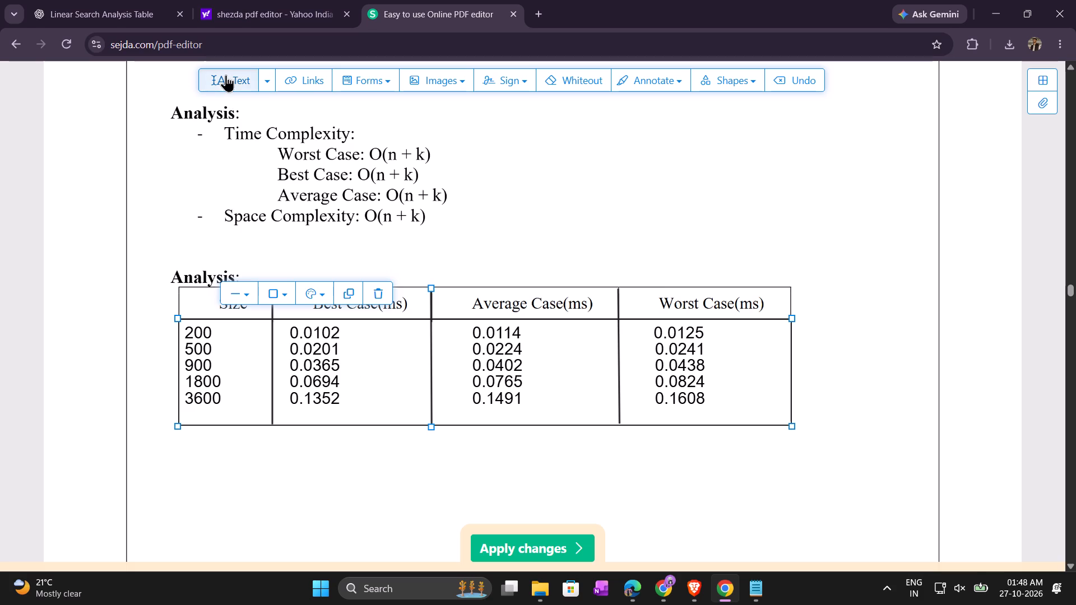
left_click(209, 343)
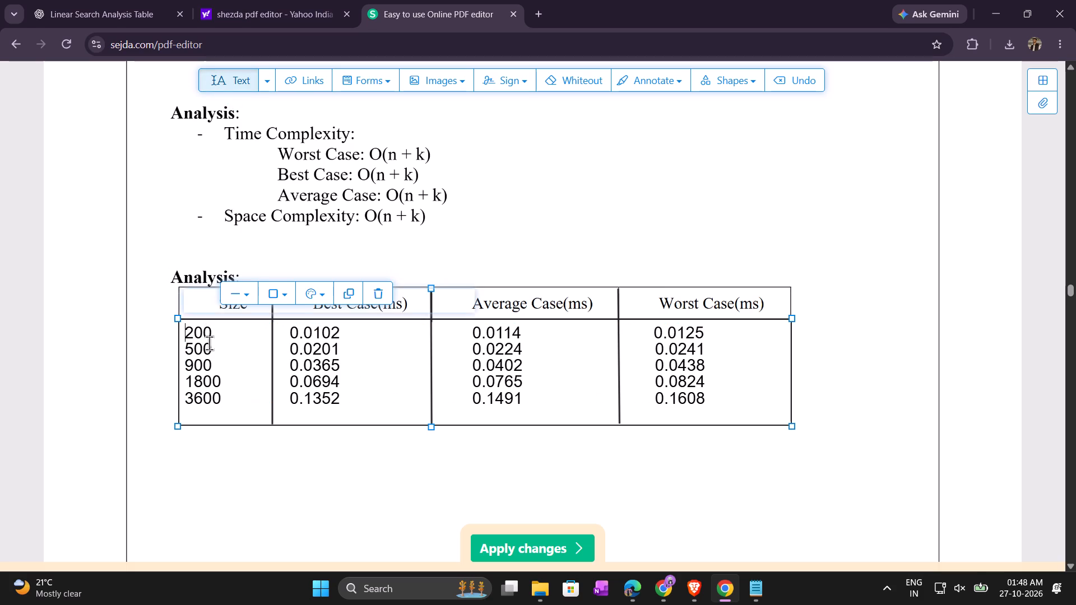
left_click_drag(210, 333, 268, 336)
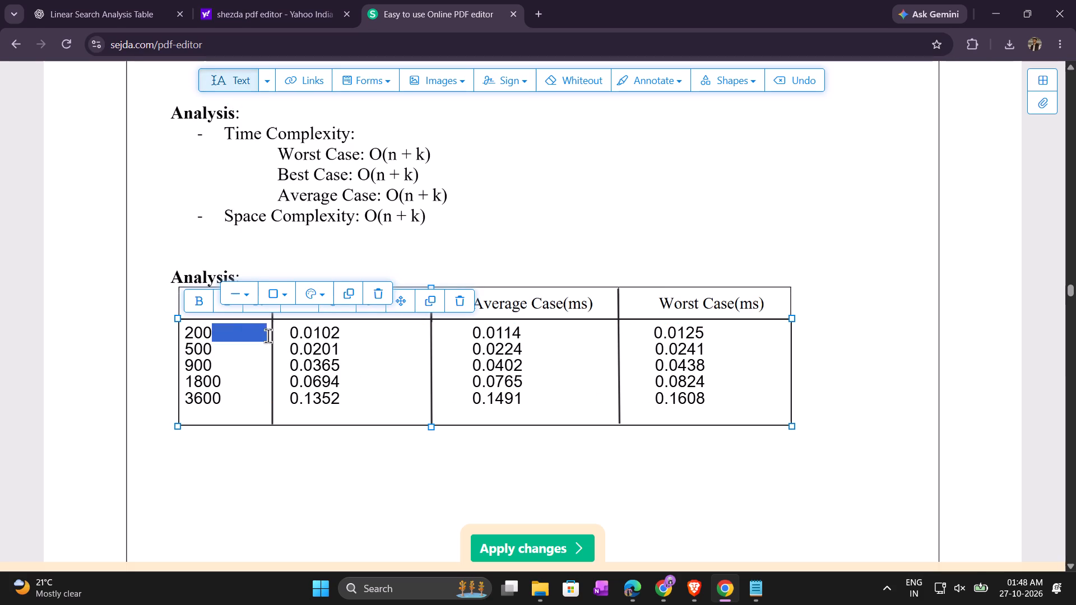
left_click_drag(268, 336, 288, 336)
key("ctrl+c")
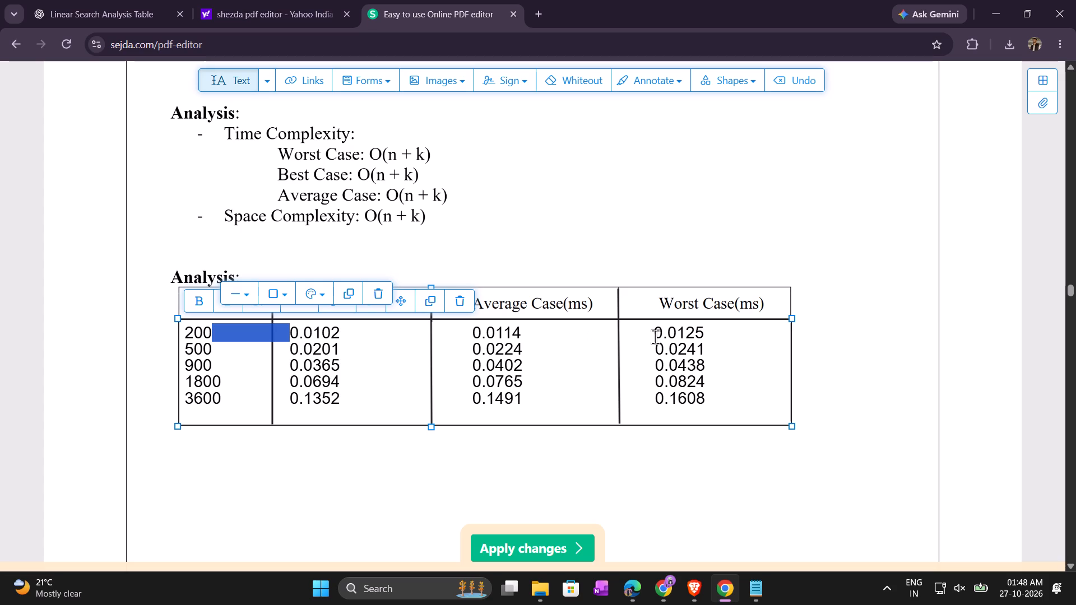
left_click_drag(651, 333, 517, 334)
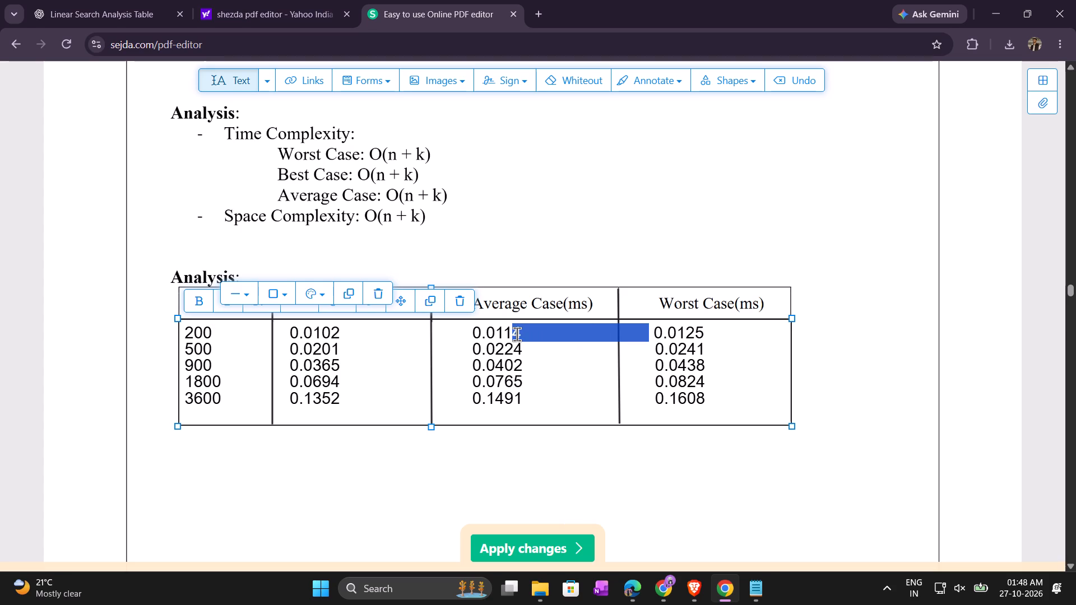
left_click_drag(517, 334, 522, 335)
key("ctrl+c")
left_click_drag(474, 333, 341, 332)
key("ctrl+c")
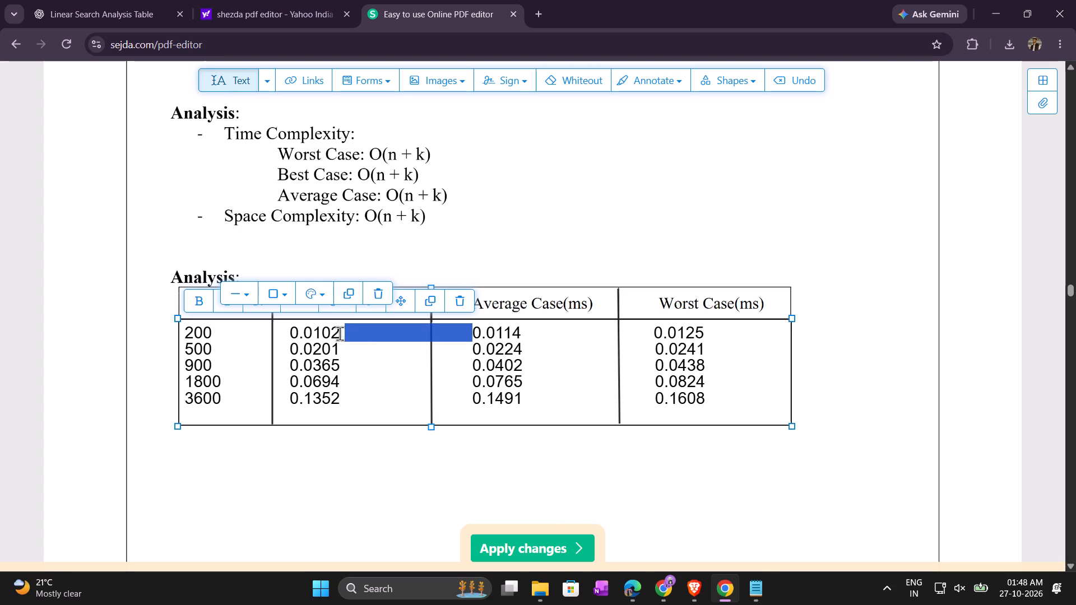
left_click_drag(289, 334, 216, 336)
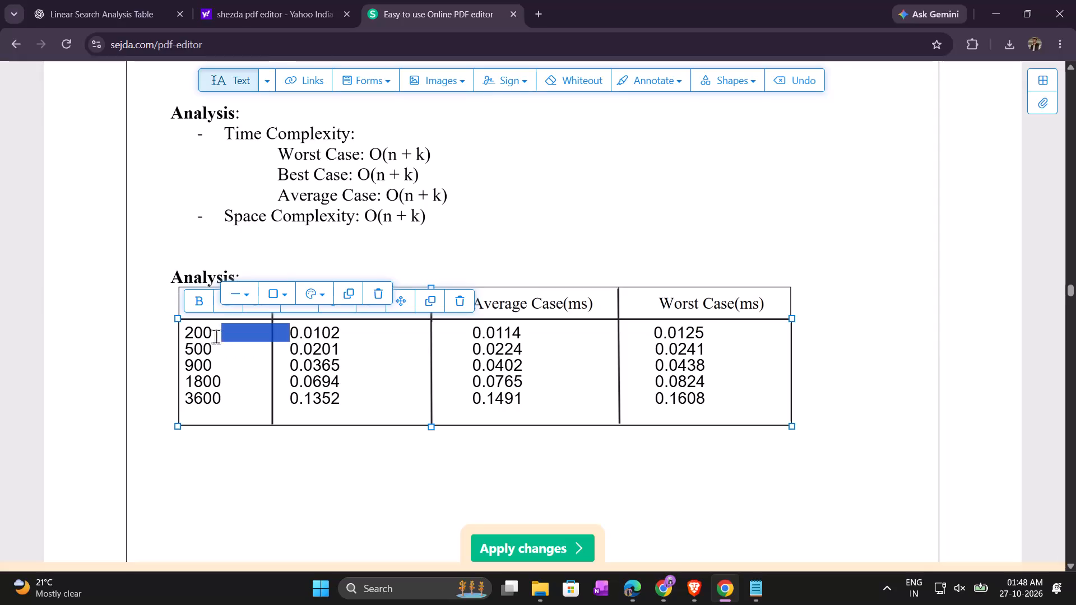
left_click_drag(216, 336, 214, 335)
key("ctrl+c")
Replace all data in the Counting Sort Analysis table with the copied Analysis 3 rows, sizes 120 to 3400, from the clipboard history.
left_click(214, 353)
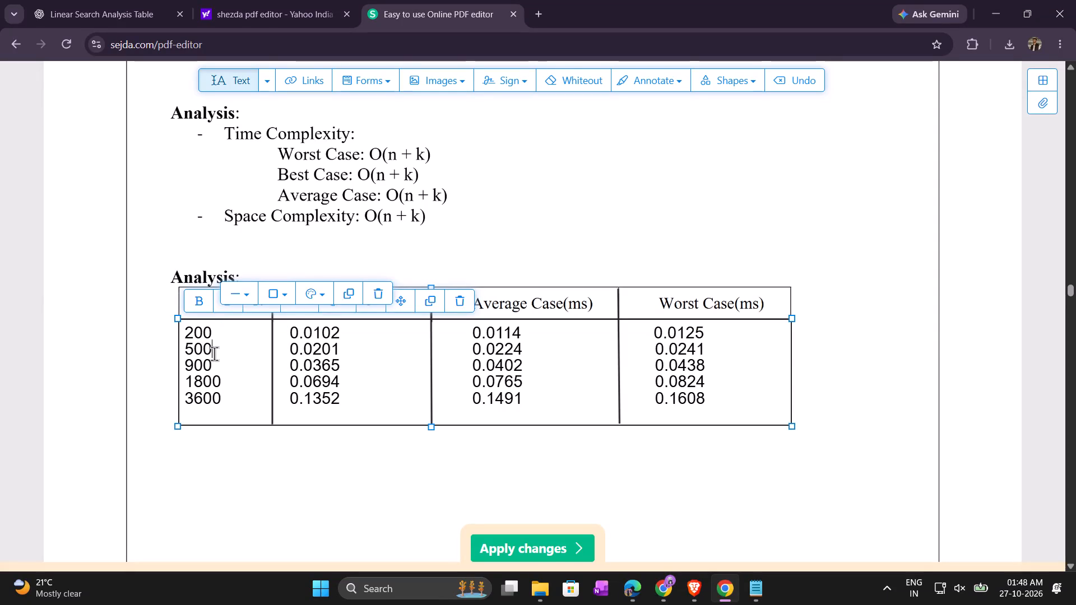
key("ctrl+a")
key("super+v")
key("Down")
key("Down")
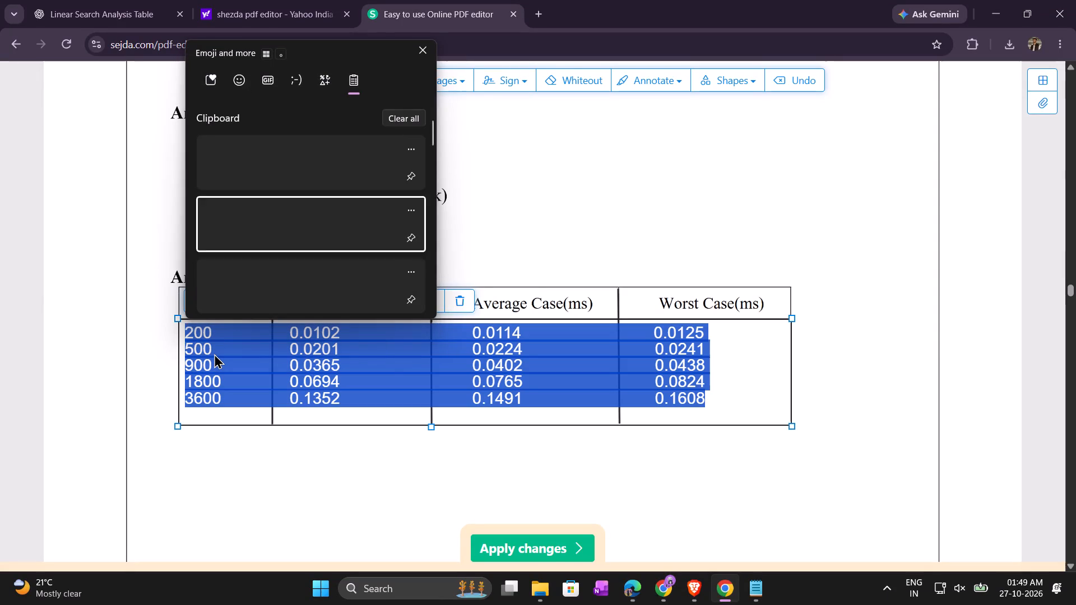
key("Down")
key("Down")
key("Return")
key("ctrl+v")
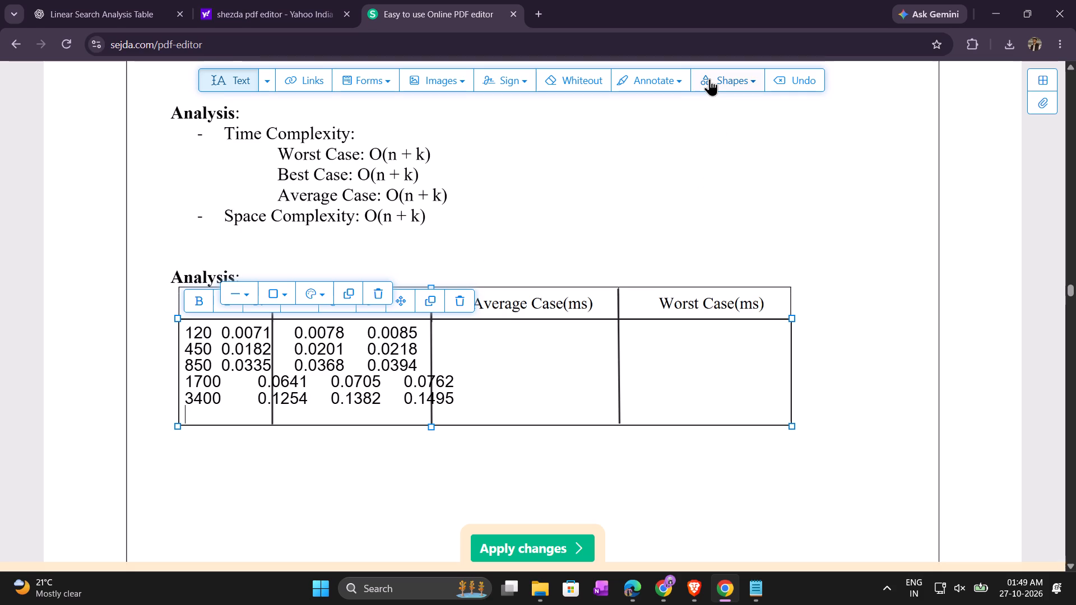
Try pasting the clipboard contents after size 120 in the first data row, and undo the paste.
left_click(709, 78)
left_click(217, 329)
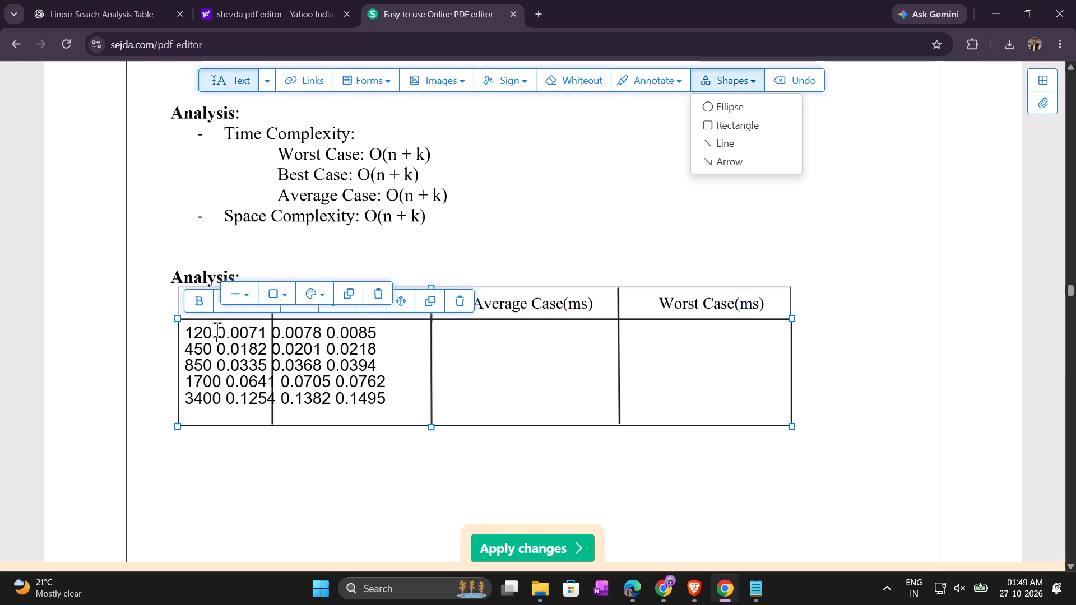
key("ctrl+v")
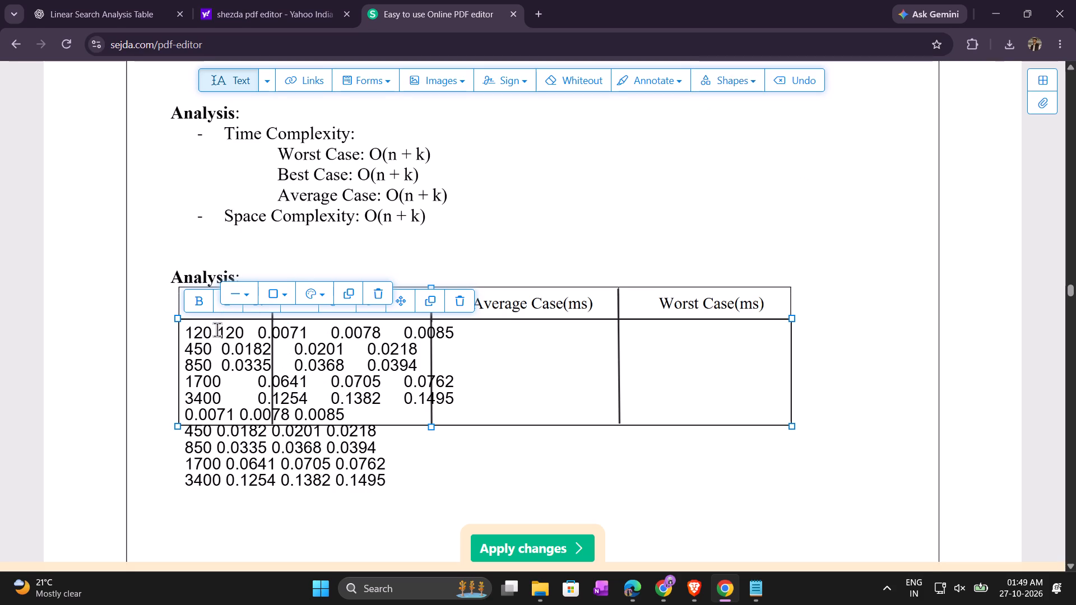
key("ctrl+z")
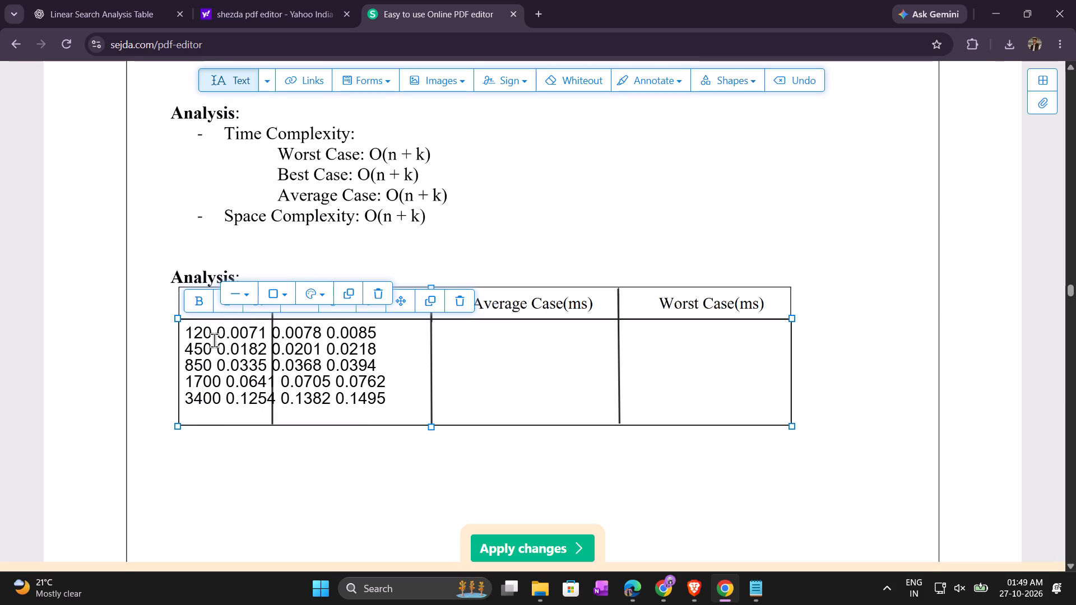
Insert the copied gap after each size in all five rows and trim the 1700 and 3400 rows to align the Best Case values.
key("super+v")
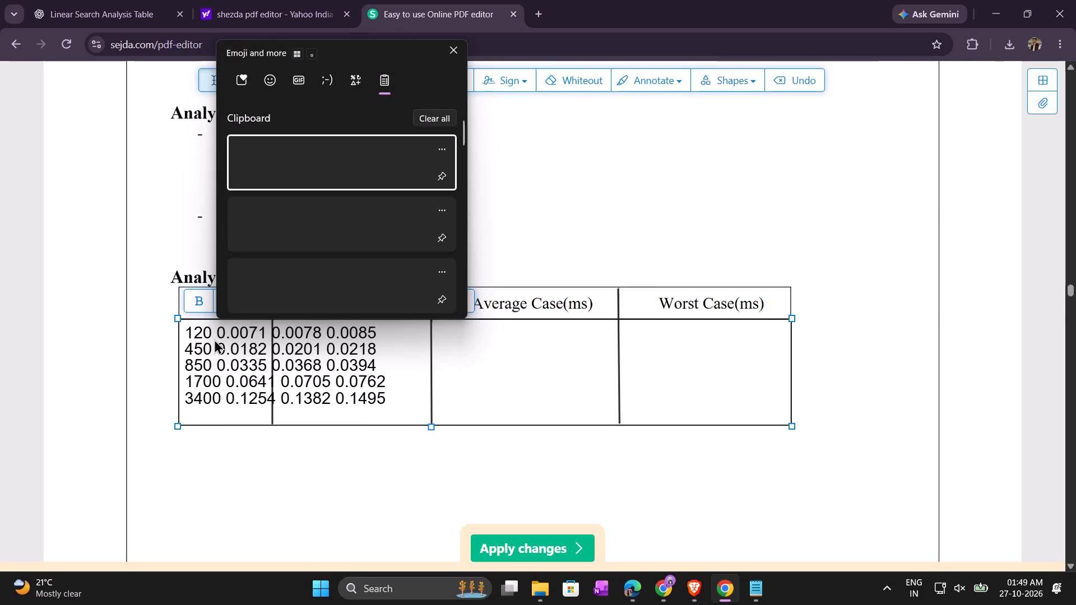
key("Return")
key("ctrl+v")
left_click(219, 345)
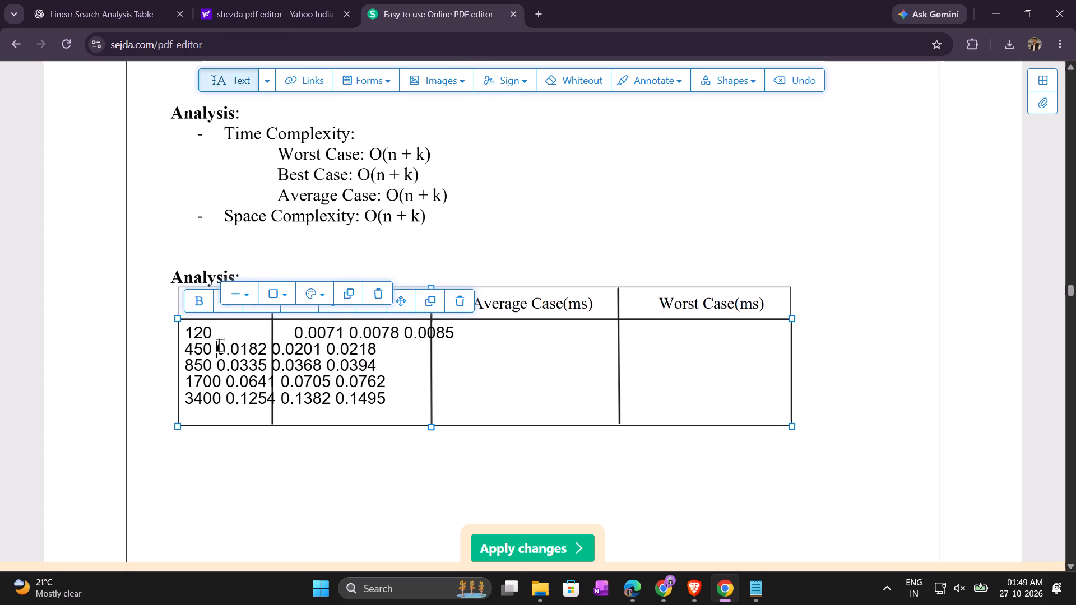
key("ctrl+v")
left_click(216, 367, "ctrl")
key("ctrl+v")
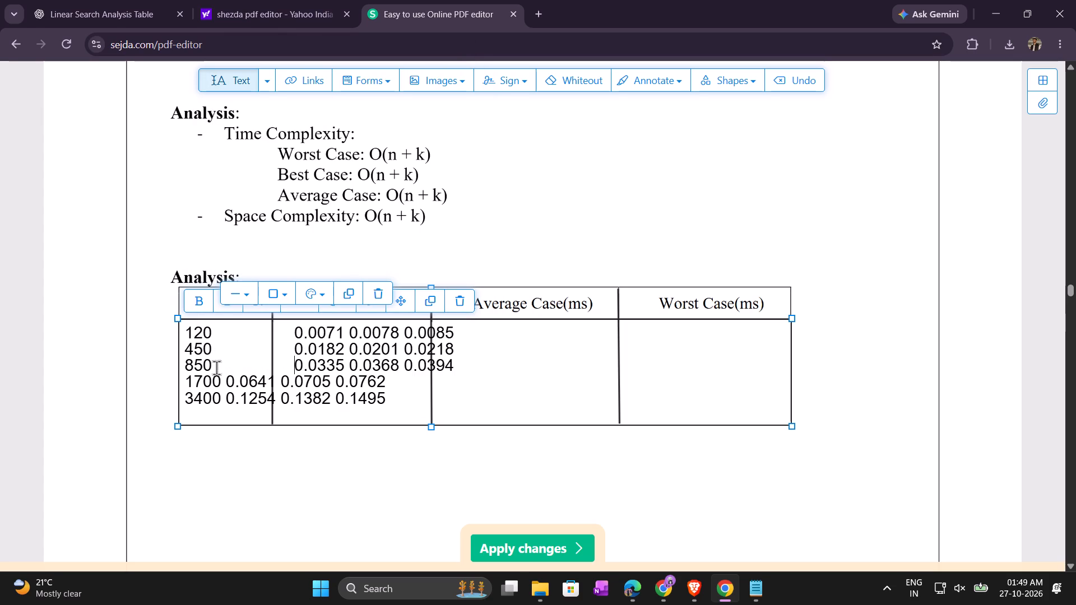
left_click(222, 379, "ctrl")
key("ctrl+v")
left_click(226, 394)
key("ctrl+v")
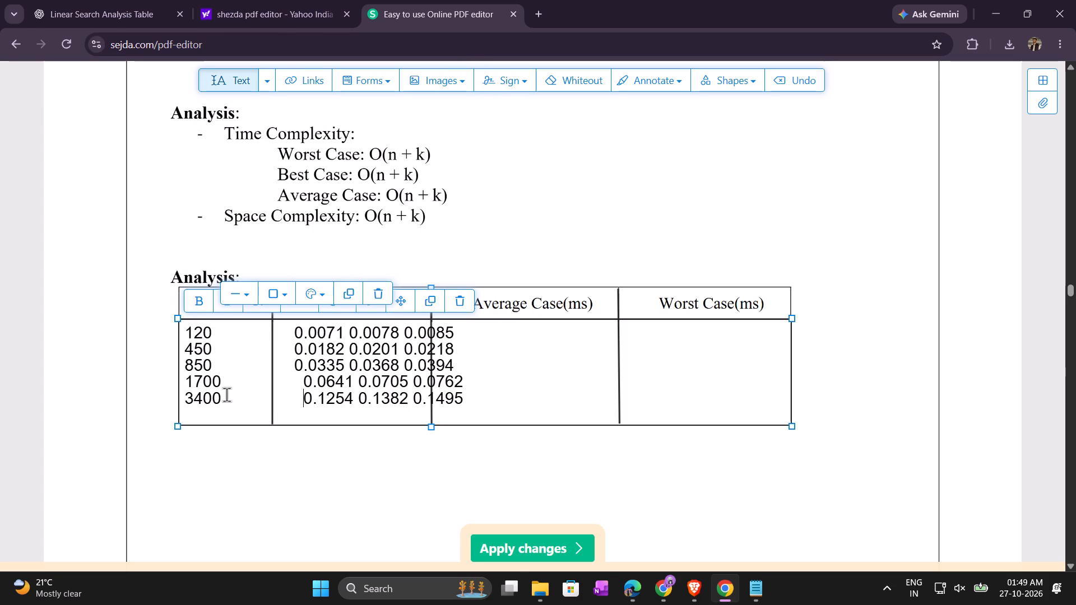
key("BackSpace")
key("BackSpace")
key("Up")
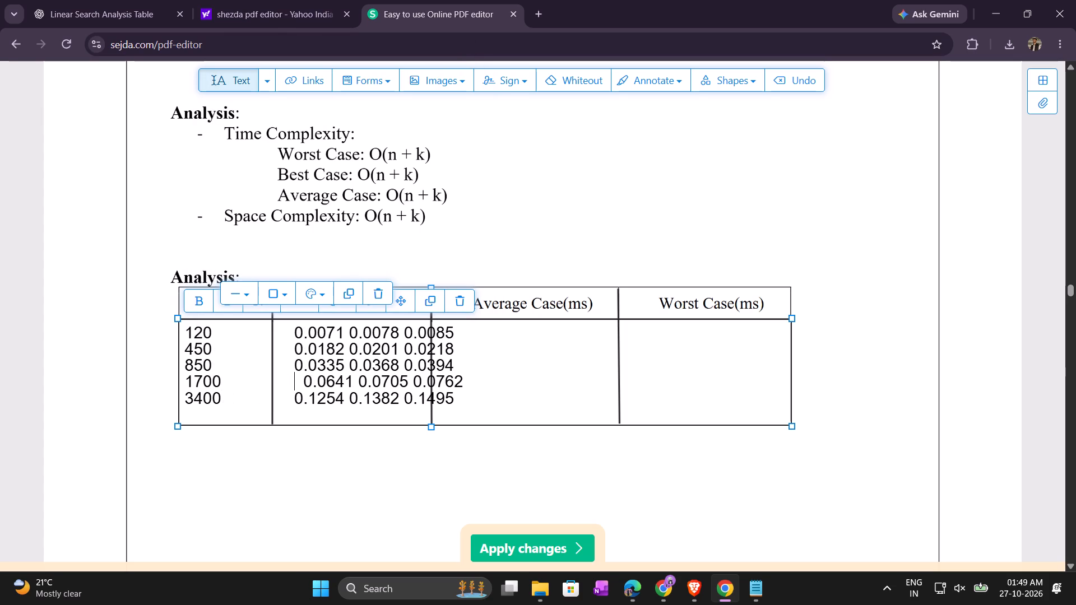
key("BackSpace")
key("BackSpace")
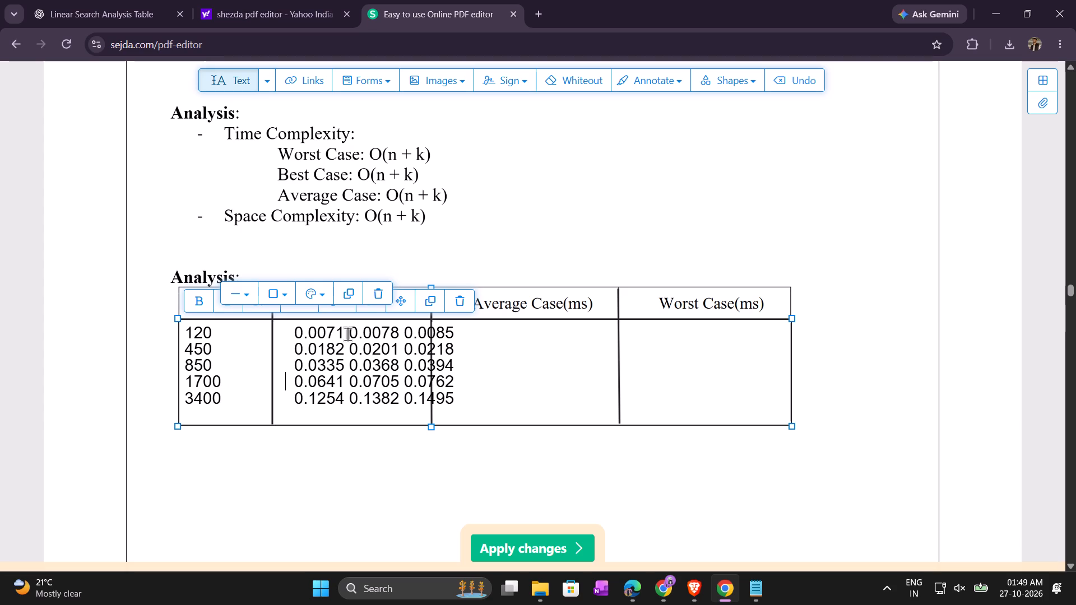
Insert the copied second column gap after each Best Case value, 0.0071 to 0.1254, to move the following values under Average Case.
left_click(347, 334)
key("super+v")
key("Down")
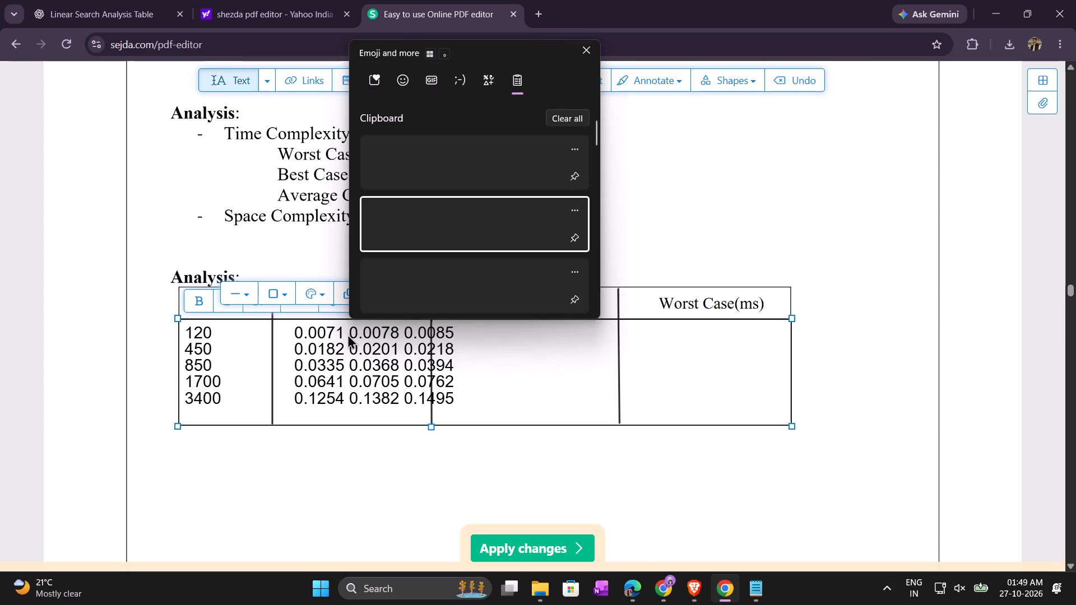
key("Return")
key("ctrl+v")
left_click(349, 344)
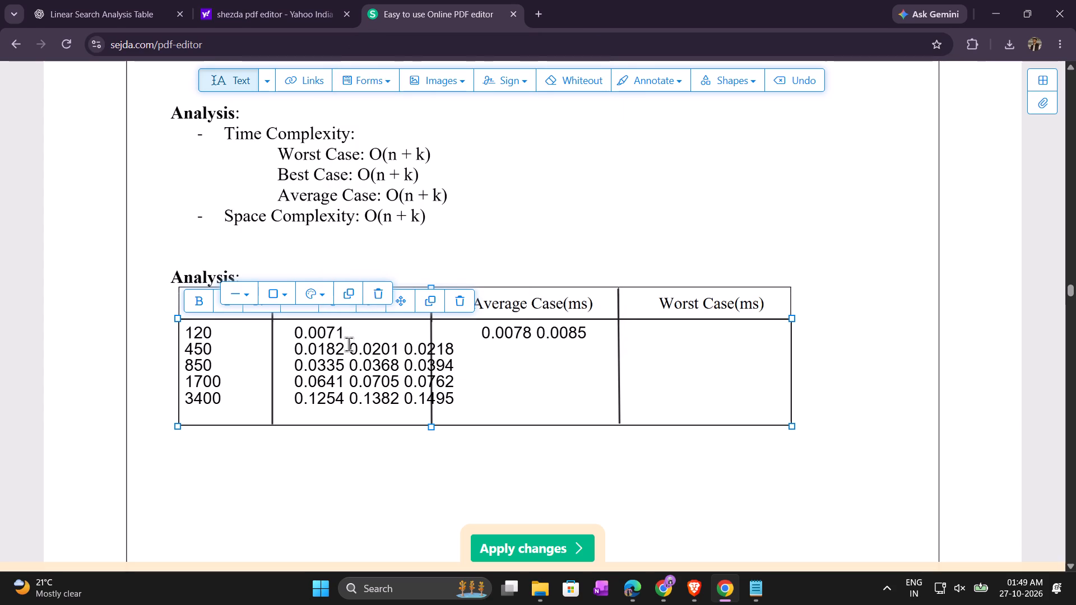
key("ctrl+v")
left_click(346, 369, "ctrl")
key("ctrl+v")
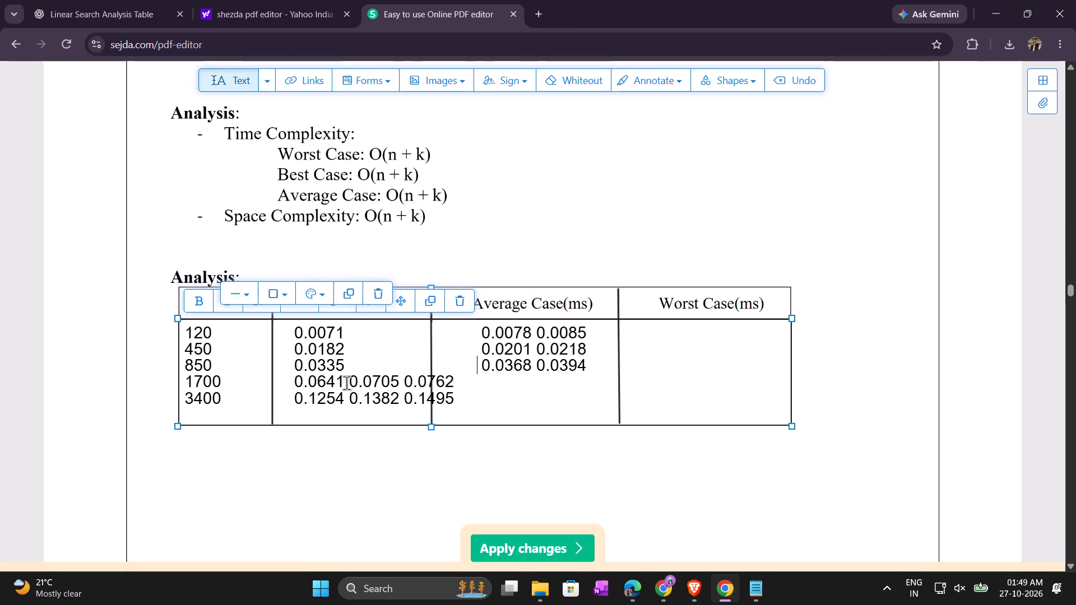
left_click(346, 383, "ctrl")
key("ctrl+v")
left_click(352, 402, "ctrl")
key("ctrl+v")
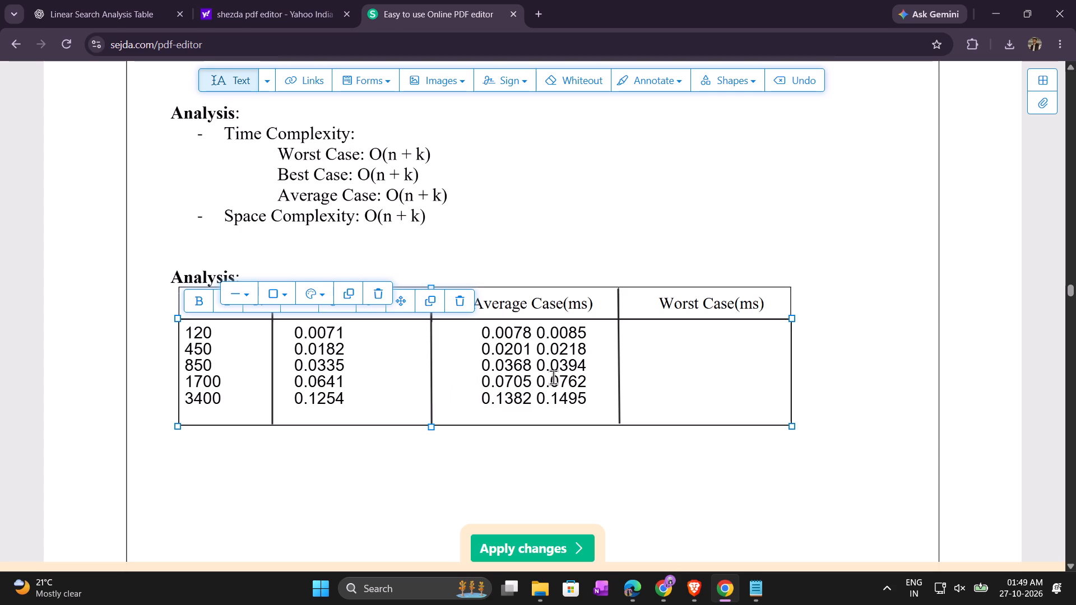
Insert the copied third column gap after each Average Case value, 0.0078 to 0.1382, to move the last values under Worst Case.
left_click(537, 331)
key("super+v")
key("Down")
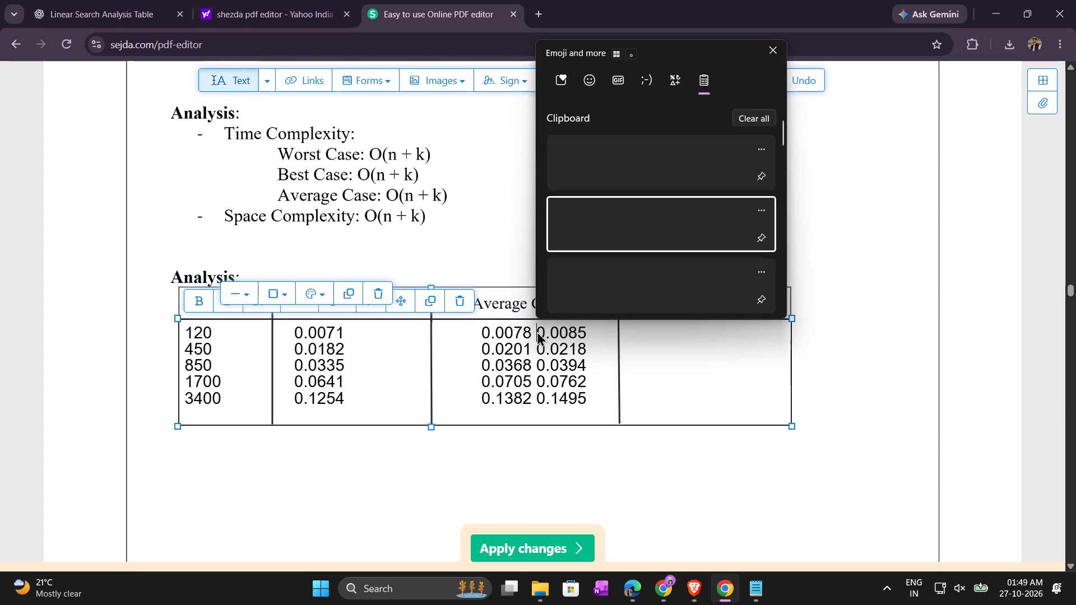
key("Down")
key("Return")
key("ctrl+v")
left_click(536, 354, "ctrl")
key("ctrl+v")
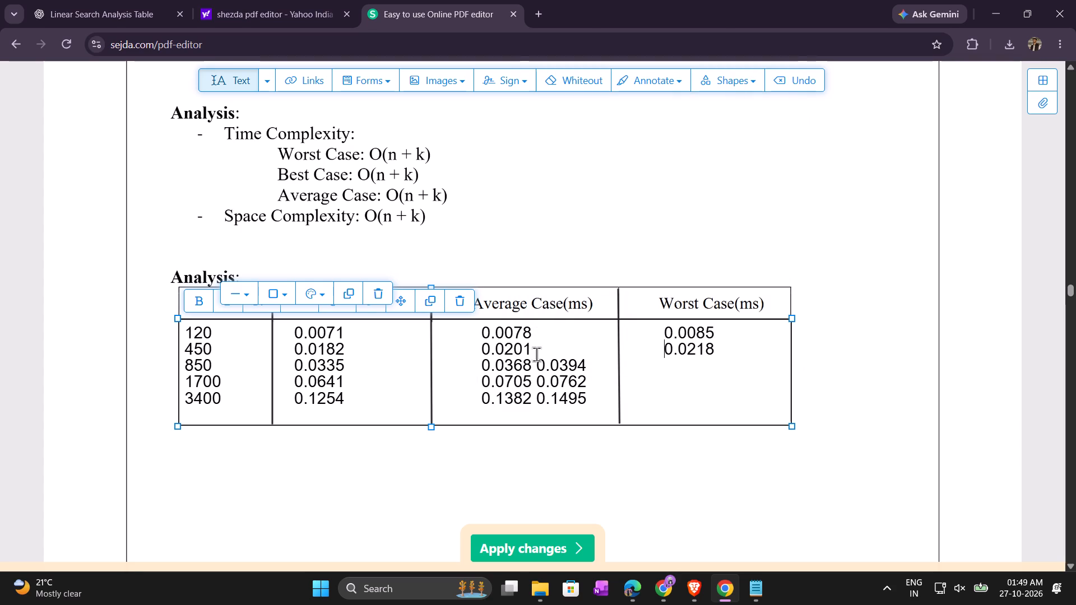
left_click(535, 369, "ctrl")
key("ctrl+v")
left_click(537, 383, "ctrl")
key("ctrl+v")
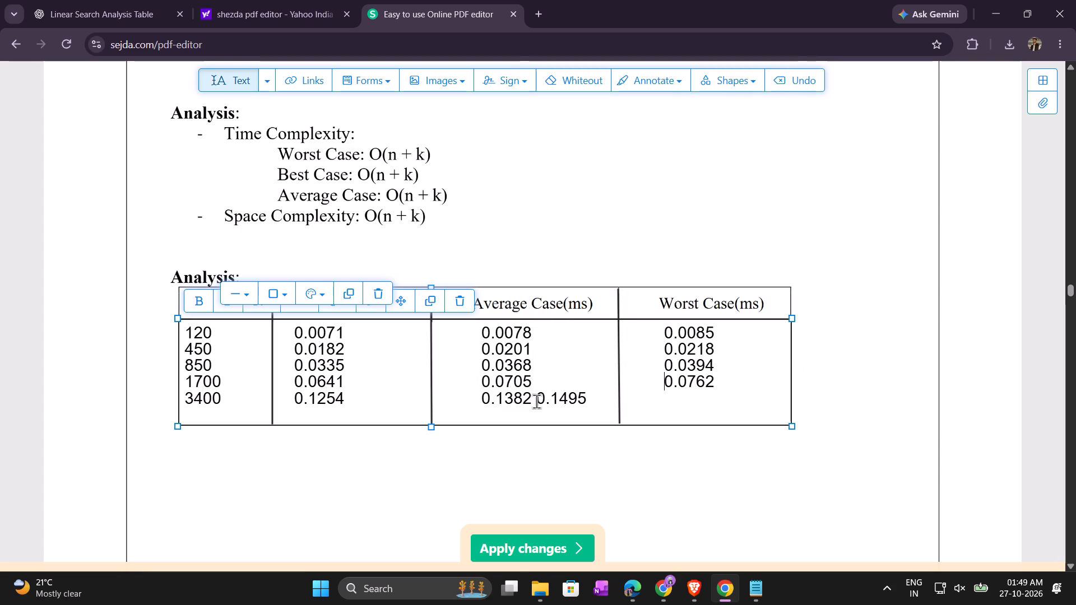
left_click(536, 401, "ctrl")
key("ctrl+v")
Copy the Analysis 3 rows for the Radix Sort experiment, sizes 120 to 3400, from daa file soln.txt in Notepad.
scroll(618, 434, "down", 6)
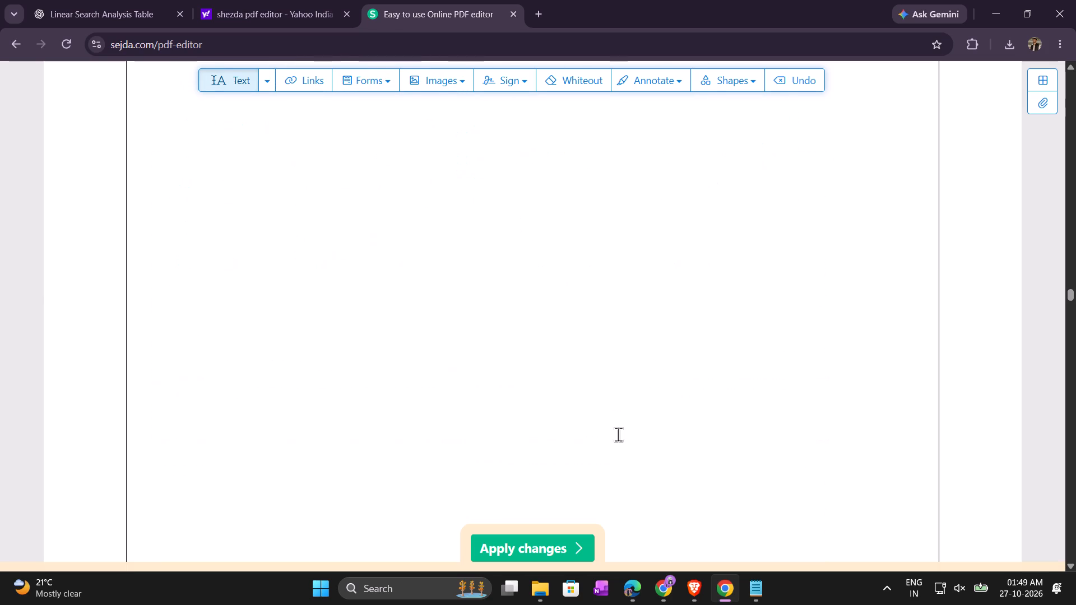
scroll(618, 434, "down", 8)
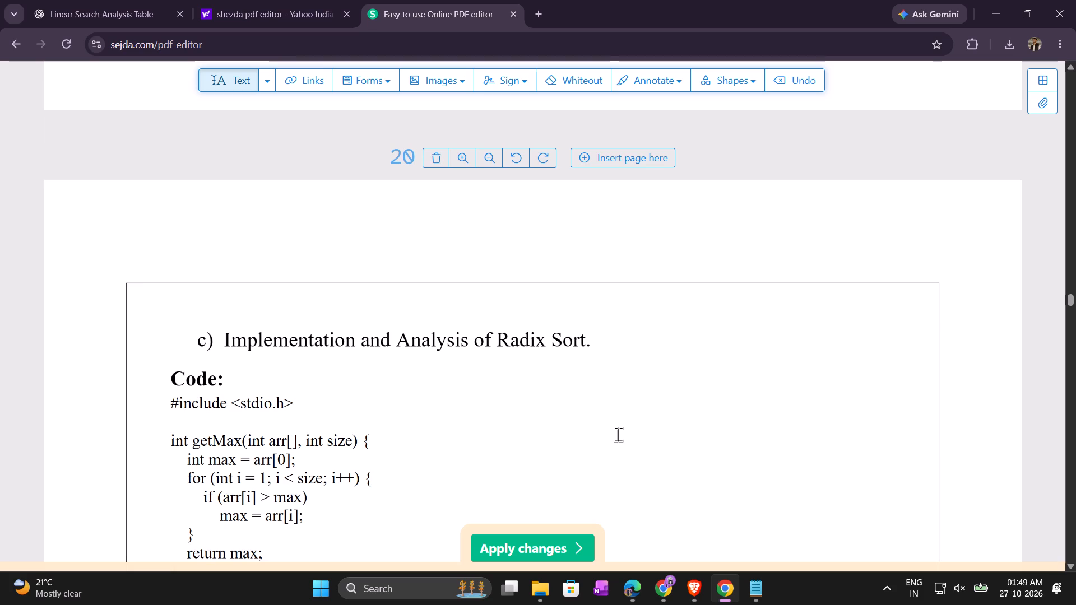
scroll(501, 409, "down", 2)
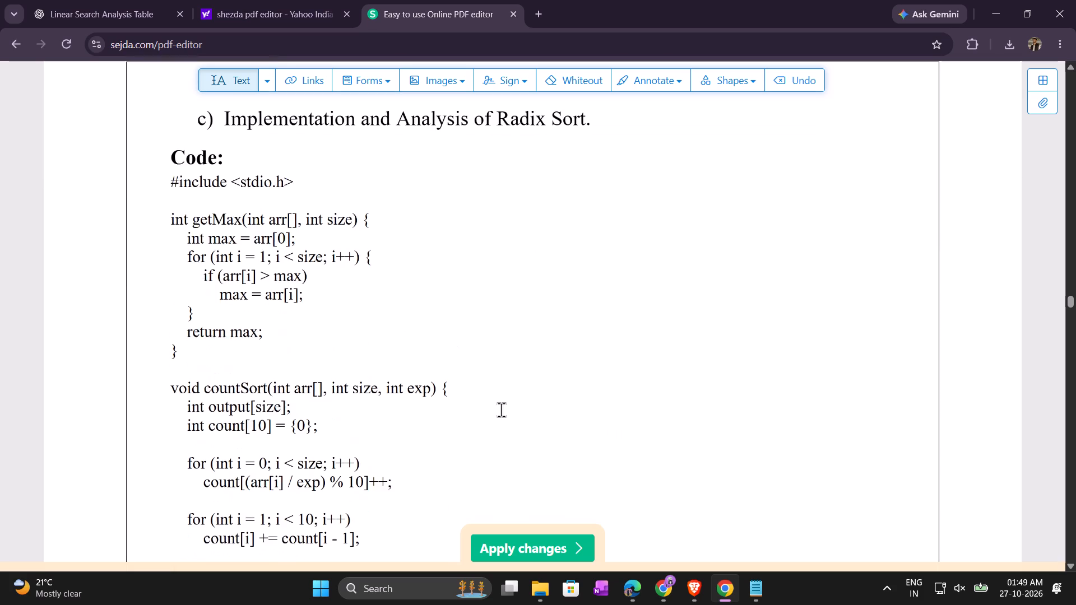
scroll(501, 409, "down", 11)
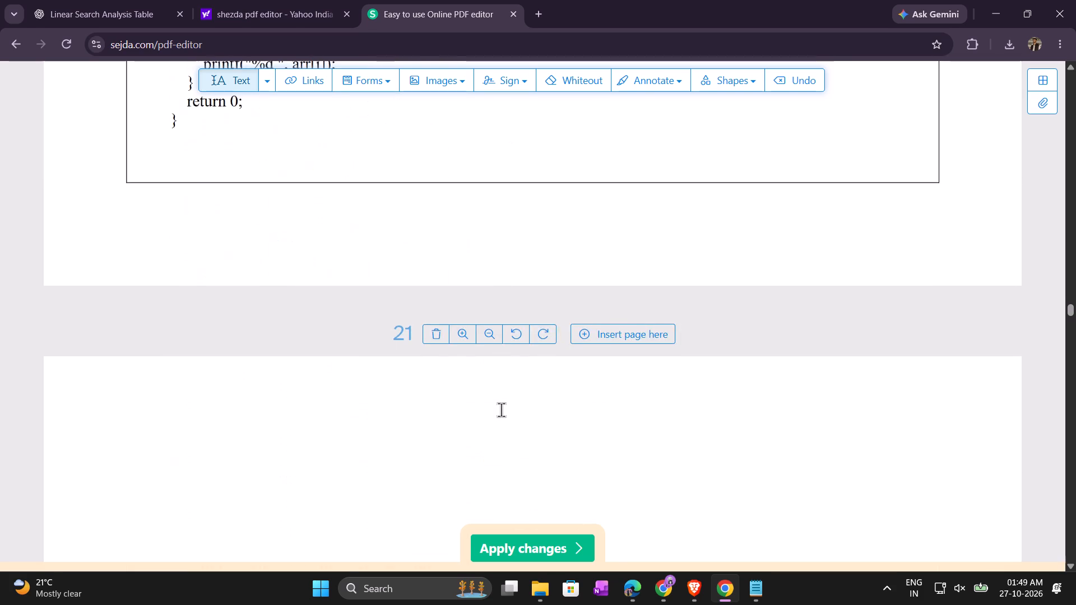
scroll(501, 409, "down", 6)
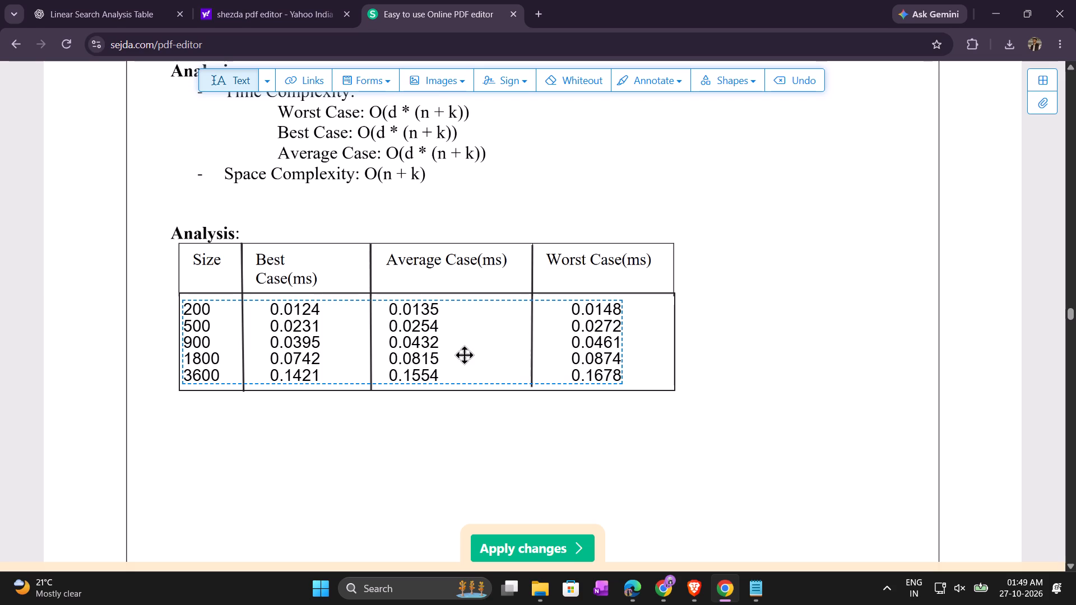
scroll(464, 355, "down", 9)
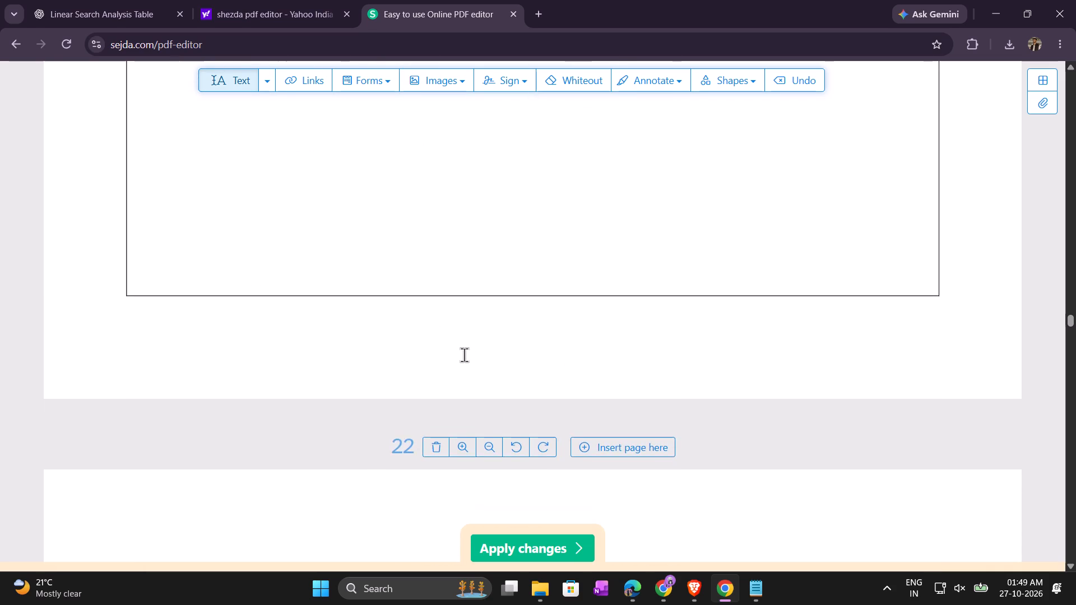
scroll(464, 355, "down", 3)
scroll(464, 355, "up", 7)
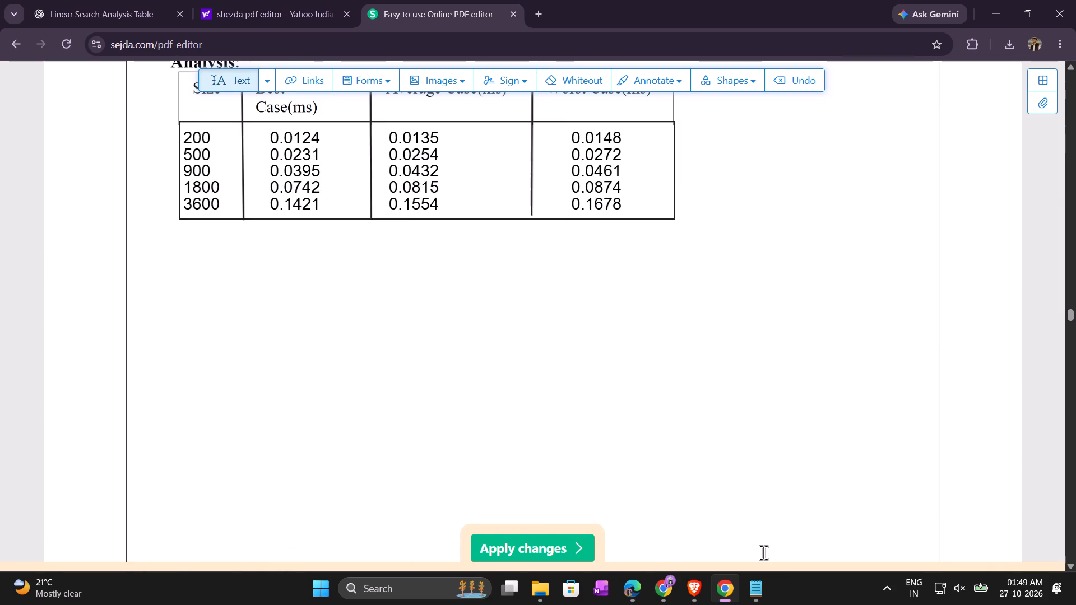
left_click(772, 604)
left_click(755, 593)
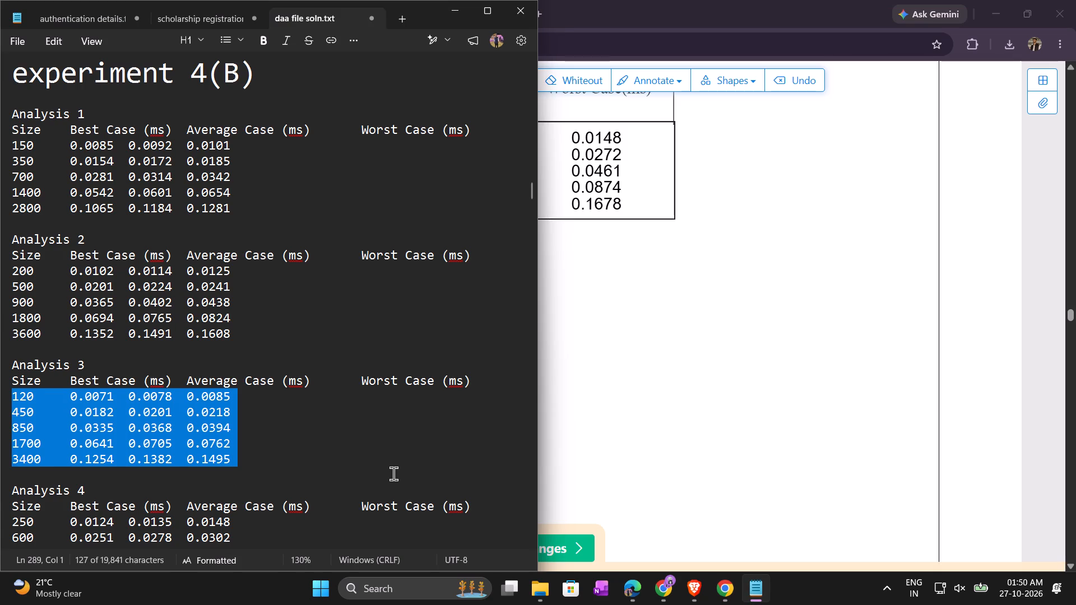
scroll(393, 473, "down", 2)
scroll(284, 284, "down", 1)
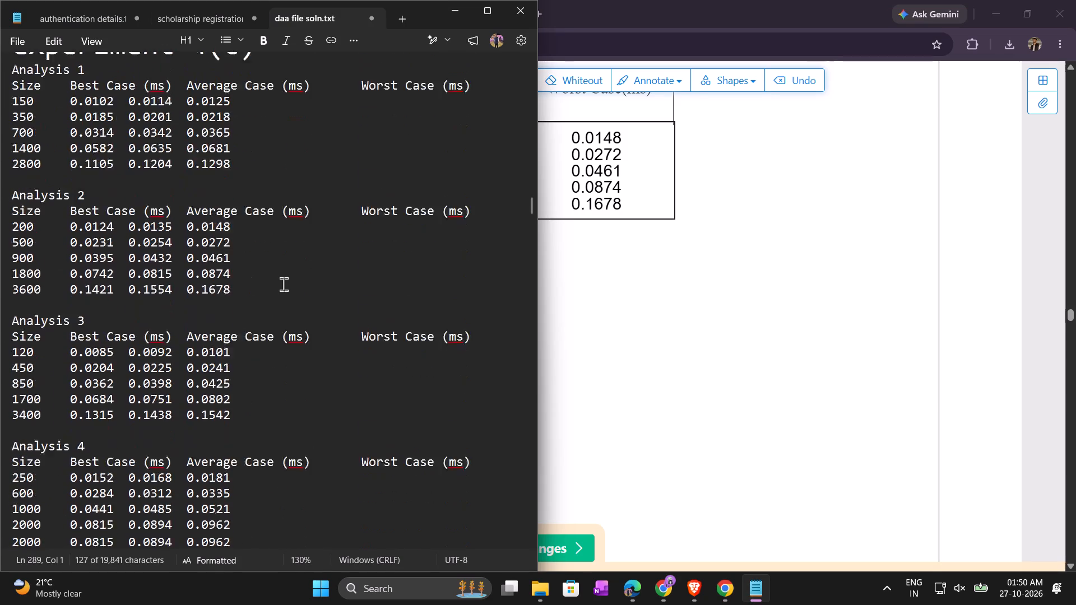
left_click_drag(237, 356, 3, 298)
key("ctrl+c")
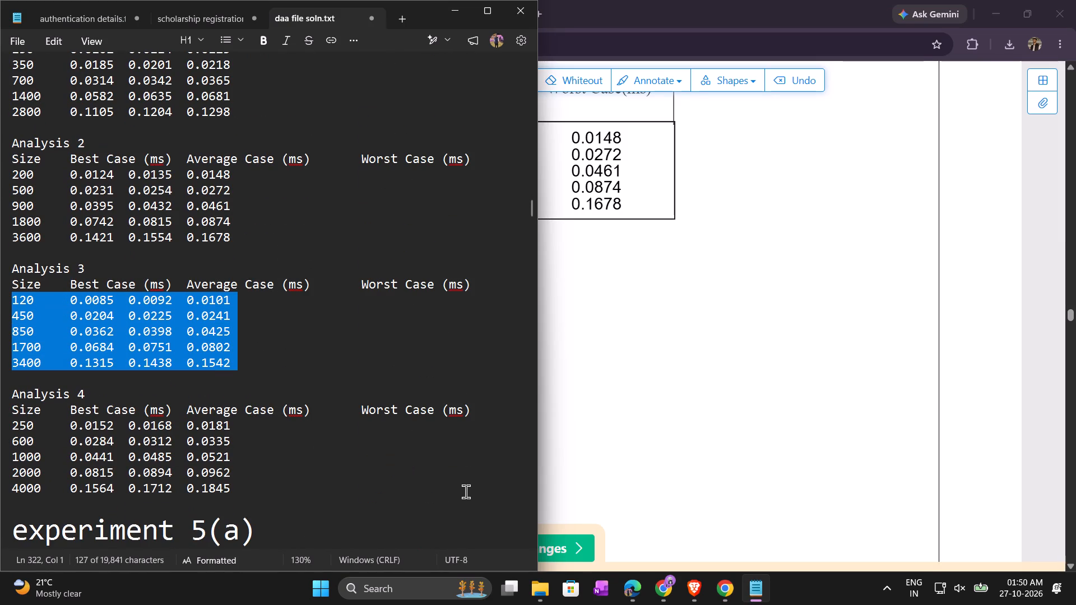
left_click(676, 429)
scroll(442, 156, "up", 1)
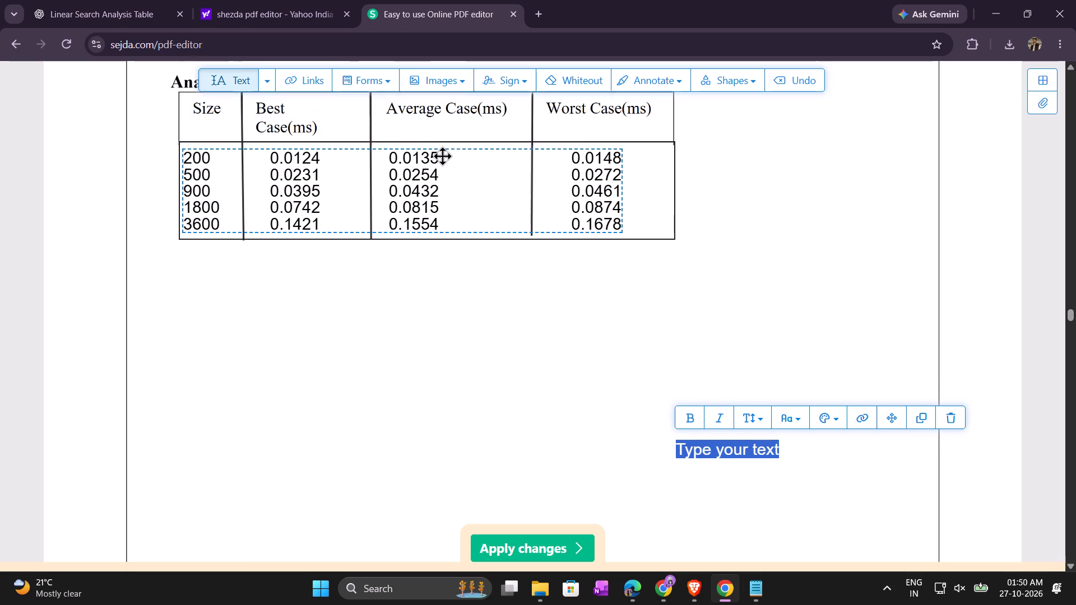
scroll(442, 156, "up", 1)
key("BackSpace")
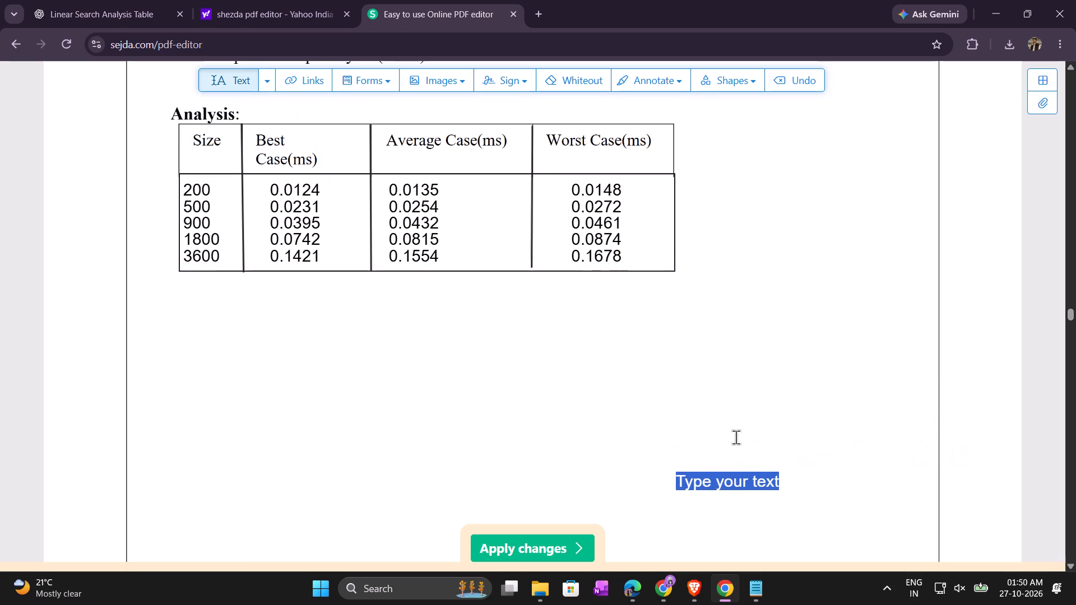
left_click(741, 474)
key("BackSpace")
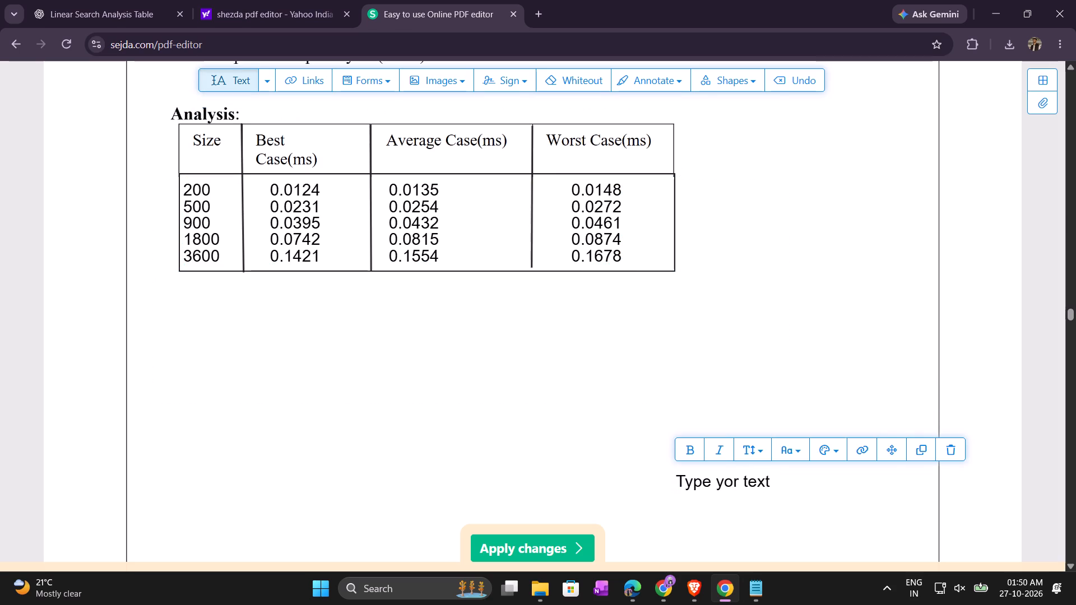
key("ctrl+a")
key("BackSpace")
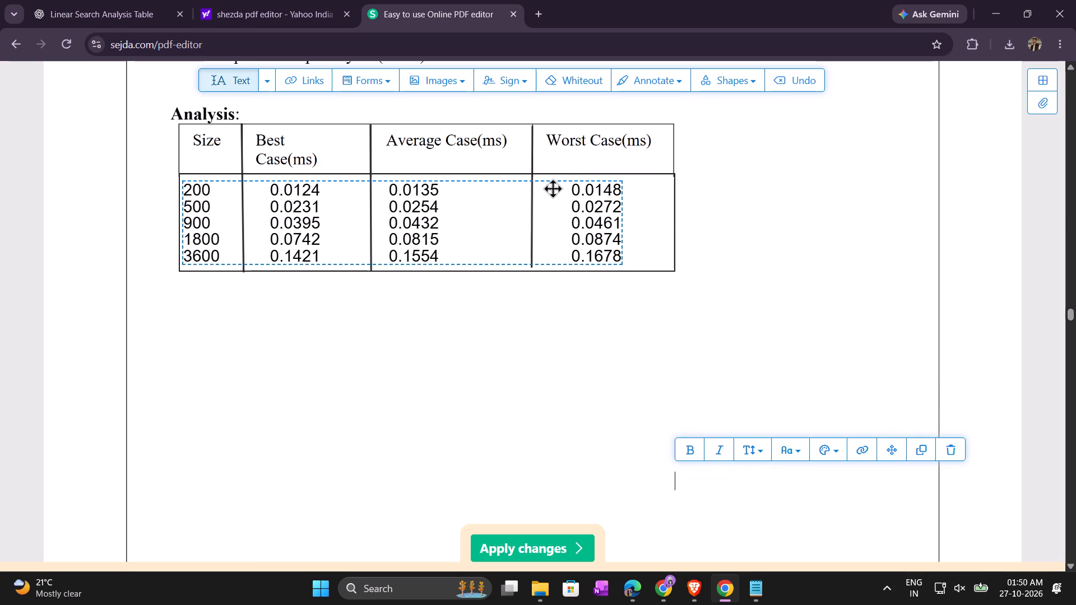
In the PDF's Radix Sort Analysis table, copy the three gaps between the size 200 row's values separately, from last to first.
left_click(566, 190)
left_click_drag(570, 189, 438, 193)
key("ctrl+c")
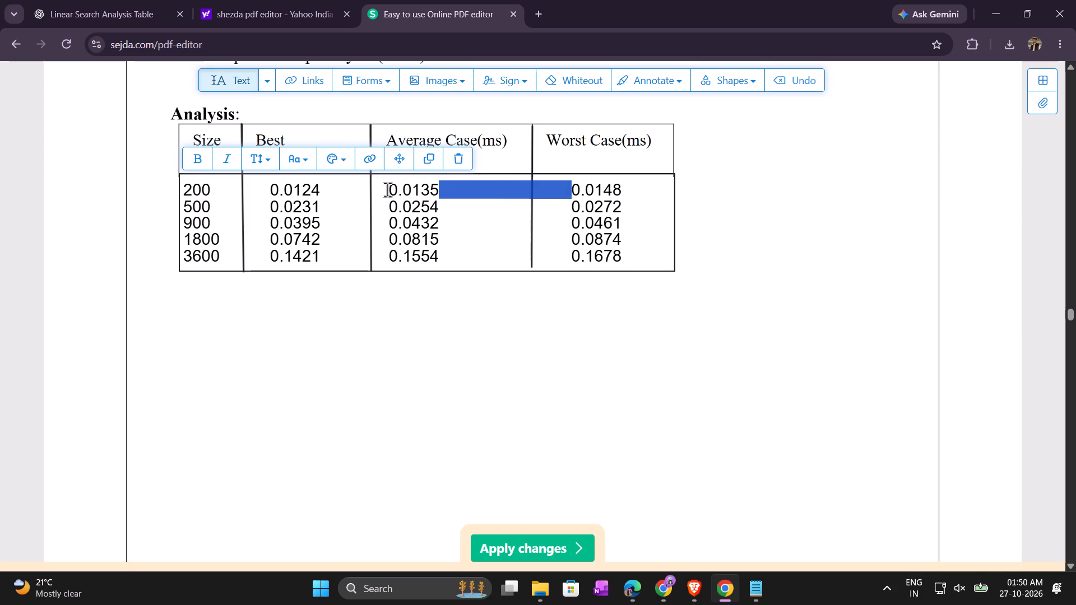
left_click_drag(387, 189, 318, 191)
key("ctrl+c")
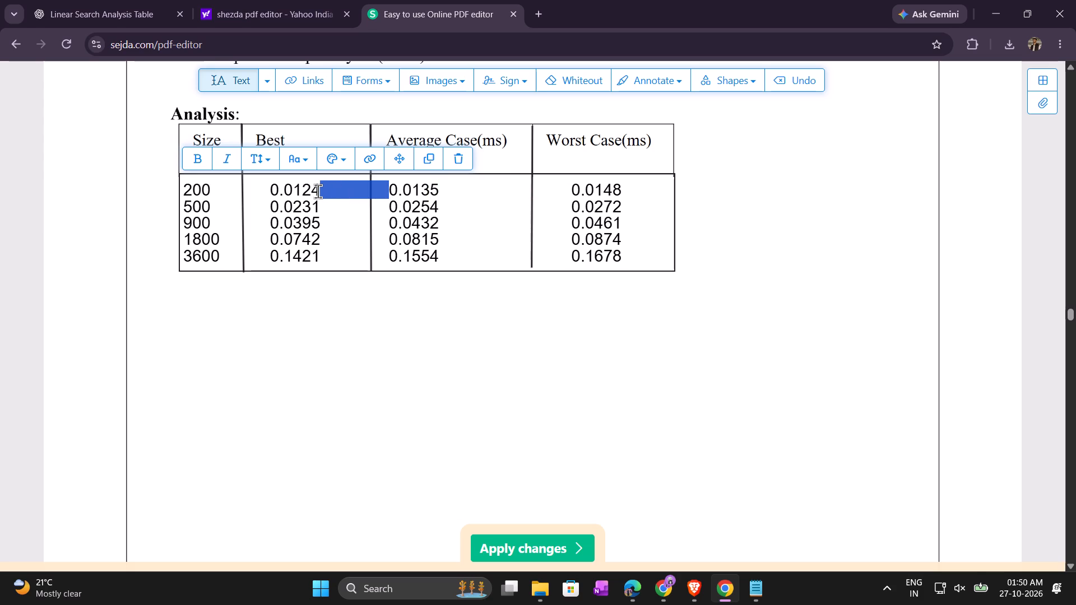
left_click_drag(270, 187, 212, 187)
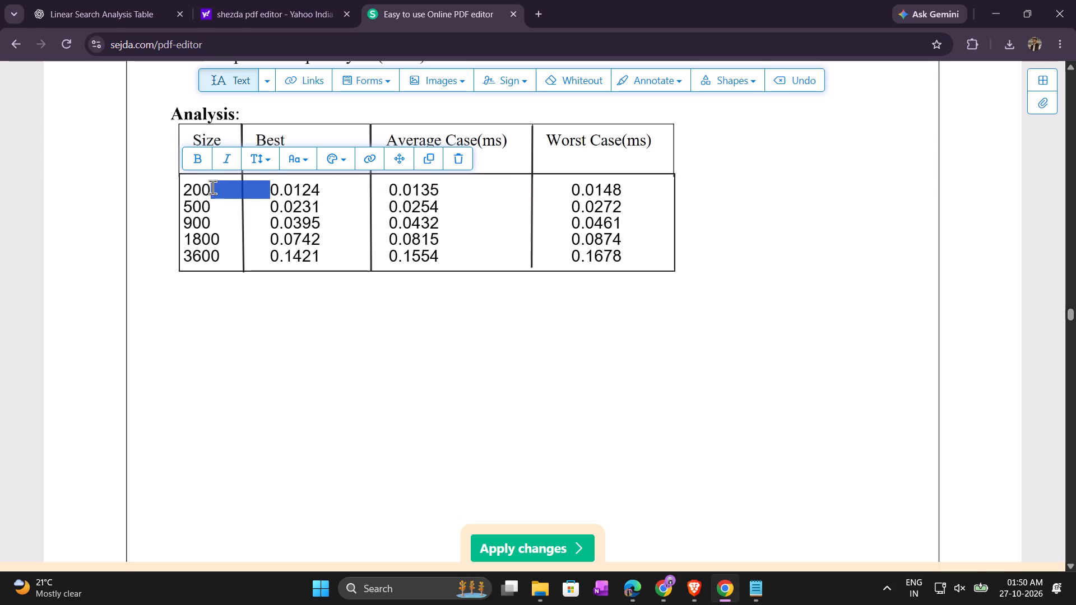
left_click_drag(212, 187, 212, 187)
key("ctrl+c")
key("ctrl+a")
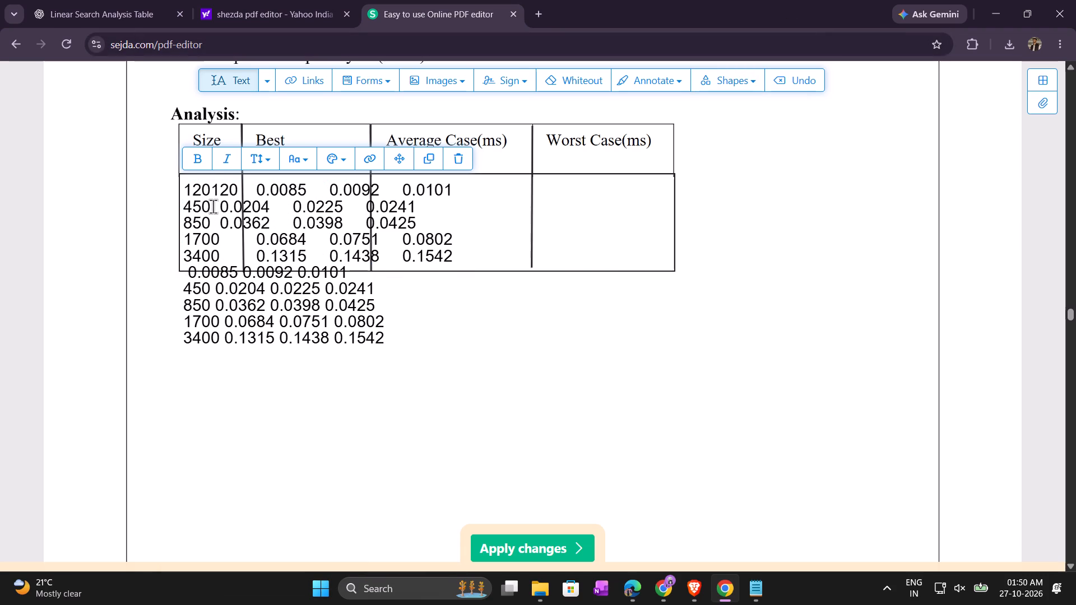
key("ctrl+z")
Insert the copied first column gap after each size in all five rows and trim the 1700 and 3400 rows to align the Best Case values.
key("super+v")
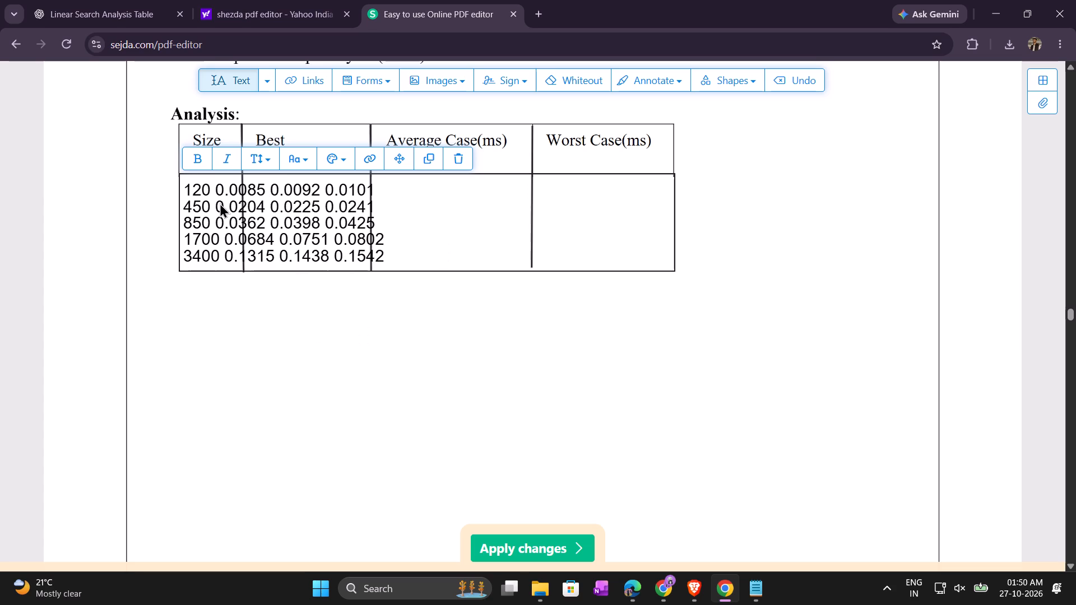
key("Return")
key("ctrl+v")
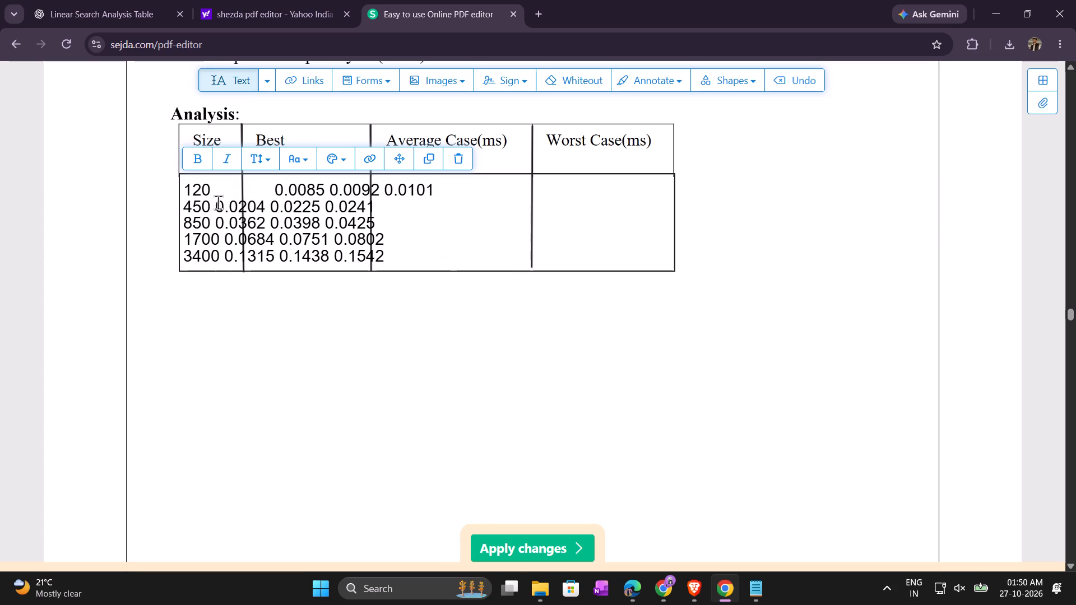
left_click(218, 202)
key("ctrl+v")
left_click(219, 221, "ctrl")
key("ctrl+v")
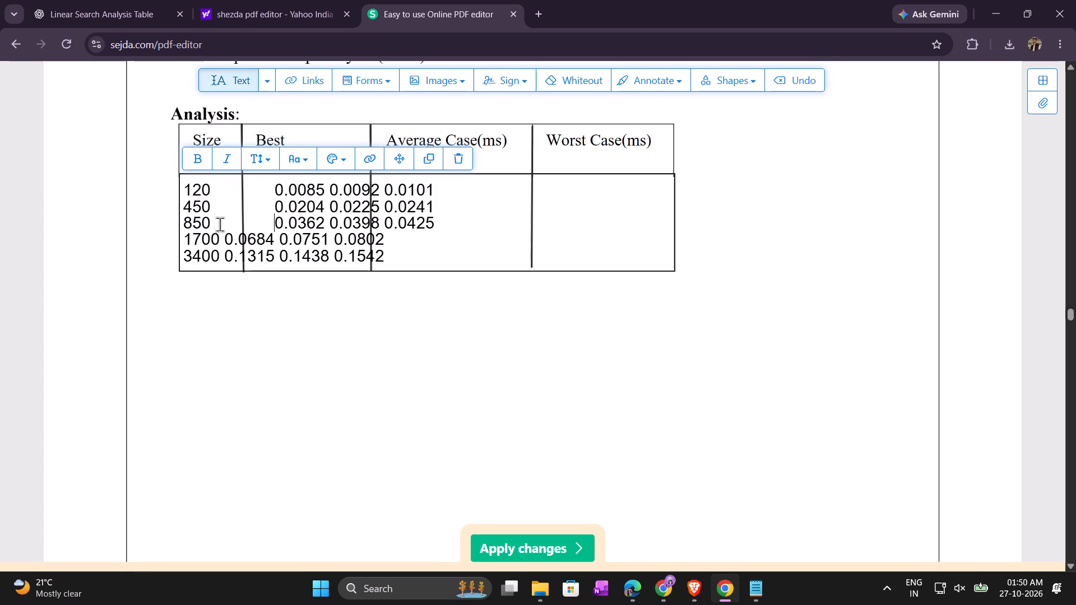
left_click(225, 234, "ctrl")
key("ctrl+v")
key("BackSpace")
key("BackSpace")
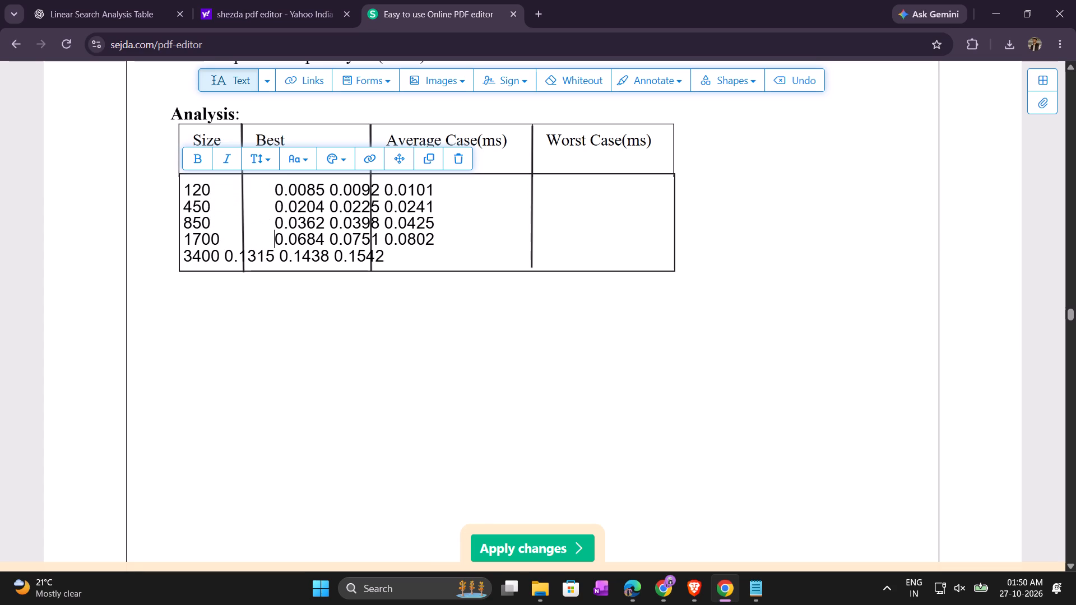
left_click(222, 255)
key("ctrl+v")
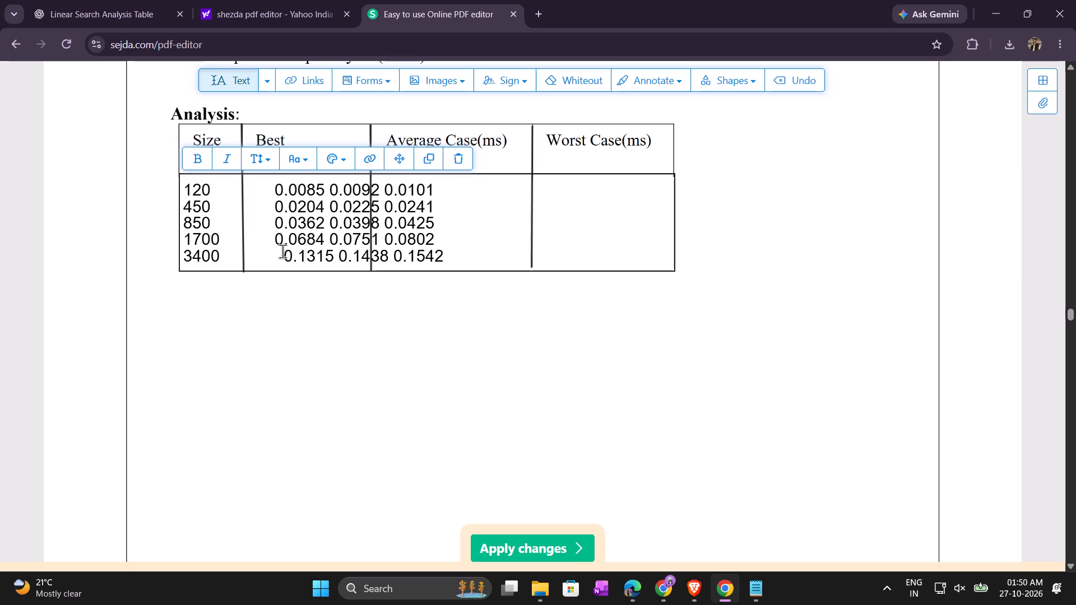
key("BackSpace")
key("BackSpace")
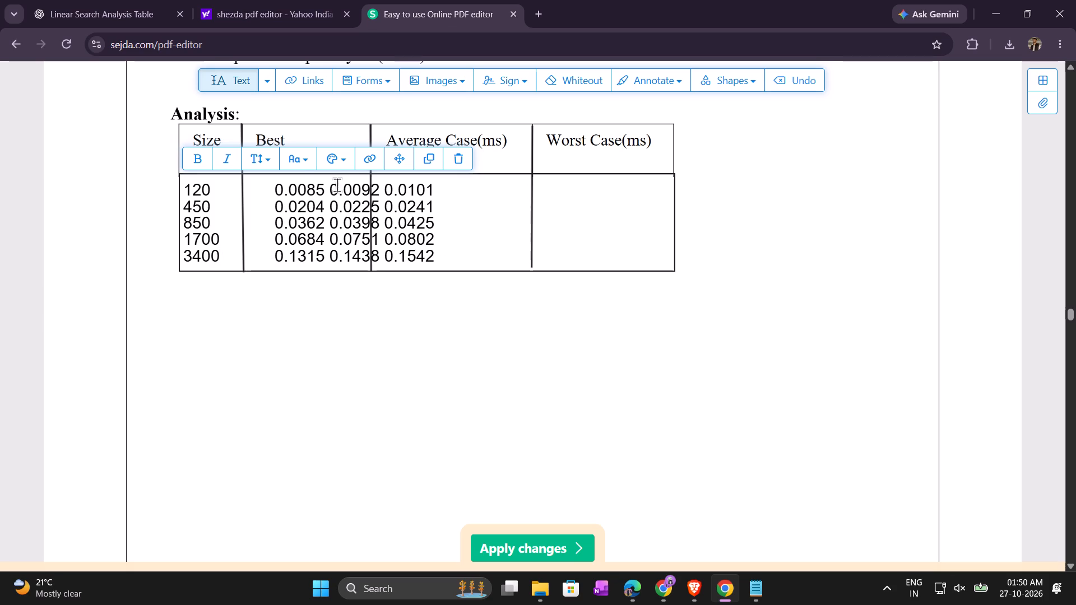
In the Radix Sort Analysis table, insert the copied second column gap from the clipboard history before 0.0092 in the size 120 row.
left_click(330, 189)
key("v")
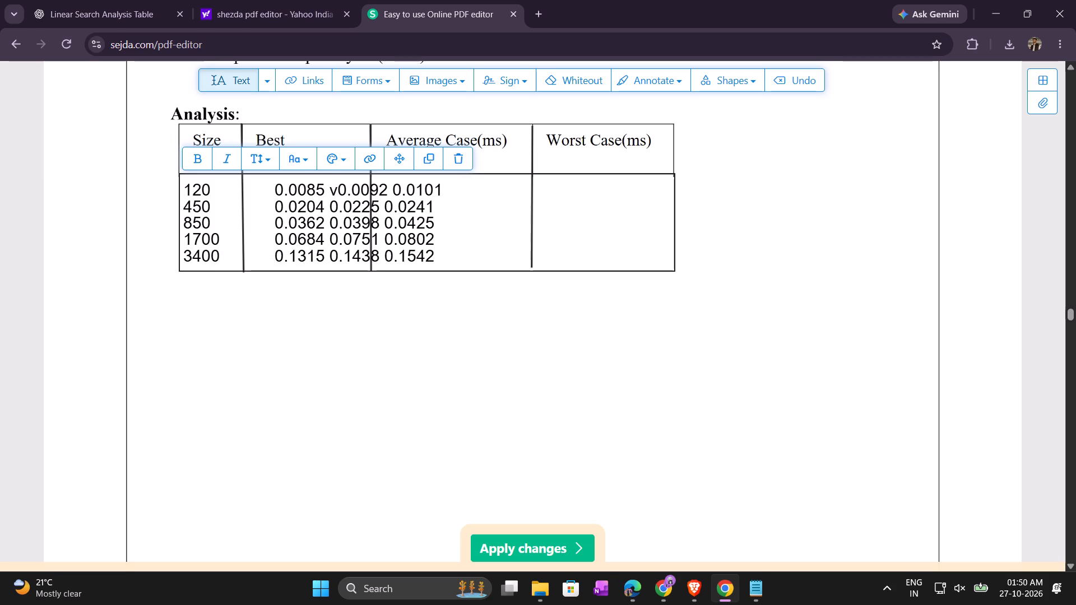
key("BackSpace")
key("super+v")
key("Down")
key("Return")
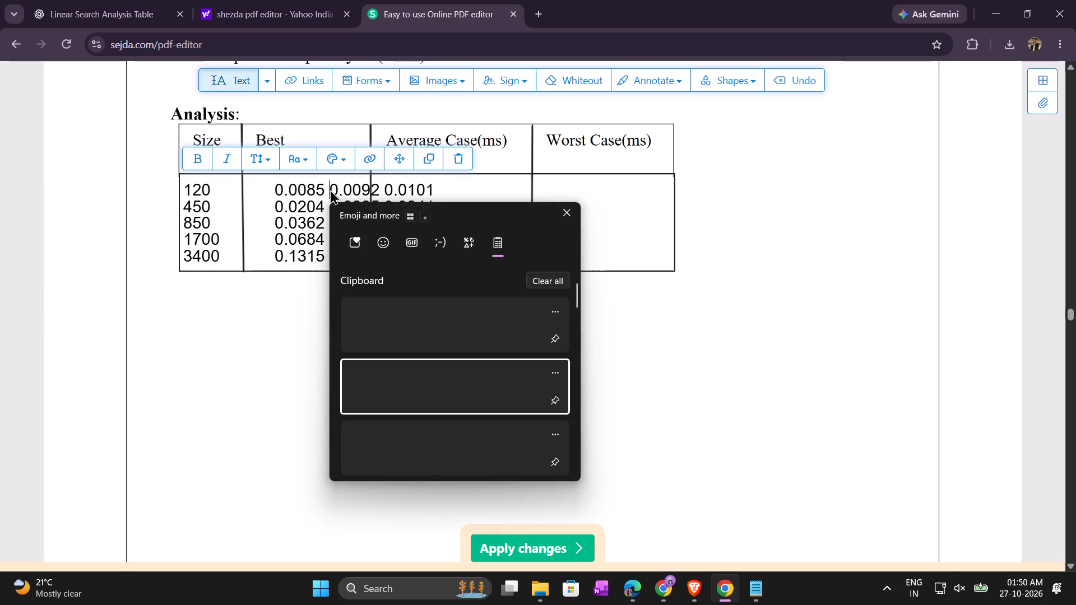
key("ctrl+v")
key("ctrl+v")
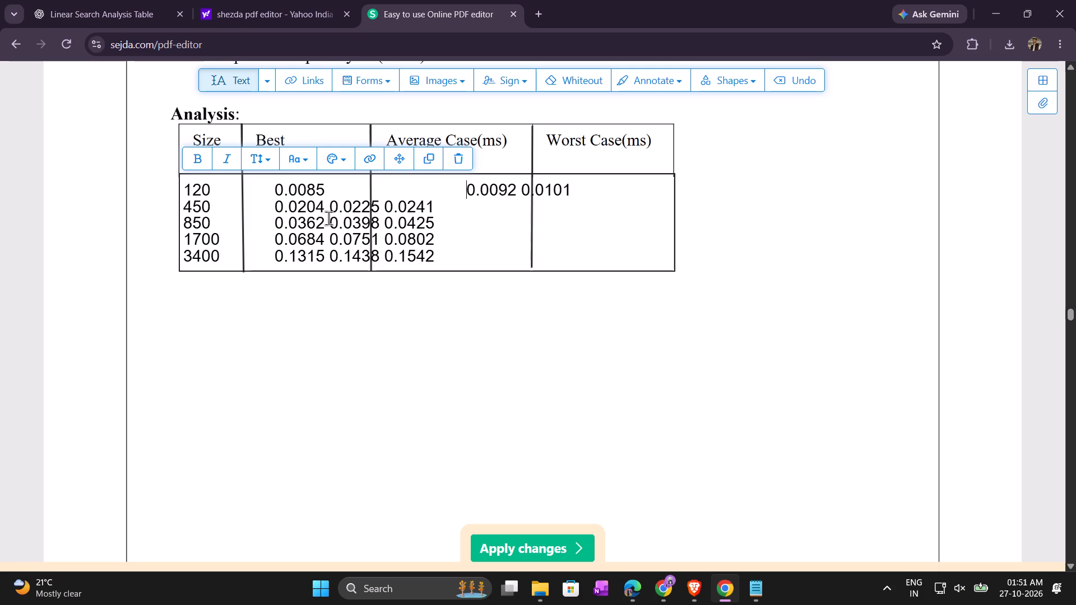
key("ctrl+z")
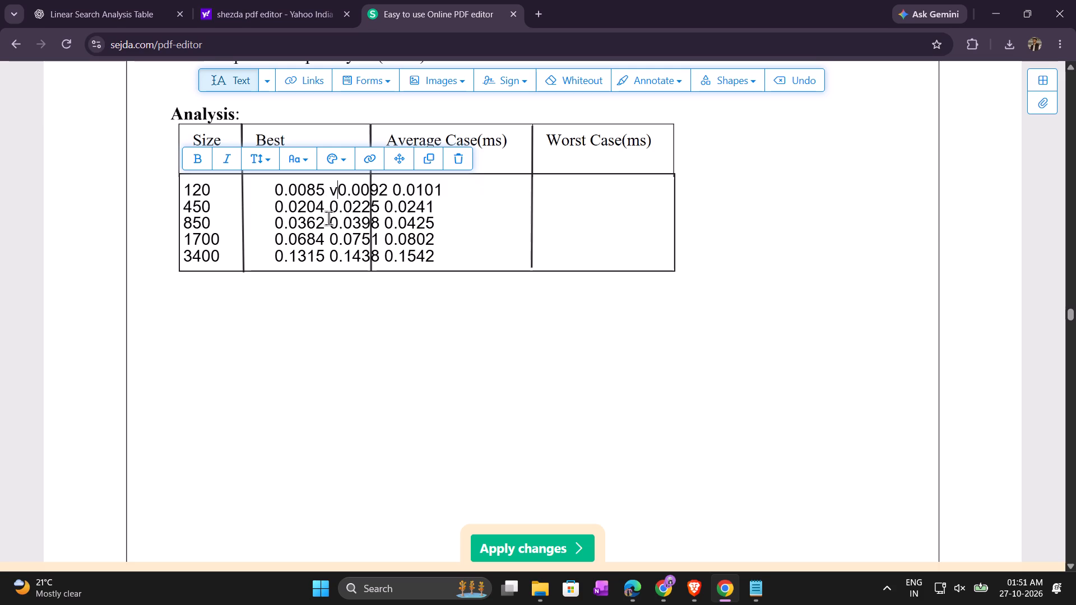
key("BackSpace")
key("ctrl+v")
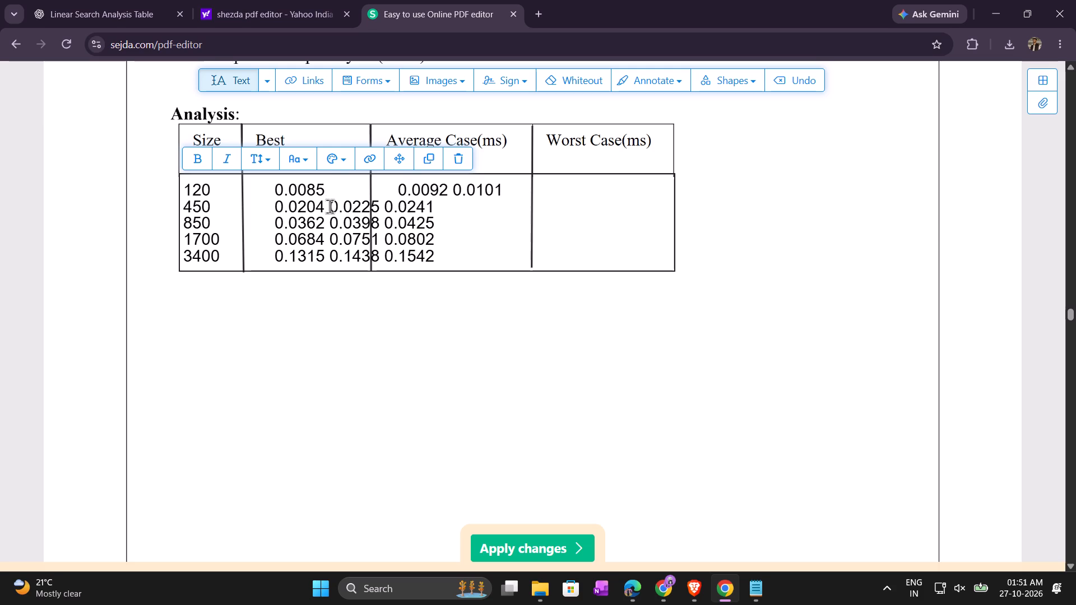
Insert the same gap before the Average Case values in the 450, 850, 1700 and 3400 rows.
double_click(330, 206)
key("ctrl+v")
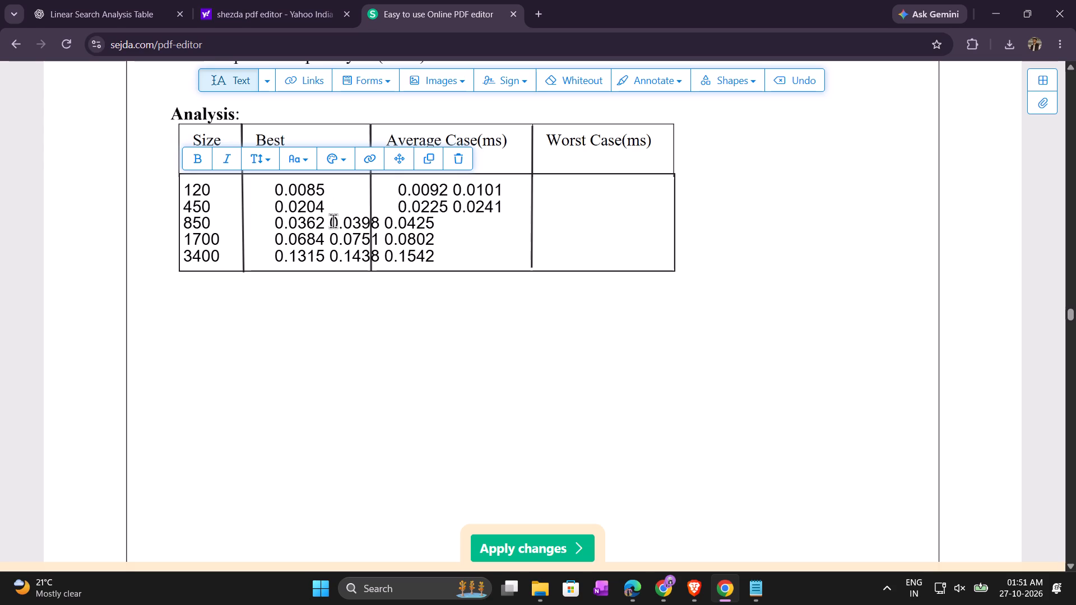
left_click(333, 221)
key("ctrl+c")
key("ctrl+v")
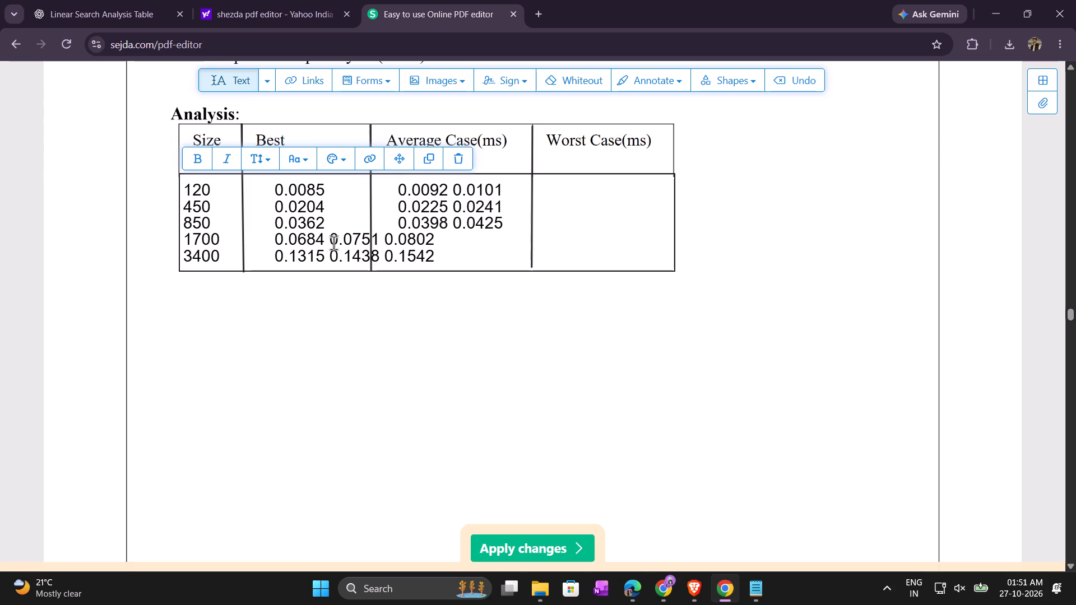
left_click(329, 237)
key("ctrl+v")
left_click(332, 250)
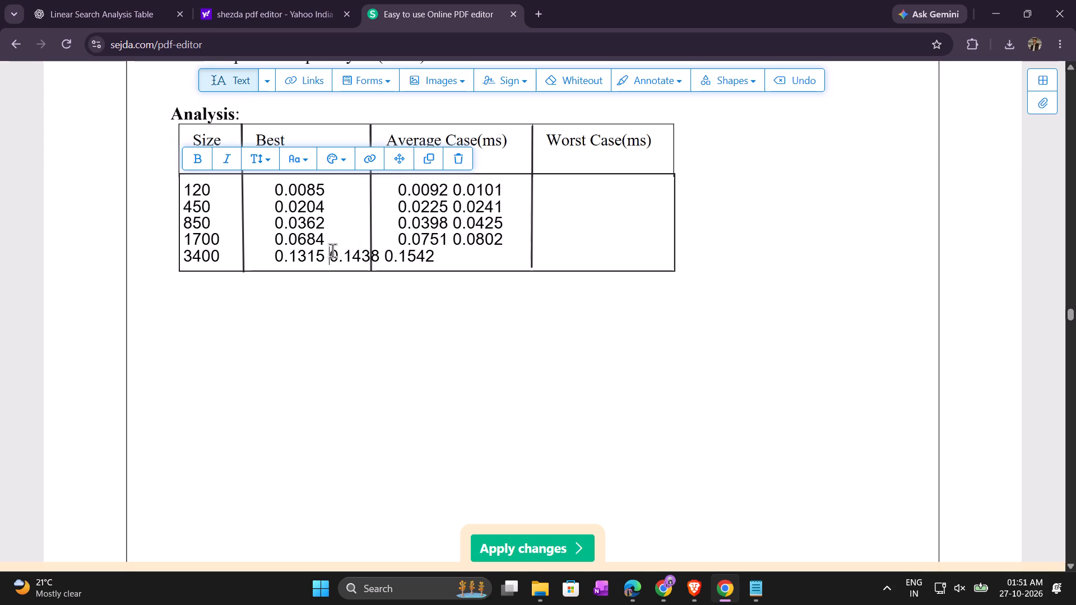
key("ctrl+v")
Insert the copied third gap from the clipboard history before the last value in all five rows, moving them into the Worst Case column.
left_click(457, 188)
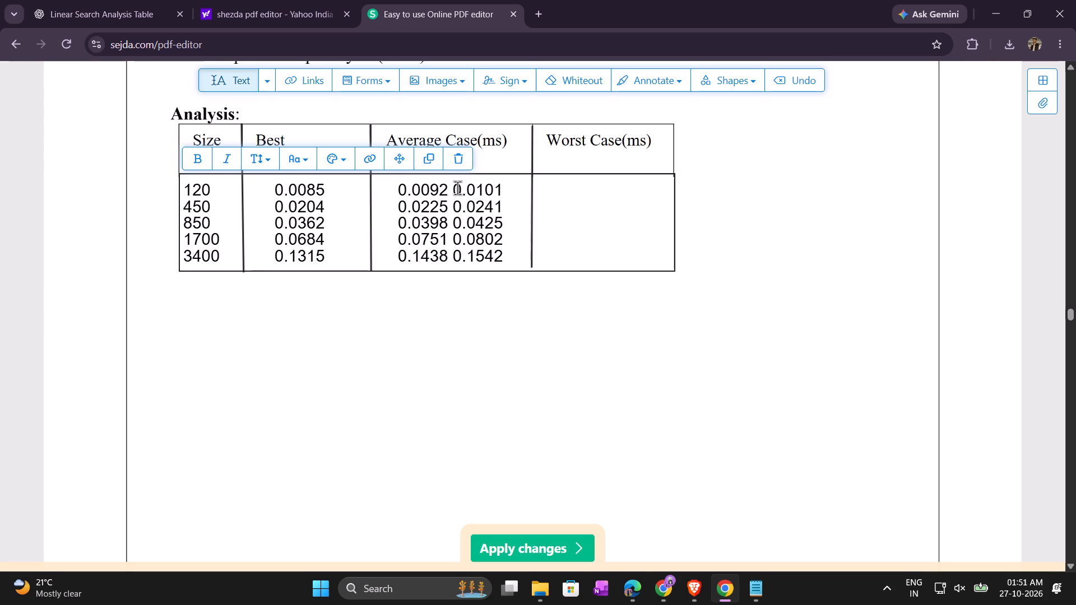
left_click(449, 189)
key("super+v")
key("Down")
key("Down")
key("Down")
key("Return")
key("ctrl+v")
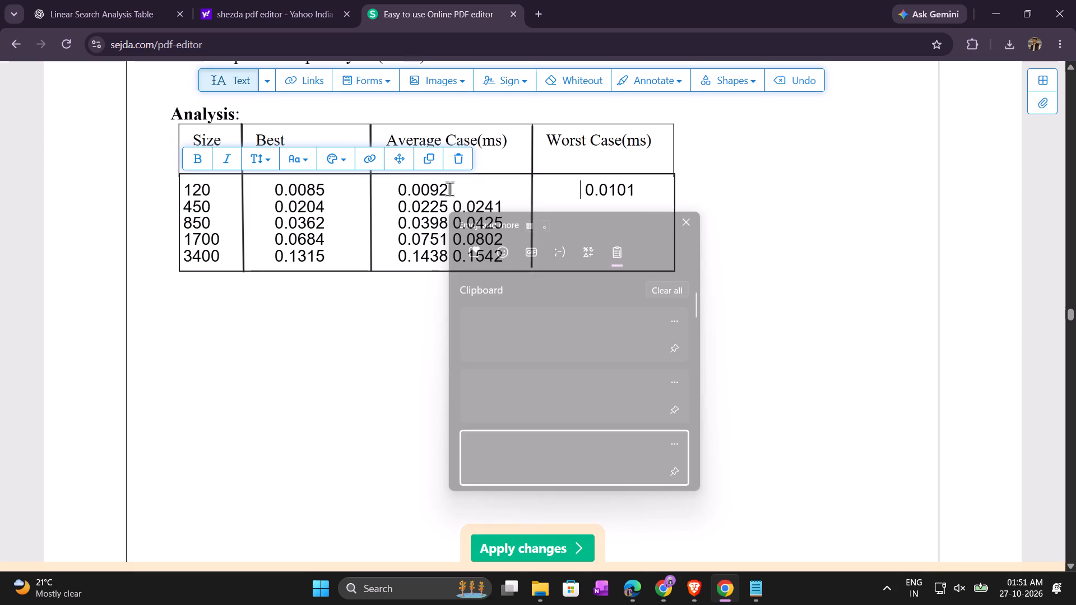
left_click(451, 199)
key("ctrl+v")
left_click(453, 207)
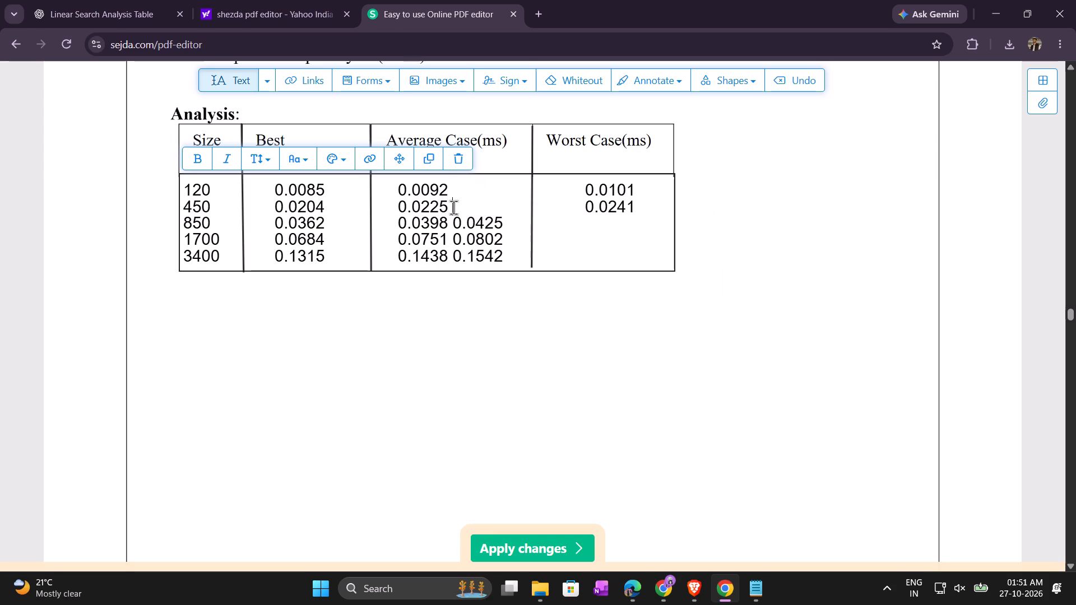
left_click(453, 217)
key("ctrl+v")
left_click(453, 230)
key("ctrl+v")
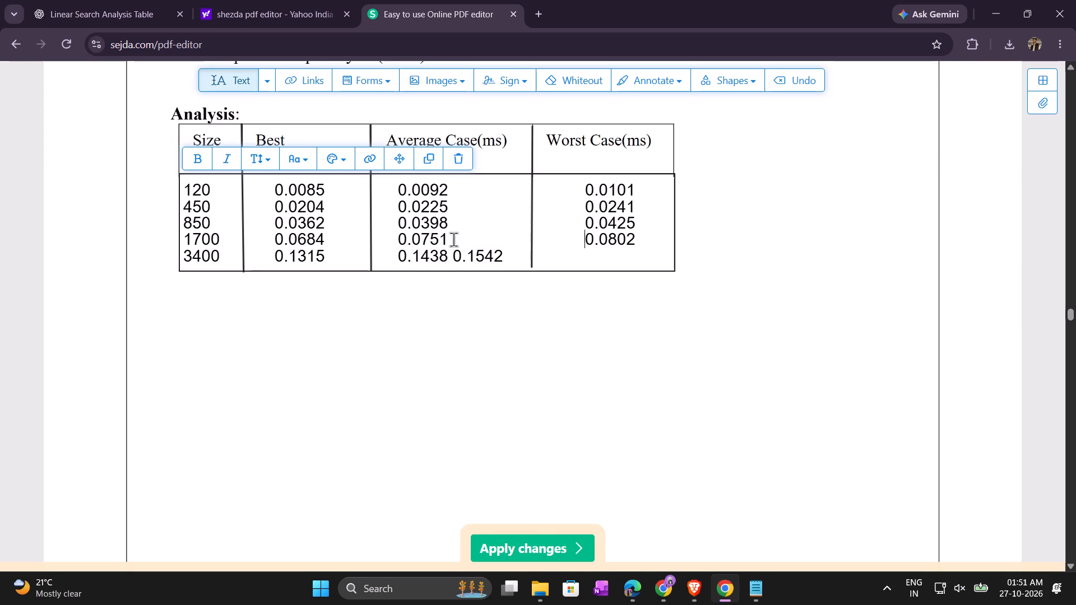
left_click(452, 254)
key("ctrl+v")
In the Shell Sort Analysis table, copy the three gaps between the size 200 row's values separately, from last to first.
scroll(485, 320, "down", 3)
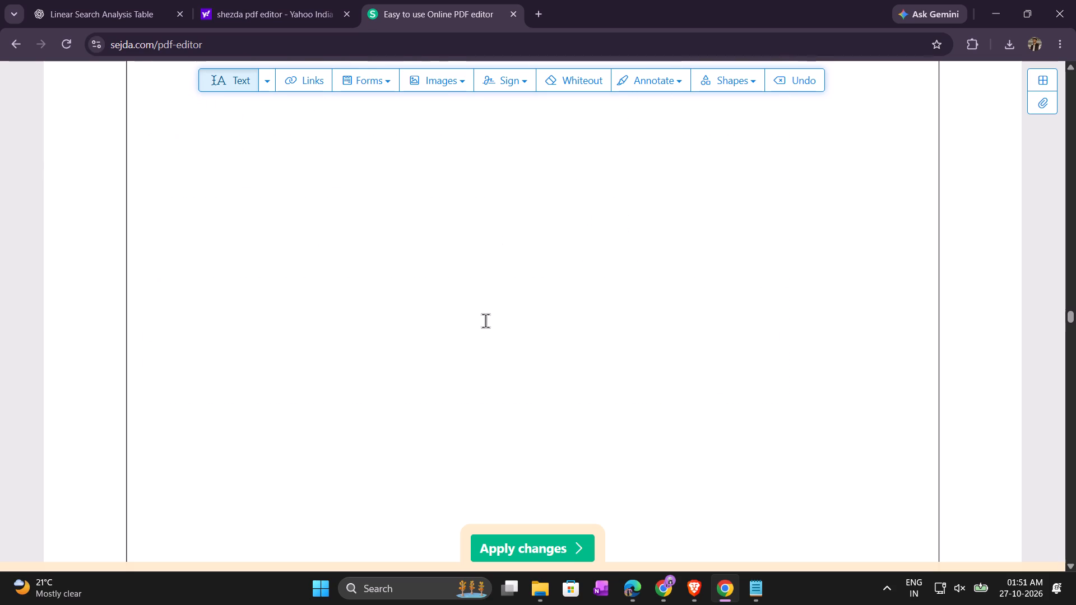
scroll(485, 320, "down", 11)
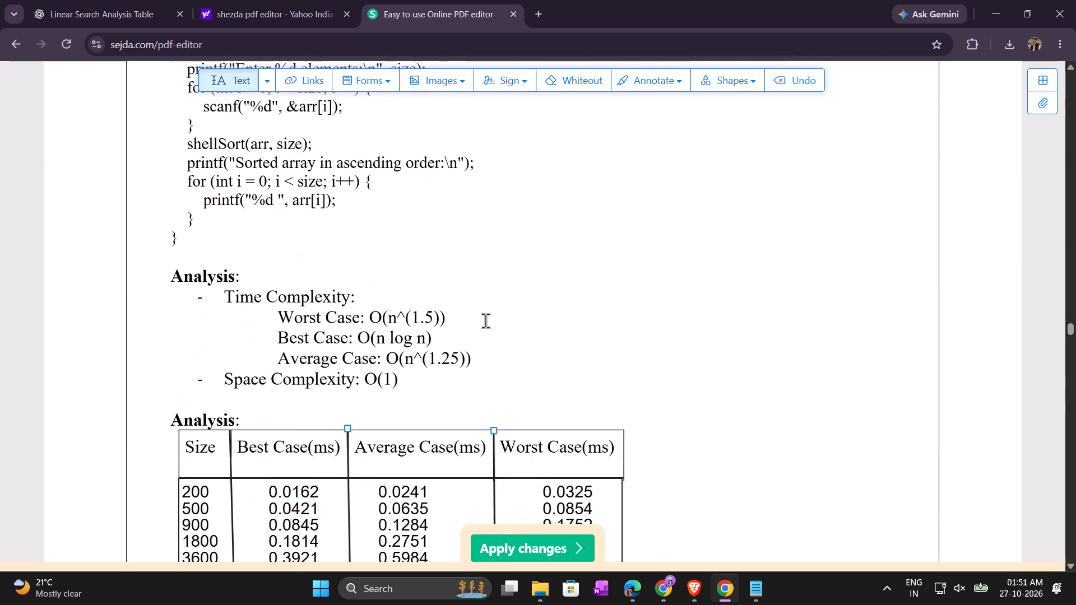
scroll(485, 320, "down", 4)
left_click(431, 361)
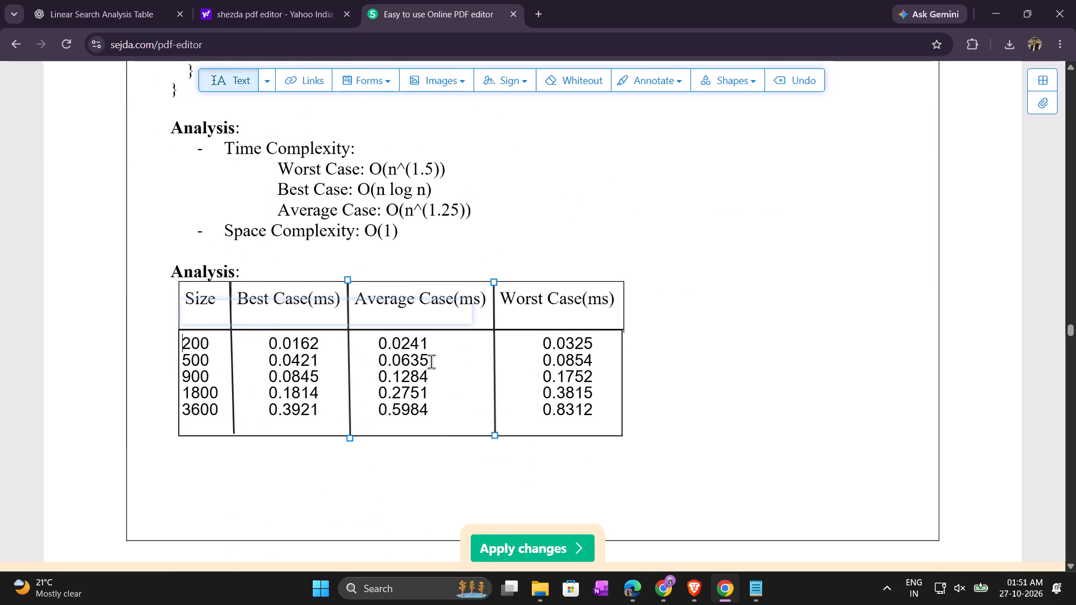
left_click_drag(430, 338, 540, 345)
key("ctrl+c")
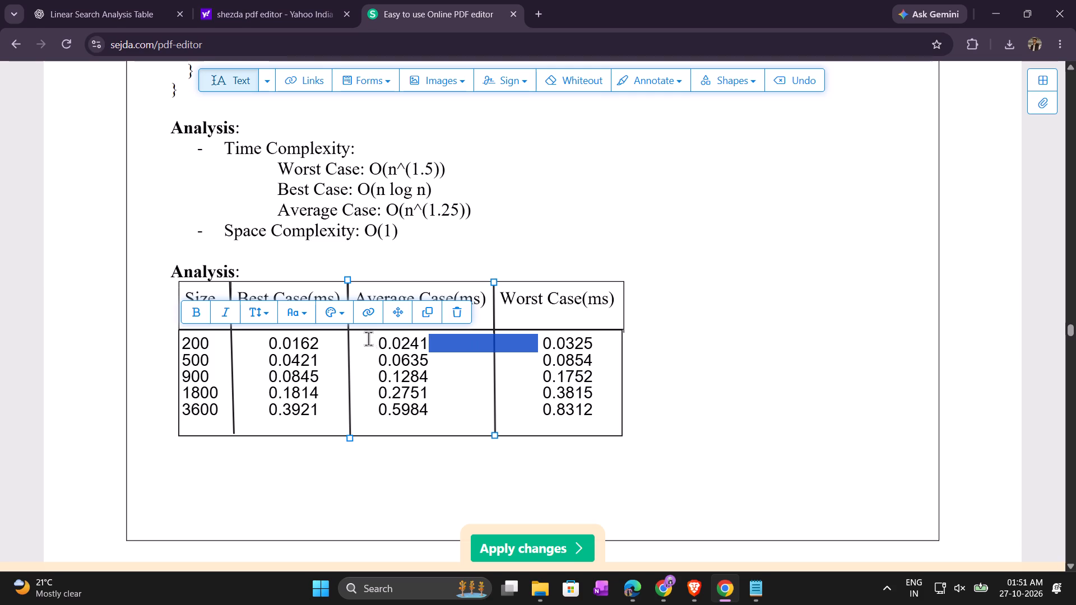
left_click_drag(378, 342, 316, 342)
key("ctrl+c")
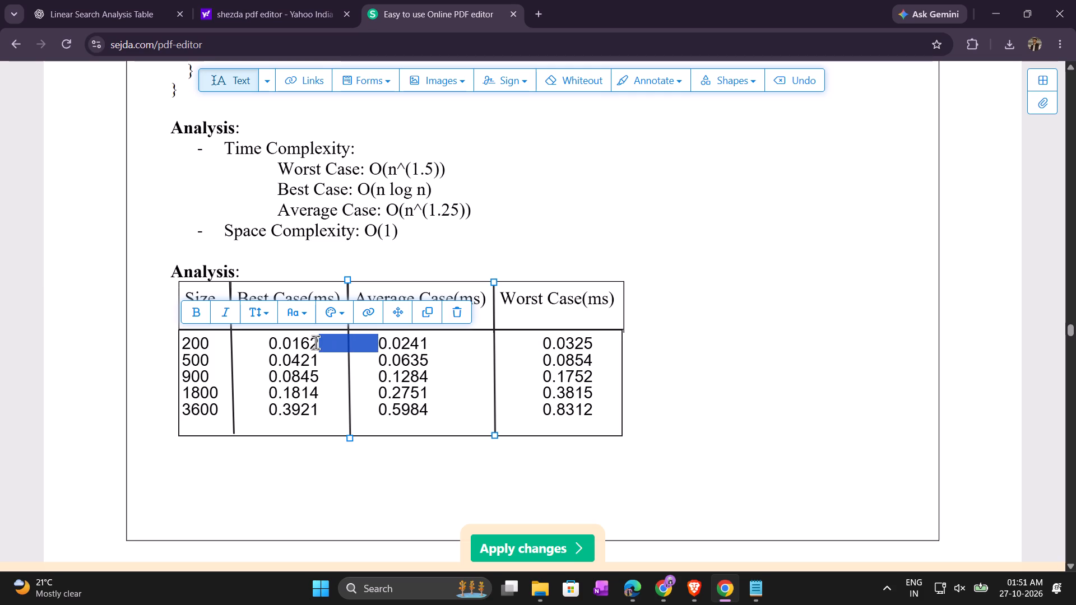
left_click_drag(267, 340, 203, 337)
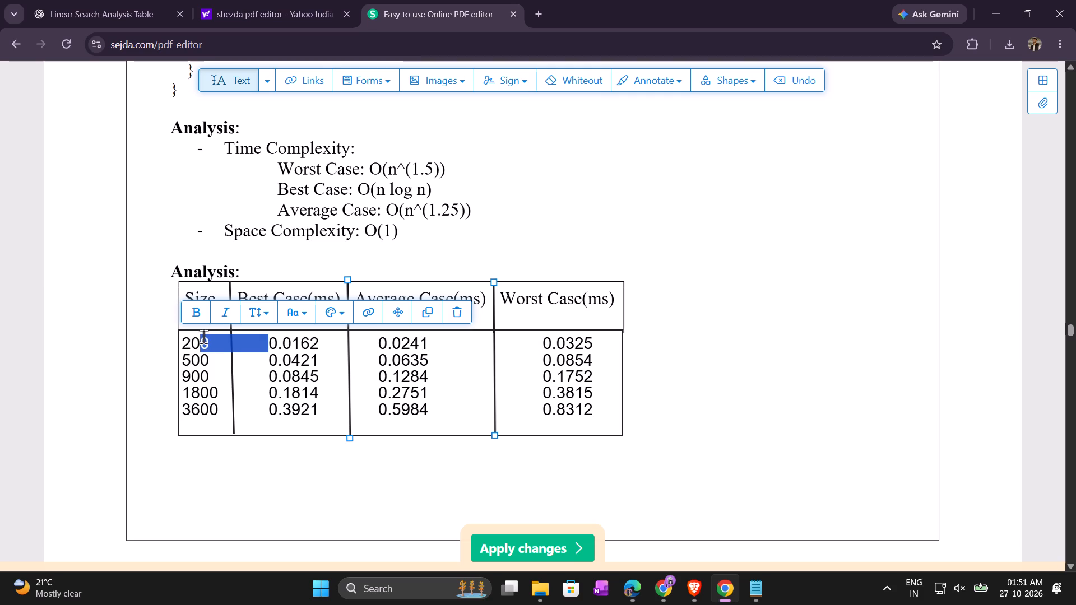
left_click_drag(203, 337, 210, 335)
key("ctrl+c")
Replace all data in the Shell Sort Analysis table with the Analysis 3 rows, sizes 120 to 3400, preceding experiment 6(a) in the notes file.
left_click(750, 592)
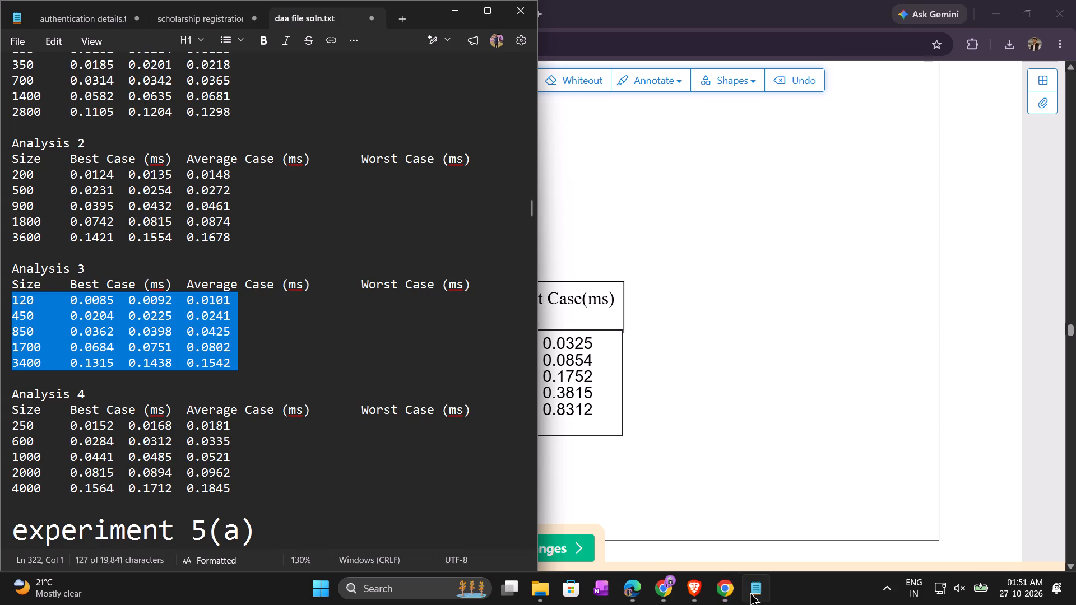
scroll(359, 402, "down", 2)
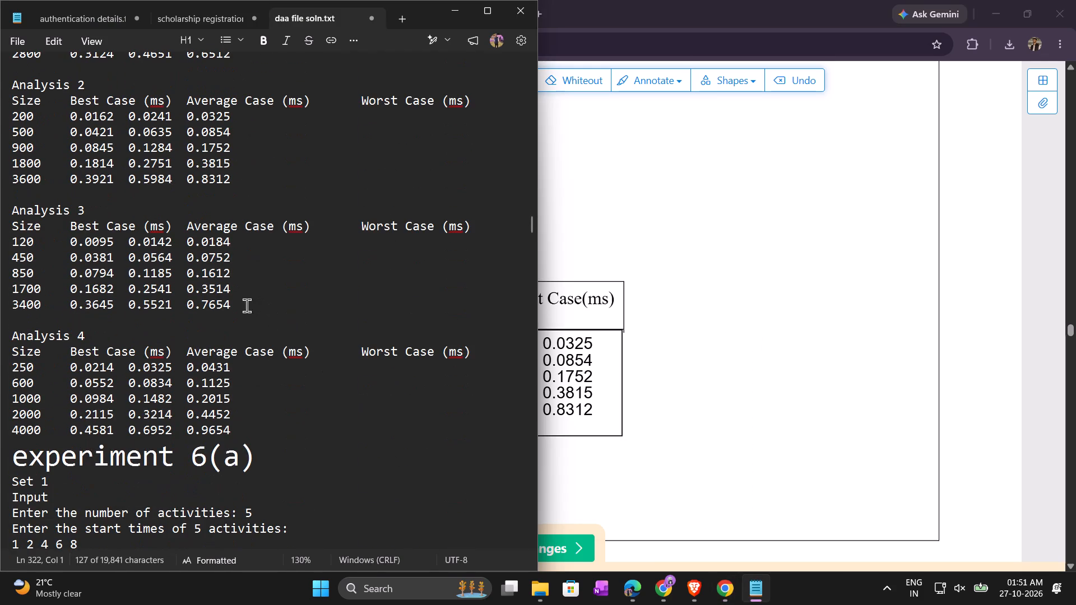
left_click(241, 308)
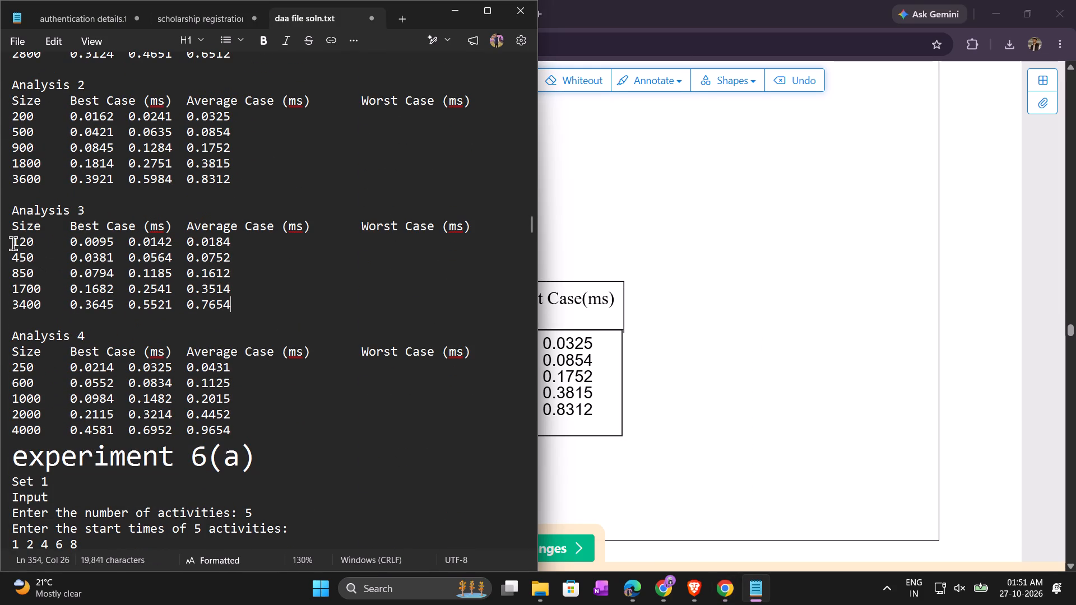
left_click_drag(13, 243, 245, 309)
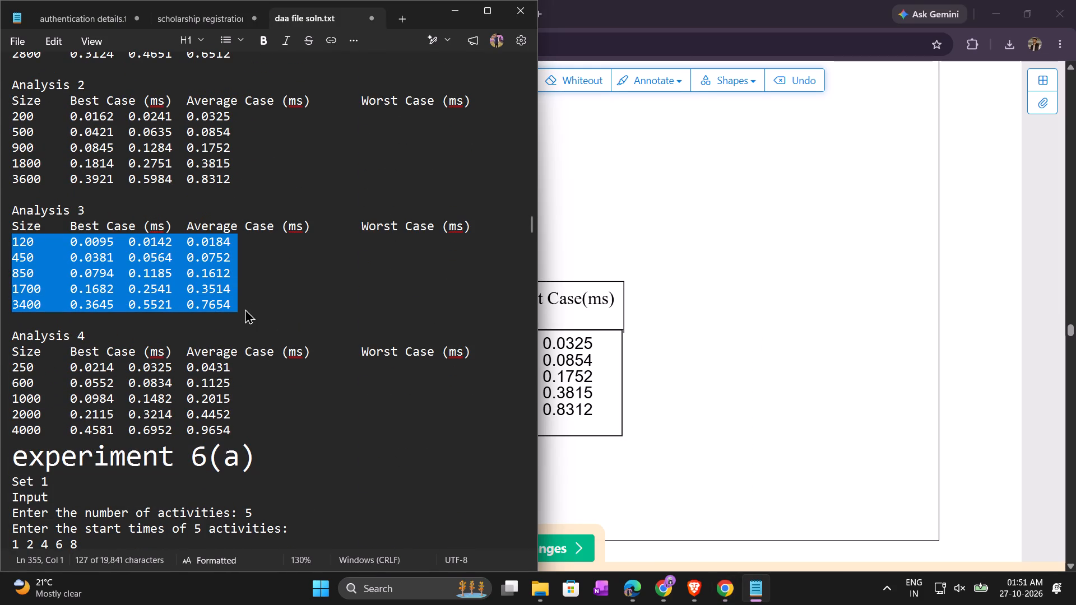
key("ctrl+c")
left_click(717, 594)
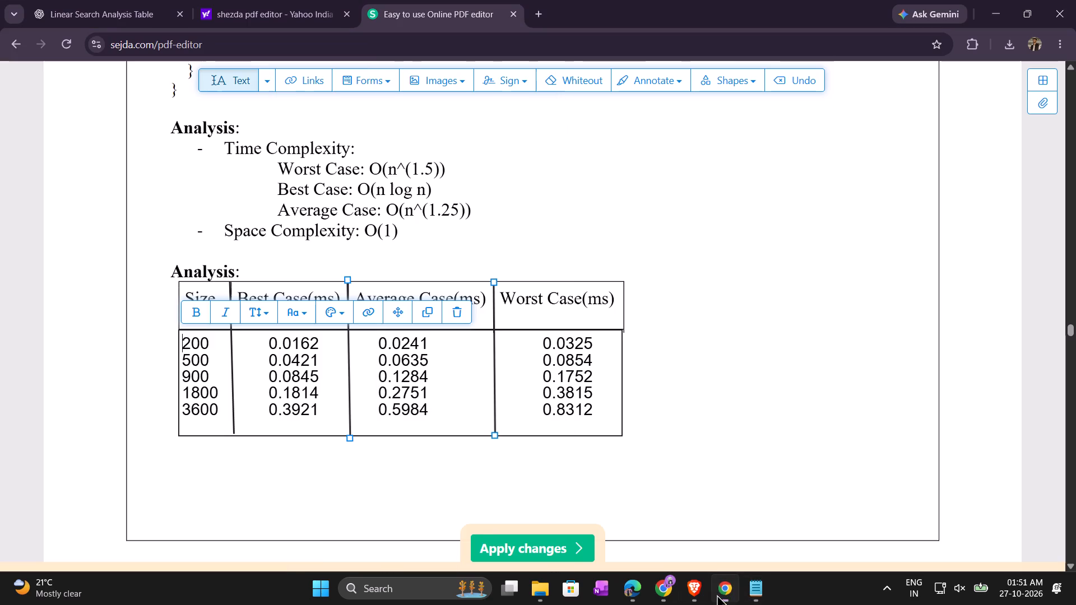
left_click(318, 362)
key("ctrl+a")
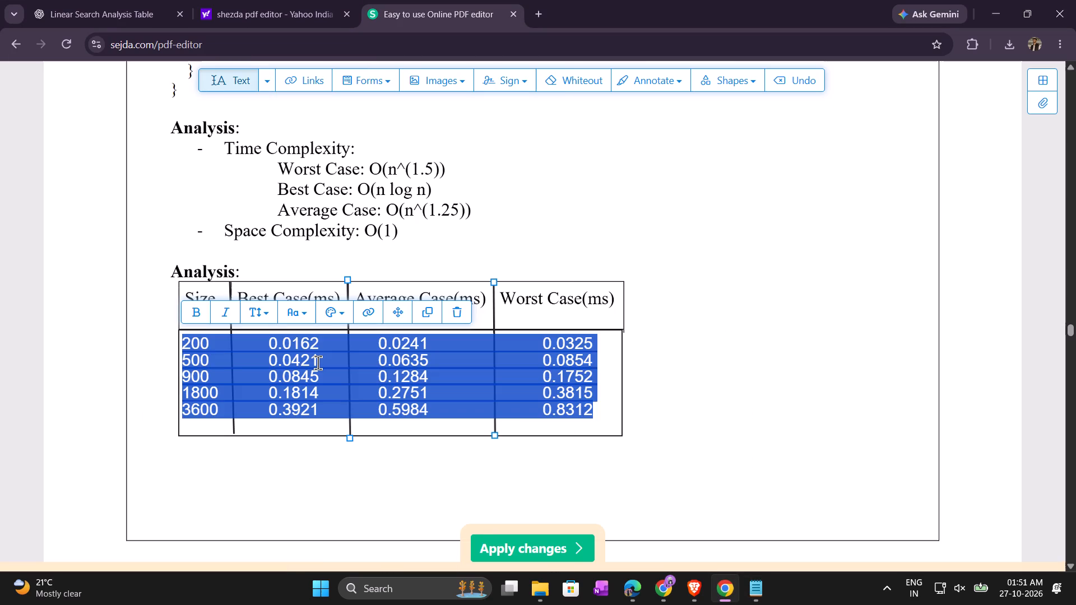
key("ctrl+v")
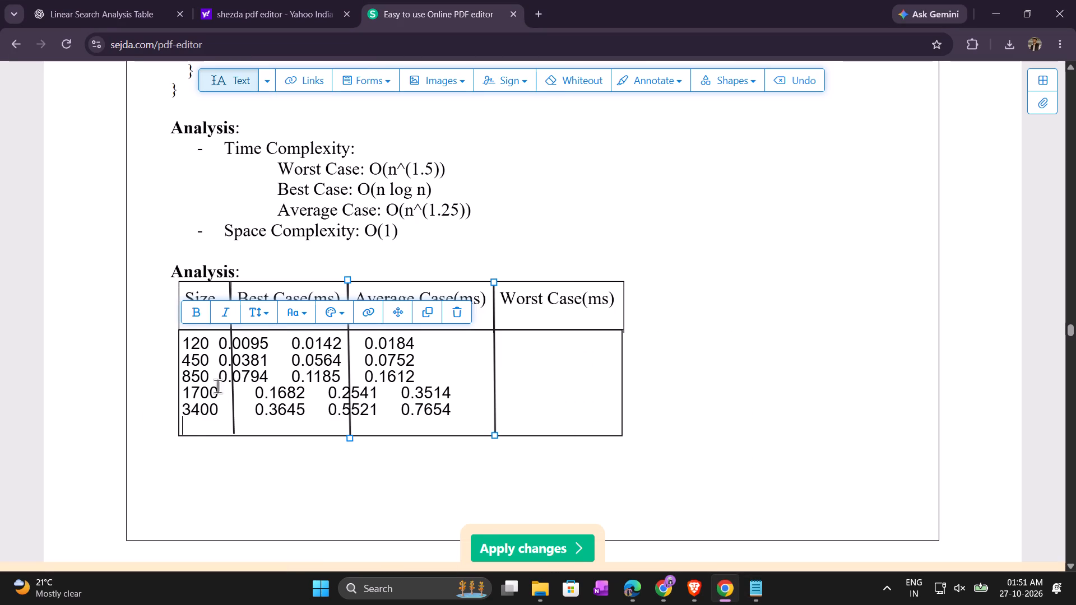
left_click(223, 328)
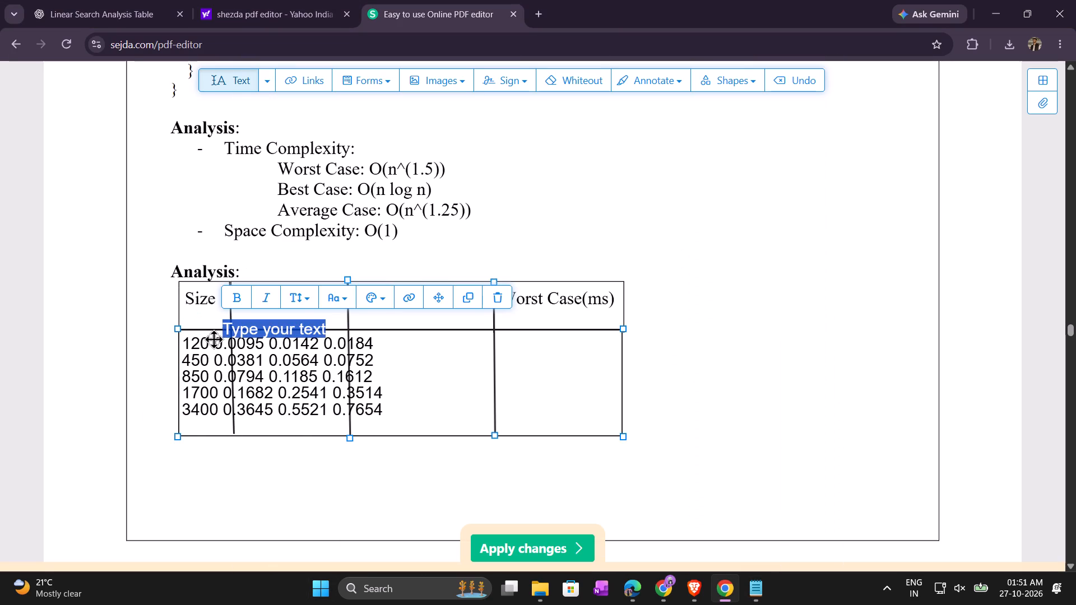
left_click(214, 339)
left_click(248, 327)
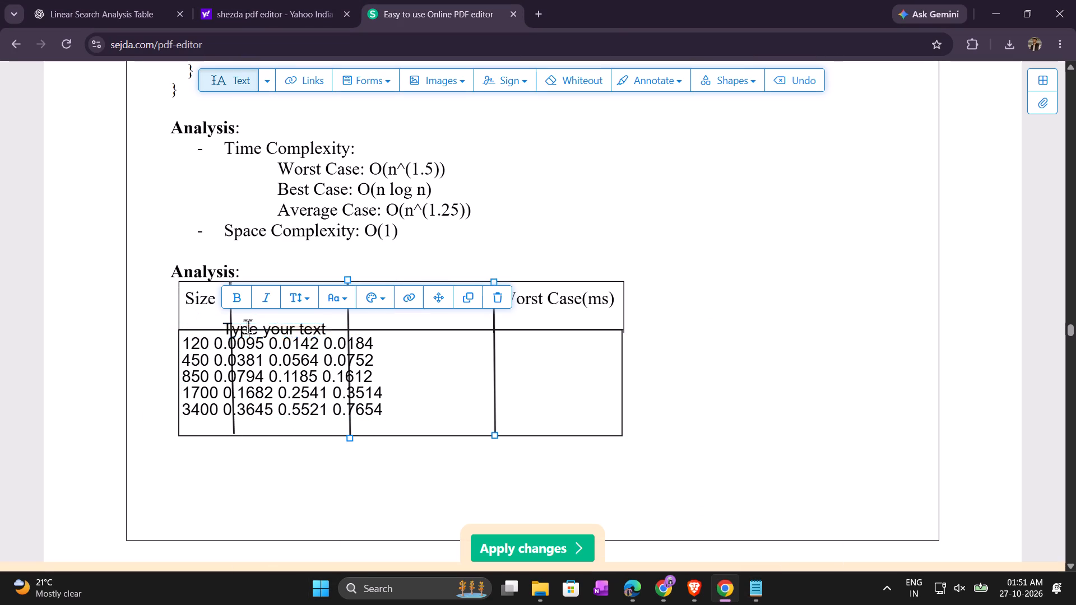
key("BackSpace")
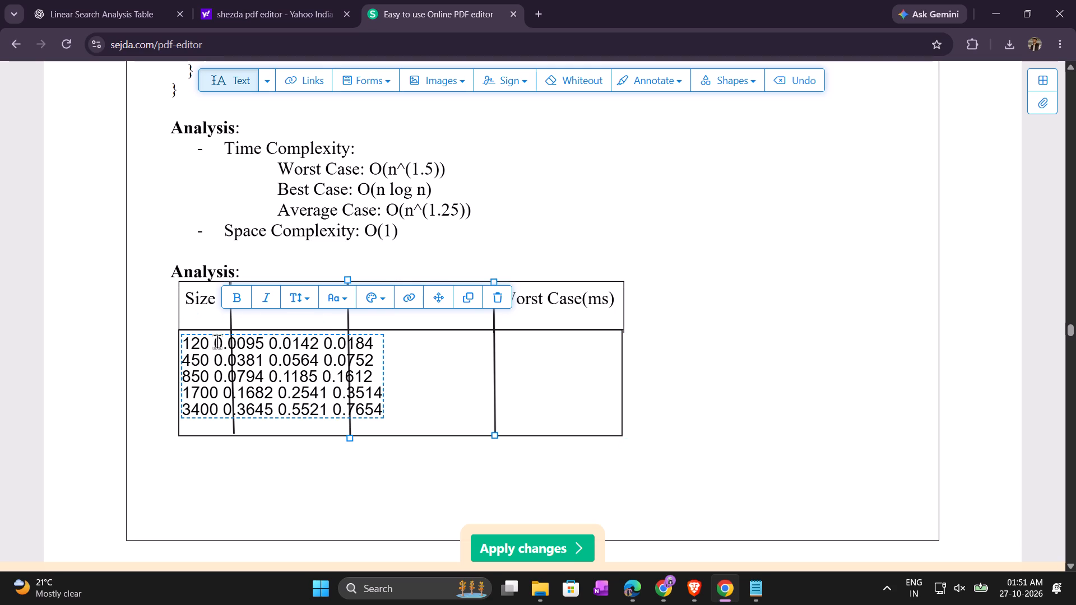
Insert the copied first gap from the clipboard history before the Best Case values in the Shell Sort table's 120, 450 and 850 rows.
left_click(216, 342)
key("super+v")
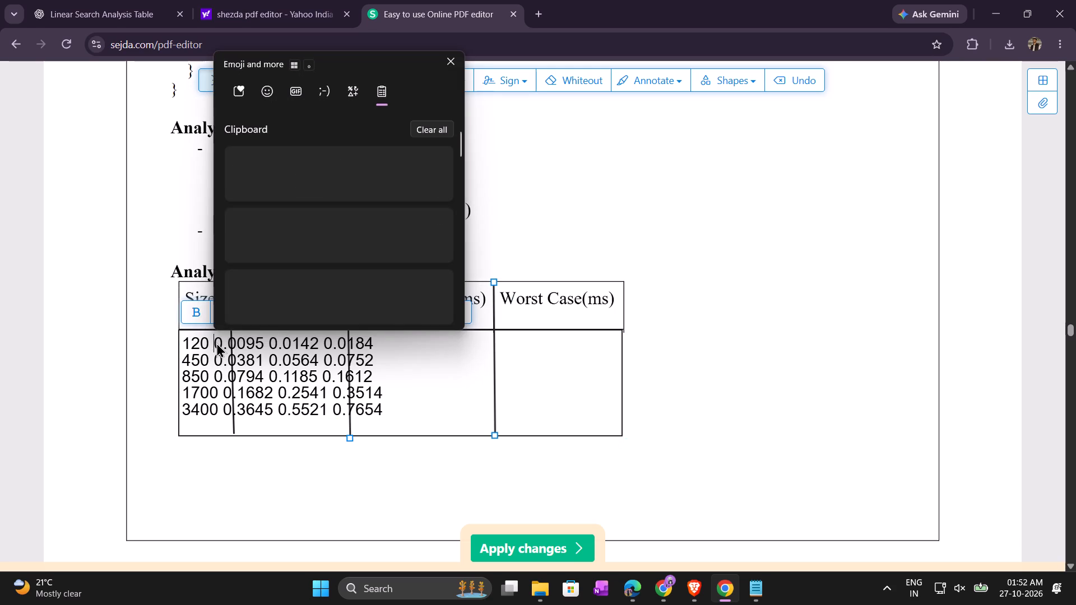
key("Down")
key("Return")
key("ctrl+v")
left_click(215, 357)
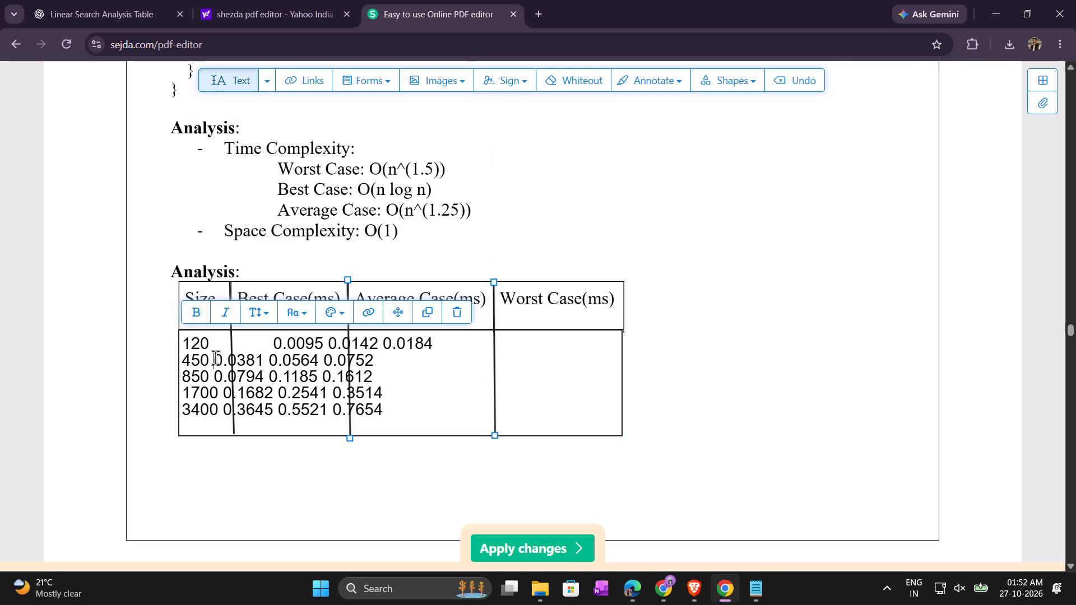
key("ctrl+c")
key("ctrl+v")
left_click(212, 374)
key("ctrl+v")
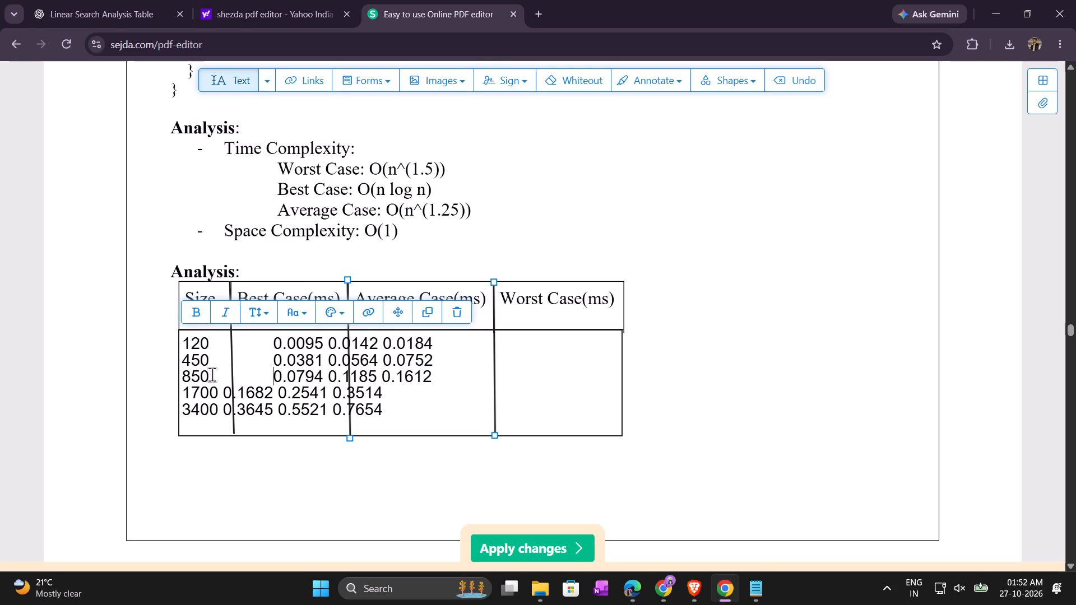
Insert the same gap in the 1700 and 3400 rows, trimming two spaces from each to align their Best Case values with the rows above.
left_click(219, 388)
key("ctrl+v")
left_click(221, 398)
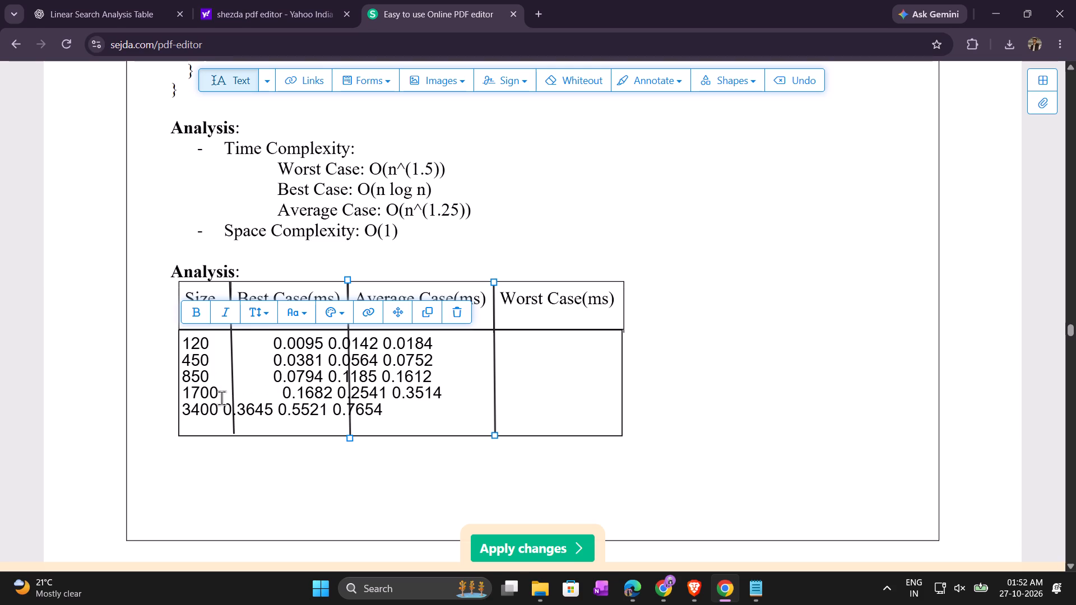
key("BackSpace")
key("Right")
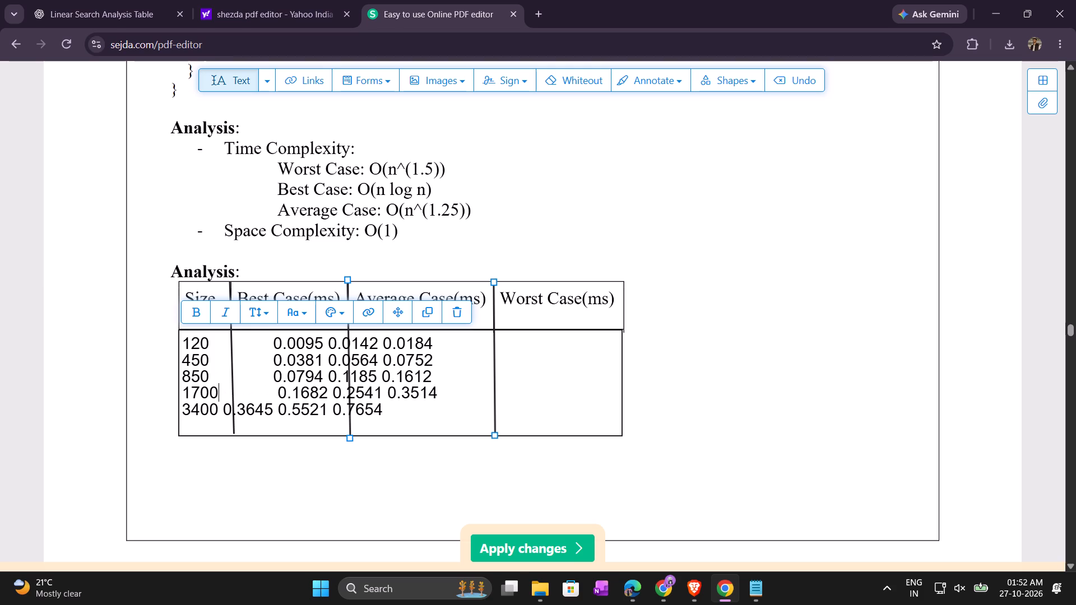
key("BackSpace")
left_click(219, 412)
key("ctrl+v")
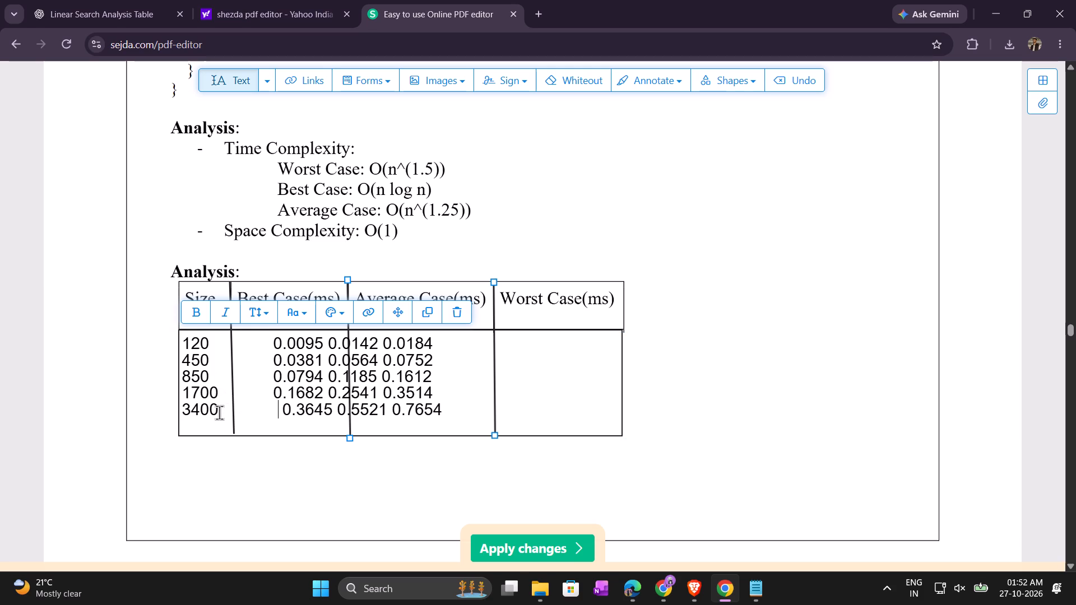
key("BackSpace")
key("BackSpace")
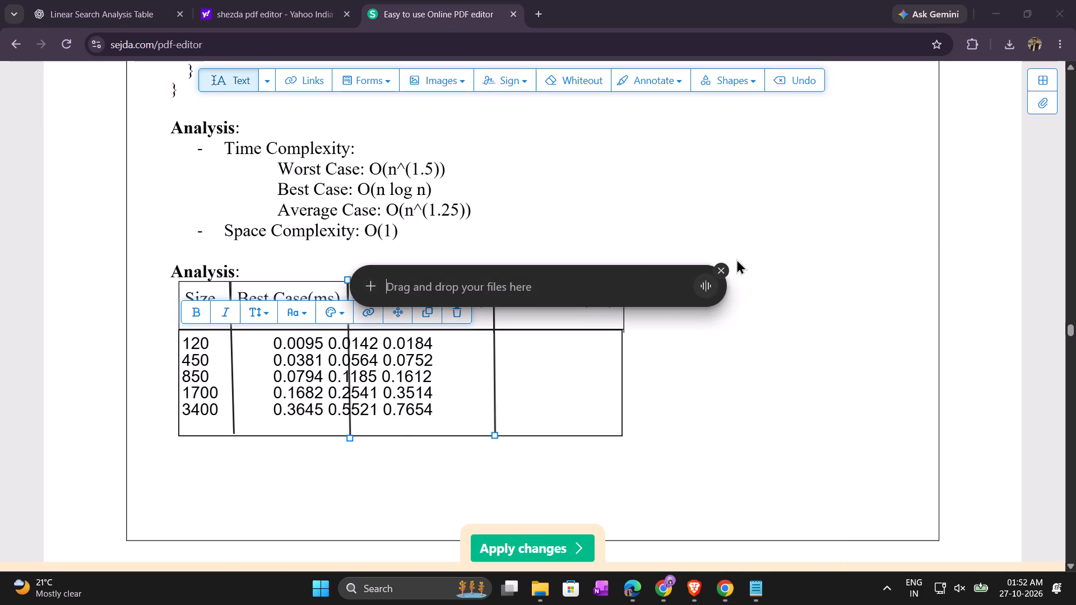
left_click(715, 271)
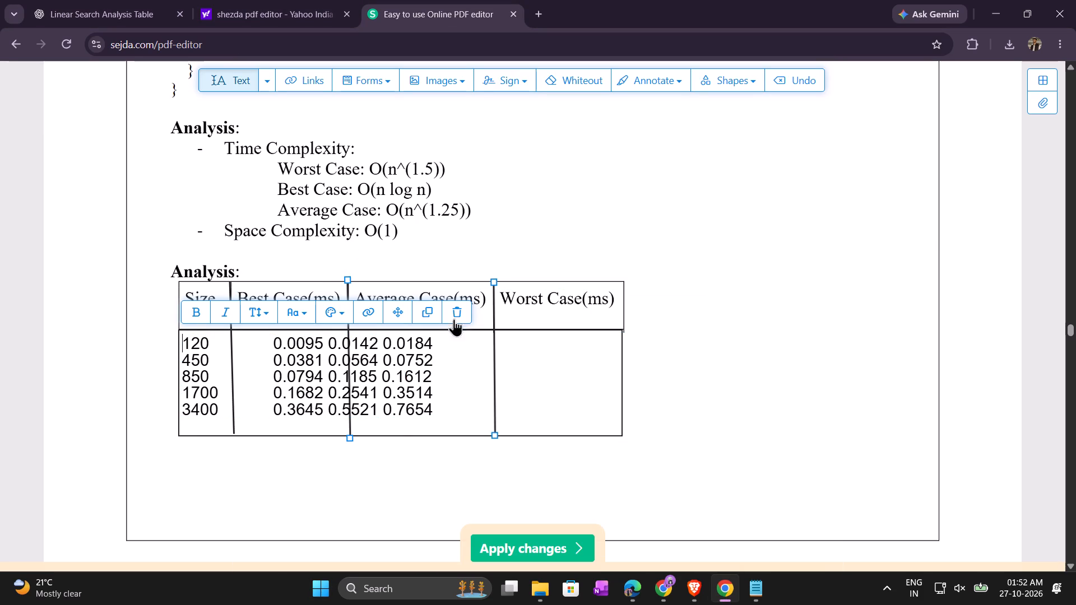
Insert the copied second gap from the clipboard history after the Best Case values in all five rows.
left_click(324, 346)
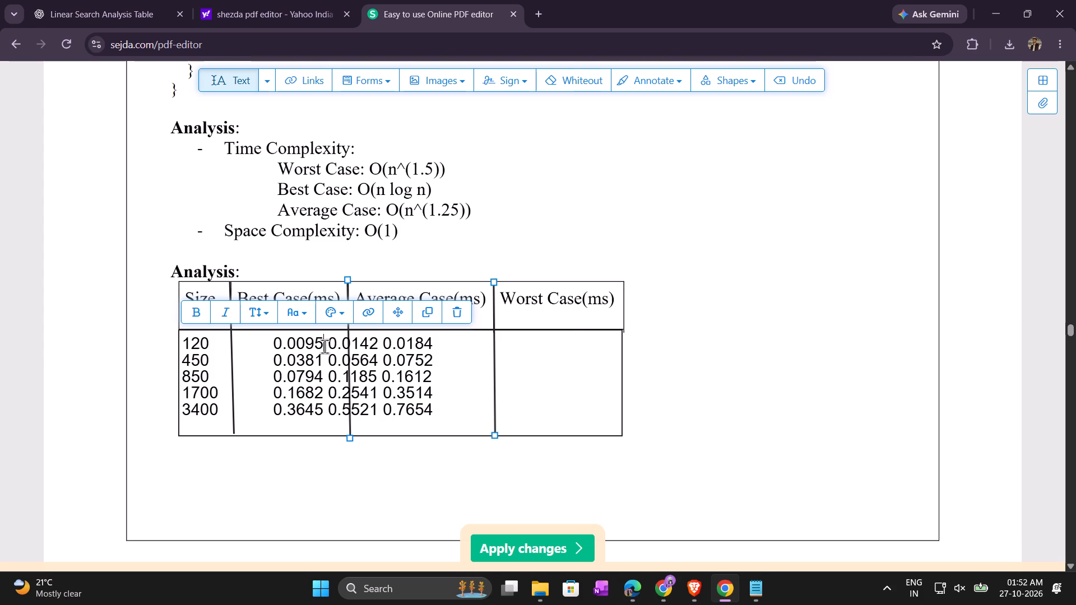
key("super+v")
left_click(412, 286)
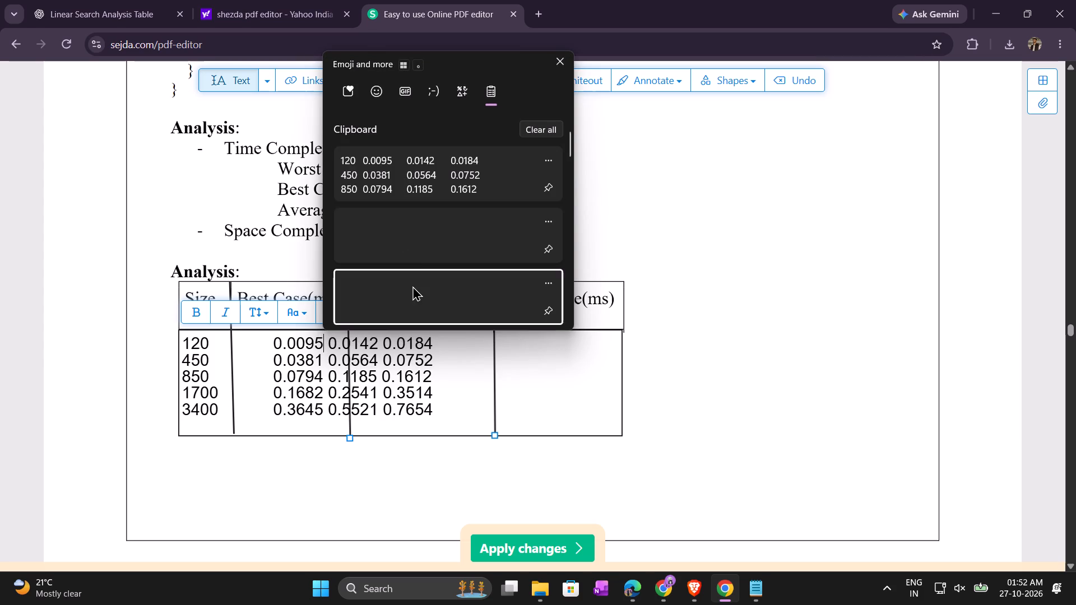
key("ctrl+v")
left_click(325, 362)
key("ctrl+v")
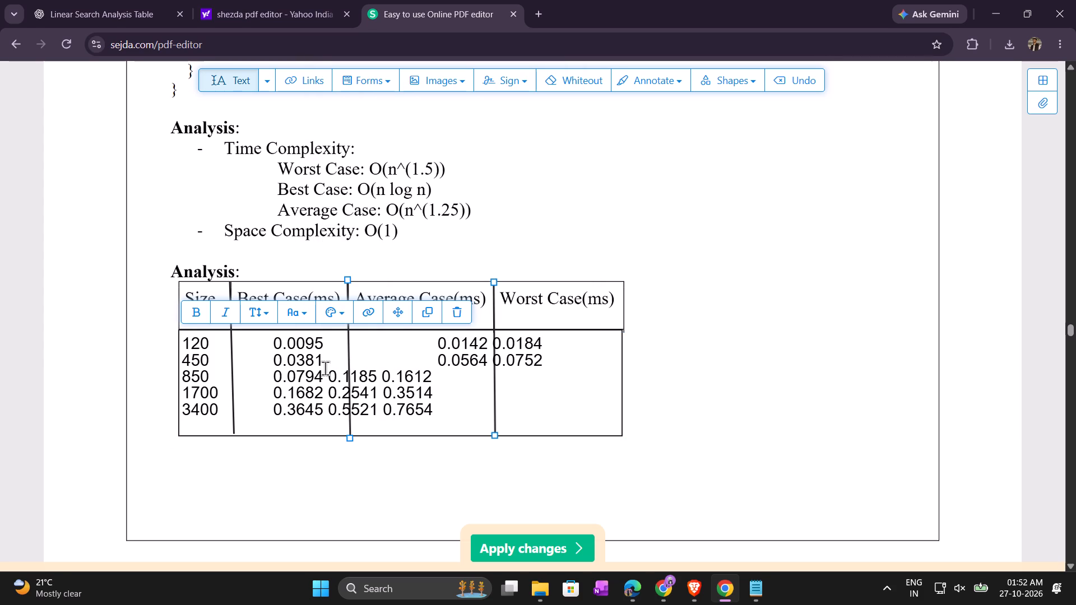
left_click(325, 368)
key("ctrl+v")
left_click(327, 388)
key("ctrl+v")
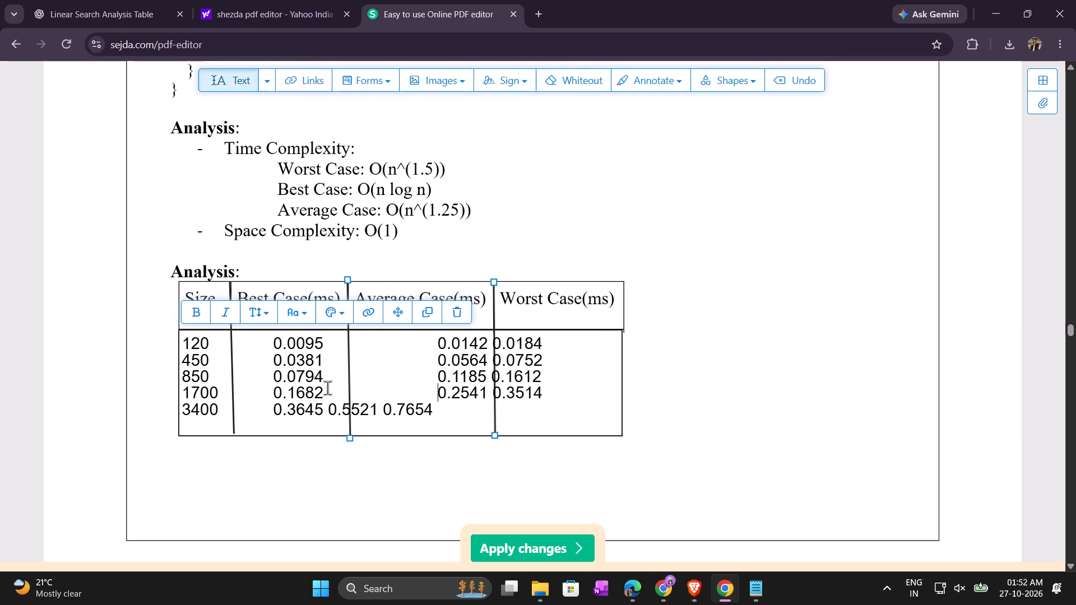
left_click(327, 408)
key("ctrl+v")
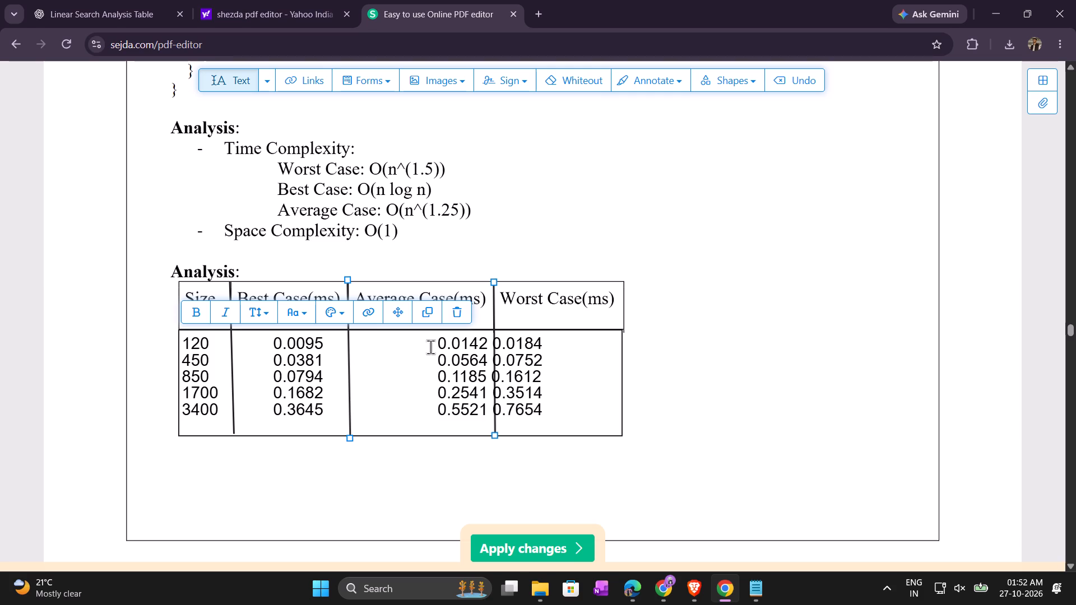
Shorten the gap before the Average Case values in the 3400 and 1700 rows, bringing them near the middle of their column.
key("BackSpace")
key("BackSpace")
key("BackSpace")
key("BackSpace")
key("BackSpace")
key("BackSpace")
key("BackSpace")
key("BackSpace")
key("BackSpace")
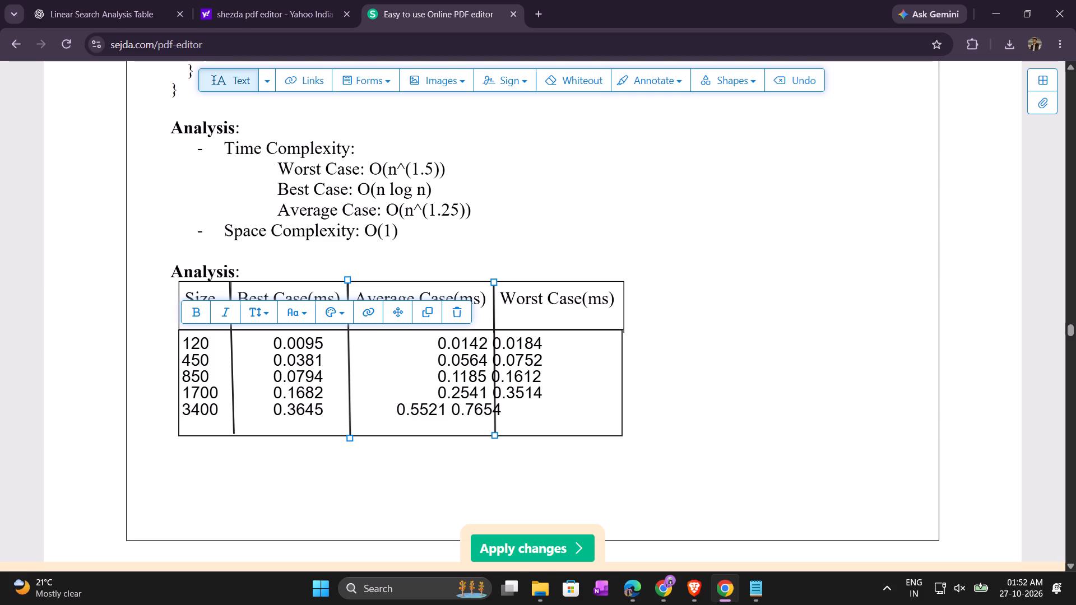
key("Down")
left_click_drag(435, 394, 400, 395)
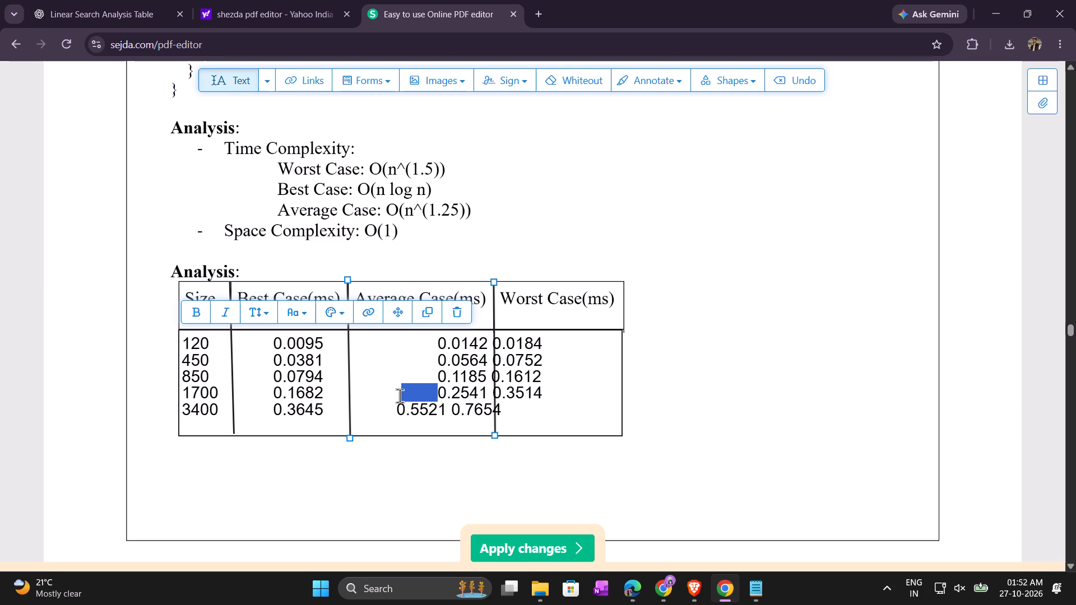
key("ctrl+c")
key("BackSpace")
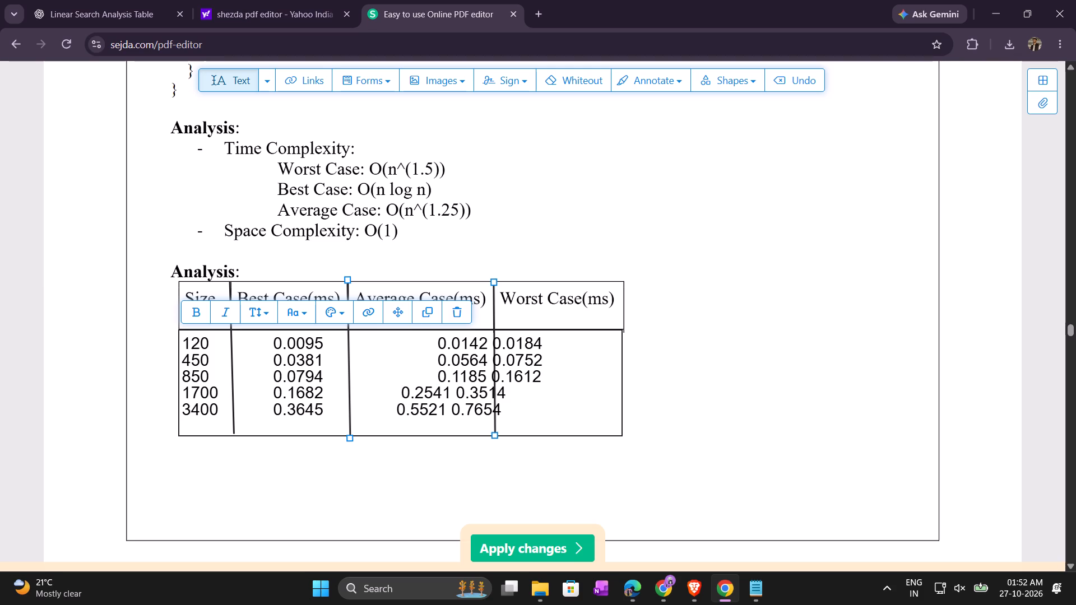
Shorten the gap before the Average Case values in the 850, 450 and 120 rows, lining up the 120 row with the 3400 row.
left_click(436, 373)
left_click_drag(436, 373, 403, 374, "ctrl")
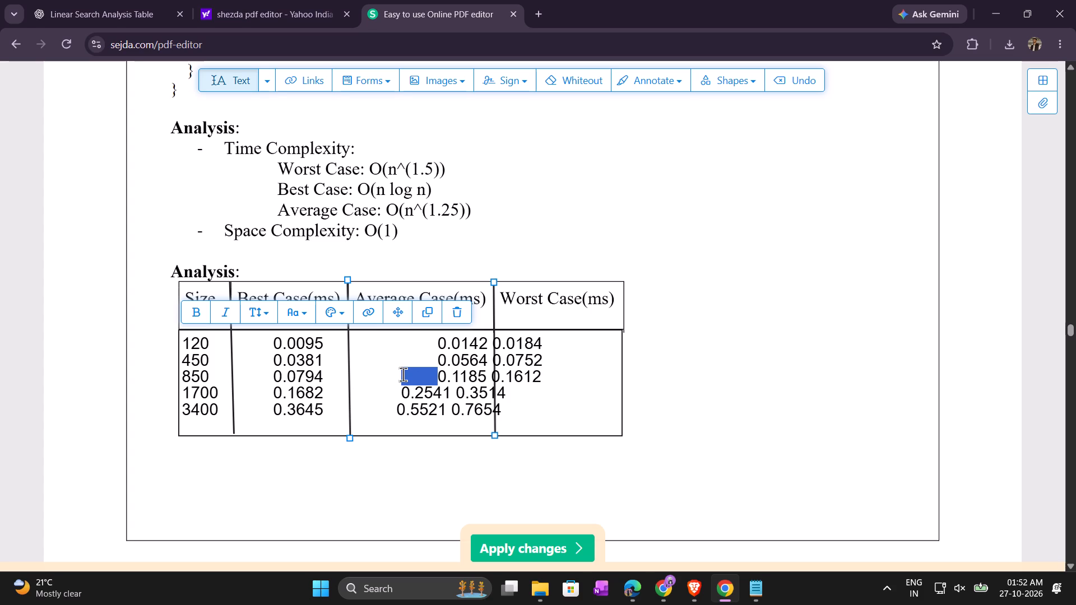
left_click_drag(403, 374, 415, 365, "ctrl")
key("BackSpace")
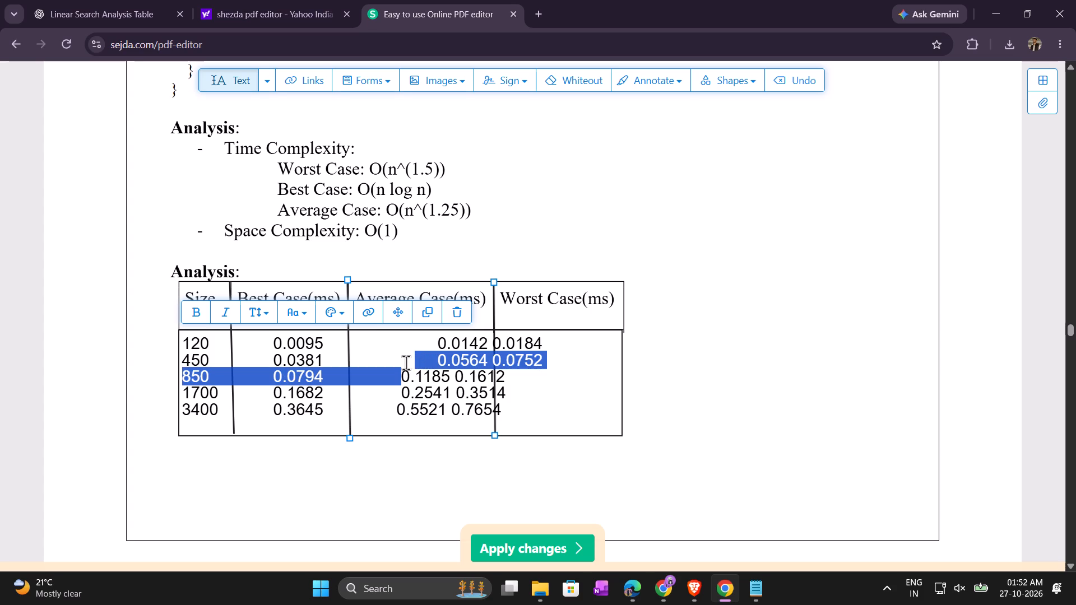
left_click_drag(404, 361, 441, 359)
key("BackSpace")
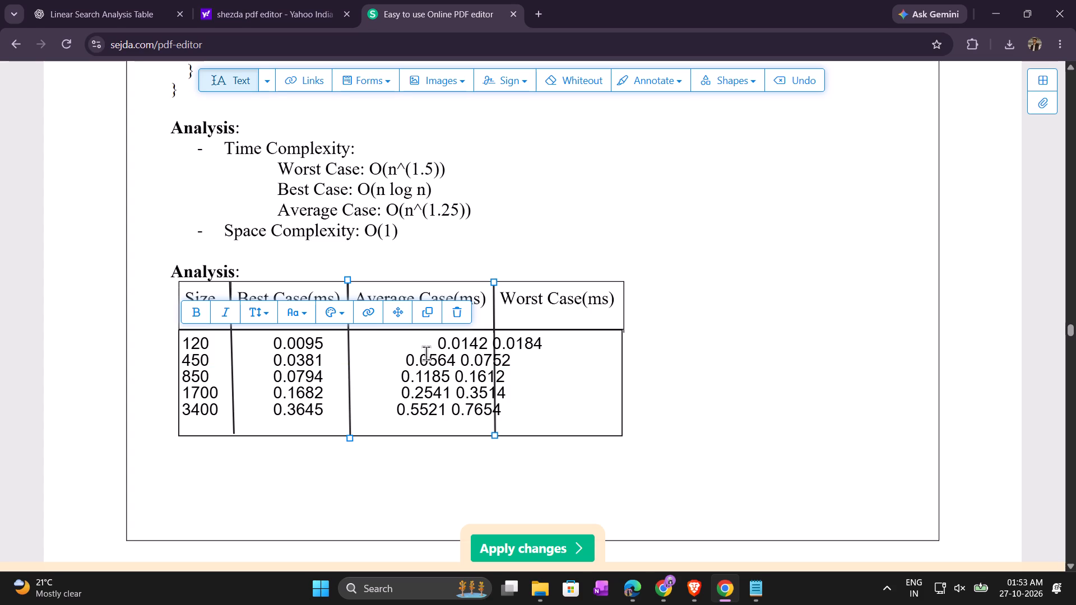
left_click_drag(408, 342, 443, 337)
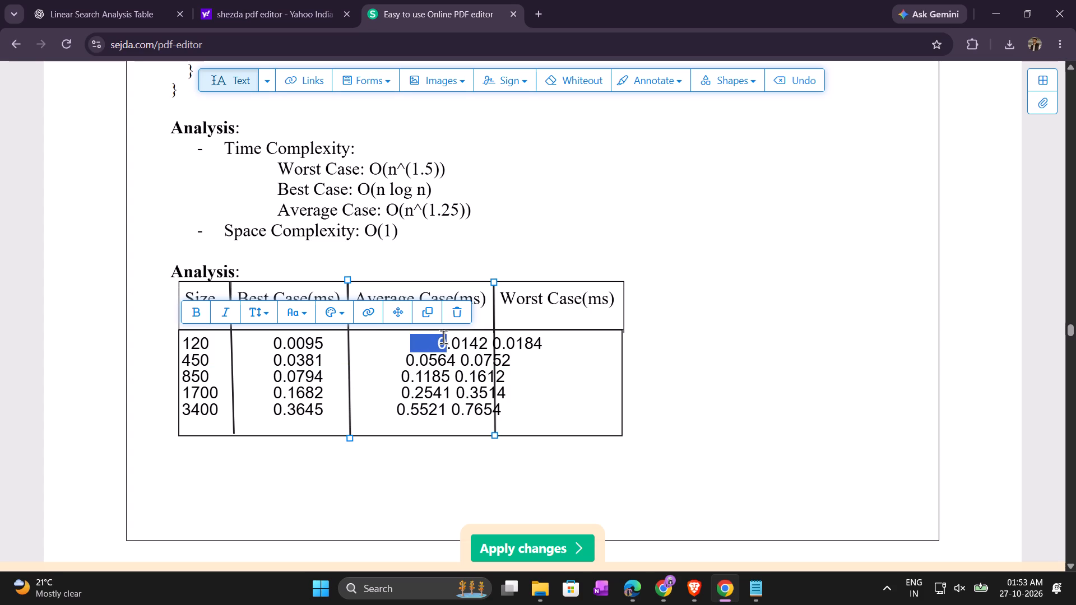
left_click(435, 339)
left_click_drag(435, 339, 387, 345)
key("BackSpace")
key("BackSpace")
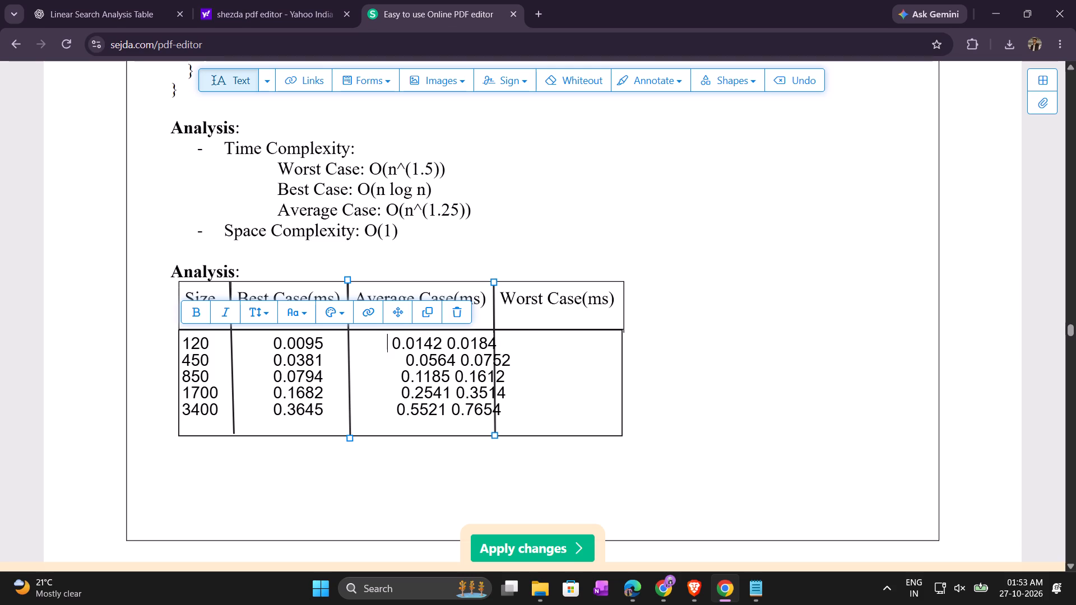
key("space")
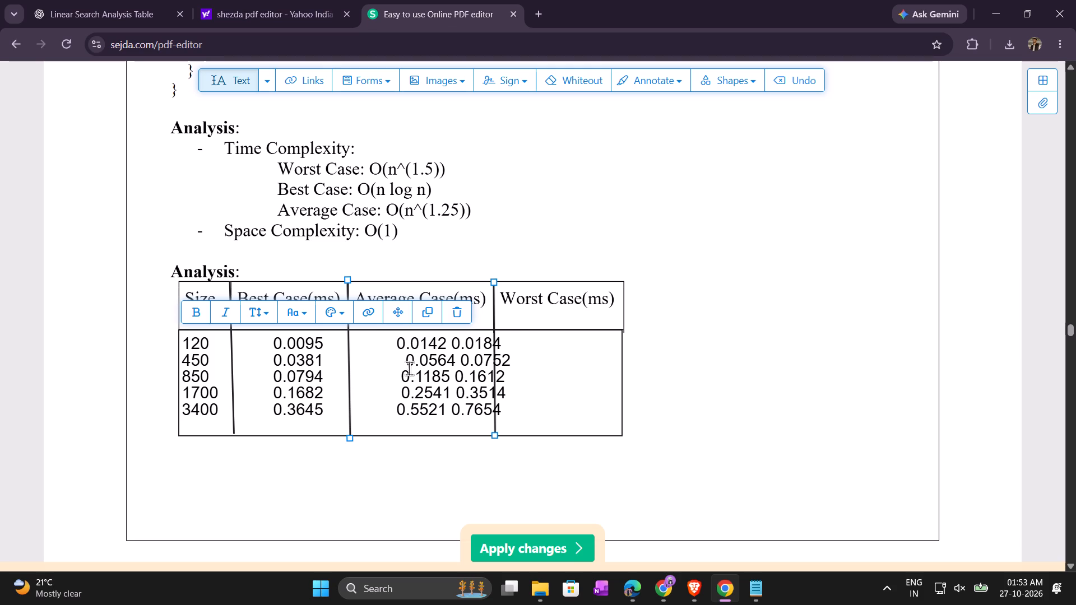
Remove the extra spaces before the Average Case values in the 850, 1700 and 450 rows to align them with the other rows.
left_click(403, 370)
key("BackSpace")
key("Down")
key("BackSpace")
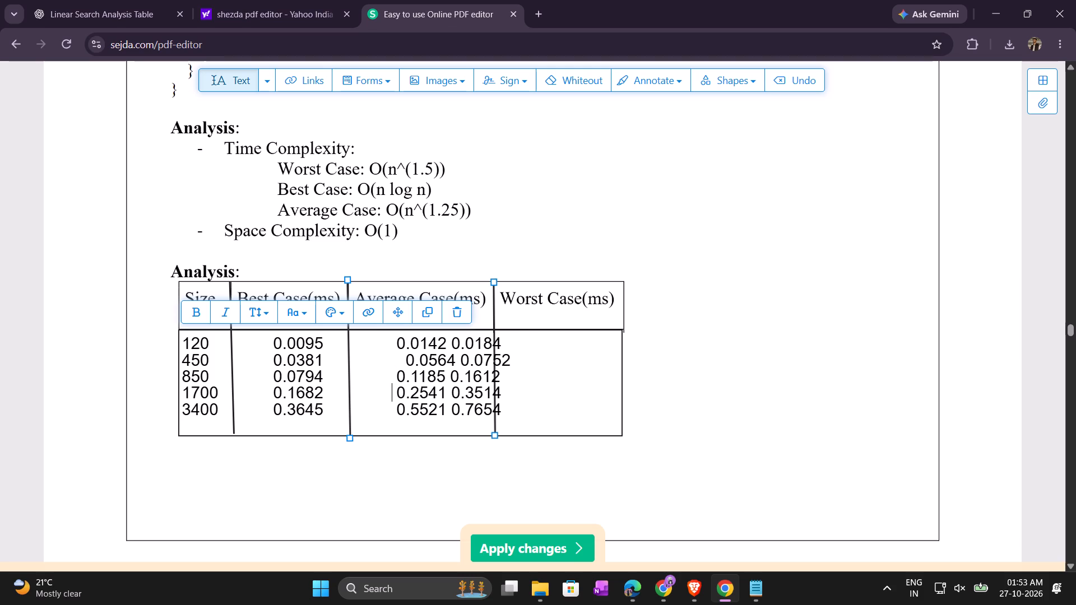
key("Up")
key("Up")
key("BackSpace")
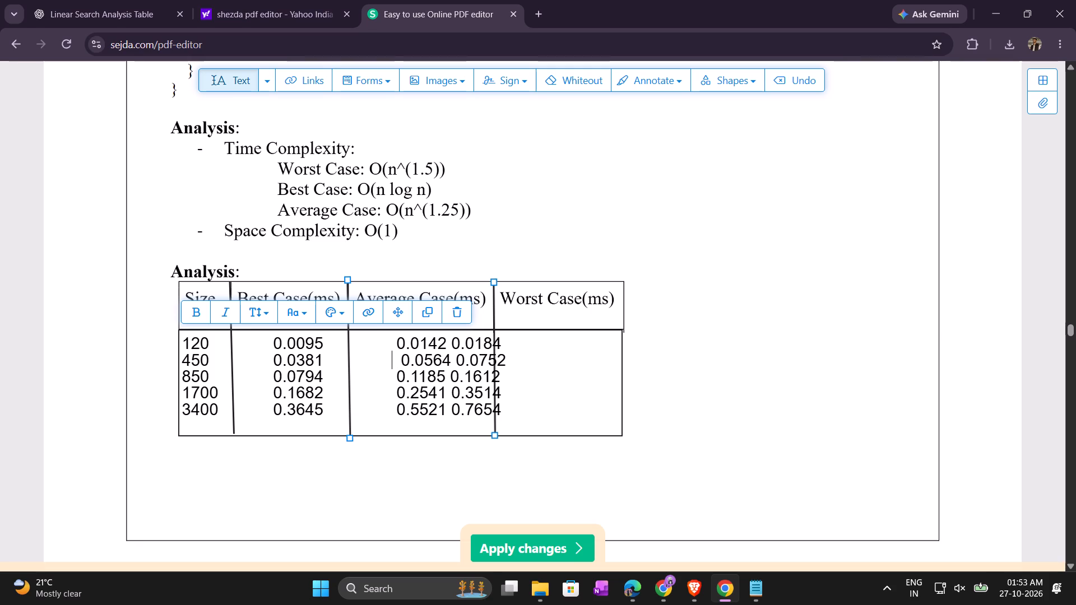
key("BackSpace")
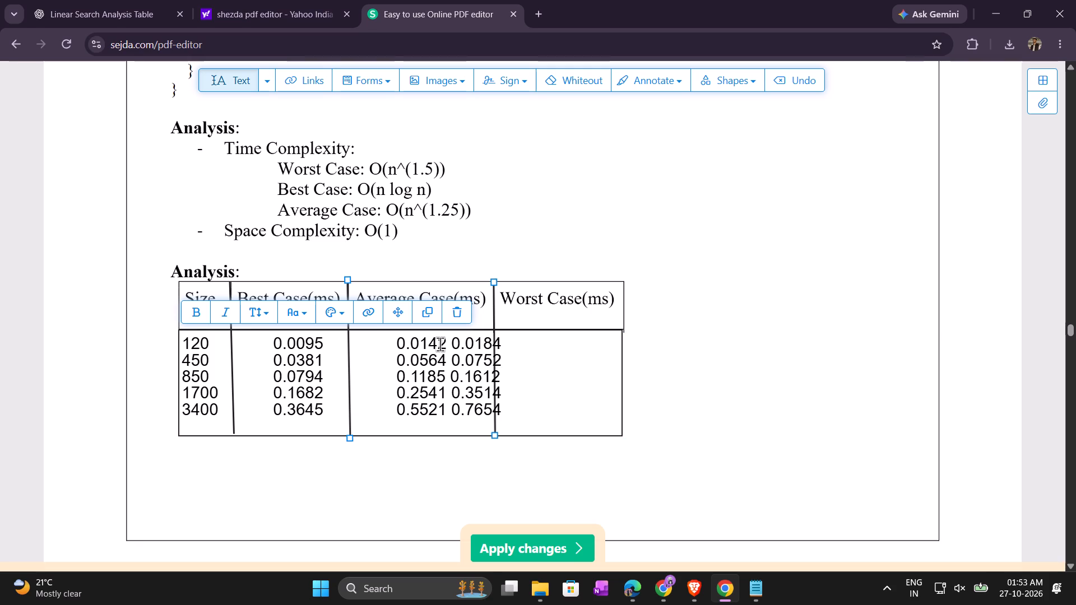
Add 15 spaces before 0.0184 in the size 120 row to move it into the Worst Case column.
left_click(446, 343)
key("space")
key("space")
key("space")
key("space")
key("space")
key("space")
key("space")
key("space")
key("space")
key("space")
key("space")
key("space")
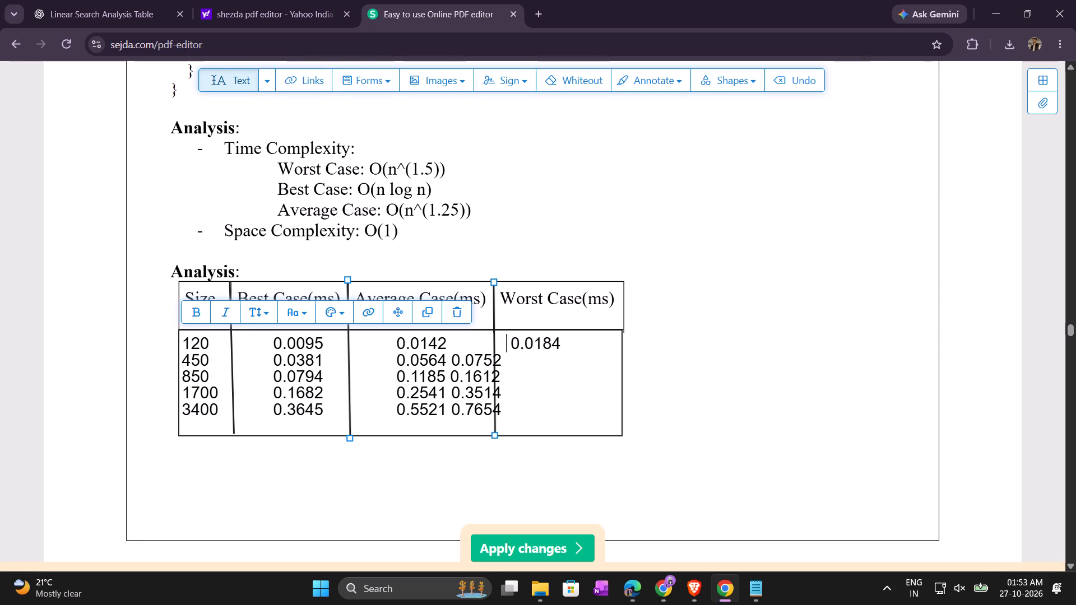
key("space")
key("space")
key("space")
Copy the gap before 0.0184 and paste it before the last value of the 450, 850, 1700 and 3400 rows, moving them under Worst Case.
left_click_drag(520, 341, 454, 342)
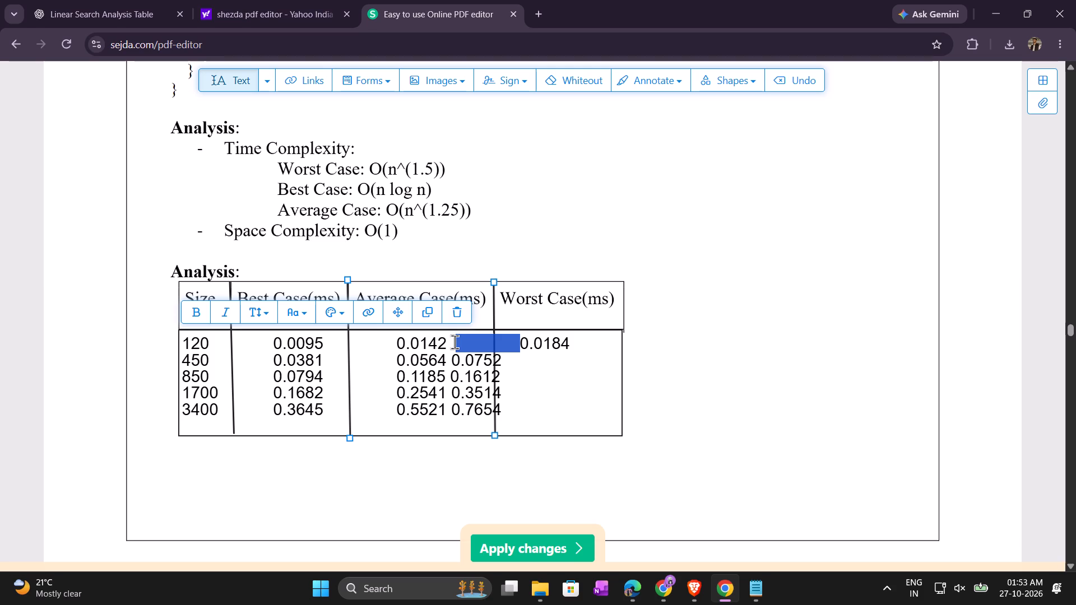
key("ctrl+c")
left_click(448, 357)
key("v")
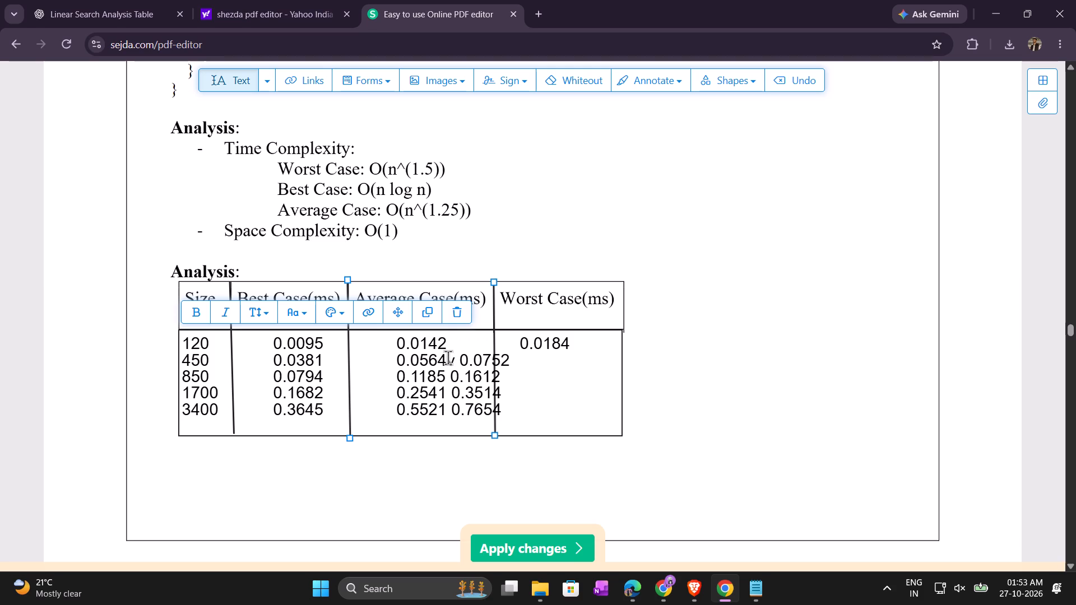
key("BackSpace")
key("ctrl+v")
left_click(453, 377, "ctrl")
key("ctrl+v")
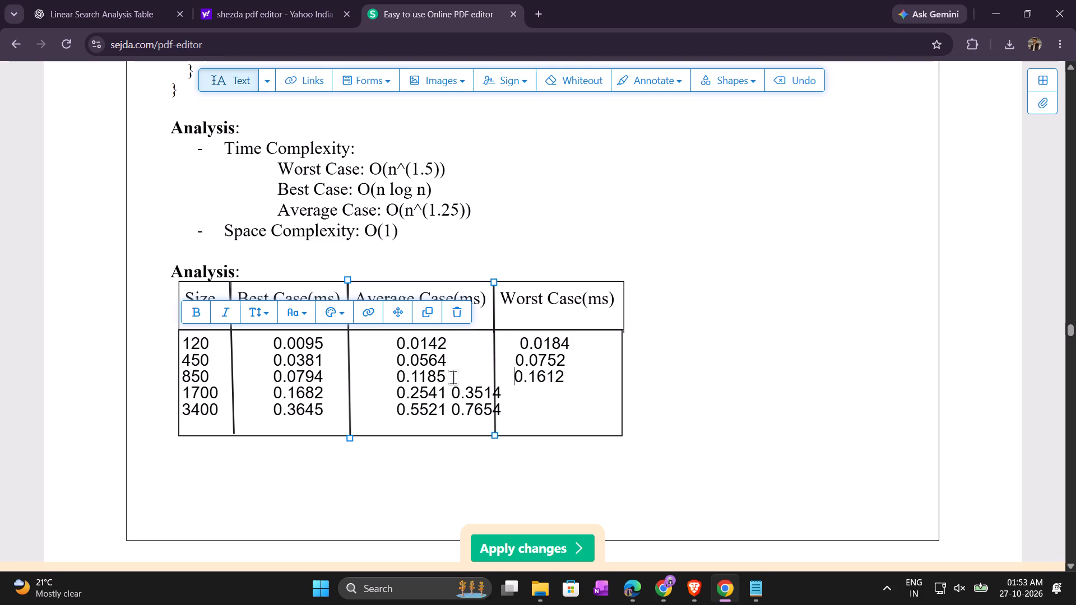
left_click(452, 391, "ctrl")
key("ctrl+v")
left_click(452, 407, "ctrl")
key("ctrl+v")
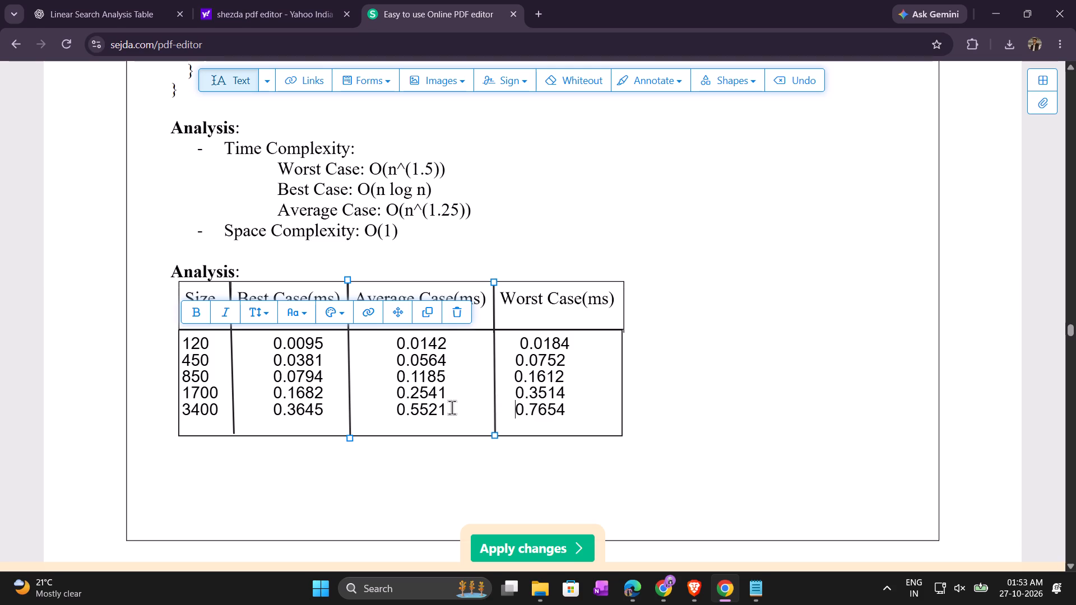
Go to the PDF's activity-selection Input/Output page, tile the notes file beside it, and bring up Set 3 of experiment 6(a).
scroll(588, 401, "down", 8)
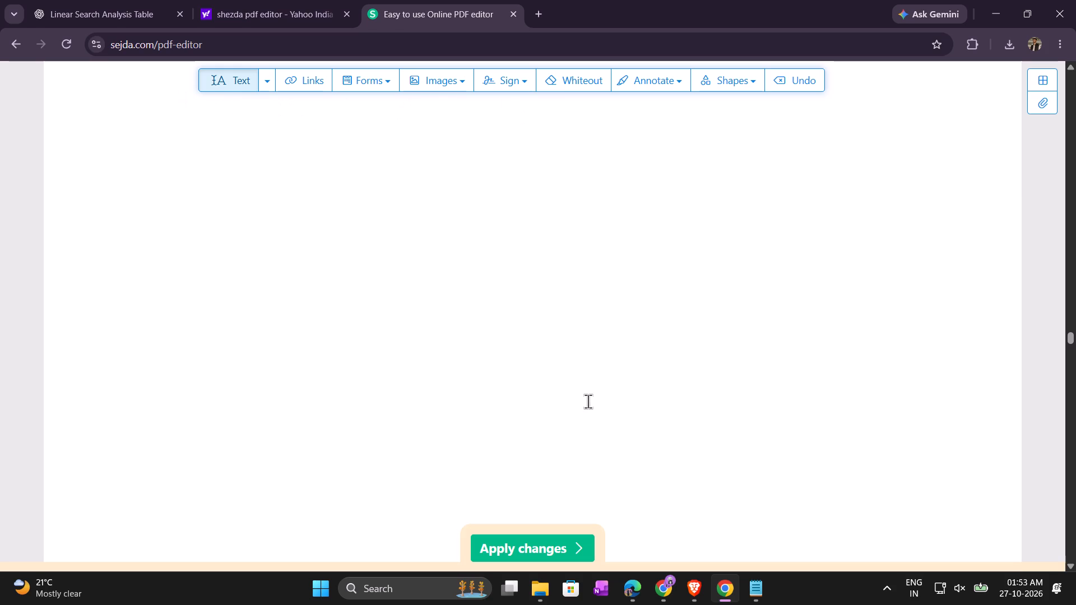
scroll(588, 401, "up", 3)
scroll(588, 401, "down", 2)
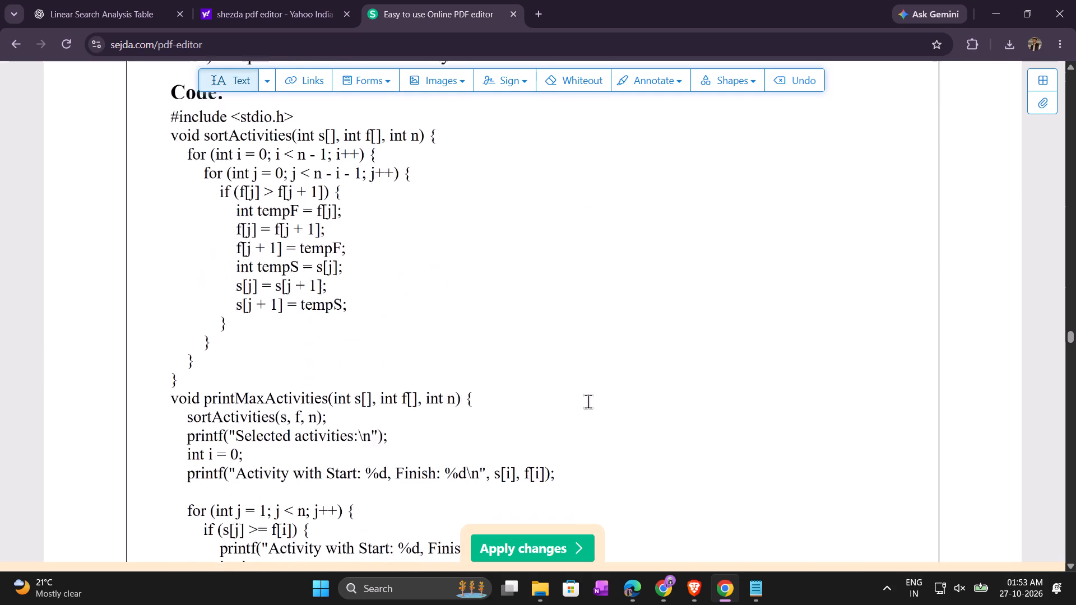
scroll(588, 401, "down", 9)
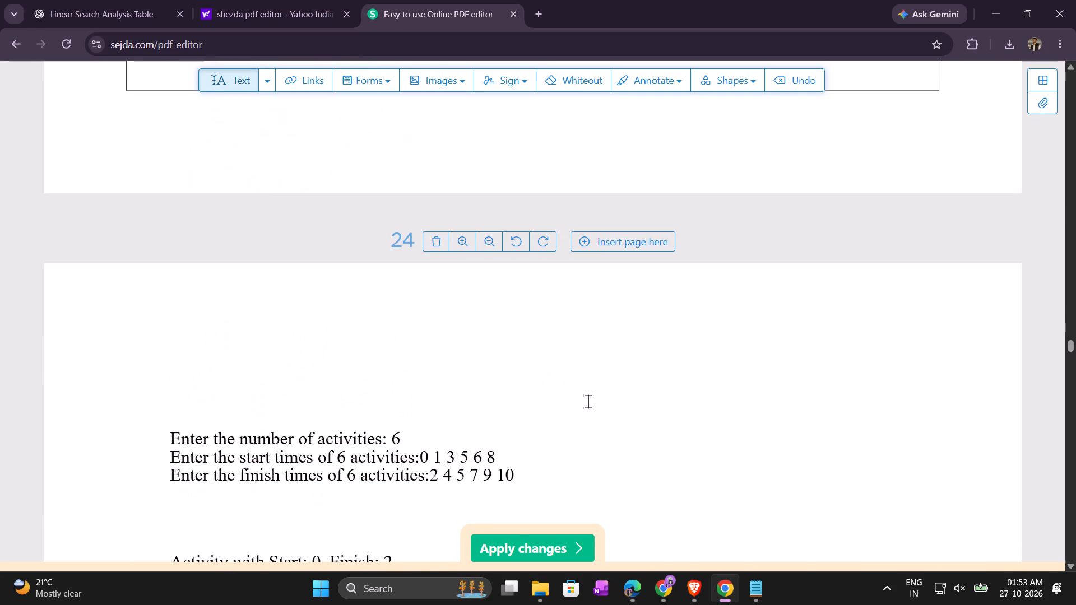
scroll(588, 401, "down", 3)
scroll(588, 401, "up", 1)
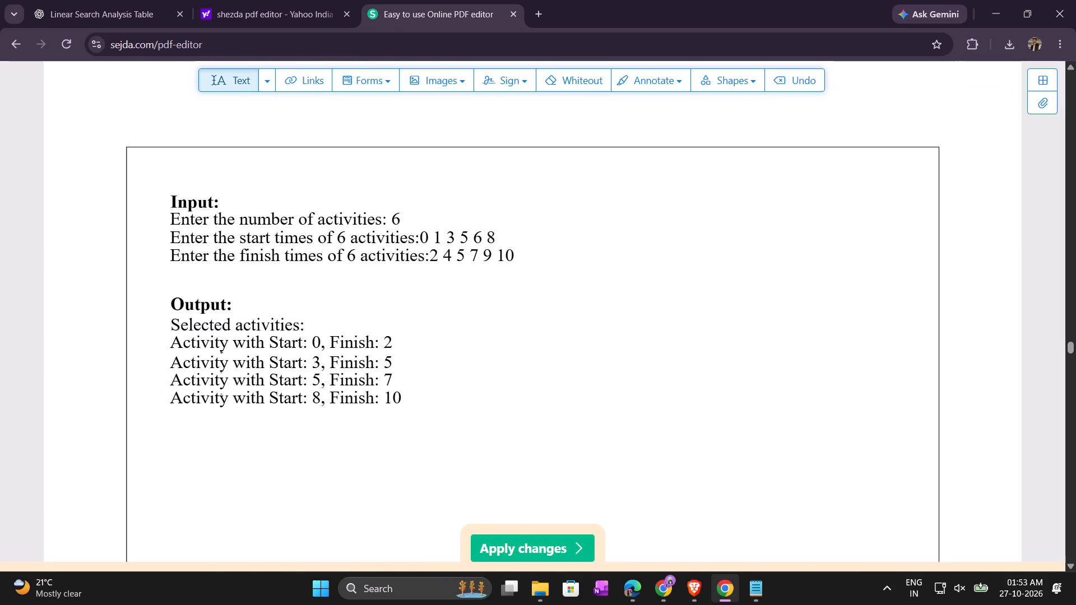
left_click(770, 591)
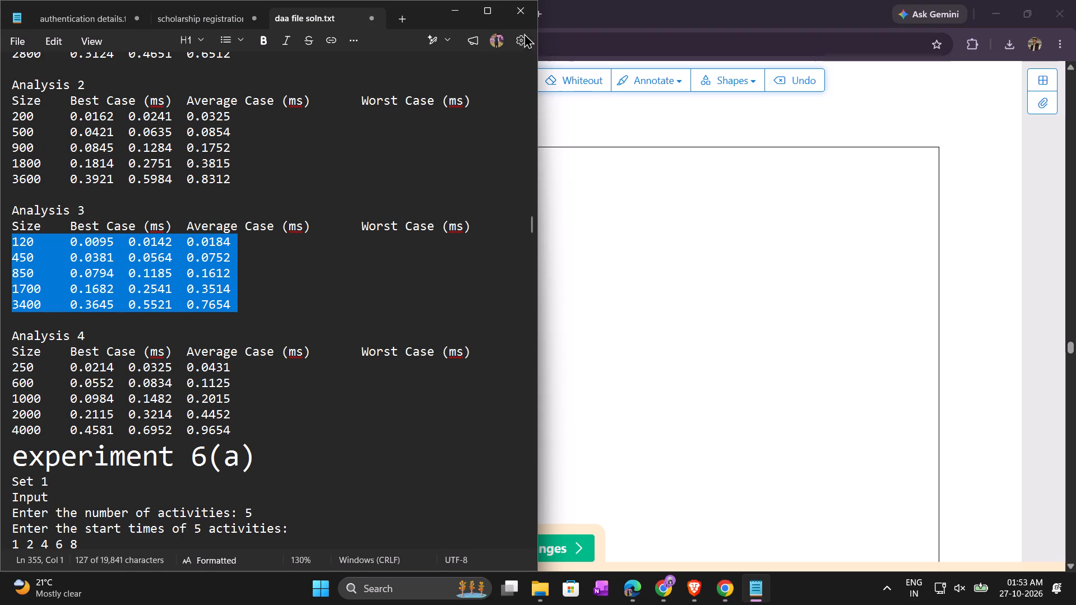
left_click(465, 53)
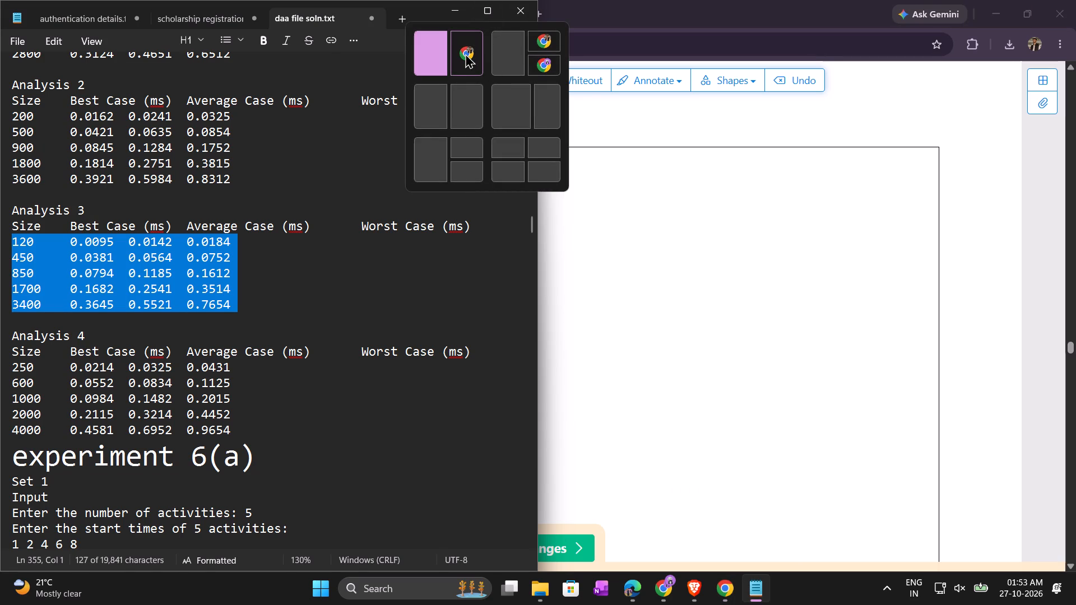
scroll(293, 368, "down", 3)
scroll(293, 368, "up", 1)
scroll(293, 368, "down", 1)
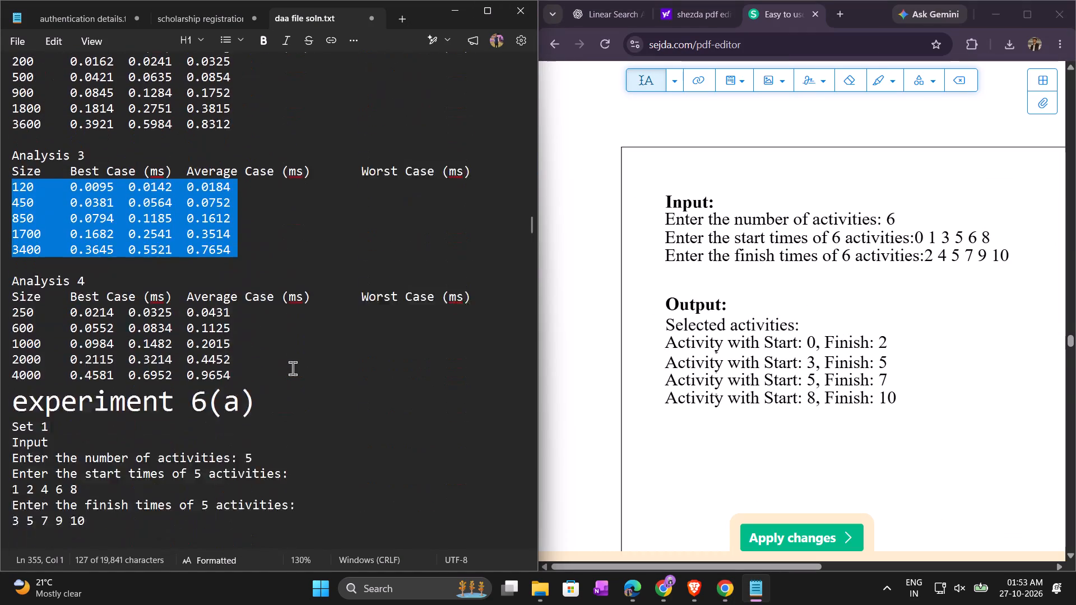
scroll(293, 368, "down", 3)
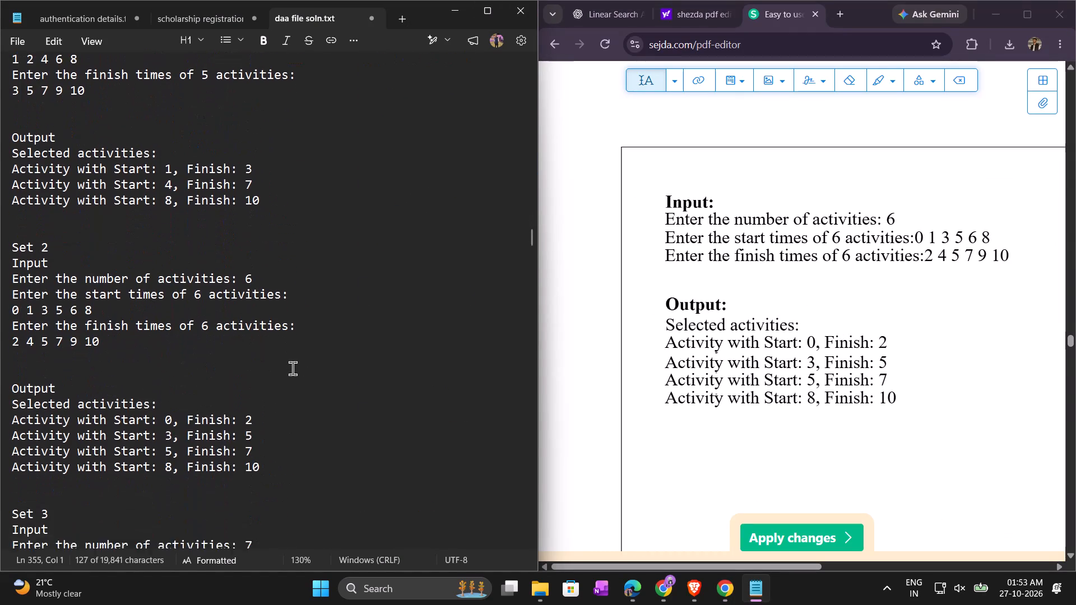
scroll(293, 368, "down", 2)
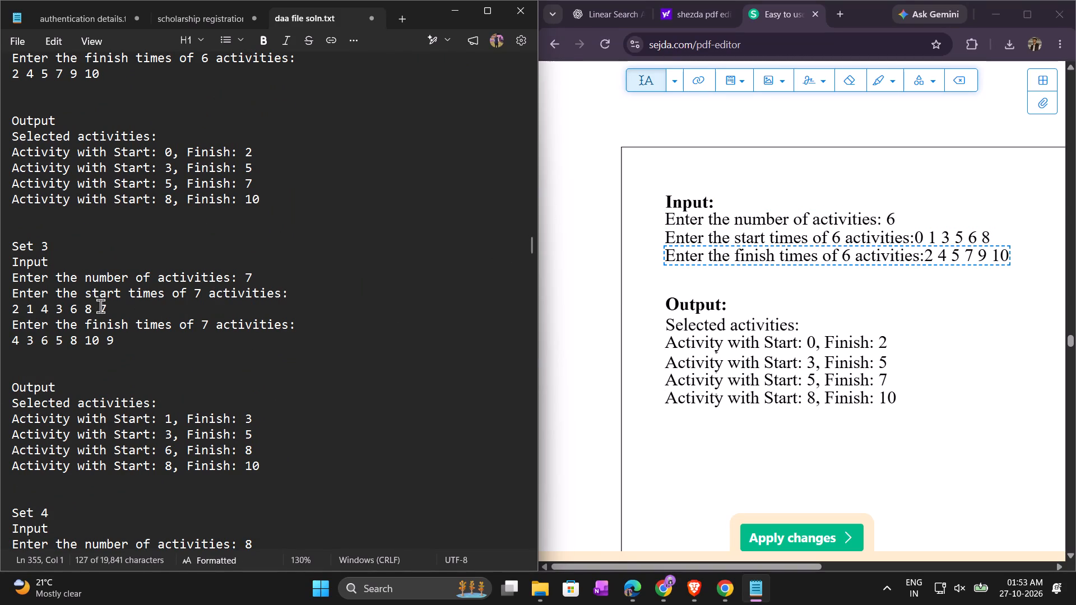
Update the start times line in the PDF with Set 3's data: 7 activities and the values 2 1 4 3 6 8 7.
left_click_drag(115, 309, 0, 308)
key("ctrl+c")
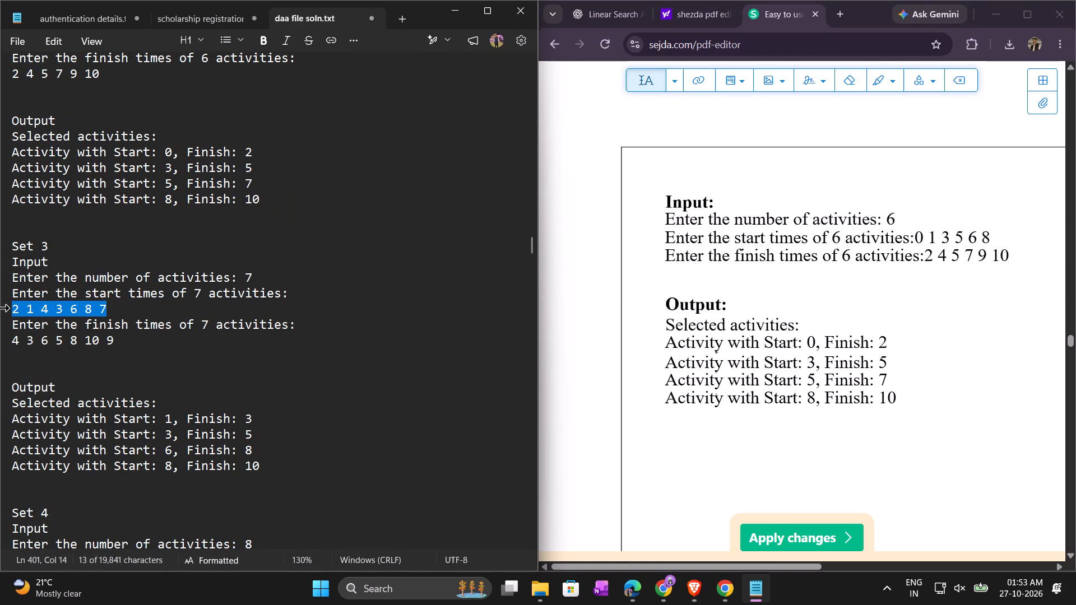
left_click(919, 235)
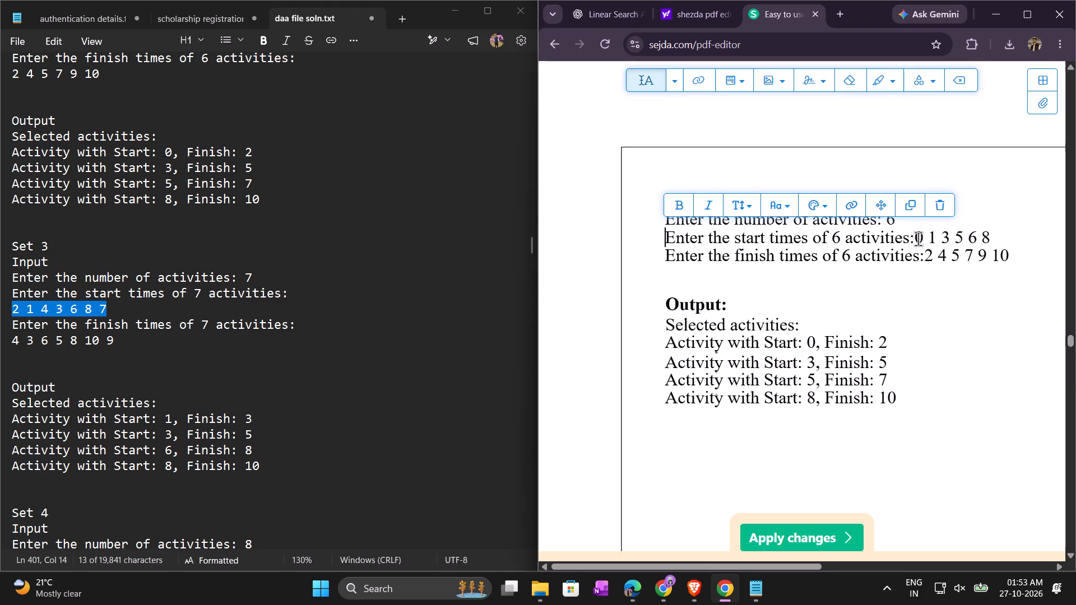
left_click_drag(918, 239, 1013, 236)
key("ctrl+v")
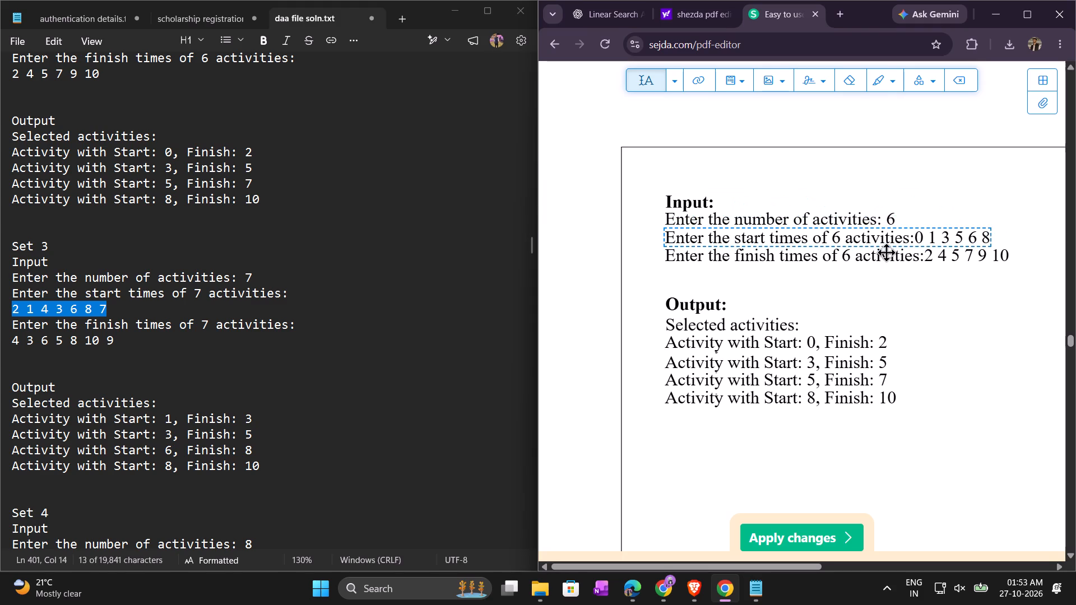
left_click(915, 237)
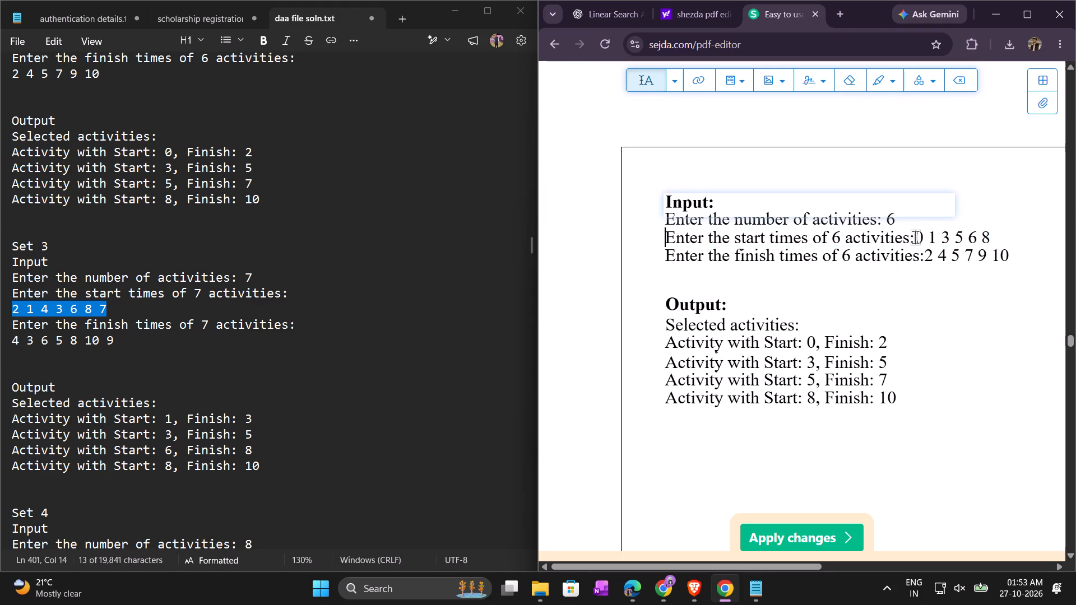
left_click(915, 237)
left_click_drag(915, 237, 988, 241)
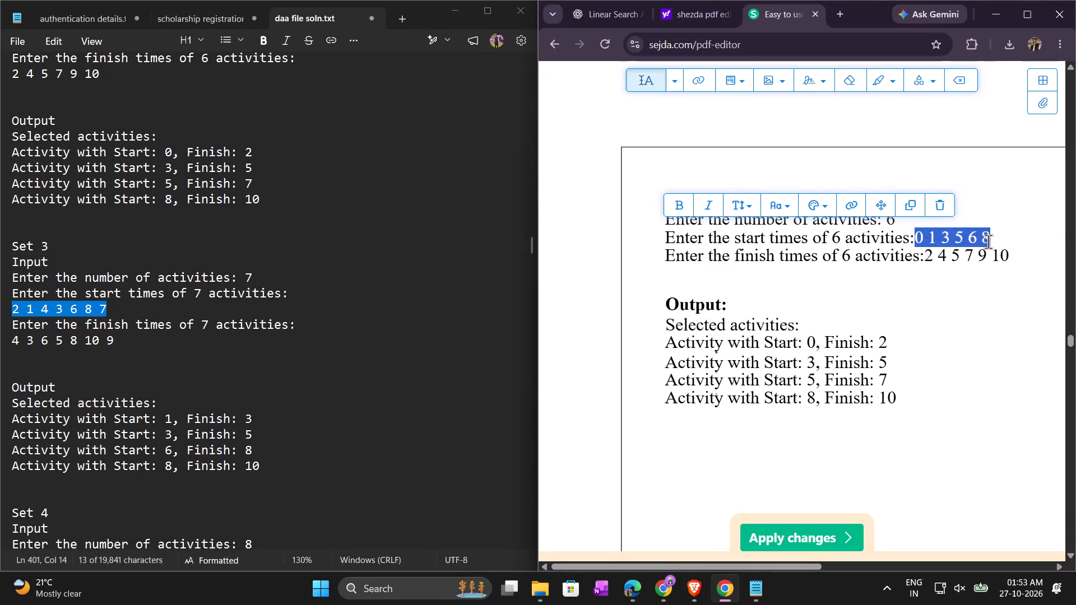
key("ctrl+v")
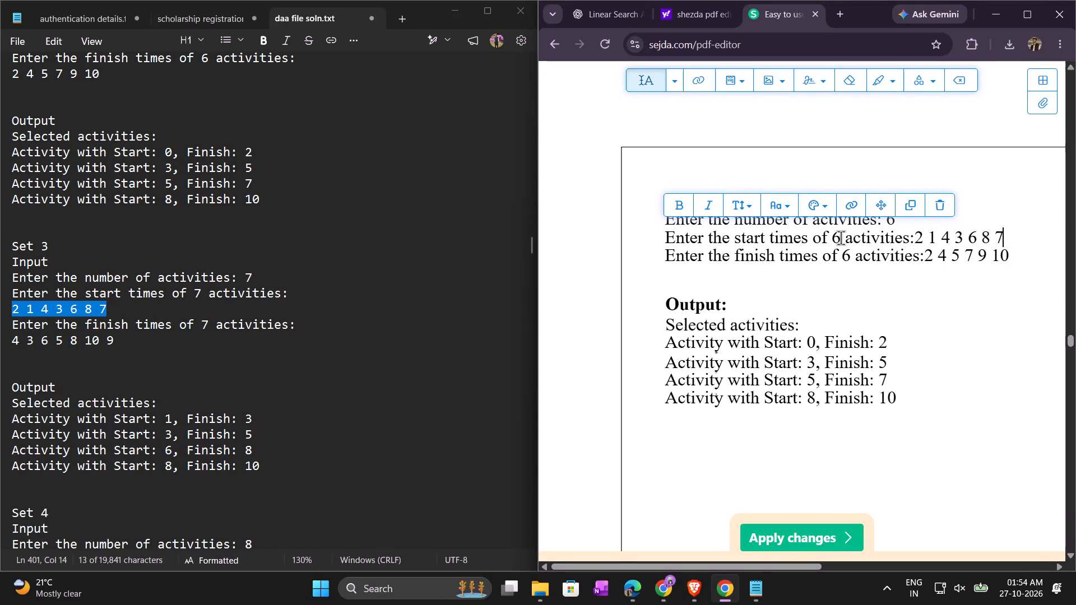
left_click(841, 238)
key("BackSpace")
key("7")
In the finish times line, delete the activity count and replace the values with Set 3's 4 3 6 5 8 10 9.
left_click(848, 256)
left_click(848, 256)
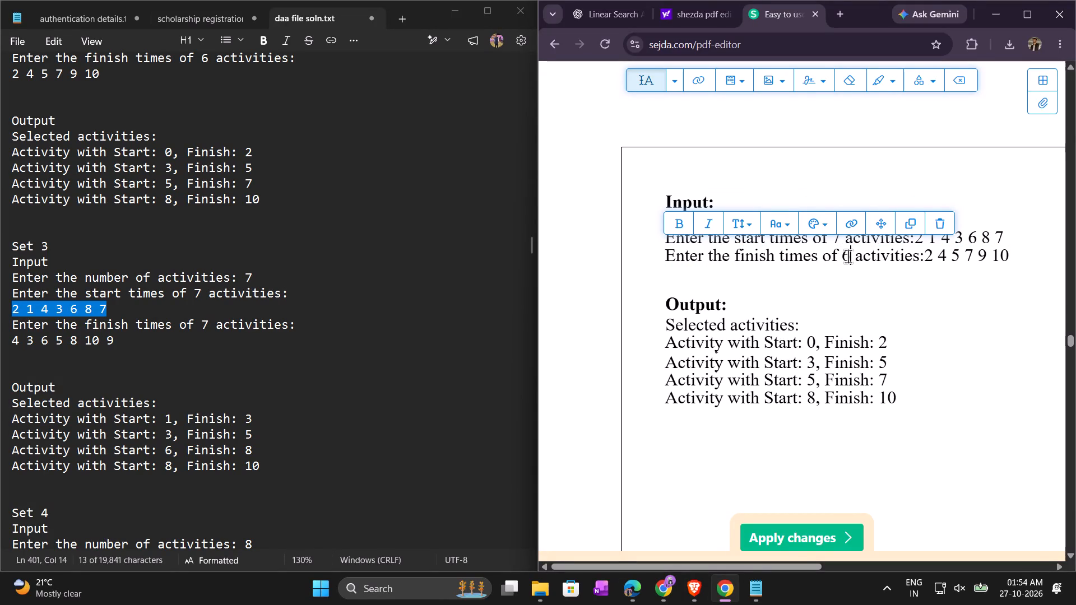
key("BackSpace")
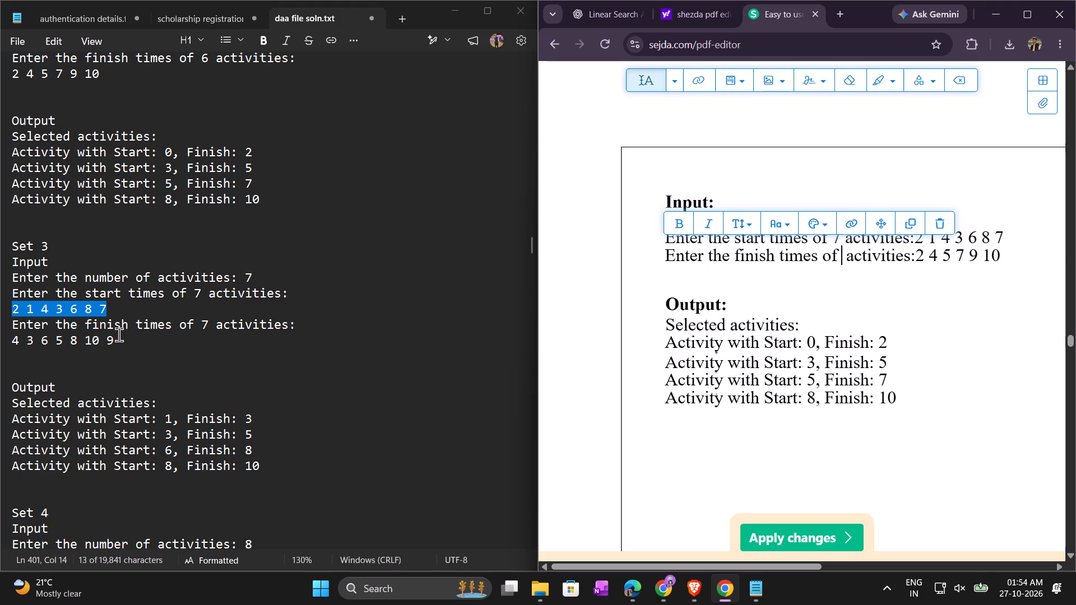
left_click_drag(119, 334, 11, 337)
key("ctrl+c")
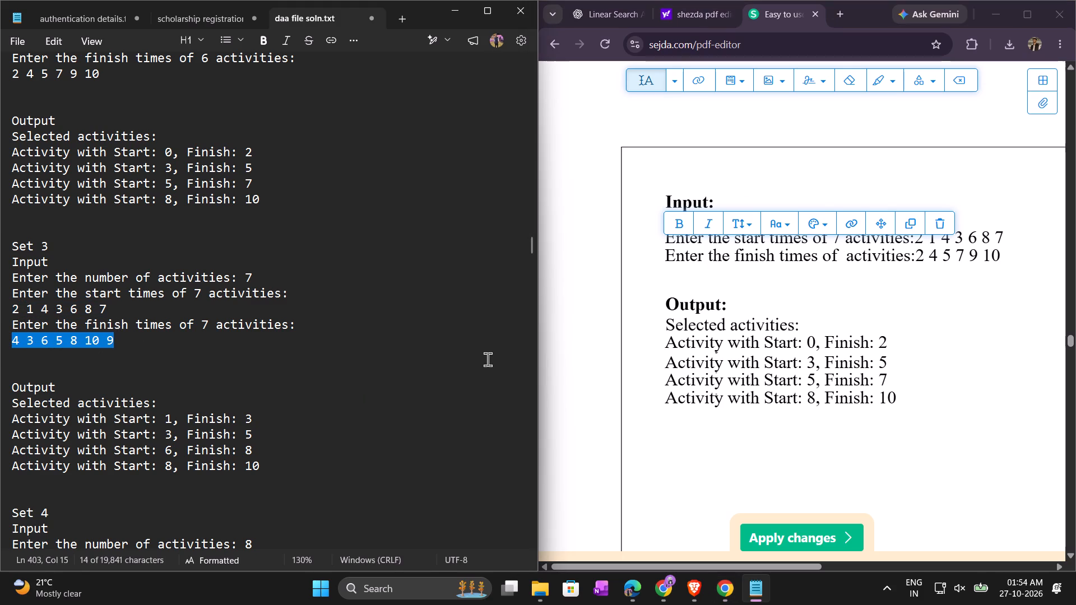
left_click(933, 243)
left_click(926, 256)
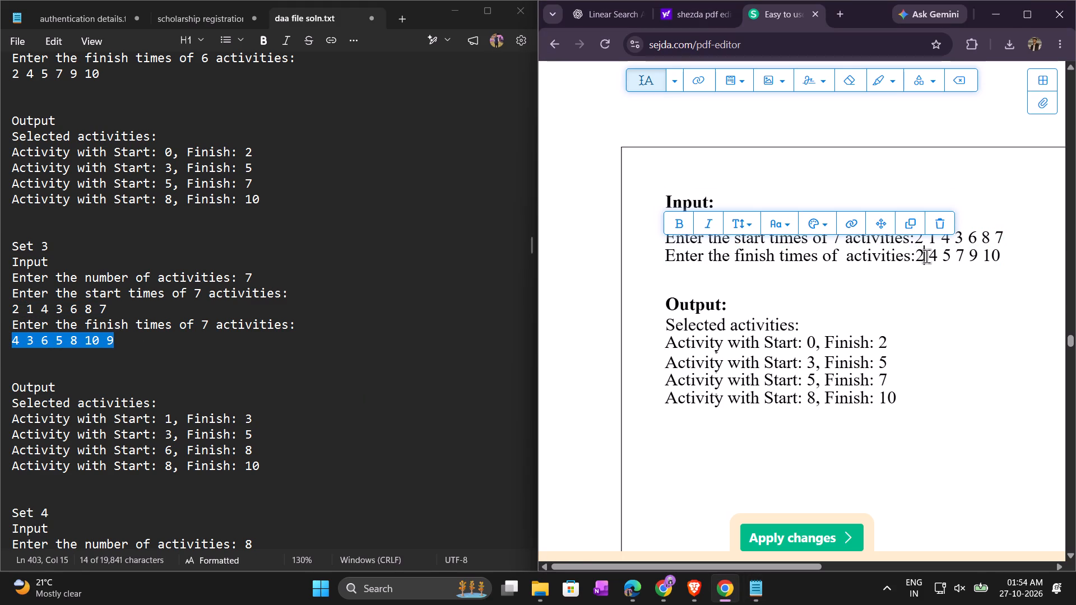
left_click_drag(918, 255, 1000, 256)
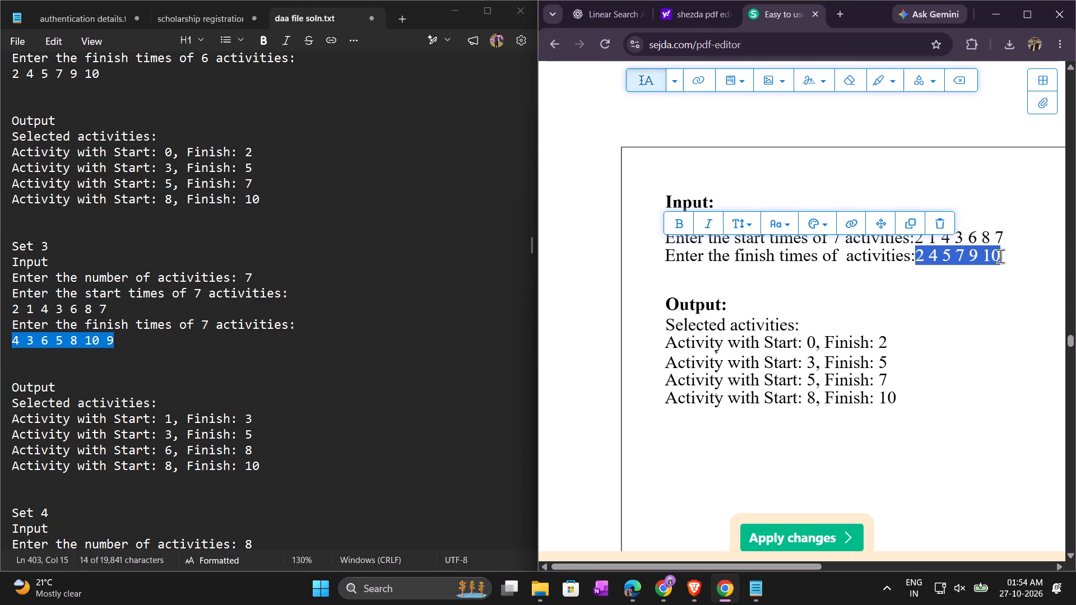
key("ctrl+v")
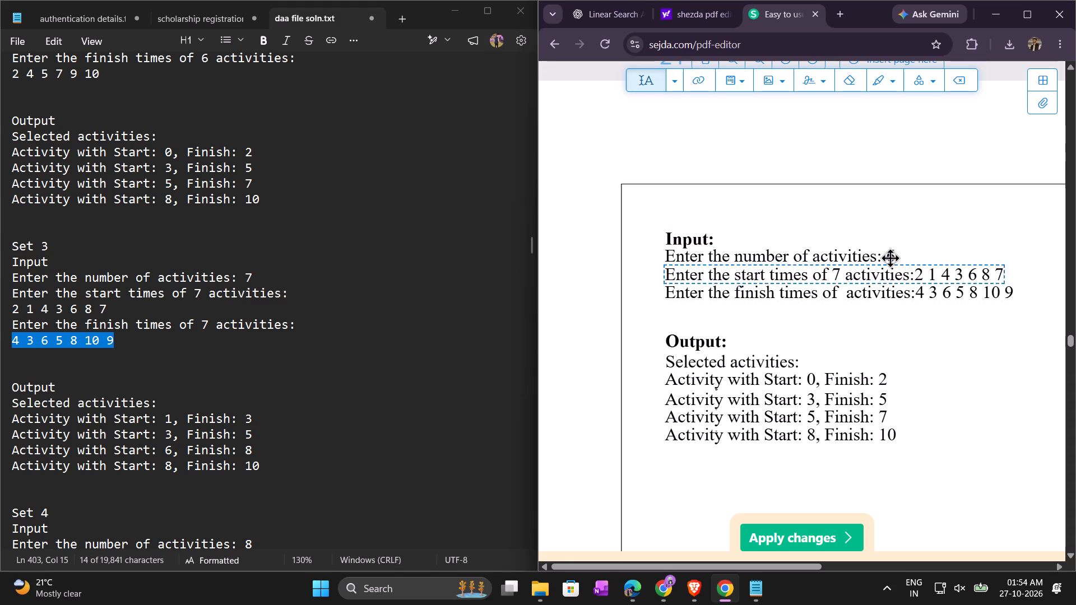
Set the number of activities in the Input section to 7.
left_click(894, 252)
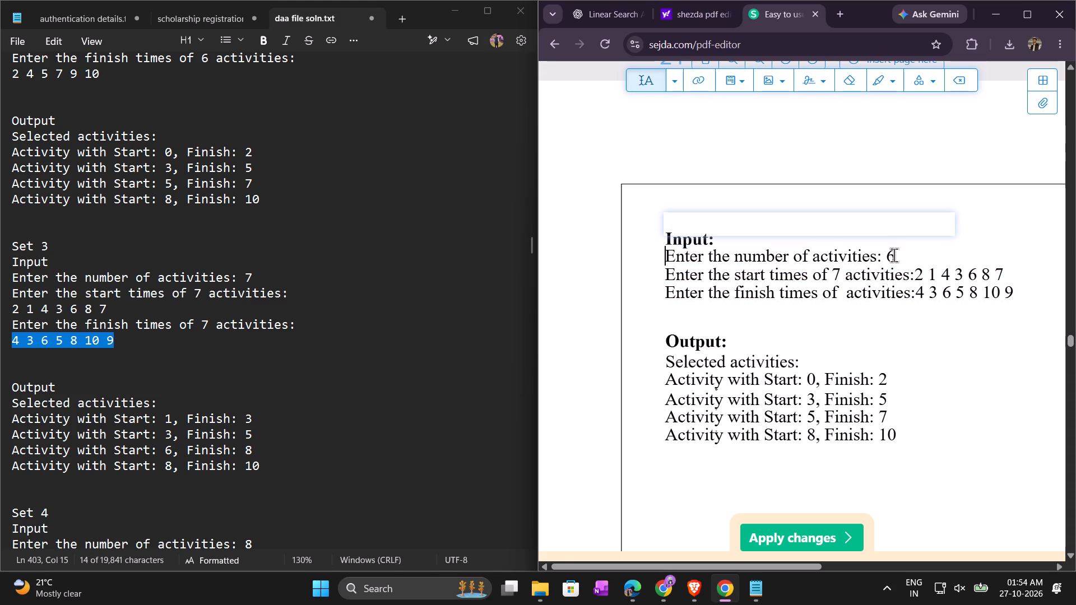
left_click(894, 255)
key("BackSpace")
key("7")
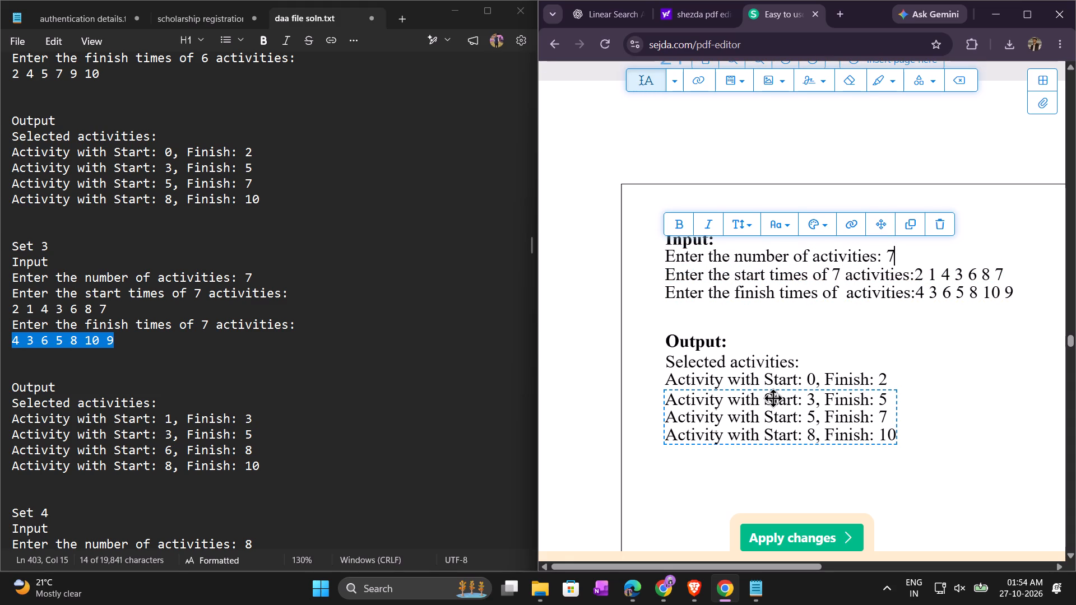
Change the first selected activity in the Output section to Start: 1, Finish: 3.
left_click(817, 381)
left_click(813, 380)
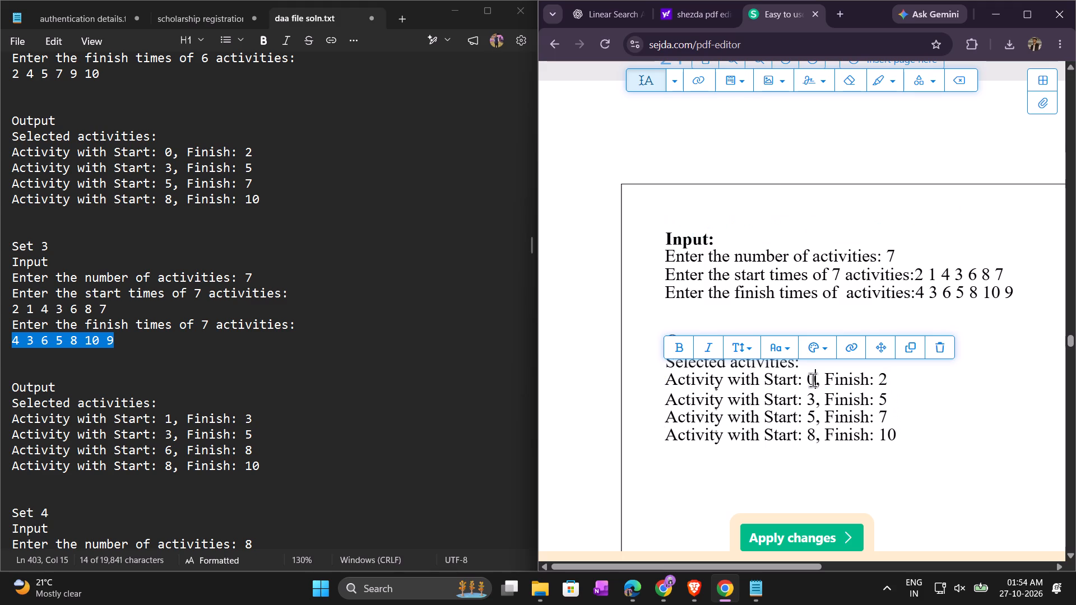
key("BackSpace")
key("1")
left_click(885, 375)
key("BackSpace")
key("3")
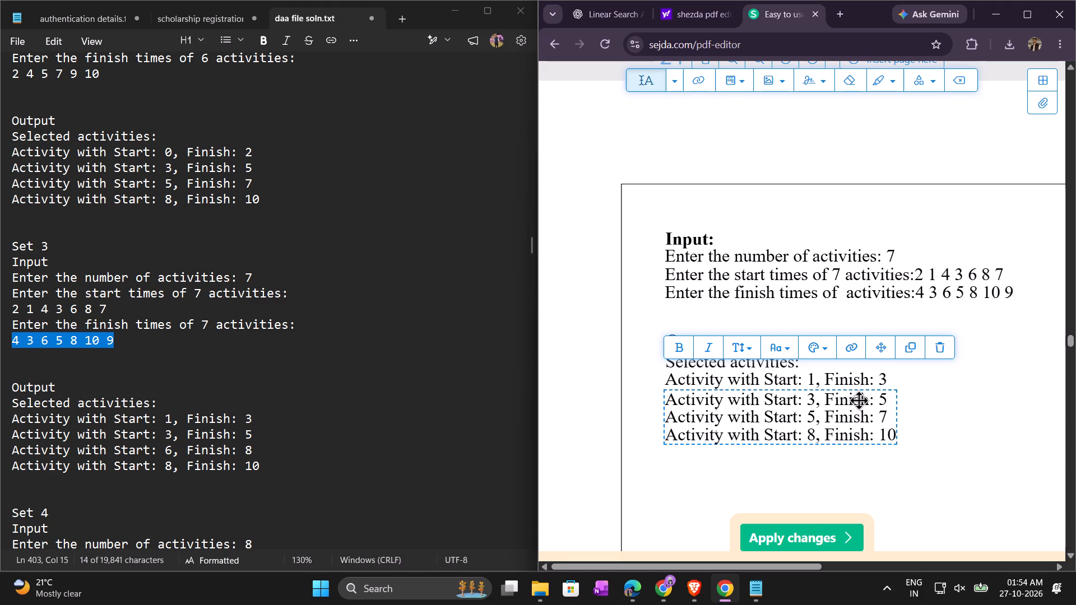
Change the third selected activity in the Output section to Start: 6, Finish: 8.
left_click(815, 415)
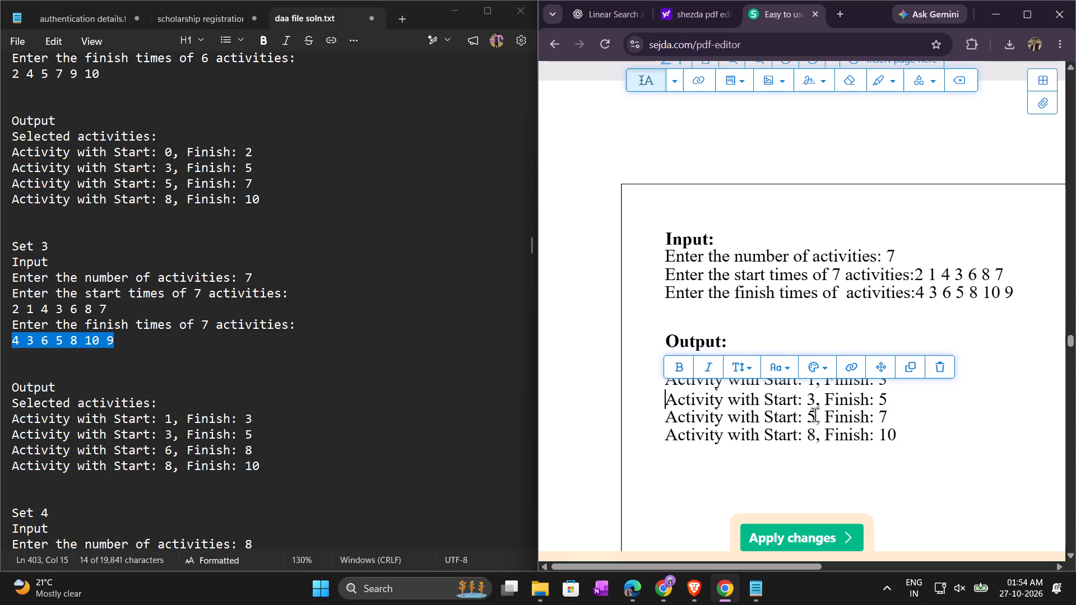
left_click(815, 417)
key("BackSpace")
key("6")
key("Return")
key("BackSpace")
key("Right")
key("Right")
key("Right")
key("Right")
key("Right")
key("Right")
key("Right")
key("Right")
key("Right")
key("Right")
key("Right")
key("BackSpace")
key("8")
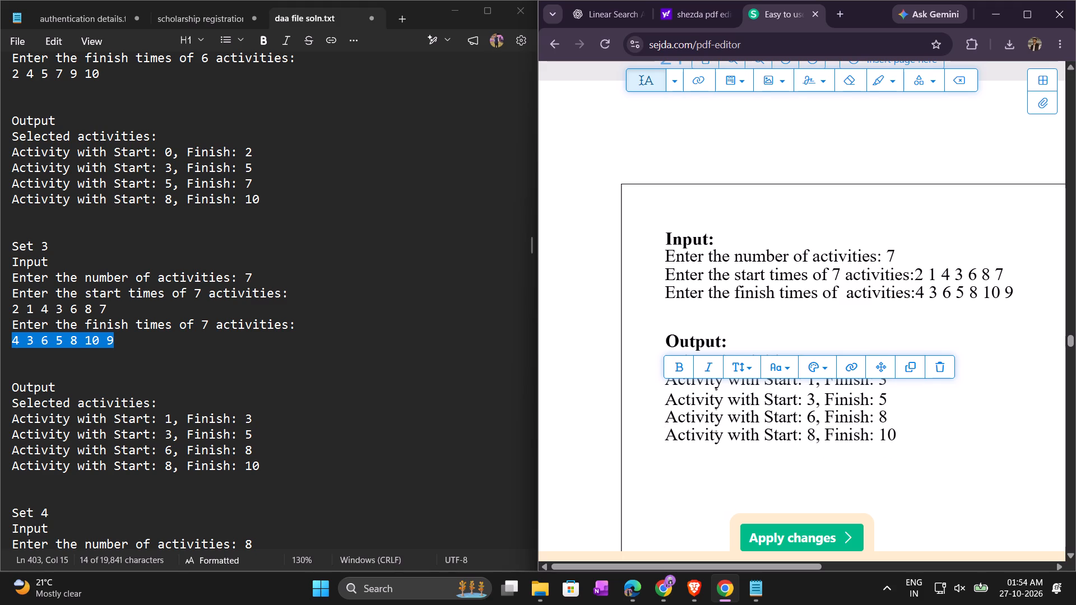
Set the number of items in the knapsack experiment's Input section to 4.
scroll(874, 453, "down", 2)
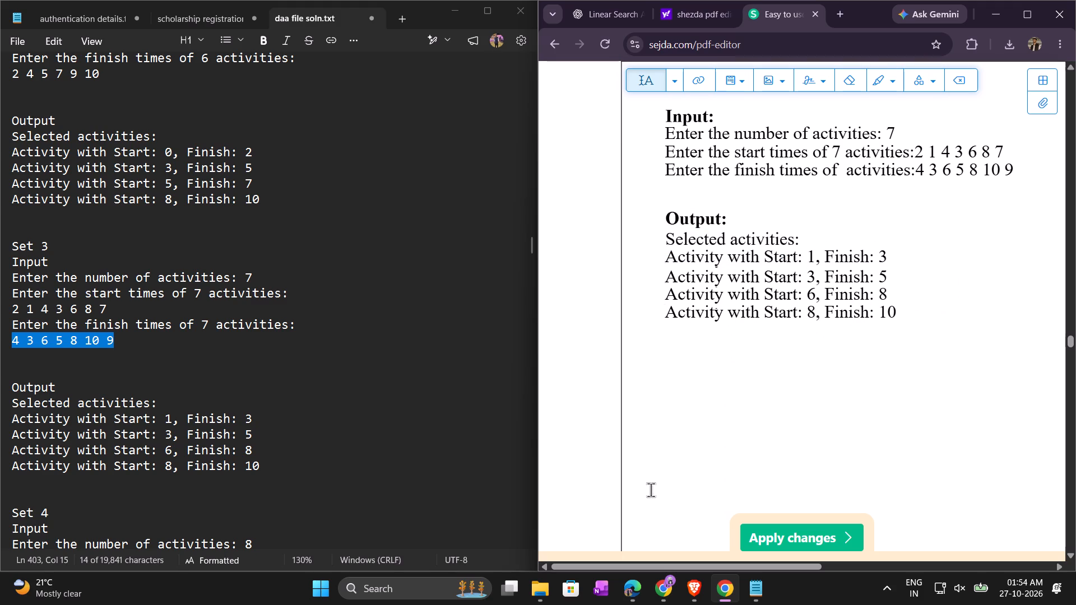
scroll(827, 454, "down", 8)
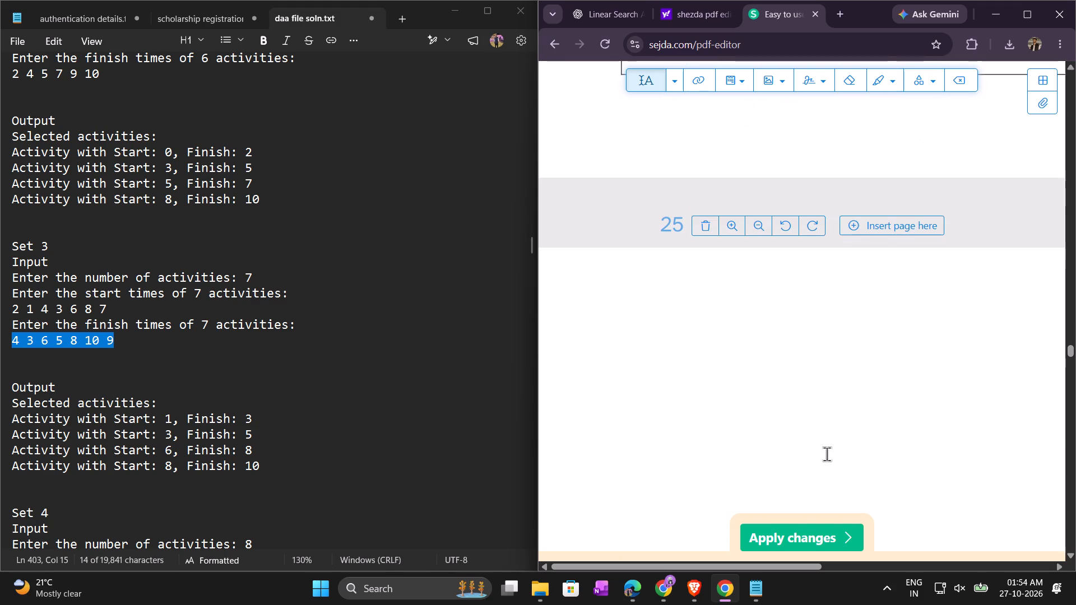
scroll(827, 454, "down", 10)
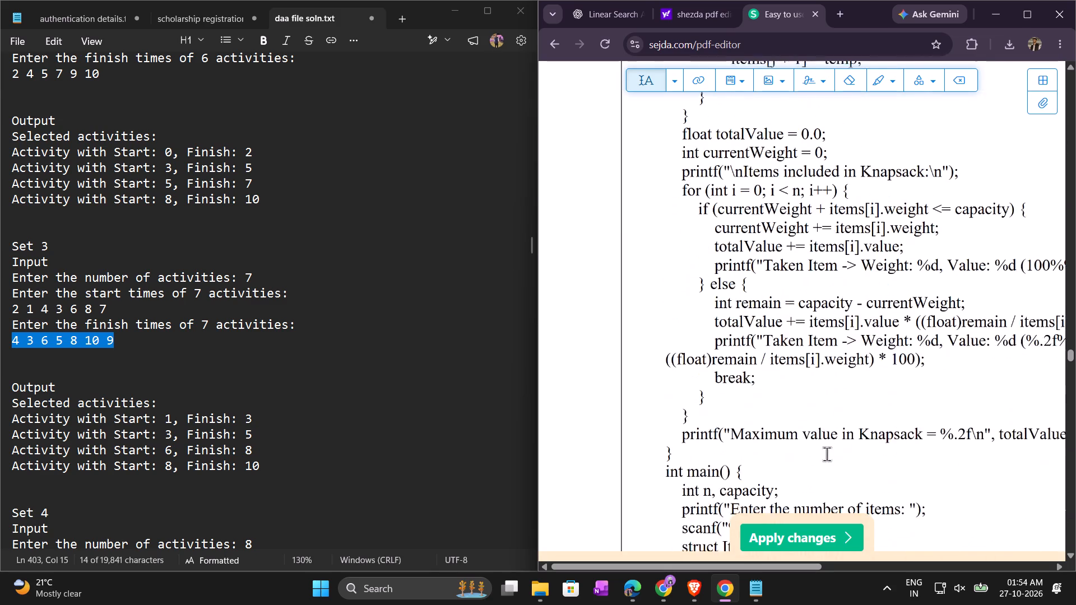
scroll(827, 454, "down", 8)
scroll(494, 460, "down", 1)
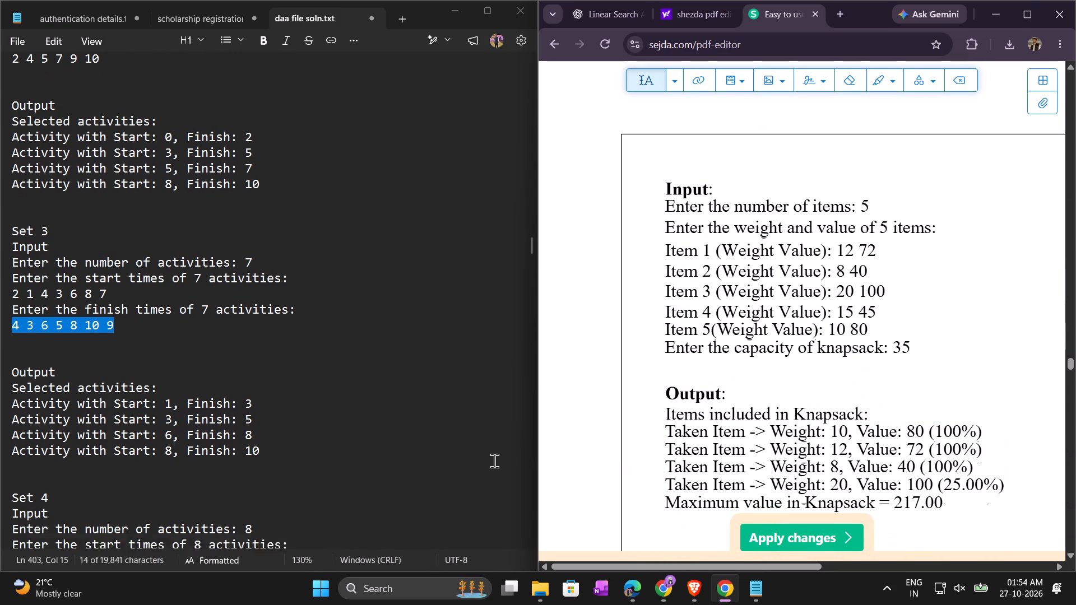
scroll(494, 460, "down", 1)
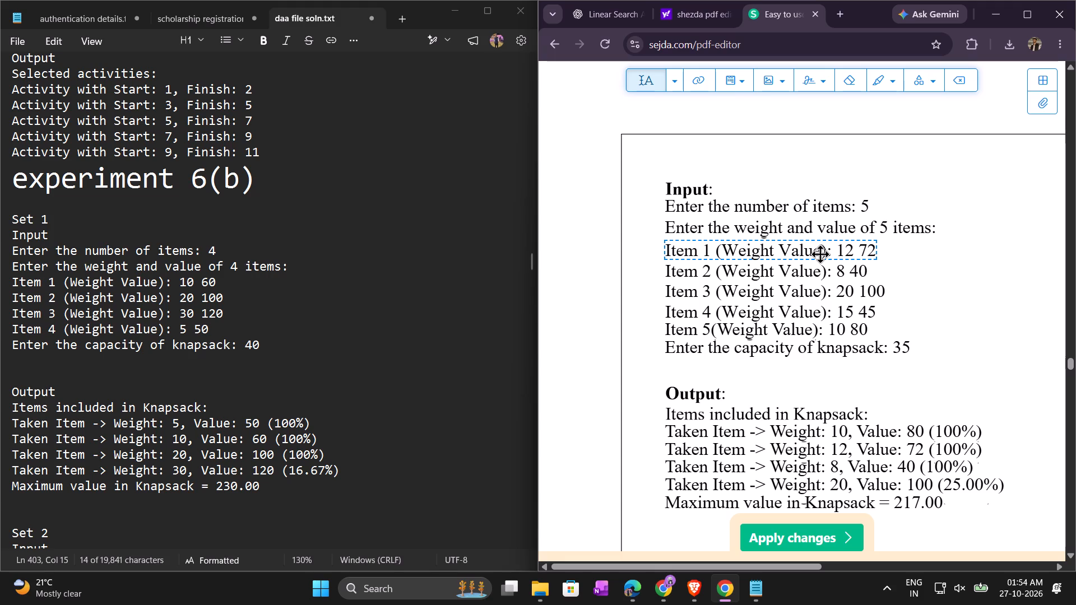
left_click(866, 207)
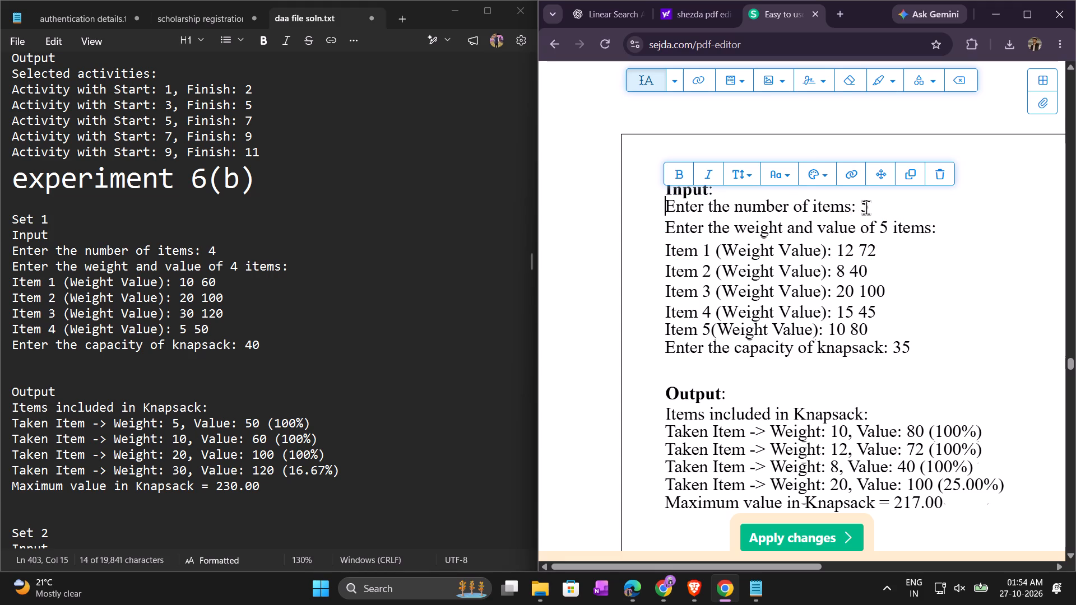
left_click(868, 207)
key("BackSpace")
key("4")
Update the weight and value prompt line to 4 items, following experiment 6(b) Set 3 in the notes.
scroll(451, 328, "down", 2)
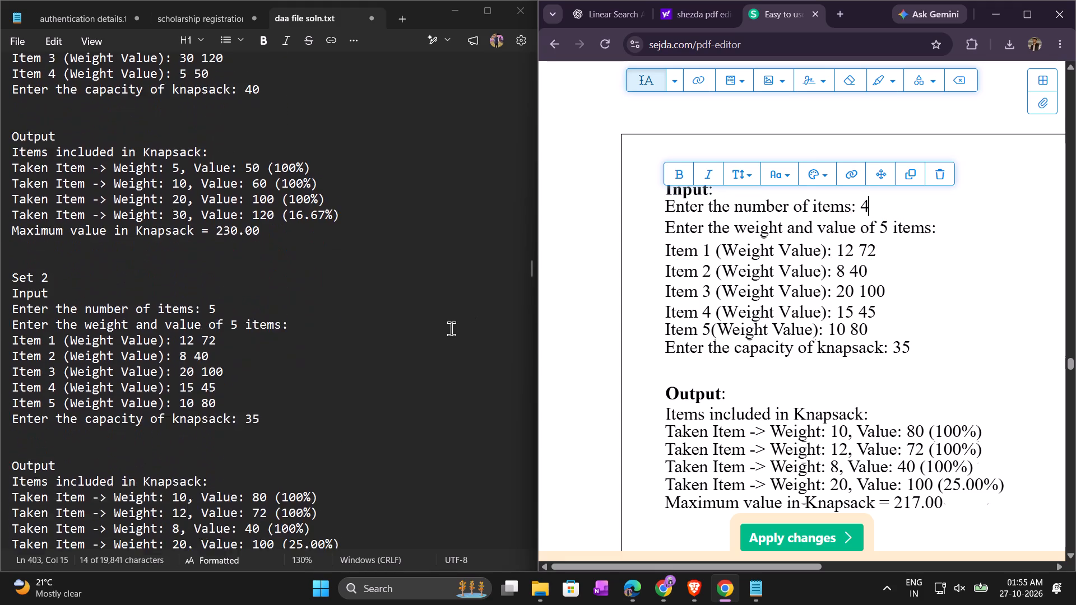
scroll(451, 328, "down", 1)
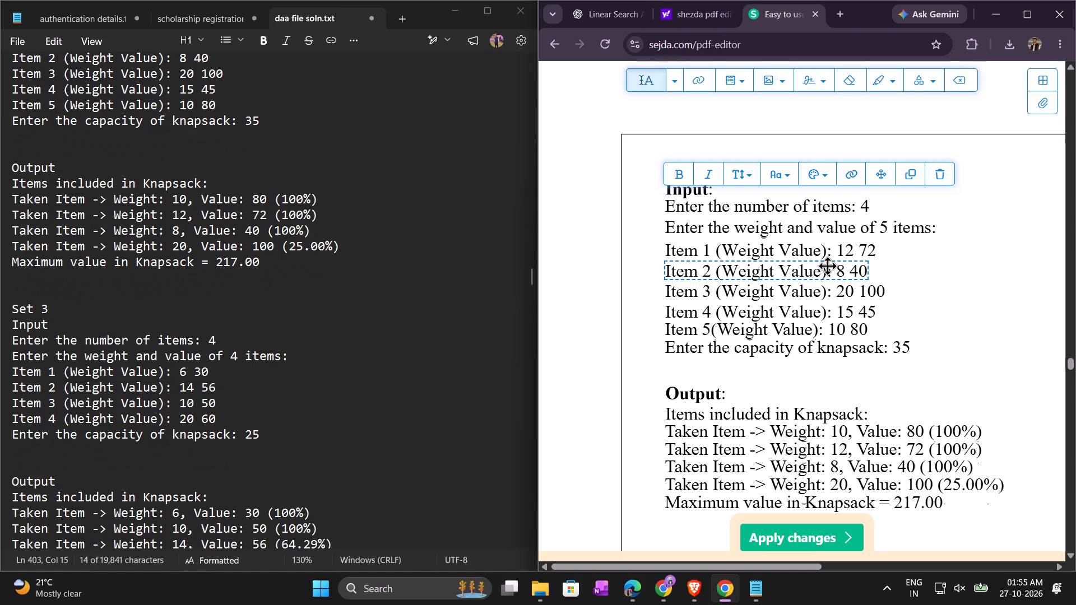
left_click(888, 223)
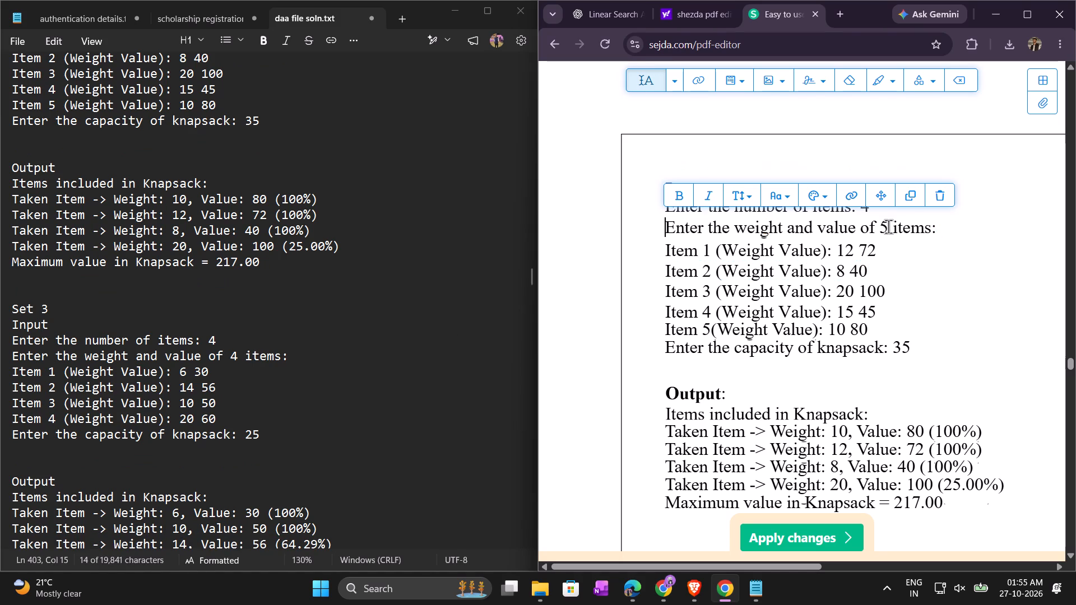
left_click(888, 226)
key("BackSpace")
key("4")
Replace the knapsack weight and value pairs with Set 3's data: Item 1 as 6 30 and Item 2 as 14 56.
left_click(873, 248)
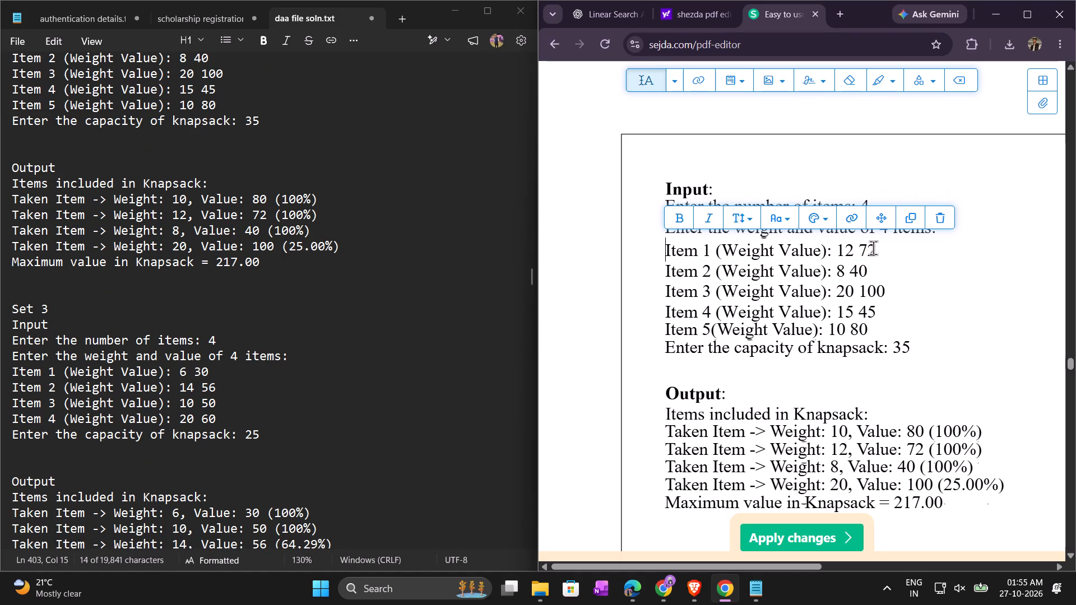
left_click_drag(873, 248, 837, 249)
type("6")
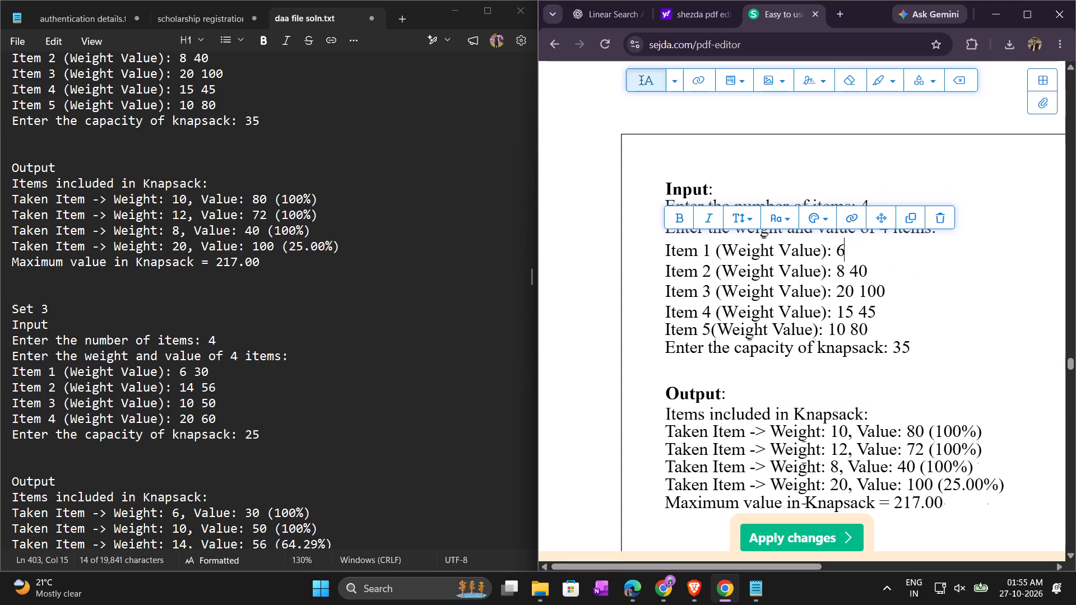
key("space")
type("30")
left_click(870, 273)
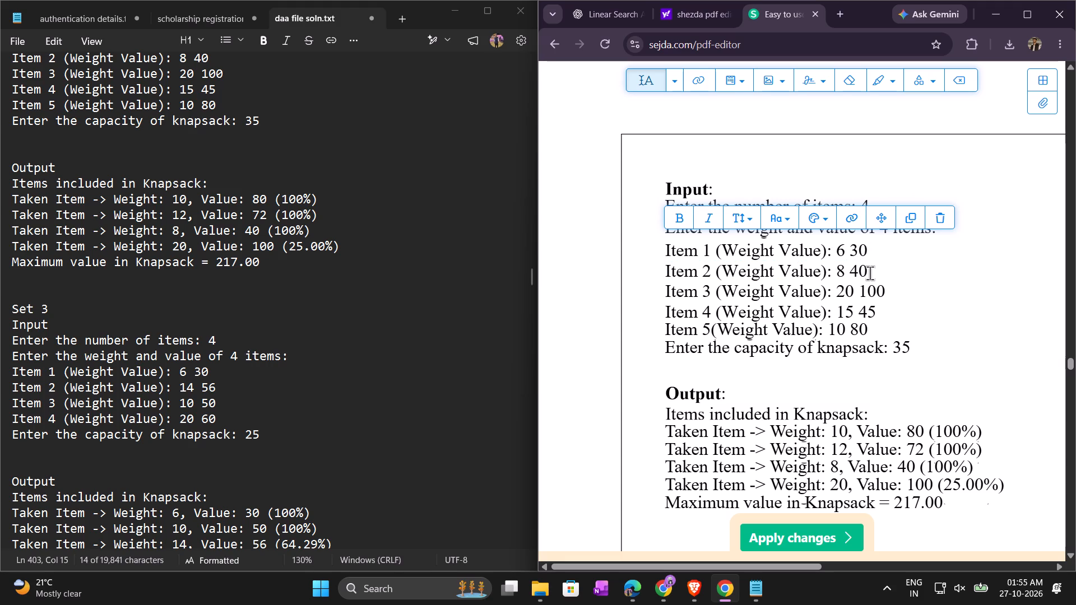
left_click(868, 272)
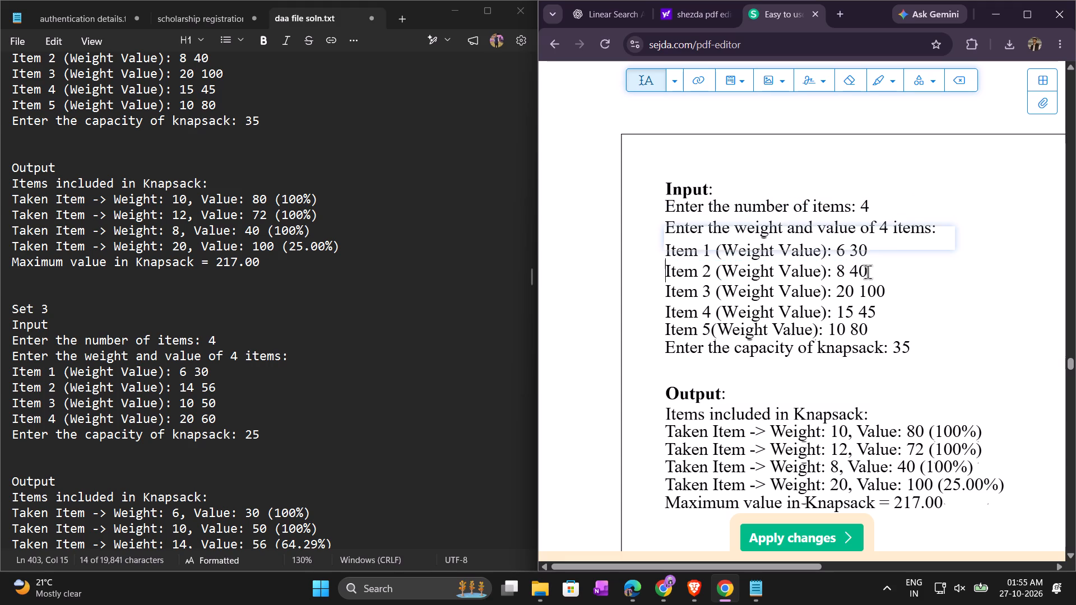
left_click_drag(864, 271, 839, 272)
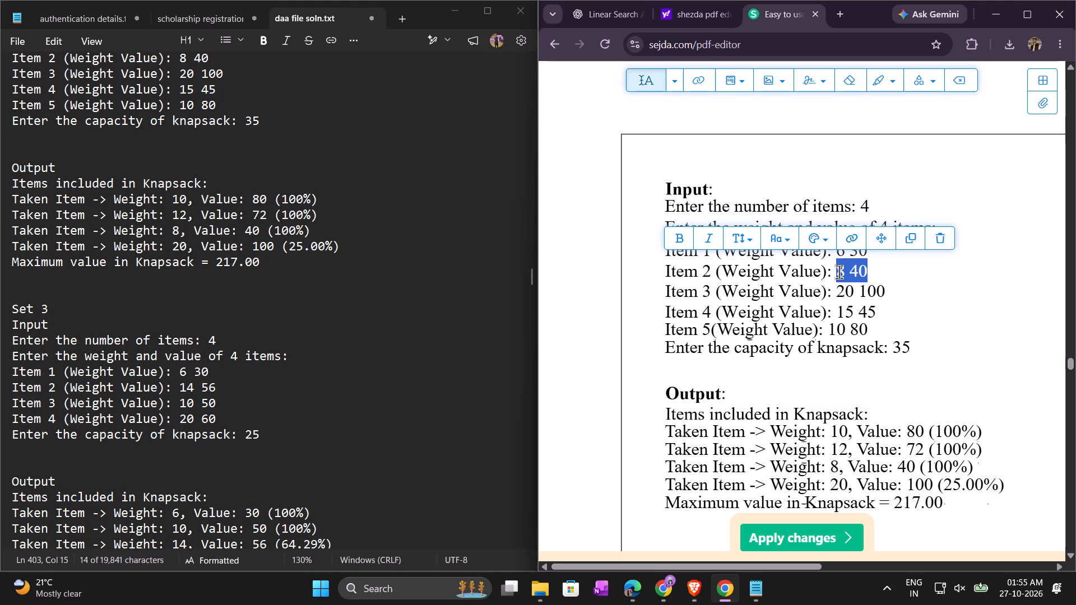
type("14 56")
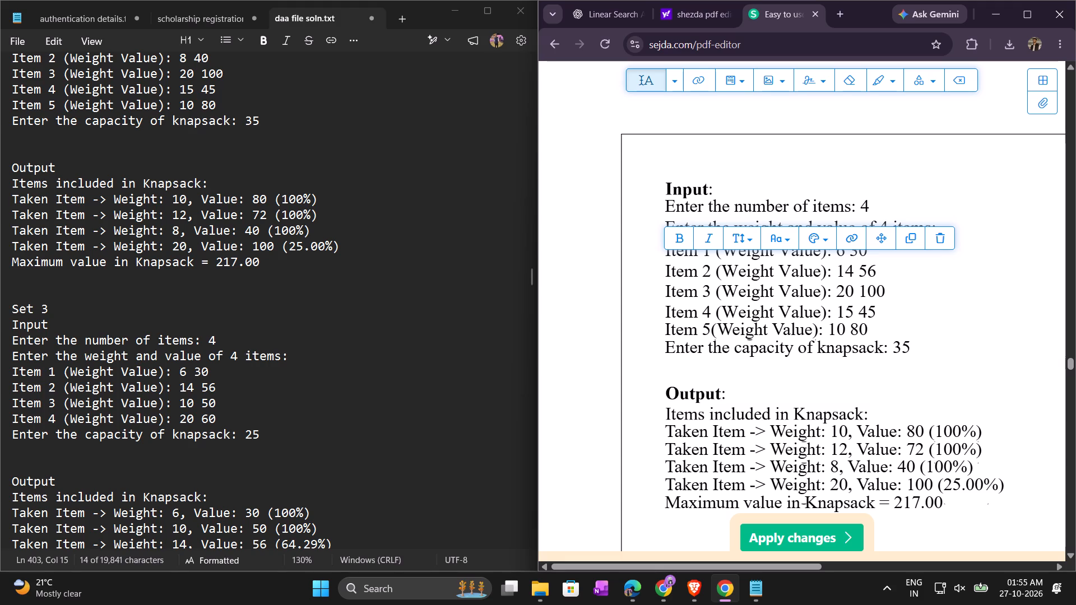
Replace the weight and value pairs of Item 3 with 10 50 and Item 4 with 20 60.
left_click(876, 292)
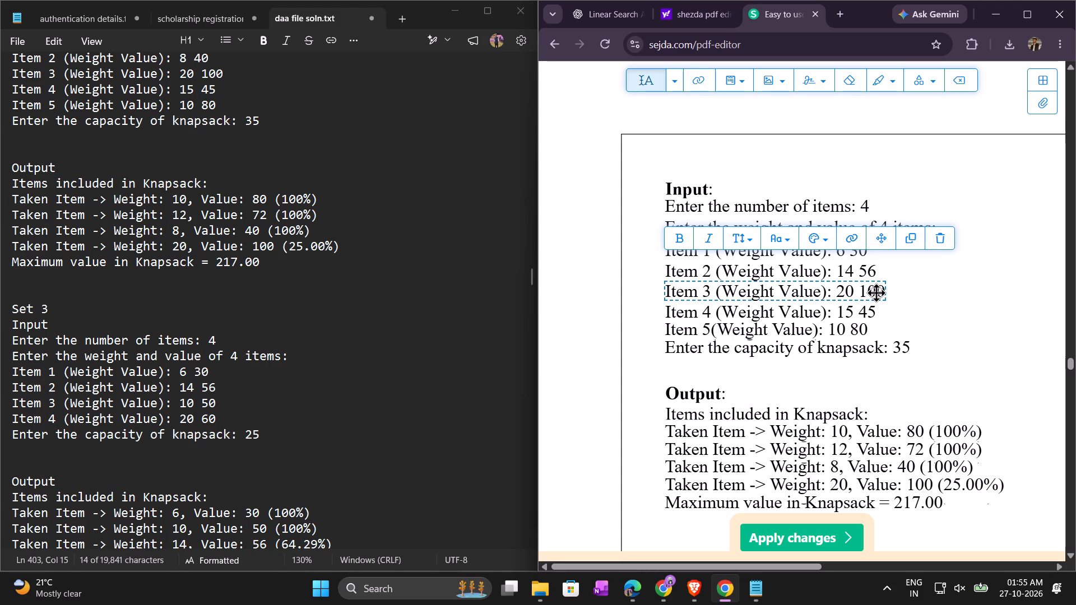
left_click(880, 292)
left_click_drag(880, 292, 866, 292)
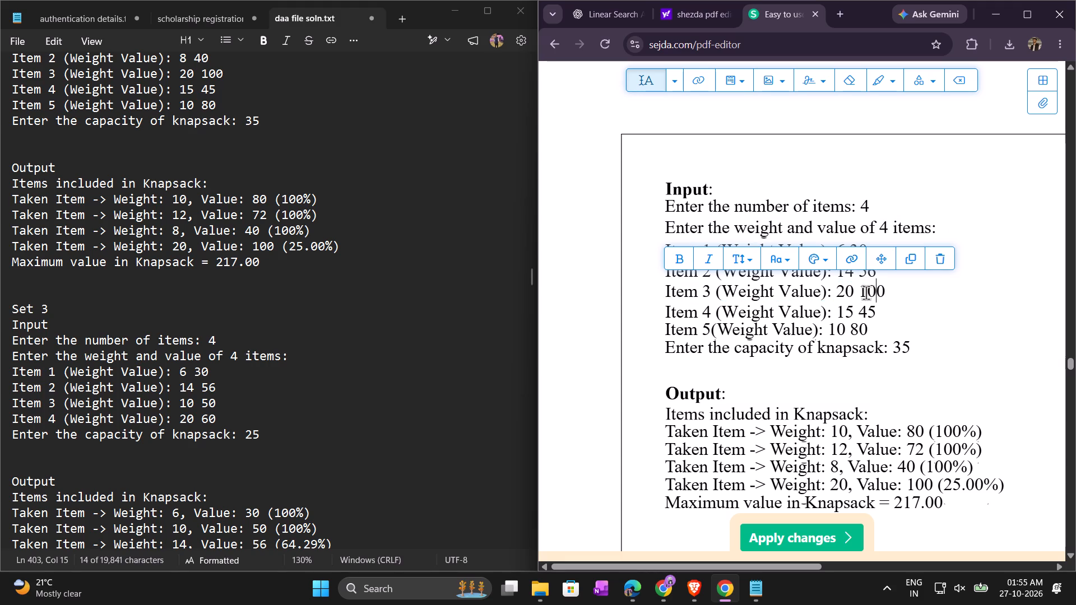
left_click_drag(866, 292, 836, 295)
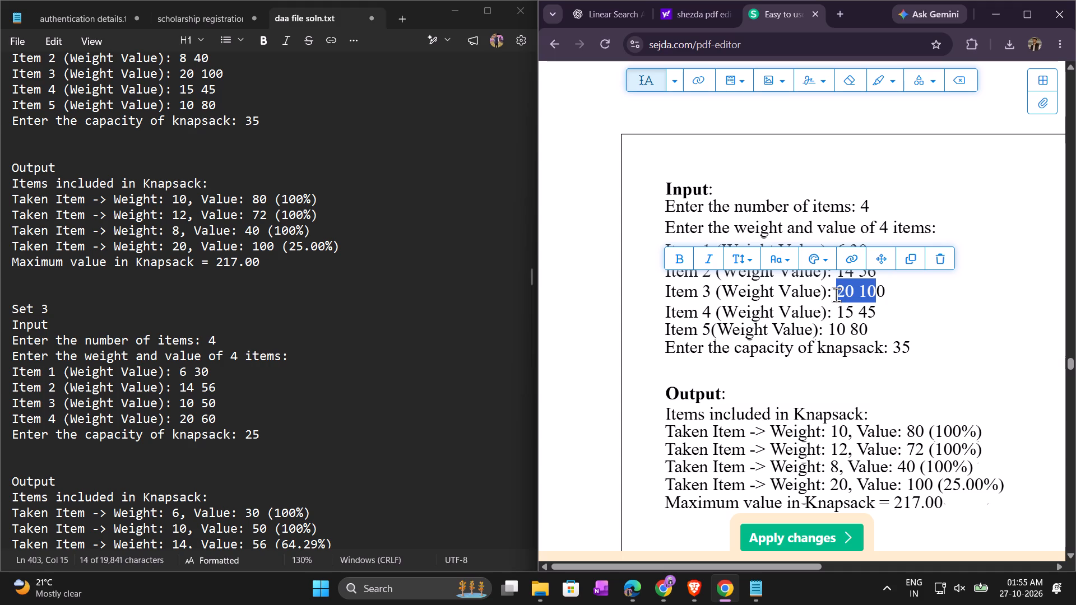
left_click_drag(836, 295, 836, 294)
type("10 5")
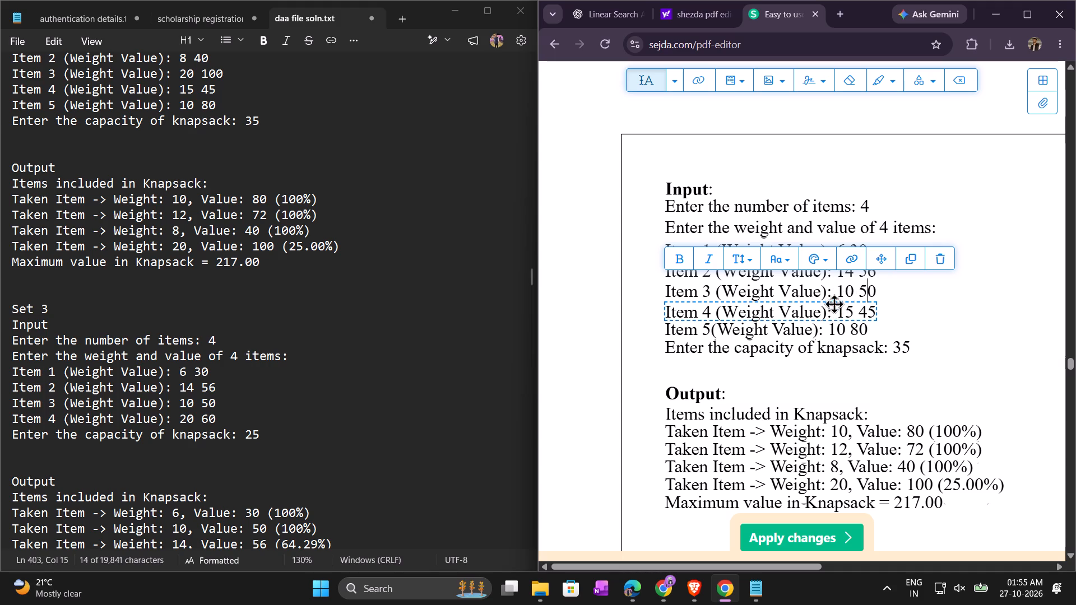
left_click(842, 314)
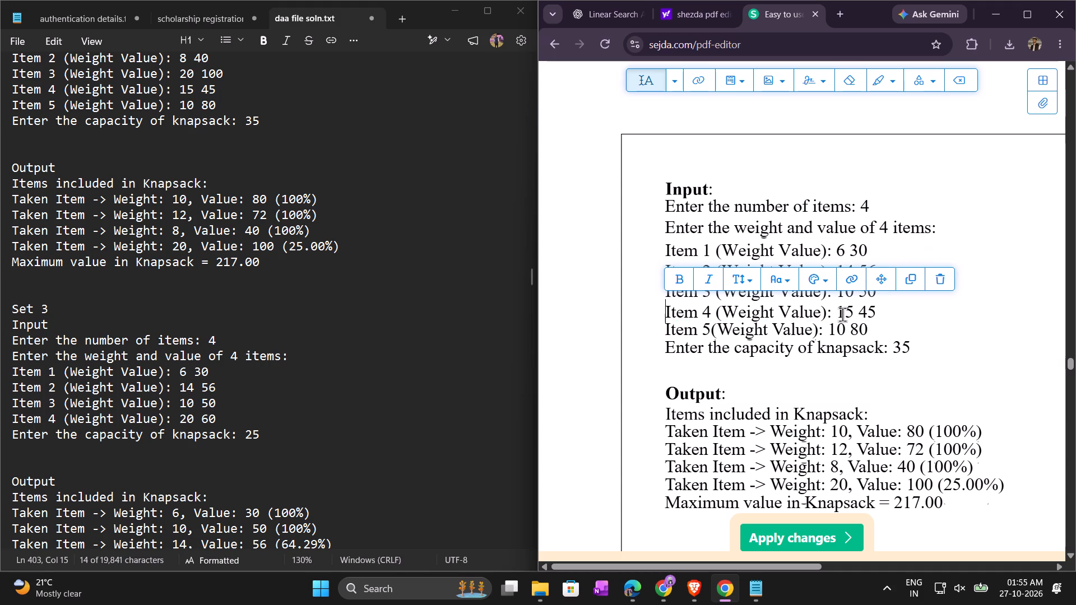
left_click_drag(837, 311, 874, 310)
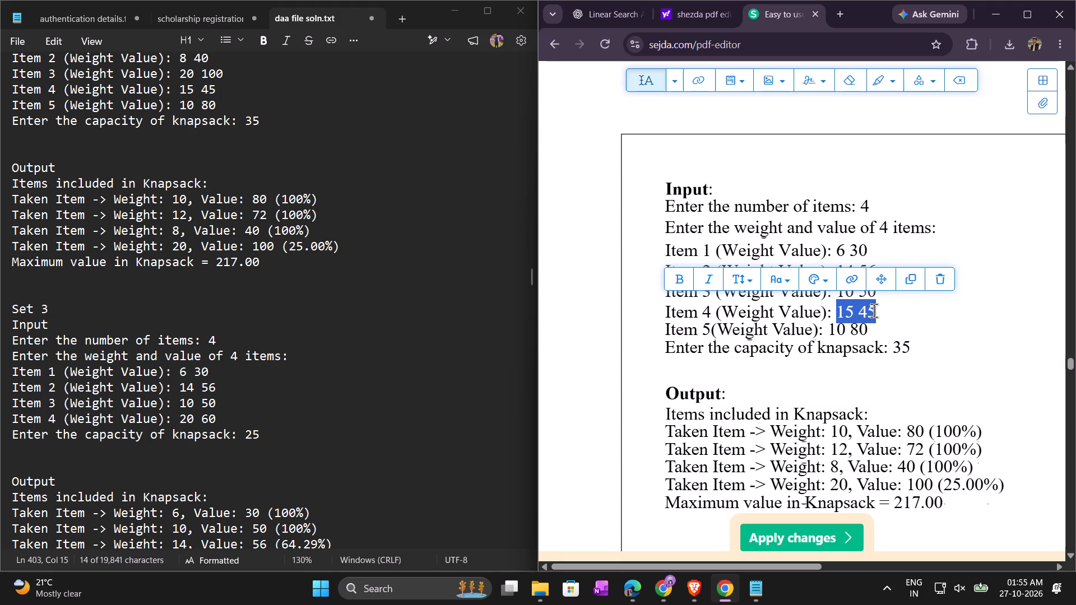
type("20 60")
Delete the Item 5 line from the knapsack Input so the capacity line directly follows Item 4.
left_click(847, 328)
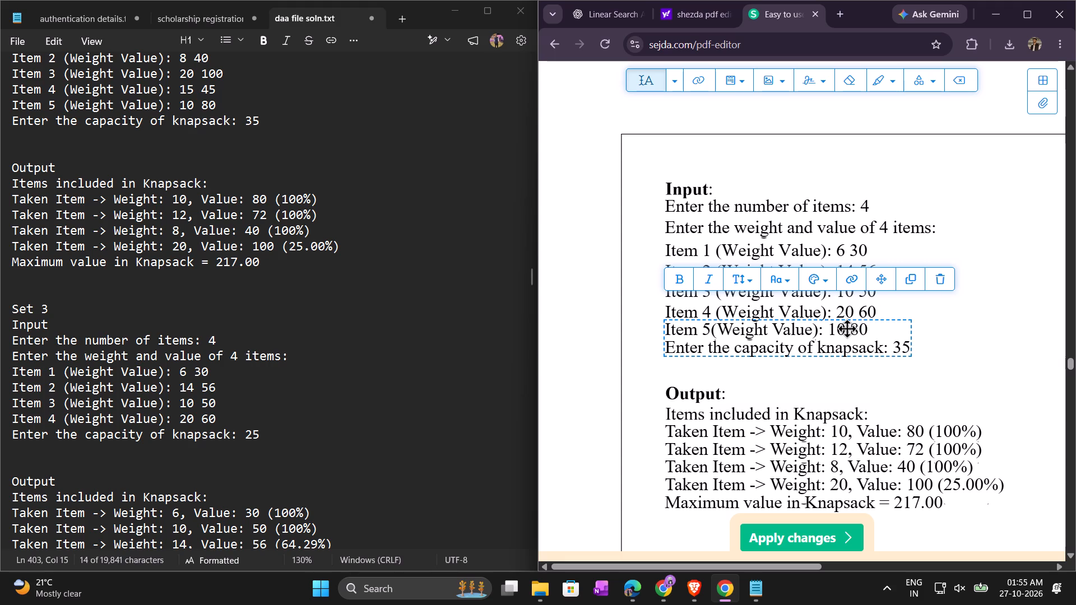
left_click_drag(869, 330, 651, 329)
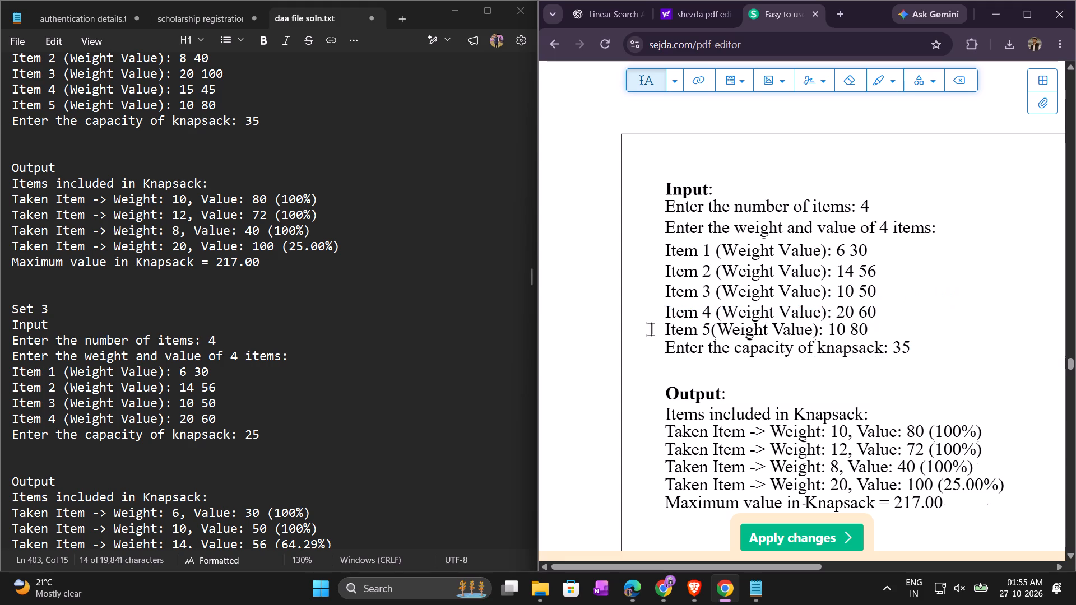
key("BackSpace")
left_click(664, 332)
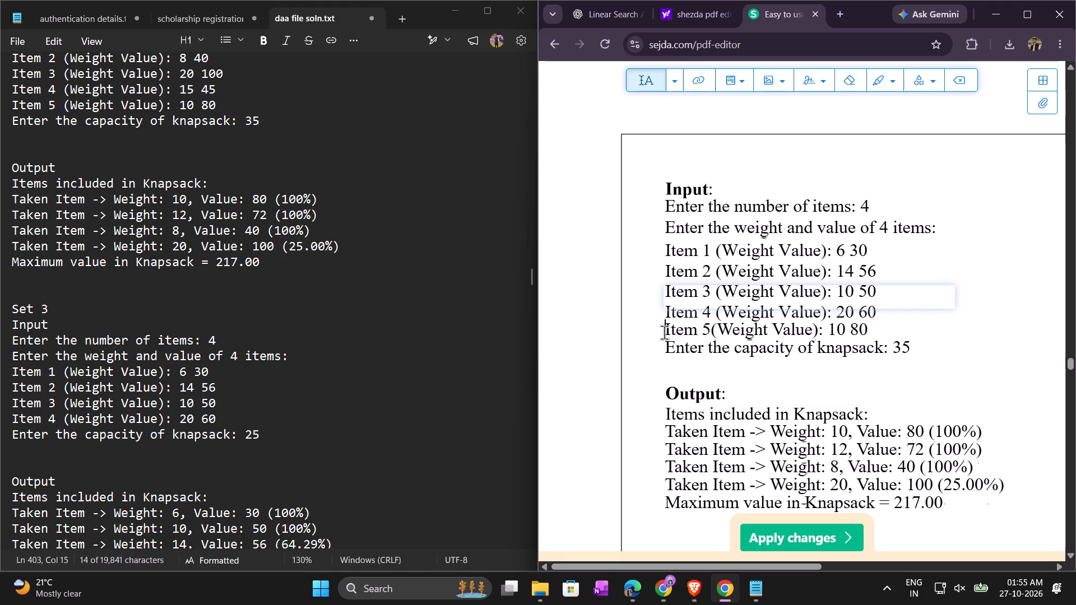
left_click_drag(666, 328, 665, 345)
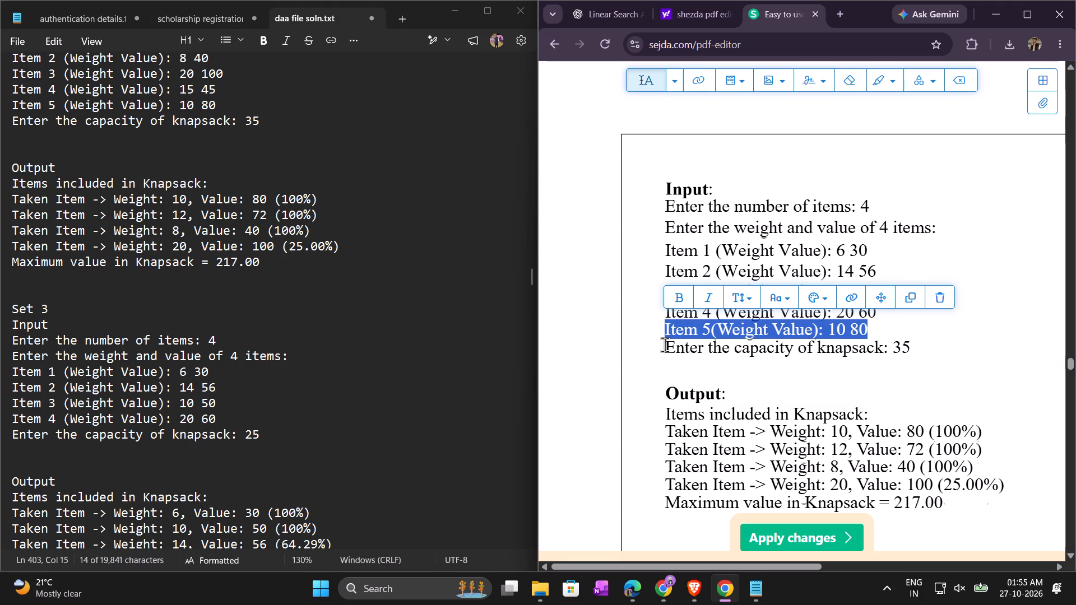
key("backslash")
key("BackSpace")
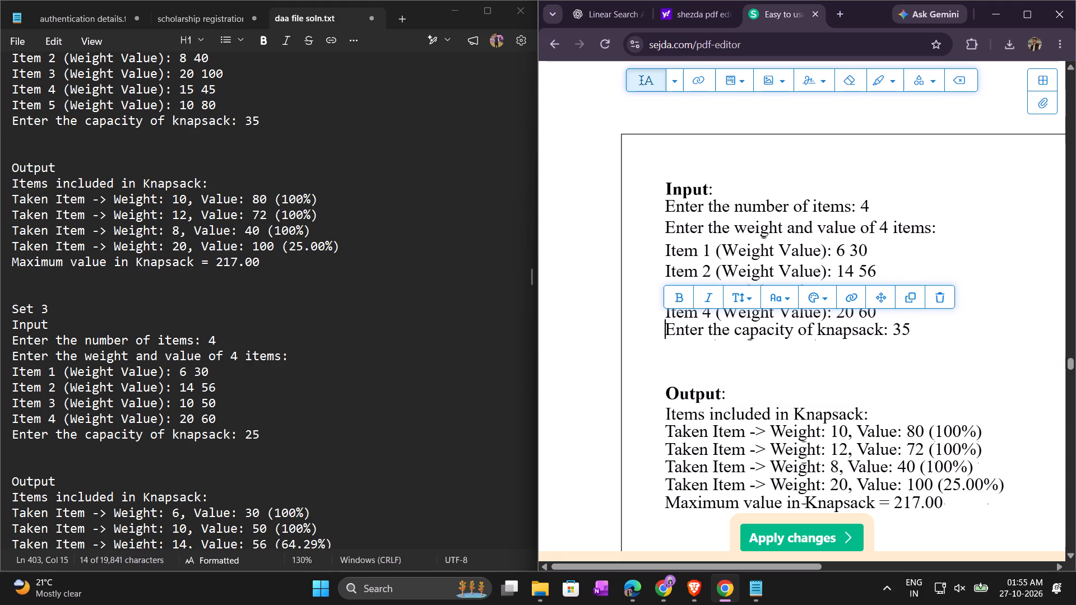
Set the knapsack capacity in the Input to 25, following experiment 6(b) Set 3 in the notes.
left_click(907, 327)
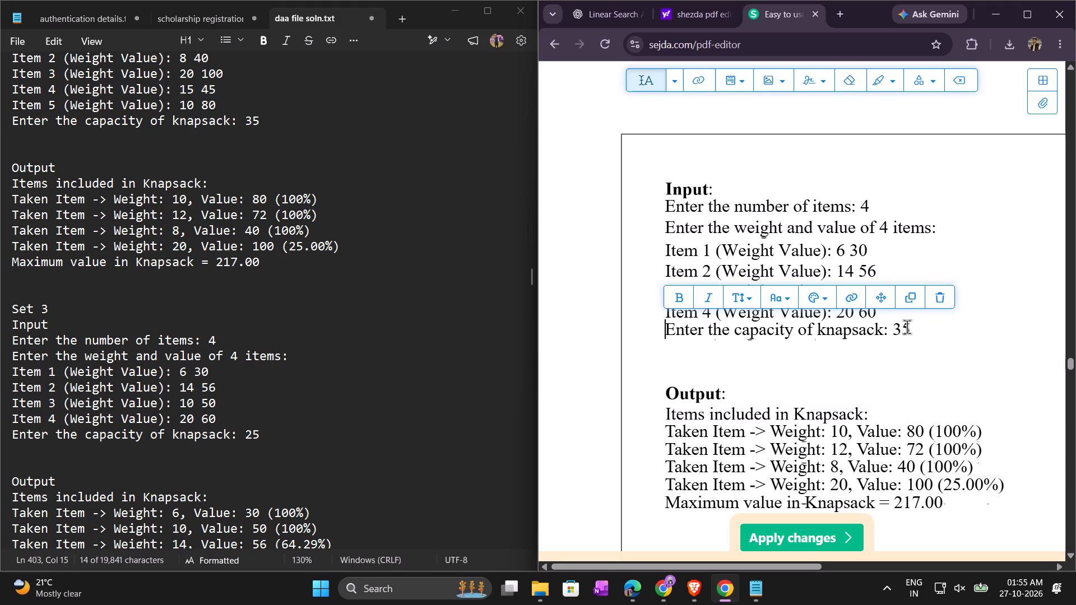
left_click(900, 329)
key("BackSpace")
key("2")
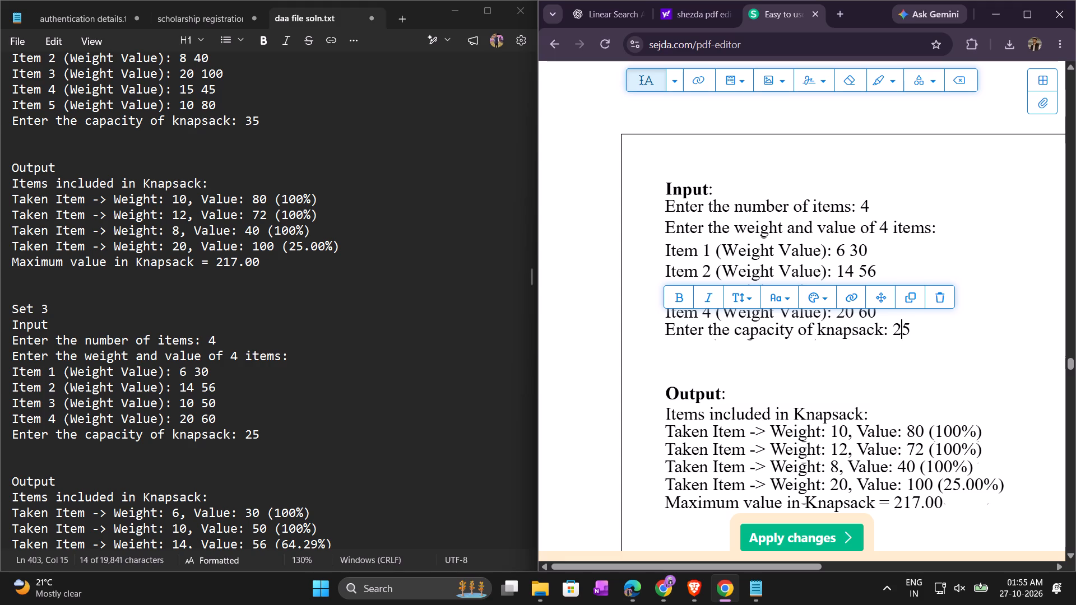
Update the first Taken Item line of the knapsack Output to weight 6 and value 30, following Set 3 in the notes.
scroll(426, 406, "down", 1)
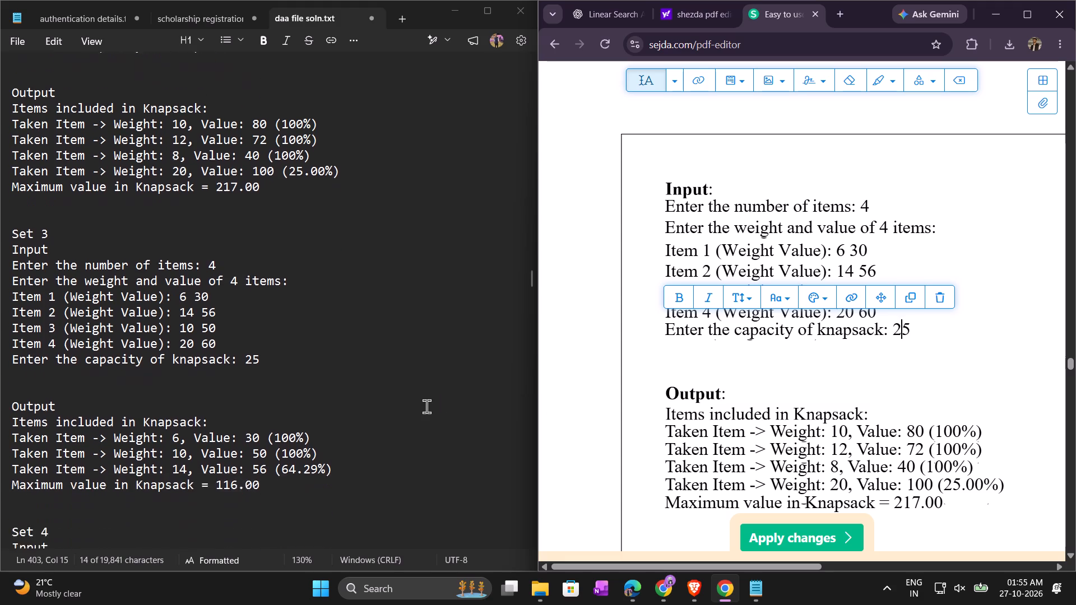
scroll(426, 406, "down", 1)
scroll(731, 445, "down", 1)
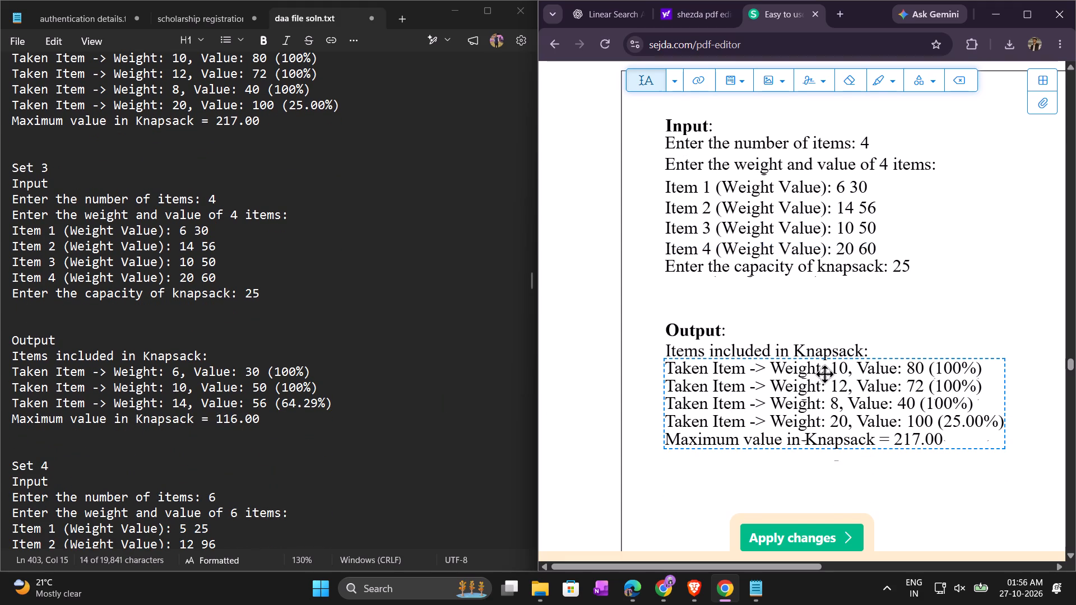
left_click(847, 366)
left_click(847, 367)
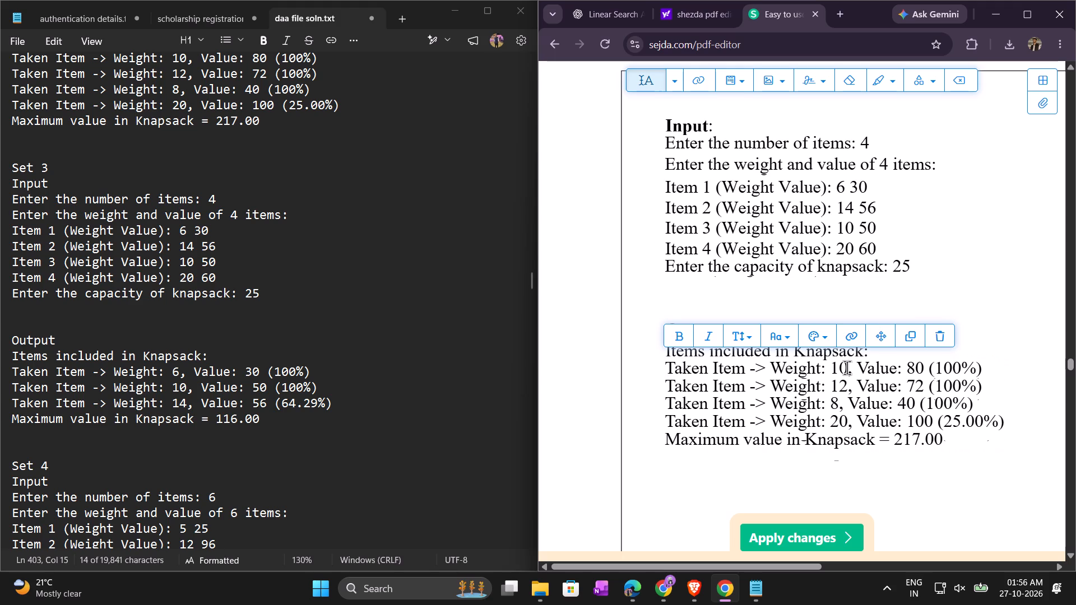
key("BackSpace")
key("BackSpace")
key("6")
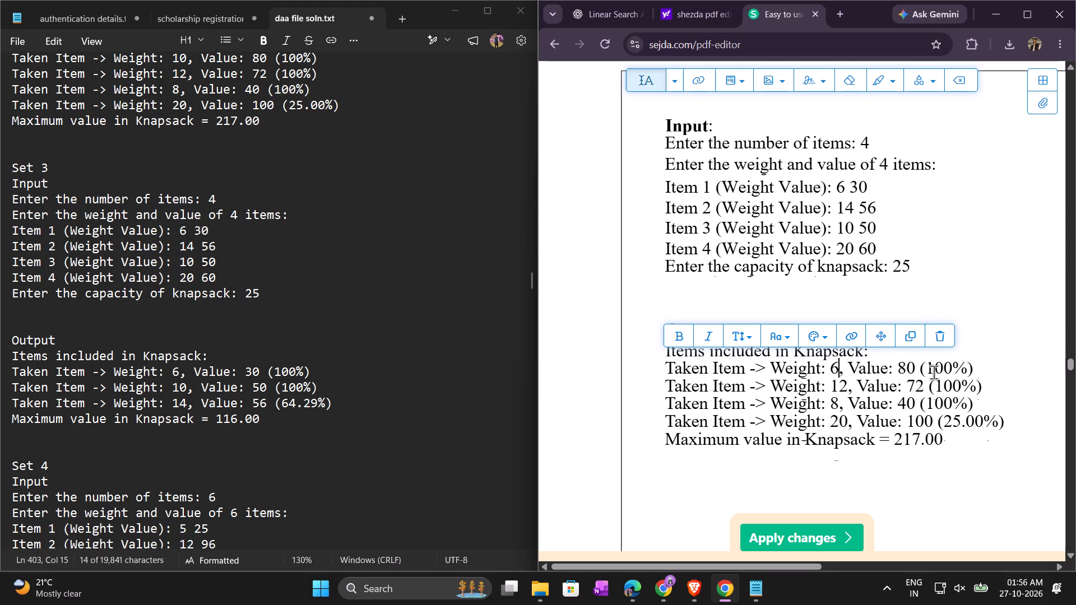
left_click(906, 367)
key("BackSpace")
key("3")
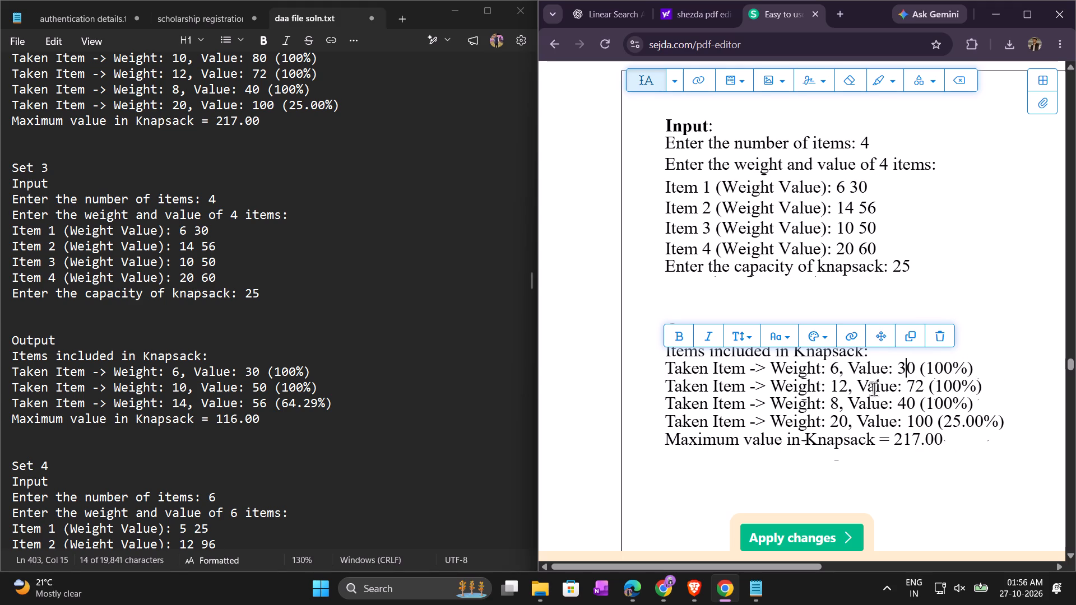
Change the second Taken Item line of the knapsack Output to weight 10 and value 50.
left_click(848, 386)
key("BackSpace")
key("0")
left_click_drag(928, 386, 905, 386)
left_click_drag(905, 386, 906, 386)
key("BackSpace")
type("50")
key("space")
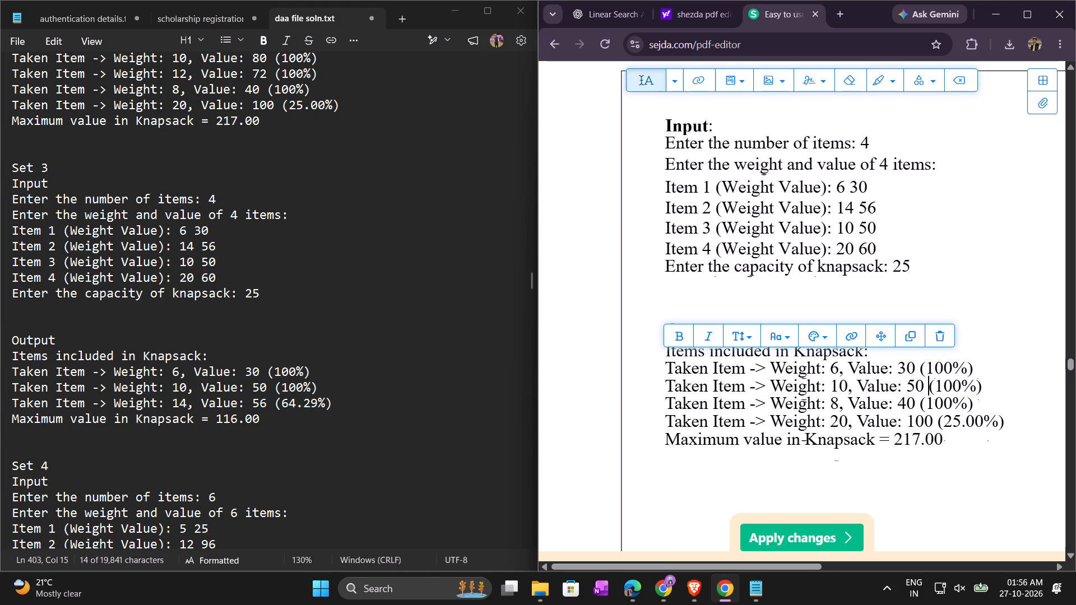
Change the third Taken Item line of the knapsack Output to weight 14 and value 56.
left_click(840, 404)
key("BackSpace")
type("14")
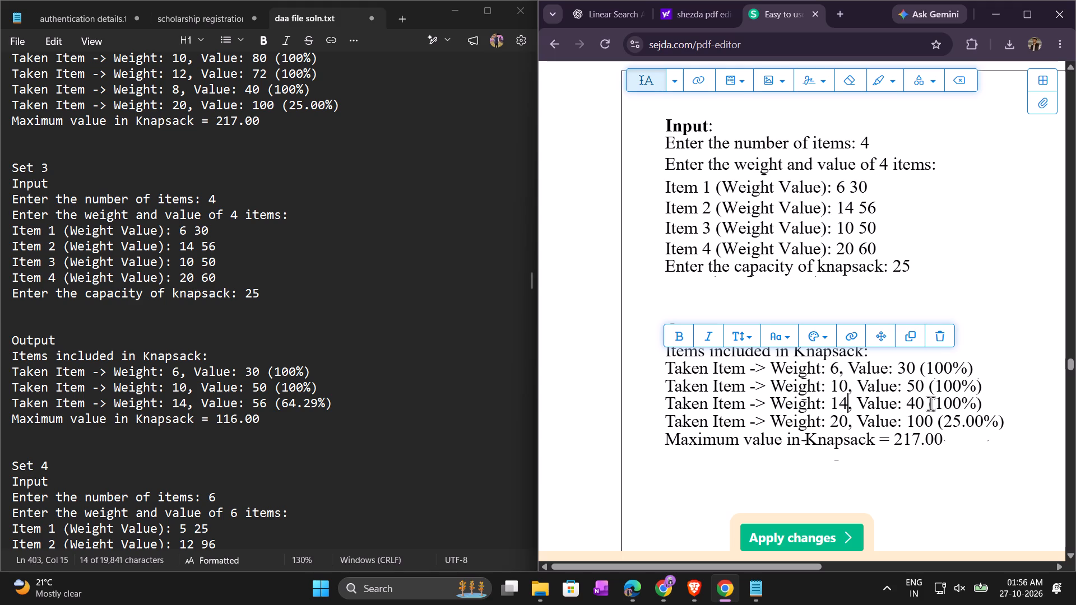
left_click_drag(922, 402, 908, 402)
type("56")
Delete the fourth Taken Item line so the maximum value line directly follows the third item in the Output.
left_click_drag(671, 424, 1055, 418)
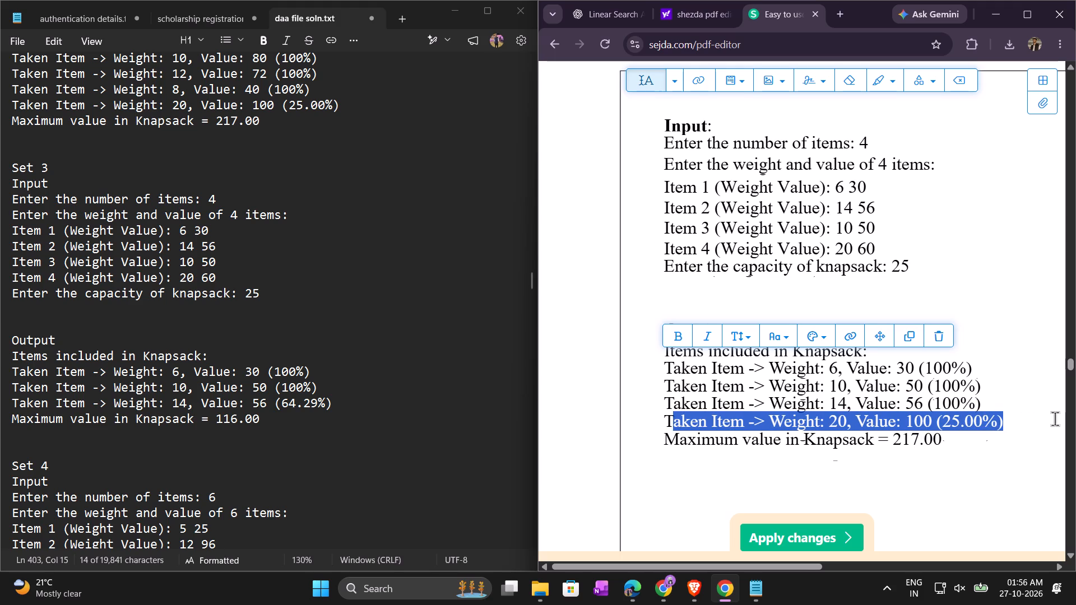
left_click(1004, 420)
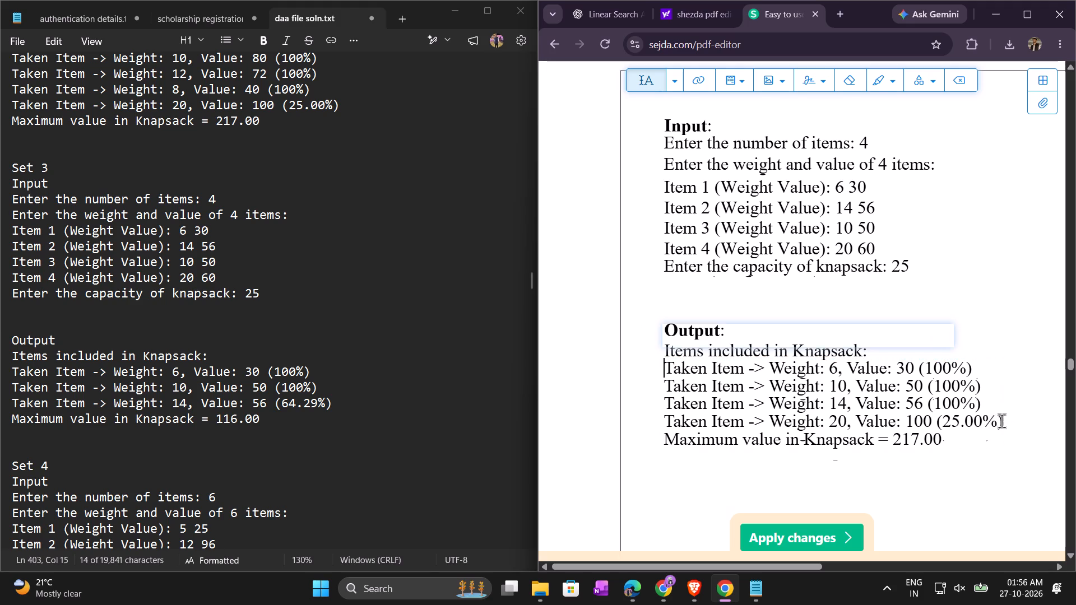
left_click_drag(999, 422, 985, 405)
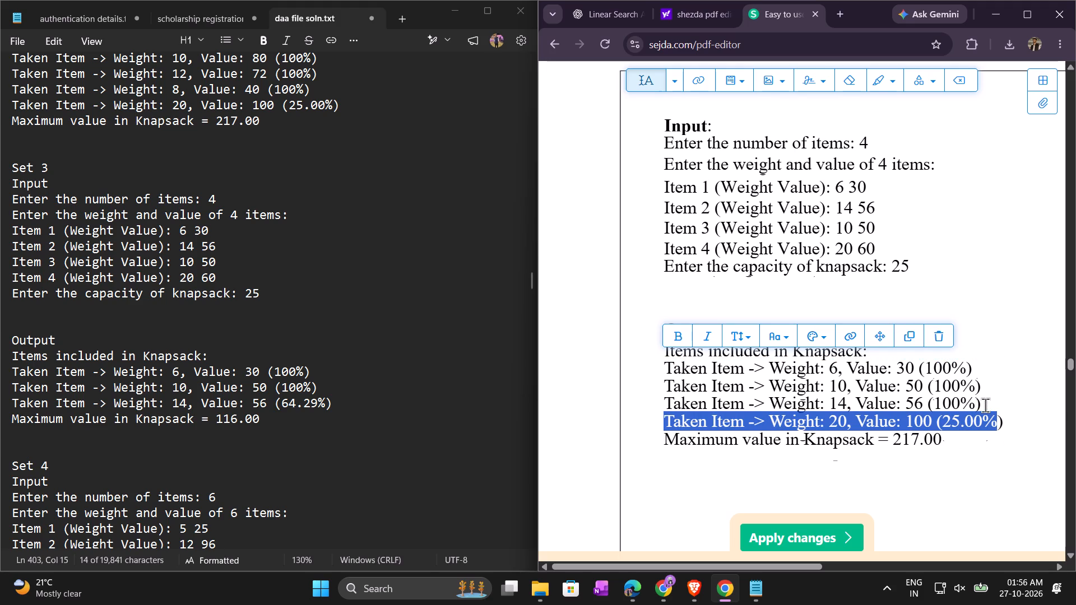
left_click_drag(985, 405, 985, 406)
key("BackSpace")
key("Delete")
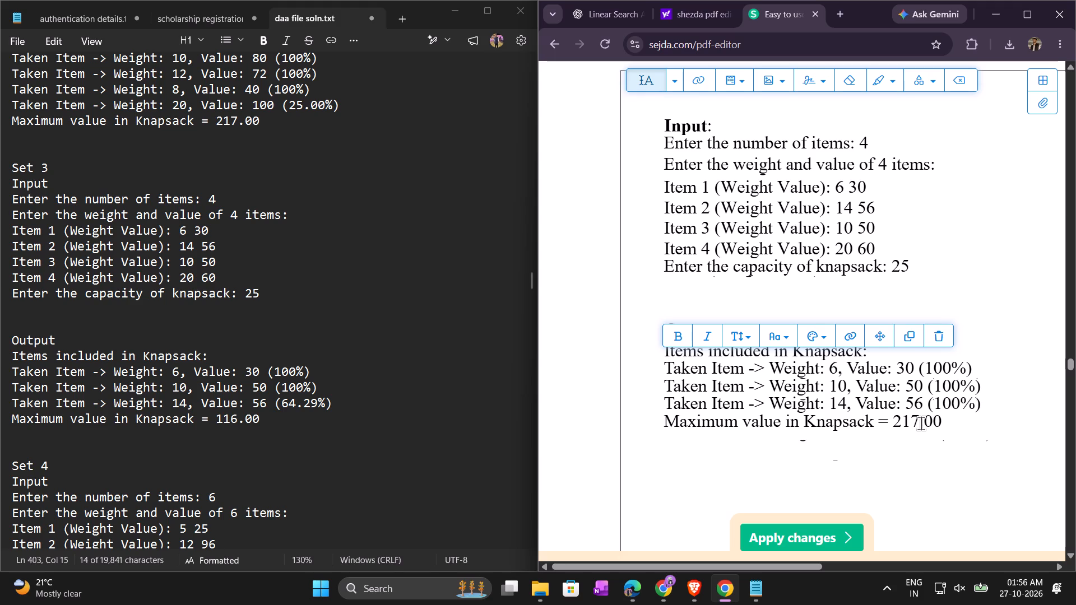
Set the maximum value in Knapsack to 116.00 in the Output.
left_click_drag(899, 421, 911, 423)
left_click_drag(911, 423, 915, 423)
key("BackSpace")
key("BackSpace")
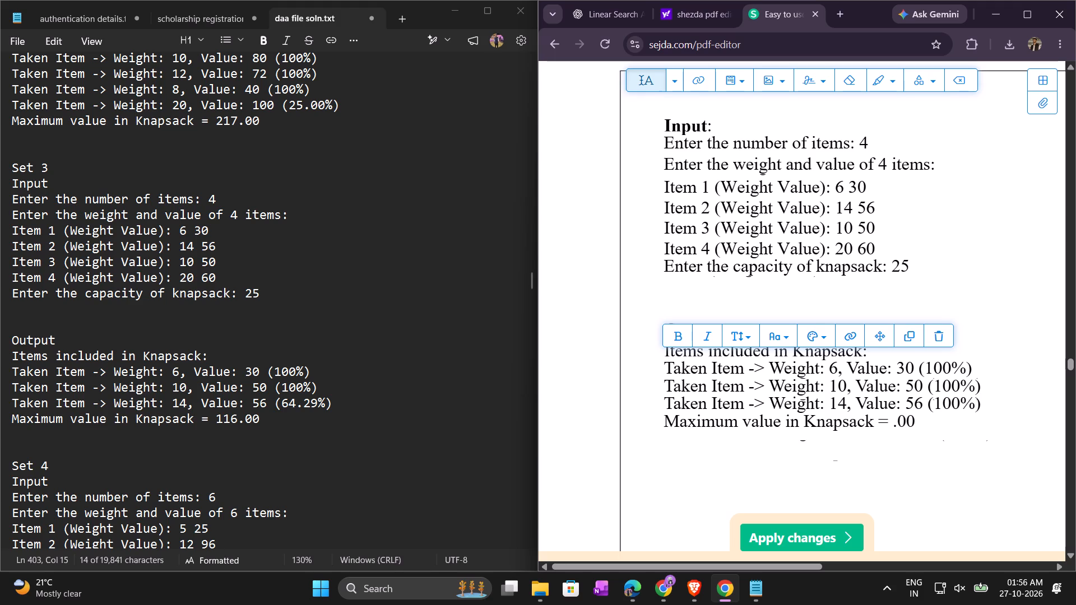
type("116")
scroll(866, 399, "down", 7)
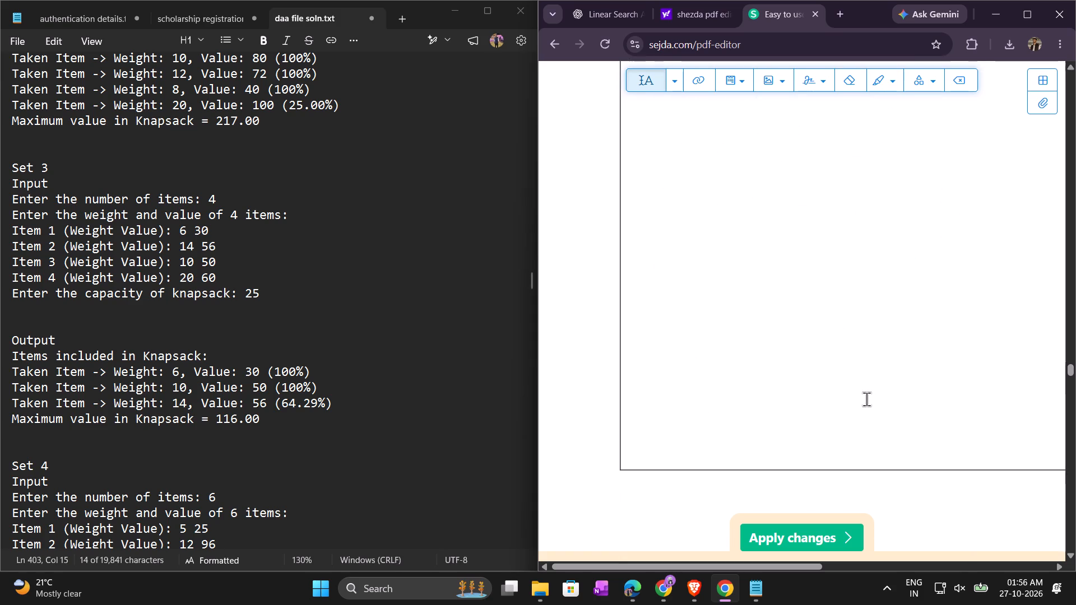
scroll(866, 399, "down", 7)
scroll(866, 399, "left", 1)
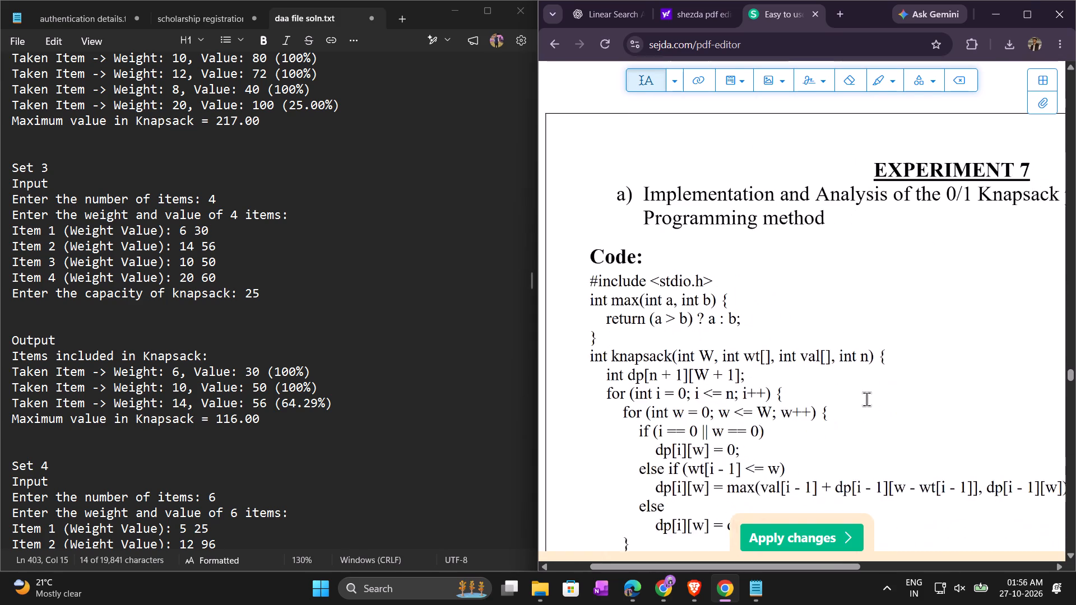
scroll(866, 399, "left", 1)
scroll(866, 399, "down", 10)
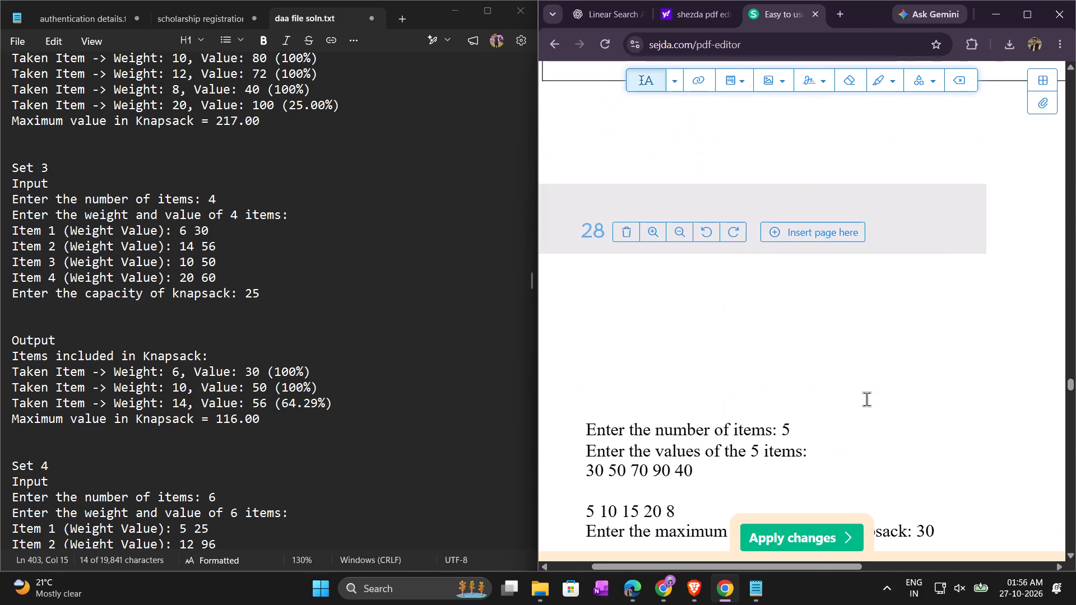
scroll(866, 399, "down", 4)
scroll(437, 471, "down", 3)
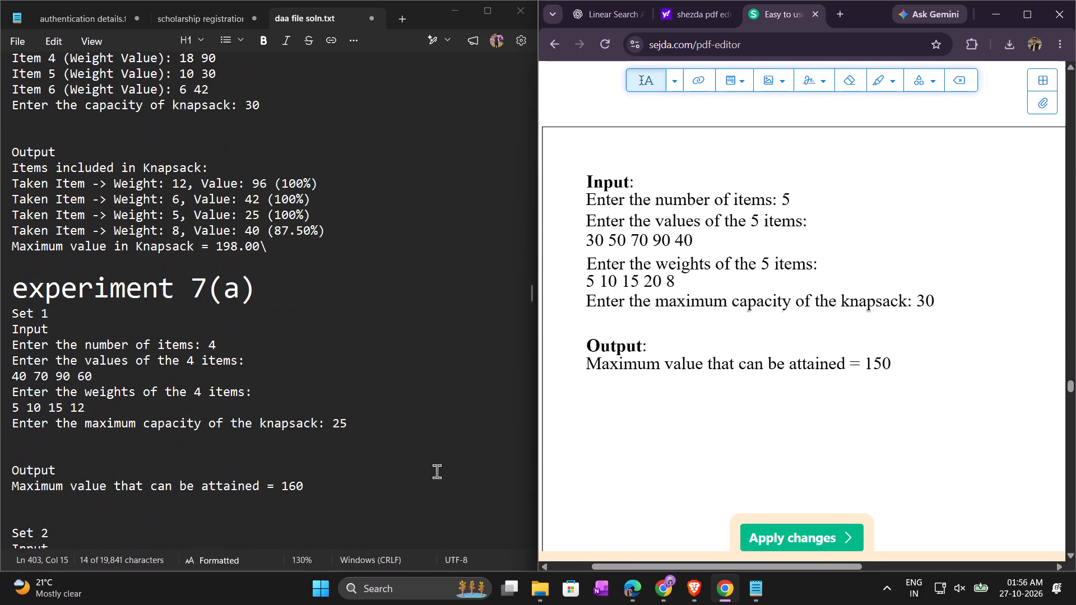
scroll(437, 471, "down", 2)
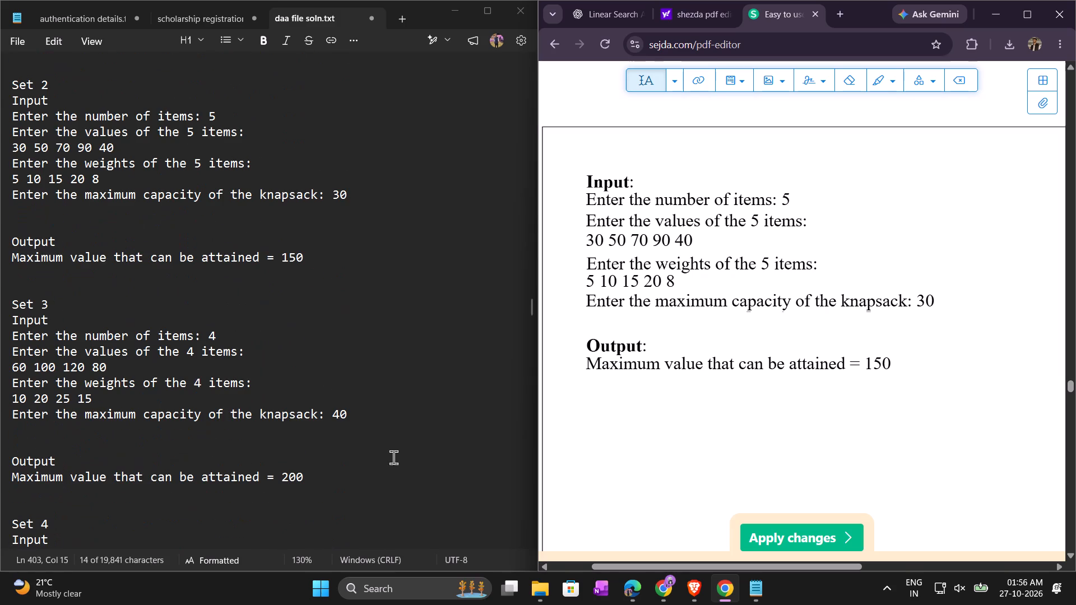
scroll(272, 422, "down", 1)
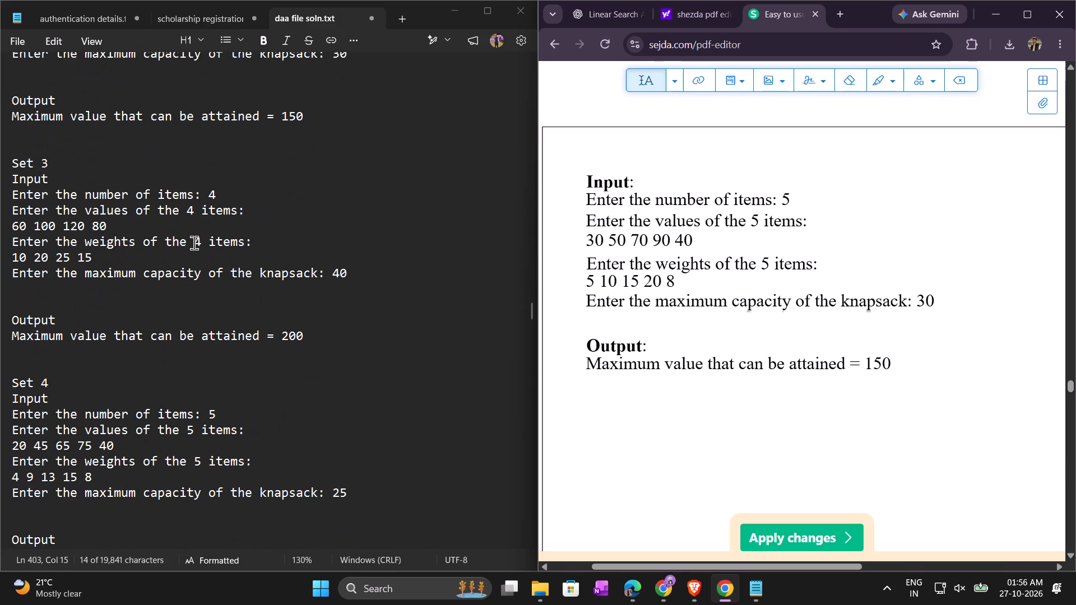
left_click_drag(112, 221, 21, 224)
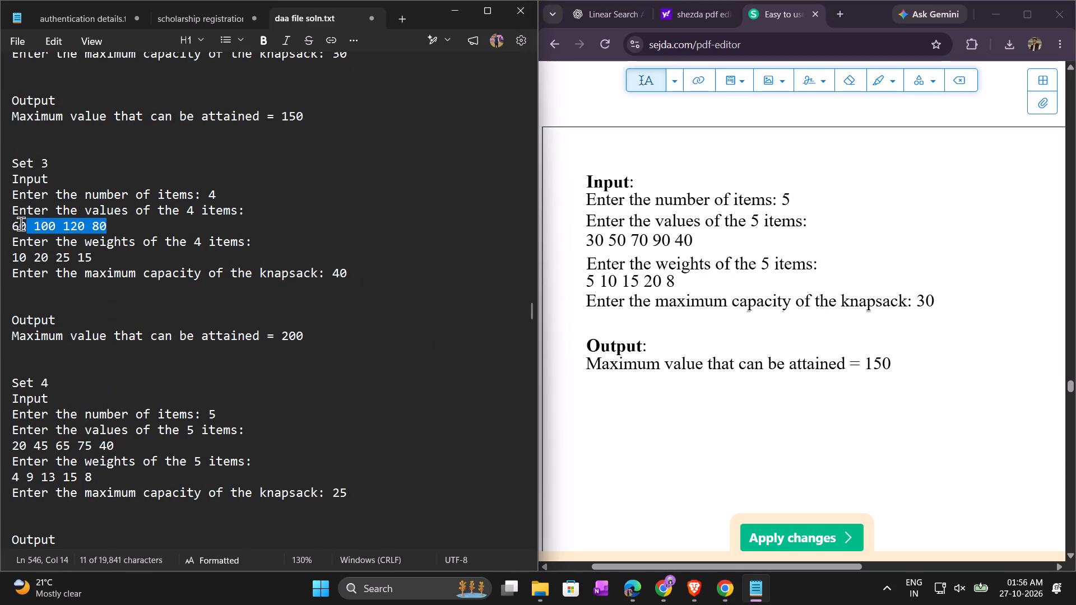
left_click_drag(21, 224, 12, 224)
key("ctrl+x")
key("ctrl+c")
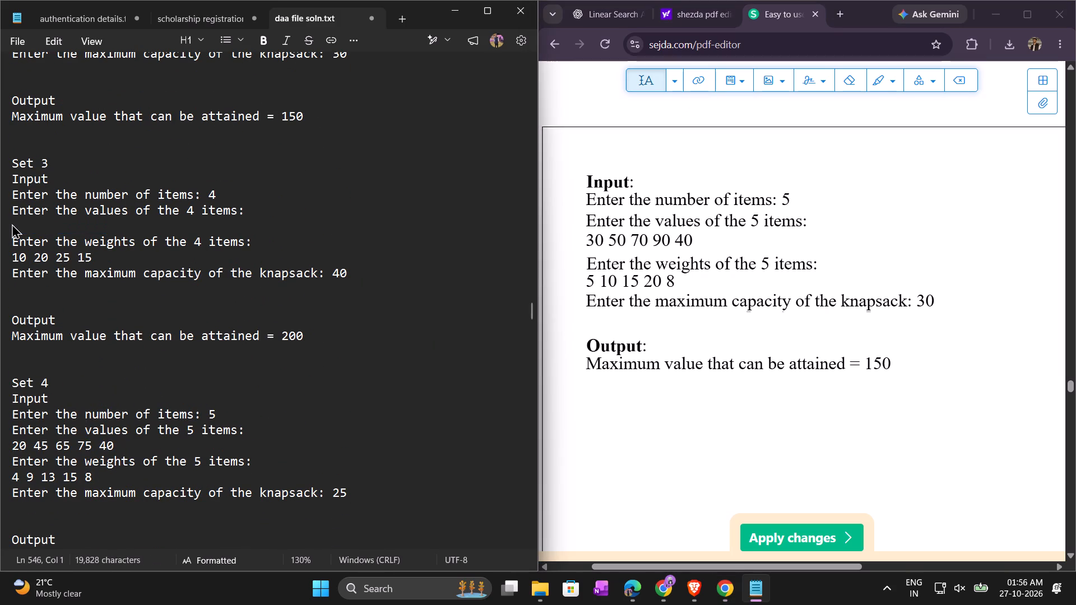
key("ctrl+z")
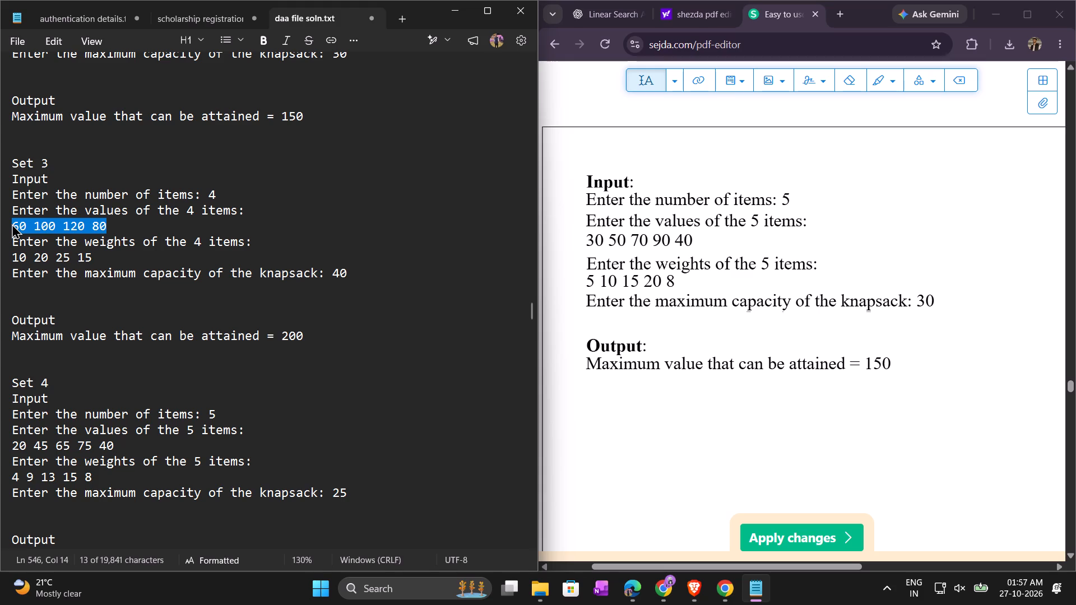
key("ctrl+c")
Replace the item weights in the experiment 7(a) Input with 10 20 25 15, copied from Set 3 in the notes.
left_click_drag(97, 254, 15, 261)
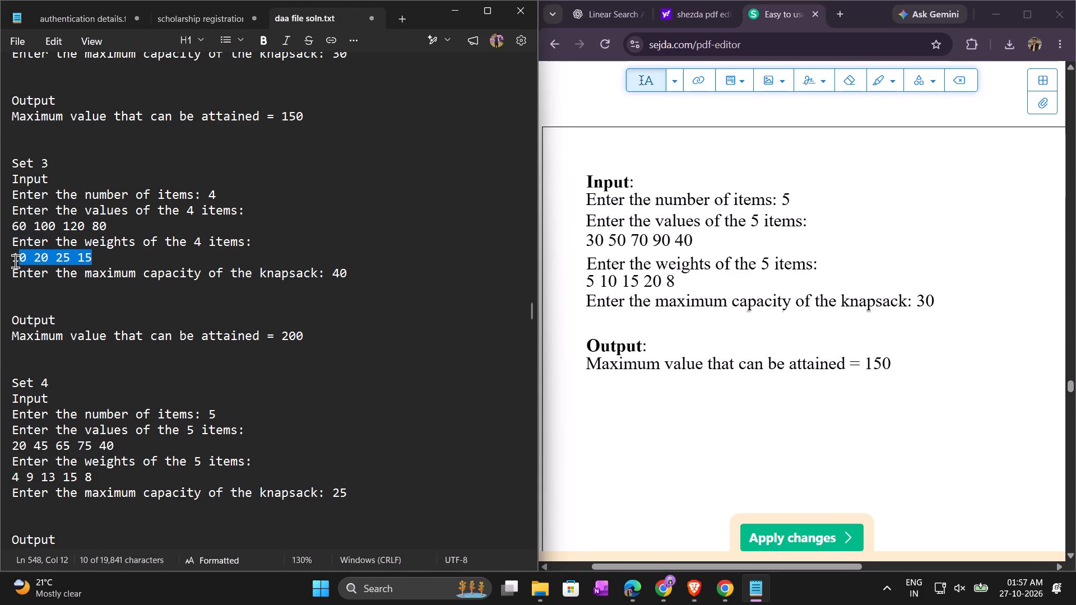
left_click_drag(15, 261, 13, 260)
key("ctrl+c")
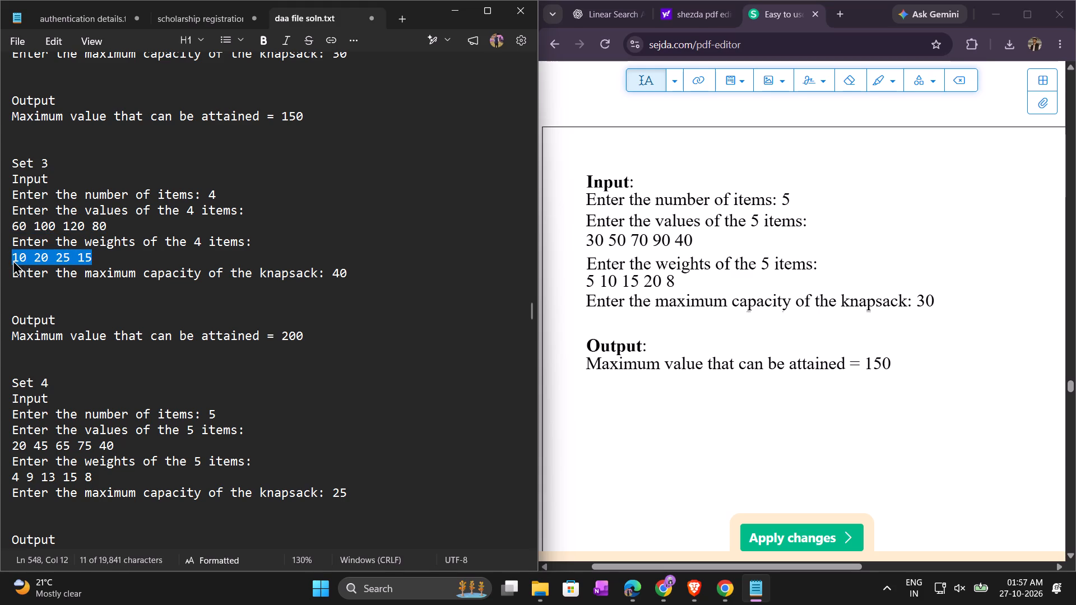
left_click(669, 278)
key("ctrl+a")
key("ctrl+v")
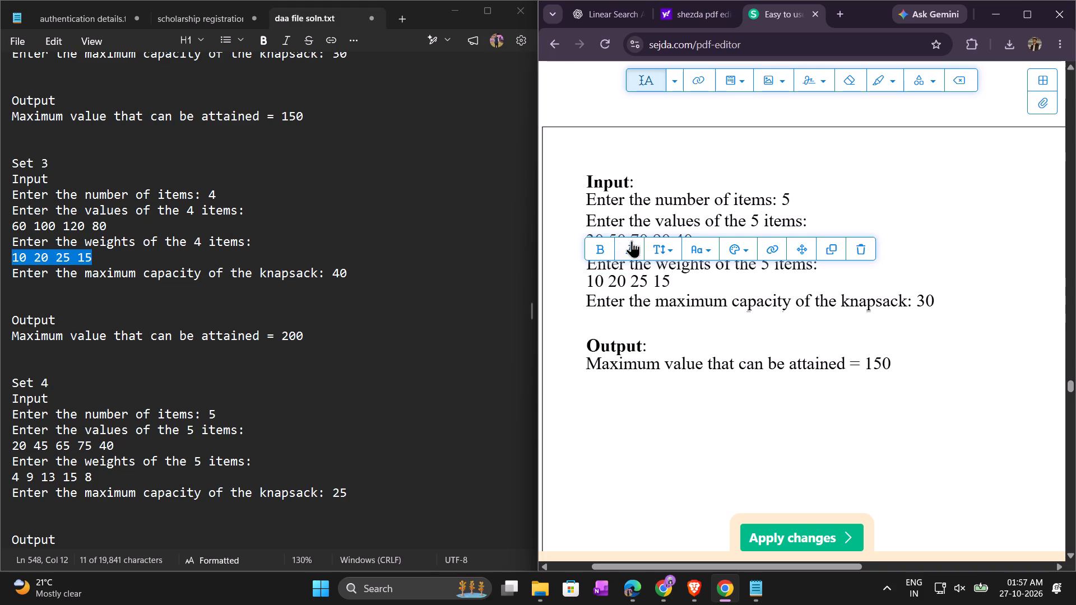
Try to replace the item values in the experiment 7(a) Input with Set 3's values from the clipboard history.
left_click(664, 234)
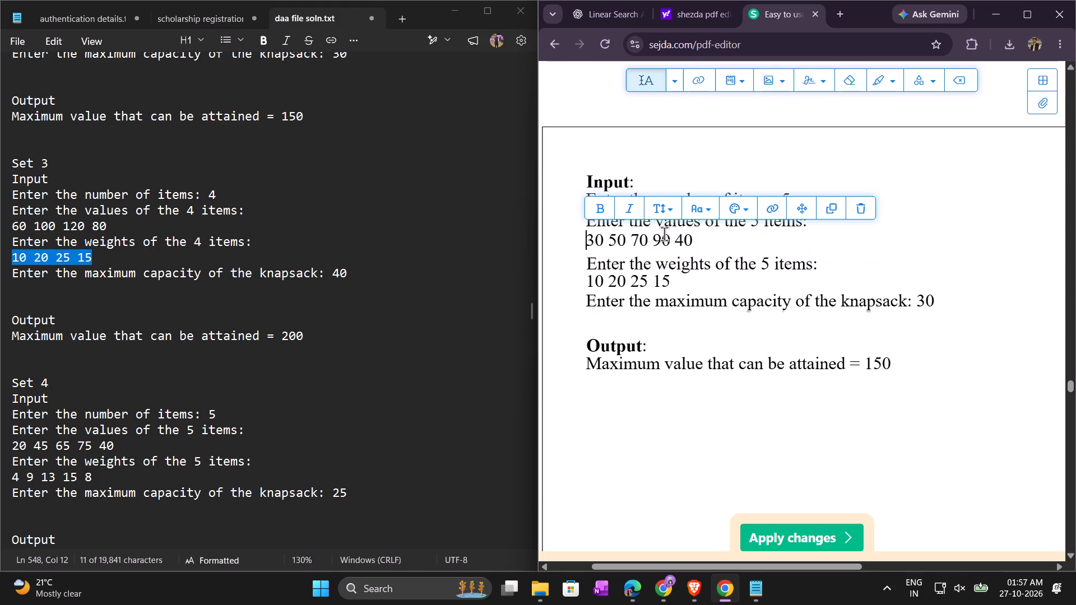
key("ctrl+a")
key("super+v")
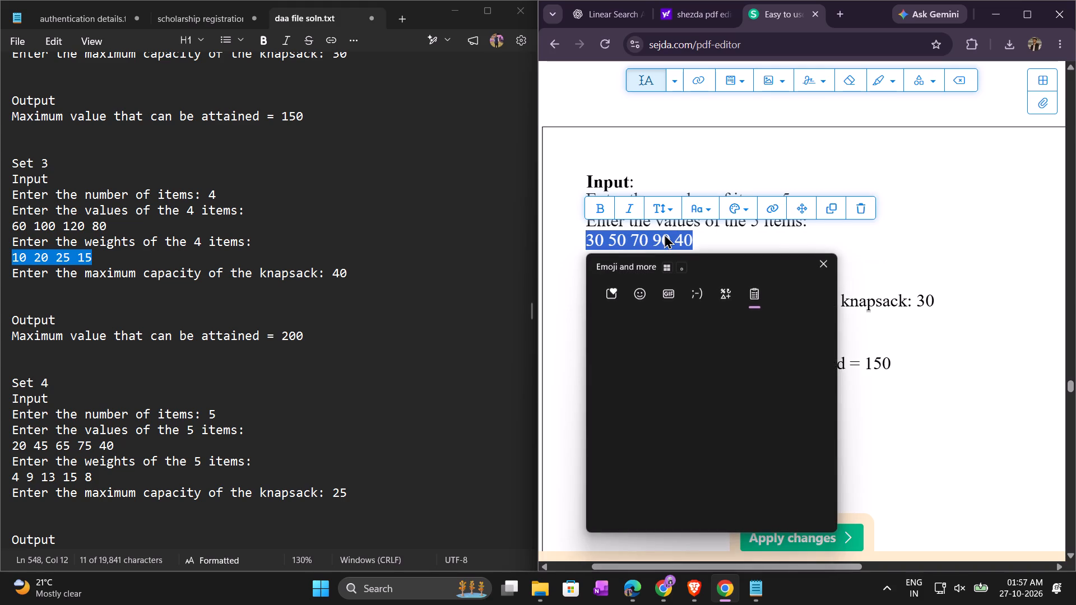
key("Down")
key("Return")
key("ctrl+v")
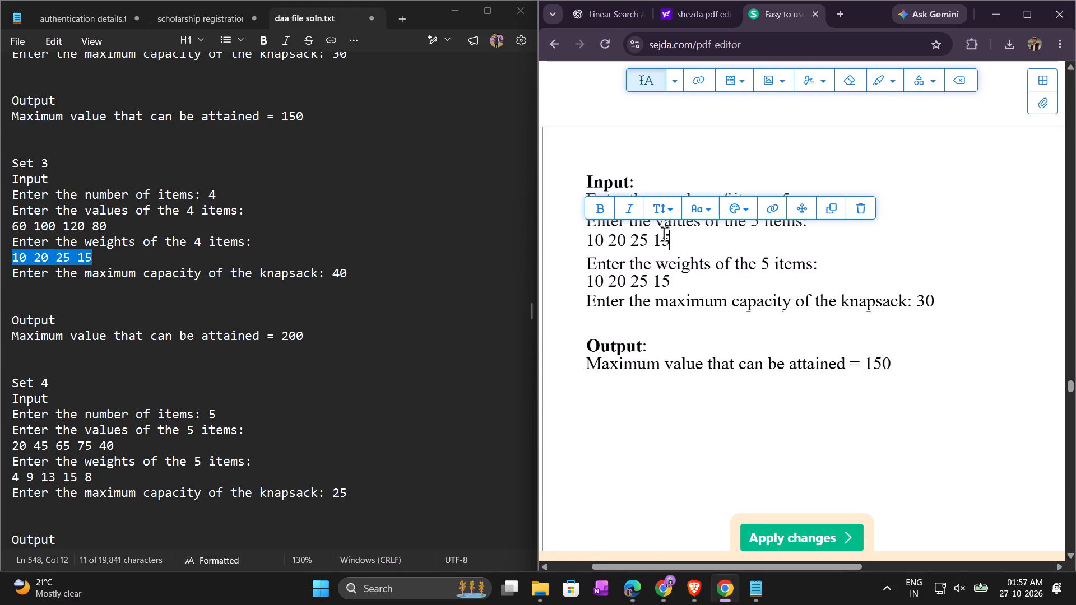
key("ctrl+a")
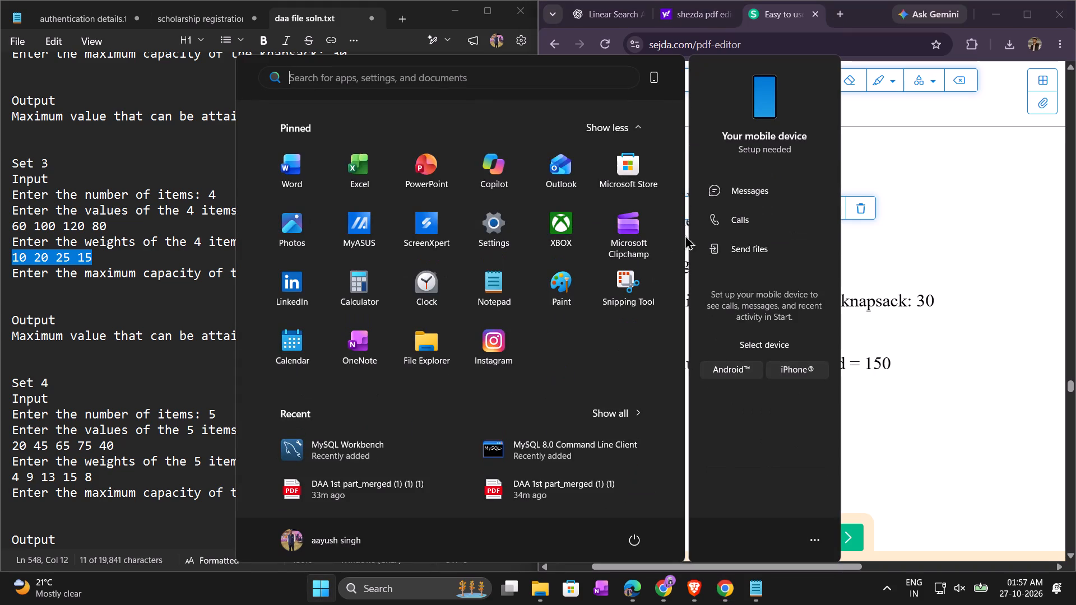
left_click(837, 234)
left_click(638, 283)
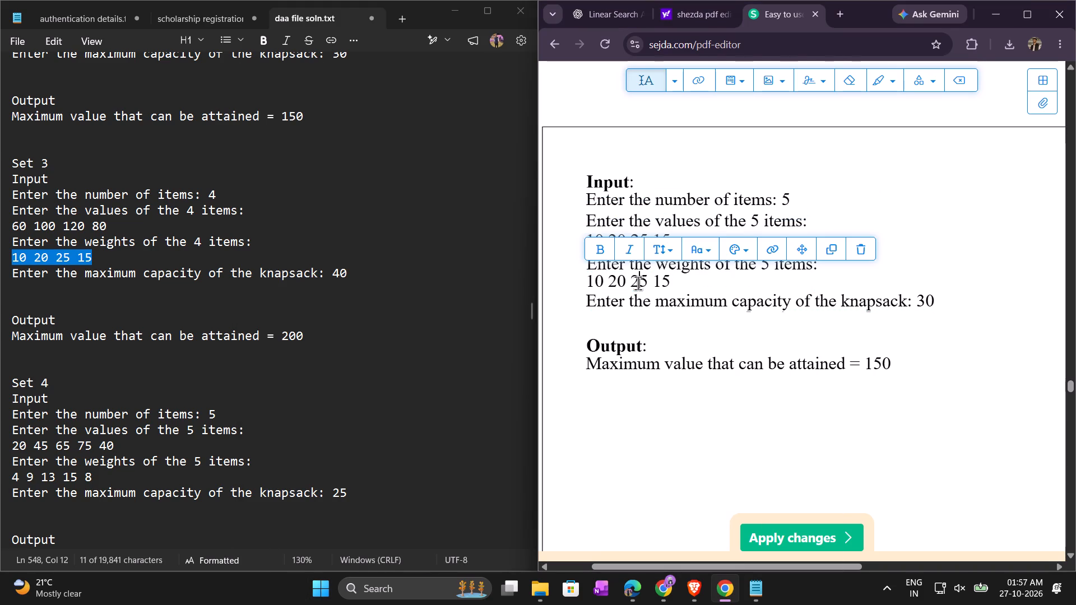
left_click(632, 232)
key("ctrl+a")
key("super+v")
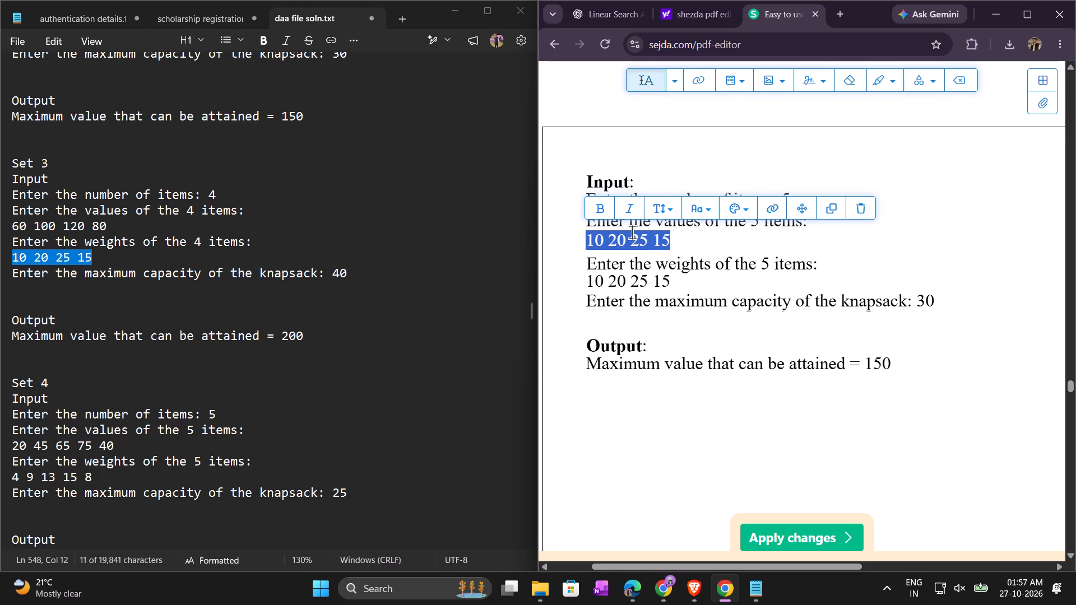
key("Down")
key("Return")
key("ctrl+v")
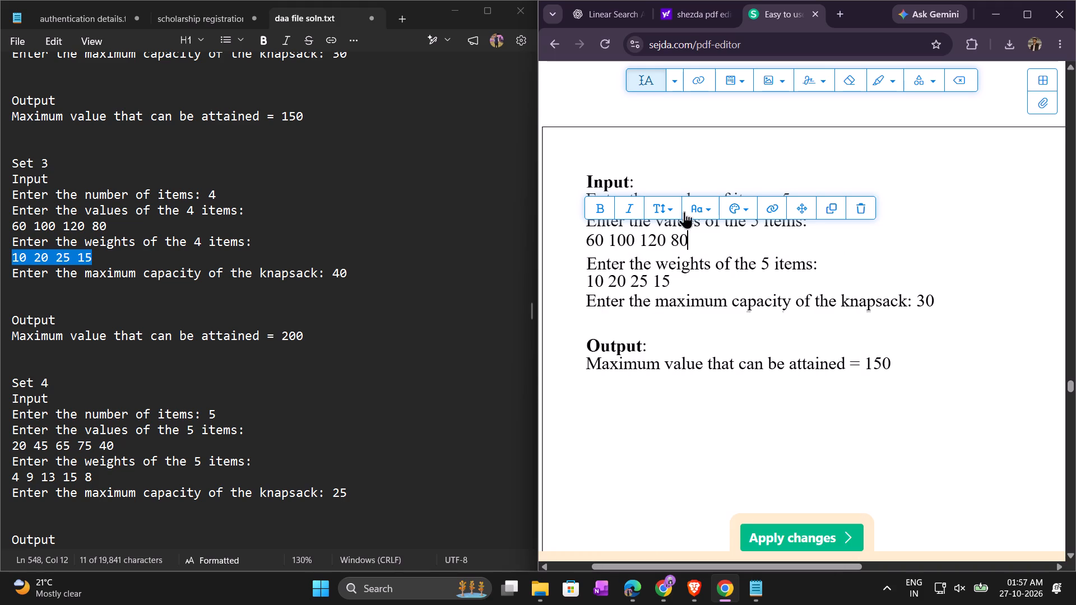
Set the item count to 4 in the weights, number of items and values prompts of the Input.
left_click(773, 263)
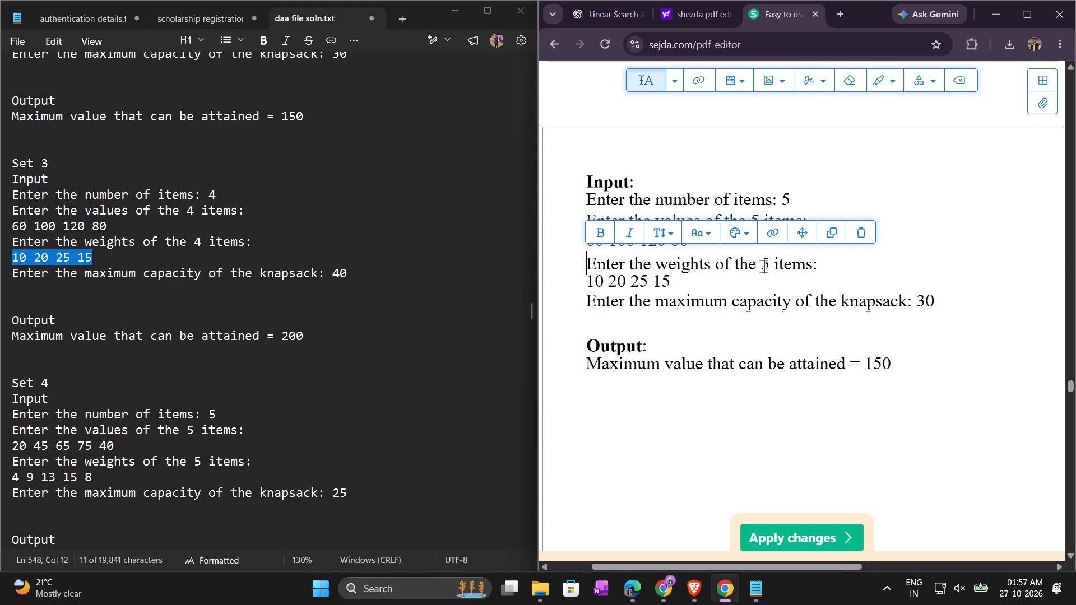
left_click(768, 266)
key("BackSpace")
key("4")
left_click(789, 196)
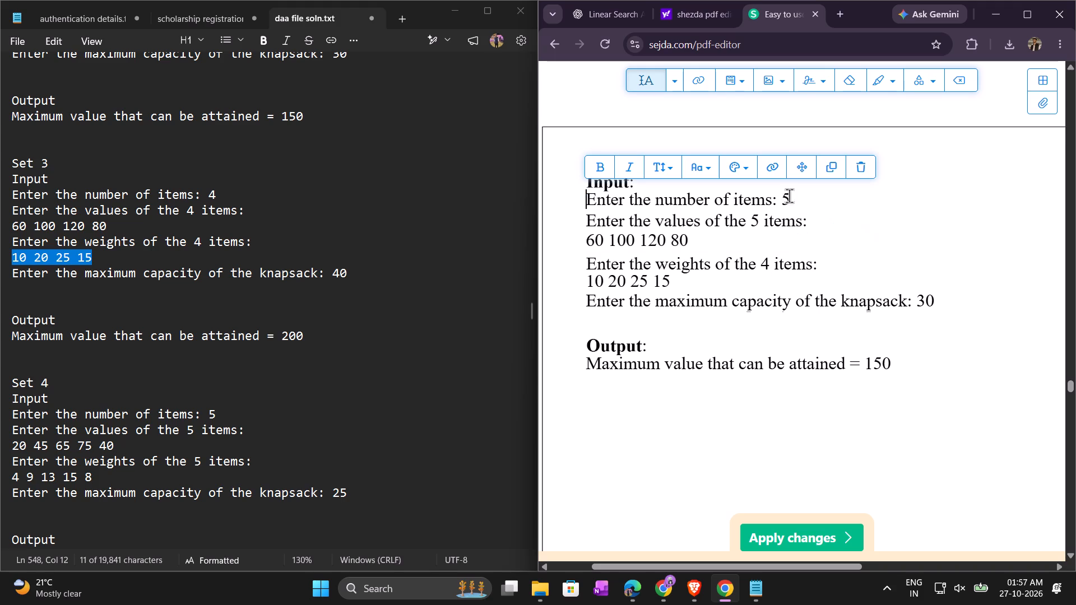
left_click(789, 199)
key("BackSpace")
key("4")
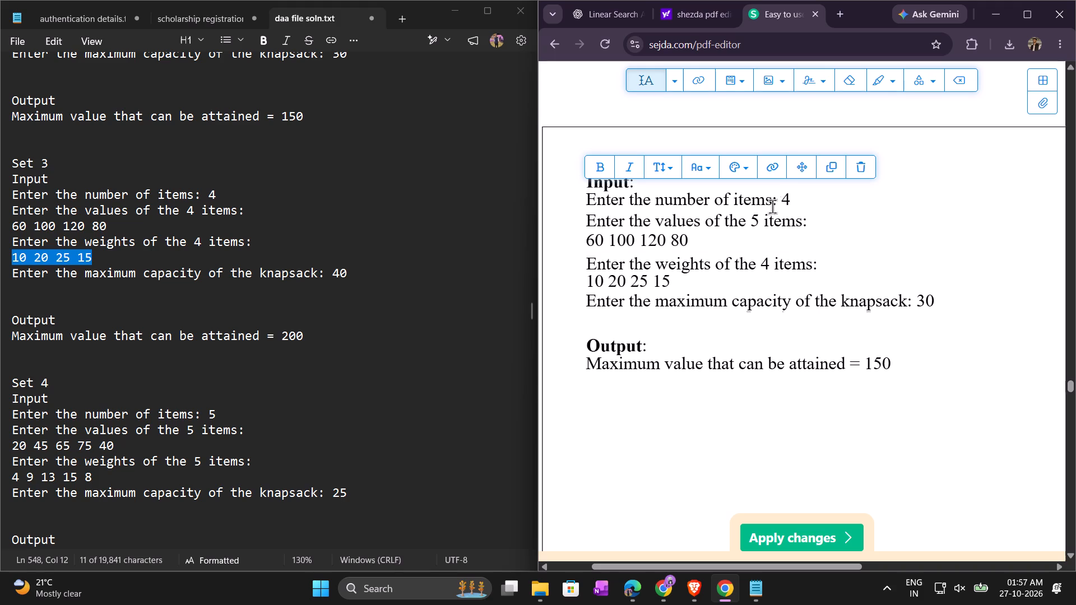
left_click(759, 218)
left_click(759, 218)
key("BackSpace")
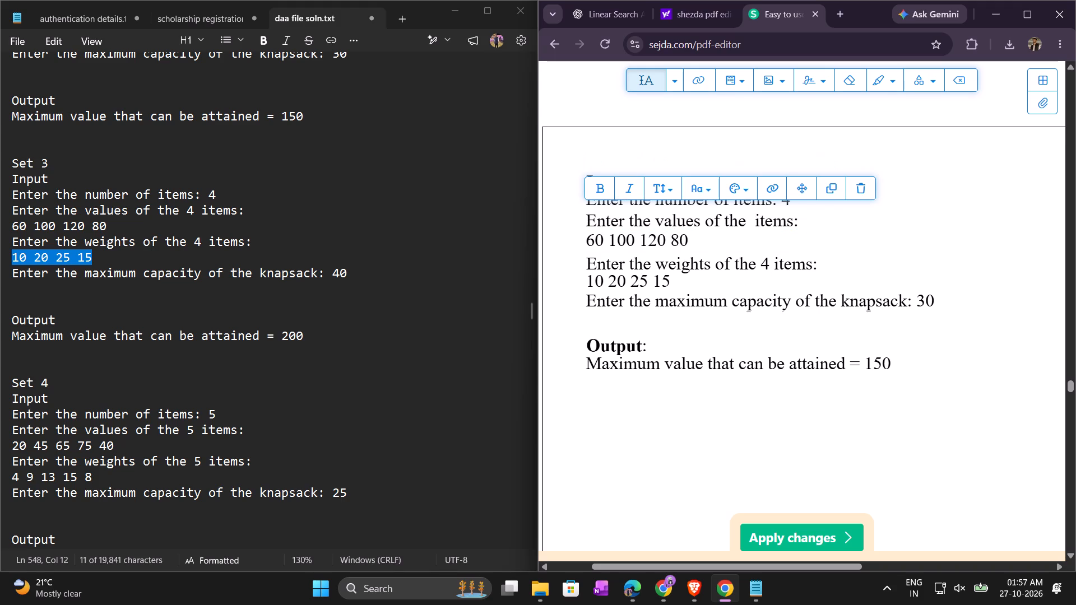
key("4")
Set the maximum capacity of the knapsack to 40 in the Input.
left_click(926, 298)
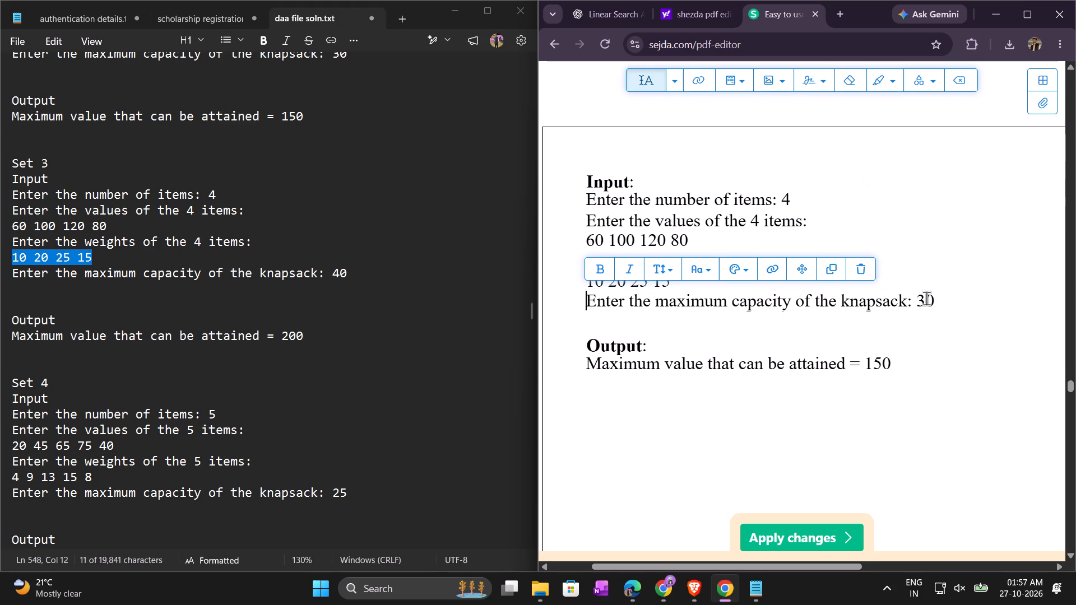
left_click(922, 298)
key("BackSpace")
key("4")
Set the maximum value that can be attained to 200 in the experiment 7(a) Output.
double_click(879, 363)
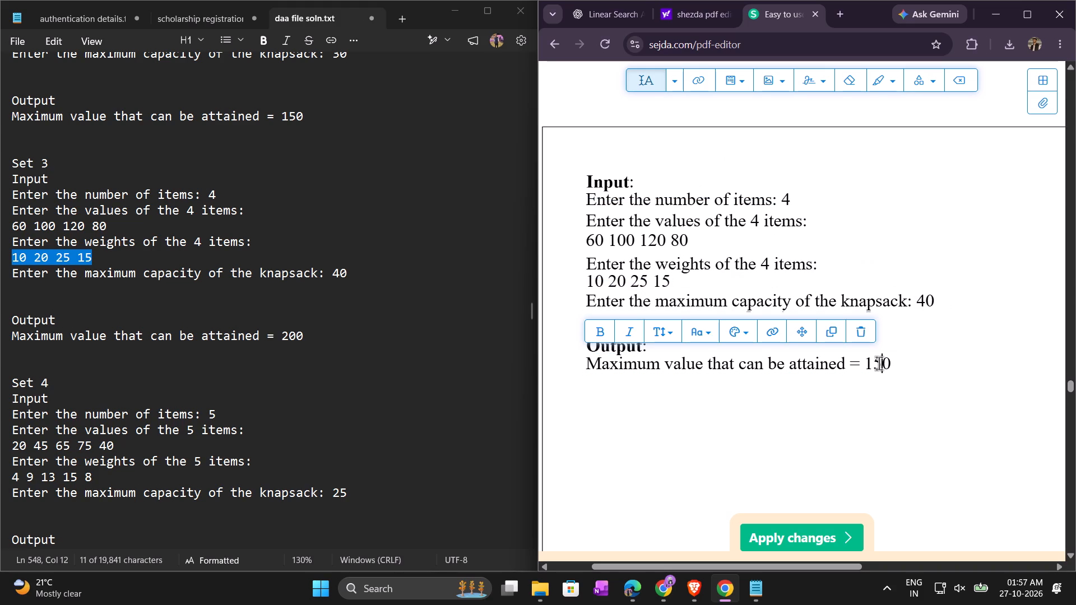
key("BackSpace")
key("BackSpace")
type("20")
Replace the first string in the PDF's LCS Input with HELLO, copied from experiment 7(b) Set 3 in the notes.
scroll(810, 396, "down", 5)
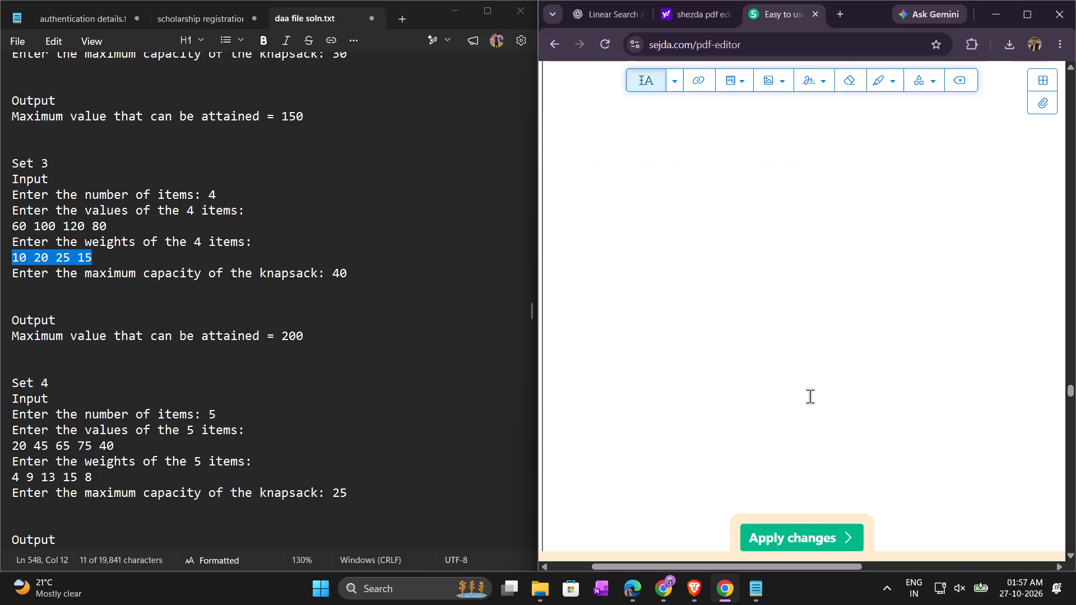
scroll(810, 396, "down", 5)
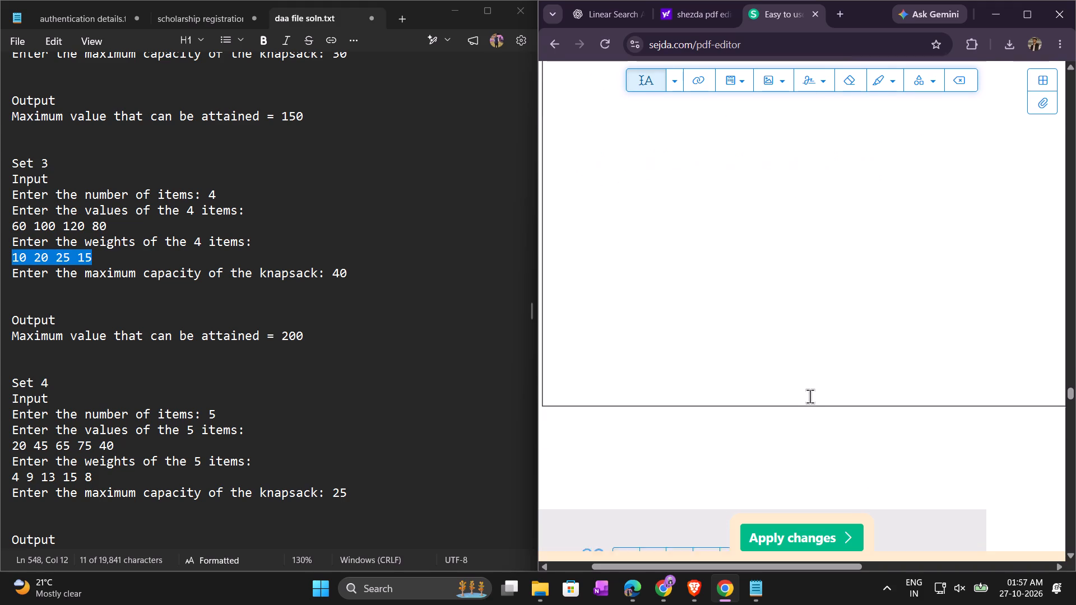
scroll(810, 396, "down", 4)
scroll(810, 396, "up", 1)
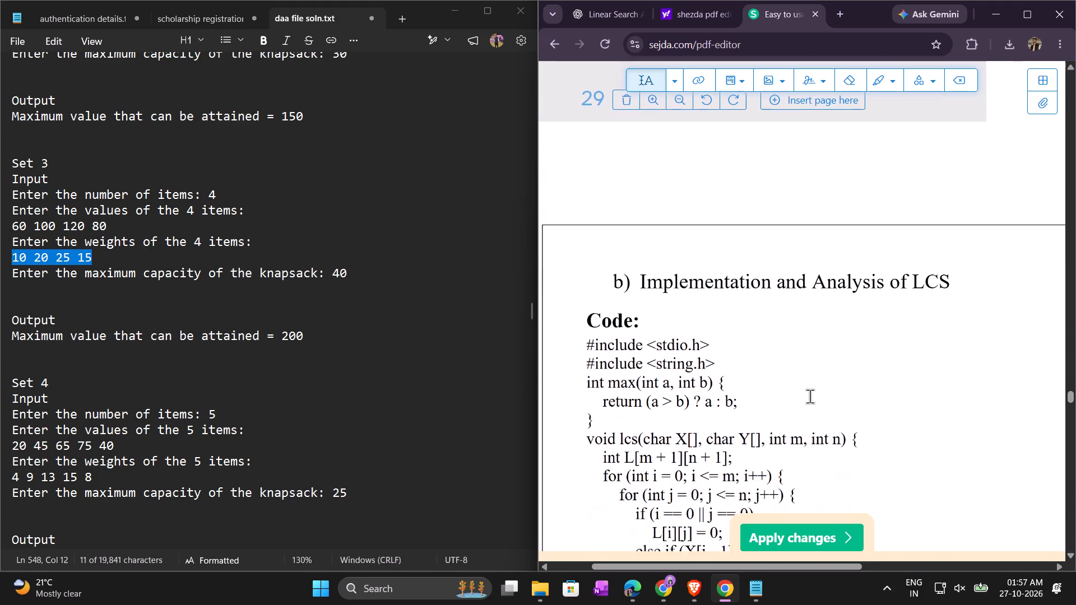
scroll(810, 396, "up", 1)
scroll(810, 396, "down", 7)
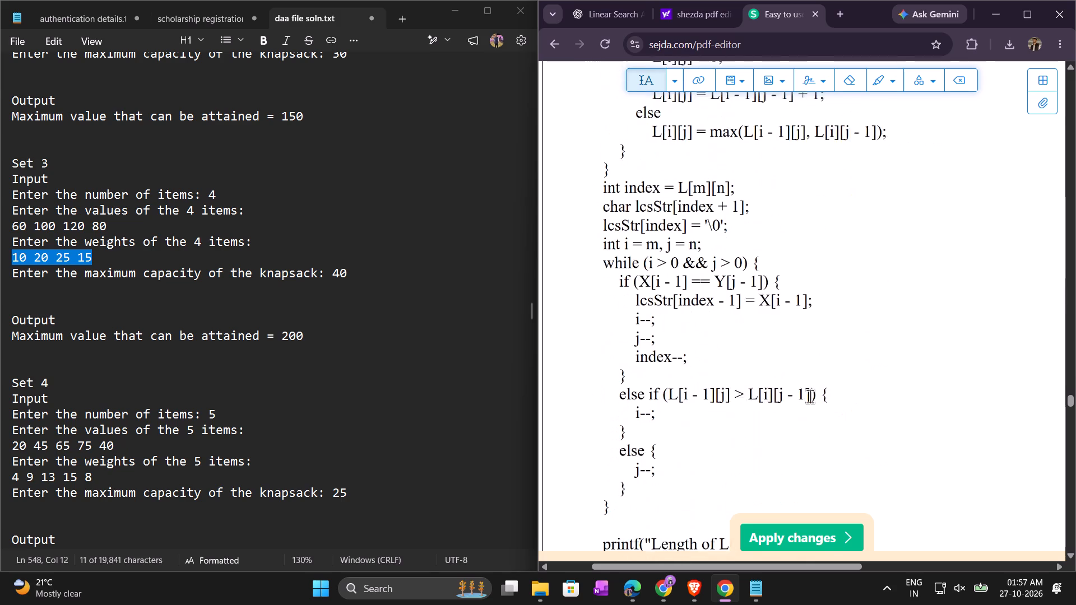
scroll(810, 396, "down", 9)
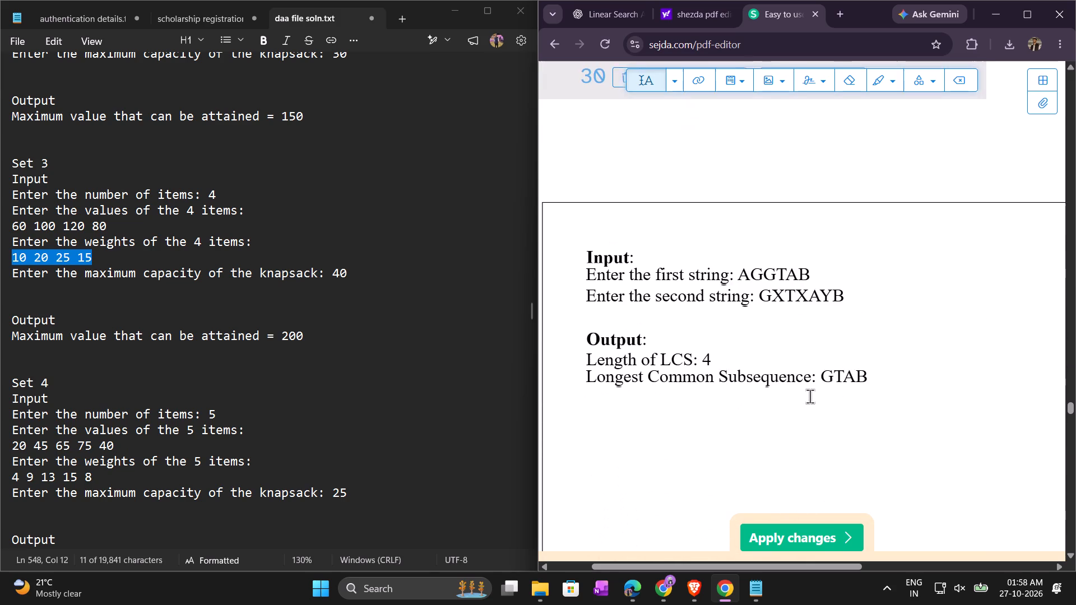
scroll(810, 396, "down", 2)
scroll(426, 451, "down", 2)
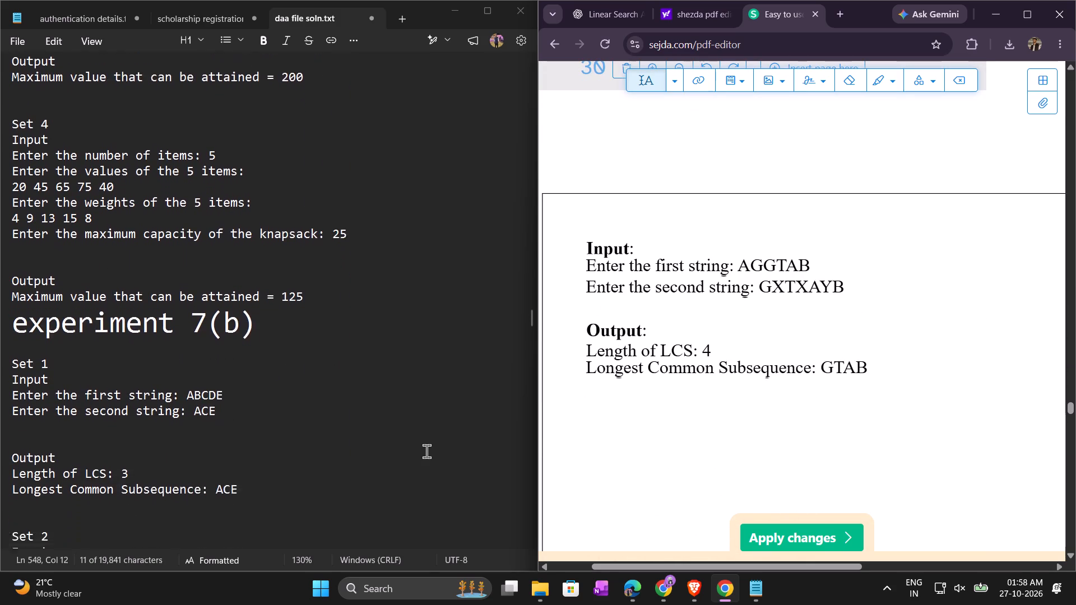
scroll(426, 451, "down", 2)
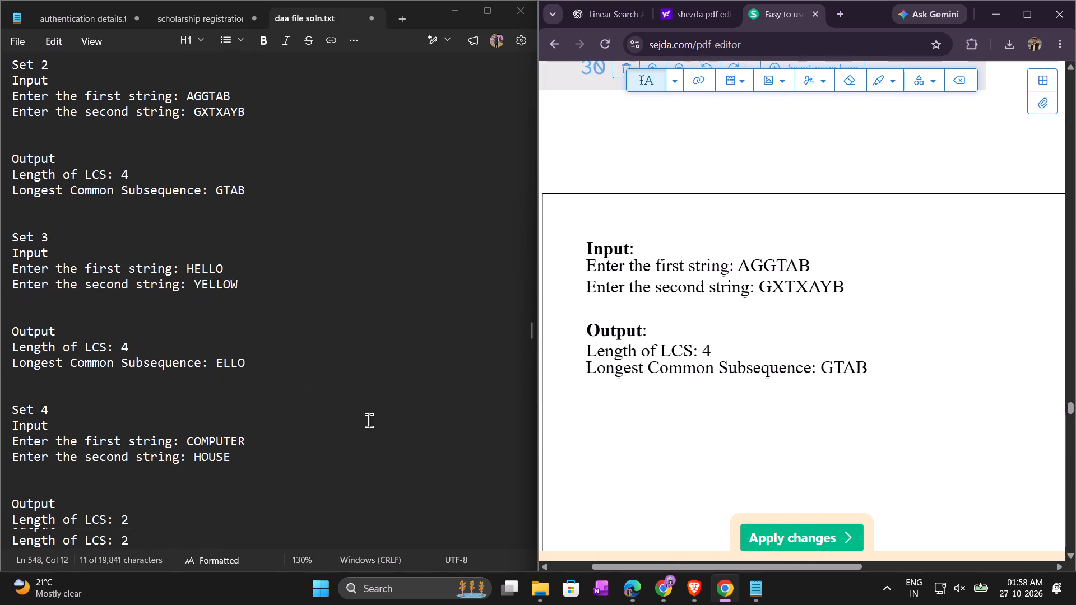
left_click_drag(186, 266, 234, 270)
key("ctrl+c")
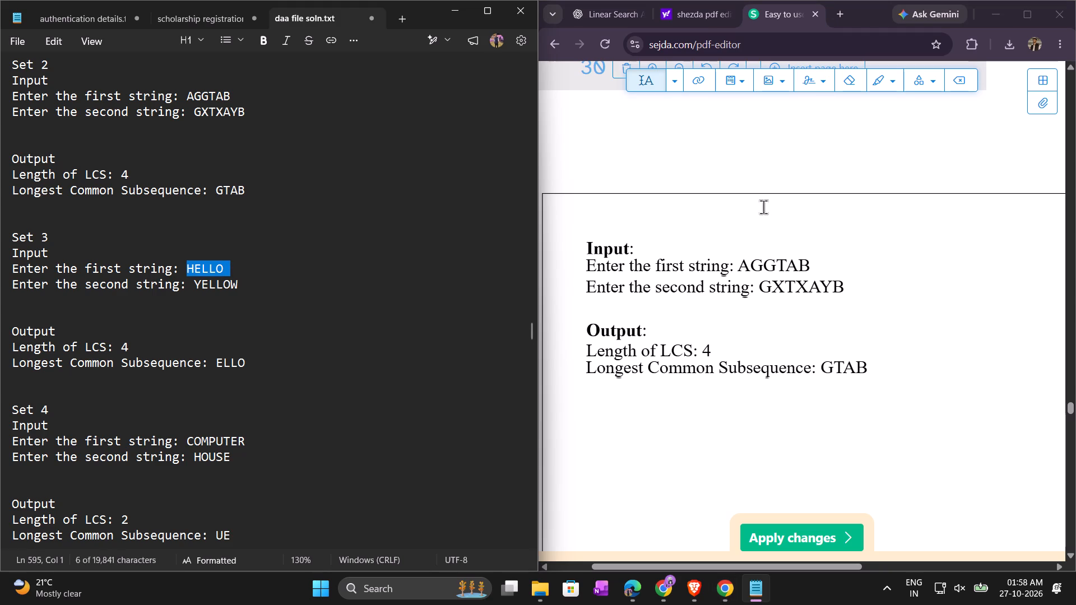
left_click(731, 257)
left_click_drag(740, 265, 744, 265)
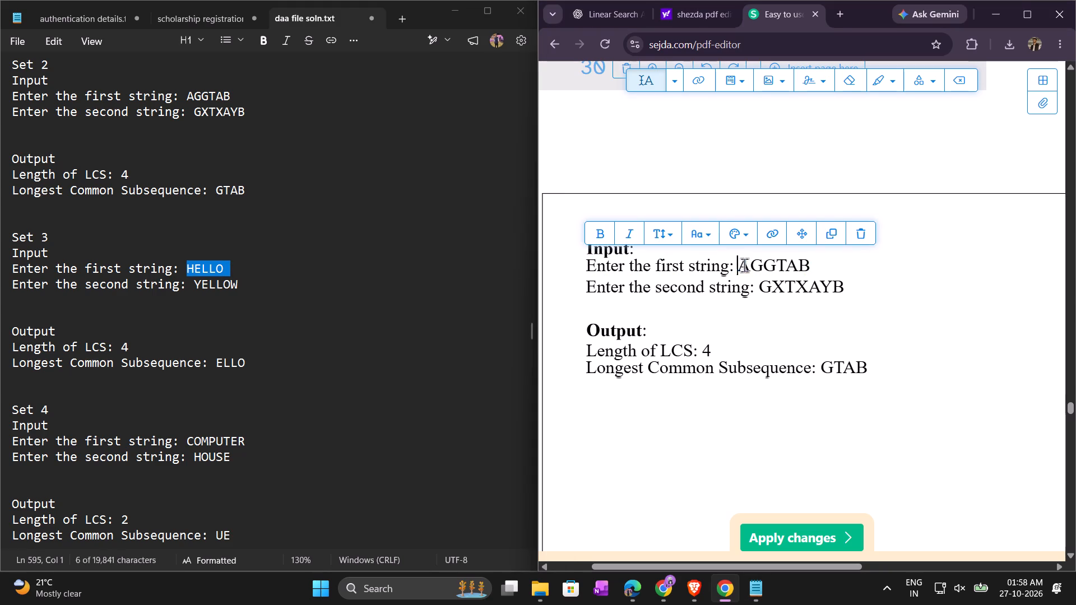
left_click_drag(744, 265, 819, 269)
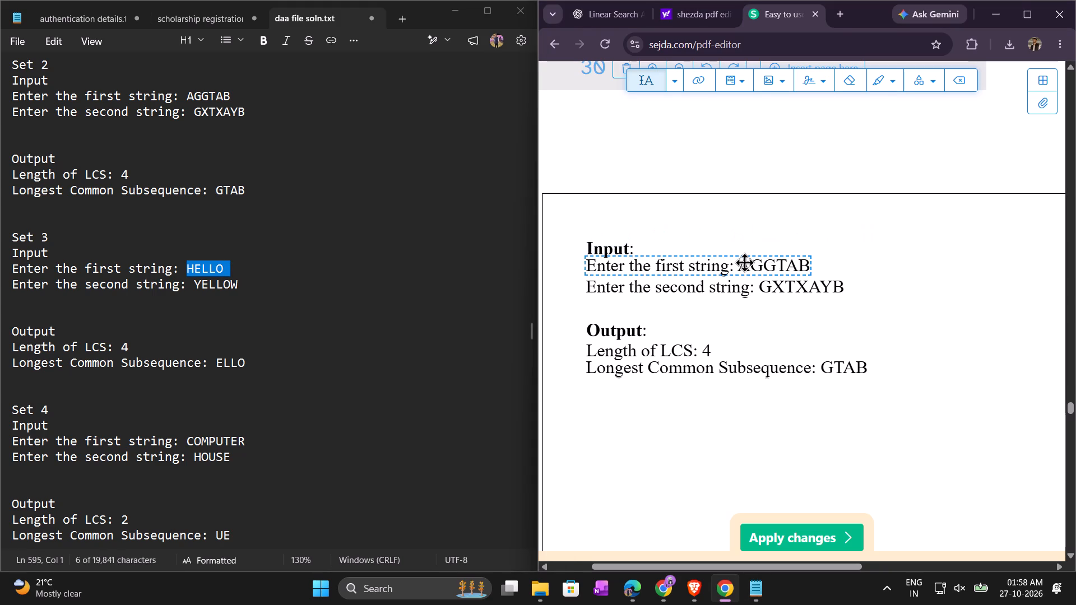
left_click(744, 263)
left_click(744, 263)
left_click_drag(737, 264, 794, 267)
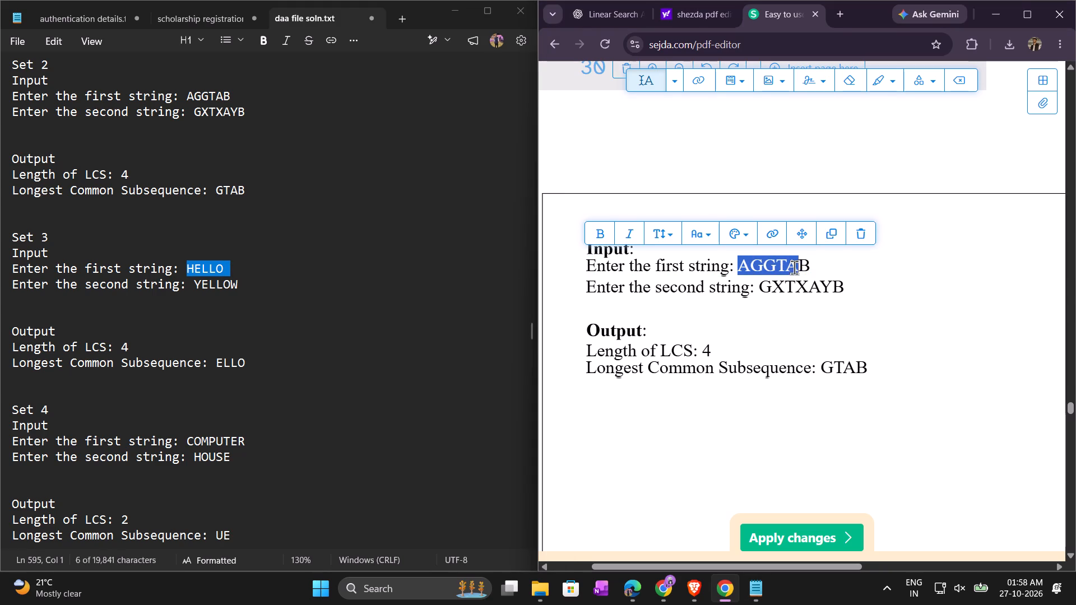
left_click_drag(794, 267, 805, 268)
key("ctrl+v")
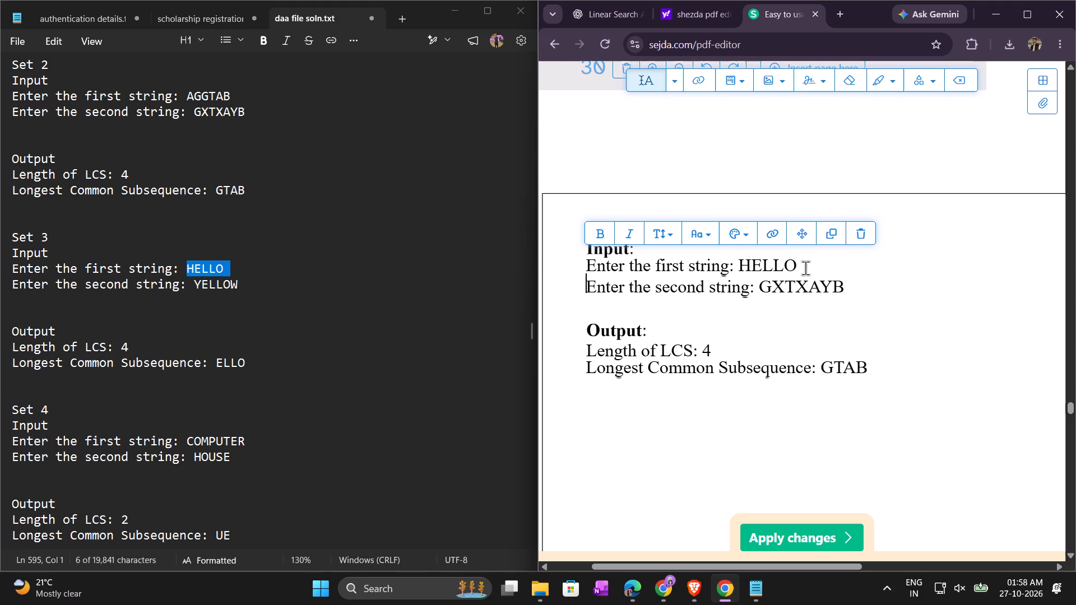
Replace the second string in the LCS Input with YELLOW, copied from Set 3 in the notes.
left_click_drag(245, 285, 191, 285)
key("ctrl+c")
key("ctrl+x")
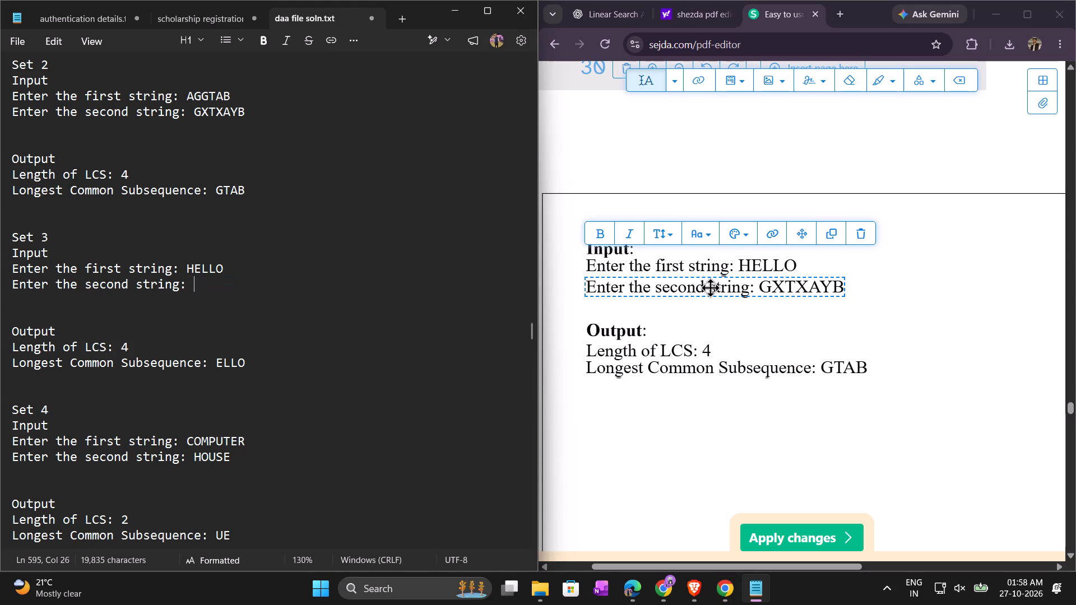
key("ctrl+z")
key("ctrl+c")
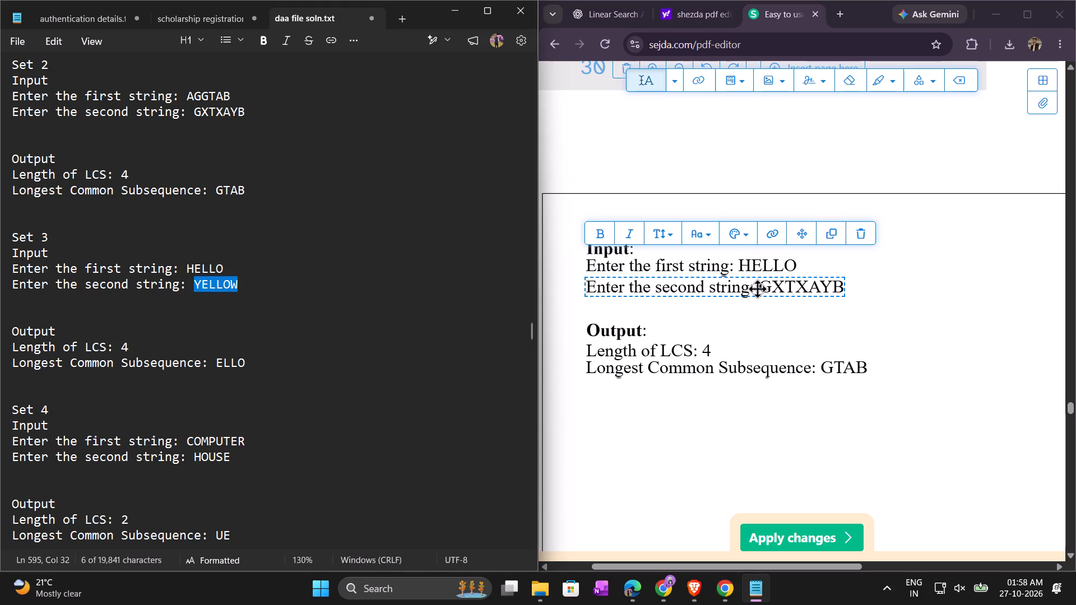
double_click(757, 288)
left_click(757, 288)
left_click_drag(757, 288, 834, 290)
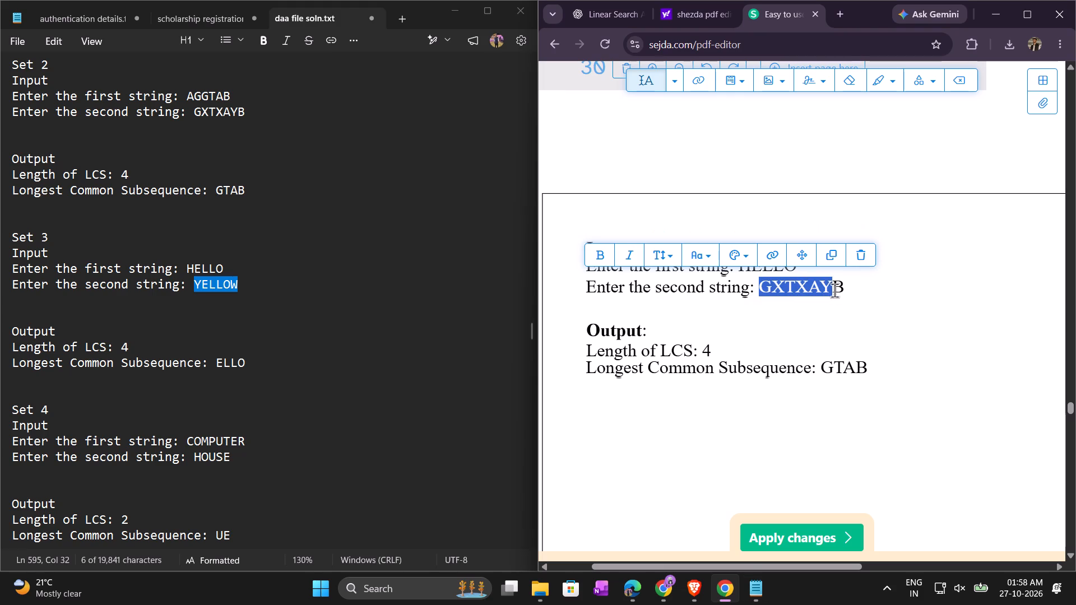
left_click_drag(834, 290, 839, 291)
key("ctrl+v")
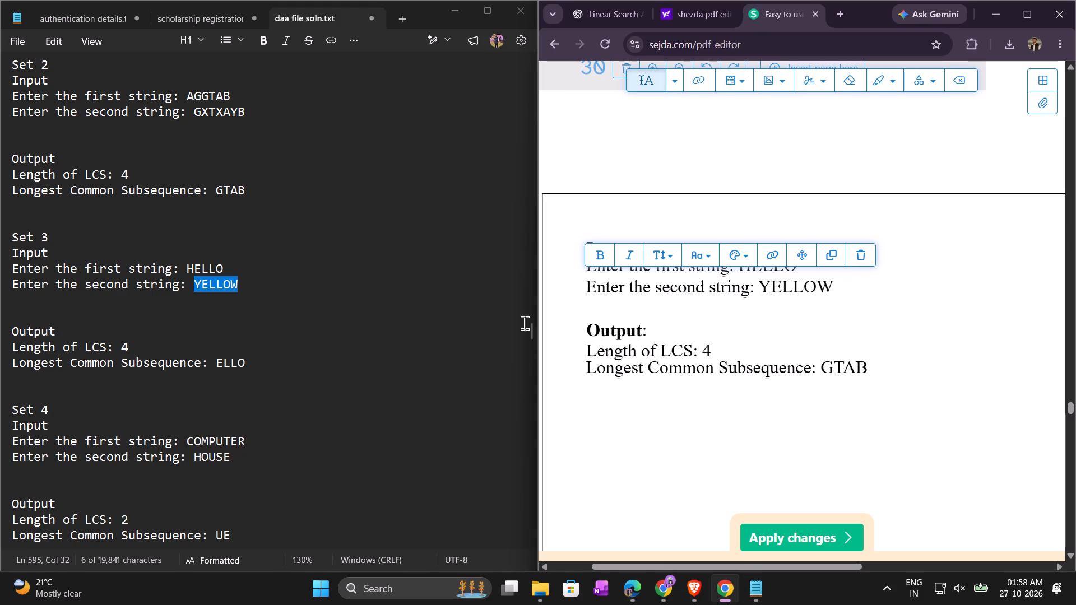
Replace the longest common subsequence in the PDF's LCS Output with ELLO, copied from experiment 7(b) Set 3 in the notes.
left_click_drag(217, 360, 256, 364)
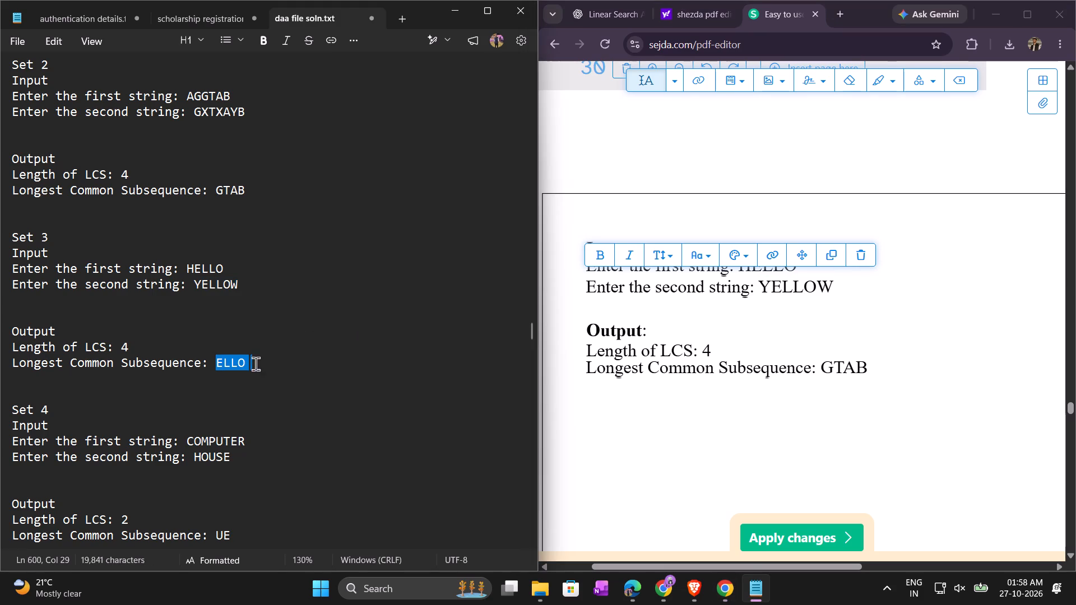
left_click_drag(256, 364, 266, 365)
key("ctrl+c")
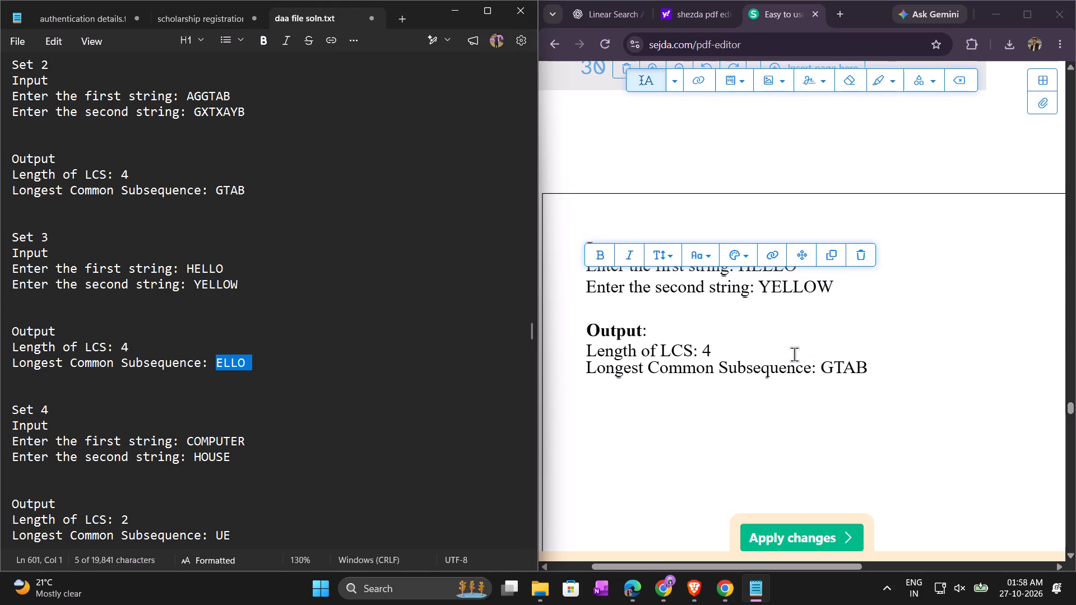
left_click(818, 367)
left_click_drag(824, 370, 865, 368)
key("ctrl+v")
Set the number of vertices to 5 in the PDF's Kruskal MST Input, following experiment 8(a) Set 3 in the notes.
scroll(729, 412, "down", 2)
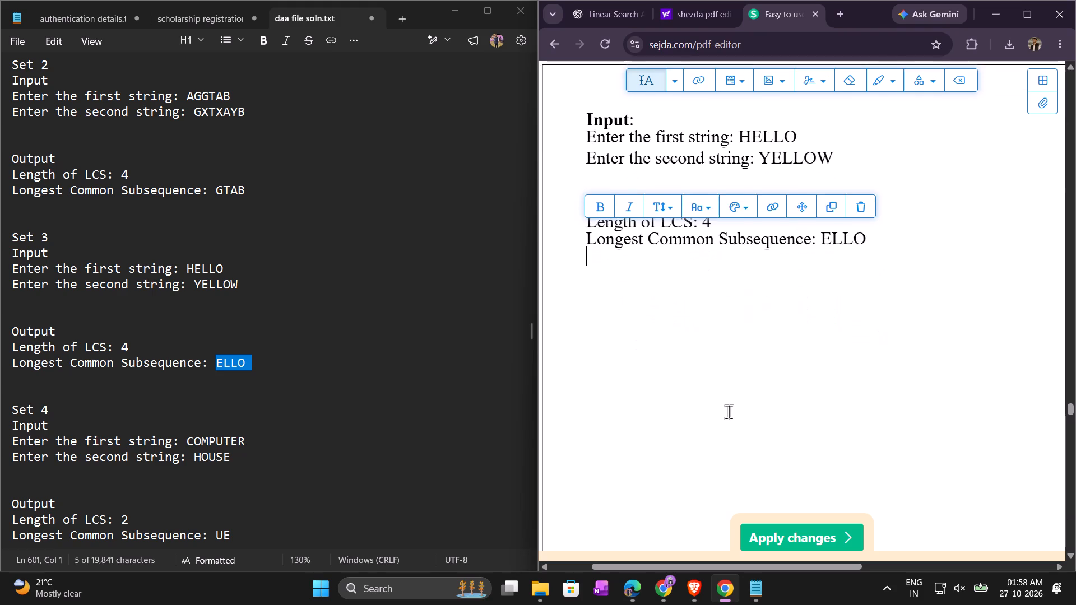
scroll(729, 412, "down", 10)
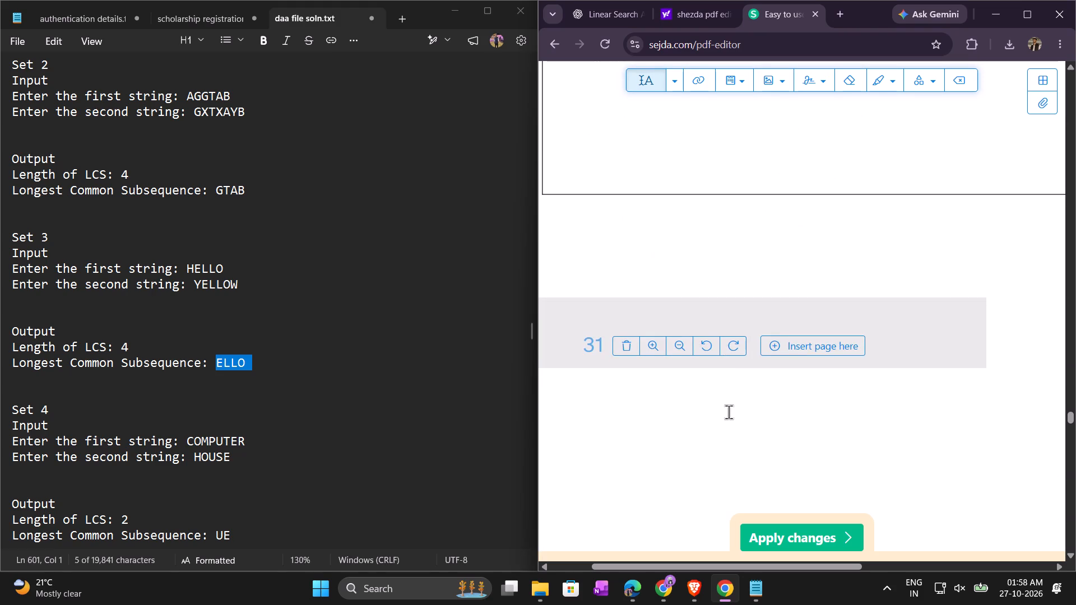
scroll(729, 412, "down", 9)
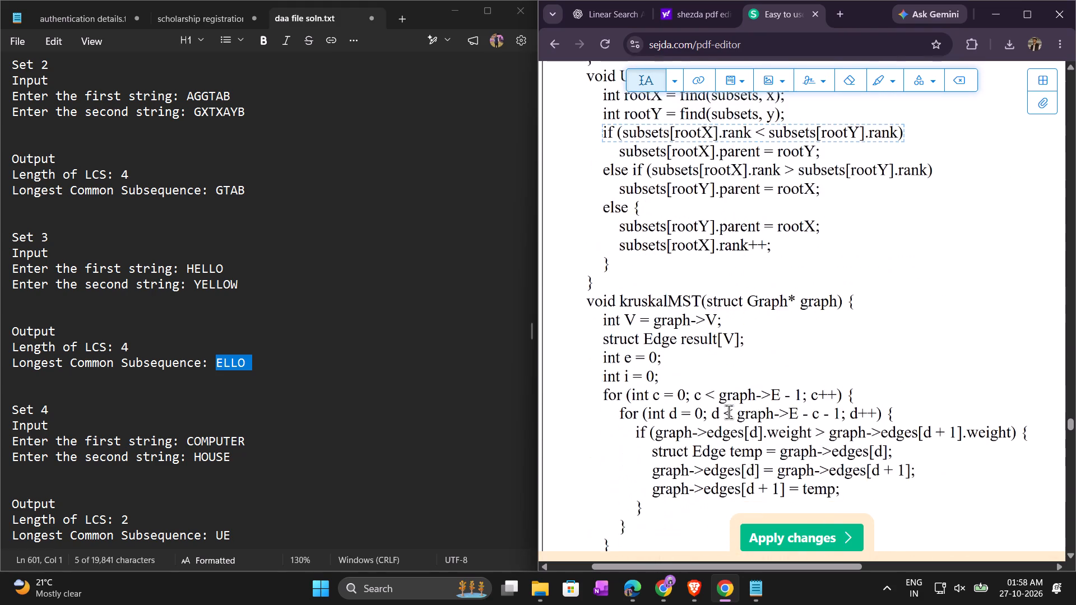
scroll(729, 412, "down", 9)
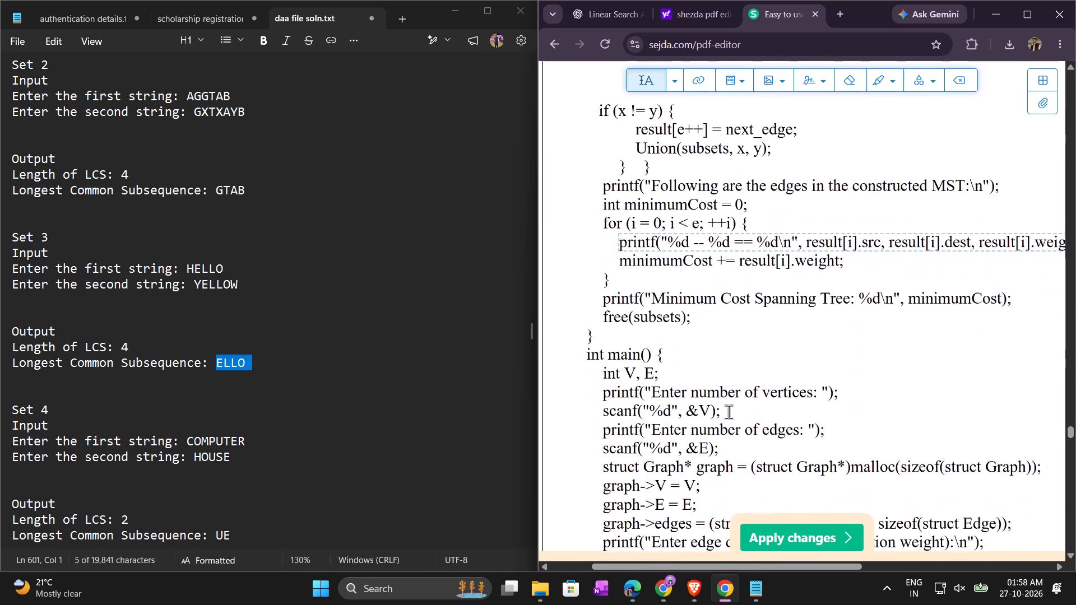
scroll(729, 412, "down", 6)
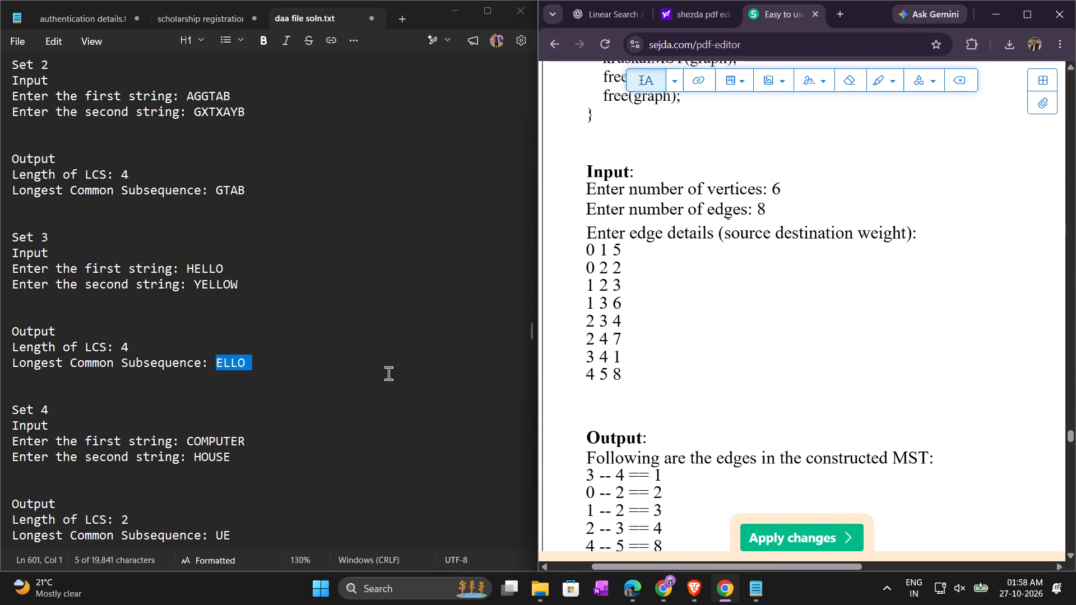
scroll(357, 387, "down", 1)
scroll(286, 441, "down", 1)
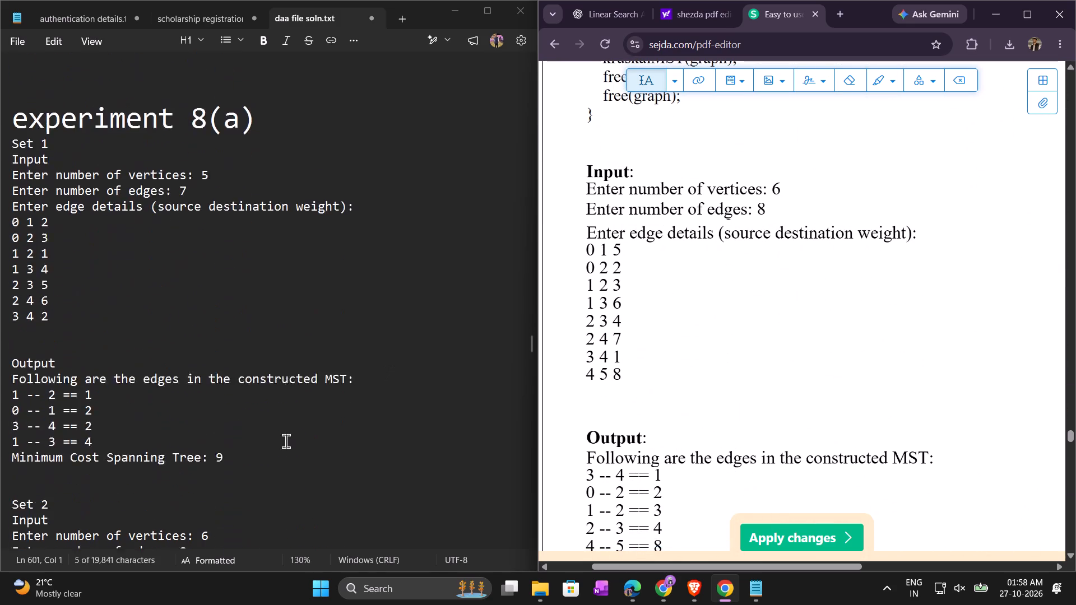
scroll(286, 441, "down", 2)
scroll(286, 441, "up", 1)
scroll(286, 441, "down", 1)
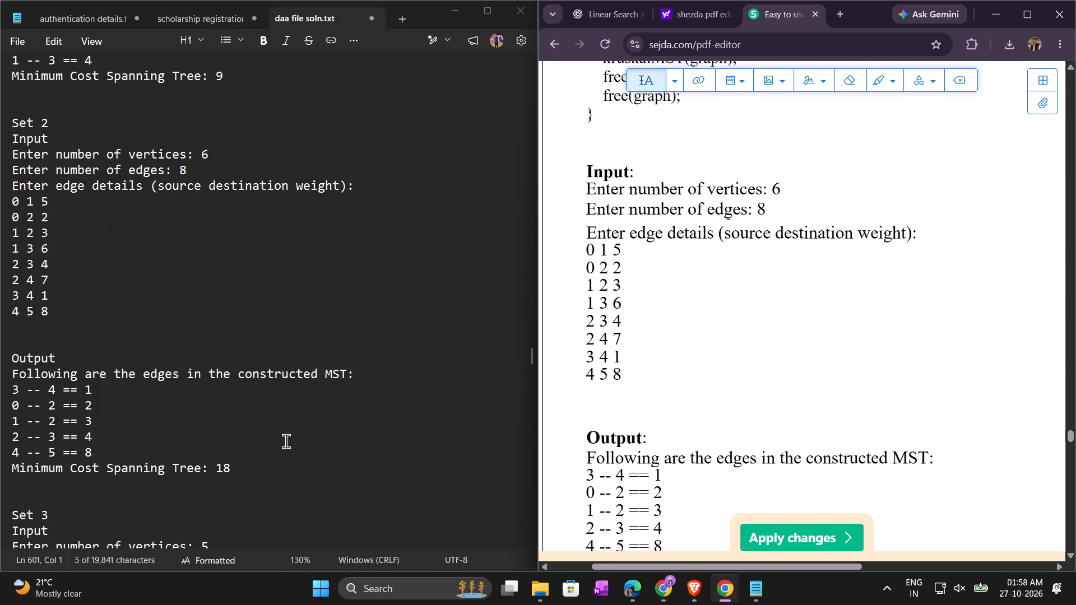
scroll(286, 441, "down", 1)
scroll(217, 403, "down", 1)
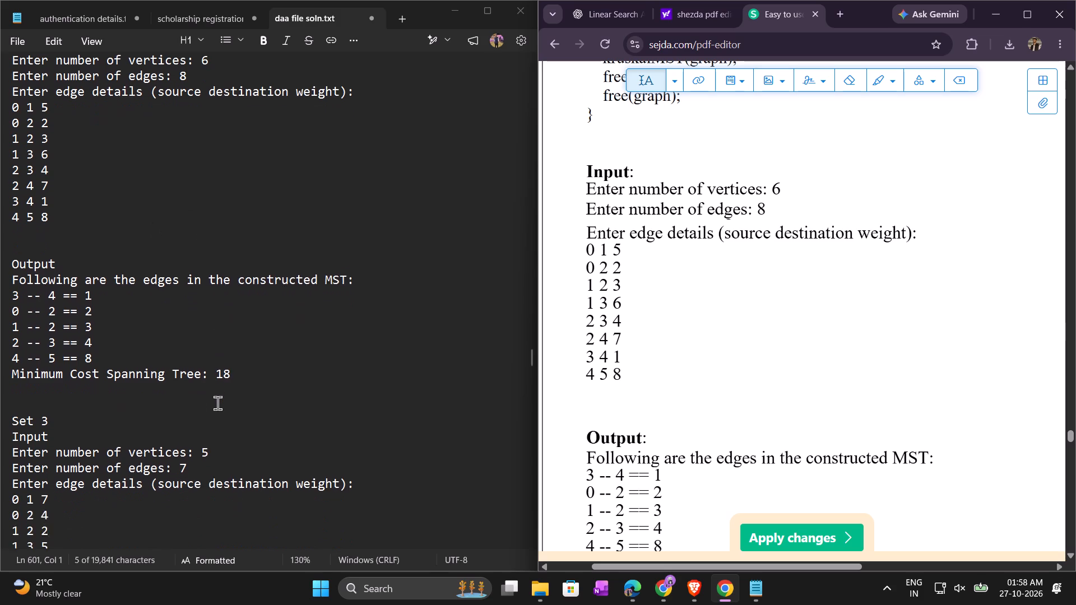
scroll(217, 403, "down", 1)
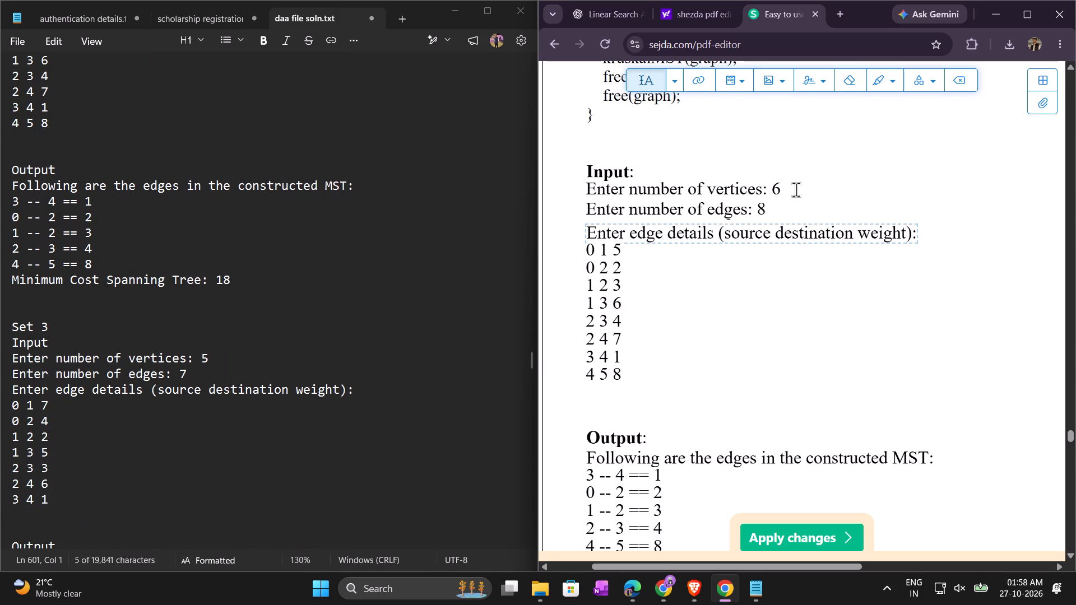
left_click(776, 184)
left_click(776, 184)
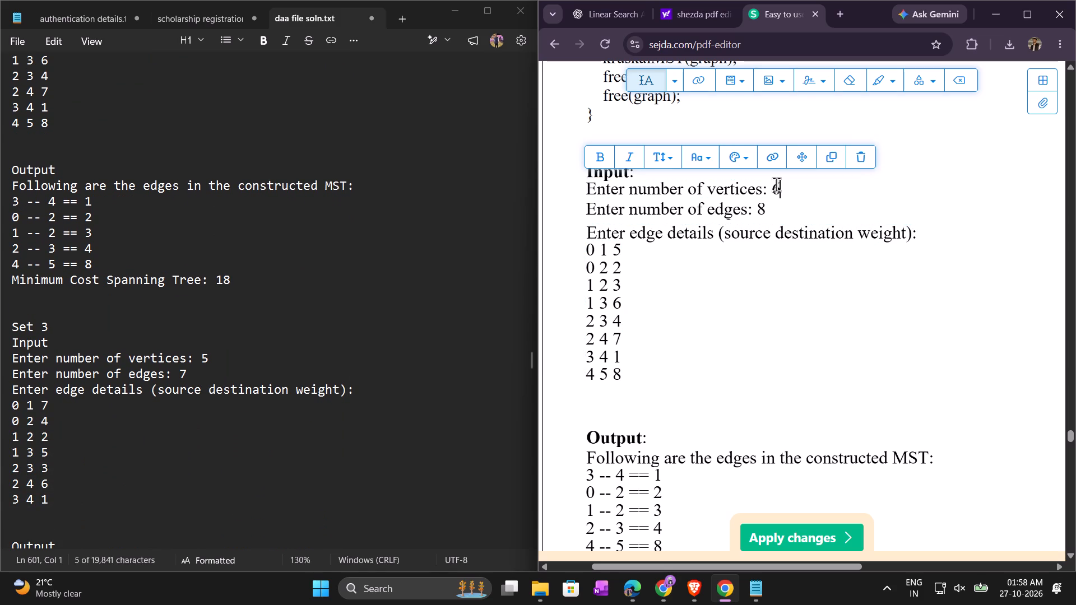
key("BackSpace")
key("5")
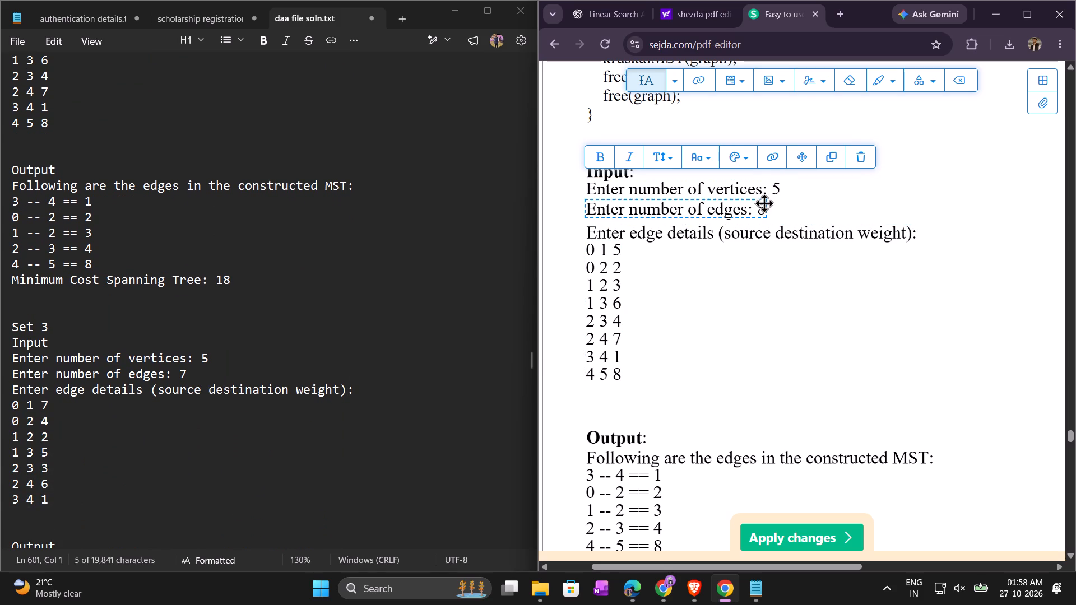
Set the number of edges to 7 in the Kruskal MST Input.
left_click(763, 203)
left_click(763, 203)
key("BackSpace")
key("7")
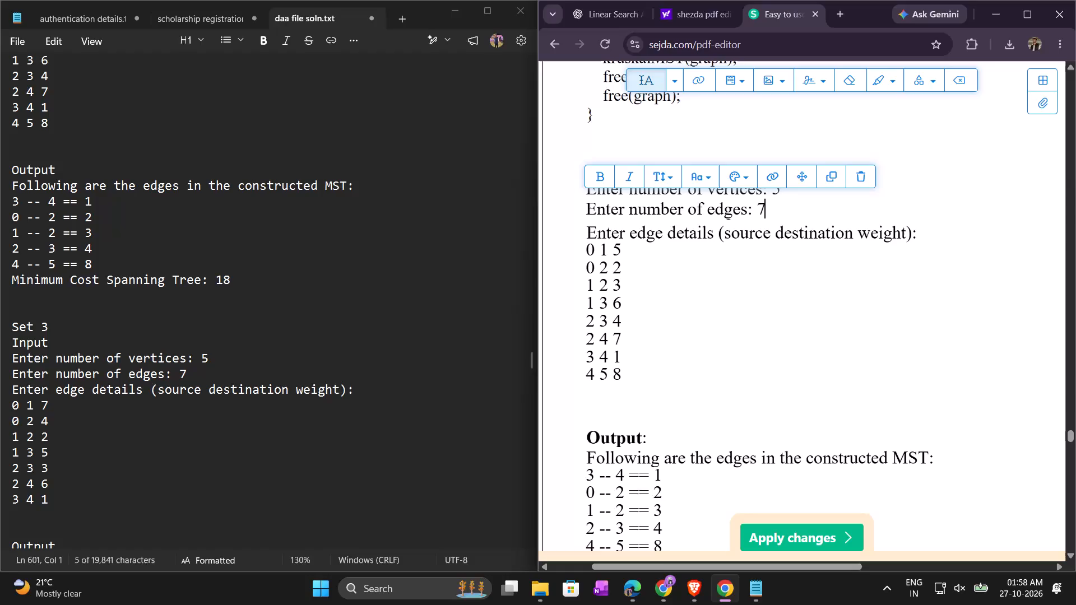
Replace the edge details in the Kruskal Input with the rows 0 1 7 through 3 4 1, copied from experiment 8(a) Set 3.
left_click_drag(55, 499, 4, 425)
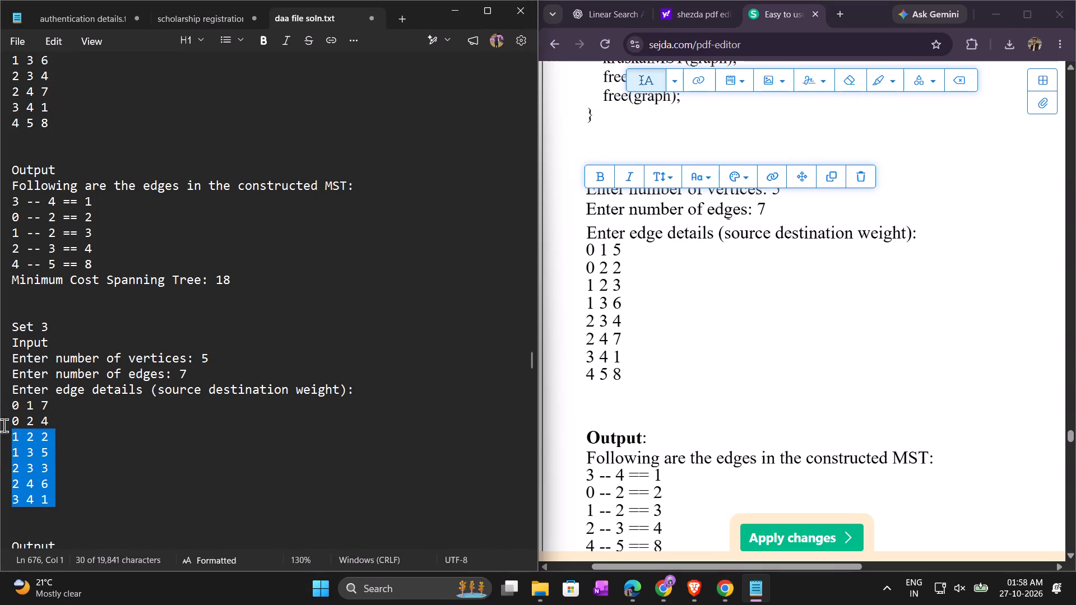
left_click_drag(4, 425, 2, 411)
key("ctrl+c")
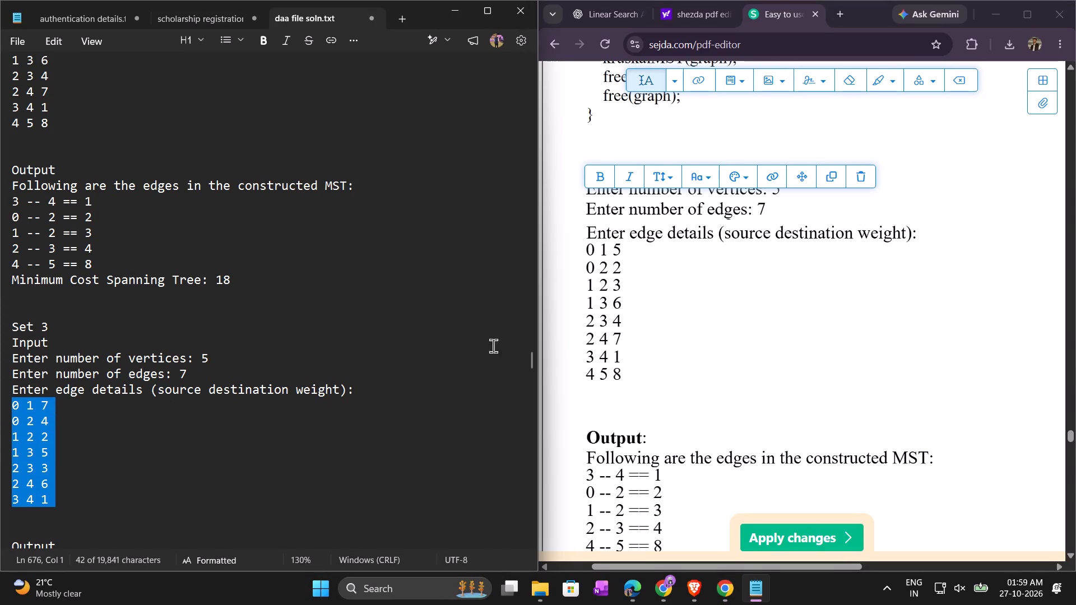
left_click(605, 307)
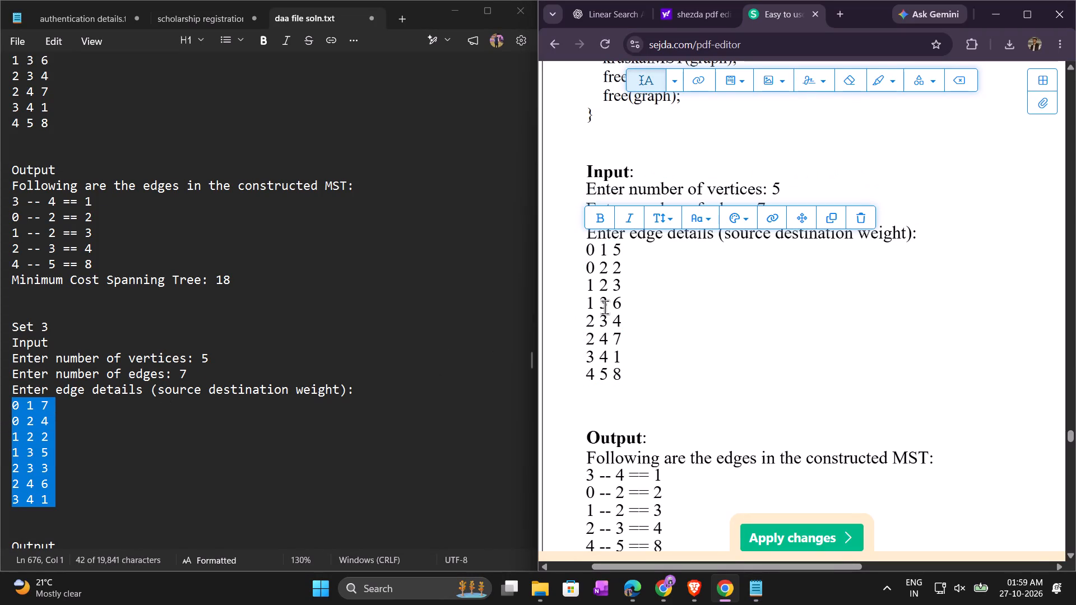
key("ctrl+a")
key("ctrl+v")
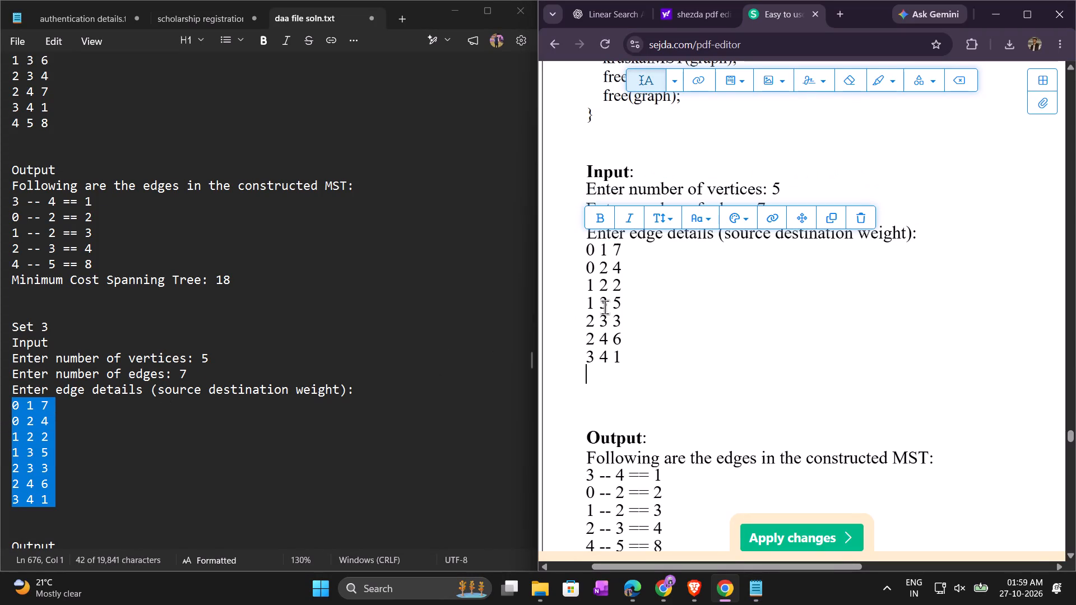
Replace the constructed MST edges in the Kruskal Output with Set 3's four lines, from 3 -- 4 == 1 through 0 -- 2 == 4.
scroll(685, 311, "down", 1)
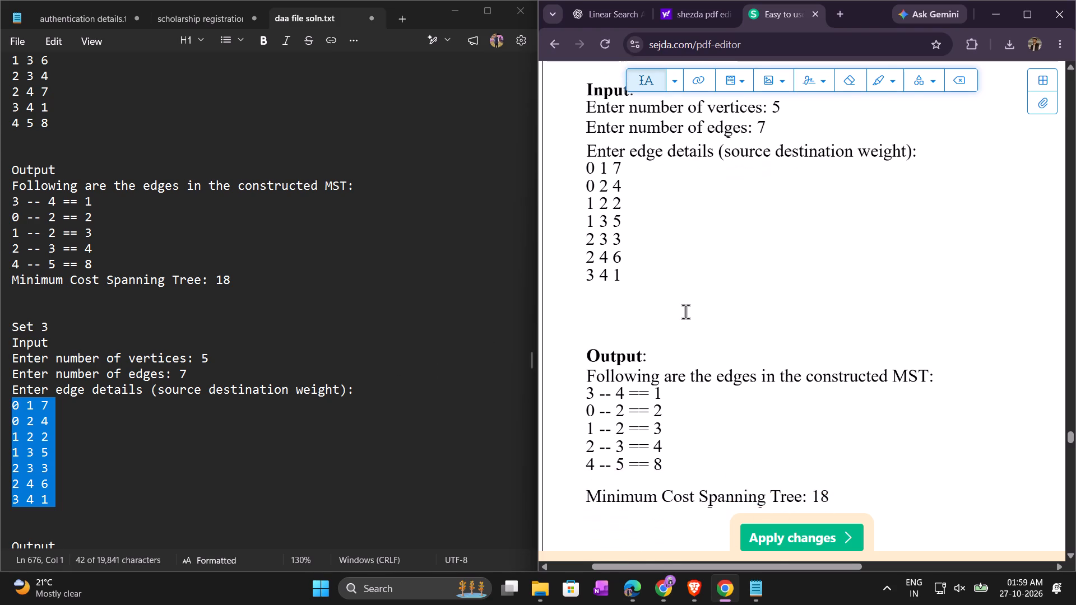
scroll(685, 311, "down", 1)
scroll(299, 498, "down", 1)
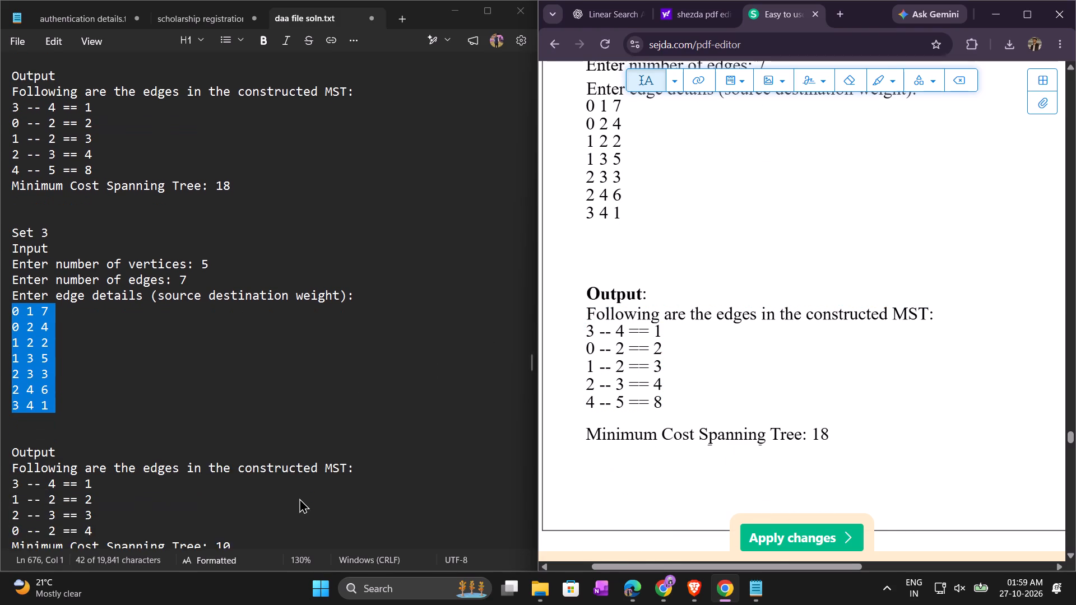
scroll(299, 498, "down", 1)
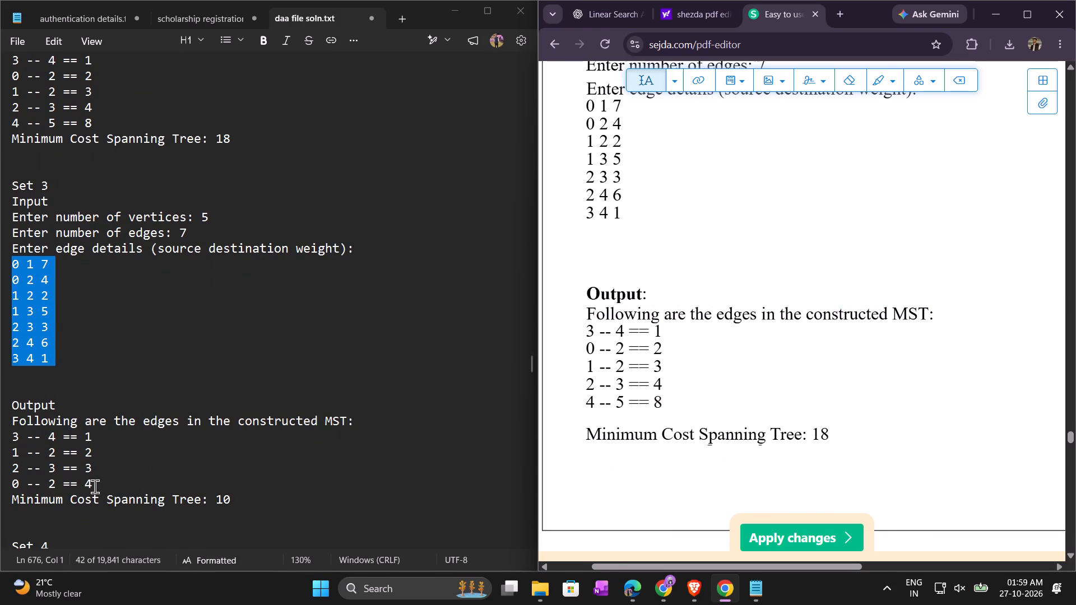
left_click_drag(95, 486, 2, 441)
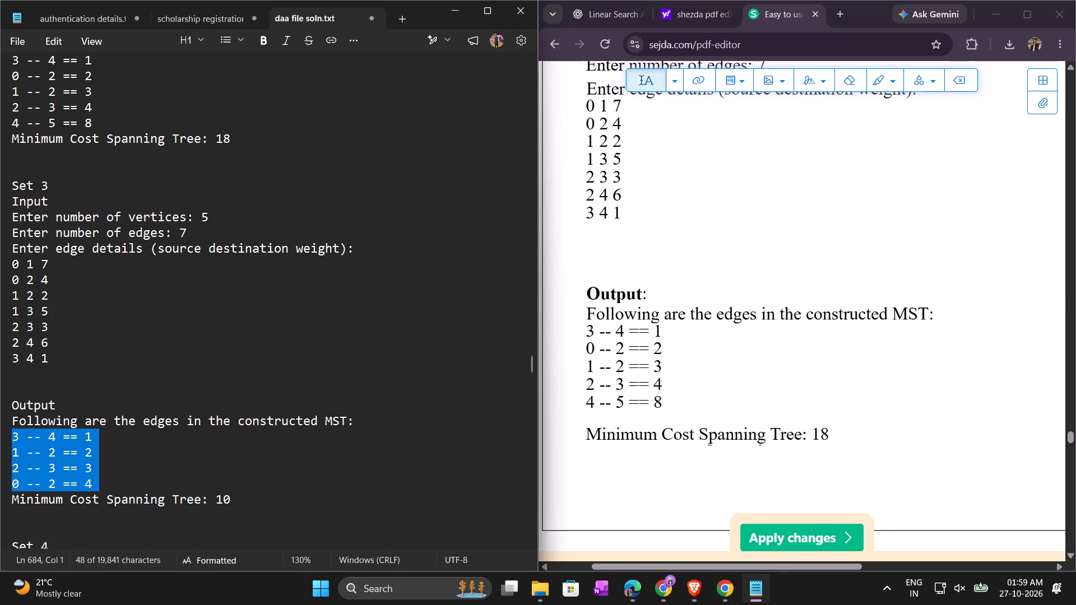
key("ctrl+c")
left_click(635, 378)
key("ctrl+a")
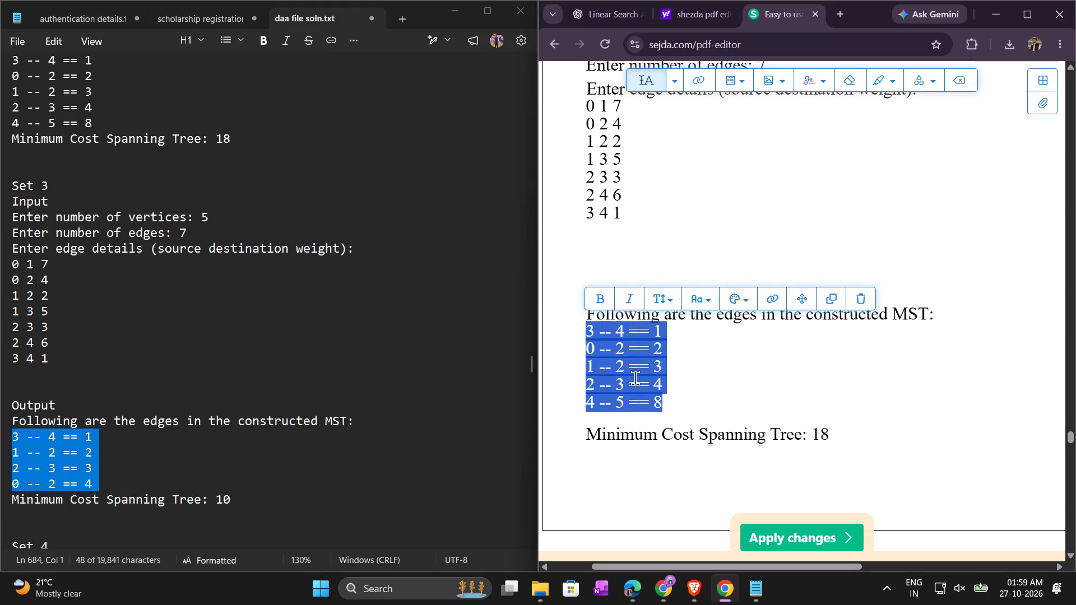
key("ctrl+v")
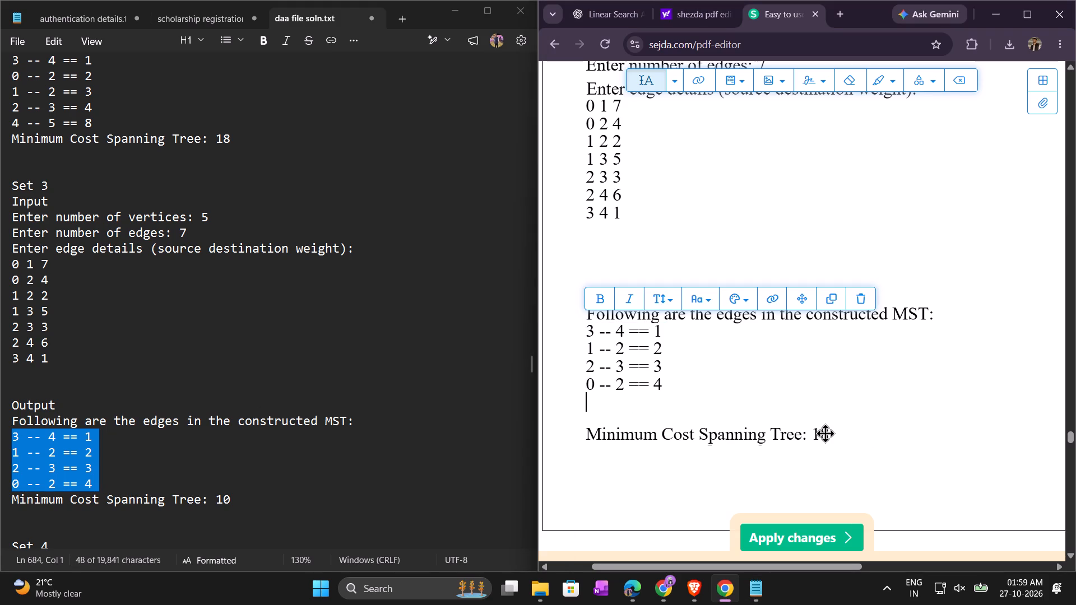
Set the Minimum Cost Spanning Tree value to 10 in the Kruskal Output.
left_click(825, 433)
left_click(825, 433)
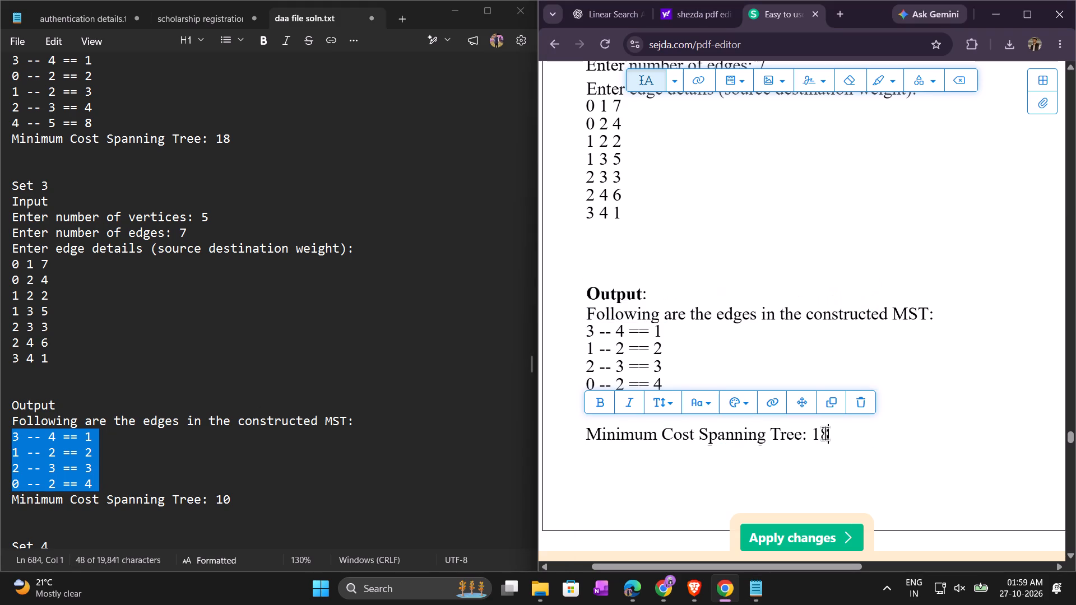
key("BackSpace")
key("0")
Replace the 5 x 5 adjacency matrix in the Prim's algorithm Input with the experiment 8(b) Set 3 matrix, 0 3 0 8 6 through 6 5 7 1 0.
scroll(825, 433, "down", 3)
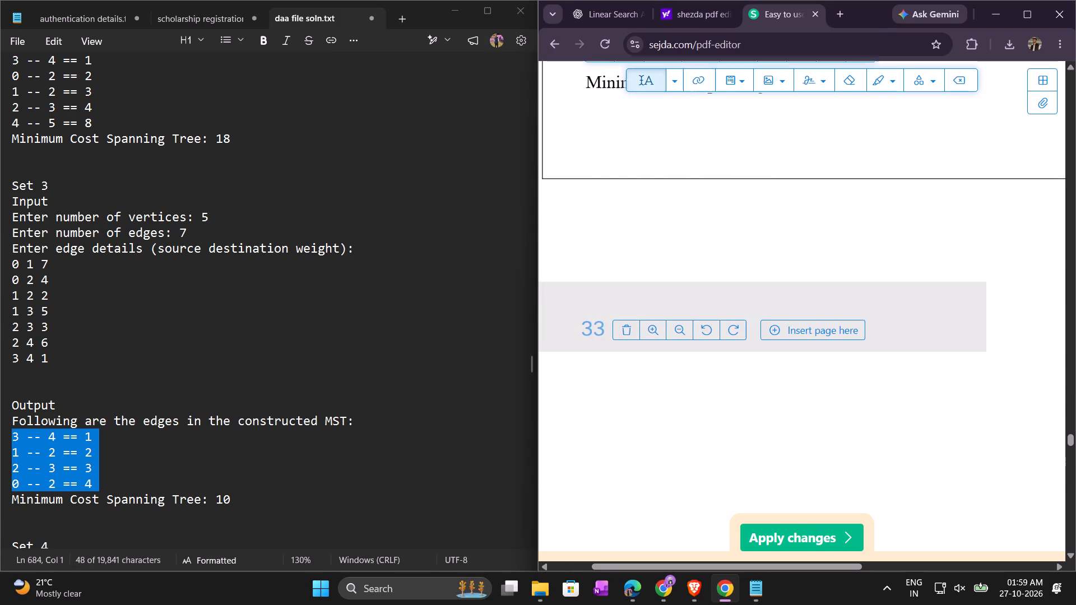
scroll(825, 433, "down", 6)
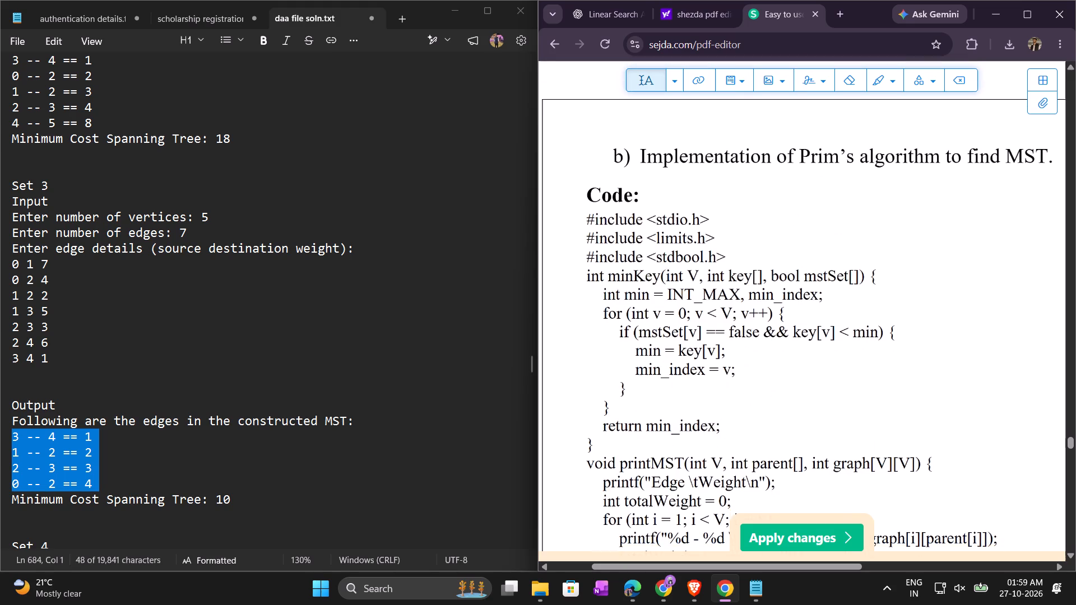
scroll(825, 433, "down", 9)
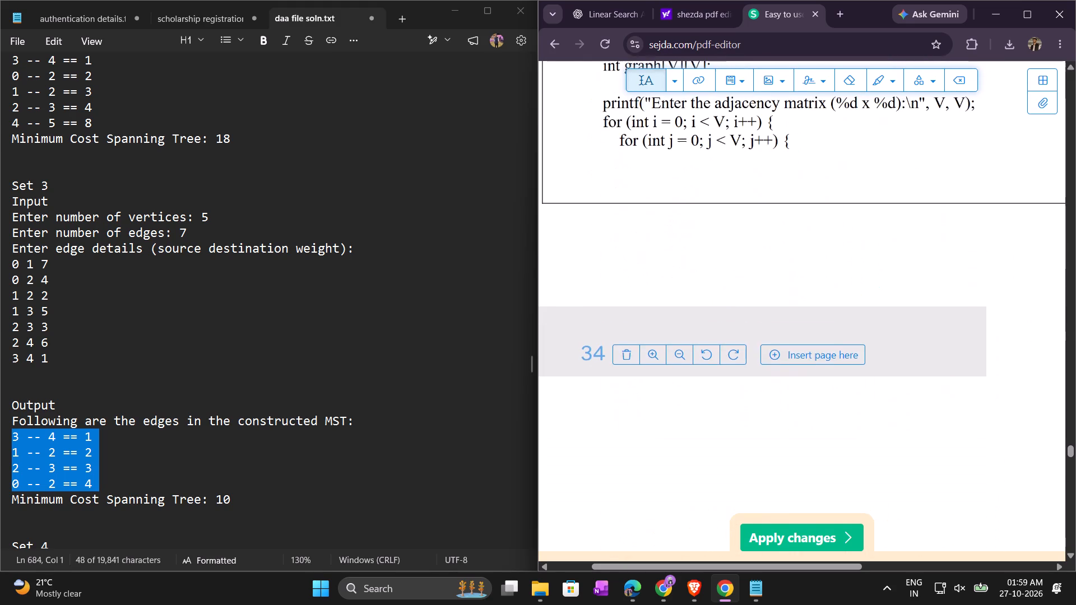
scroll(825, 433, "down", 5)
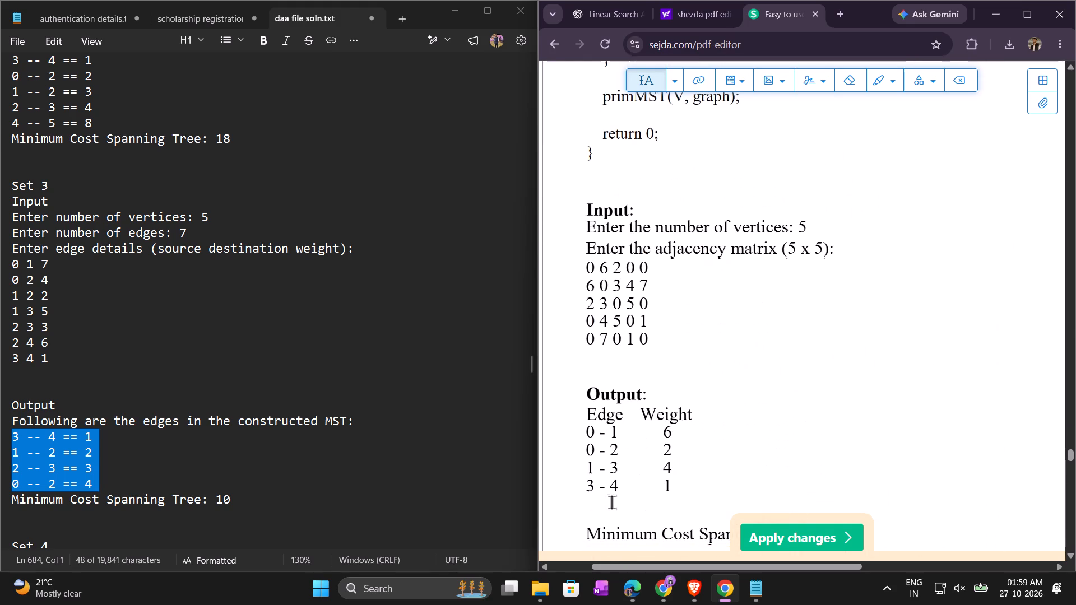
scroll(481, 452, "down", 2)
scroll(481, 452, "up", 1)
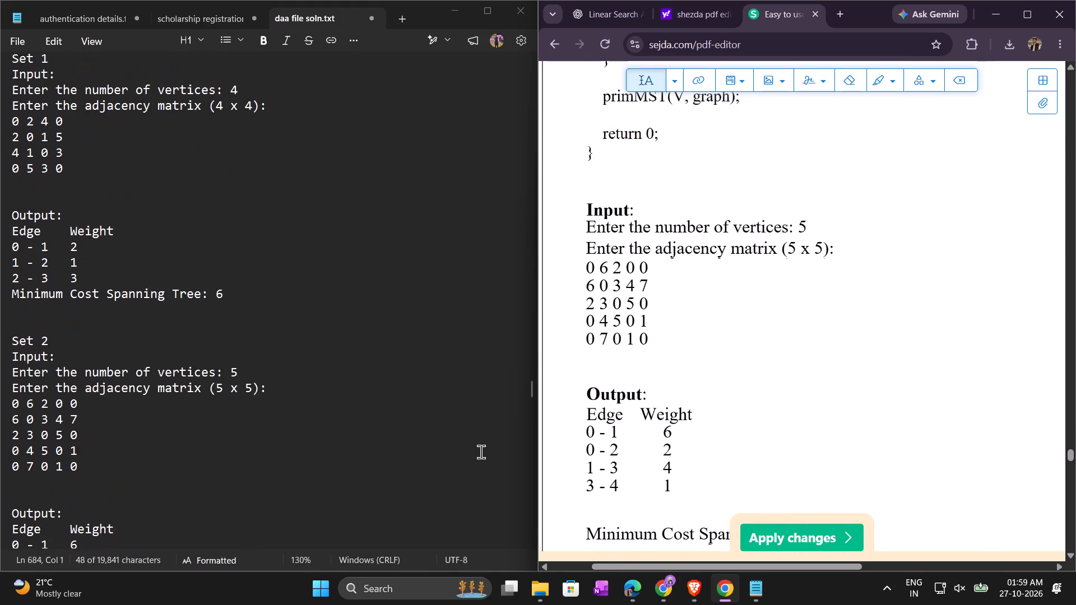
scroll(481, 452, "up", 1)
scroll(481, 452, "down", 1)
left_click(481, 452)
scroll(481, 452, "down", 1)
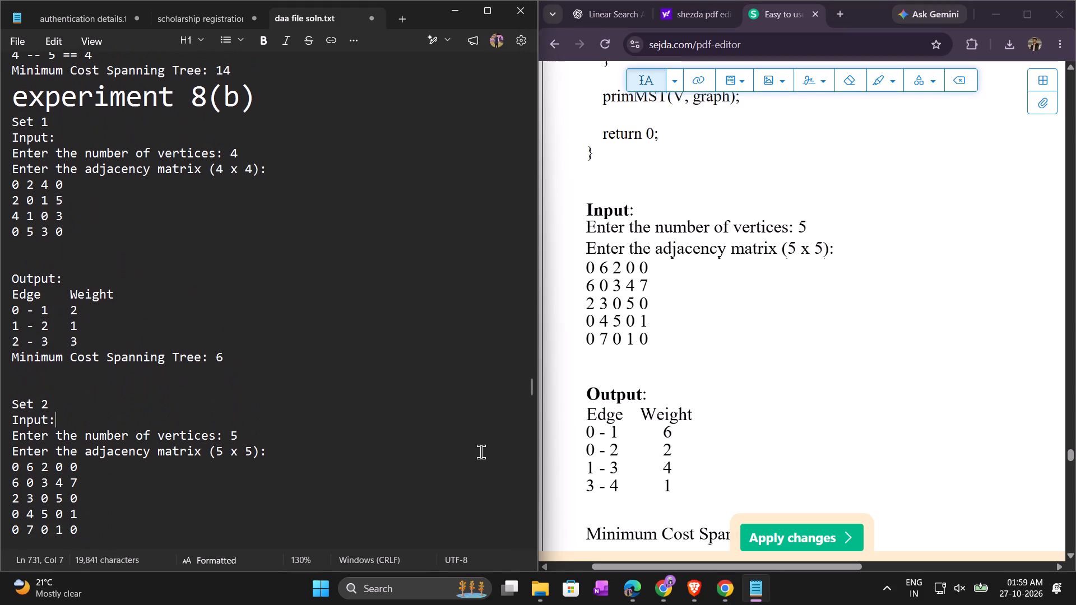
scroll(481, 452, "down", 2)
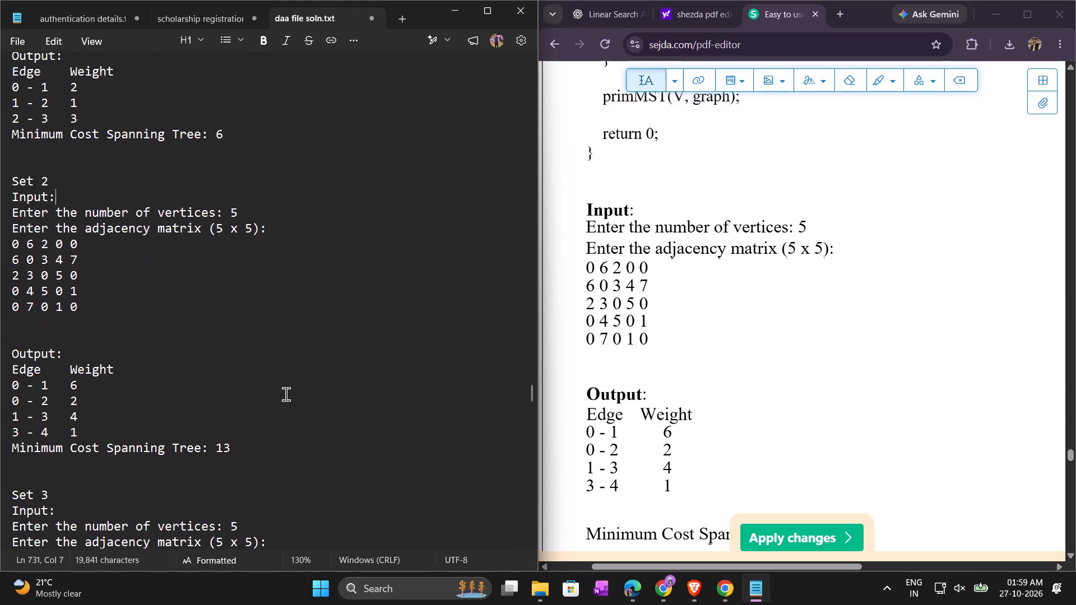
scroll(286, 394, "down", 1)
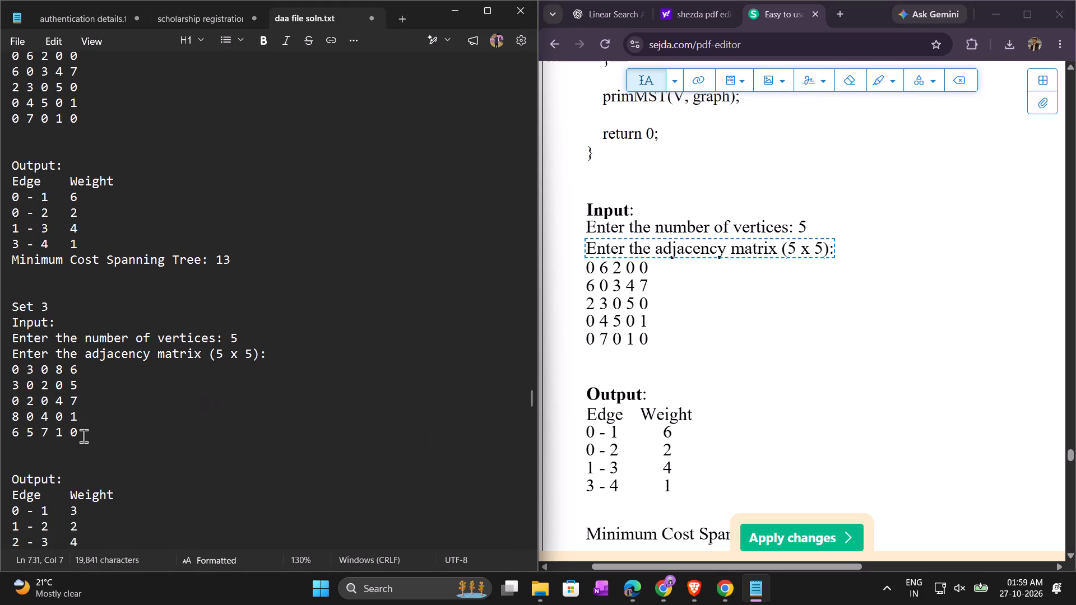
left_click_drag(84, 436, 2, 373)
key("ctrl+c")
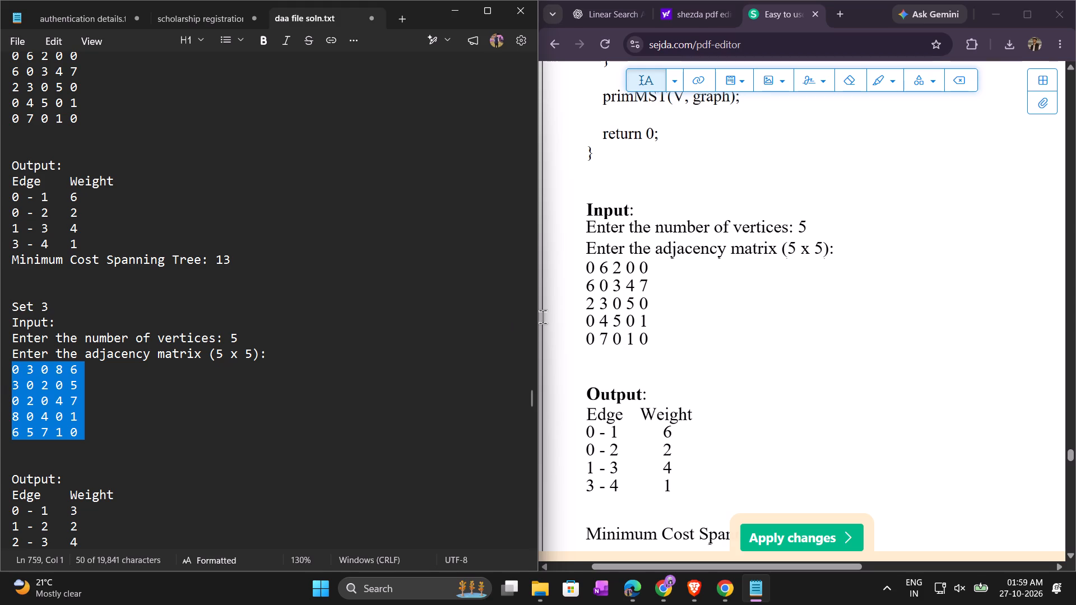
left_click(604, 311)
key("ctrl+a")
key("ctrl+v")
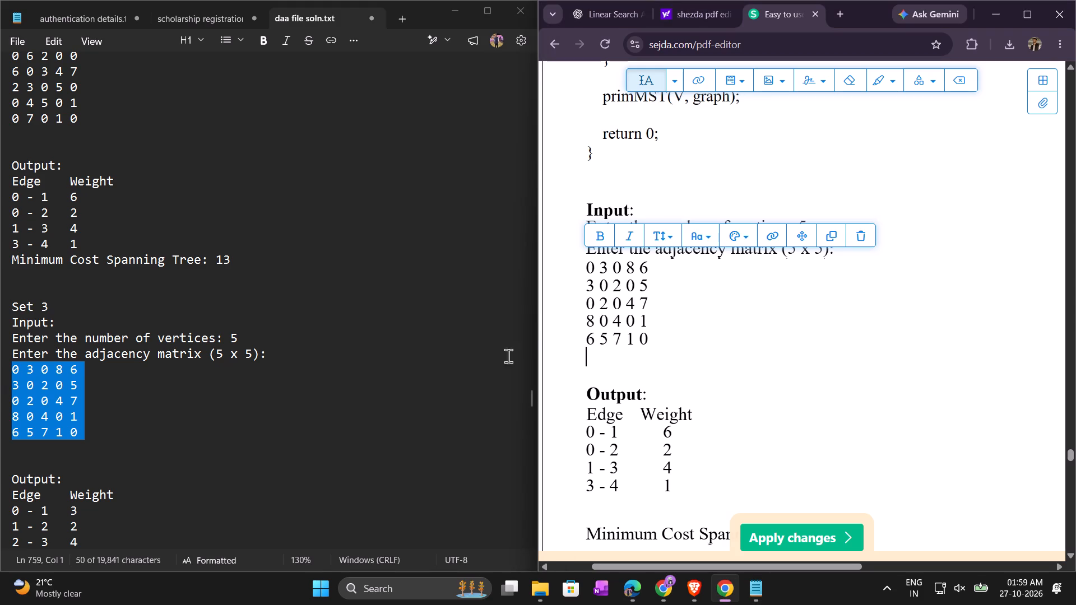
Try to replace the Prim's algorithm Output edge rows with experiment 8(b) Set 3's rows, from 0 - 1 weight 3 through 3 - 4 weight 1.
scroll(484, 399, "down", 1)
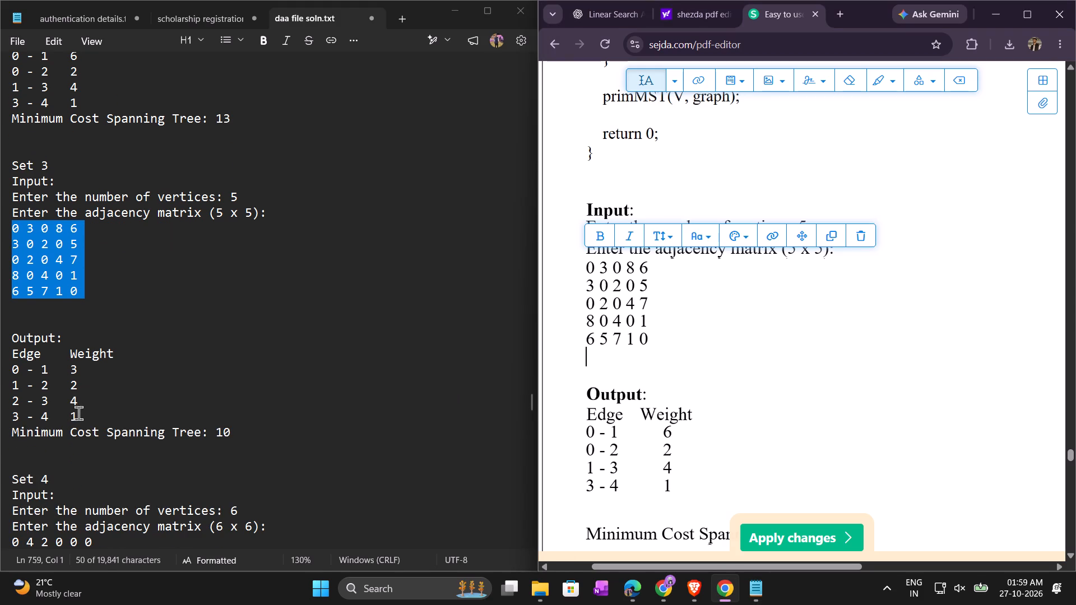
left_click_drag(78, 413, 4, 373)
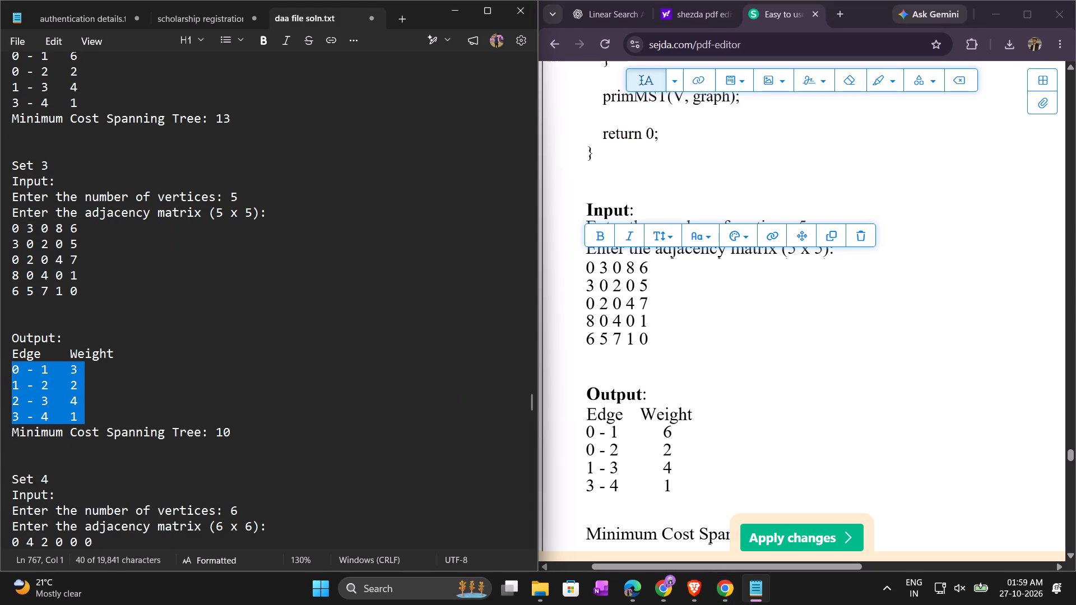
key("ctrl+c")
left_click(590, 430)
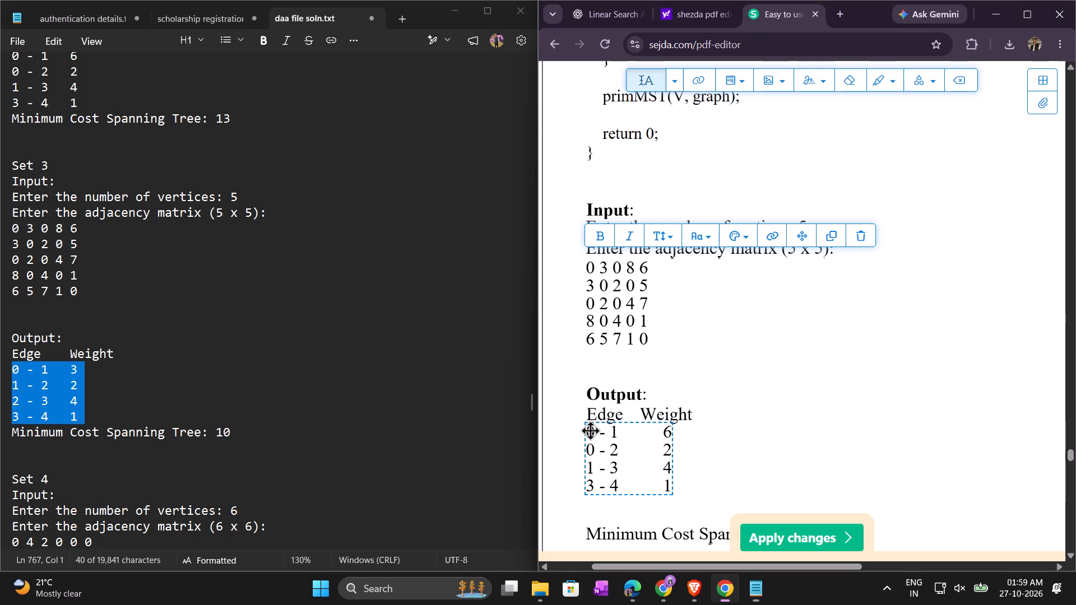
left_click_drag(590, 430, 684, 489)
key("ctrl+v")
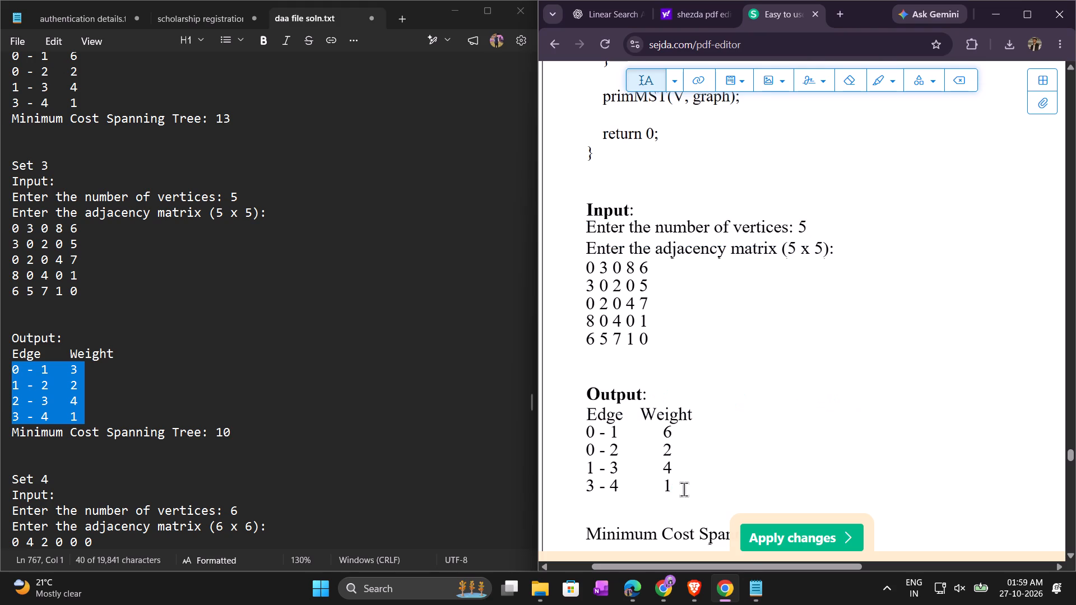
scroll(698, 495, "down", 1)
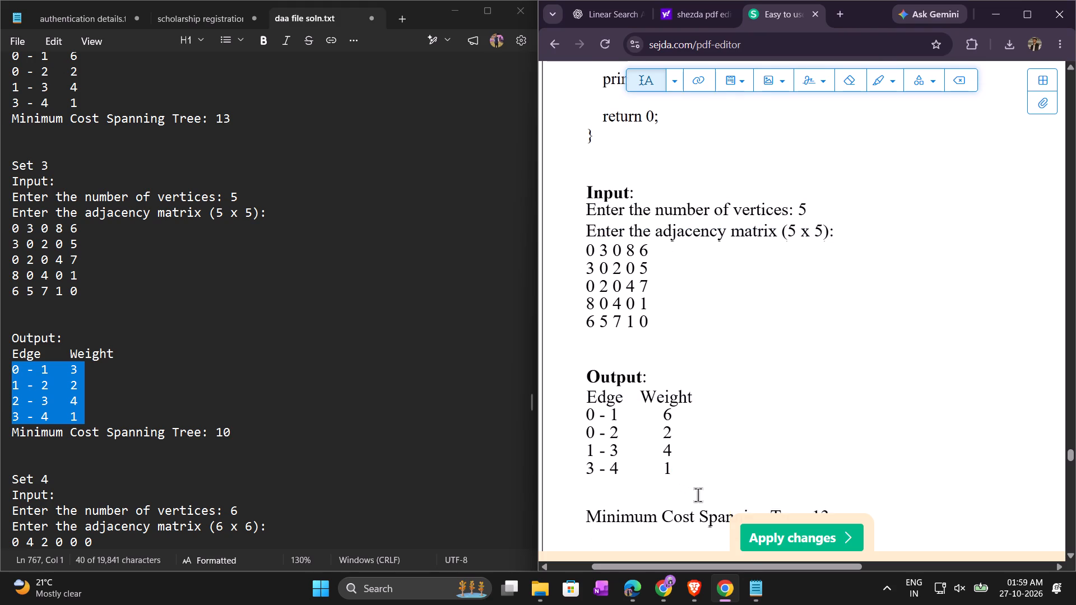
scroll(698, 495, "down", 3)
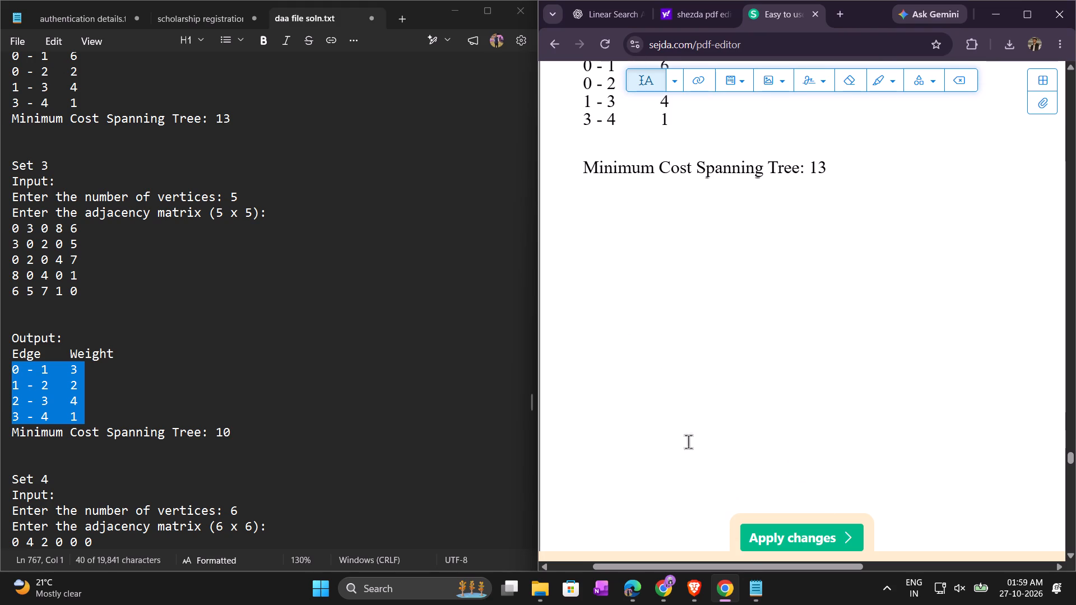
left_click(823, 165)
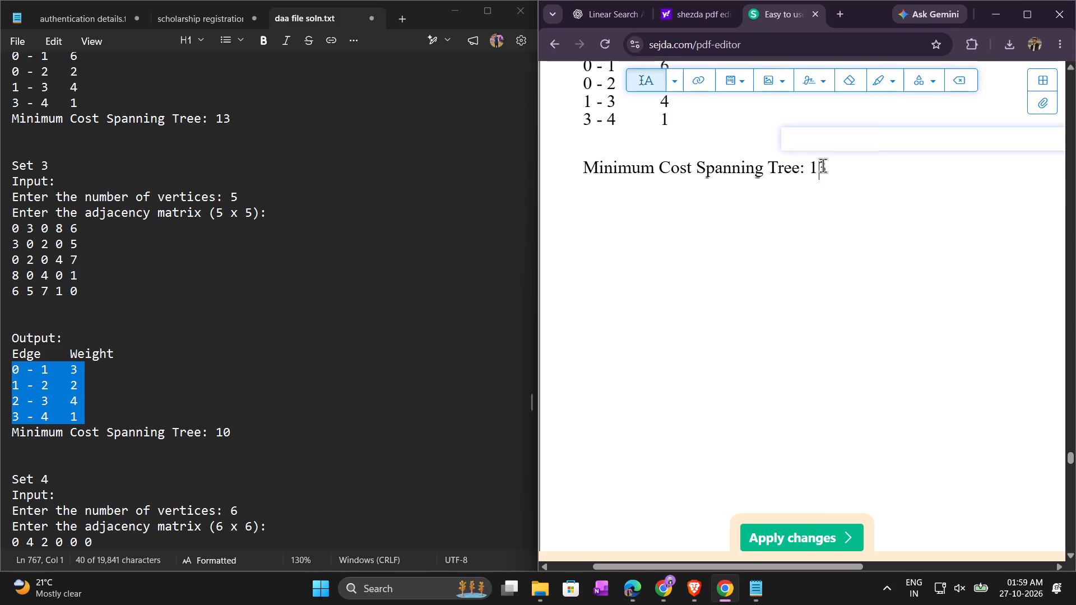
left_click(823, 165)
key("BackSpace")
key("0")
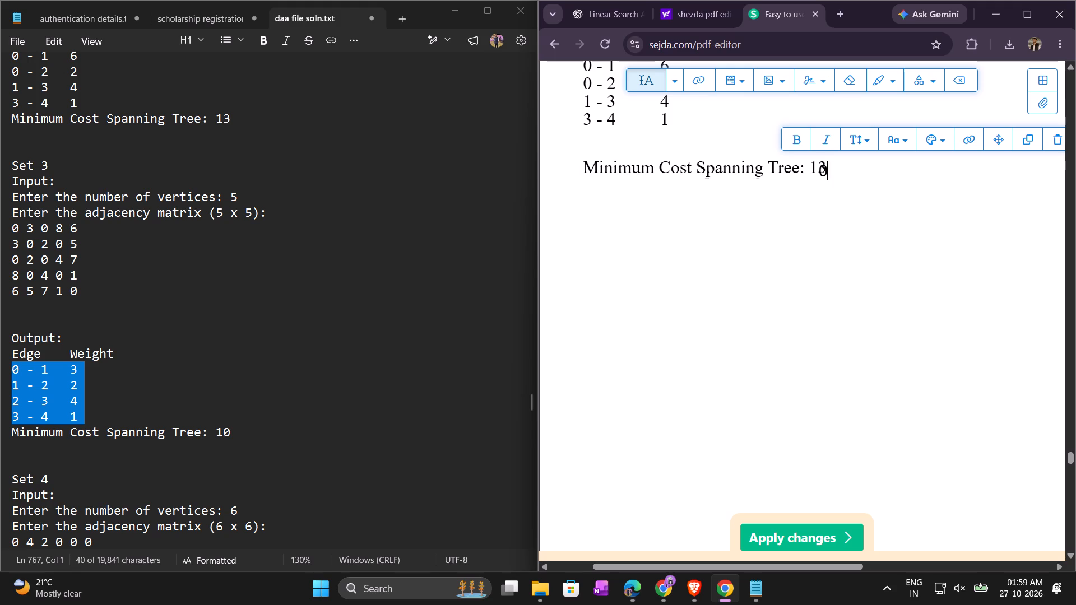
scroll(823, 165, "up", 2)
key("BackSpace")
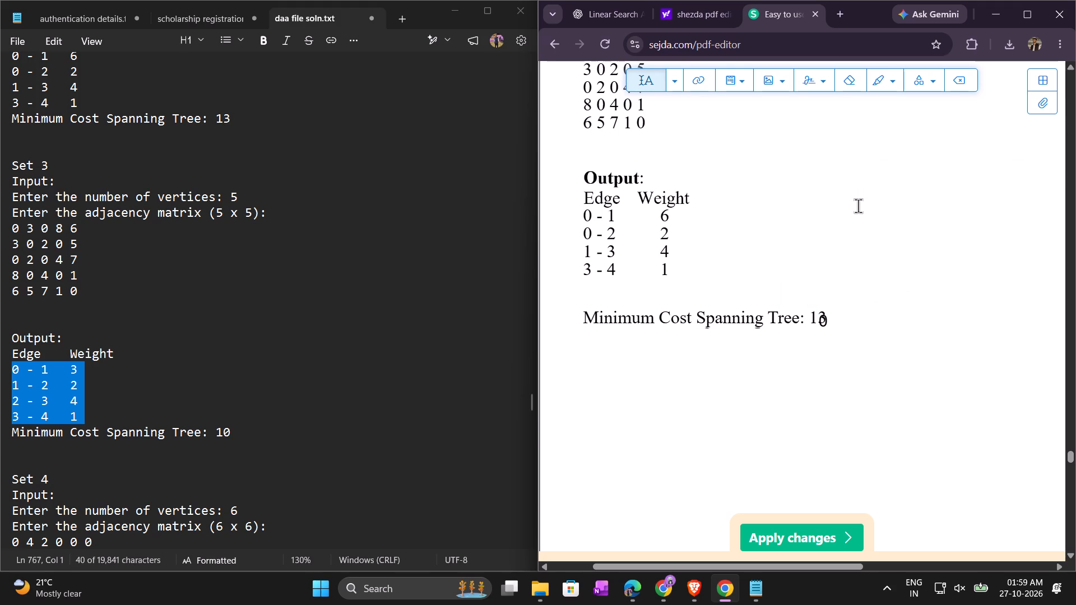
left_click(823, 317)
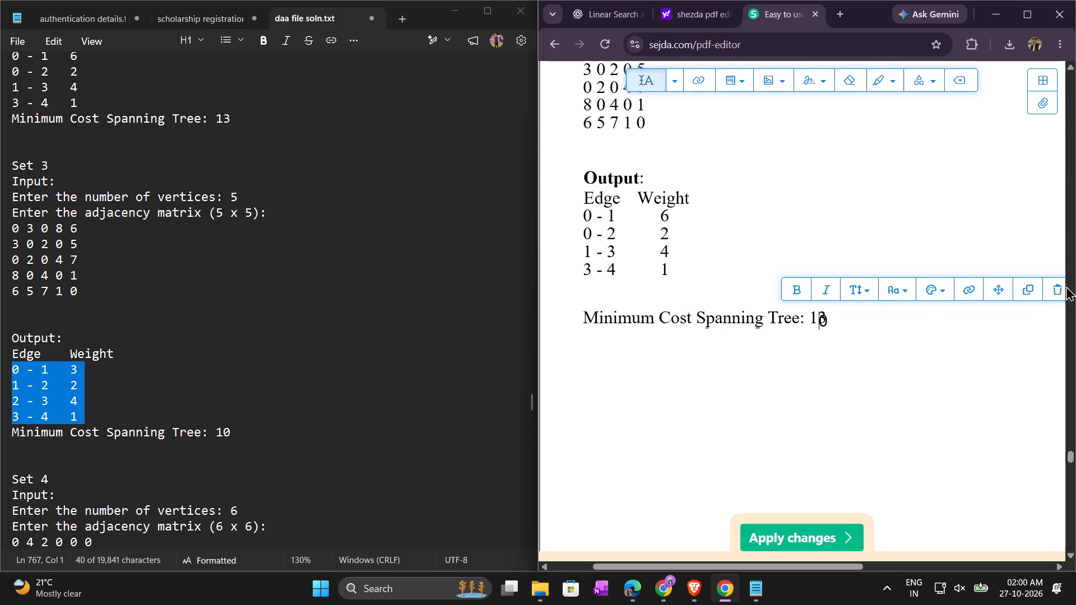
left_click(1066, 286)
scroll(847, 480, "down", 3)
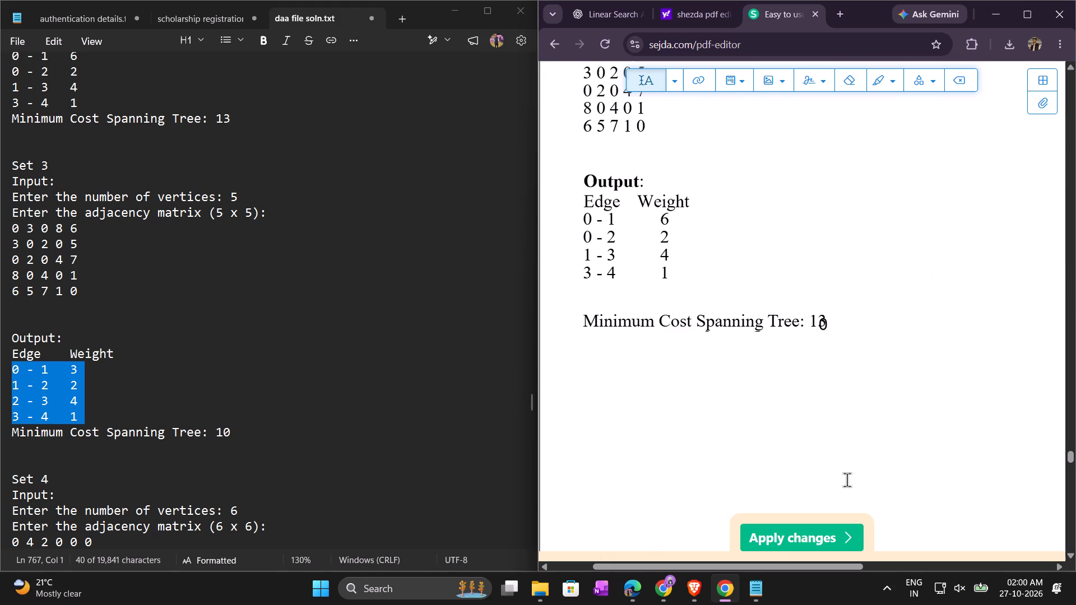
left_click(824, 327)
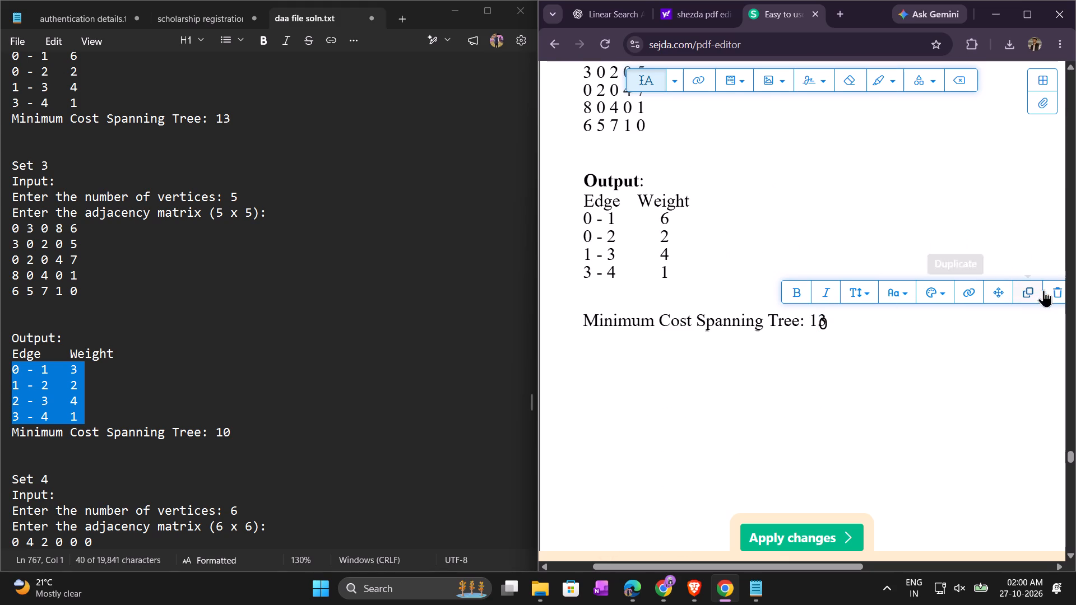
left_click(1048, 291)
Set the Minimum Cost Spanning Tree value to 10 in the Prim's algorithm Output.
double_click(823, 320)
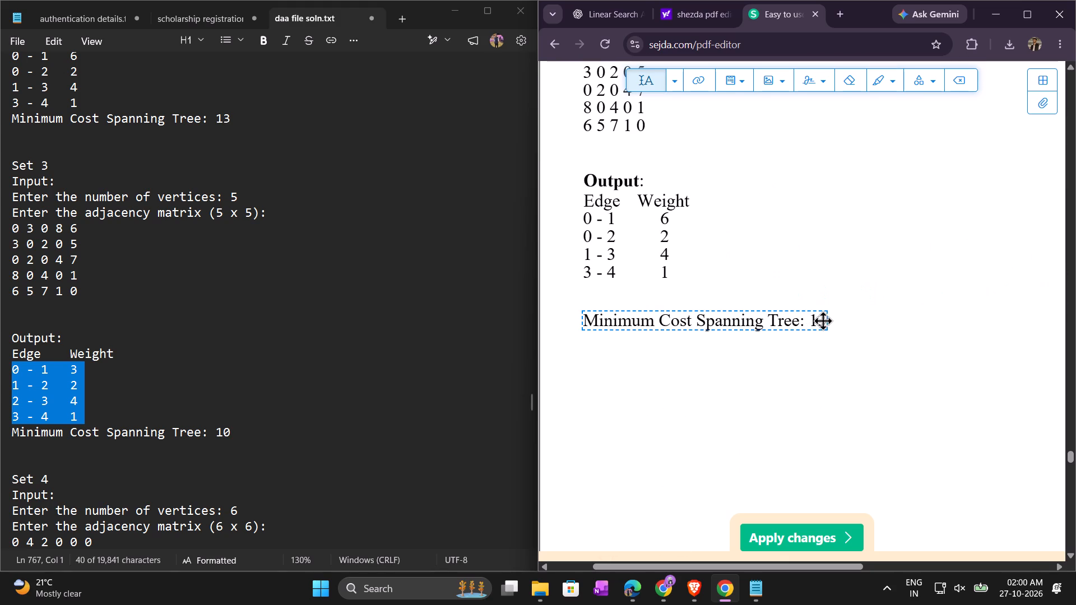
key("BackSpace")
key("0")
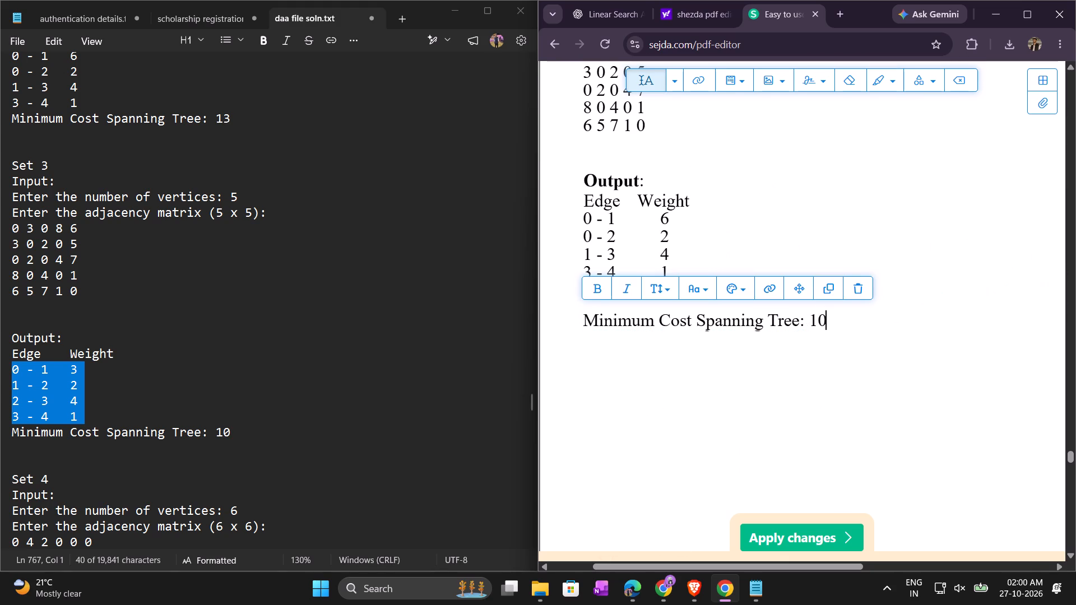
Look over the Kruskal and Prim's results in the report and locate experiment 9(a) Set 3 in the notes.
scroll(823, 320, "up", 9)
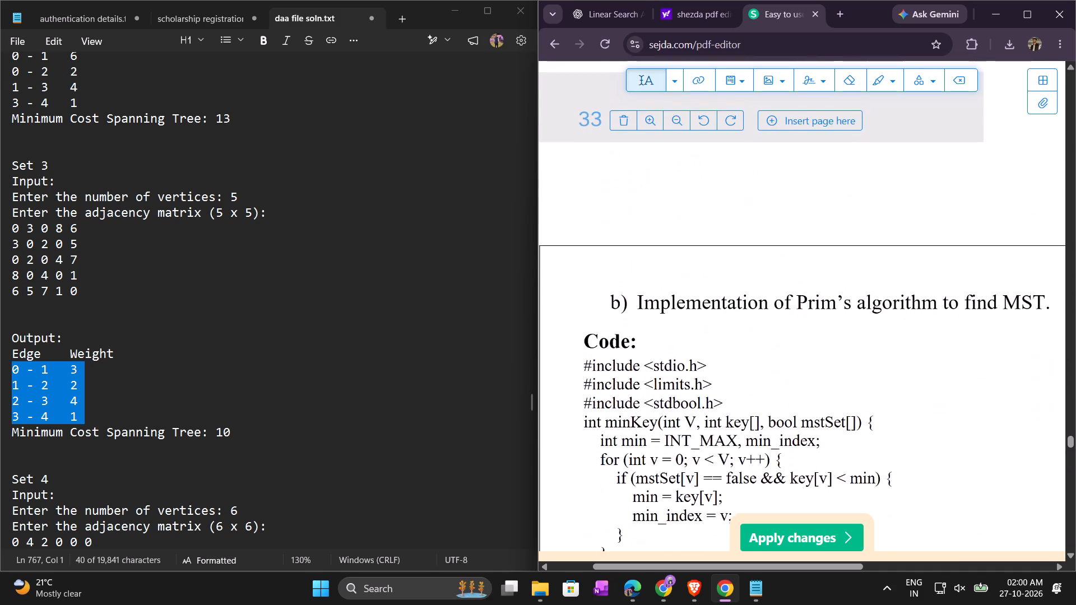
scroll(823, 320, "up", 3)
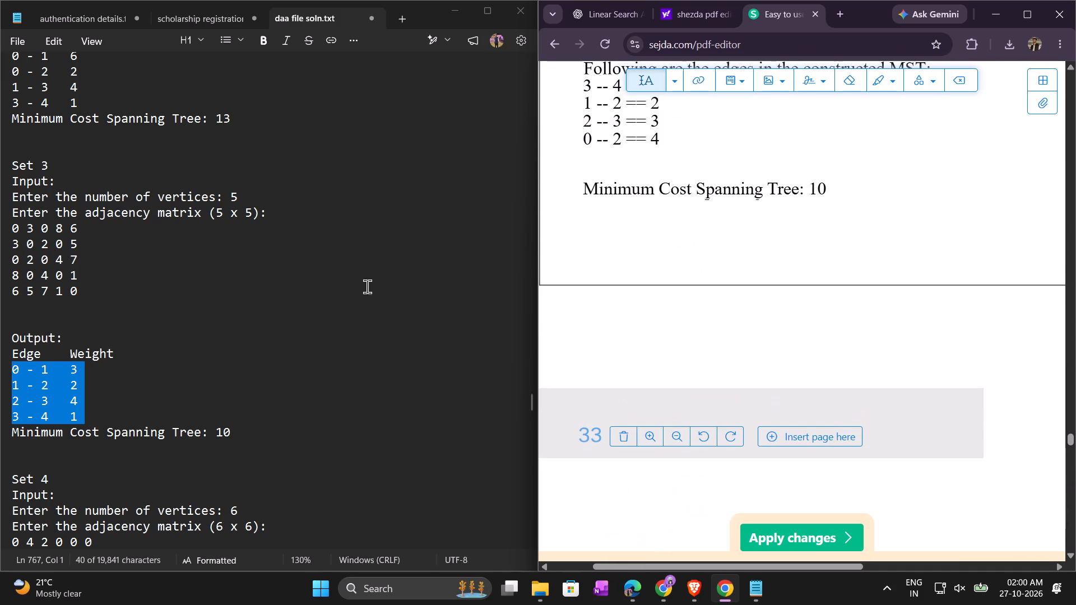
scroll(323, 290, "up", 3)
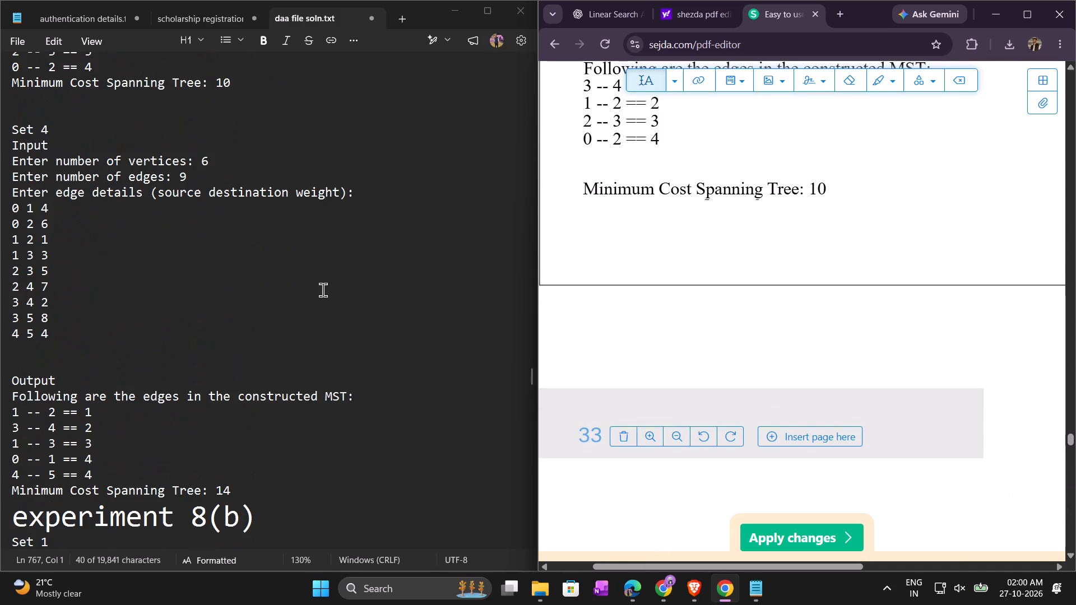
scroll(323, 290, "down", 3)
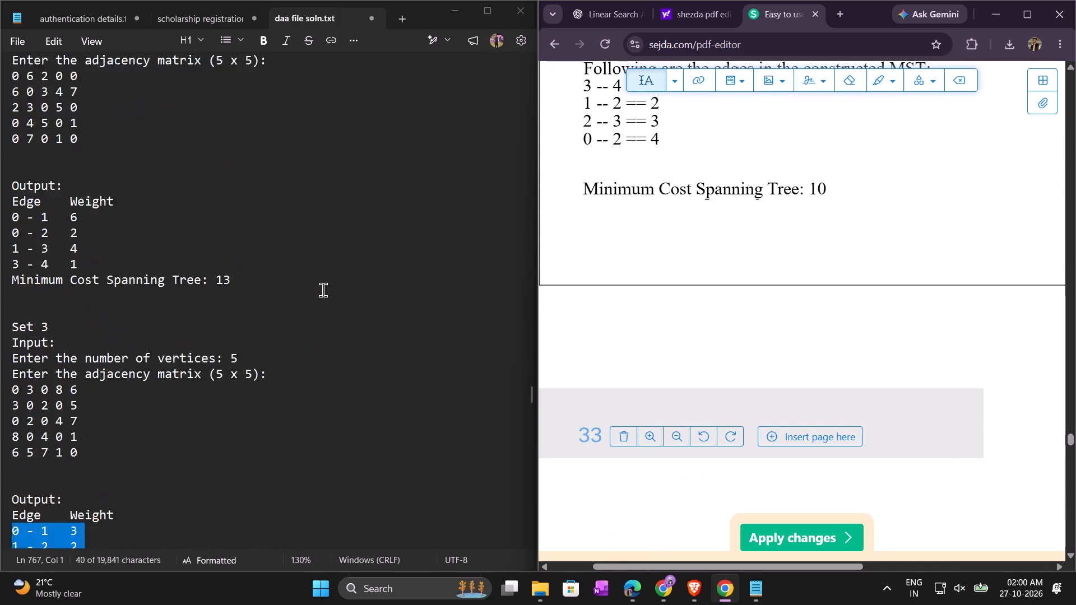
scroll(323, 290, "up", 1)
scroll(323, 290, "down", 2)
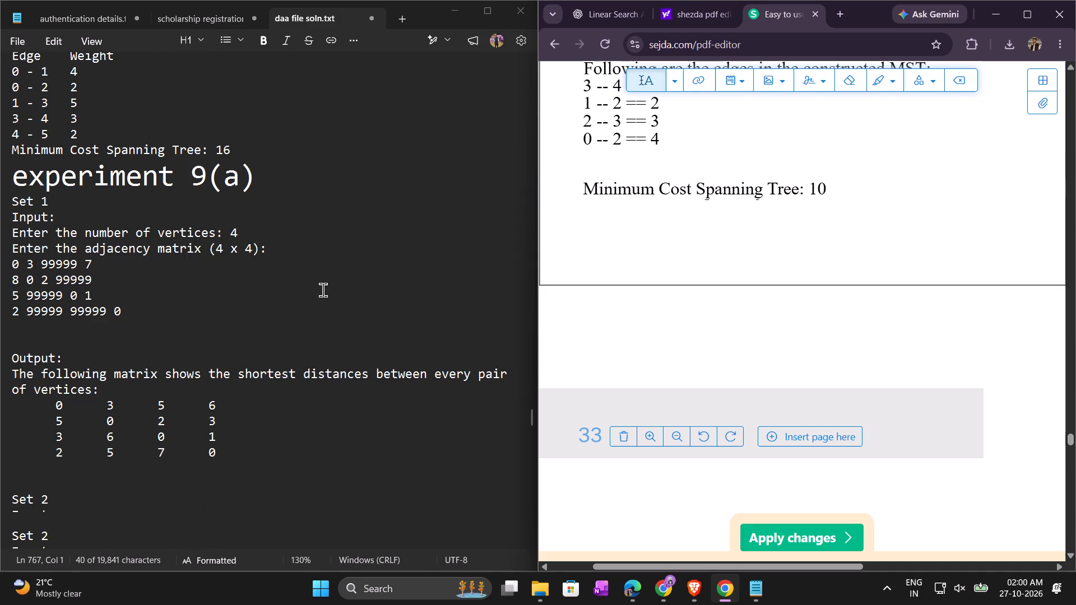
scroll(323, 290, "down", 1)
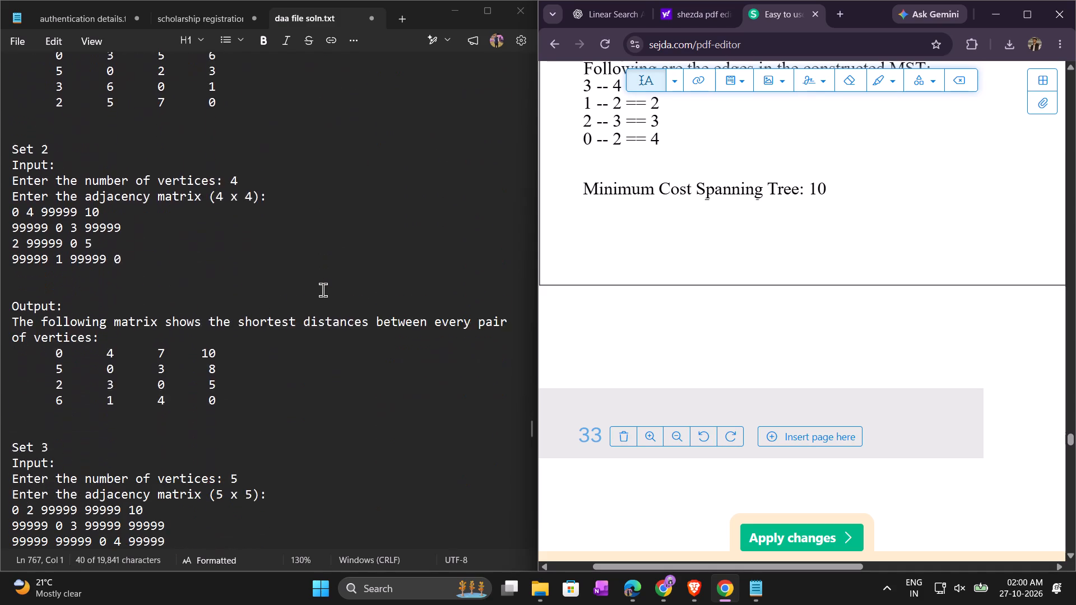
scroll(323, 290, "down", 2)
scroll(651, 337, "down", 4)
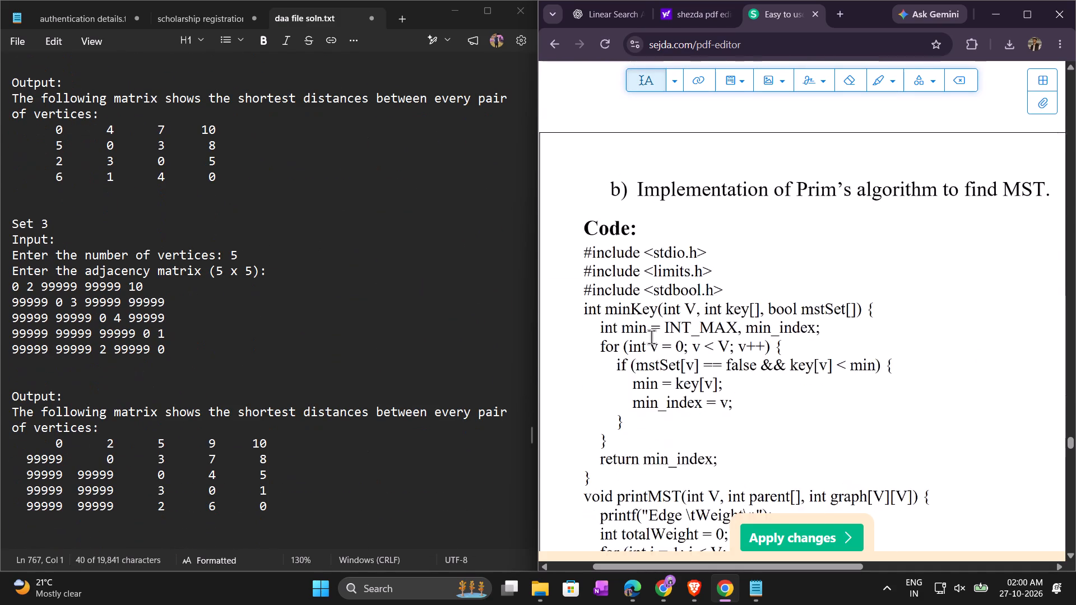
scroll(651, 337, "down", 7)
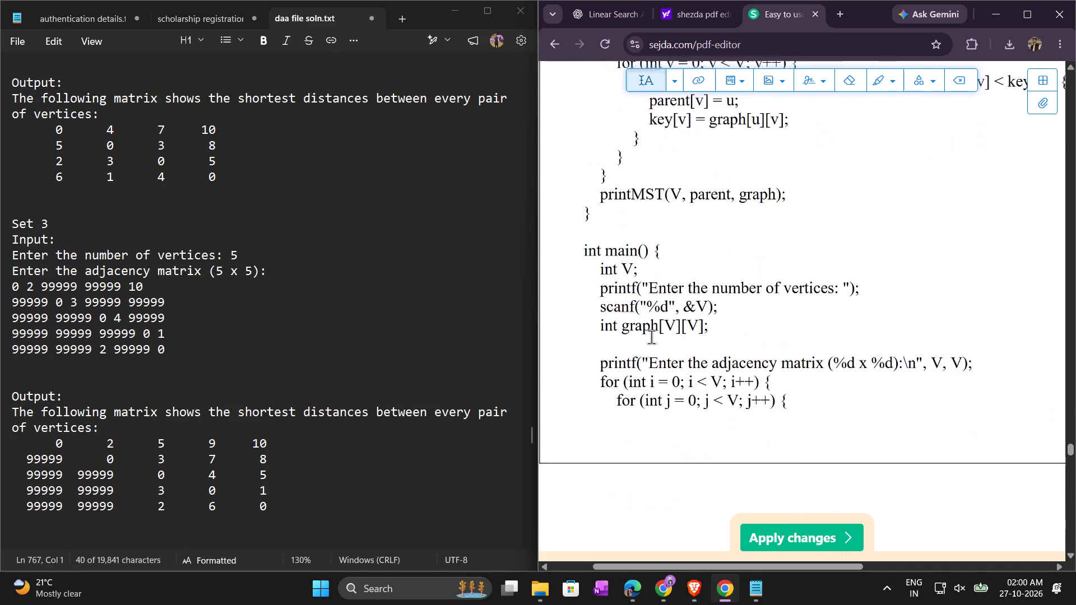
scroll(651, 337, "down", 10)
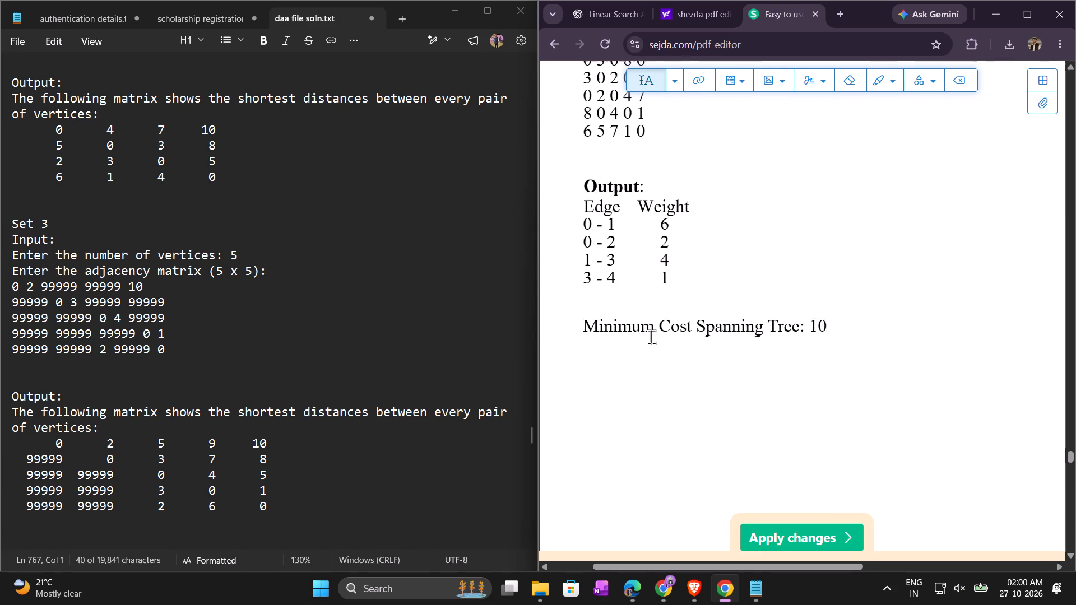
Set the number of vertices to 5 in the Experiment 9(a) Warshall's algorithm Input, matching Set 3 of the notes.
scroll(651, 337, "down", 8)
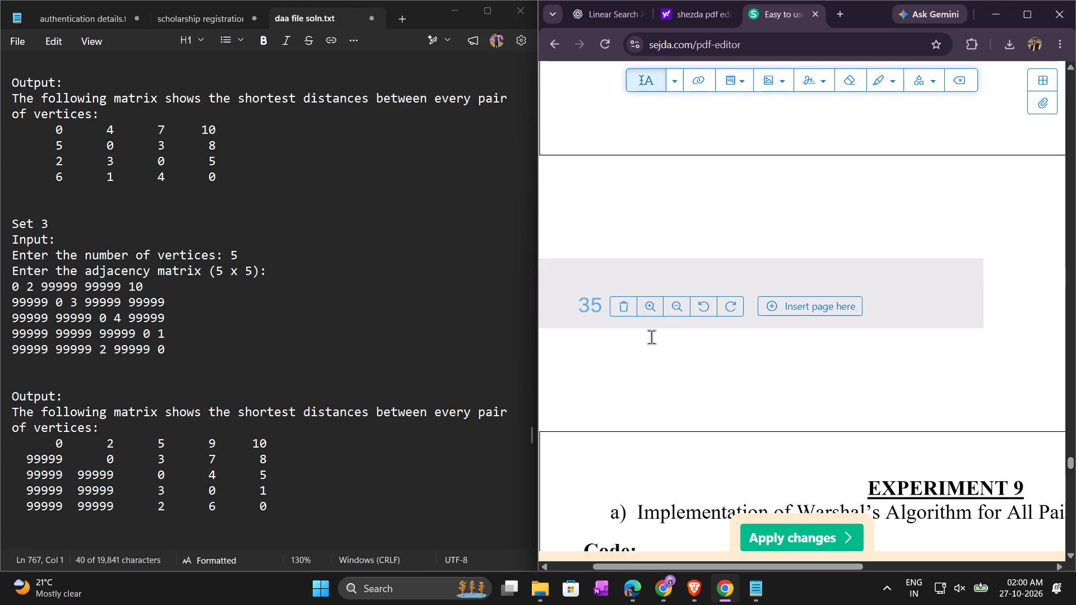
scroll(730, 394, "down", 2)
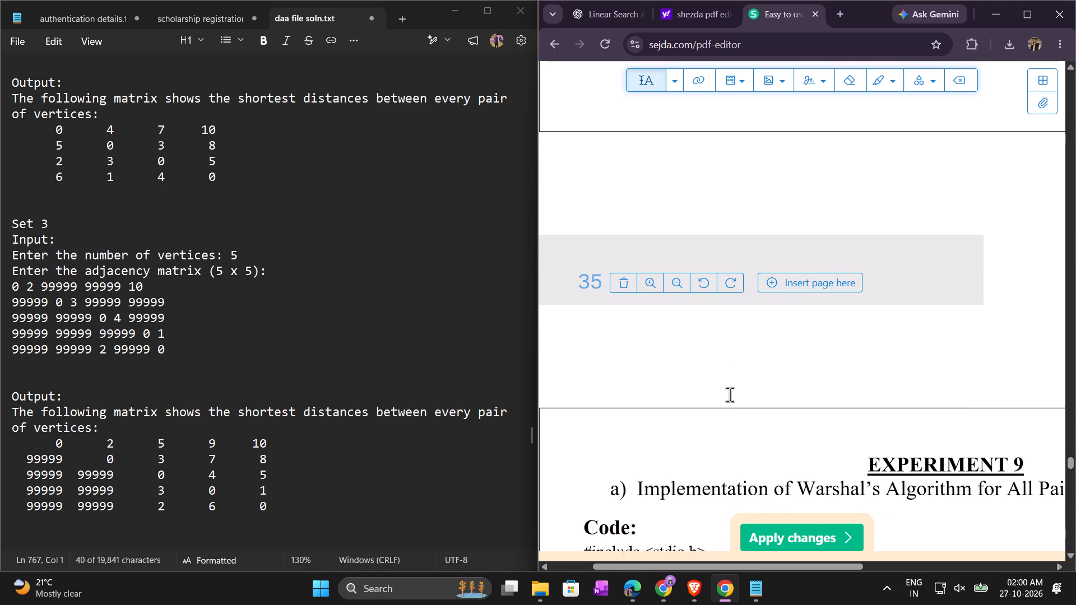
scroll(730, 394, "down", 7)
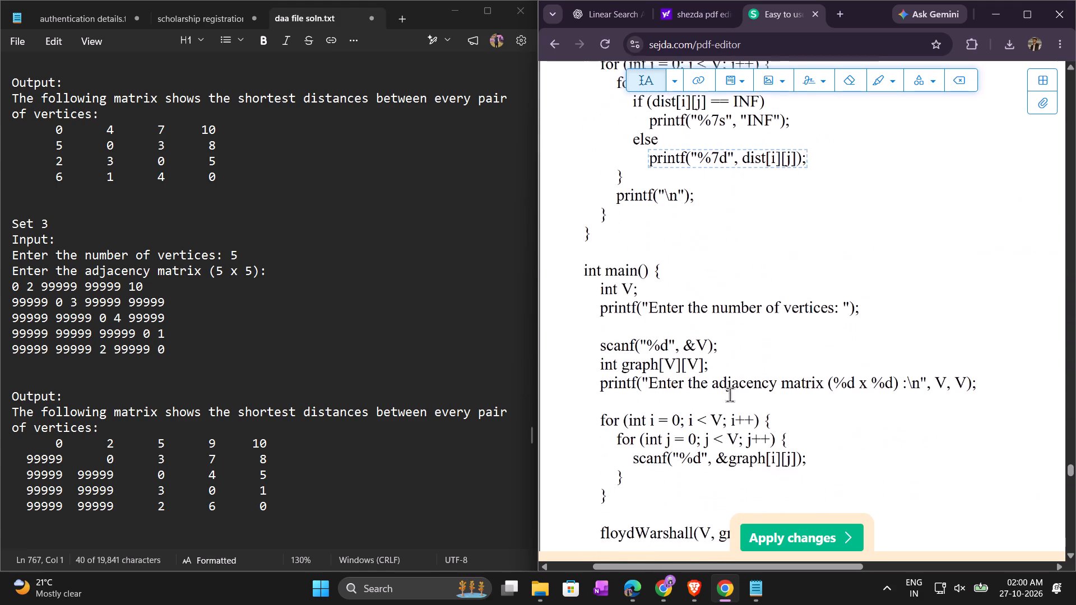
scroll(730, 394, "down", 7)
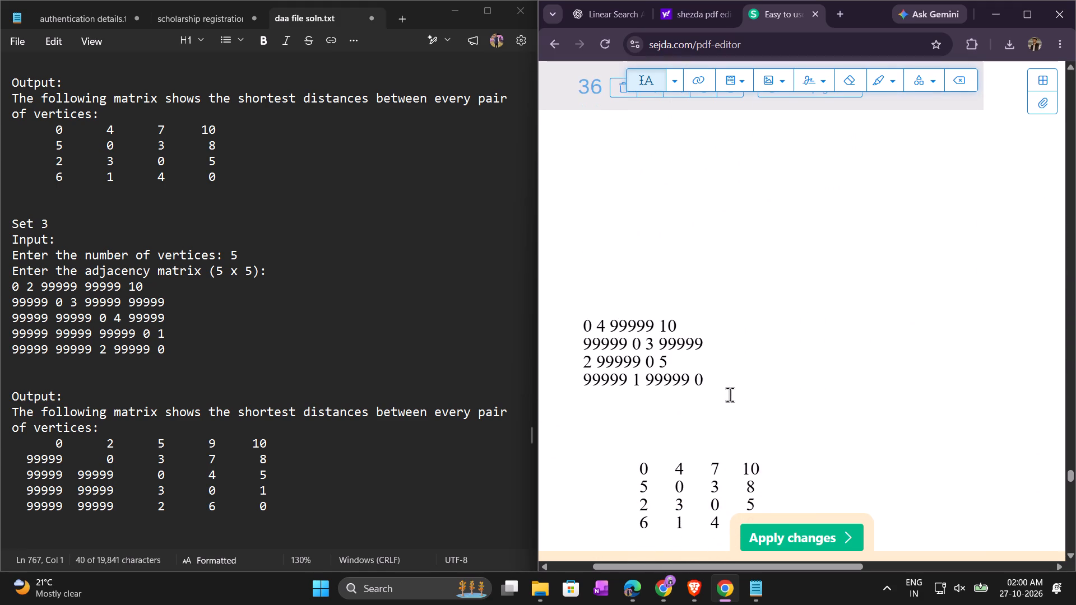
scroll(730, 394, "down", 1)
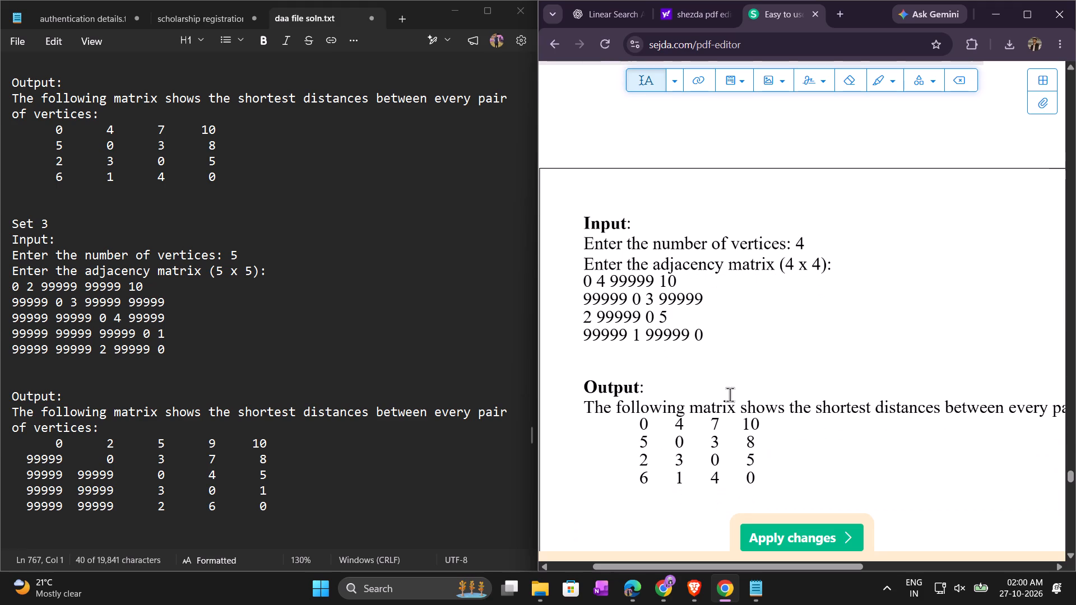
scroll(462, 381, "up", 1)
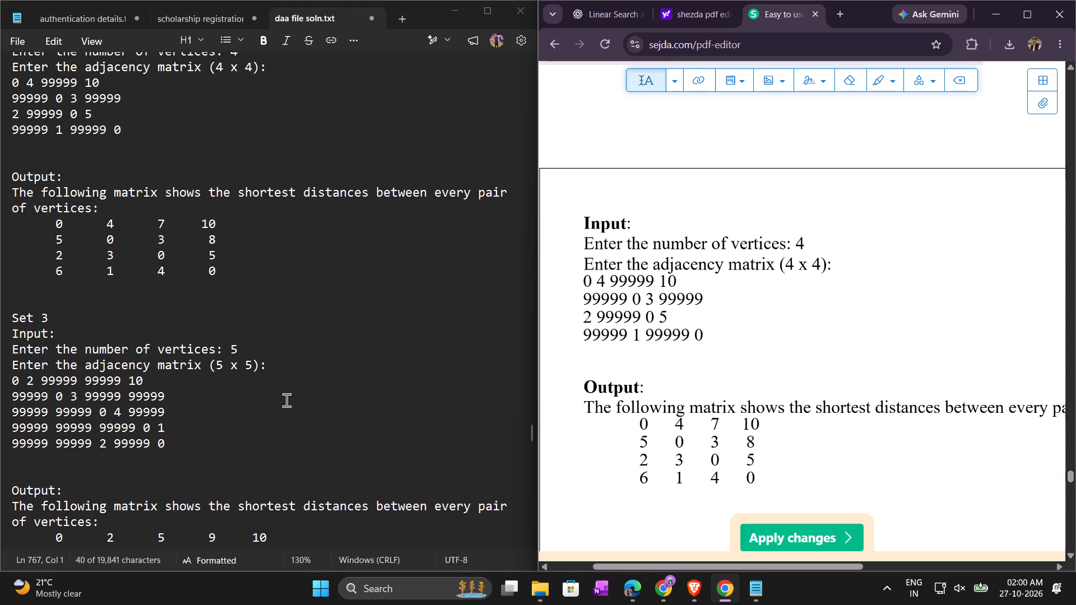
left_click(805, 238)
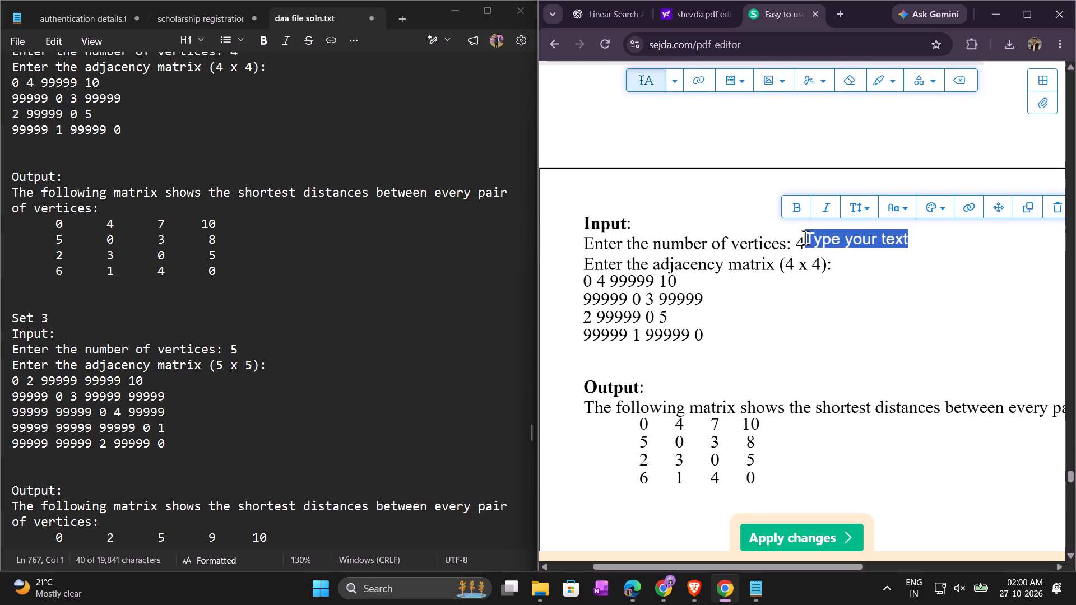
key("BackSpace")
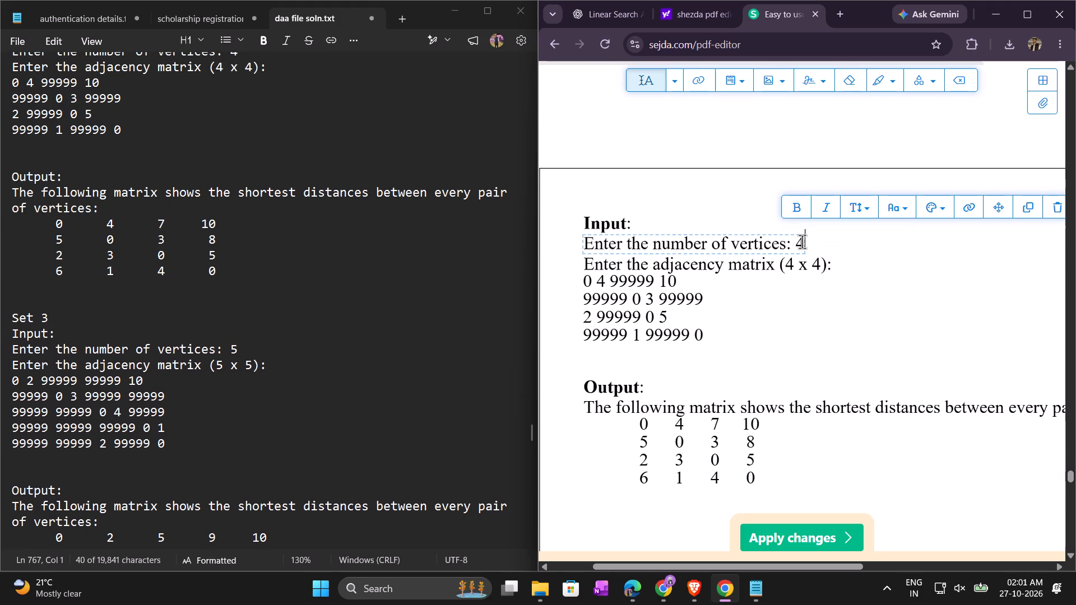
double_click(802, 241)
key("BackSpace")
key("5")
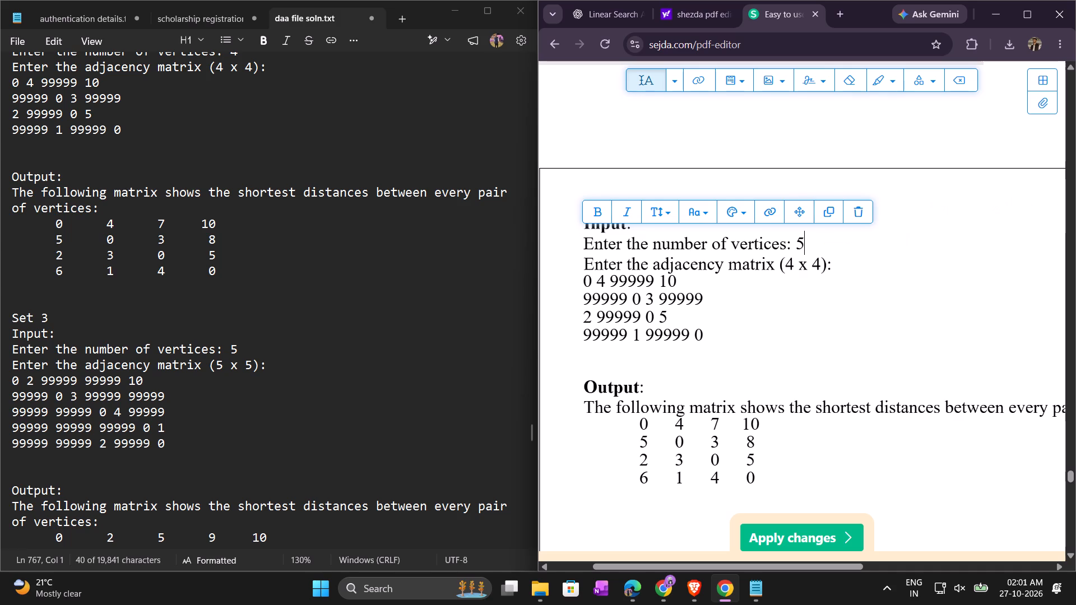
Change the adjacency matrix size in the Experiment 9(a) Input prompt to 5 x 5.
double_click(823, 265)
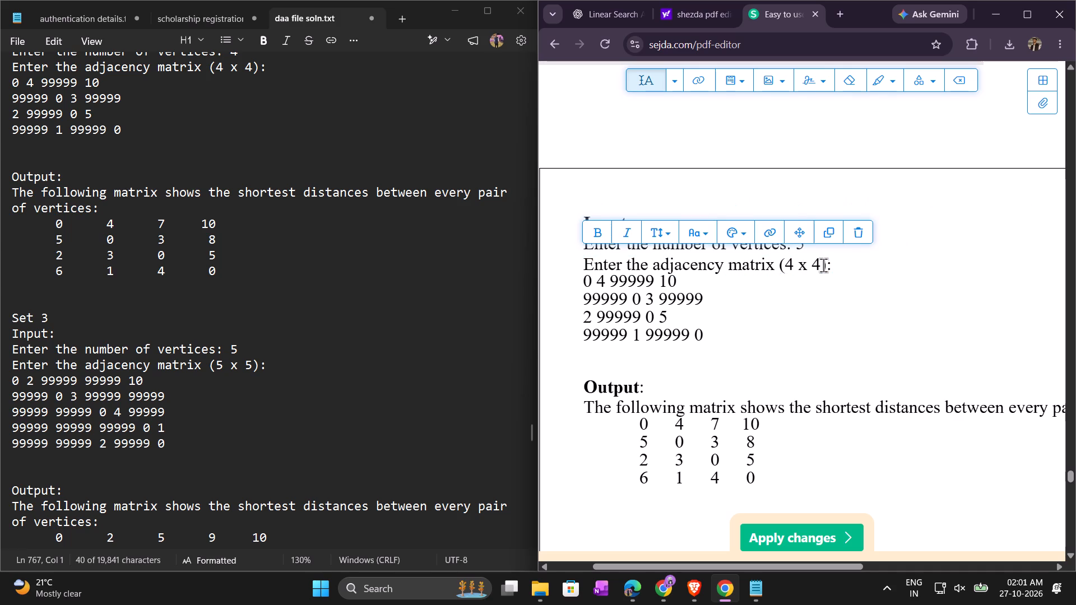
key("BackSpace")
key("5")
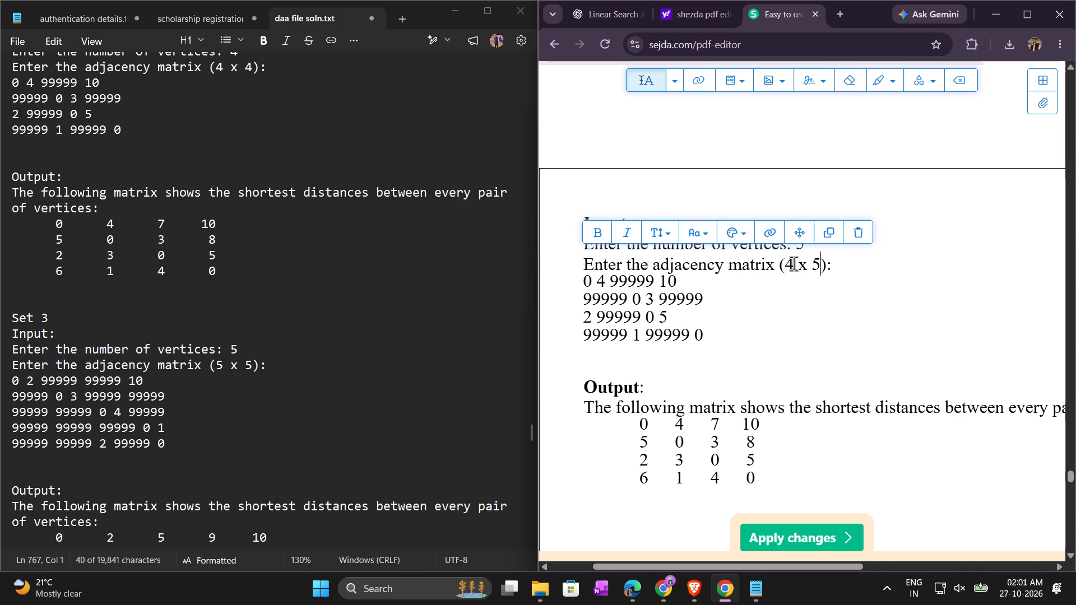
left_click(794, 263)
key("BackSpace")
key("5")
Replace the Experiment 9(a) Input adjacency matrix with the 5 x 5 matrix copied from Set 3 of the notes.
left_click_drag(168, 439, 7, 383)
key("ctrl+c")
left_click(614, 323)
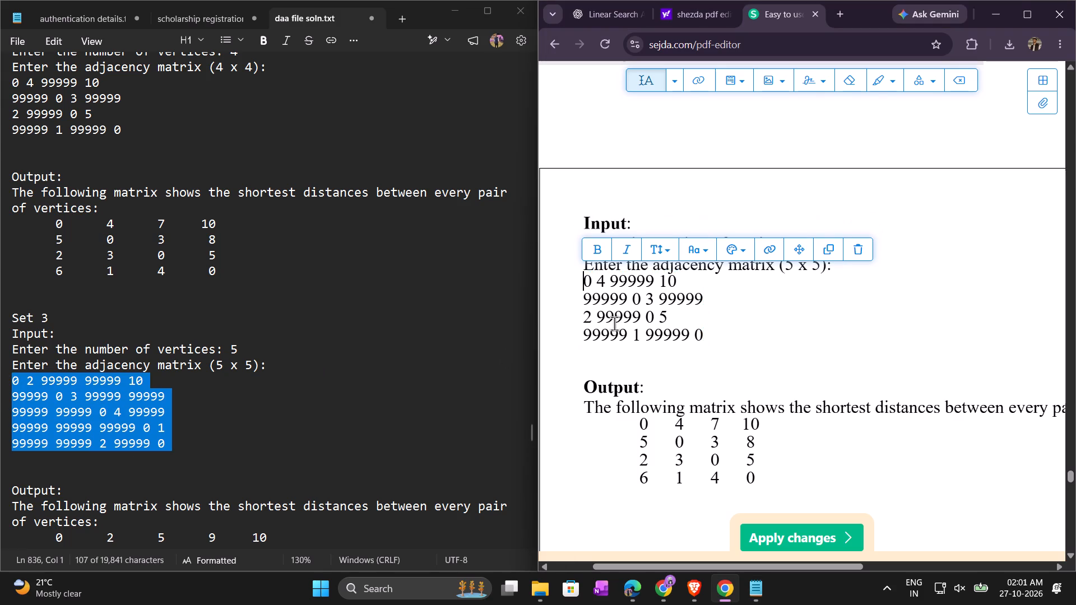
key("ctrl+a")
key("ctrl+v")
Copy Set 3's five-row shortest-distance matrix from the notes and paste it into the Experiment 9(a) Output matrix block.
scroll(400, 439, "down", 1)
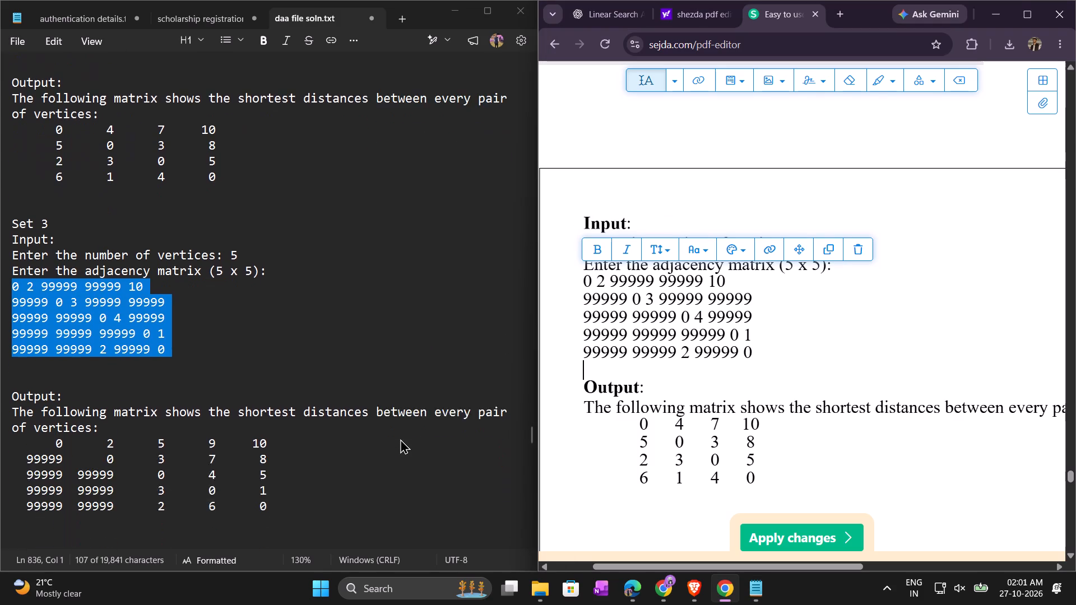
scroll(400, 439, "down", 1)
left_click_drag(275, 368, 47, 330)
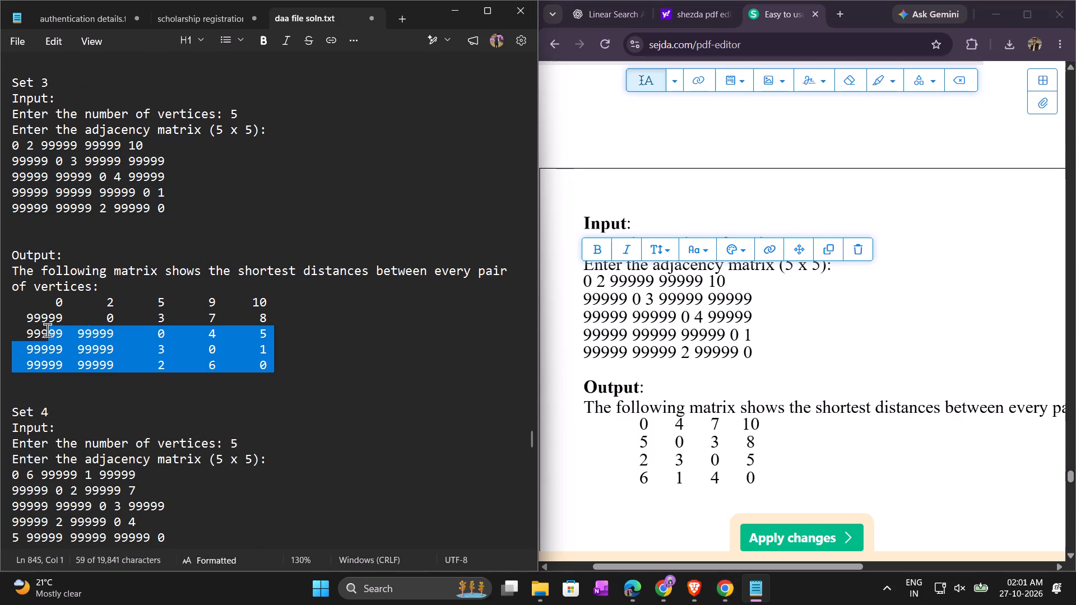
left_click_drag(47, 330, 25, 298)
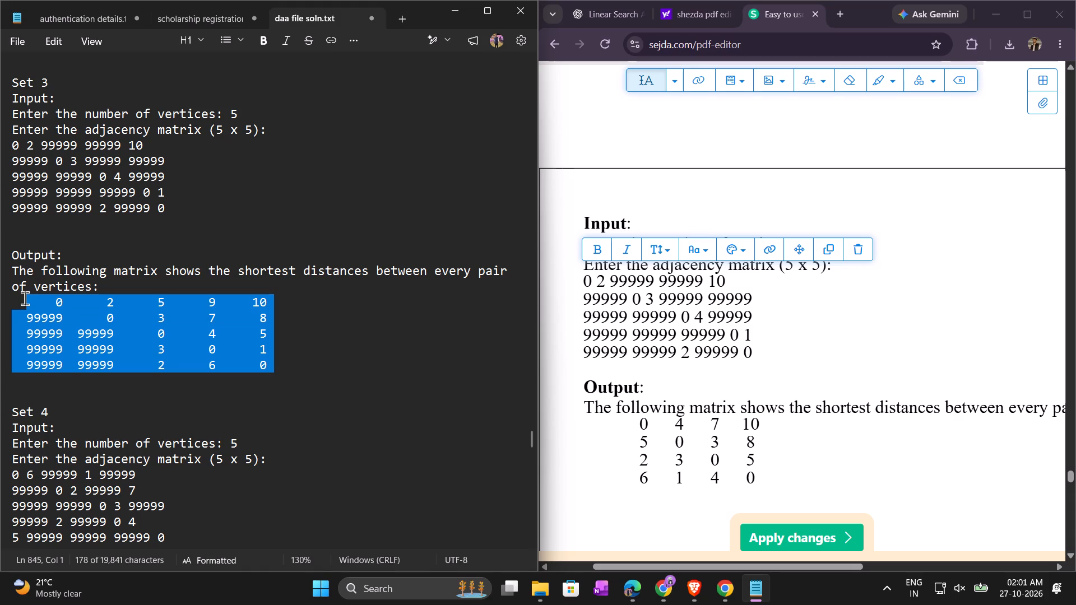
key("ctrl+c")
left_click(667, 432)
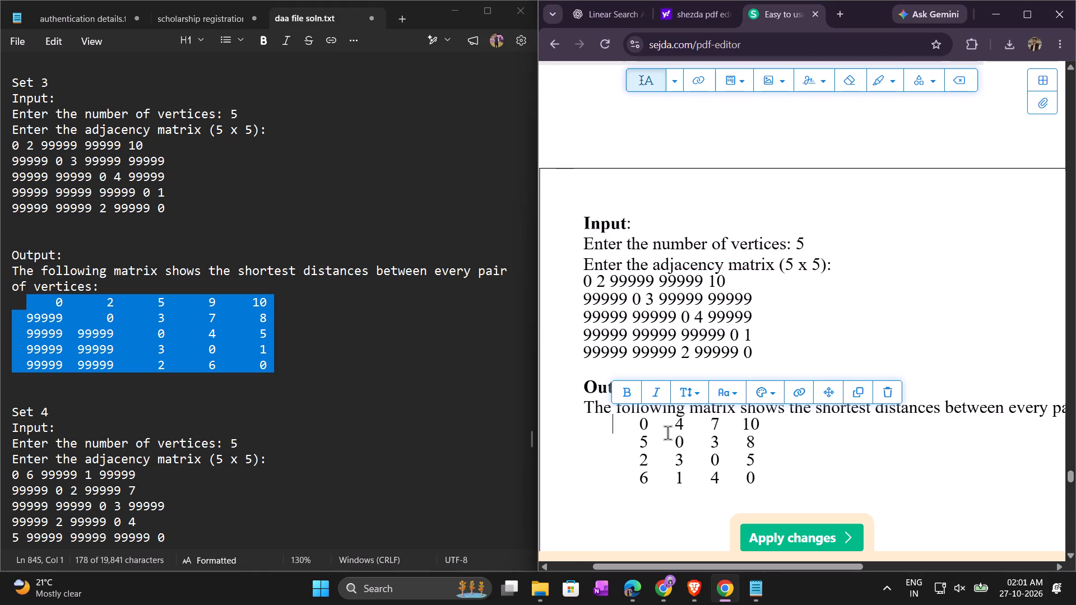
key("ctrl+v")
scroll(717, 452, "down", 1)
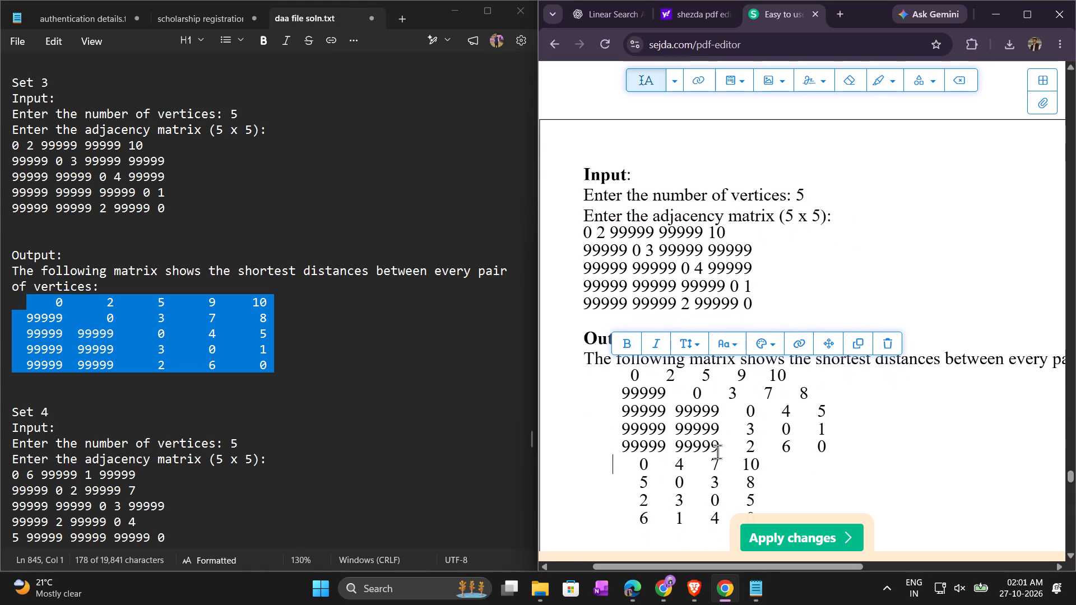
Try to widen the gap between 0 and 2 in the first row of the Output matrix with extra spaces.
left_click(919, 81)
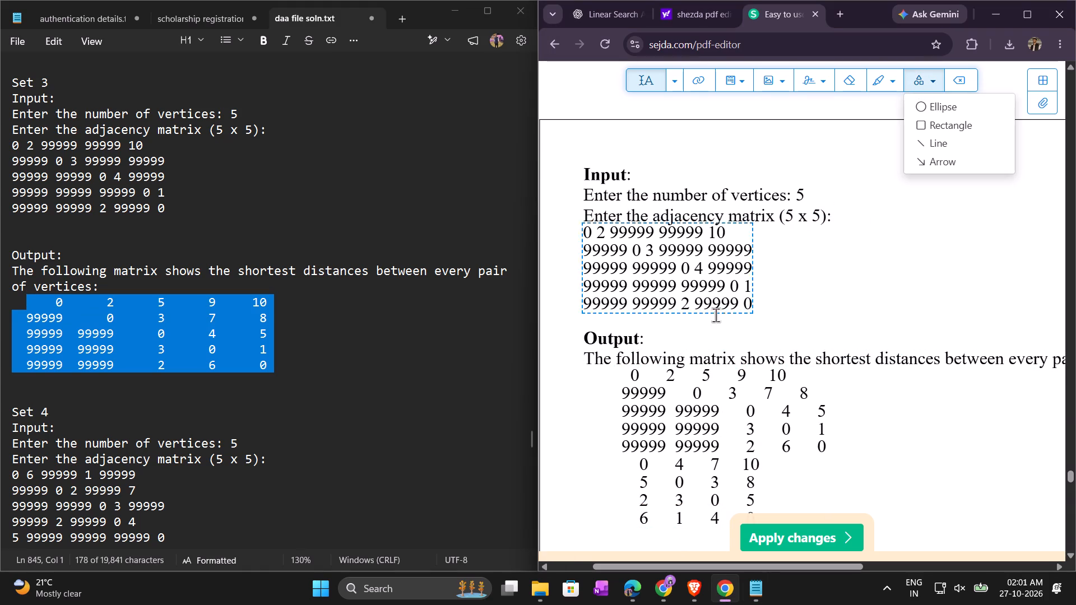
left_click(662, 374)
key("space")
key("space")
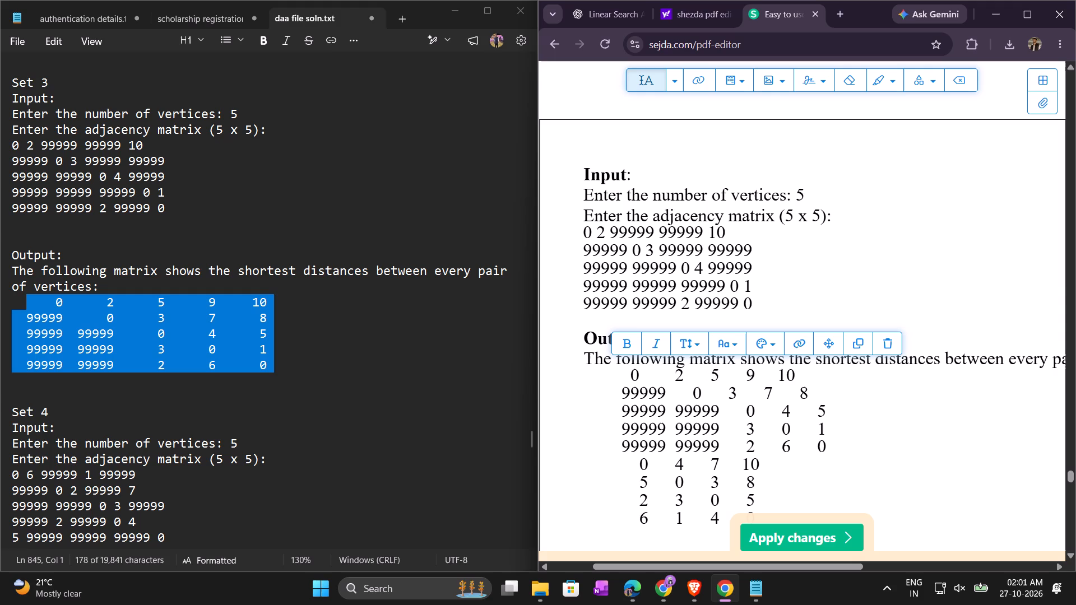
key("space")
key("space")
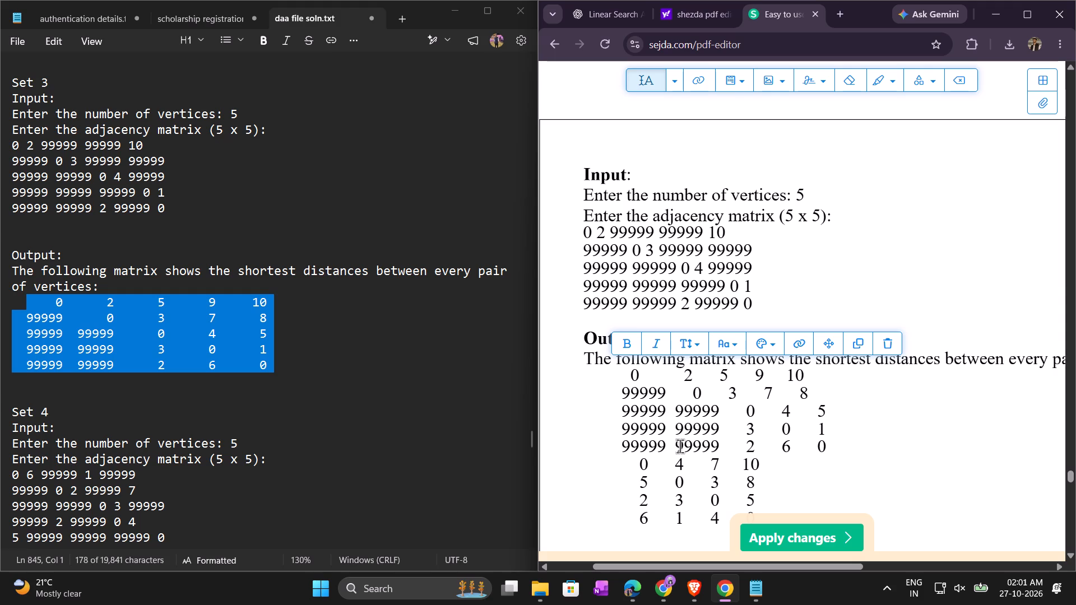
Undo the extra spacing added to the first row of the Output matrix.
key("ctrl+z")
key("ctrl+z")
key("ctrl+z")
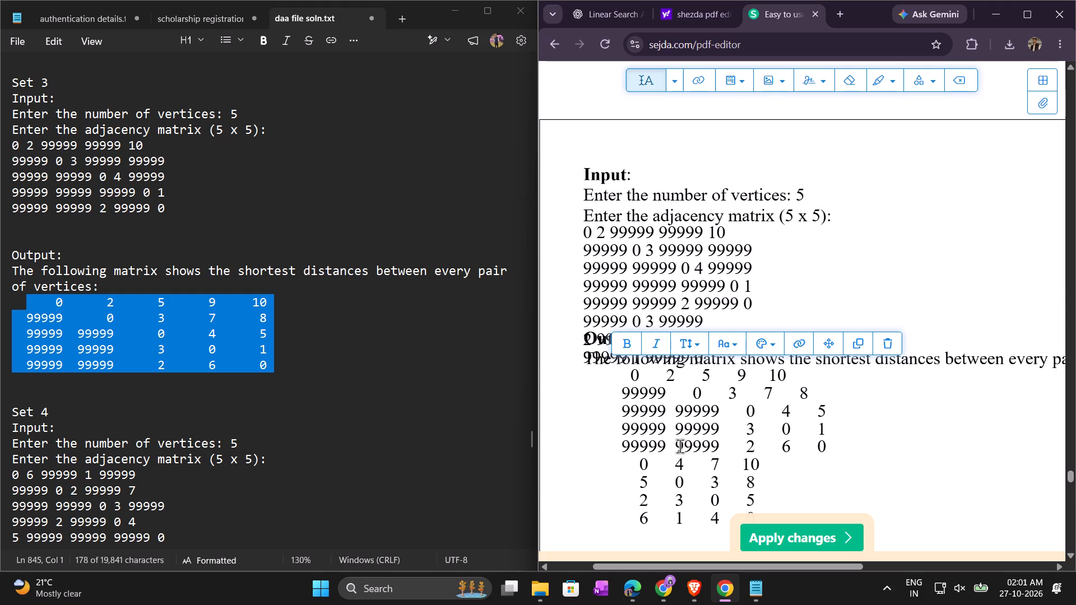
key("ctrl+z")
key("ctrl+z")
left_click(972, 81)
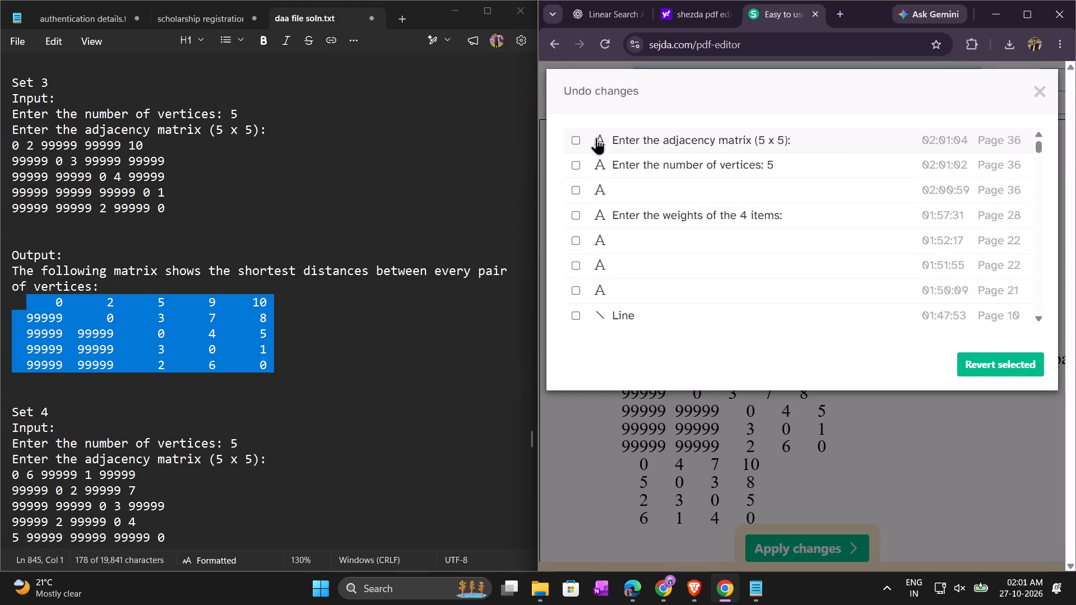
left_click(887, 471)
Clear the whole Experiment 9(a) Output matrix block and paste in only the copied Set 3 shortest-distance matrix.
left_click(765, 432)
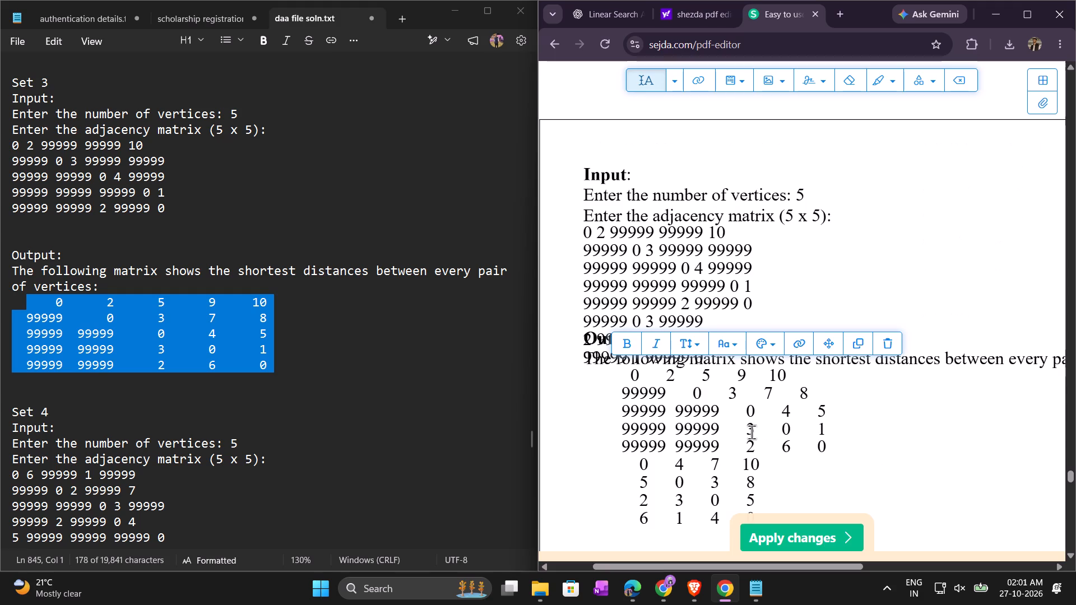
key("ctrl+a")
key("BackSpace")
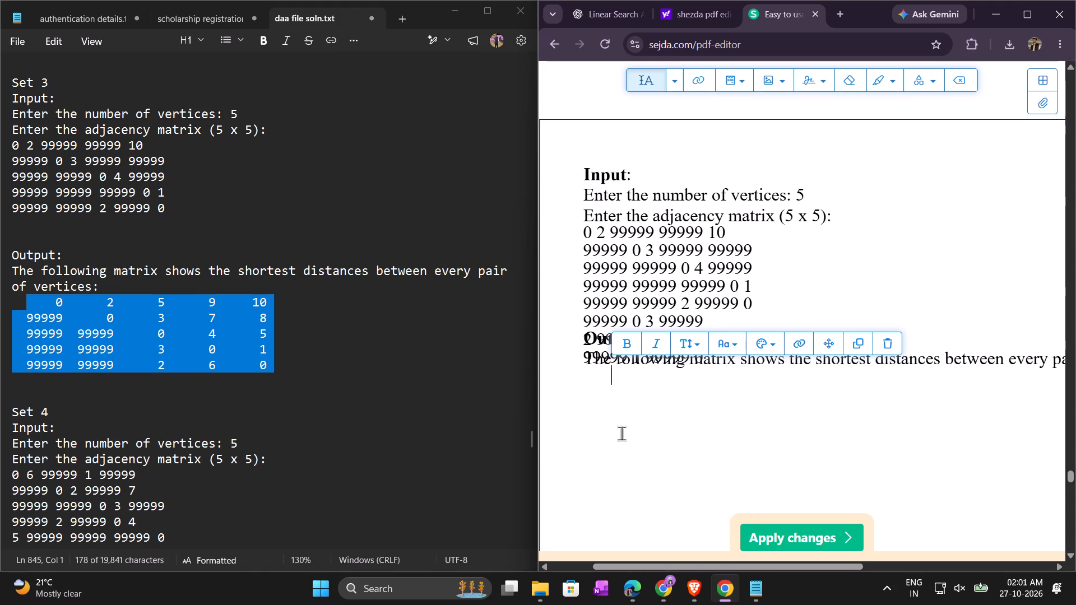
key("ctrl+v")
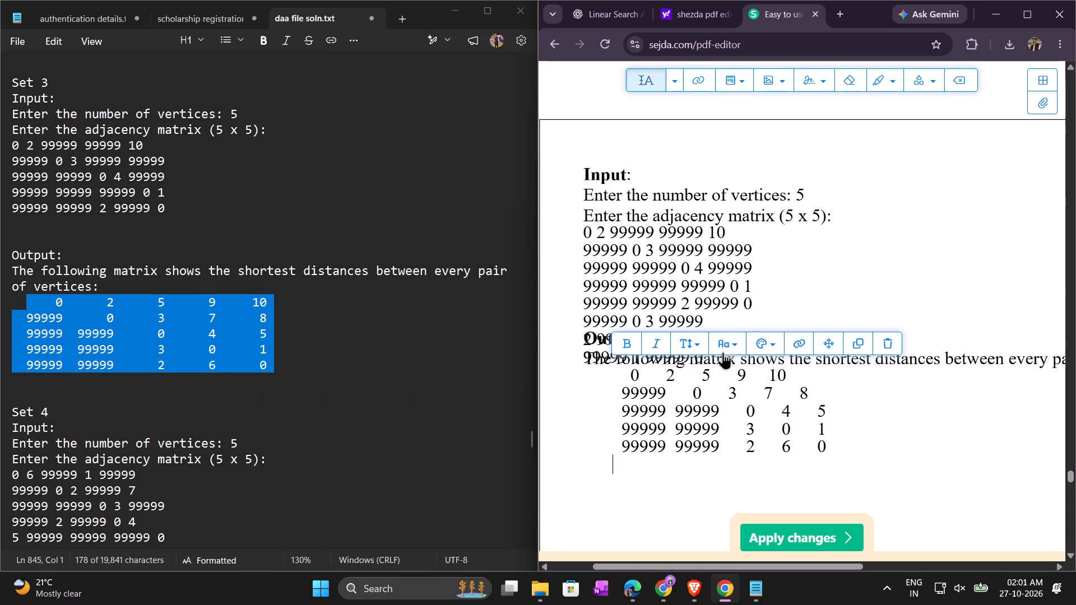
Replace the entire Experiment 9(a) Input matrix block with Set 3's 5 x 5 adjacency matrix copied from the notes.
left_click(692, 301)
key("ctrl+a")
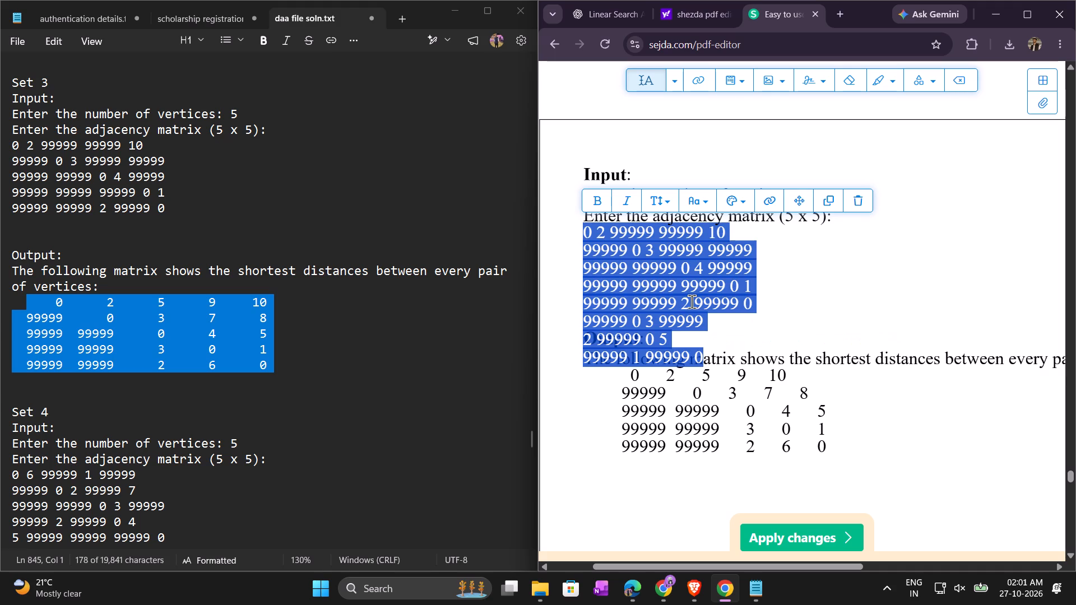
left_click_drag(175, 209, 16, 160)
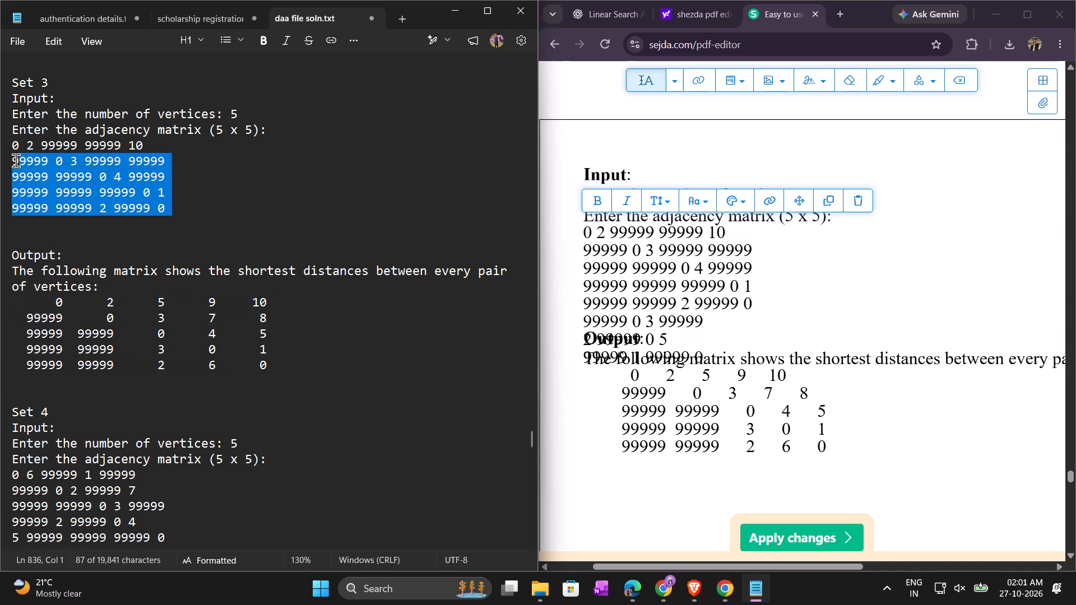
left_click_drag(16, 160, 8, 148)
key("ctrl+c")
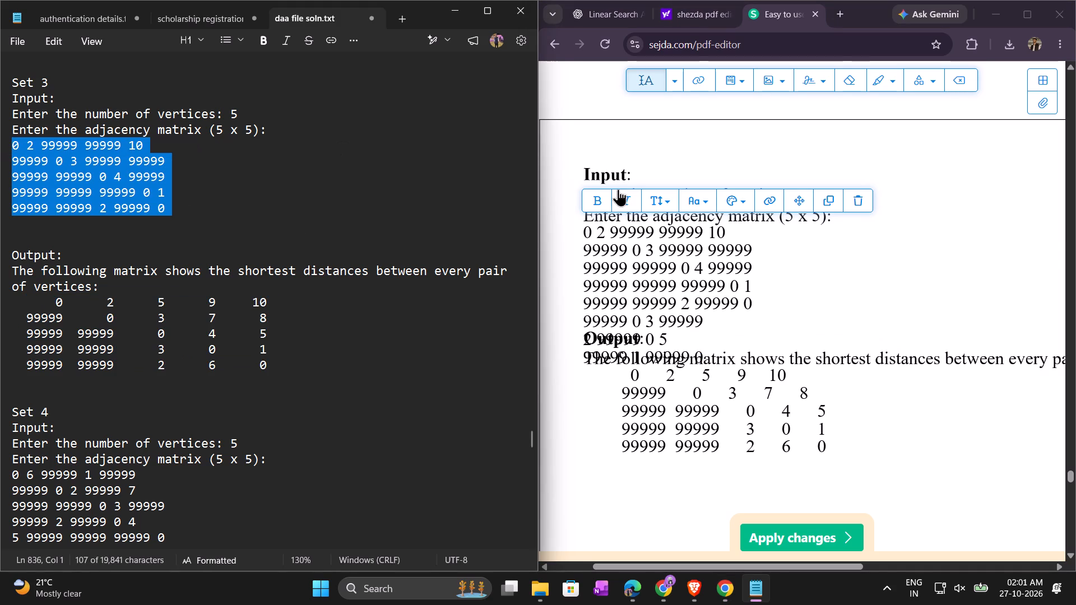
left_click(641, 257)
key("ctrl+a")
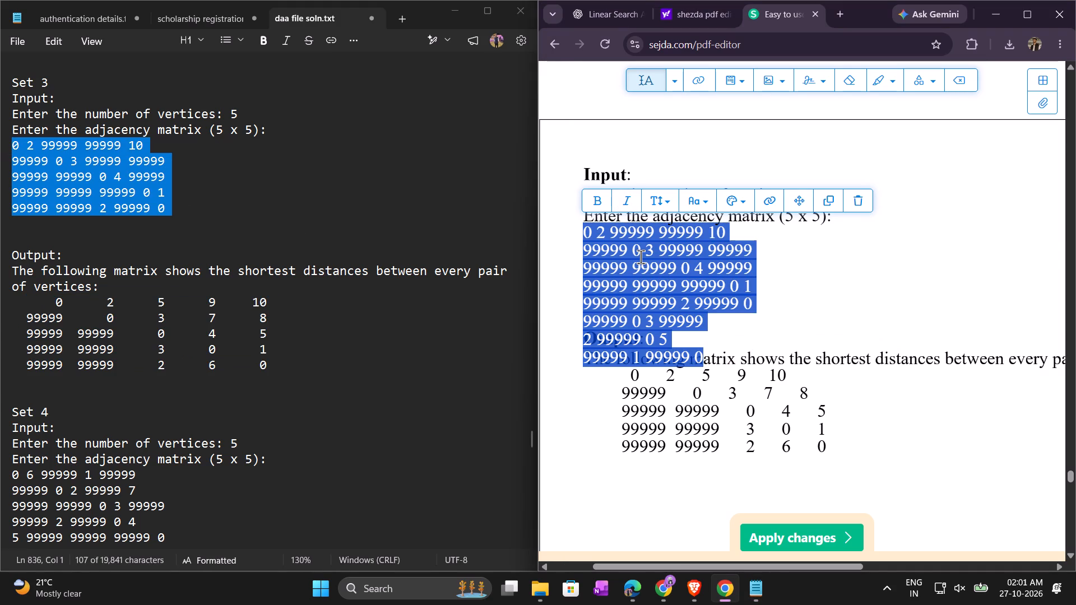
key("ctrl+v")
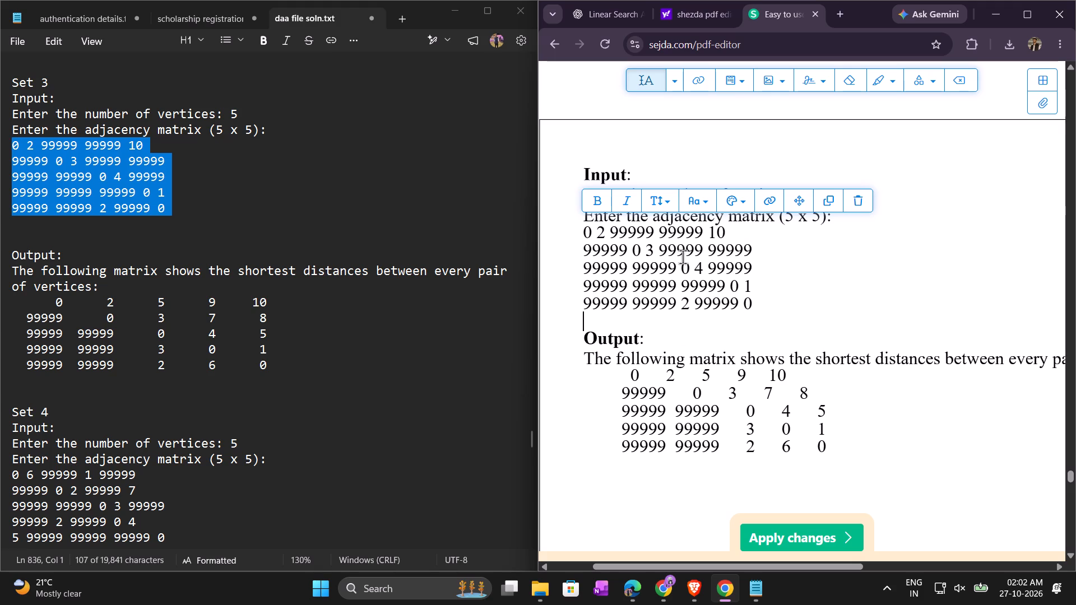
Add spaces after the first value in rows one and two of the Input matrix to align their second-column values.
left_click(597, 232)
key("space")
key("space")
key("space")
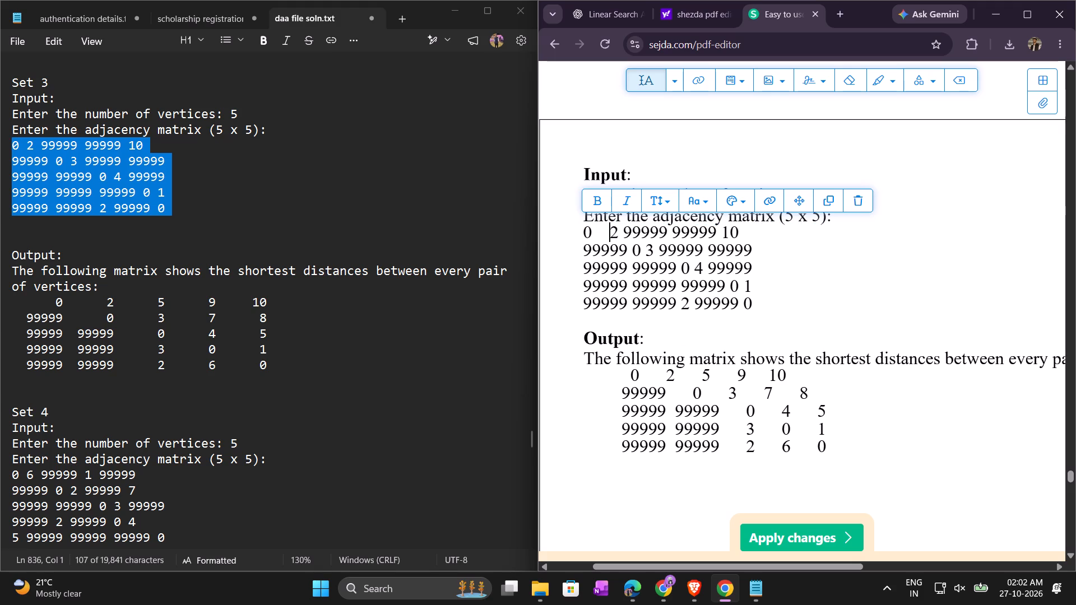
key("space")
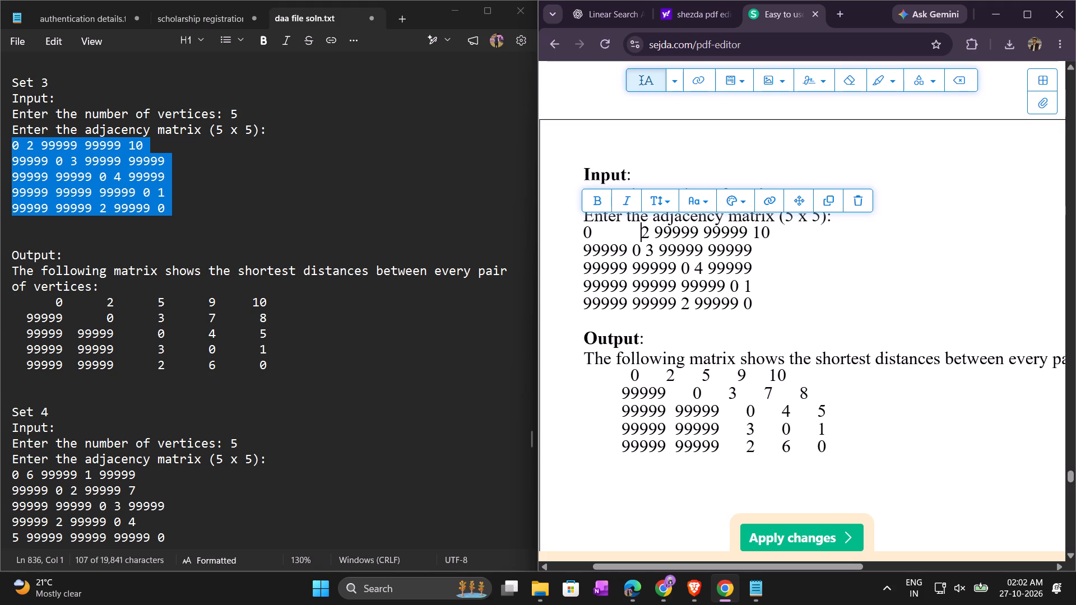
key("space")
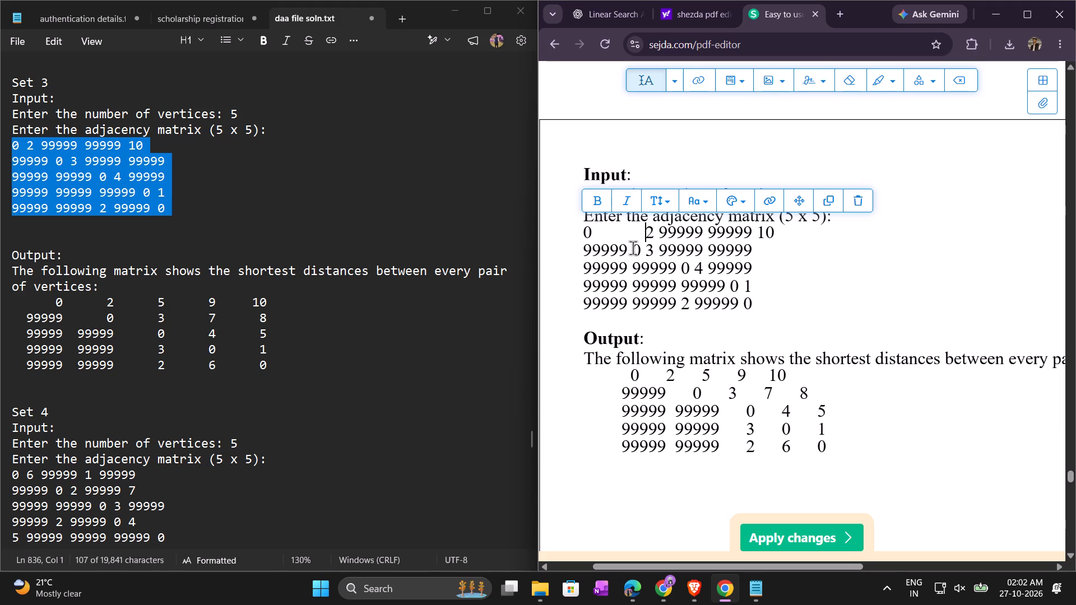
right_click(629, 254)
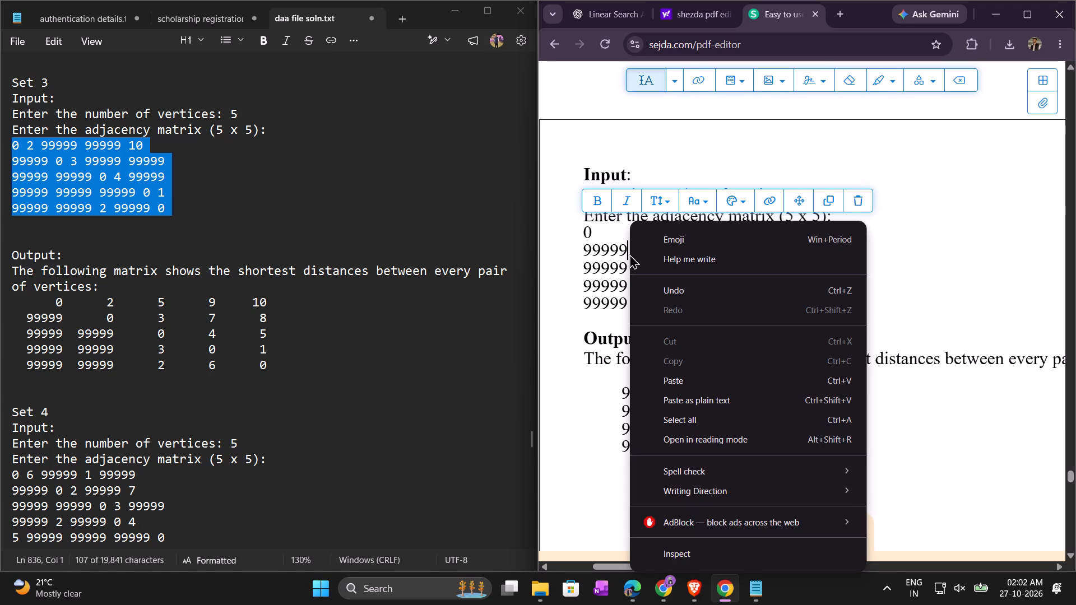
key("space")
key("space")
left_click(622, 252)
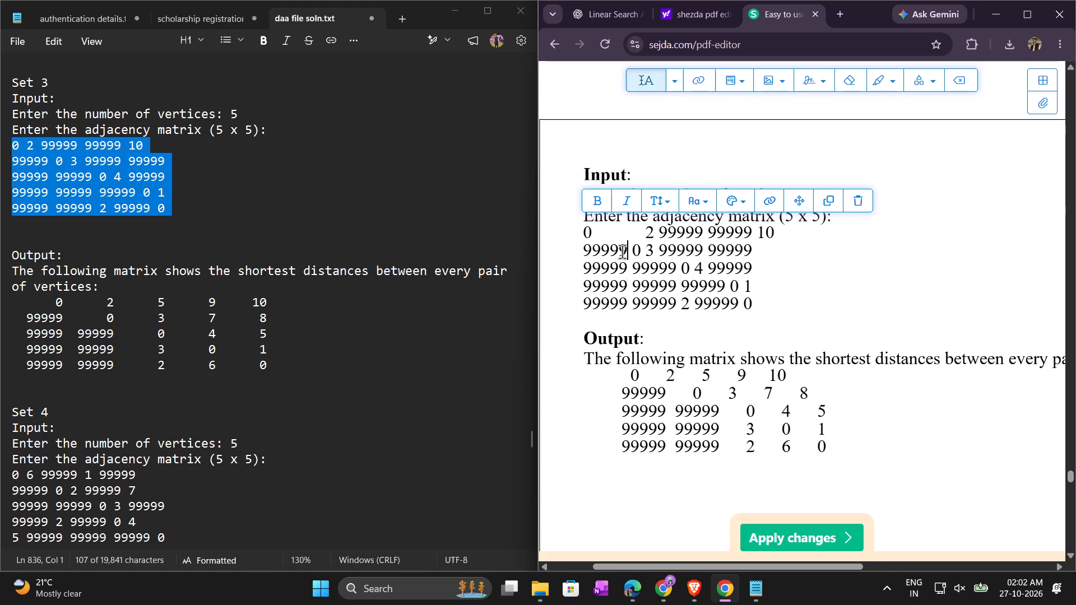
left_click(626, 250)
key("space")
key("space")
key("space")
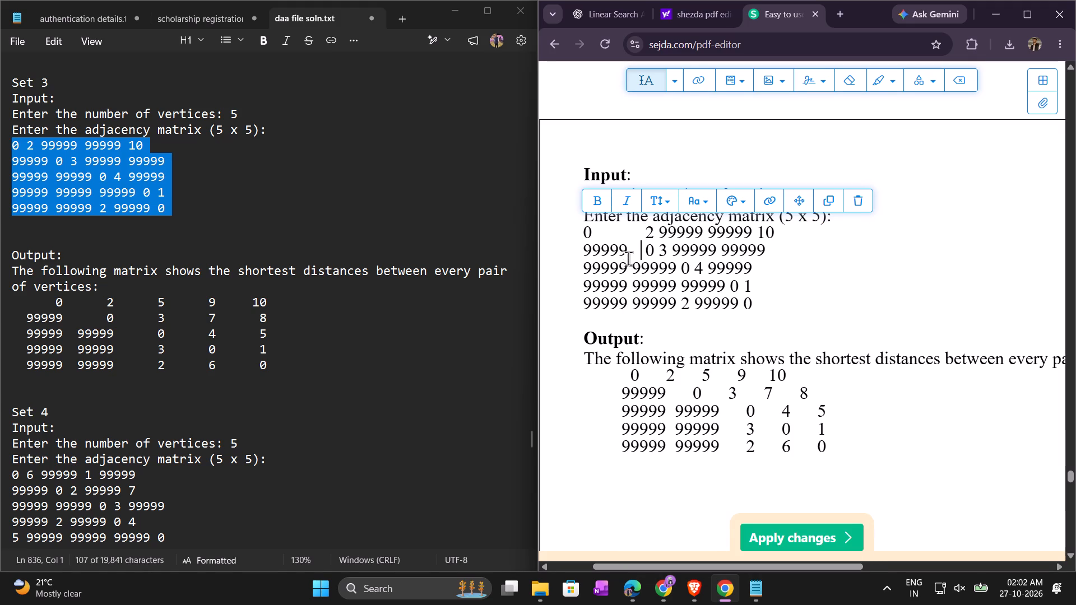
Add spaces after the first 99999 in rows three to five of the Input matrix to align the second column.
left_click(631, 265)
key("space")
key("space")
key("space")
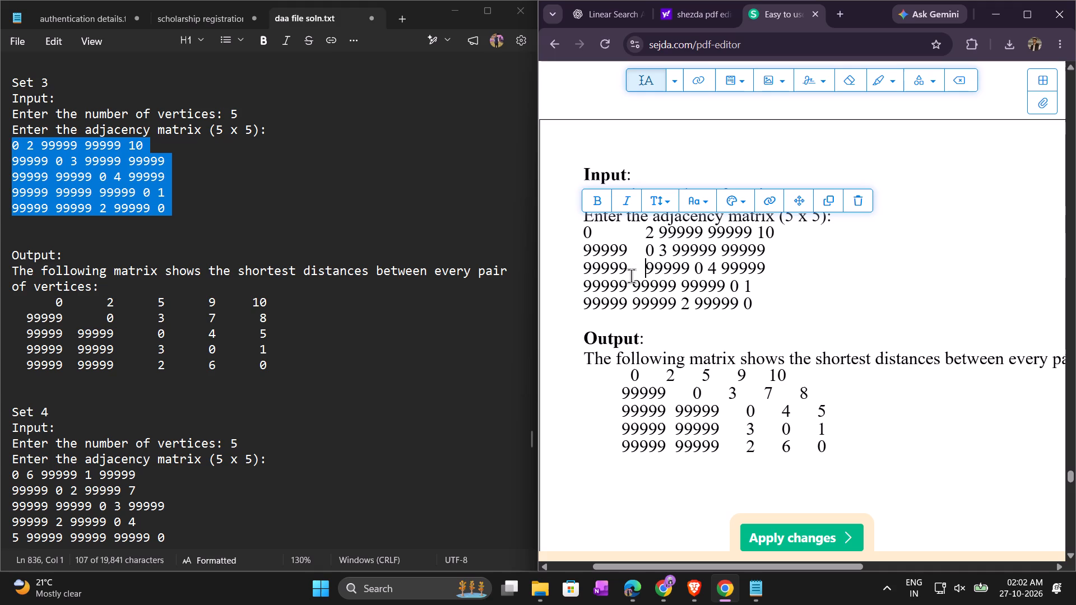
left_click(632, 284)
key("space")
key("space")
key("space")
key("space")
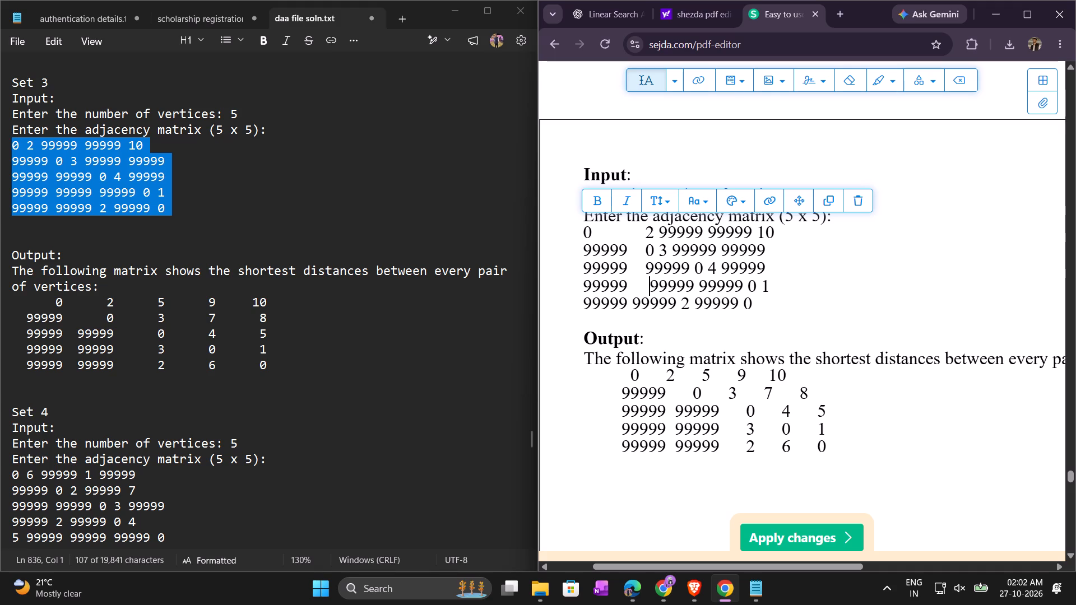
key("BackSpace")
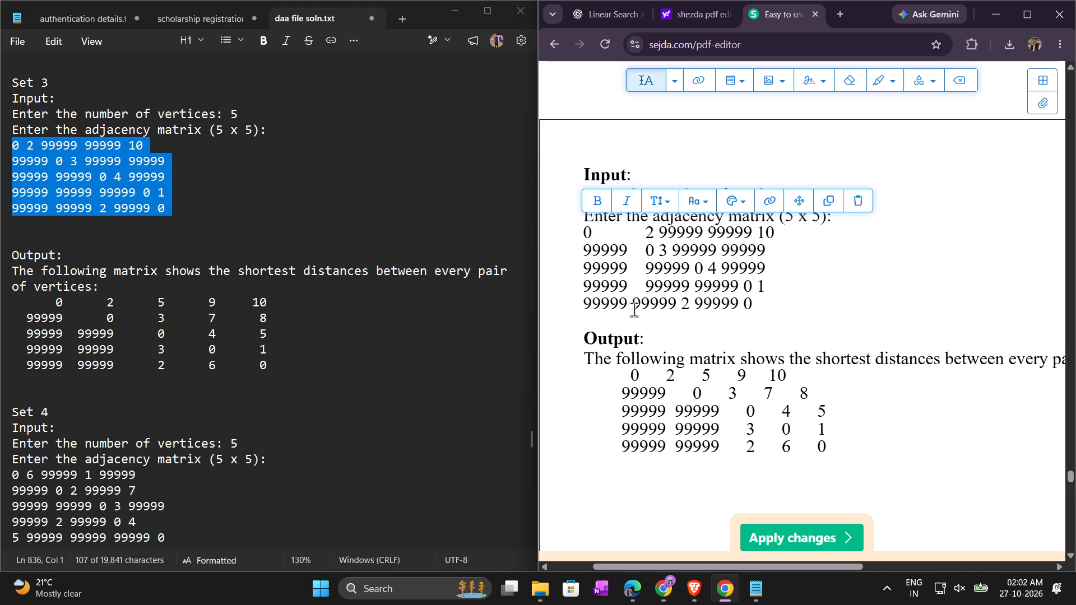
right_click(630, 302)
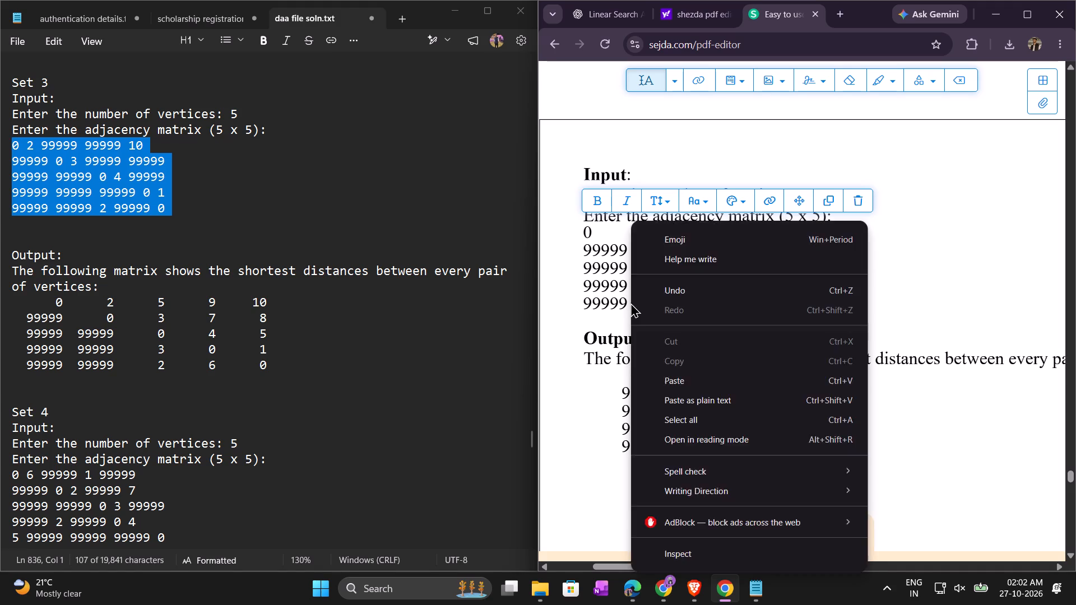
left_click(630, 302)
key("space")
key("space")
key("space")
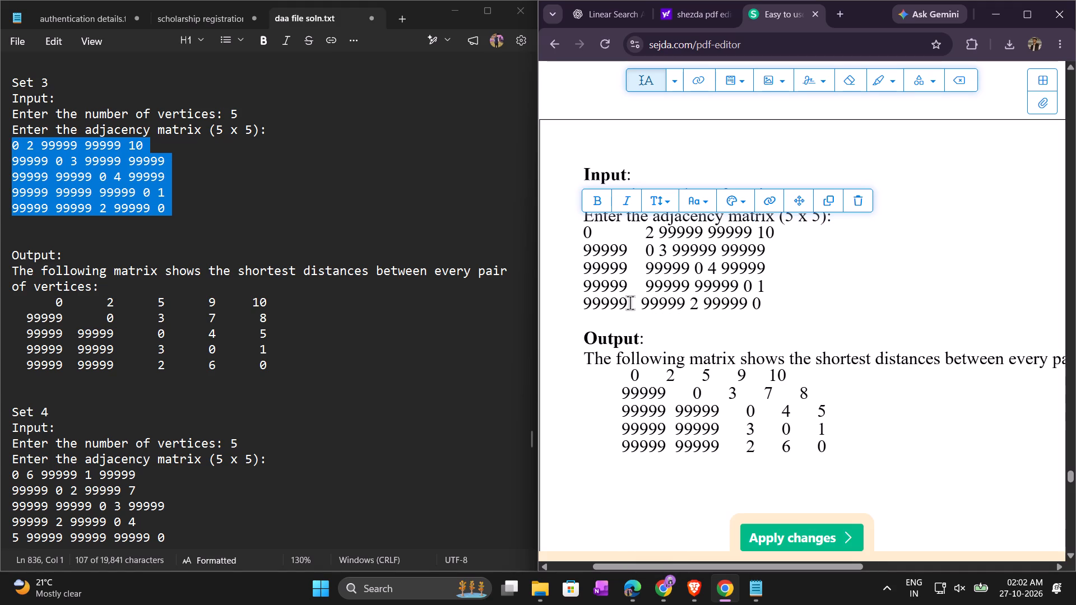
Add spaces after the 2 in row one of the Input matrix to push its third value outward.
left_click(661, 228)
key("space")
key("space")
key("space")
key("space")
key("space")
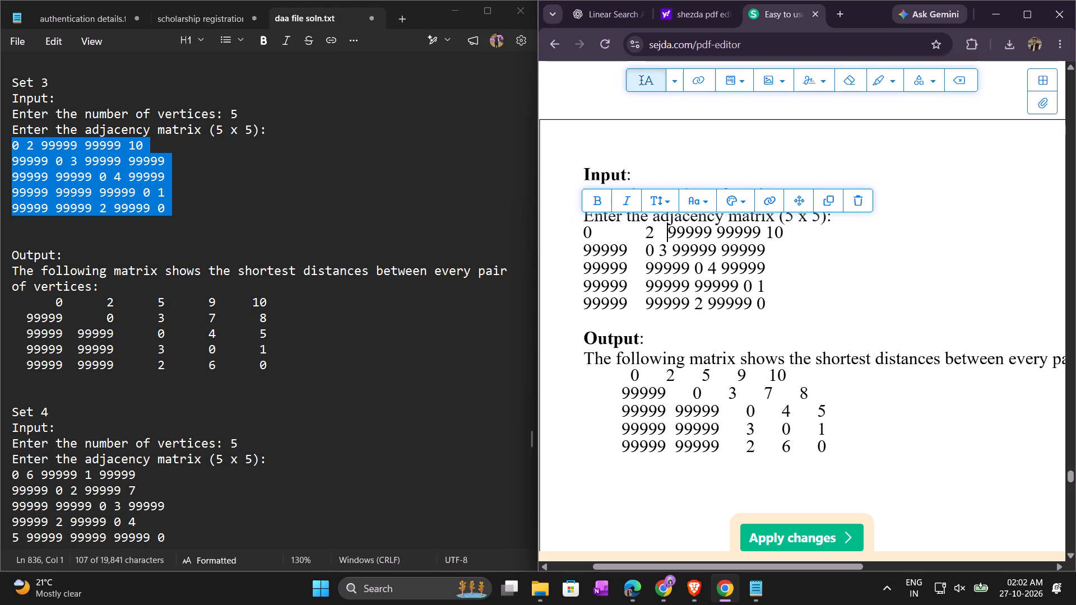
key("space")
Space out the third values in rows two and one of the Input matrix so they align with the rows below.
left_click(658, 248)
key("space")
key("space")
key("space")
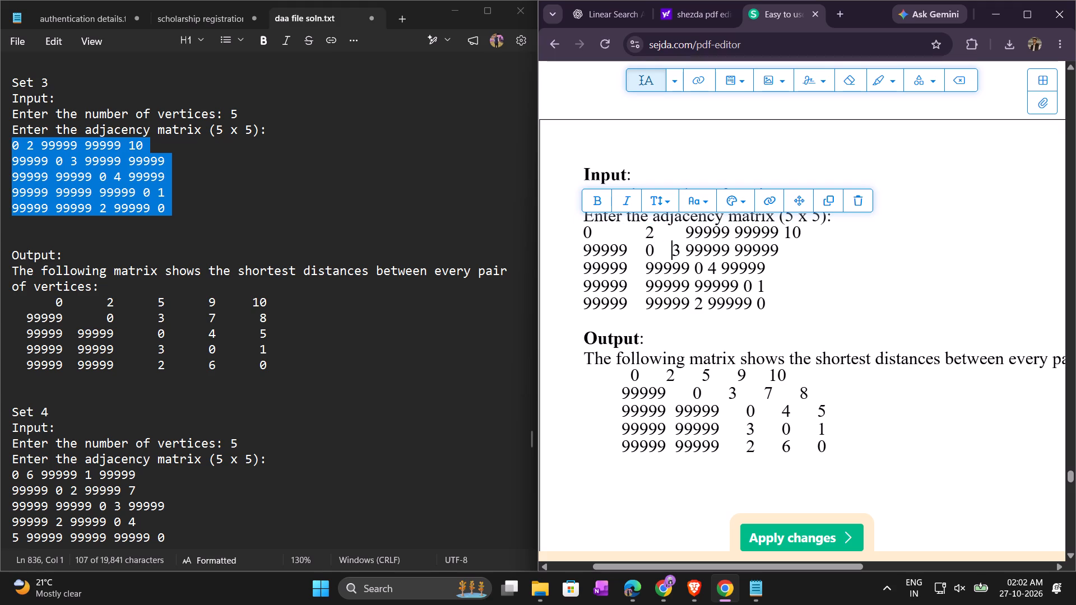
key("space")
key("space")
key("space")
key("space")
key("space")
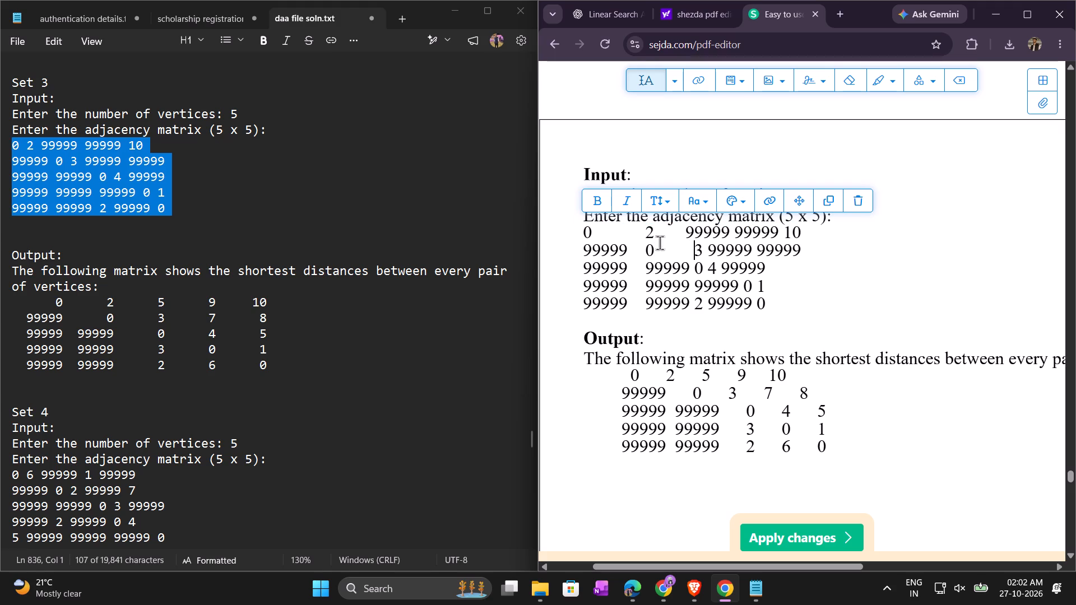
left_click(685, 232)
key("space")
key("space")
Add spaces after the 3 in row two of the Input matrix to align its fourth-column value with row one.
left_click_drag(747, 231, 701, 255)
left_click(701, 255)
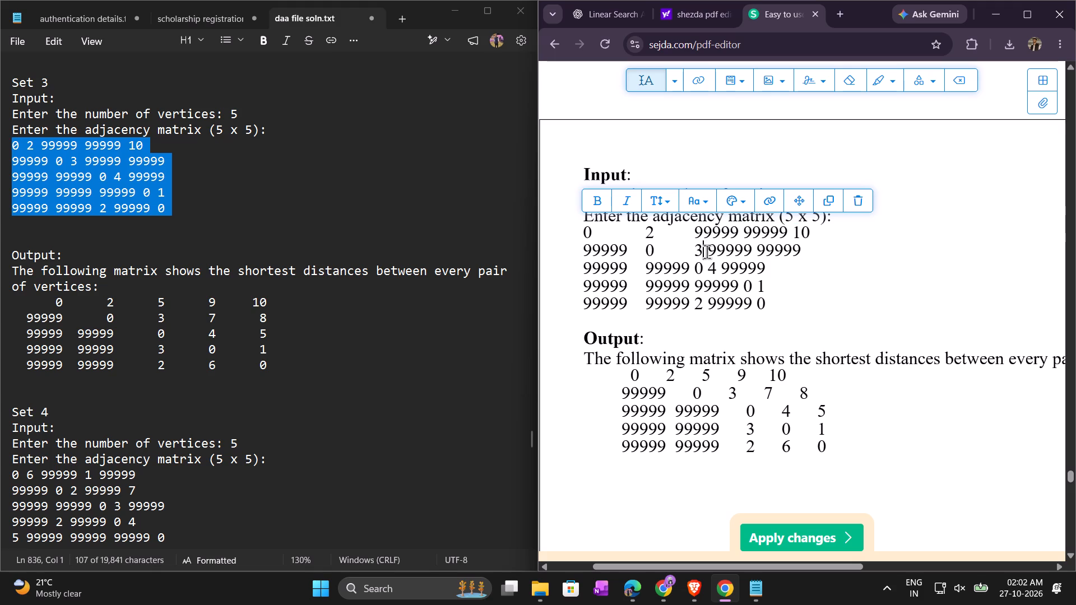
left_click(707, 252)
key("space")
key("space")
key("space")
key("space")
key("space")
key("space")
key("space")
key("space")
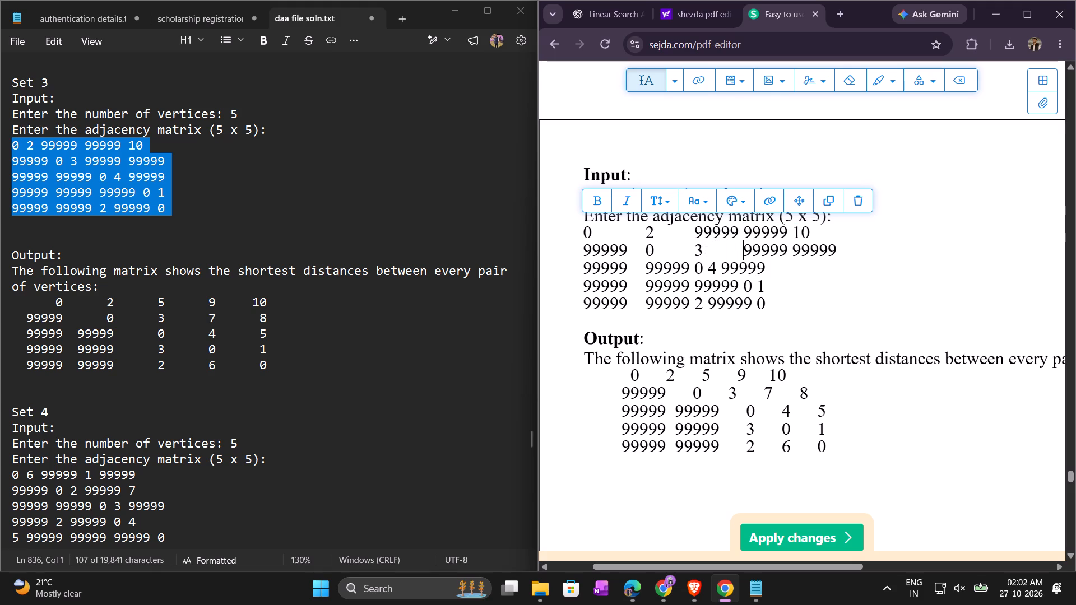
Add spaces after the second 0-column value, the 0 in row three, to align the 4 in the Input matrix's fourth column.
left_click(708, 263)
key("space")
key("space")
key("space")
key("space")
key("space")
key("space")
key("space")
key("space")
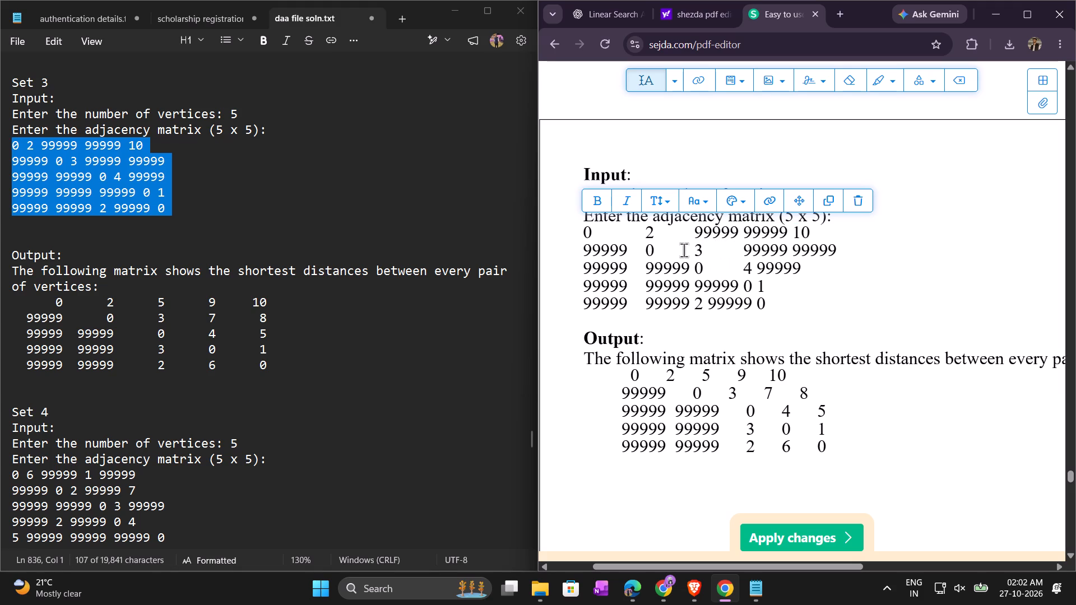
Shift the third column of the Input matrix outward by one space in all five rows.
left_click(687, 234)
key("space")
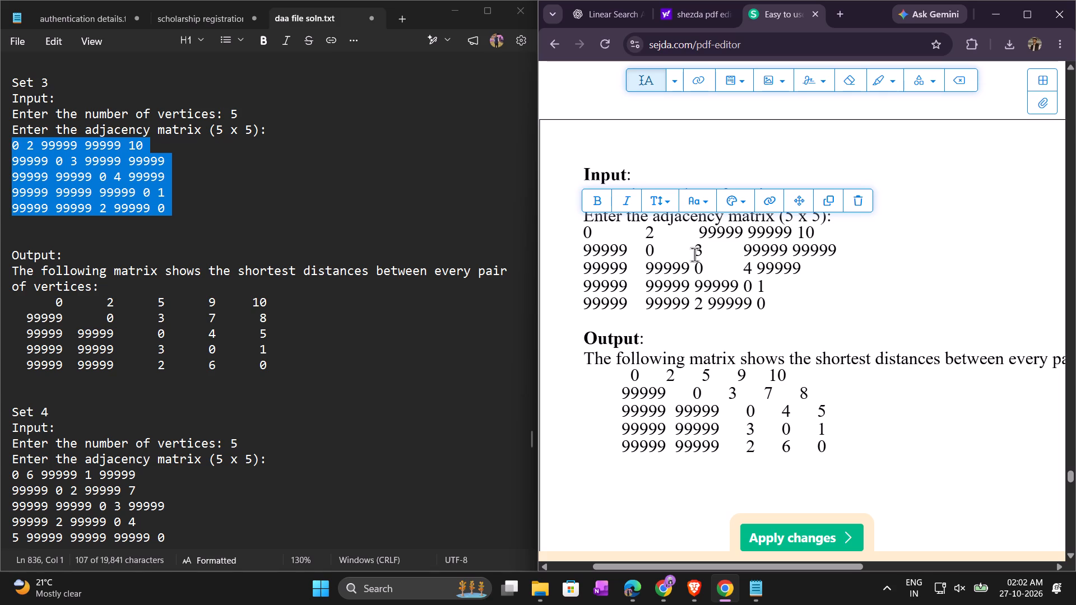
left_click(694, 254)
key("space")
key("space")
key("BackSpace")
key("Down")
key("Left")
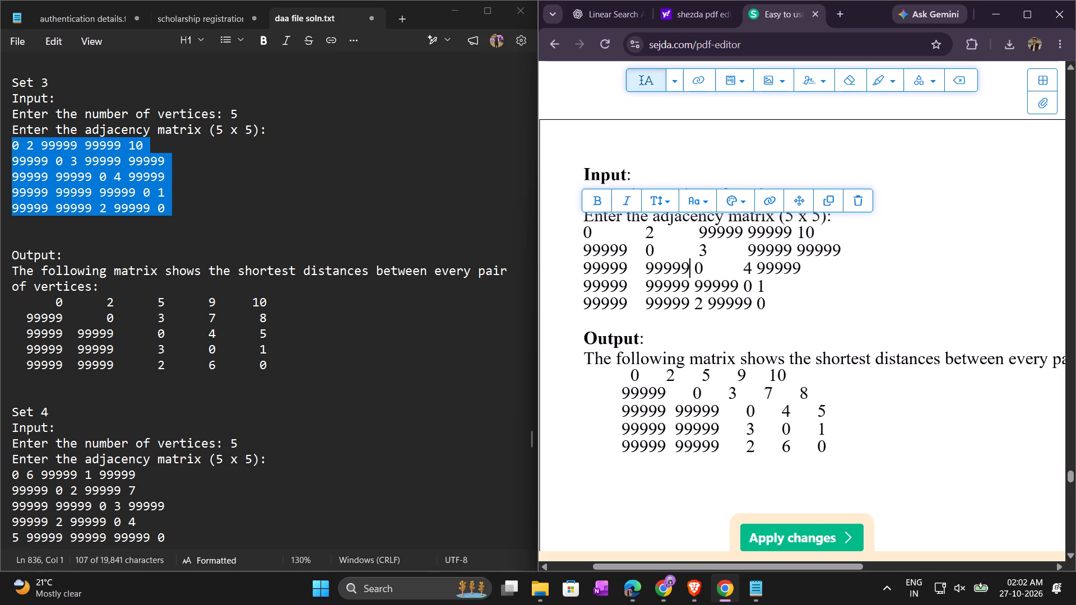
key("Right")
key("space")
key("Down")
key("space")
key("Down")
key("space")
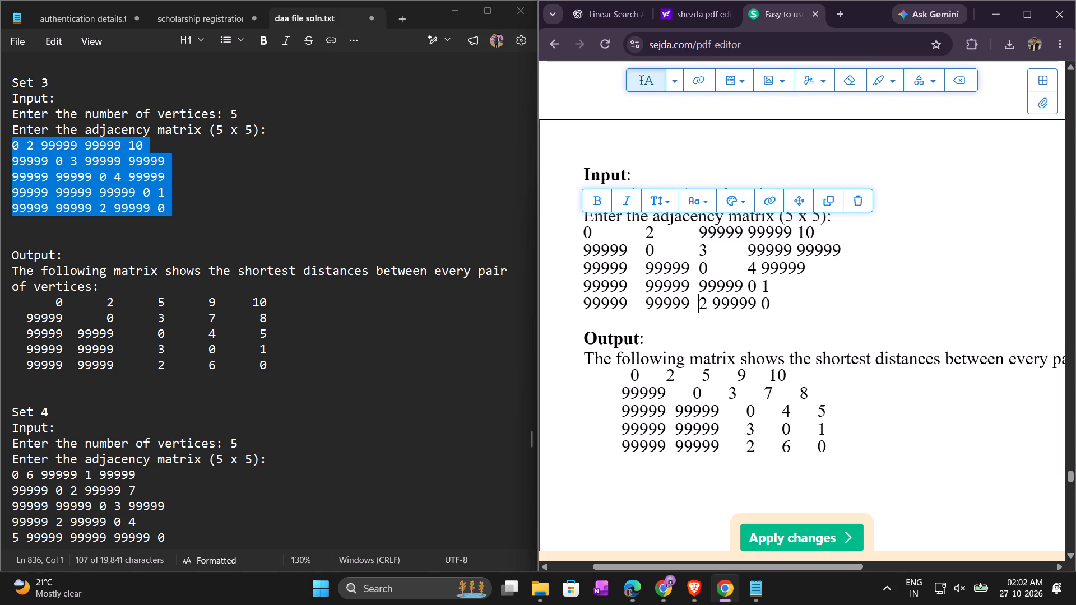
Add spaces before the fourth value in every row of the Input matrix, working upward from row five, to align the fourth column.
key("Right")
key("space")
key("space")
key("space")
key("space")
key("space")
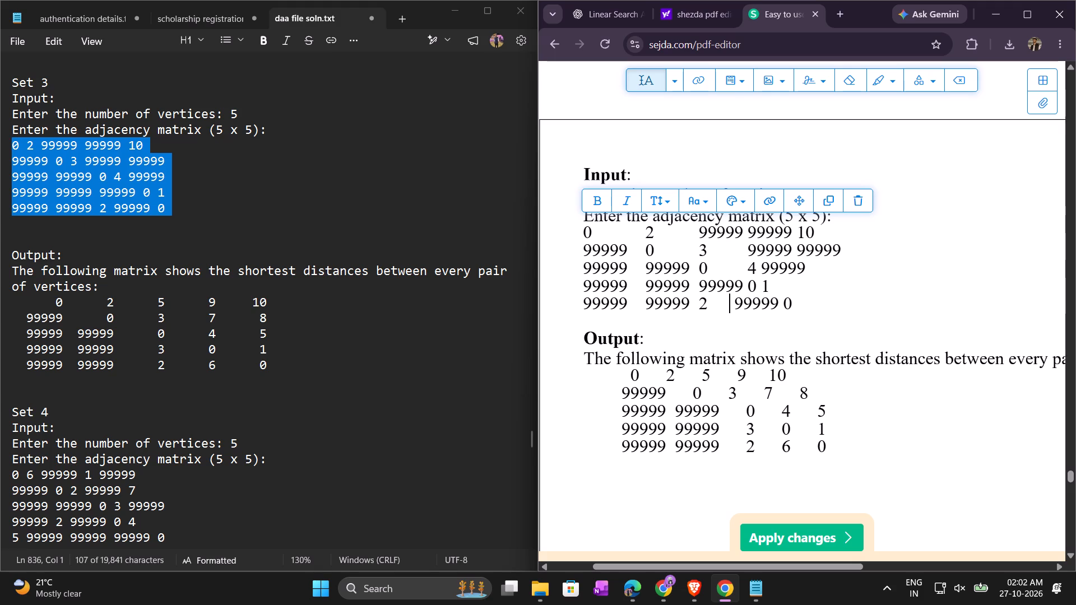
key("space")
key("space")
key("space")
key("space")
key("Up")
key("space")
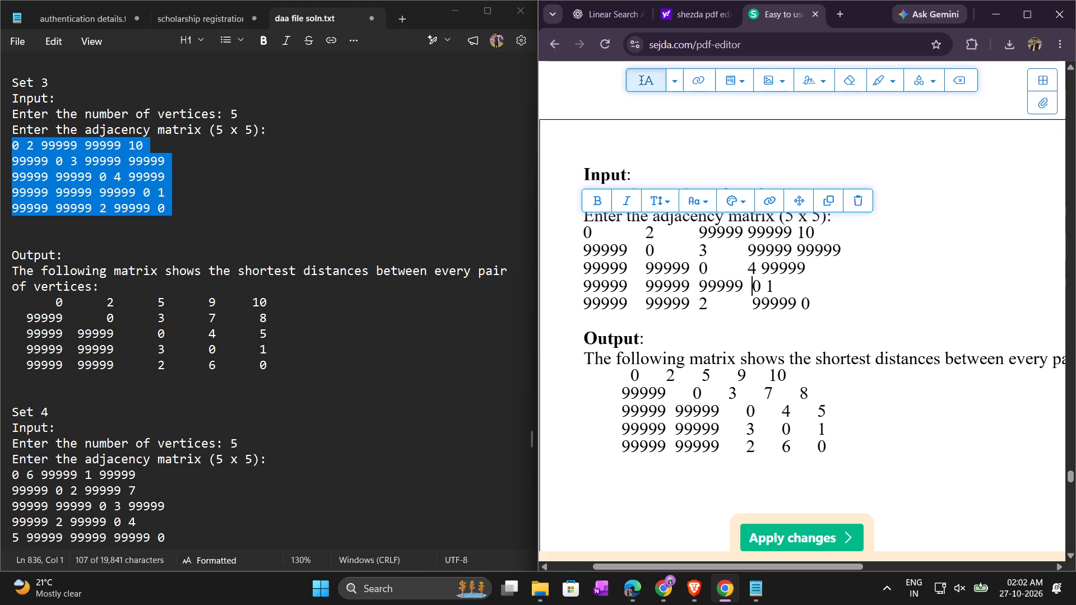
key("Up")
key("space")
key("Up")
key("space")
key("Up")
key("space")
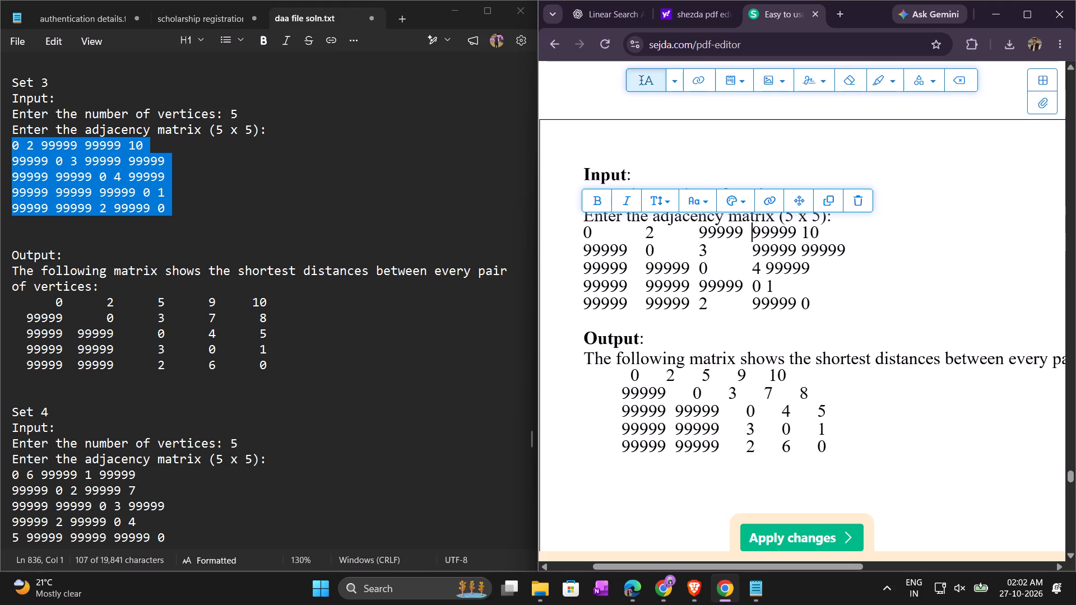
Add one space before the last value in rows one and two of the Input matrix to align the fifth column.
key("Right")
key("Right")
key("Right")
key("Right")
key("Right")
key("Right")
key("Right")
key("Right")
key("Right")
key("Left")
key("Left")
key("Left")
key("space")
key("Down")
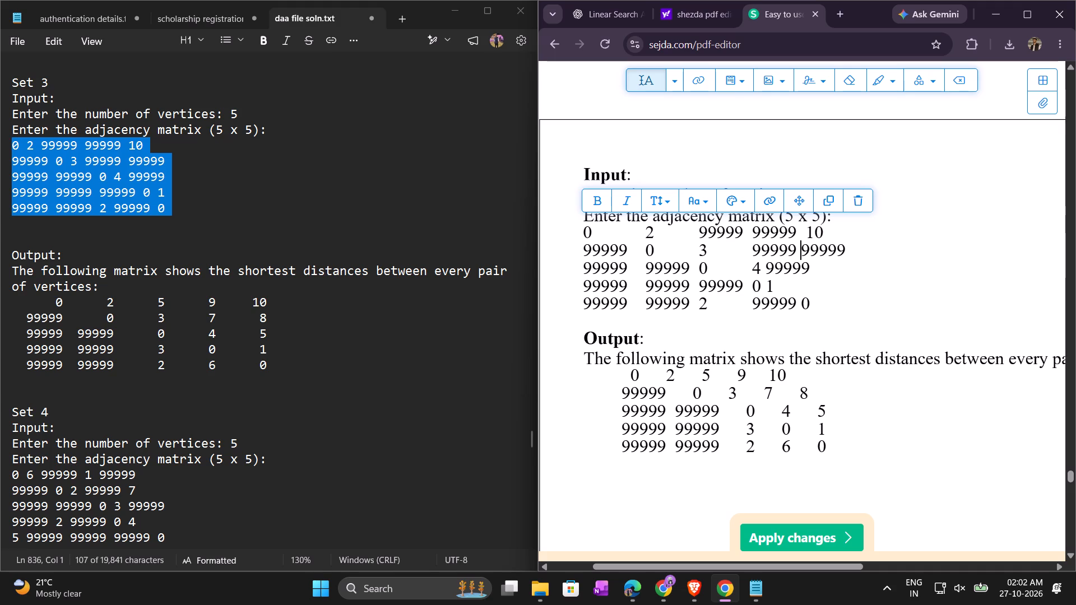
key("space")
Add spaces after the 4 in row three of the Input matrix to align its last 99999 with the fifth column.
key("Down")
key("Left")
key("Left")
key("Left")
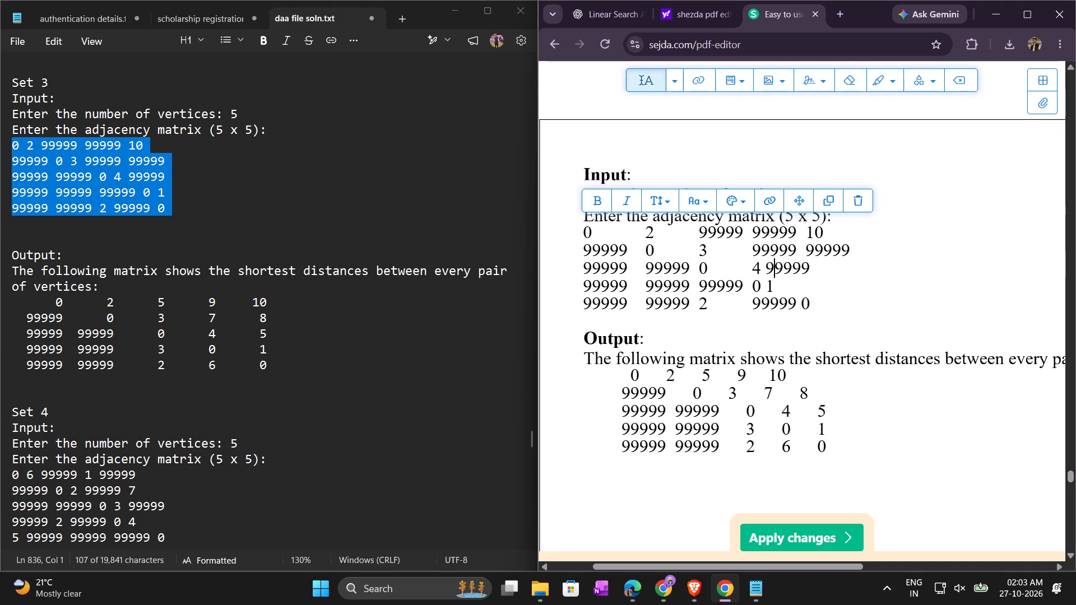
key("Left")
key("space")
key("space")
key("space")
key("space")
key("space")
key("space")
key("space")
key("space")
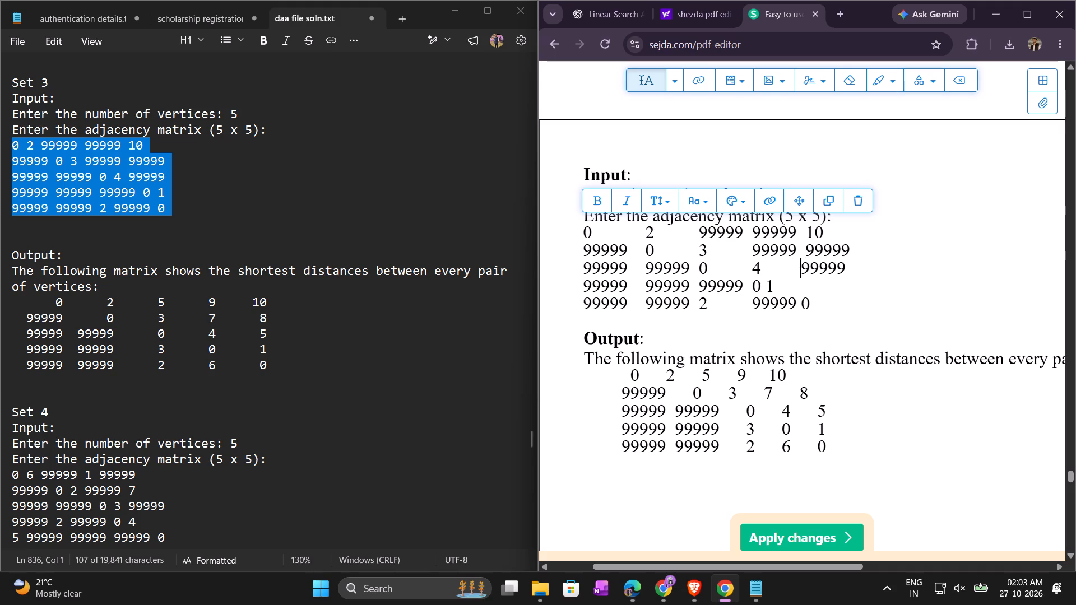
key("space")
key("space")
key("BackSpace")
Add spaces before the last values in rows four and five of the Input matrix to align the fifth column.
key("Down")
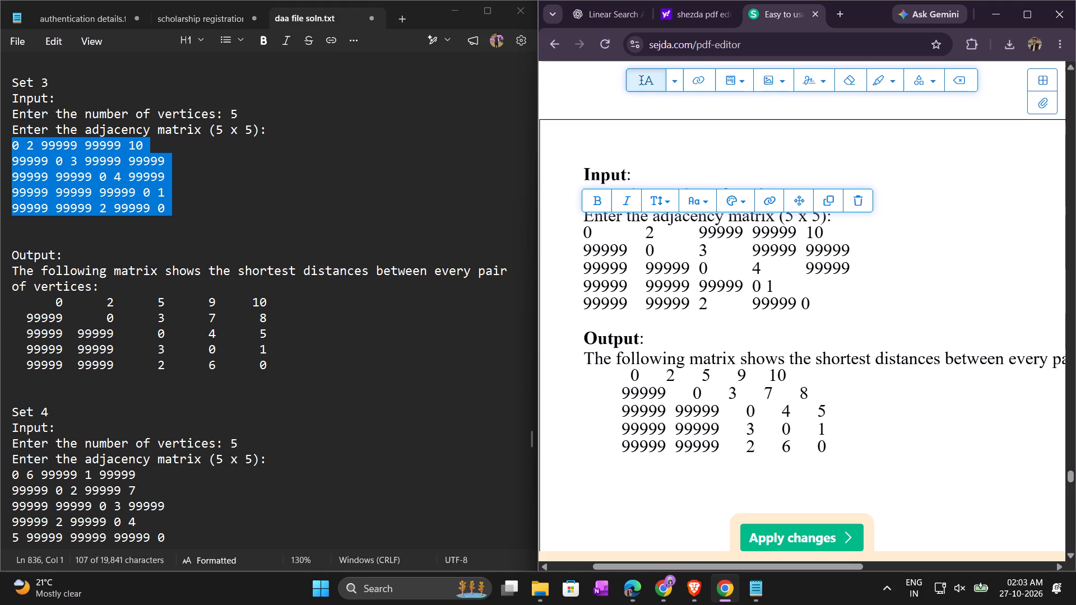
key("Left")
key("space")
key("space")
key("space")
key("space")
key("space")
key("space")
key("space")
key("space")
key("space")
key("space")
key("BackSpace")
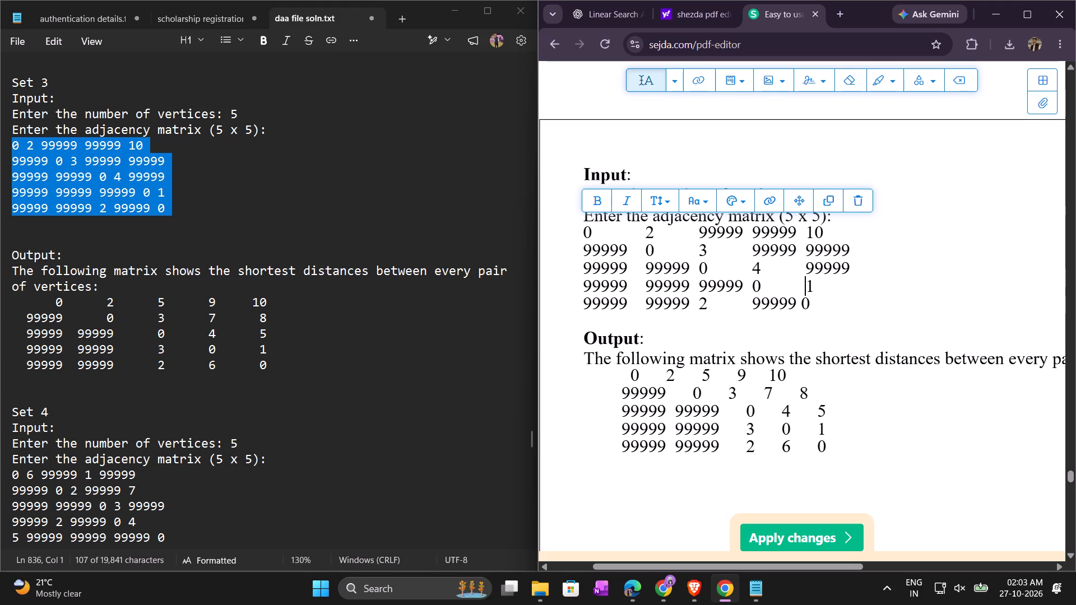
key("Down")
key("space")
key("Down")
key("Down")
Adjust the spacing before the 2 in row one and the 0 in row two to align the Output matrix's second column.
left_click(665, 373)
key("space")
key("space")
key("space")
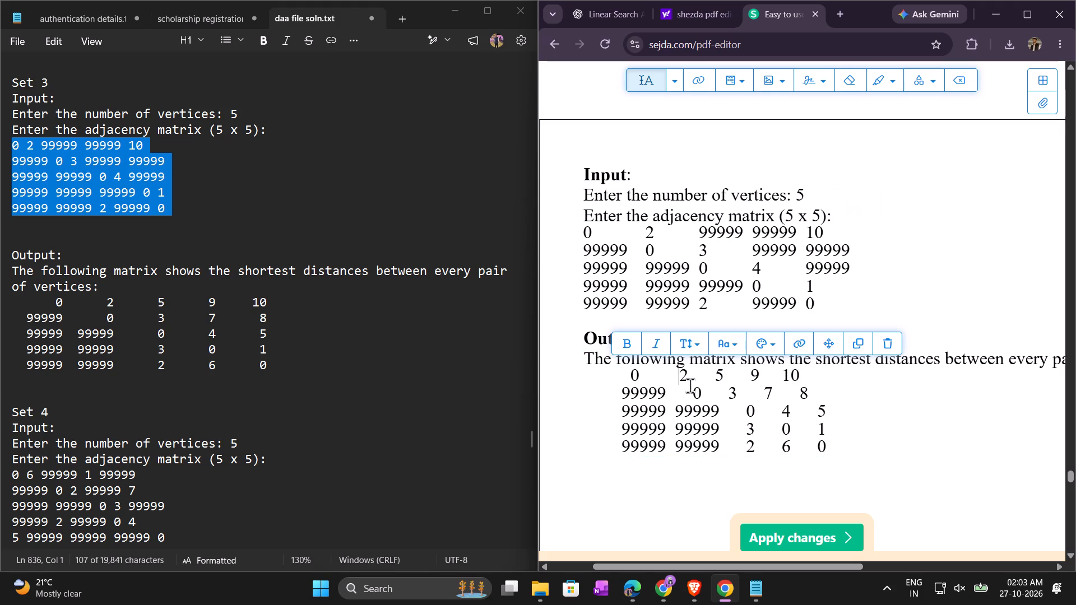
key("space")
key("BackSpace")
key("BackSpace")
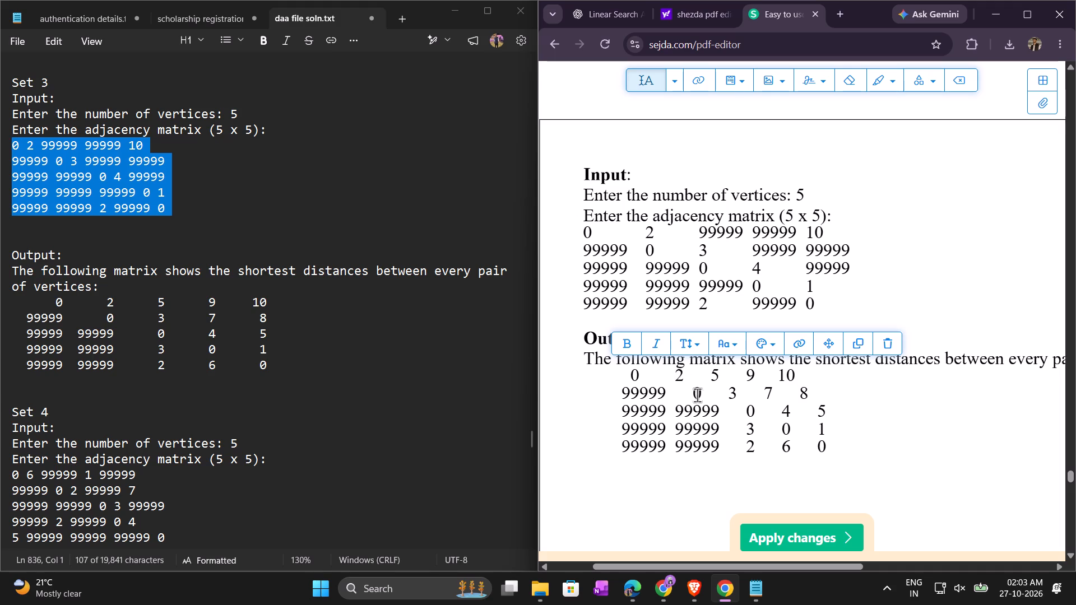
double_click(694, 395)
key("BackSpace")
key("BackSpace")
key("BackSpace")
key("BackSpace")
Add spaces after the 0 in row two of the Output matrix to align 3, 7 and 8 with the rows below.
left_click(715, 389)
key("space")
key("space")
key("space")
key("space")
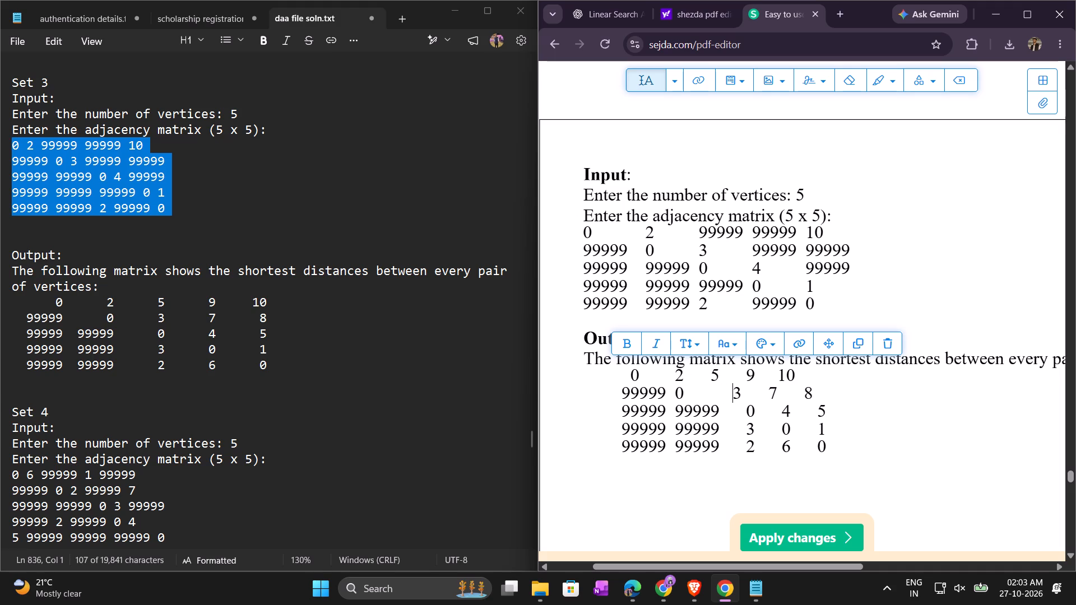
key("space")
key("space")
key("space")
key("space")
key("space")
key("space")
key("BackSpace")
key("BackSpace")
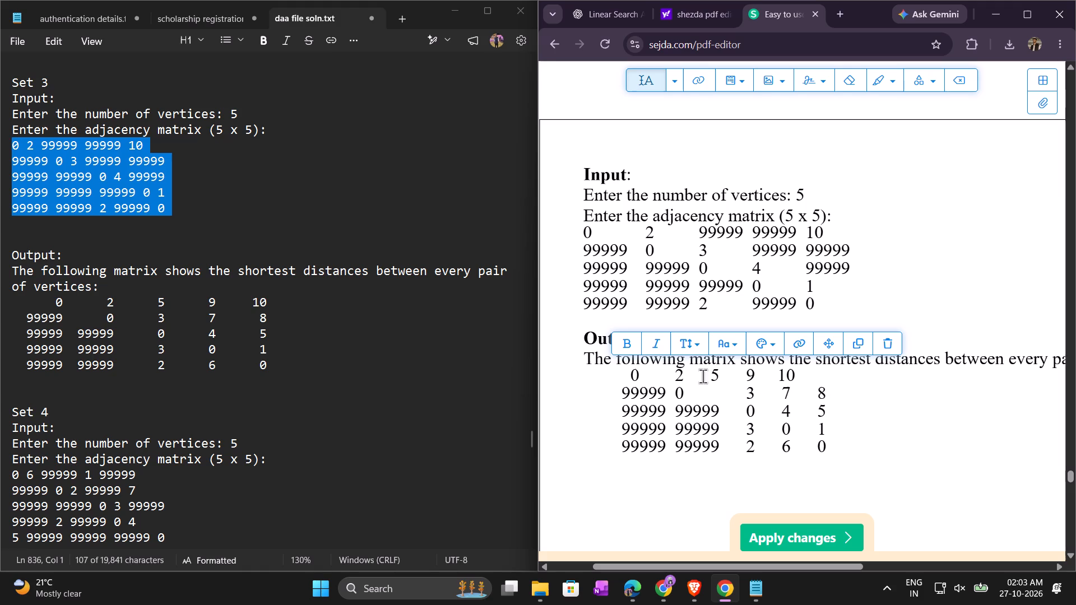
Add spaces after the 2 in row one of the Output matrix to align 5, 9 and 10 with the rows below.
right_click(706, 377)
left_click(706, 377)
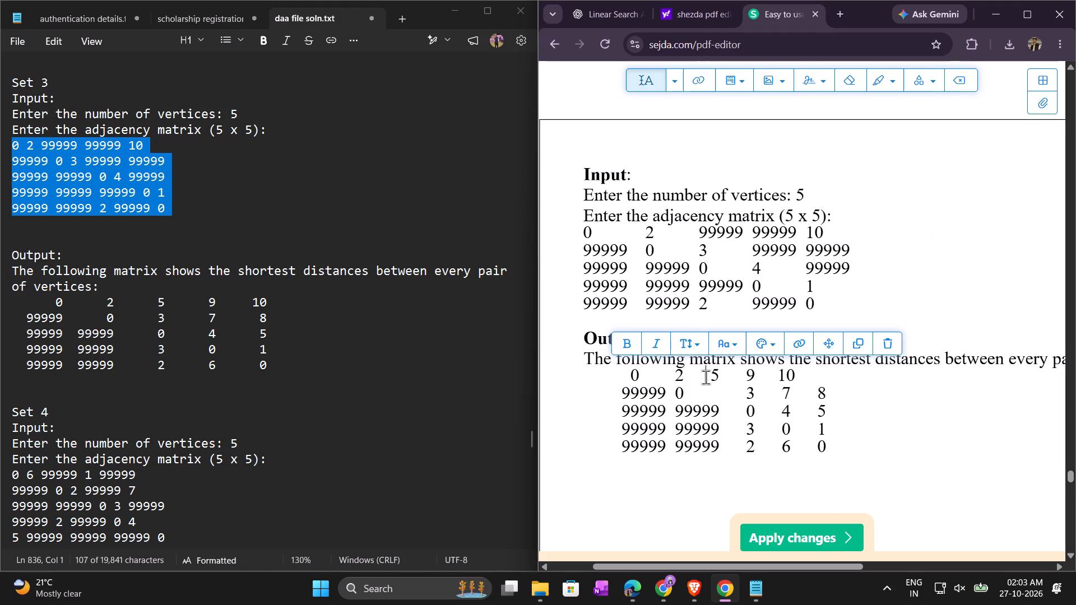
key("space")
key("space")
key("space")
key("space")
key("space")
key("space")
key("space")
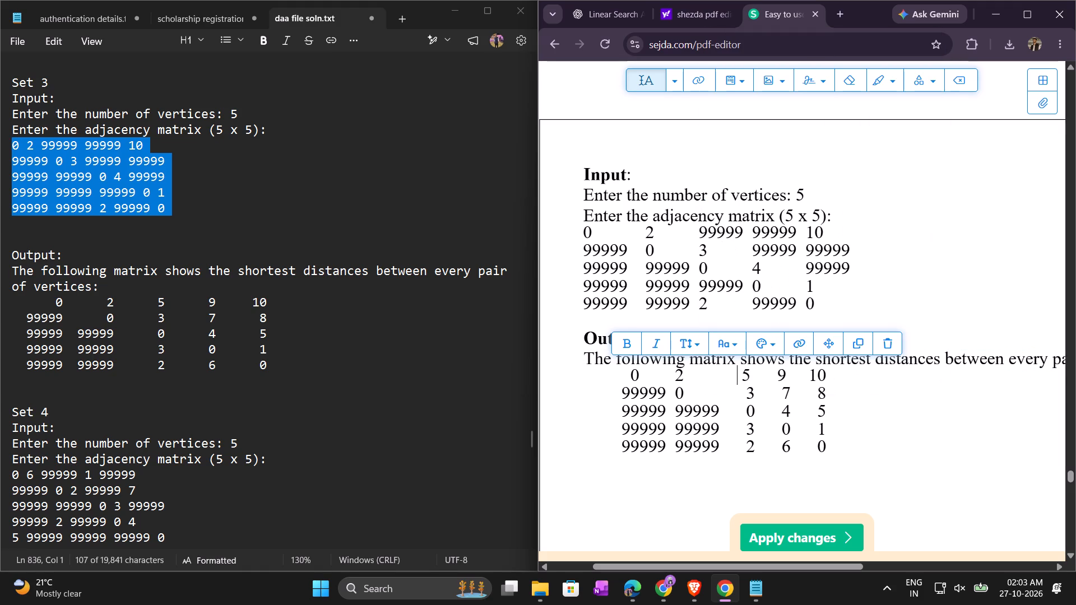
key("space")
key("space")
key("BackSpace")
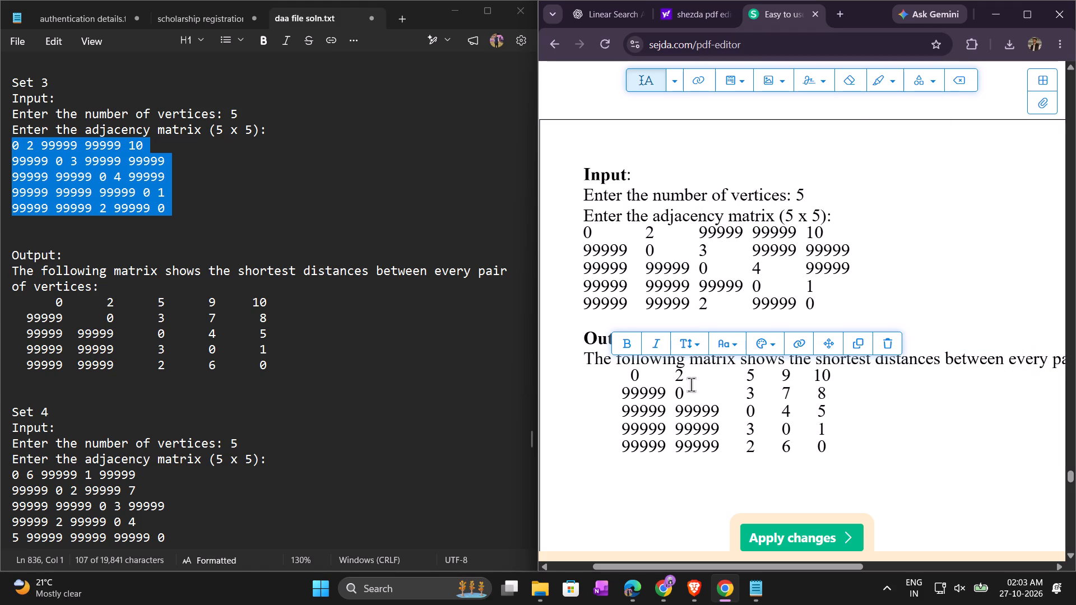
Replace Experiment 9(b)'s 5 x 5 Input adjacency matrix with the notes file's Set 3 matrix, starting with row 0 3 0 7 0.
scroll(658, 401, "down", 8)
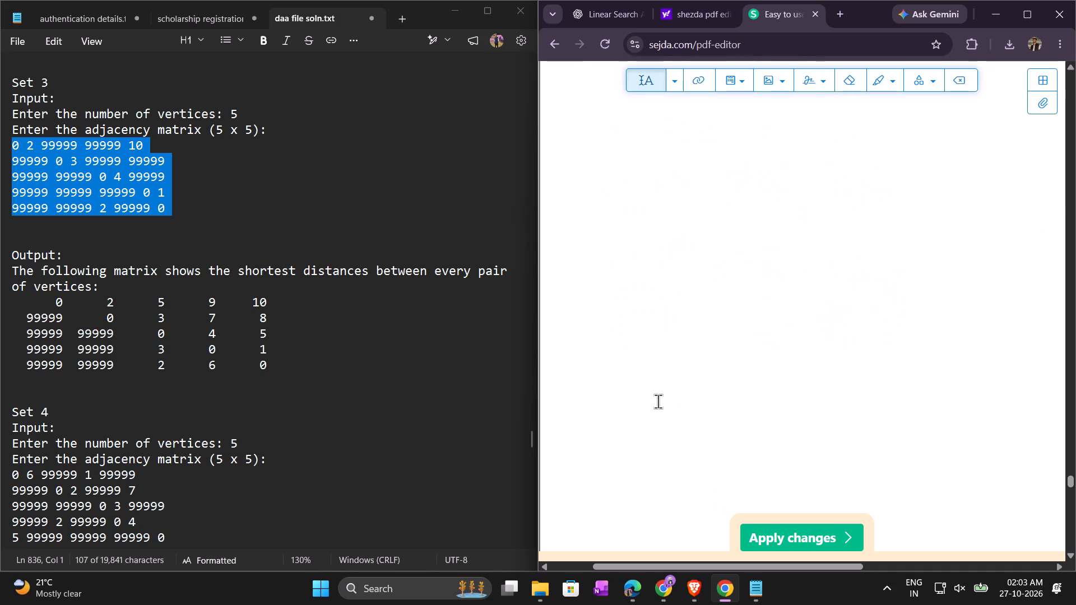
scroll(658, 401, "down", 9)
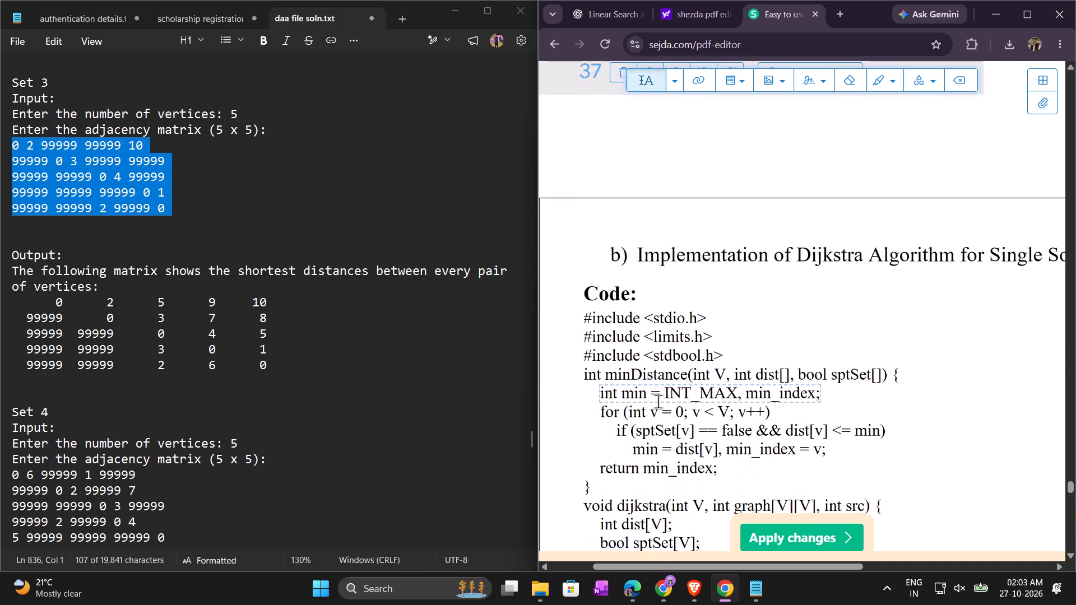
scroll(658, 401, "down", 12)
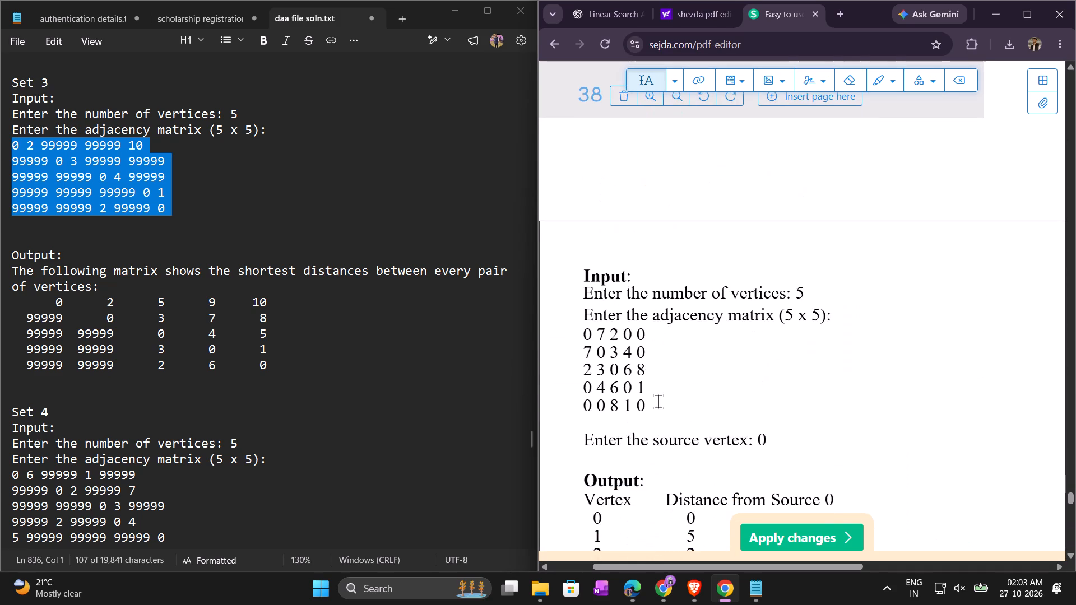
scroll(658, 401, "down", 1)
scroll(301, 469, "down", 2)
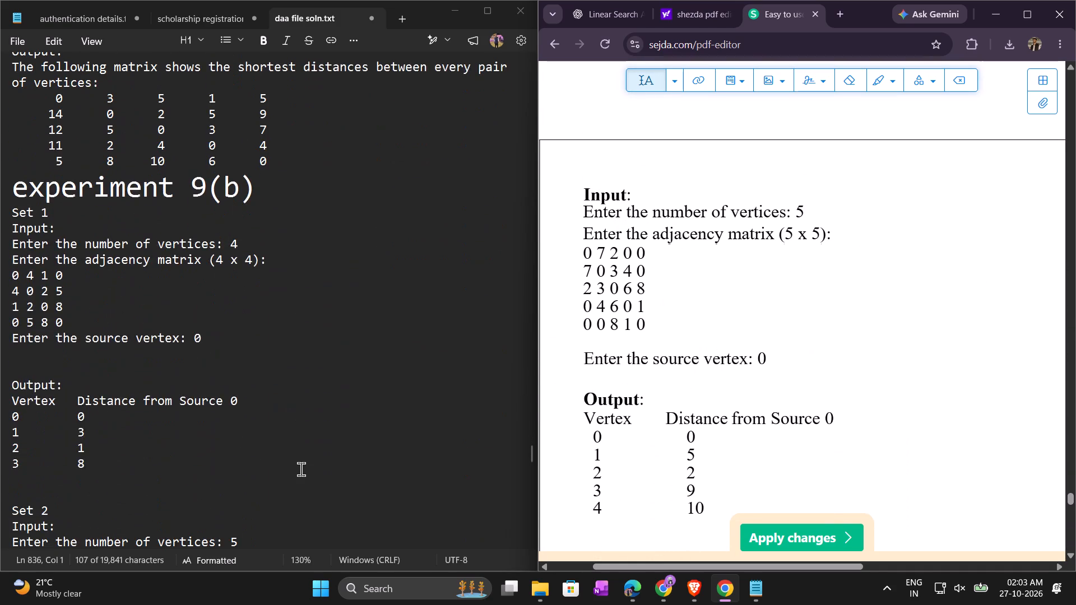
scroll(301, 469, "down", 2)
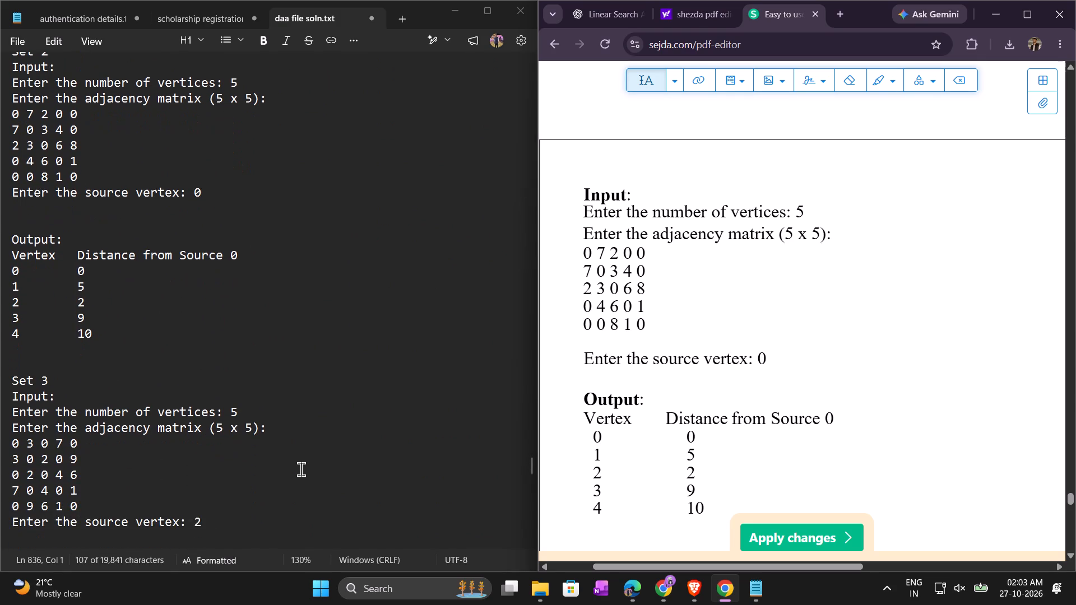
scroll(301, 469, "down", 1)
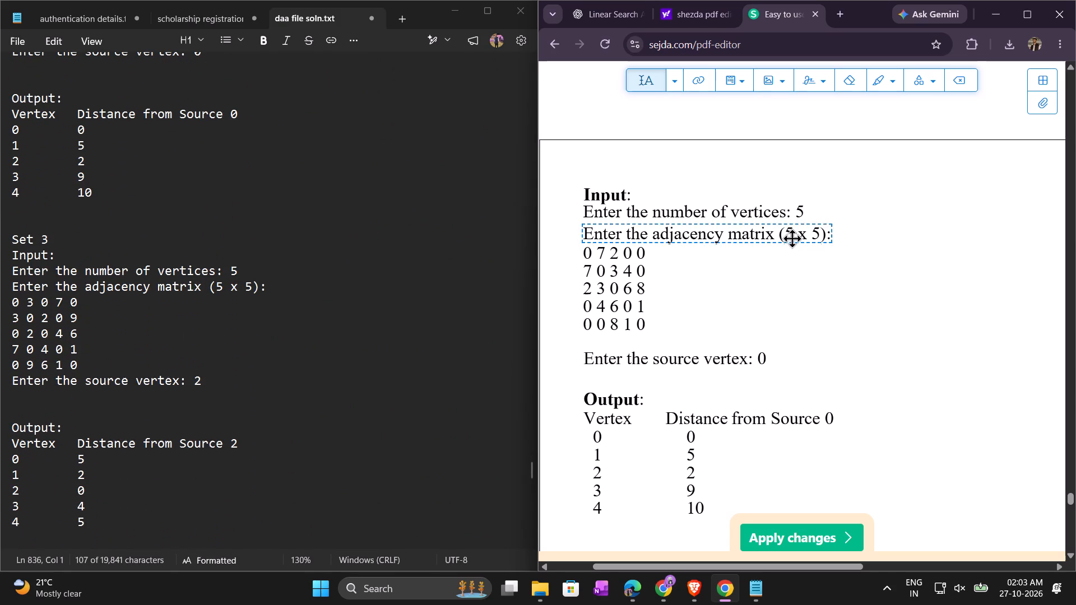
left_click_drag(83, 370, 0, 333)
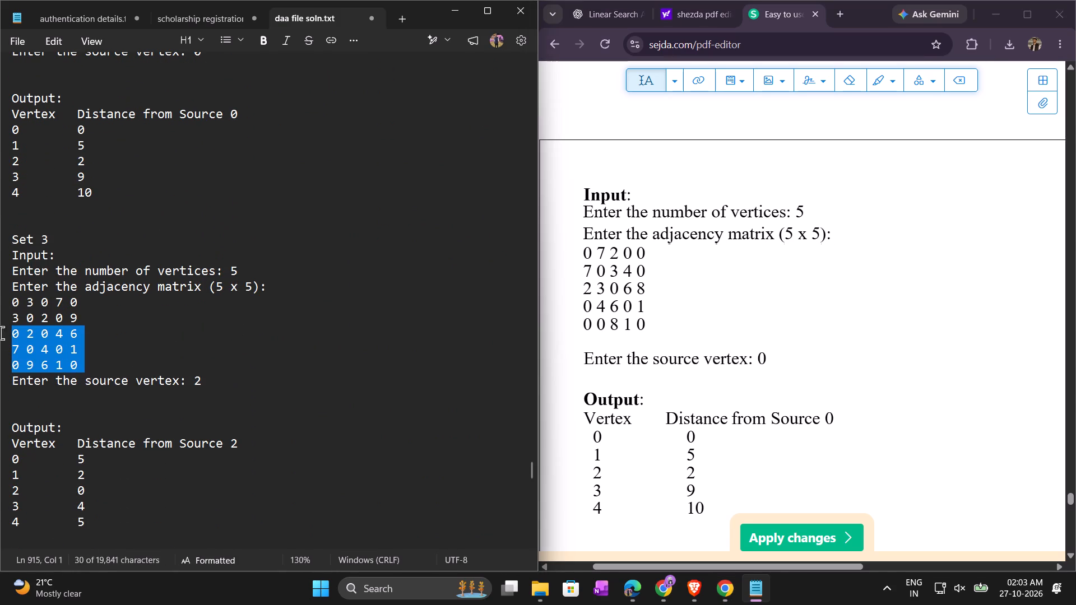
left_click_drag(0, 333, 1, 308)
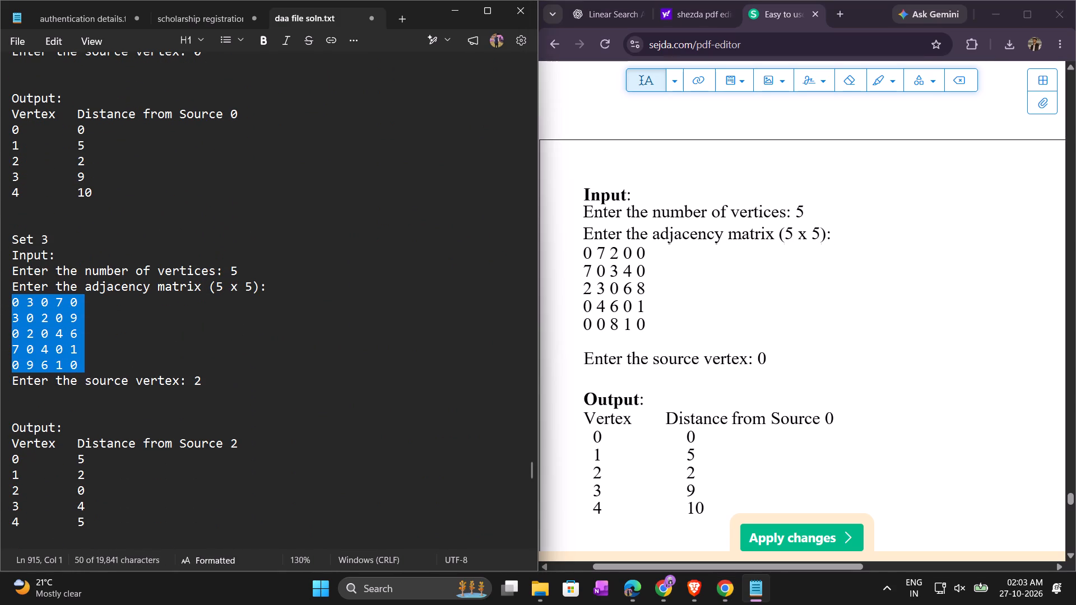
key("ctrl+c")
left_click(628, 315)
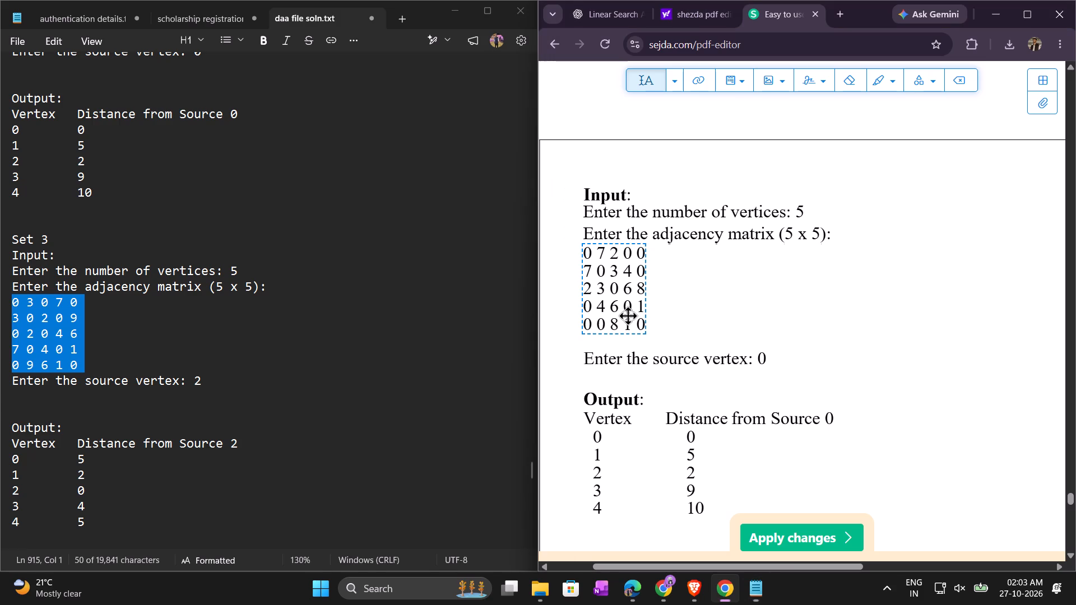
key("ctrl+a")
key("ctrl+v")
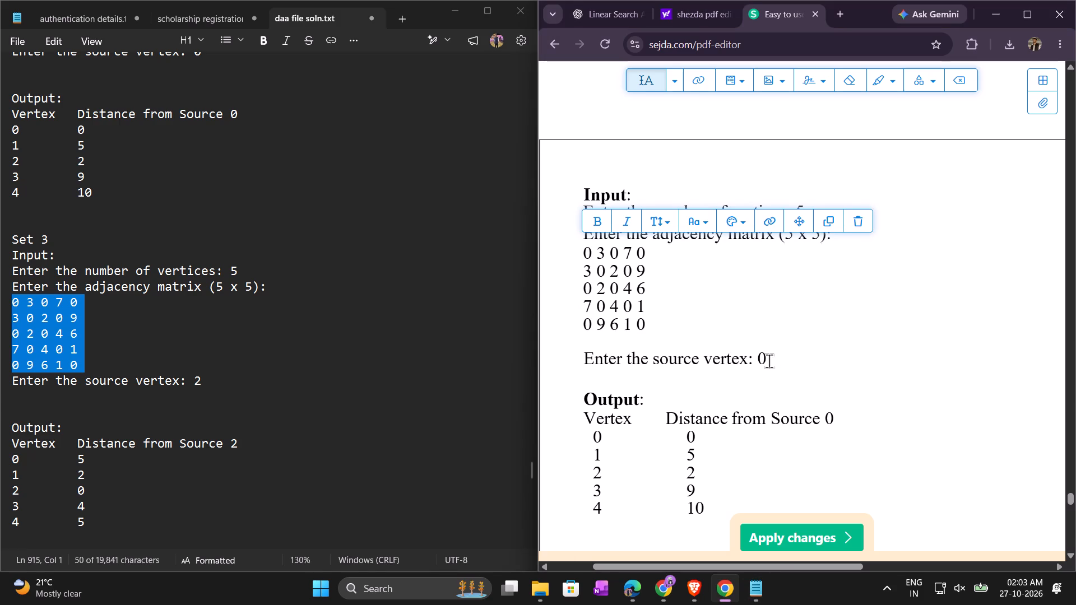
Set the source vertex in Experiment 9(b)'s Input to 2.
left_click(767, 359)
key("BackSpace")
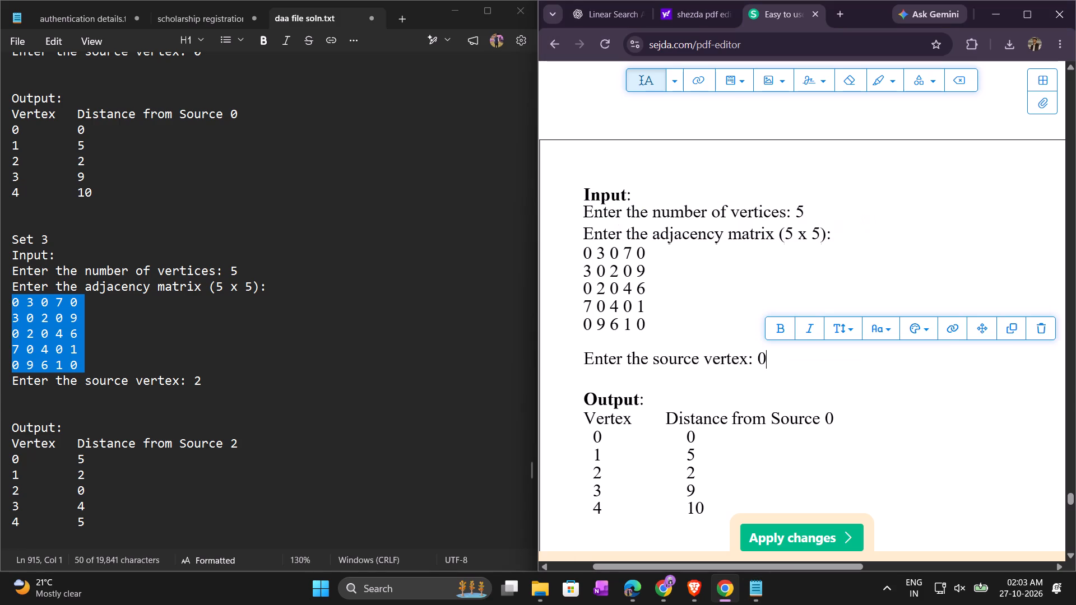
left_click(761, 358)
left_click(761, 358)
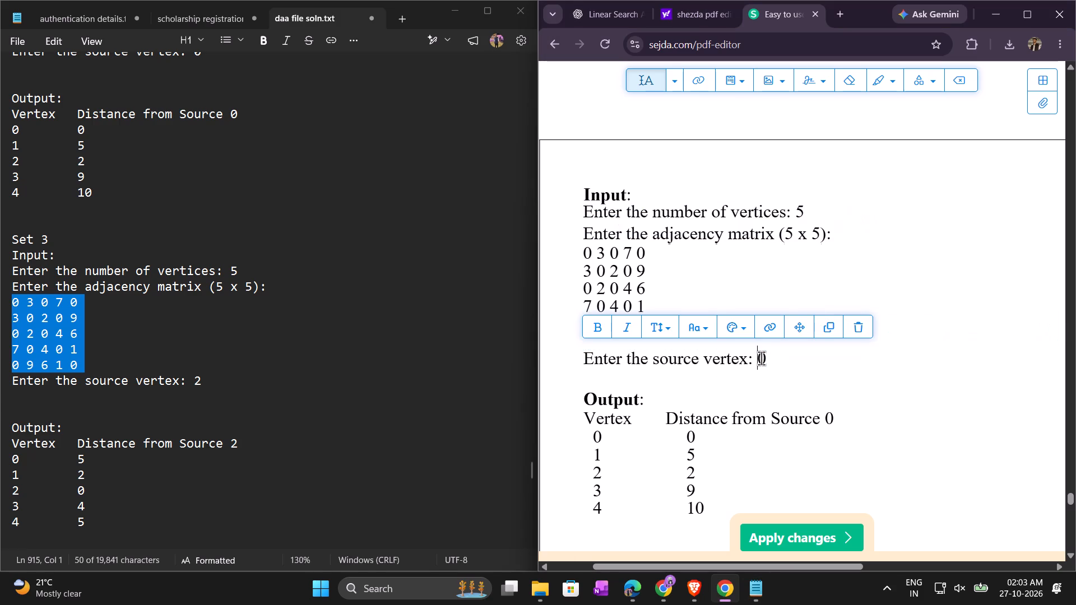
key("Delete")
key("2")
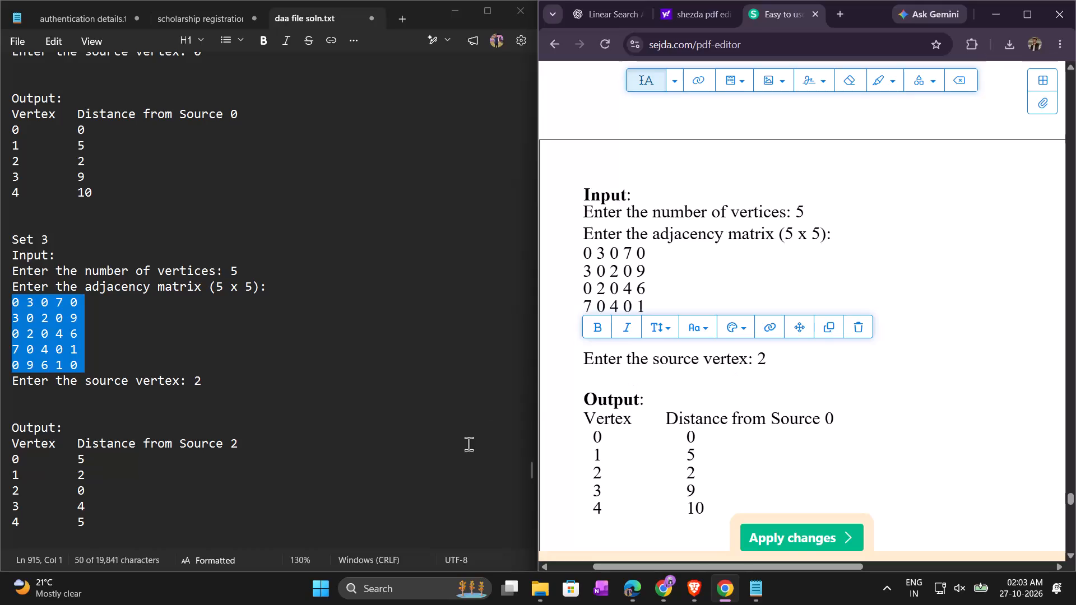
Replace the Output's vertex and distance rows with Set 3's distances 5, 2, 0, 4 and 5 from the notes file.
scroll(340, 446, "down", 1)
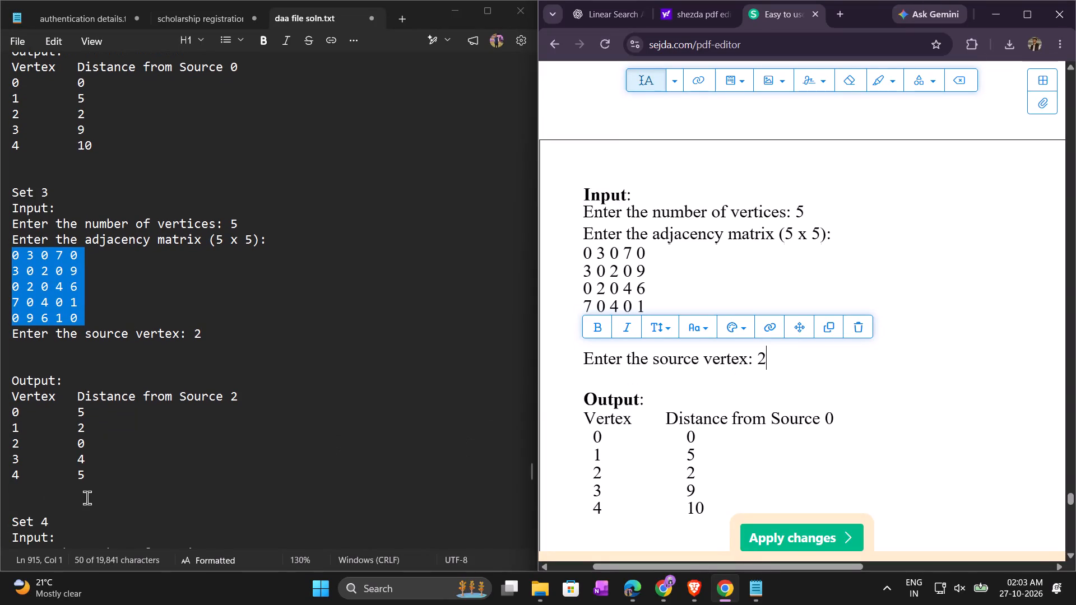
left_click_drag(91, 476, 1, 415)
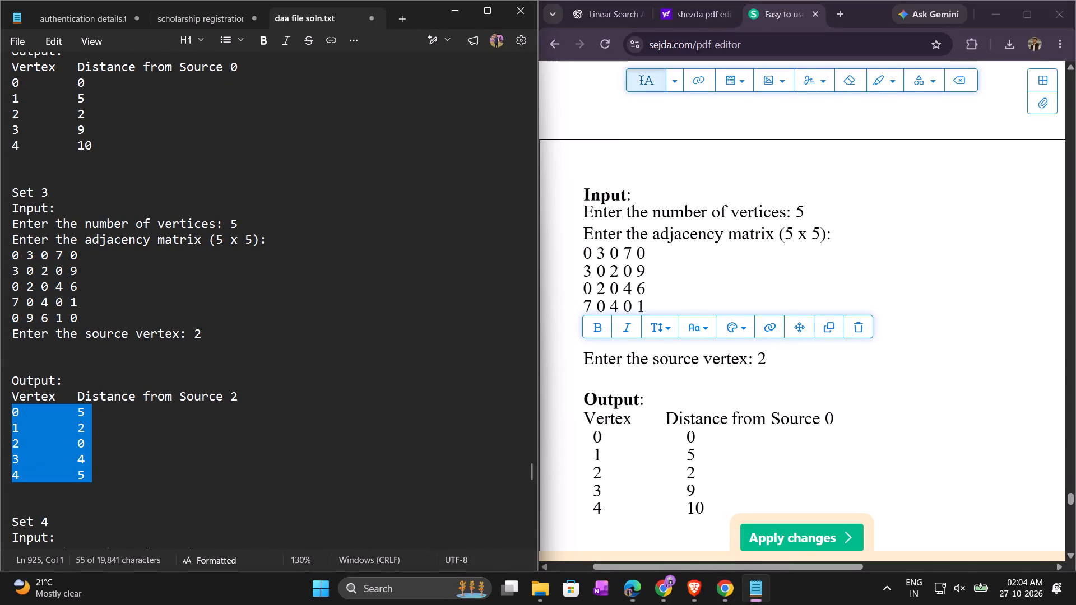
key("ctrl+c")
left_click(596, 438)
key("ctrl+a")
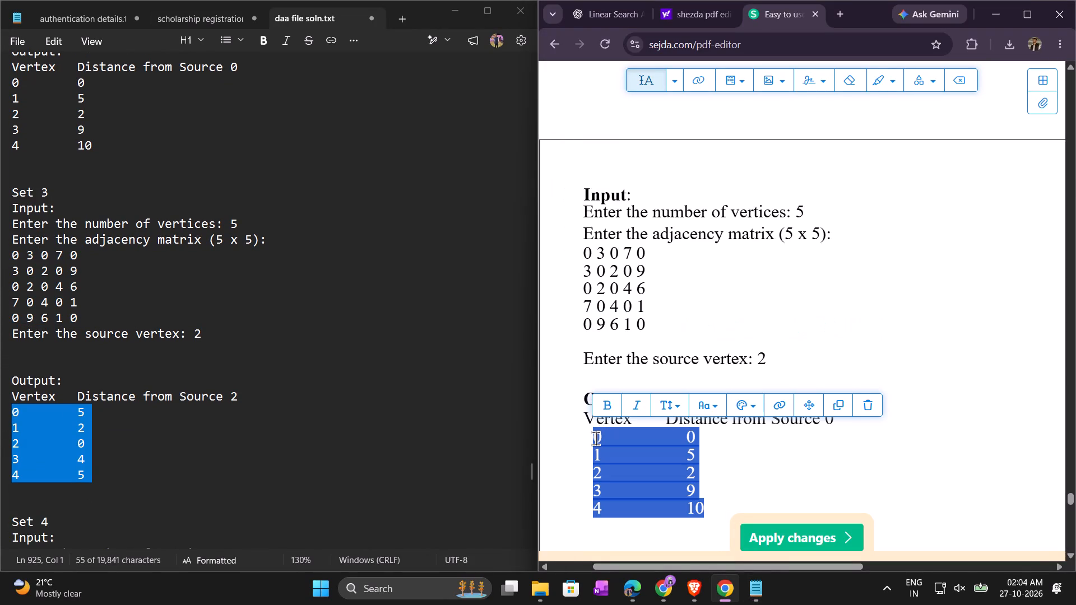
key("ctrl+v")
Add spaces before the distance 5 in the vertex 0 row to move it under the Distance heading.
left_click(636, 443)
key("space")
key("space")
key("space")
key("space")
key("space")
key("space")
key("space")
key("space")
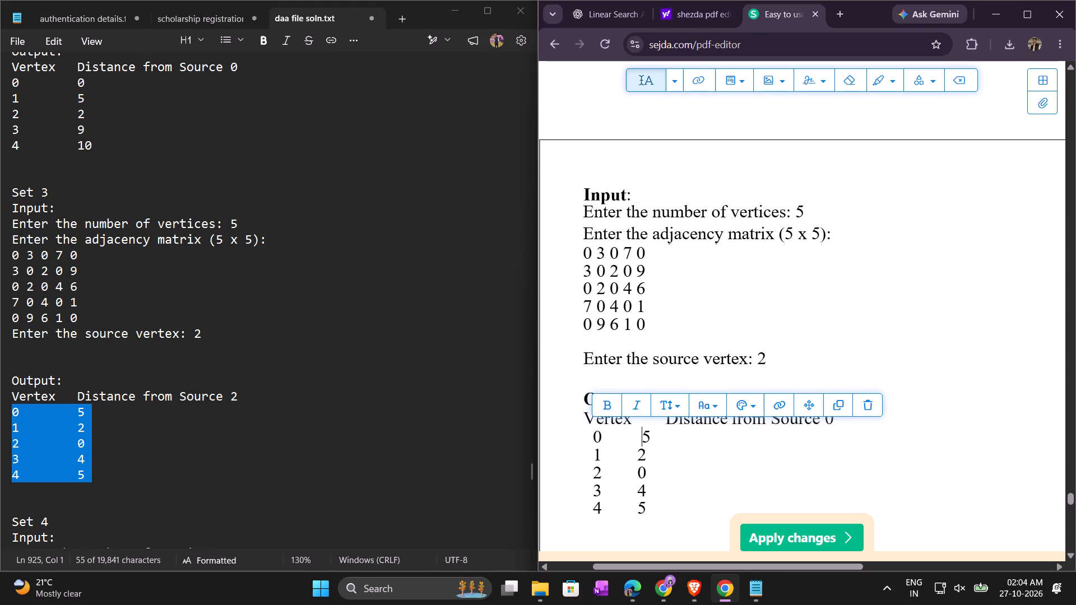
key("space")
key("space")
Copy a block of spaces from the vertex 0 row into the rows for vertices 1 to 4 to shift their distances across.
left_click_drag(637, 438, 602, 437)
key("ctrl+c")
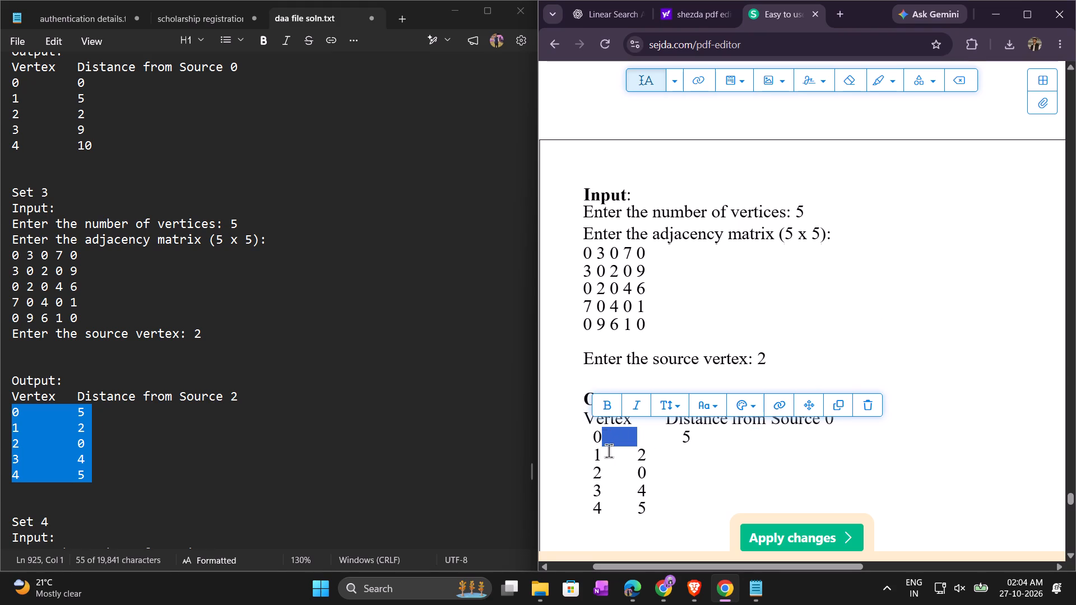
left_click(611, 451)
key("ctrl+v")
left_click(615, 471)
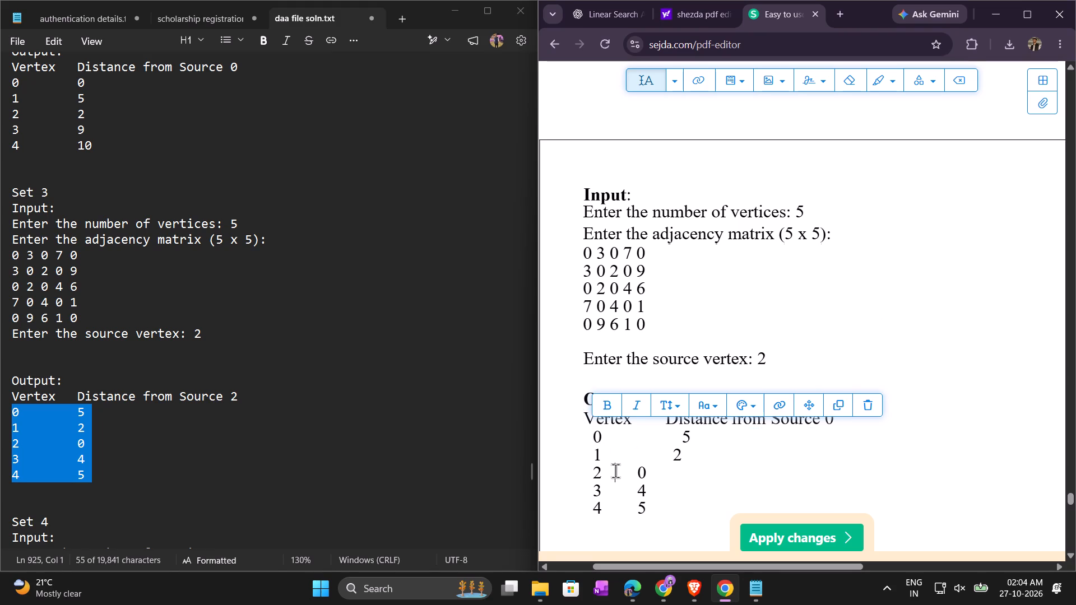
key("ctrl+v")
left_click(627, 492)
key("ctrl+v")
left_click(631, 513)
key("ctrl+v")
Insert the copied spaces again in all five Output rows, trimming the vertex 0 row so the distances align in one column.
key("ctrl+v")
left_click(665, 470)
key("v")
key("BackSpace")
key("ctrl+v")
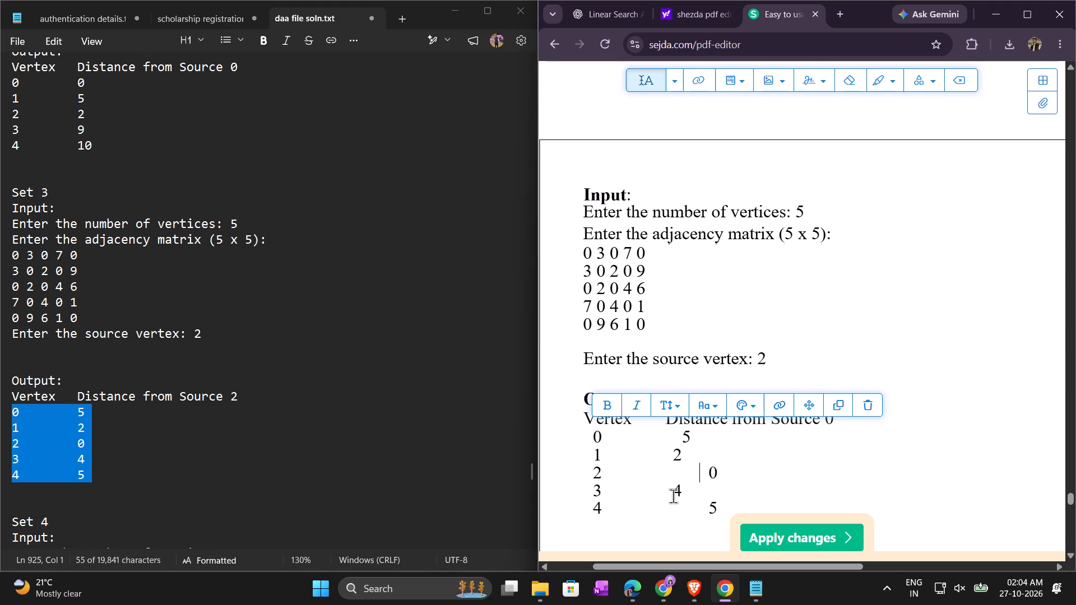
left_click(667, 483)
key("ctrl+v")
left_click(664, 456, "ctrl")
key("ctrl+v")
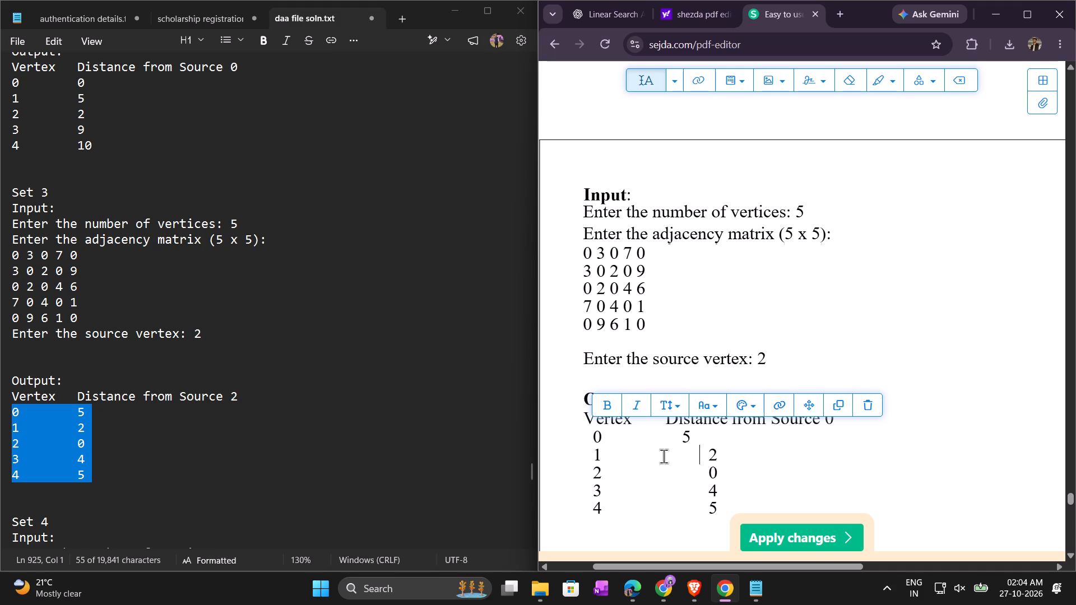
left_click(664, 445)
left_click(666, 436)
key("ctrl+v")
key("BackSpace")
key("BackSpace")
Change the Output table's heading to read "Distance from Source 2".
left_click(823, 424)
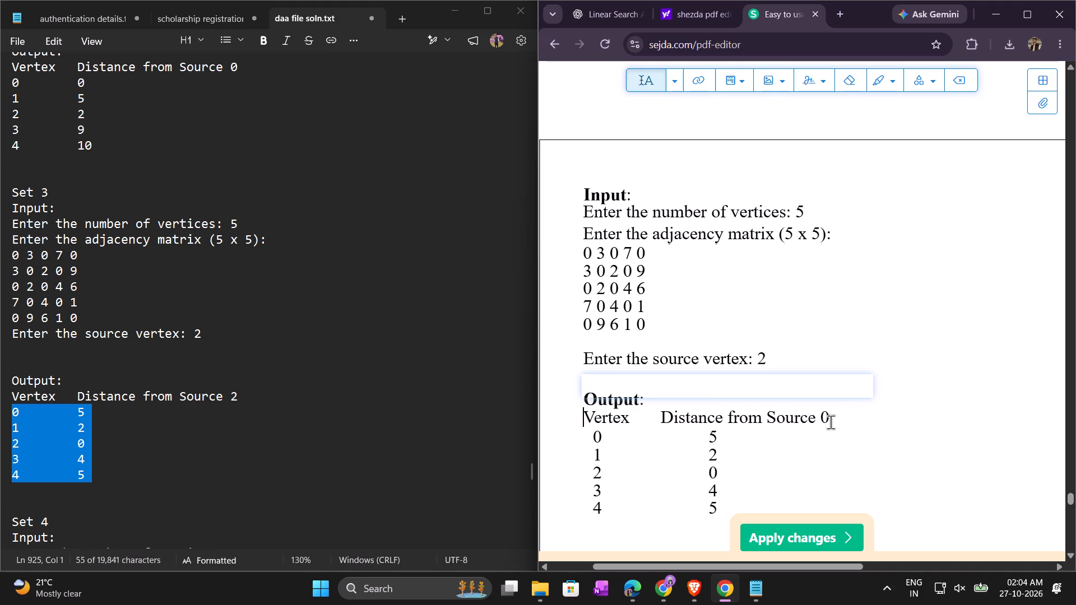
left_click(831, 417)
left_click(829, 416)
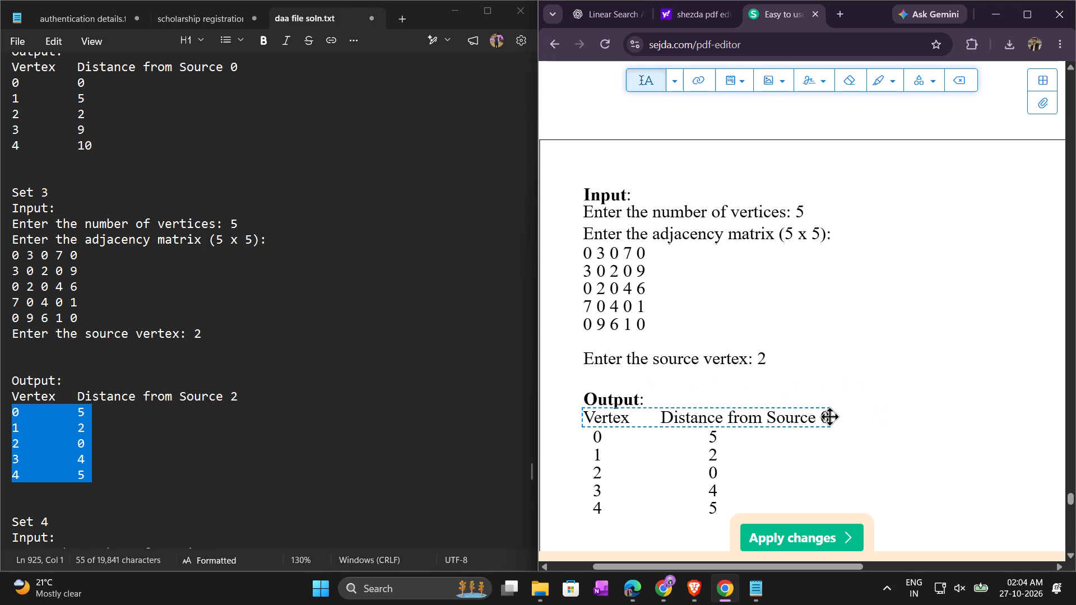
left_click(823, 417)
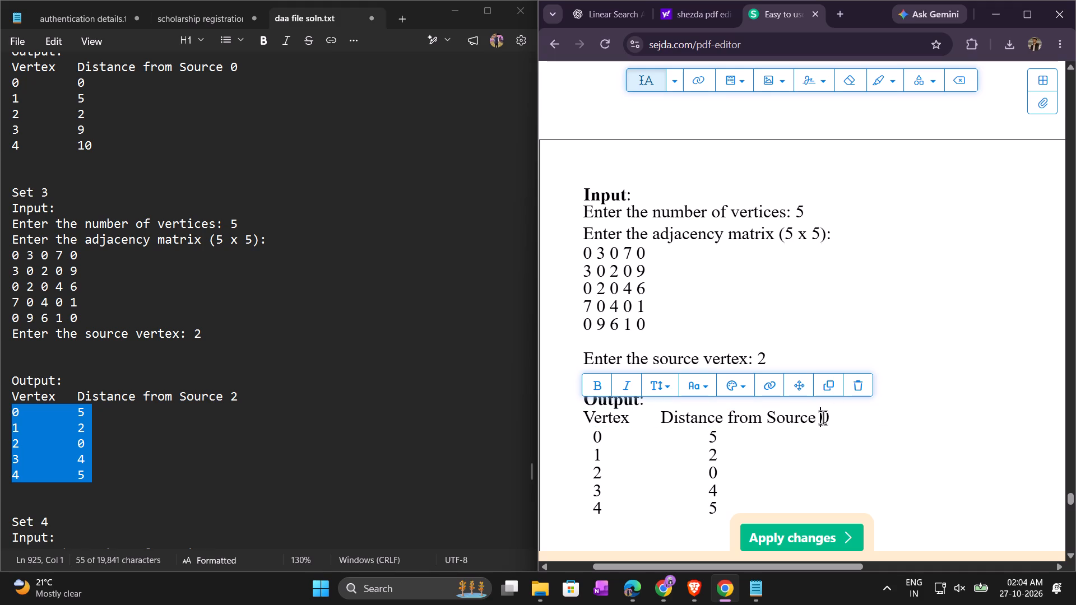
key("Delete")
key("2")
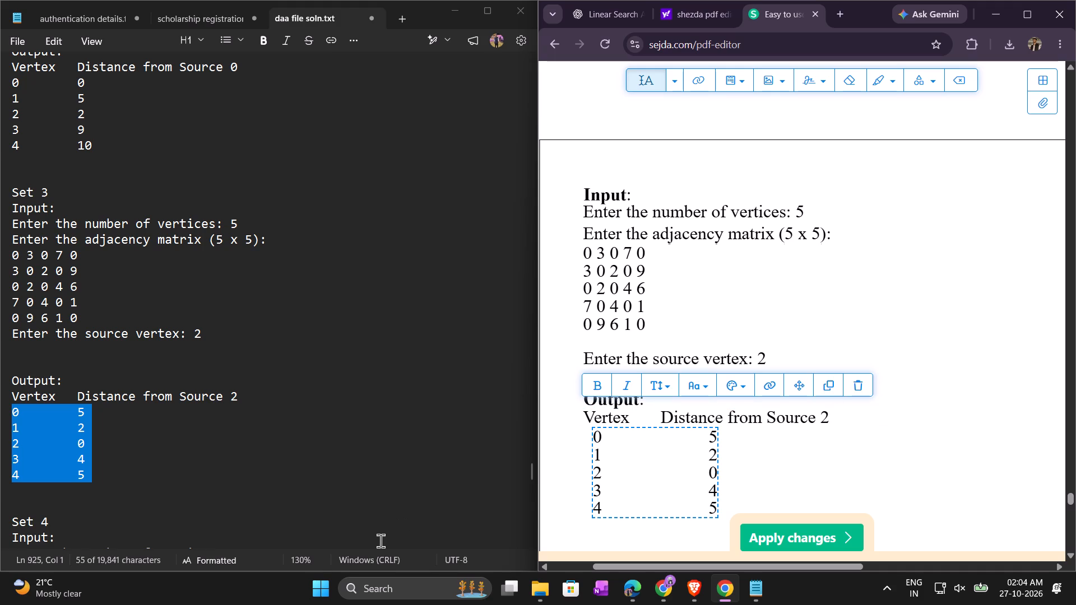
Set the number of queens (N) to 6 in the Input line of Experiment 10(a), matching the notes' Set 3.
scroll(665, 444, "down", 7)
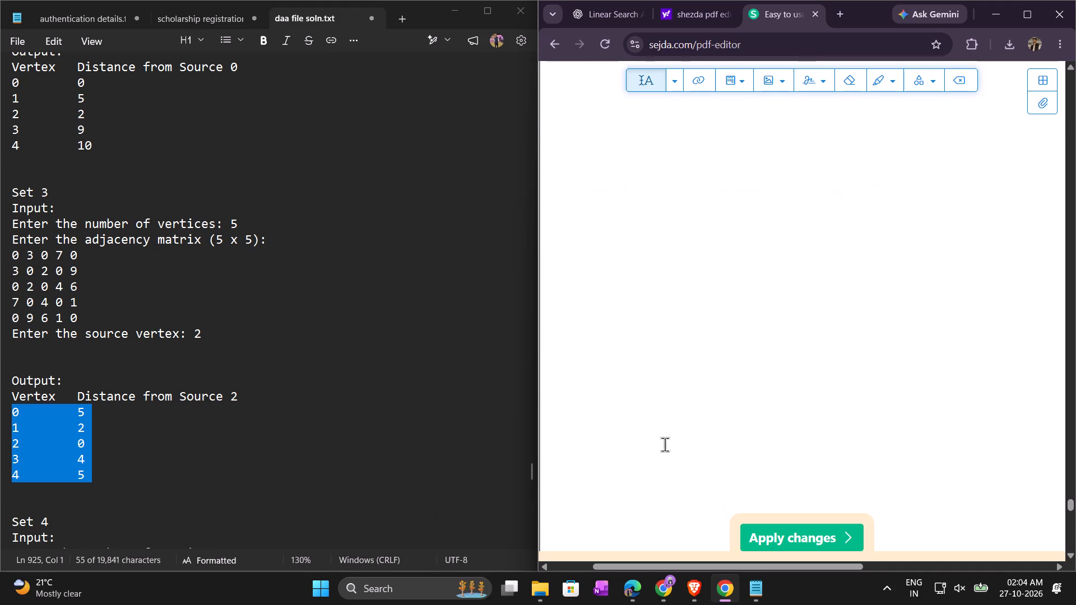
scroll(665, 444, "down", 6)
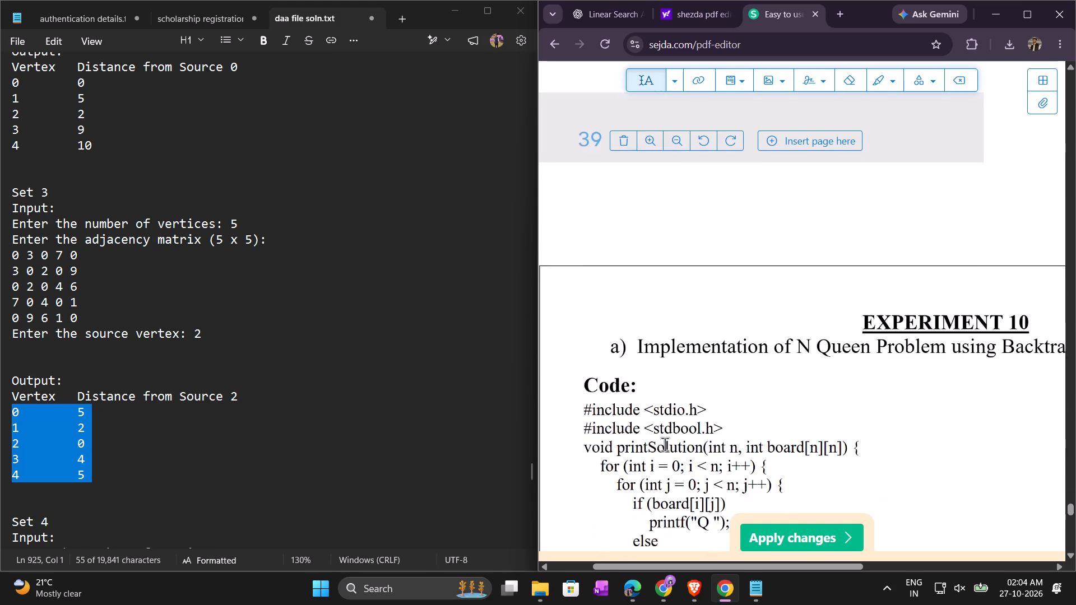
scroll(665, 444, "down", 9)
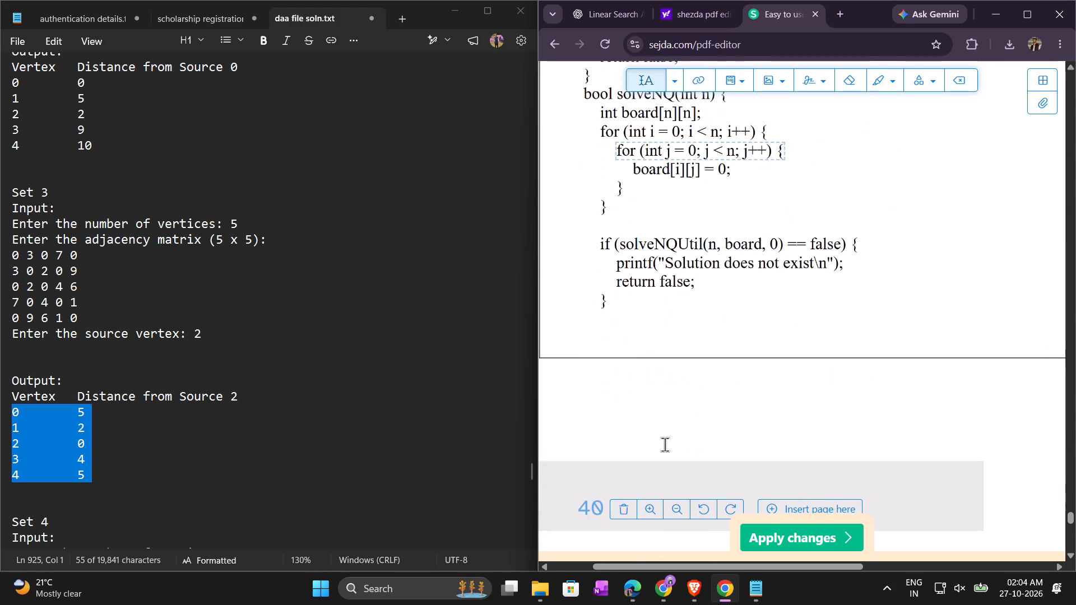
scroll(665, 444, "down", 3)
scroll(665, 444, "up", 1)
scroll(665, 444, "down", 2)
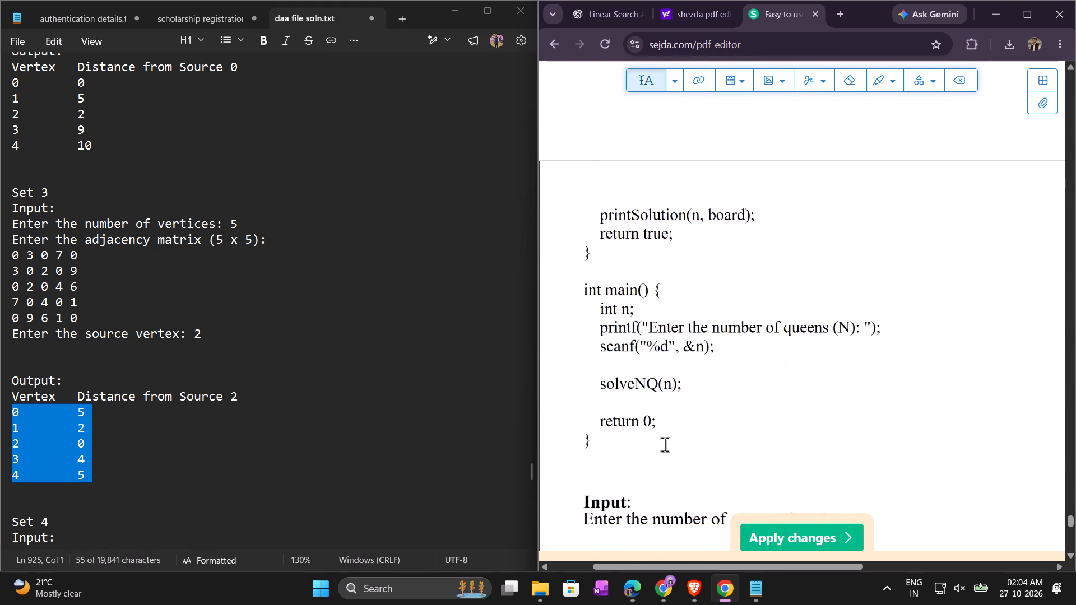
scroll(665, 444, "down", 3)
scroll(346, 444, "down", 1)
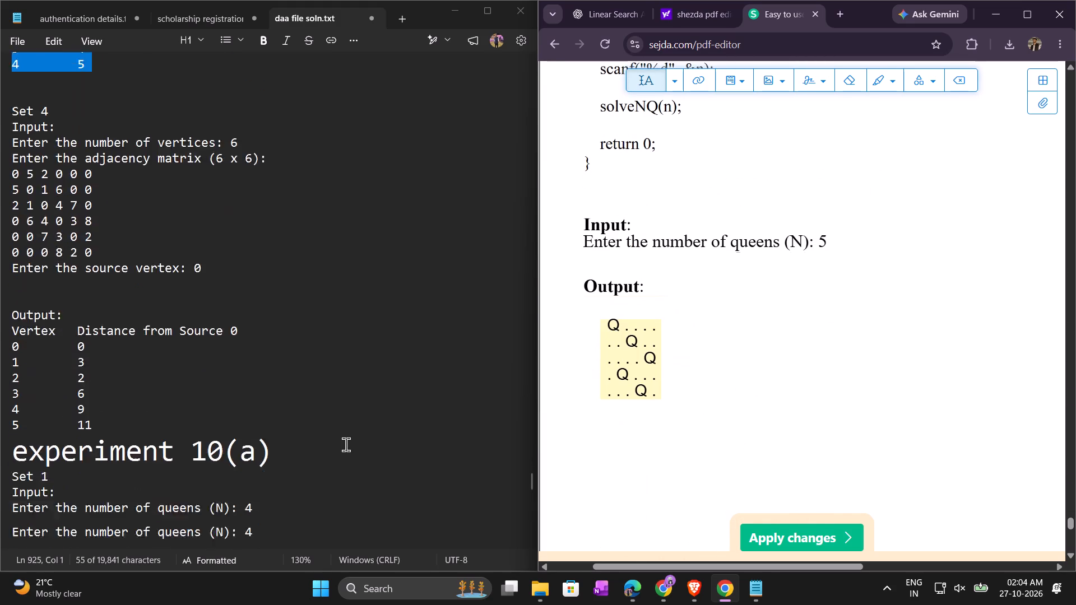
scroll(346, 444, "down", 3)
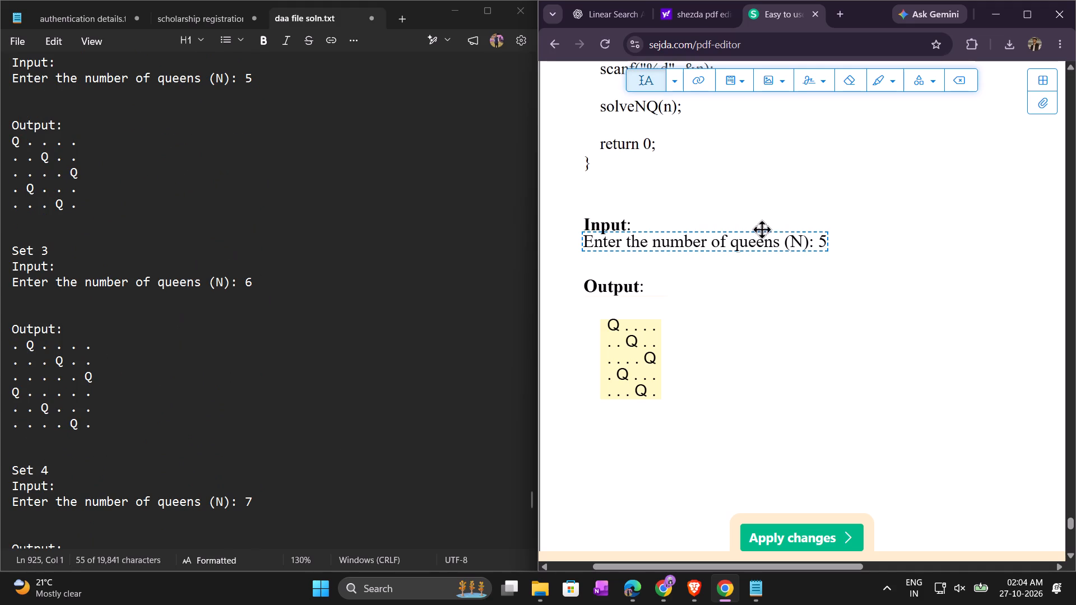
left_click(826, 239)
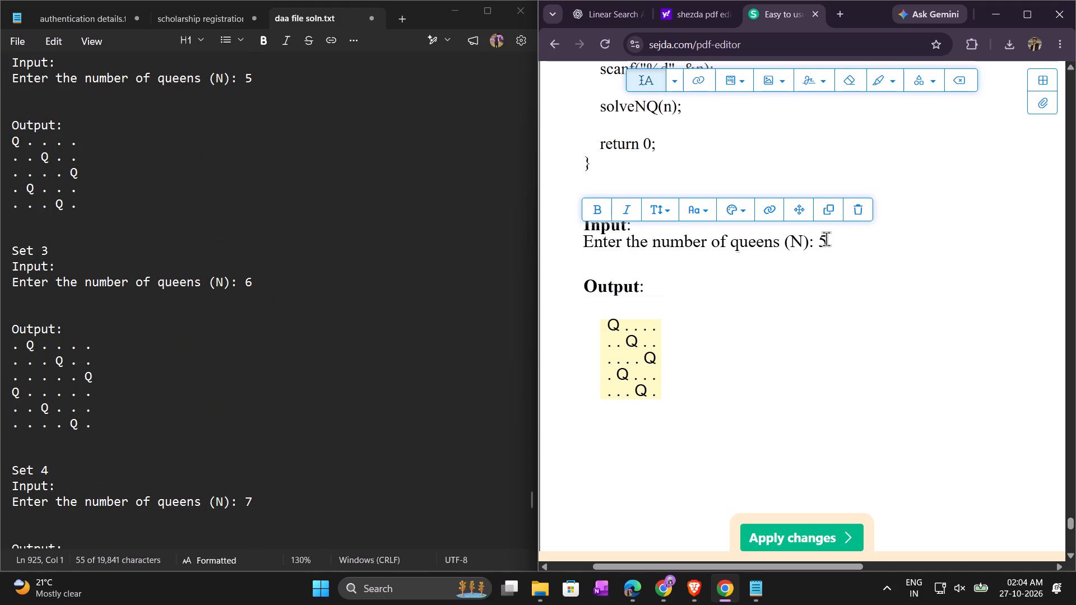
left_click(826, 239)
key("BackSpace")
key("6")
Copy the six-row queens board from Set 3's Output in the notes file.
left_click_drag(100, 425, 0, 357)
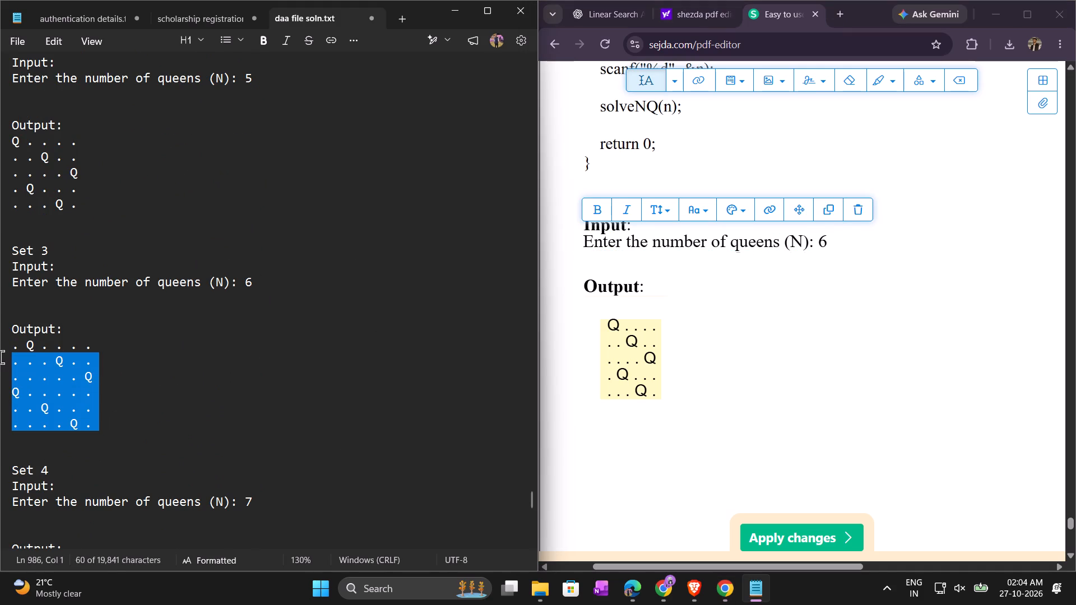
left_click_drag(0, 357, 0, 351)
key("ctrl+c")
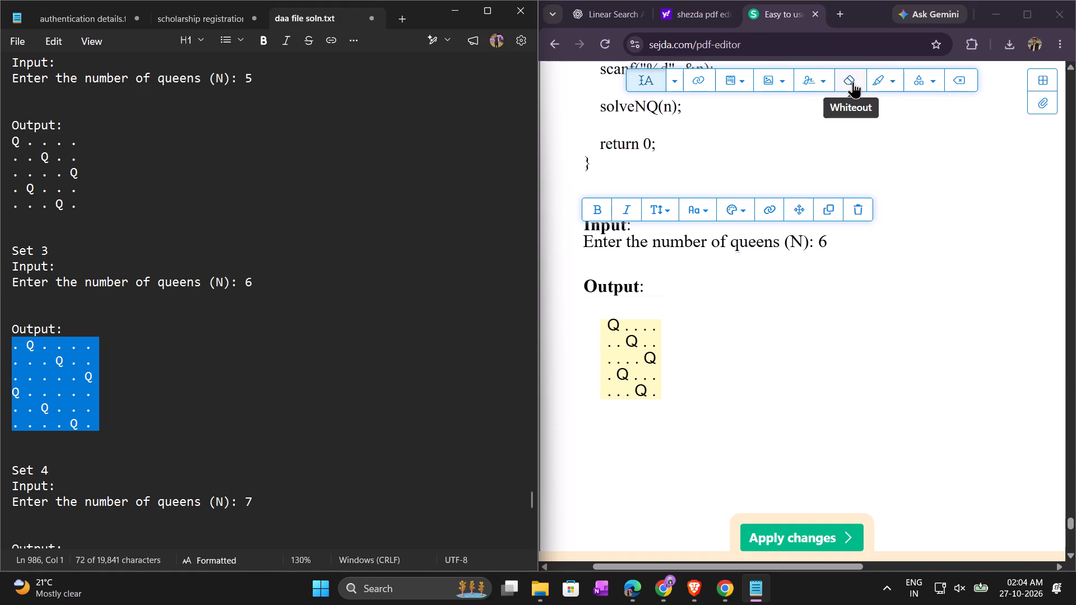
Draw a whiteout box over the yellow background of the N Queen output board, extending it well beyond the board.
left_click(859, 68)
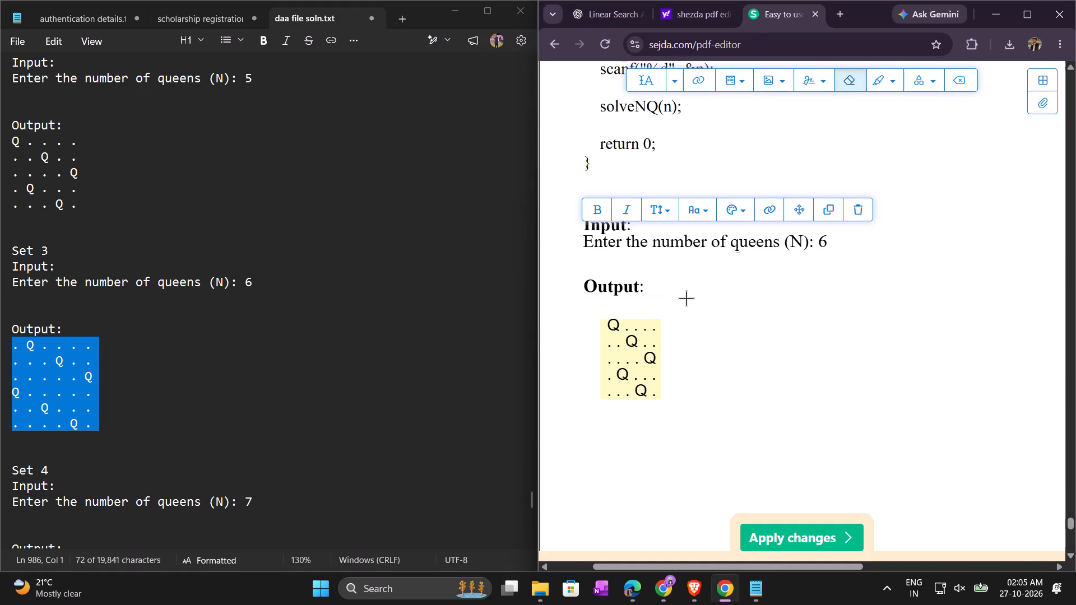
left_click(652, 291)
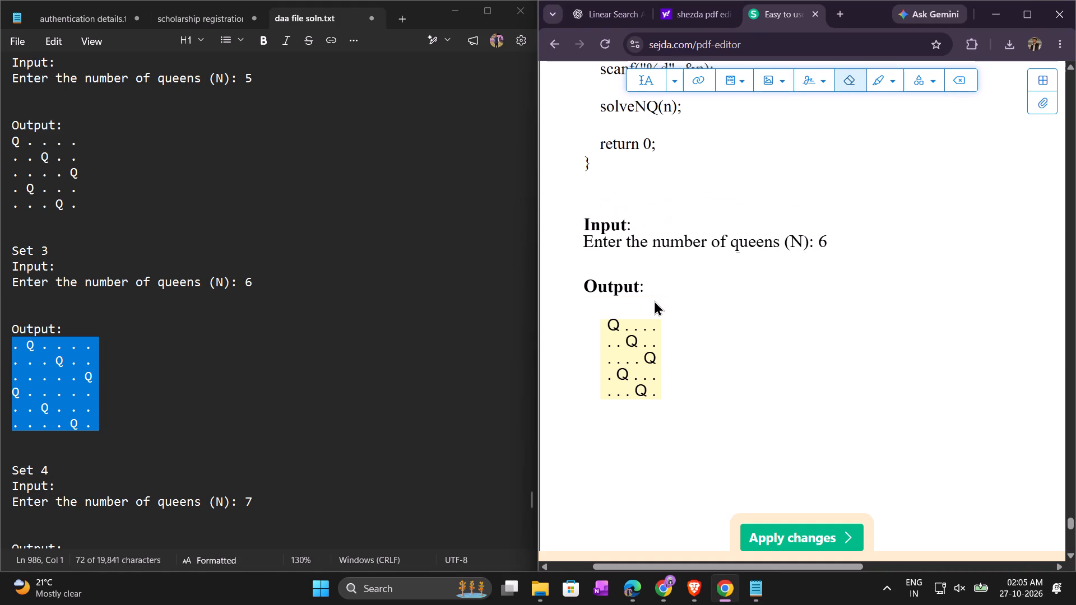
left_click(654, 300)
left_click_drag(654, 300, 604, 355)
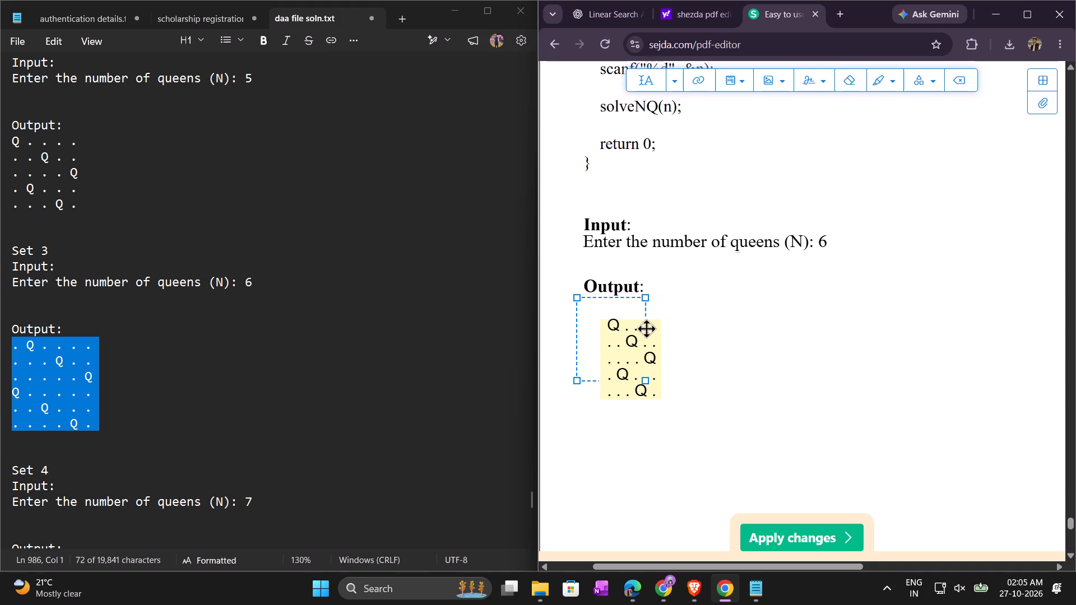
left_click(855, 81)
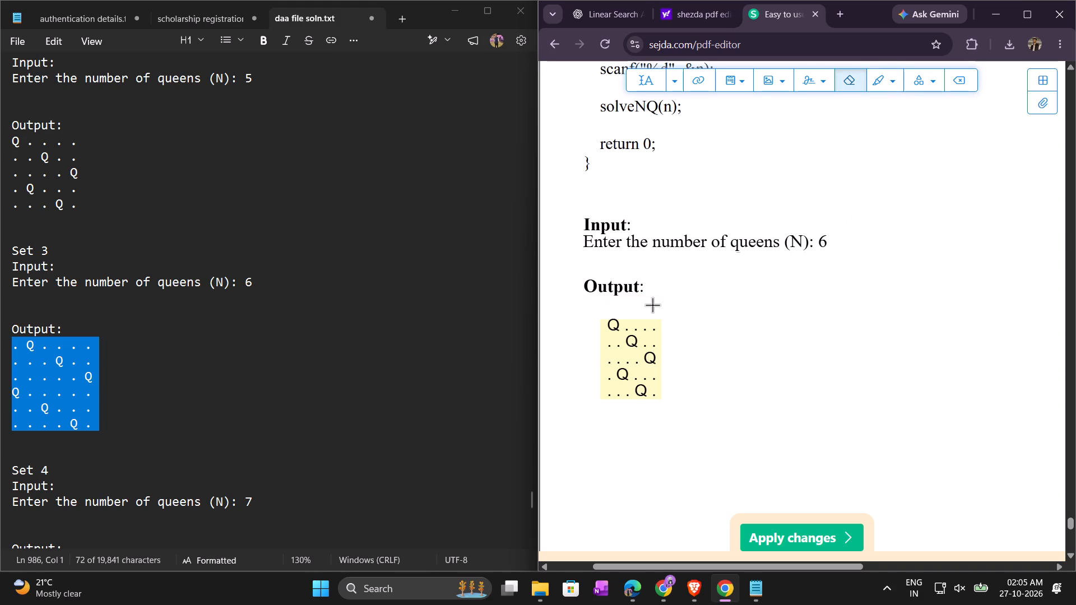
left_click_drag(652, 305, 586, 520)
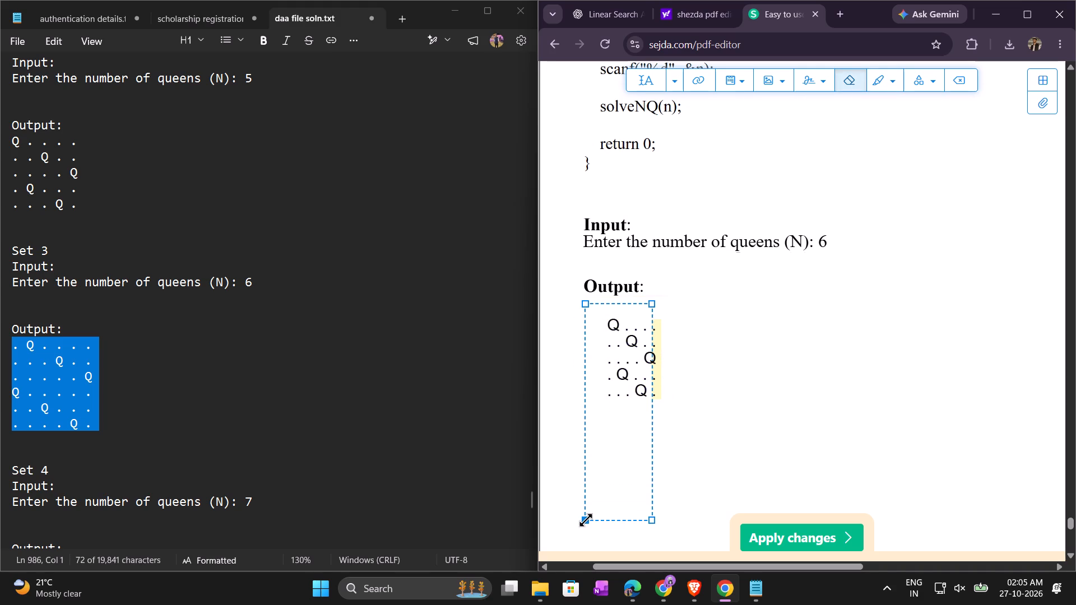
left_click_drag(647, 310, 659, 306)
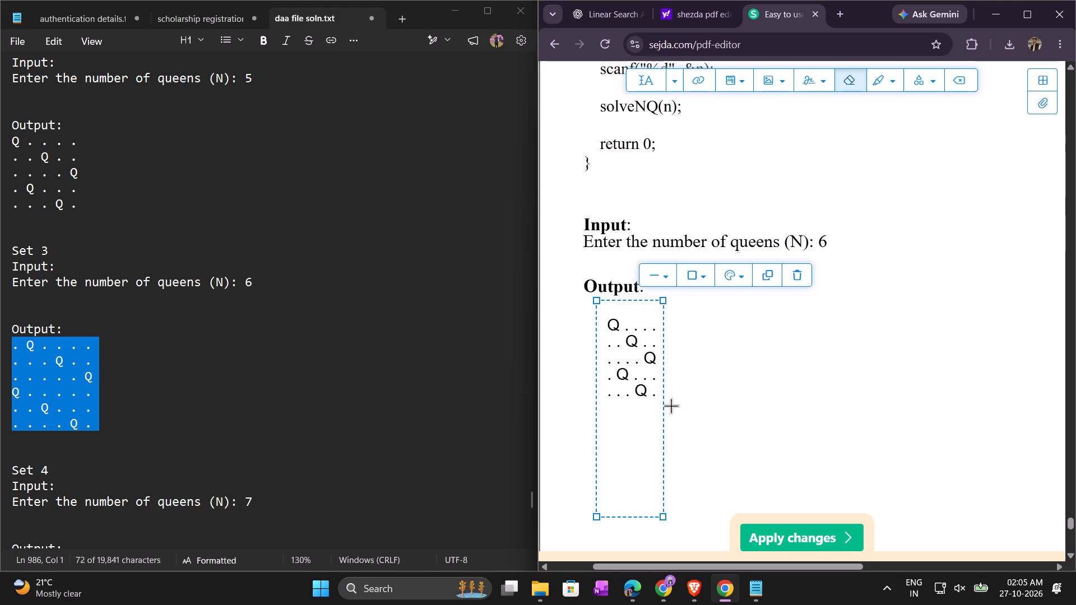
left_click_drag(663, 514, 664, 421)
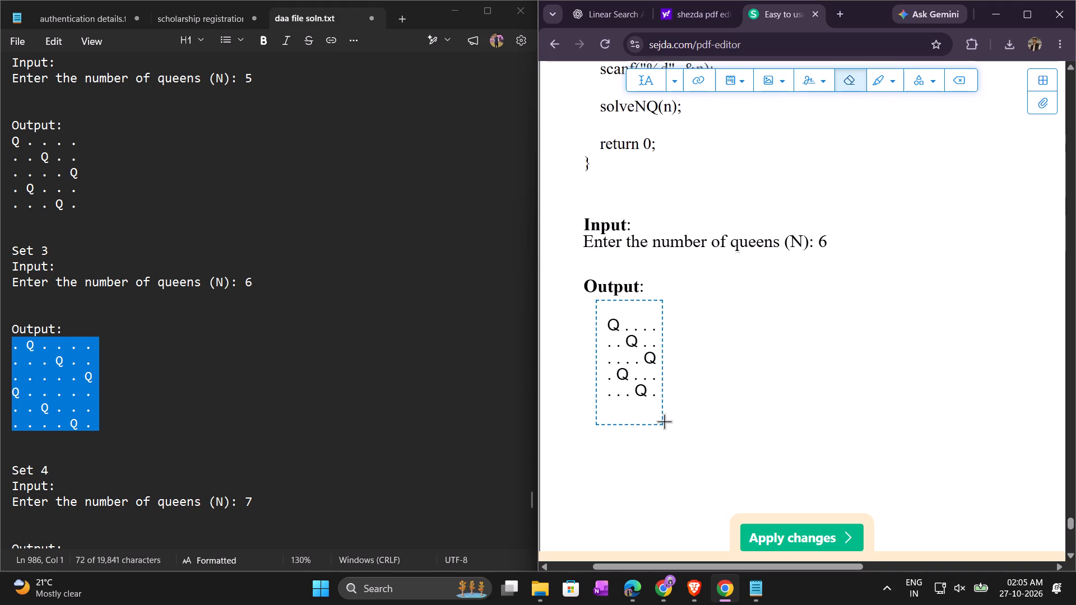
left_click_drag(664, 421, 786, 504)
left_click(671, 397)
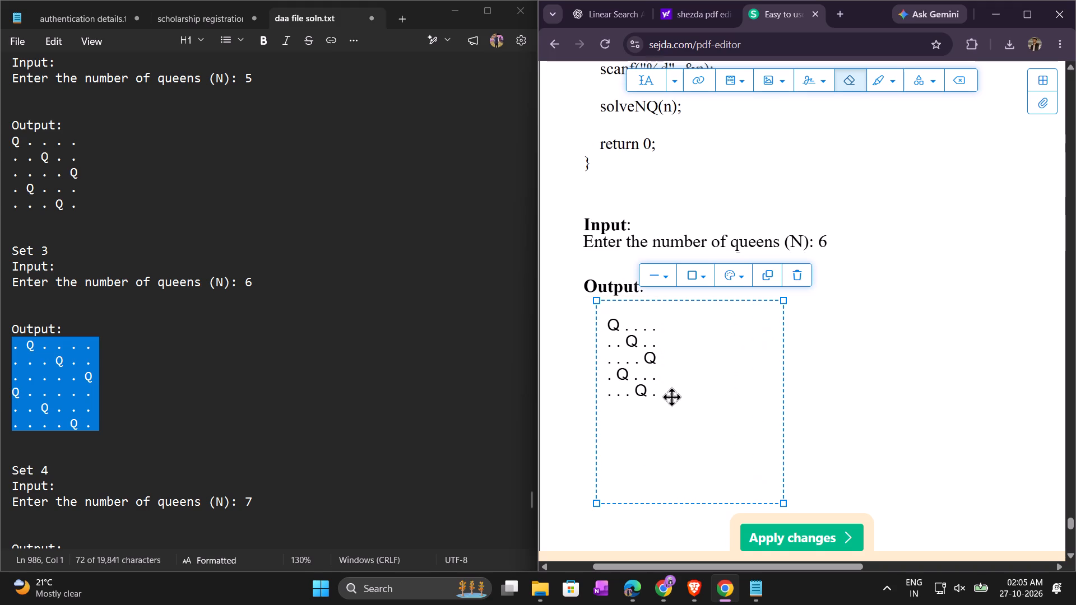
Replace the queens board text under Output with the copied six-row board.
left_click(636, 72)
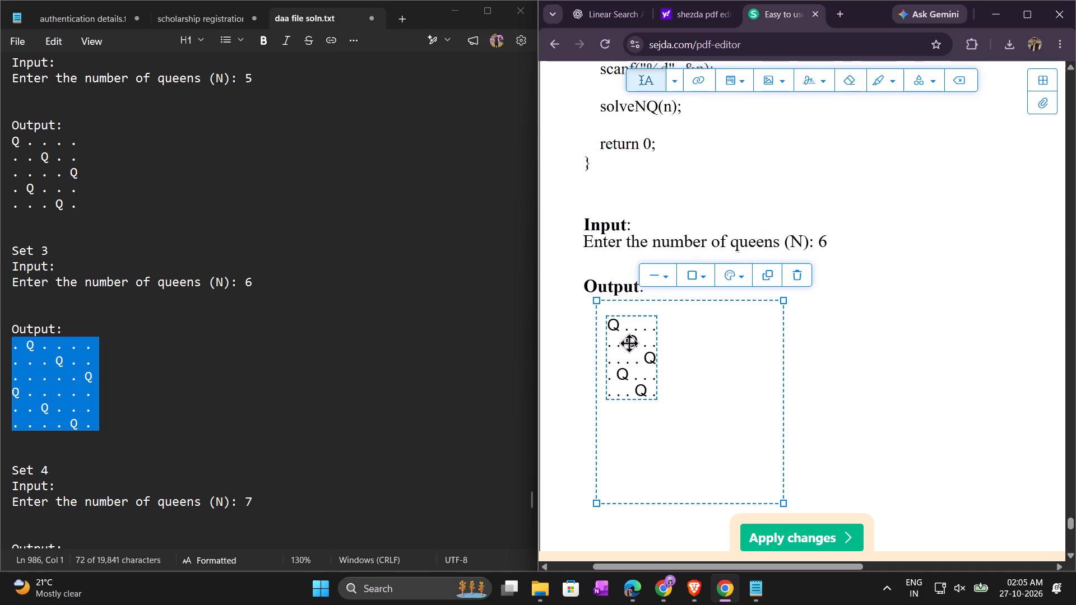
left_click(629, 343)
key("ctrl+a")
key("ctrl+v")
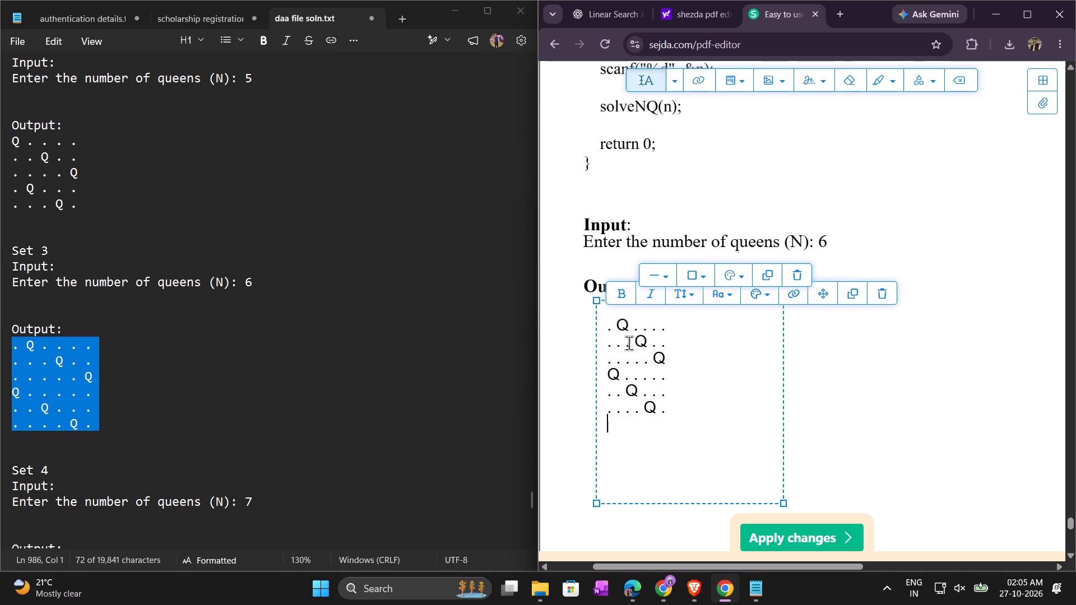
Shrink the whiteout box to fit closely around the six-row queens board.
left_click_drag(783, 503, 744, 463)
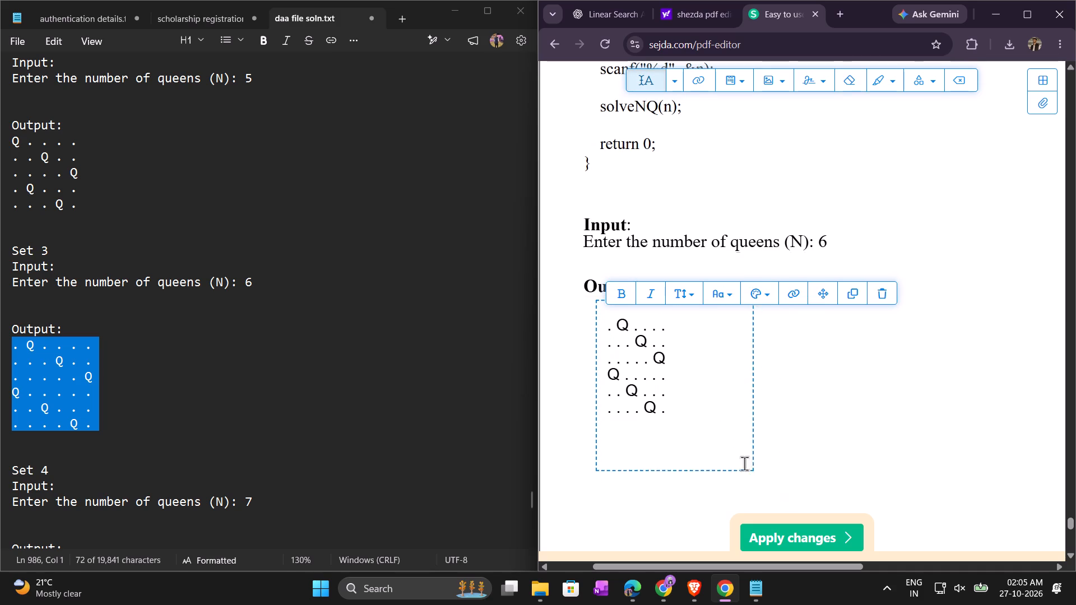
left_click_drag(744, 463, 671, 425)
left_click_drag(599, 303, 606, 324)
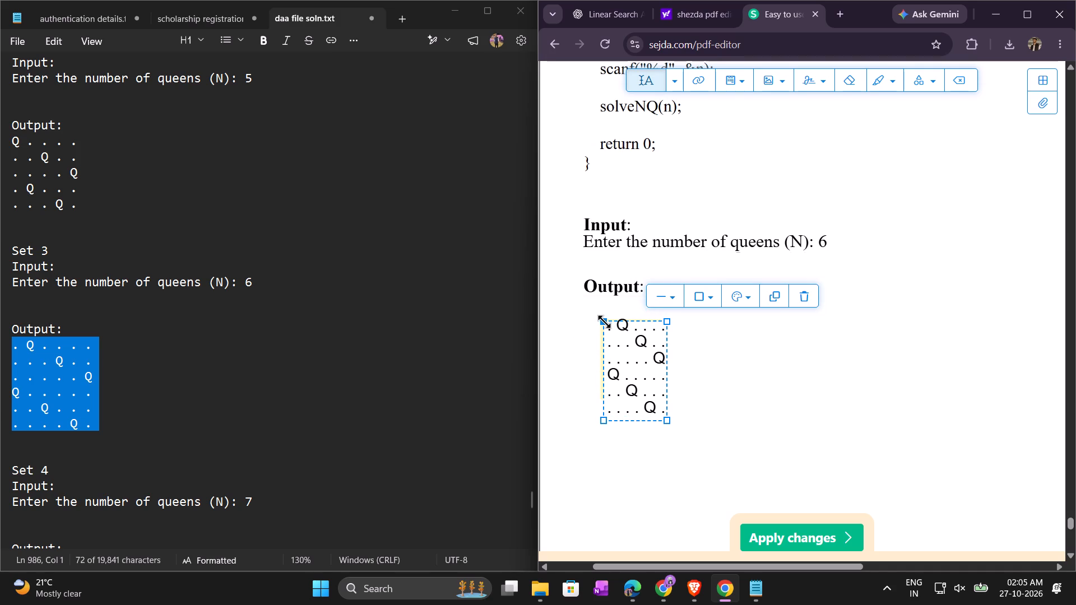
left_click(604, 321)
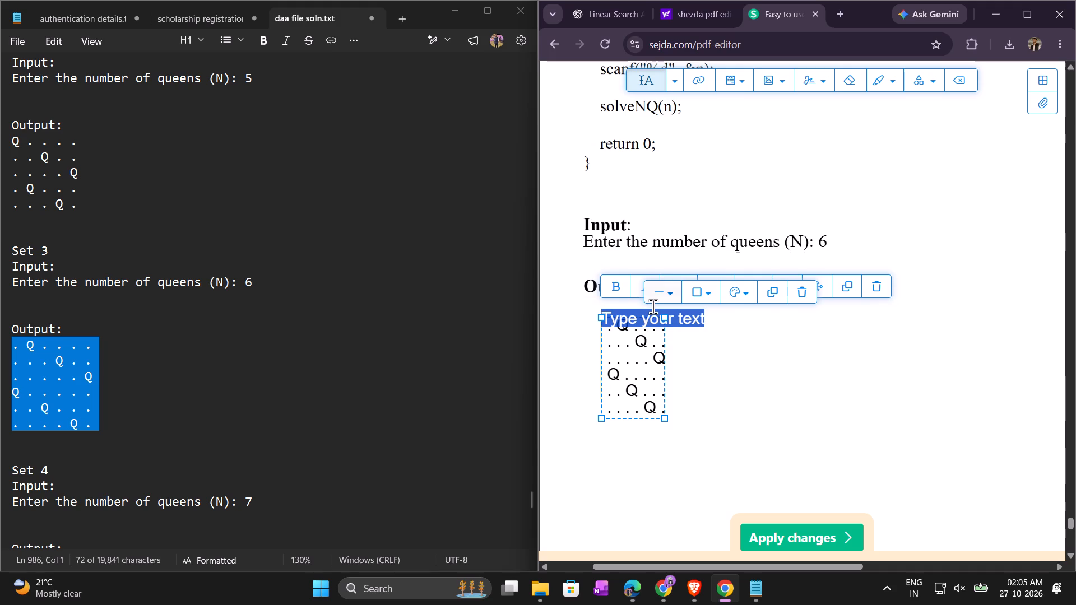
key("BackSpace")
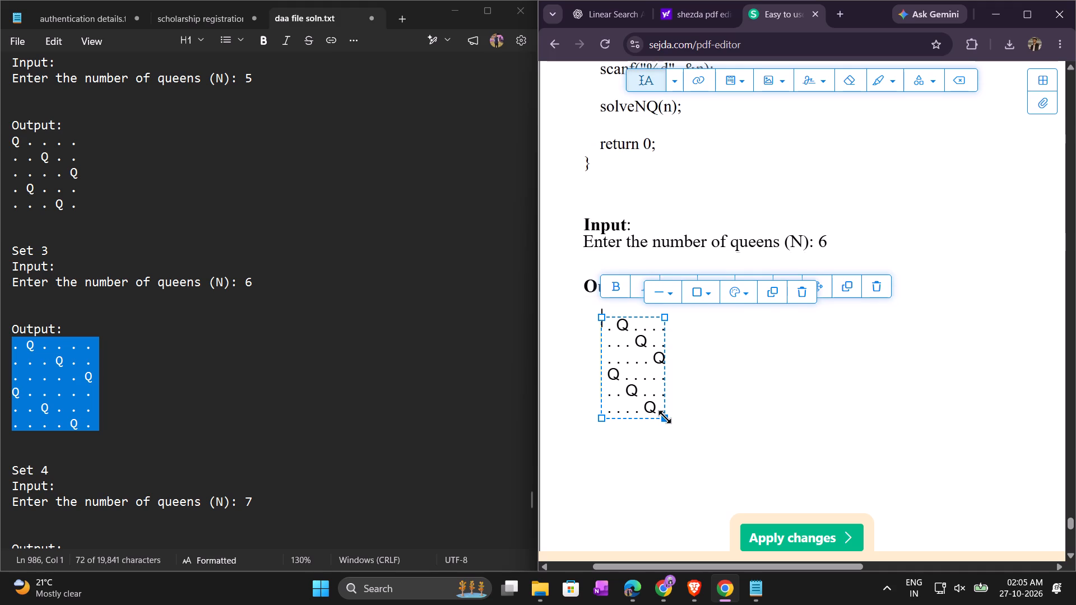
left_click_drag(665, 417, 674, 418)
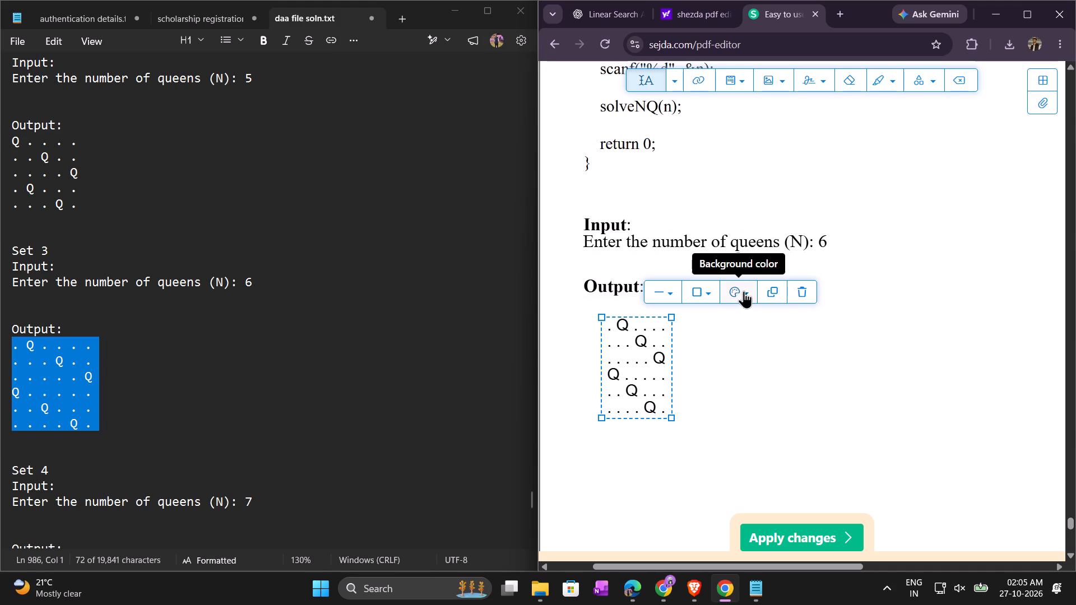
Set the box's background colour to pale yellow, leaving no stray text box beside it.
left_click(744, 291)
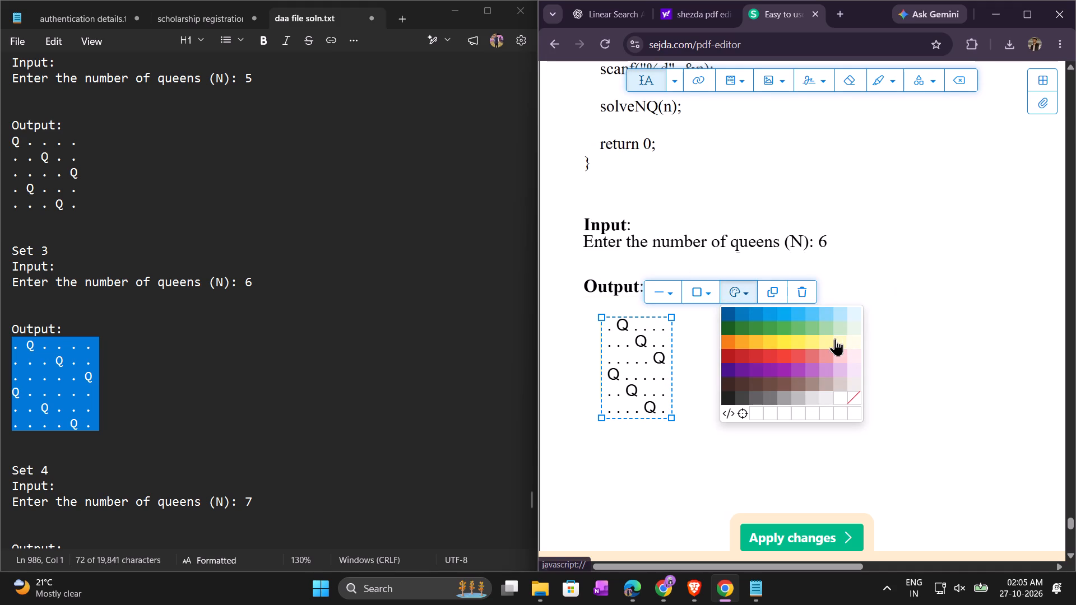
left_click(835, 338)
left_click(720, 421)
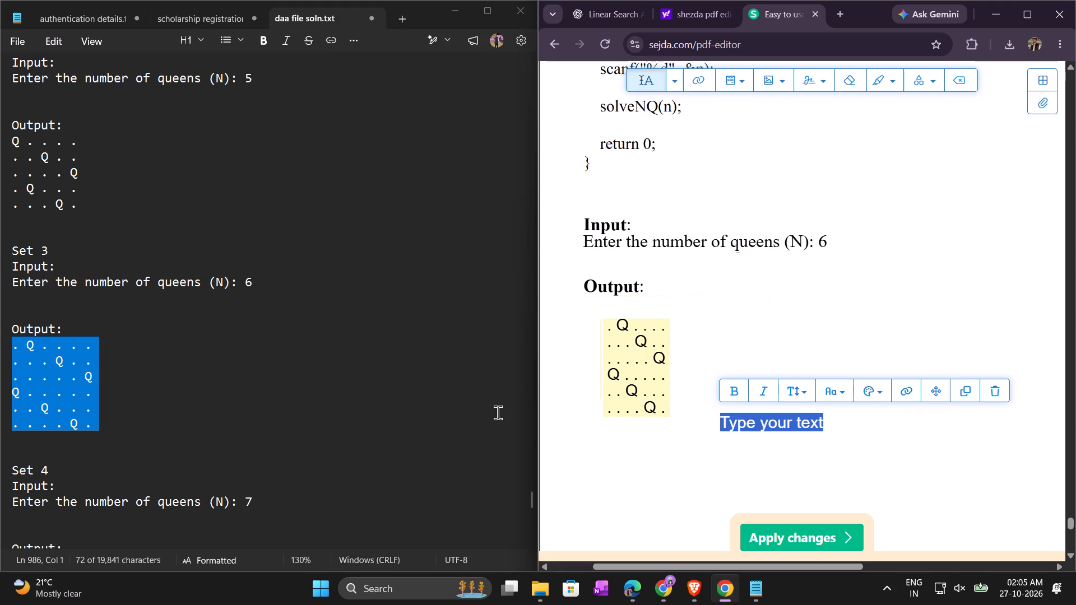
key("BackSpace")
Replace the element list in the subset-sum experiment's Input with 3 5 6 8 11, copied from Set 3 of the notes.
scroll(616, 467, "down", 4)
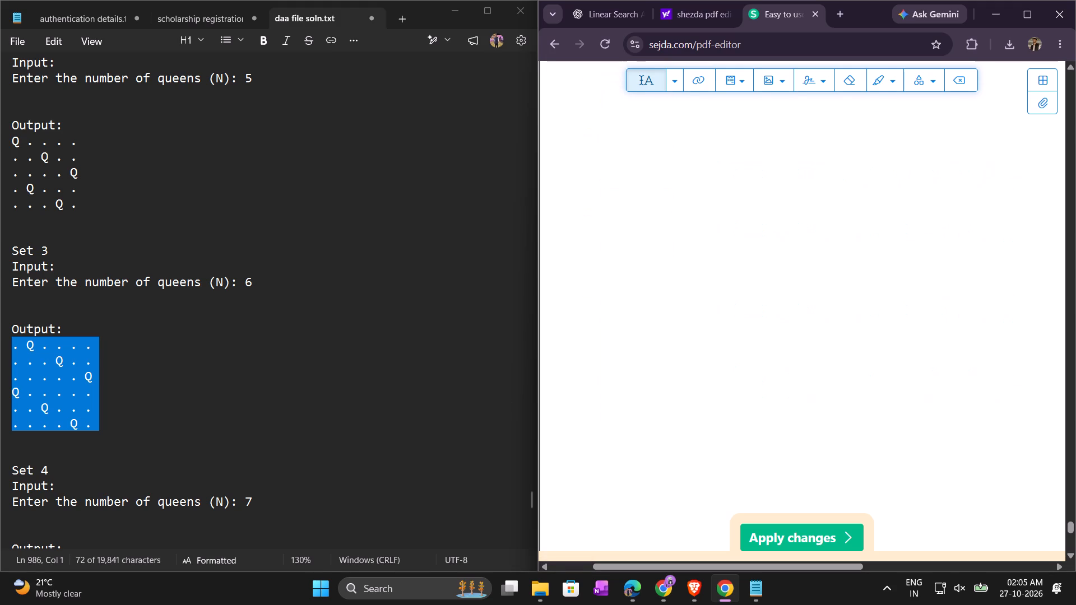
scroll(616, 467, "down", 11)
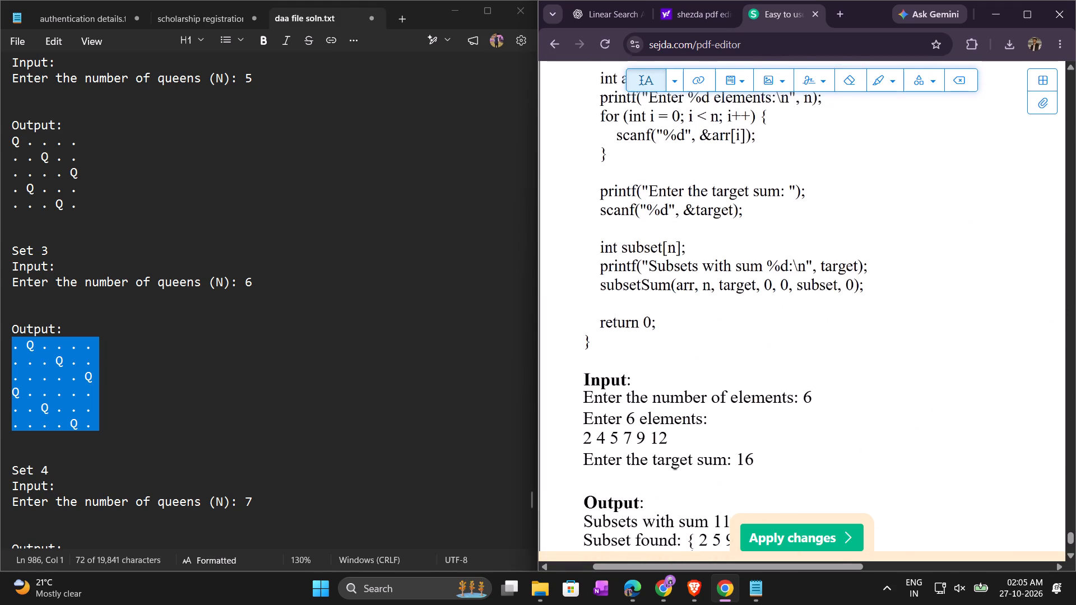
scroll(616, 467, "down", 3)
scroll(434, 483, "down", 7)
scroll(434, 483, "up", 1)
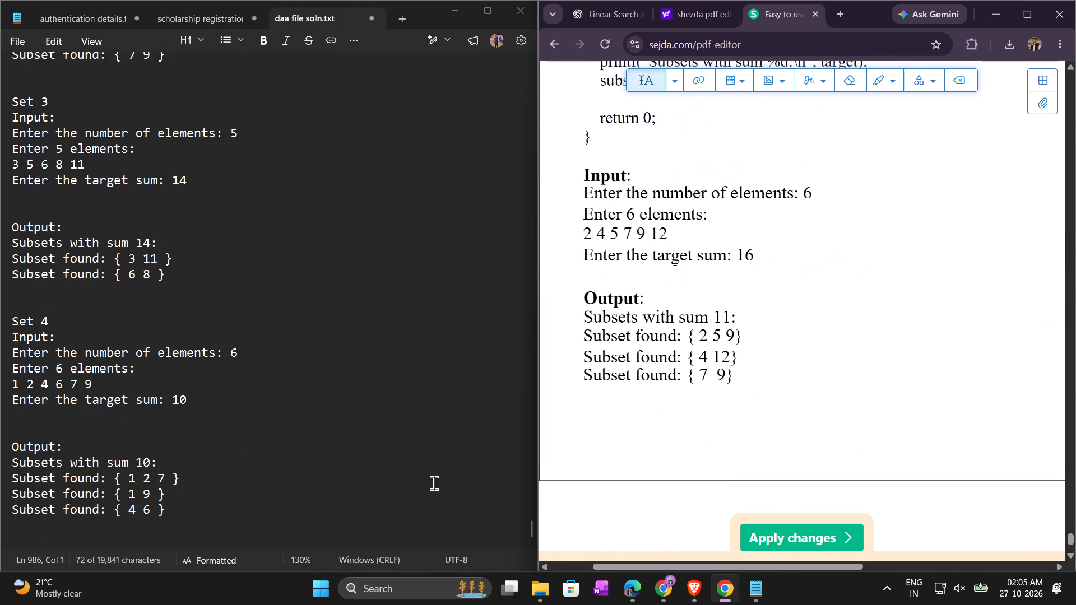
scroll(434, 483, "up", 1)
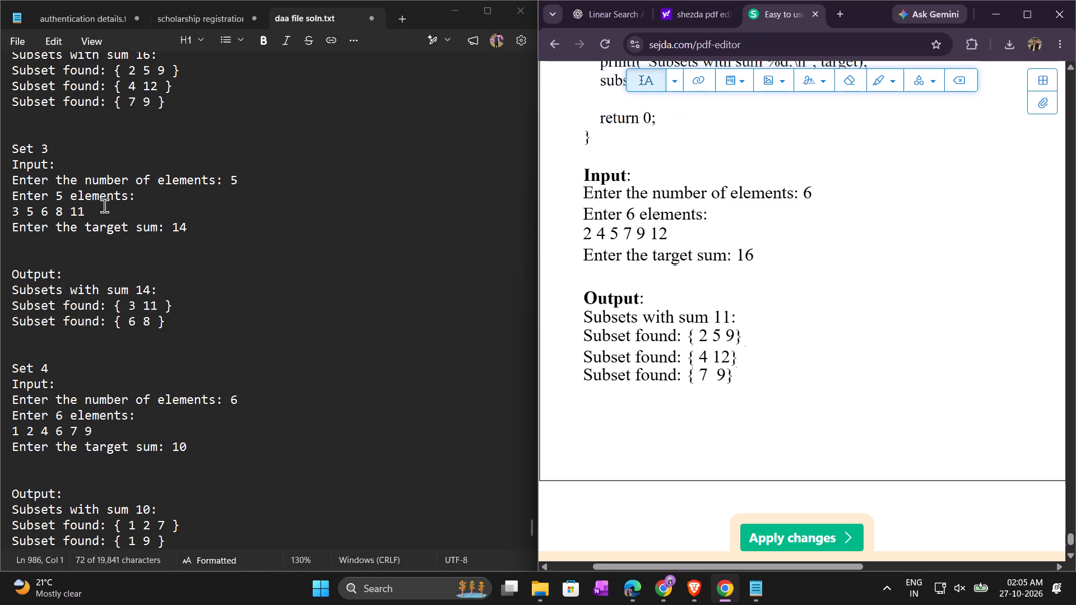
left_click_drag(104, 206, 0, 213)
key("ctrl+c")
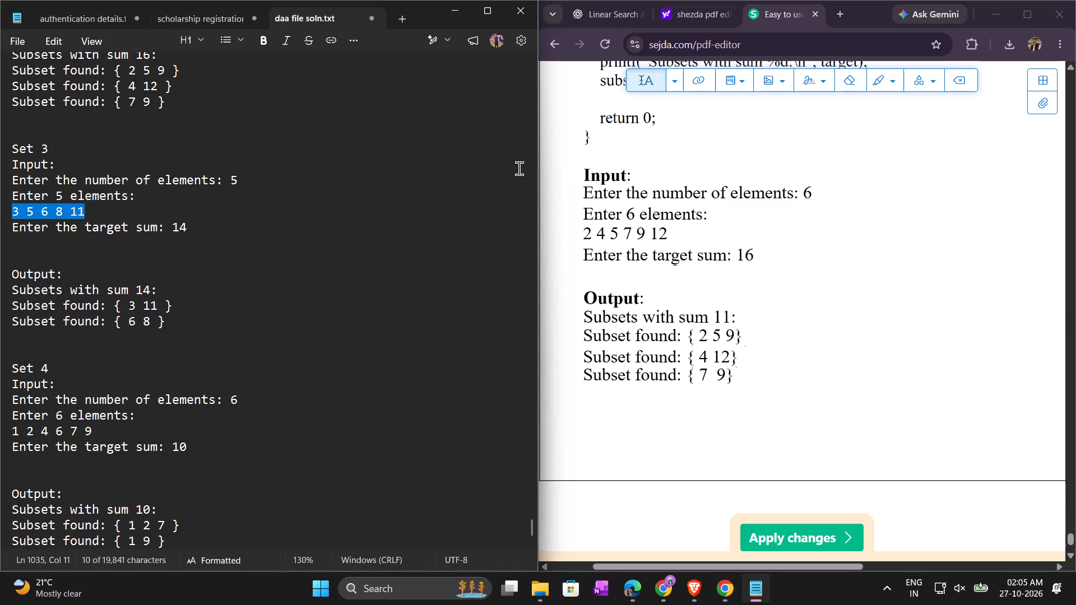
left_click(657, 236)
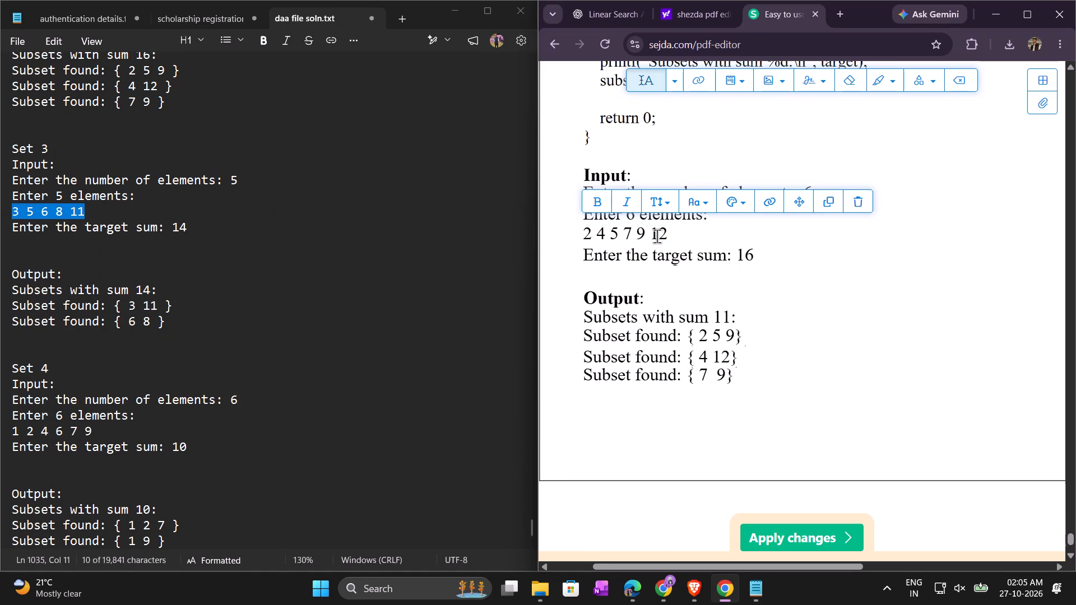
key("ctrl+a")
key("ctrl+v")
Change the element-list prompt in the subset-sum experiment's Input to read "Enter 5 elements:".
left_click(647, 213)
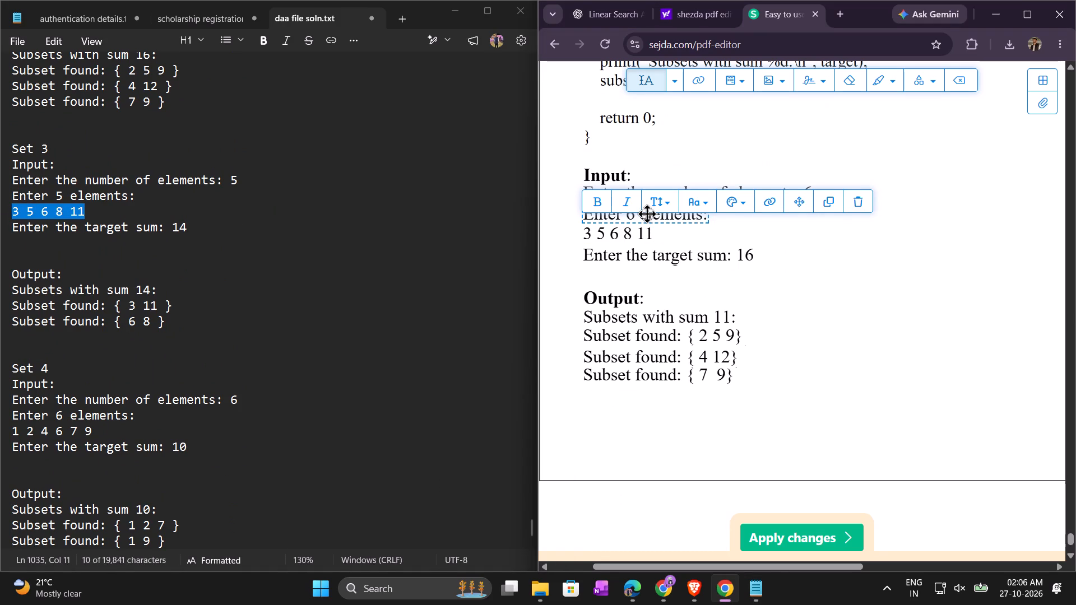
left_click(638, 212)
key("BackSpace")
key("BackSpace")
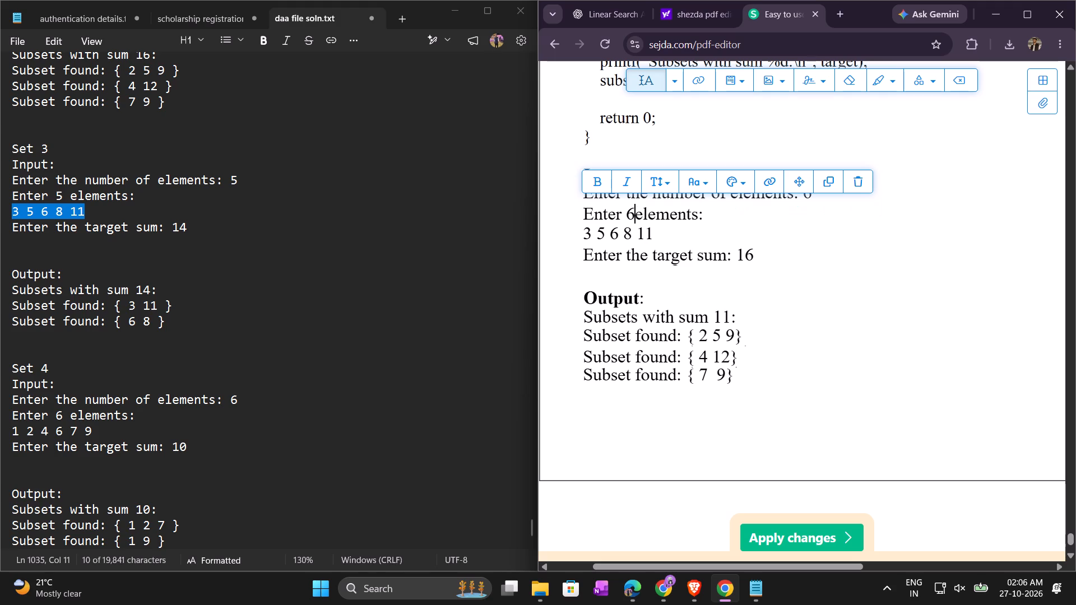
type("5")
key("space")
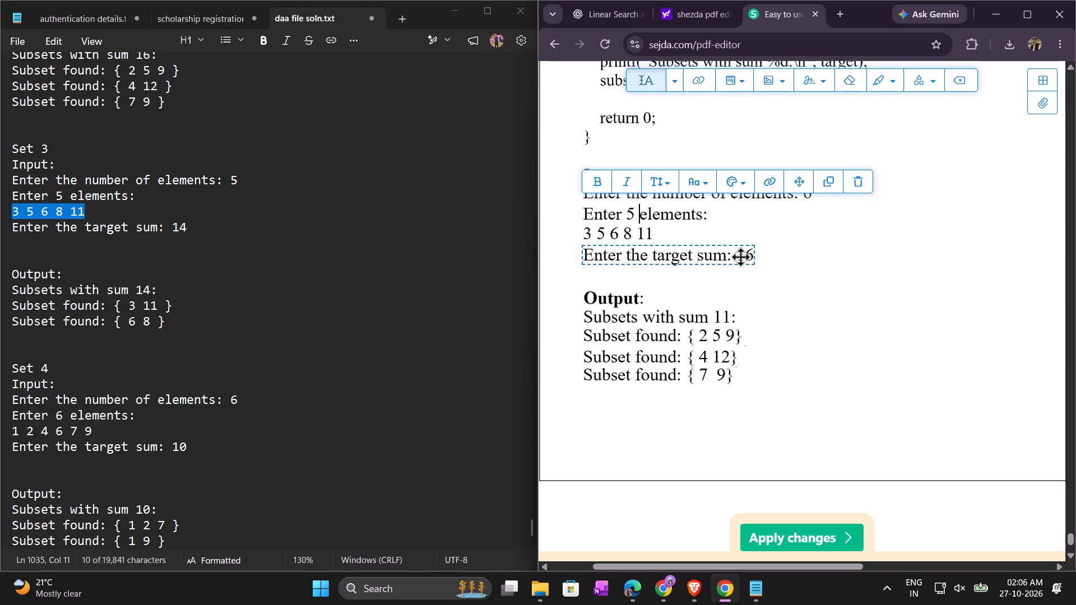
Set the target sum in the subset-sum Input to 14.
left_click(740, 257)
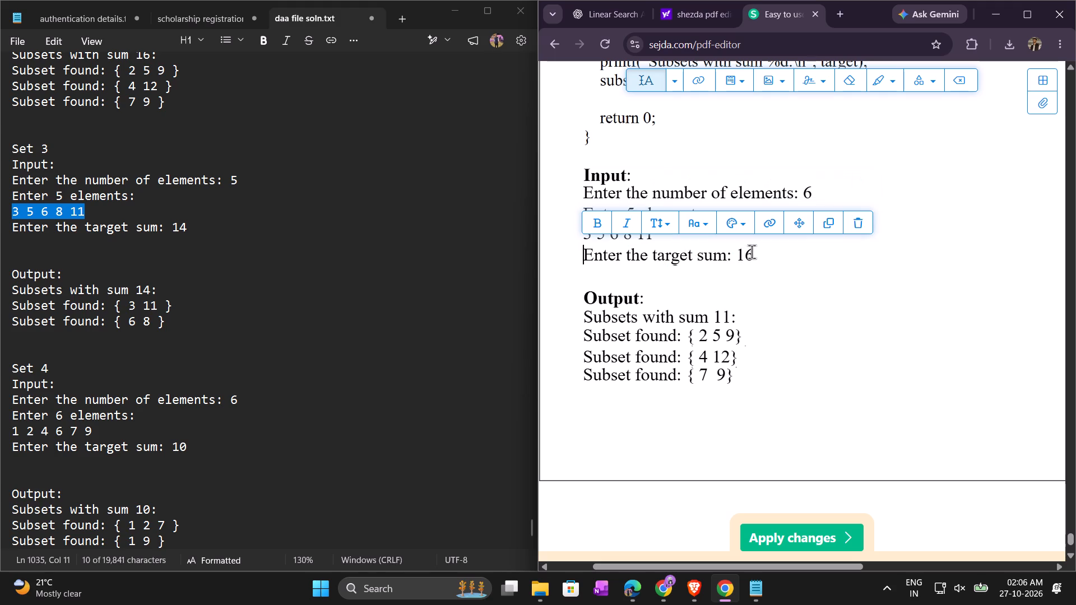
left_click(752, 252)
key("BackSpace")
key("4")
Set the number of elements on the first line of the subset-sum Input to 5.
scroll(752, 252, "up", 1)
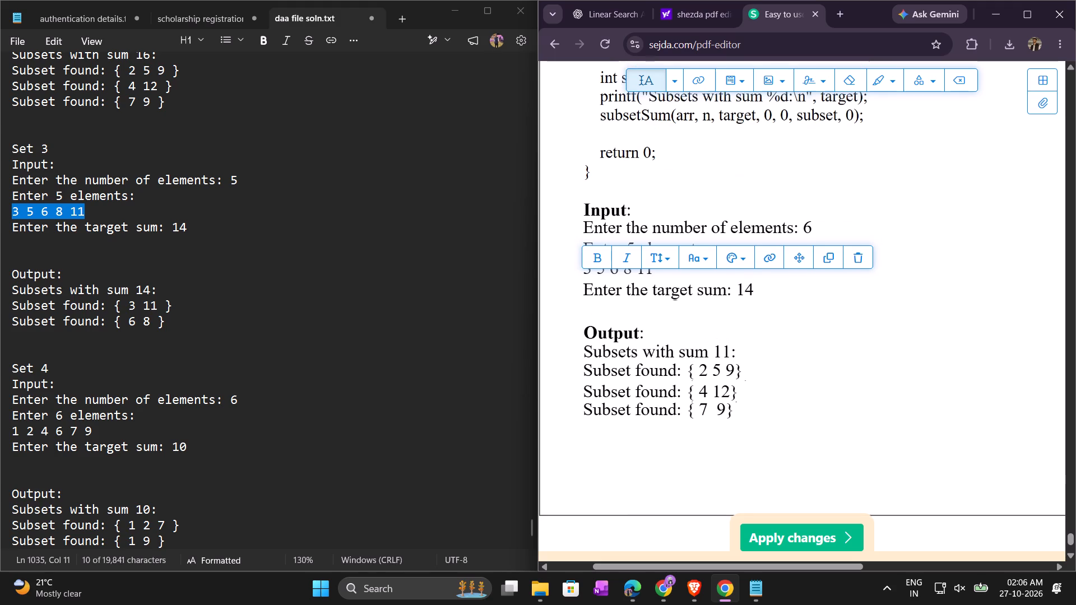
scroll(752, 252, "up", 1)
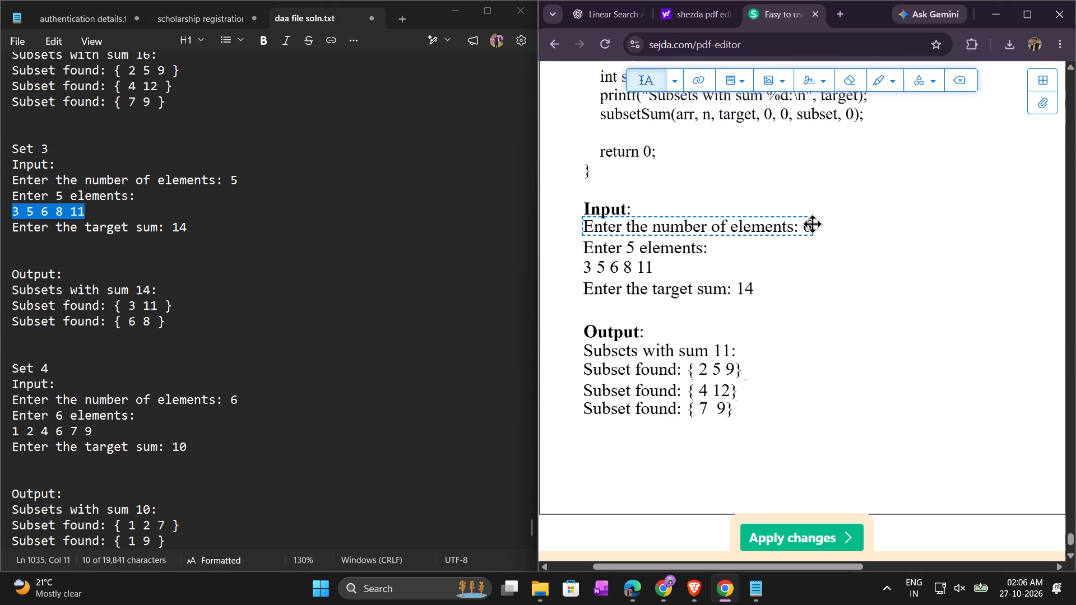
left_click(812, 224)
left_click(811, 224)
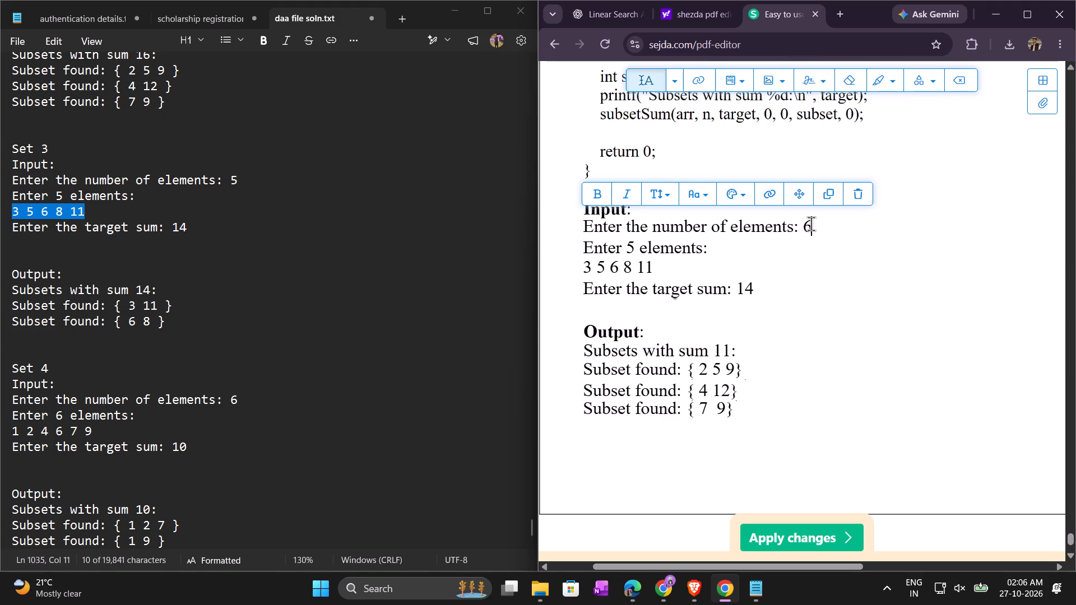
key("BackSpace")
key("5")
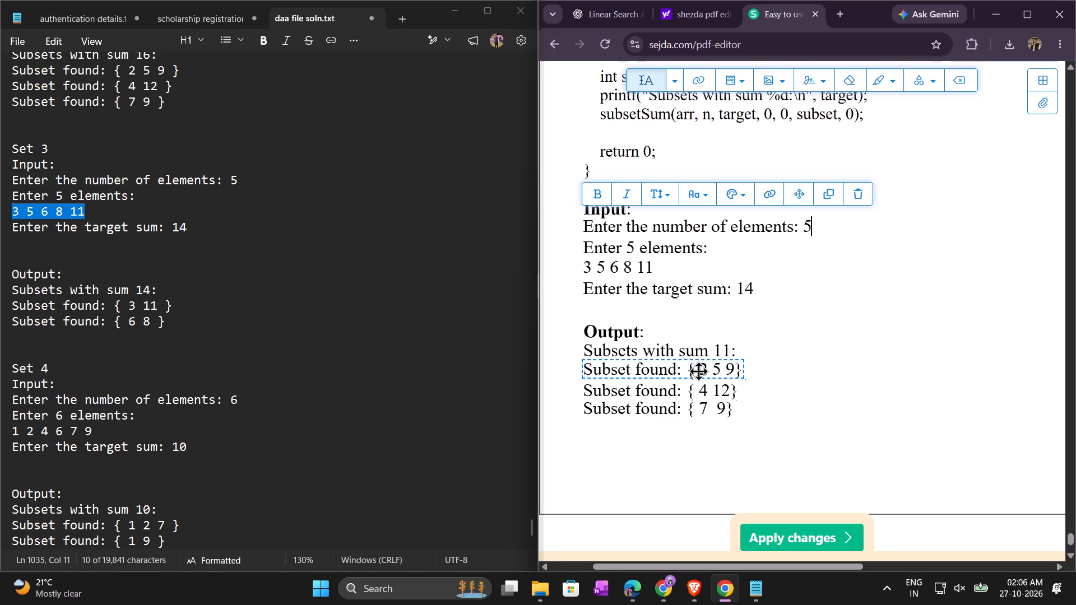
Update the subset-sum Output to read "Subsets with sum 14:" with 3 11 as the first subset found.
double_click(726, 349)
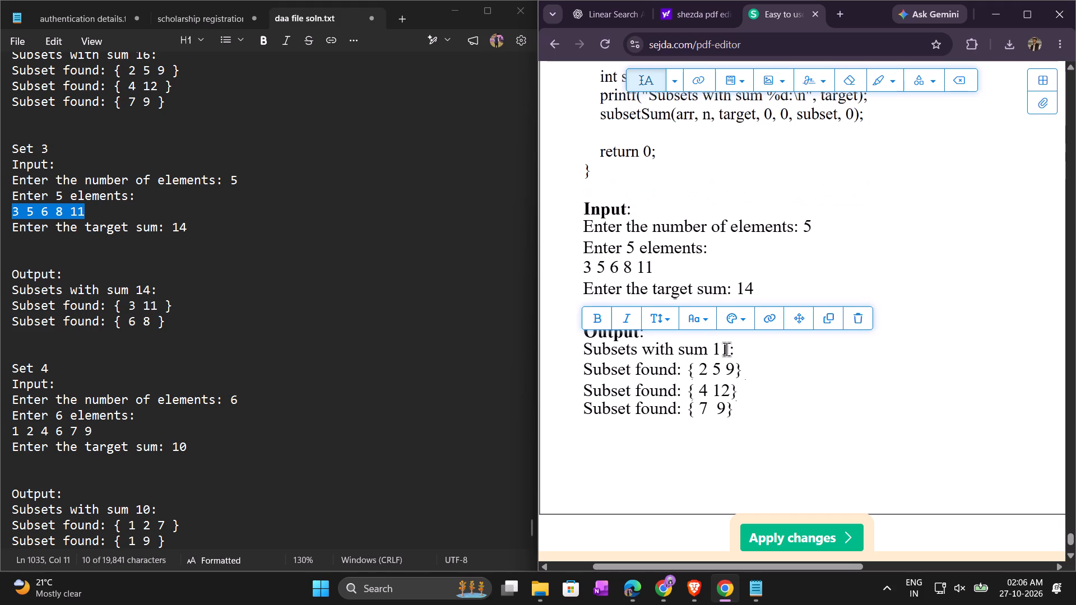
key("BackSpace")
key("4")
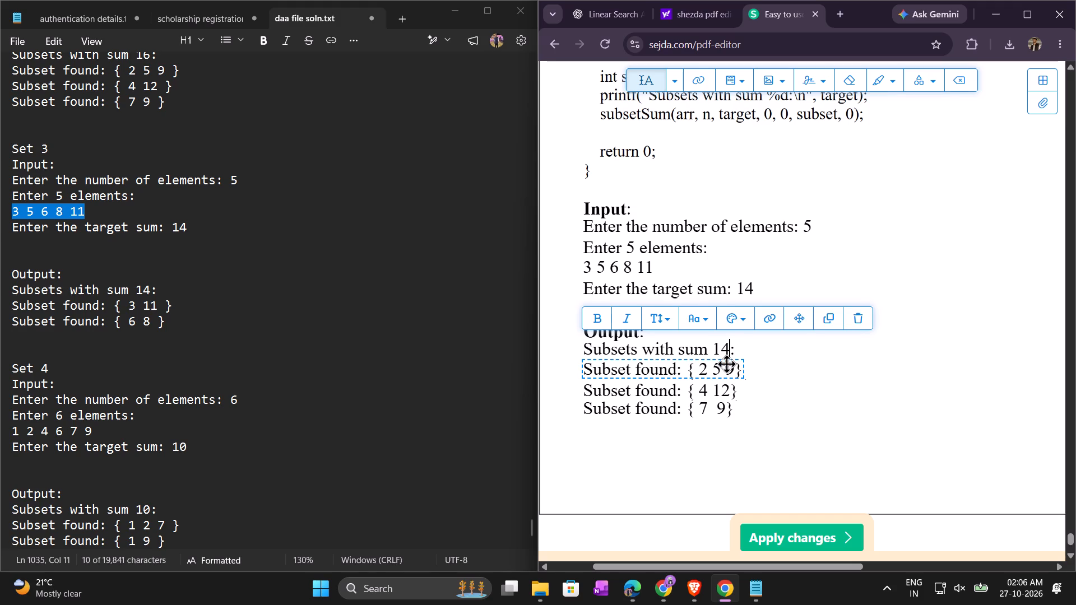
left_click(730, 369)
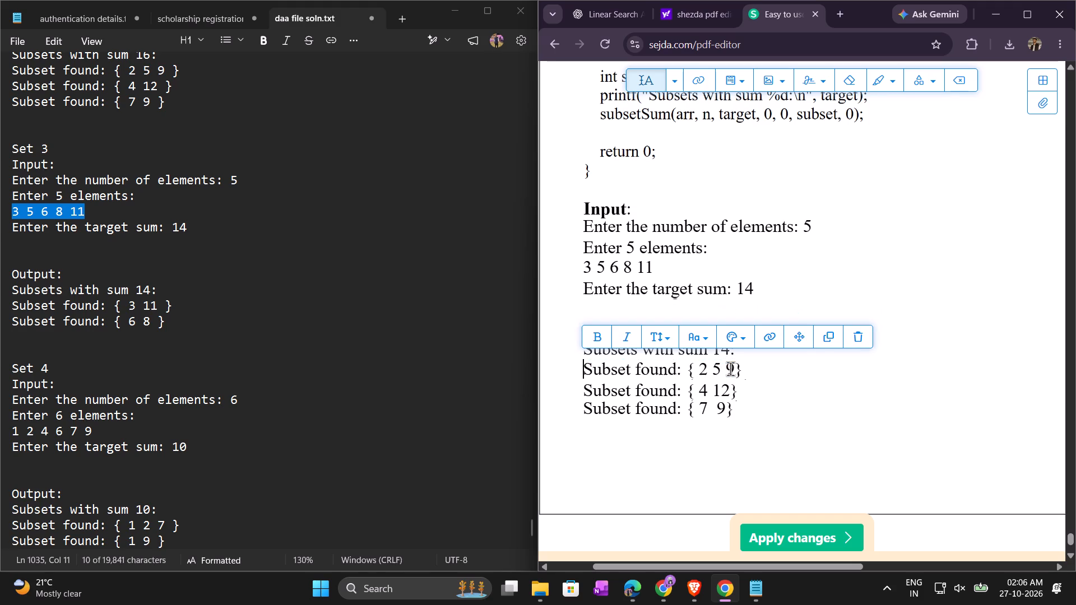
left_click_drag(734, 369, 701, 368)
type("3 11")
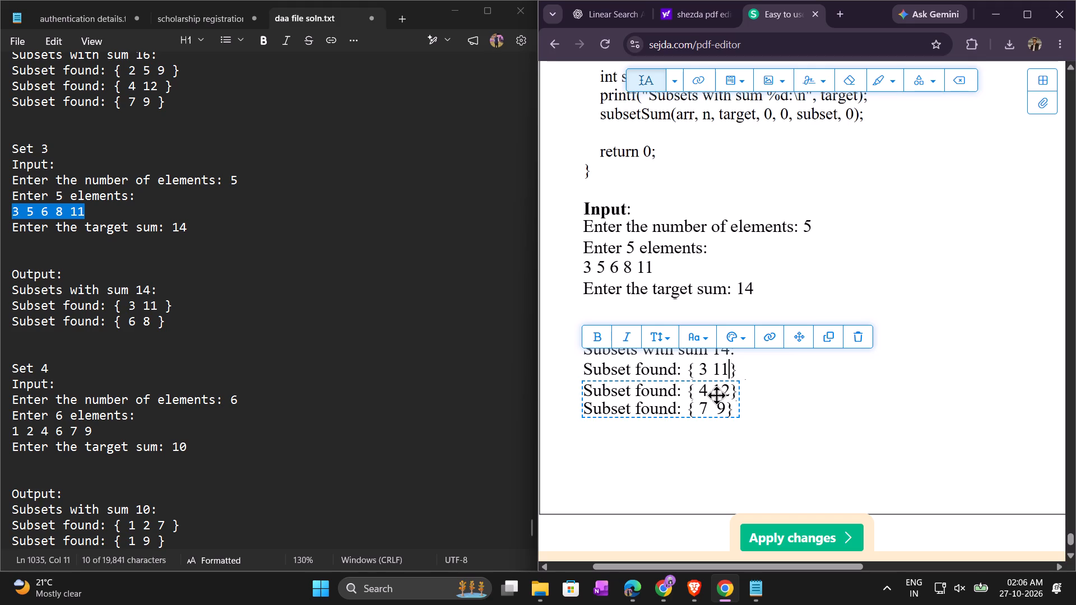
Delete the third "Subset found" line, { 7 9 }, from the subset-sum Output.
right_click(717, 403)
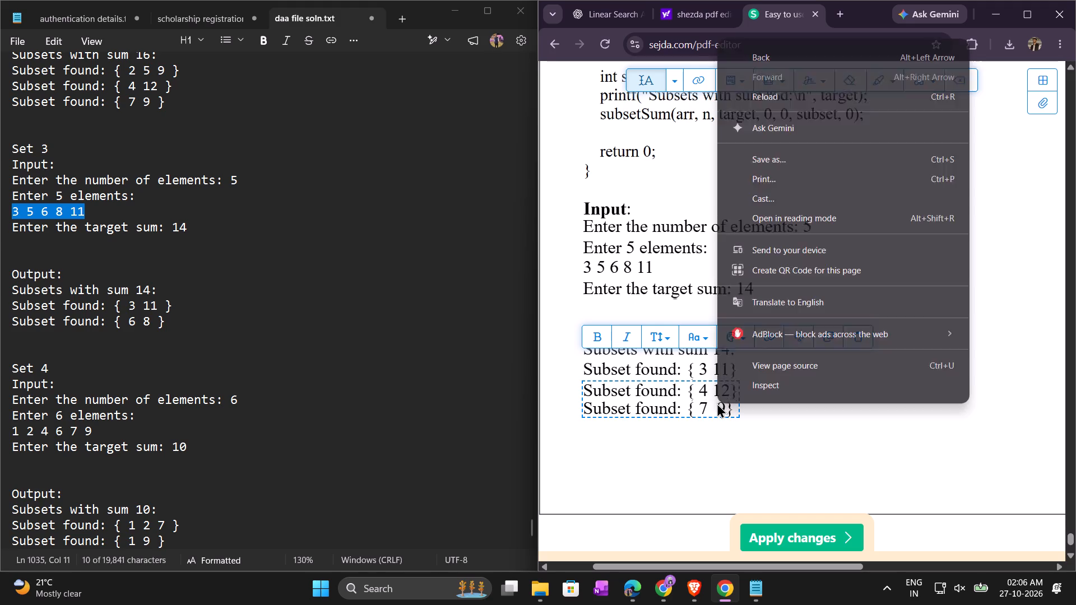
left_click(685, 400)
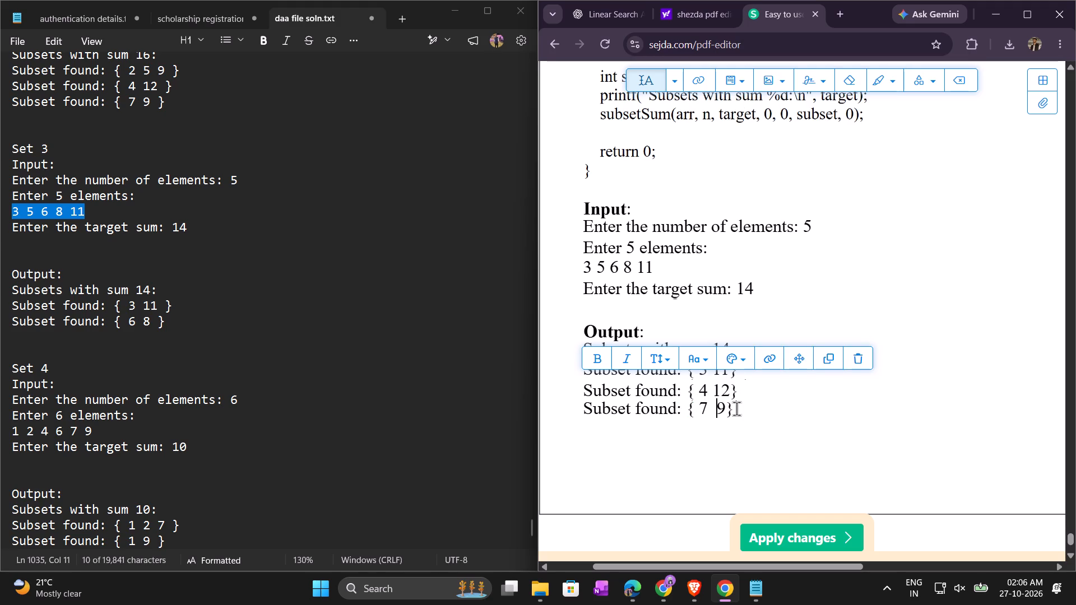
left_click(726, 408)
key("space")
key("space")
key("Delete")
key("BackSpace")
key("BackSpace")
key("BackSpace")
key("BackSpace")
key("BackSpace")
key("BackSpace")
key("BackSpace")
key("BackSpace")
key("BackSpace")
key("BackSpace")
key("BackSpace")
key("BackSpace")
key("BackSpace")
key("BackSpace")
key("BackSpace")
key("BackSpace")
key("BackSpace")
key("BackSpace")
key("BackSpace")
key("BackSpace")
key("BackSpace")
key("BackSpace")
key("BackSpace")
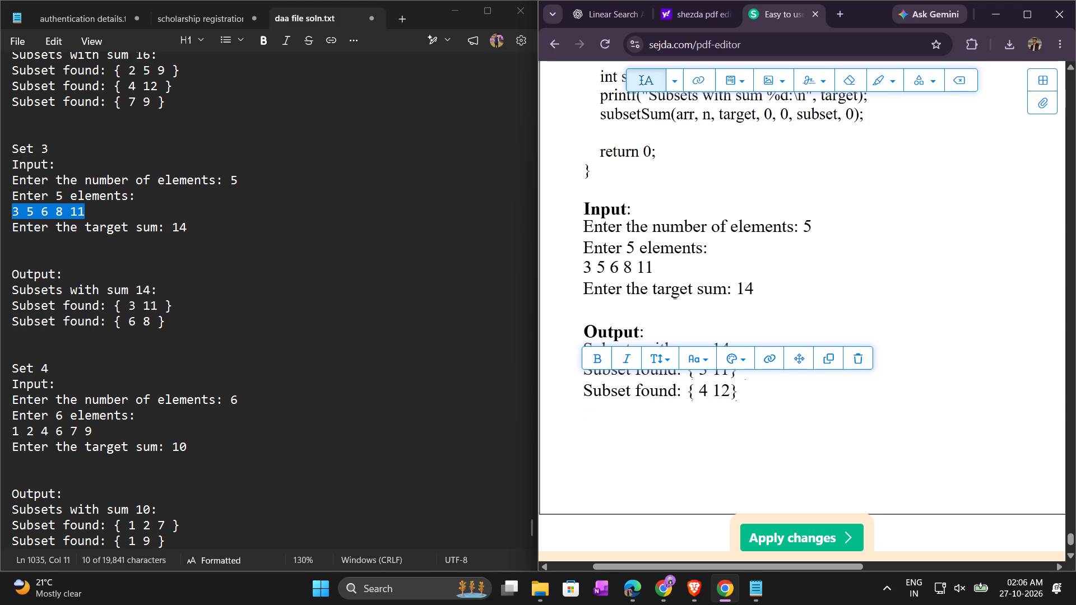
Replace the numbers in the second subset found under Output with 6 8, keeping a space before the closing brace.
key("Left")
key("BackSpace")
key("BackSpace")
key("BackSpace")
key("BackSpace")
type("6 8")
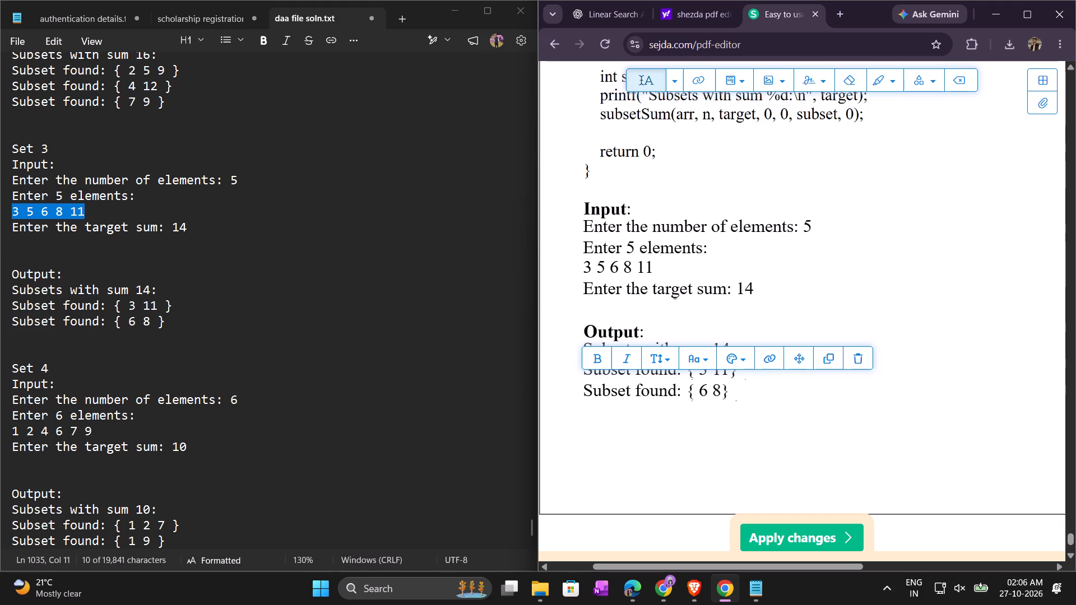
key("space")
Apply all the edits to generate the finished PDF.
scroll(483, 399, "down", 5)
left_click(813, 534)
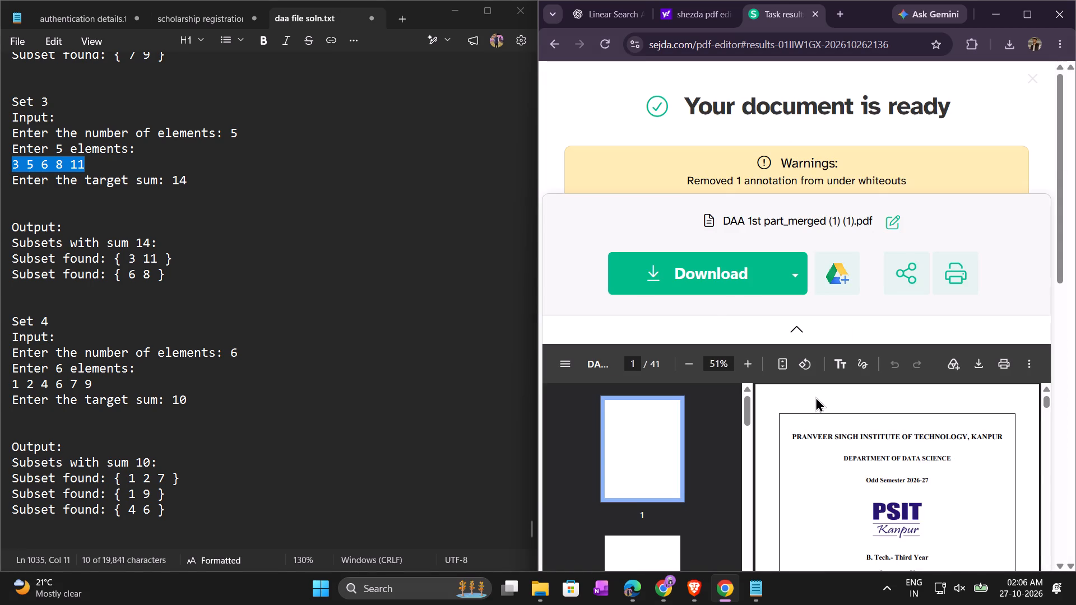
Review the generated lab report in the preview, starting with its cover page, and maximise the browser window.
scroll(815, 397, "down", 1)
left_click(871, 488)
scroll(871, 488, "down", 2)
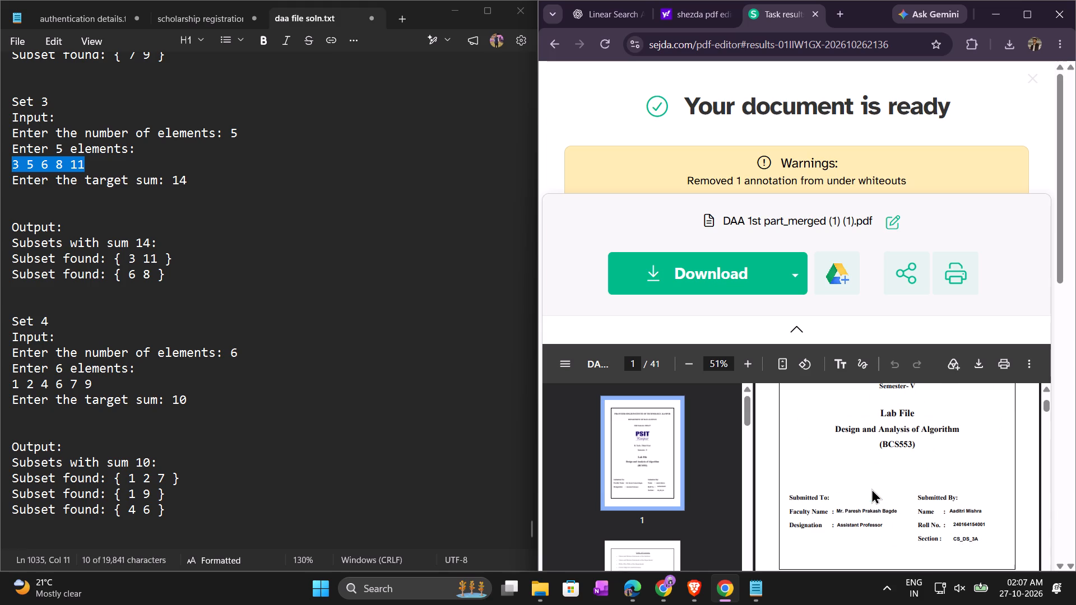
left_click(1021, 25)
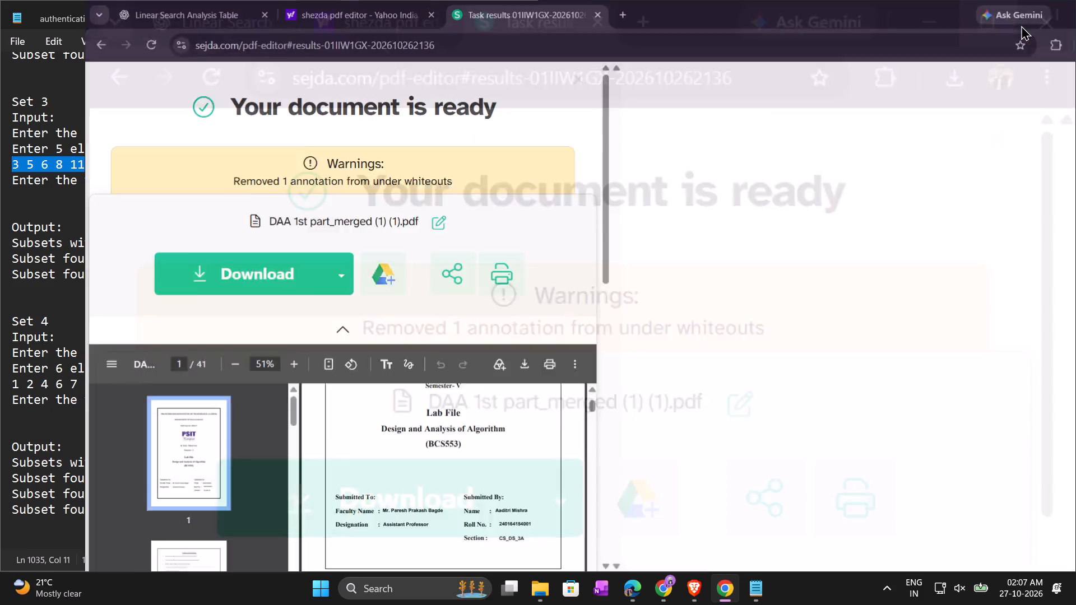
Download the generated lab report PDF.
left_click(373, 271)
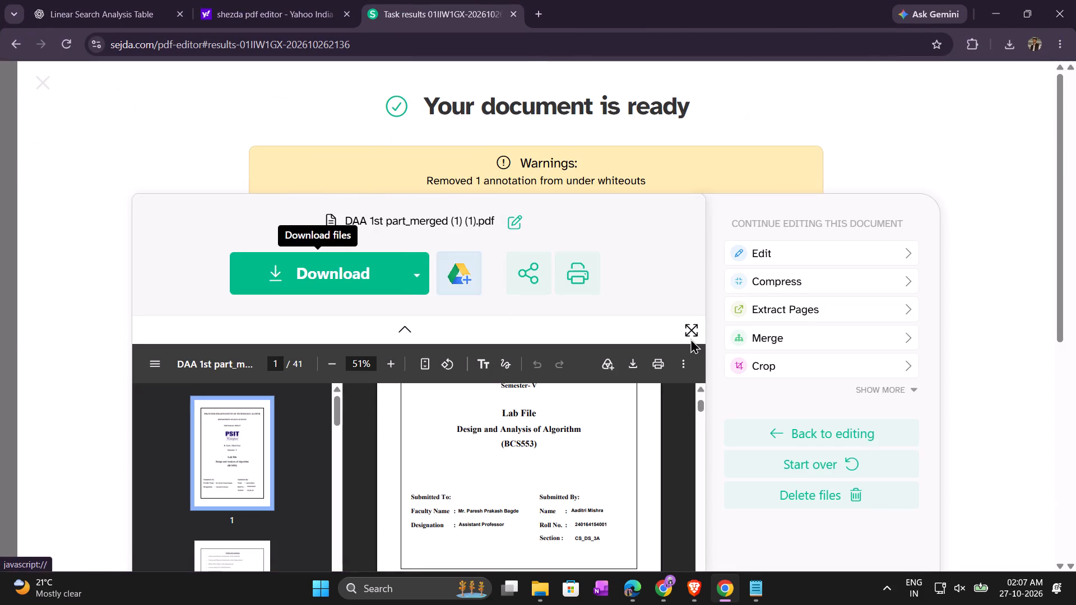
Return to editing the document and replace the student's name under Submitted By on the cover page with the second student's name.
left_click(838, 434)
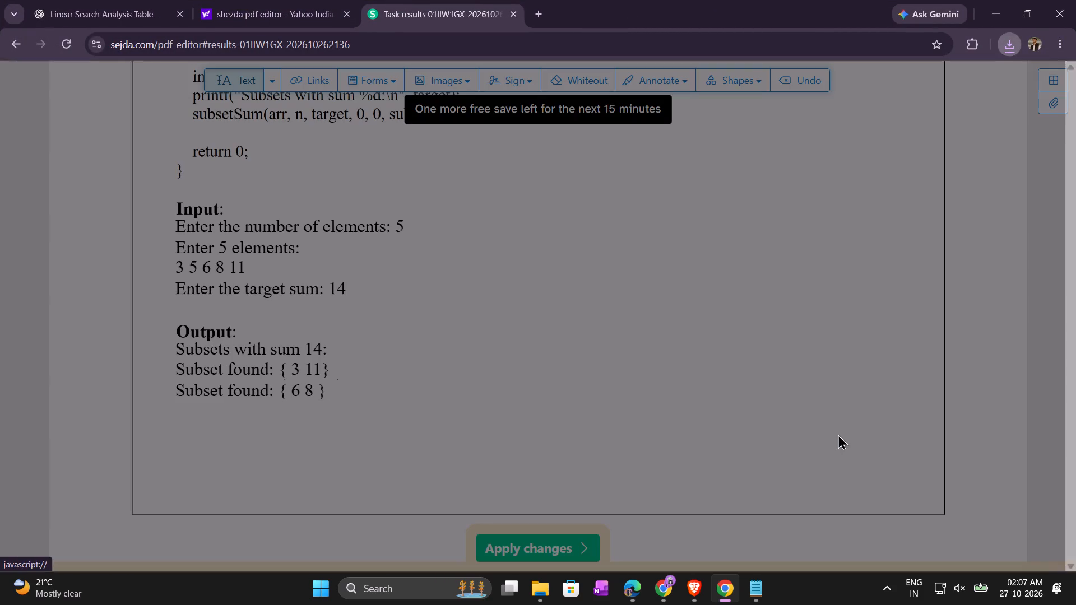
scroll(628, 434, "up", 13)
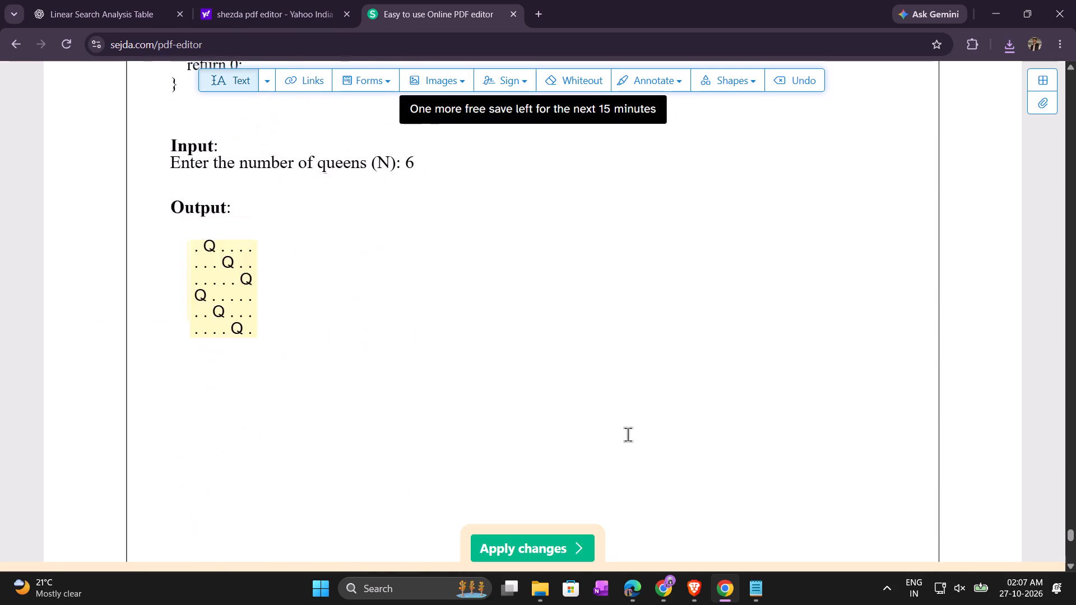
scroll(628, 434, "up", 16)
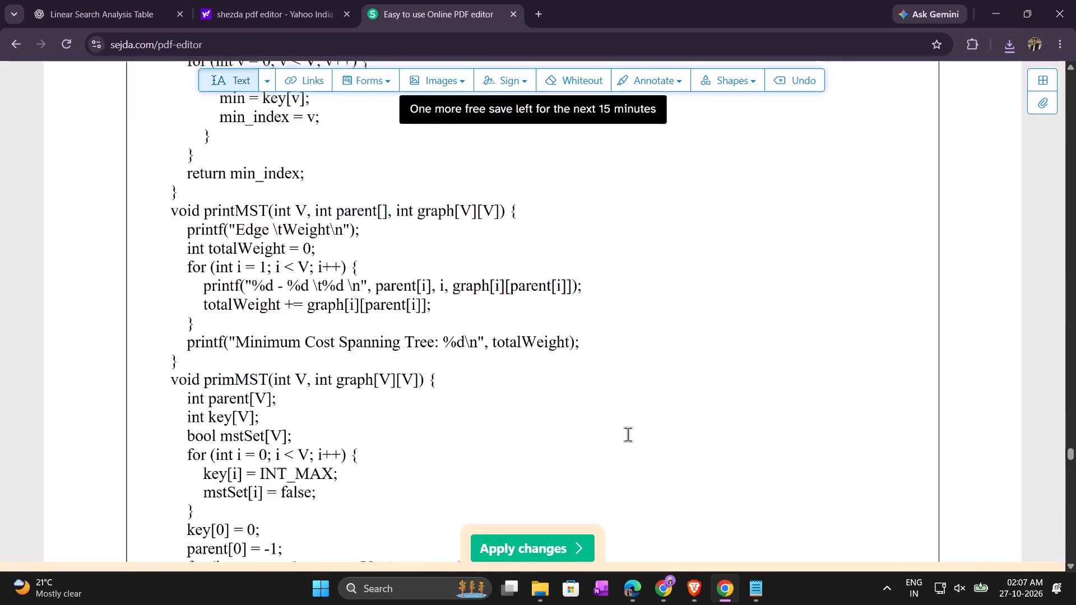
scroll(628, 434, "up", 20)
scroll(628, 434, "up", 17)
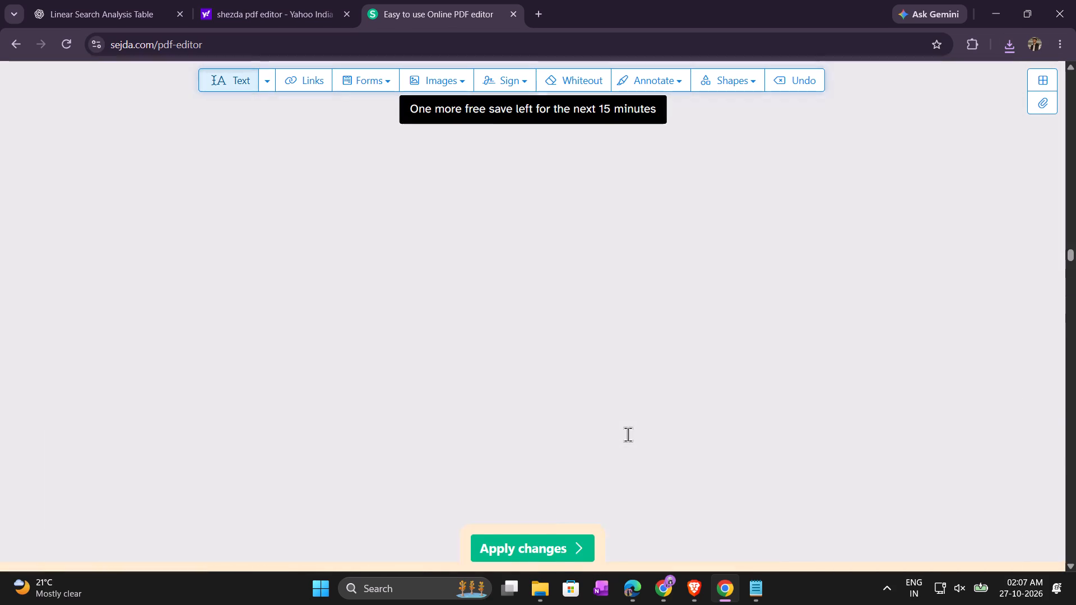
scroll(628, 434, "up", 7)
scroll(628, 434, "up", 20)
scroll(628, 434, "up", 10)
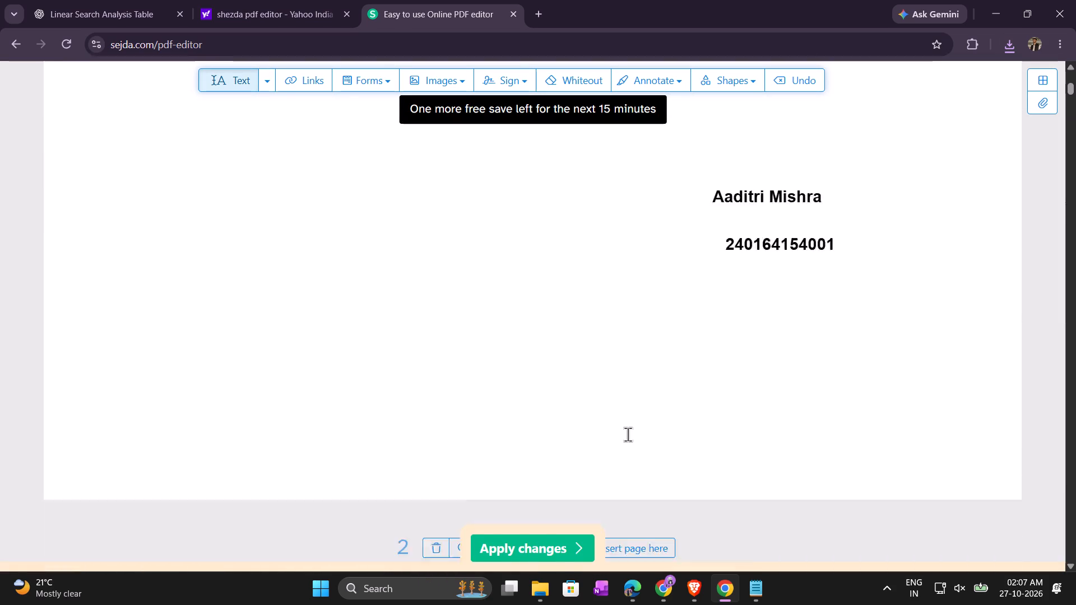
scroll(628, 434, "up", 4)
scroll(628, 434, "down", 4)
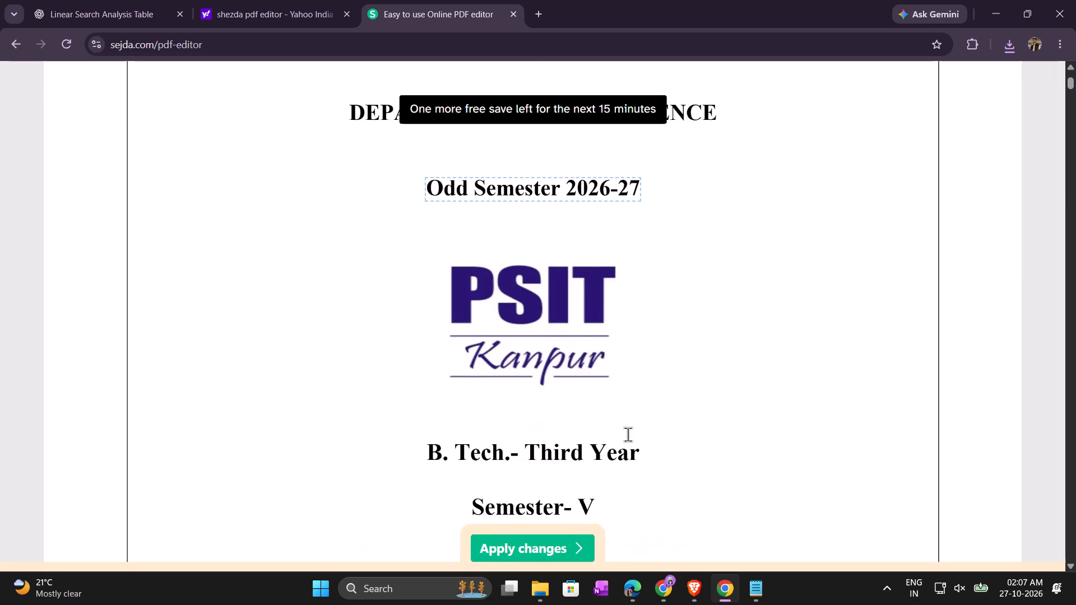
scroll(628, 434, "down", 7)
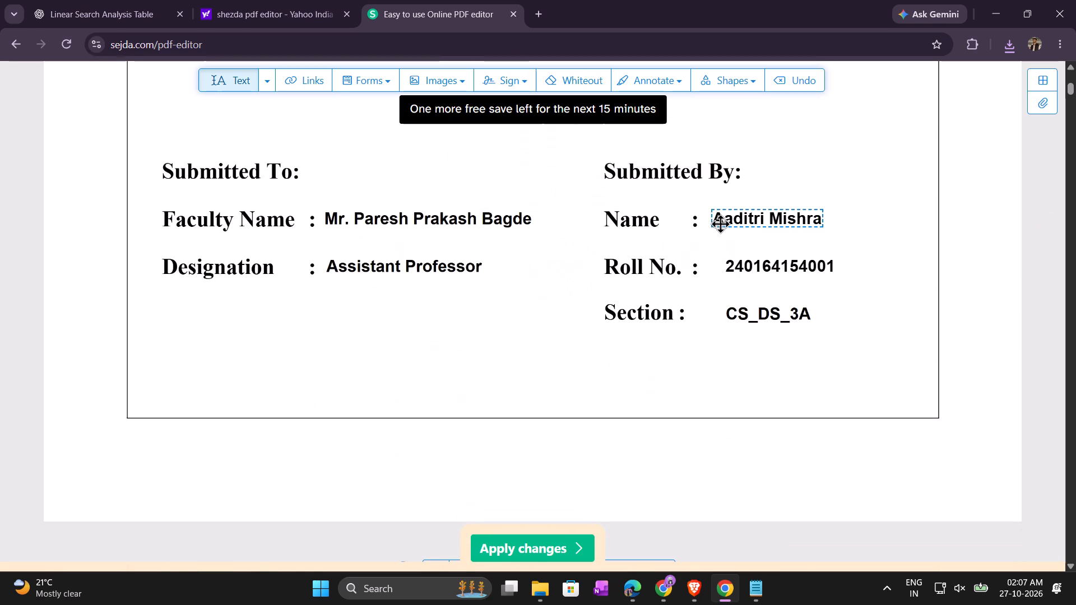
left_click(718, 219)
key("ctrl+a")
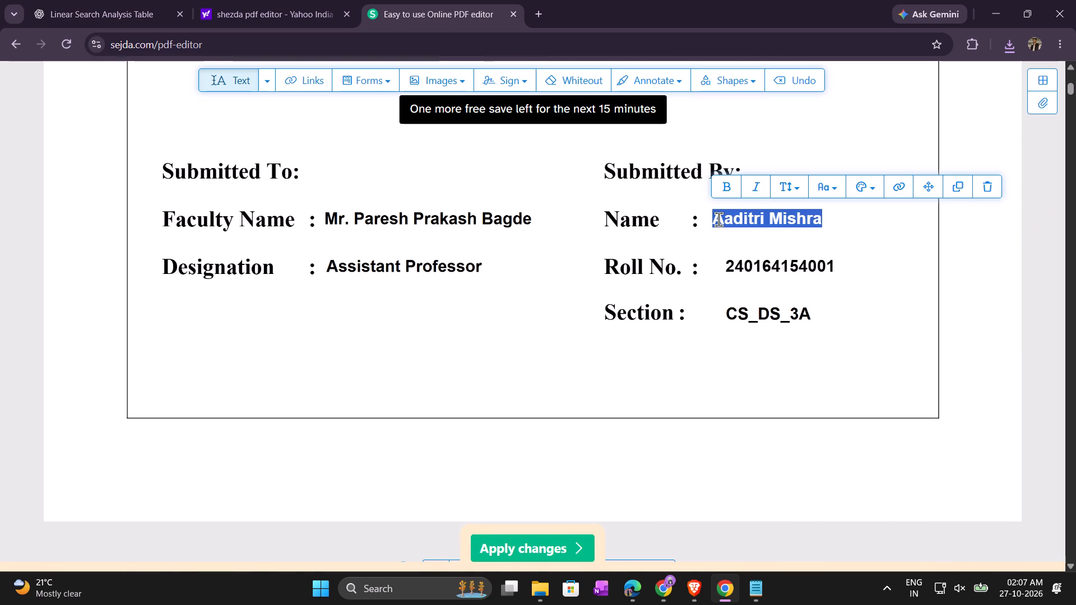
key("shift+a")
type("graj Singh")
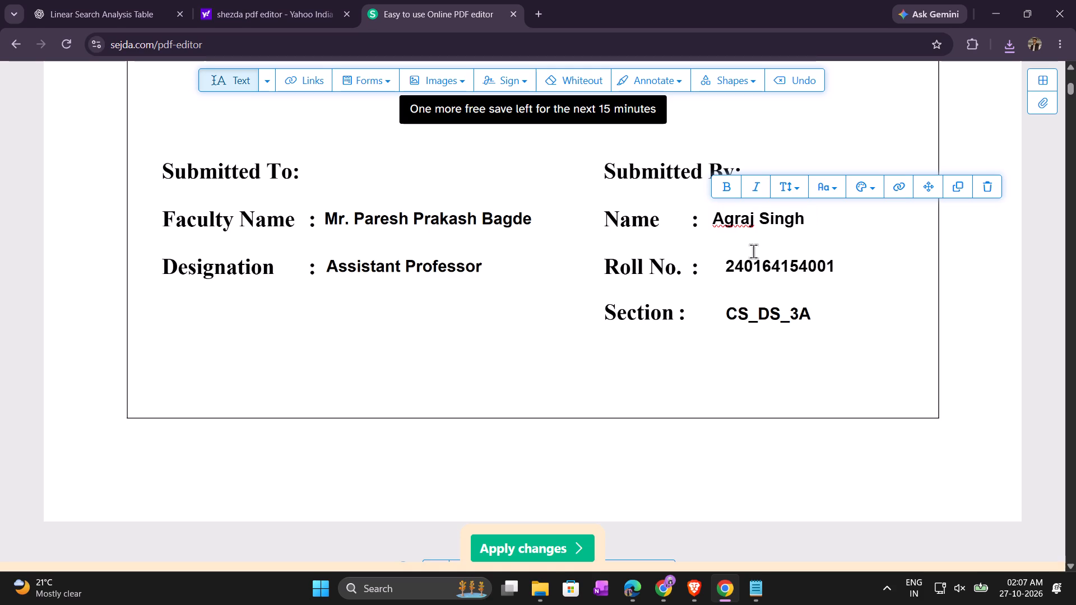
Update the roll number under Submitted By to the second student's, changing only its ending digits.
left_click(802, 264)
left_click(830, 267)
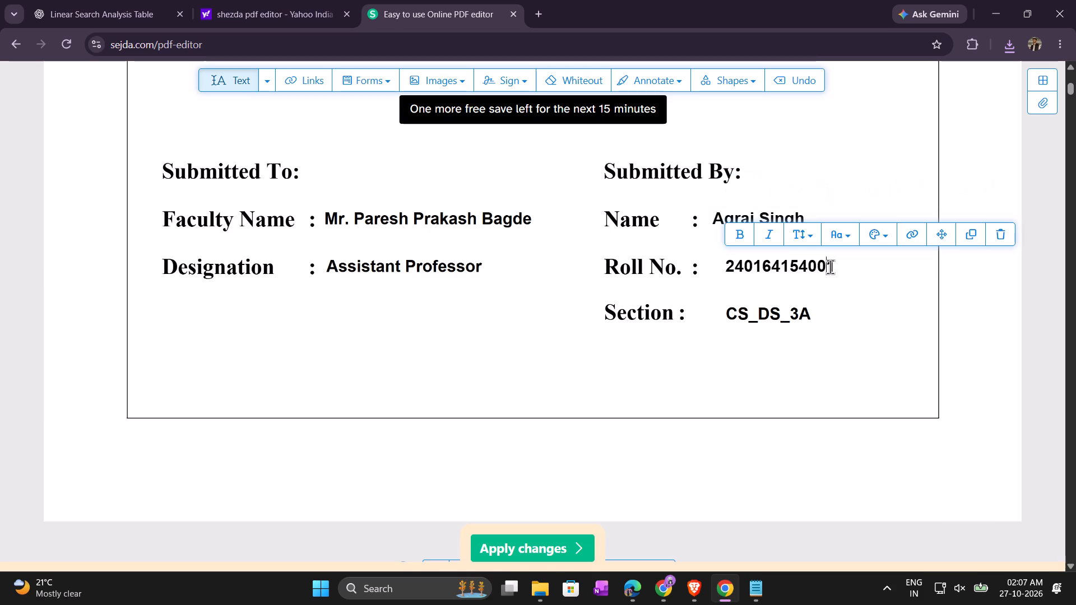
key("BackSpace")
key("Right")
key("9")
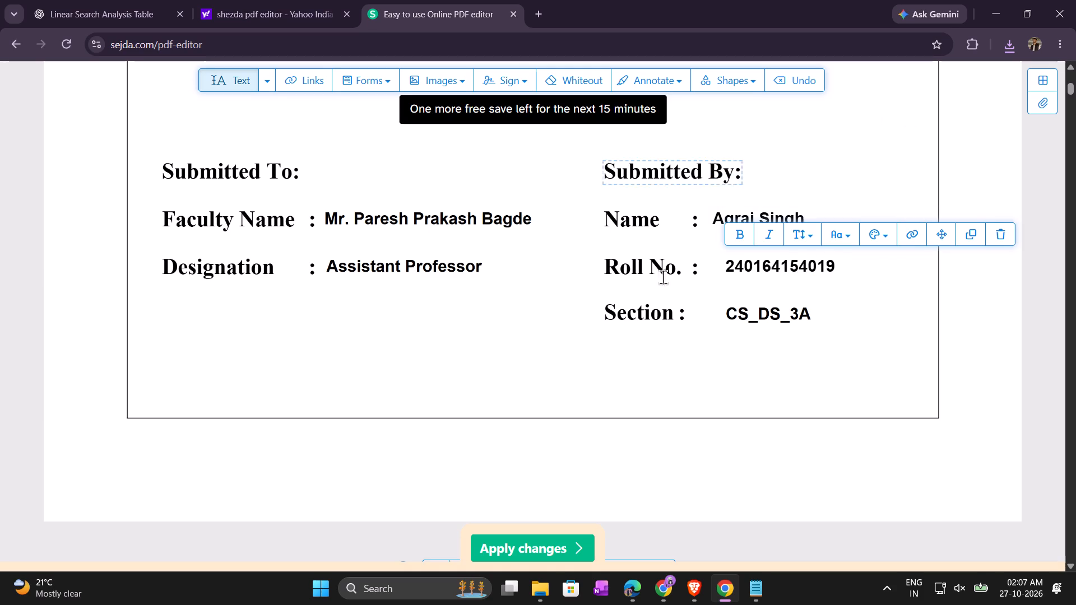
Apply the cover page changes and download the second student's version of the PDF.
left_click(554, 552)
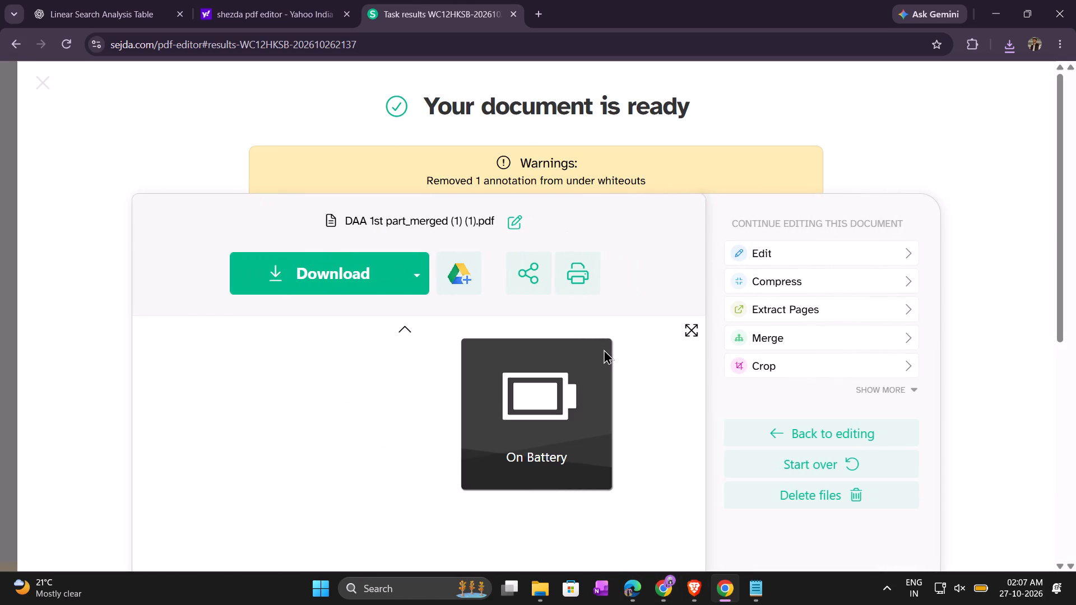
left_click(395, 269)
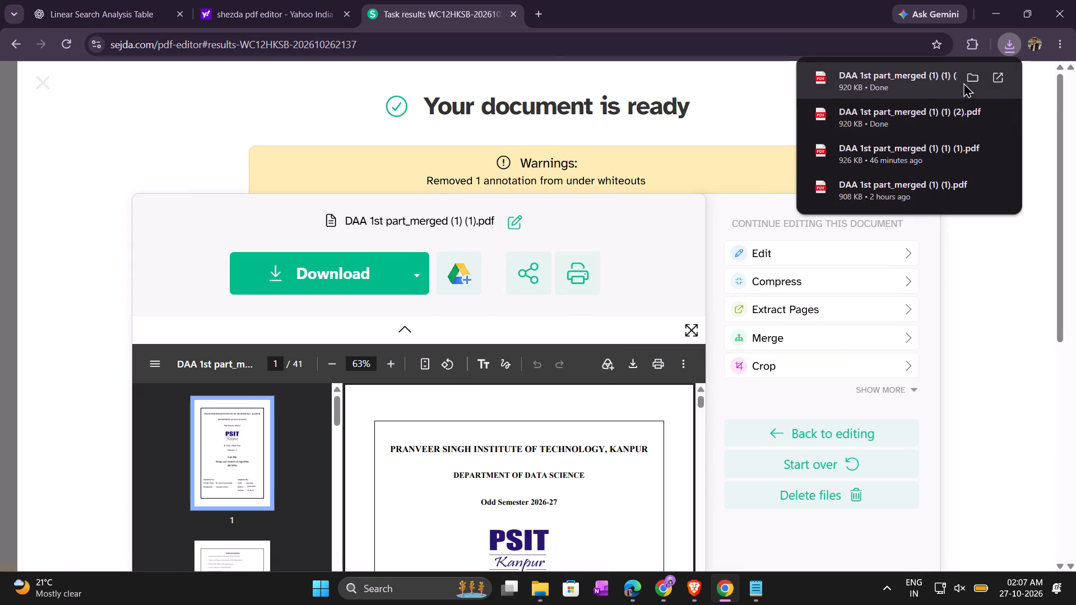
Show the newly downloaded PDF in the Downloads folder.
left_click(976, 81)
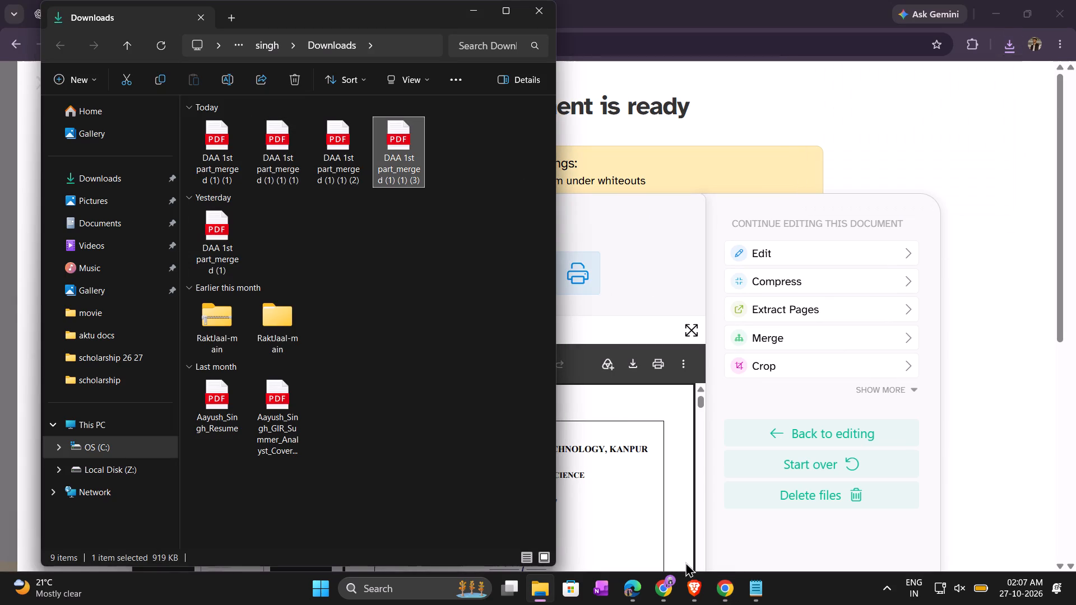